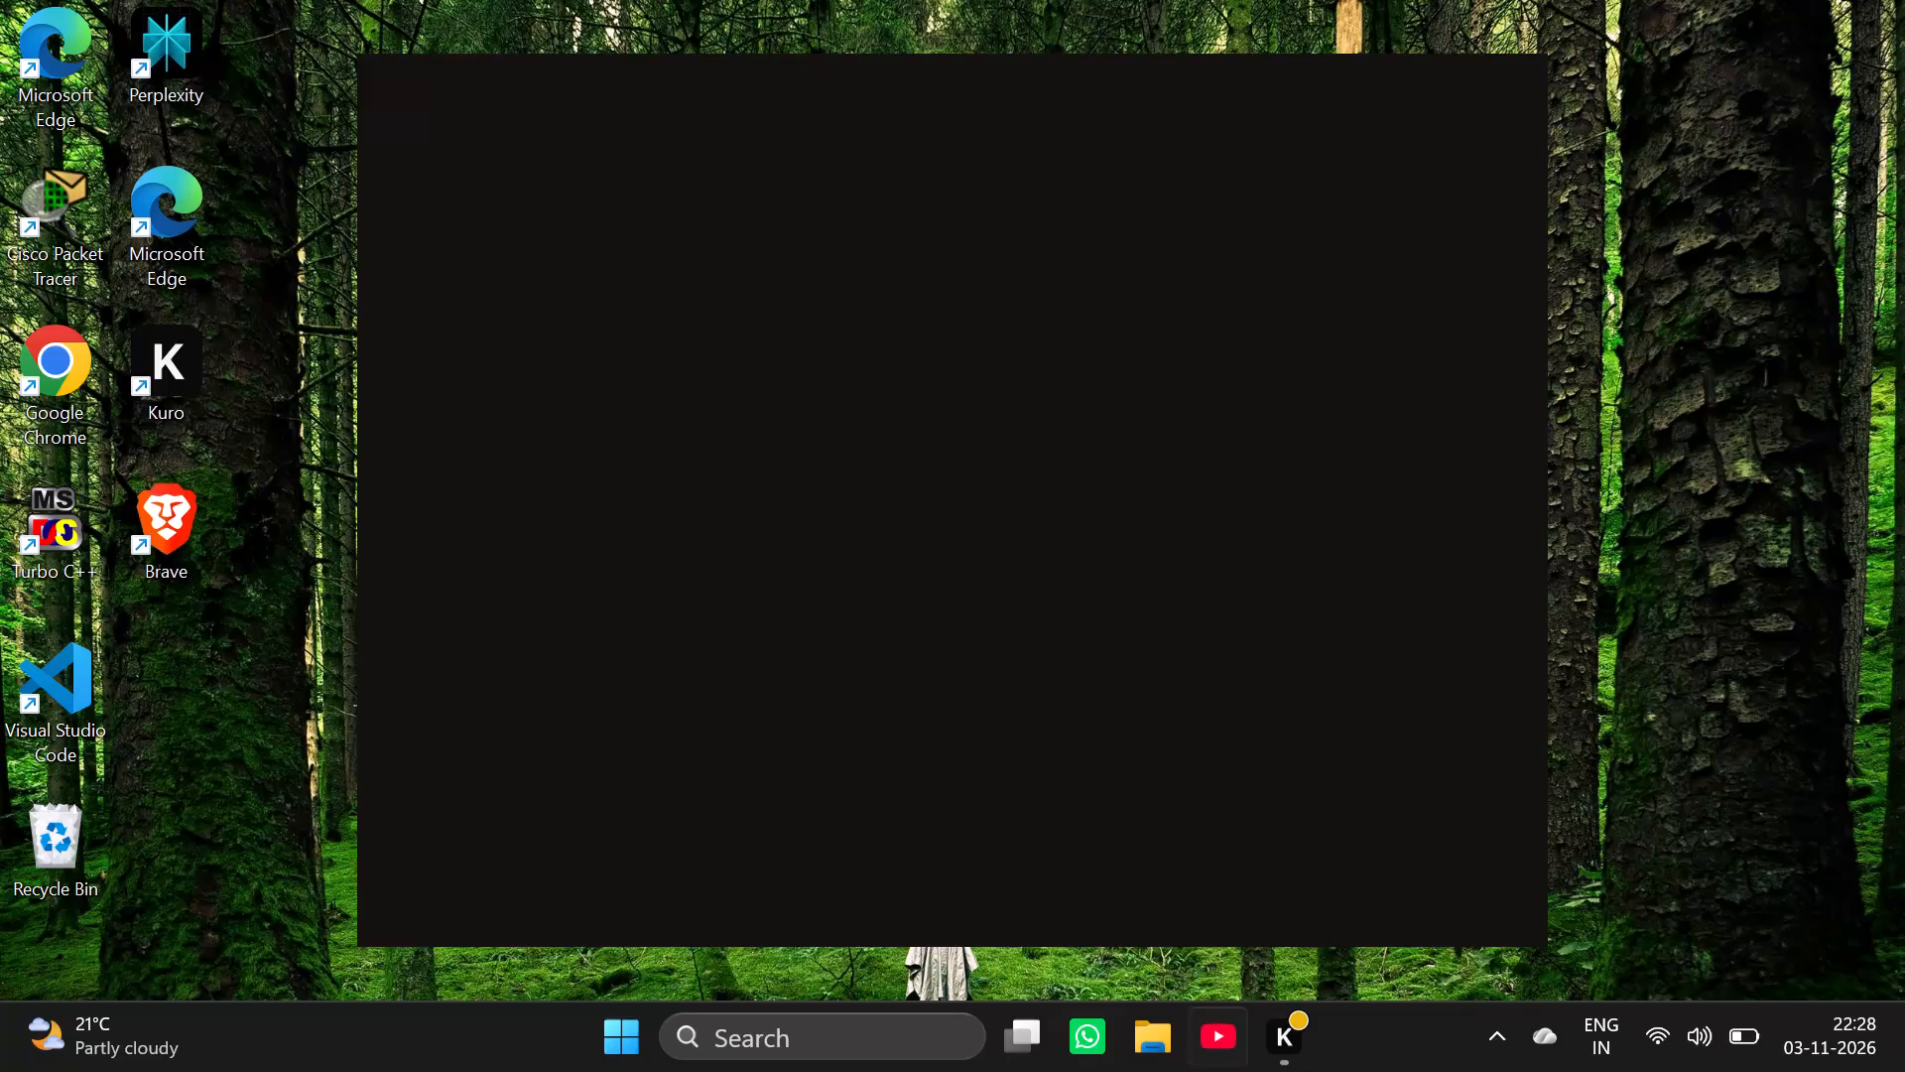
Open the Downloads folder in File Explorer.
double_click(1150, 1016)
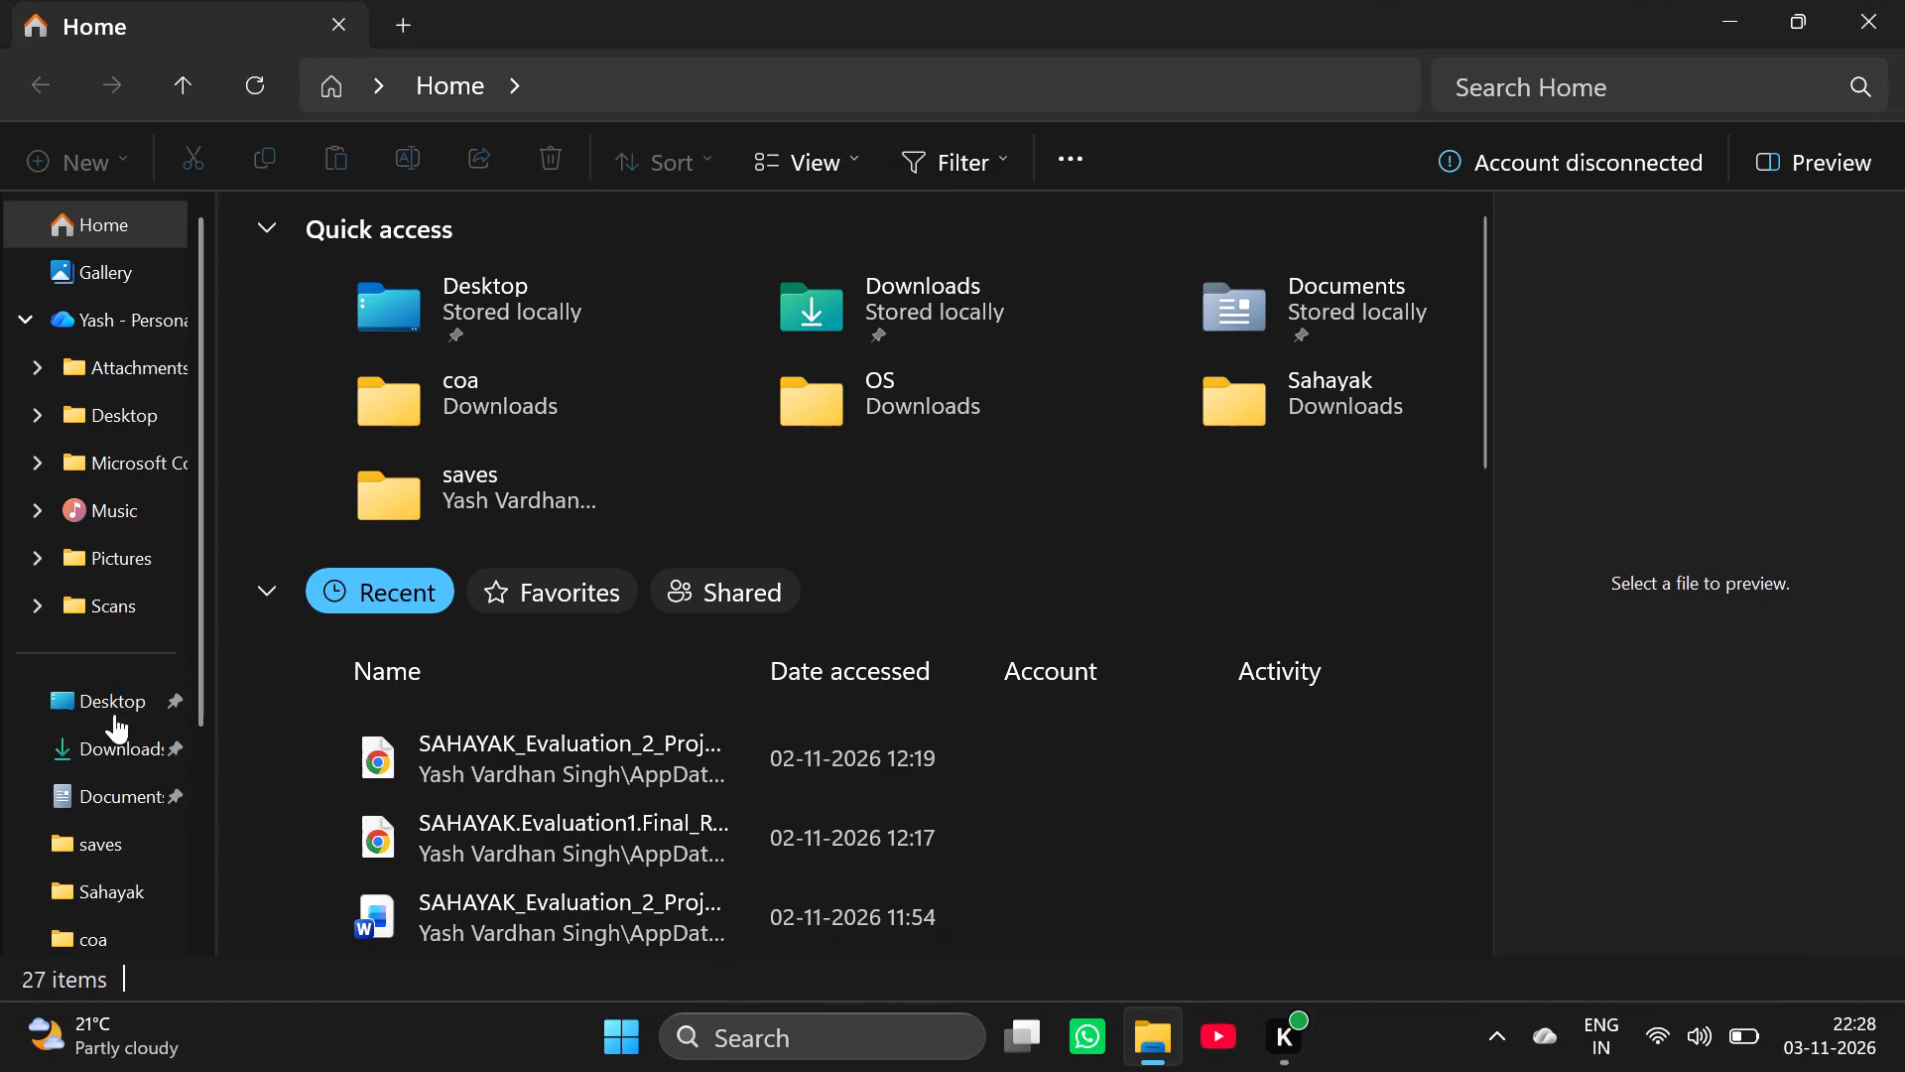
left_click(110, 727)
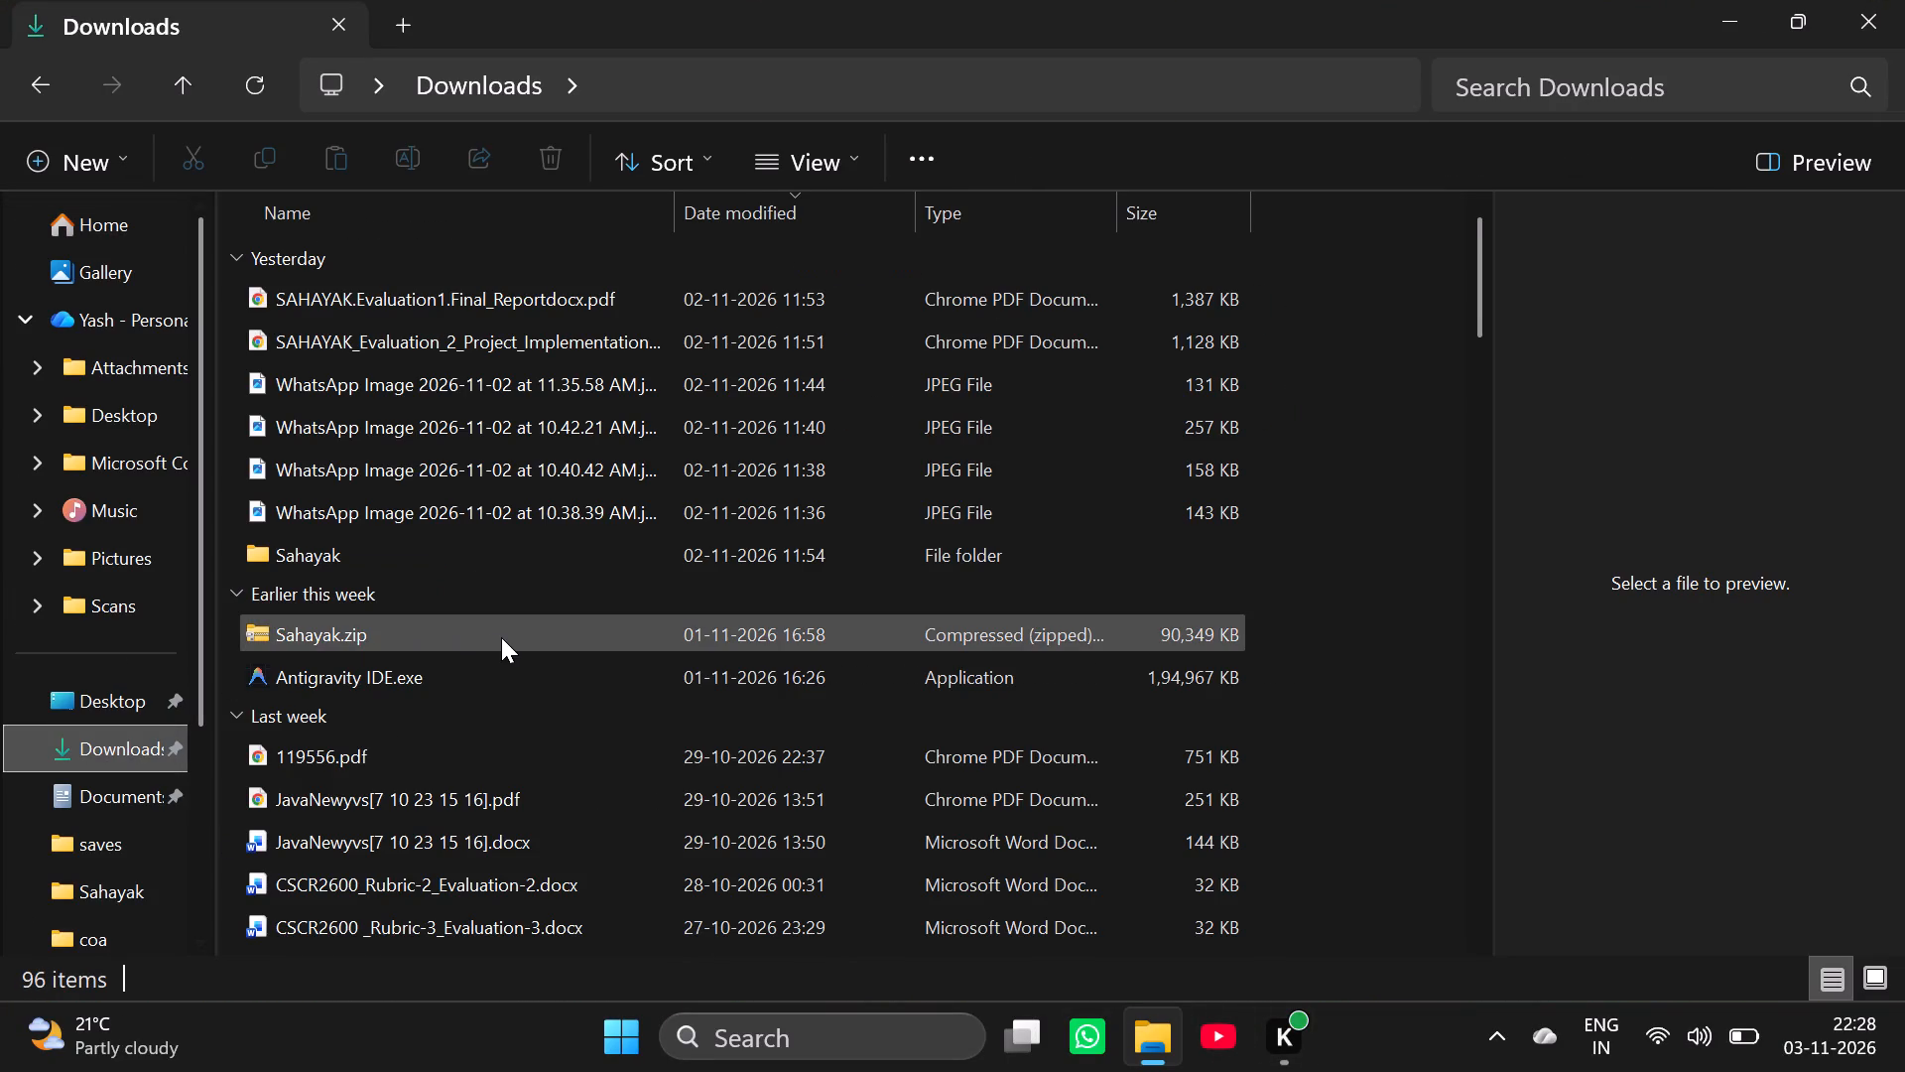
Find the "exp9 round robin.docx" document among the downloaded files and open it in Word.
scroll(501, 637, "down", 1)
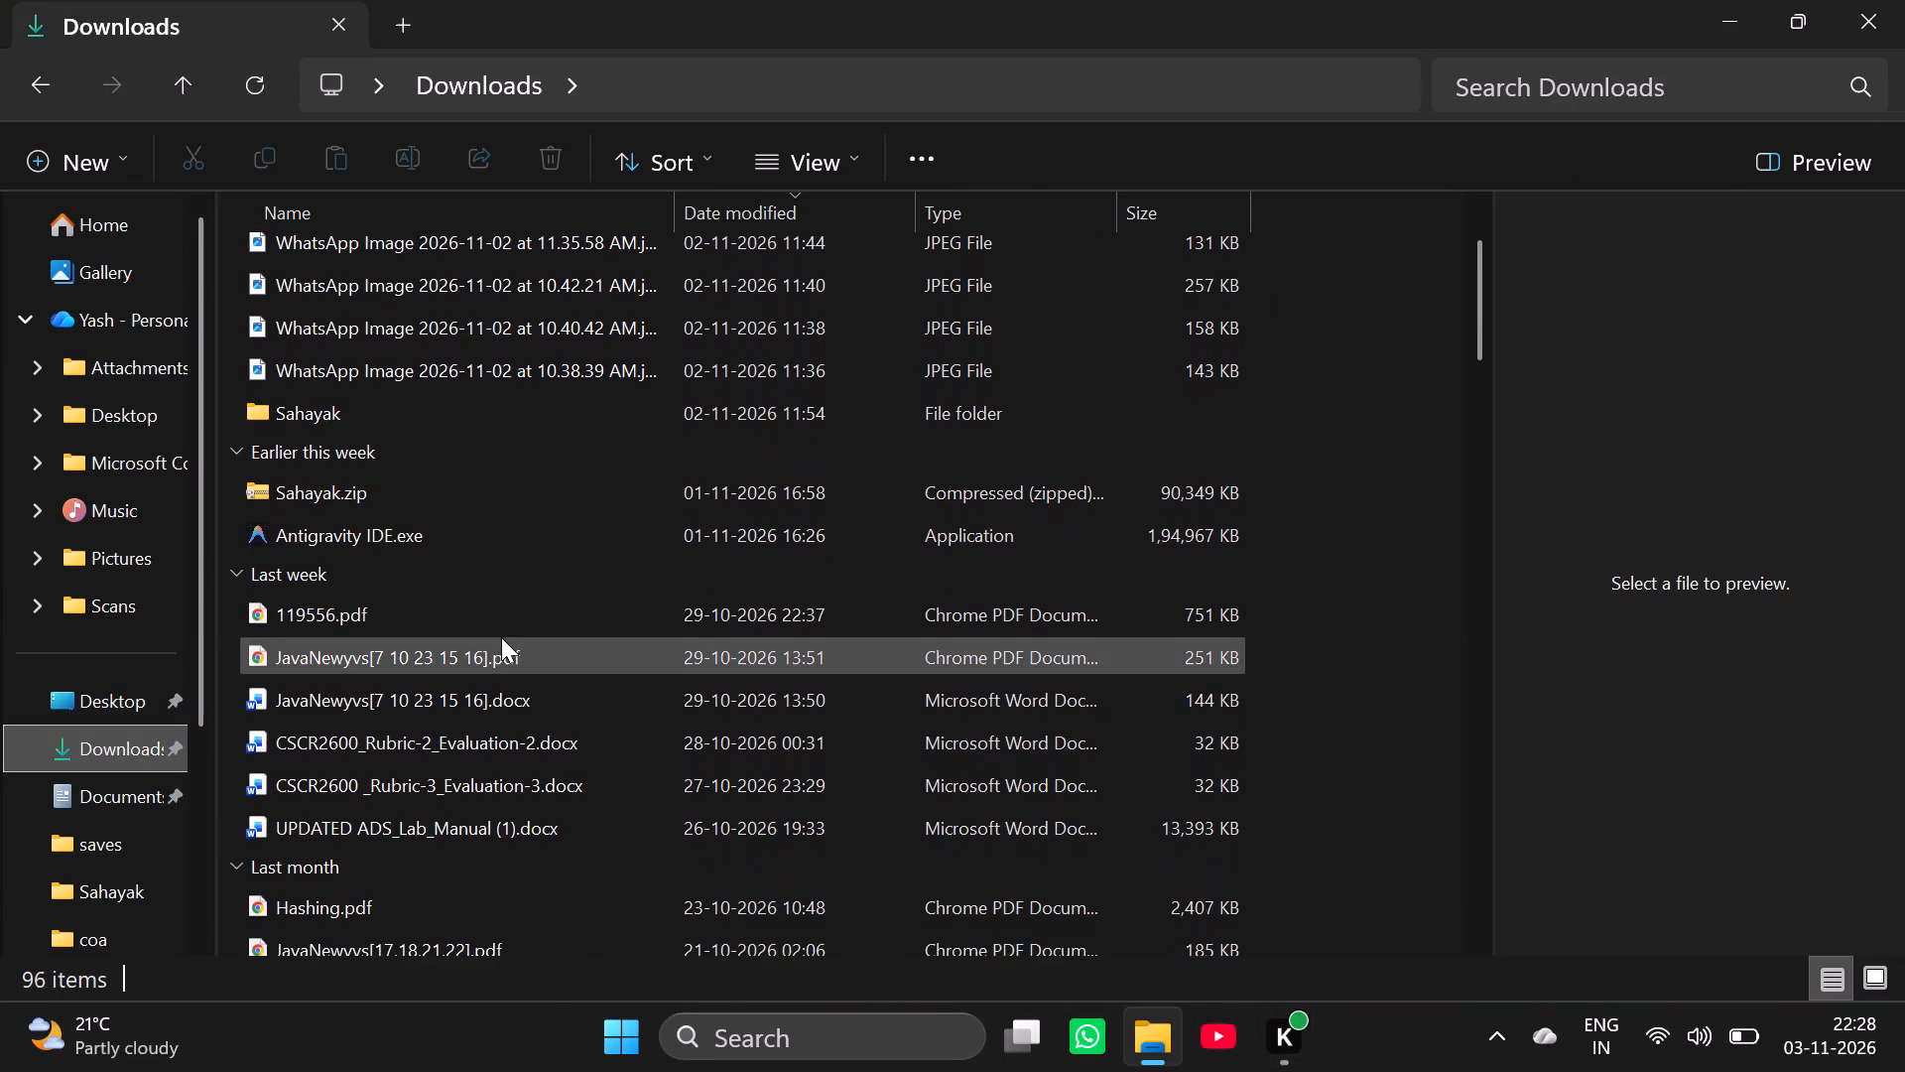
scroll(501, 637, "down", 3)
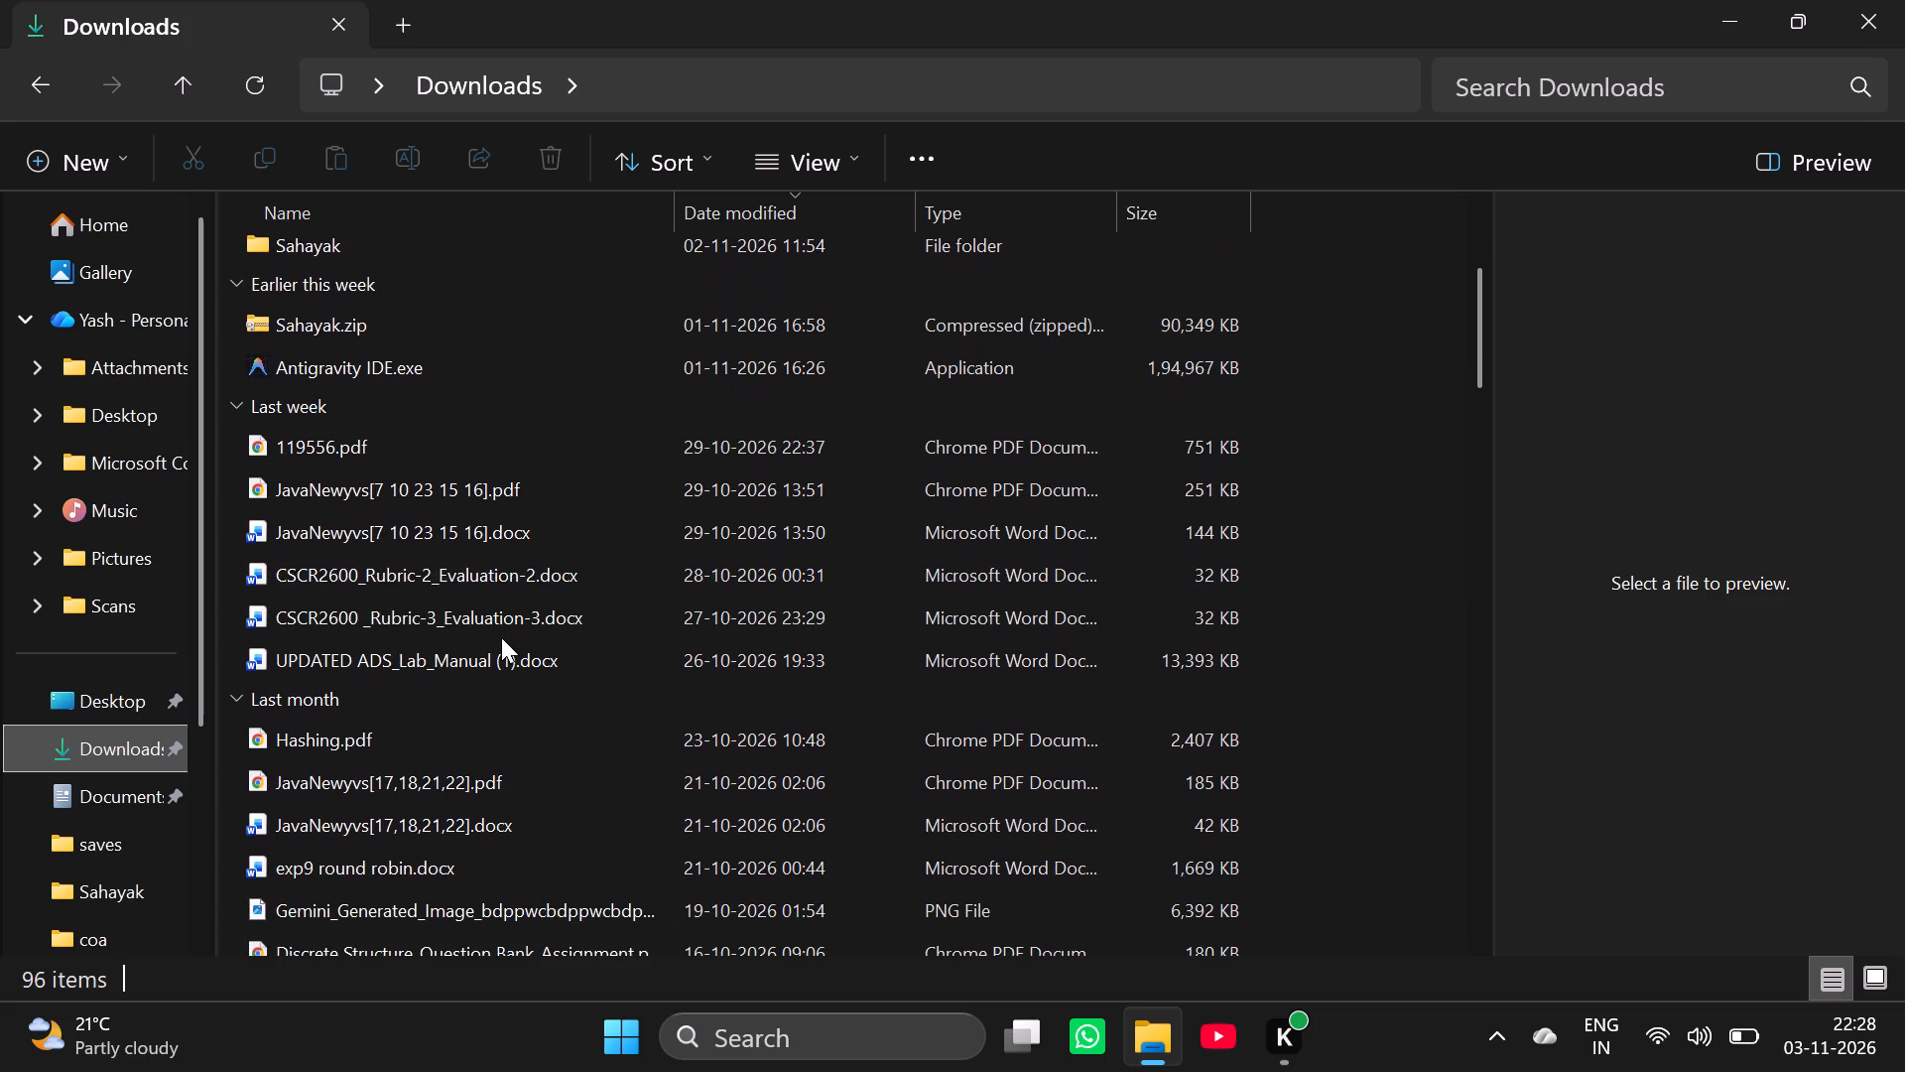
scroll(501, 637, "down", 5)
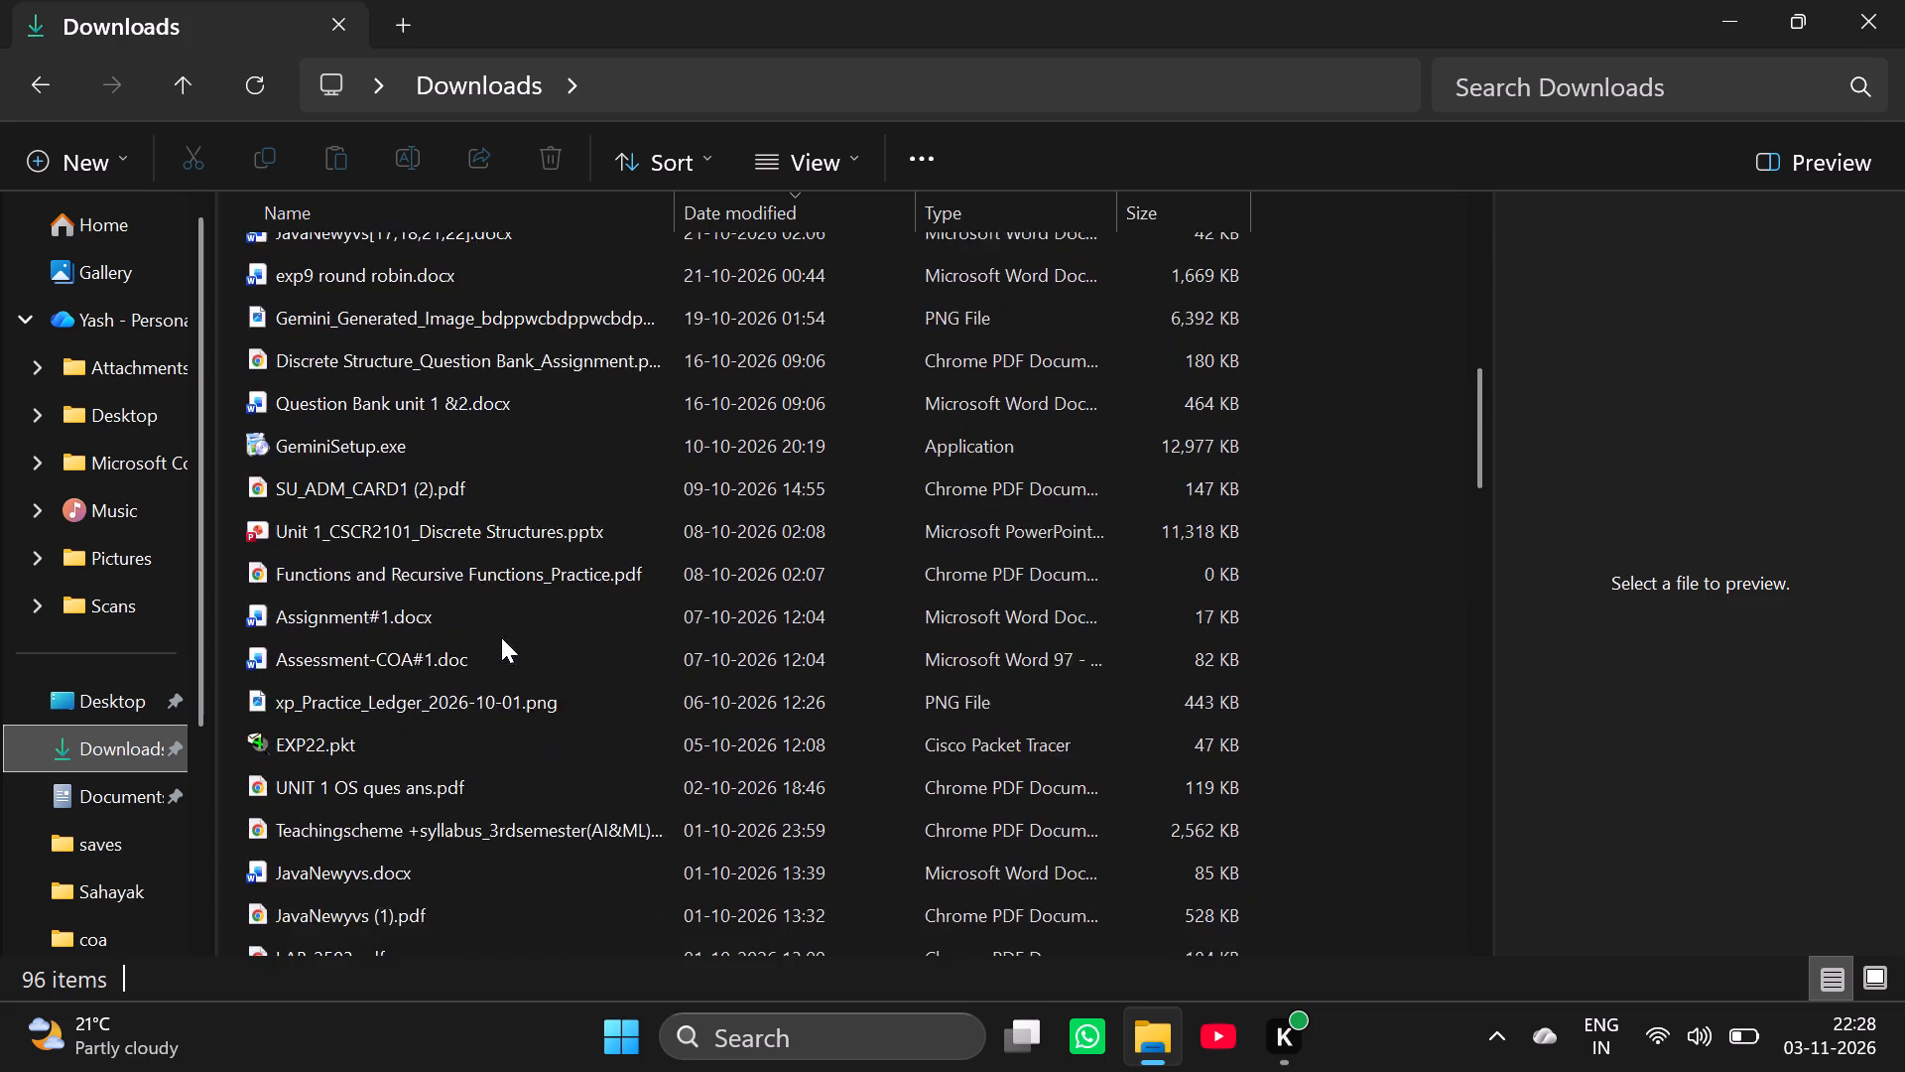
scroll(501, 637, "down", 5)
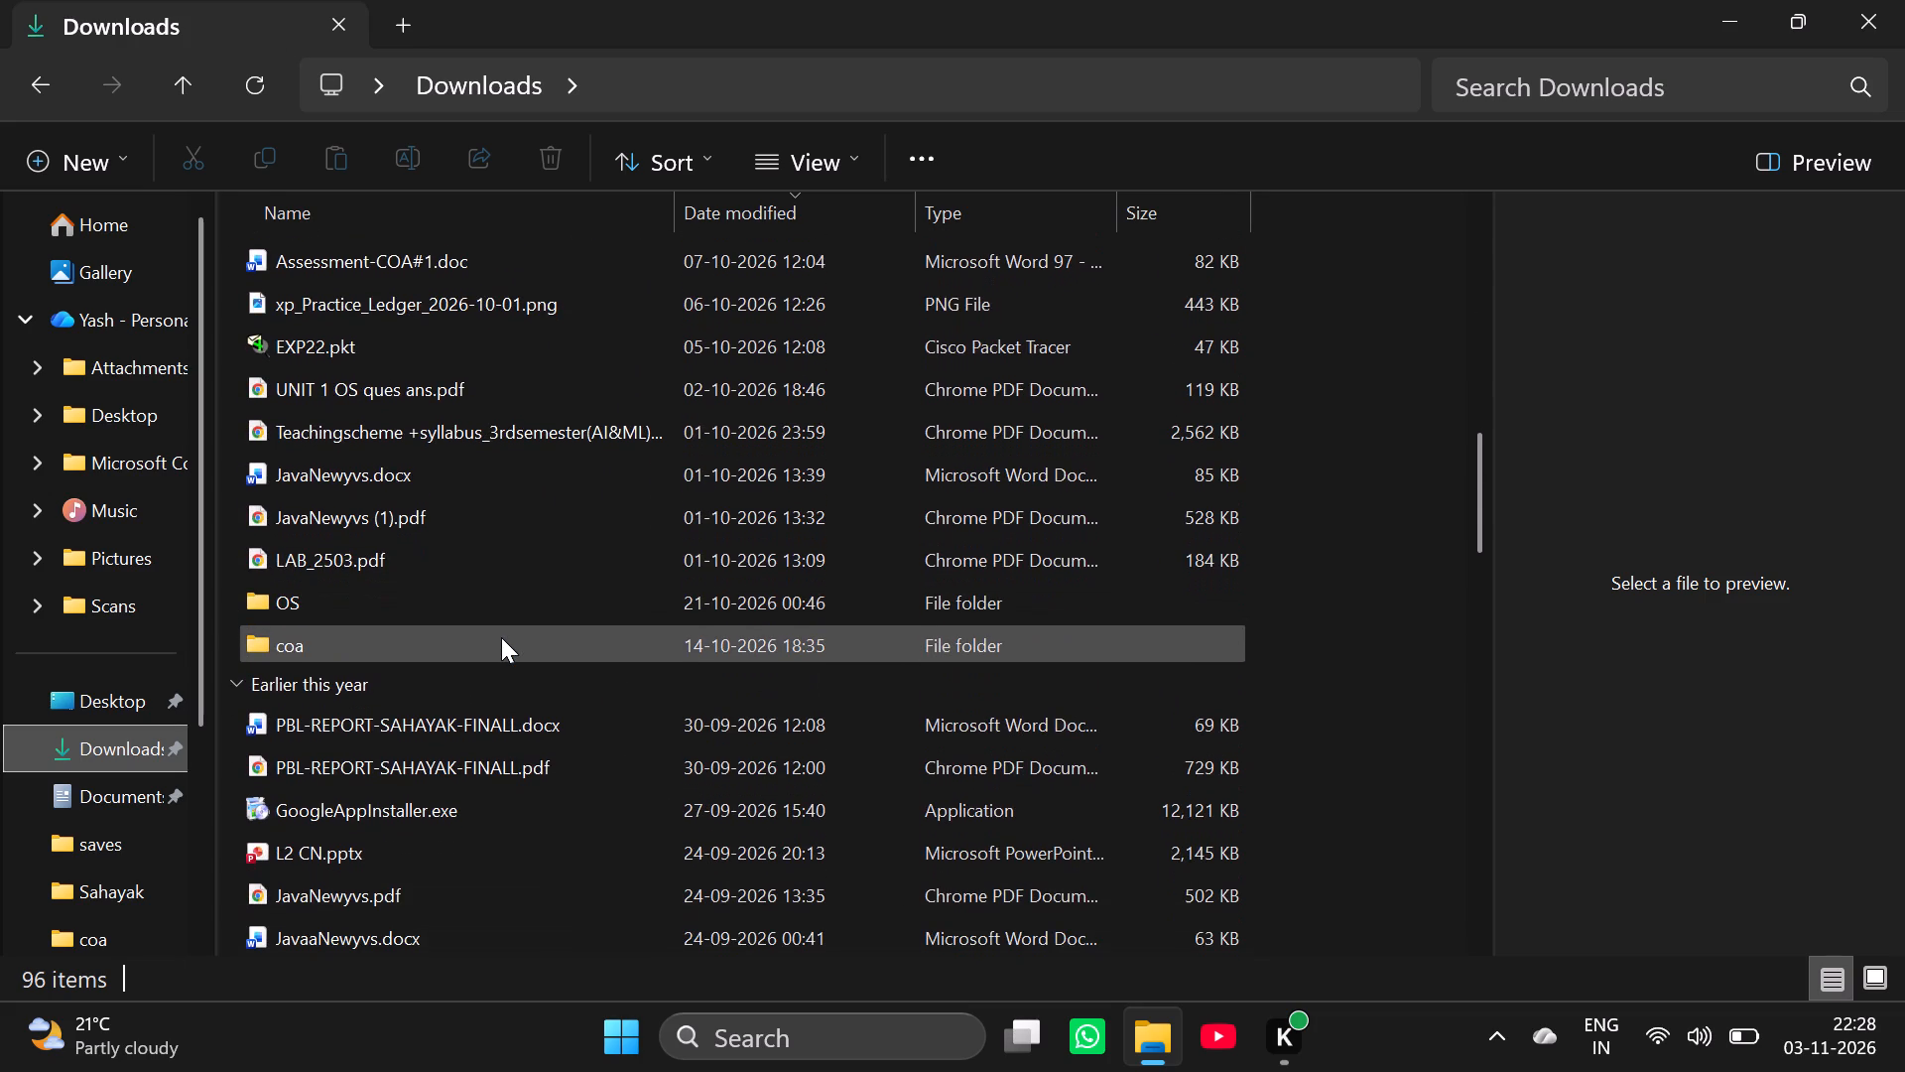
scroll(501, 637, "up", 1)
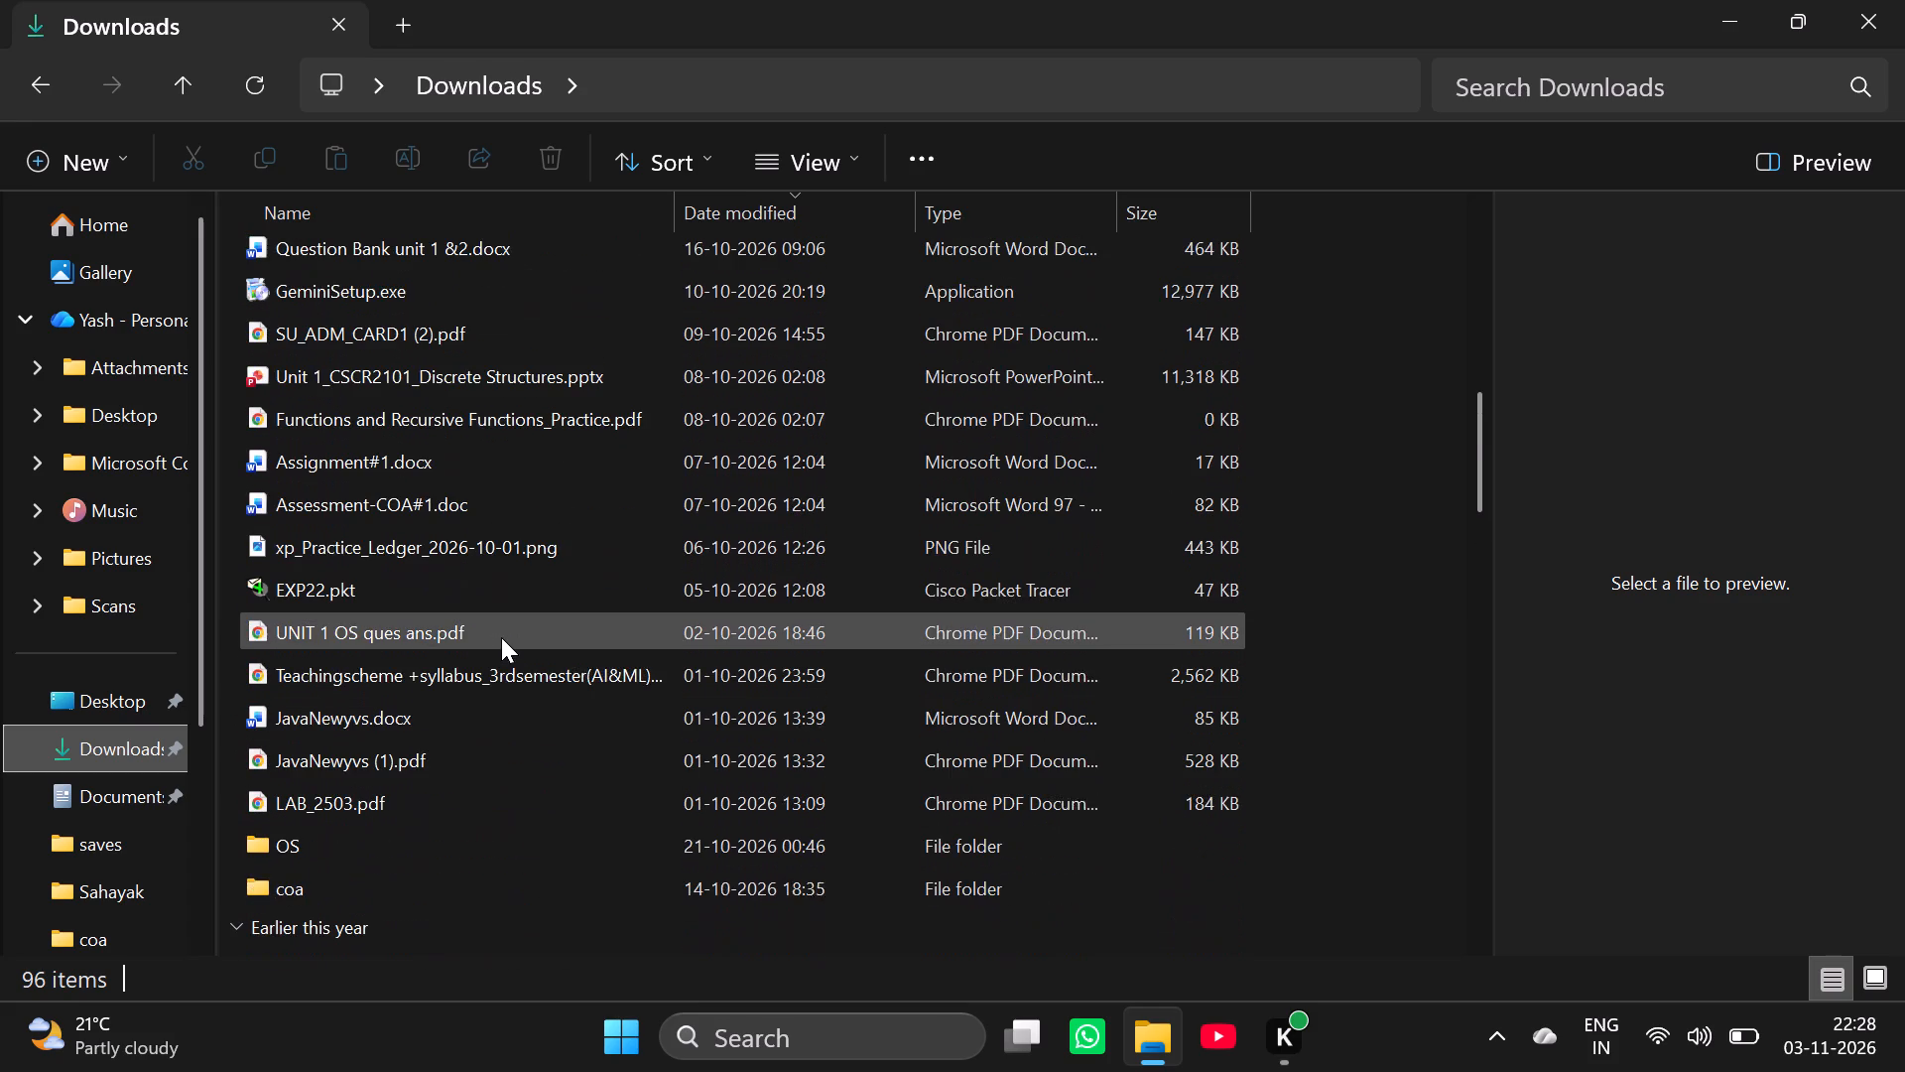
scroll(501, 637, "up", 1)
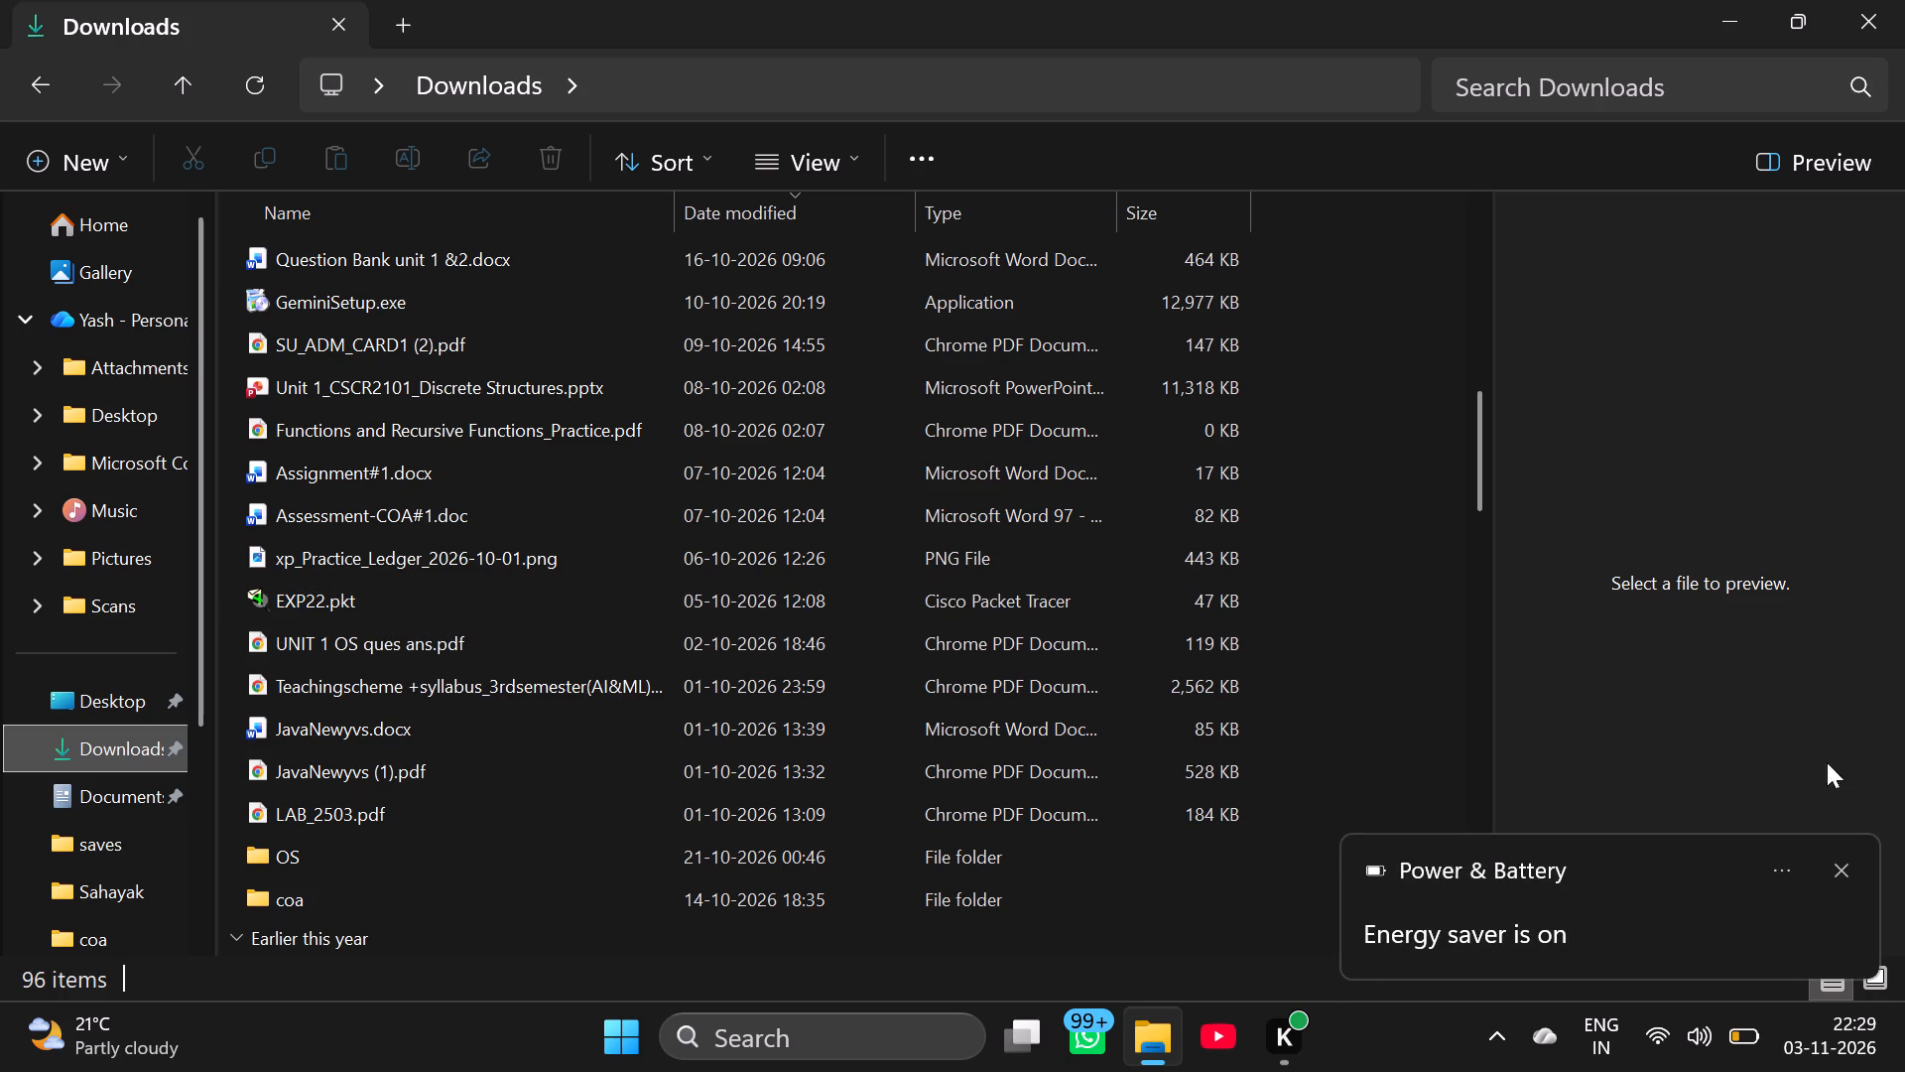
left_click(1842, 864)
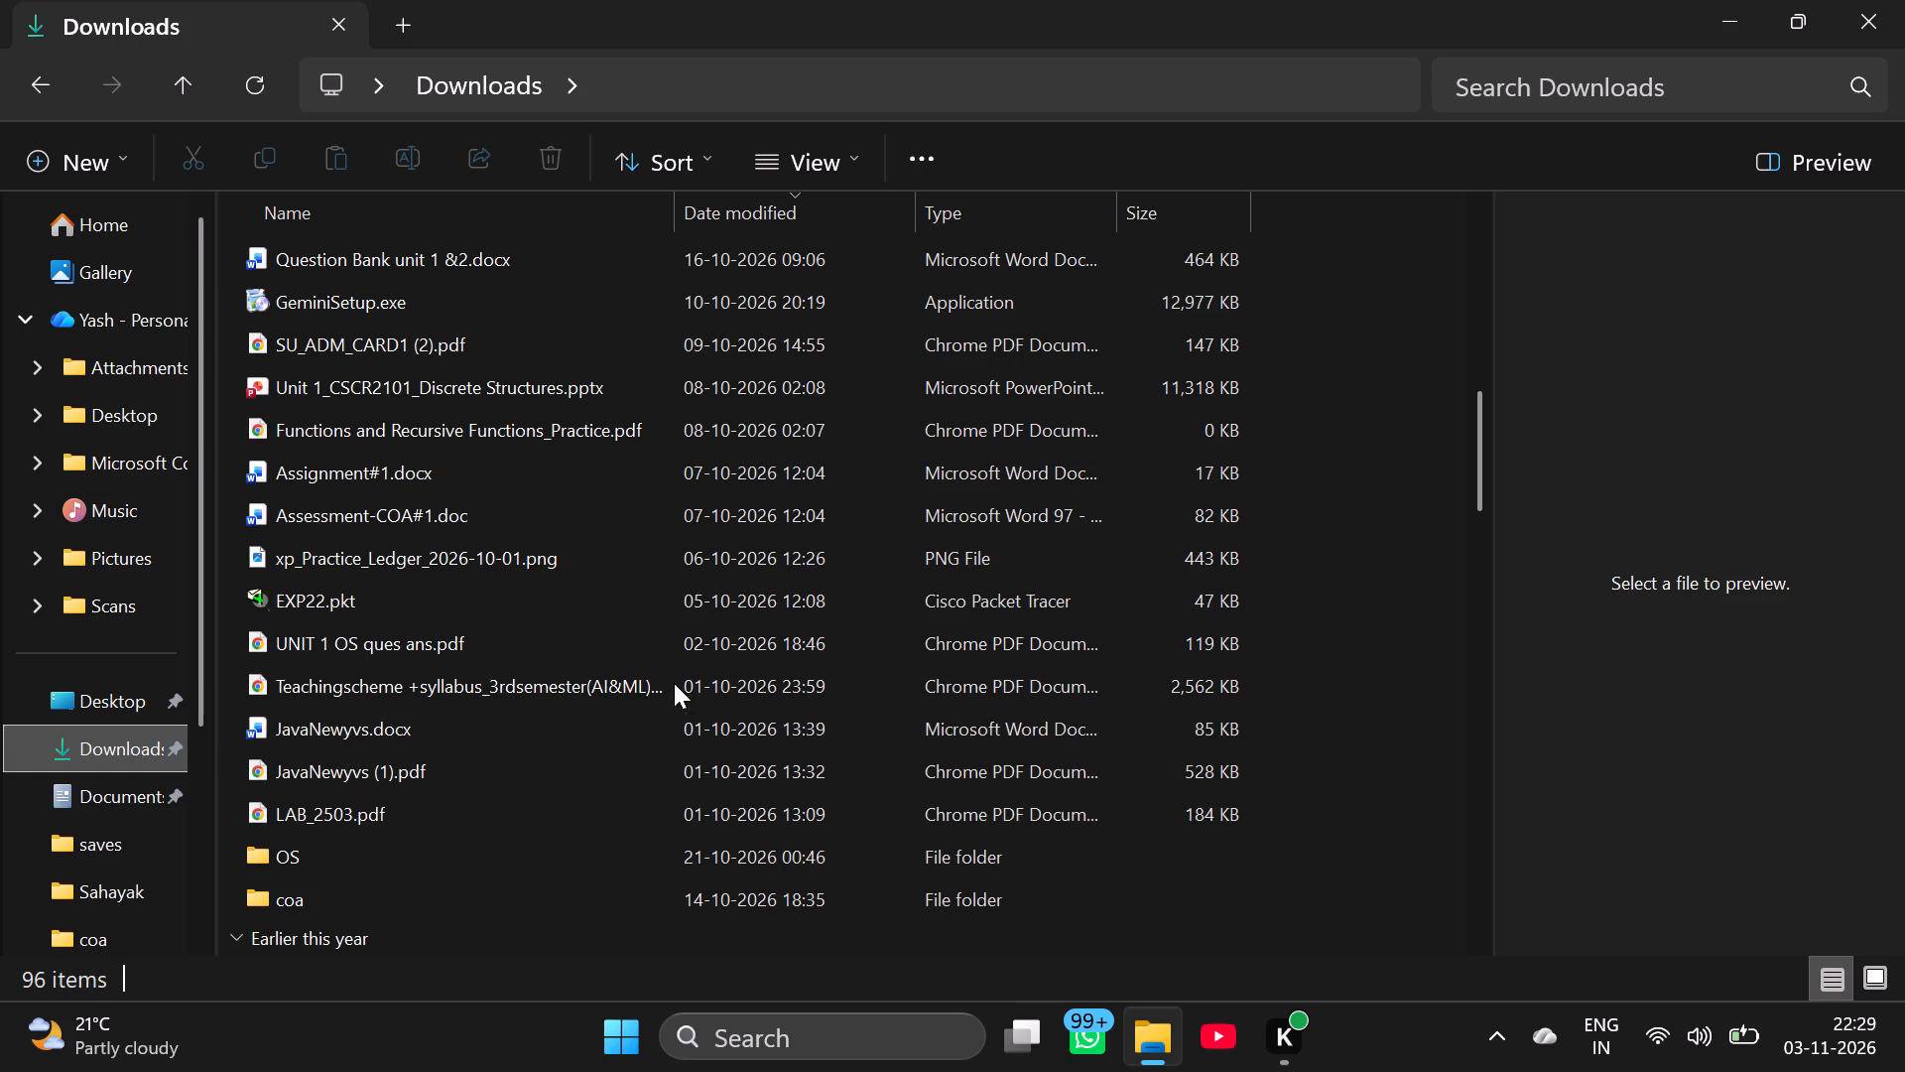
scroll(678, 653, "up", 1)
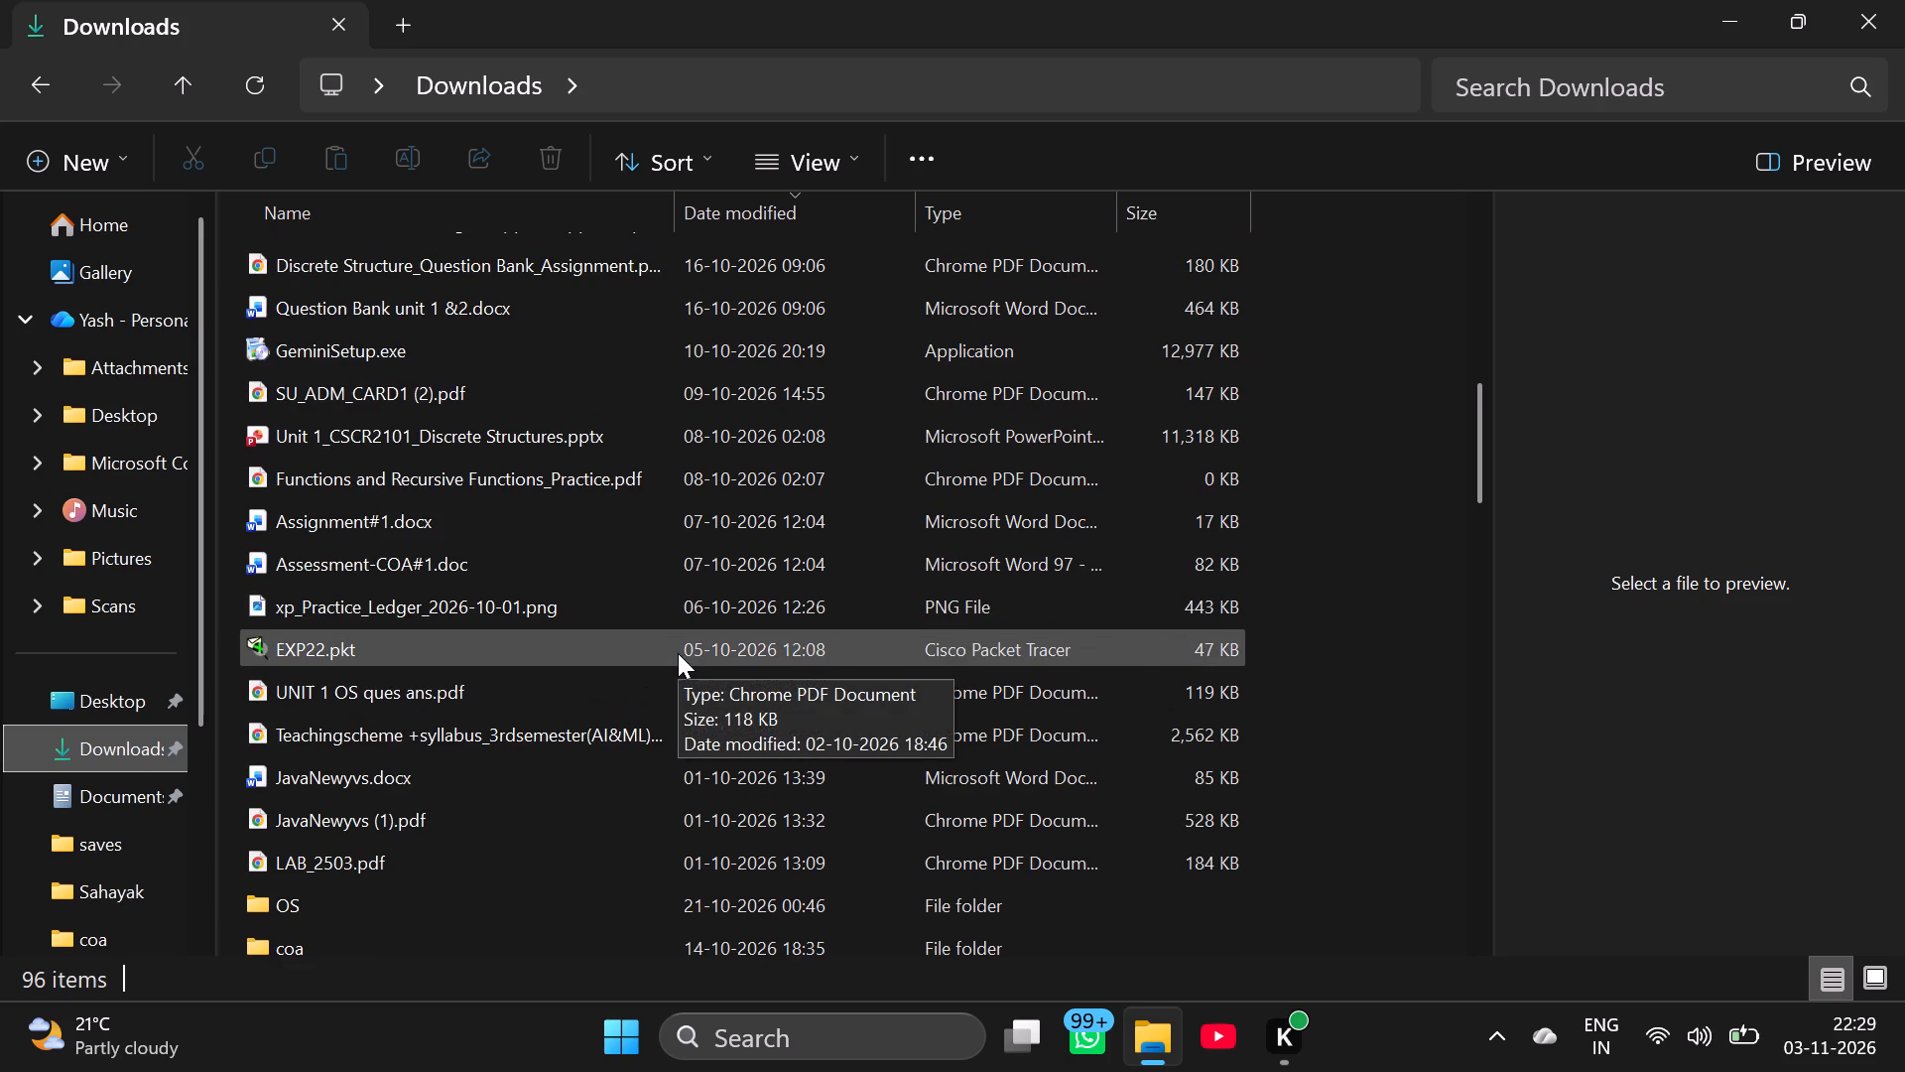
scroll(399, 516, "up", 3)
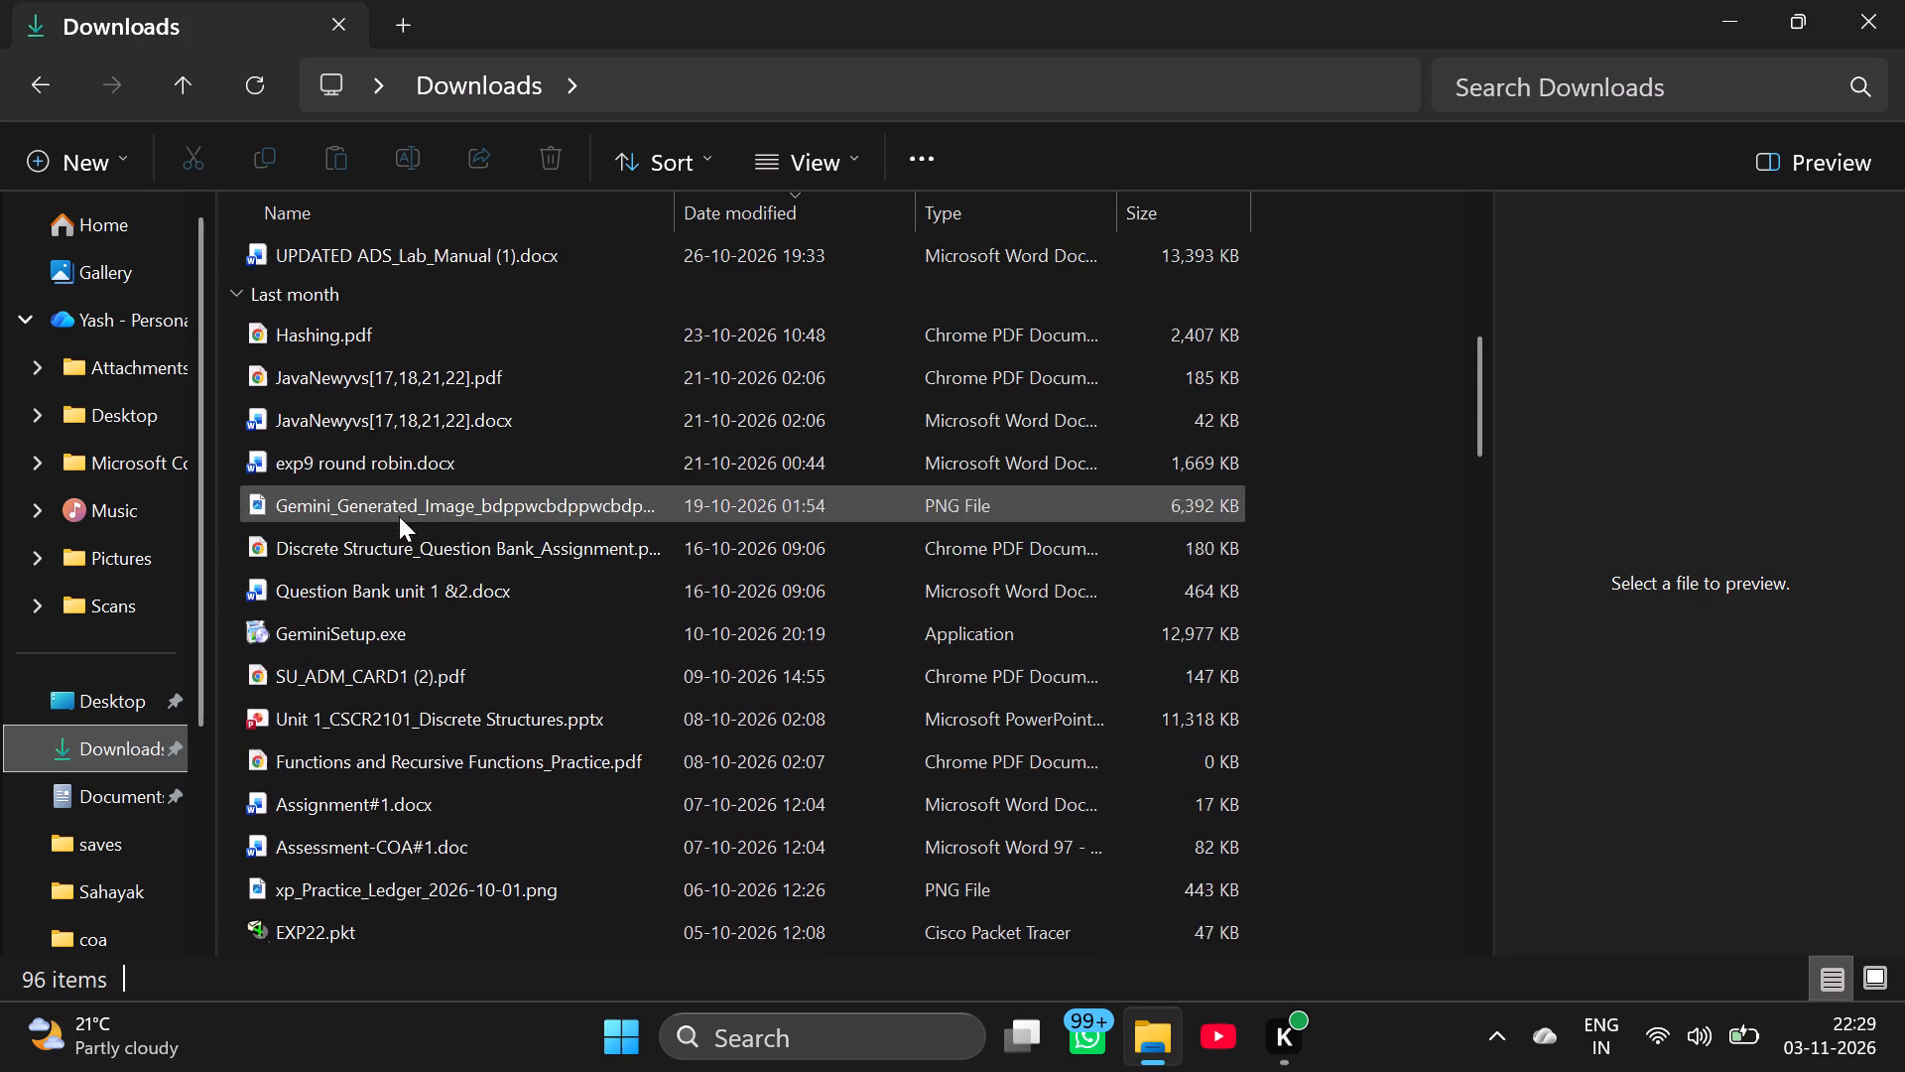
scroll(399, 516, "up", 2)
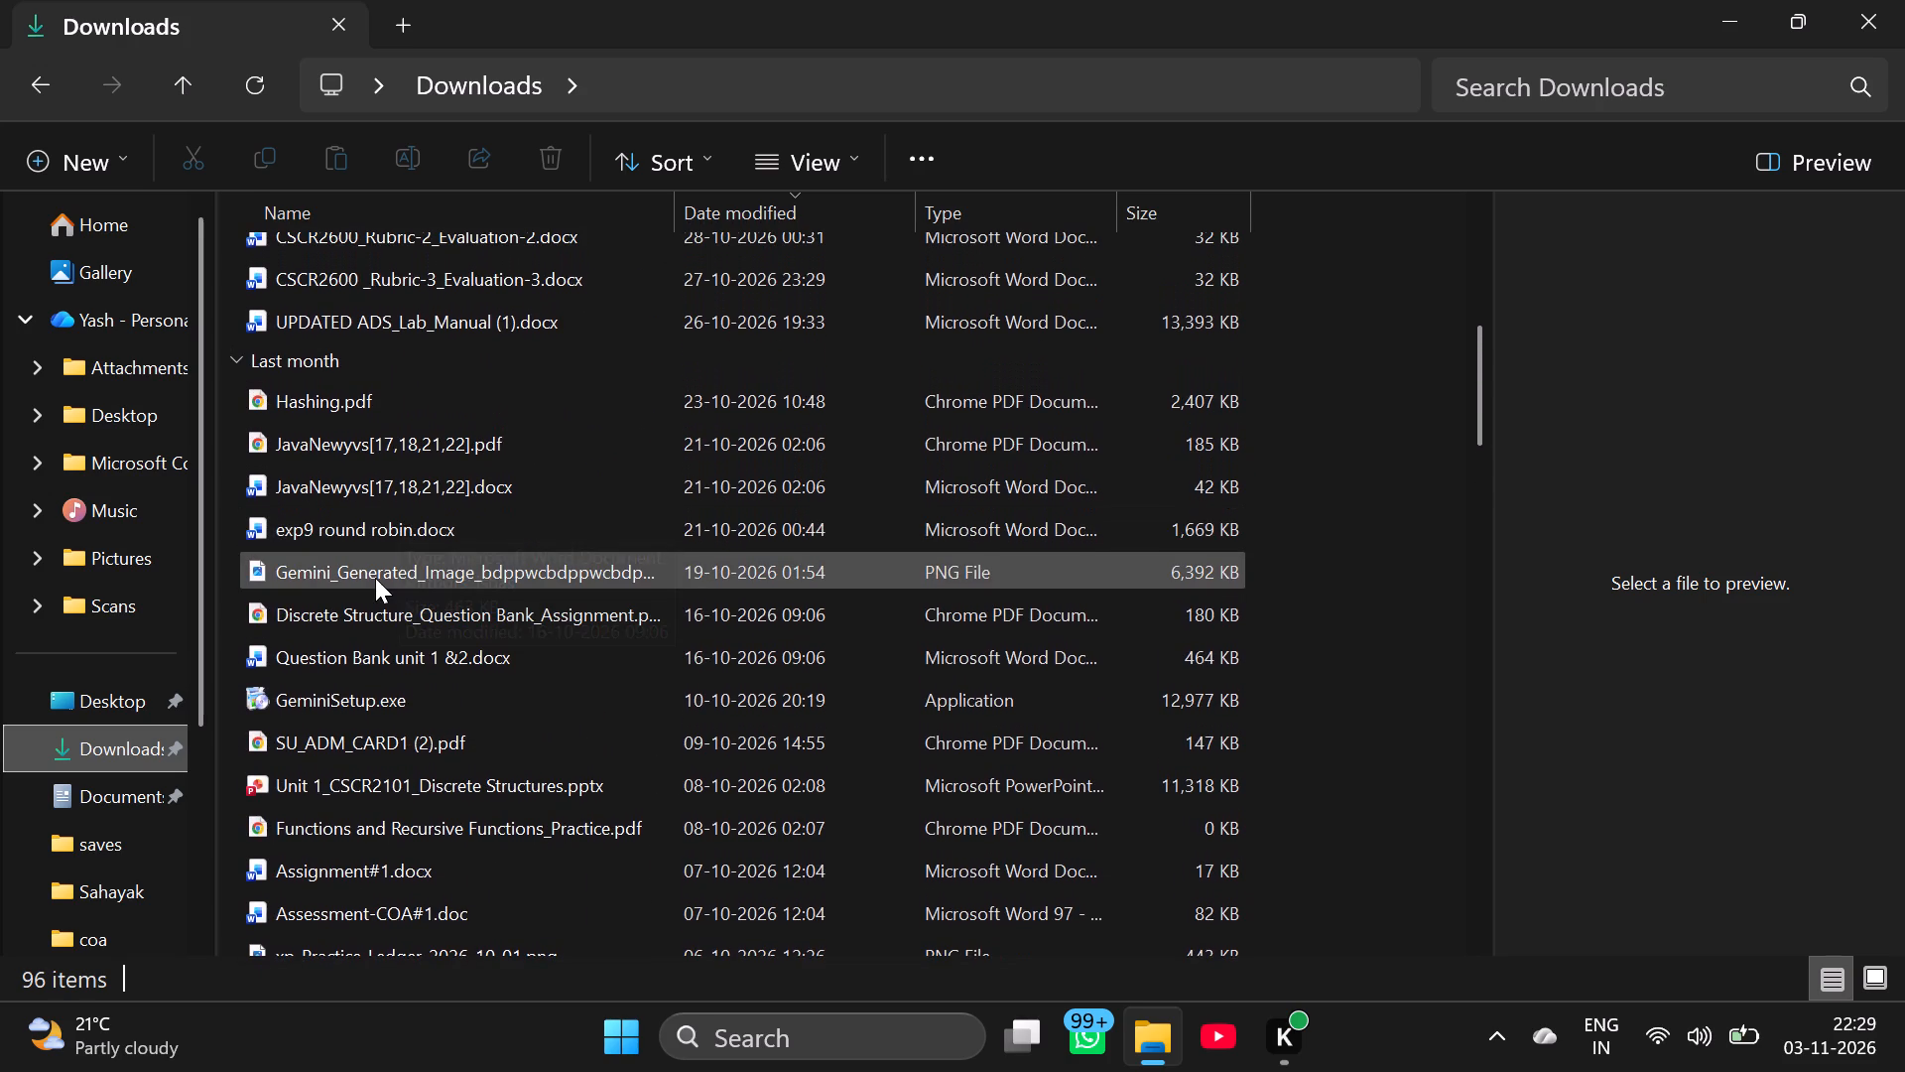
double_click(455, 534)
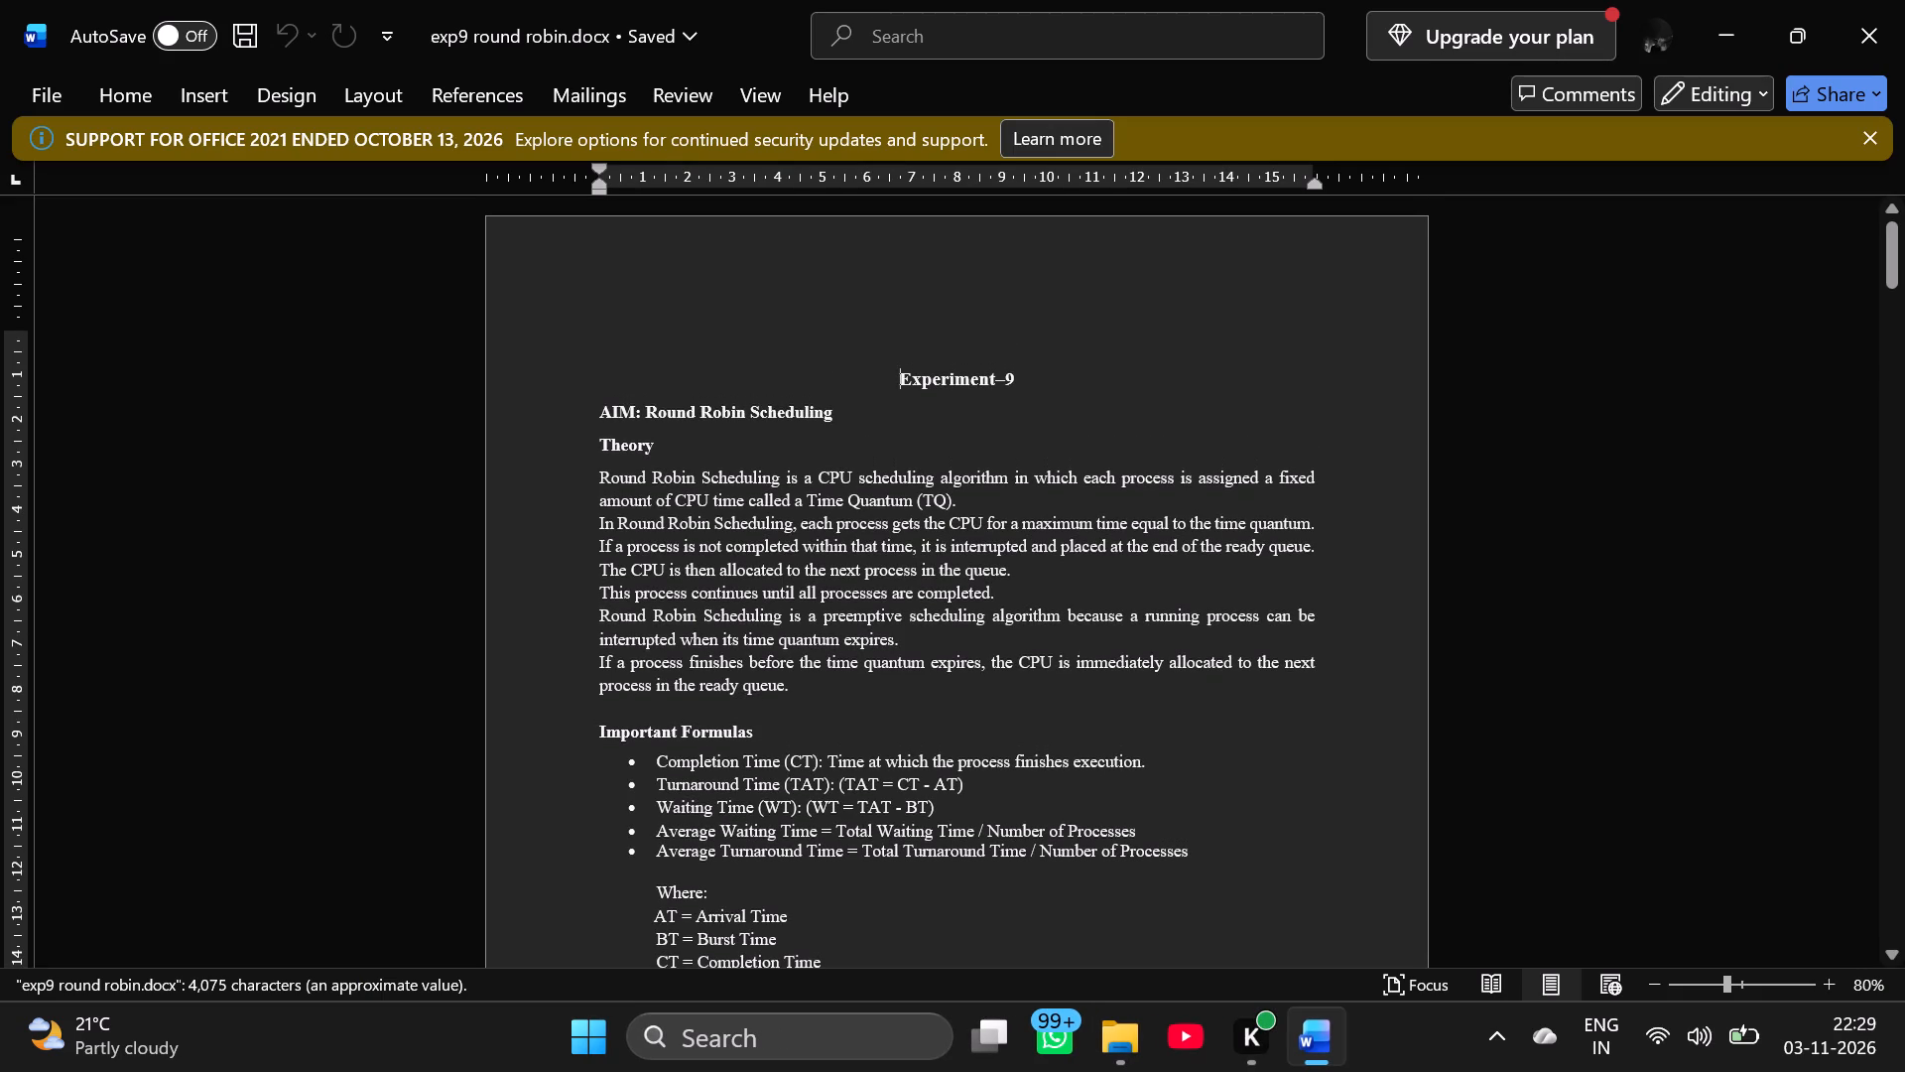
Look through the Experiment-9 Round Robin Scheduling document and copy its entire contents.
scroll(455, 534, "down", 1)
left_click_drag(739, 438, 833, 437)
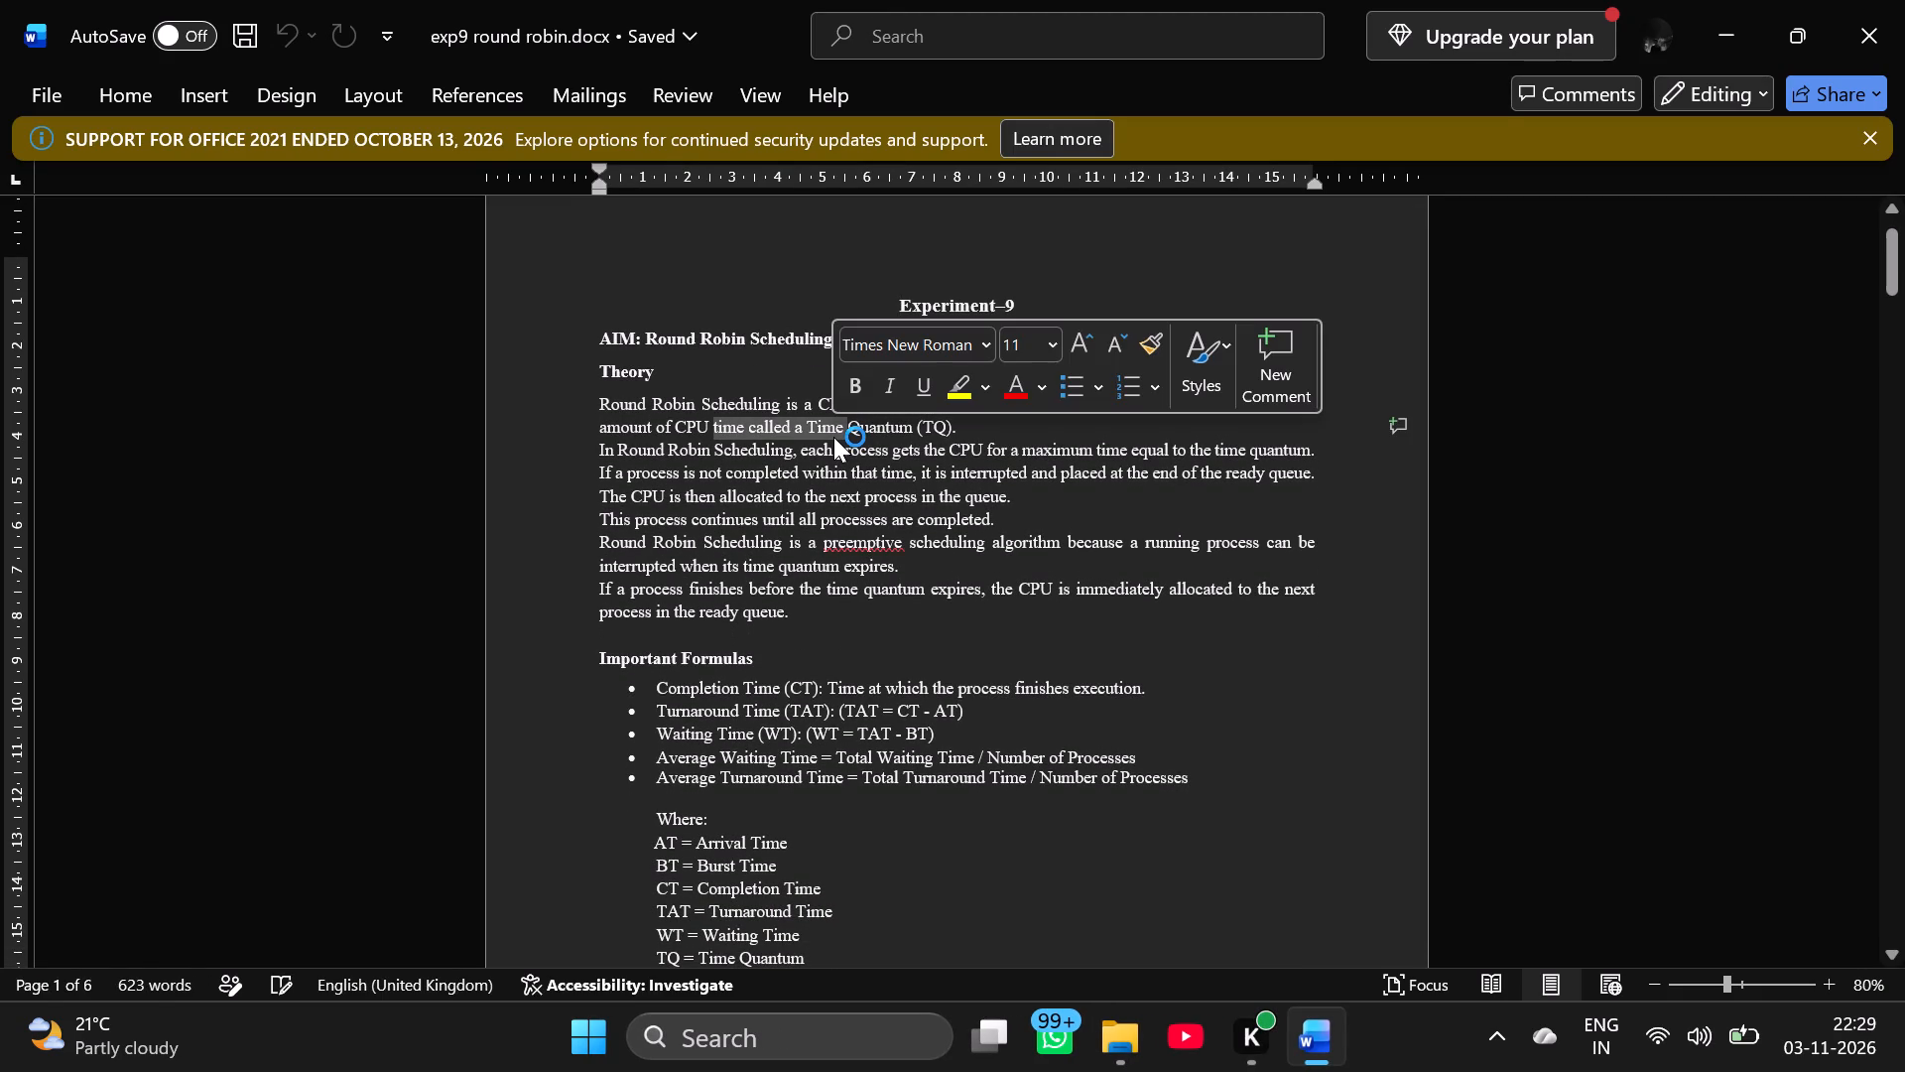
left_click(833, 437)
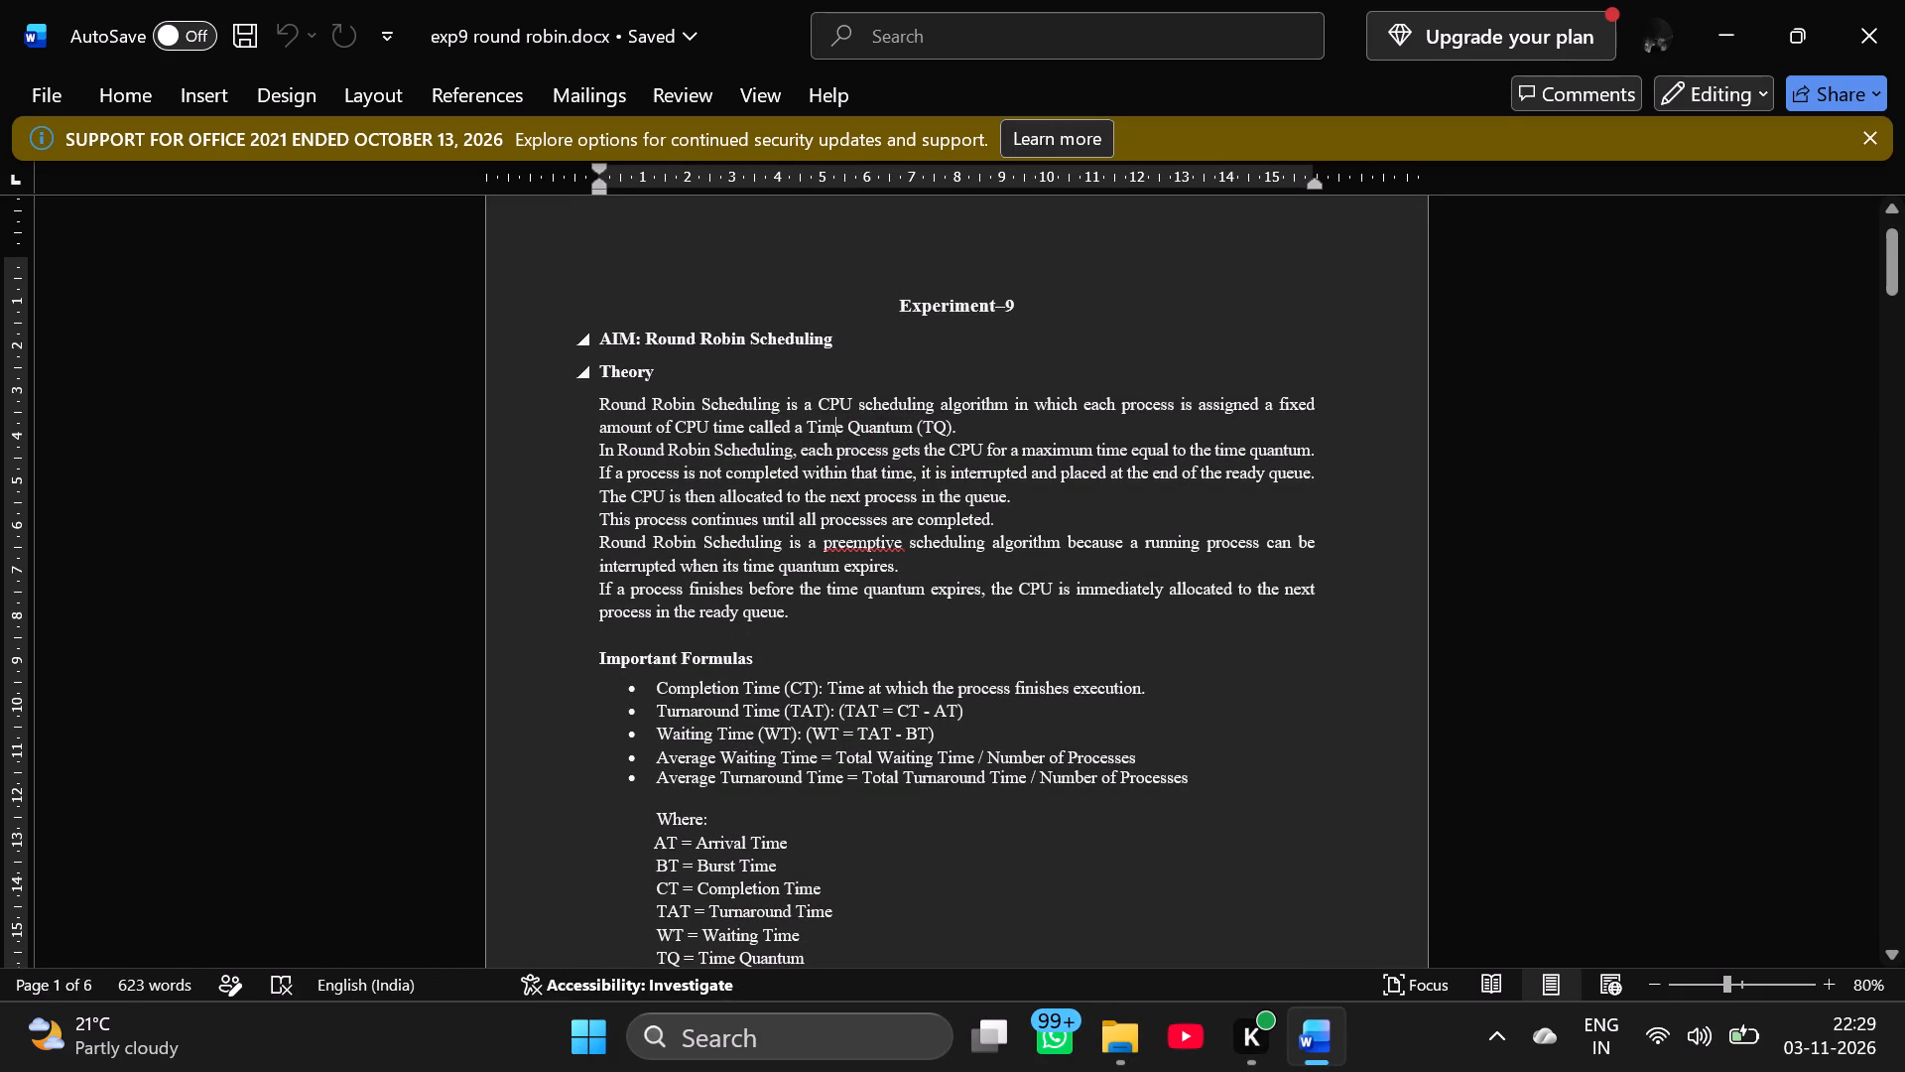
left_click_drag(698, 345, 939, 400)
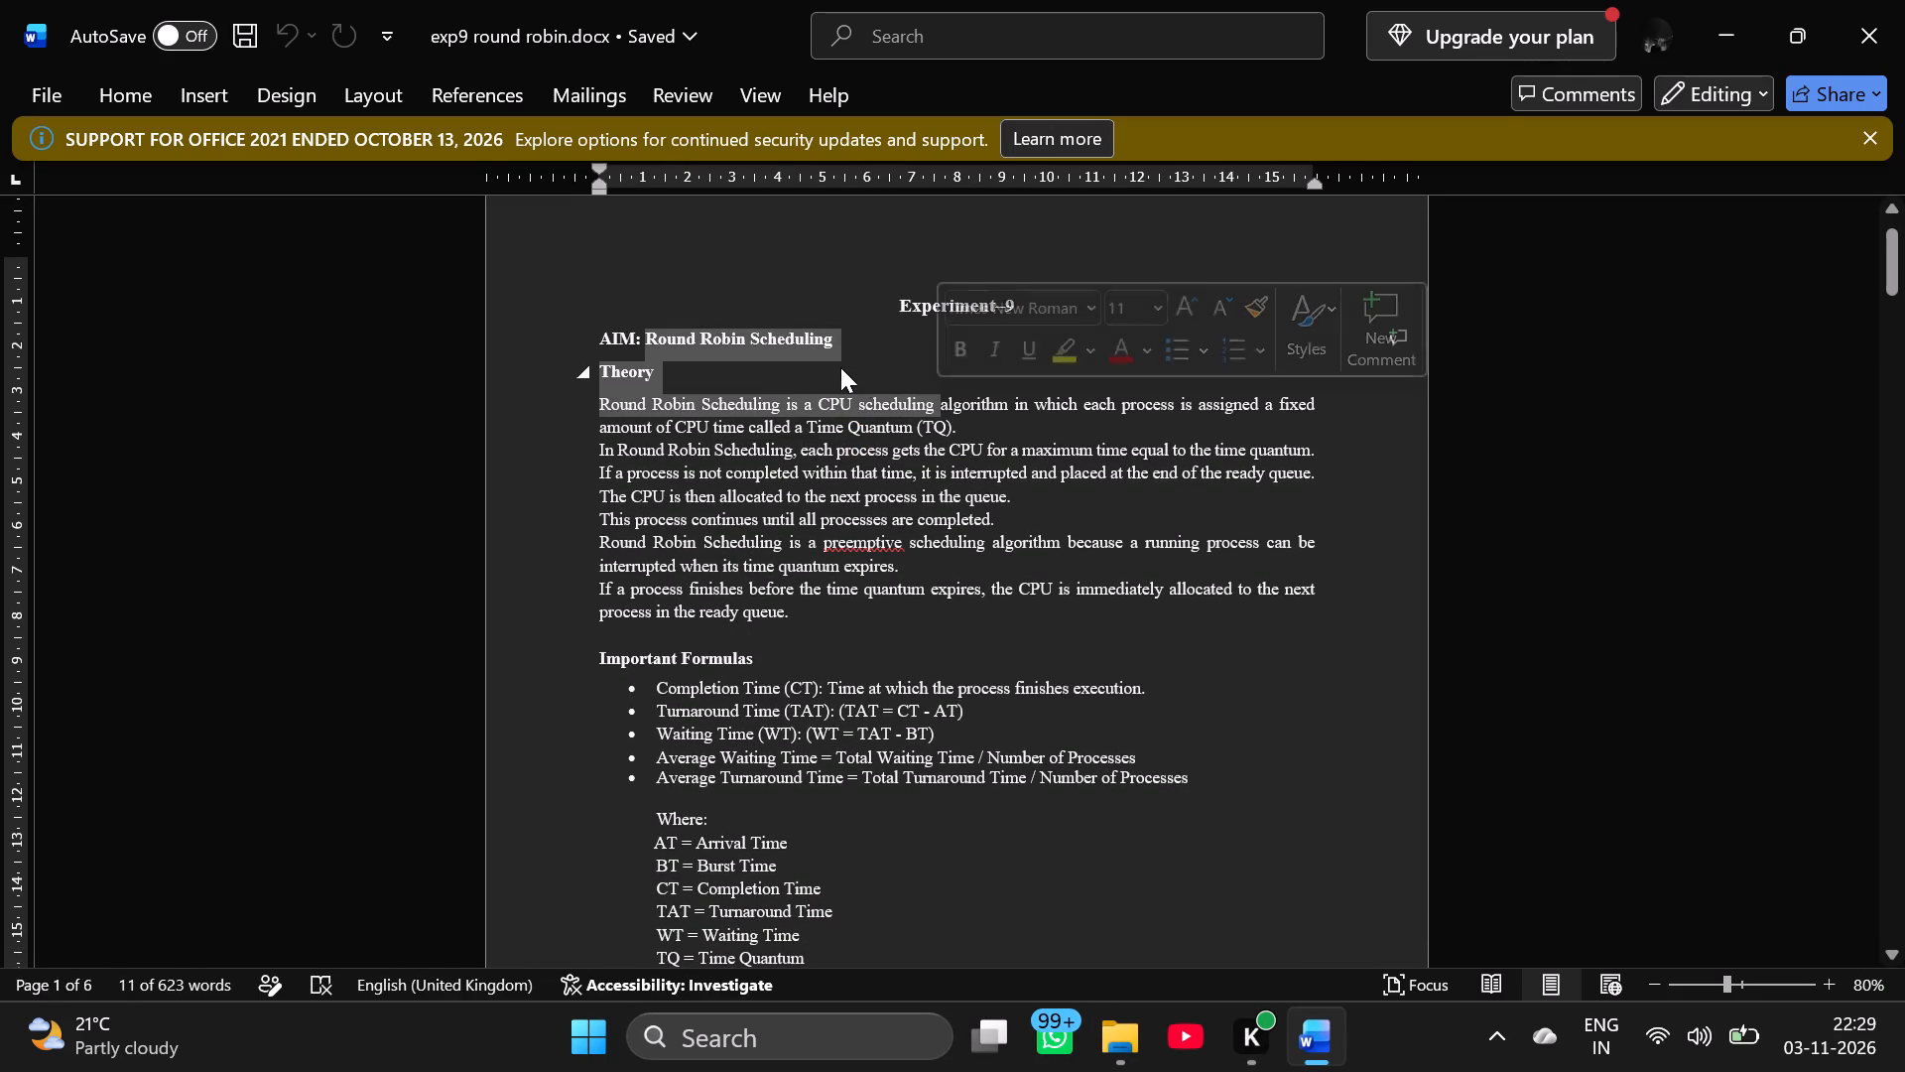
left_click(834, 367)
scroll(834, 367, "down", 6)
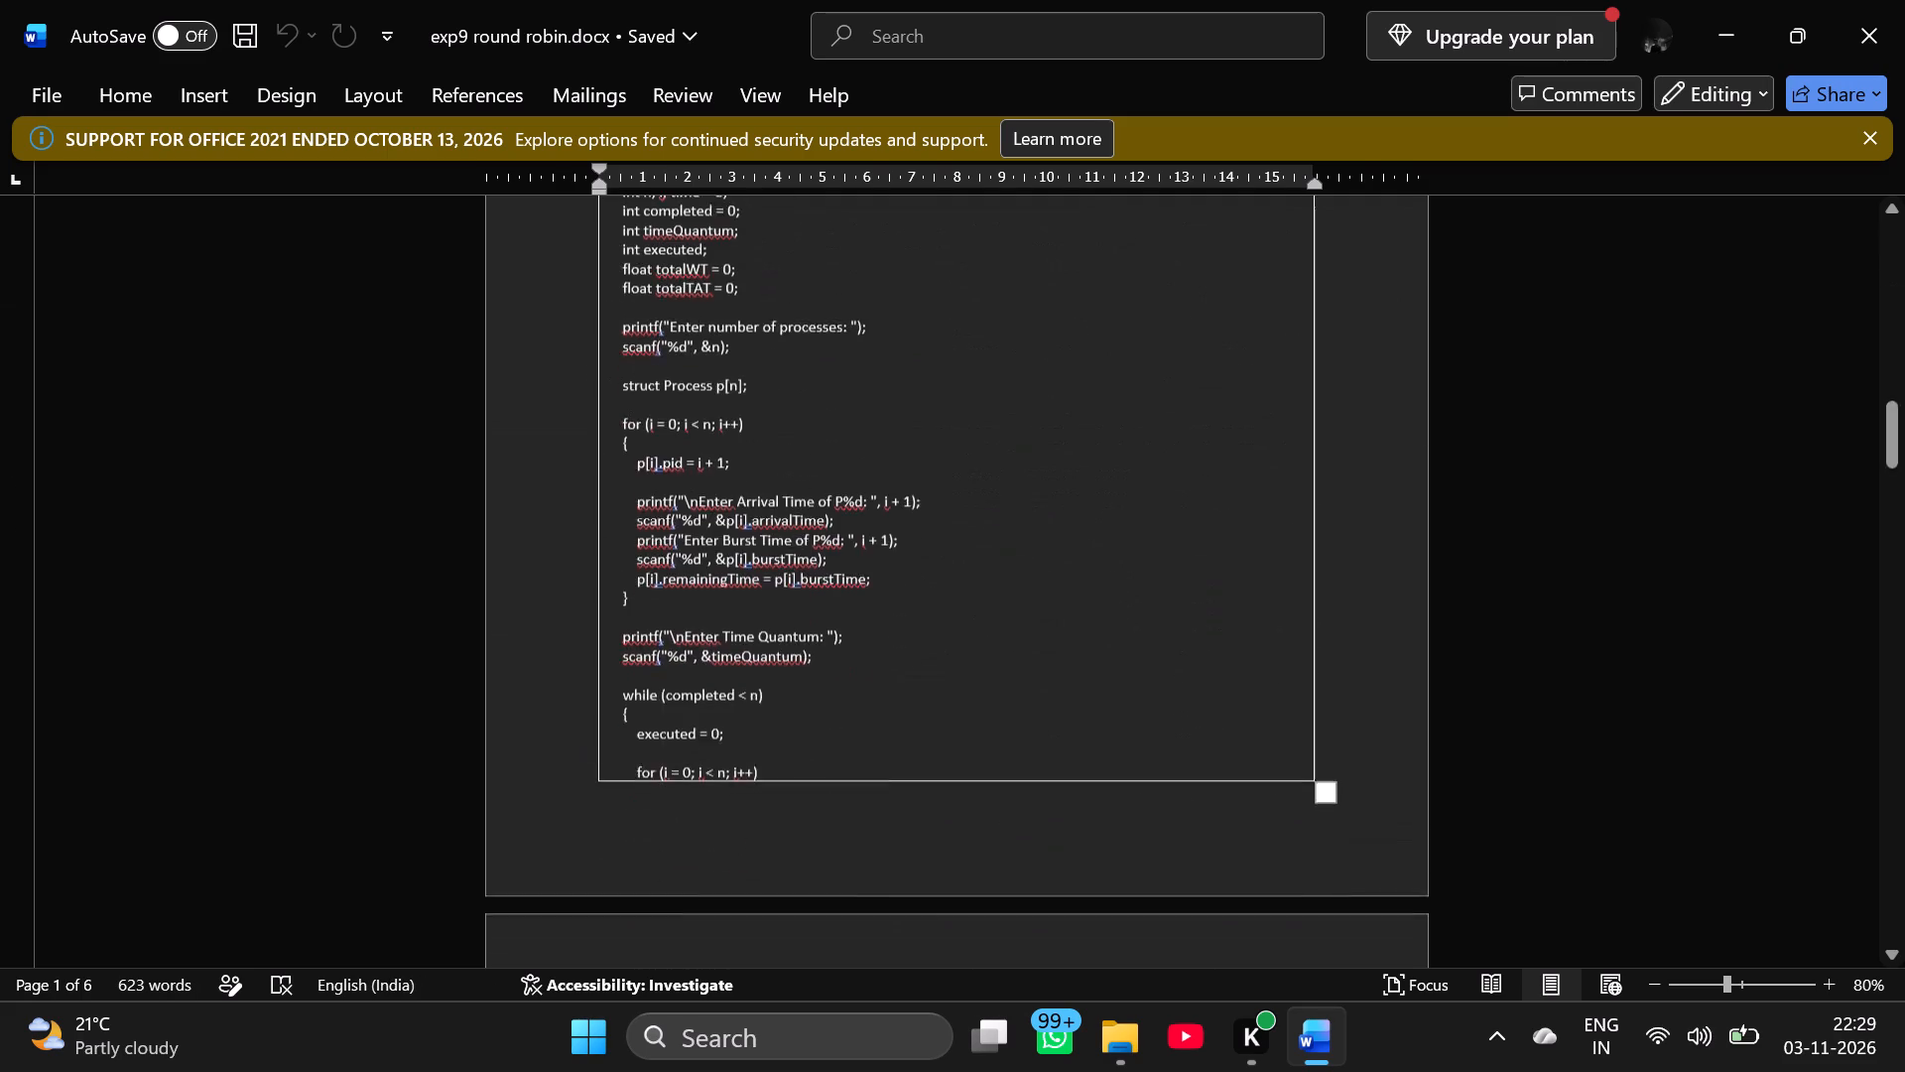
scroll(834, 367, "down", 3)
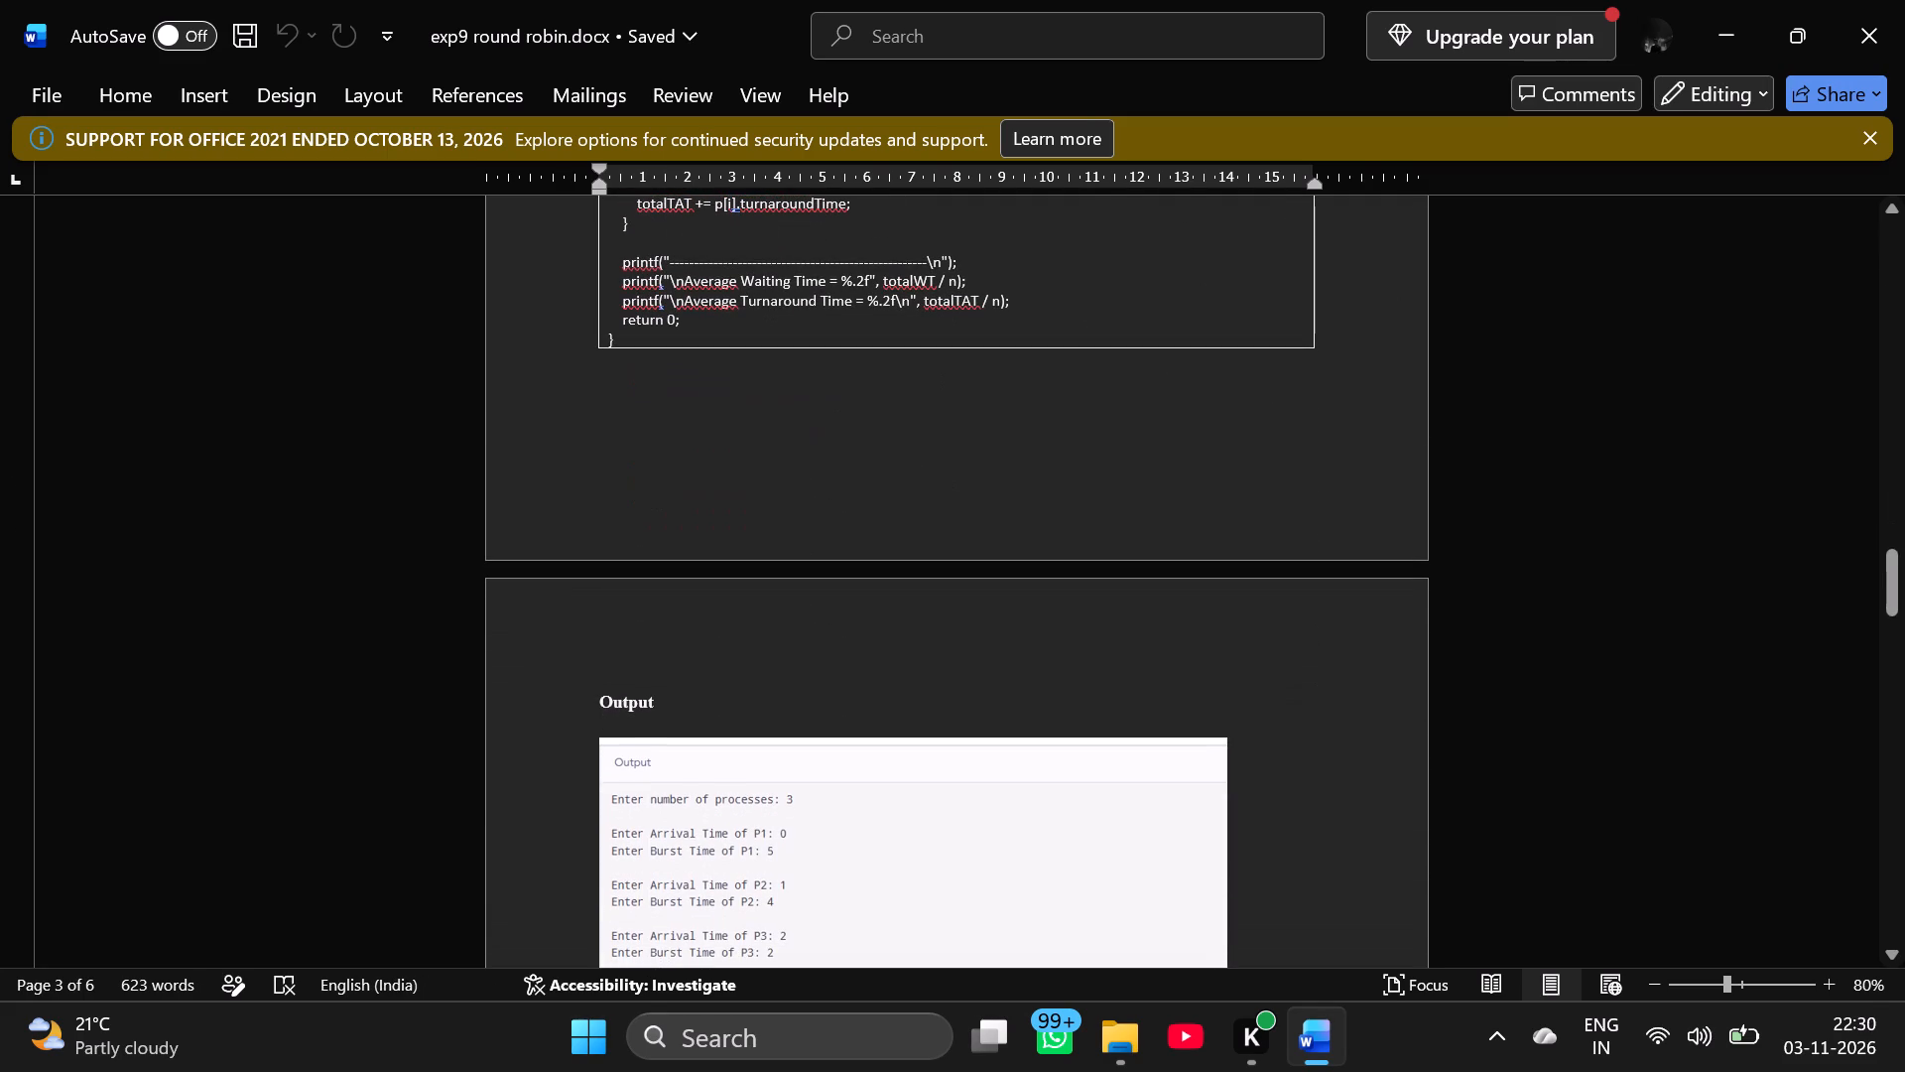
key("ctrl+a")
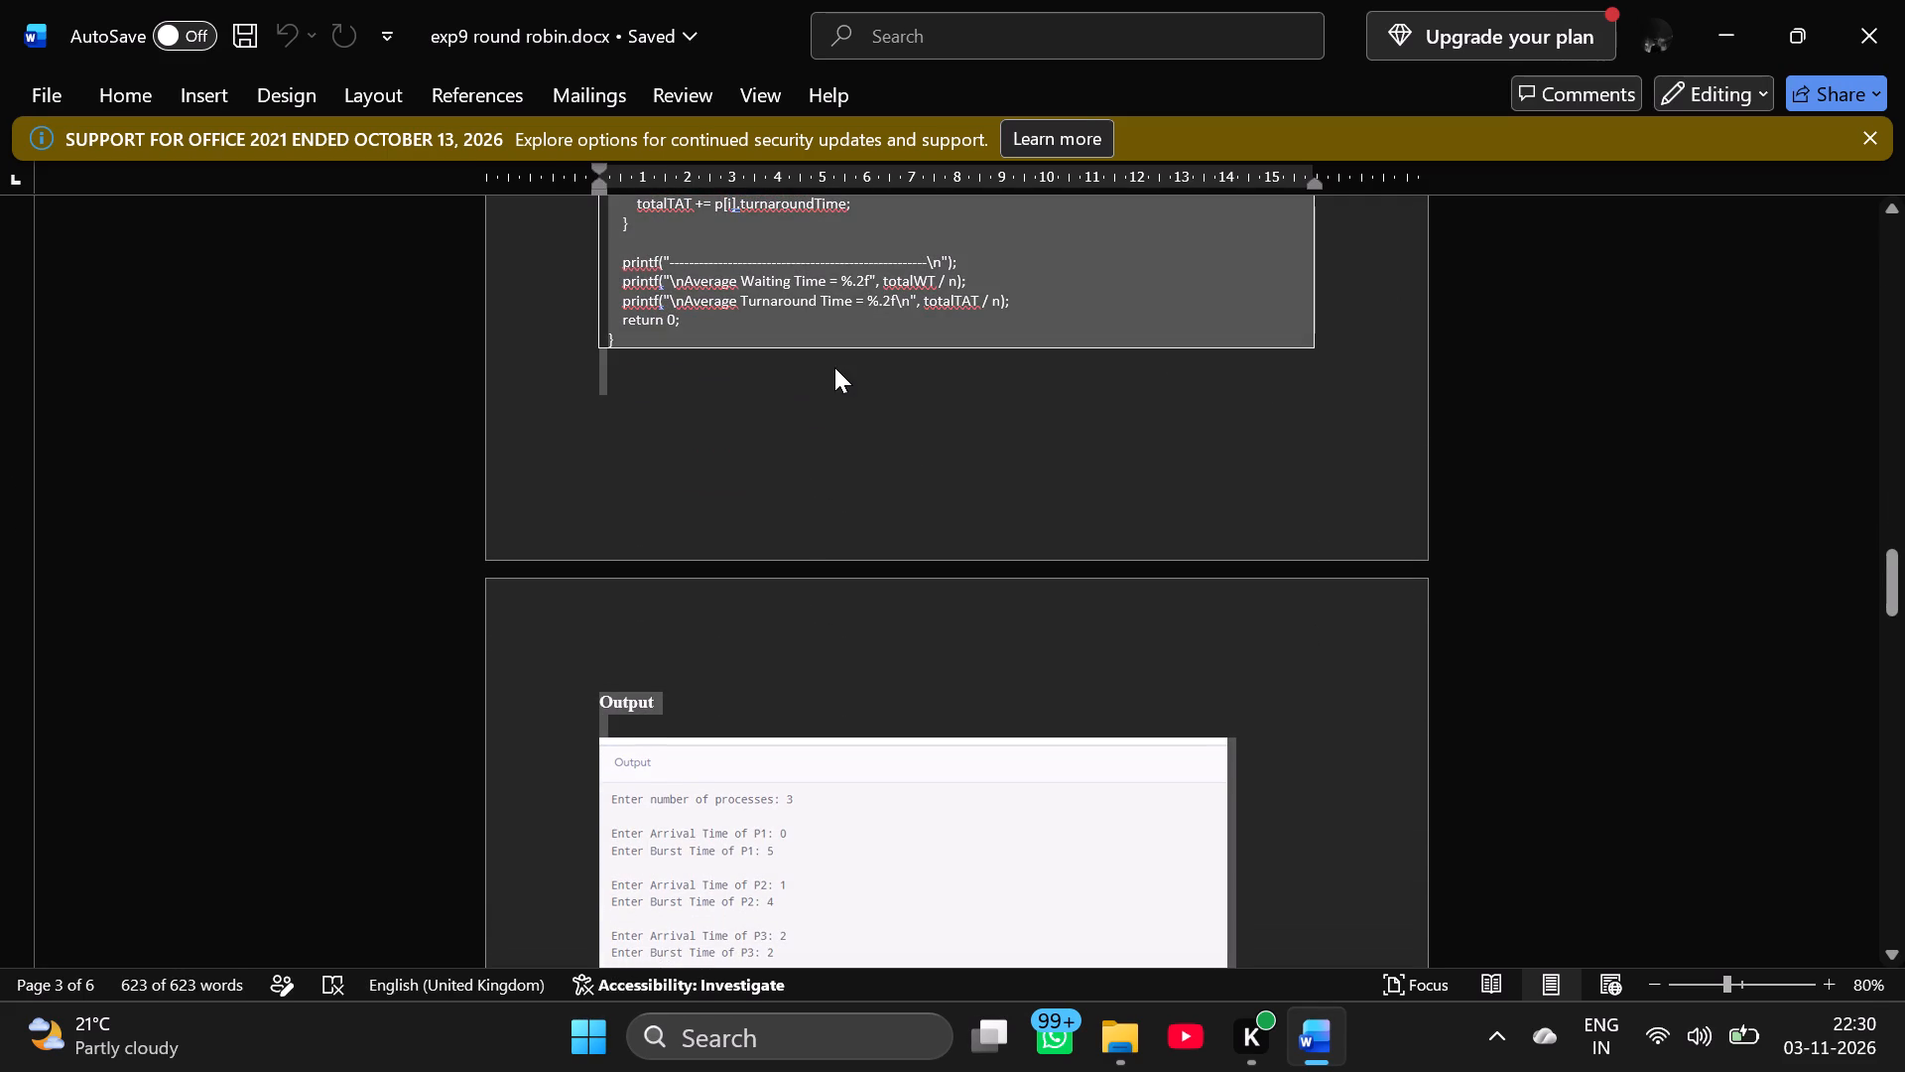
key("ctrl+c")
left_click(1904, 1020)
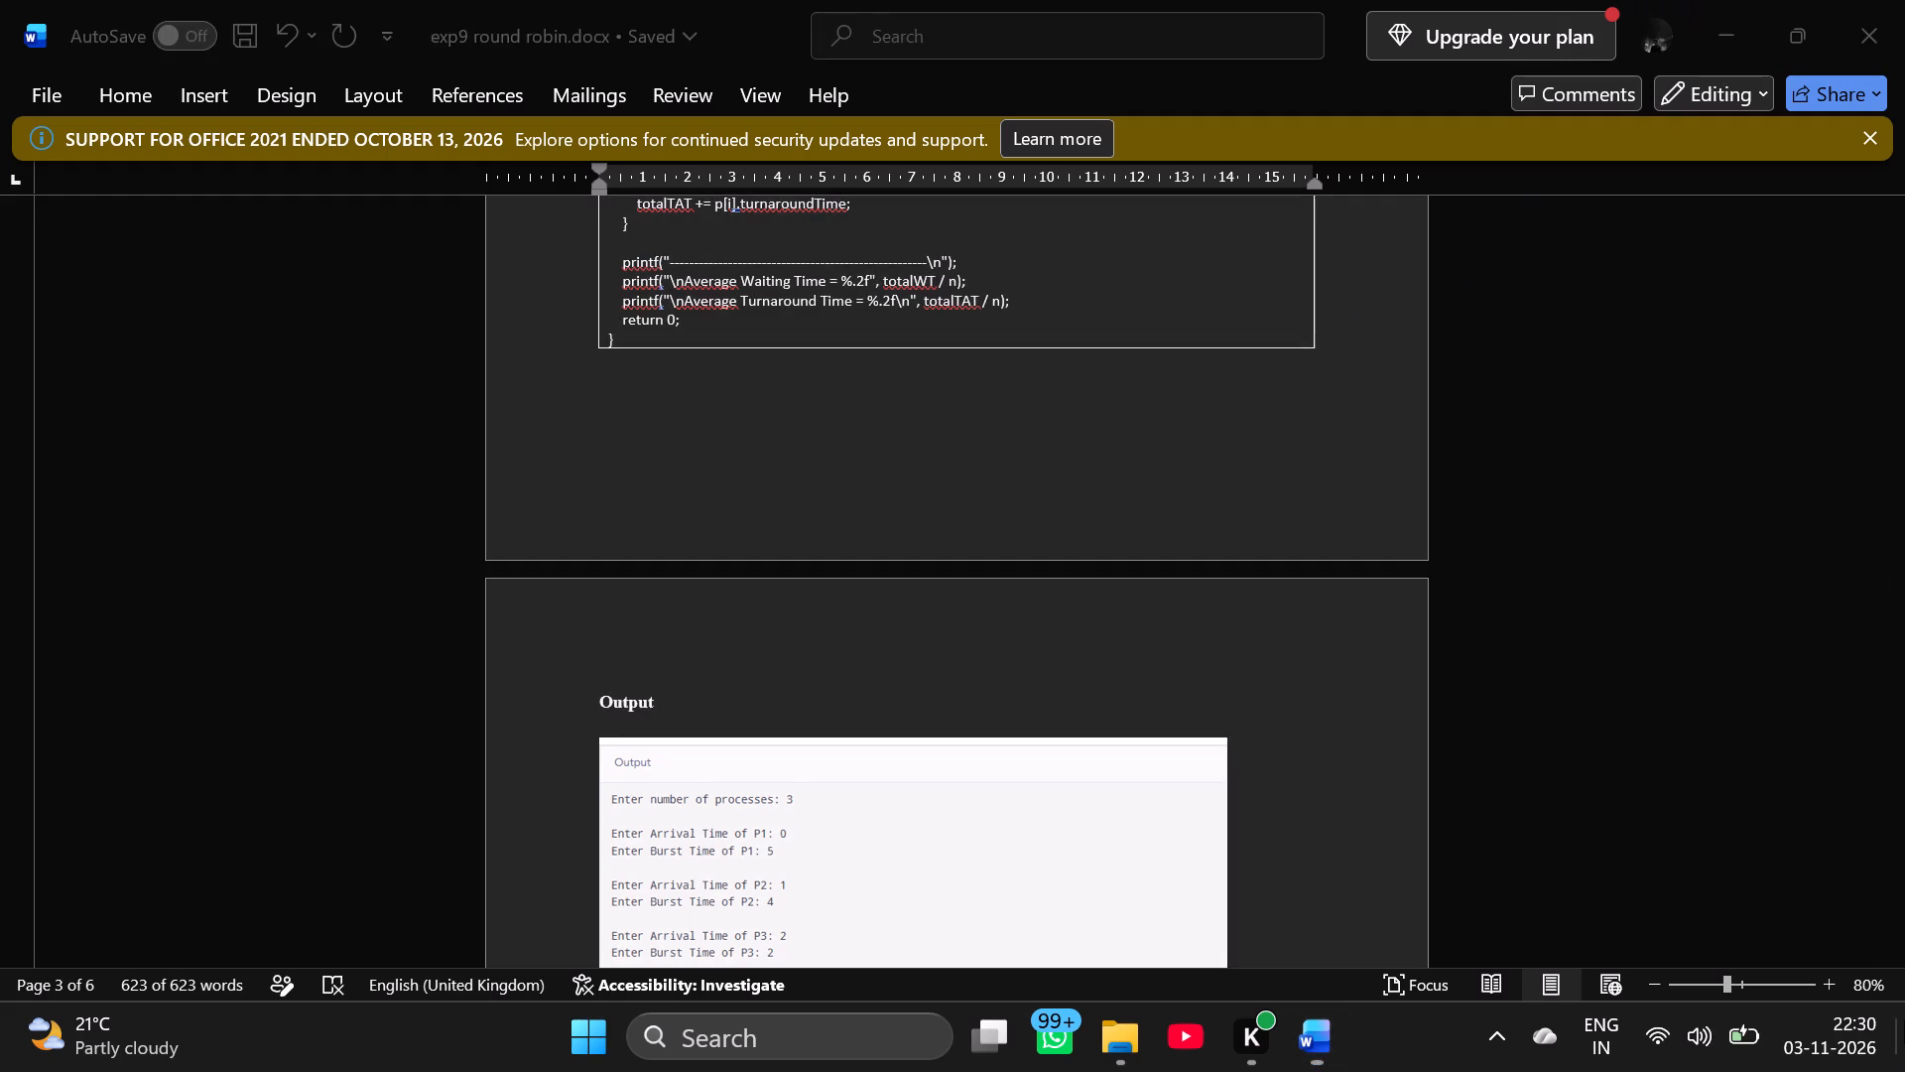
left_click(52, 357)
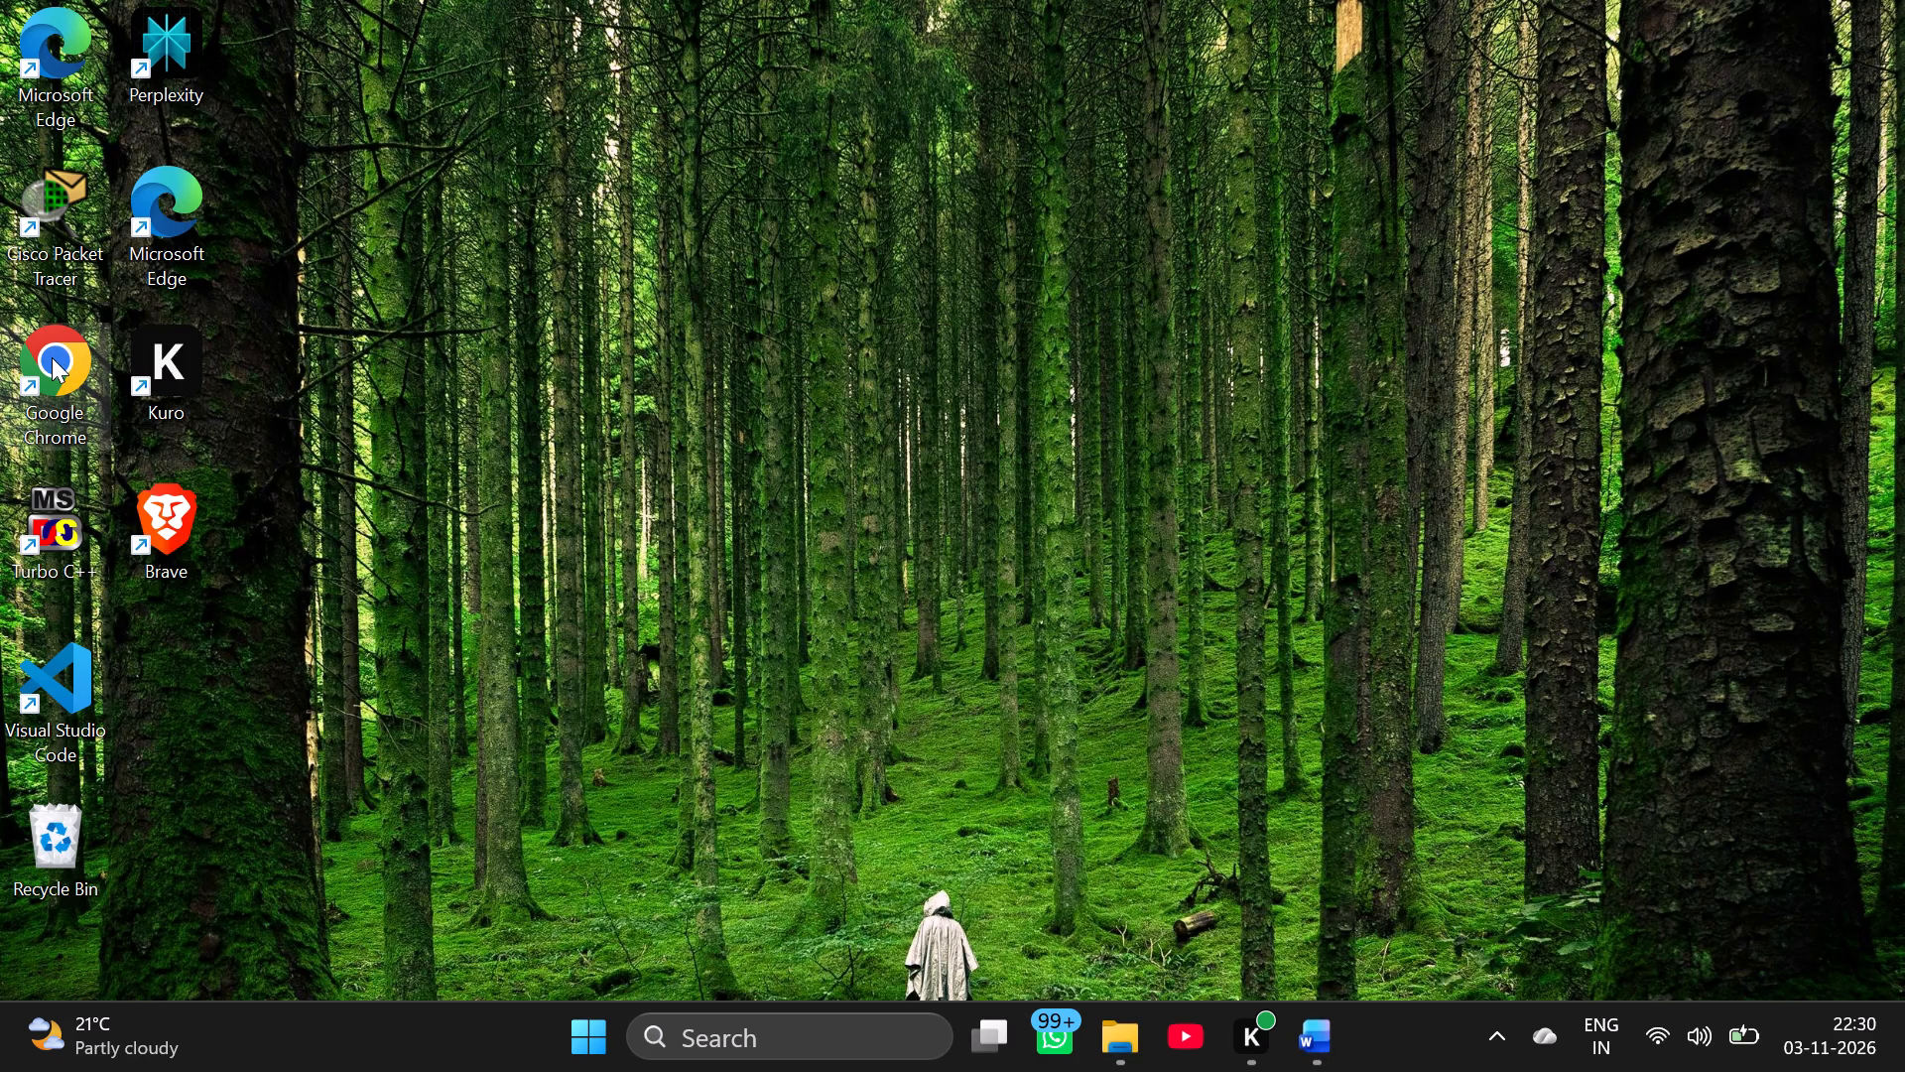
double_click(52, 357)
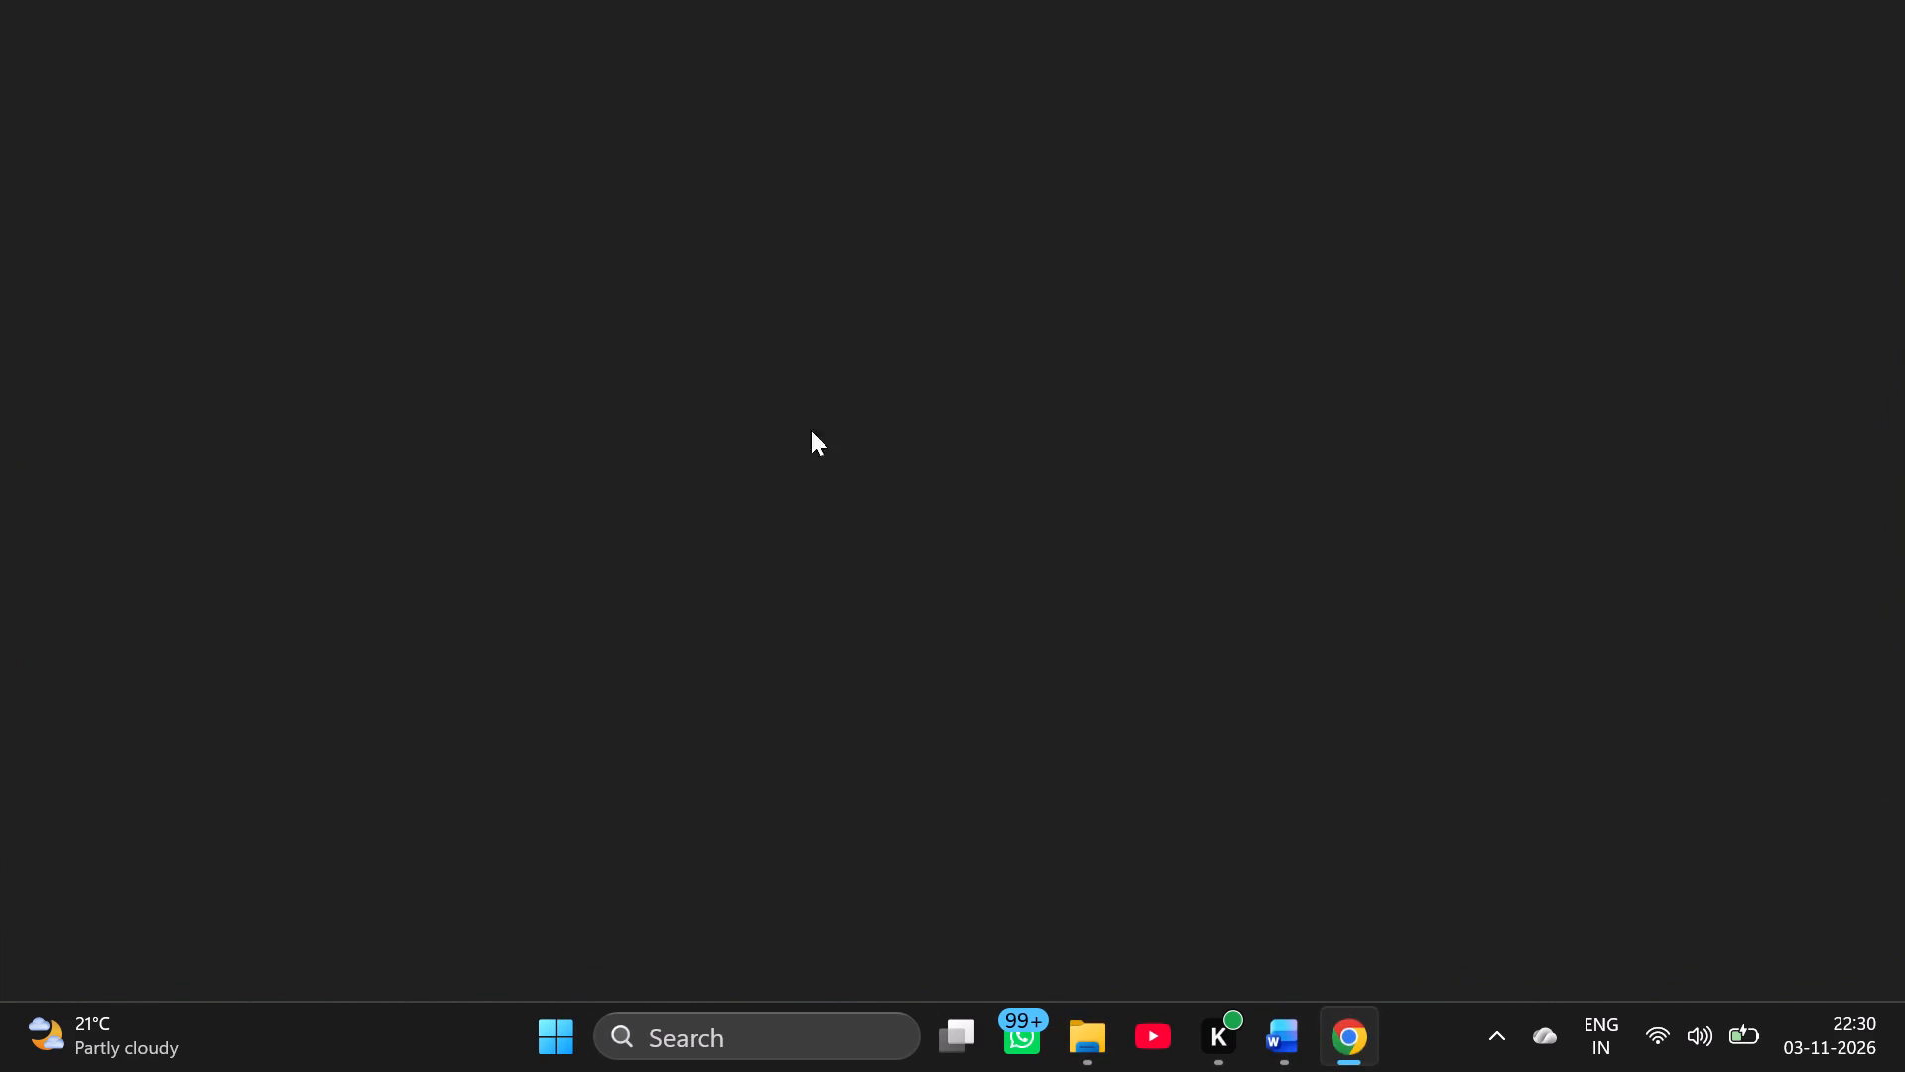
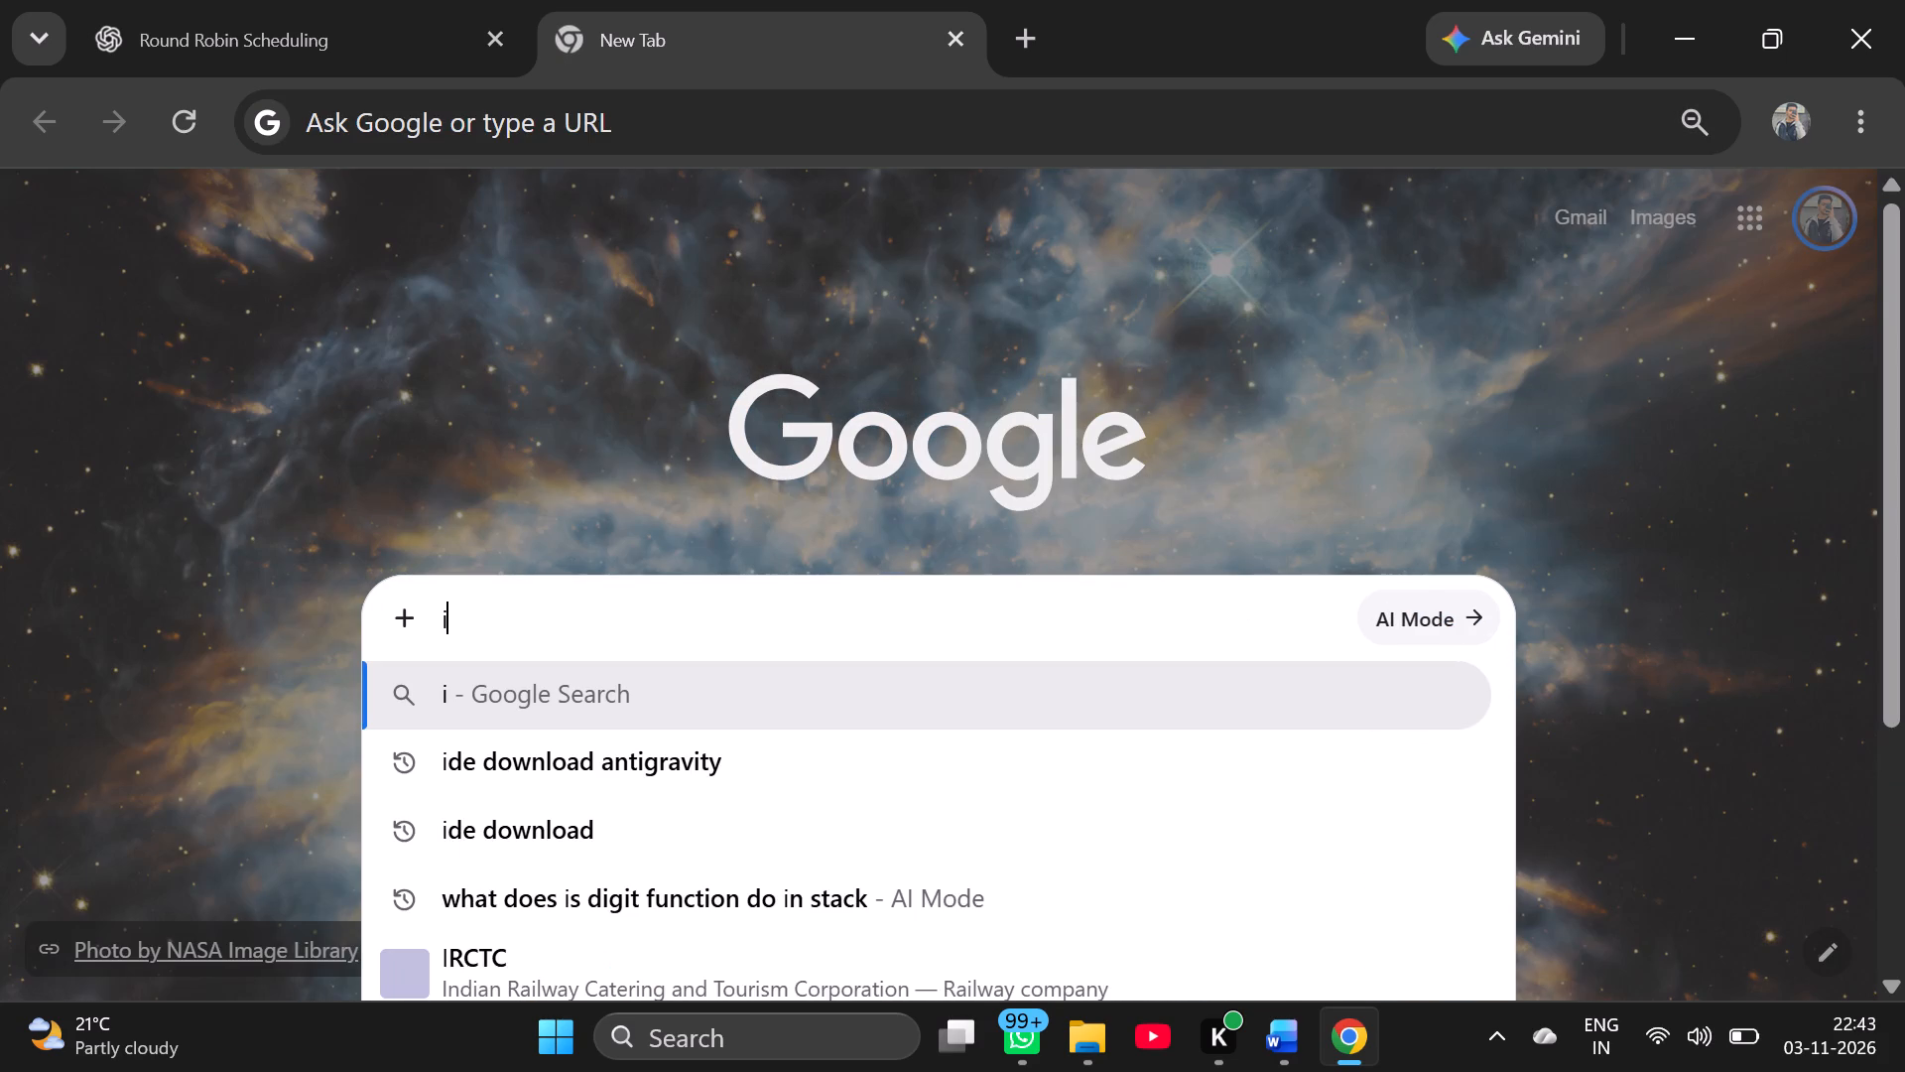
key("space")
key("BackSpace")
key("s")
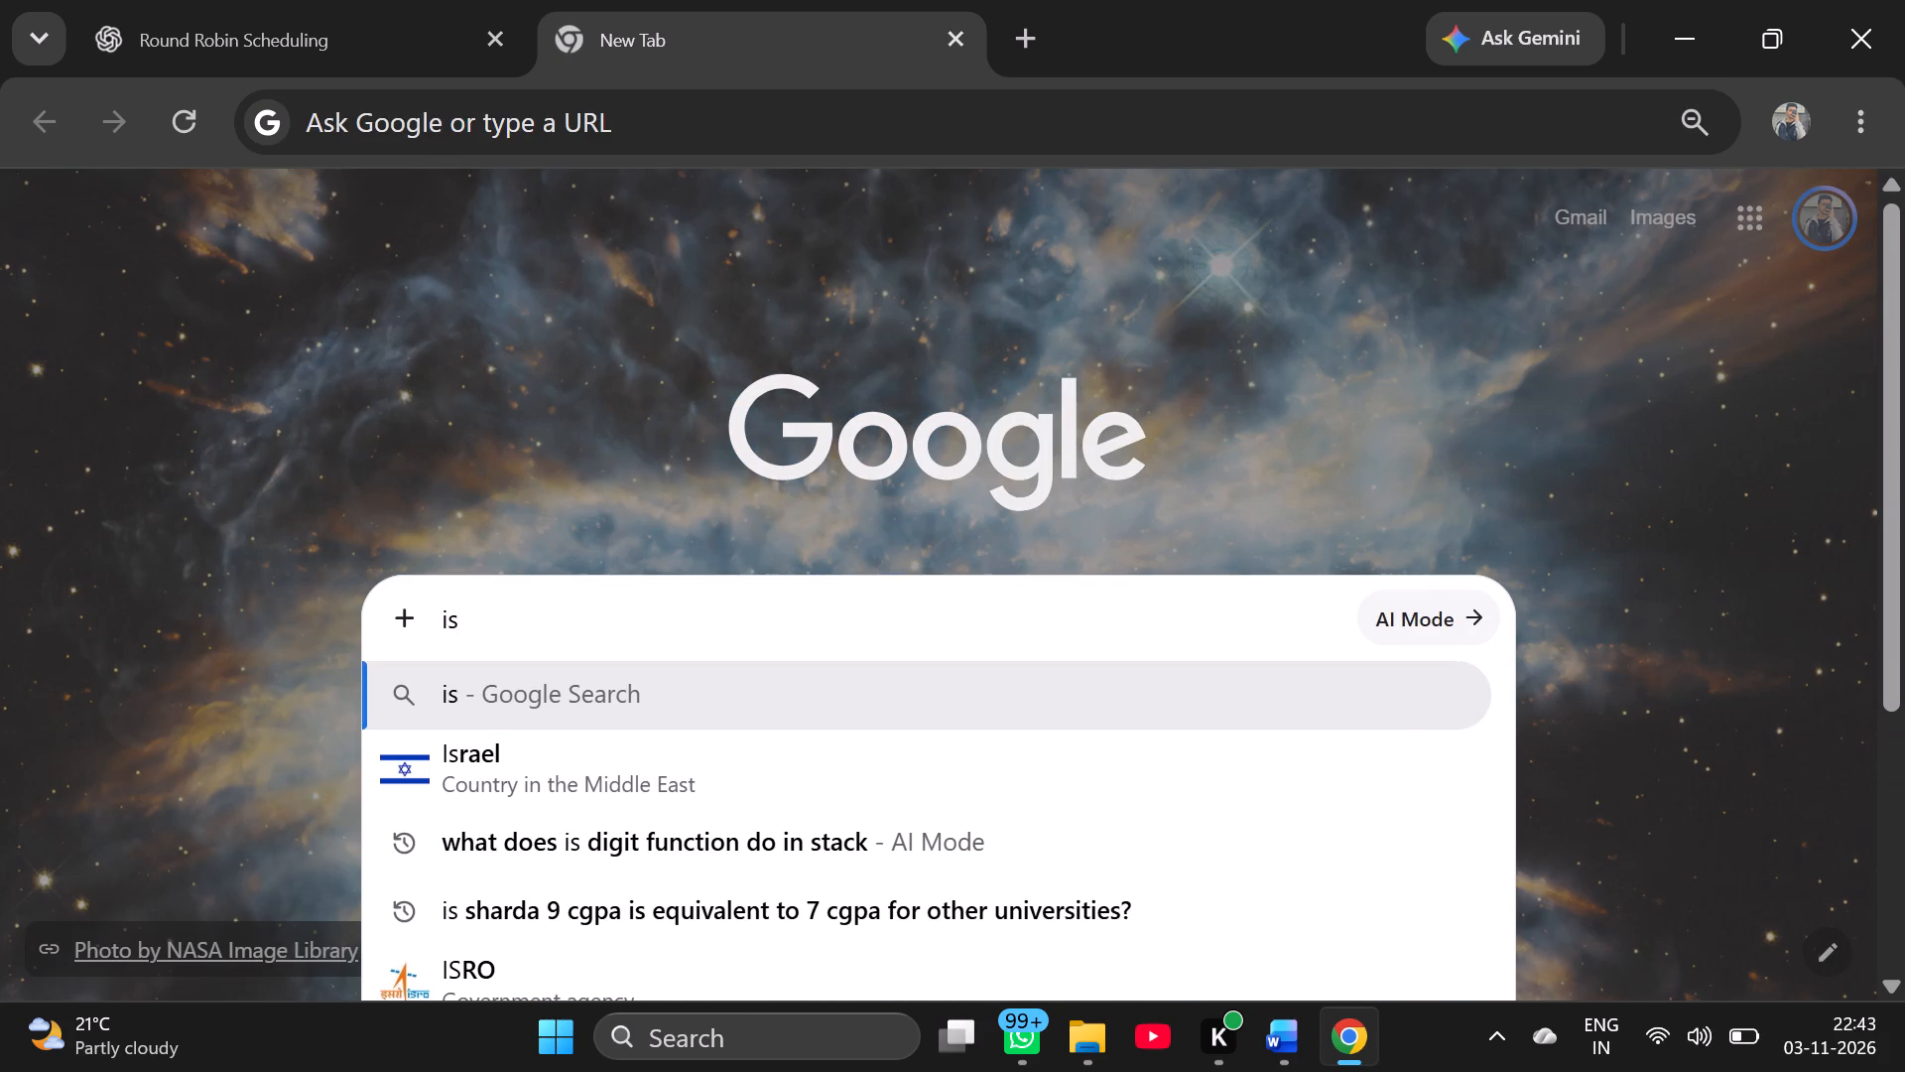
key("space")
type("fif")
key("space")
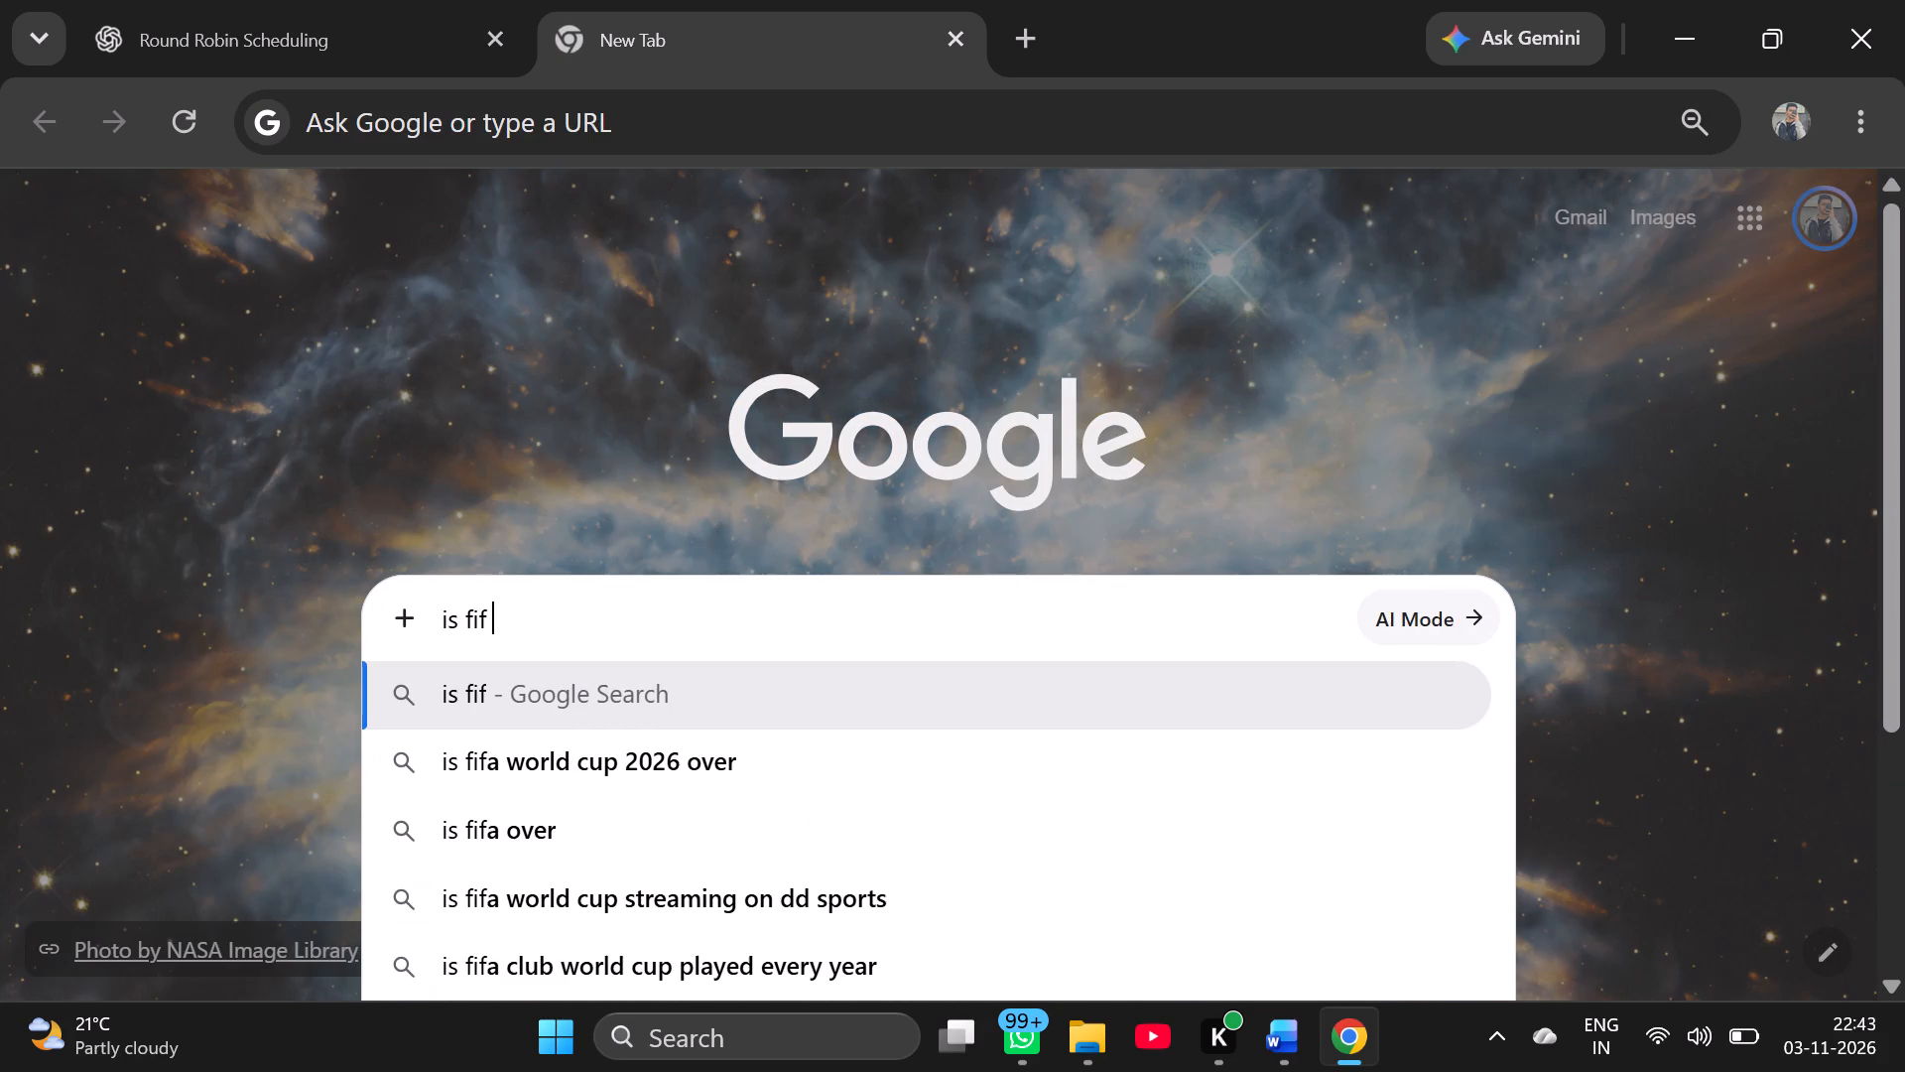
key("BackSpace")
type("o is ud")
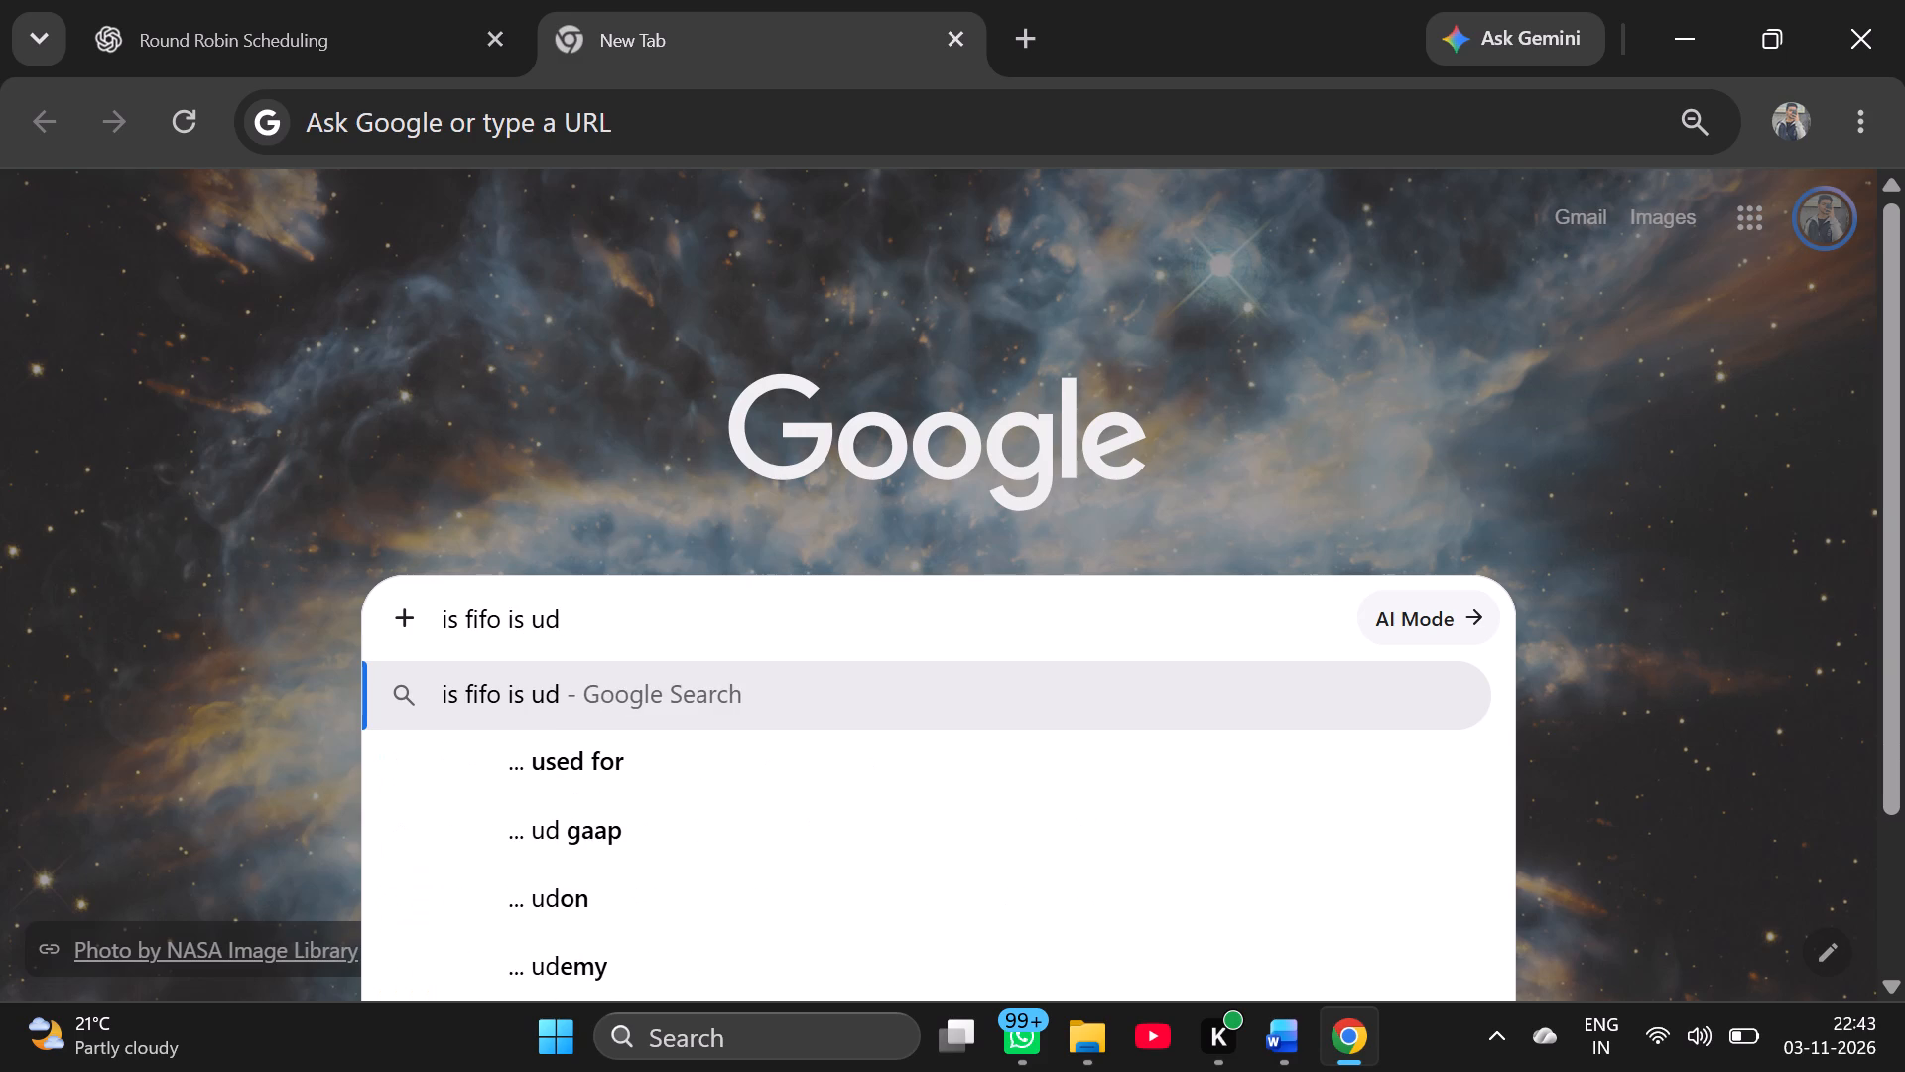
key("BackSpace")
type("sed in disc")
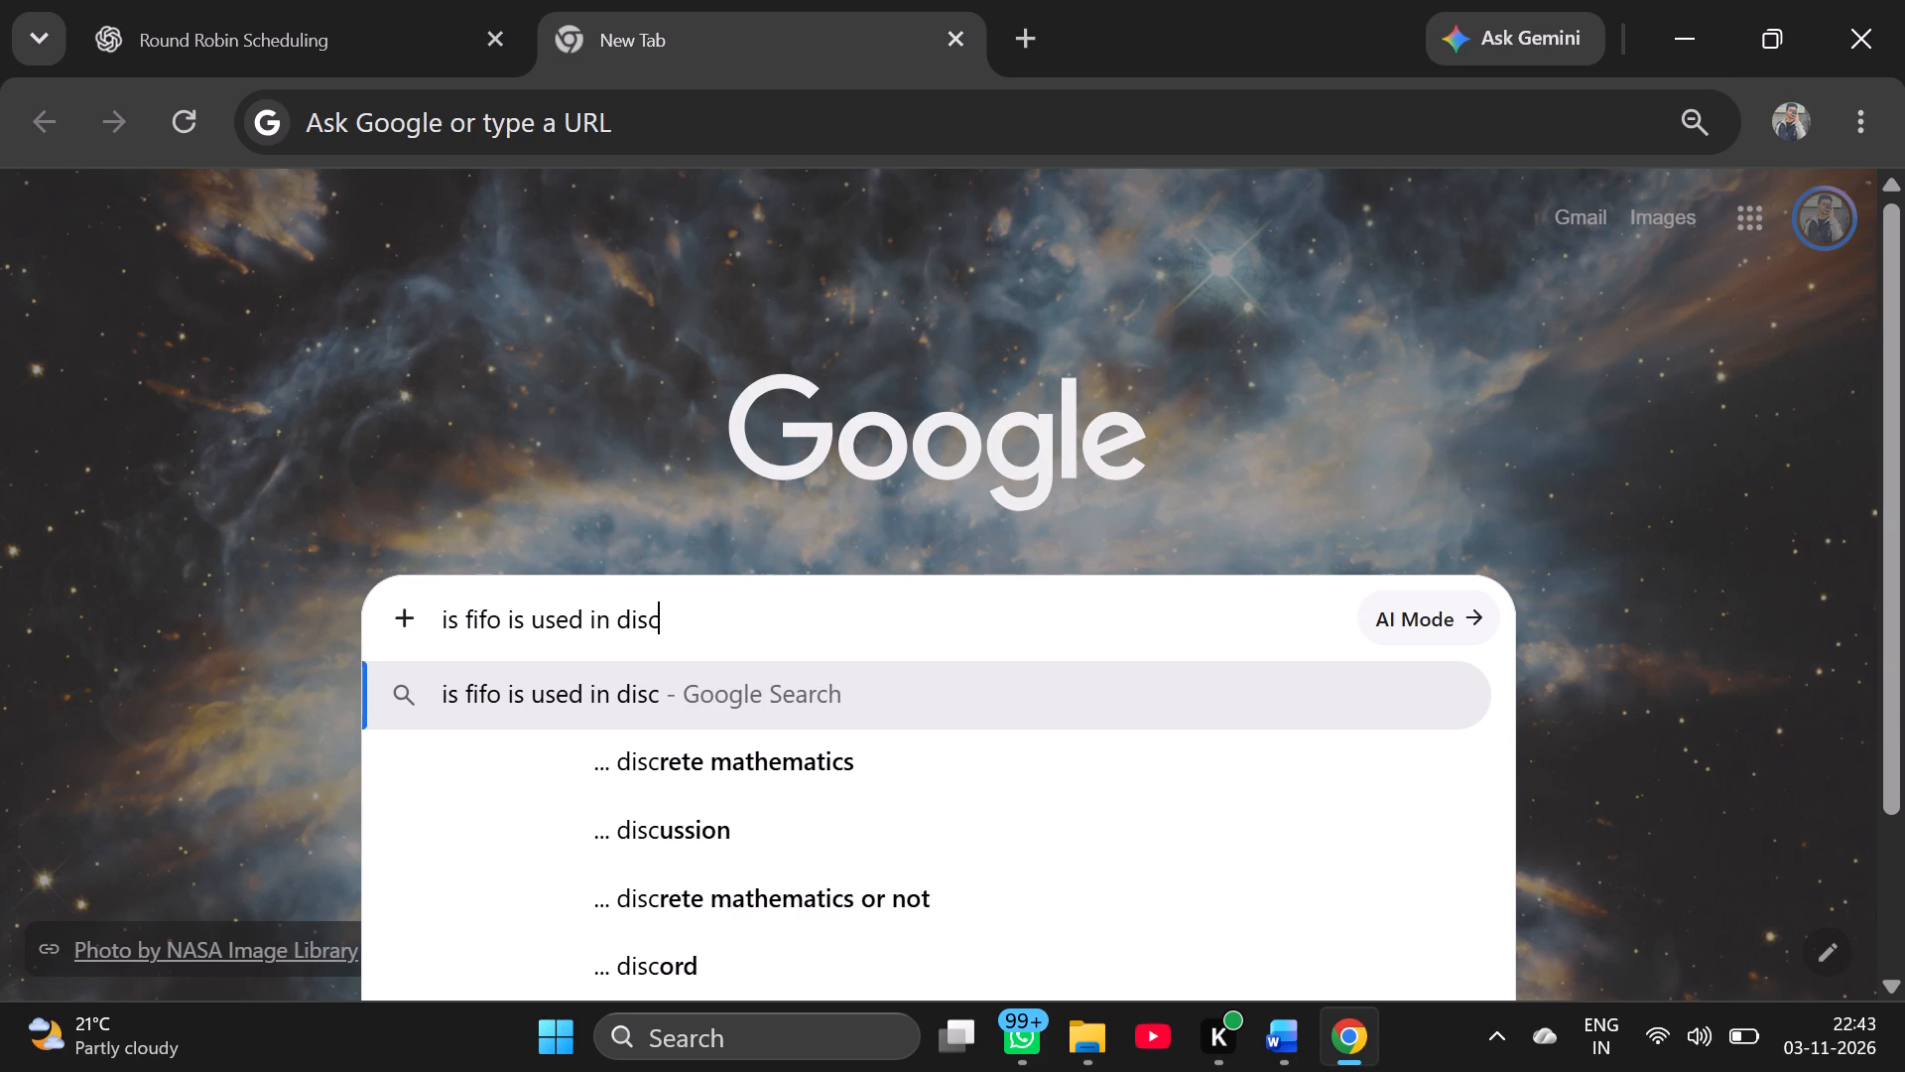
key("space")
type("sched")
left_click(722, 752)
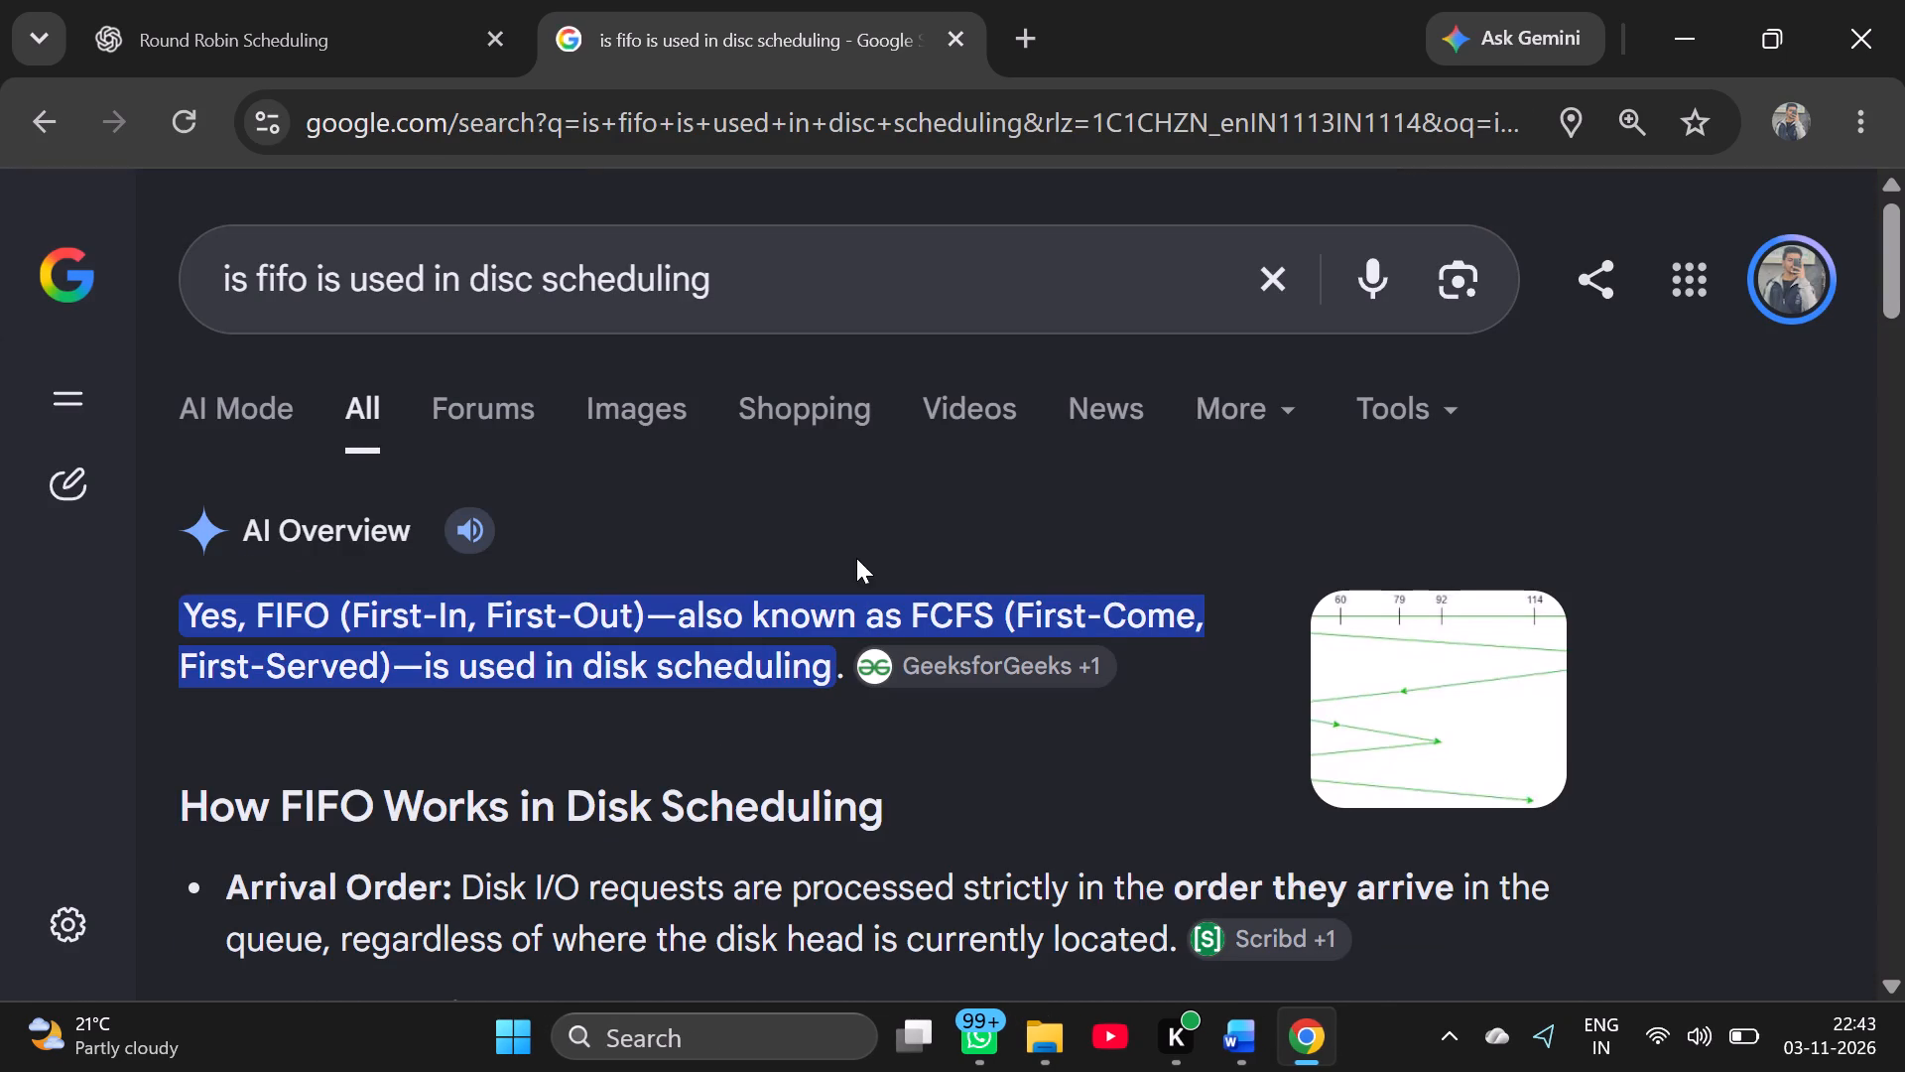
Extend the Google search to "is fifo is used in disc scheduling and in page replacement".
left_click(1020, 281)
key("space")
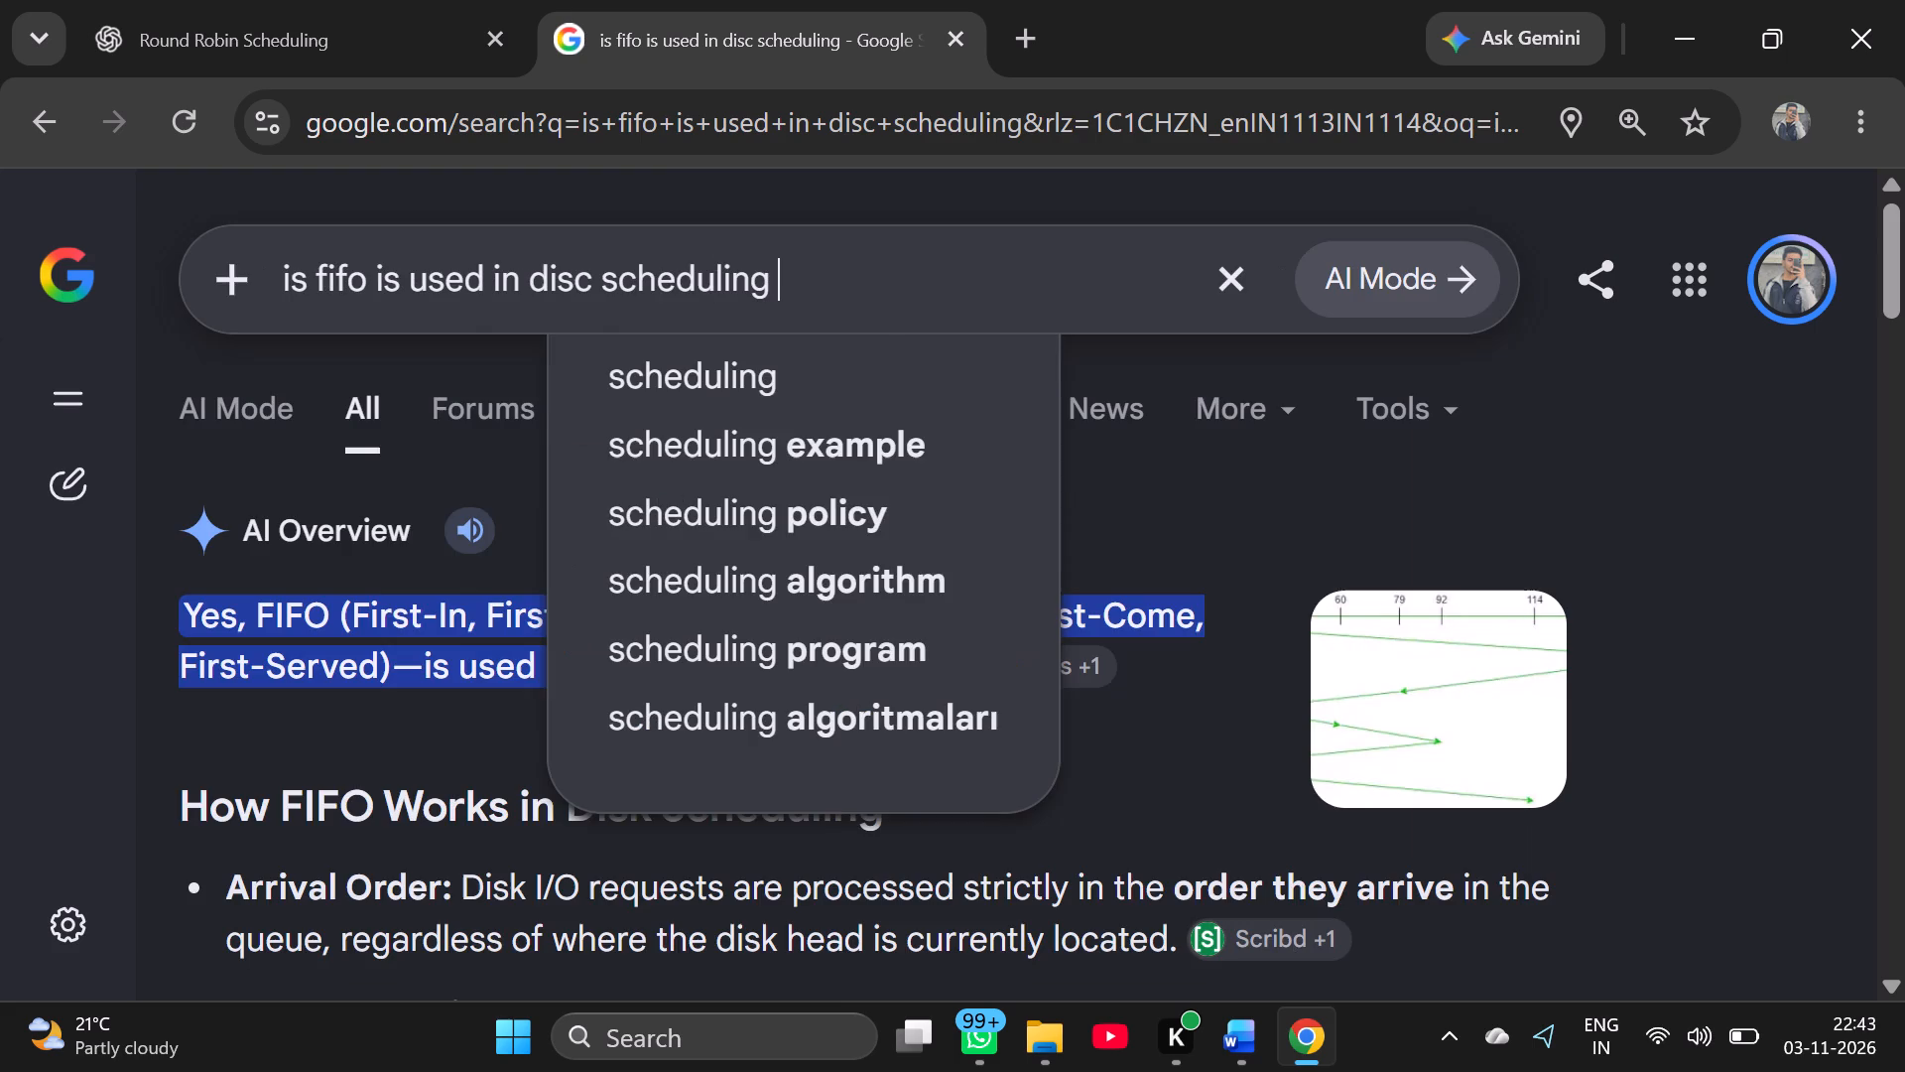
type("and")
key("space")
type("in page")
key("space")
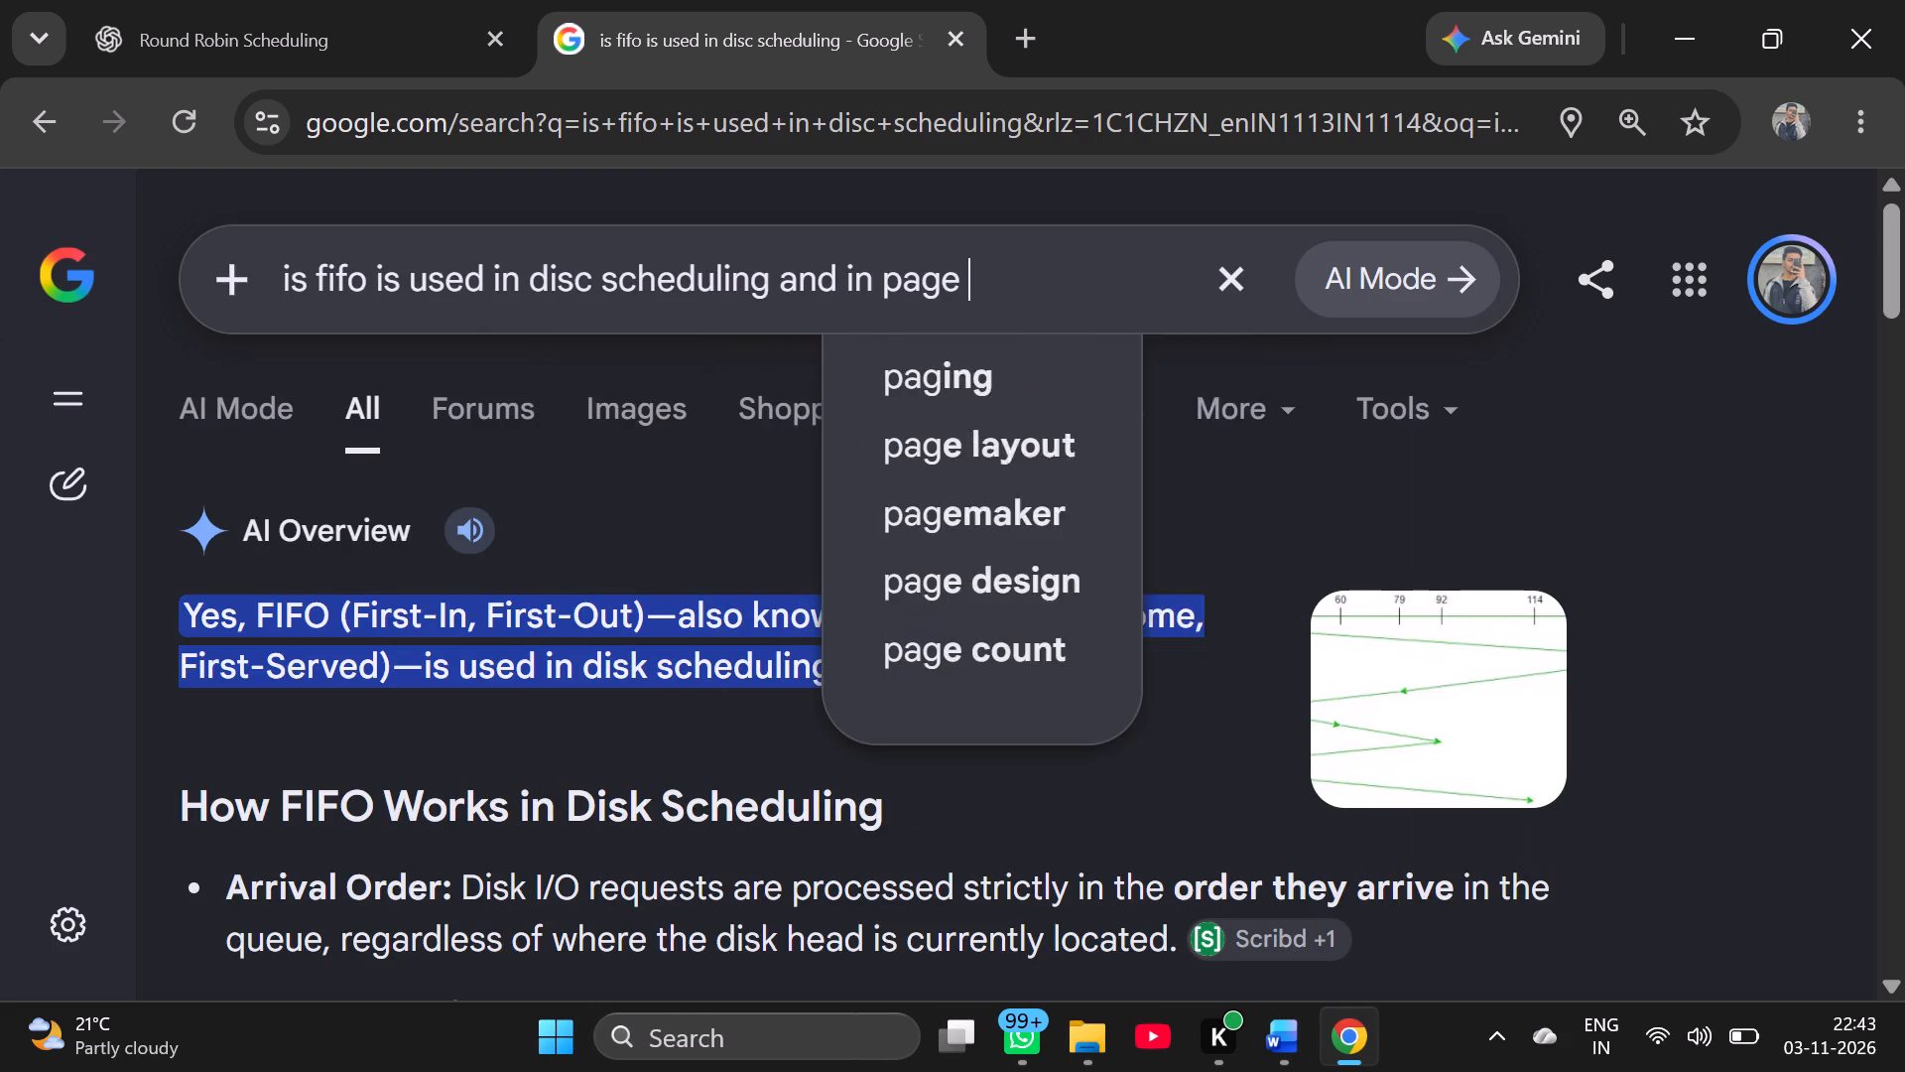
type("repl")
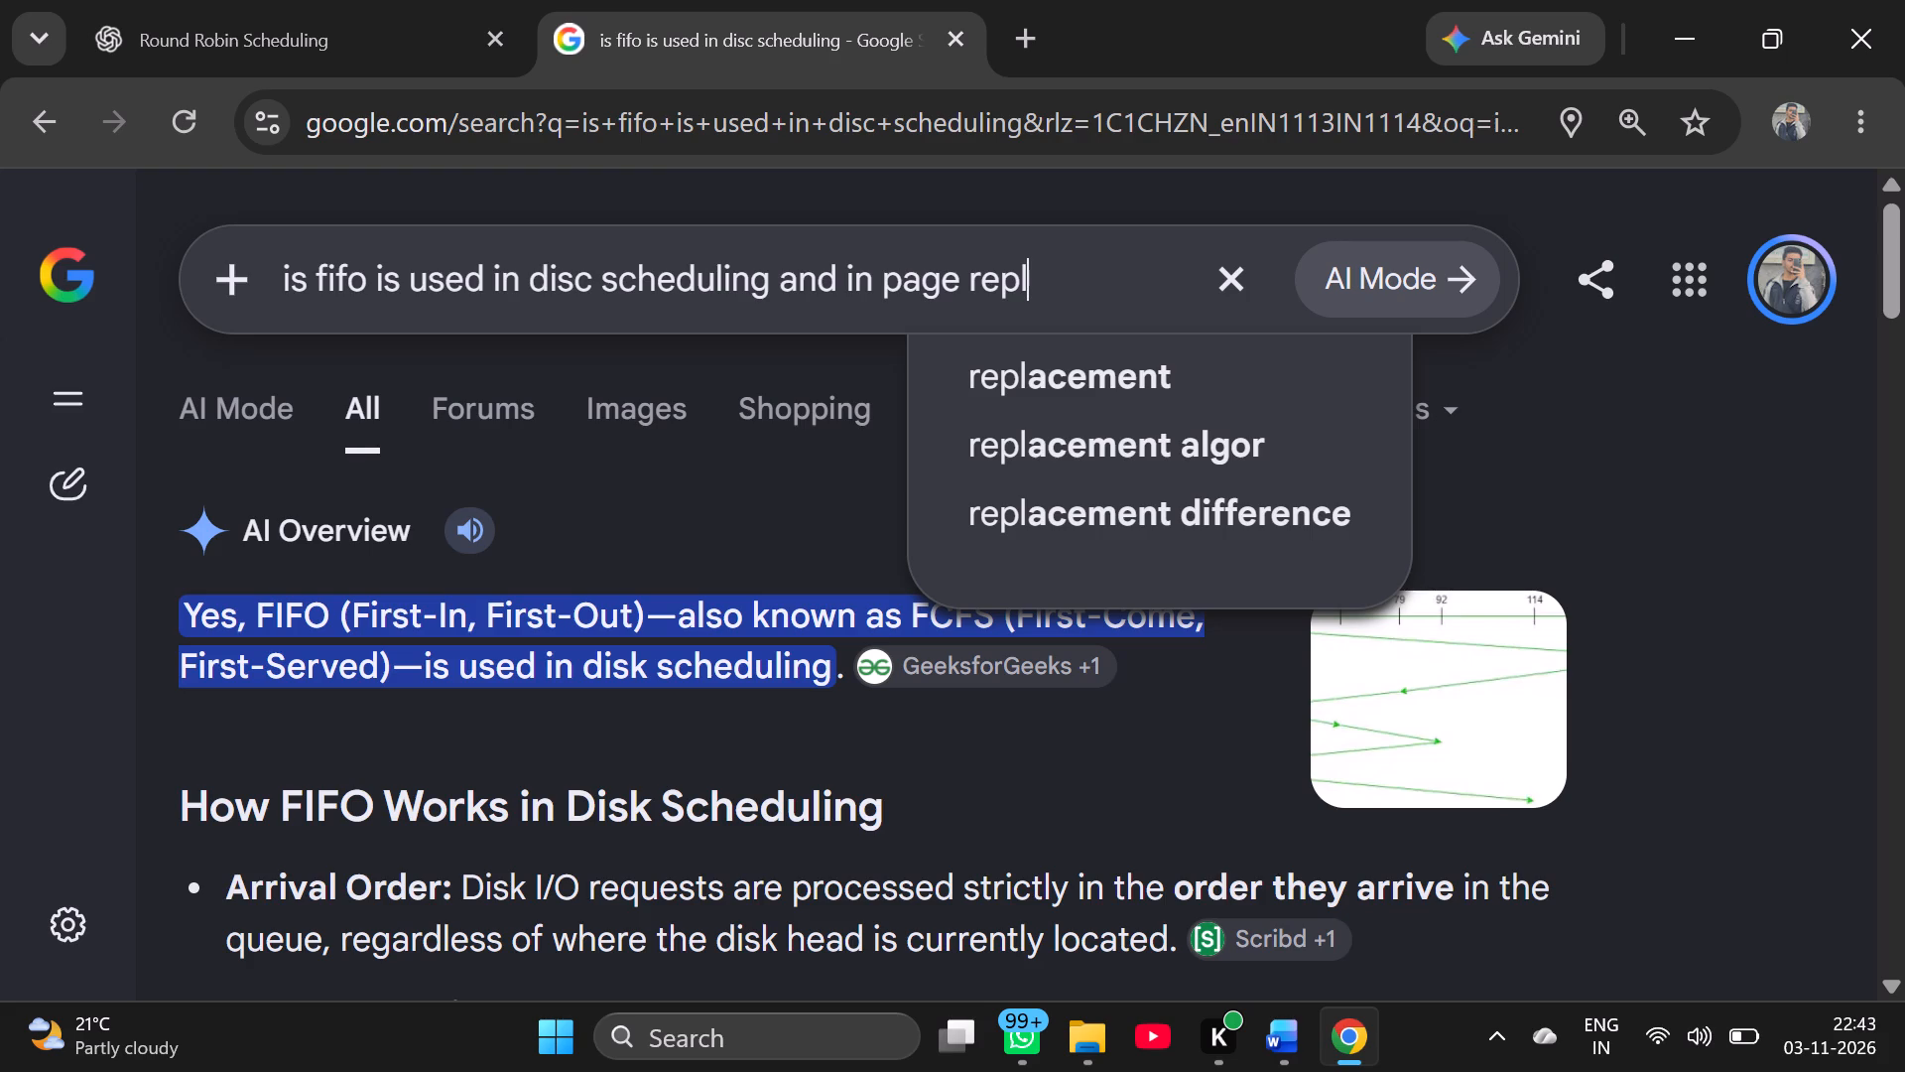
left_click(996, 399)
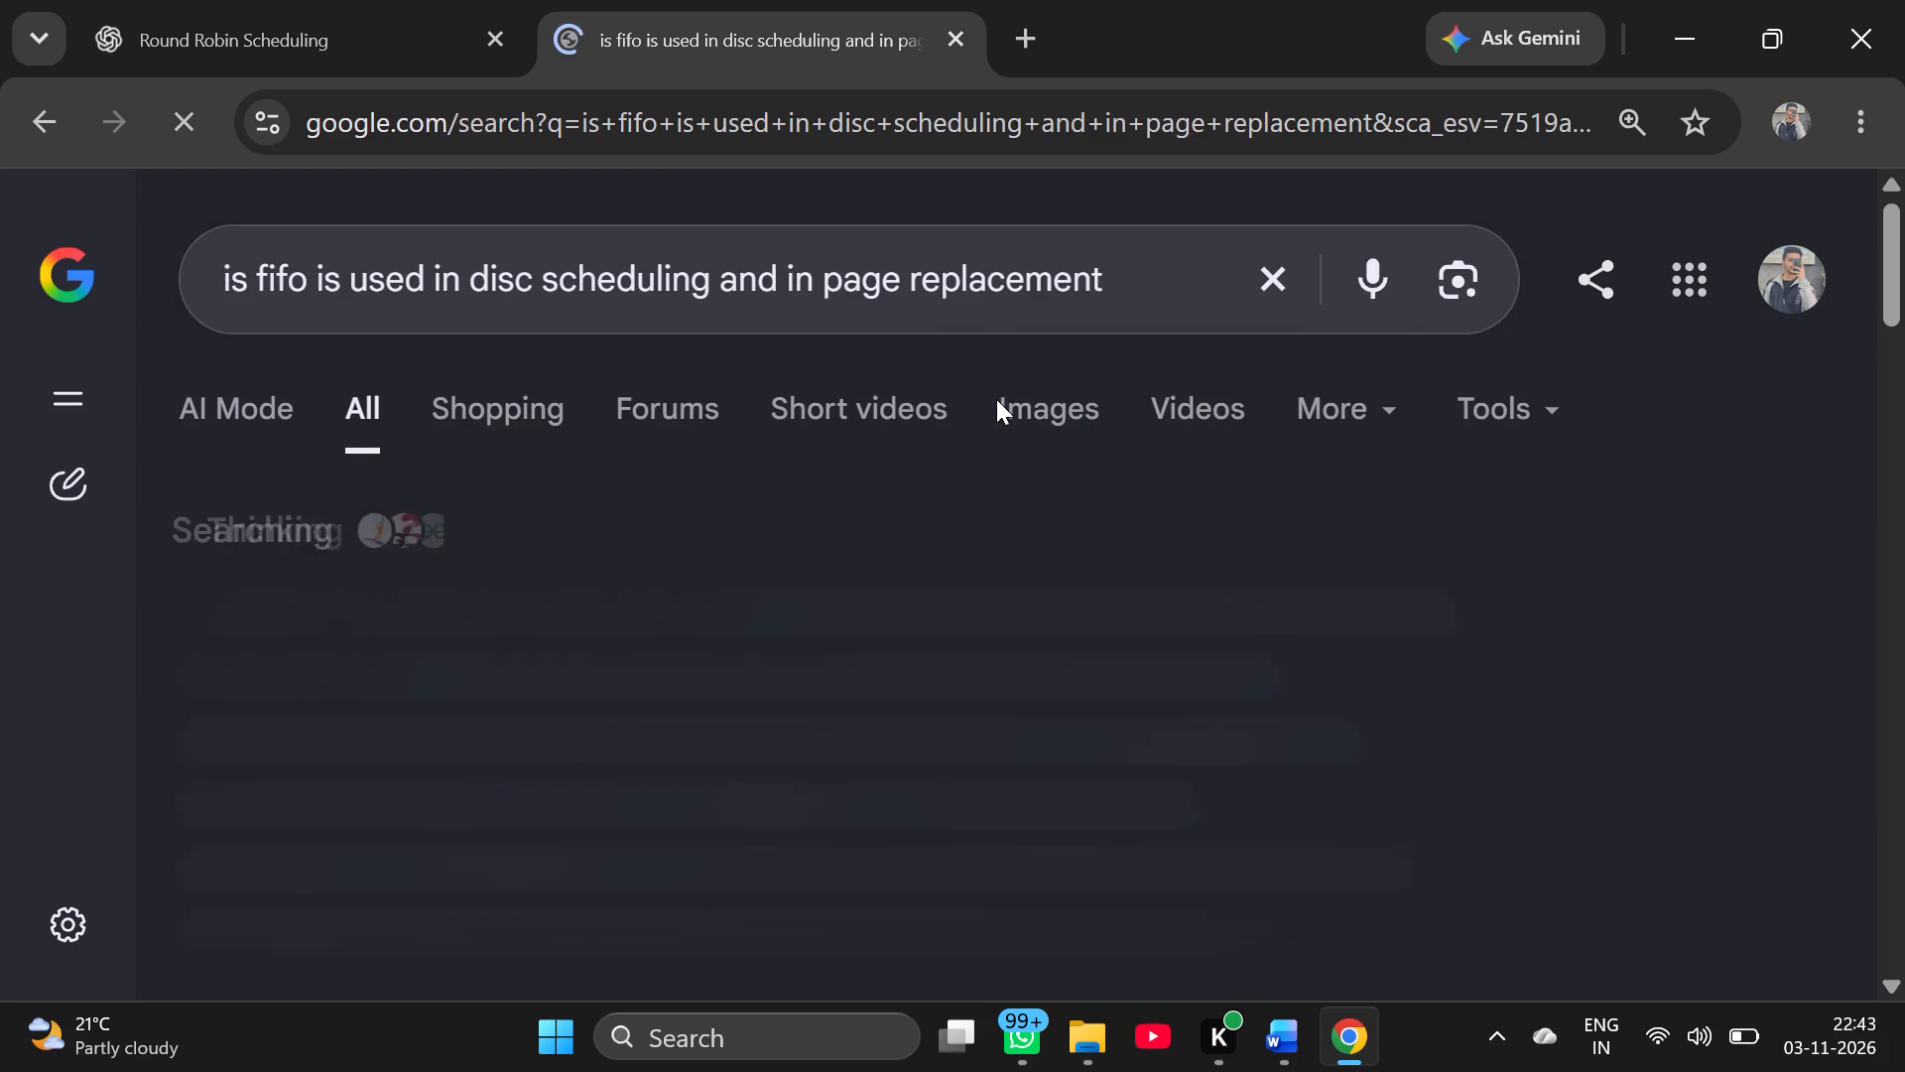
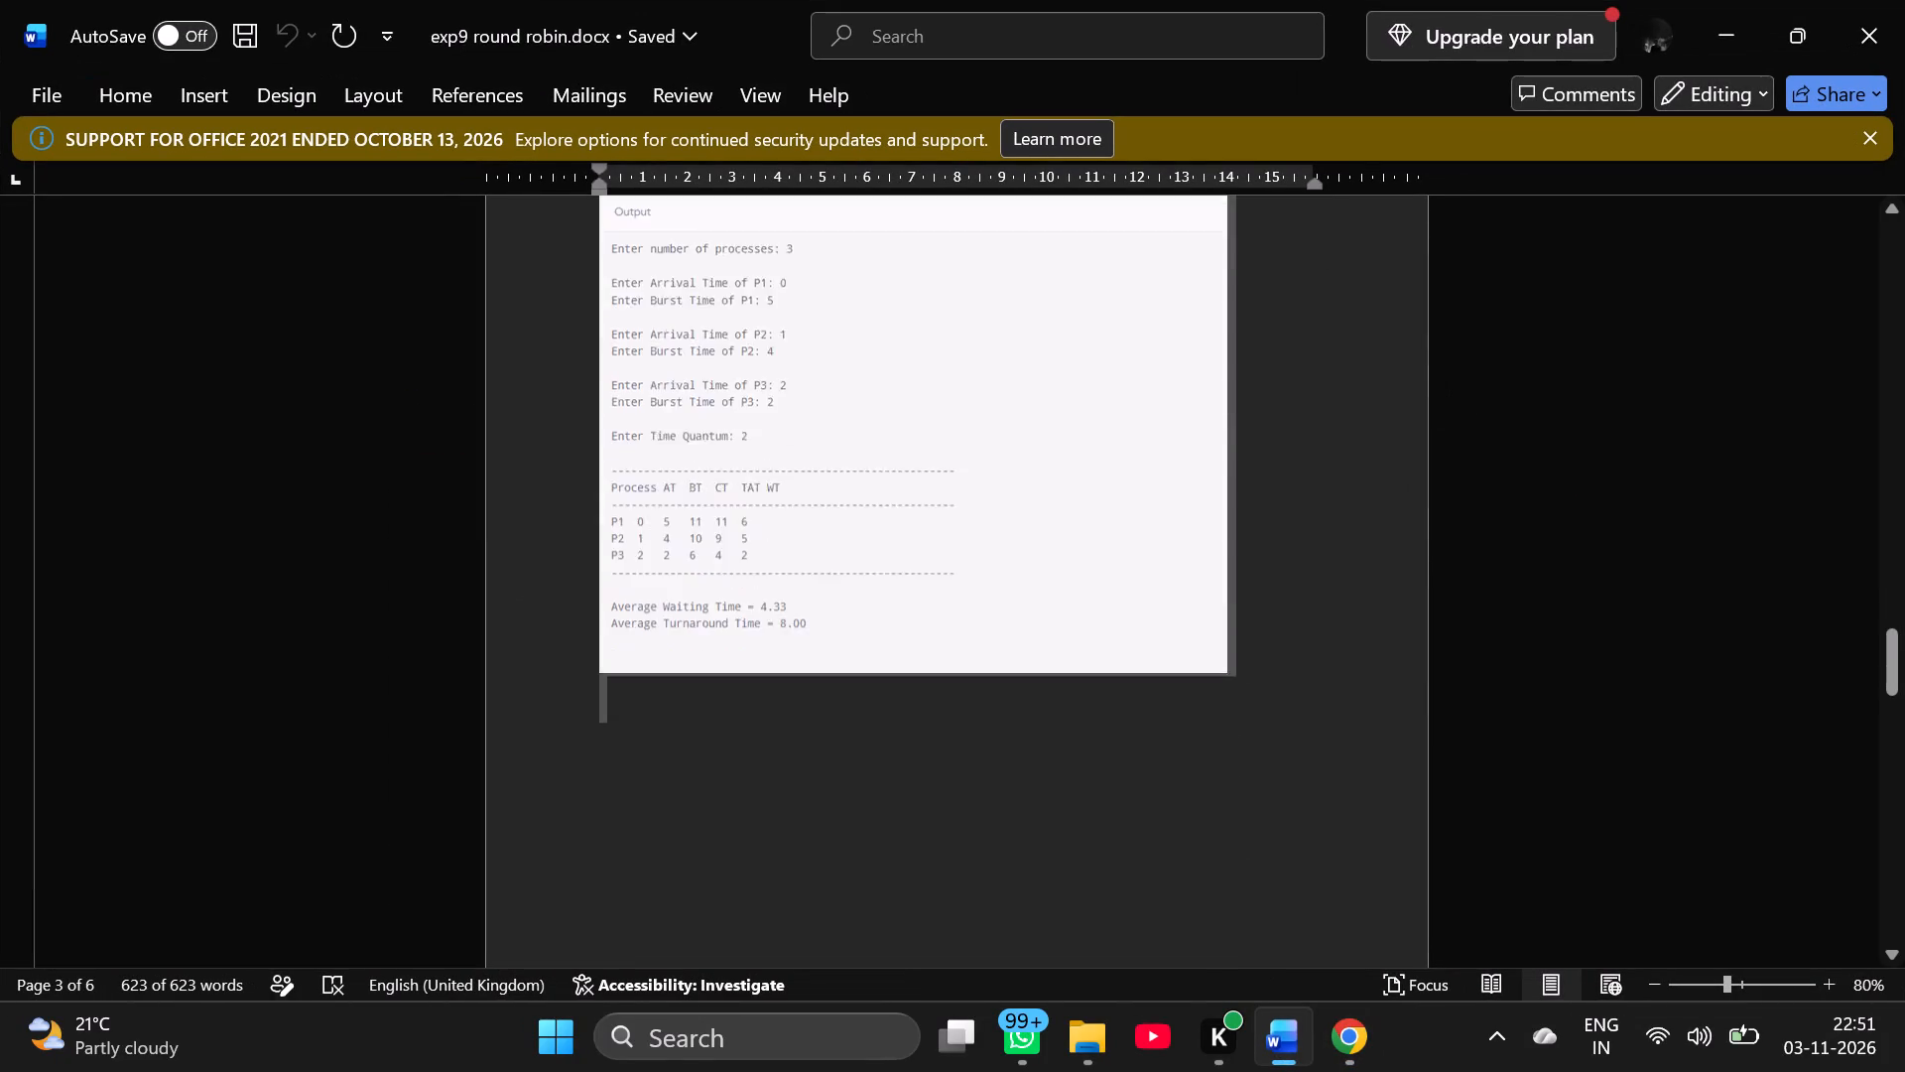
scroll(1229, 768, "down", 3)
scroll(1229, 768, "up", 1)
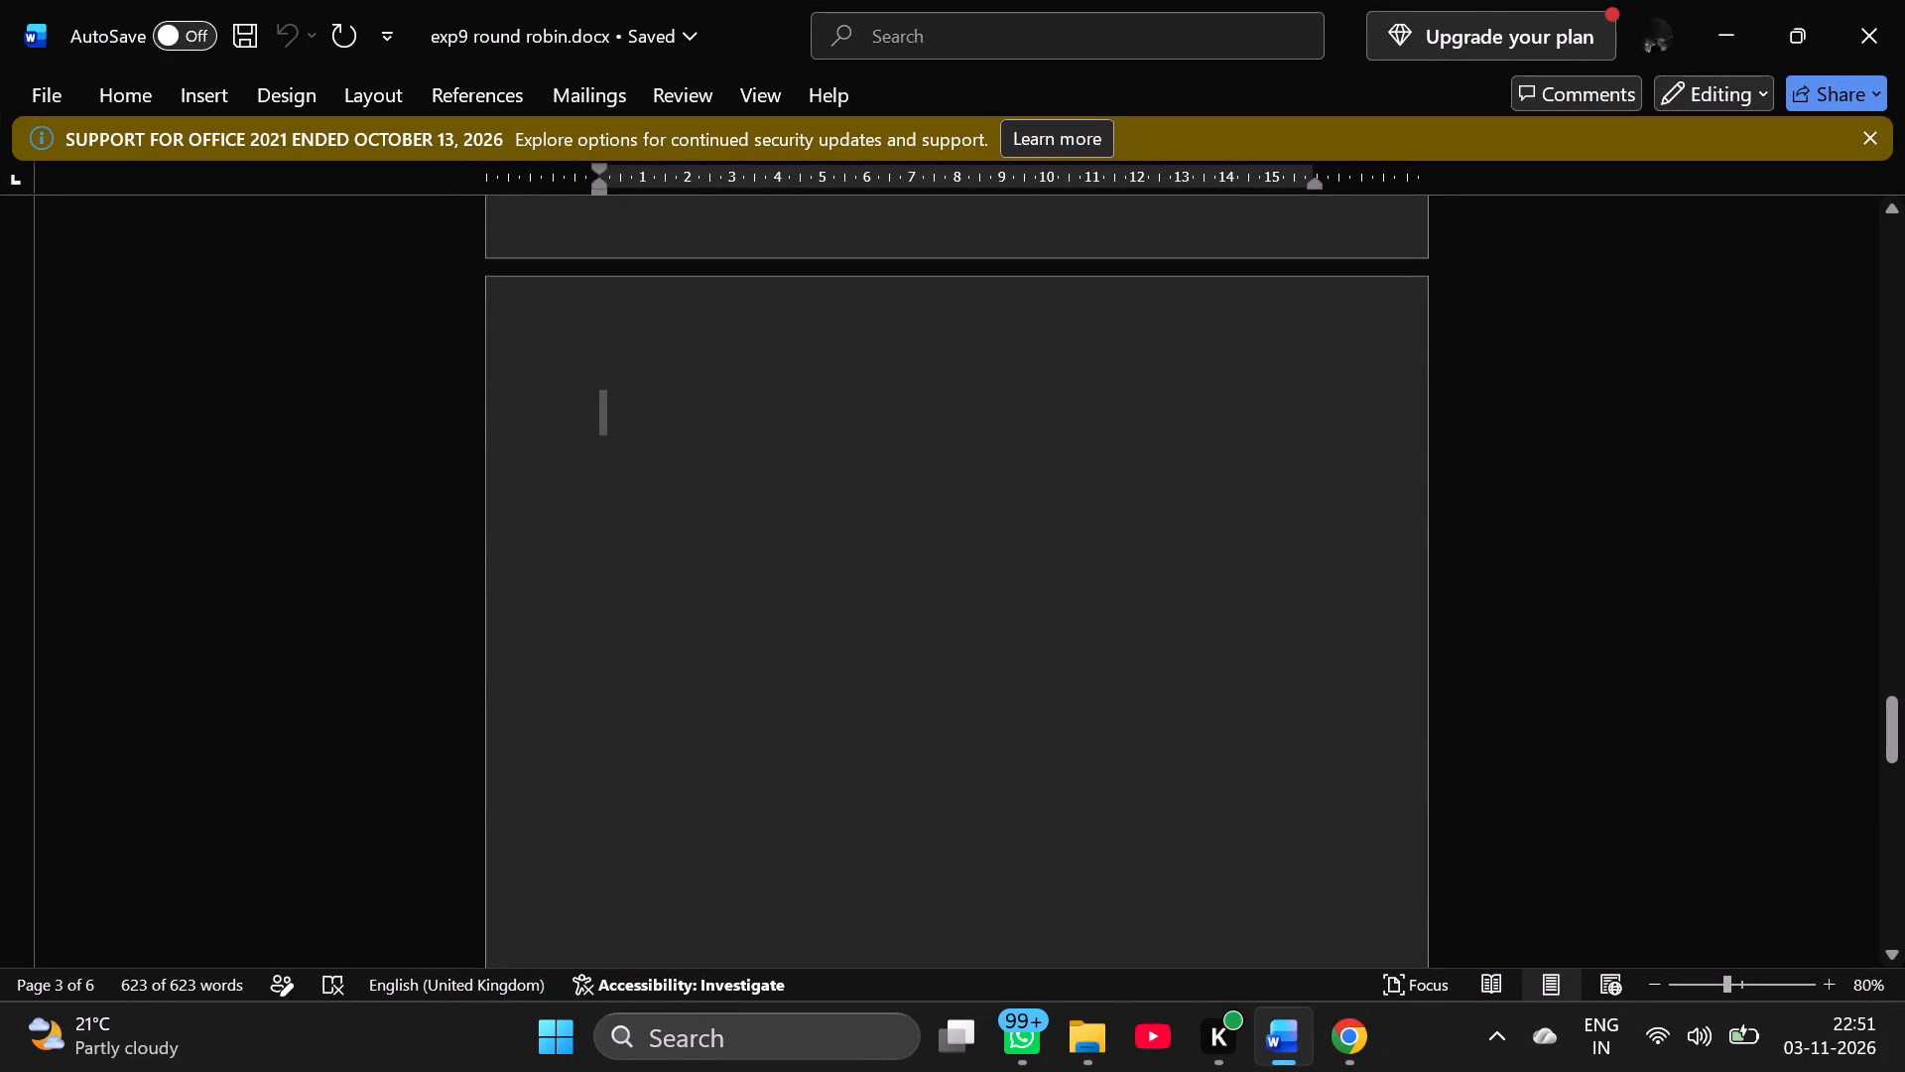
left_click(1051, 577)
scroll(1051, 577, "up", 6)
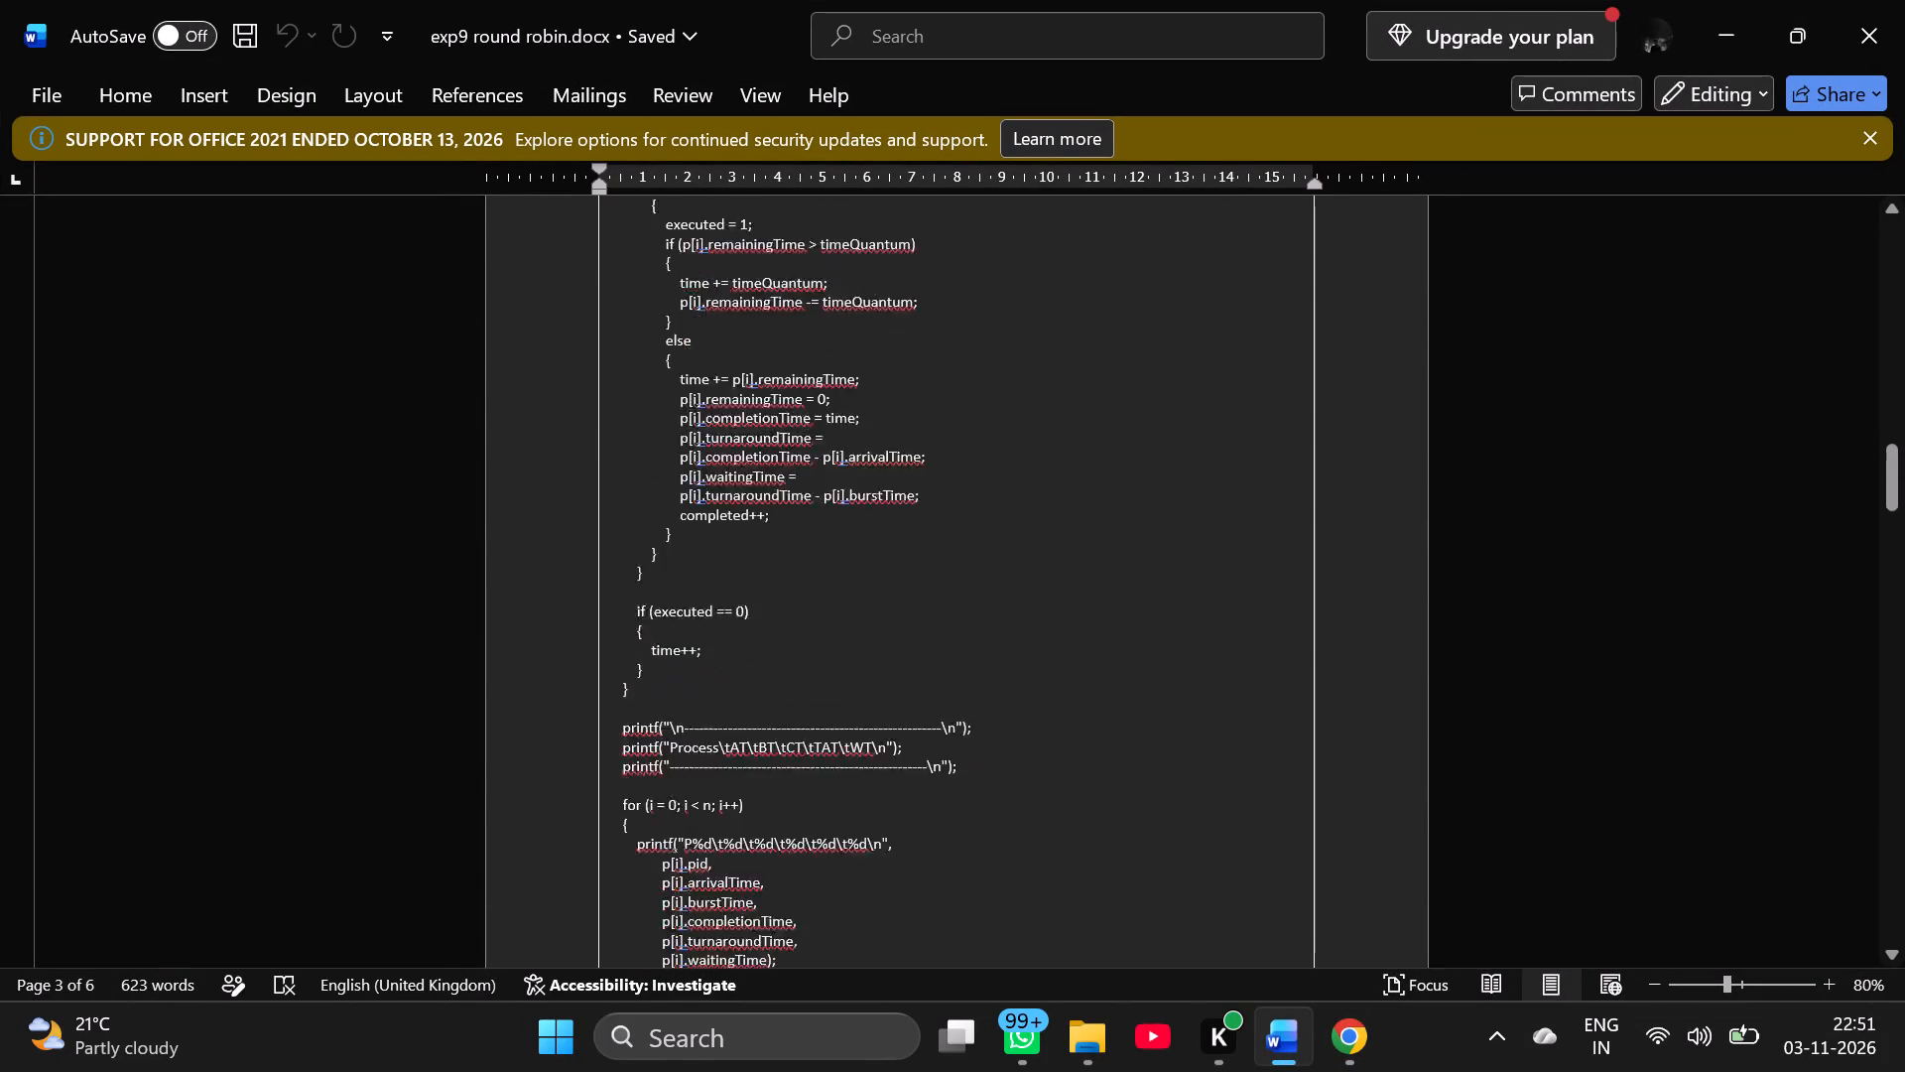
scroll(1051, 577, "up", 6)
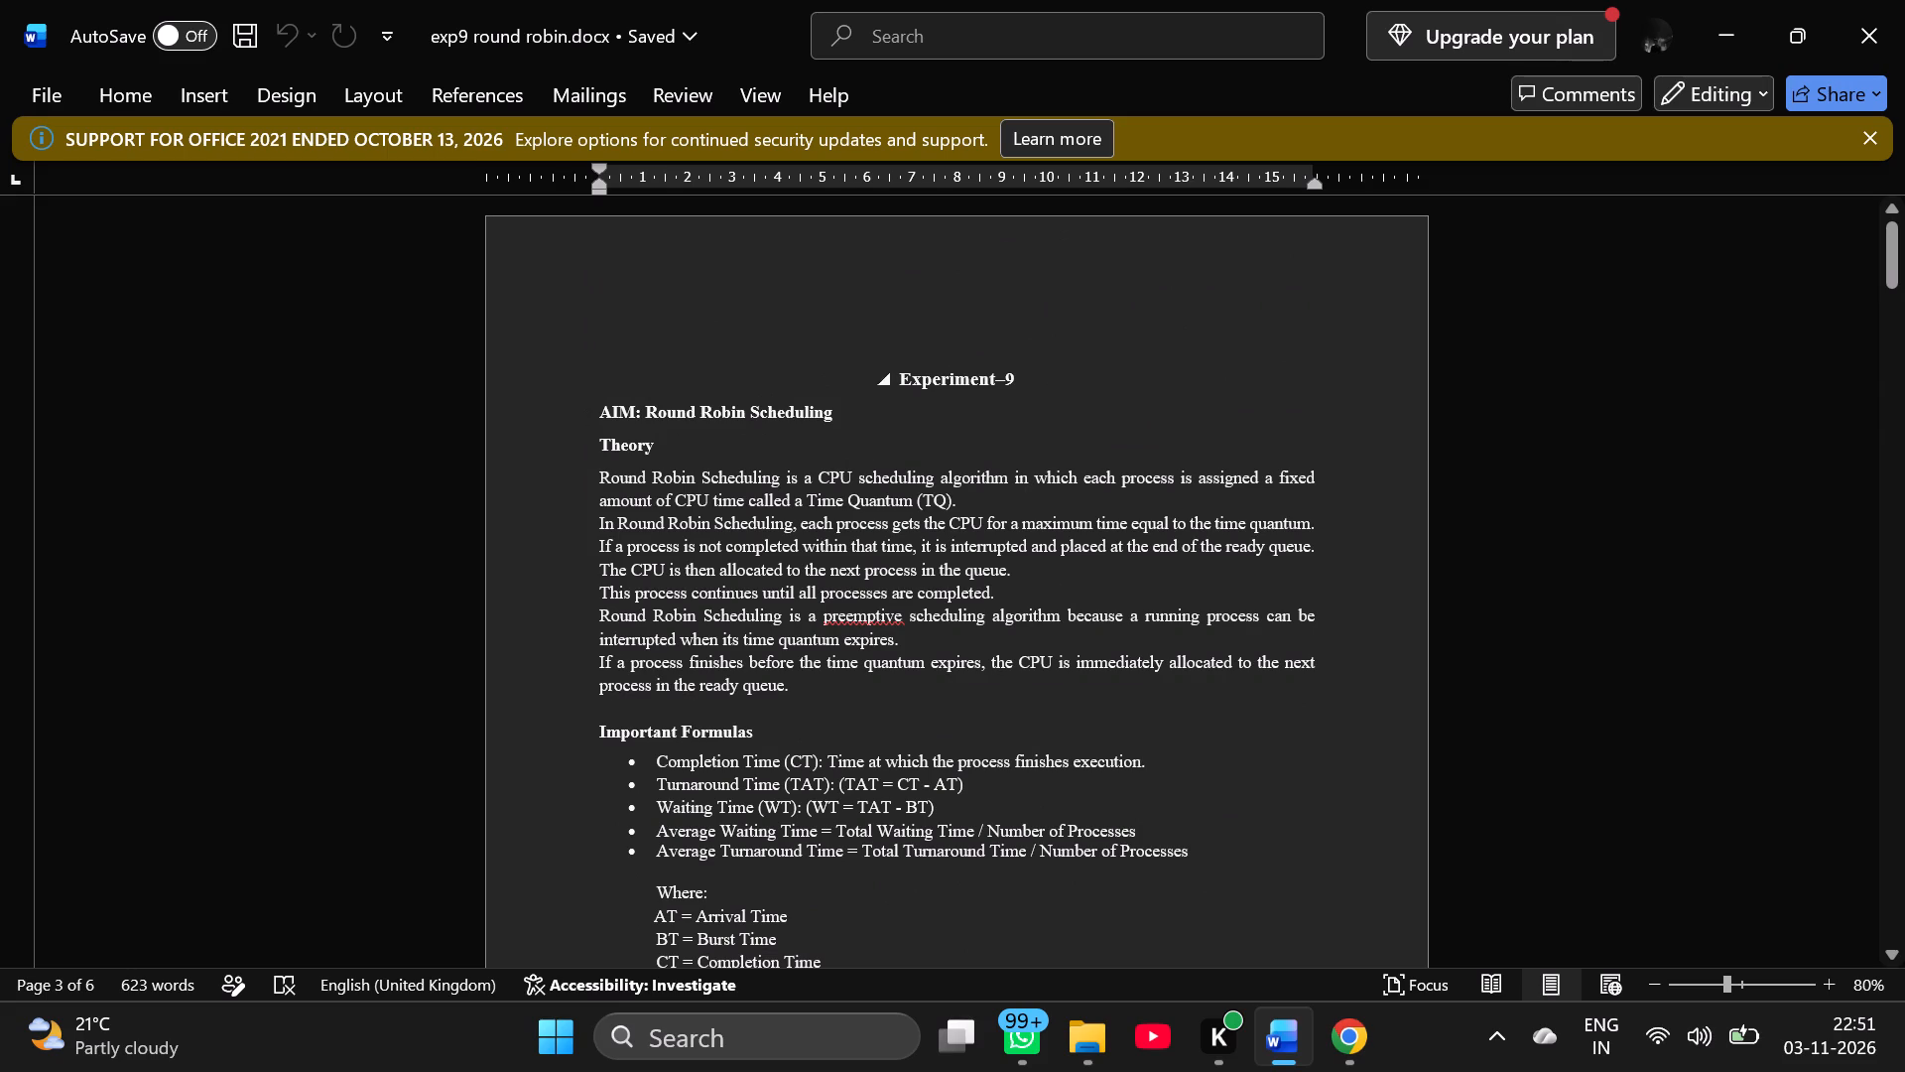
left_click_drag(708, 333, 776, 584)
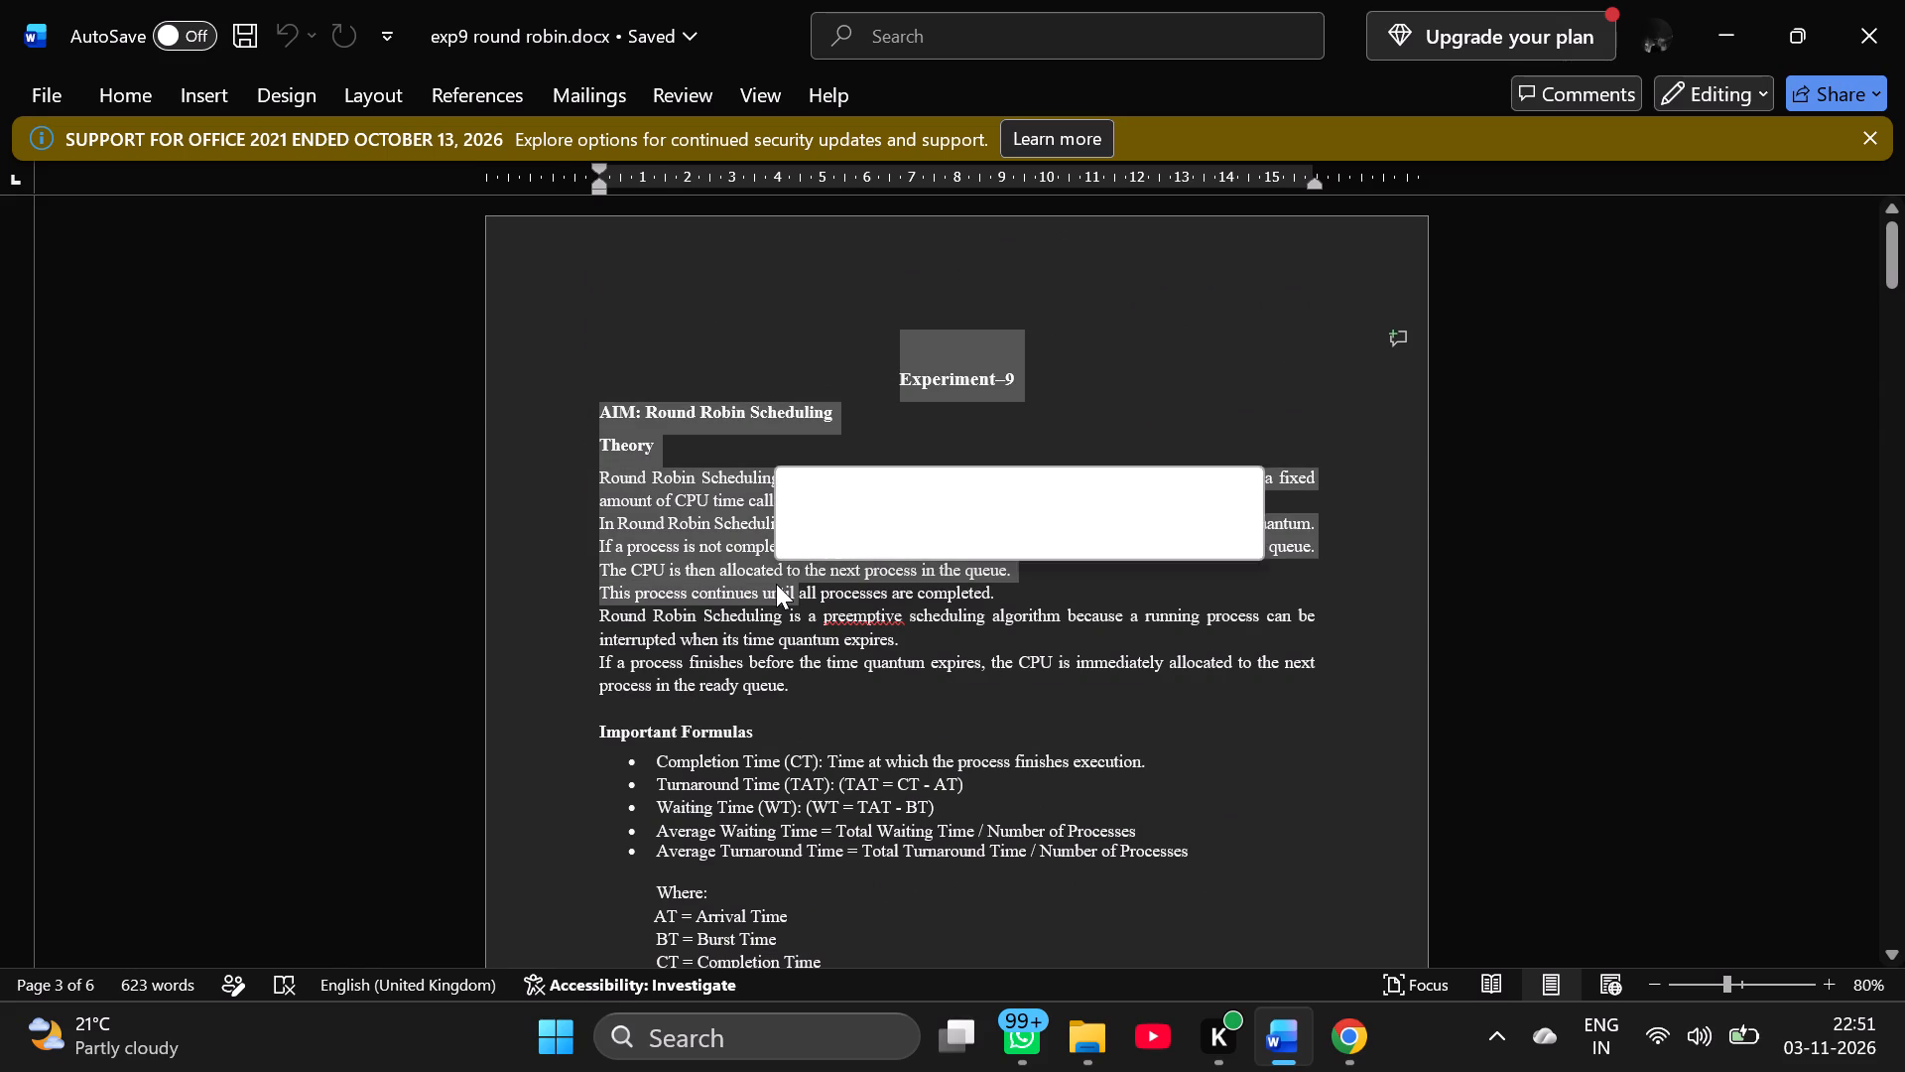
key("ctrl+c")
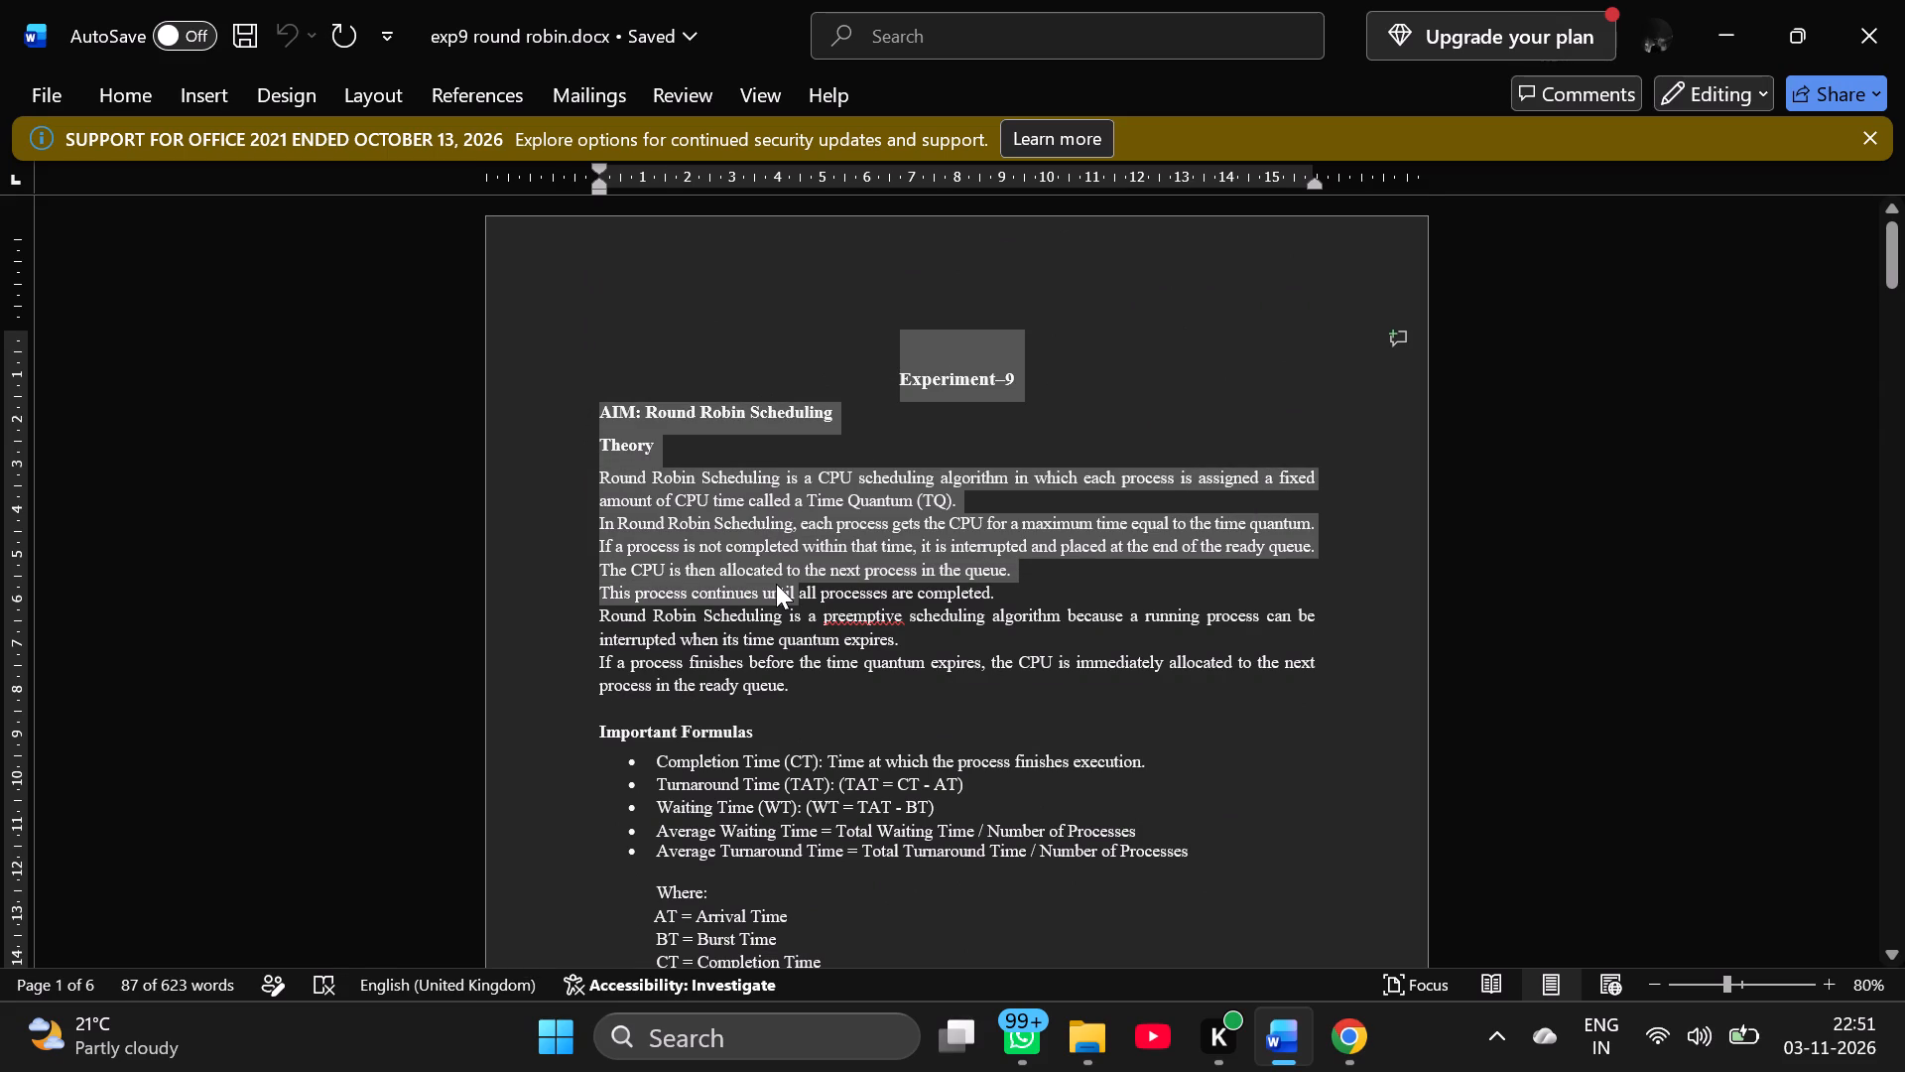
scroll(776, 584, "down", 11)
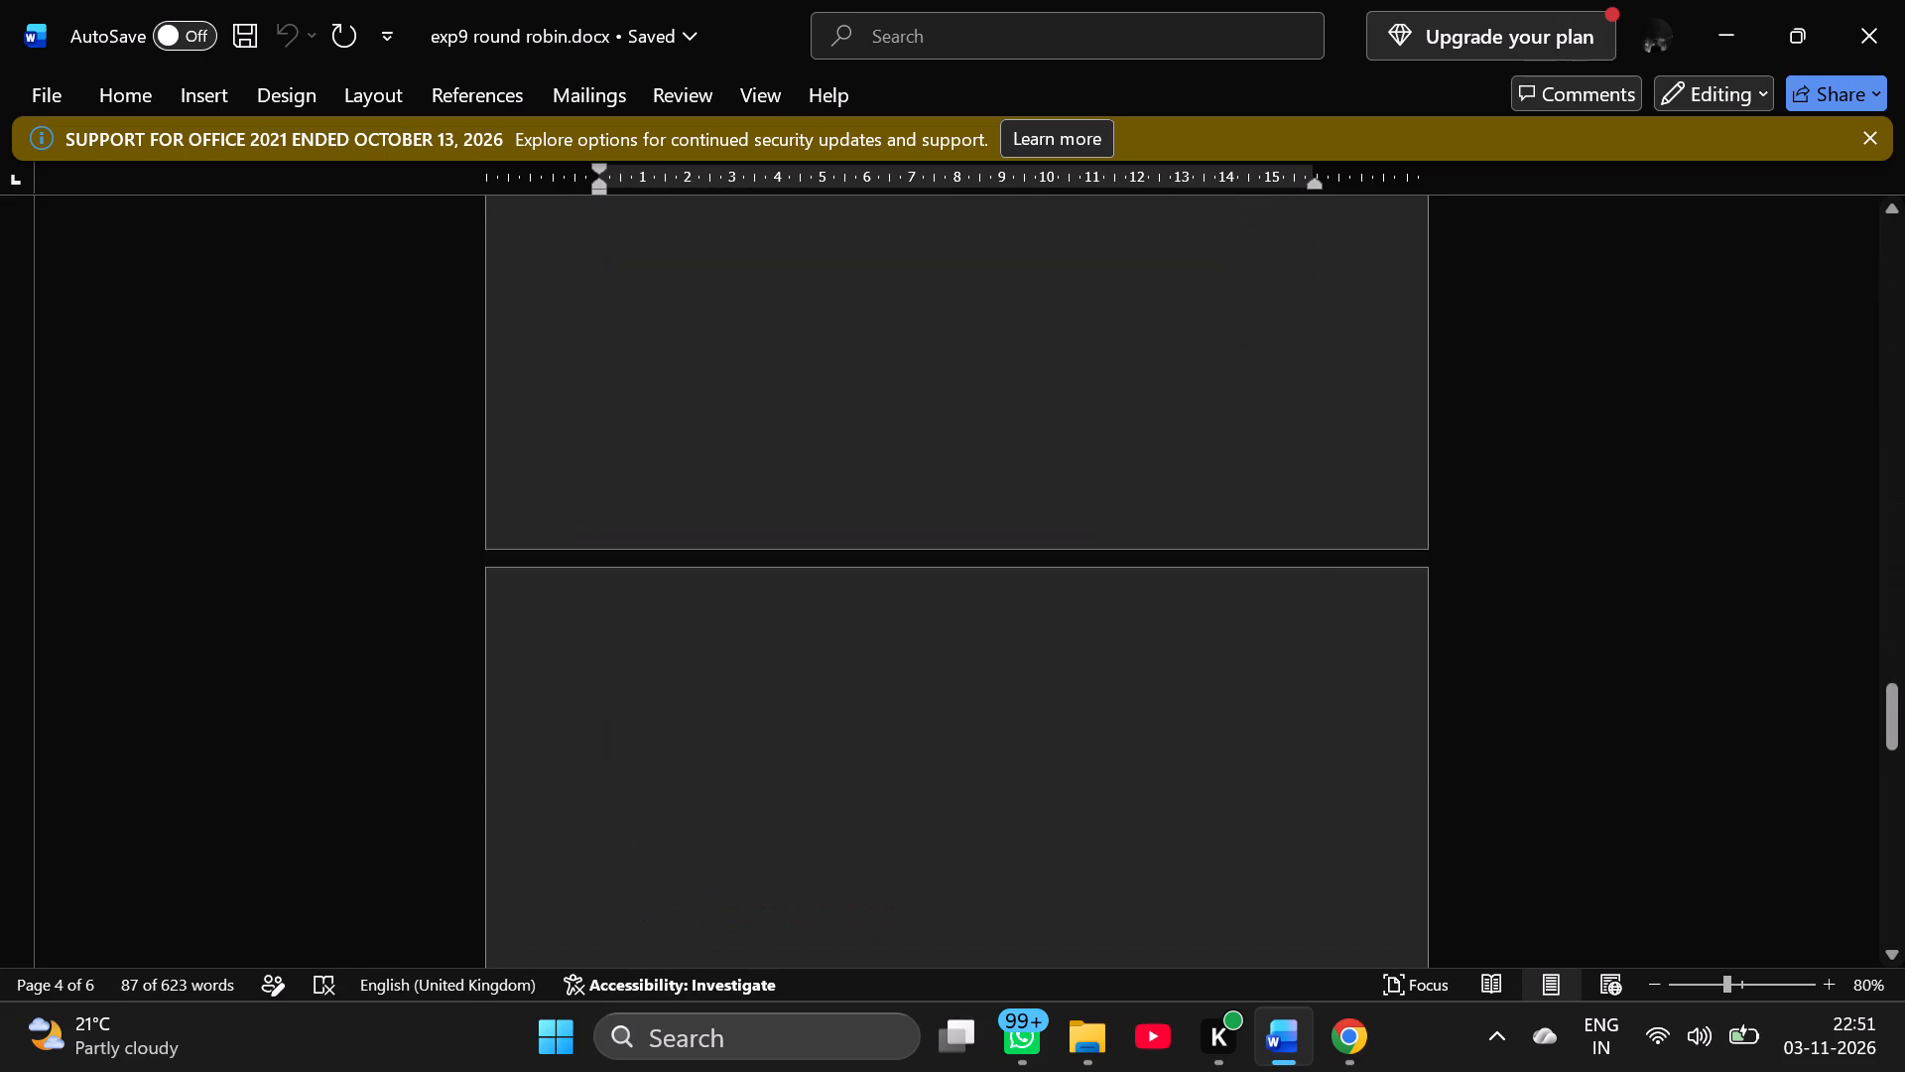
left_click(900, 506)
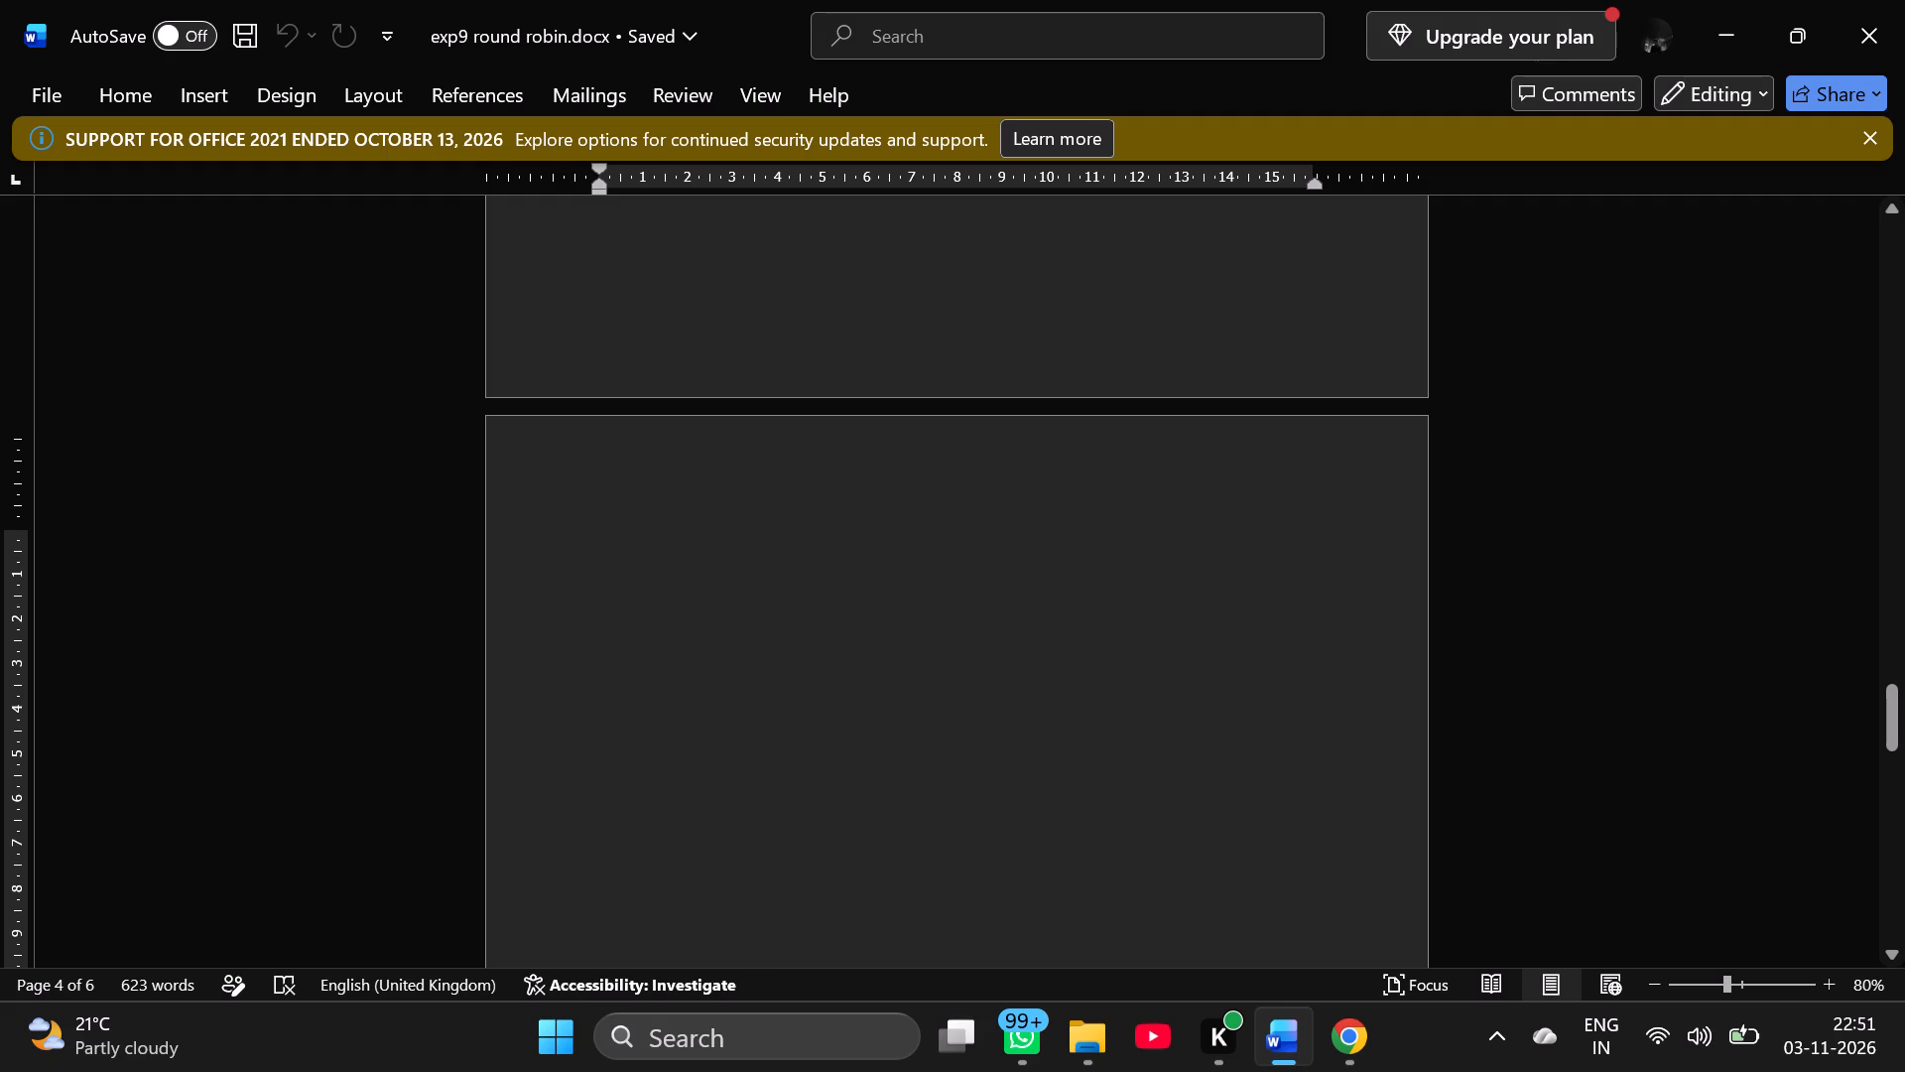
key("ctrl+v")
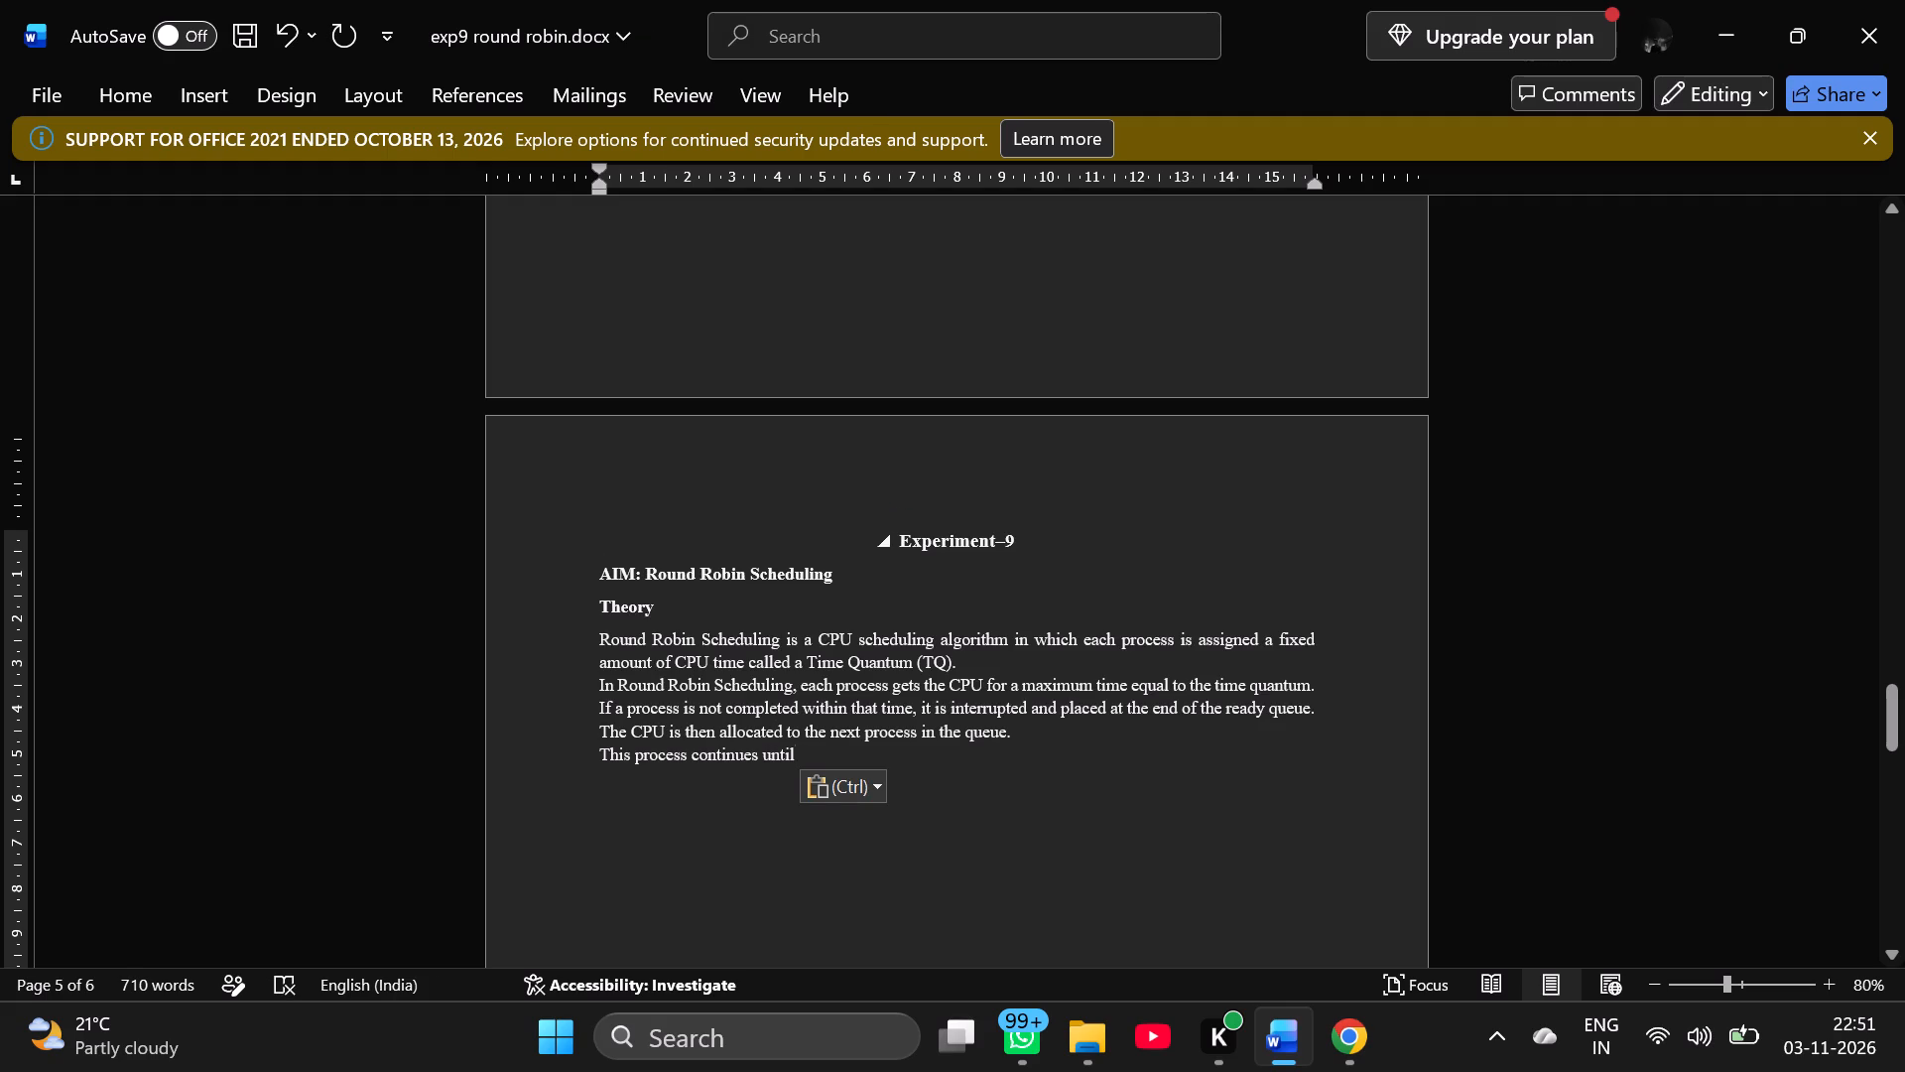
Change the experiment number in the pasted heading to 10.
left_click(1031, 545)
key("BackSpace")
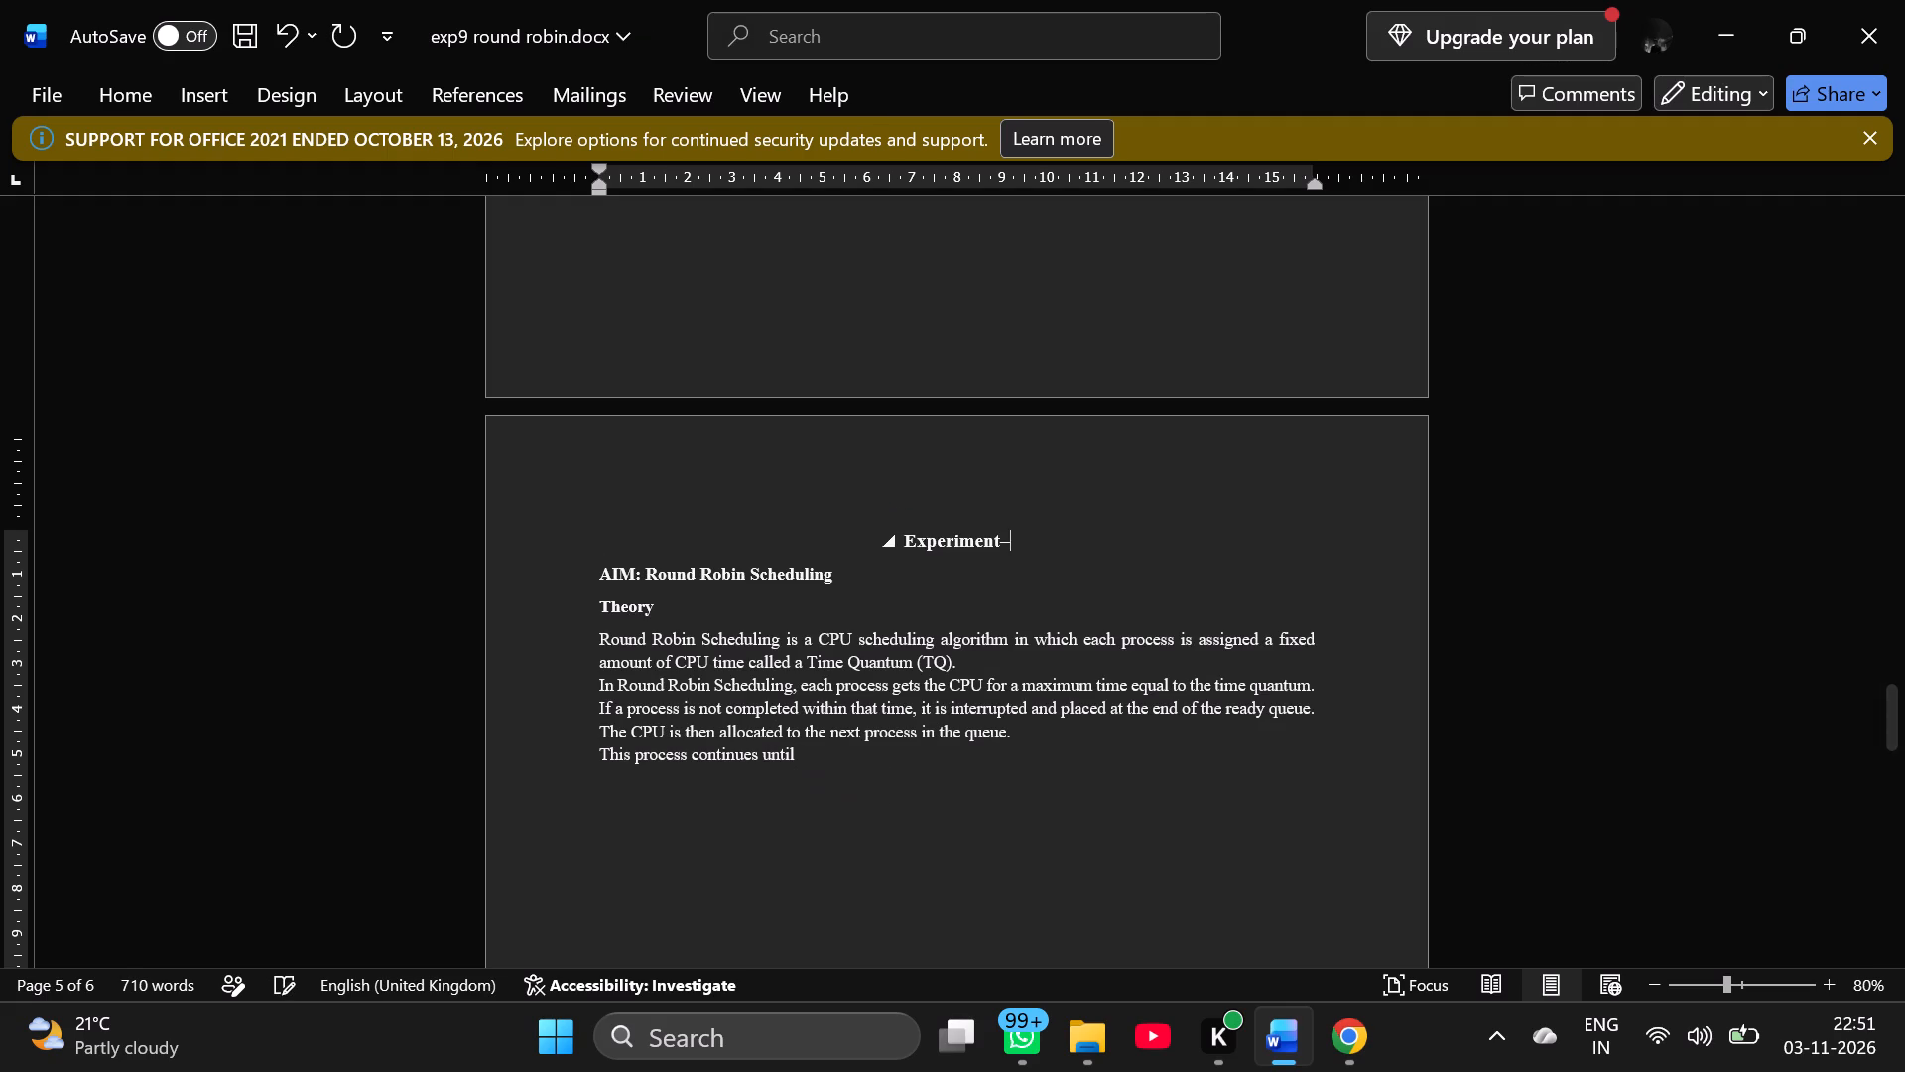
type("1-")
key("BackSpace")
key("0")
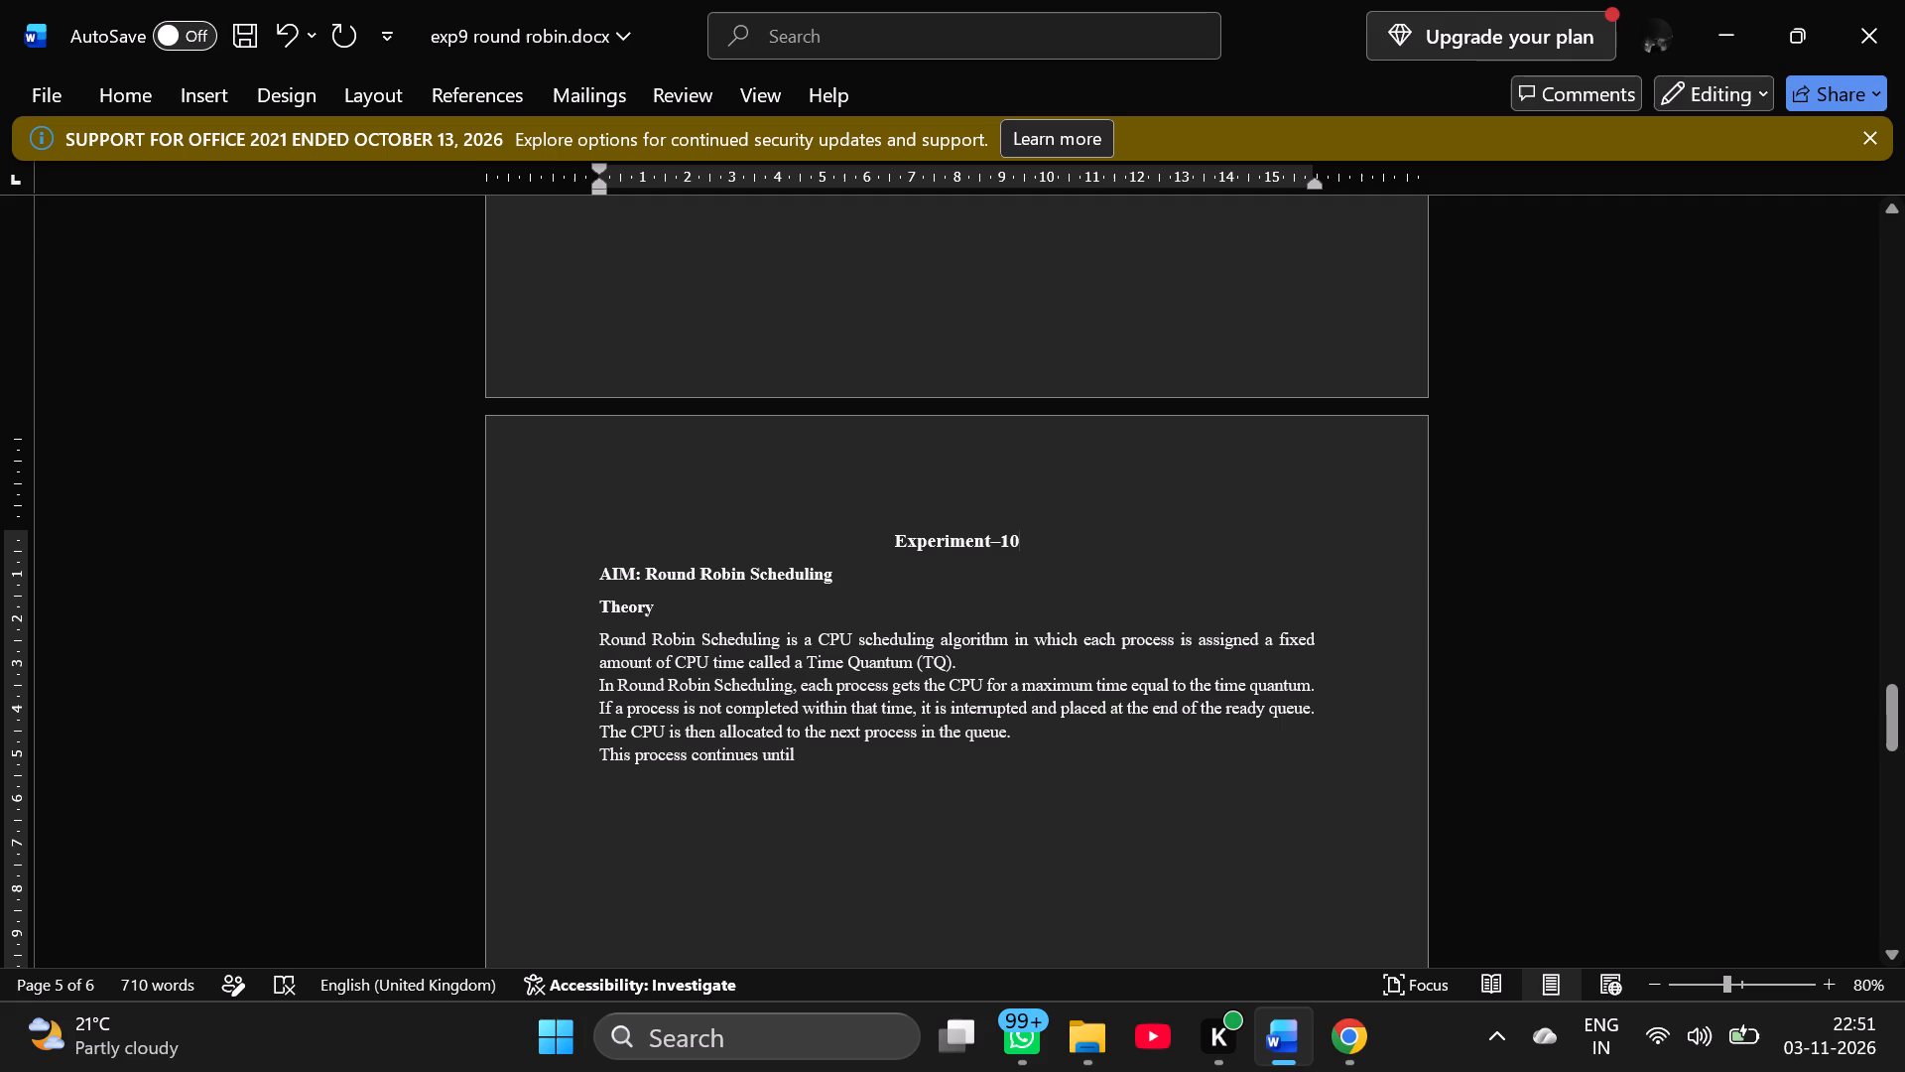
Replace the aim title under the Experiment–10 heading with text beginning "Page Replacement Al".
left_click_drag(645, 578, 781, 578)
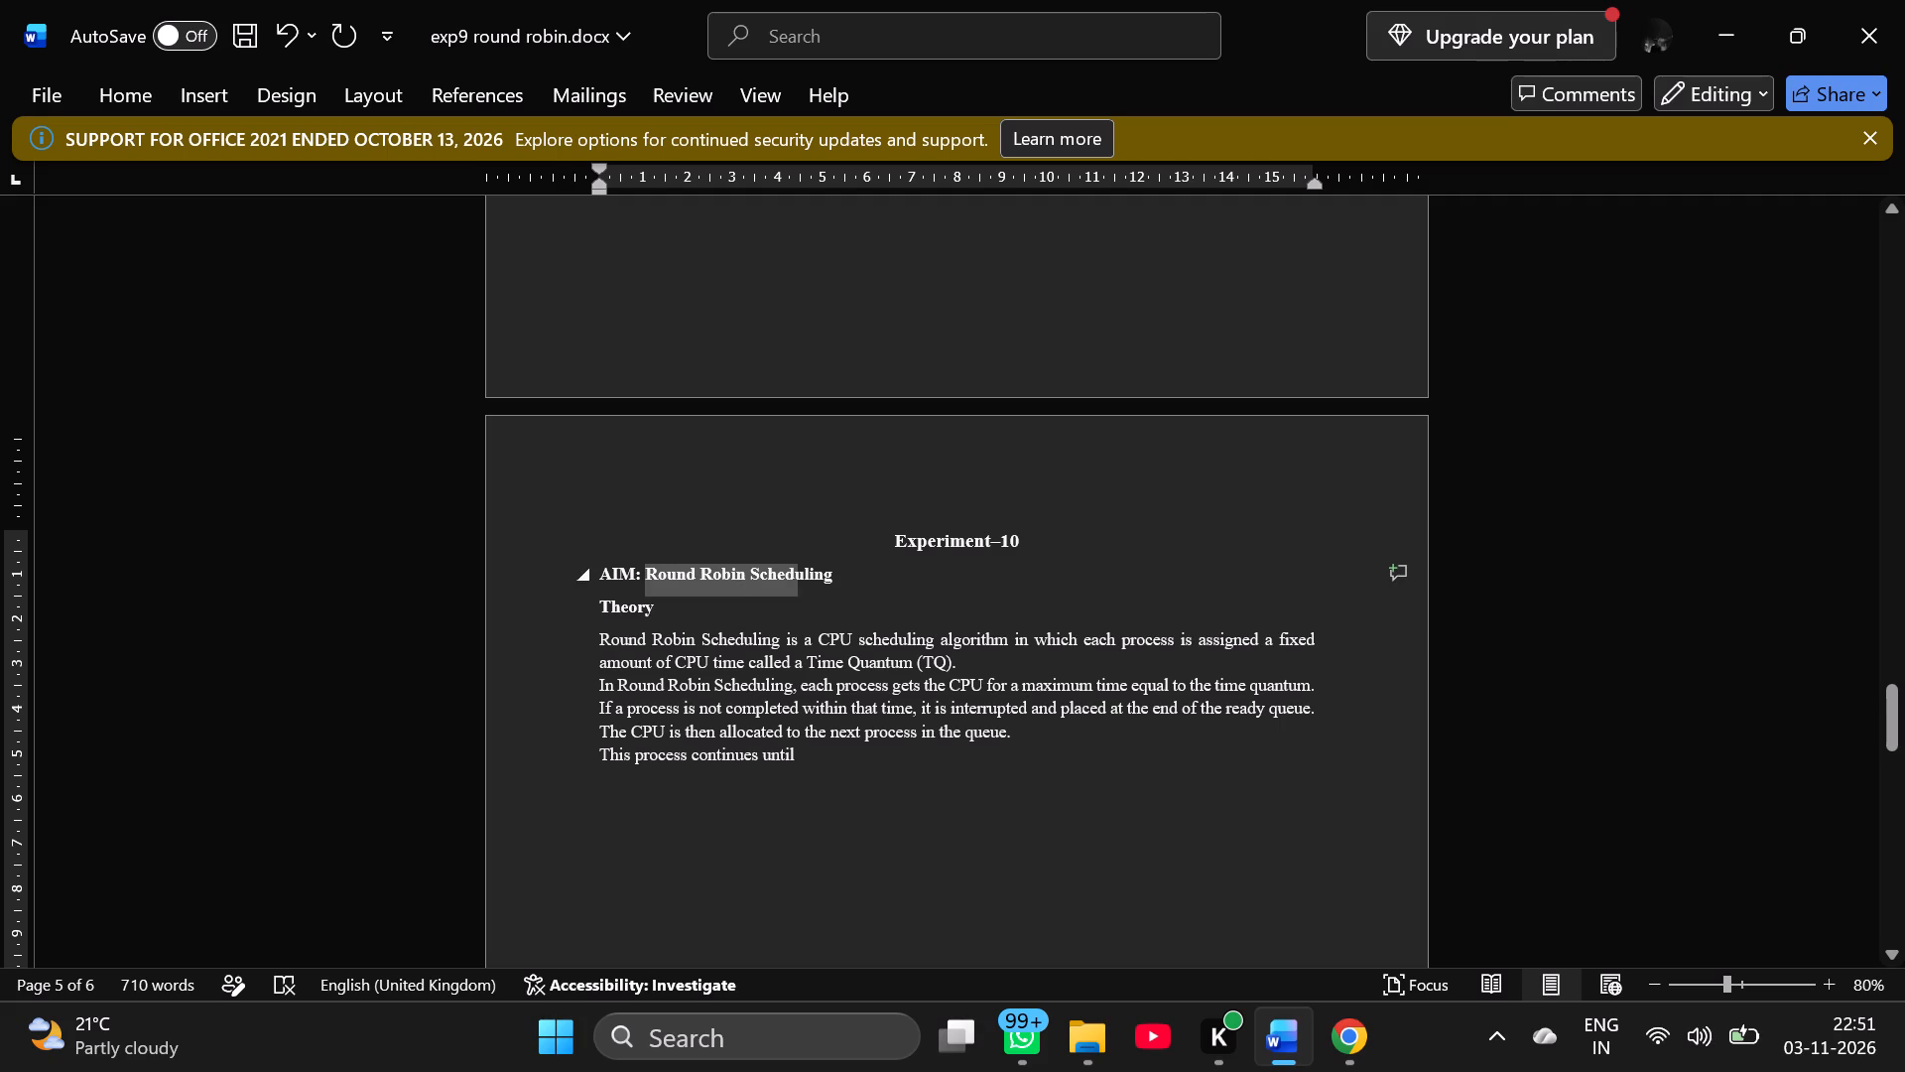
left_click_drag(781, 578, 812, 577)
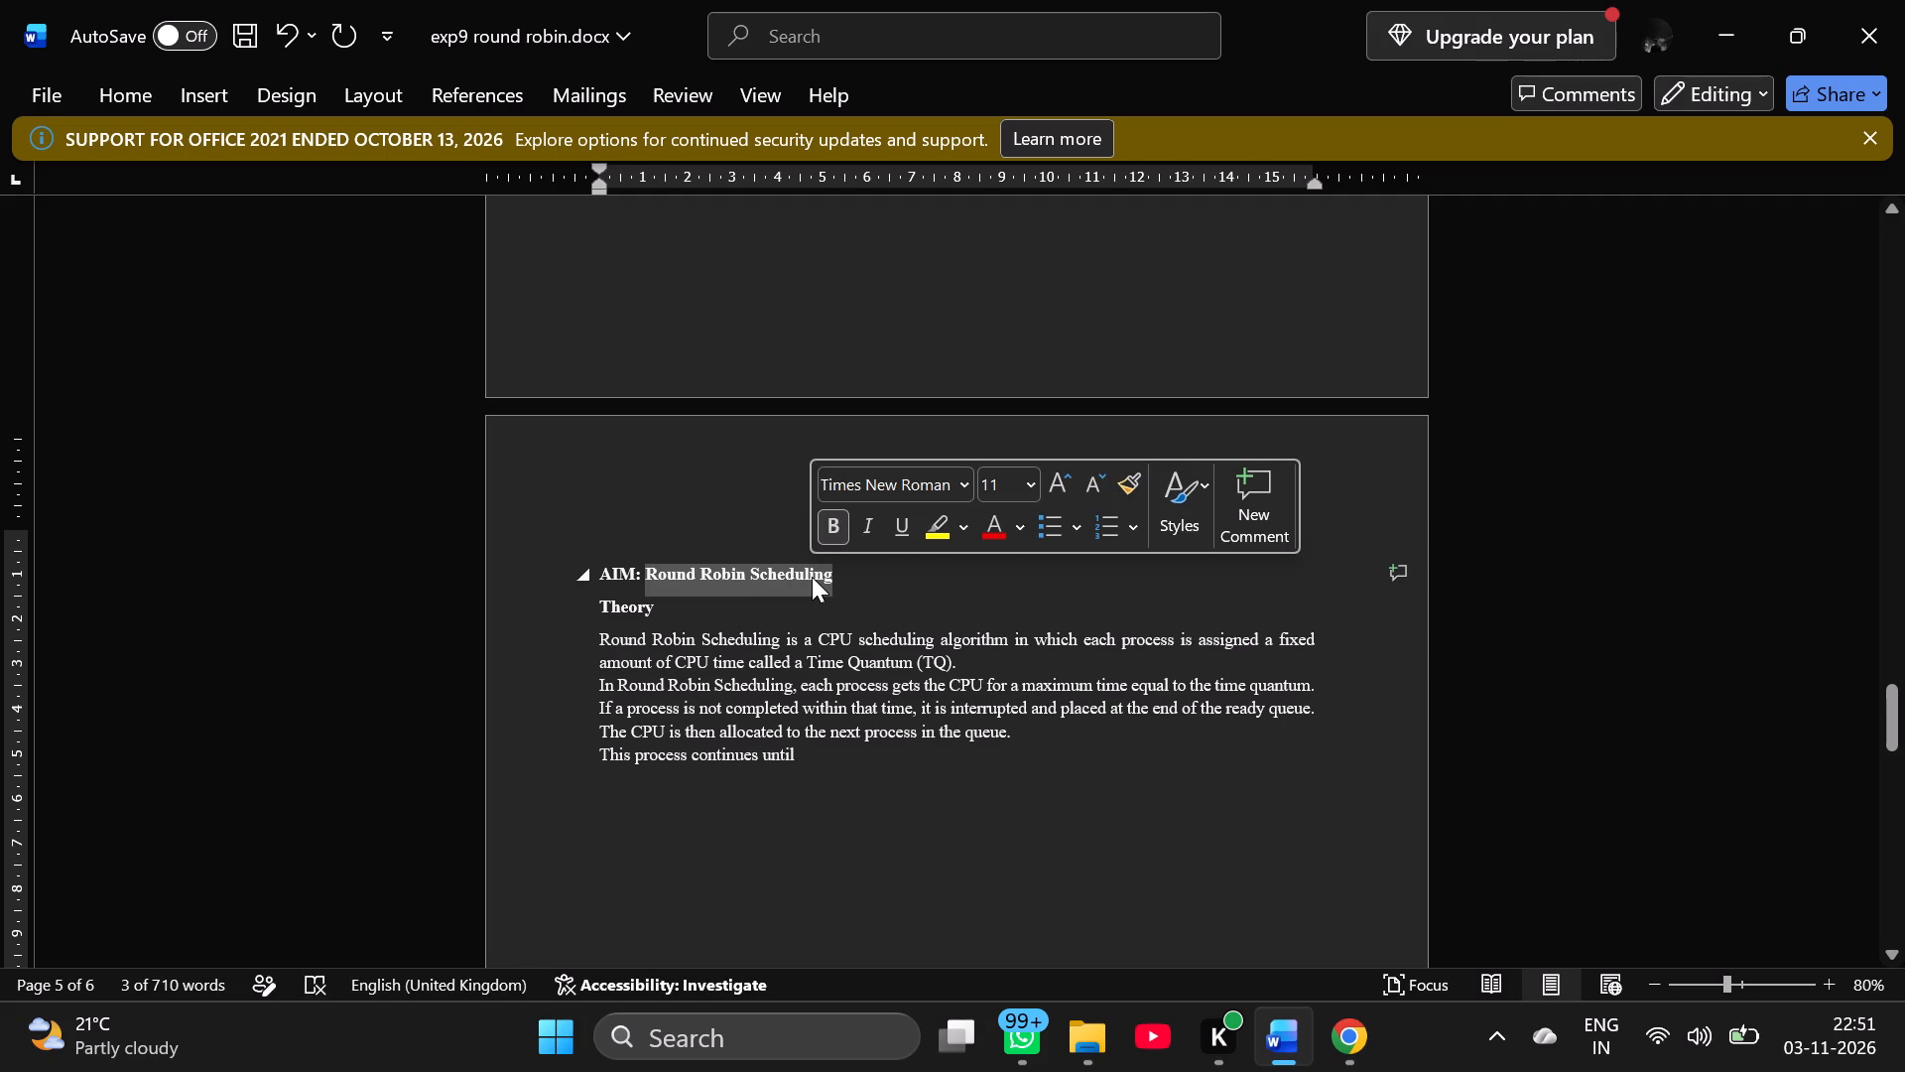
key("p")
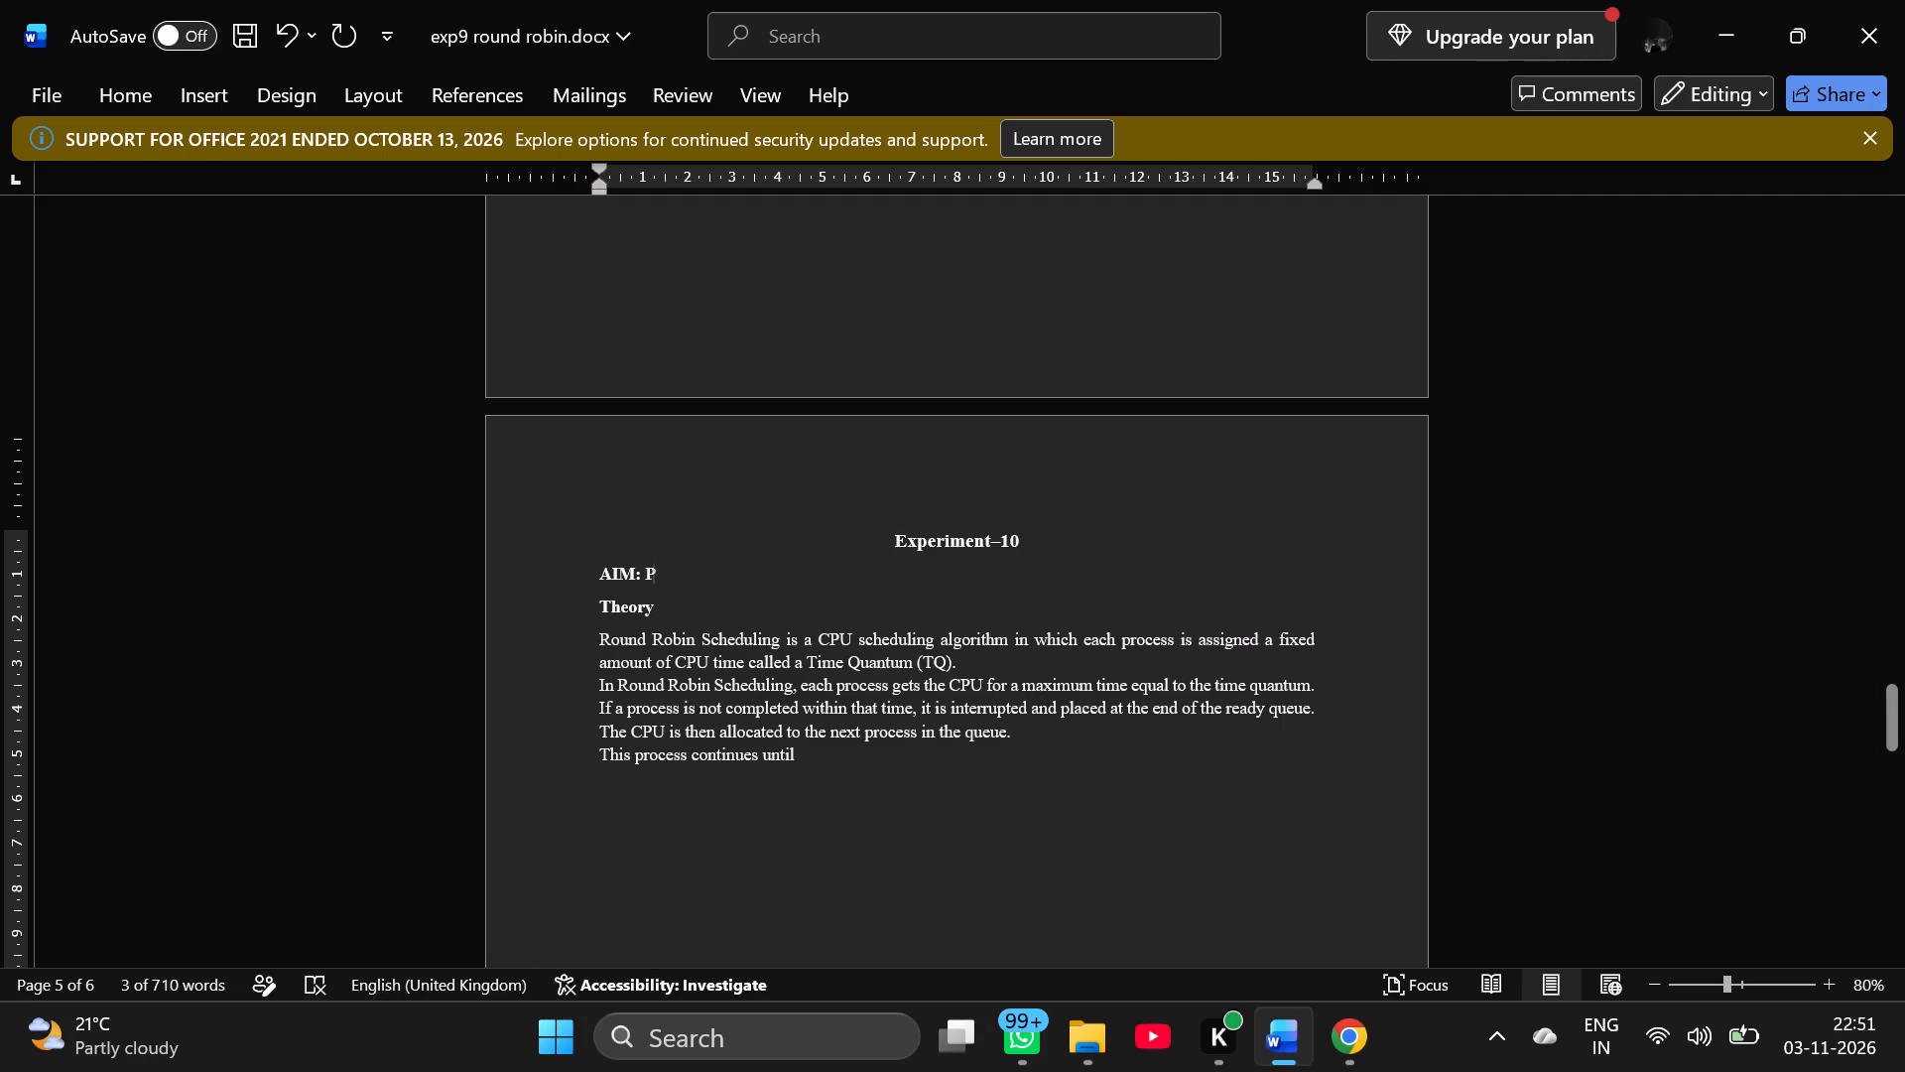
type("age")
key("space")
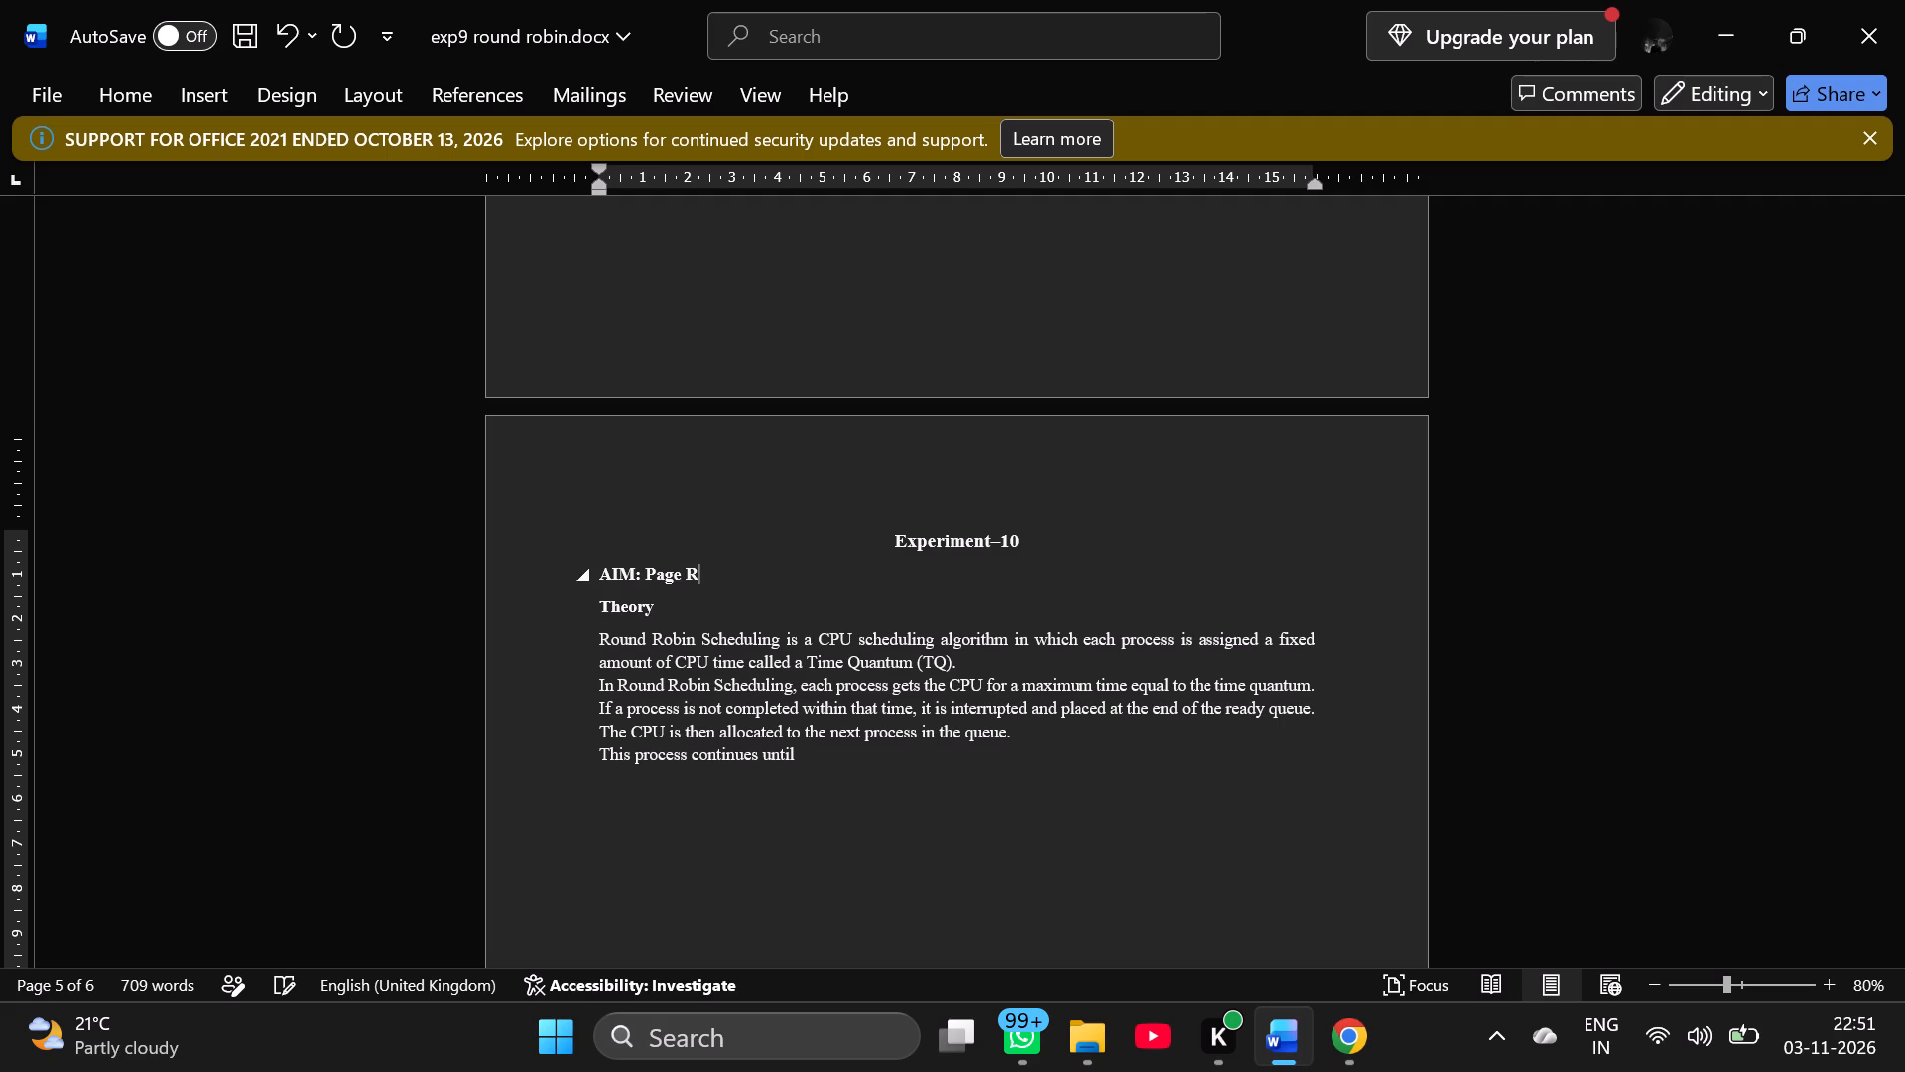
type("eplacement")
key("space")
type("AL")
key("BackSpace")
key("l")
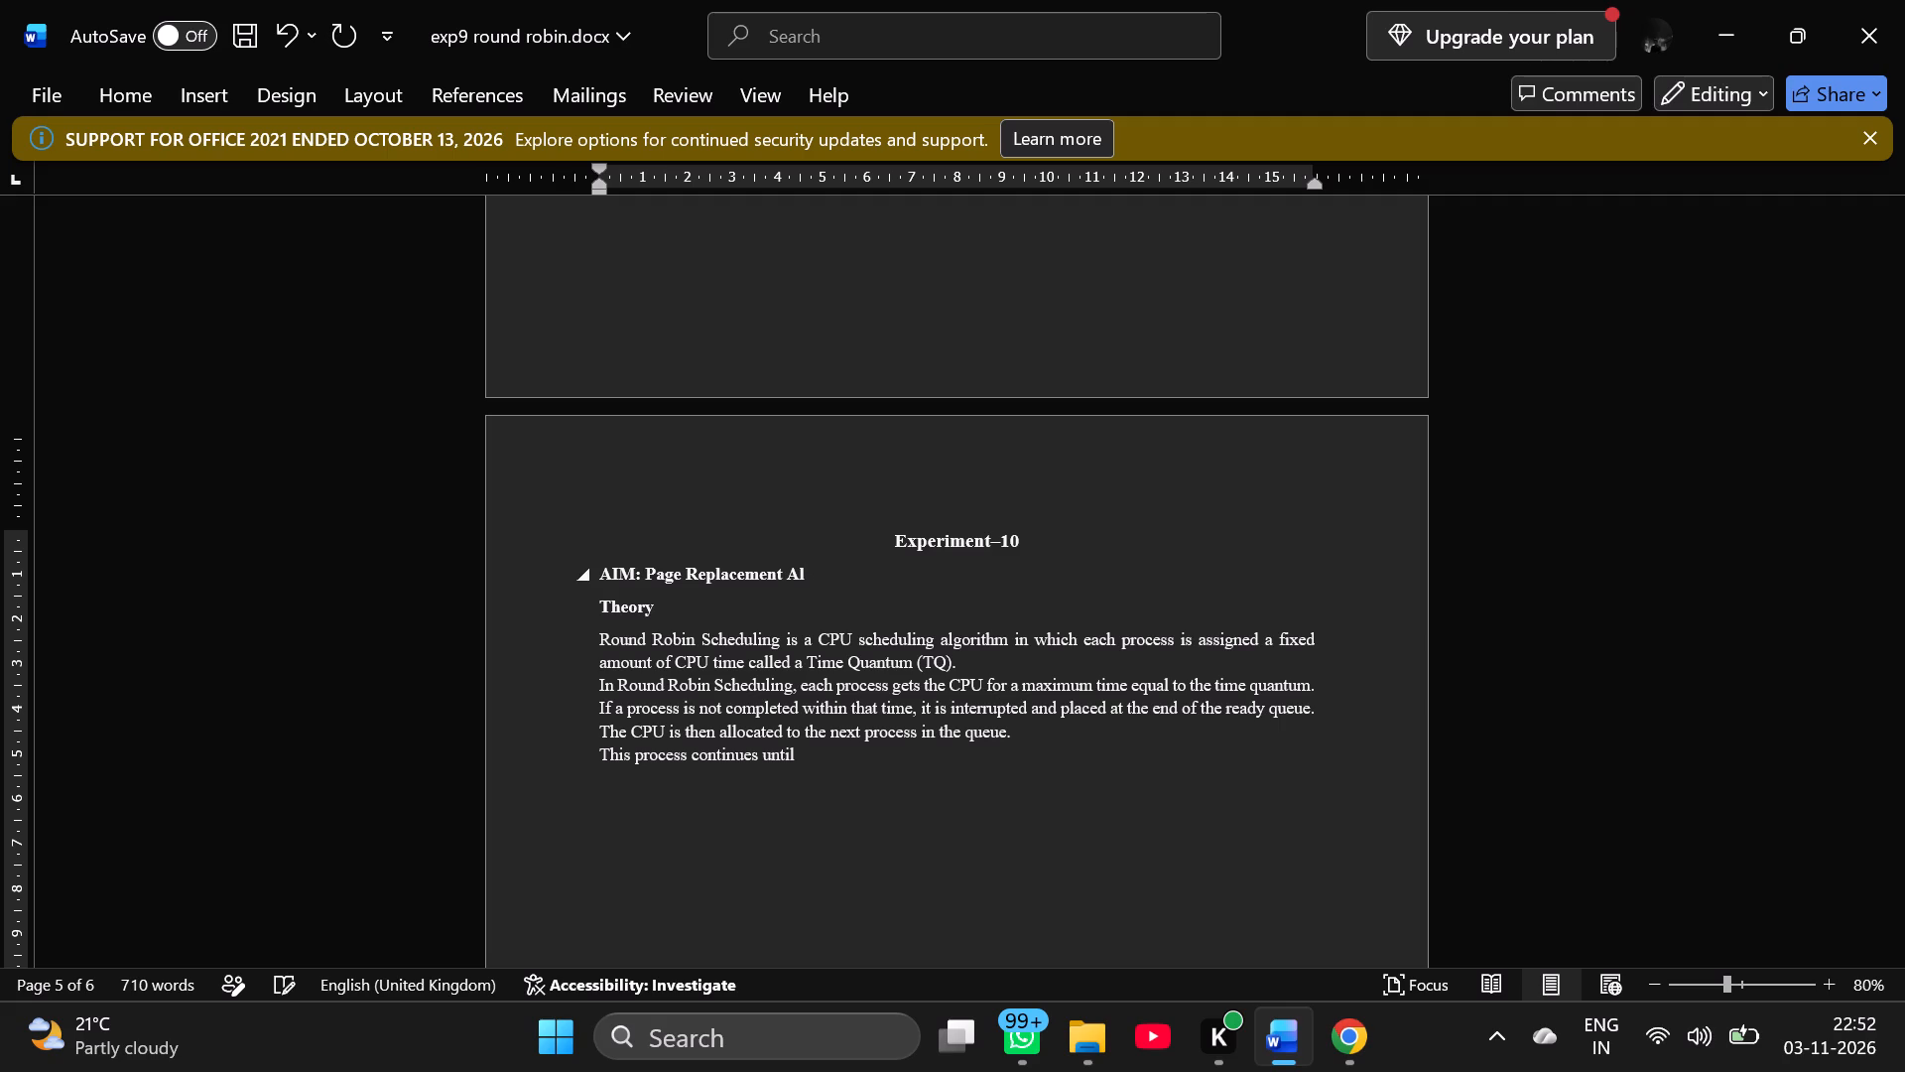
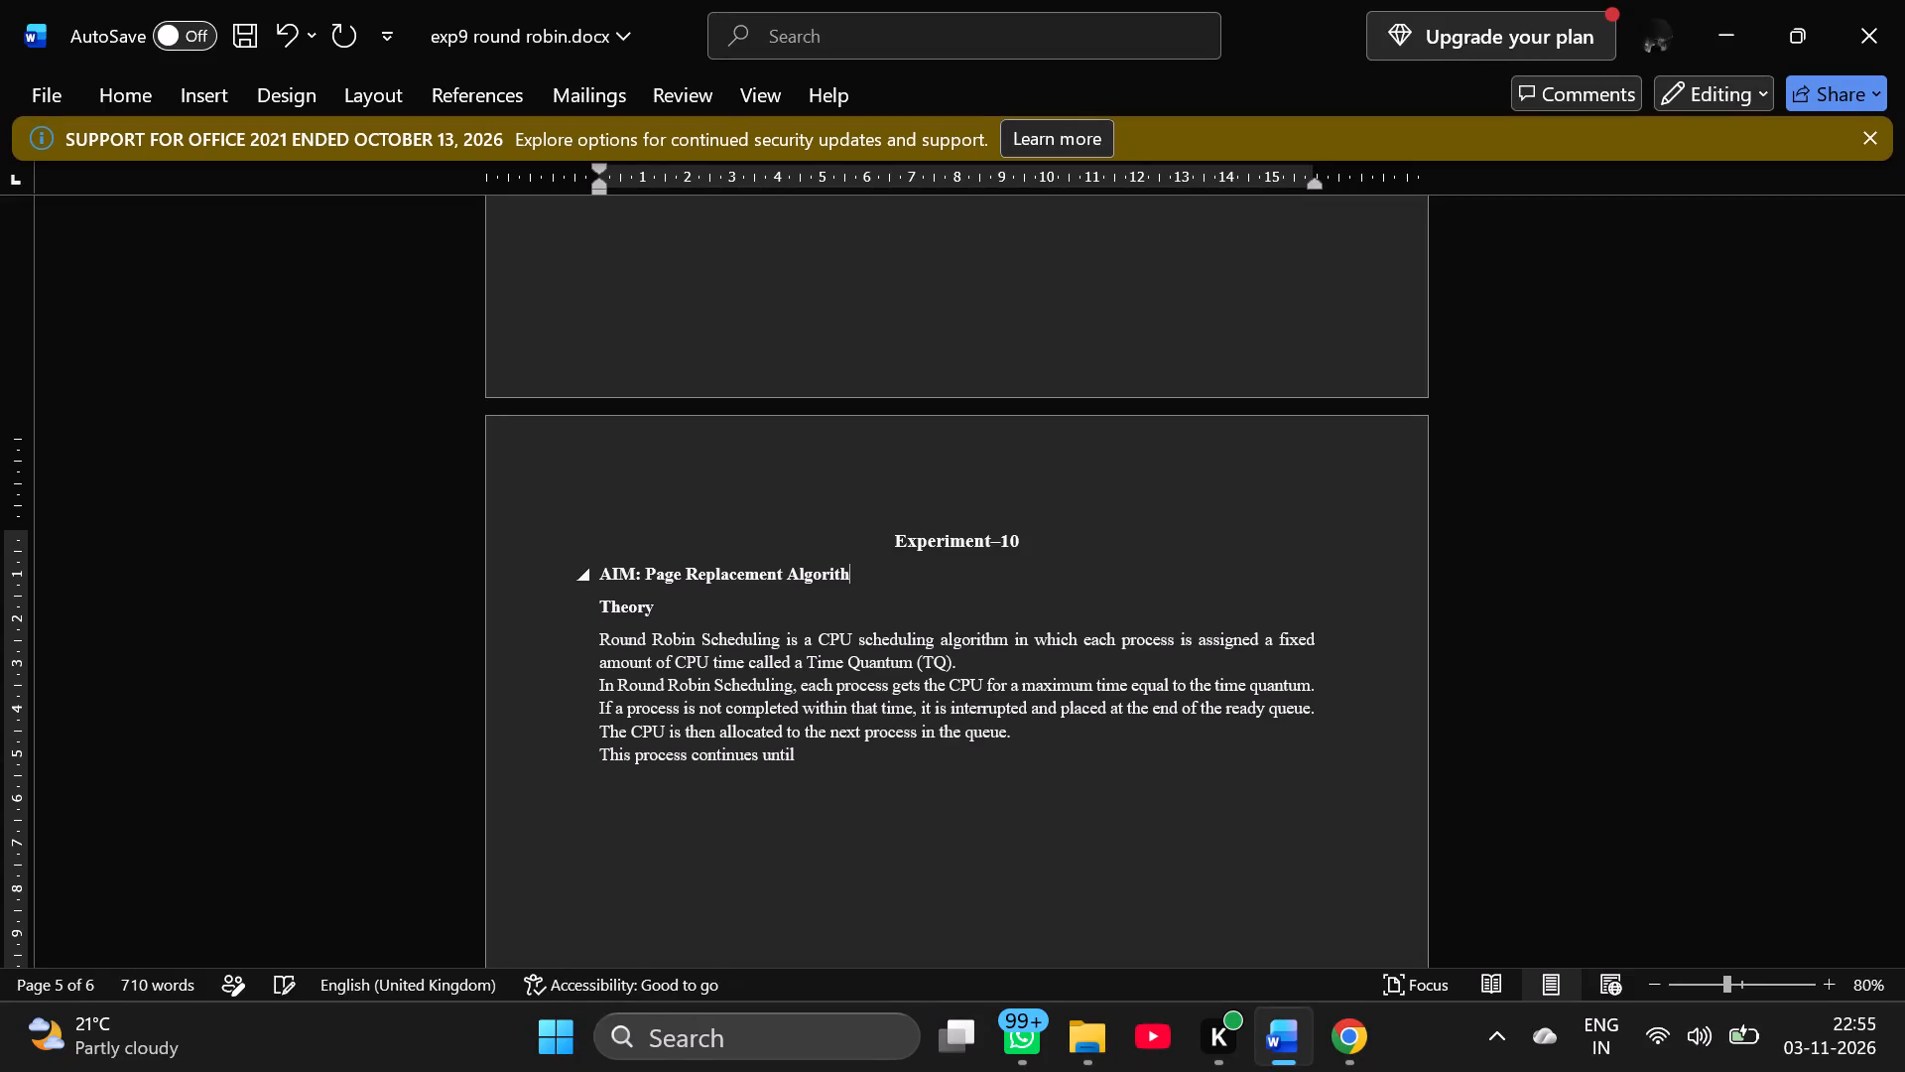
Complete the aim title under the Experiment–10 heading so it reads "Page Replacement Algorithms".
key("m")
key("s")
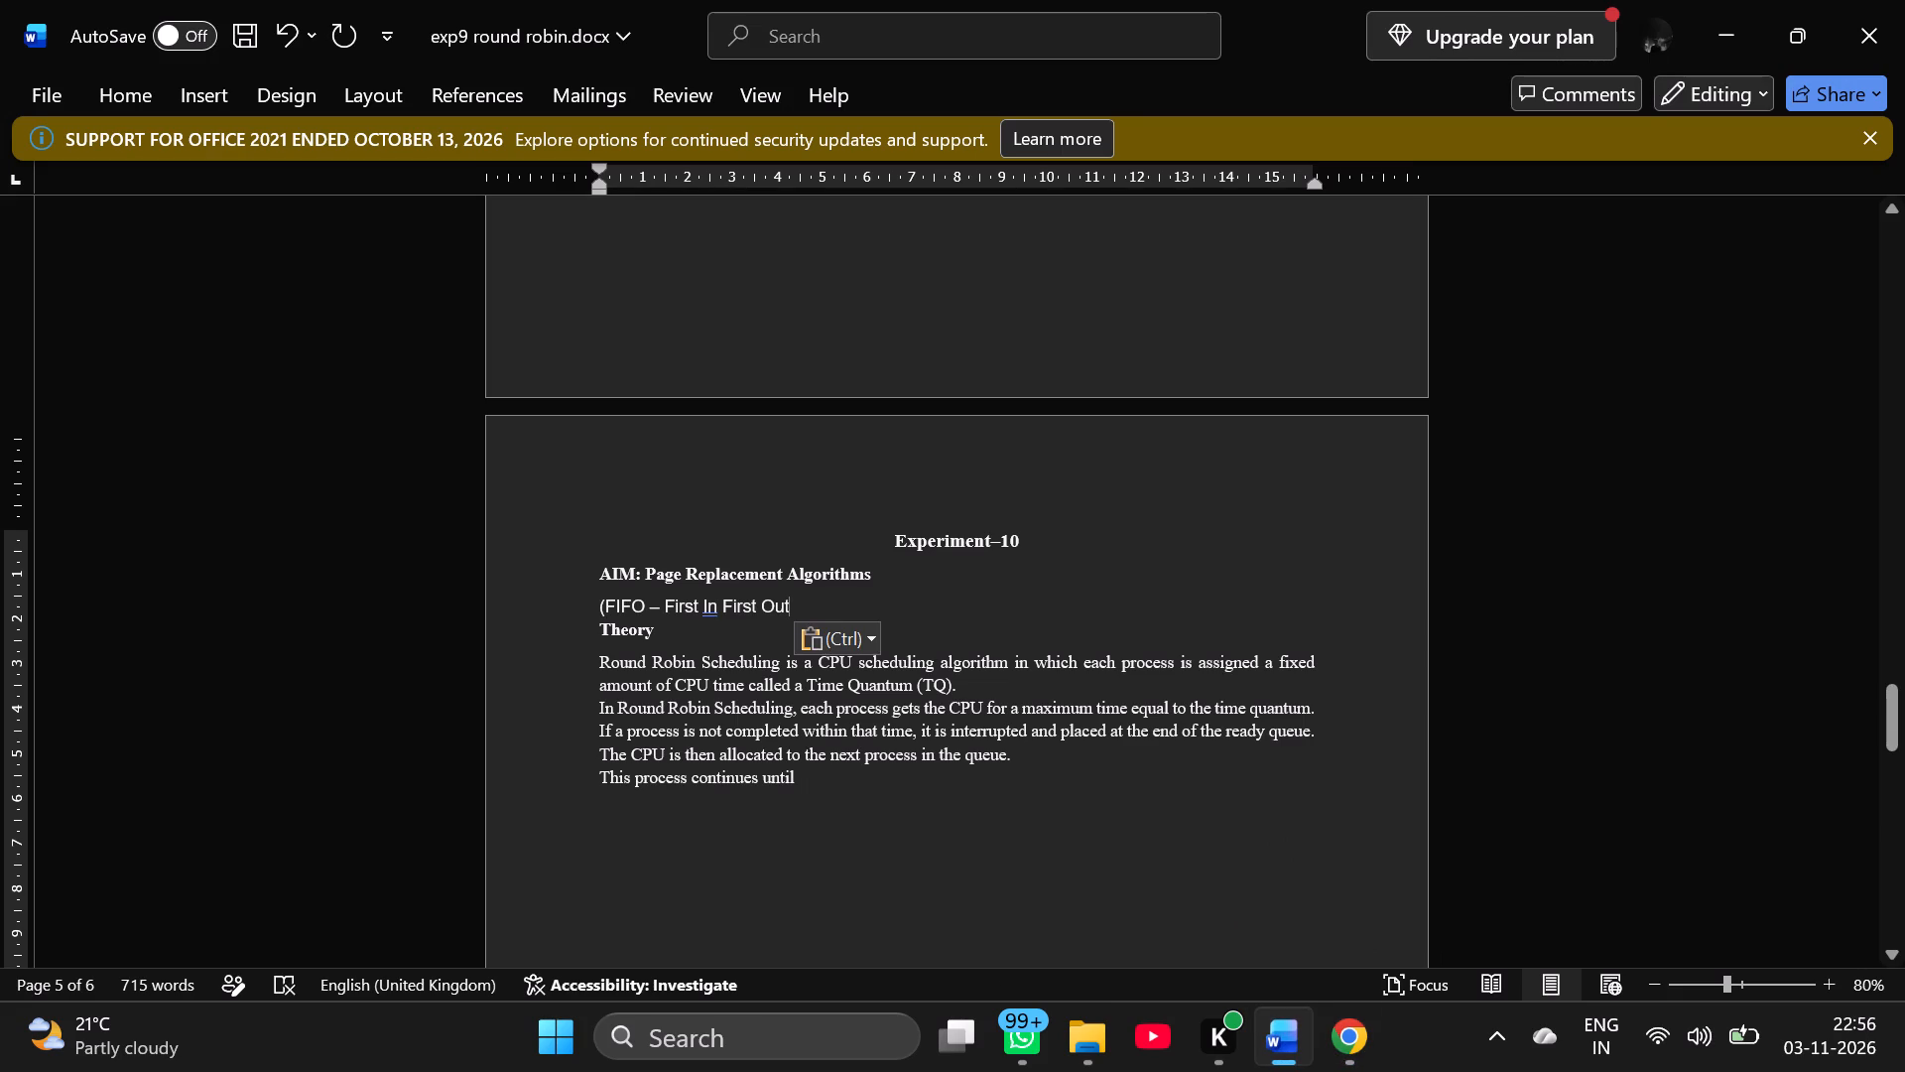
Edit the pasted line's punctuation so it reads "FIFO[First In First Out]".
left_click(601, 604)
key("Right")
key("BackSpace")
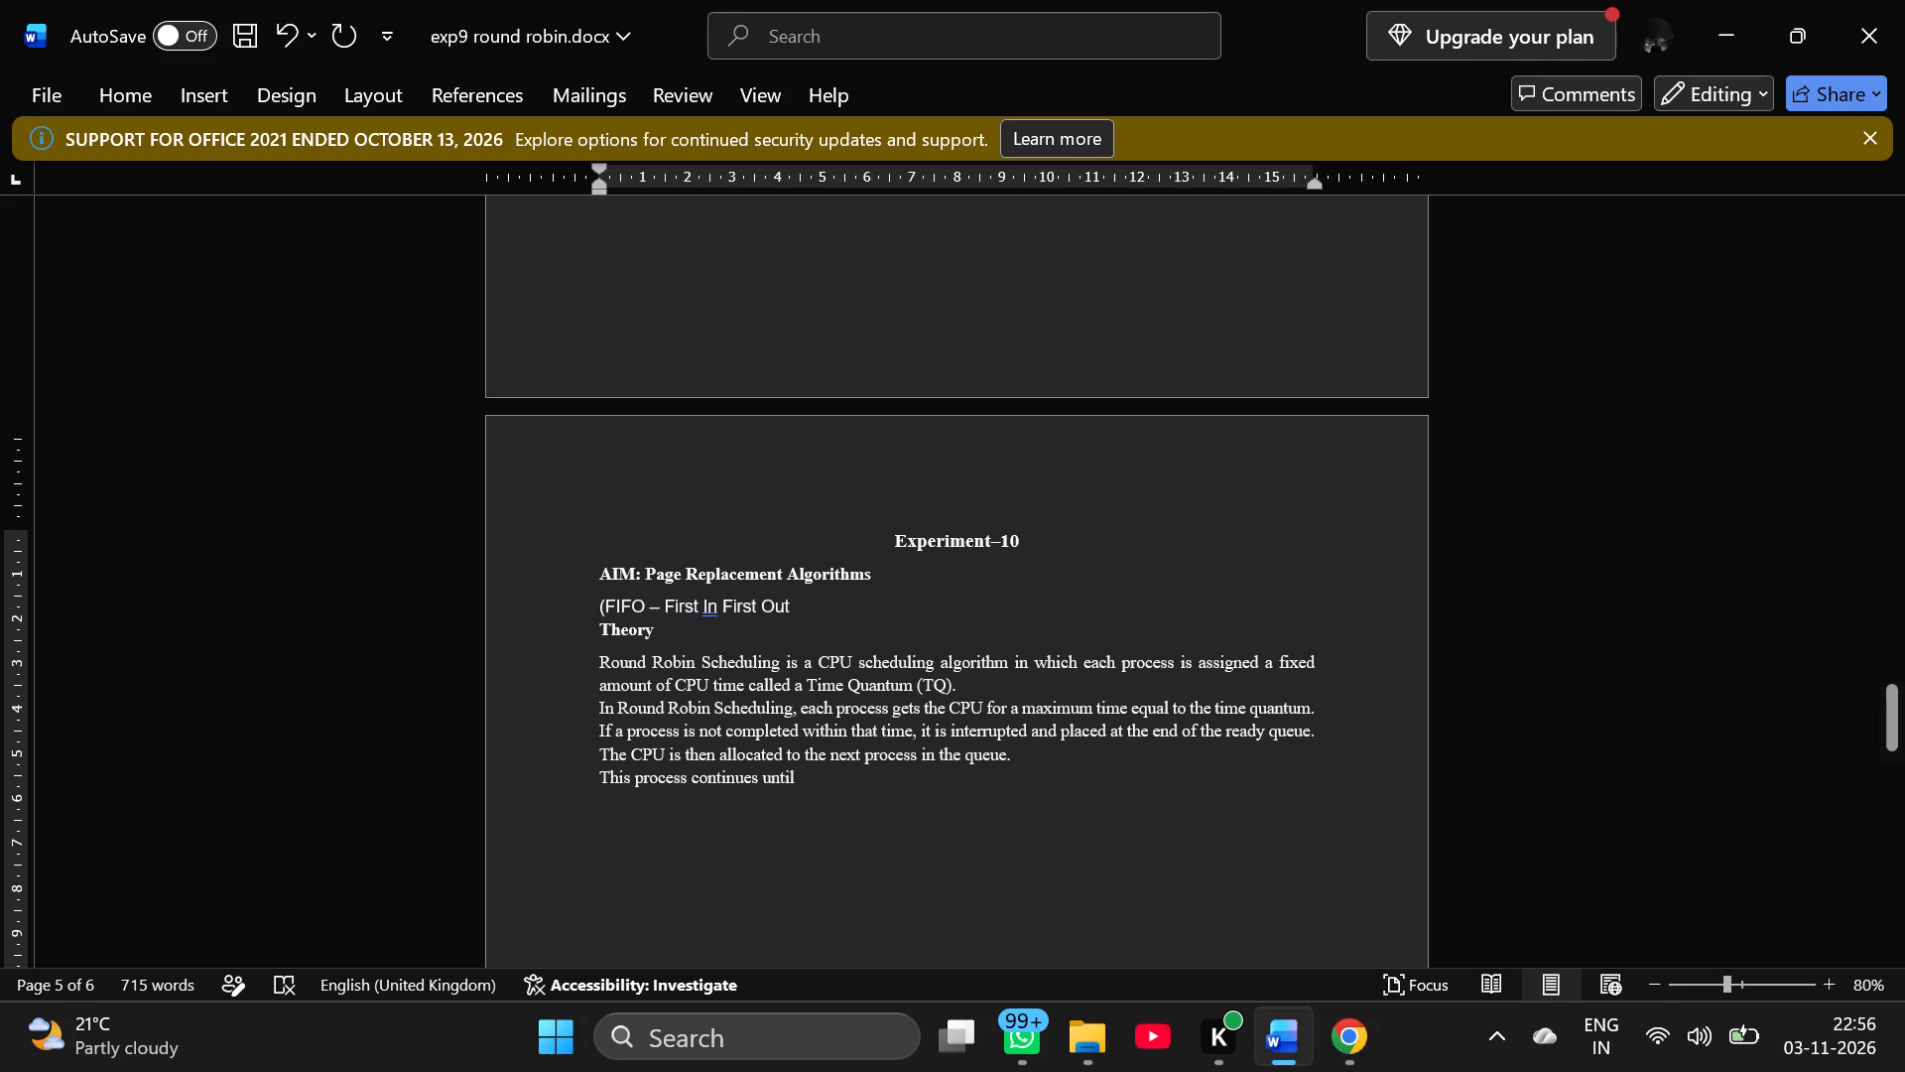
left_click(661, 601)
key("BackSpace")
key("BackSpace")
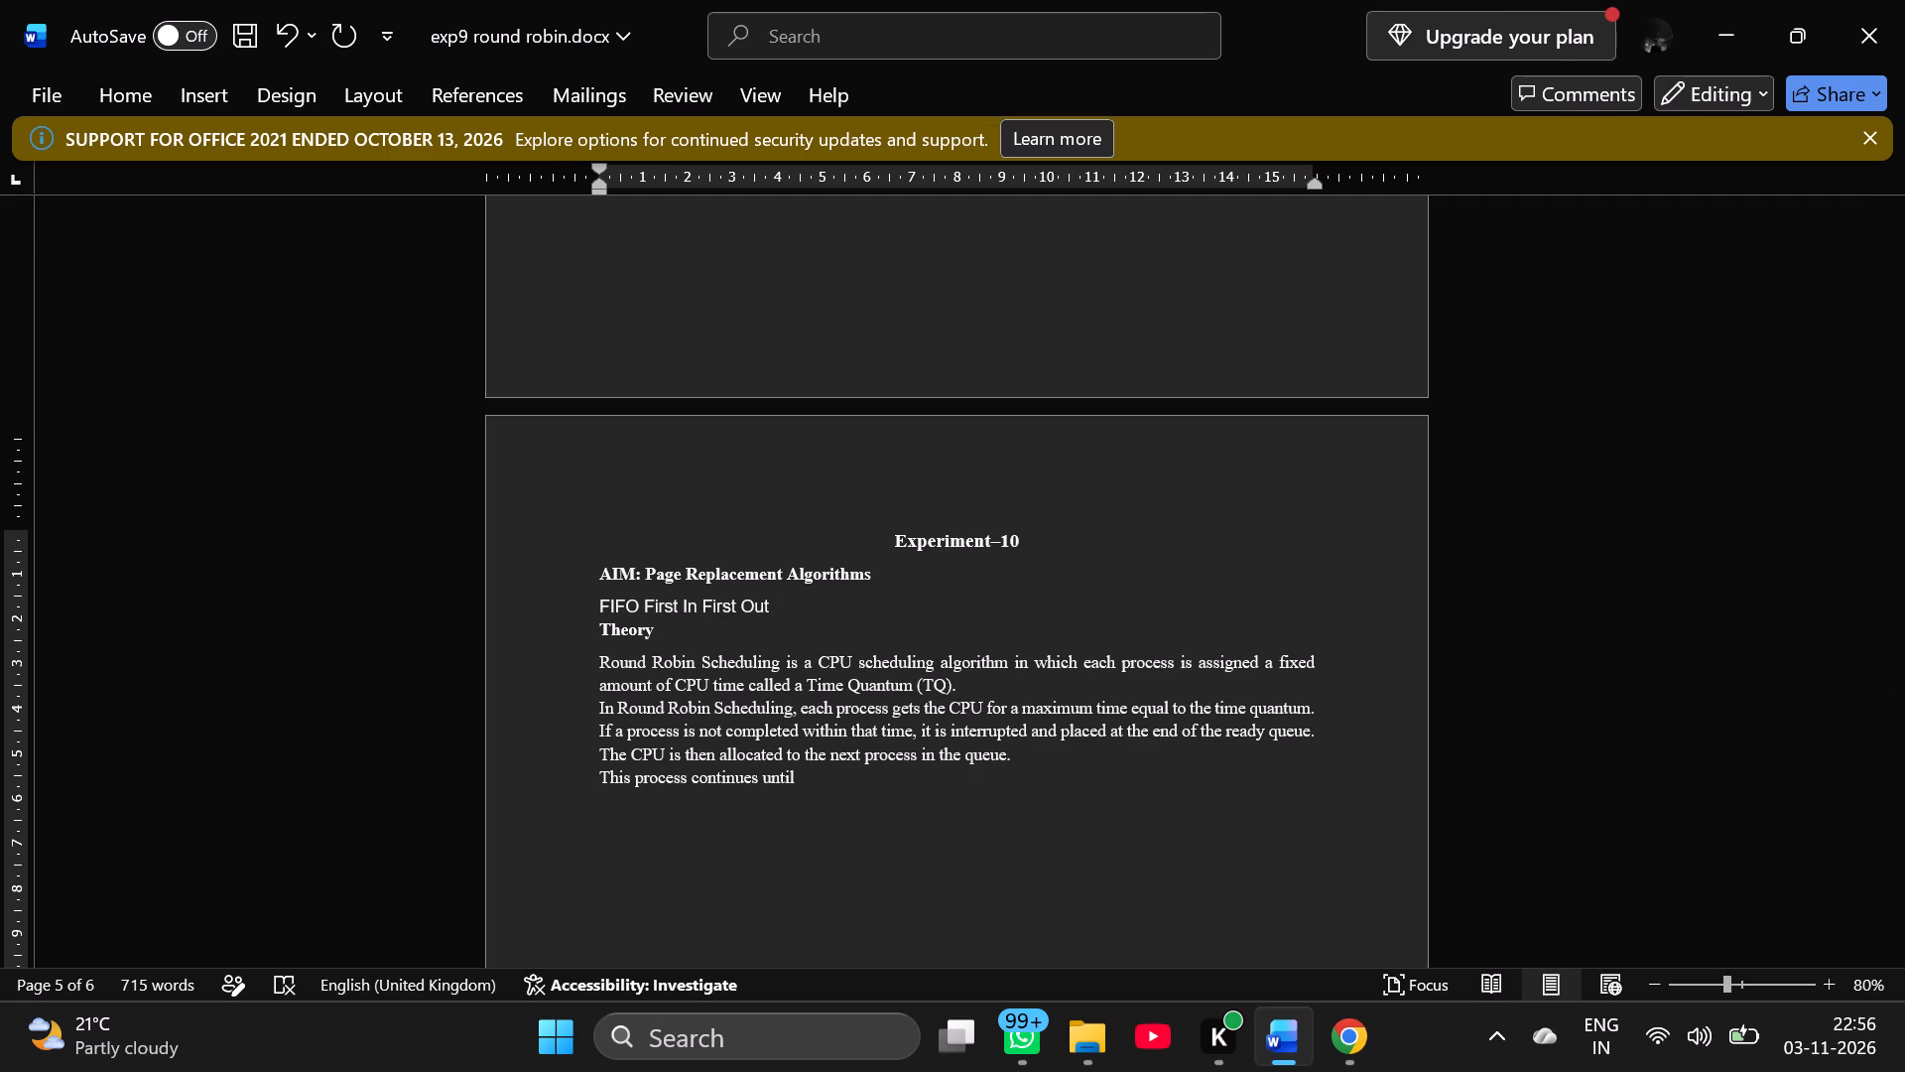
key("bracketleft")
key("BackSpace")
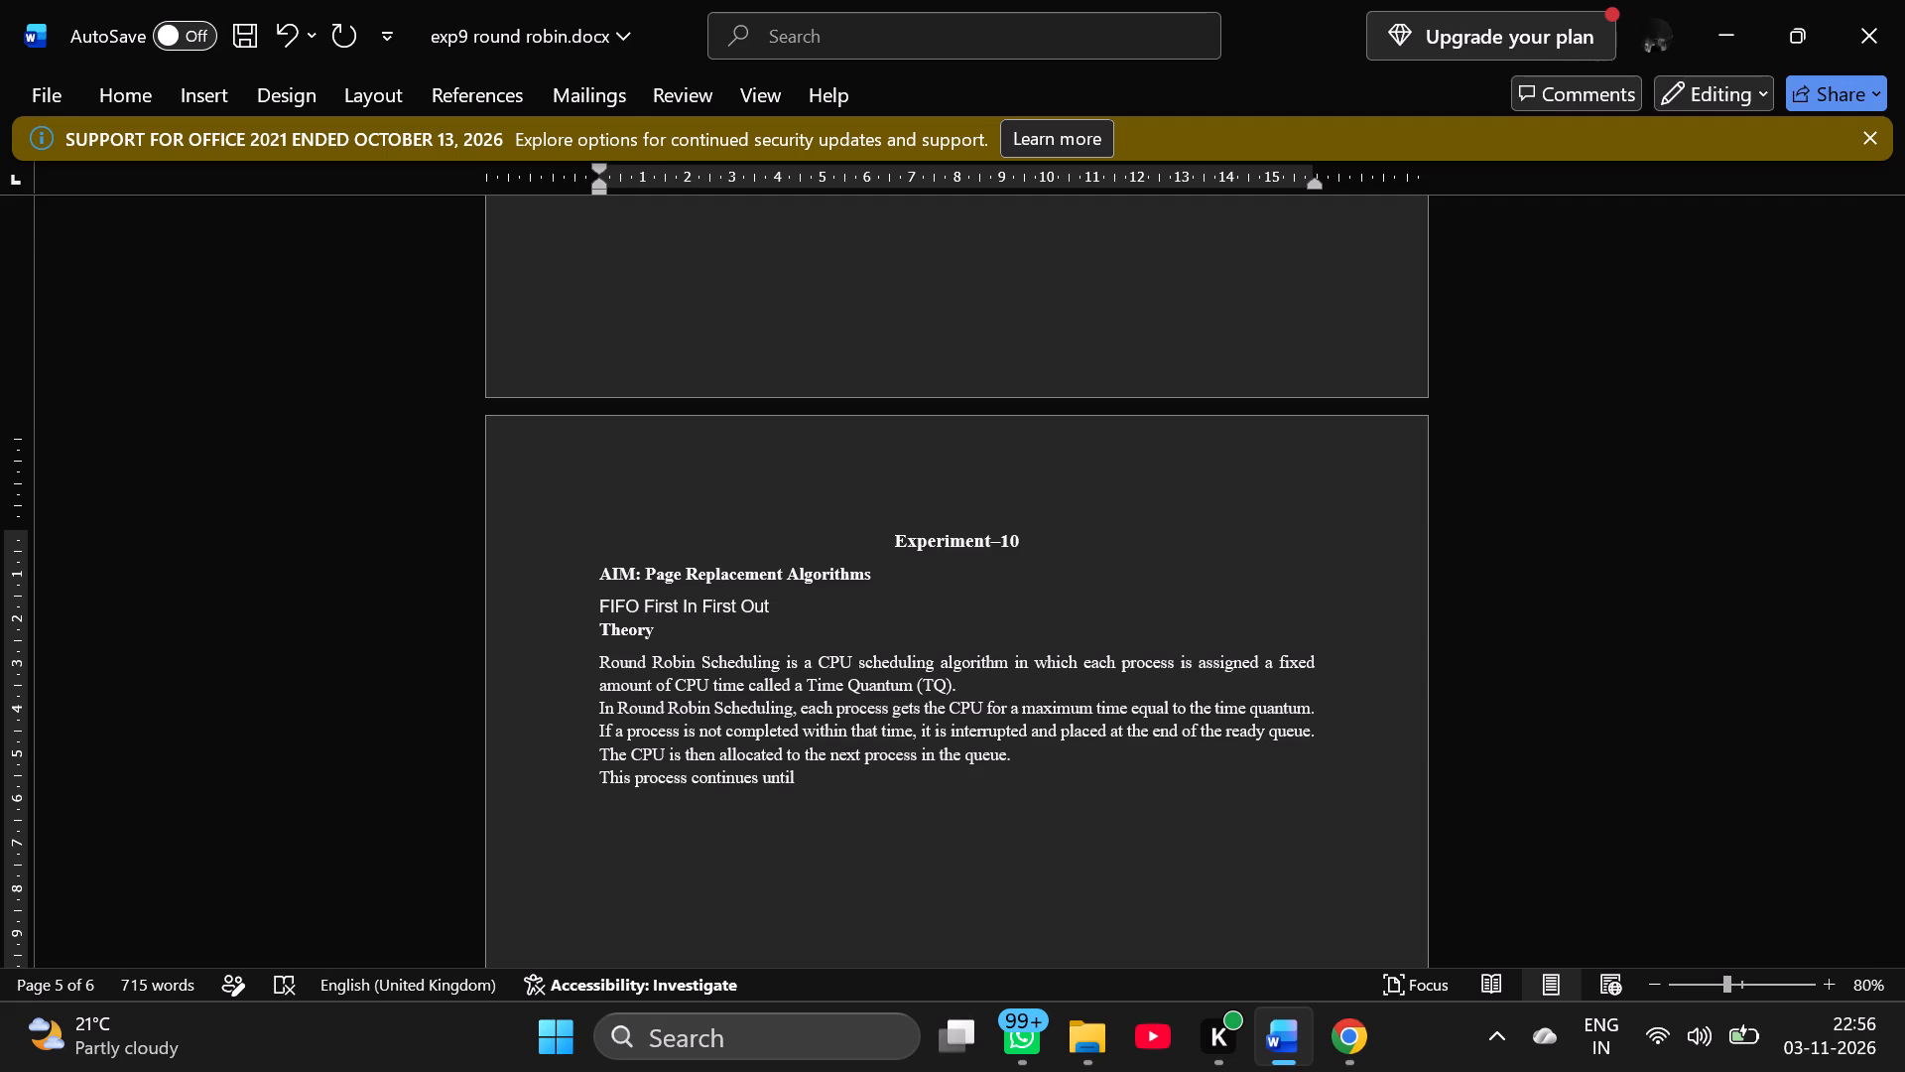
key("BackSpace")
key("bracketleft")
key("Right")
key("Right")
key("Right")
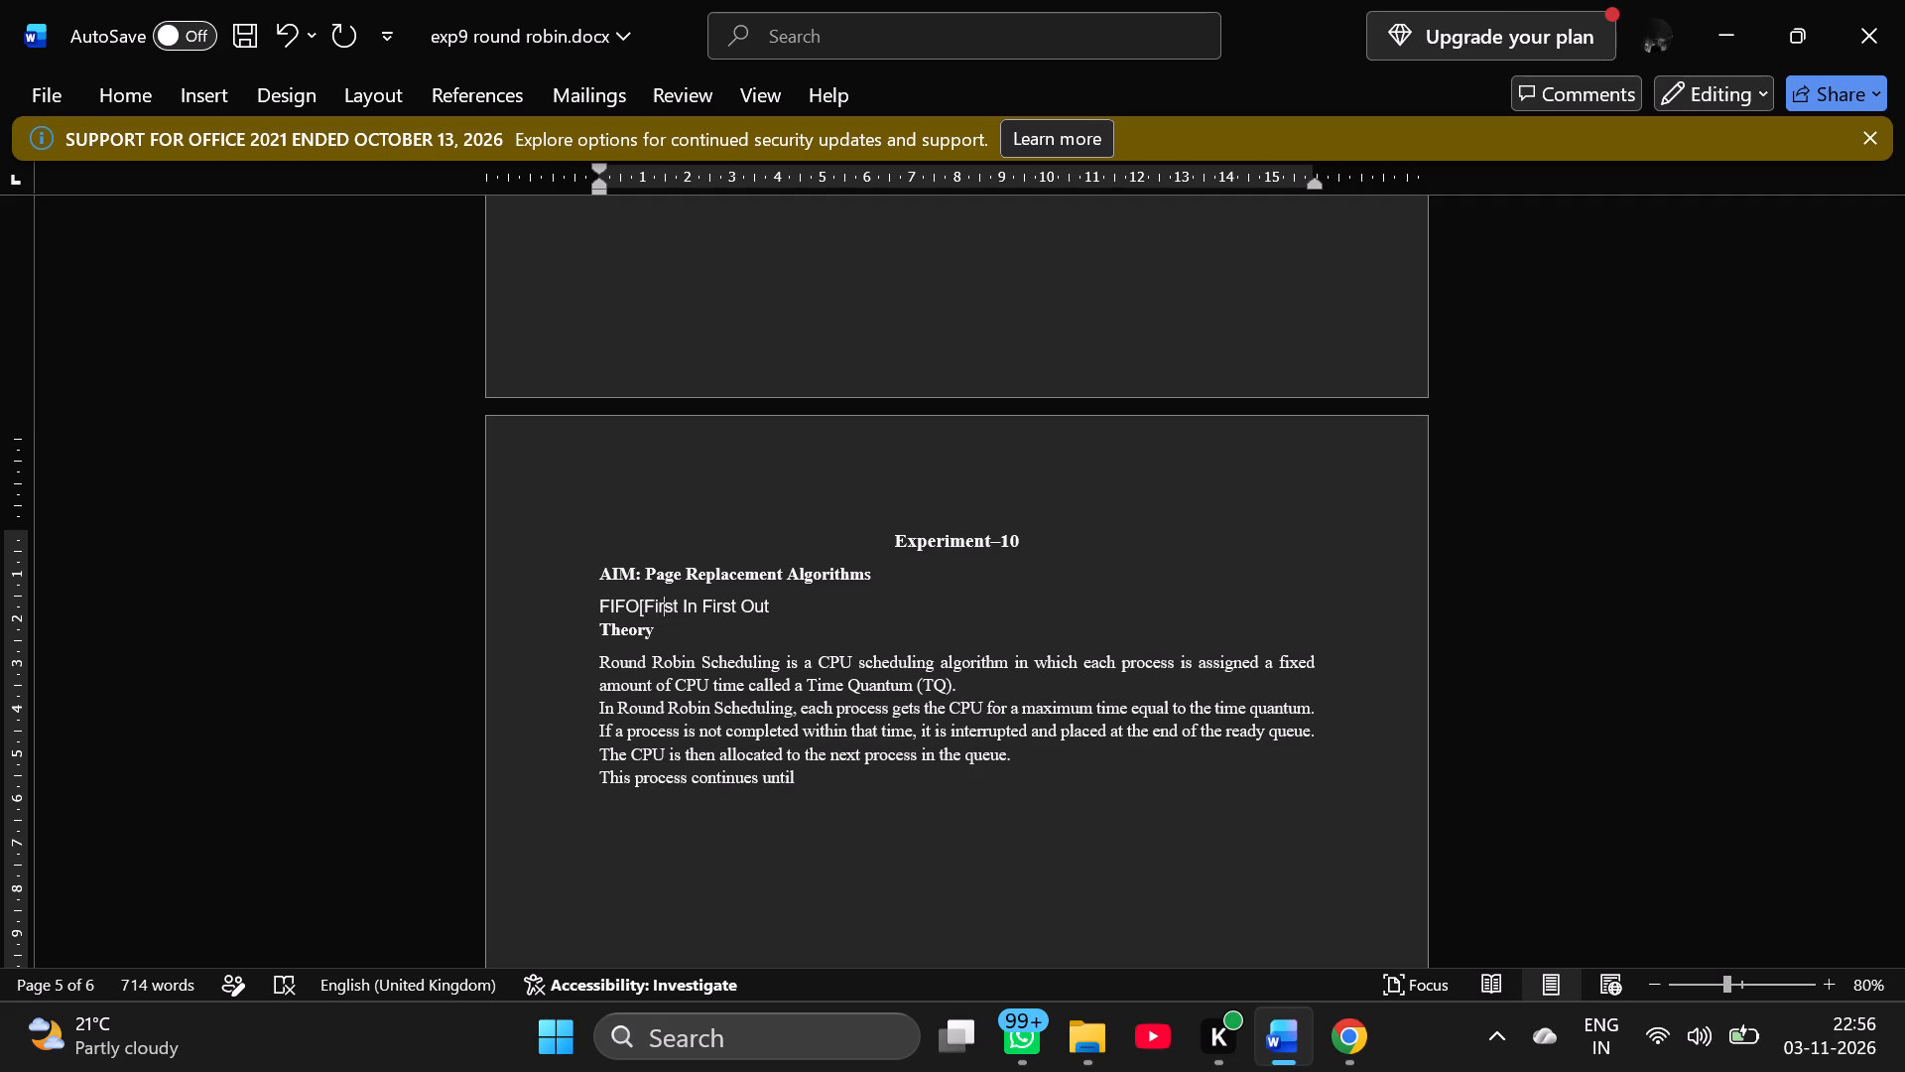
key("Right")
key("Right")
key("Right")
key("Right")
key("Right")
key("Right")
key("Right")
key("Right")
key("Right")
key("Right")
key("Right")
key("Right")
key("Right")
key("Right")
key("Right")
key("bracketright")
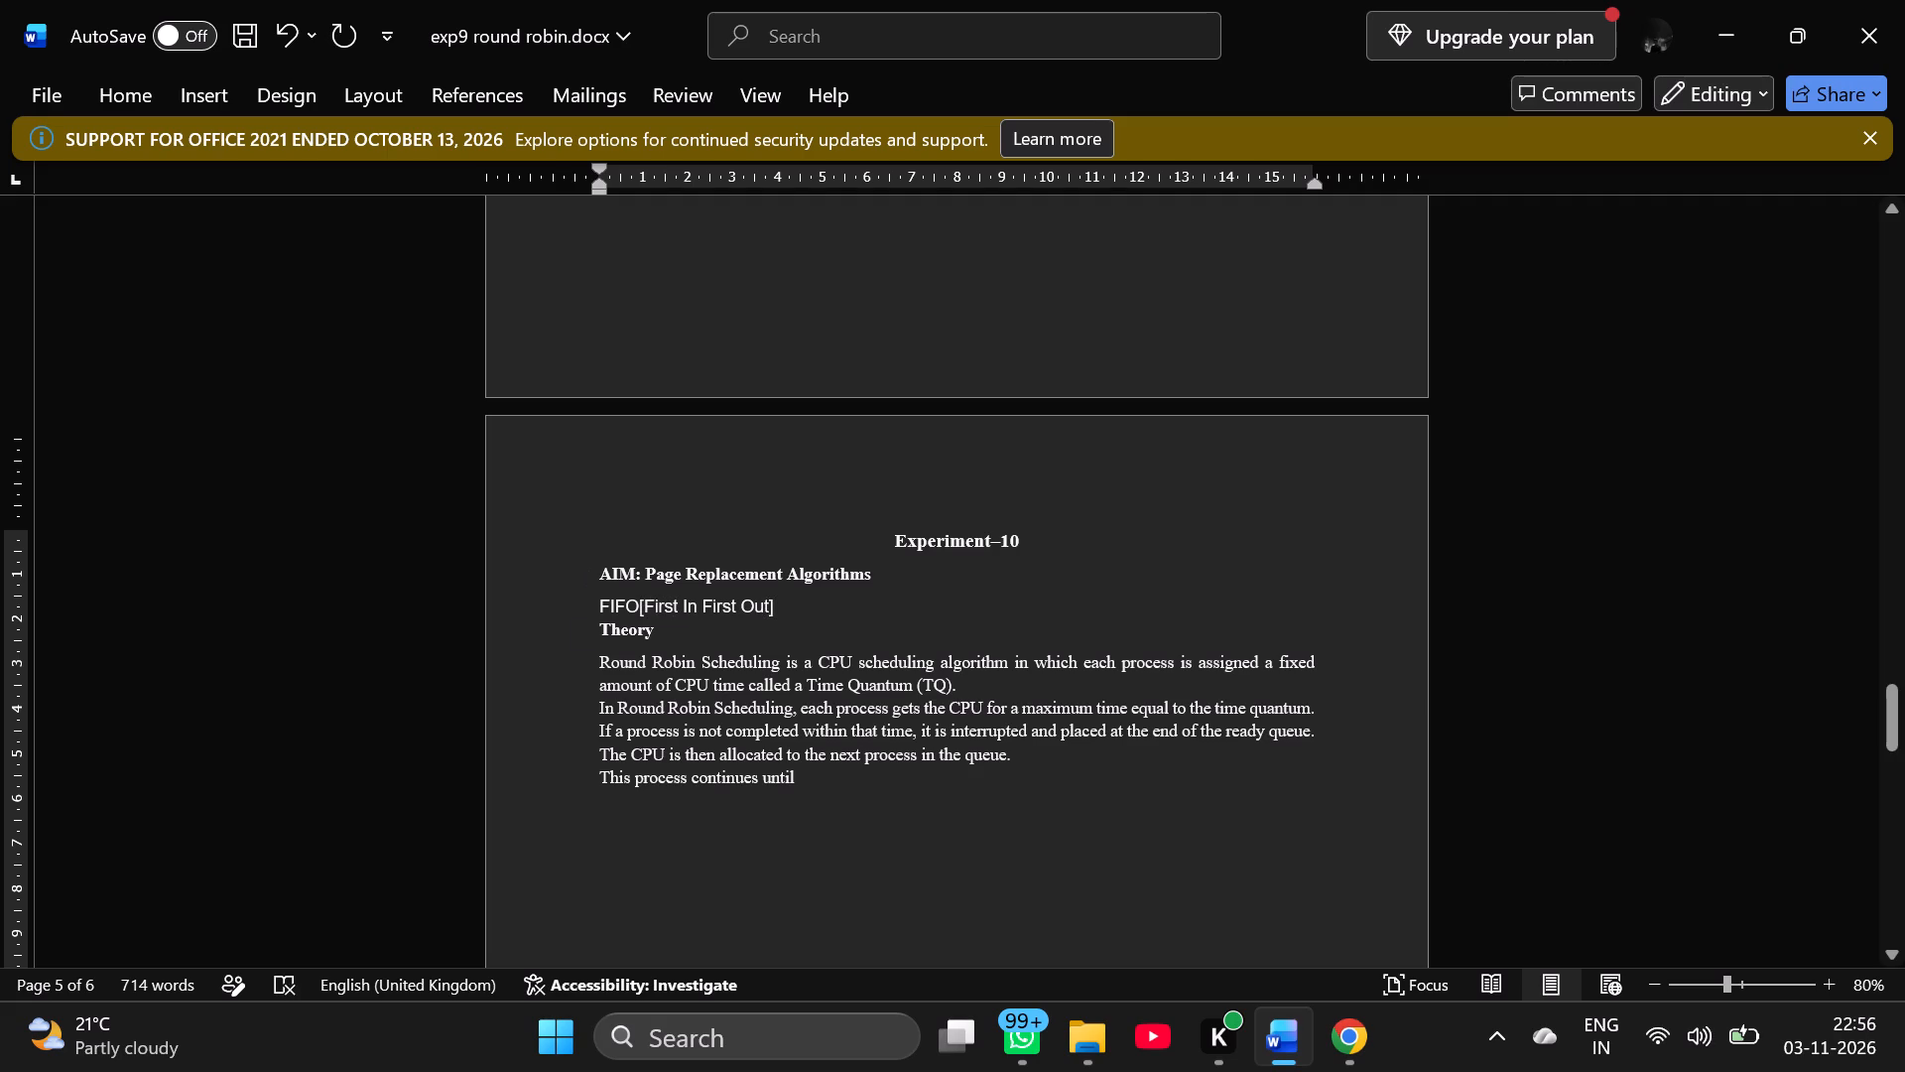
Format the "FIFO[First In First Out]" line in bold Times New Roman, without a bullet.
left_click_drag(598, 601, 785, 606)
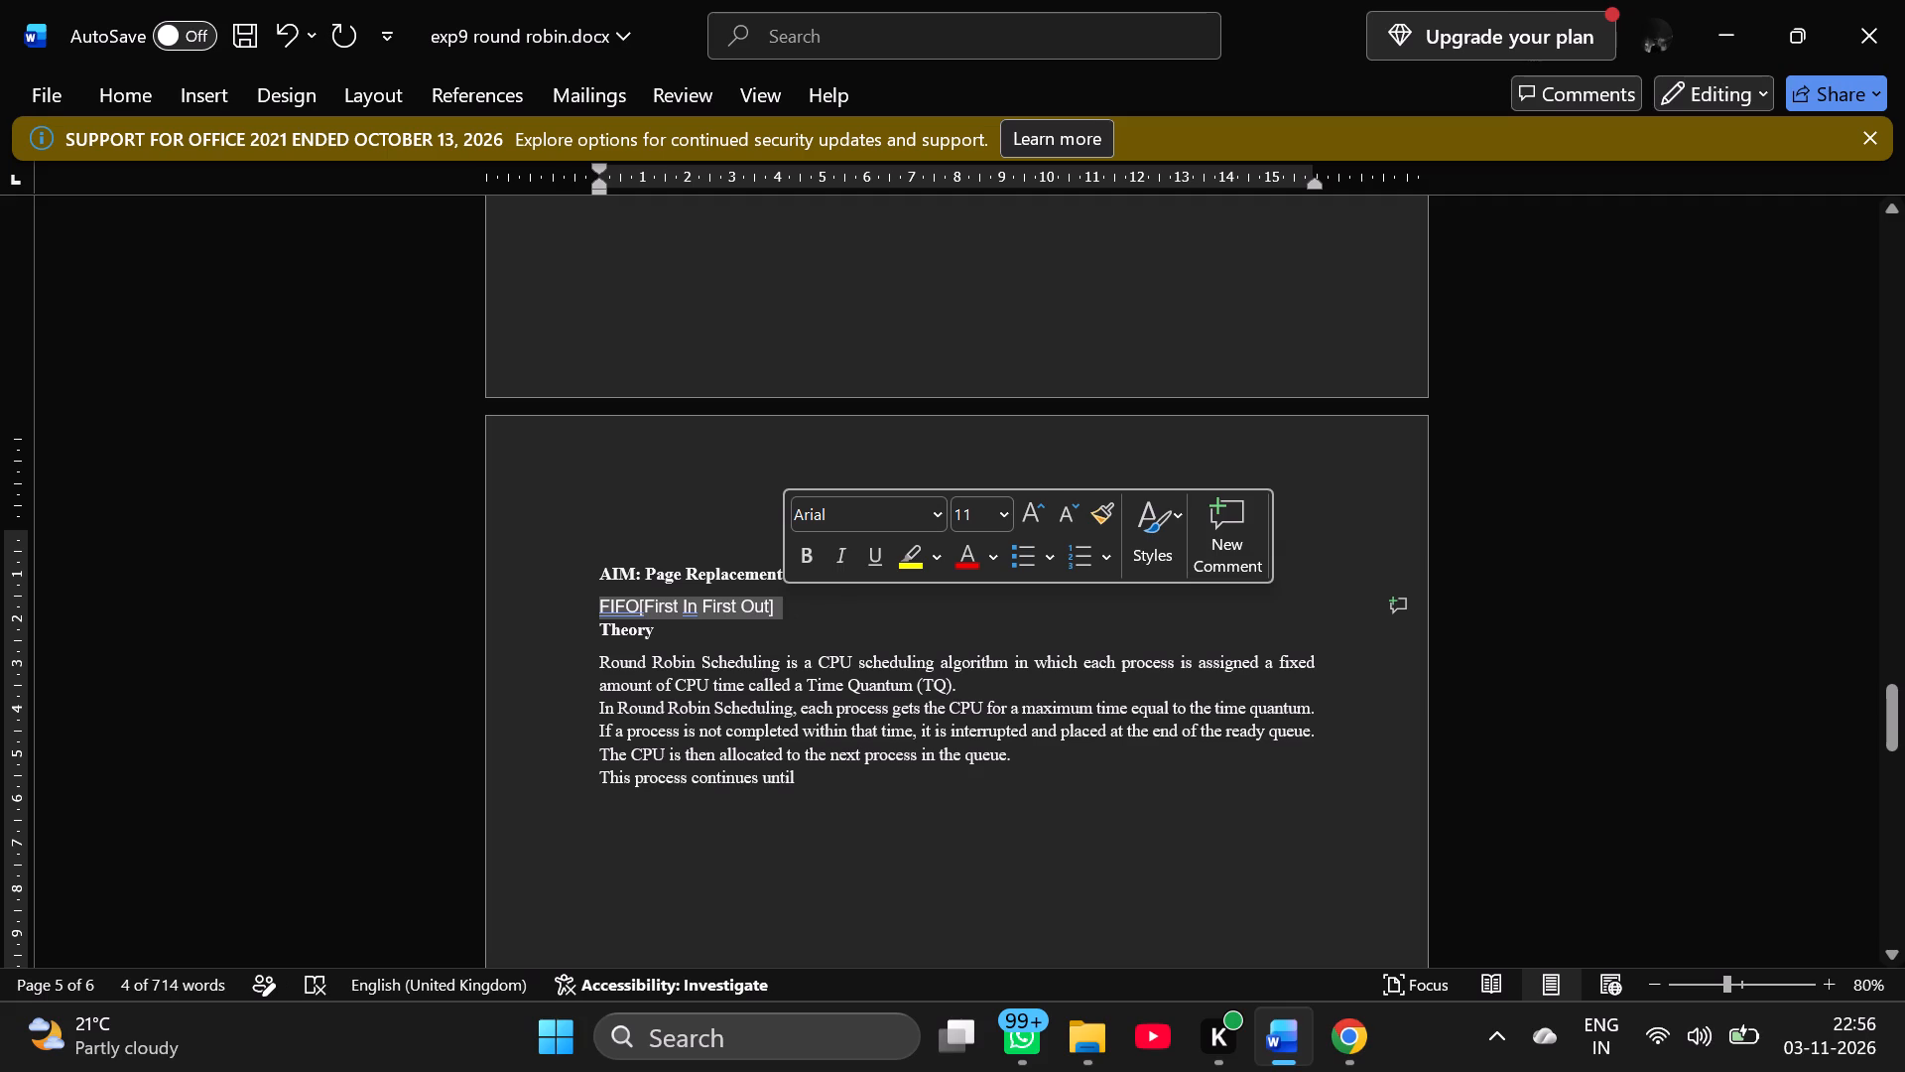
left_click(935, 518)
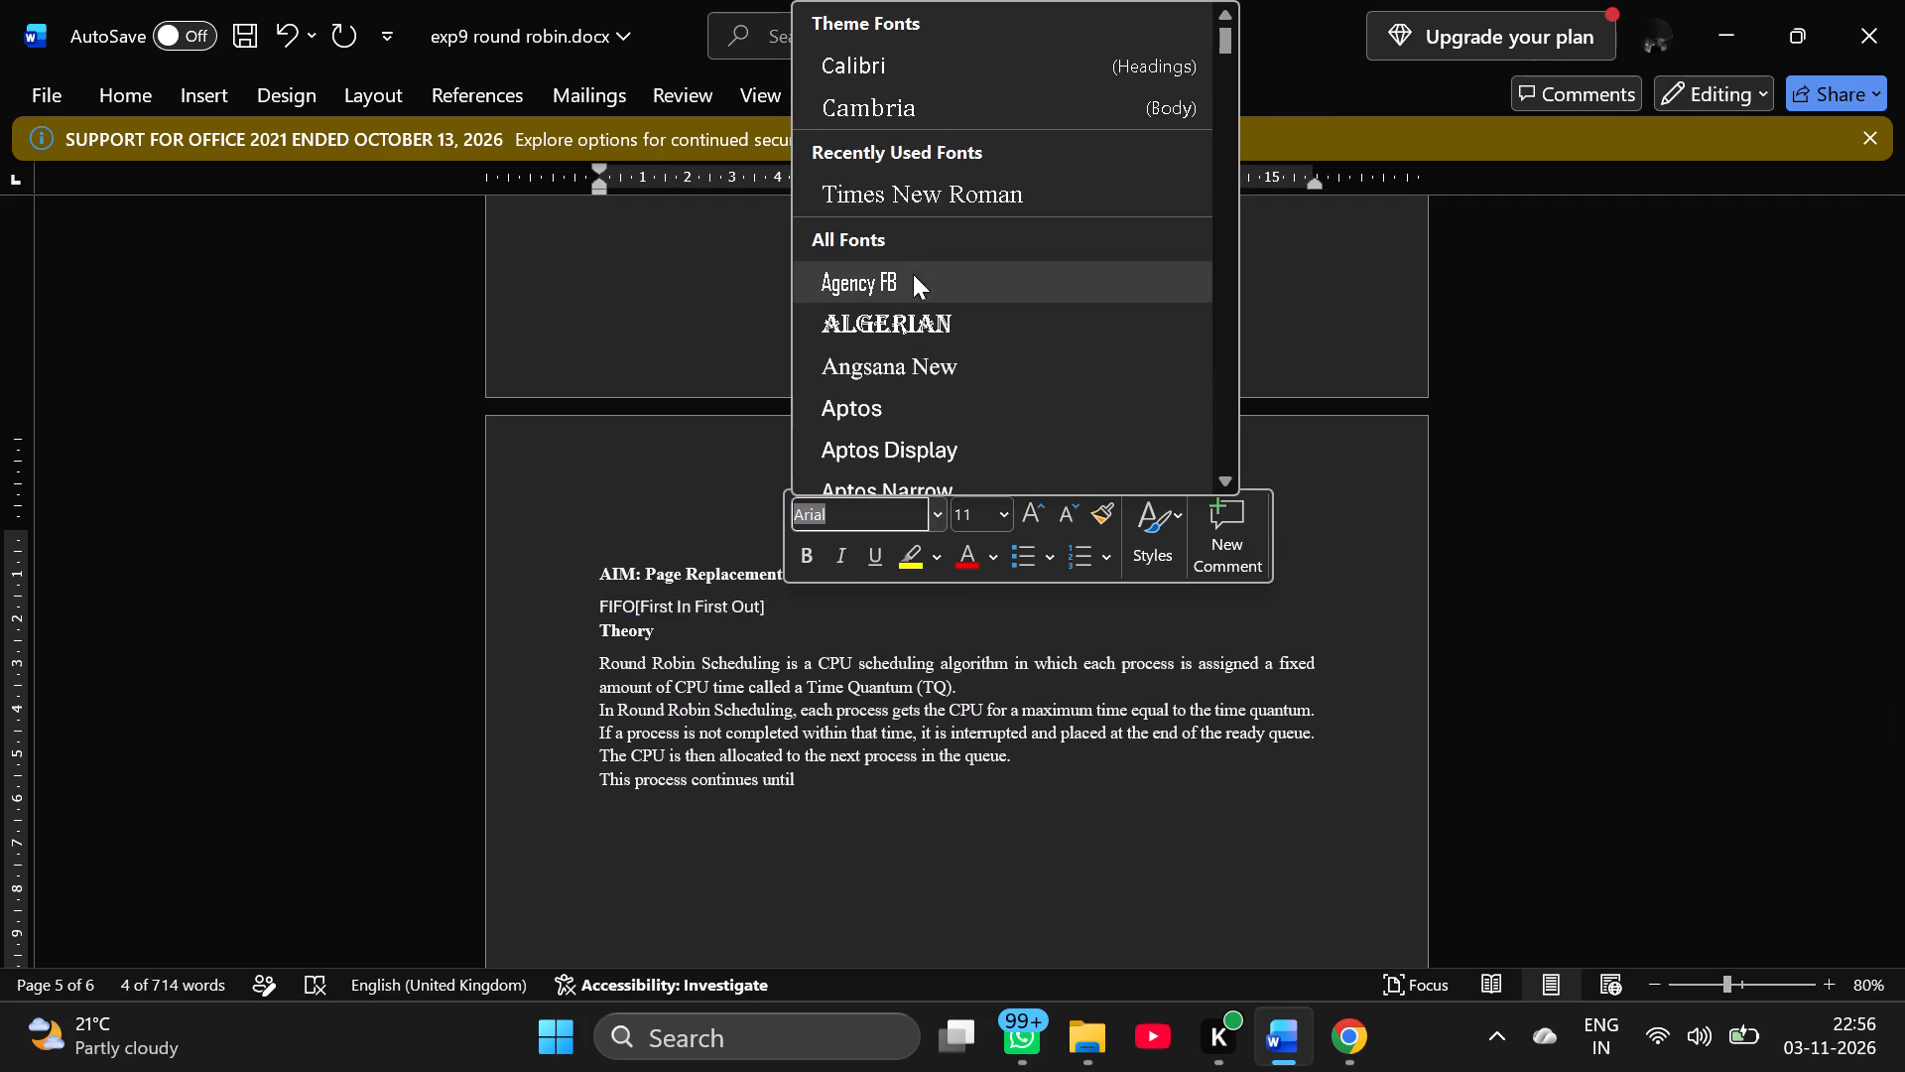
left_click(972, 198)
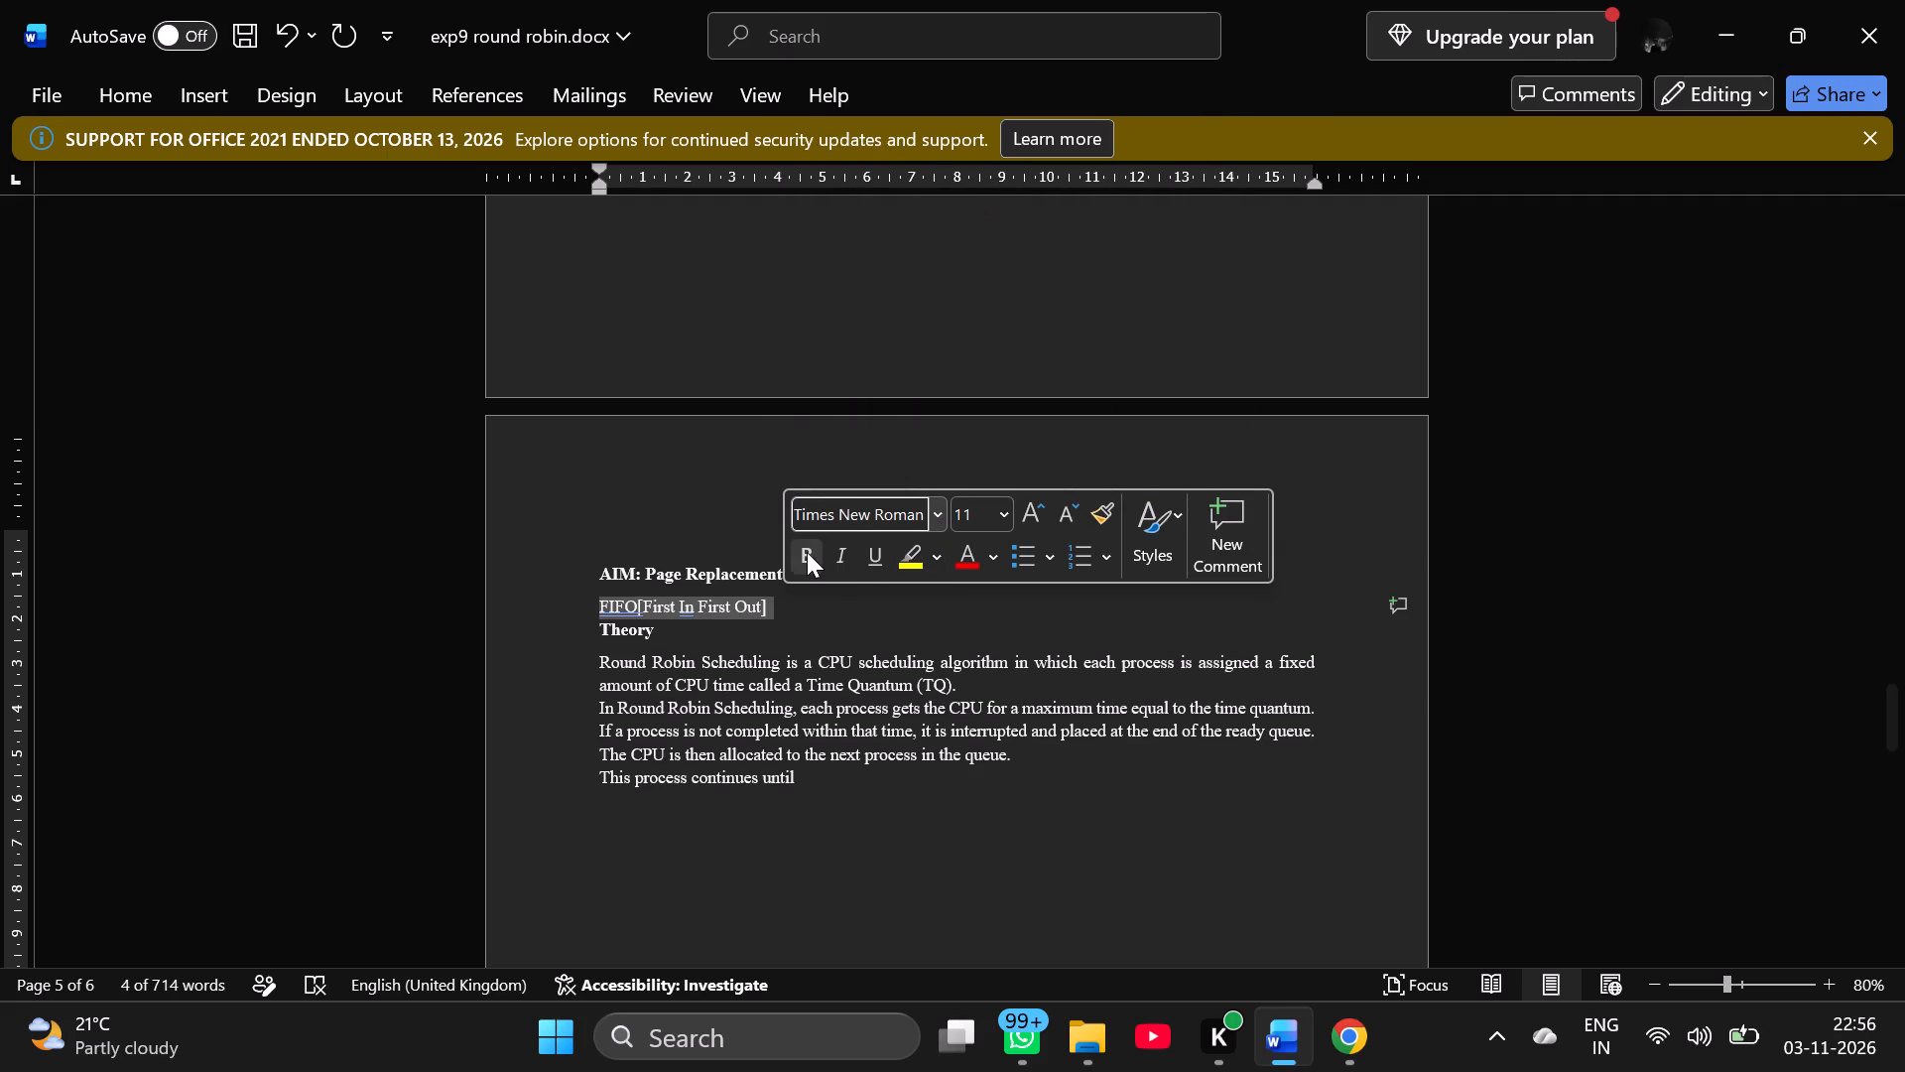
left_click(807, 552)
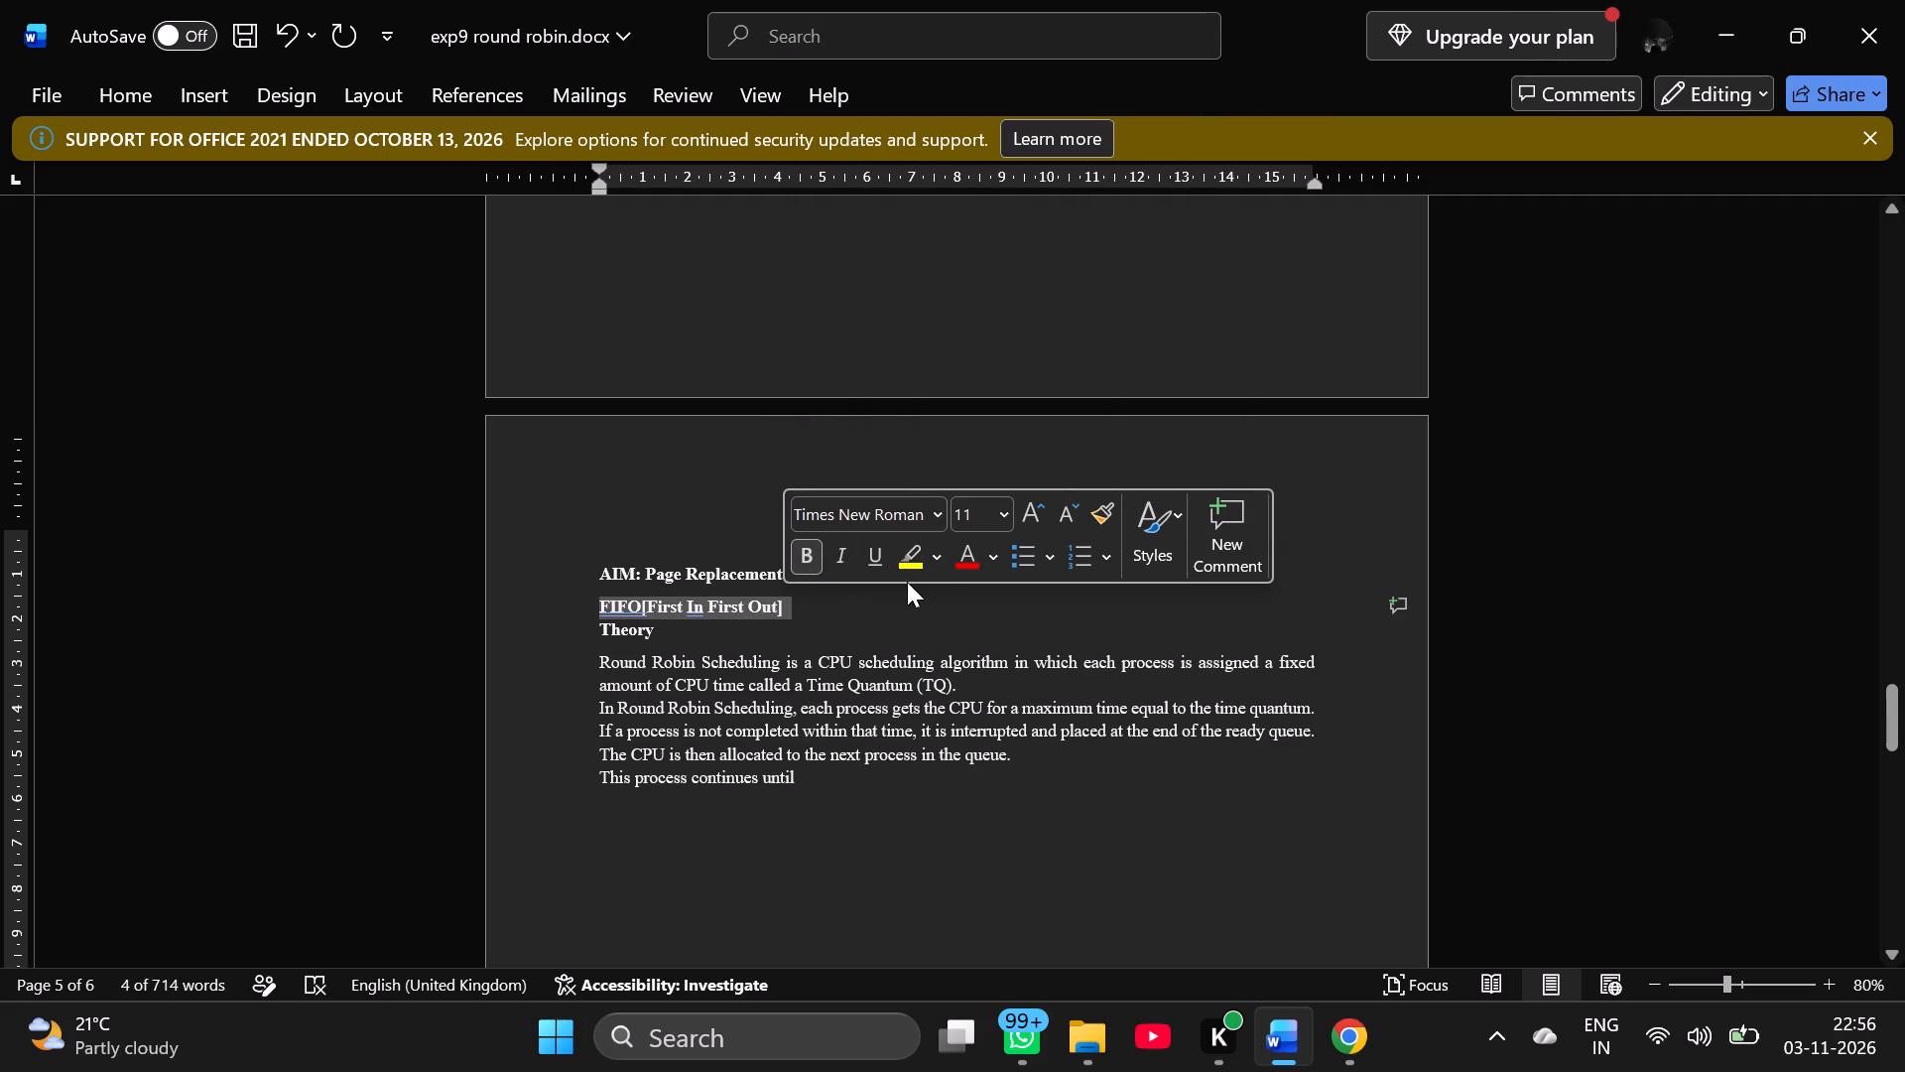
left_click(1029, 551)
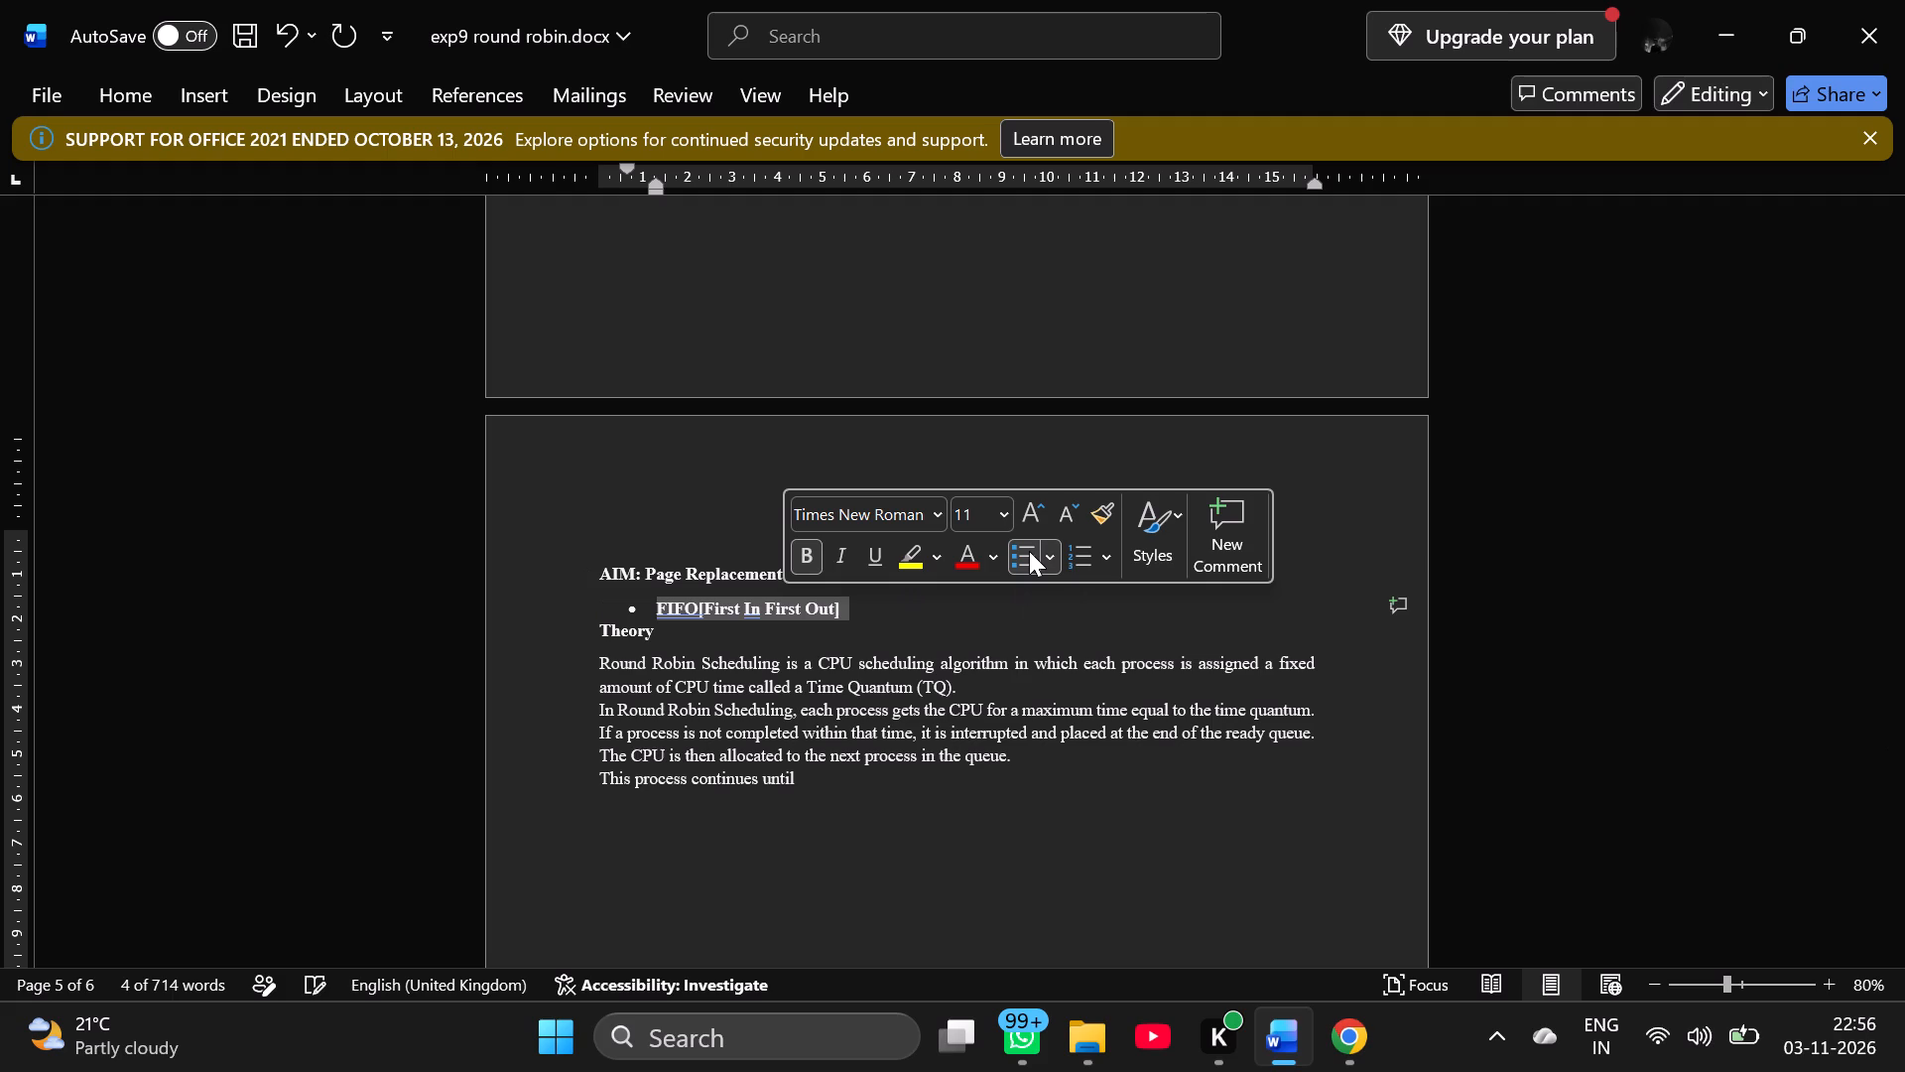
left_click(1029, 551)
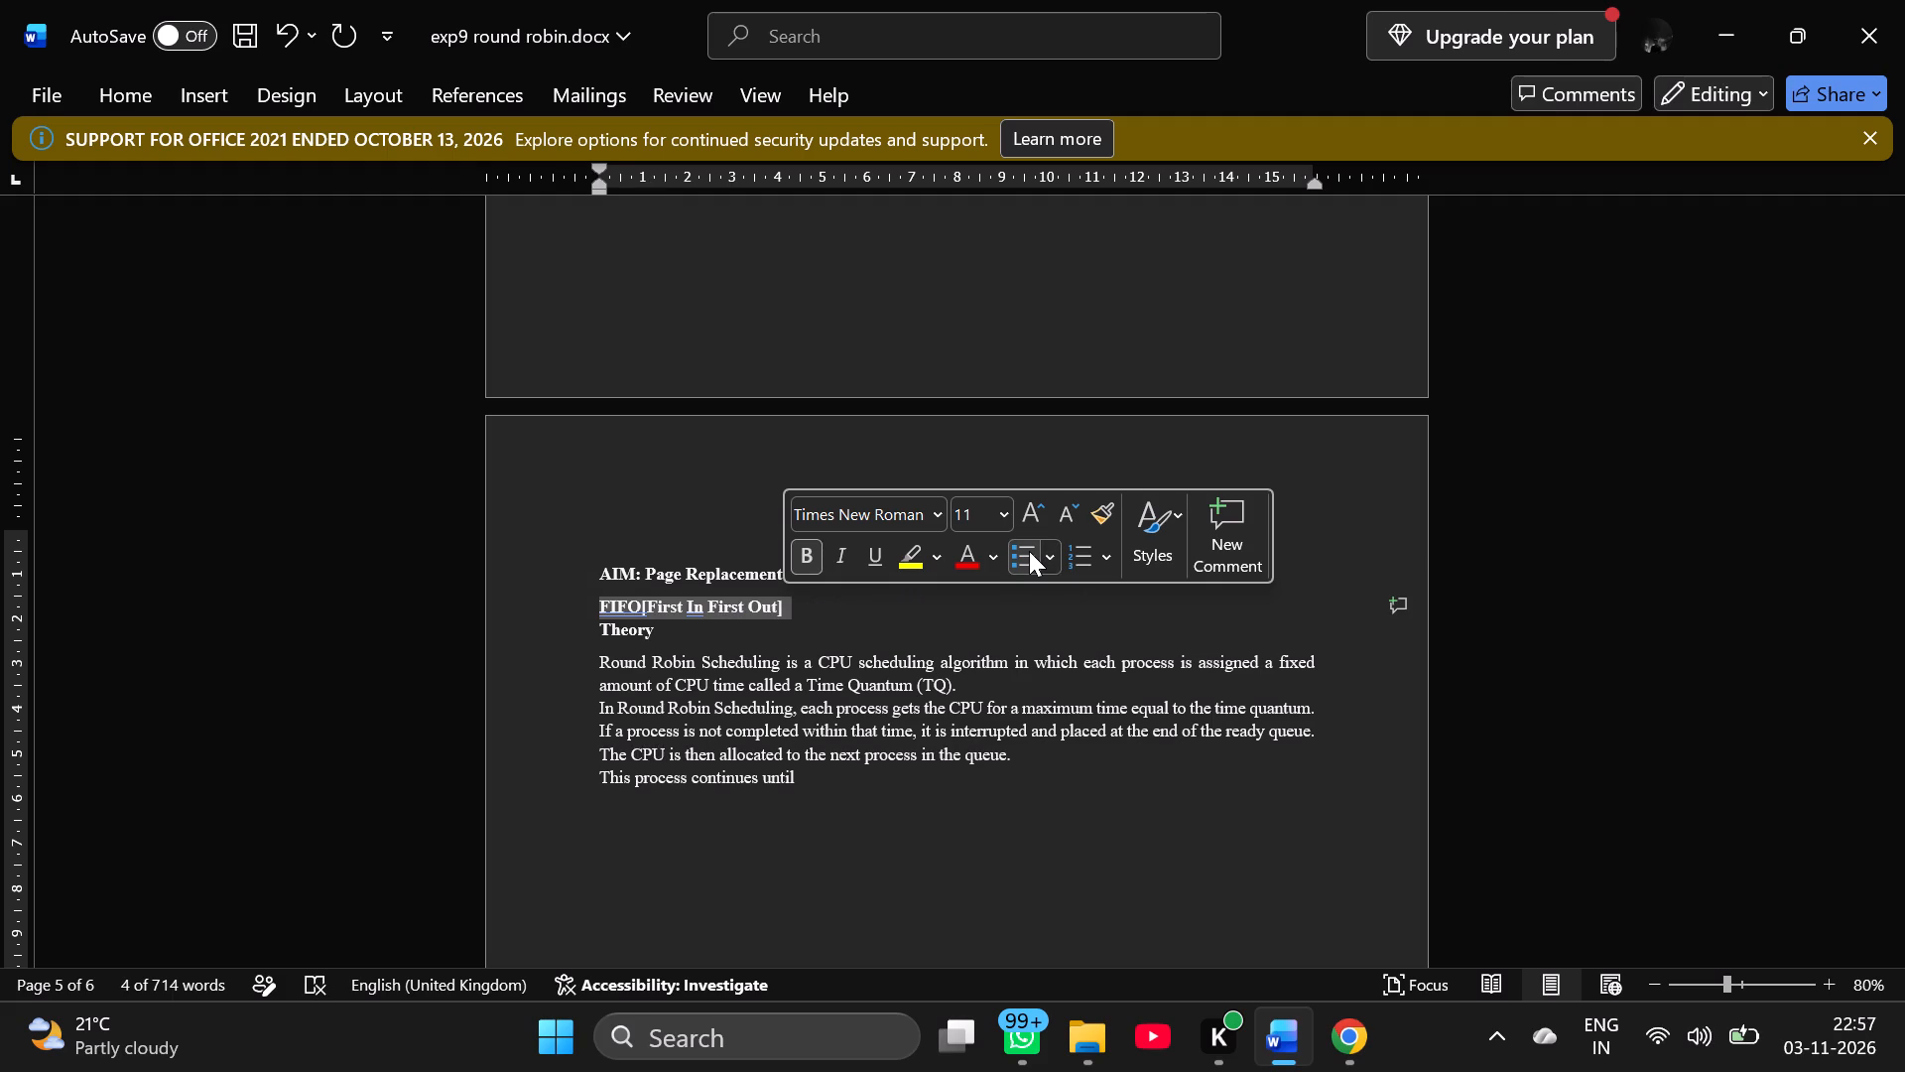
Insert an empty line between the "FIFO[First In First Out]" line and the Theory heading.
left_click(808, 603)
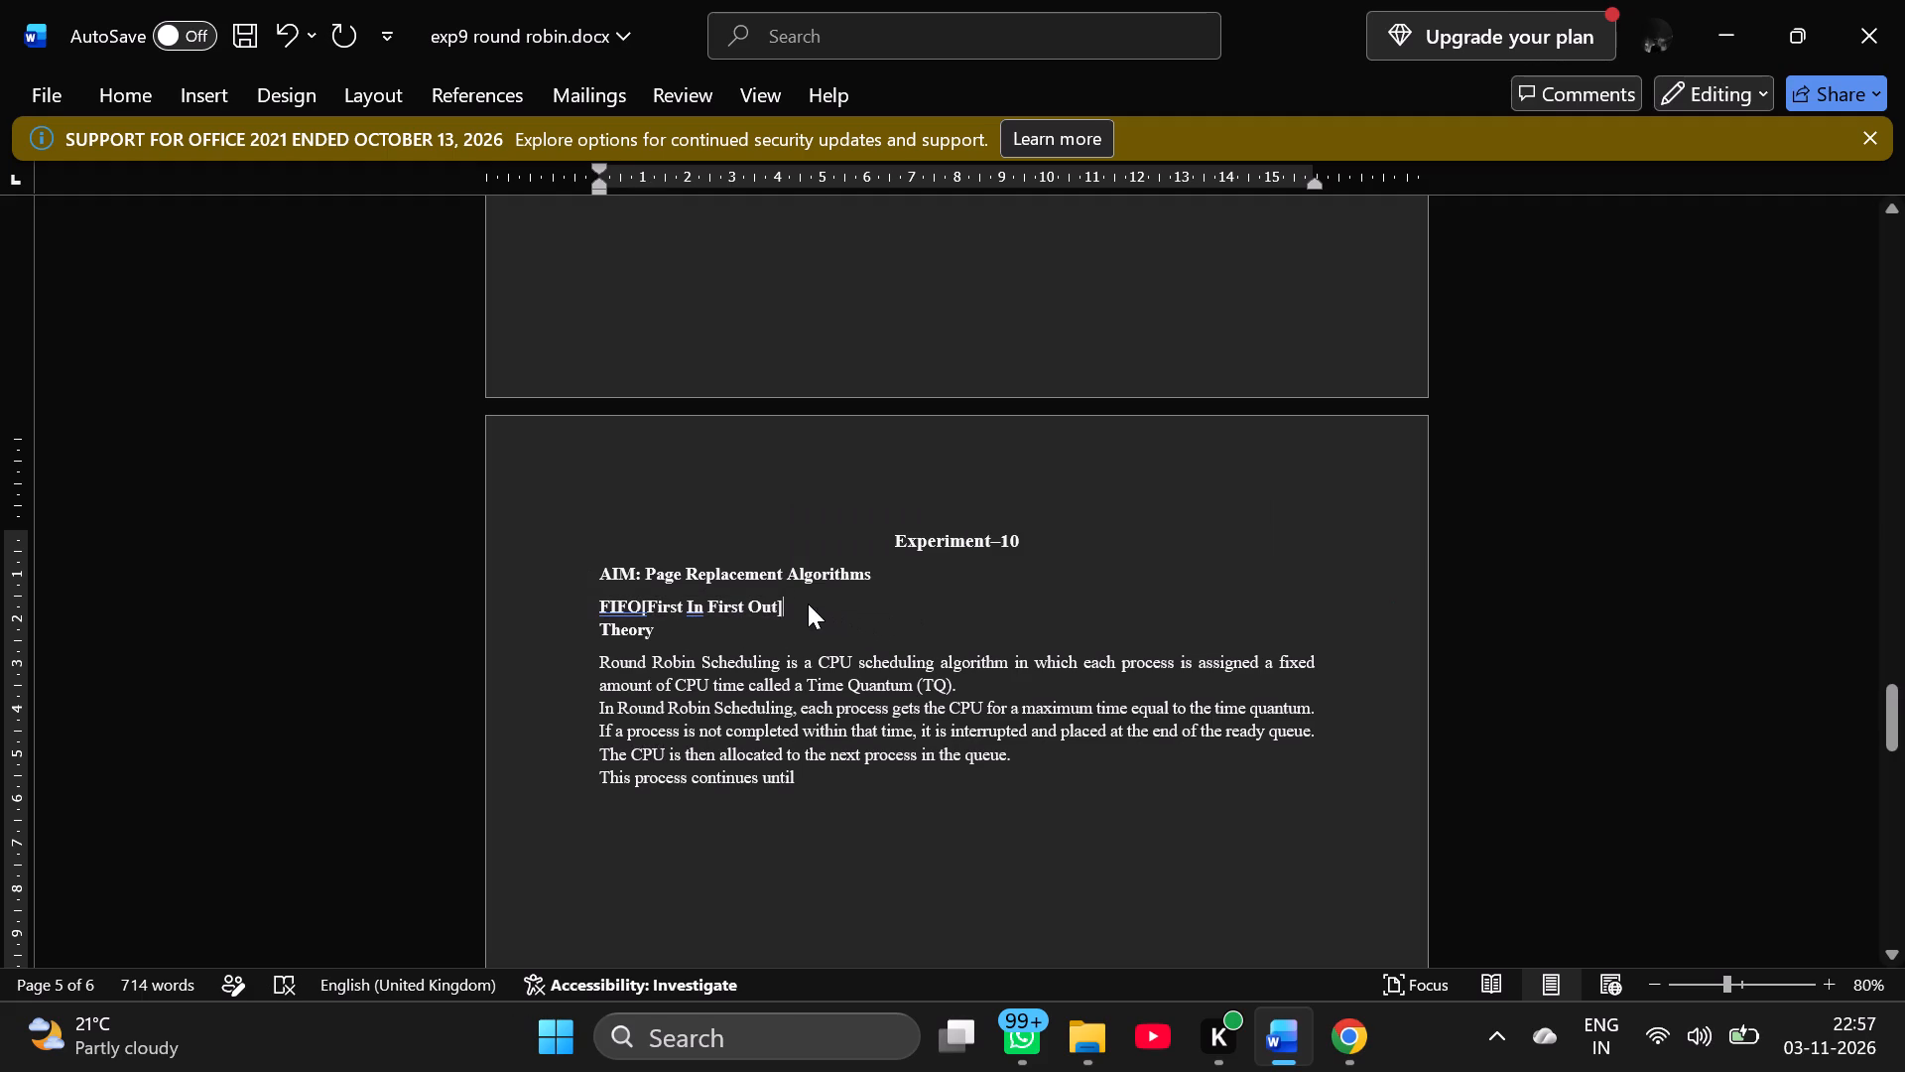
key("Return")
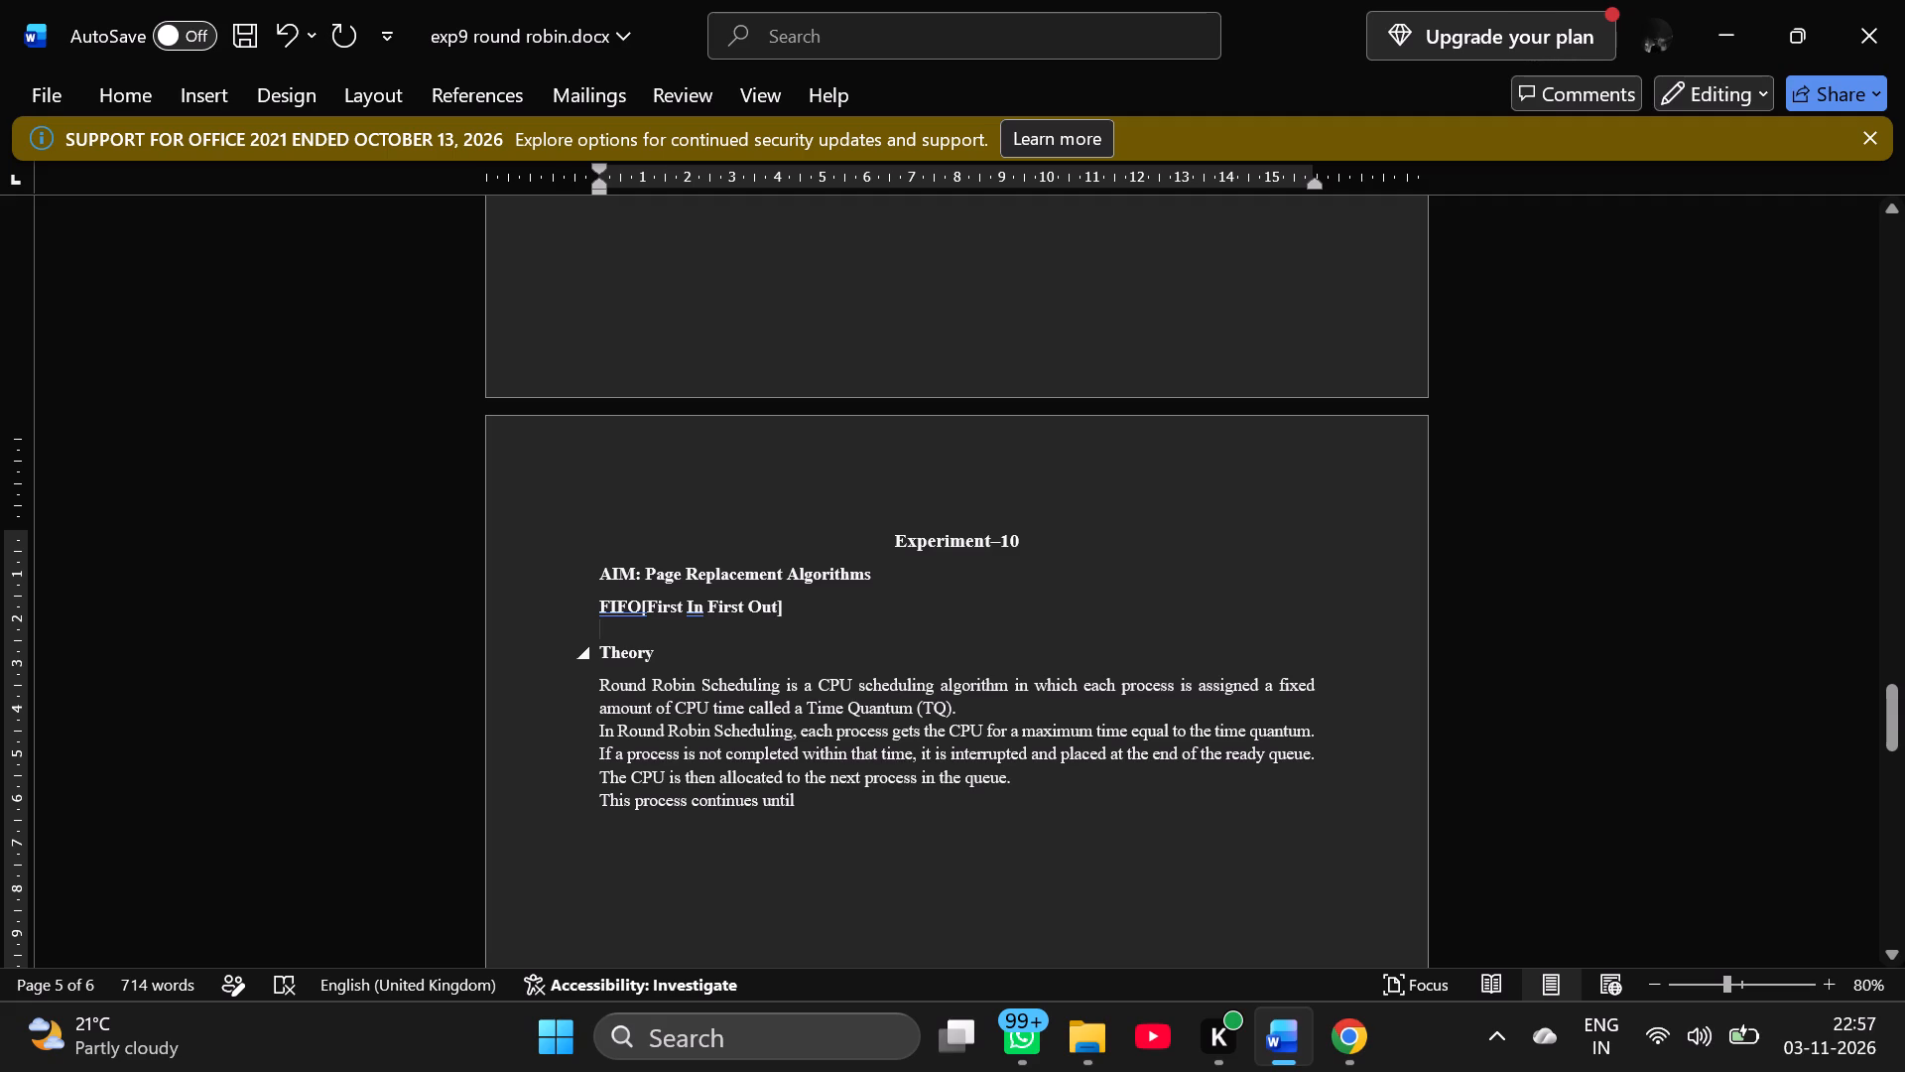
Insert a space between "FIFO" and the opening bracket so the line reads "FIFO [First In First Out]".
left_click(638, 608)
key("space")
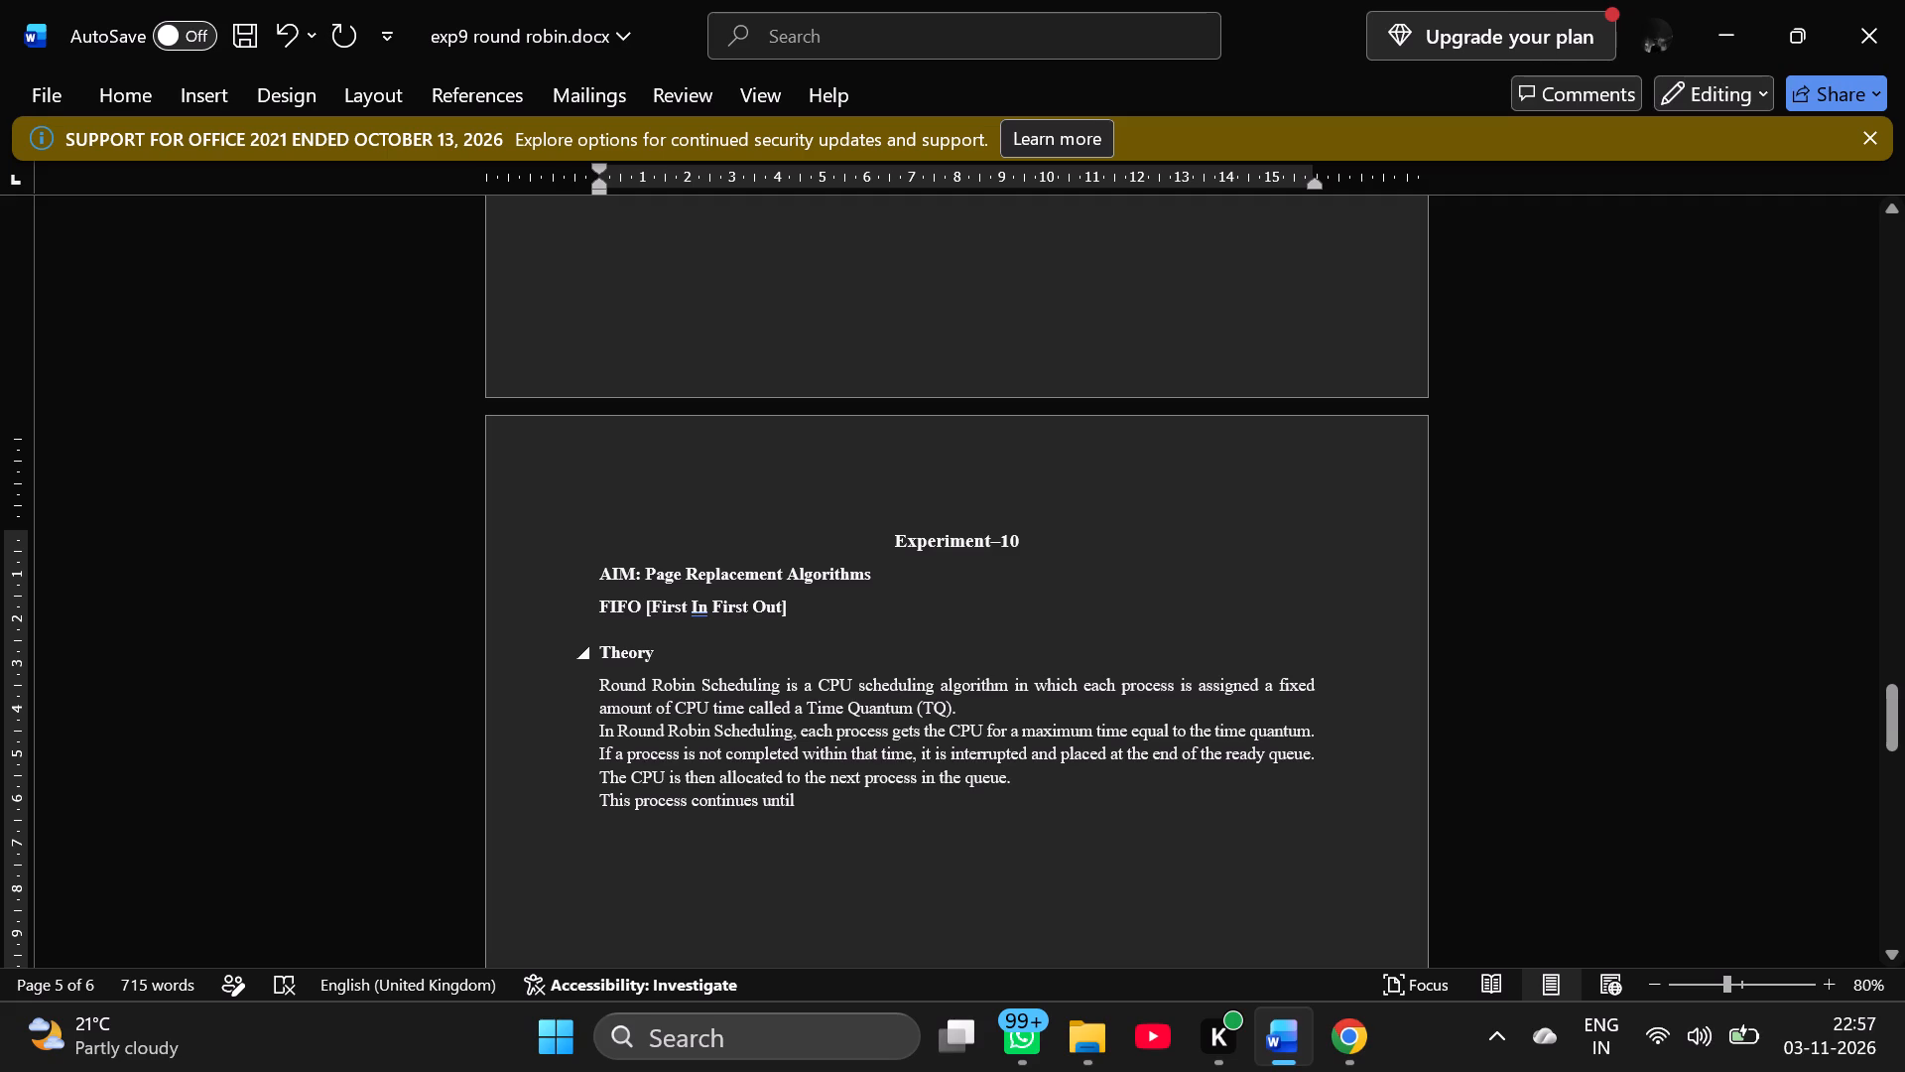
Remove the empty line between the "FIFO [First In First Out]" line and the Theory heading.
left_click(609, 628)
key("BackSpace")
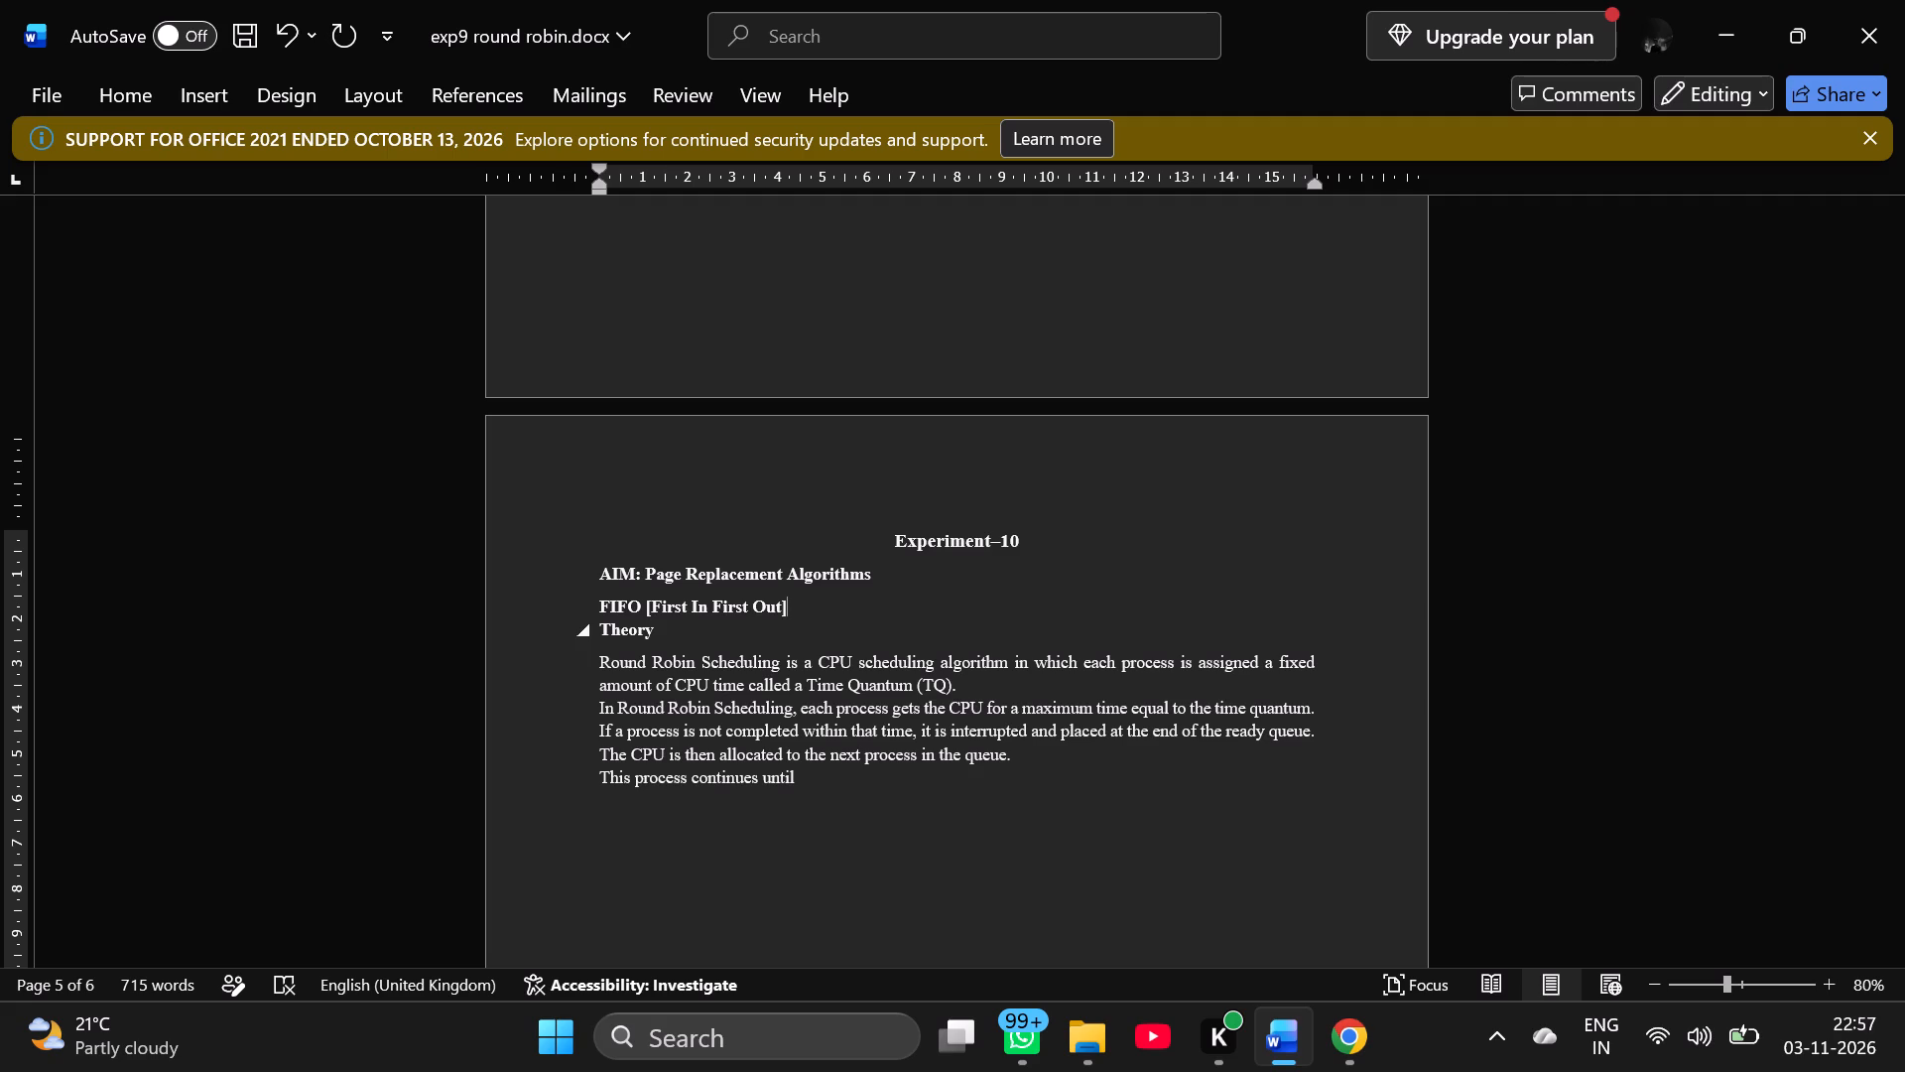
key("Return")
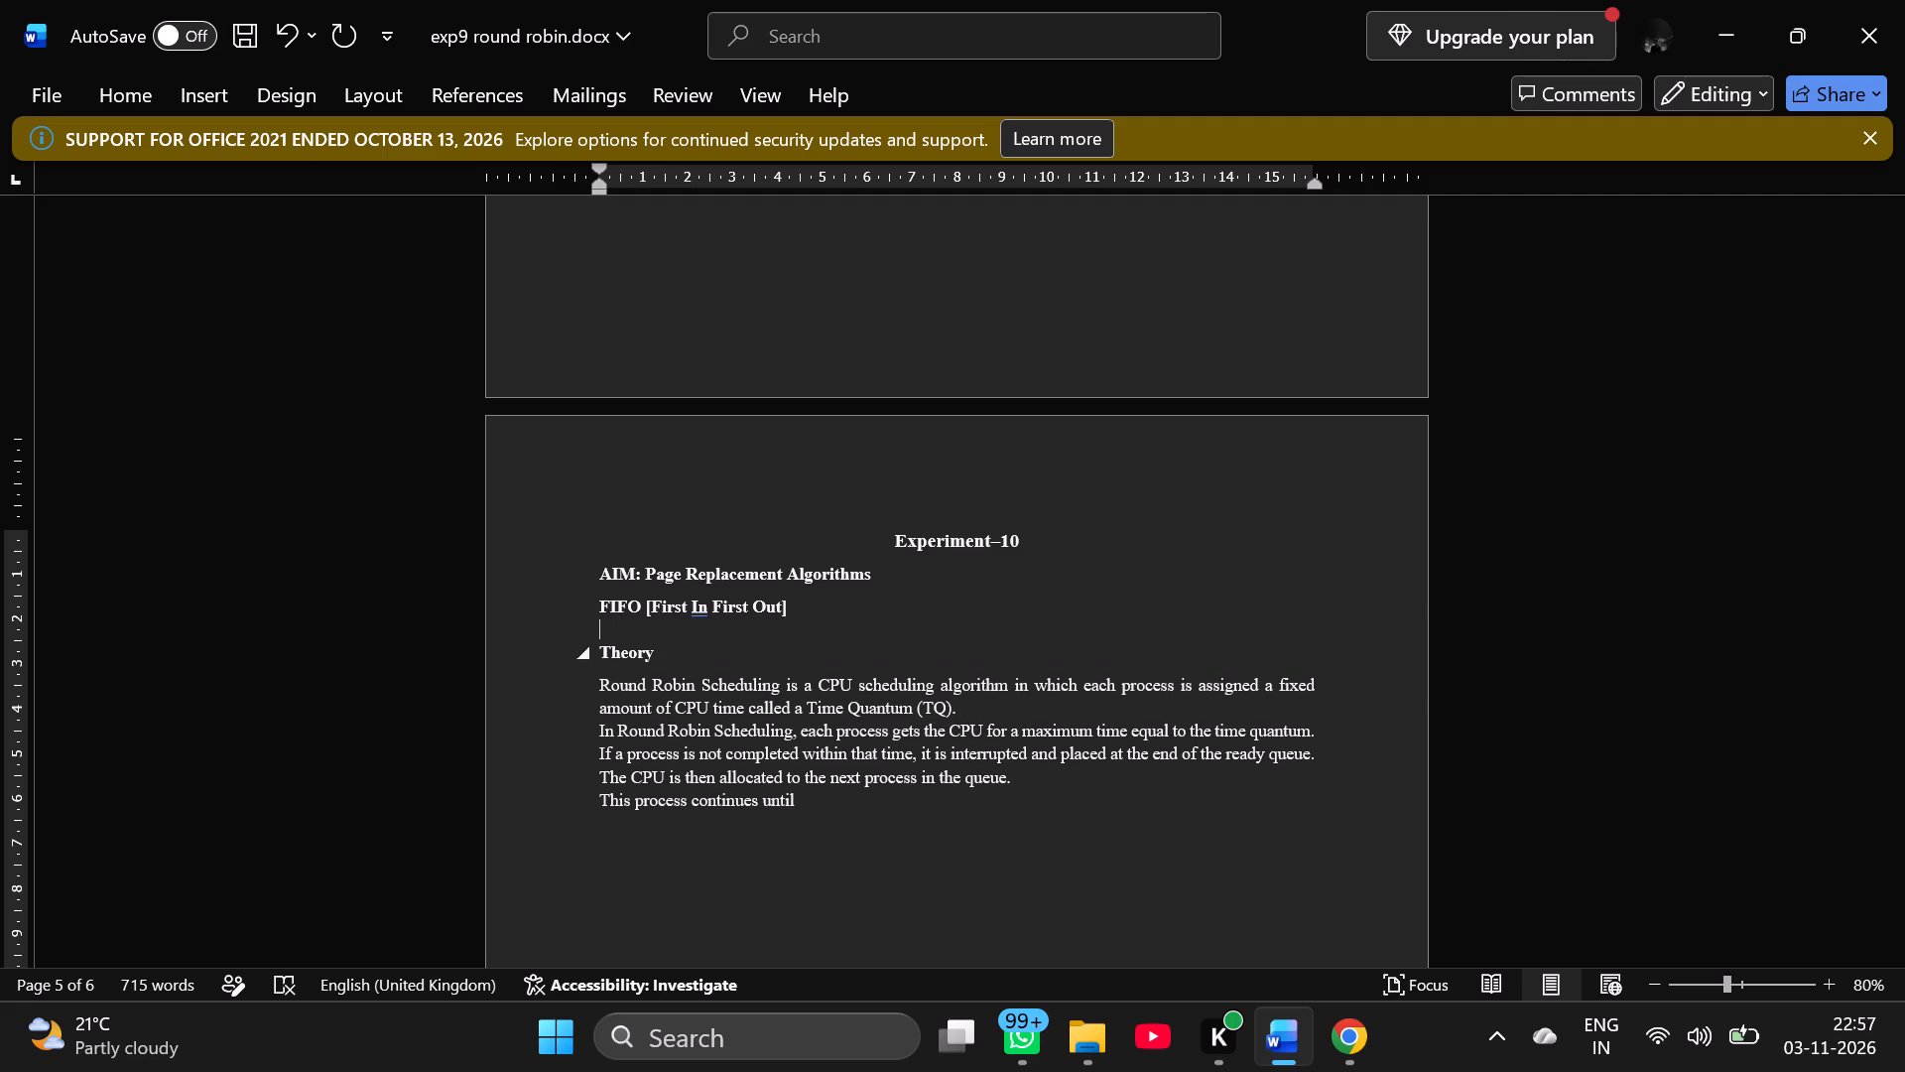
key("BackSpace")
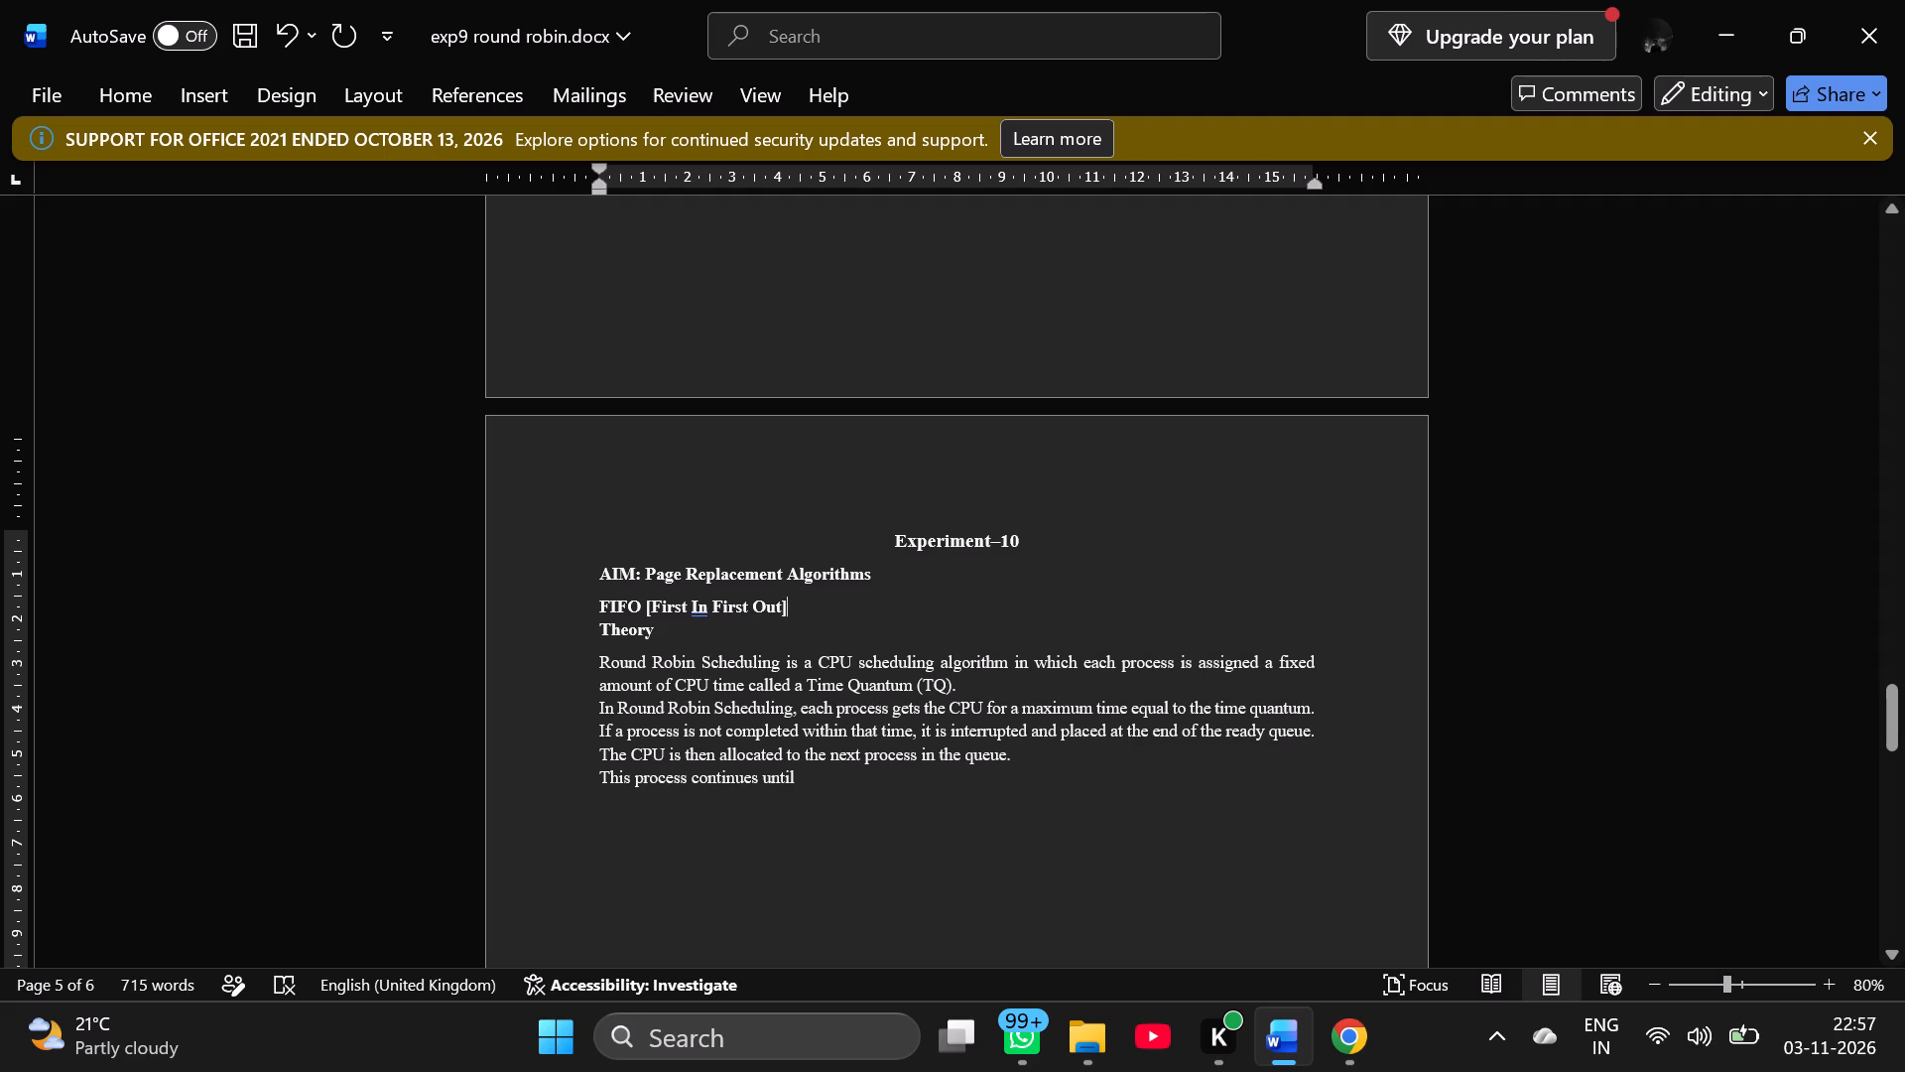
Set the line spacing of the Experiment–10 Theory heading to 1.15.
left_click_drag(596, 615, 661, 623)
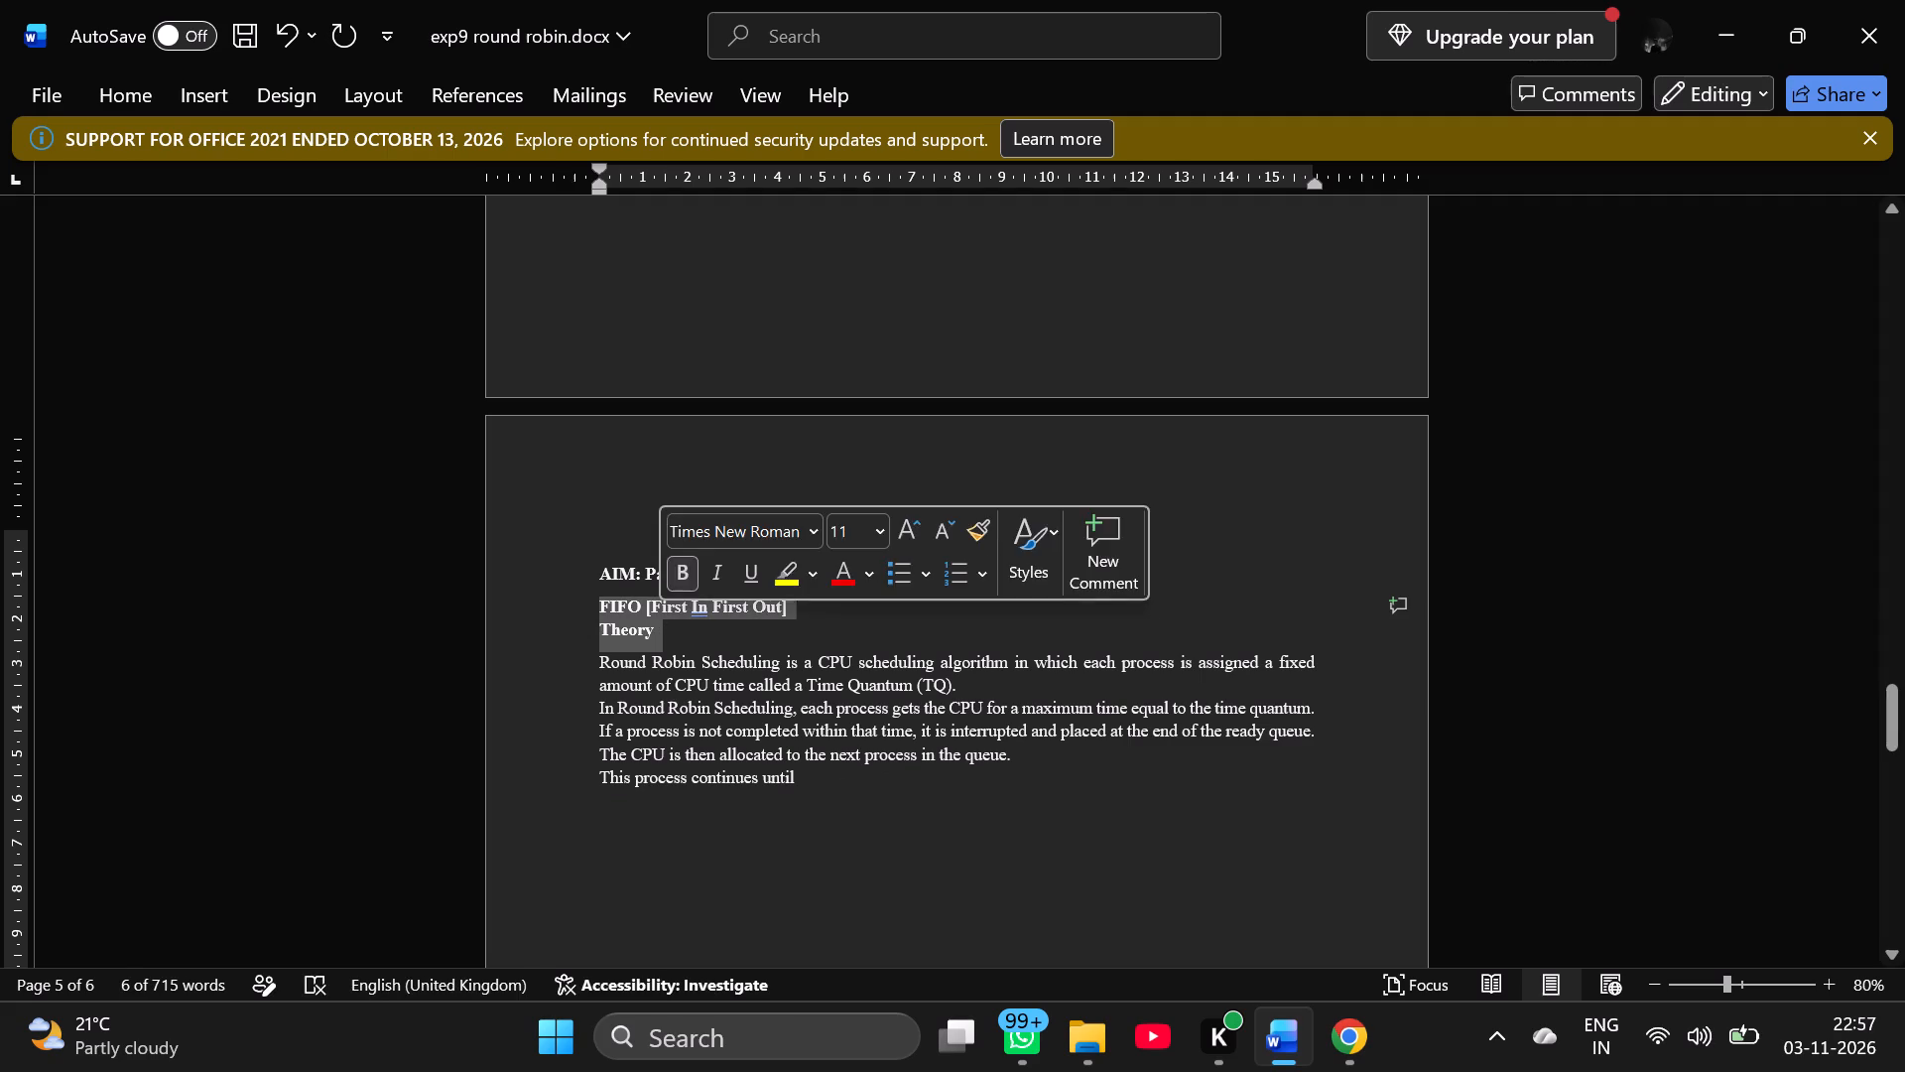
left_click(151, 97)
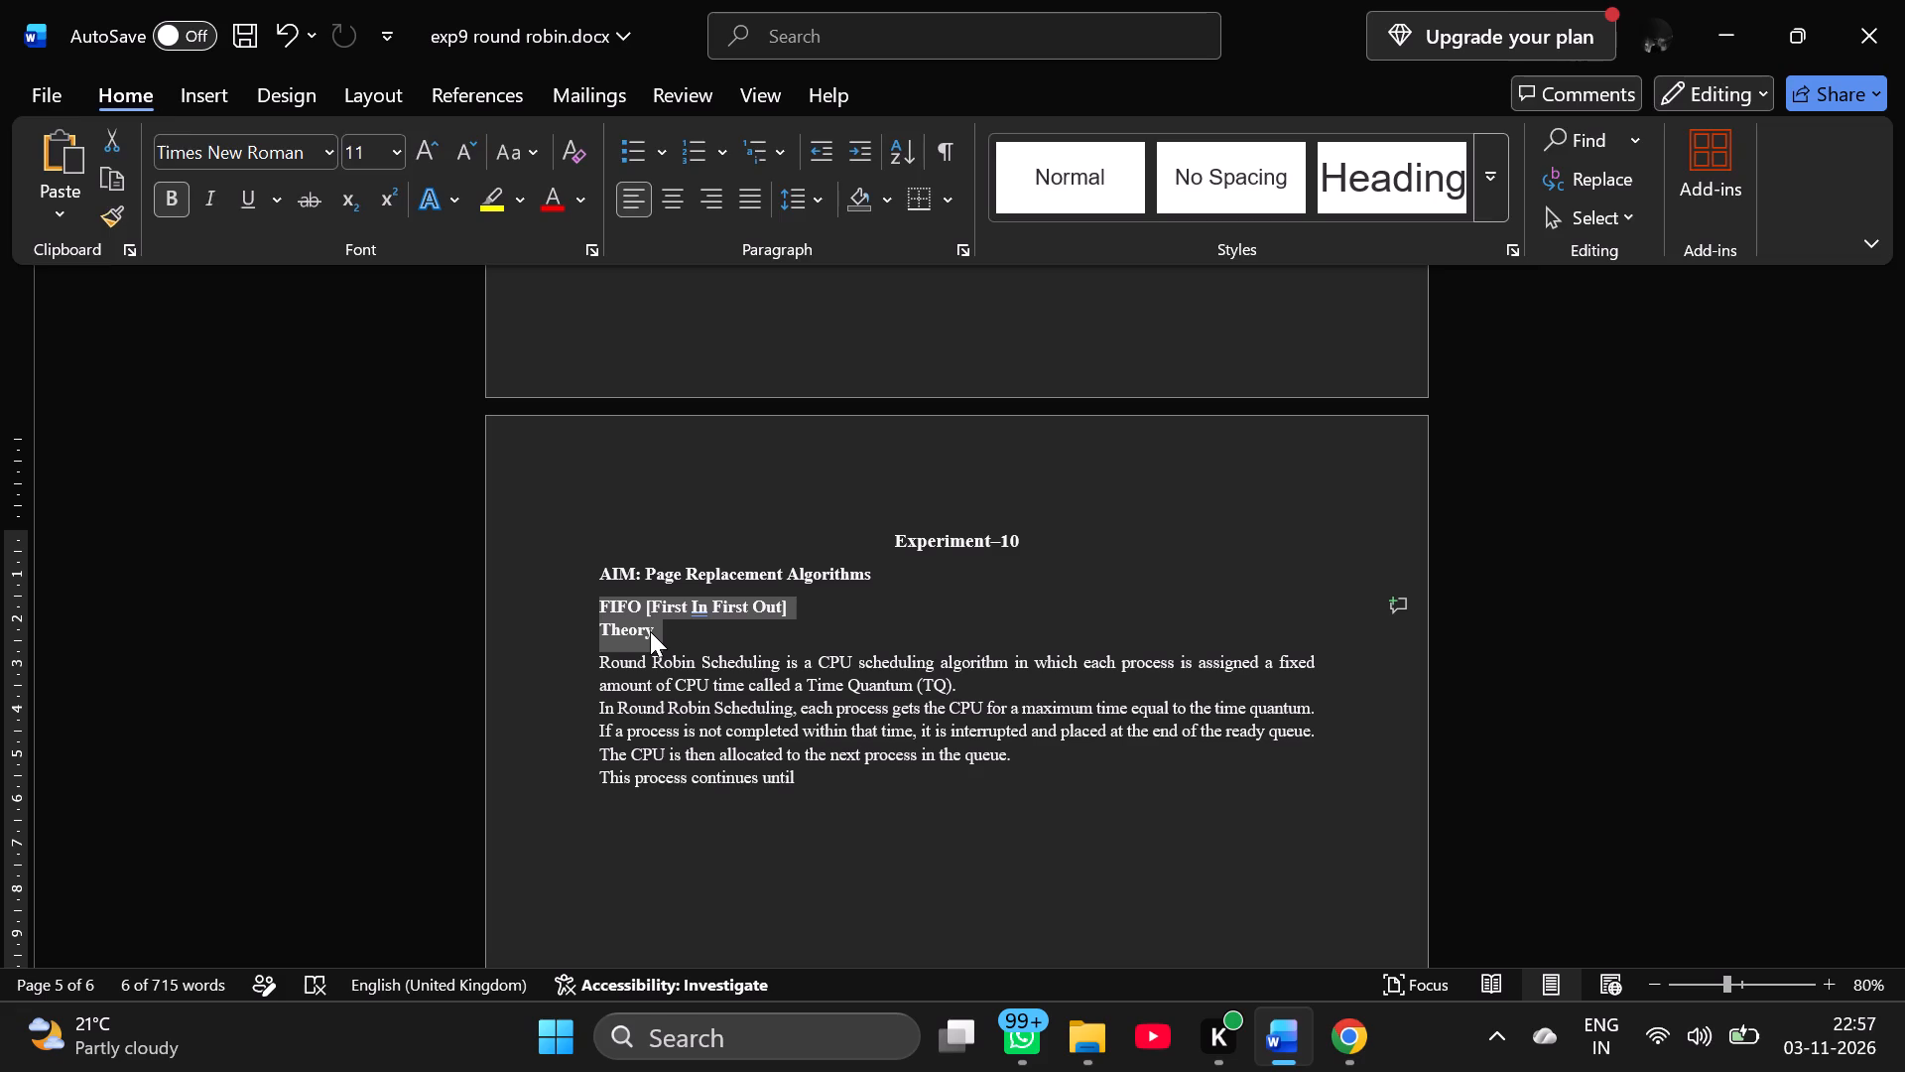
left_click(650, 631)
left_click(650, 631)
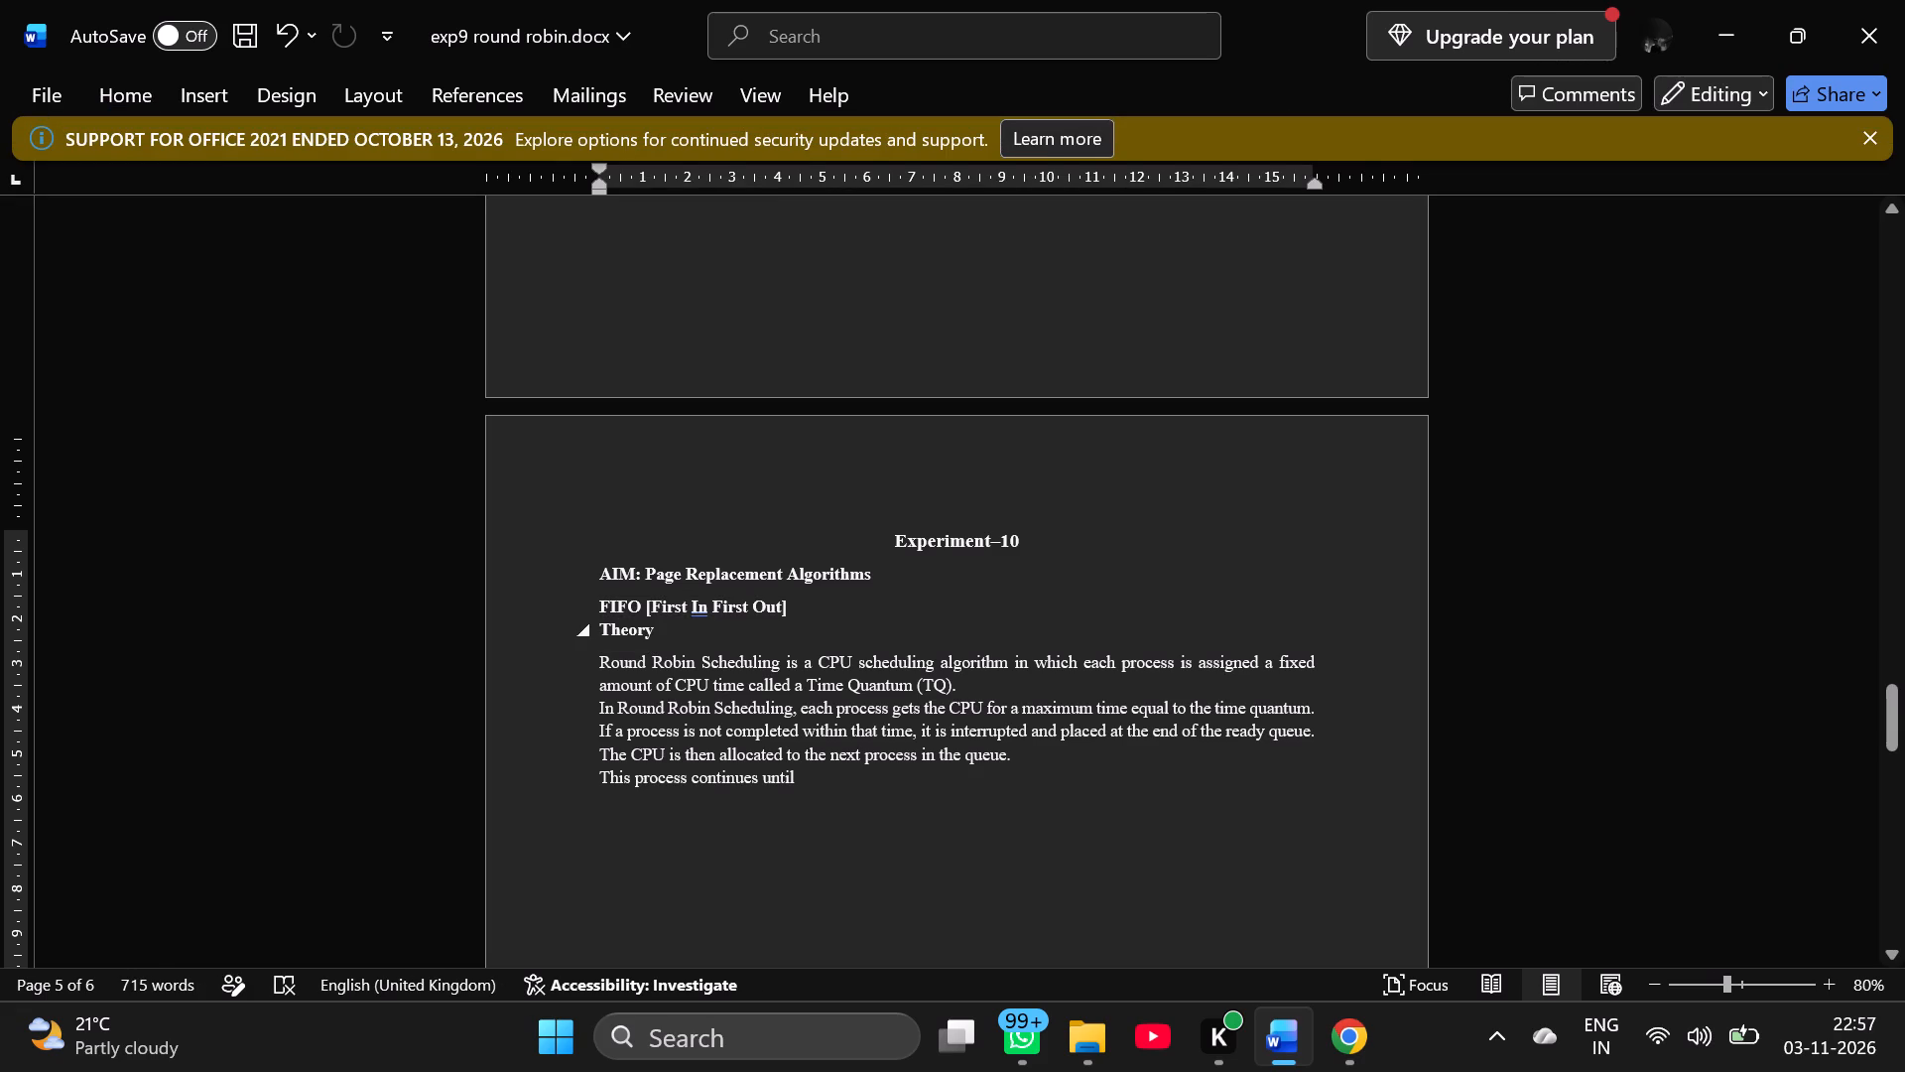
left_click_drag(601, 622, 675, 625)
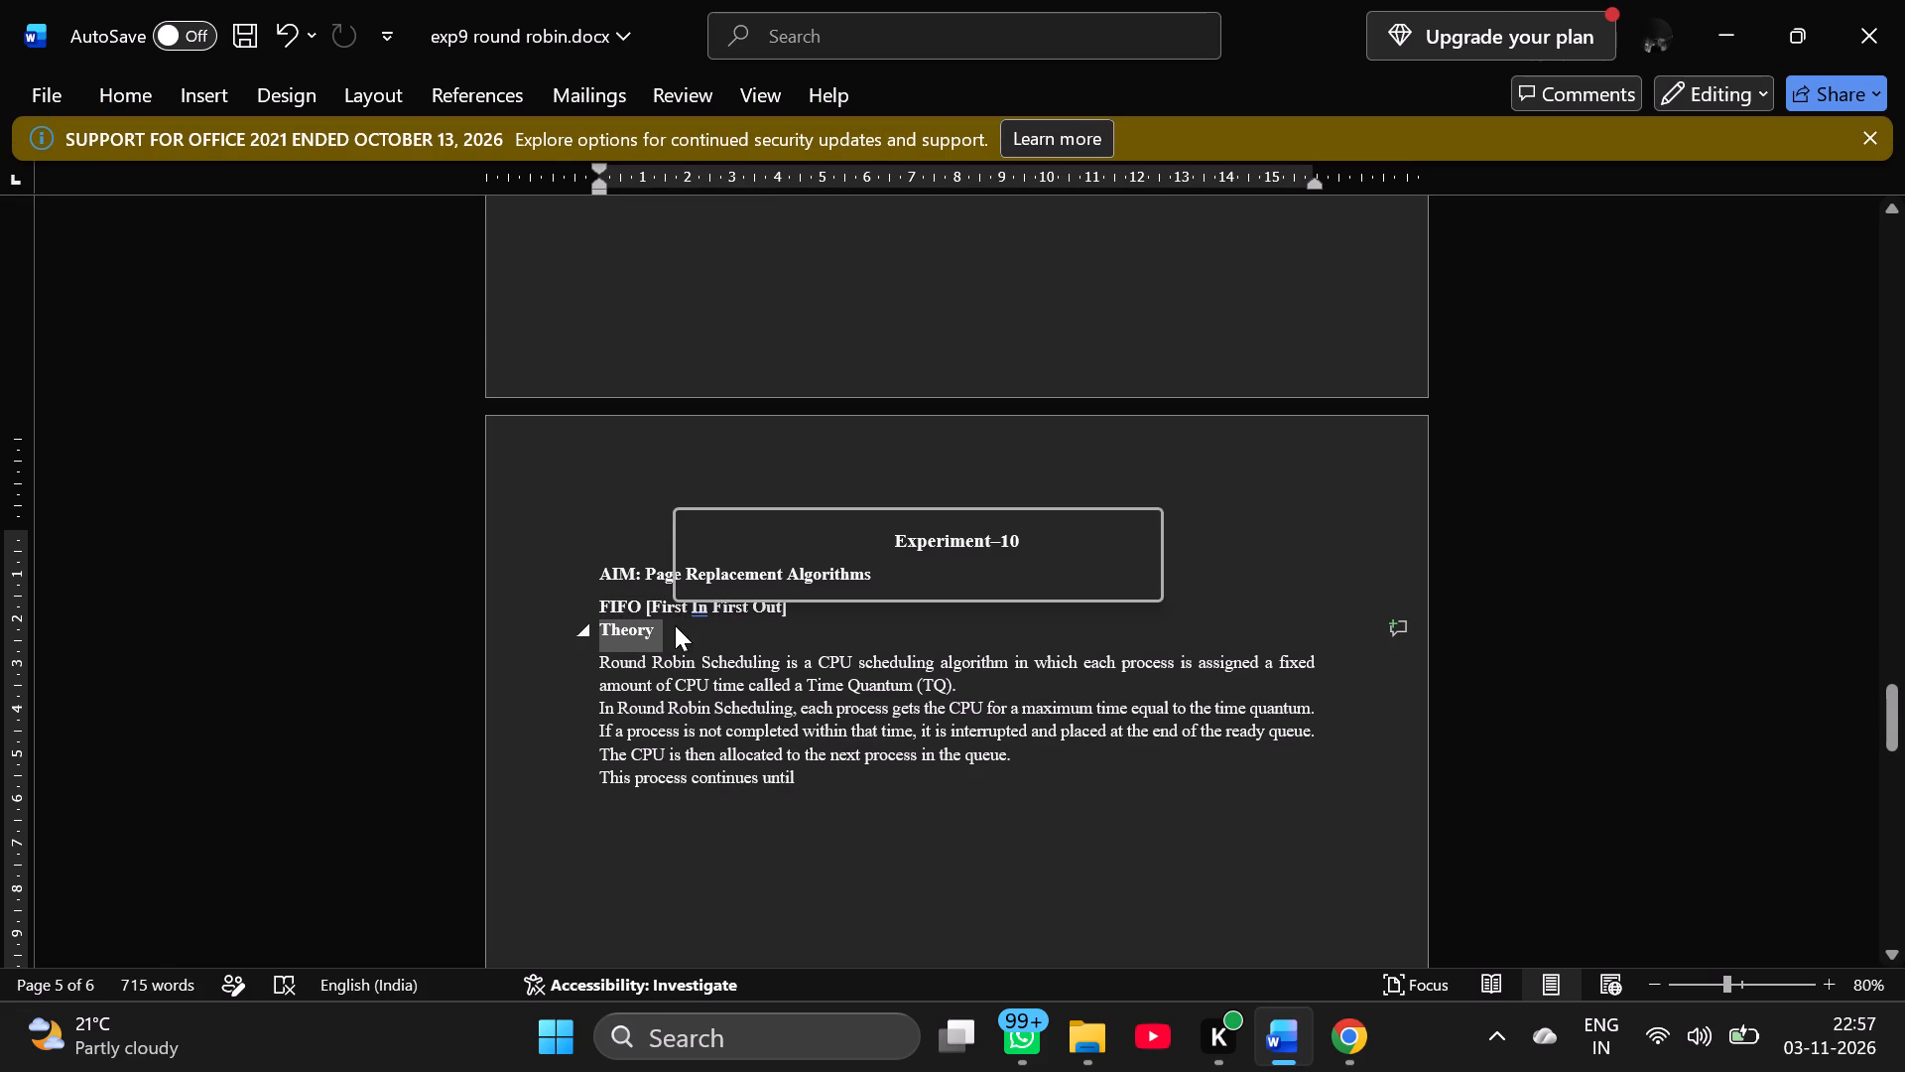
left_click(133, 88)
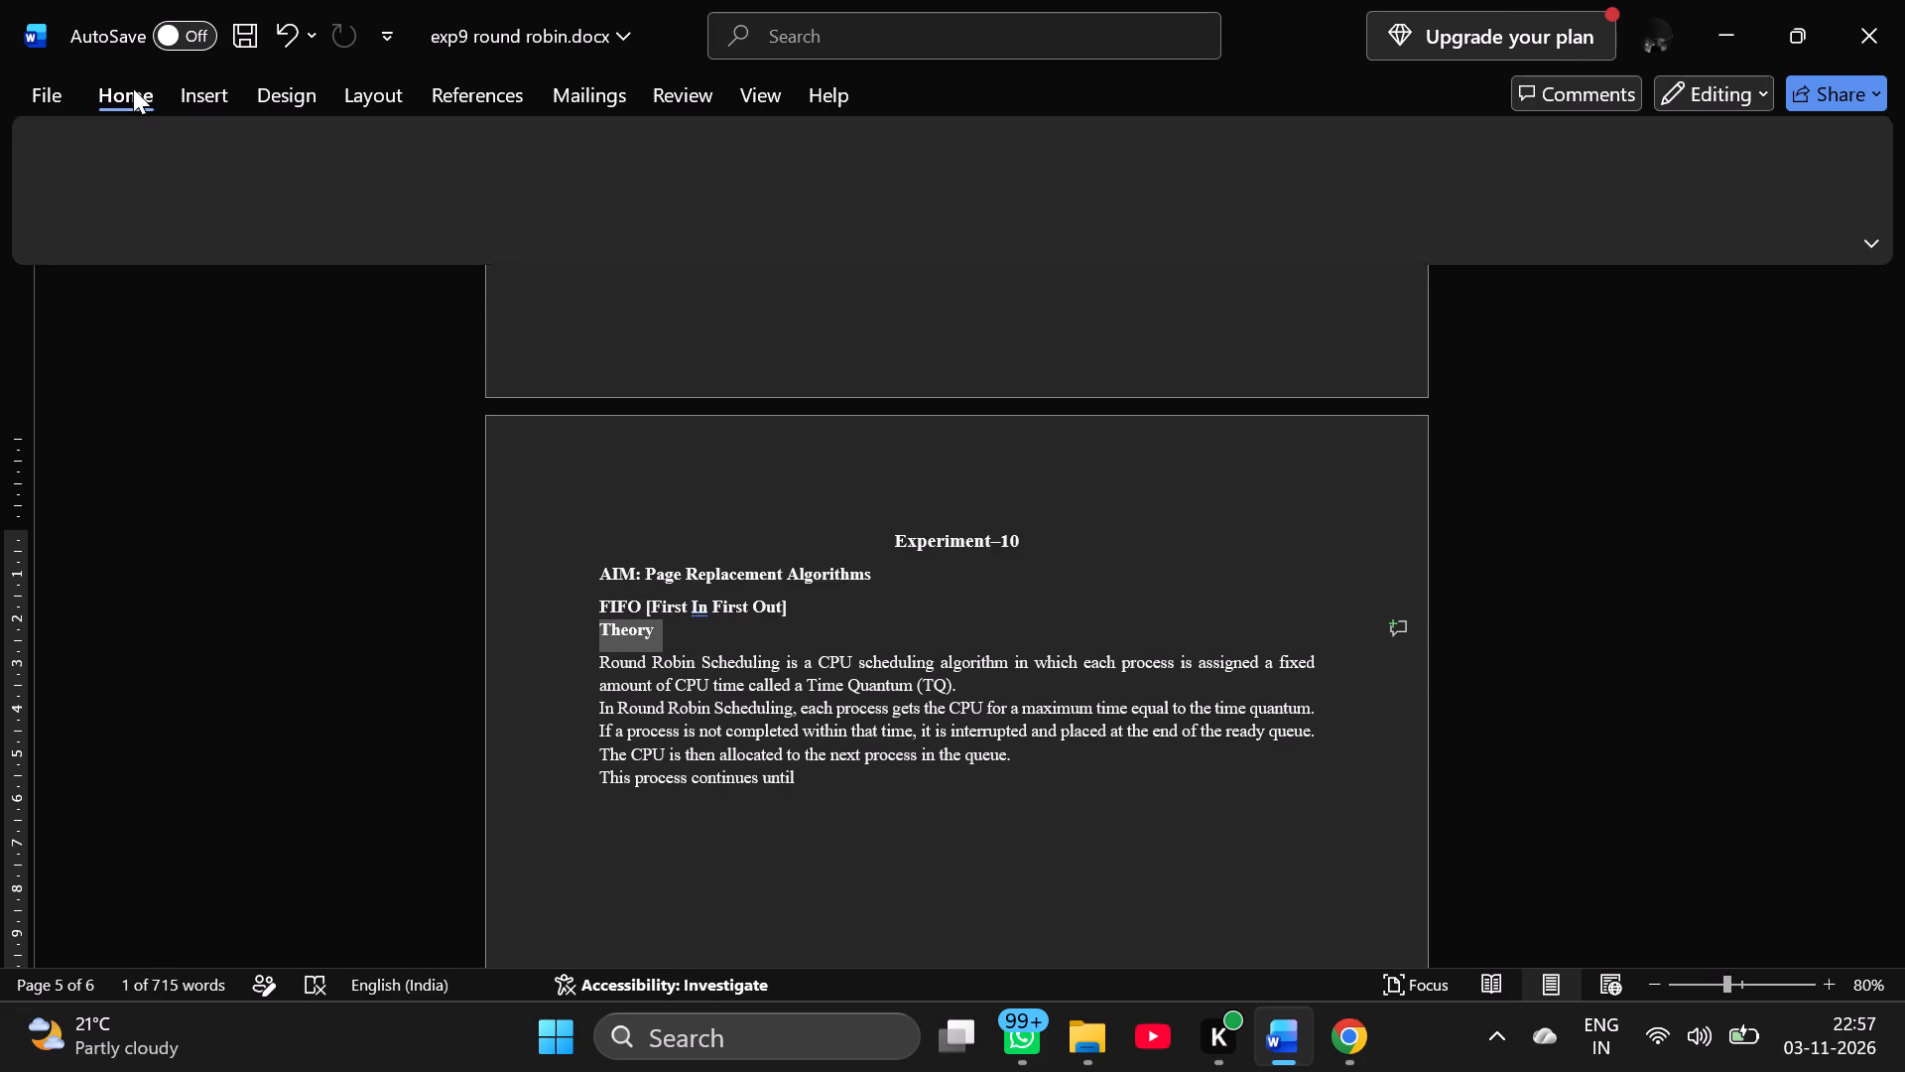
left_click(803, 187)
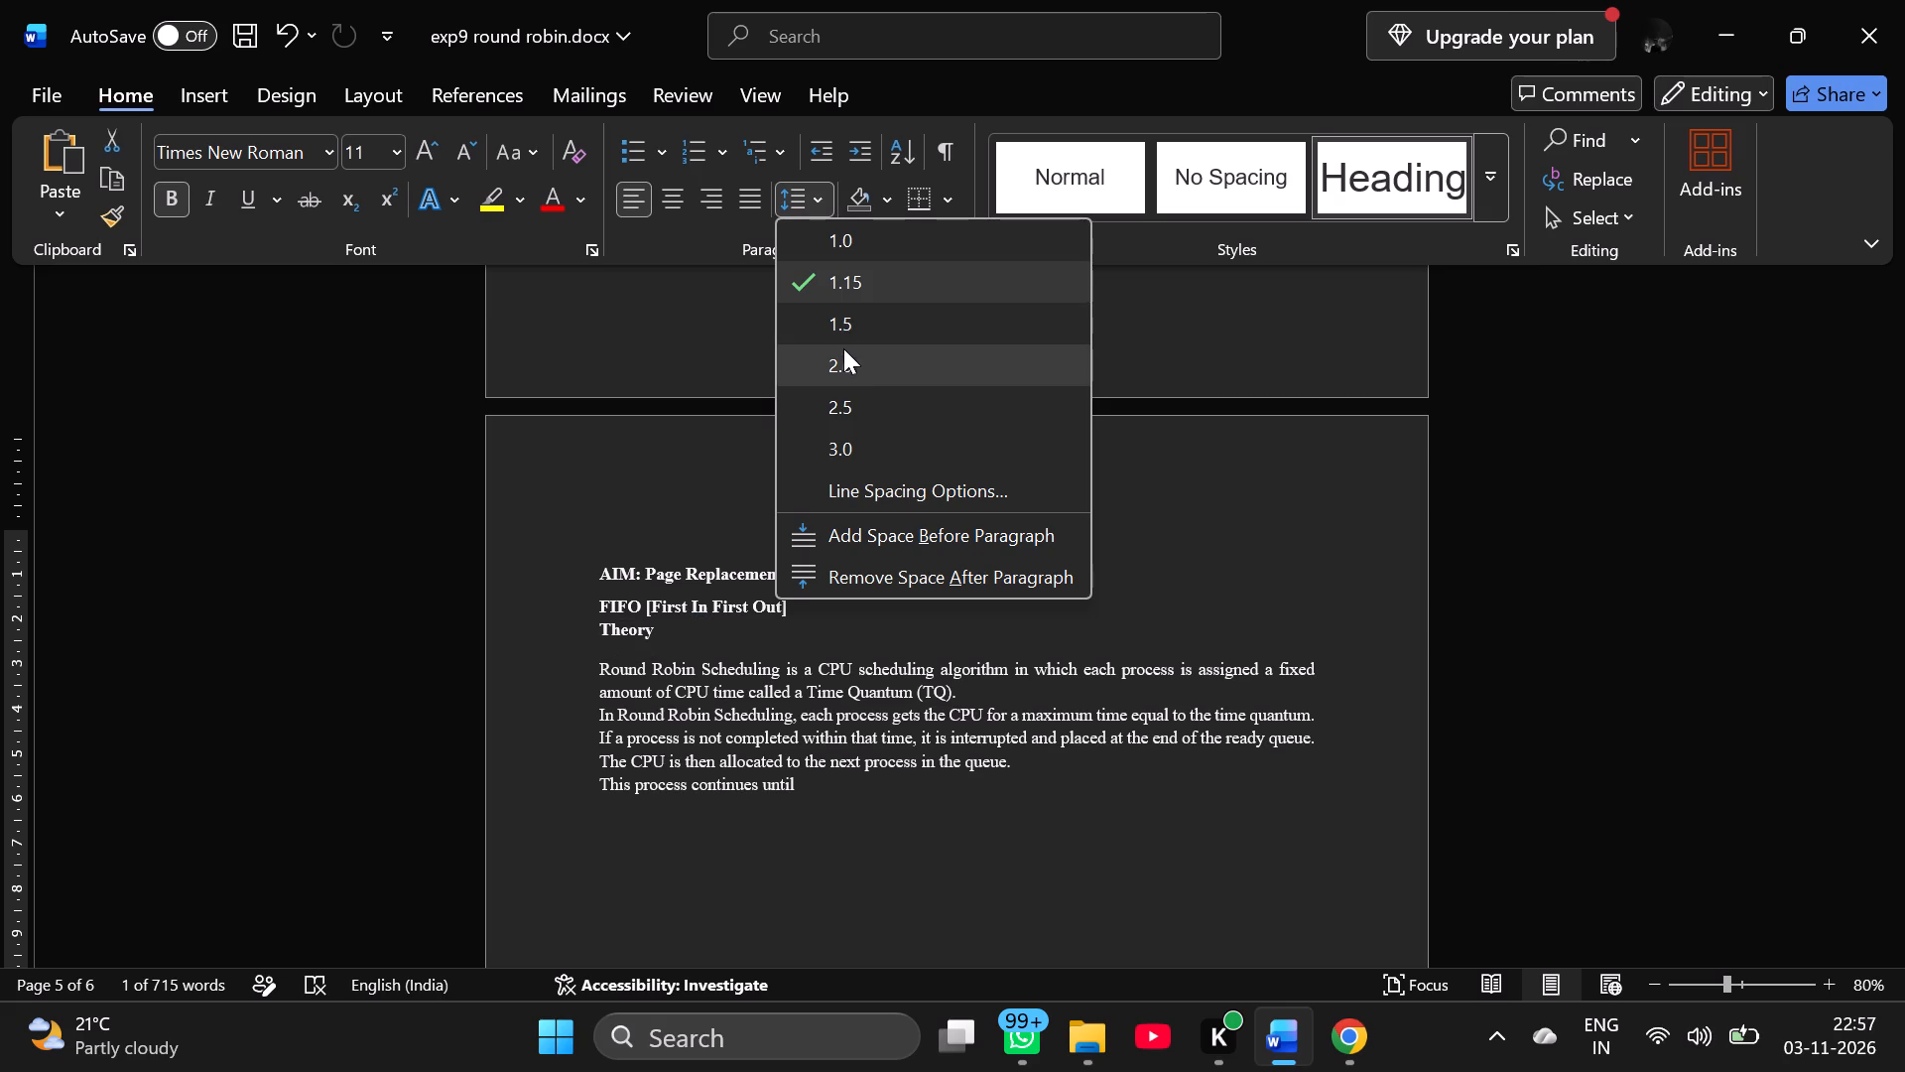
left_click(876, 273)
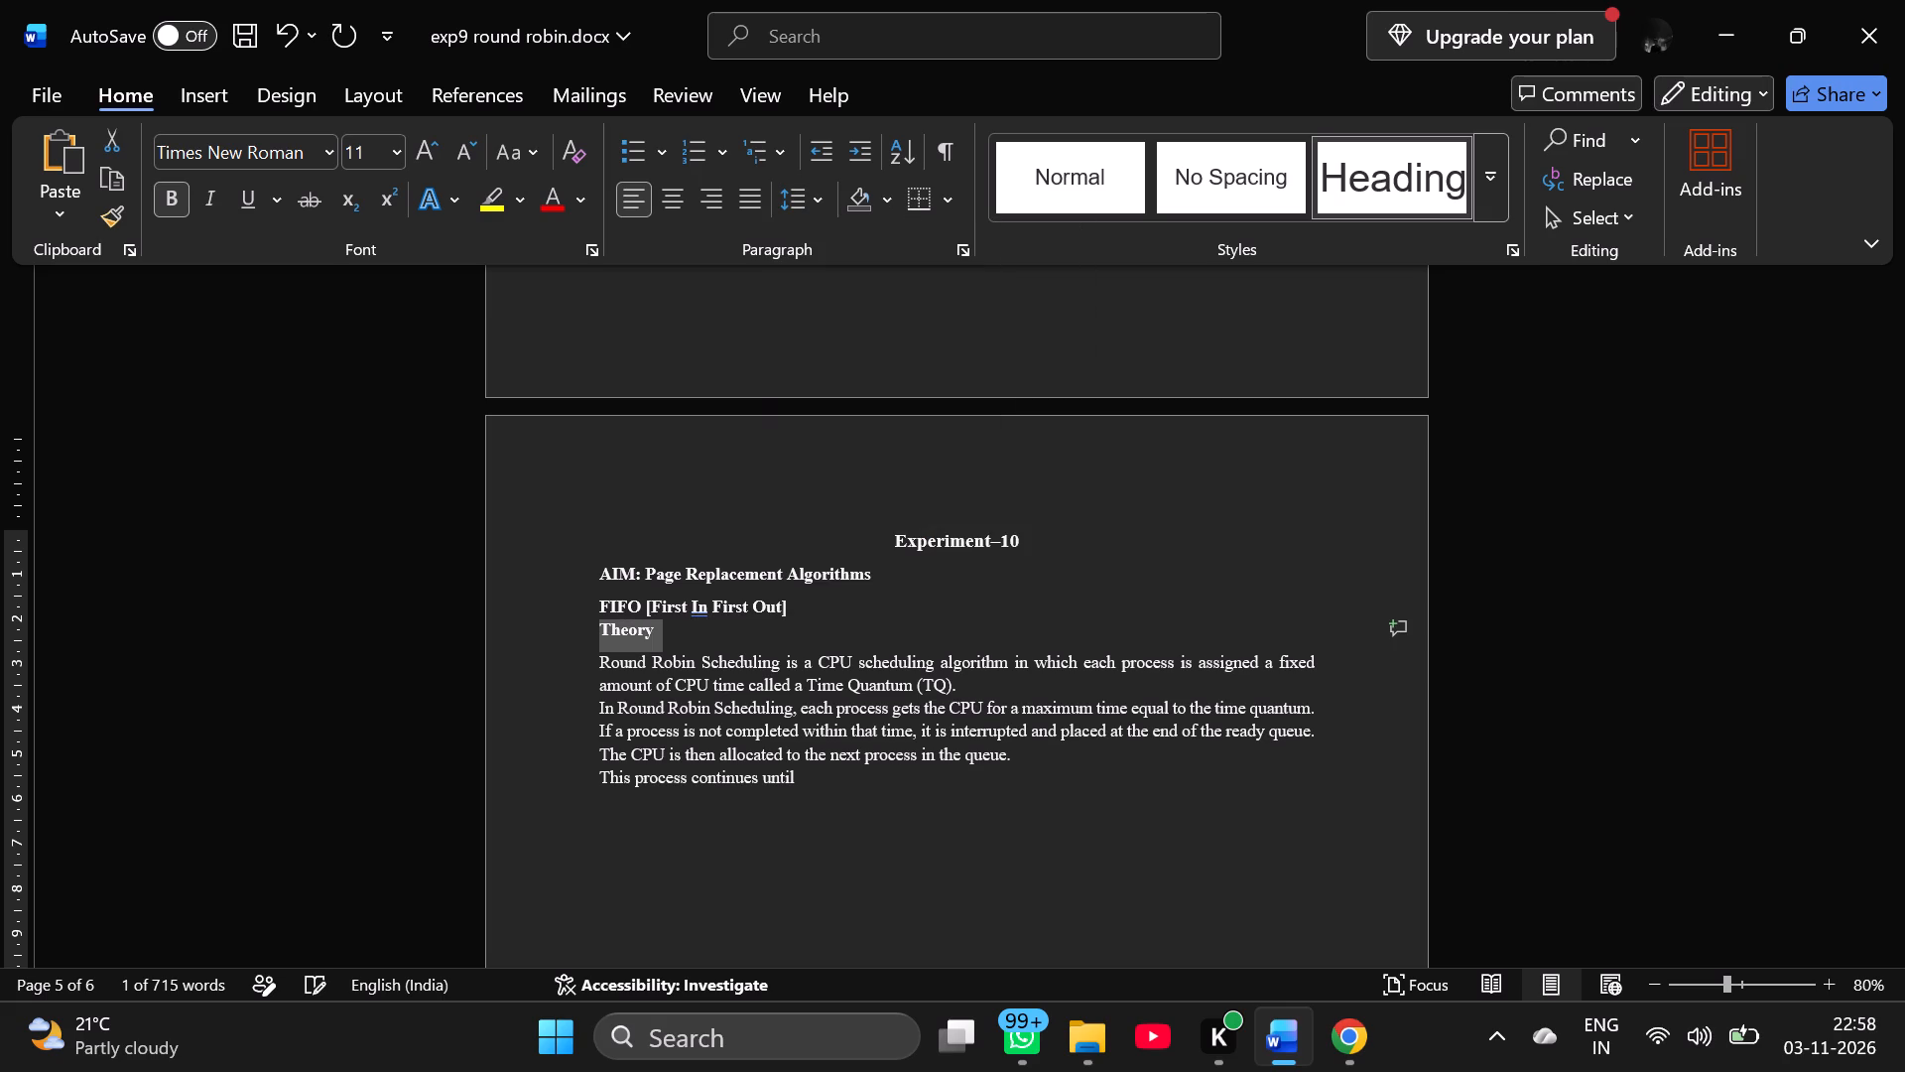
Set the line spacing of the "FIFO [First In First Out]" line to 1.5.
left_click(642, 581)
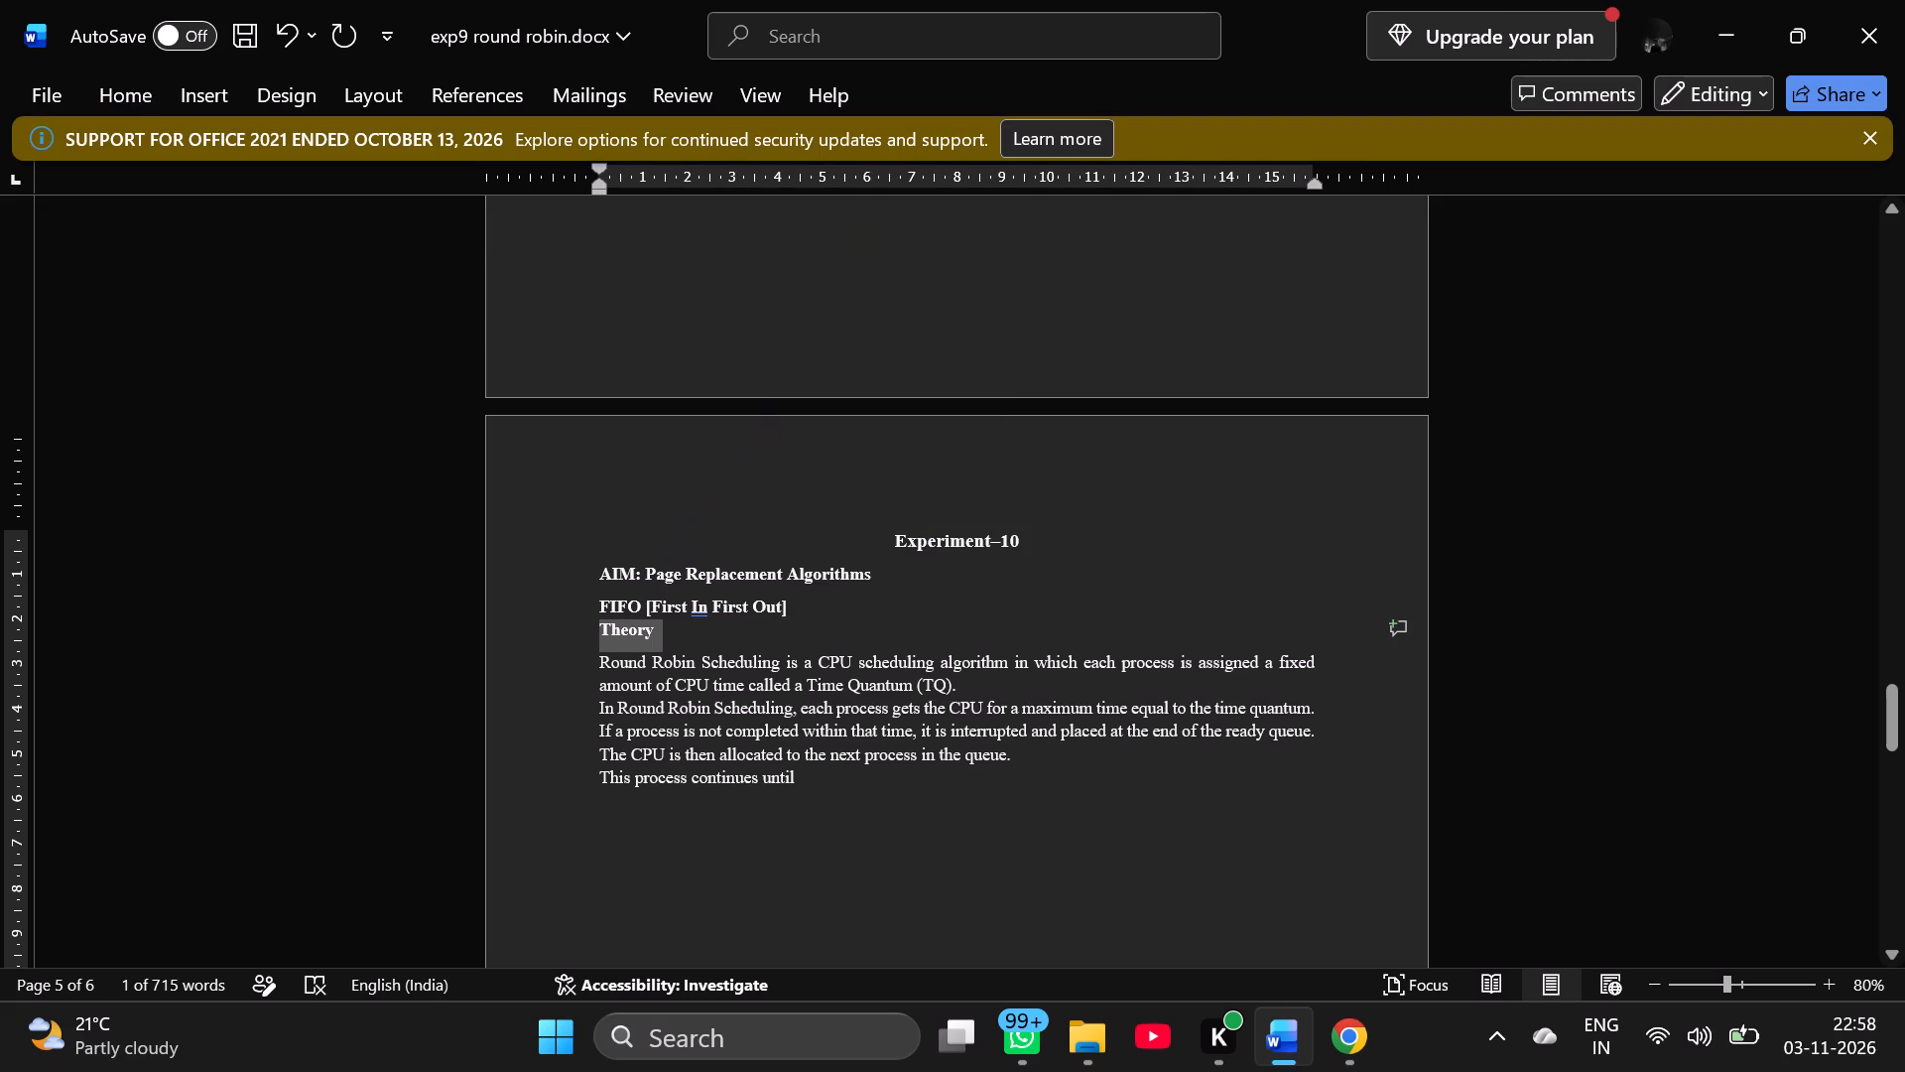
left_click_drag(595, 611, 653, 609)
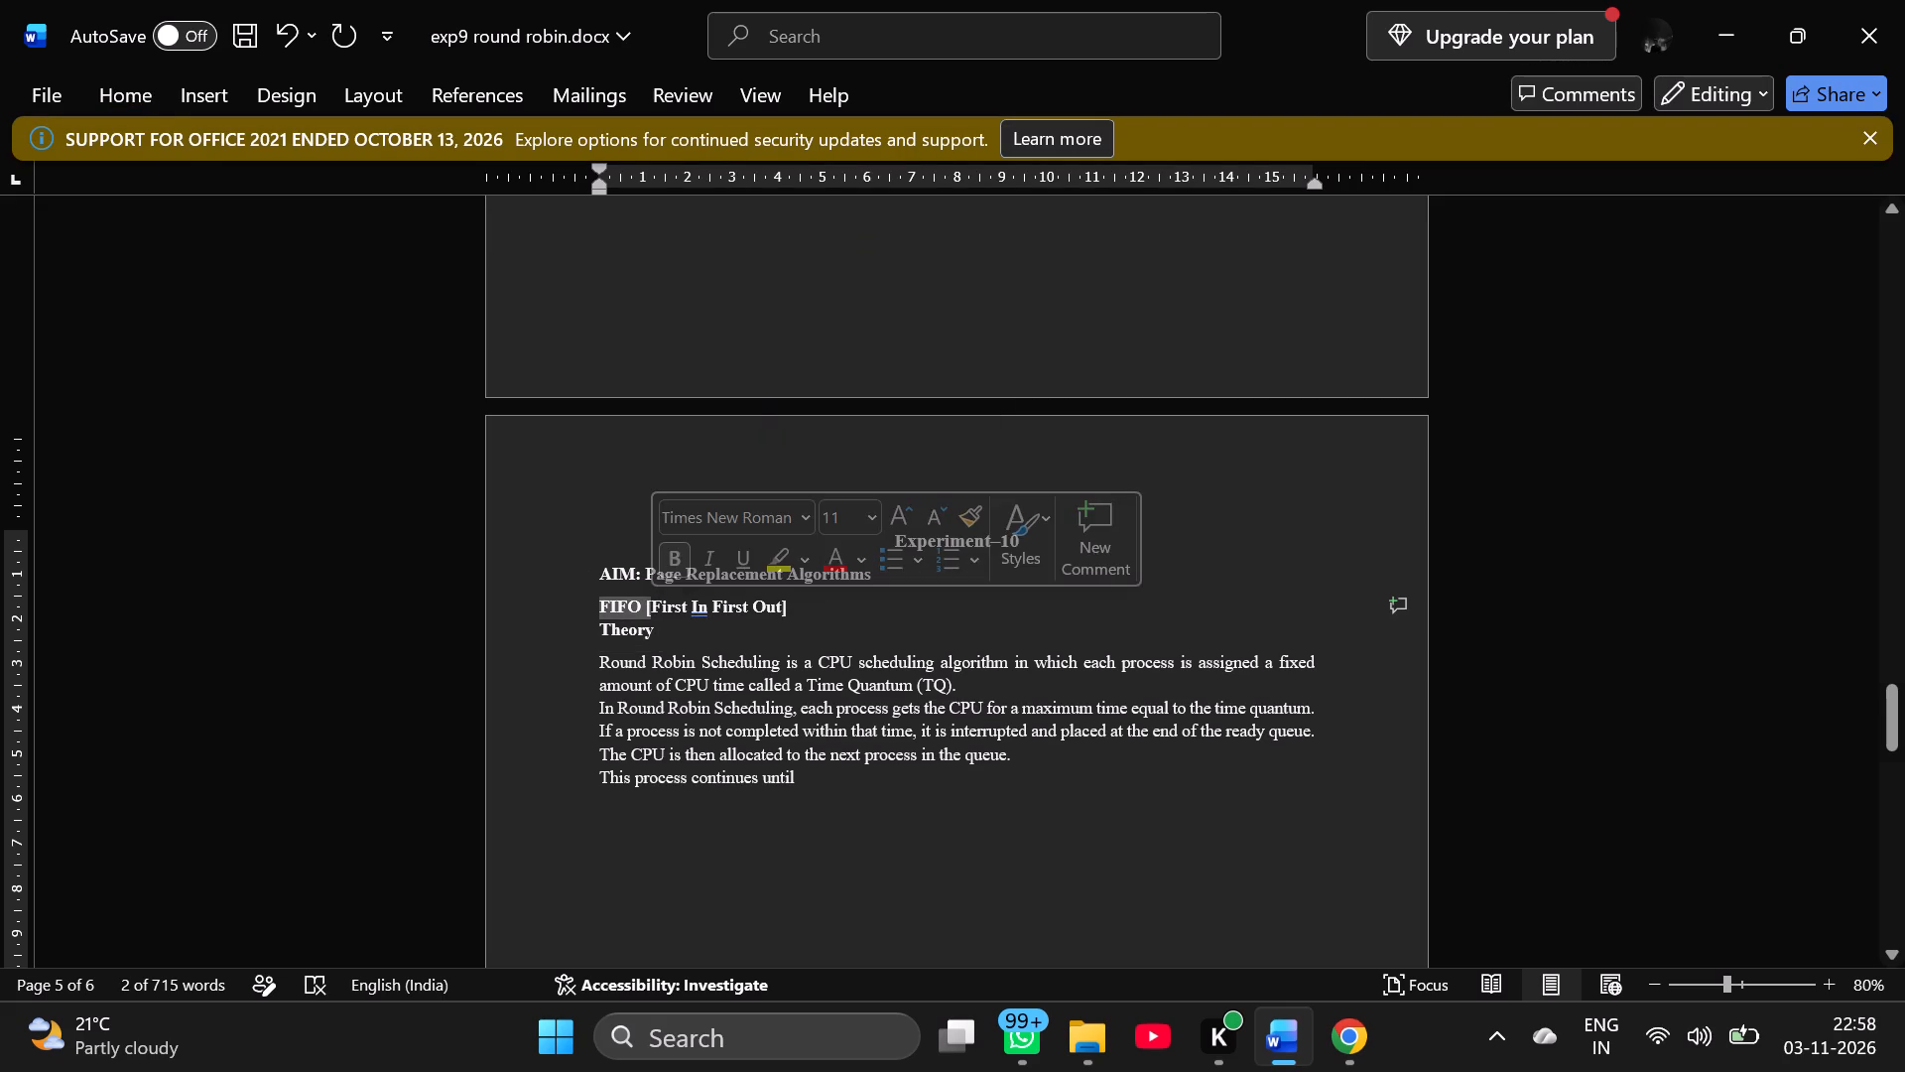
left_click(151, 86)
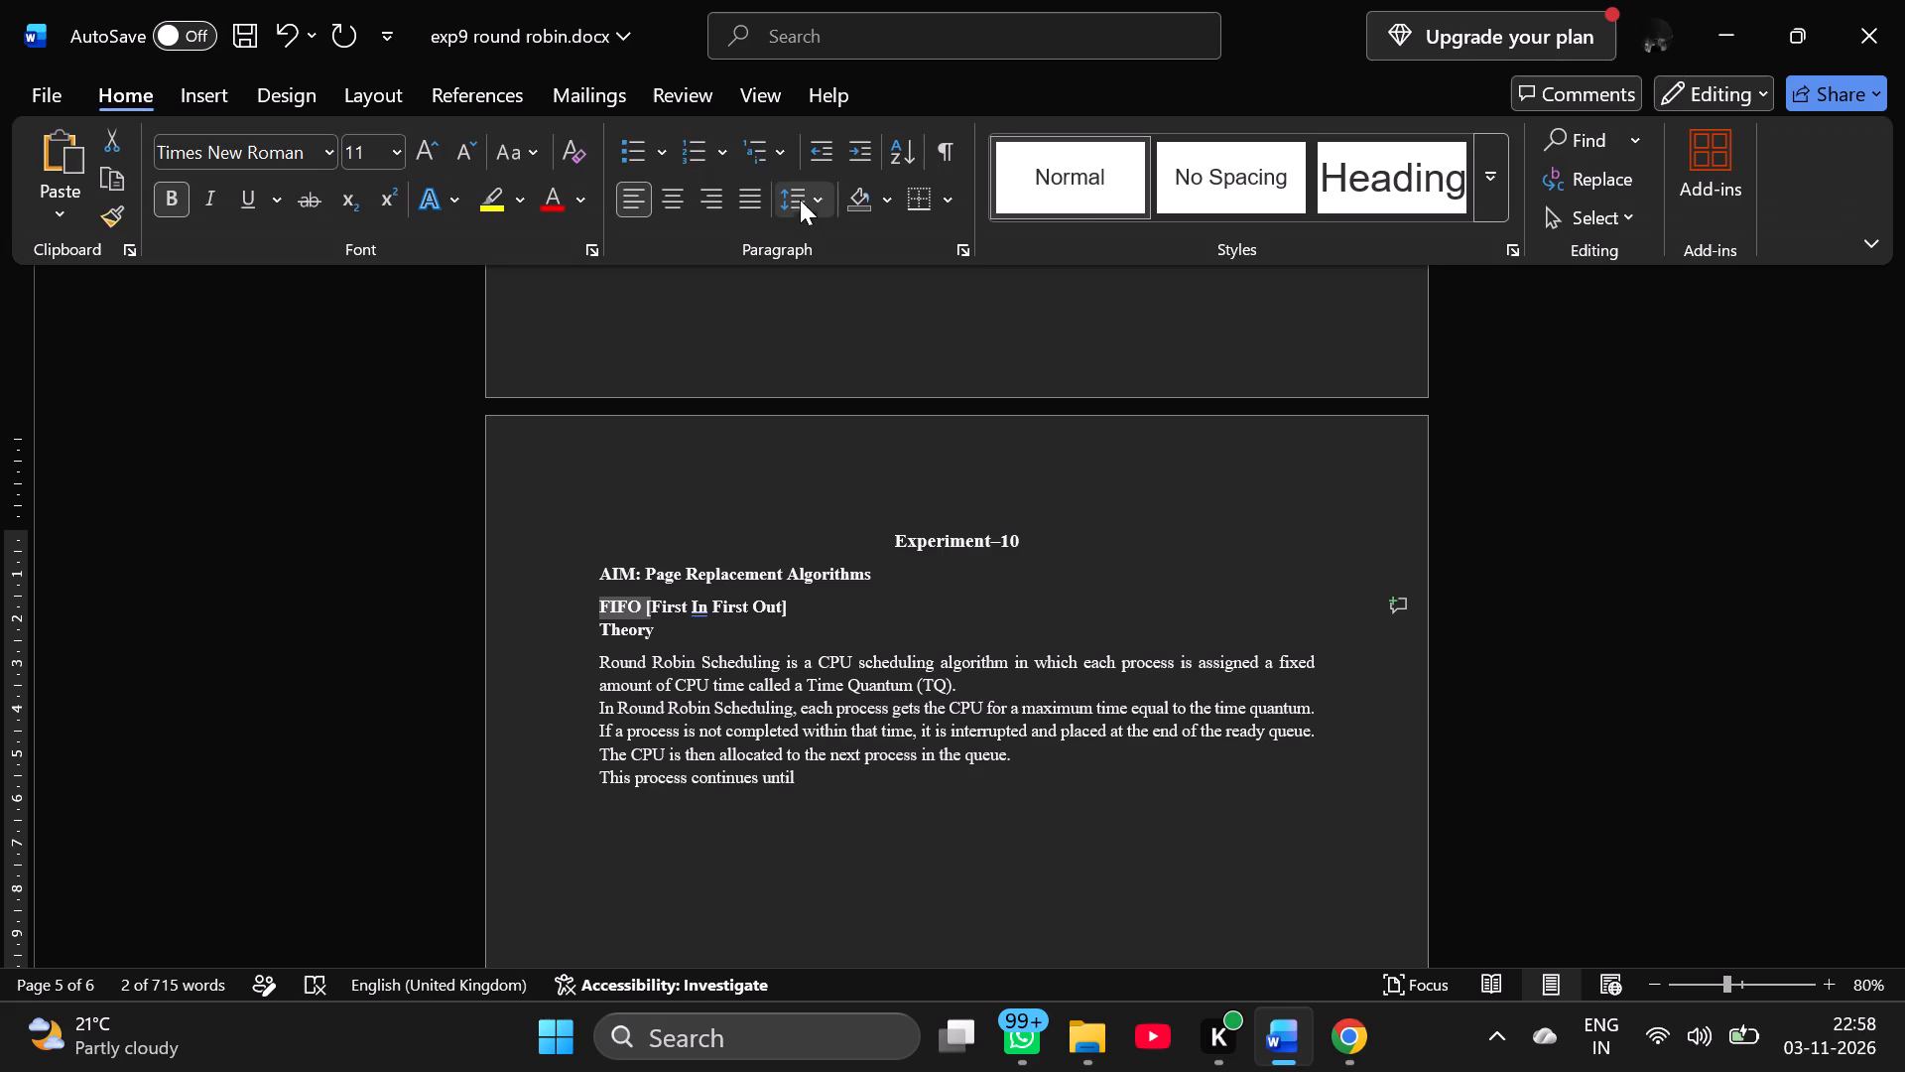
left_click(805, 206)
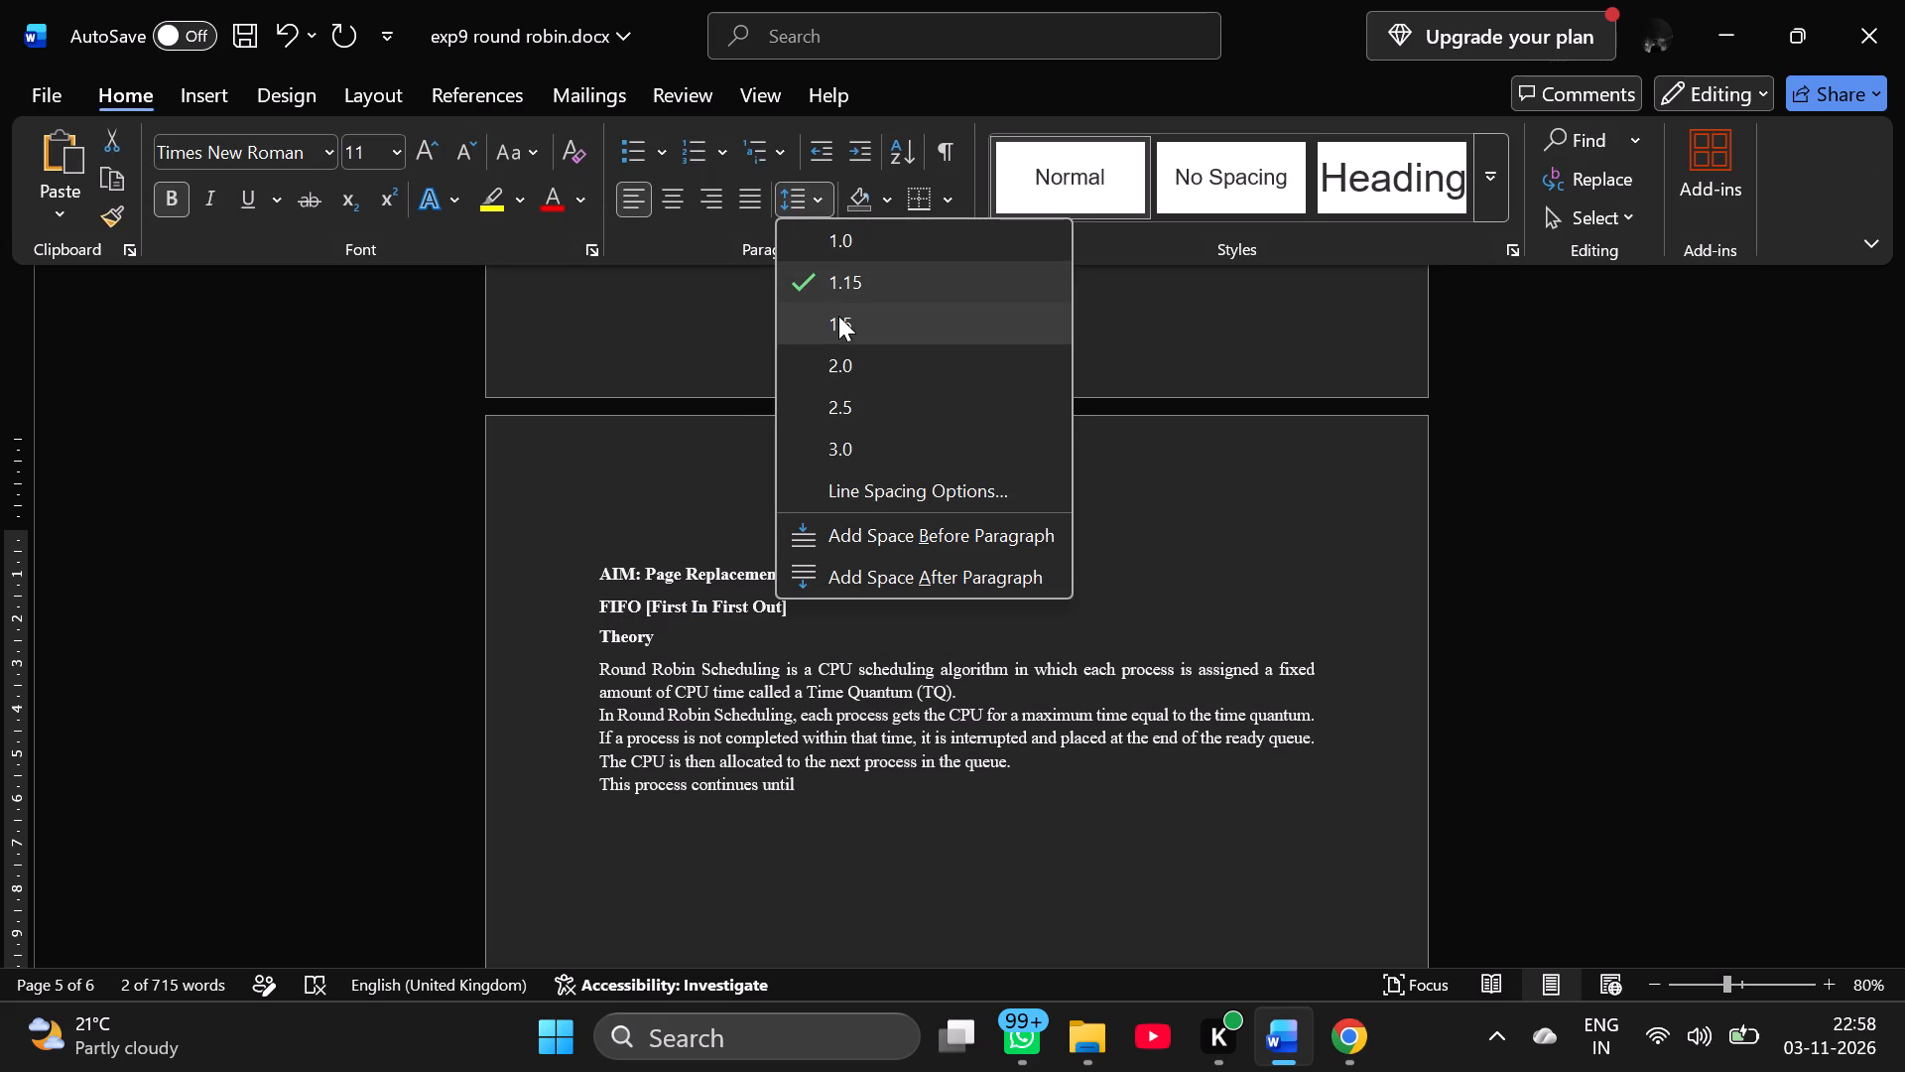
left_click(838, 316)
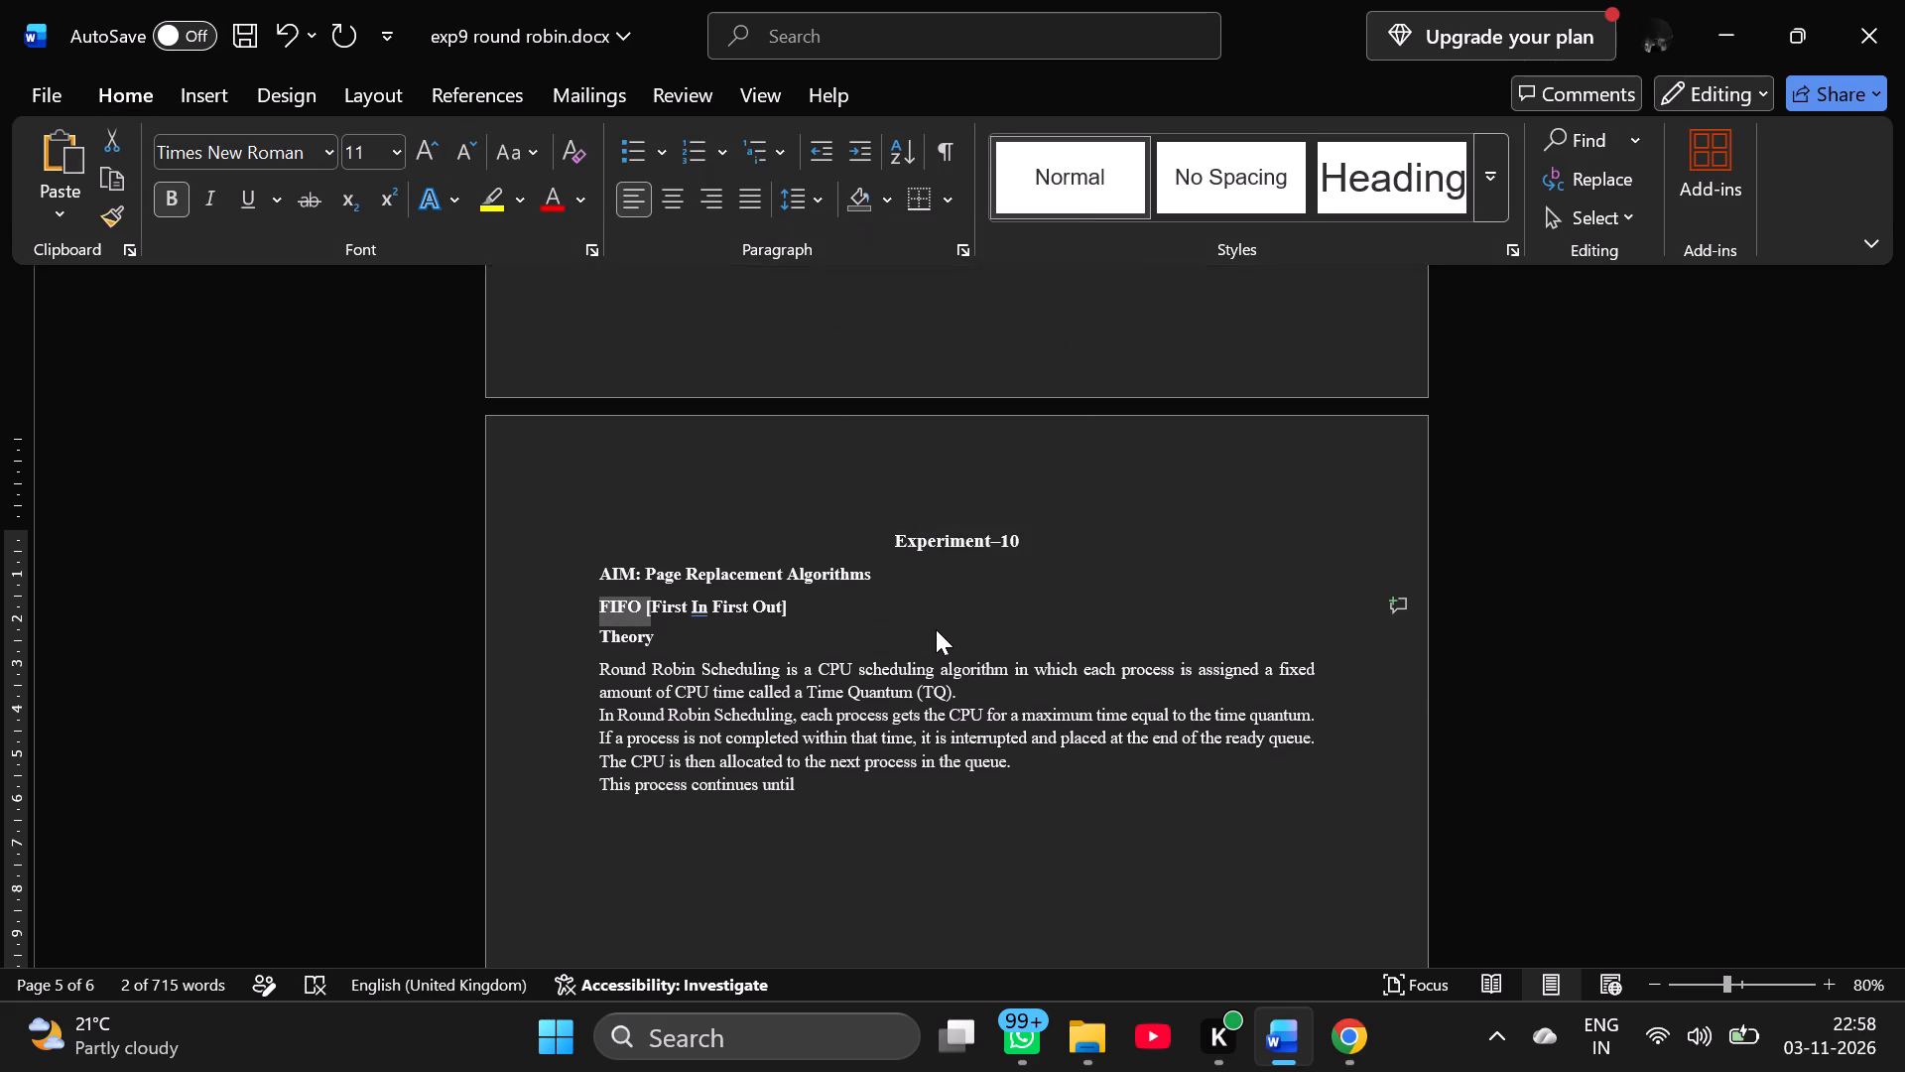
left_click(936, 629)
left_click(936, 629)
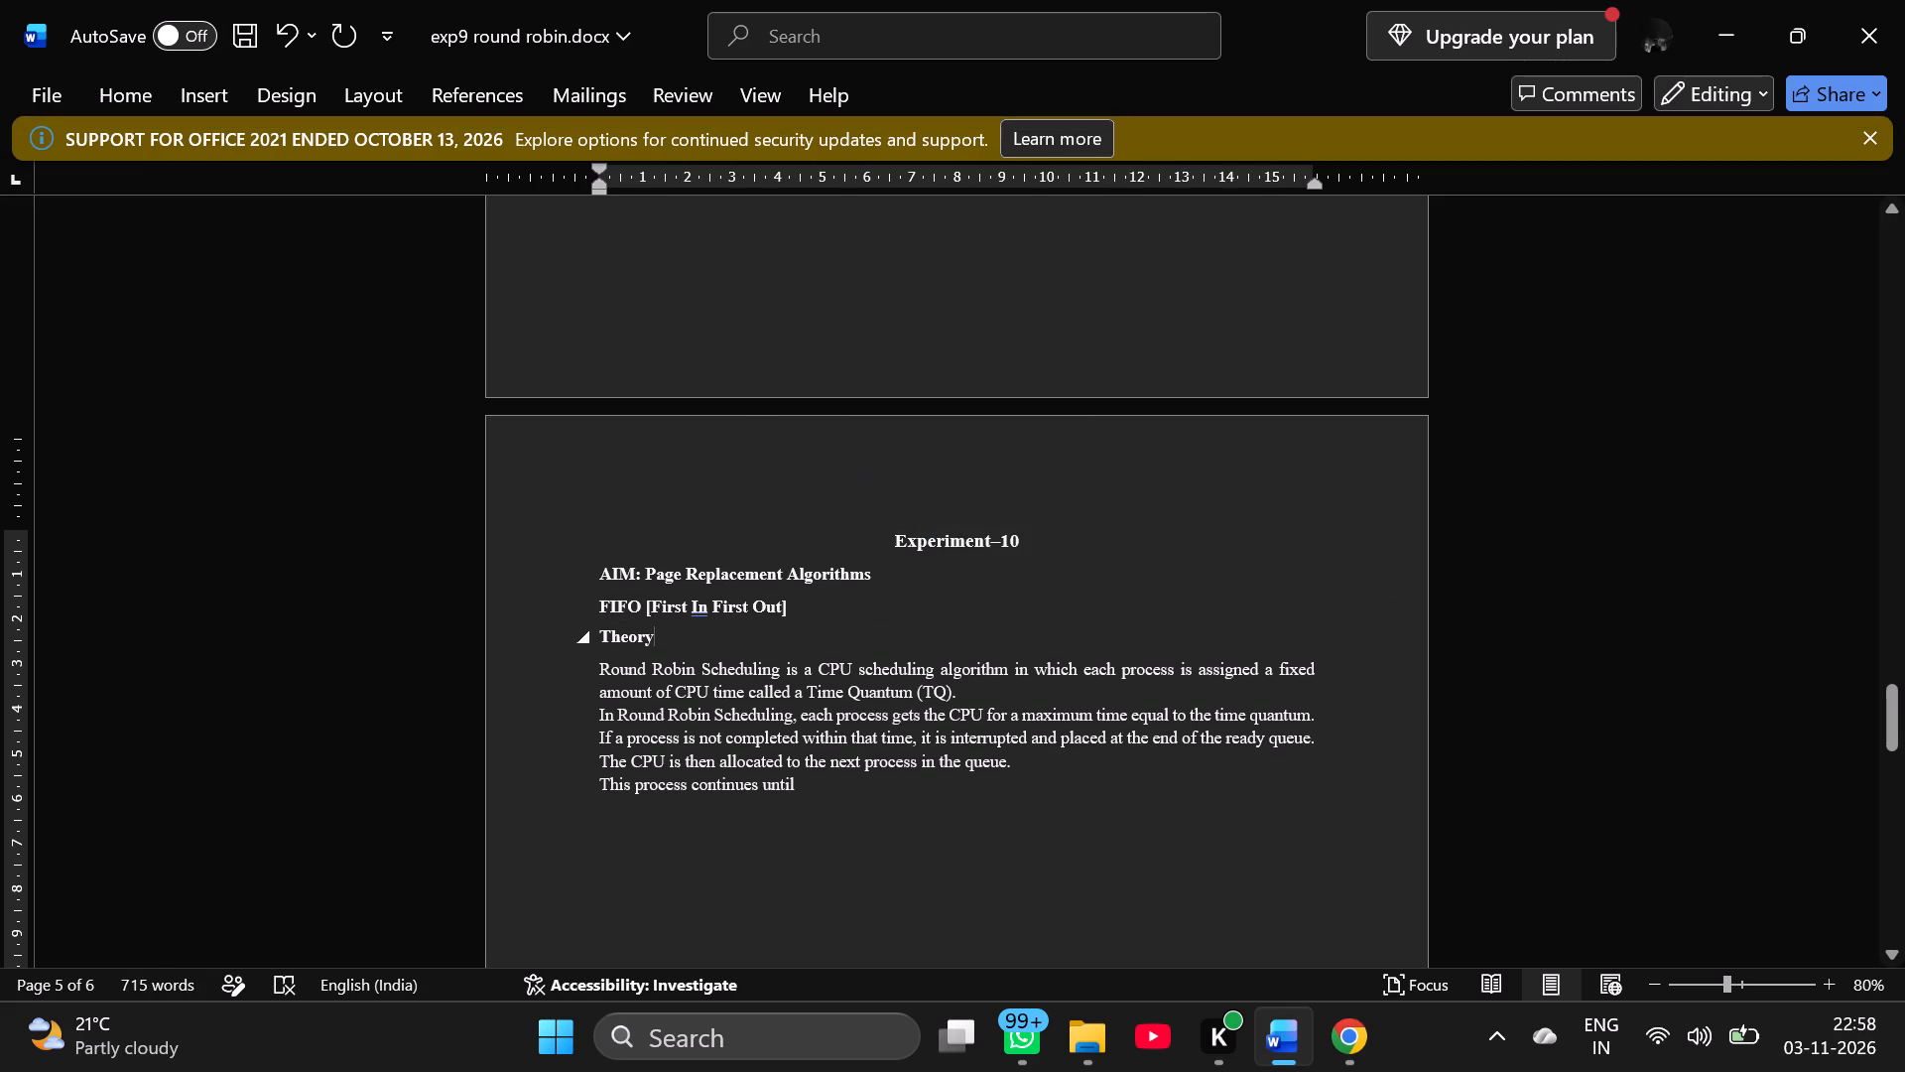
left_click_drag(595, 648, 657, 663)
left_click(657, 663)
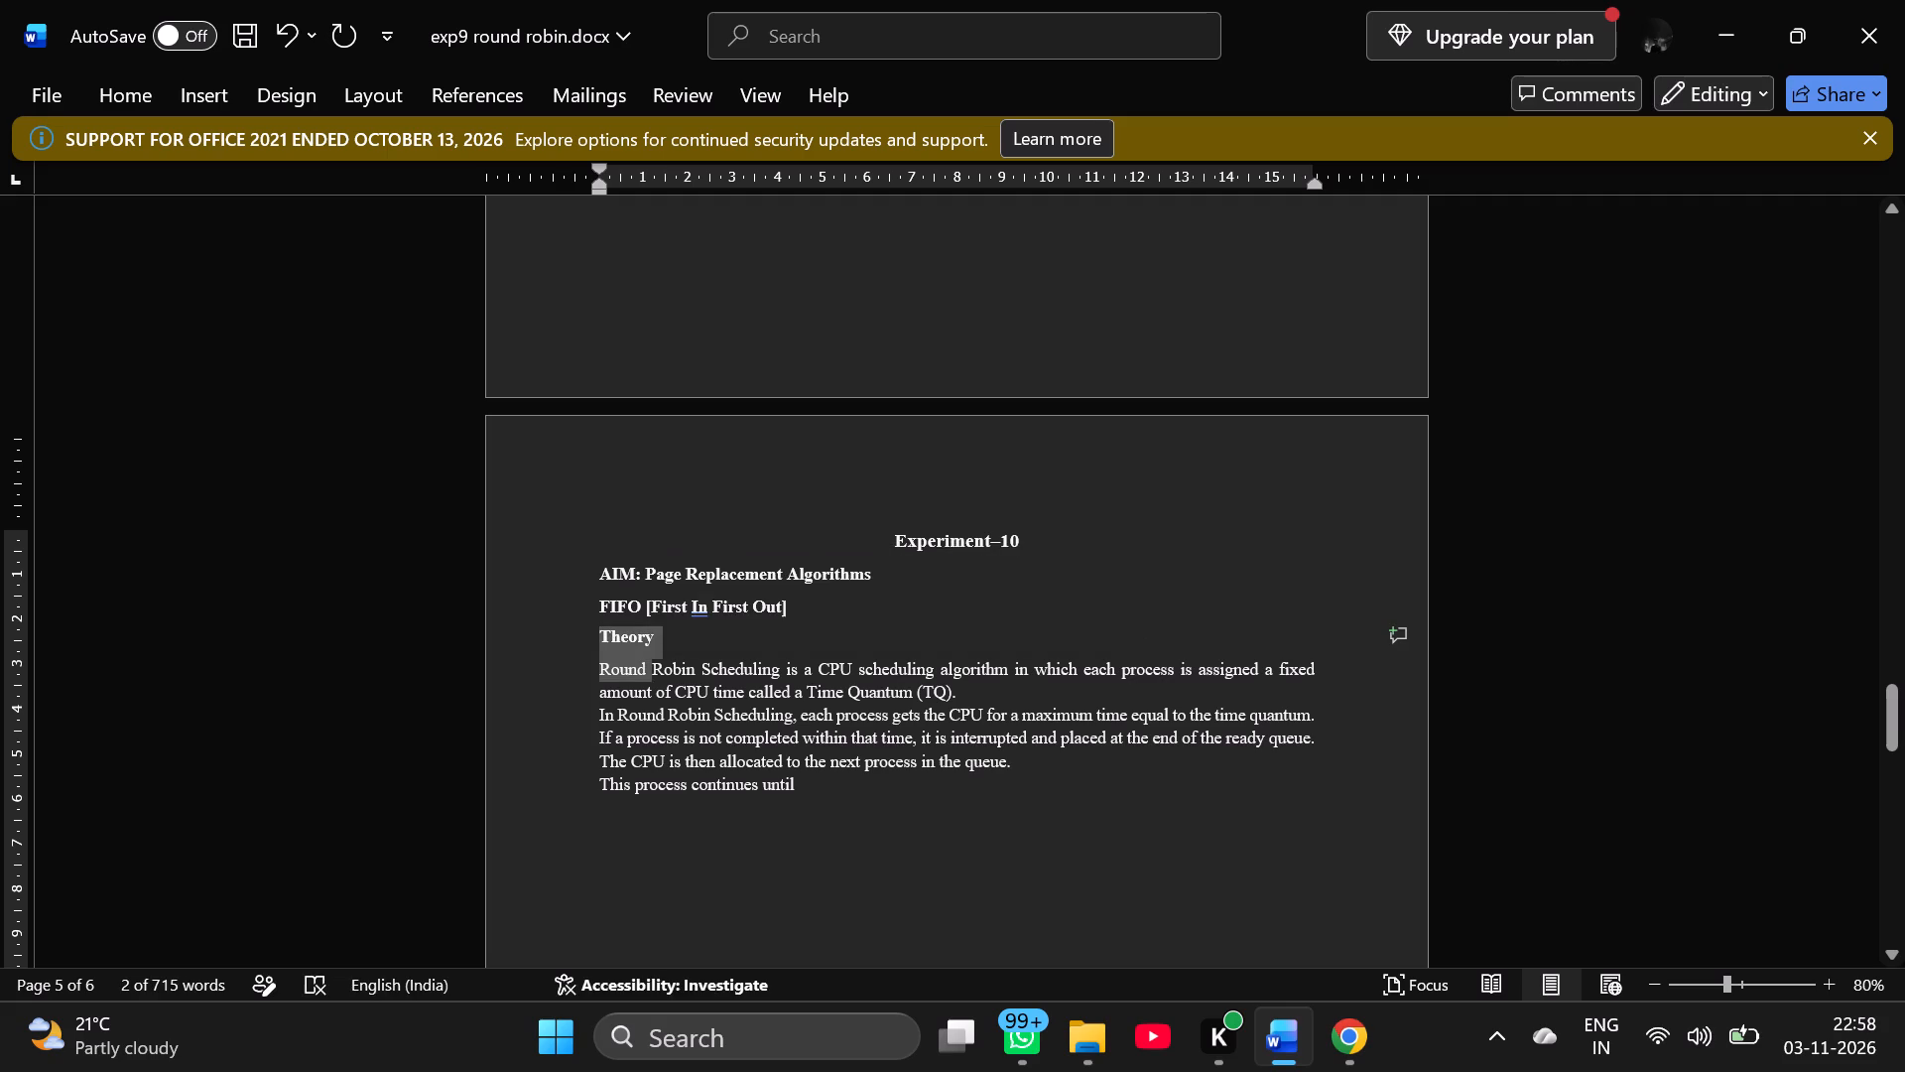
Copy Experiment–9's content from "If a process is not completed" through the Output heading and paste it after Experiment–10's "This process continues until".
scroll(670, 692, "up", 6)
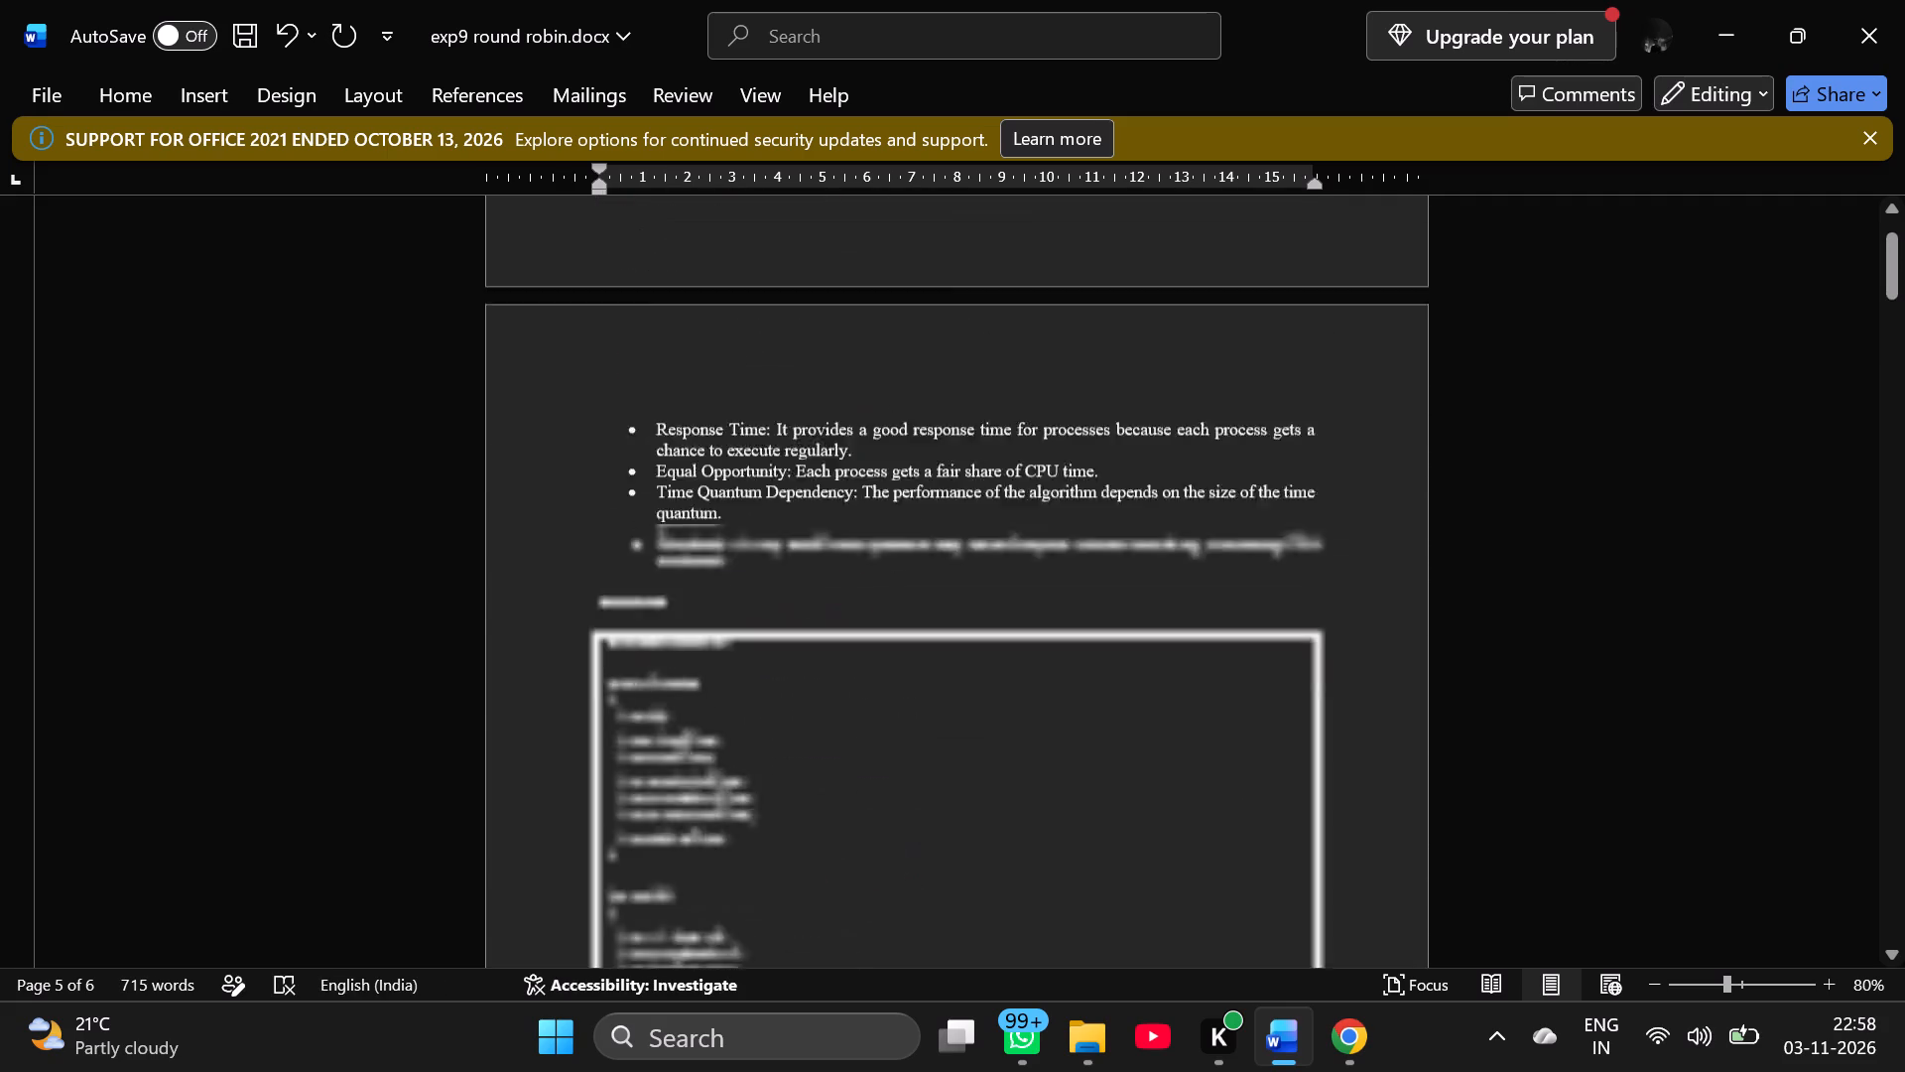
scroll(670, 692, "up", 4)
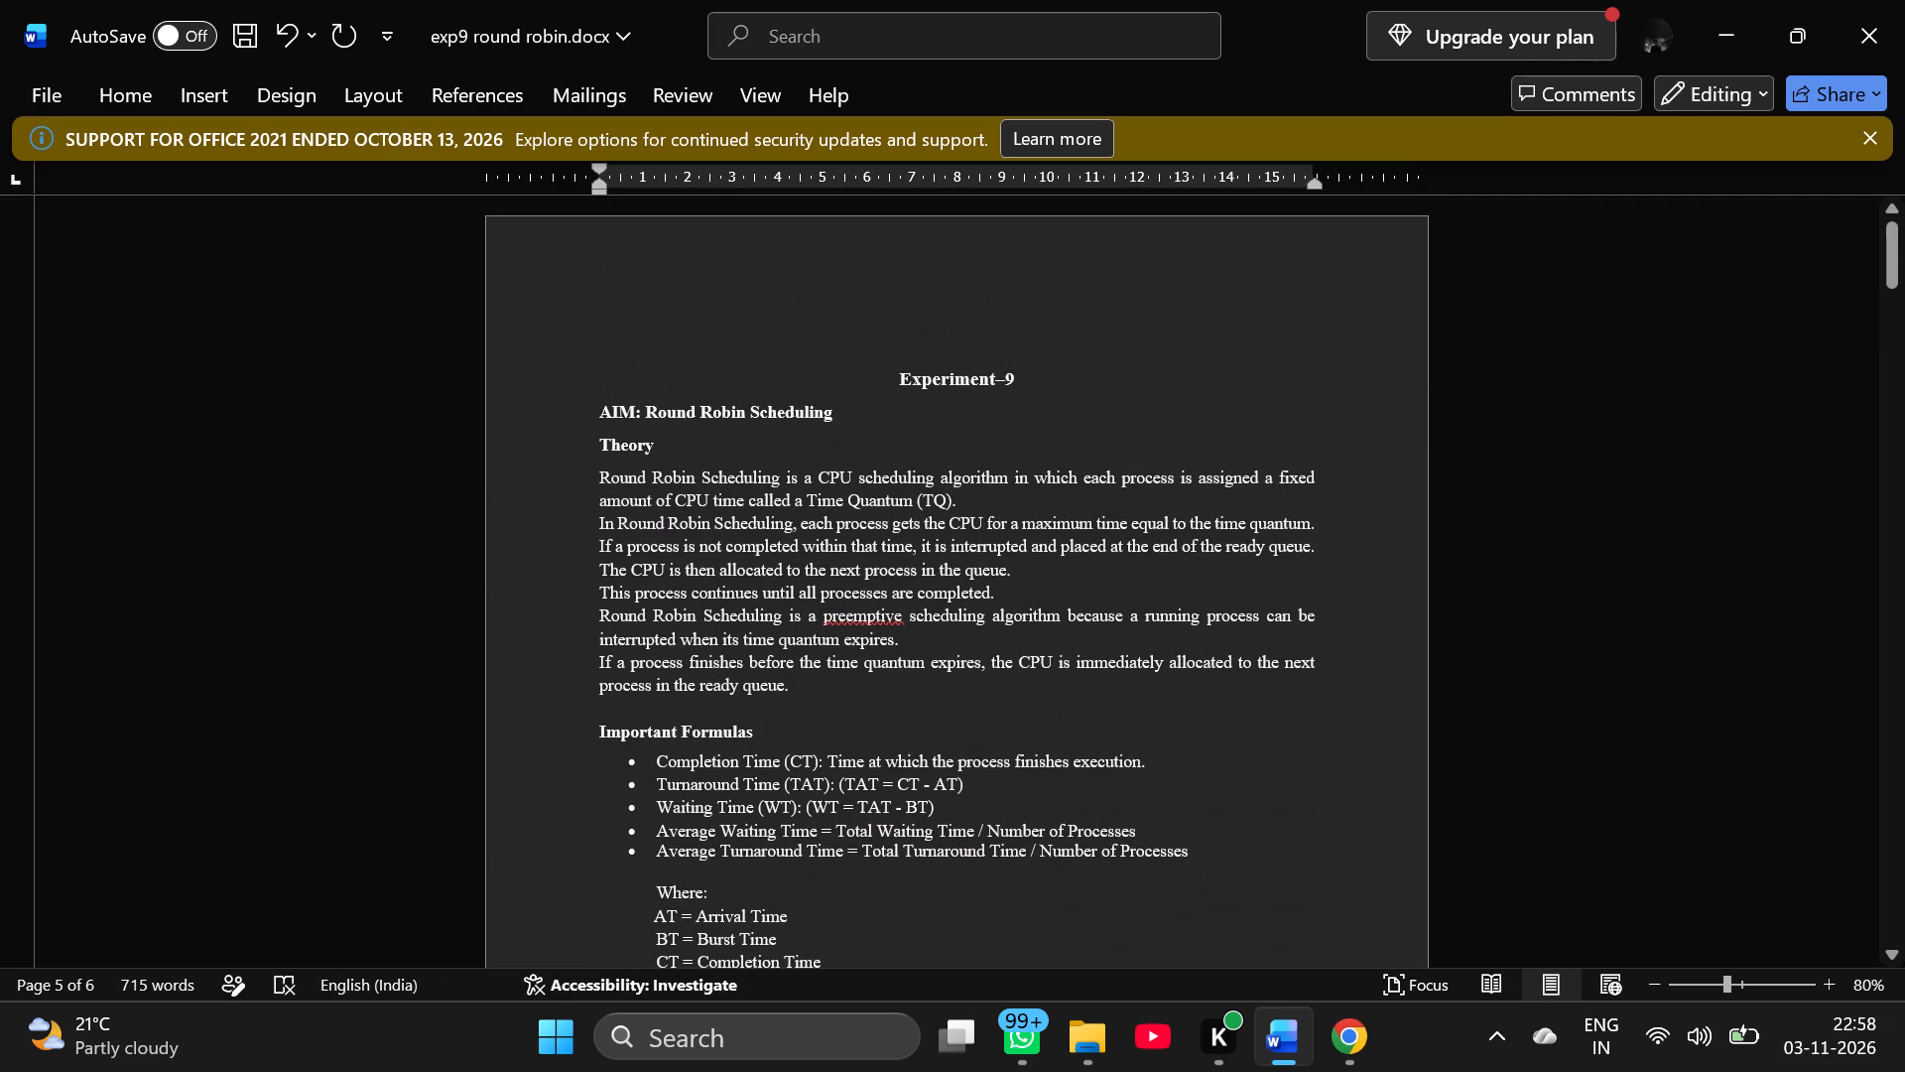
left_click_drag(594, 553, 695, 959)
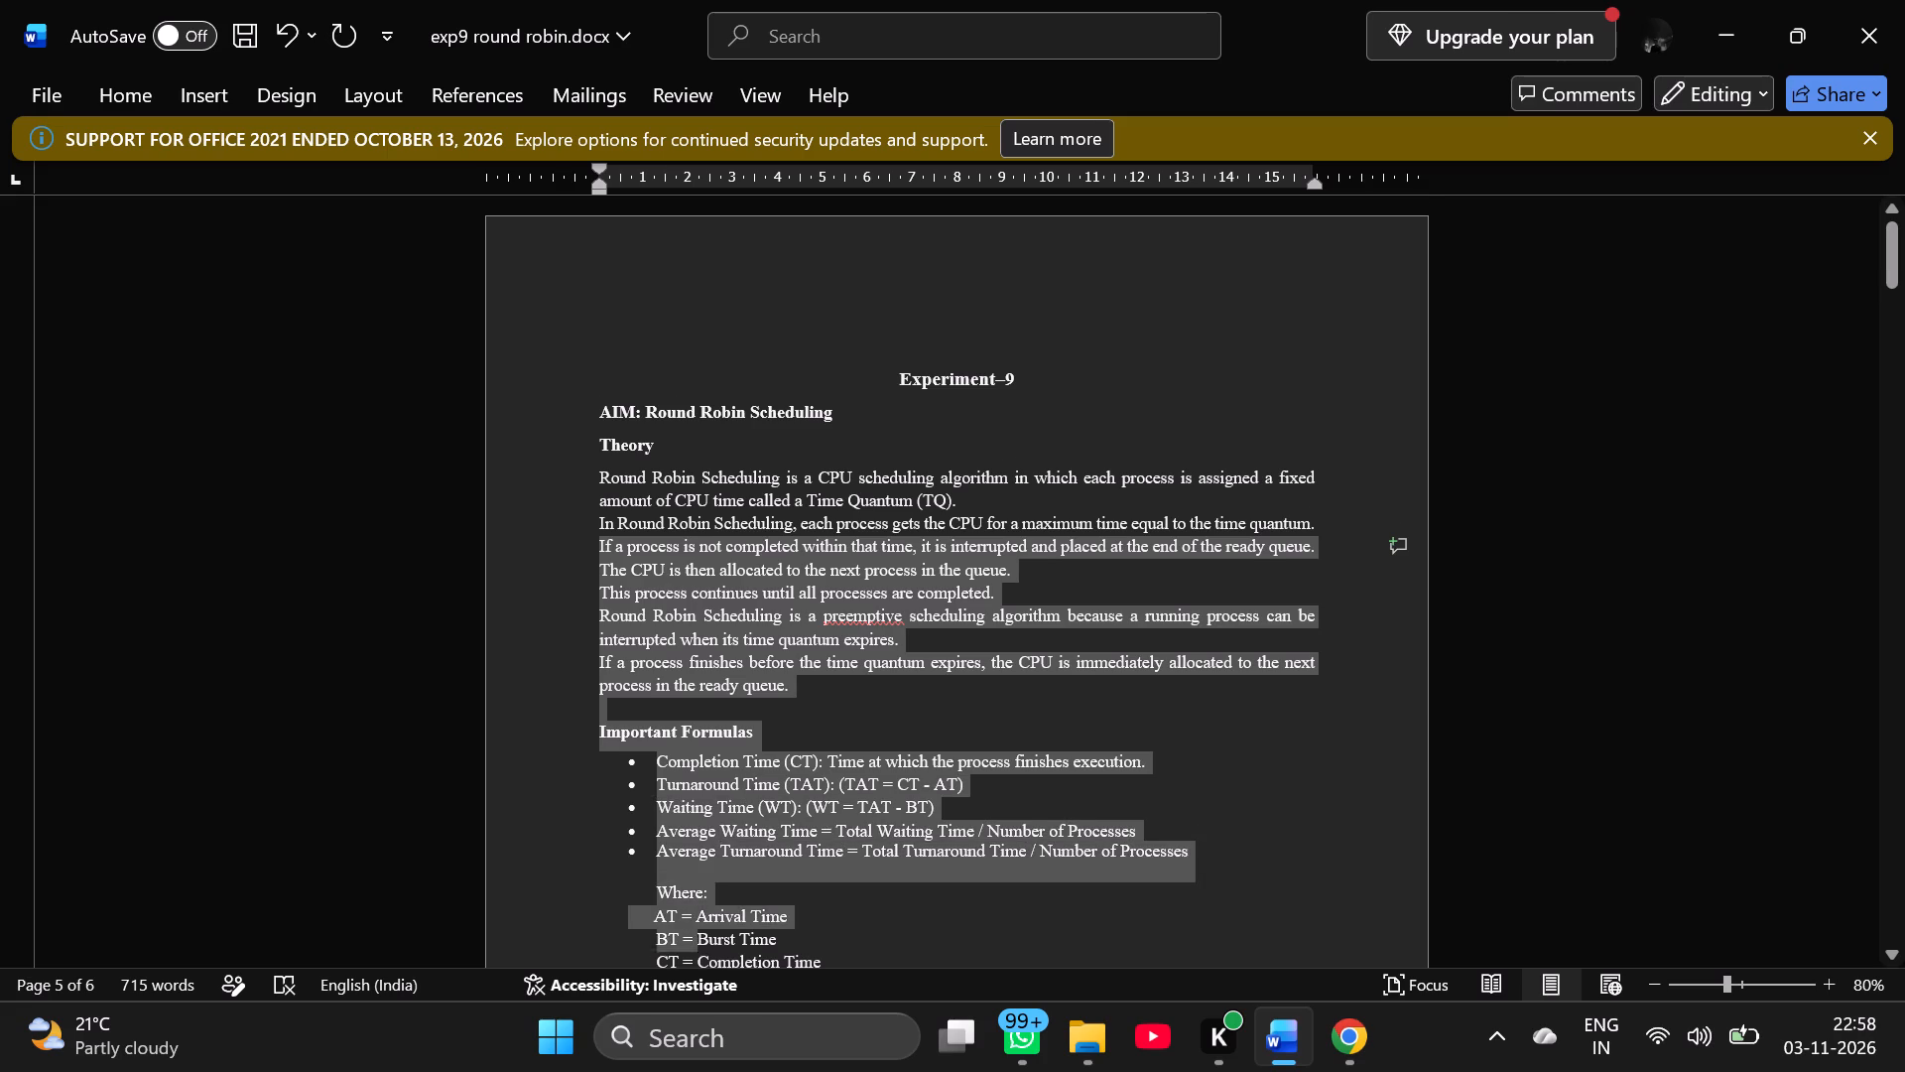
left_click_drag(695, 959, 816, 510)
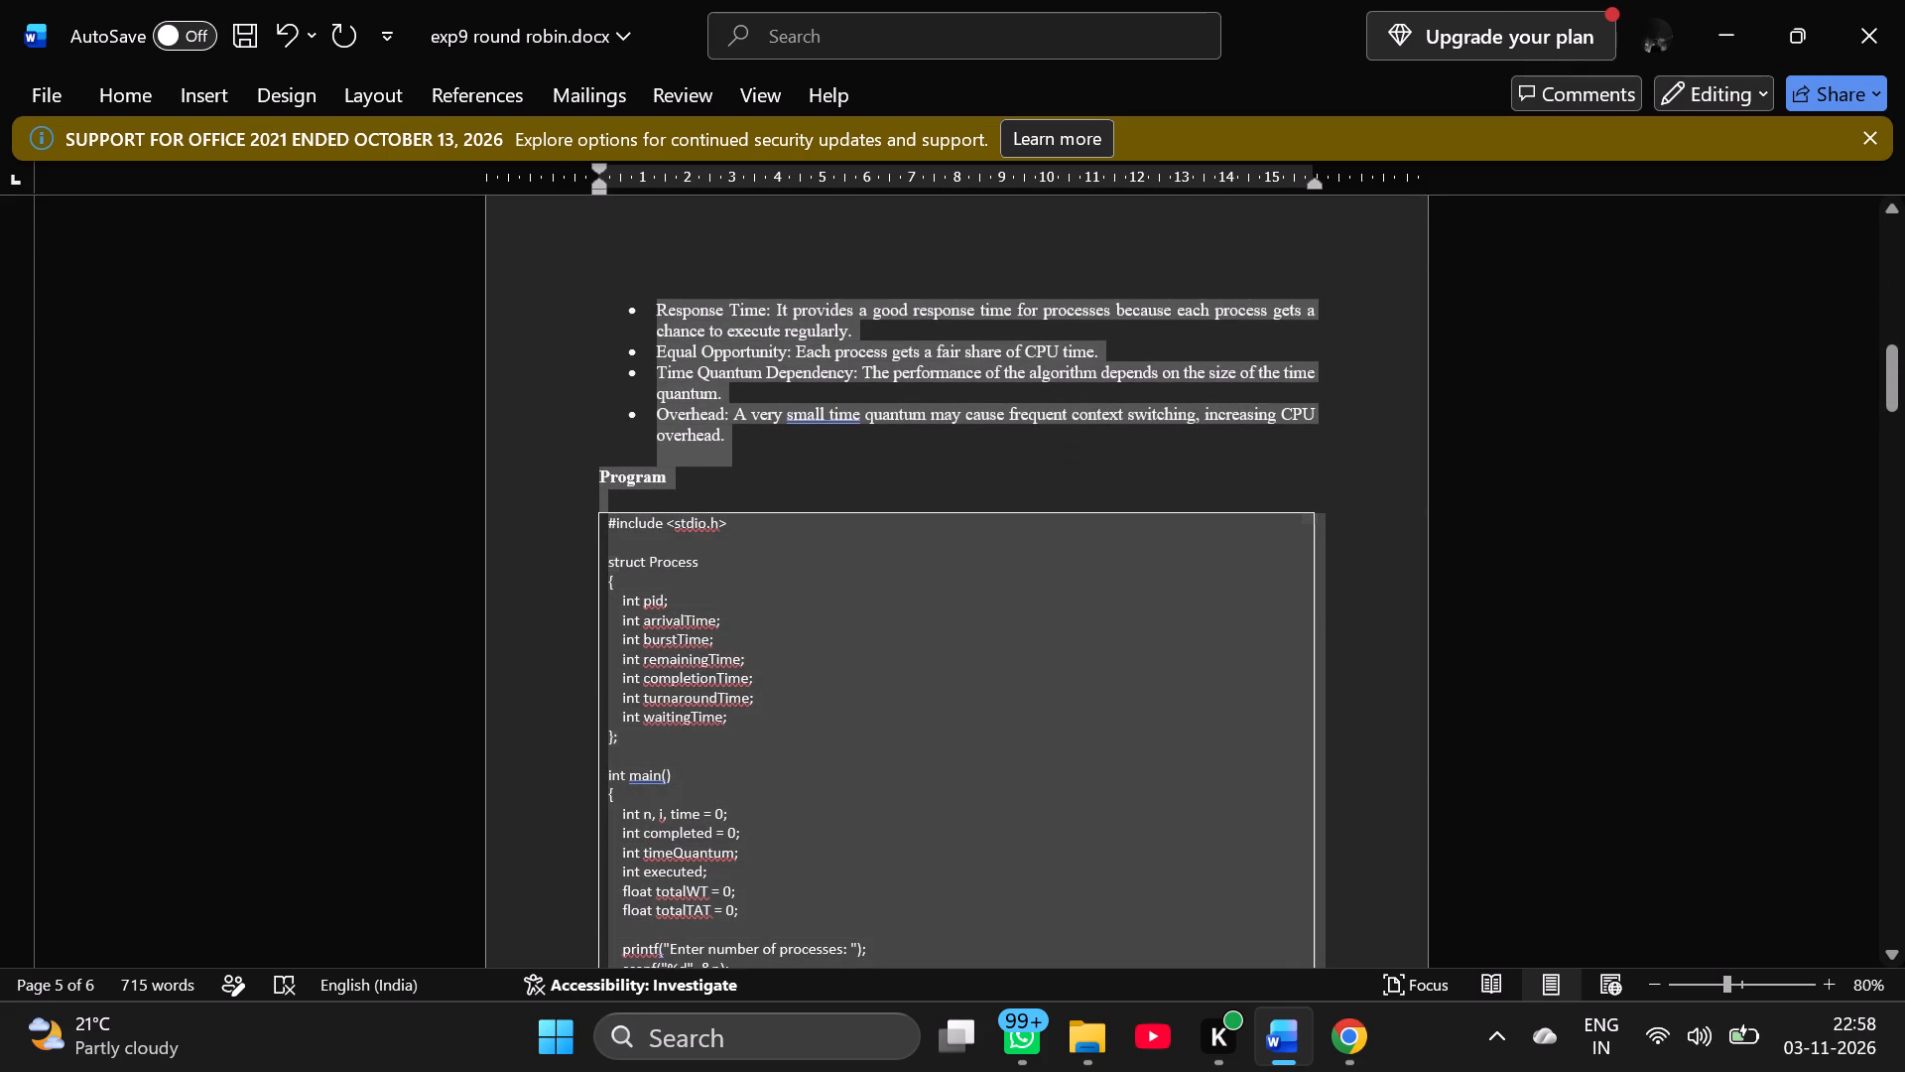
left_click_drag(816, 510, 747, 965)
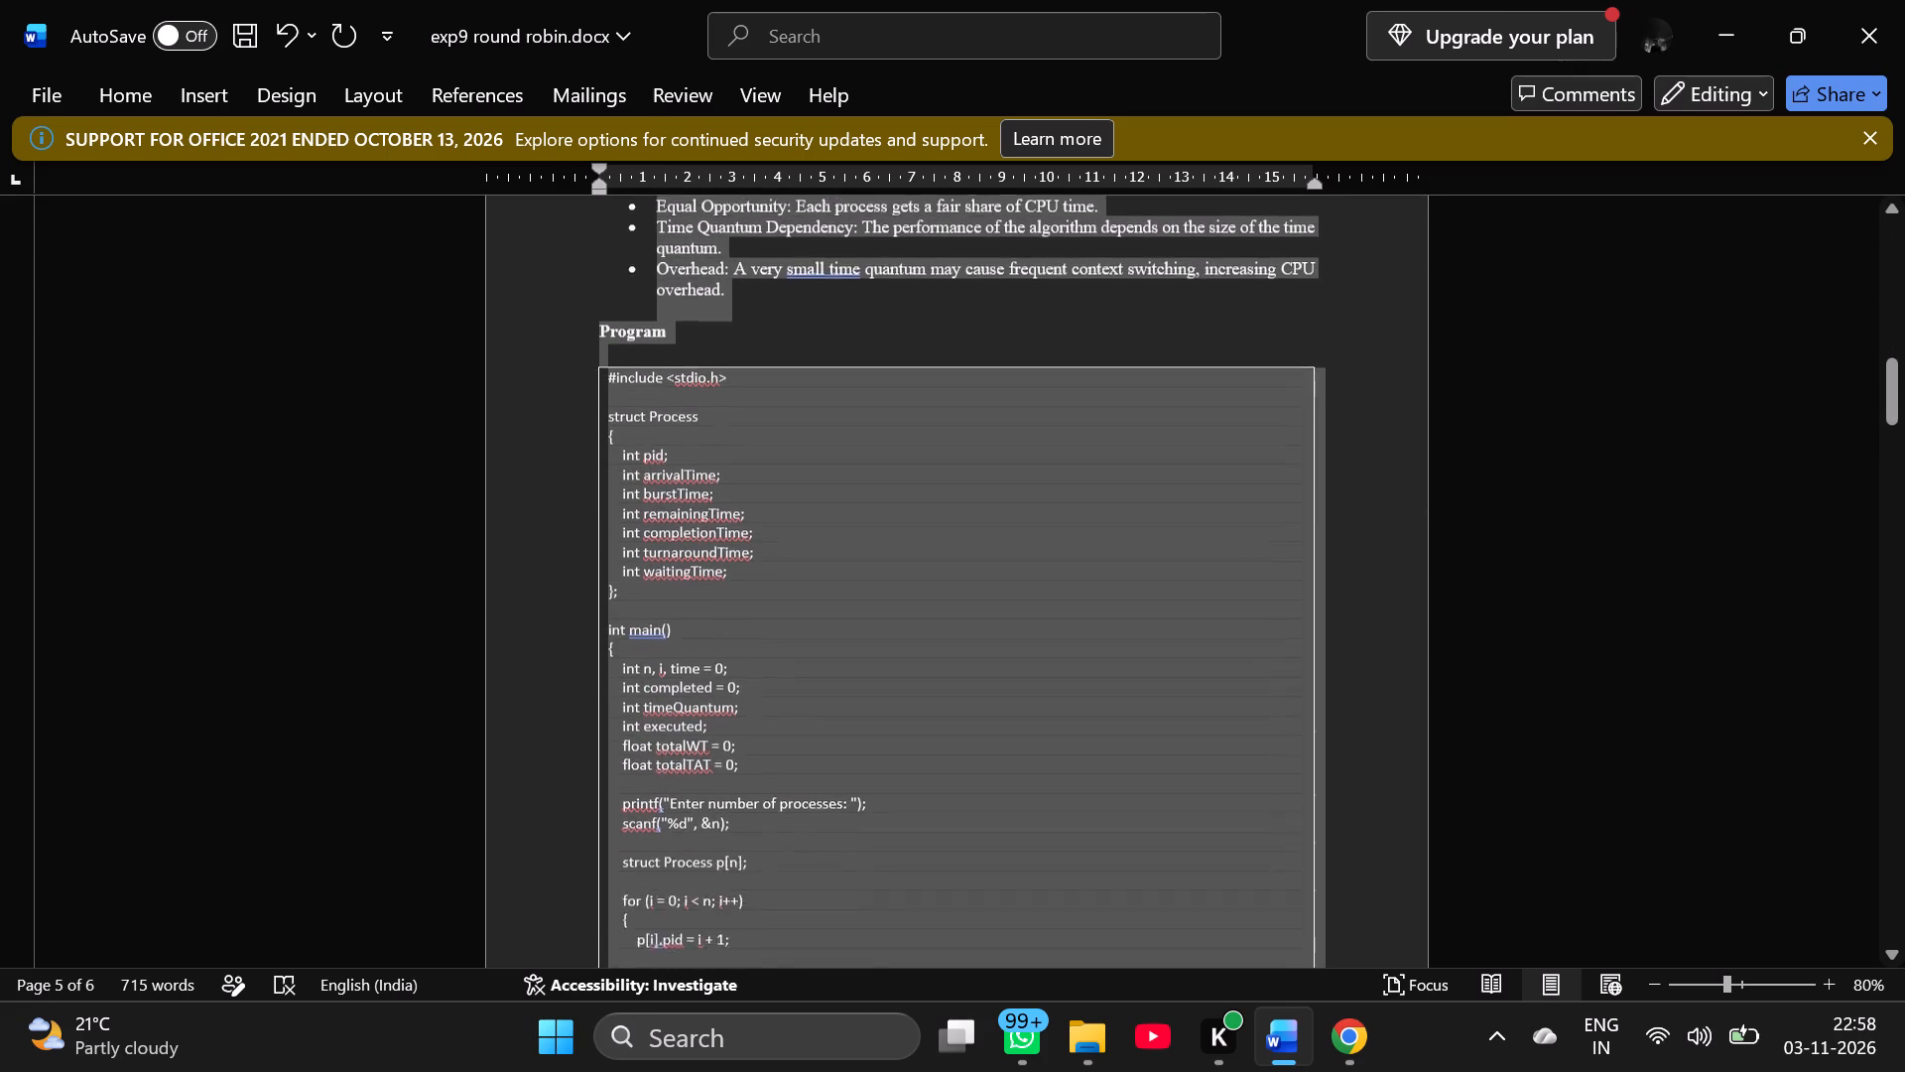
left_click_drag(747, 965, 781, 1071)
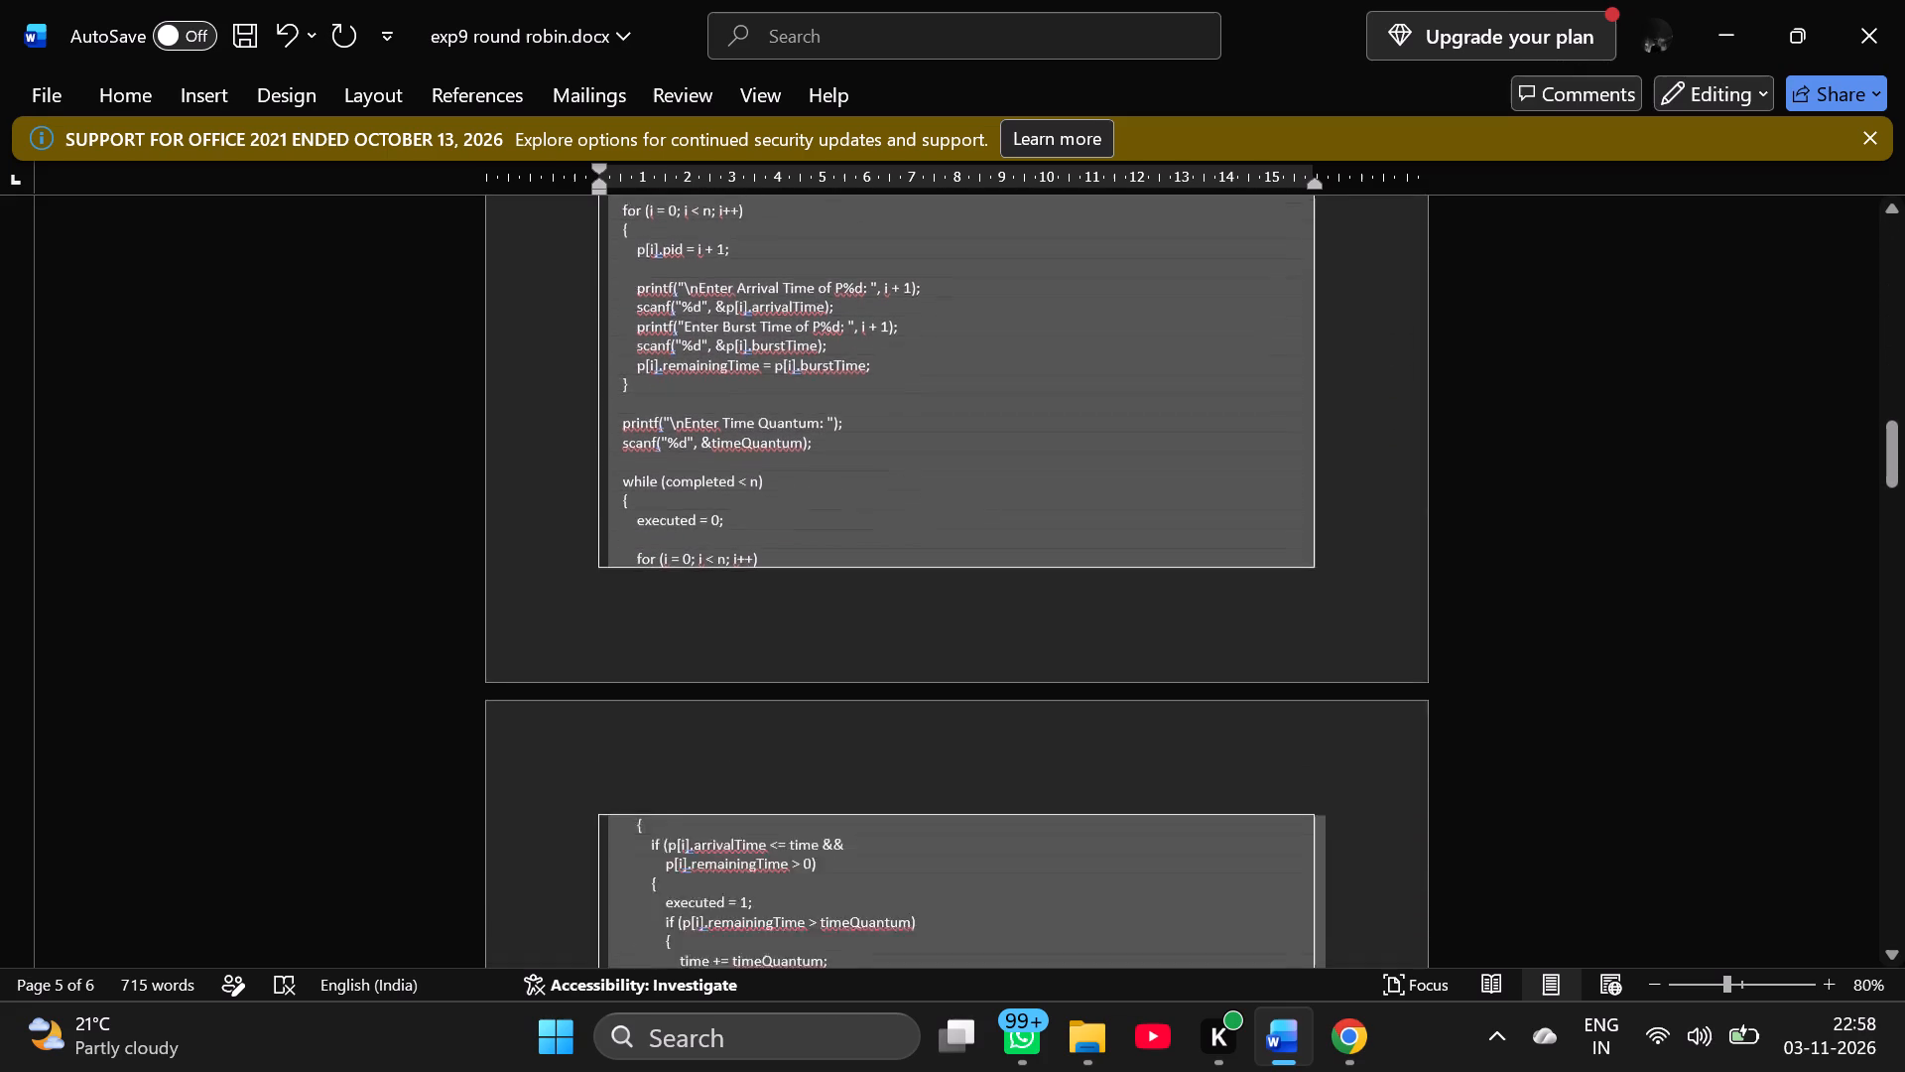
left_click_drag(781, 1071, 749, 865)
key("ctrl+c")
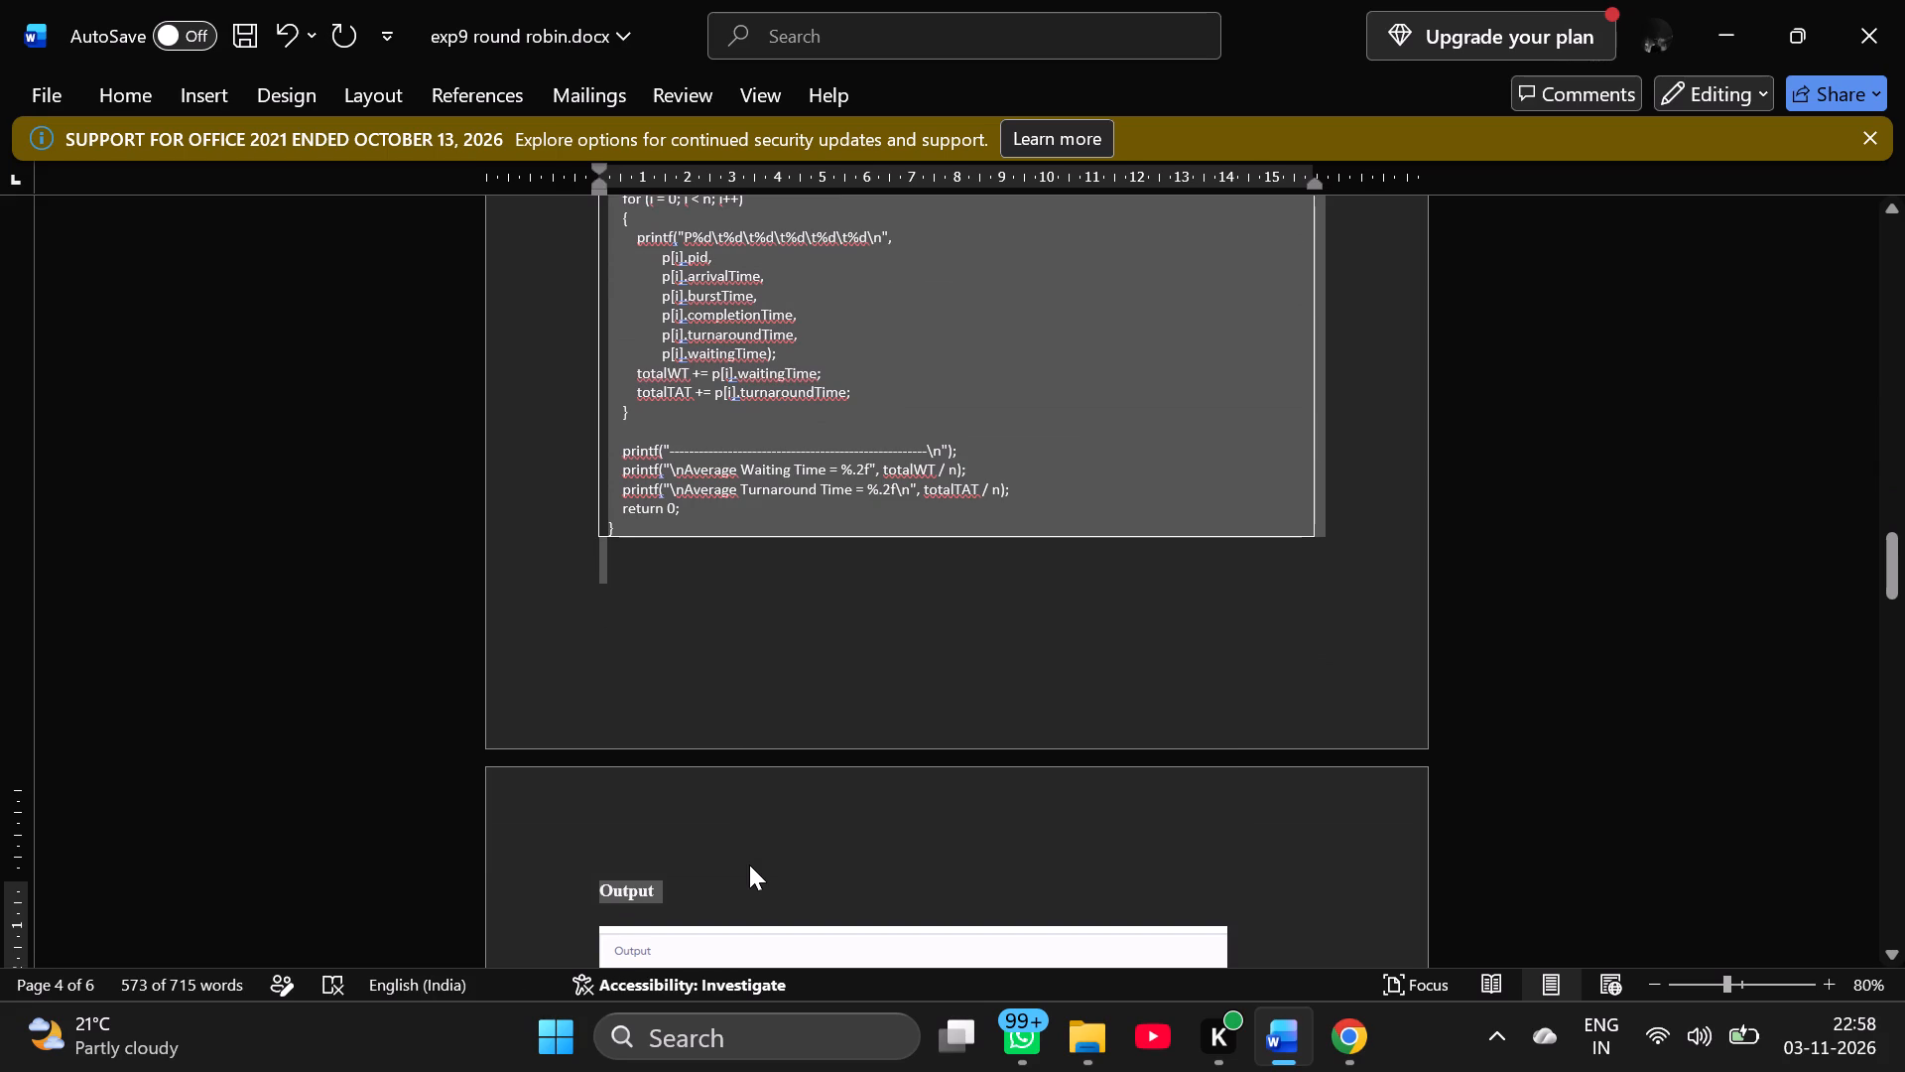
scroll(749, 865, "down", 7)
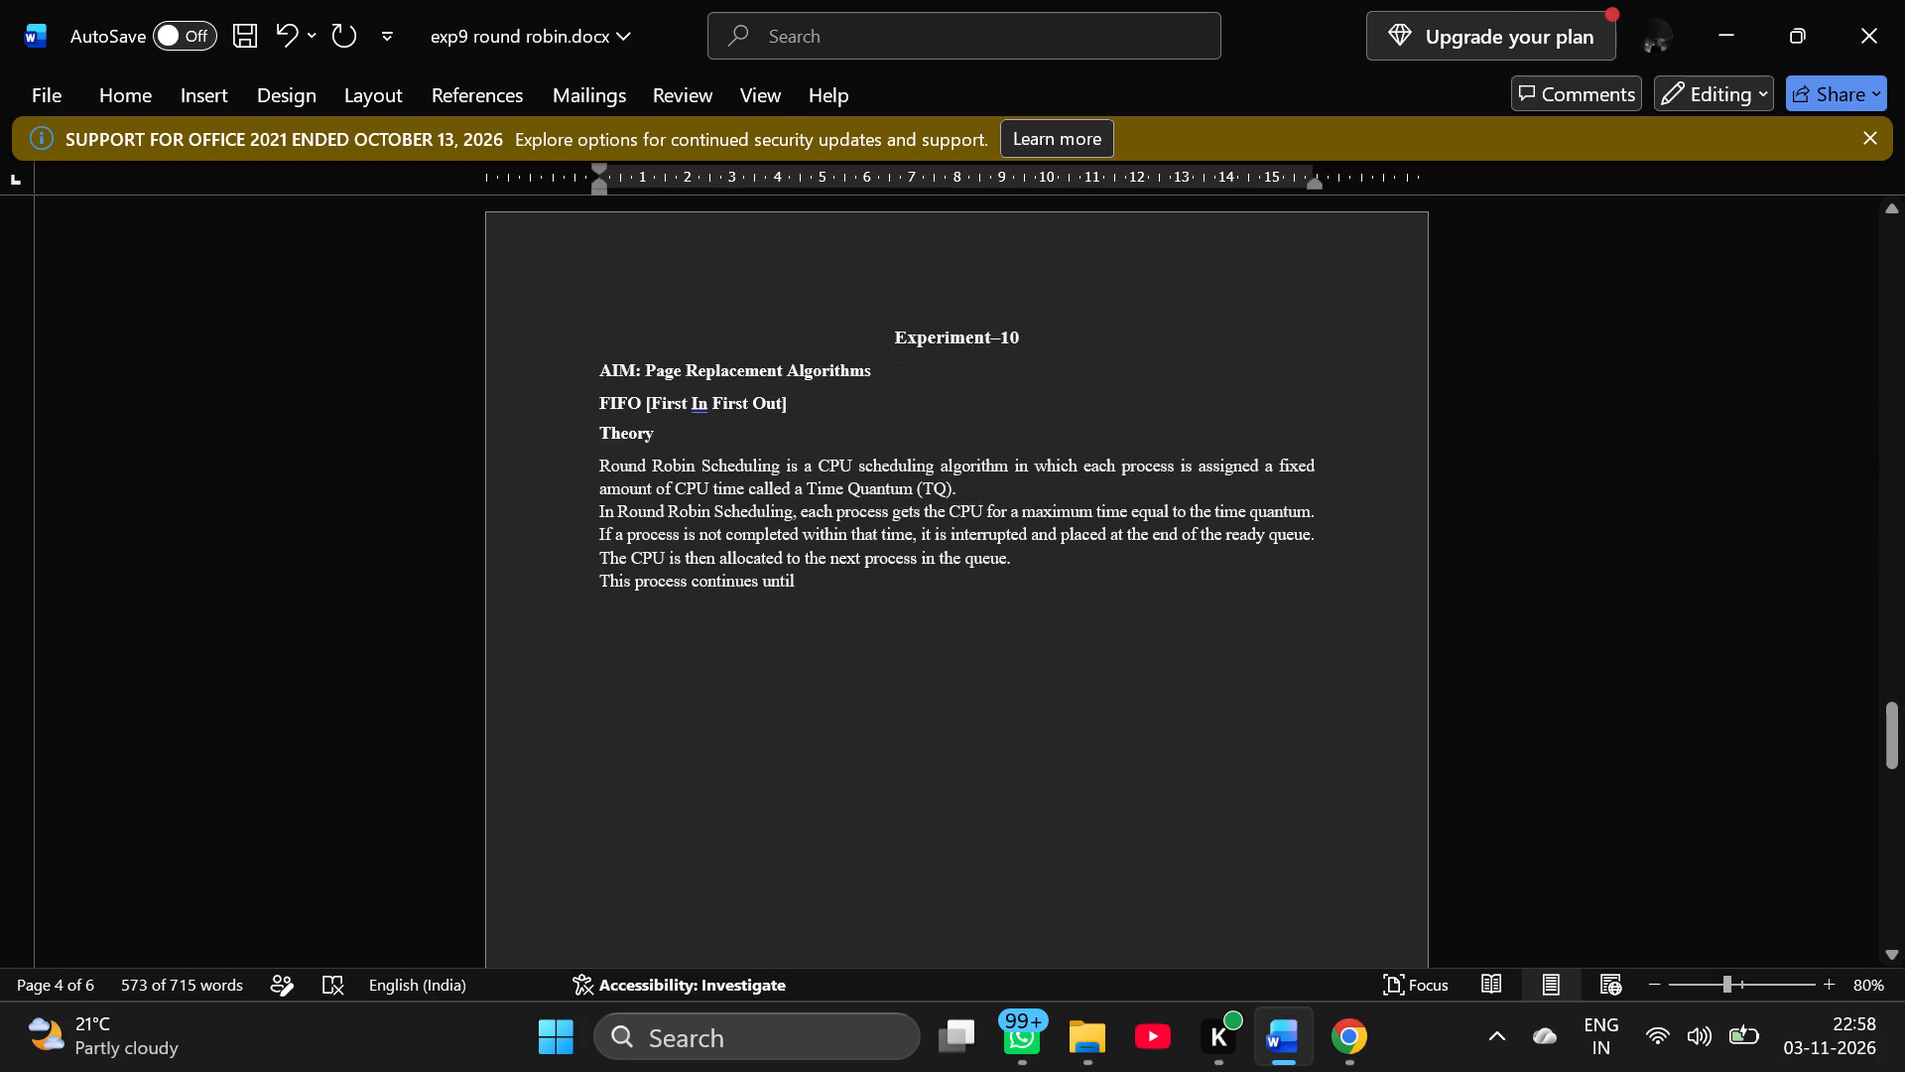
left_click(799, 574)
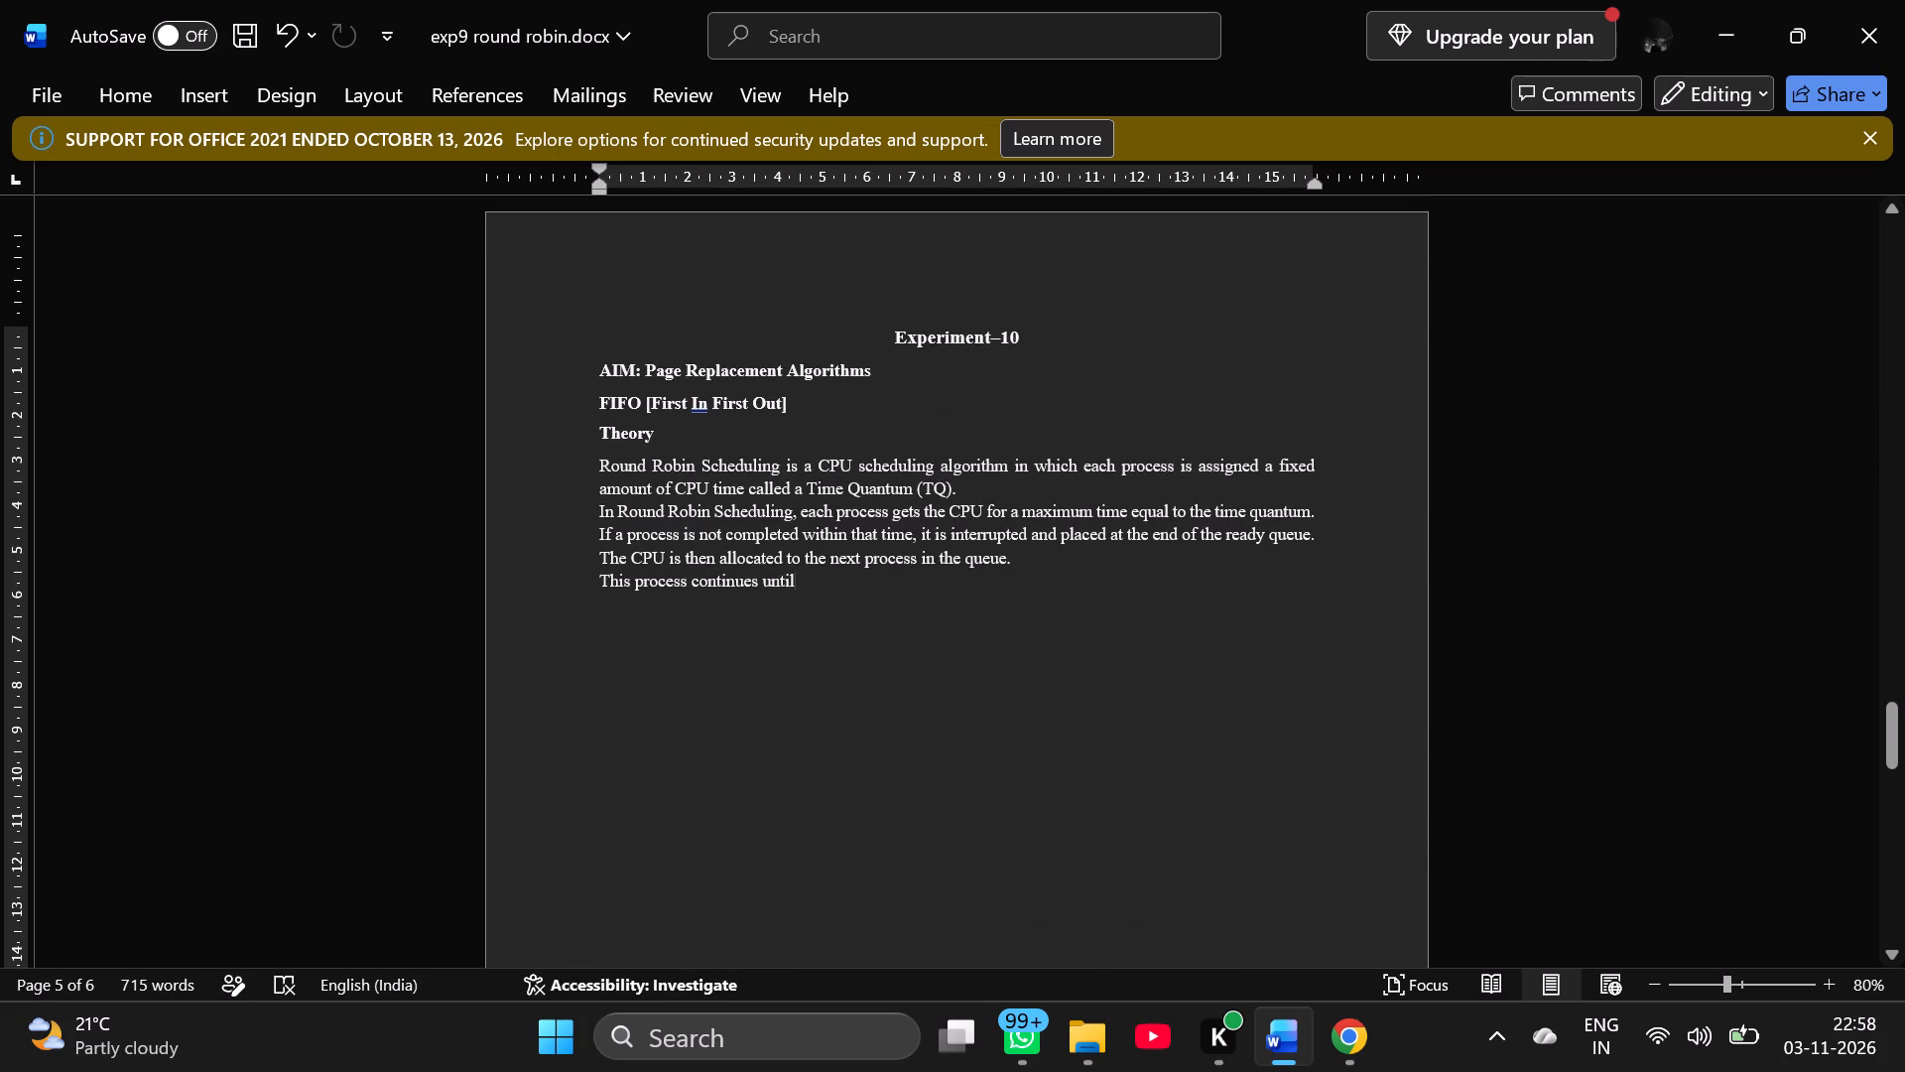
key("ctrl+v")
Examine the theory, formulas and characteristics text pasted under Experiment–10.
scroll(799, 574, "up", 4)
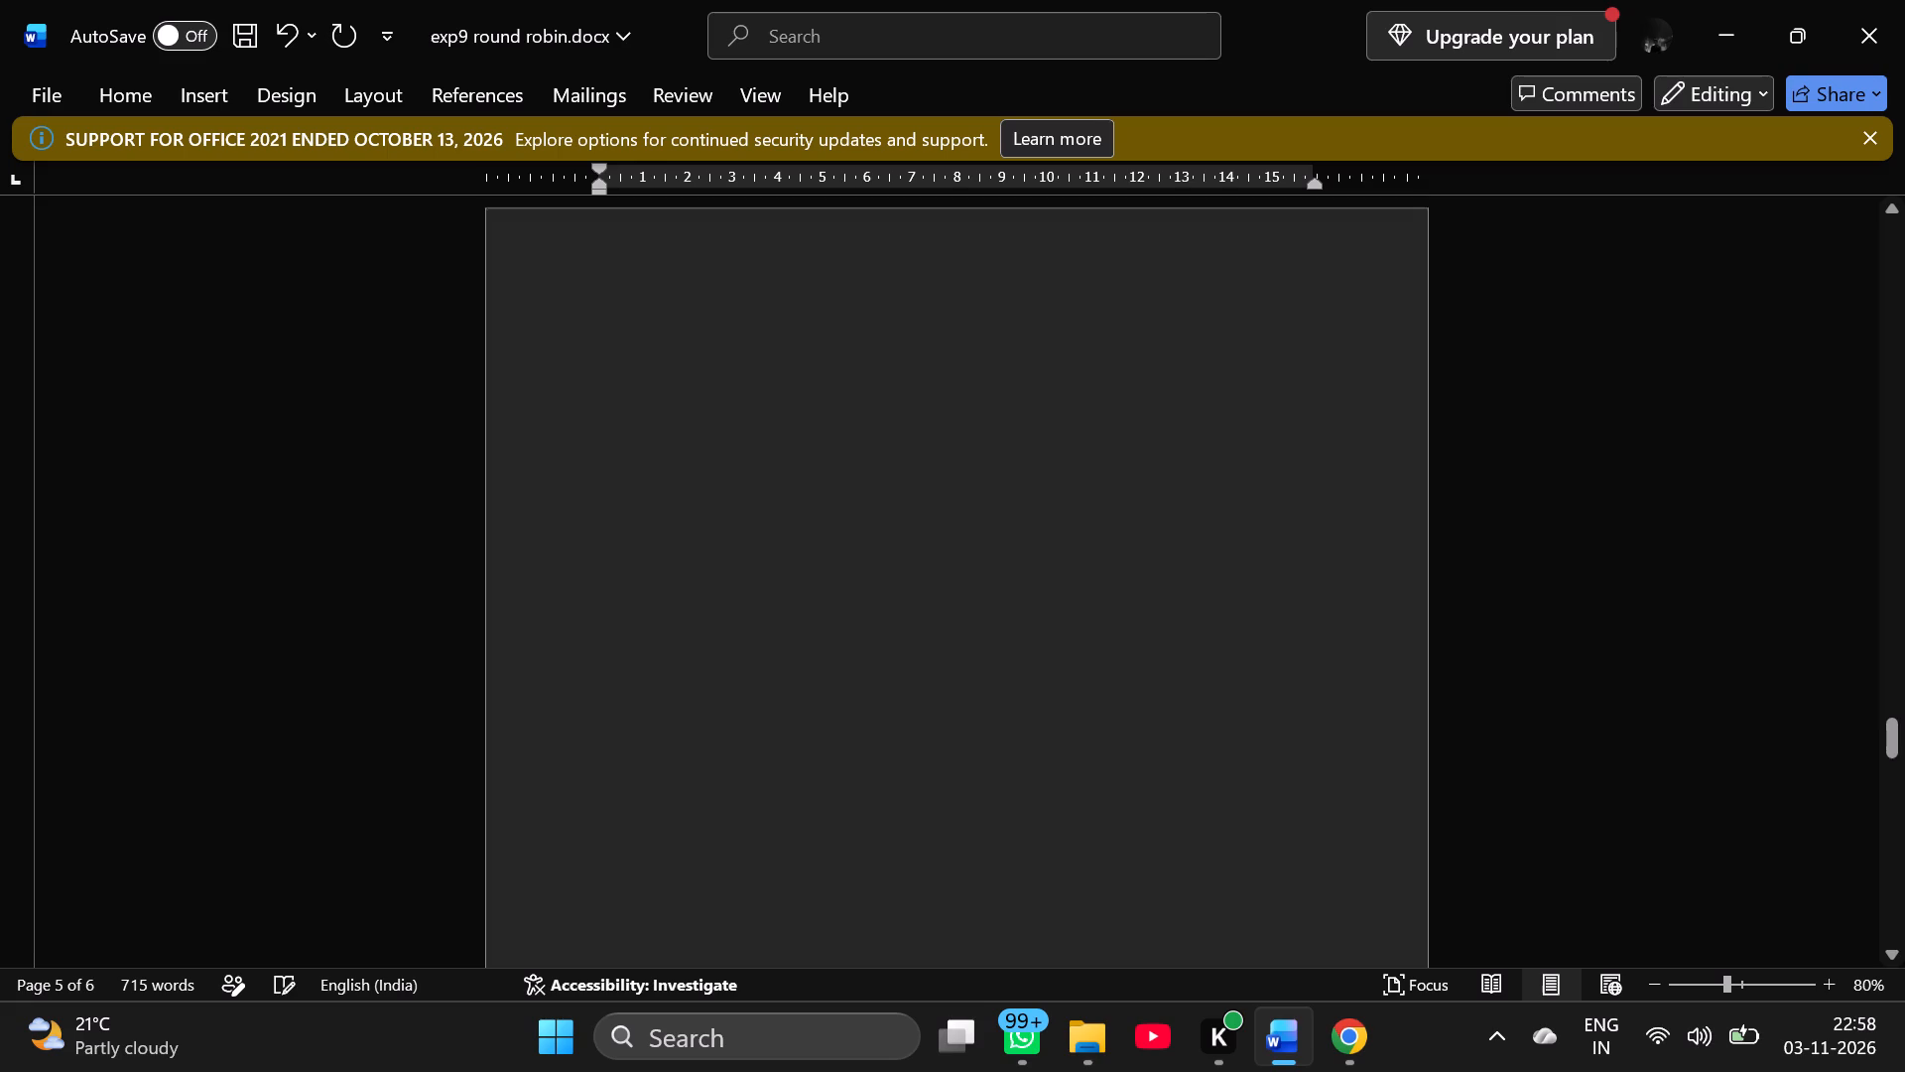
scroll(799, 574, "up", 6)
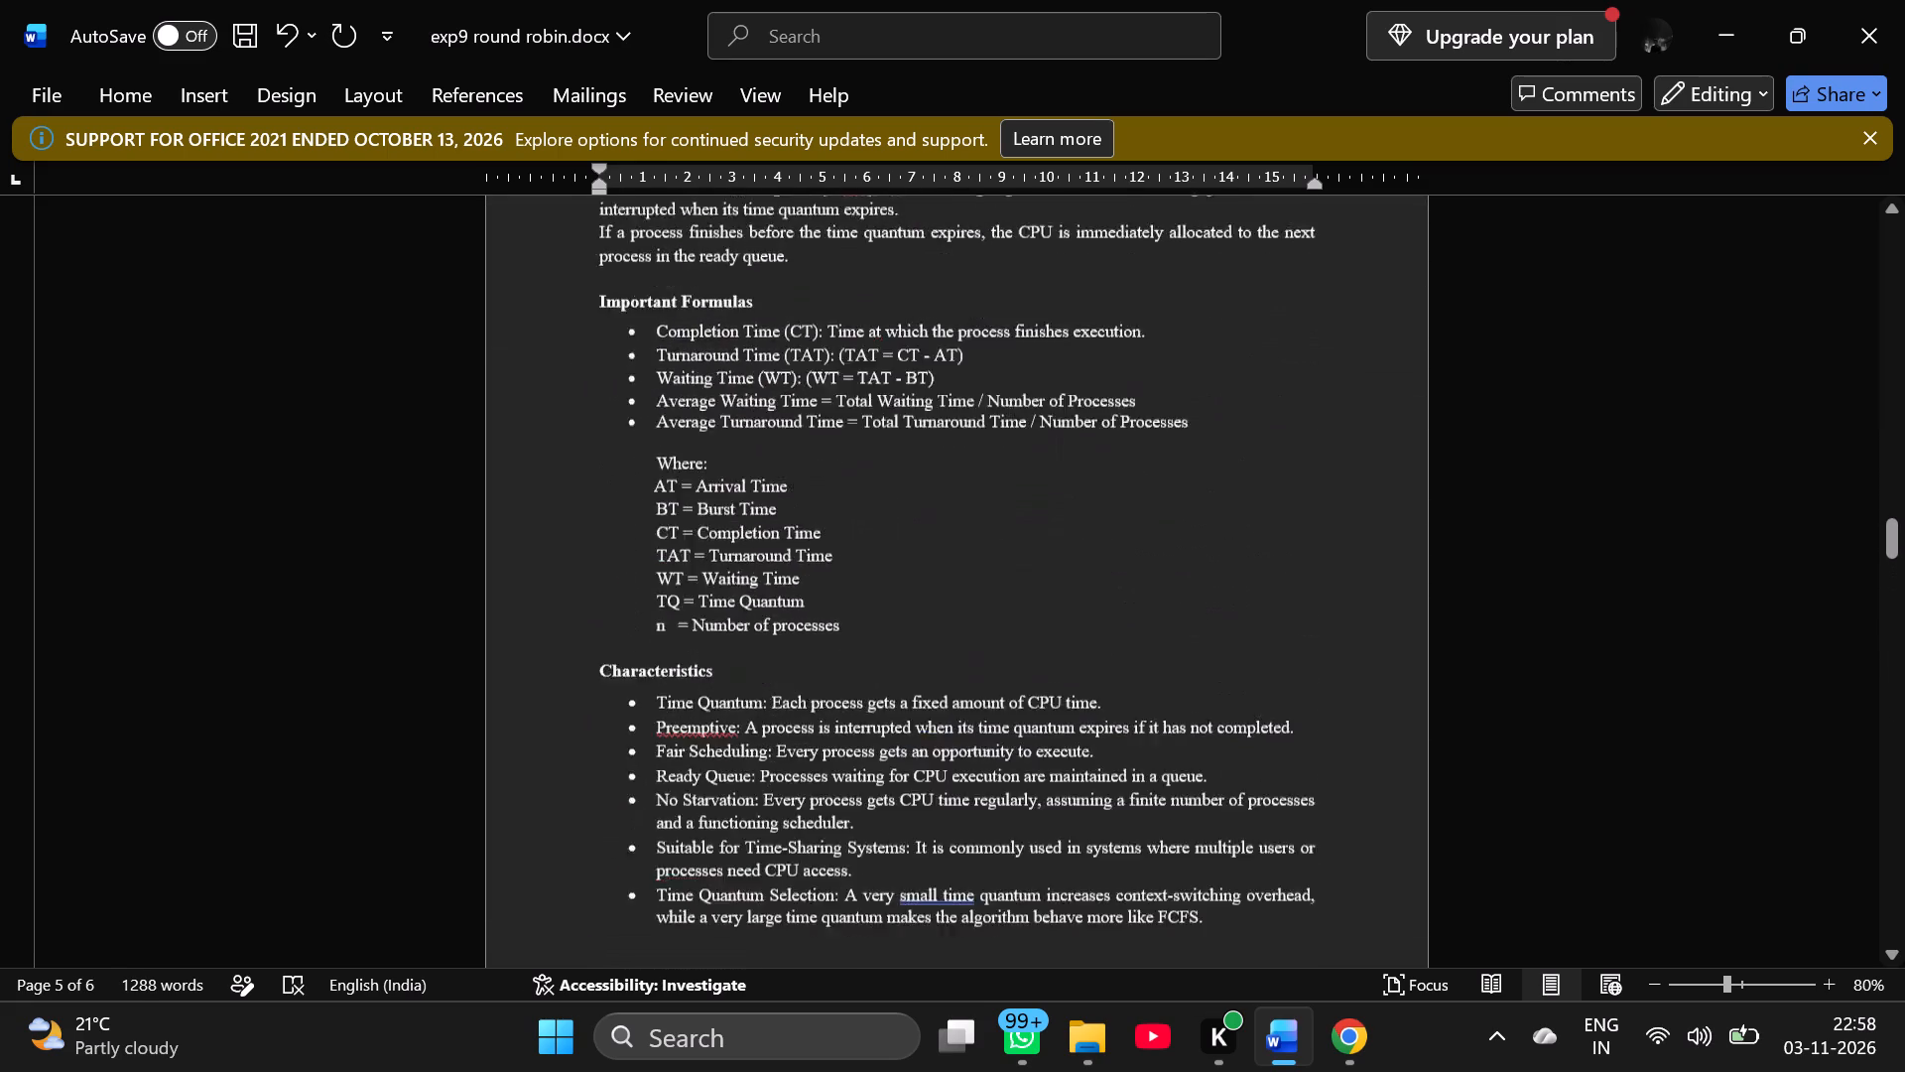
scroll(799, 574, "up", 1)
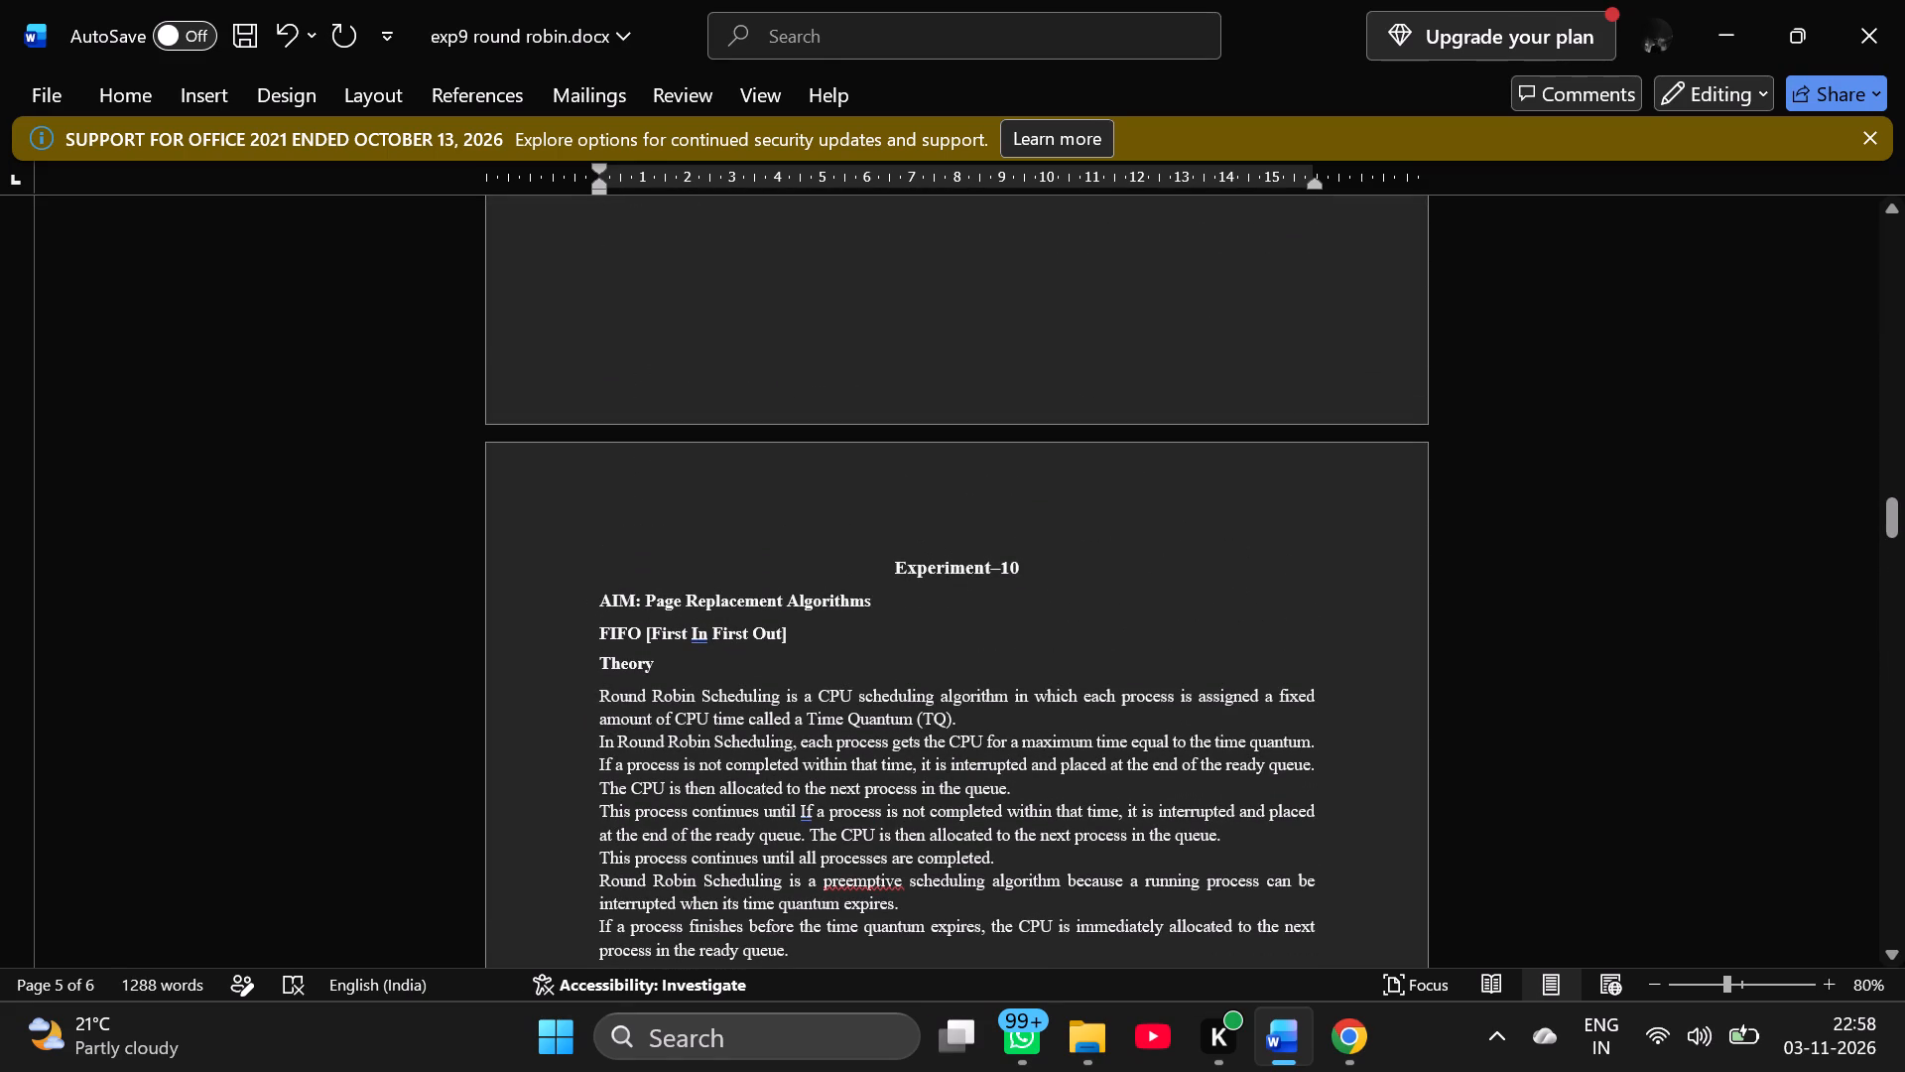
scroll(768, 792, "down", 2)
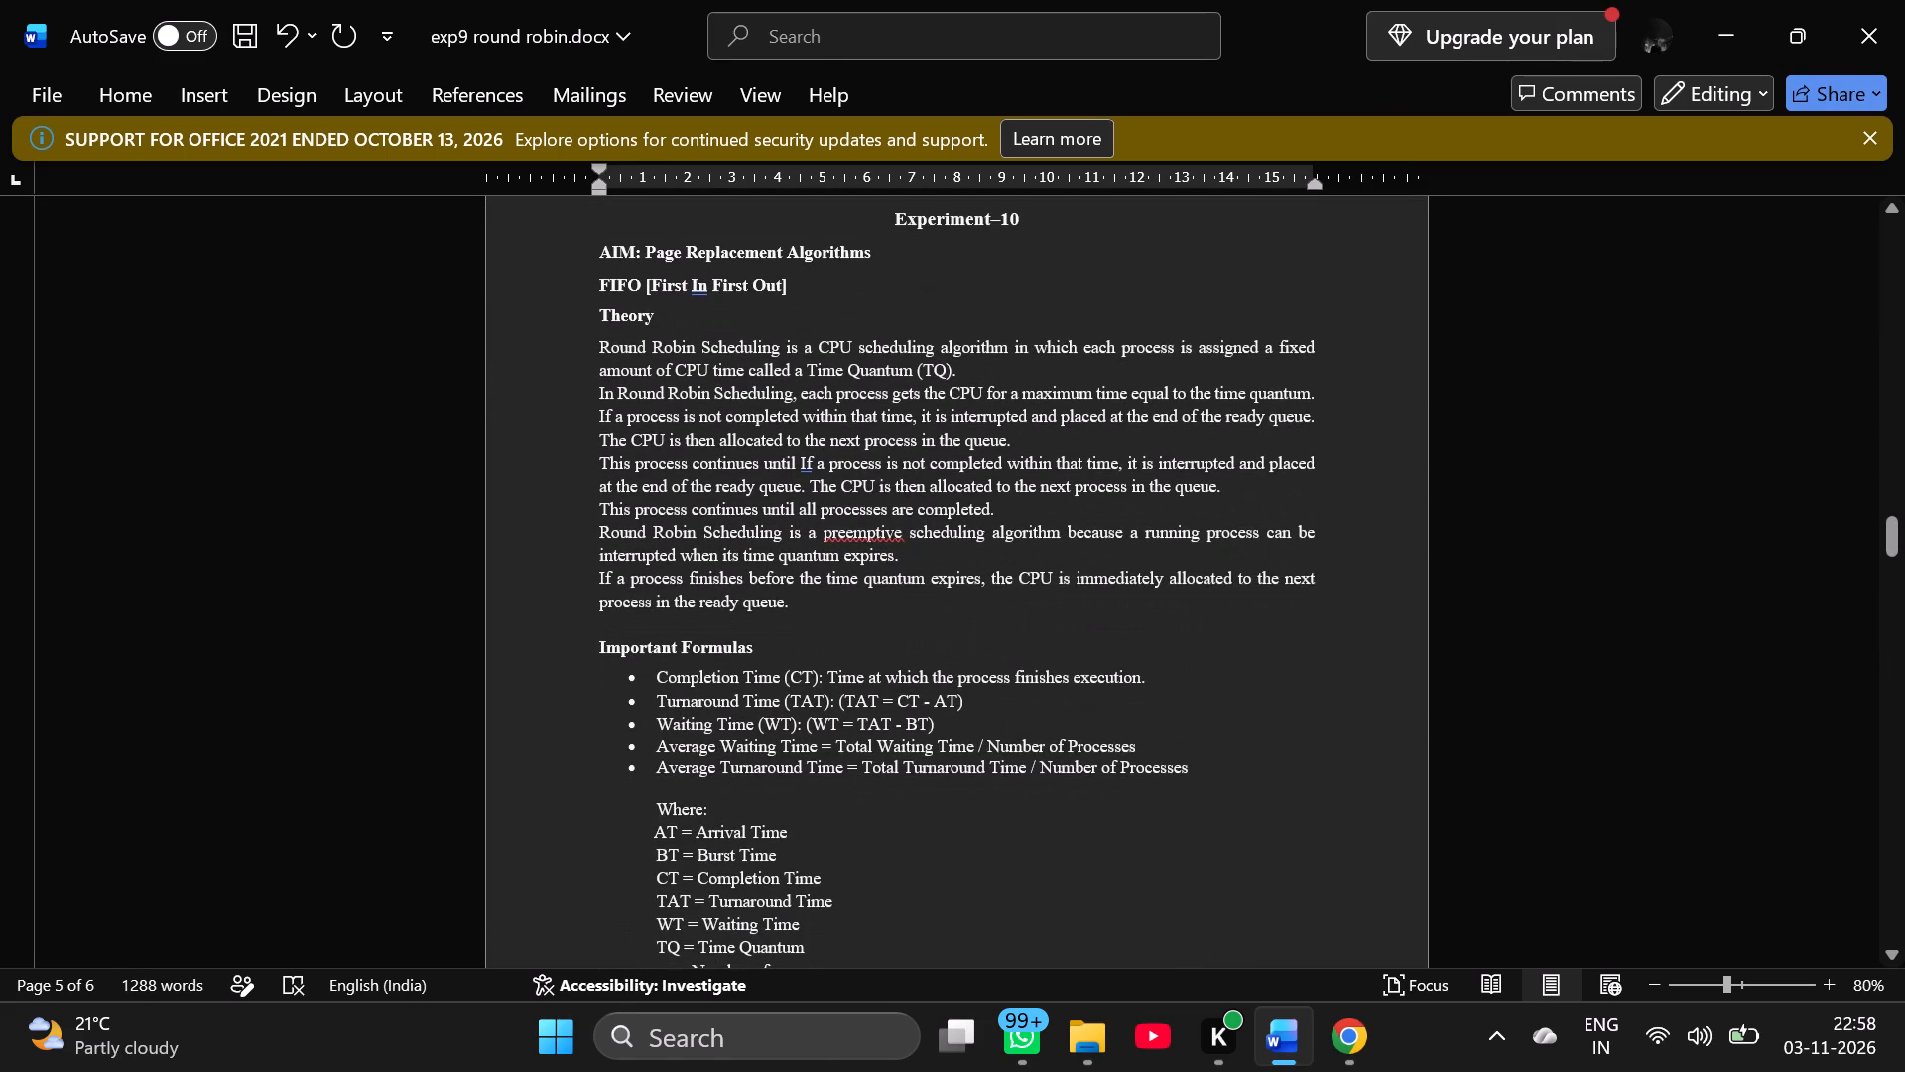
scroll(768, 792, "right", 1)
scroll(768, 792, "down", 1)
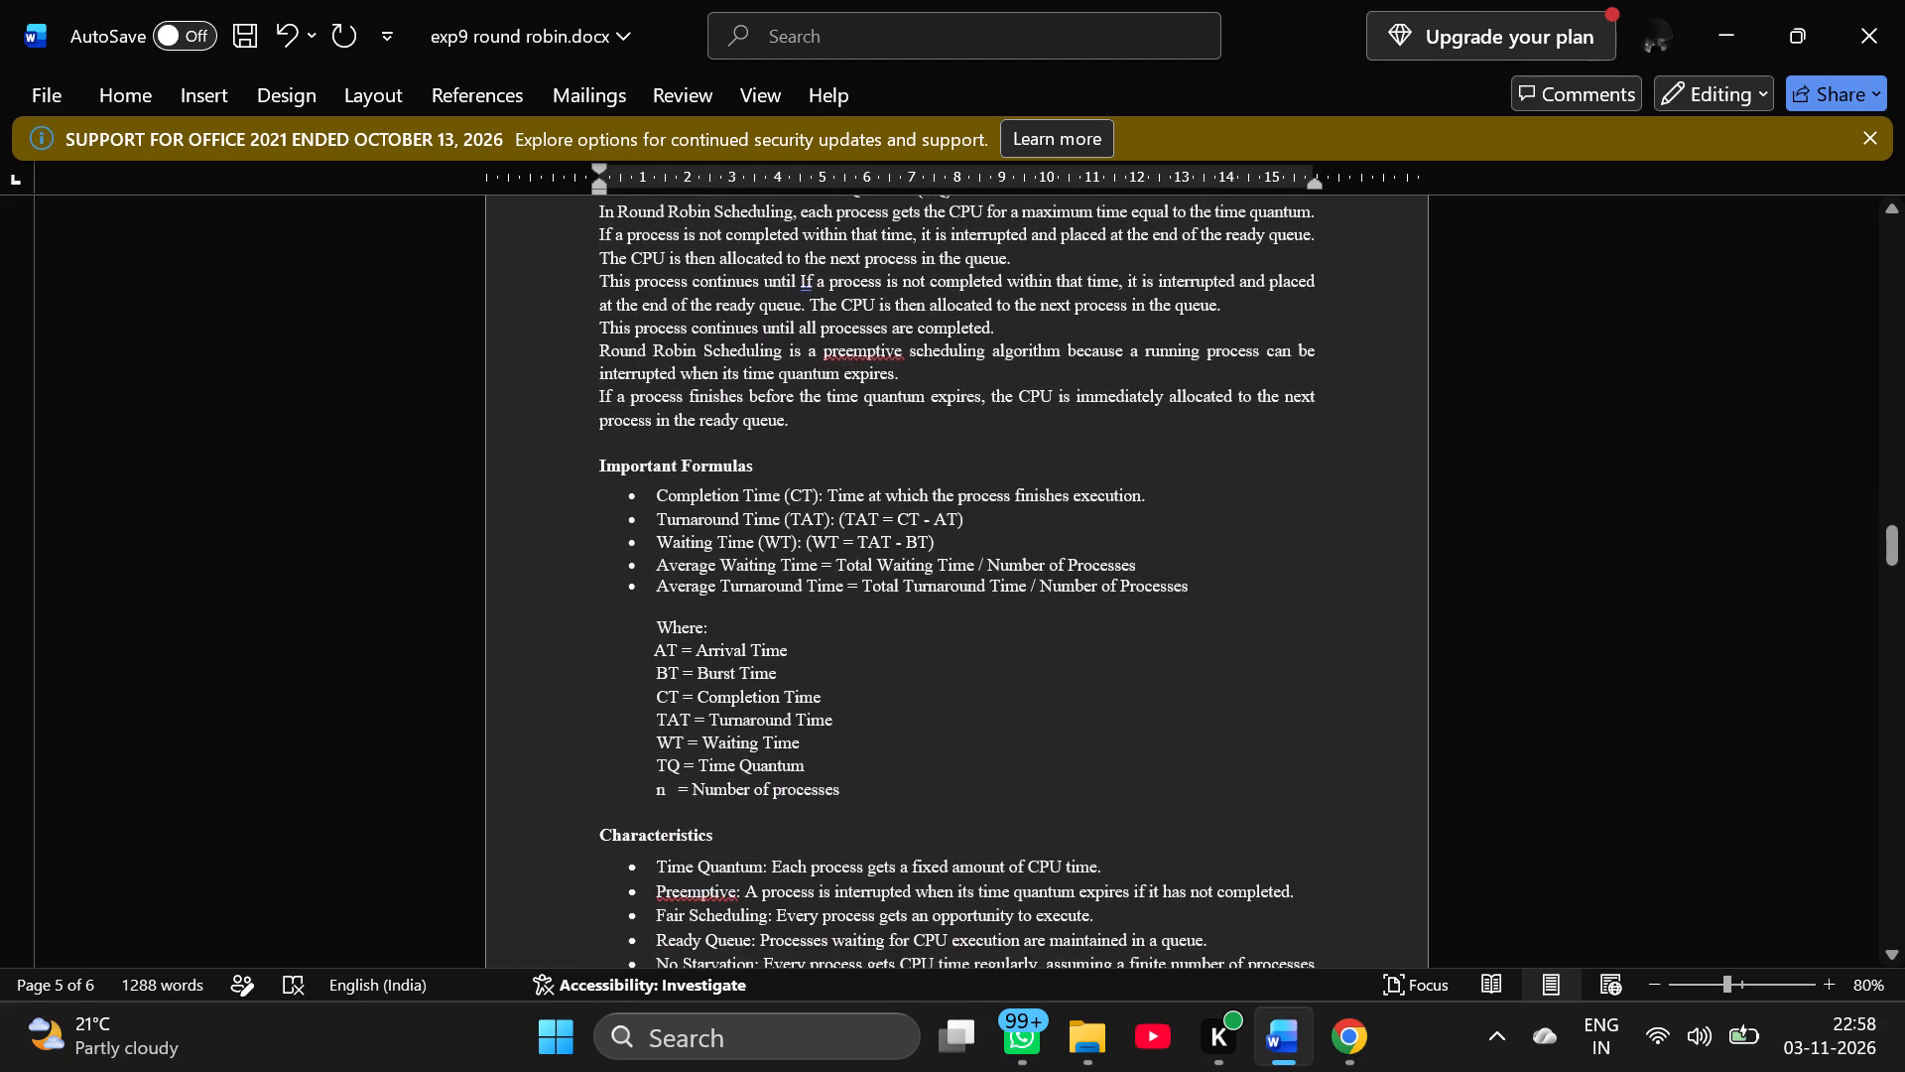
scroll(768, 792, "up", 2)
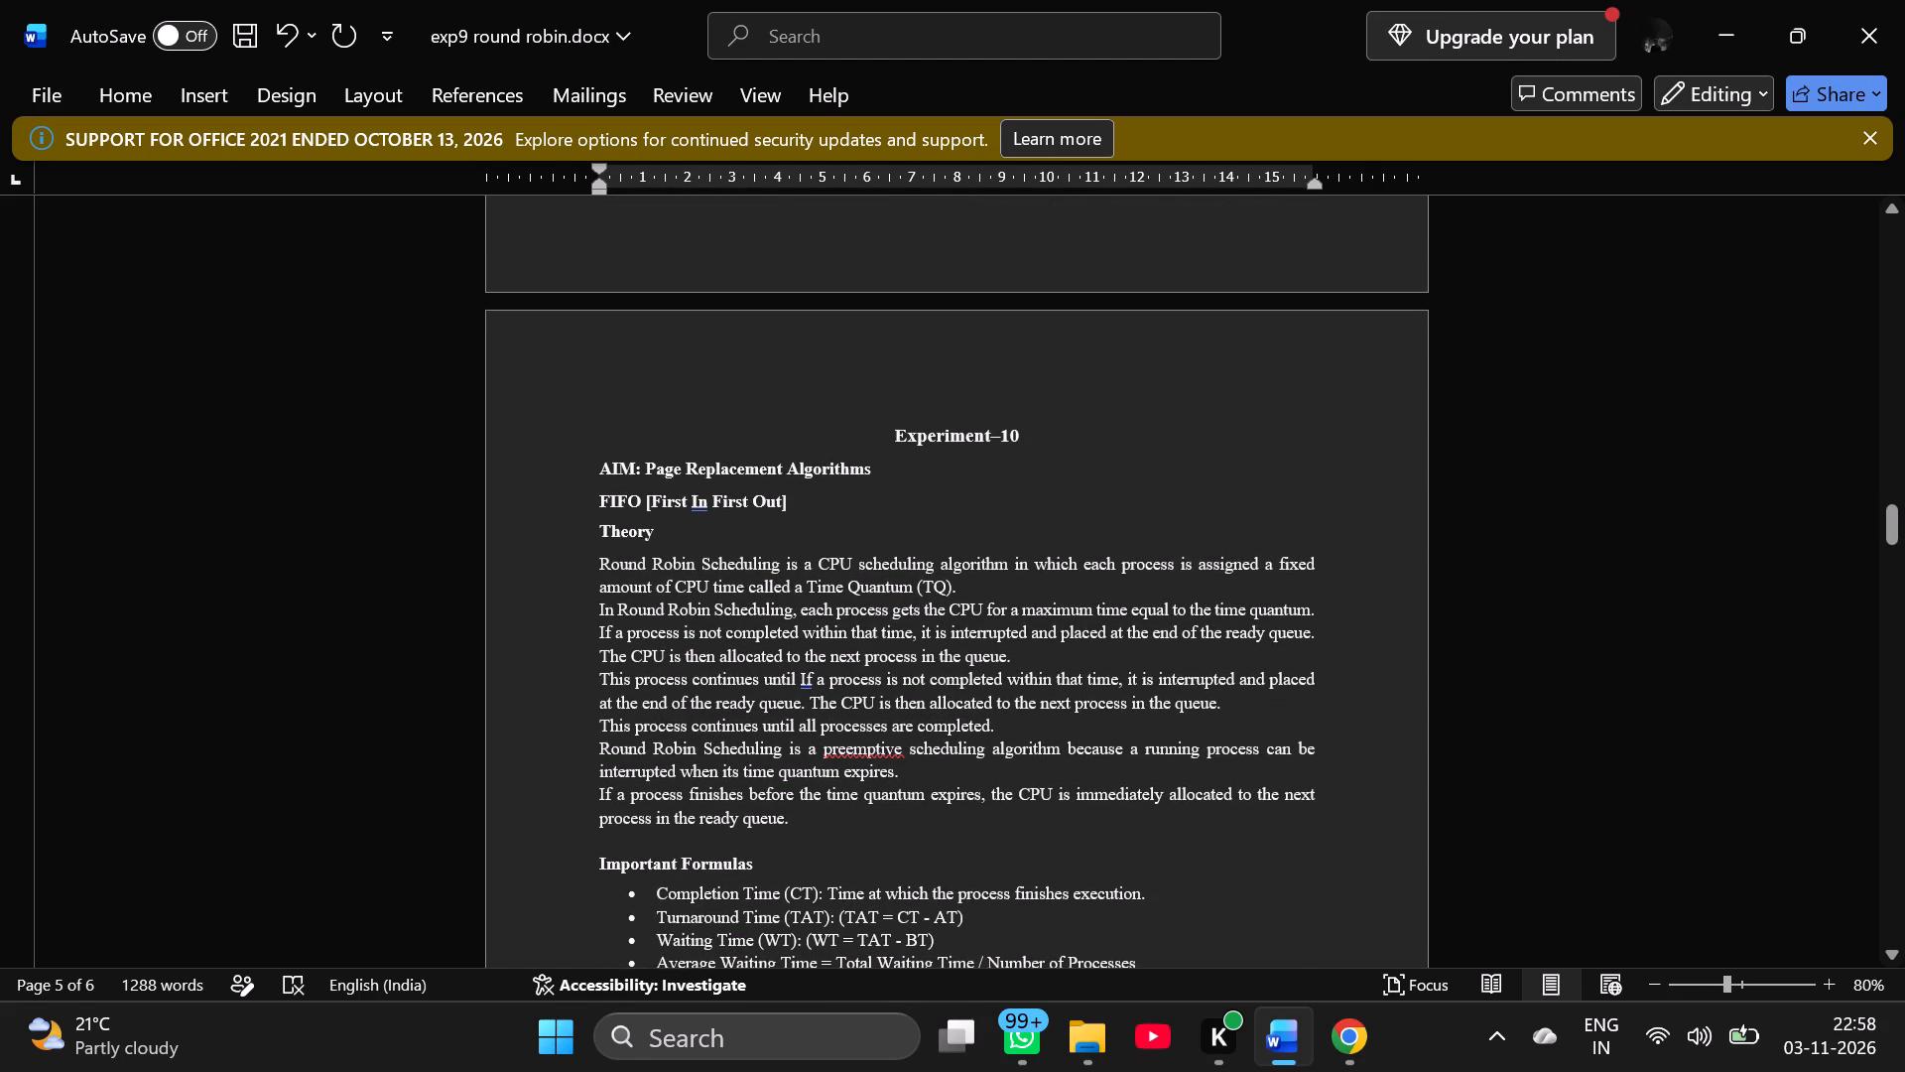
scroll(895, 674, "down", 2)
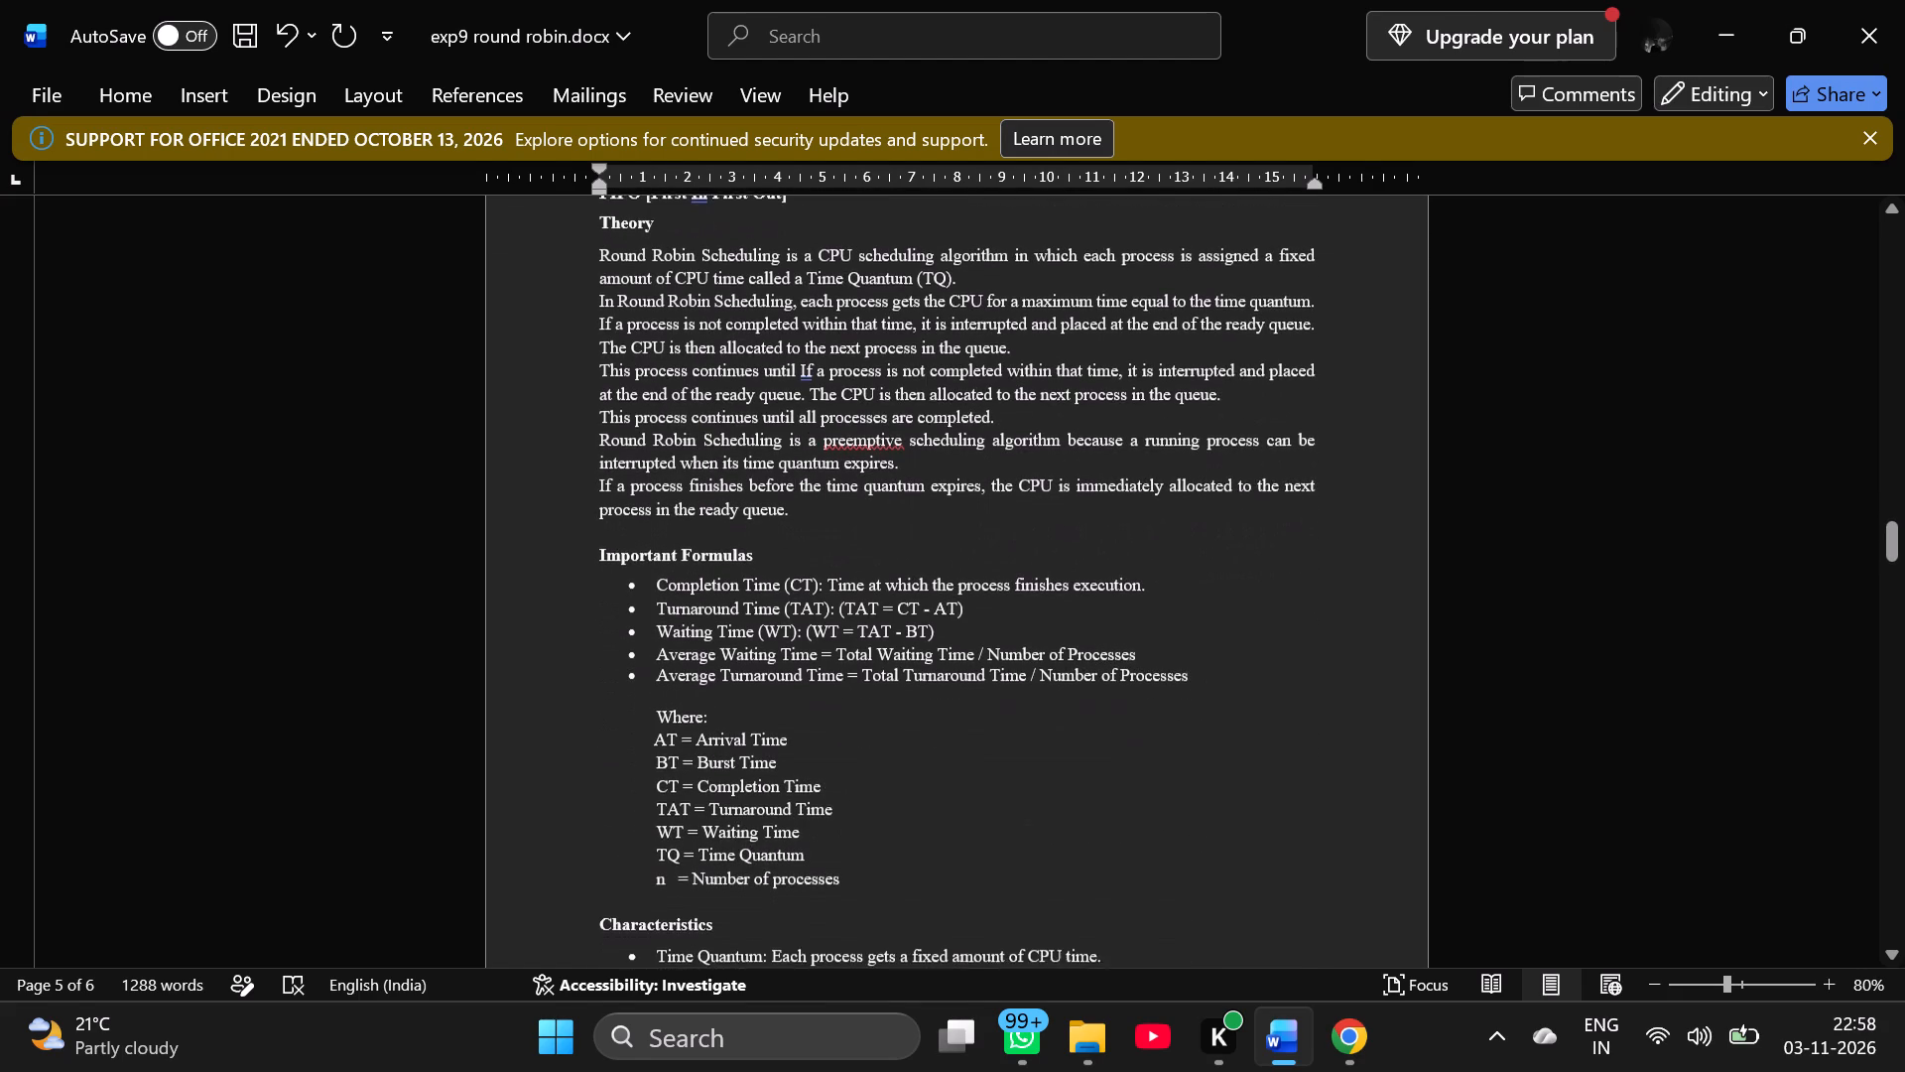
Set the line spacing of Experiment–10's first Theory paragraph to 1.15.
scroll(895, 674, "down", 1)
scroll(895, 674, "up", 2)
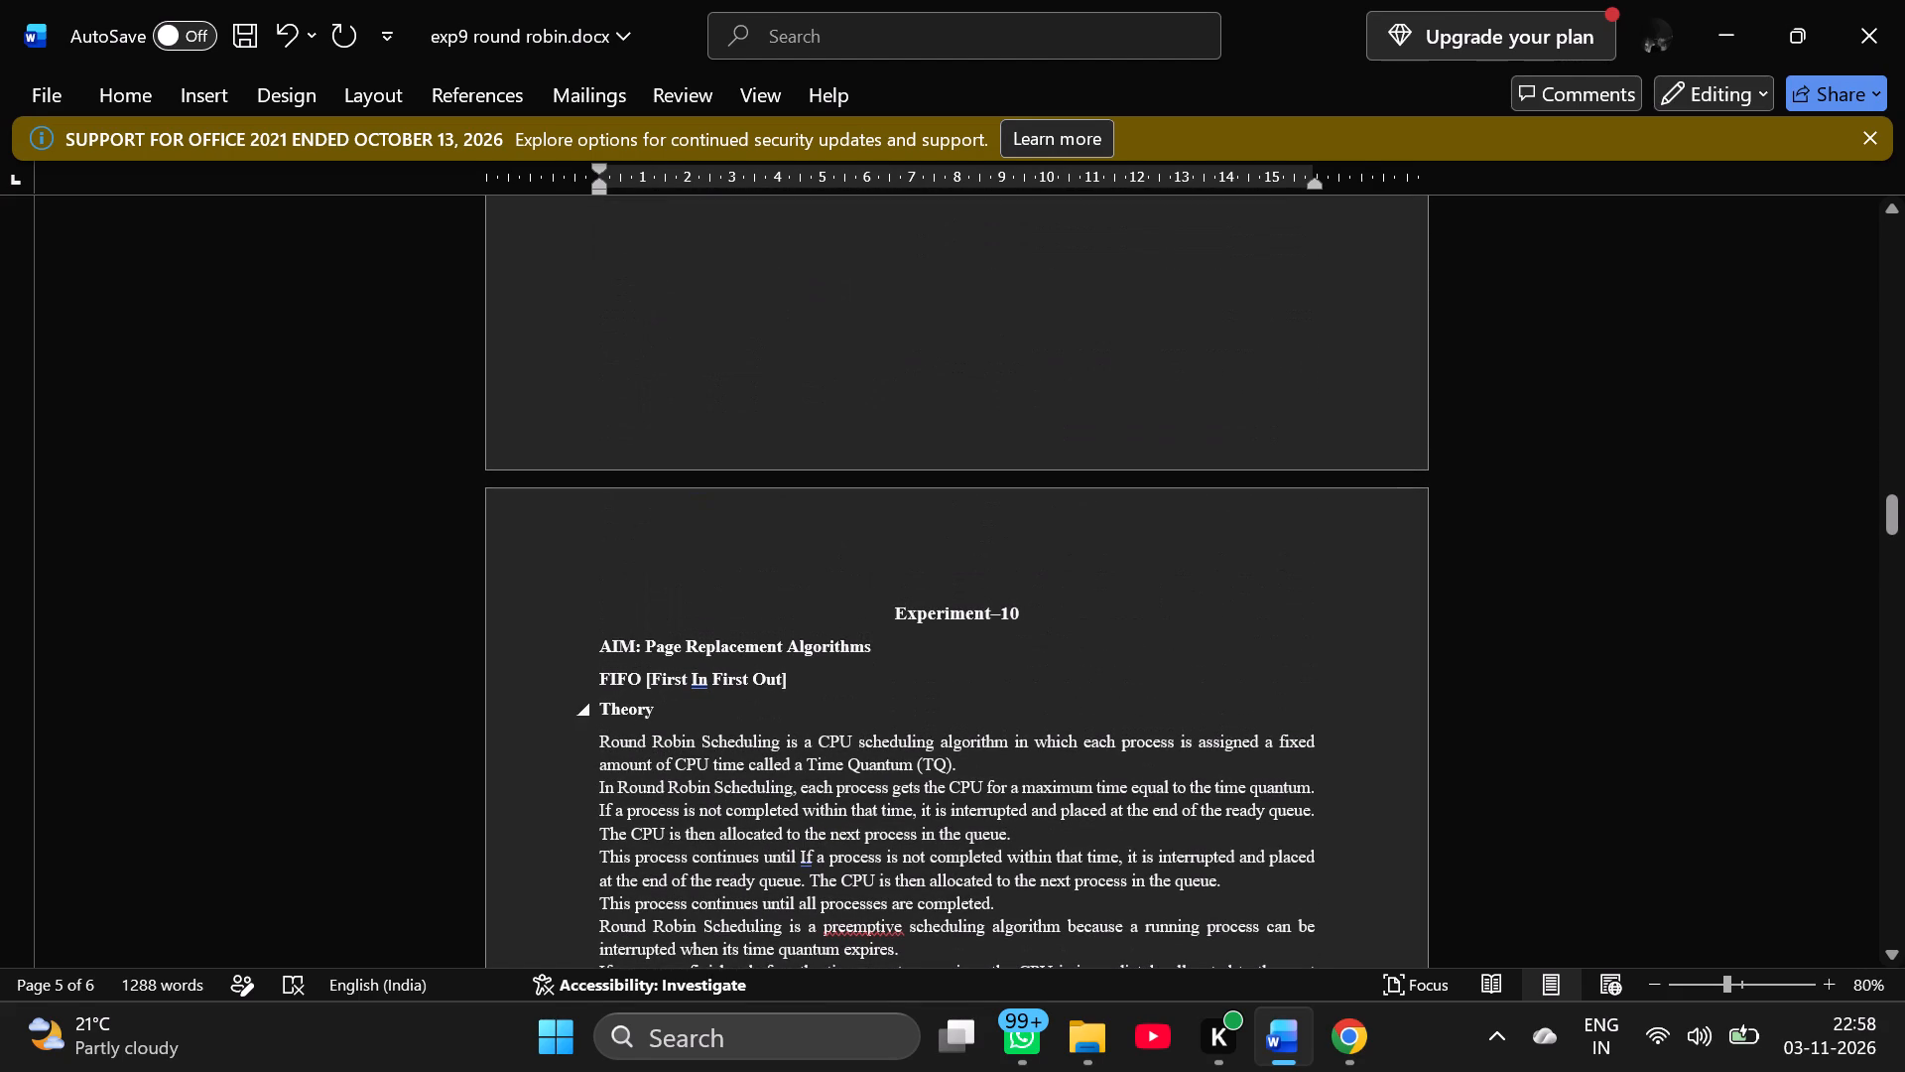
left_click_drag(585, 737, 695, 747)
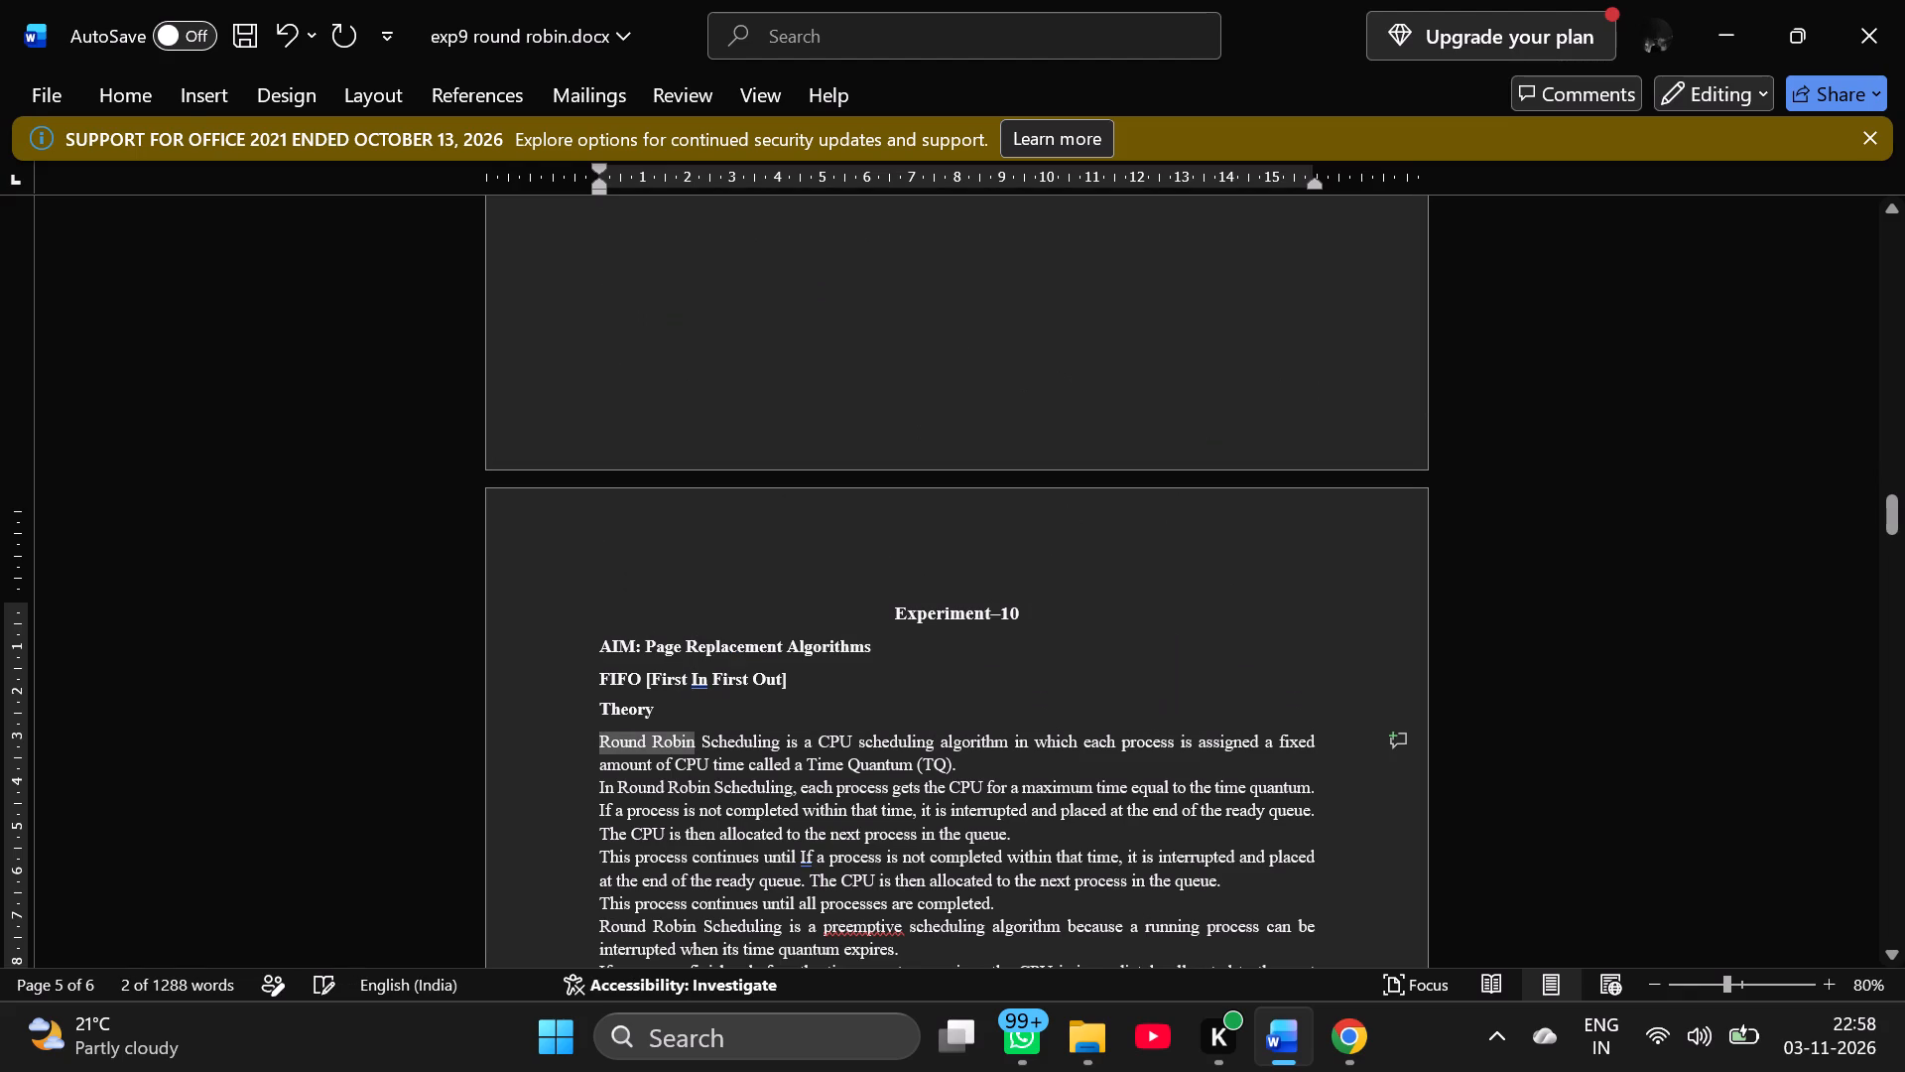
left_click(142, 94)
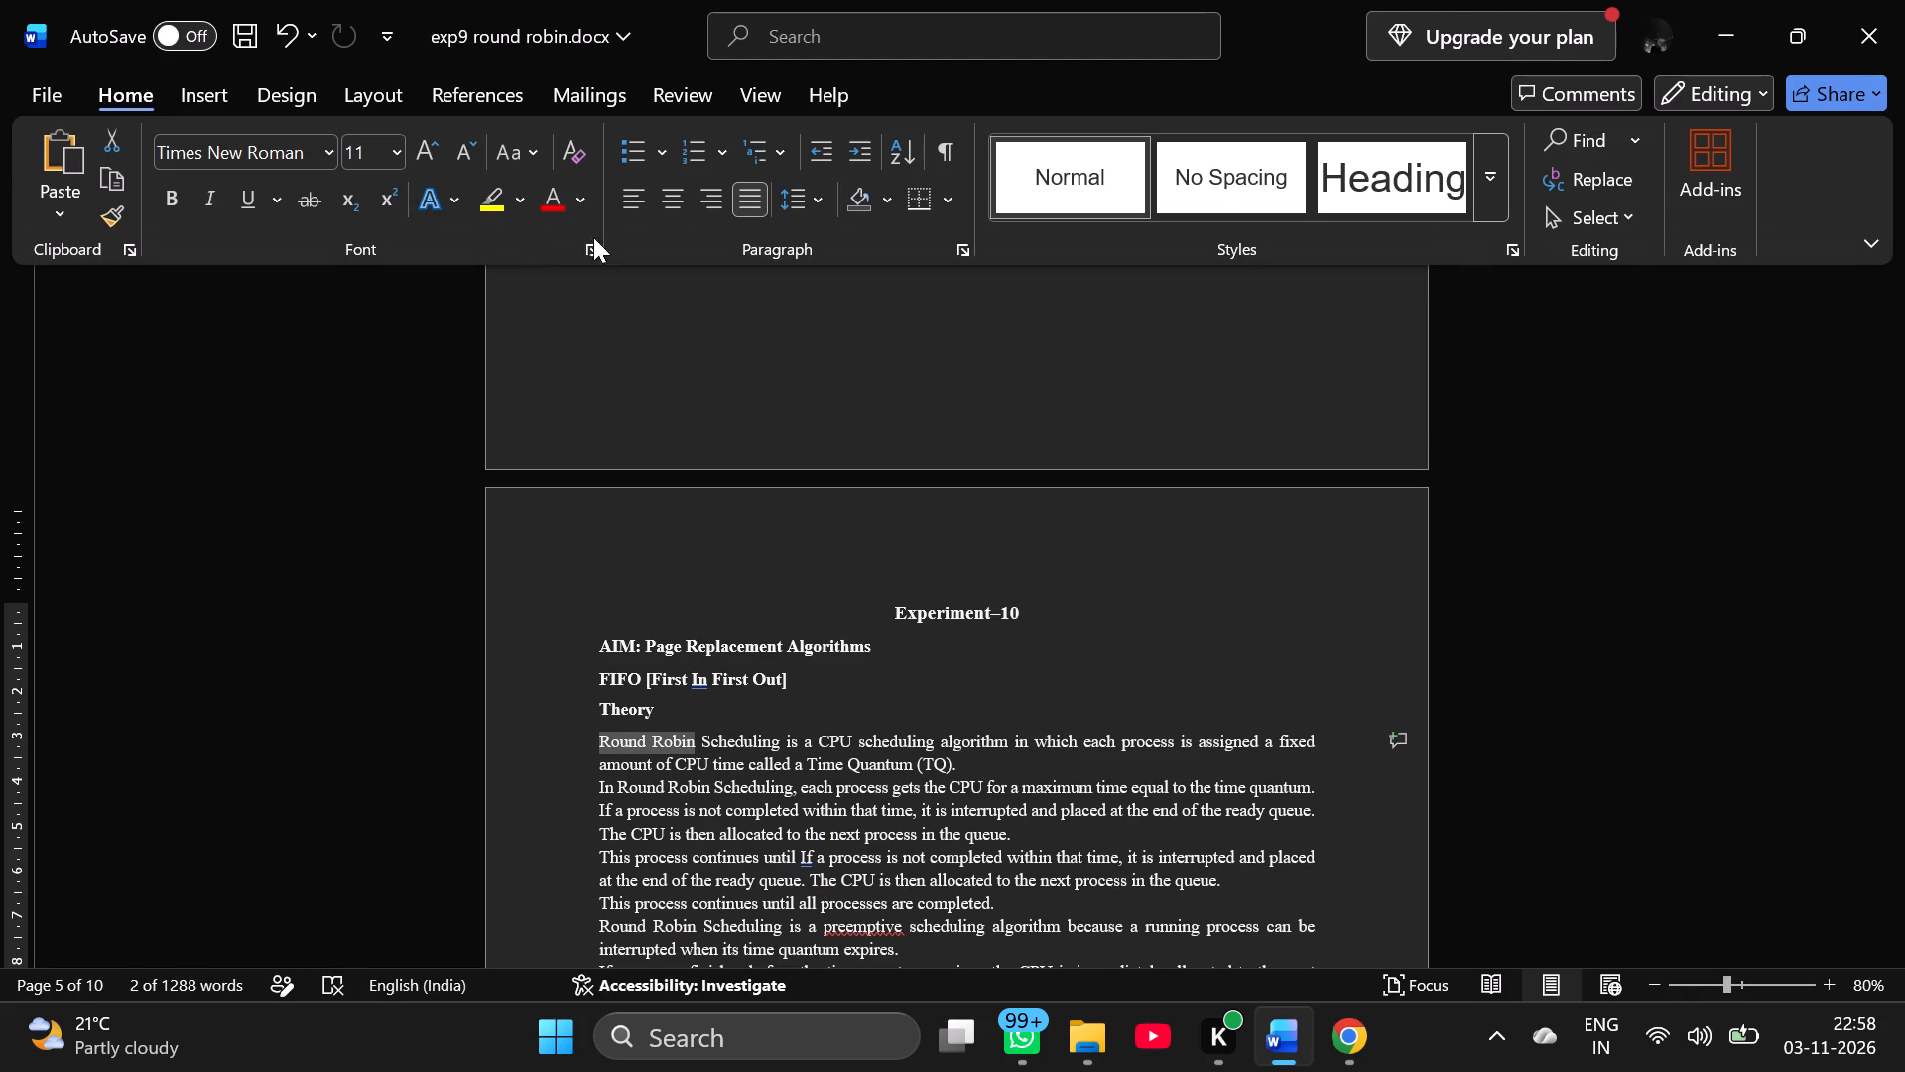
left_click(792, 206)
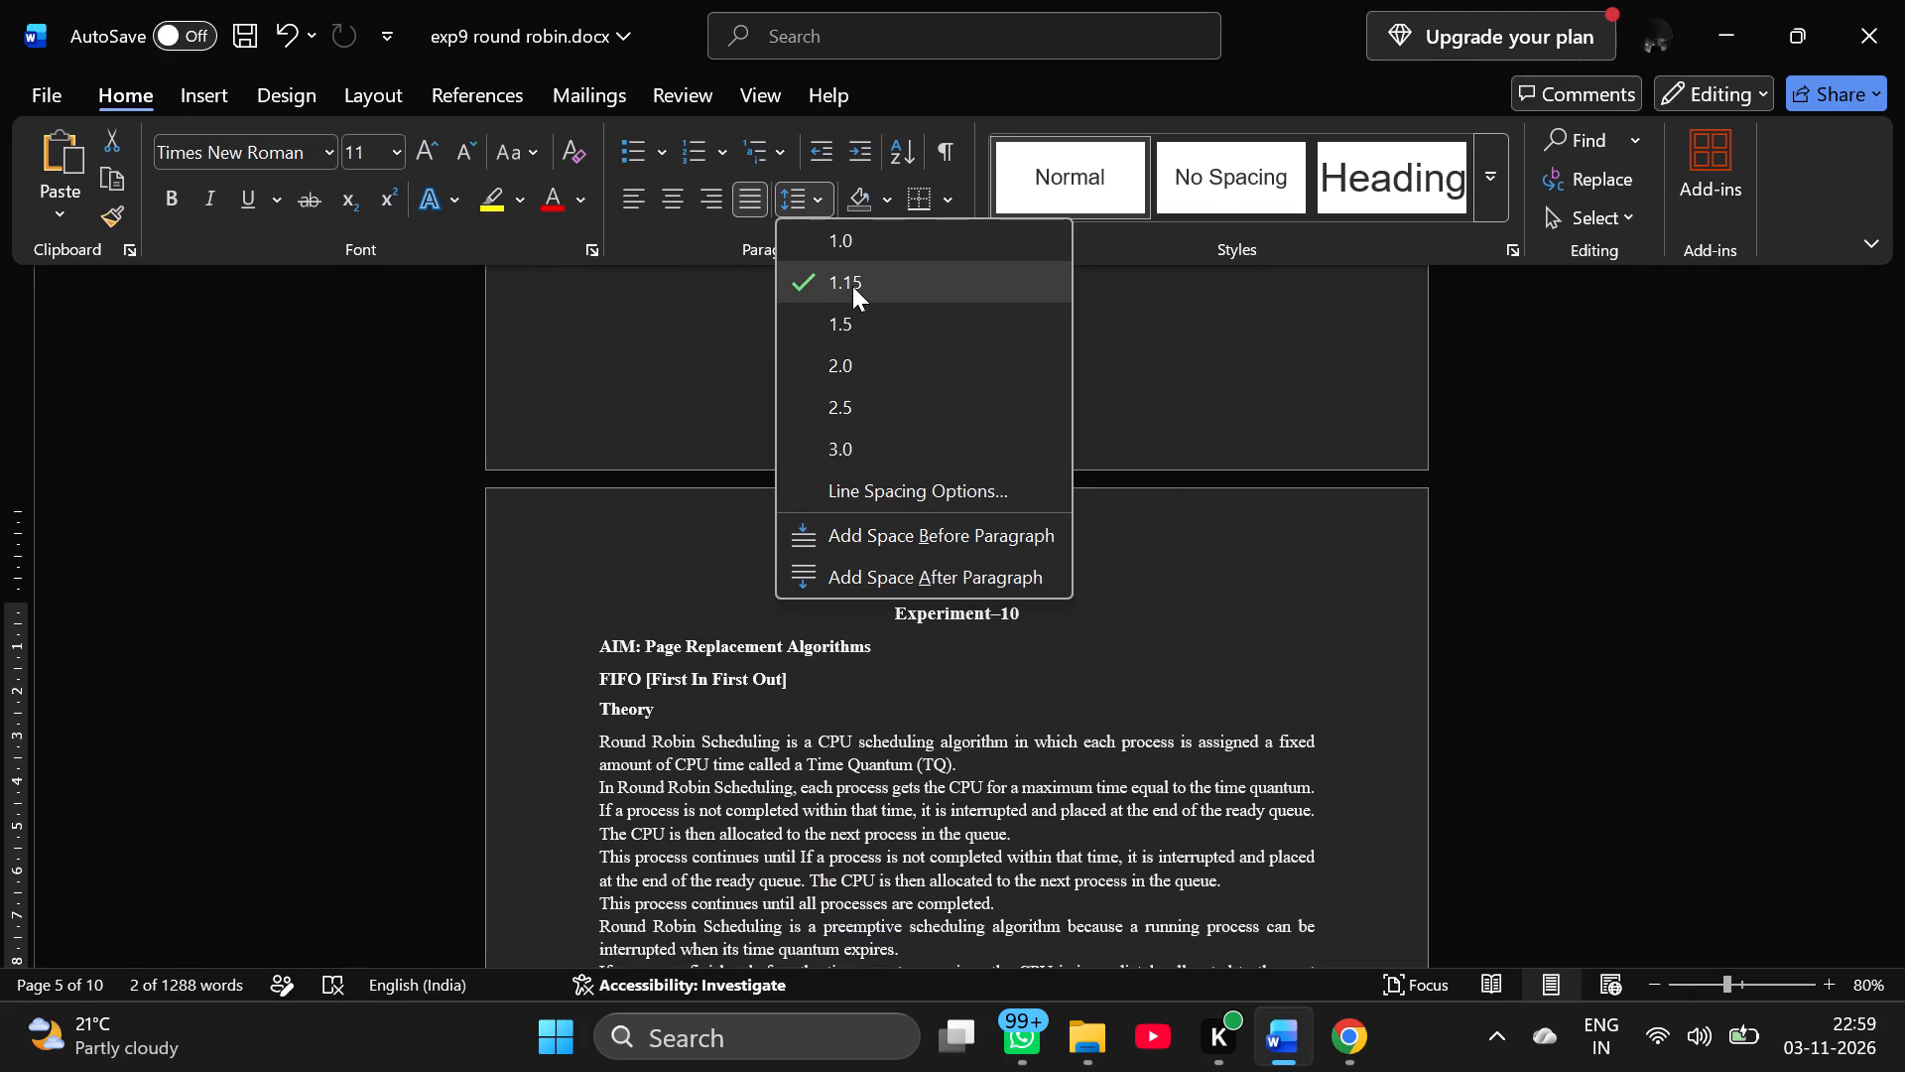
left_click(852, 286)
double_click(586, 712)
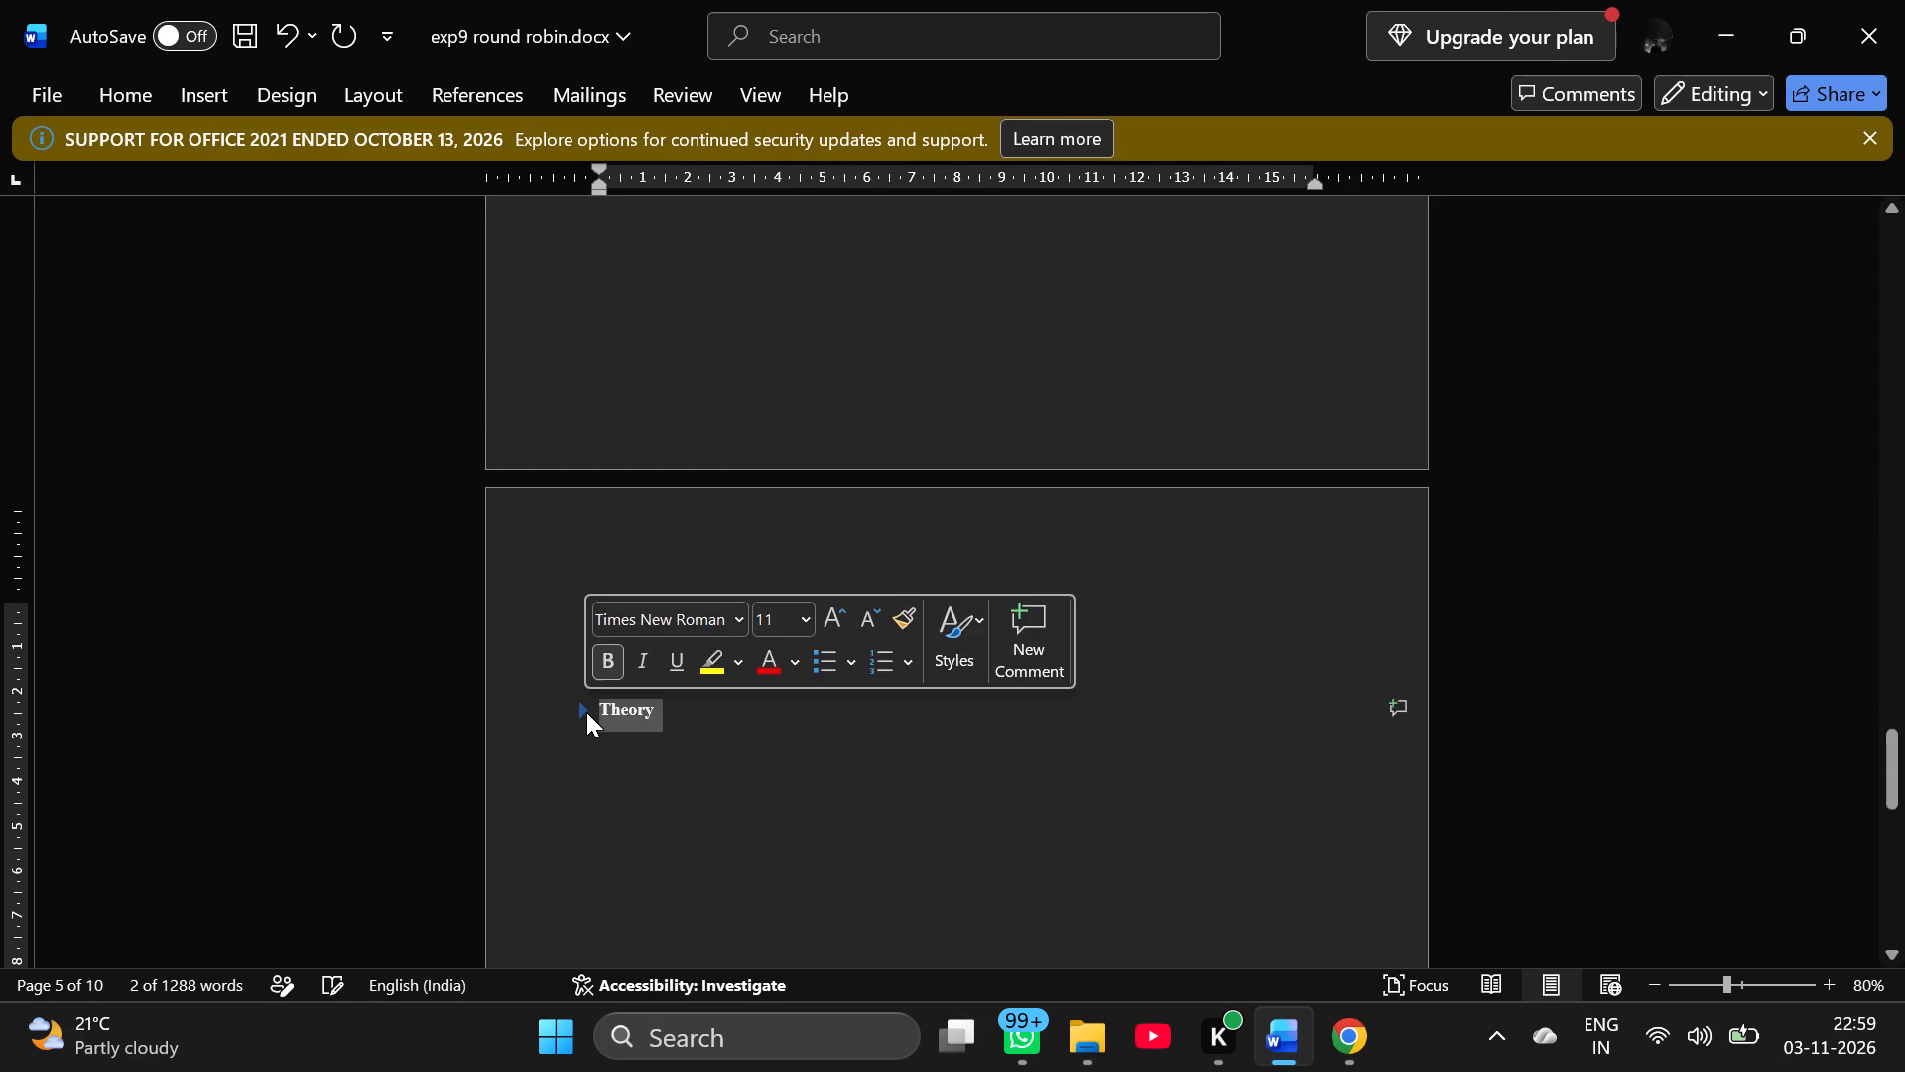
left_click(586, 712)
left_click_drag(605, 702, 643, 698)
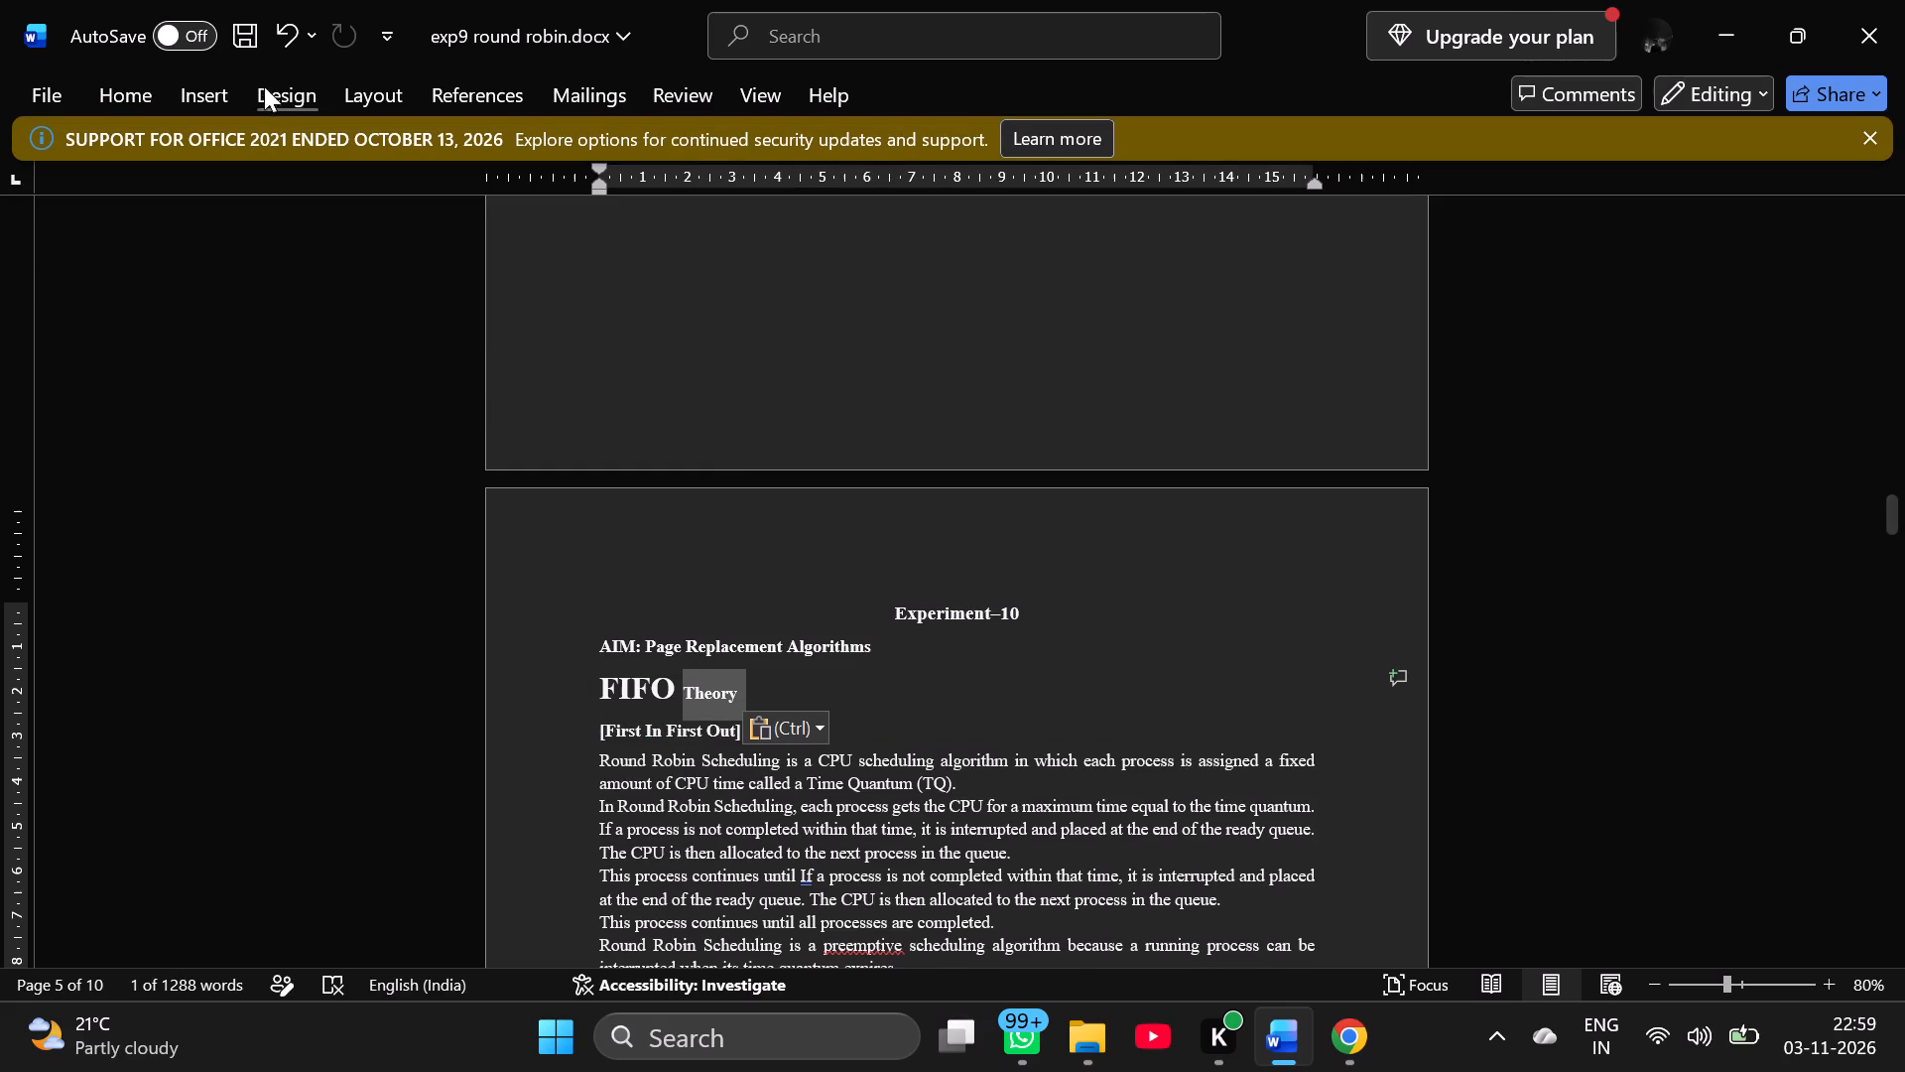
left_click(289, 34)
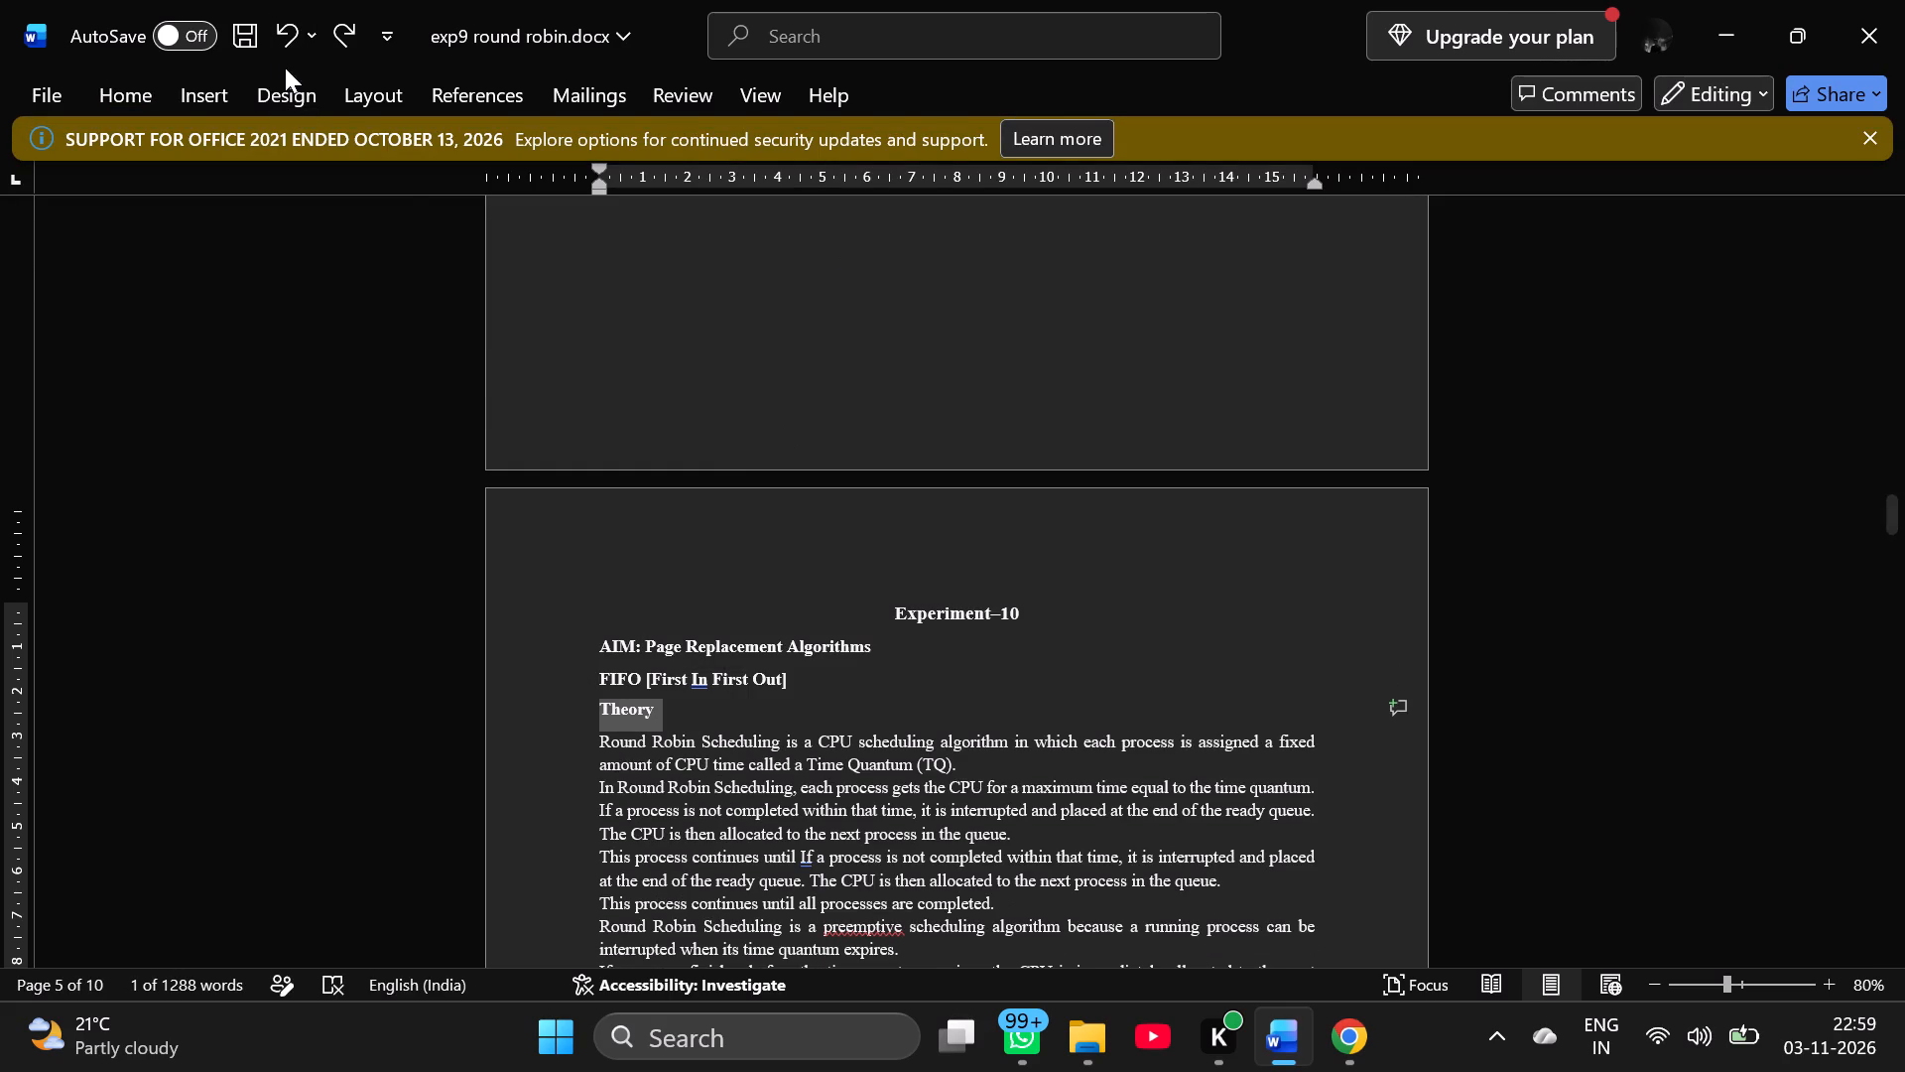
Set the line spacing of Experiment–10's Theory heading to 1.15.
left_click(125, 102)
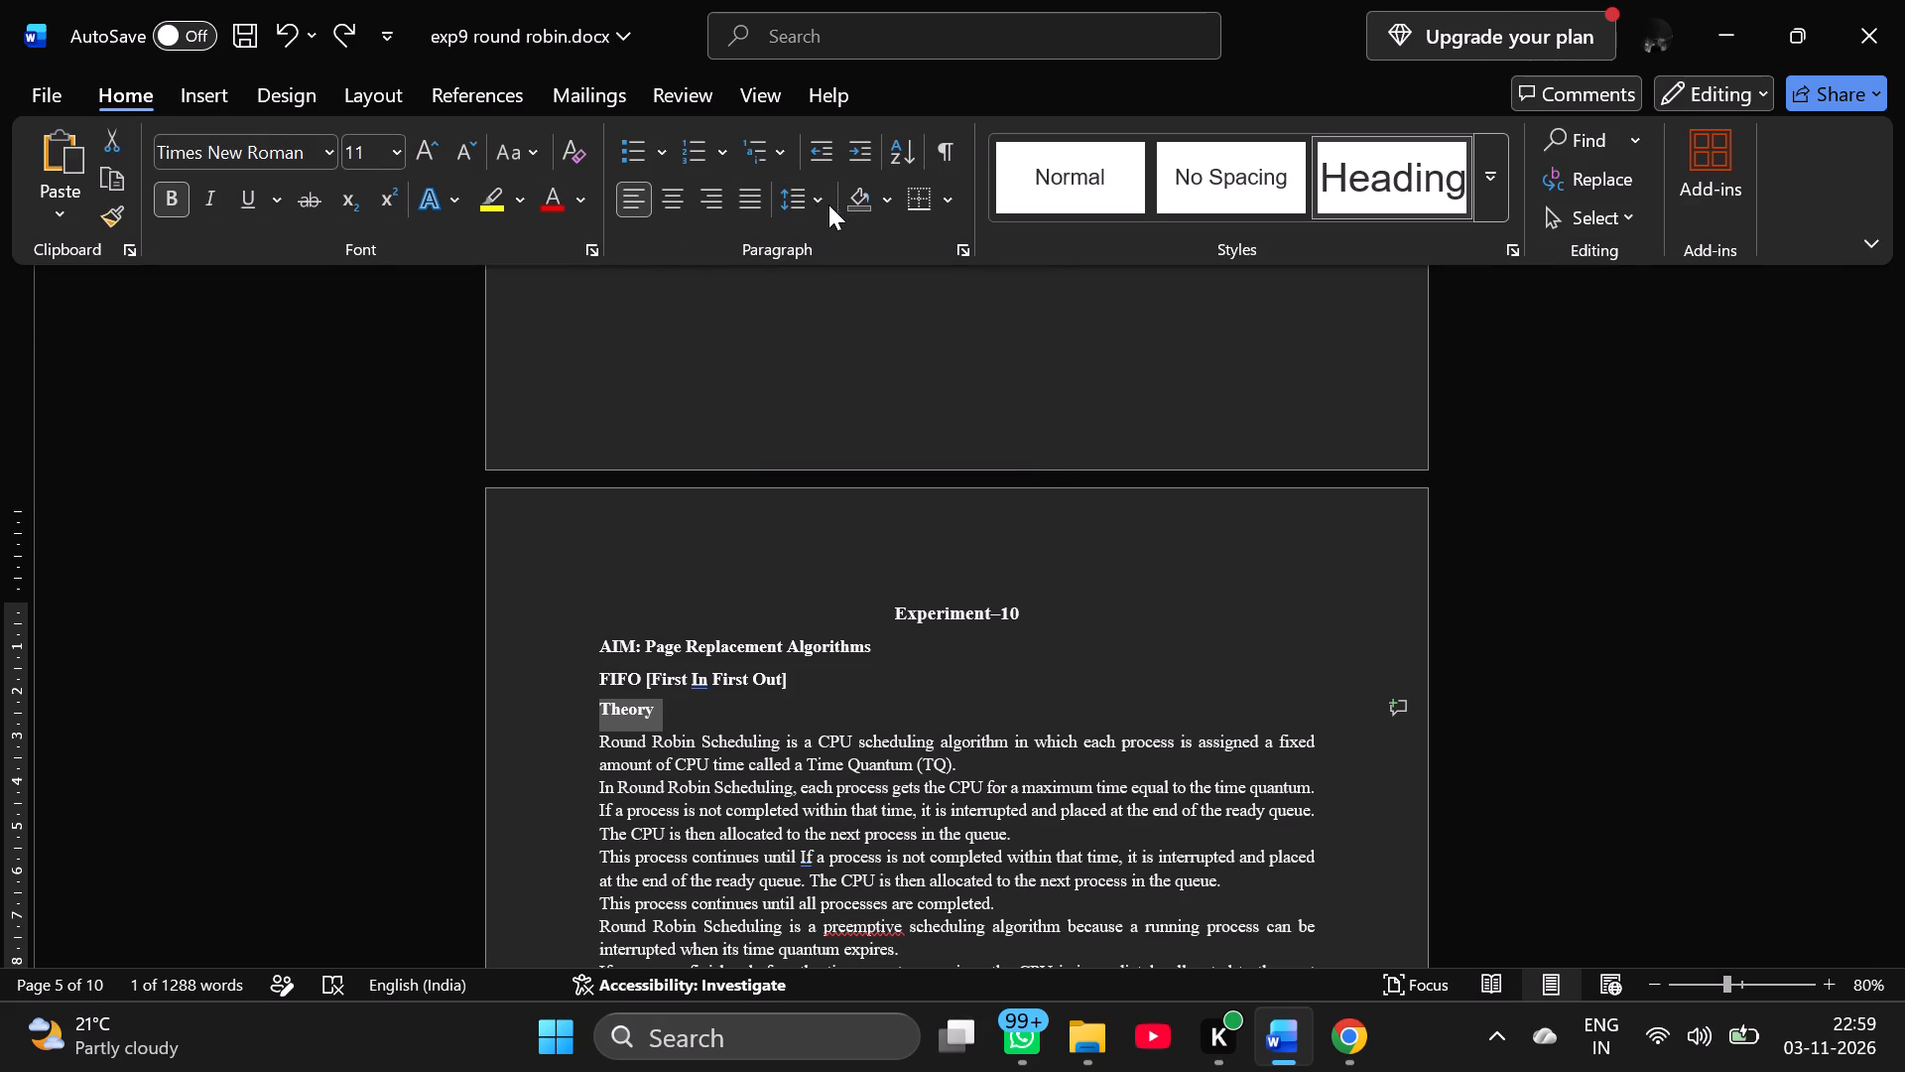
left_click(821, 194)
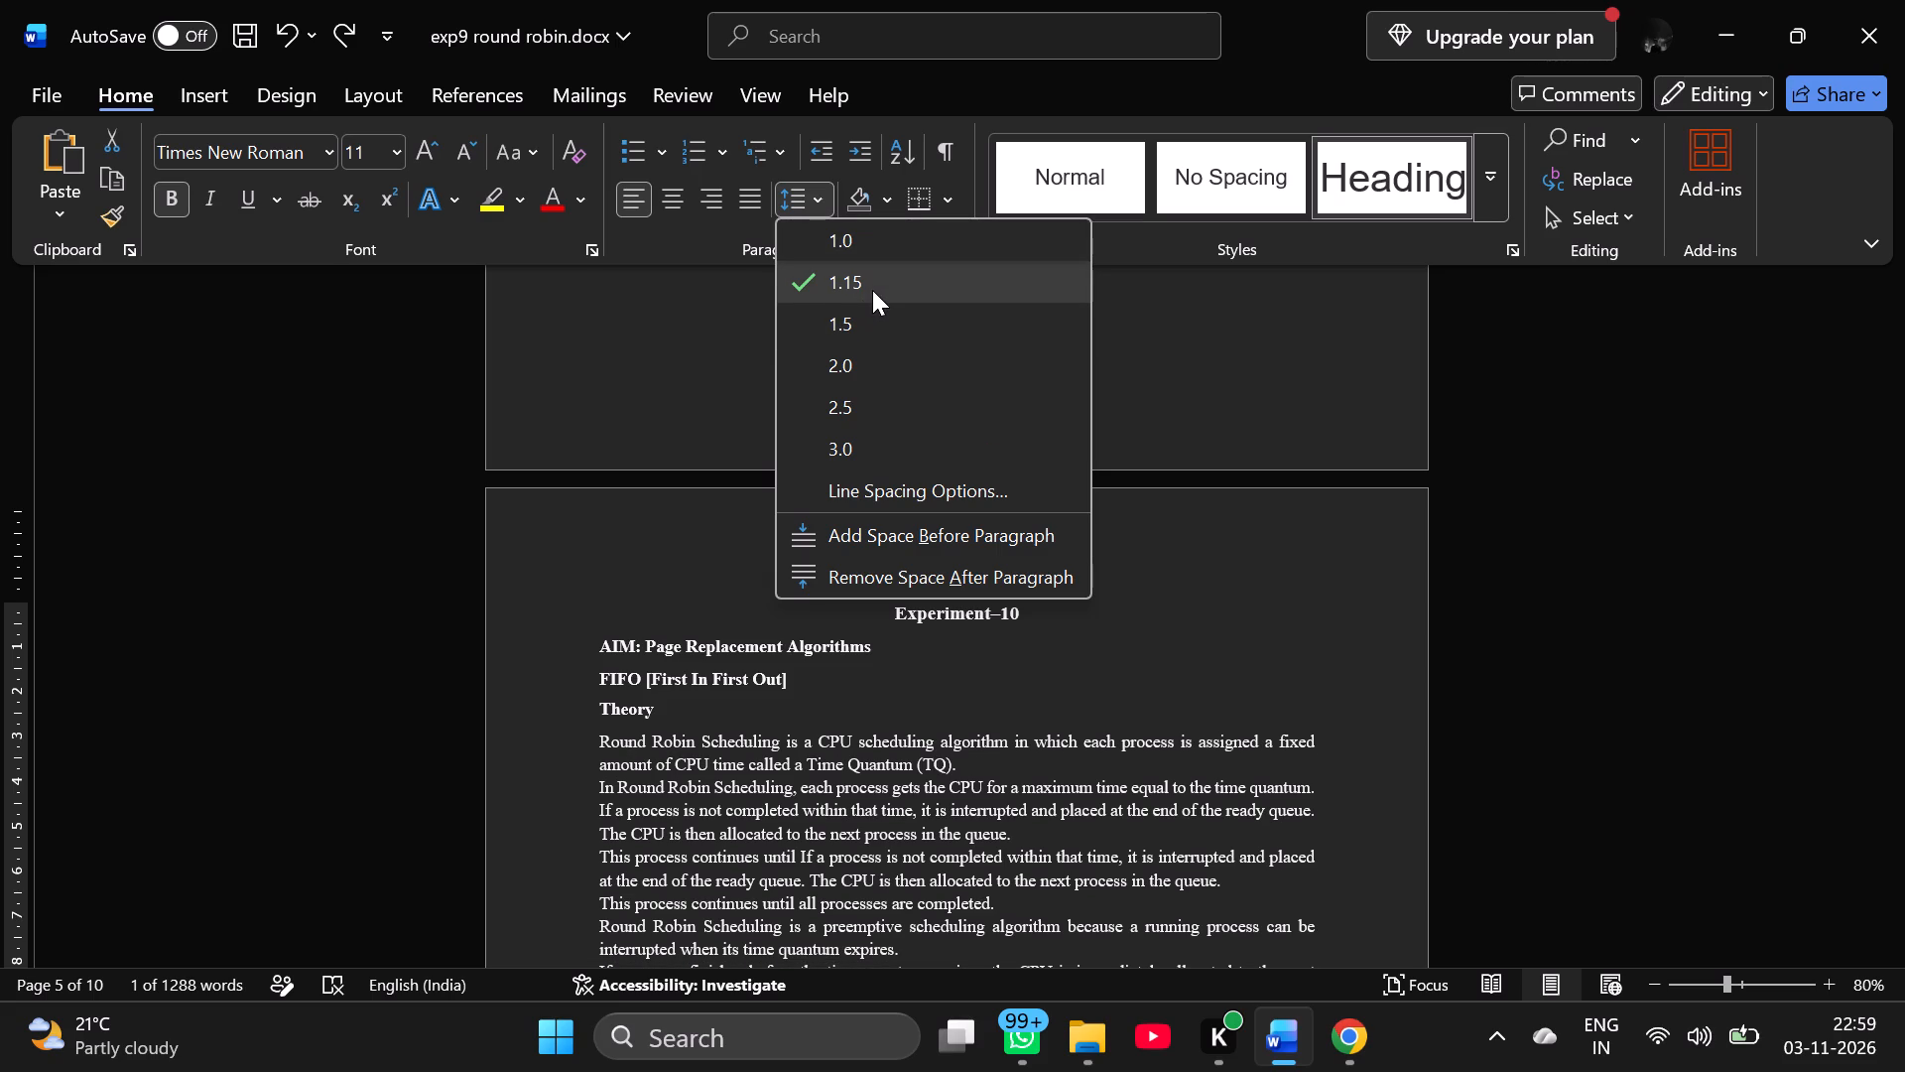
left_click(872, 290)
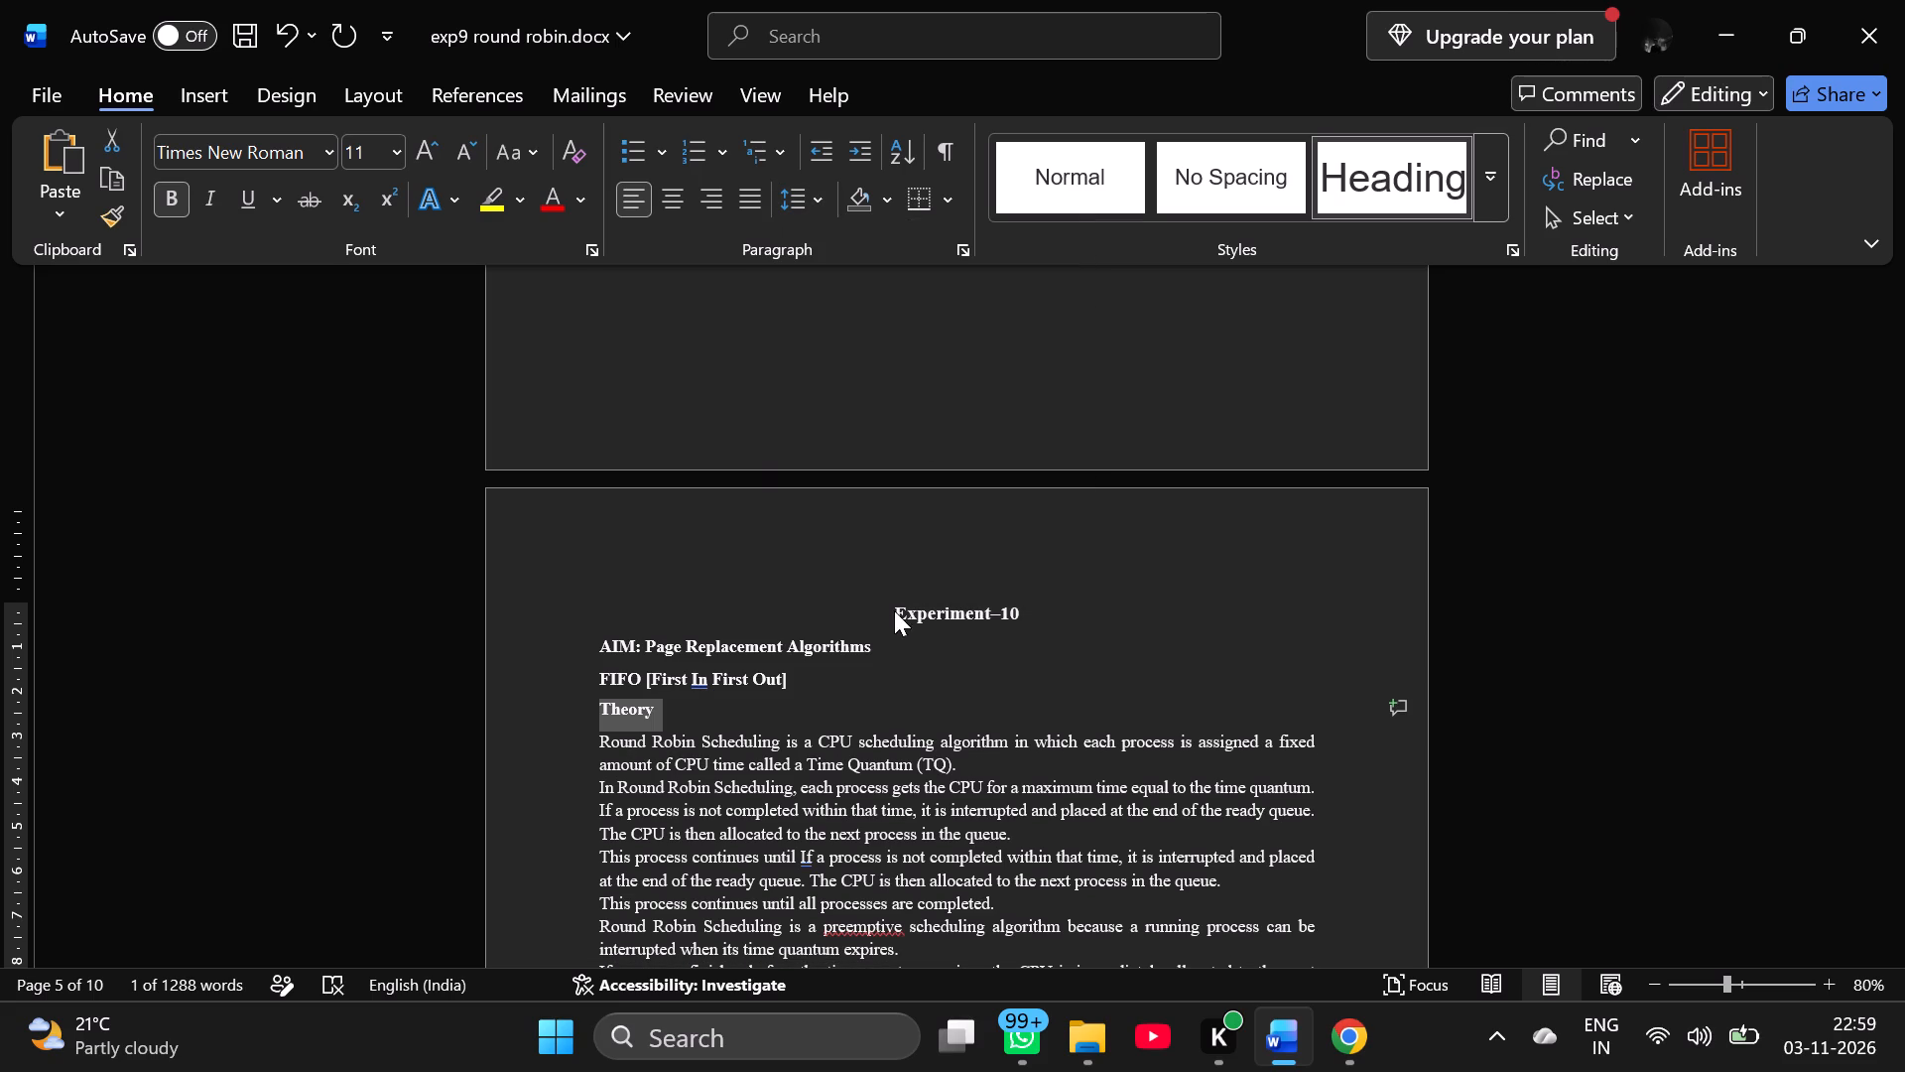
left_click(868, 670)
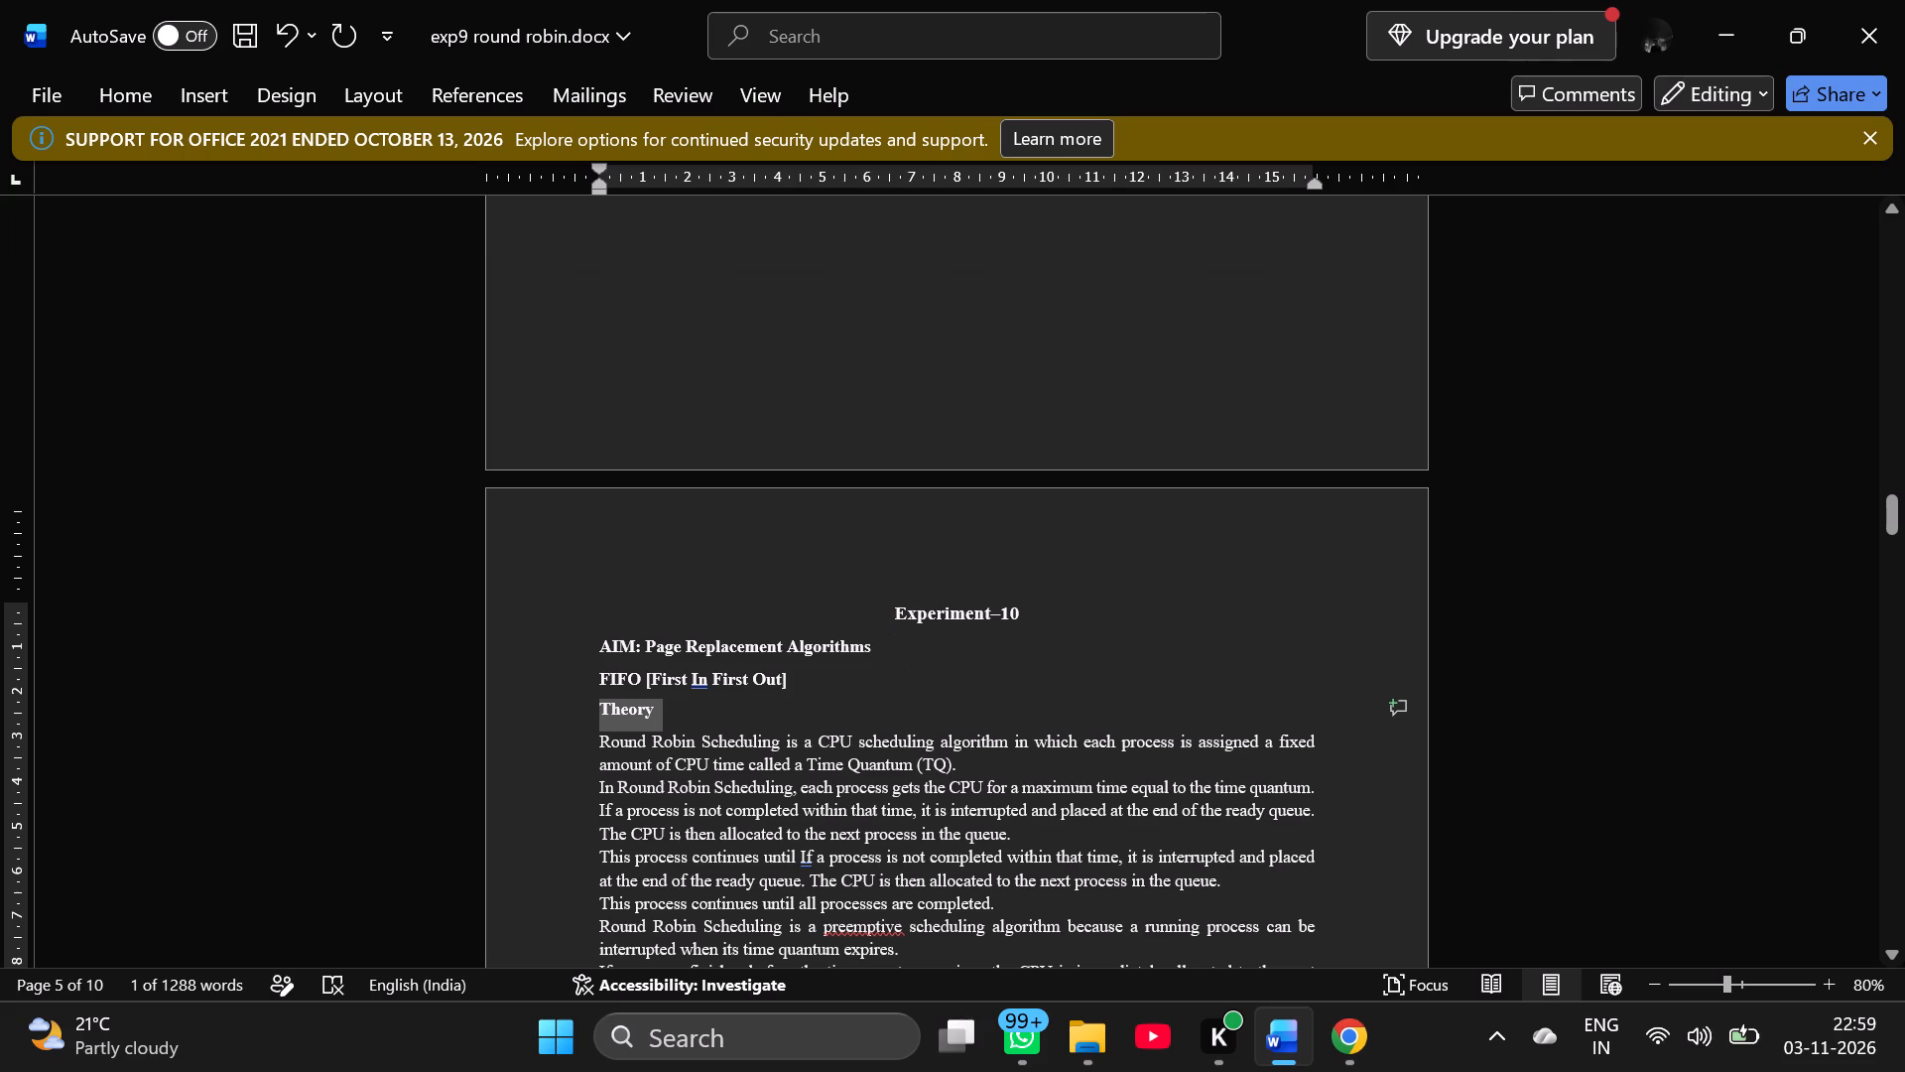
left_click(865, 703)
scroll(865, 703, "down", 3)
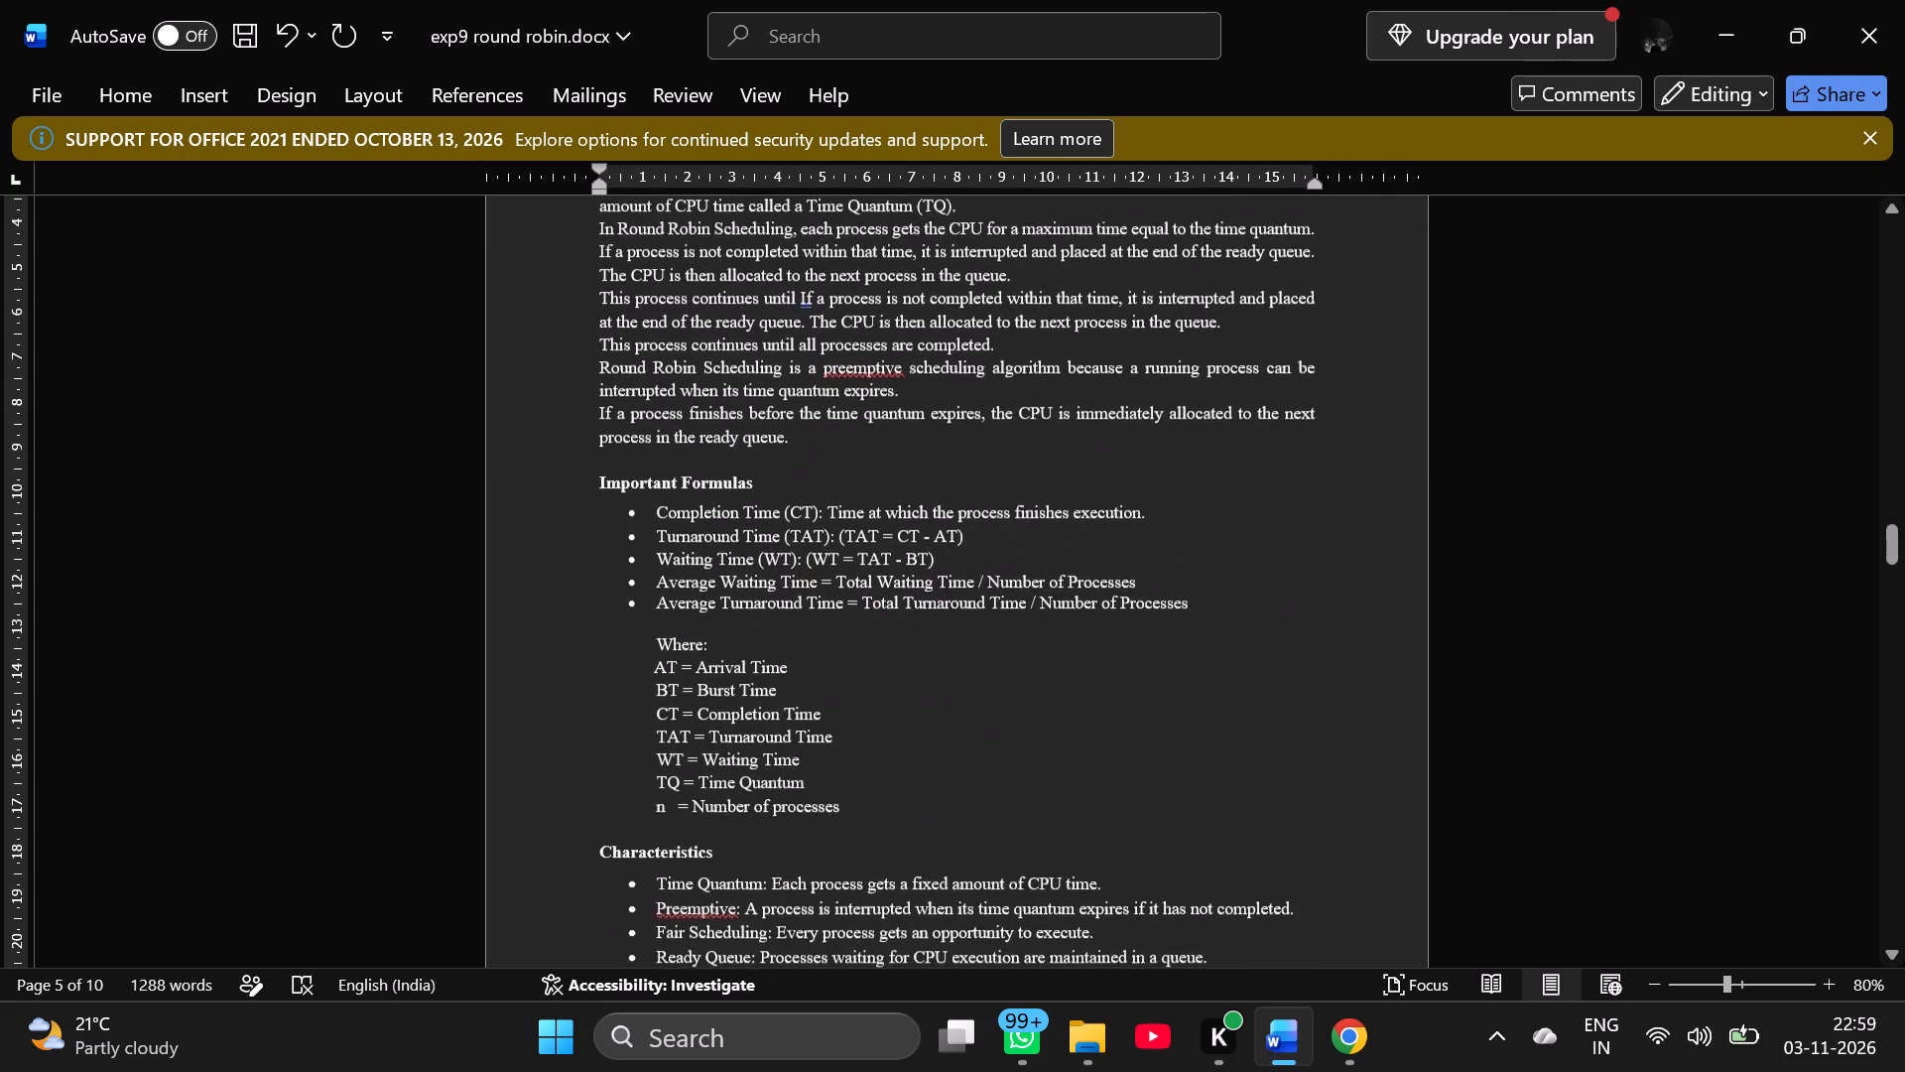
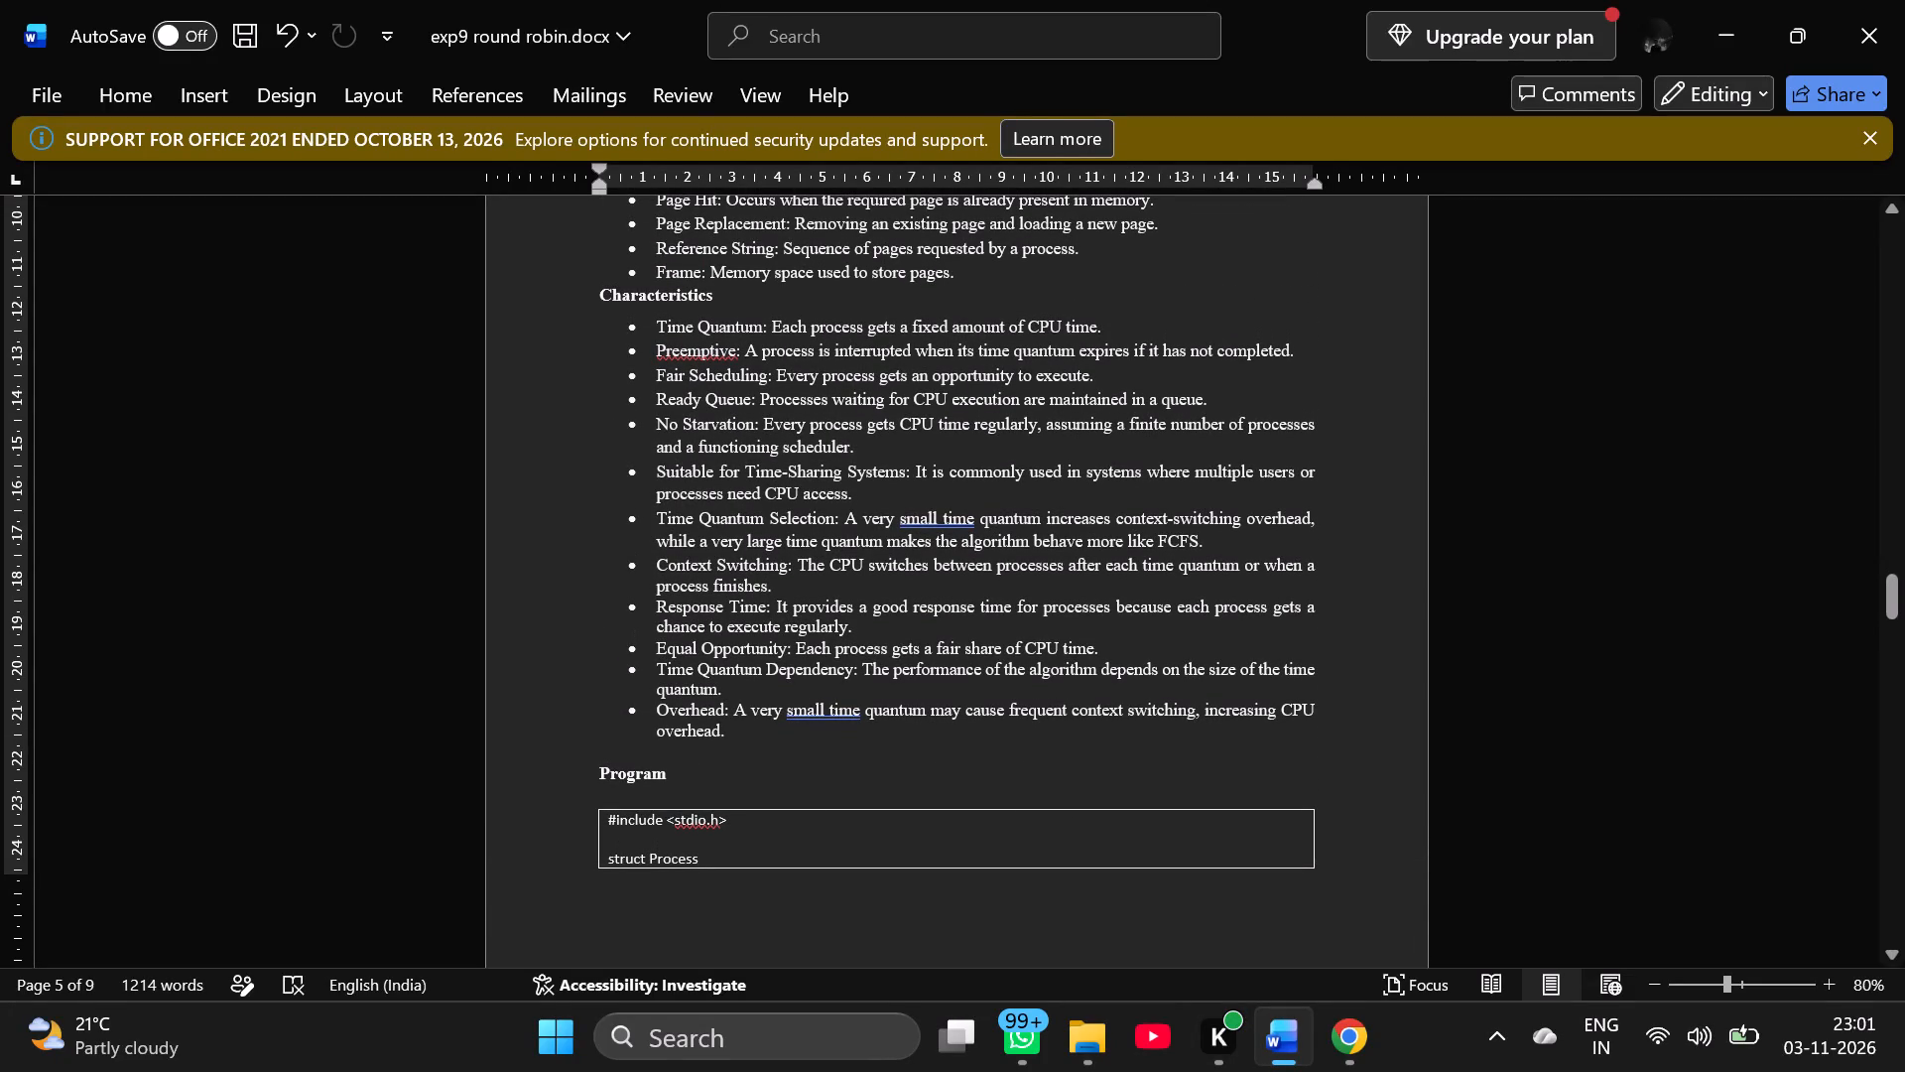
left_click_drag(642, 320, 729, 691)
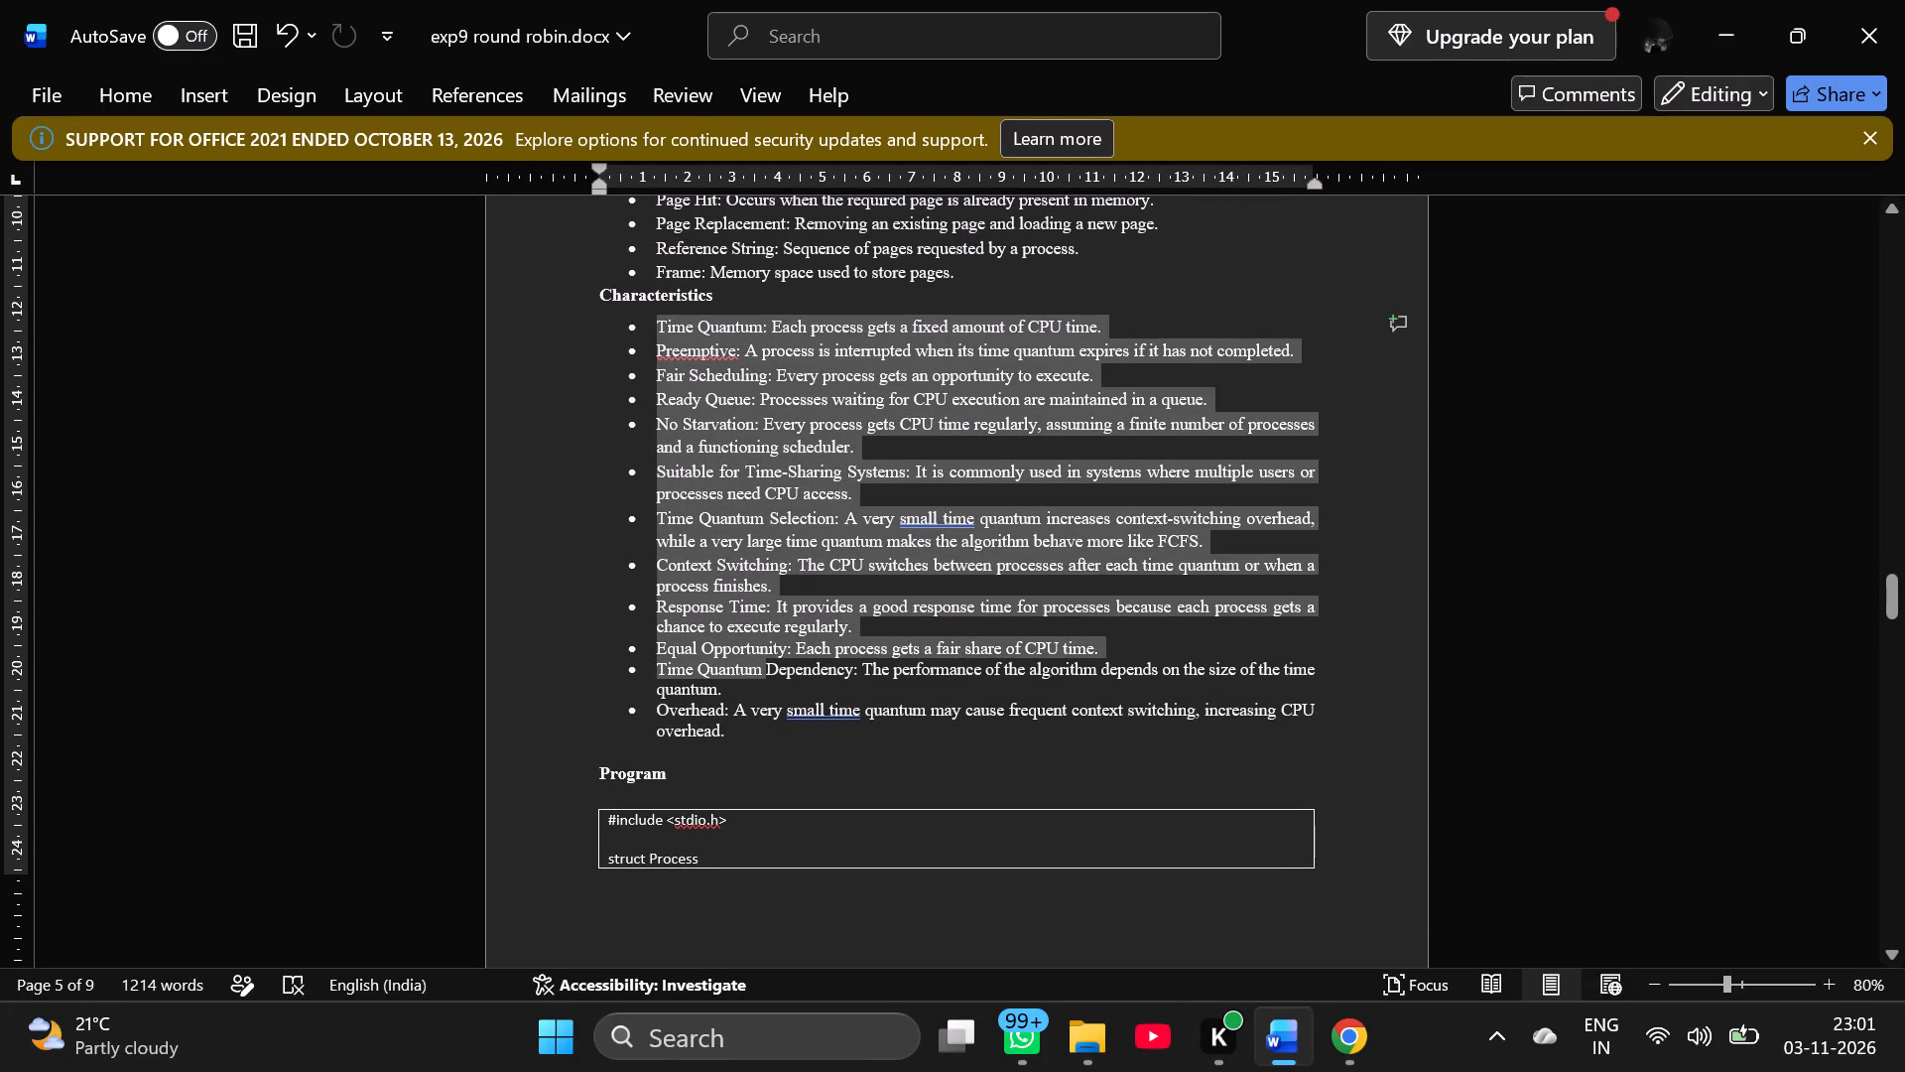
left_click_drag(729, 691, 747, 733)
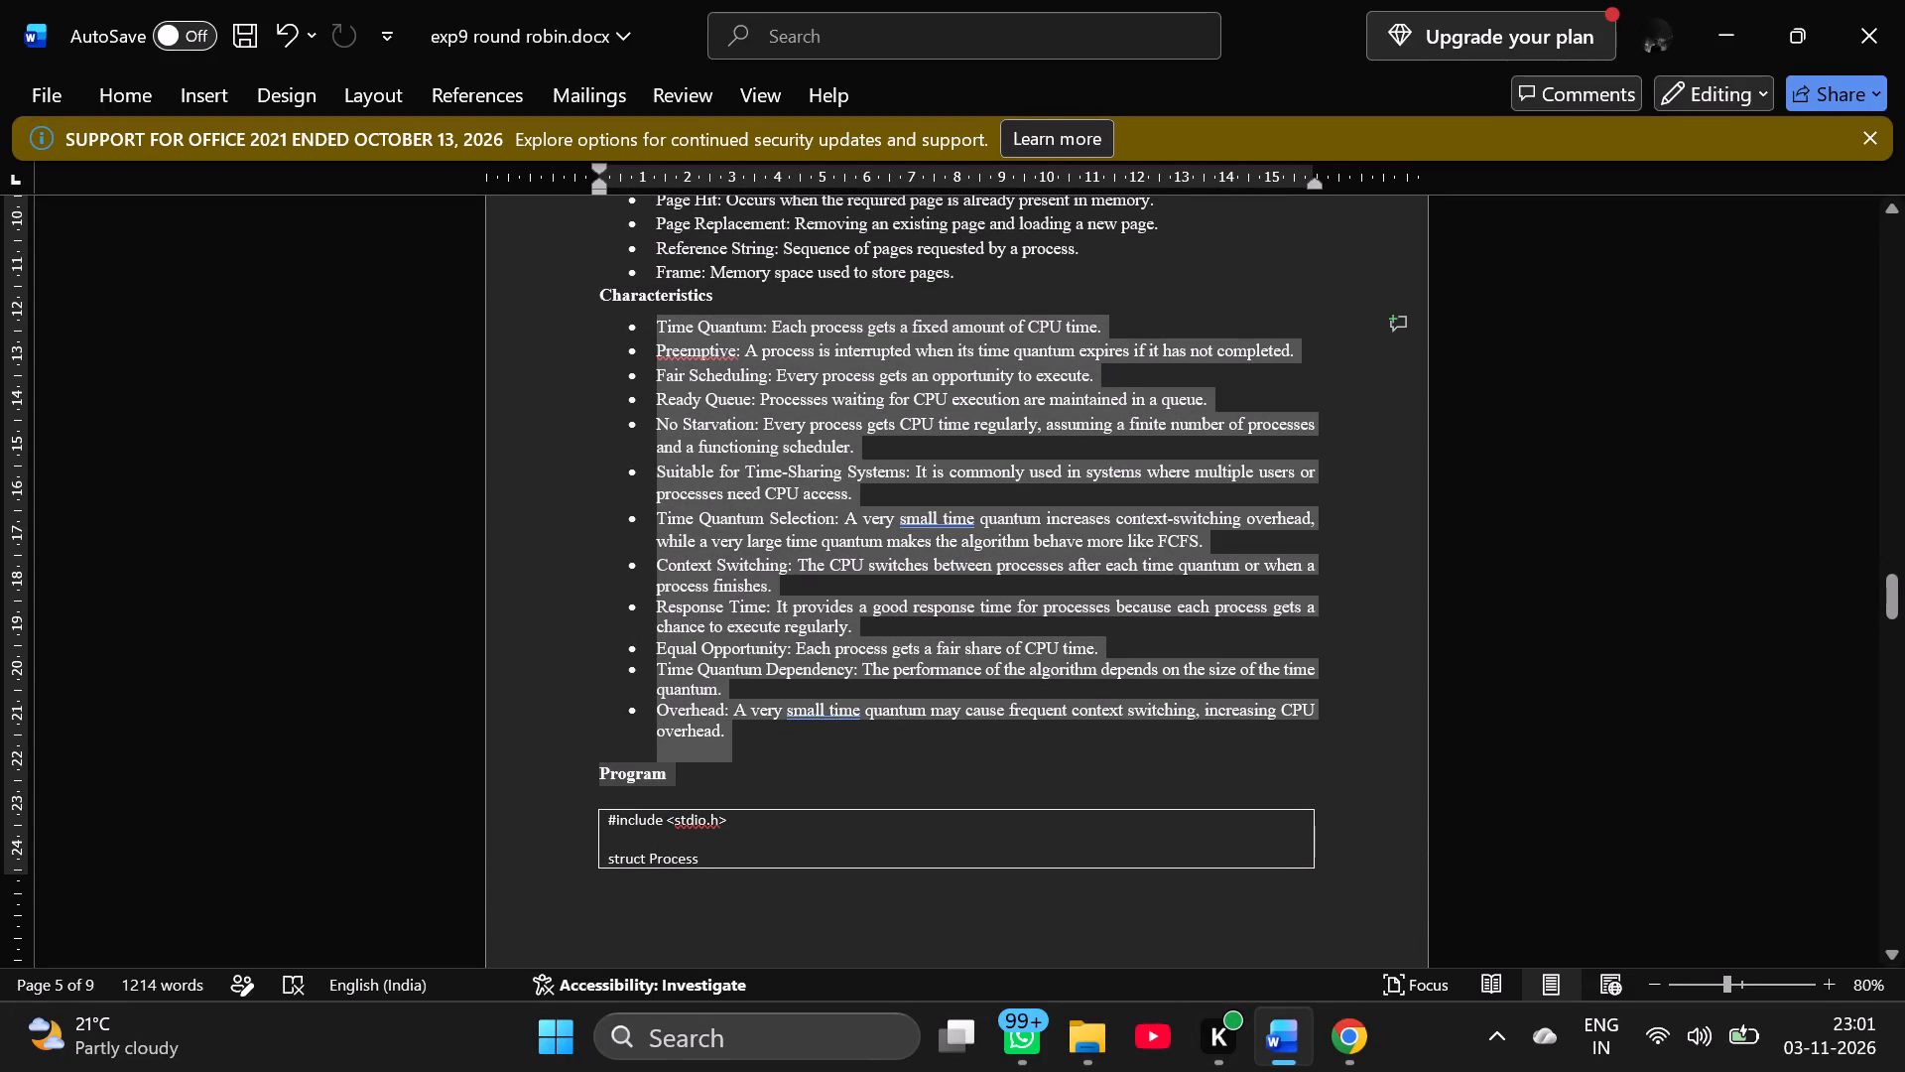
left_click_drag(747, 733, 726, 723)
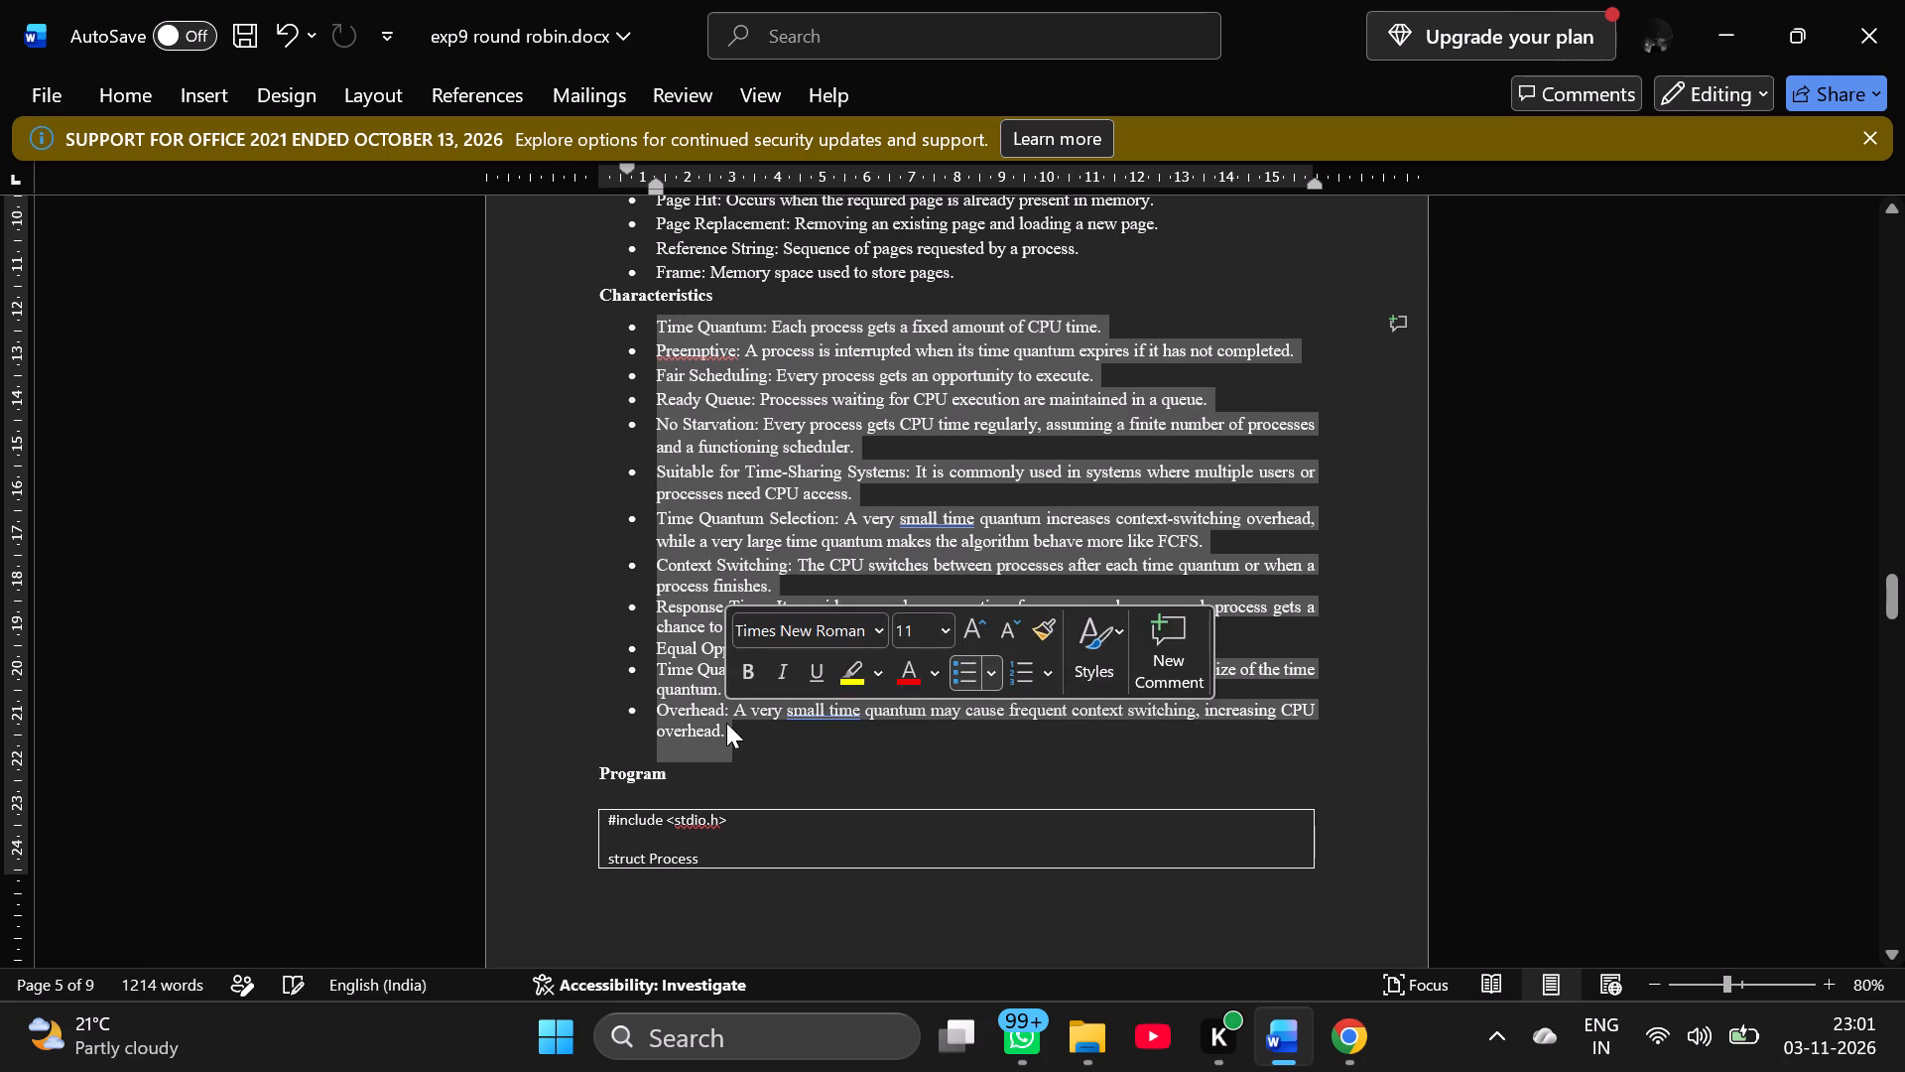
key("ctrl+v")
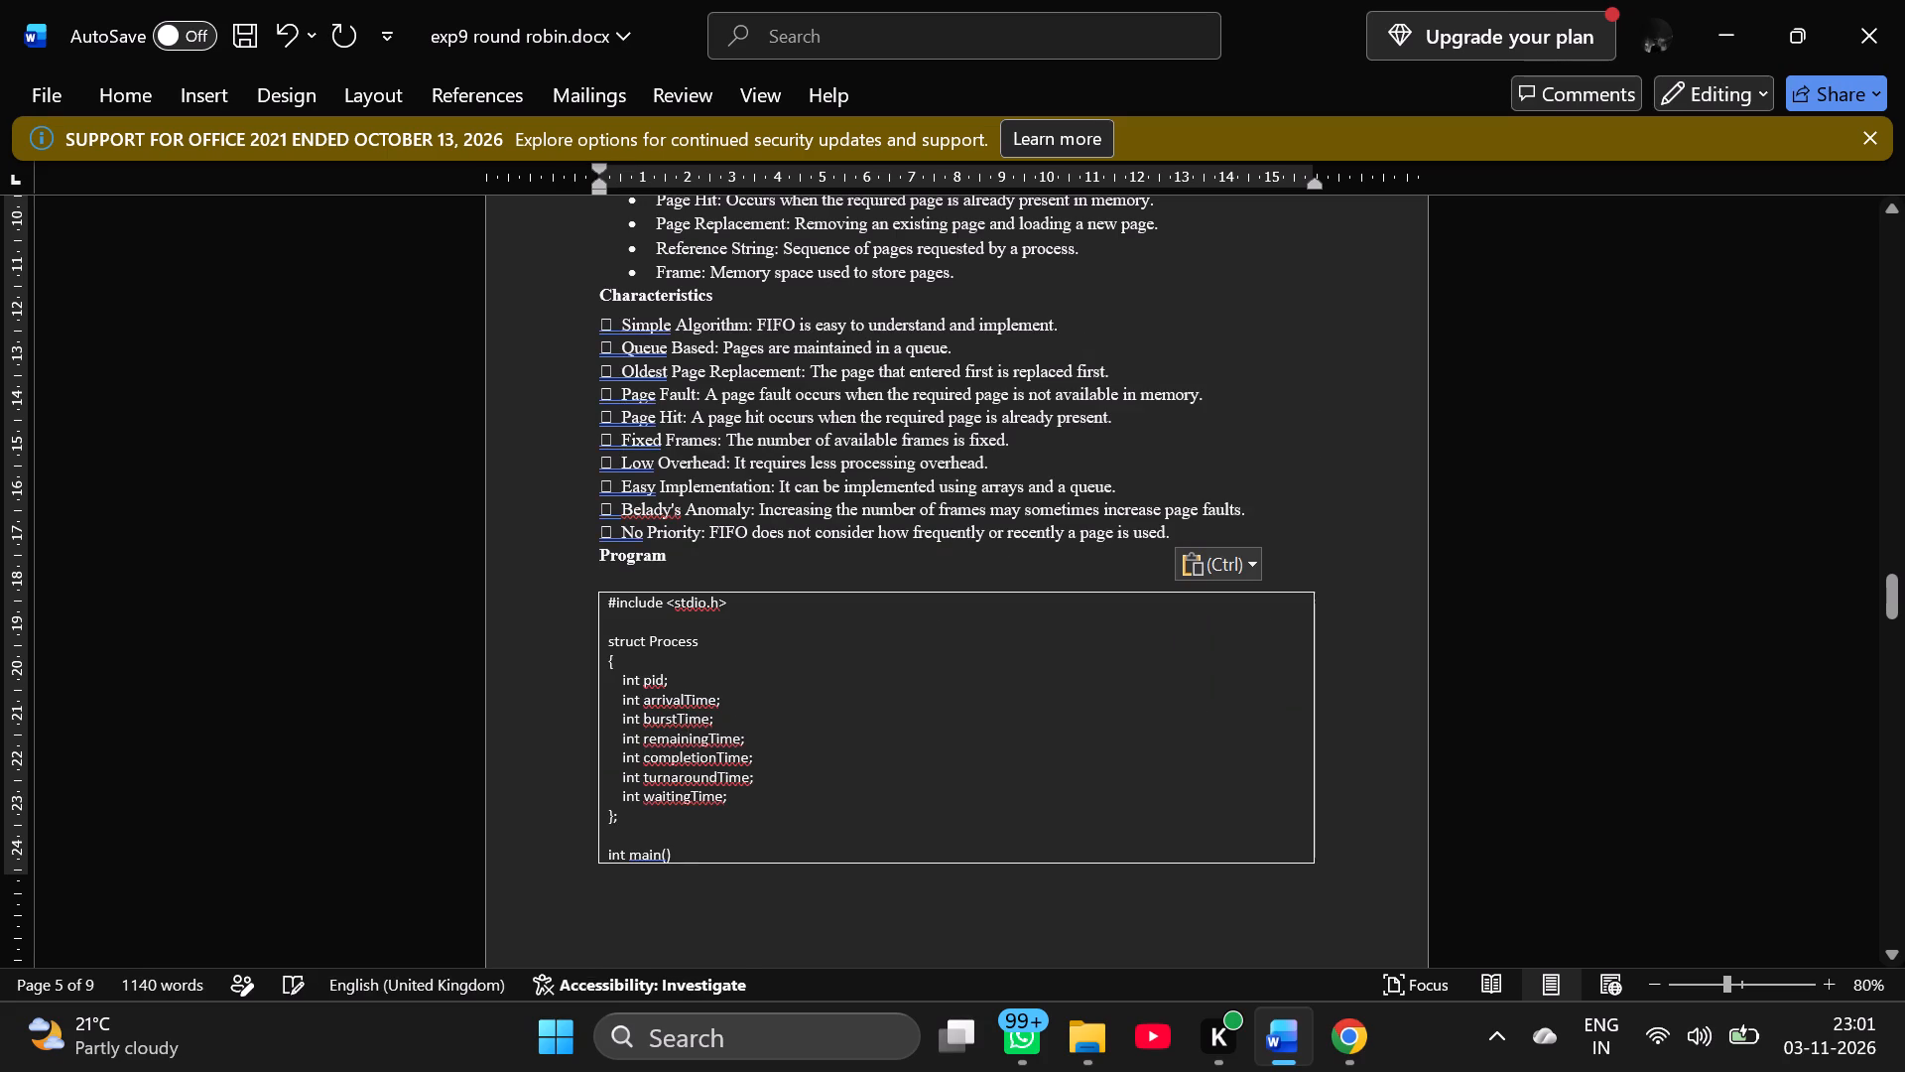
Format the ten pasted characteristics, from Simple Algorithm to No Priority, as a standard round-bullet list.
left_click_drag(584, 335, 748, 449)
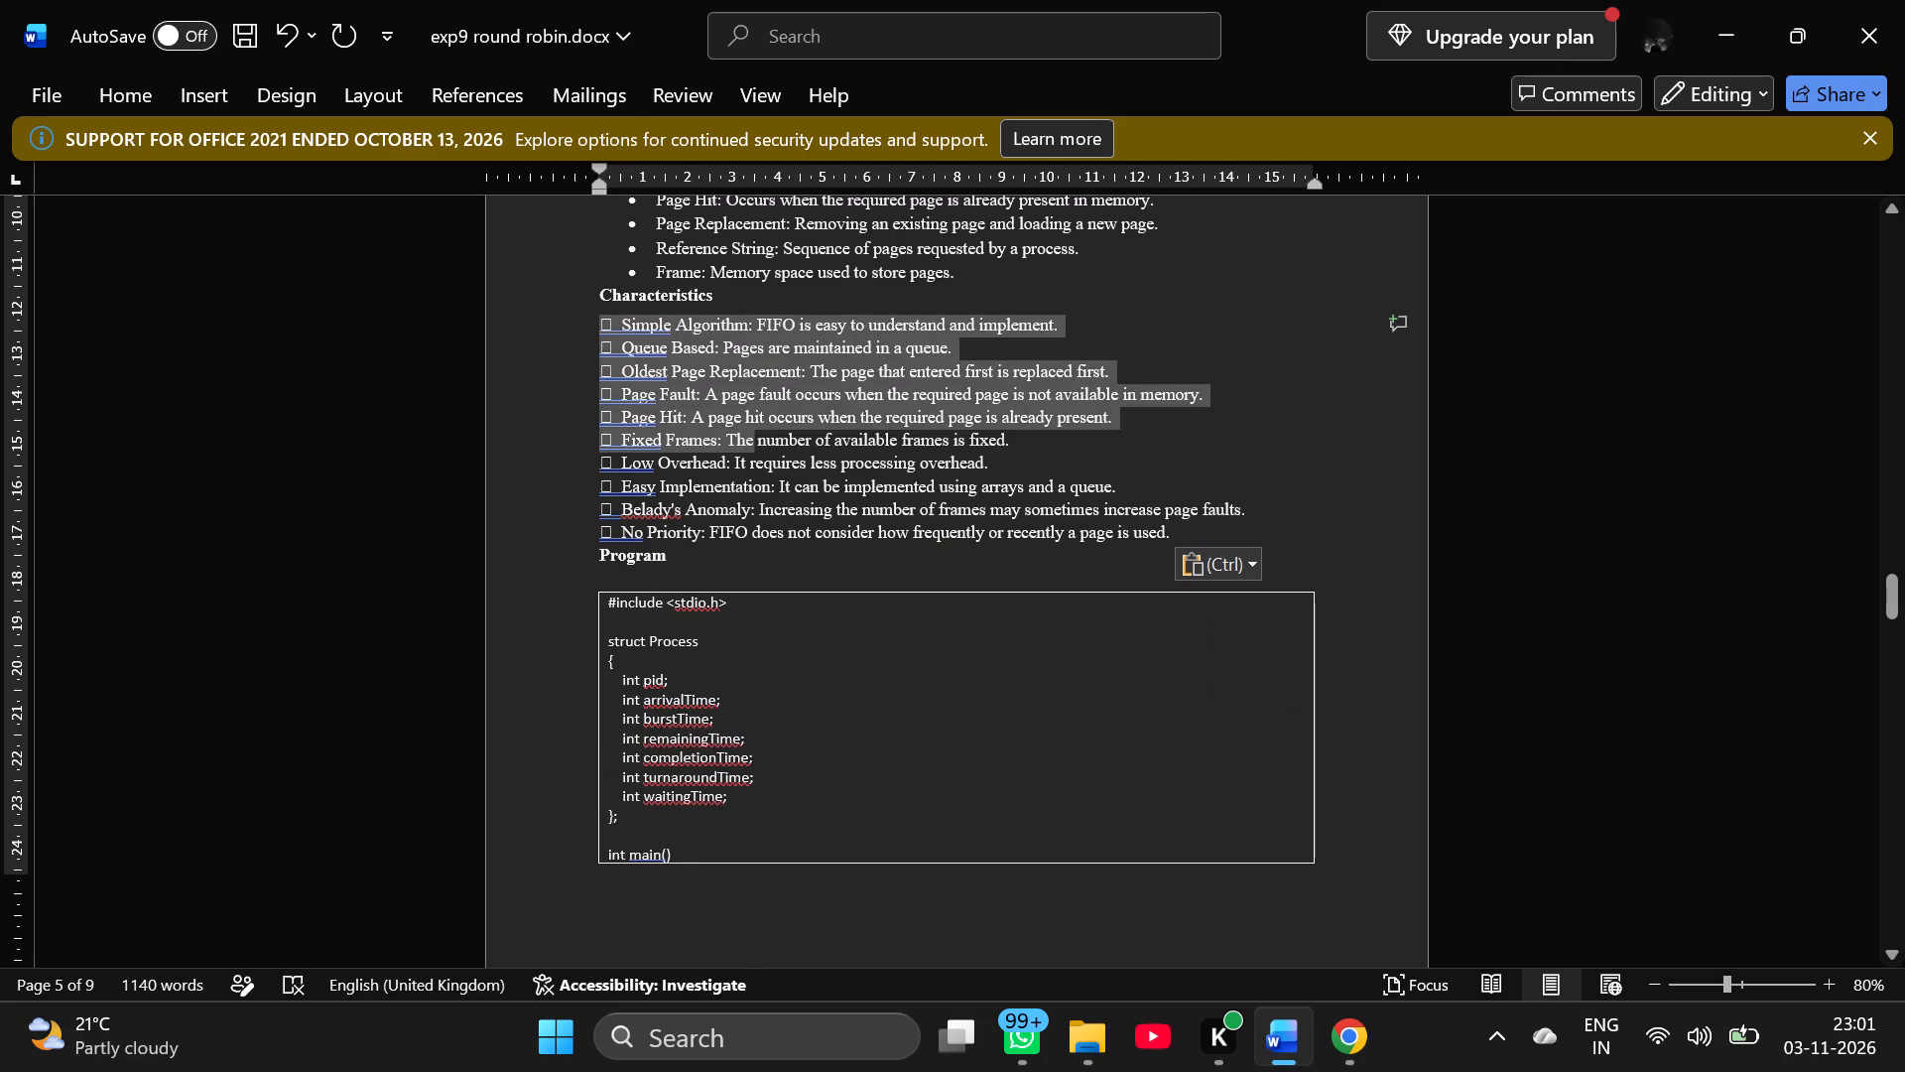
left_click_drag(748, 449, 1240, 530)
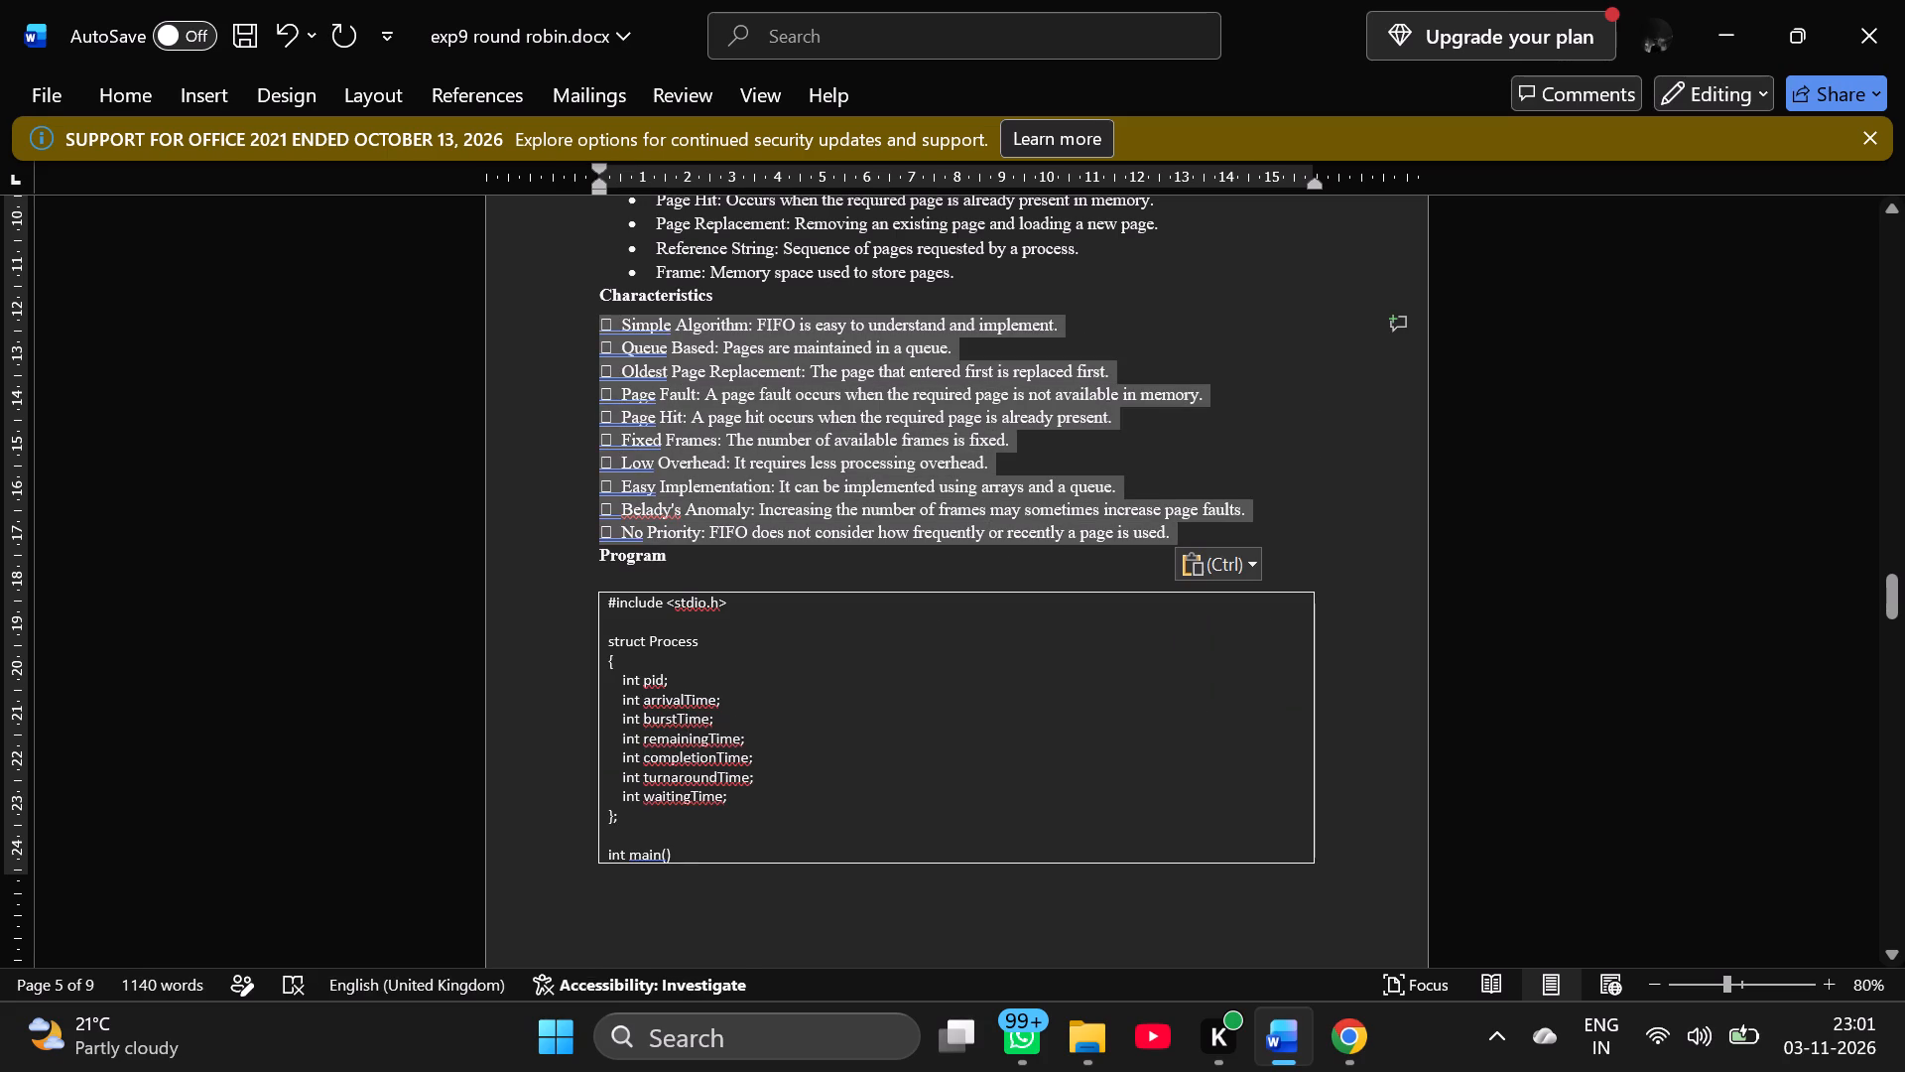
left_click_drag(1240, 530, 1171, 538)
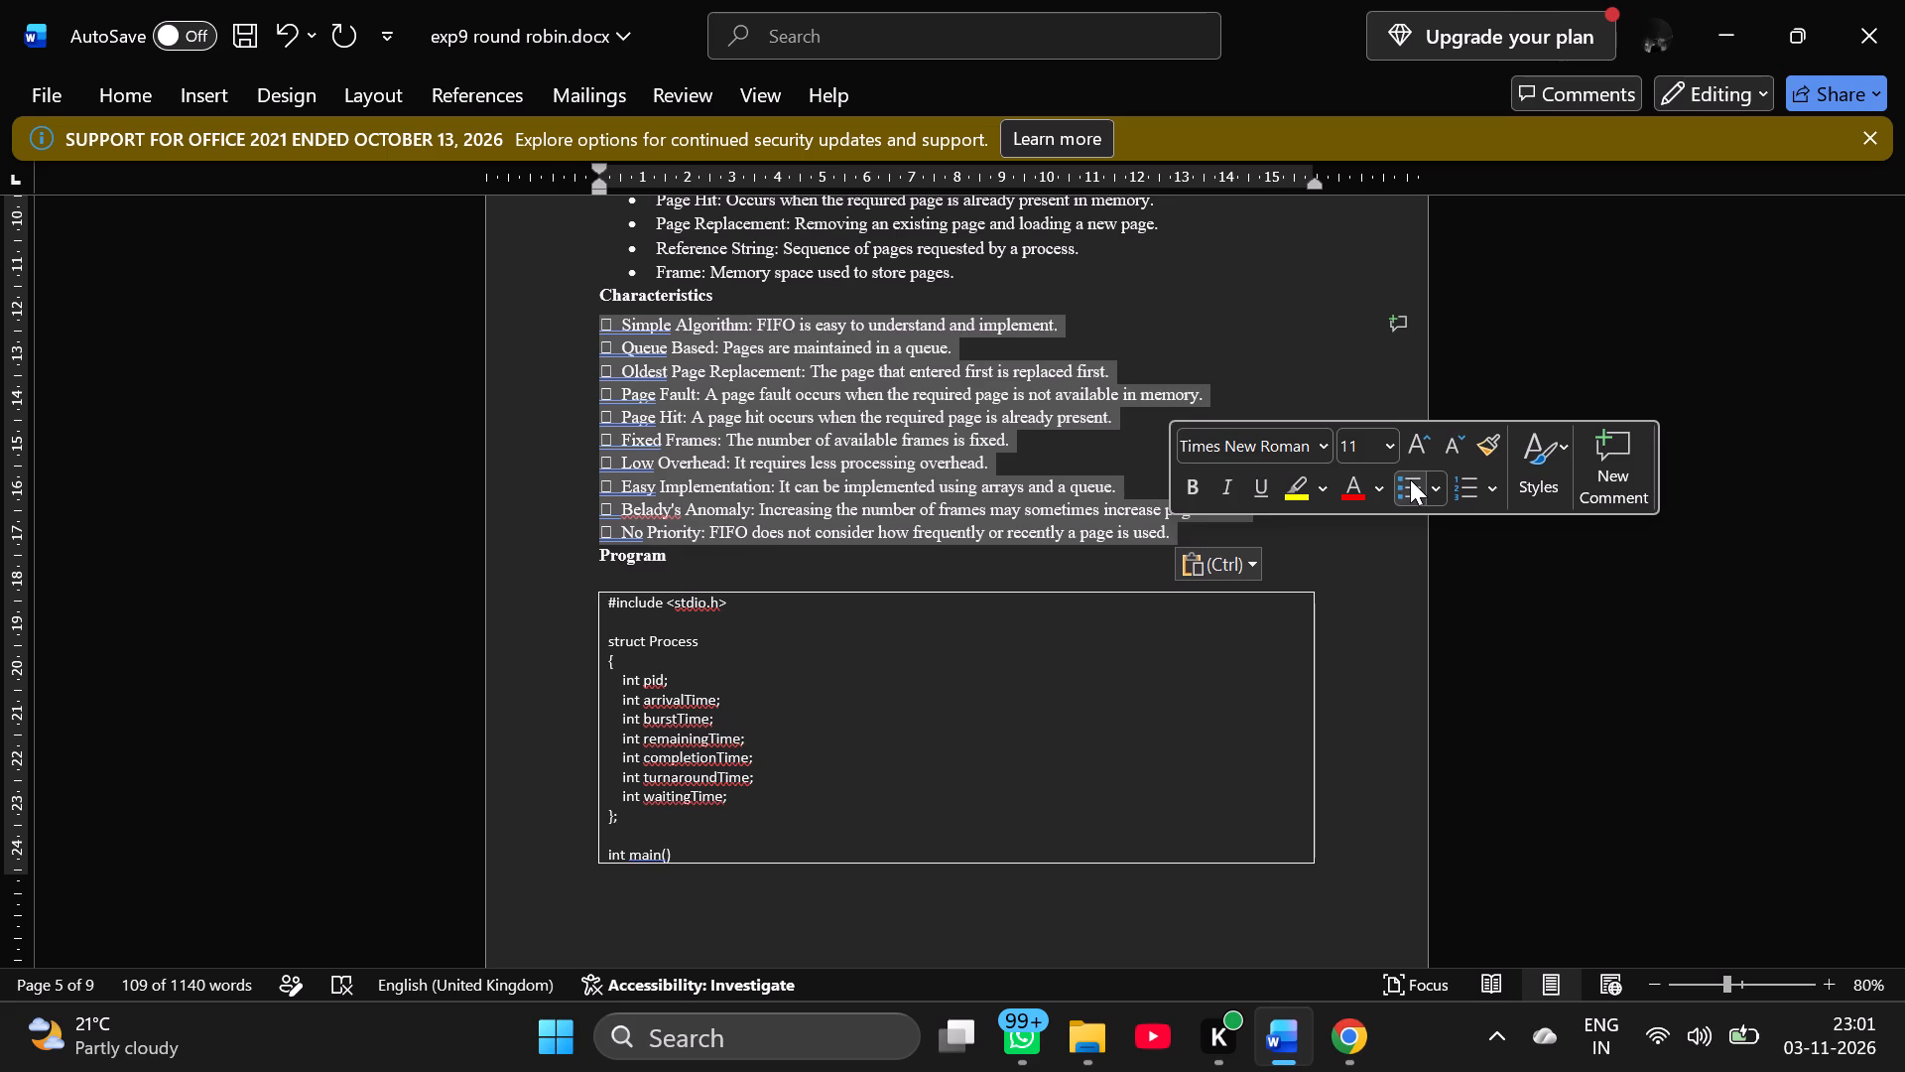
left_click(1410, 479)
left_click(1312, 350)
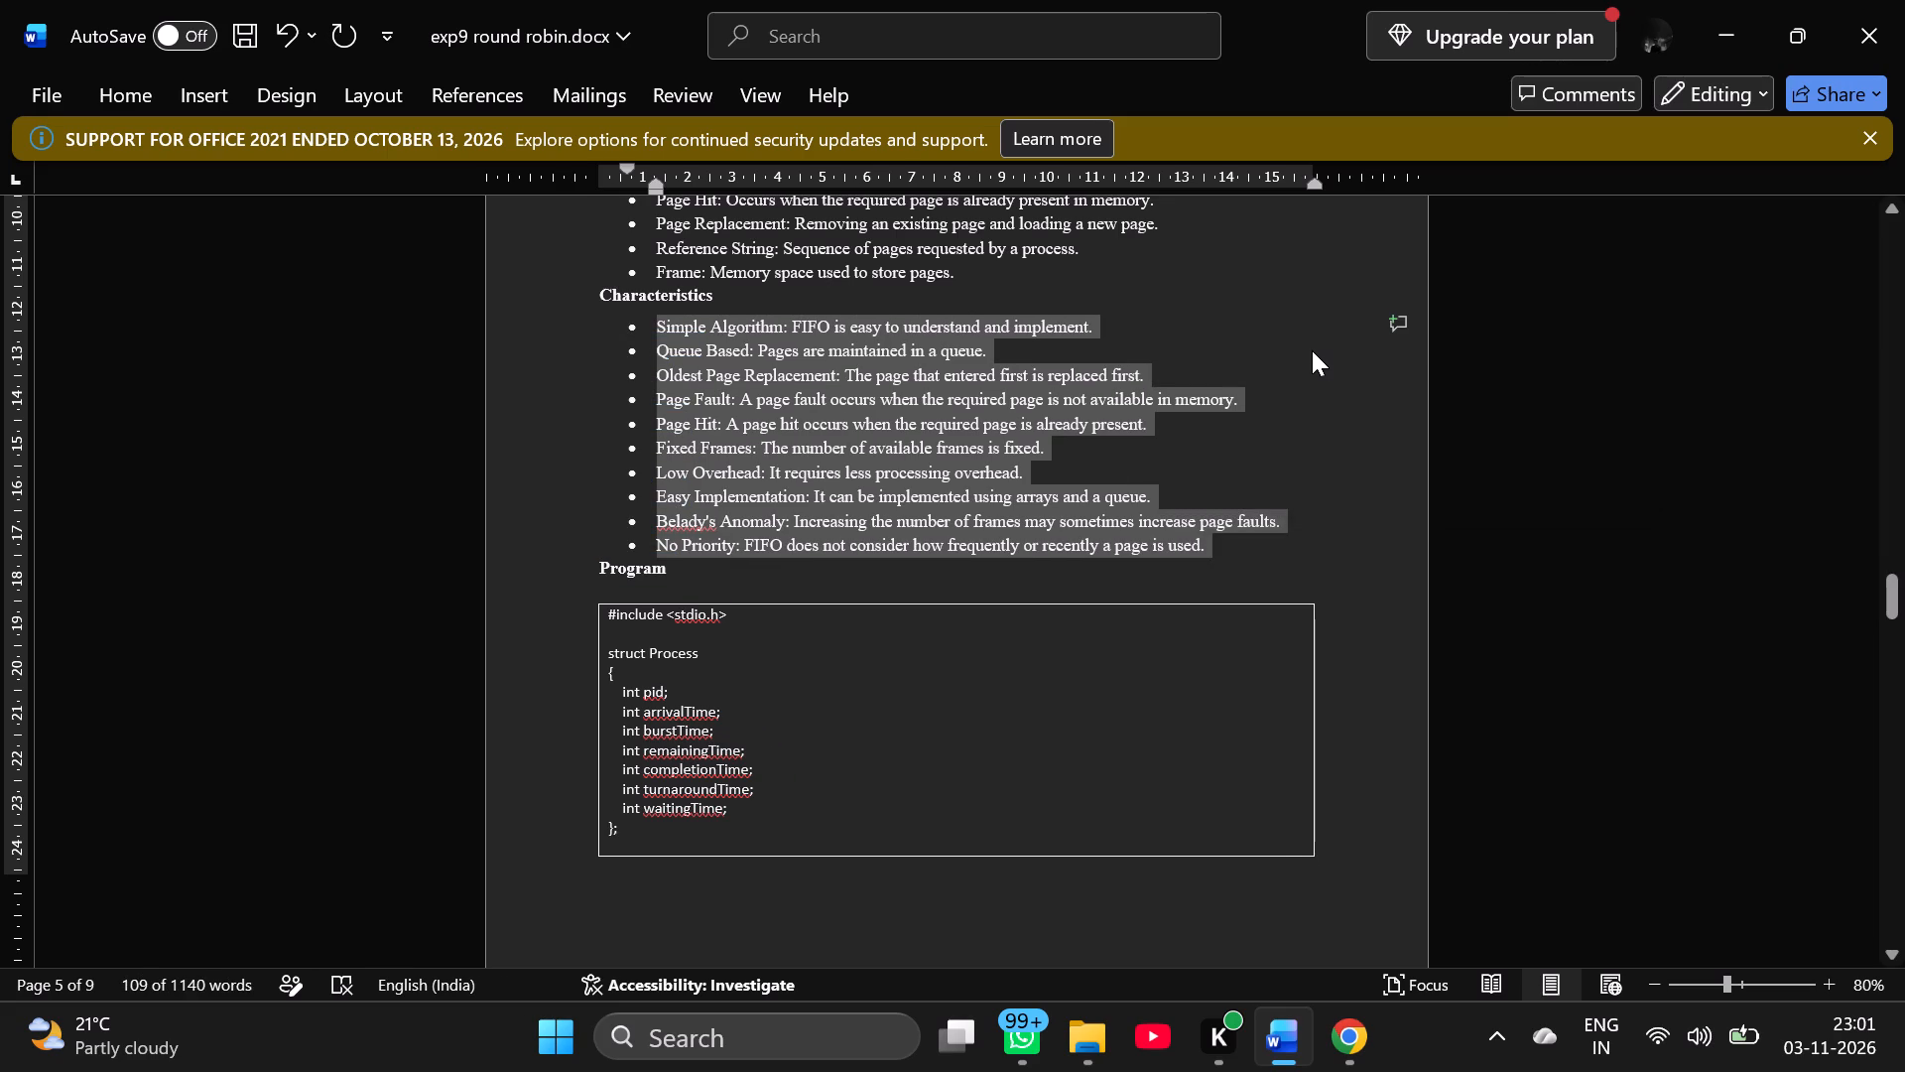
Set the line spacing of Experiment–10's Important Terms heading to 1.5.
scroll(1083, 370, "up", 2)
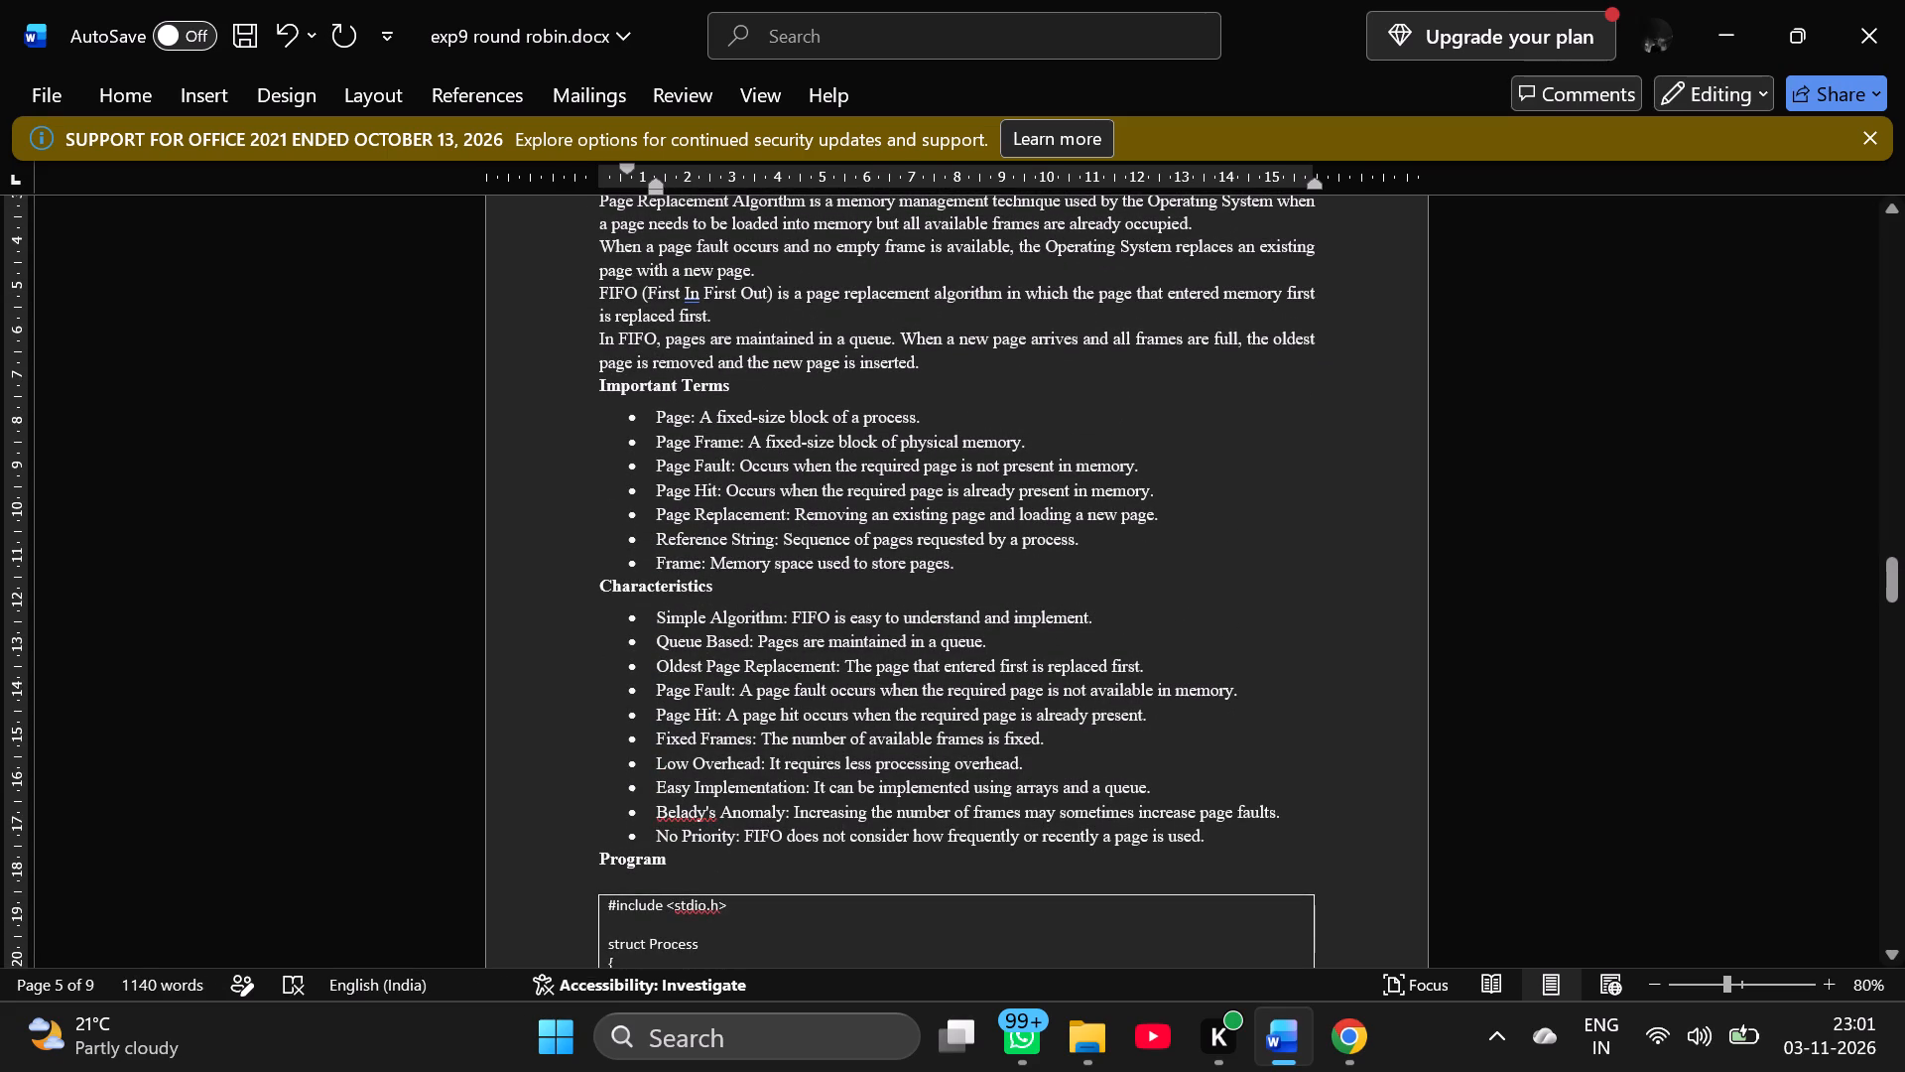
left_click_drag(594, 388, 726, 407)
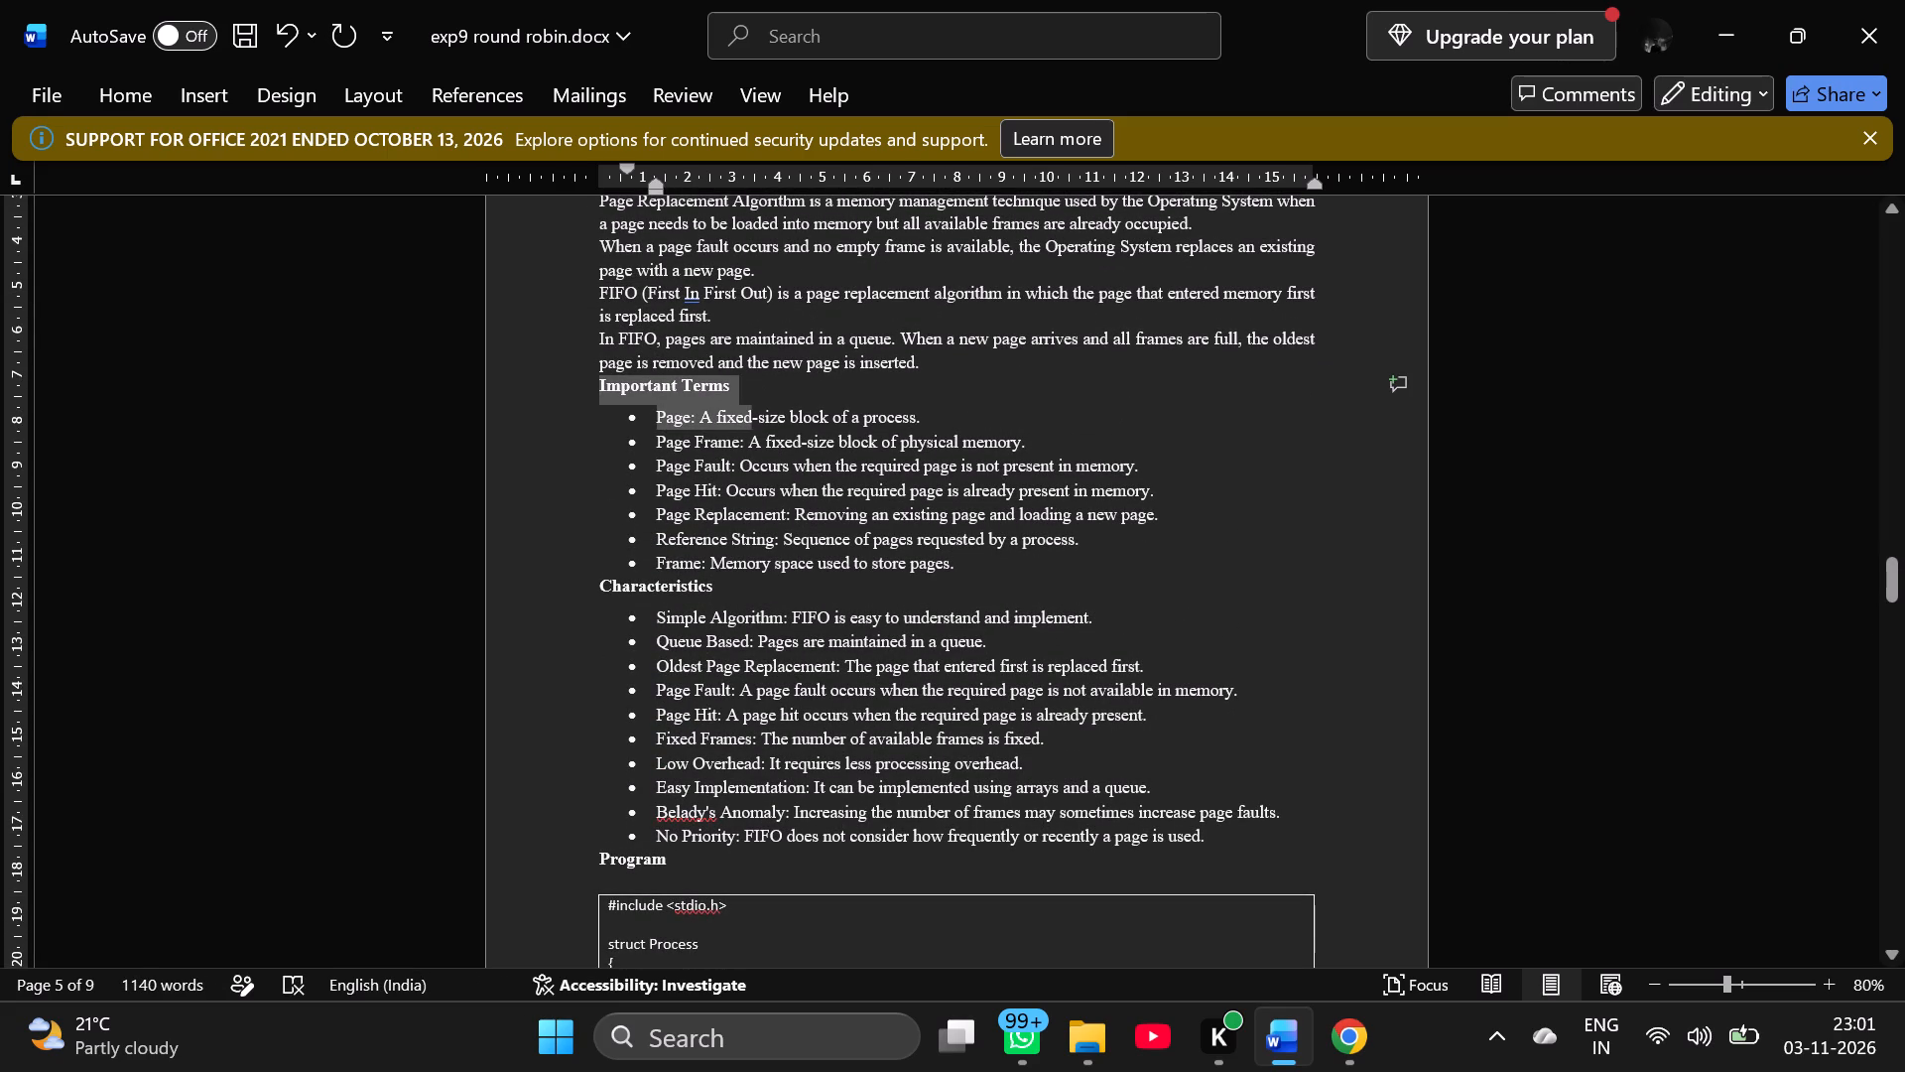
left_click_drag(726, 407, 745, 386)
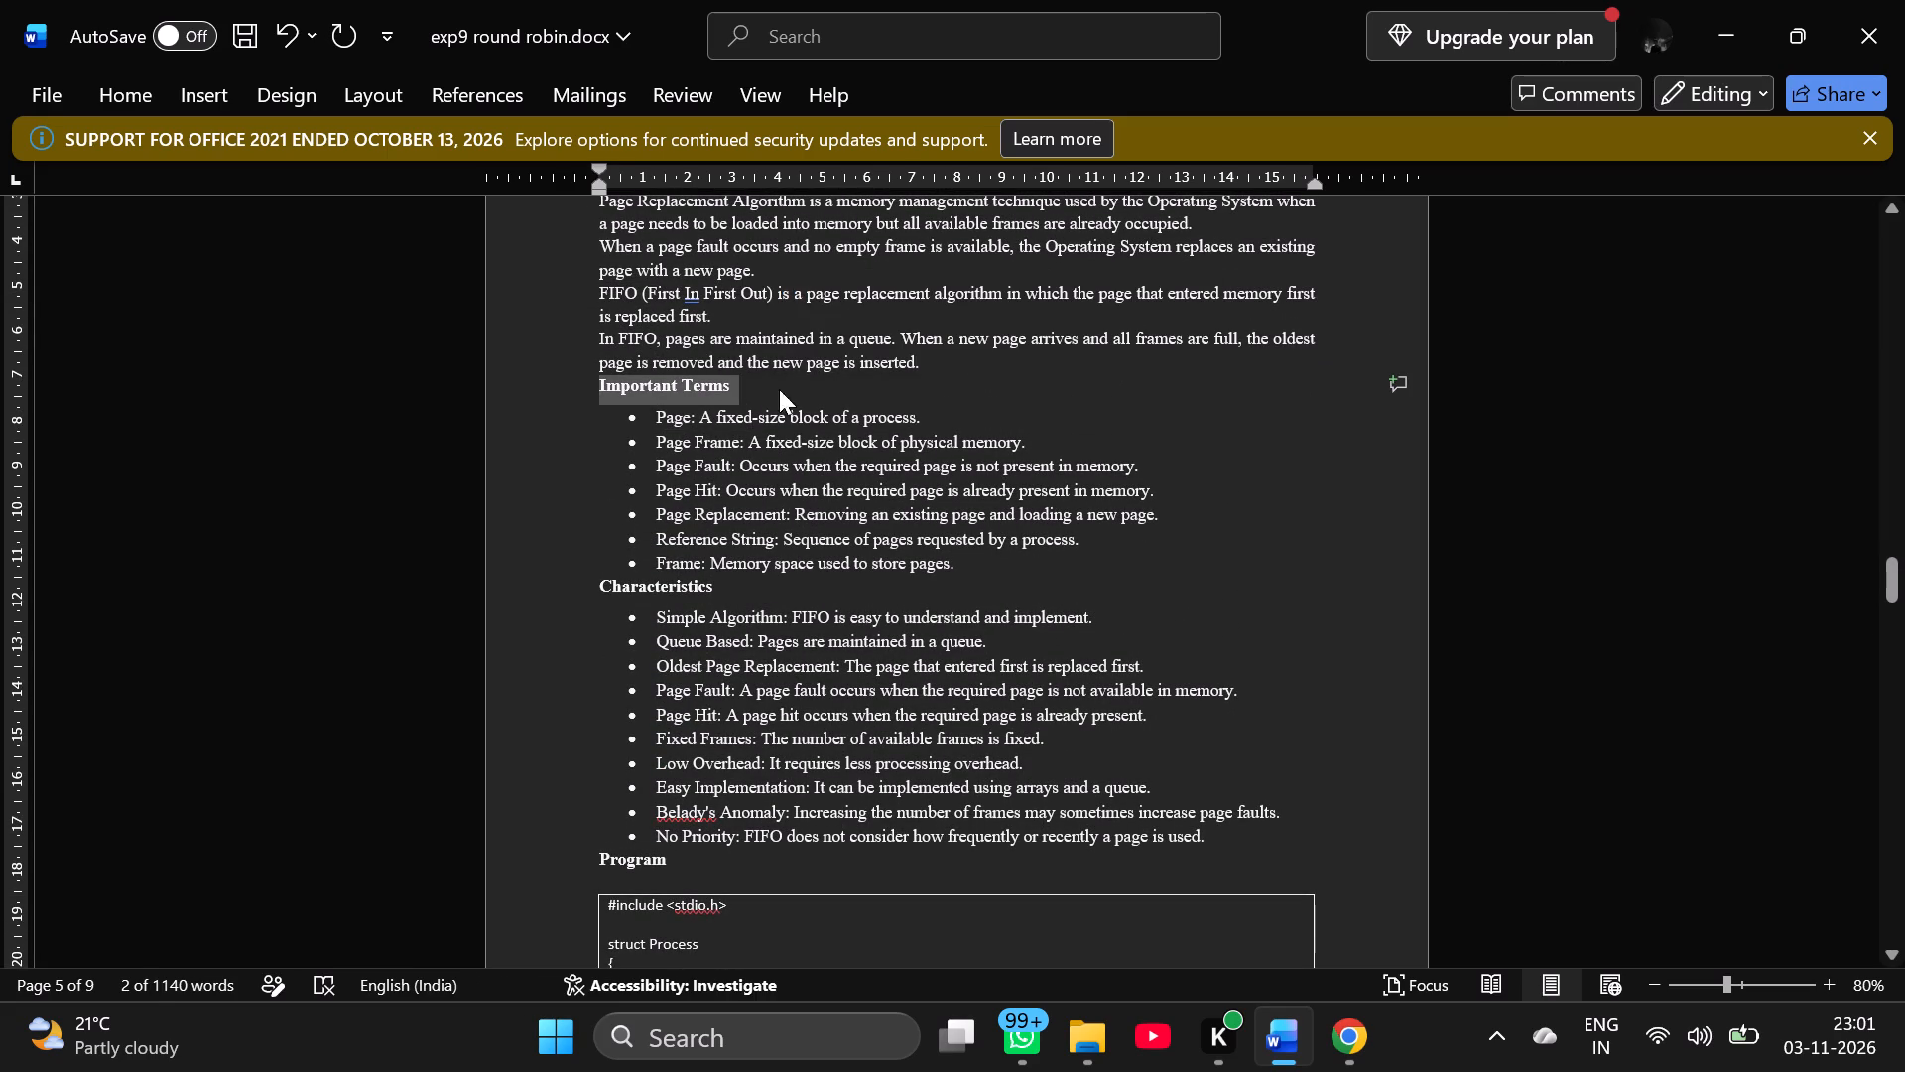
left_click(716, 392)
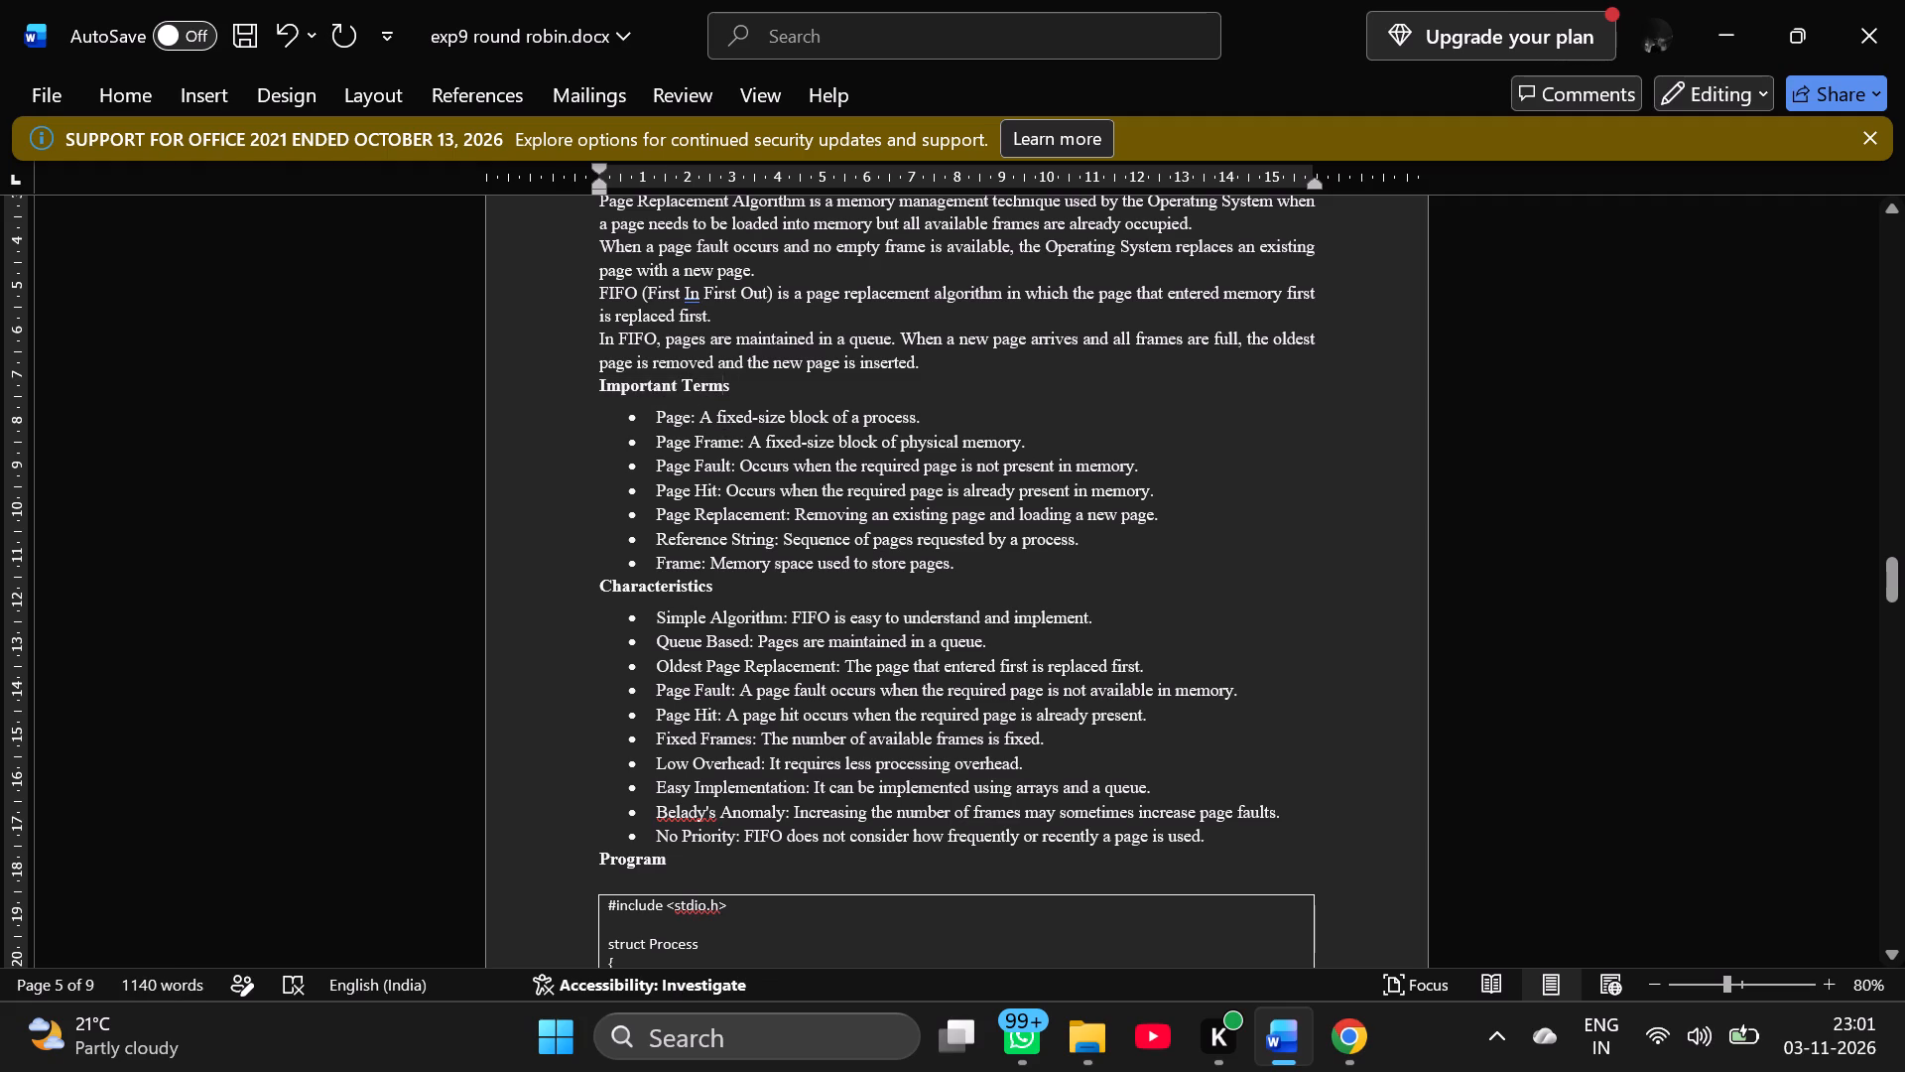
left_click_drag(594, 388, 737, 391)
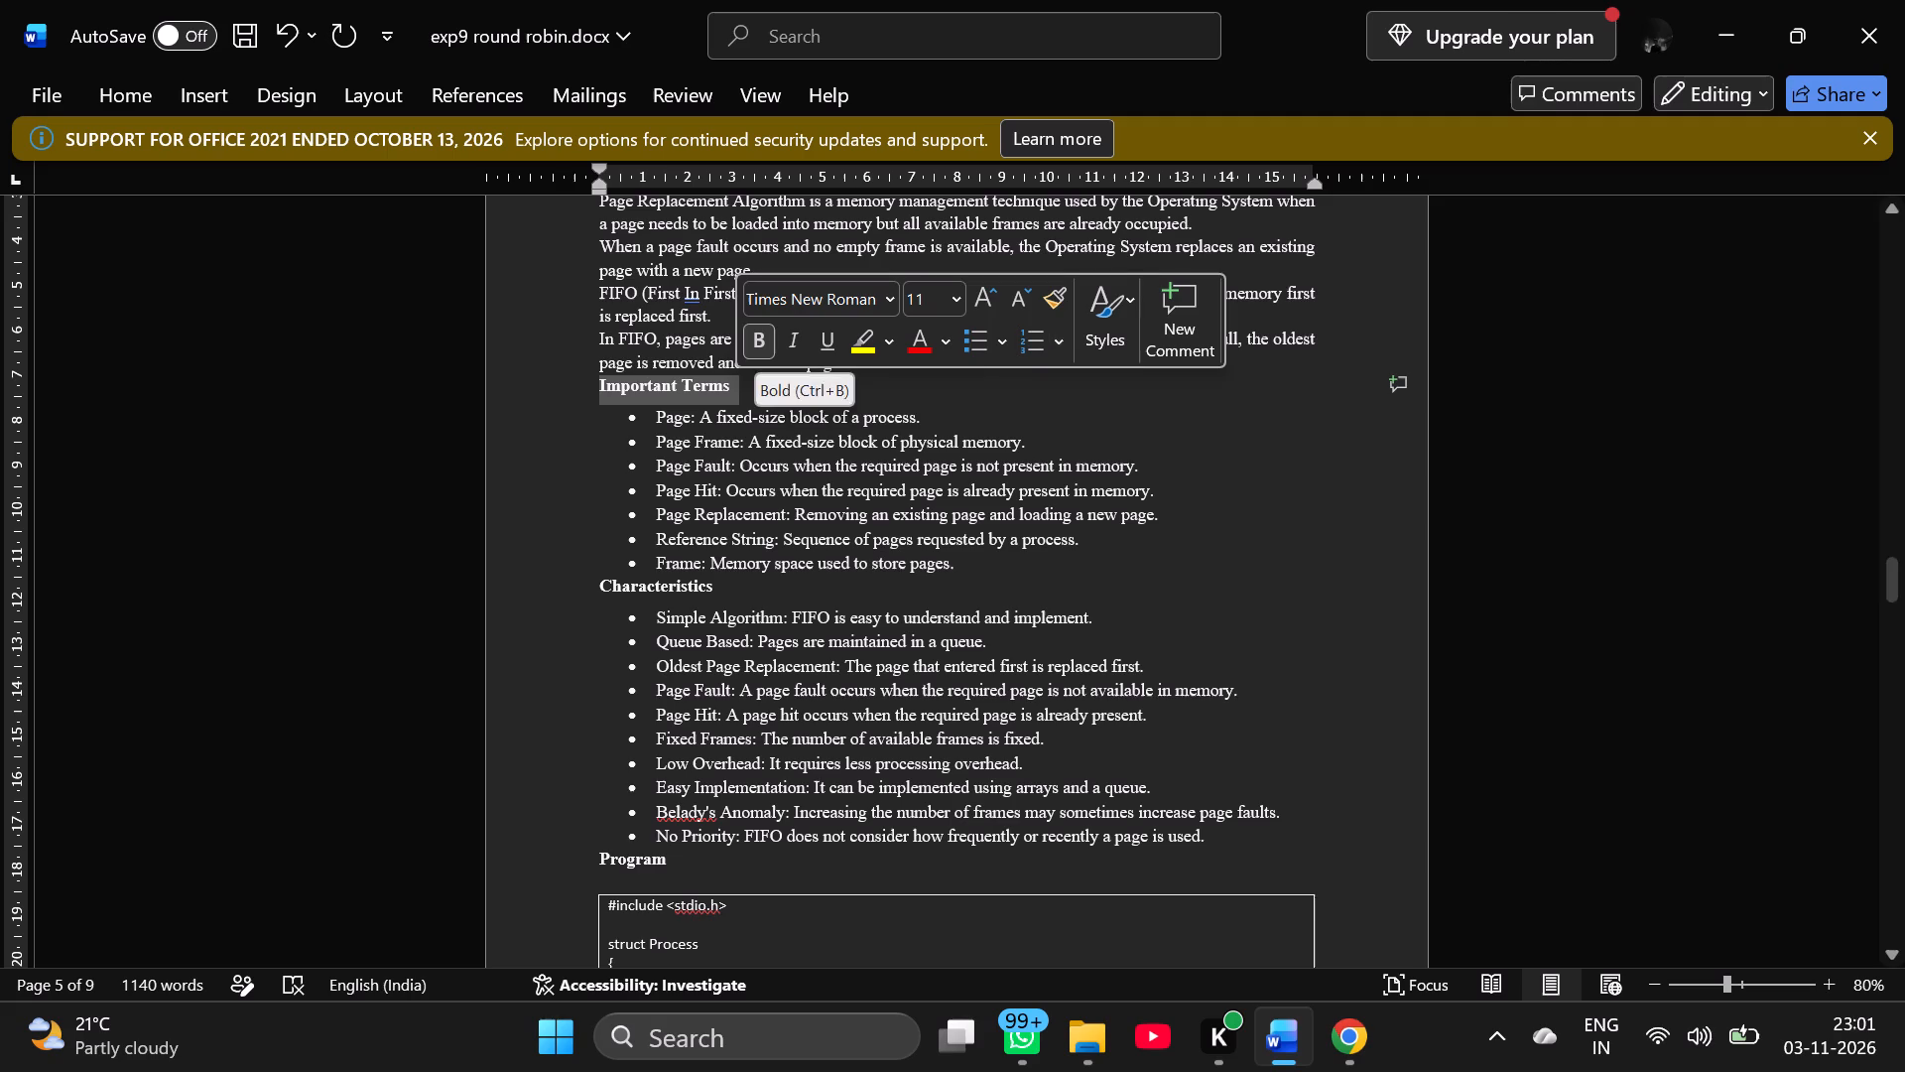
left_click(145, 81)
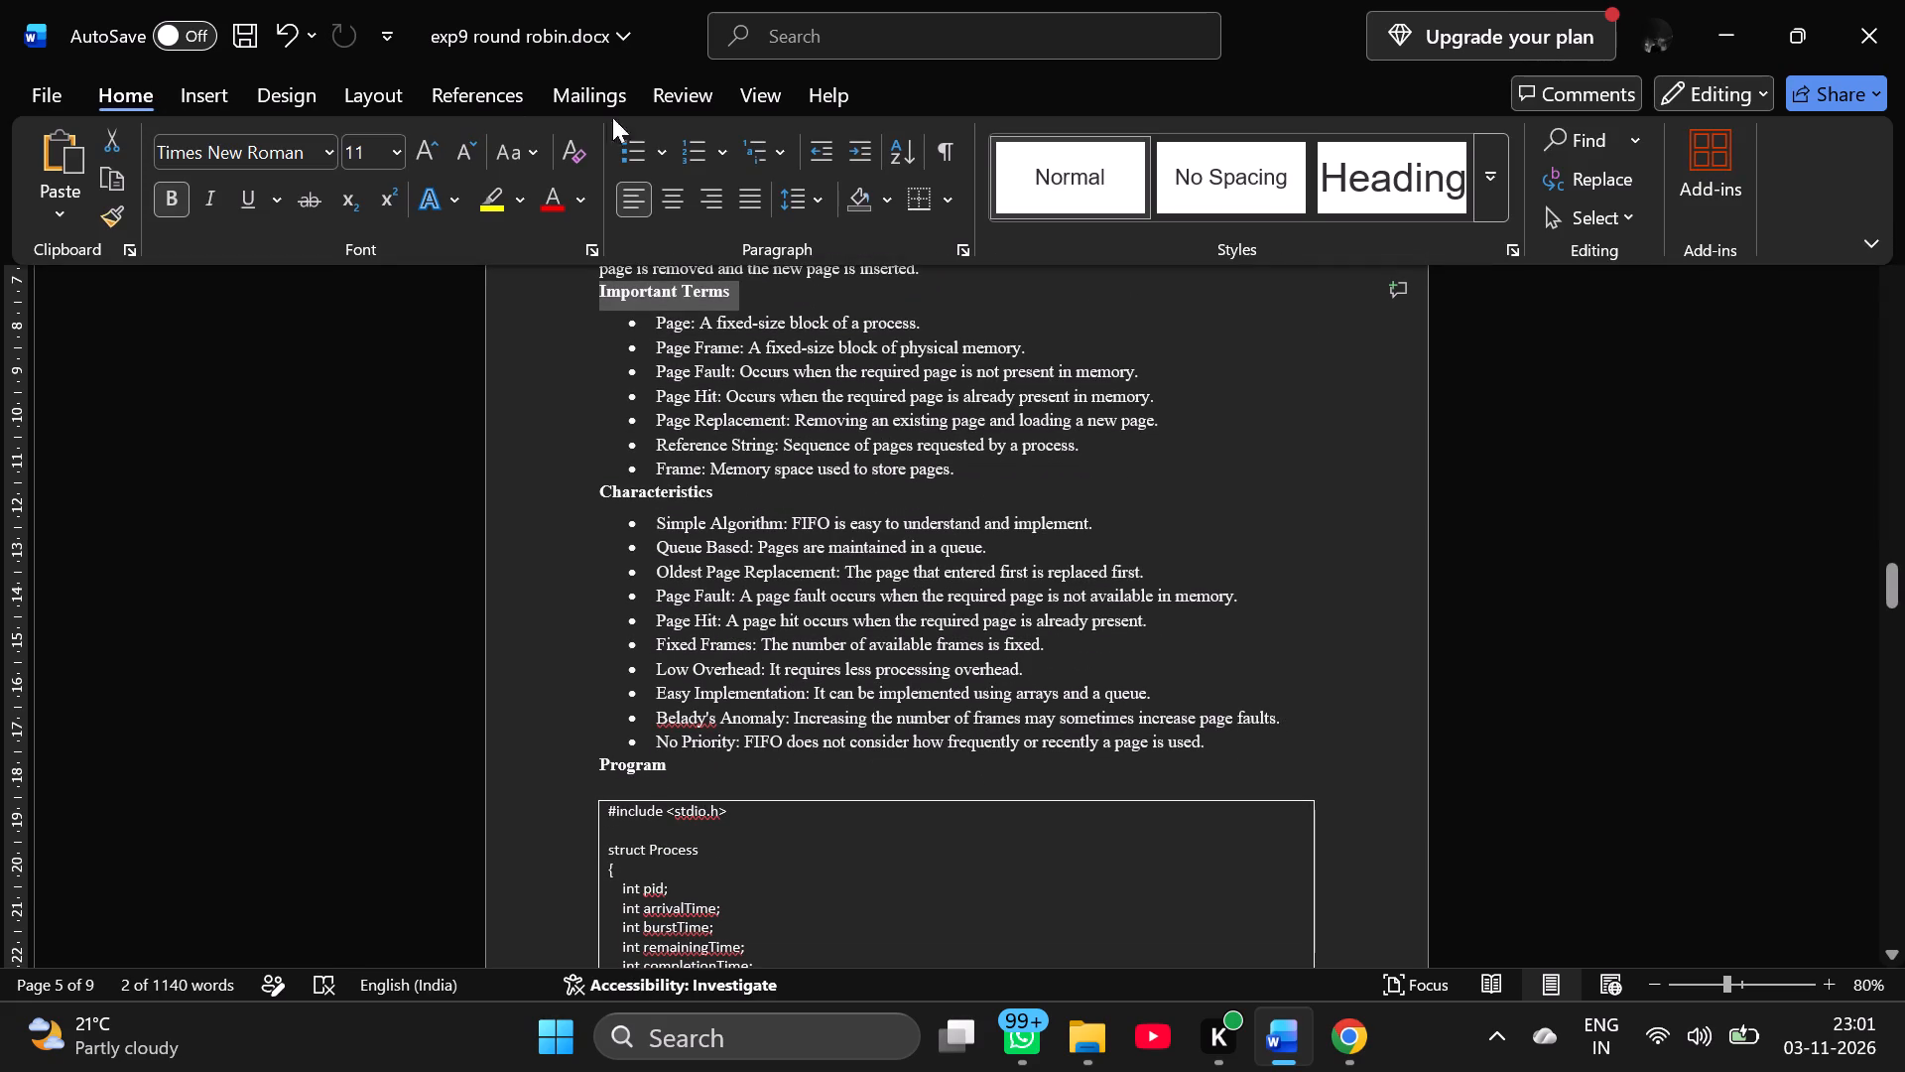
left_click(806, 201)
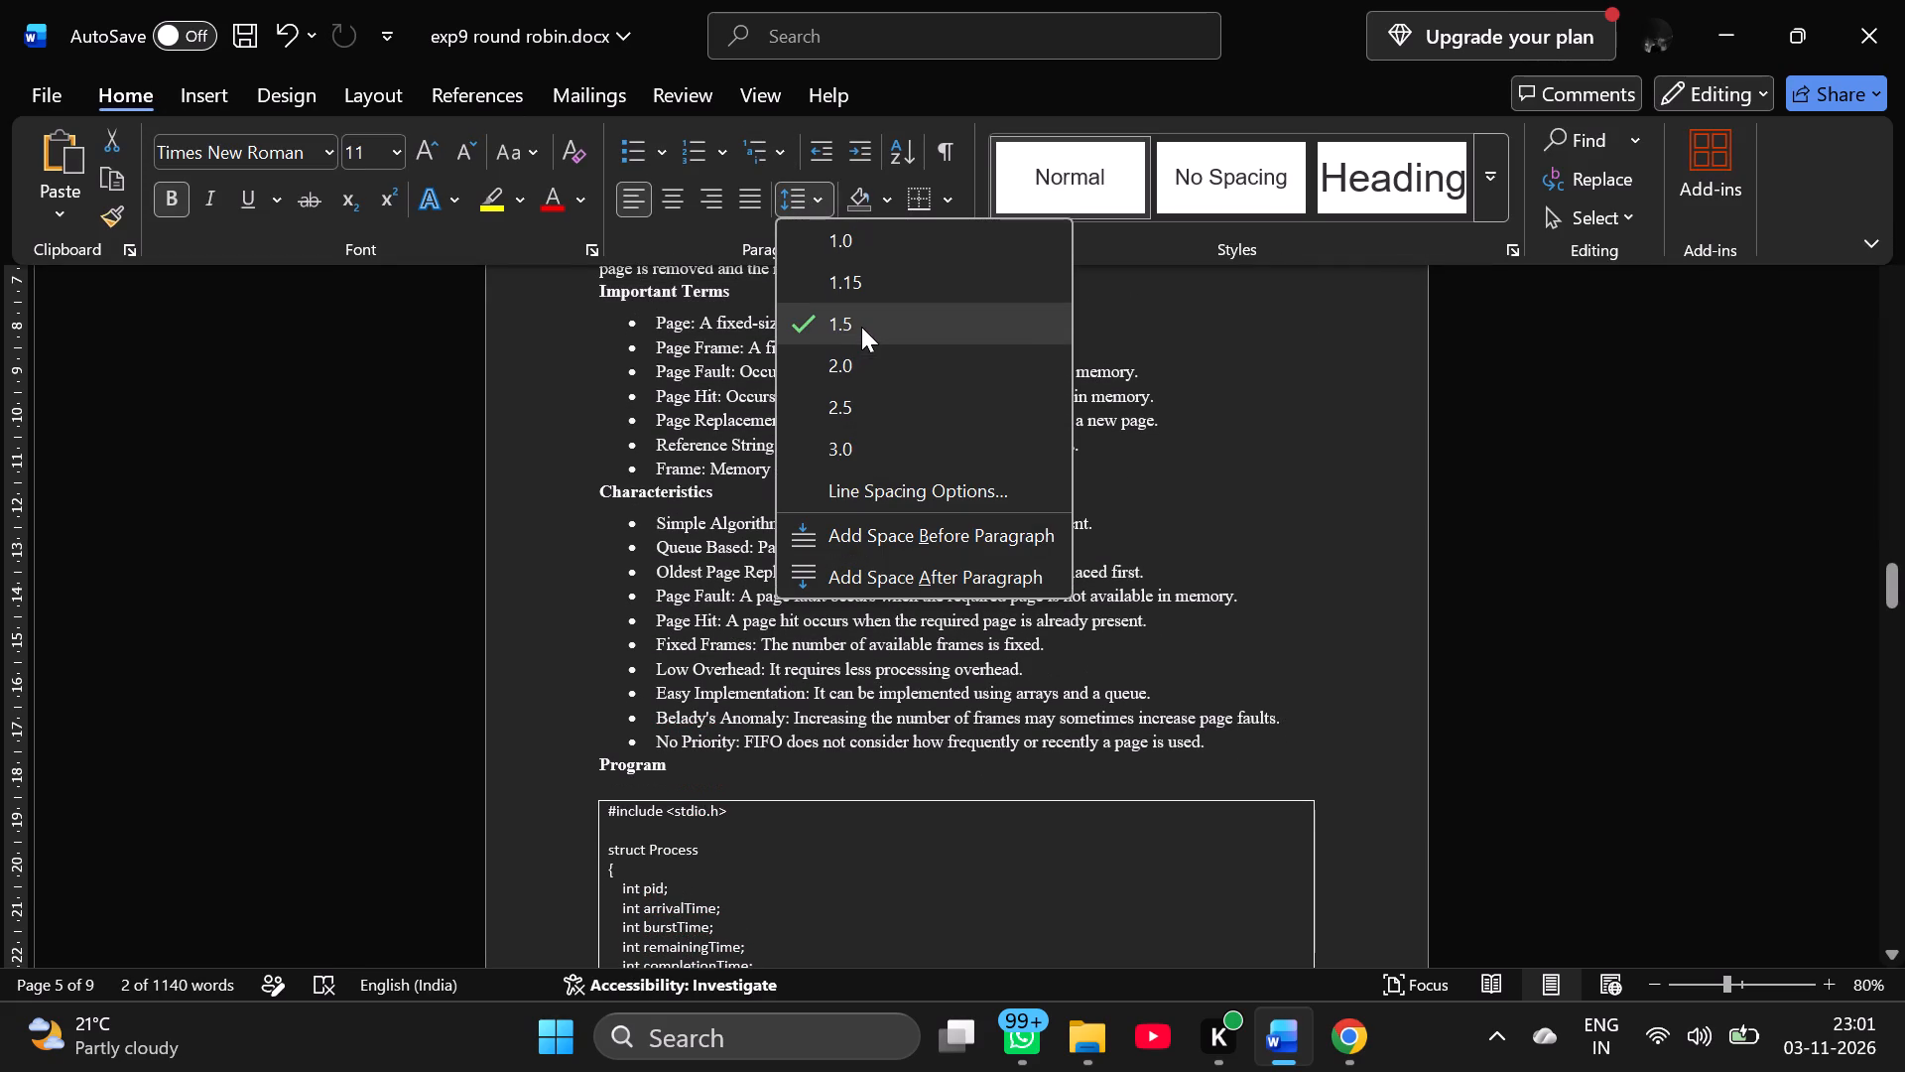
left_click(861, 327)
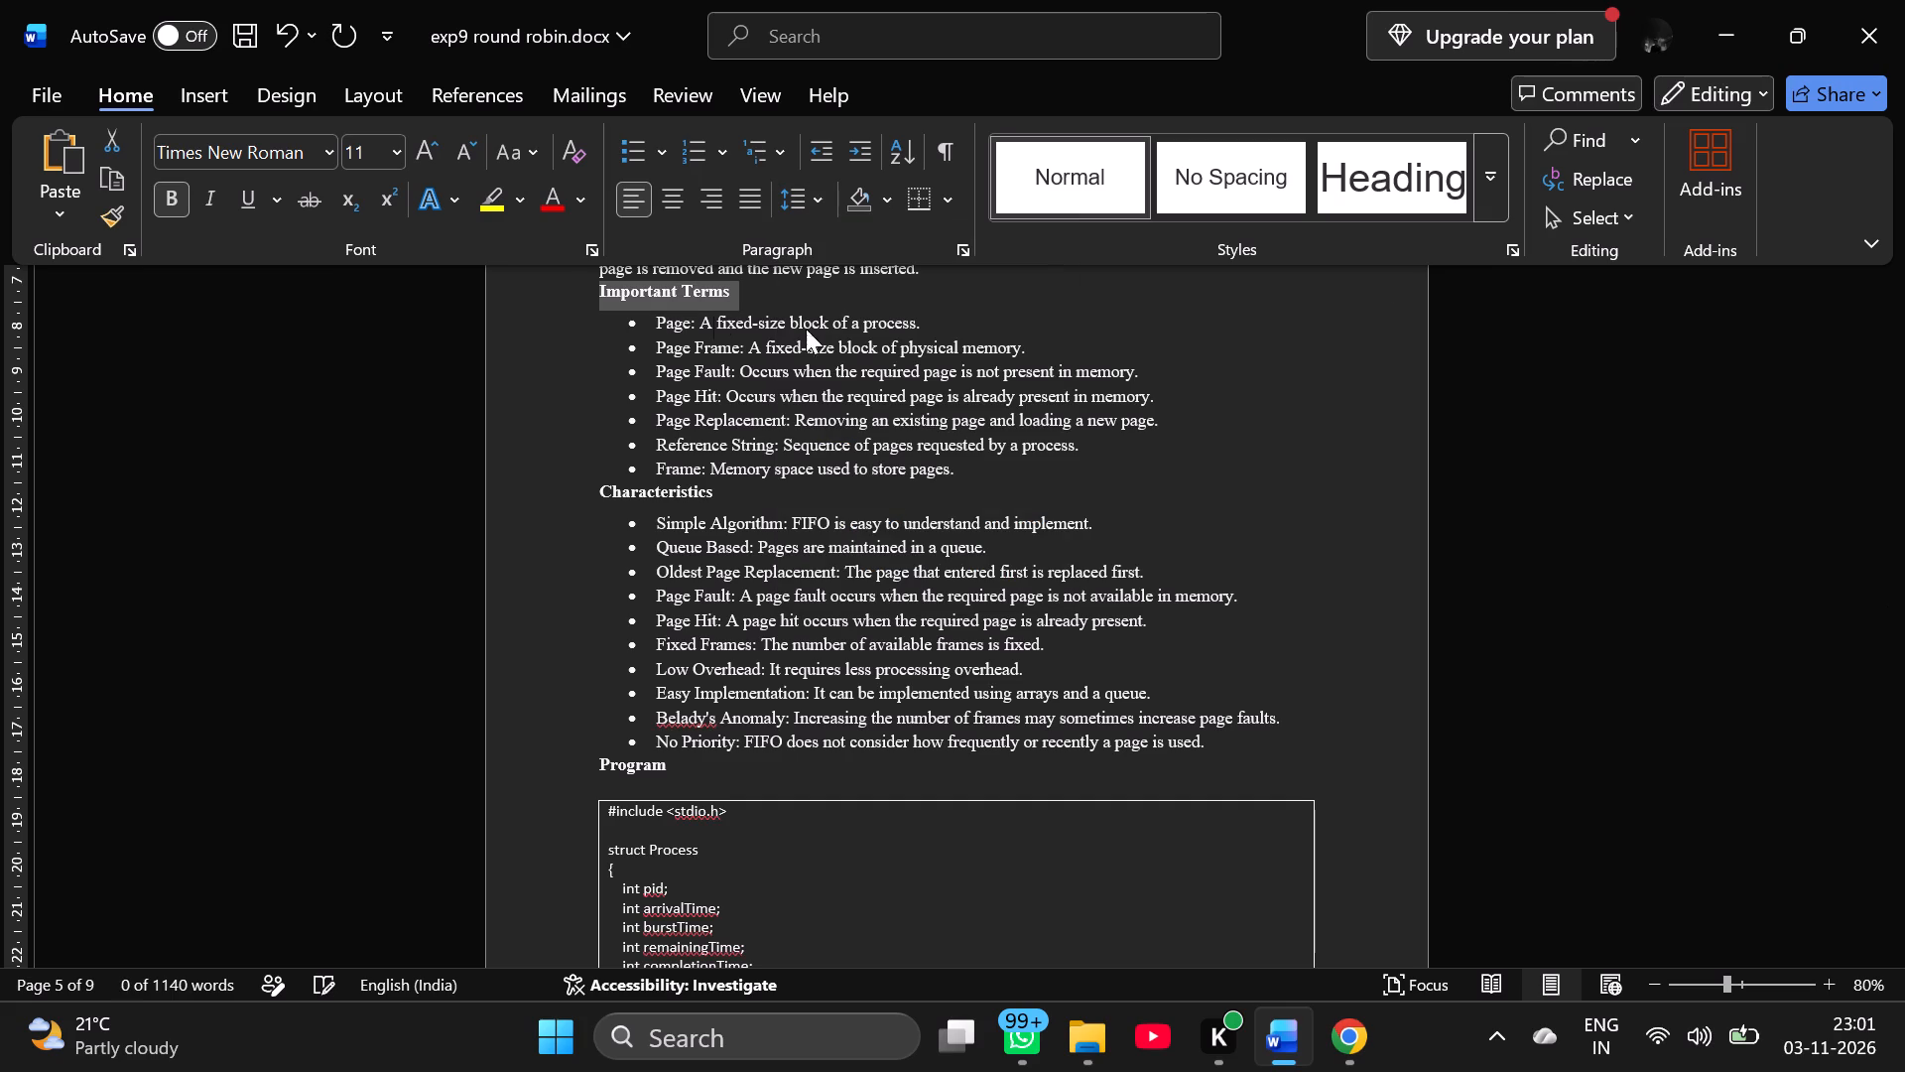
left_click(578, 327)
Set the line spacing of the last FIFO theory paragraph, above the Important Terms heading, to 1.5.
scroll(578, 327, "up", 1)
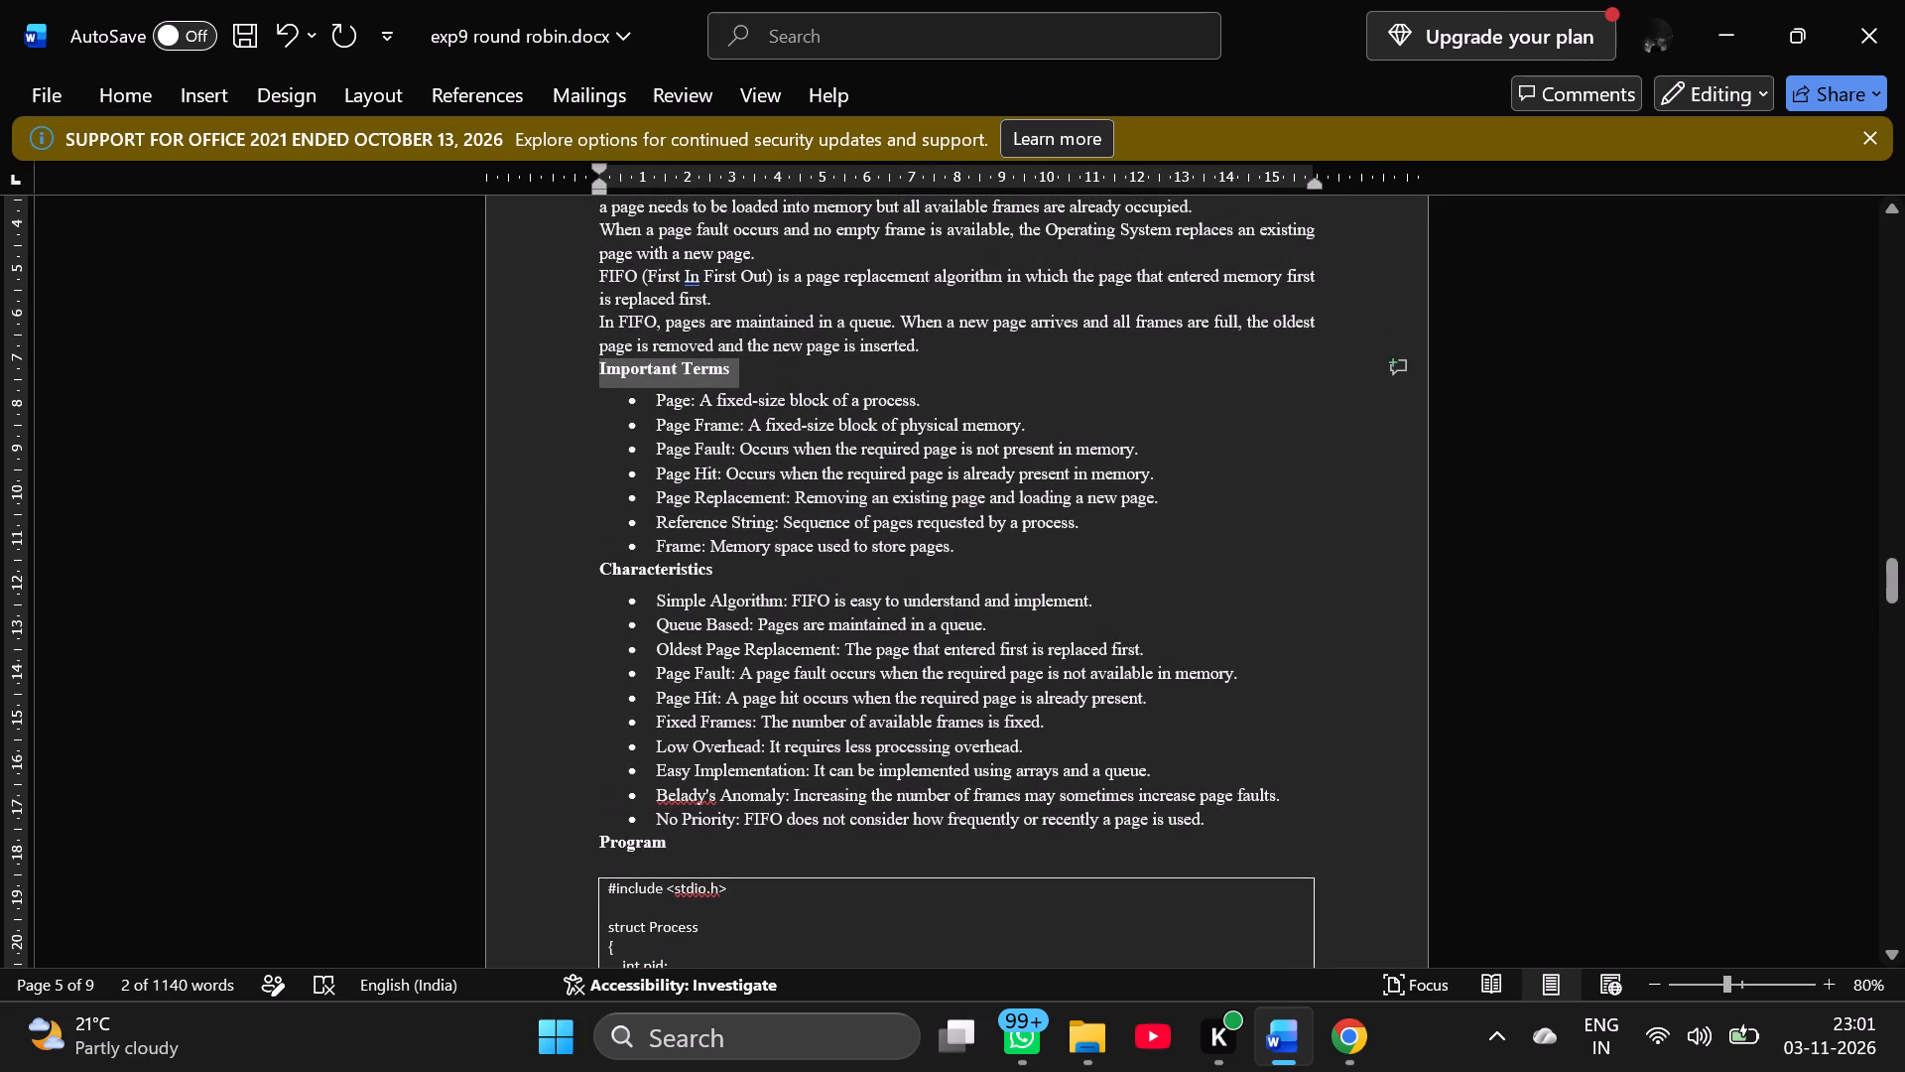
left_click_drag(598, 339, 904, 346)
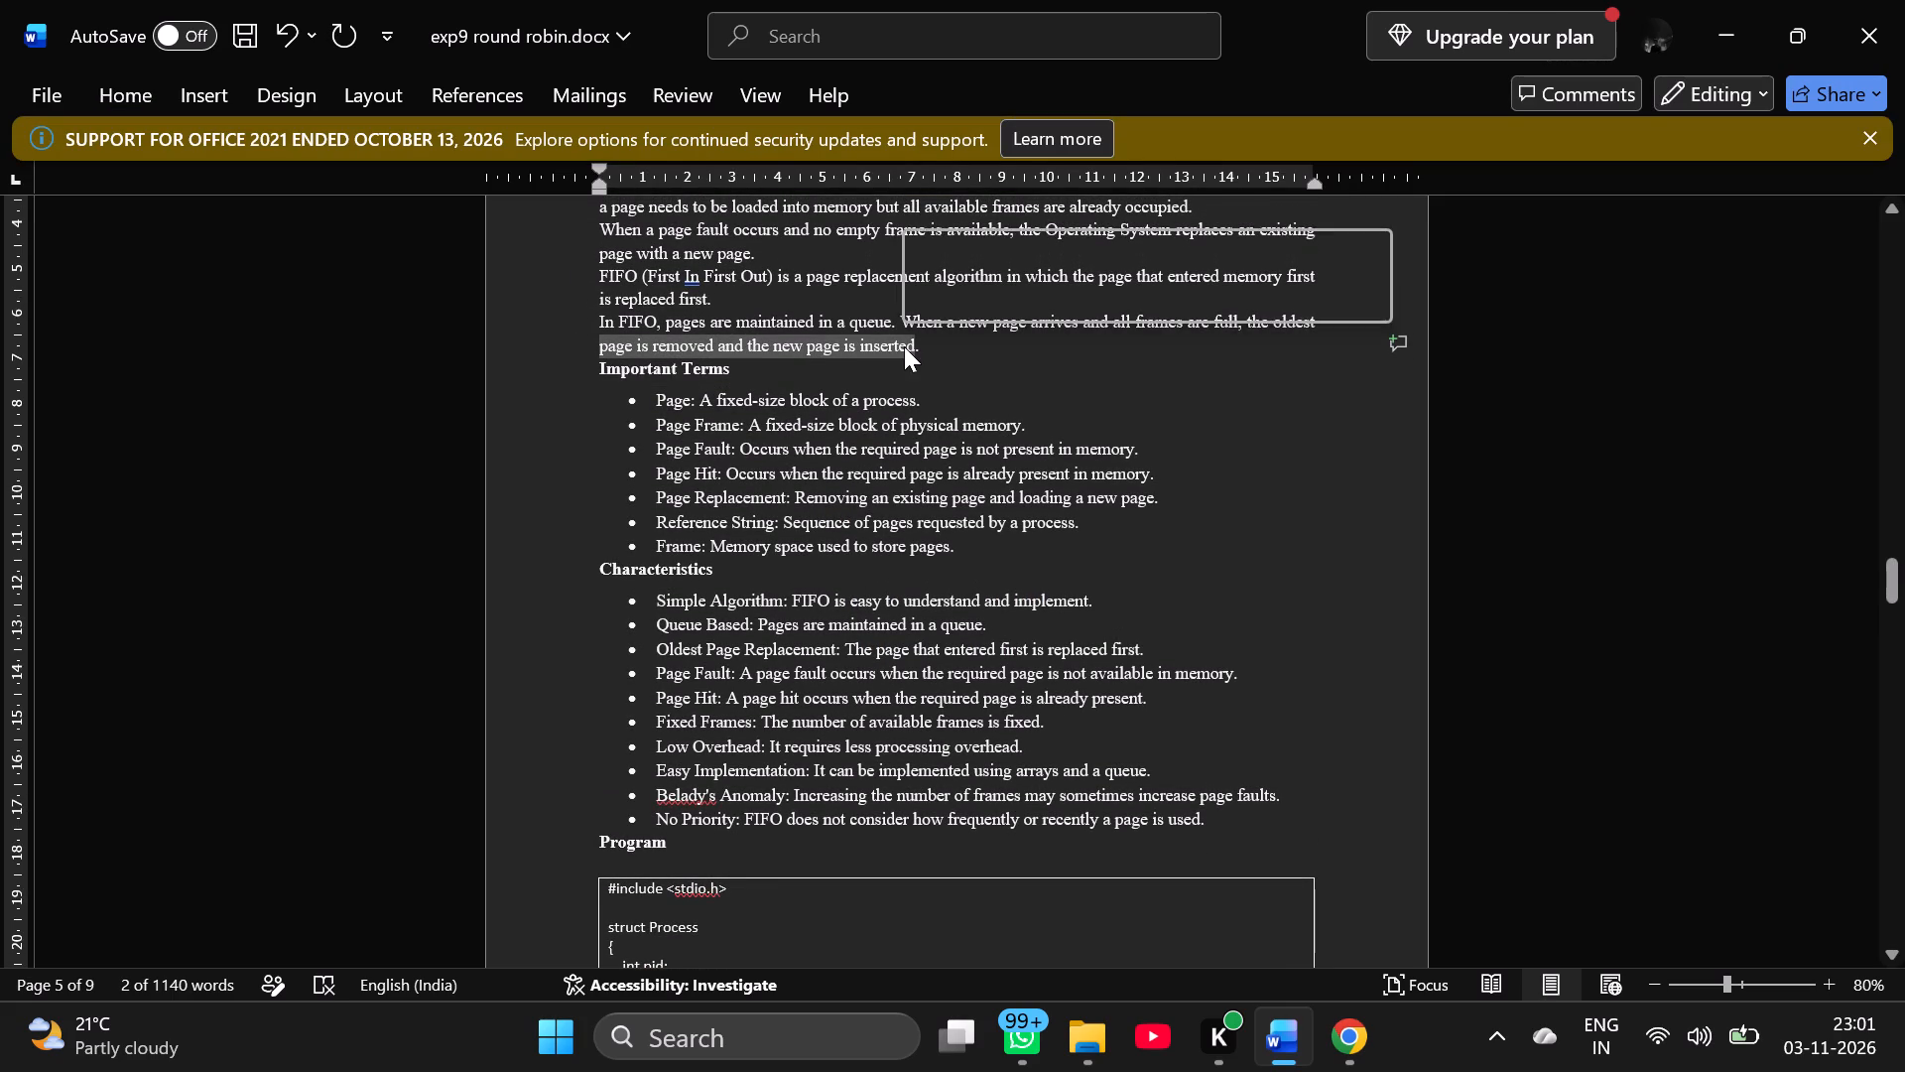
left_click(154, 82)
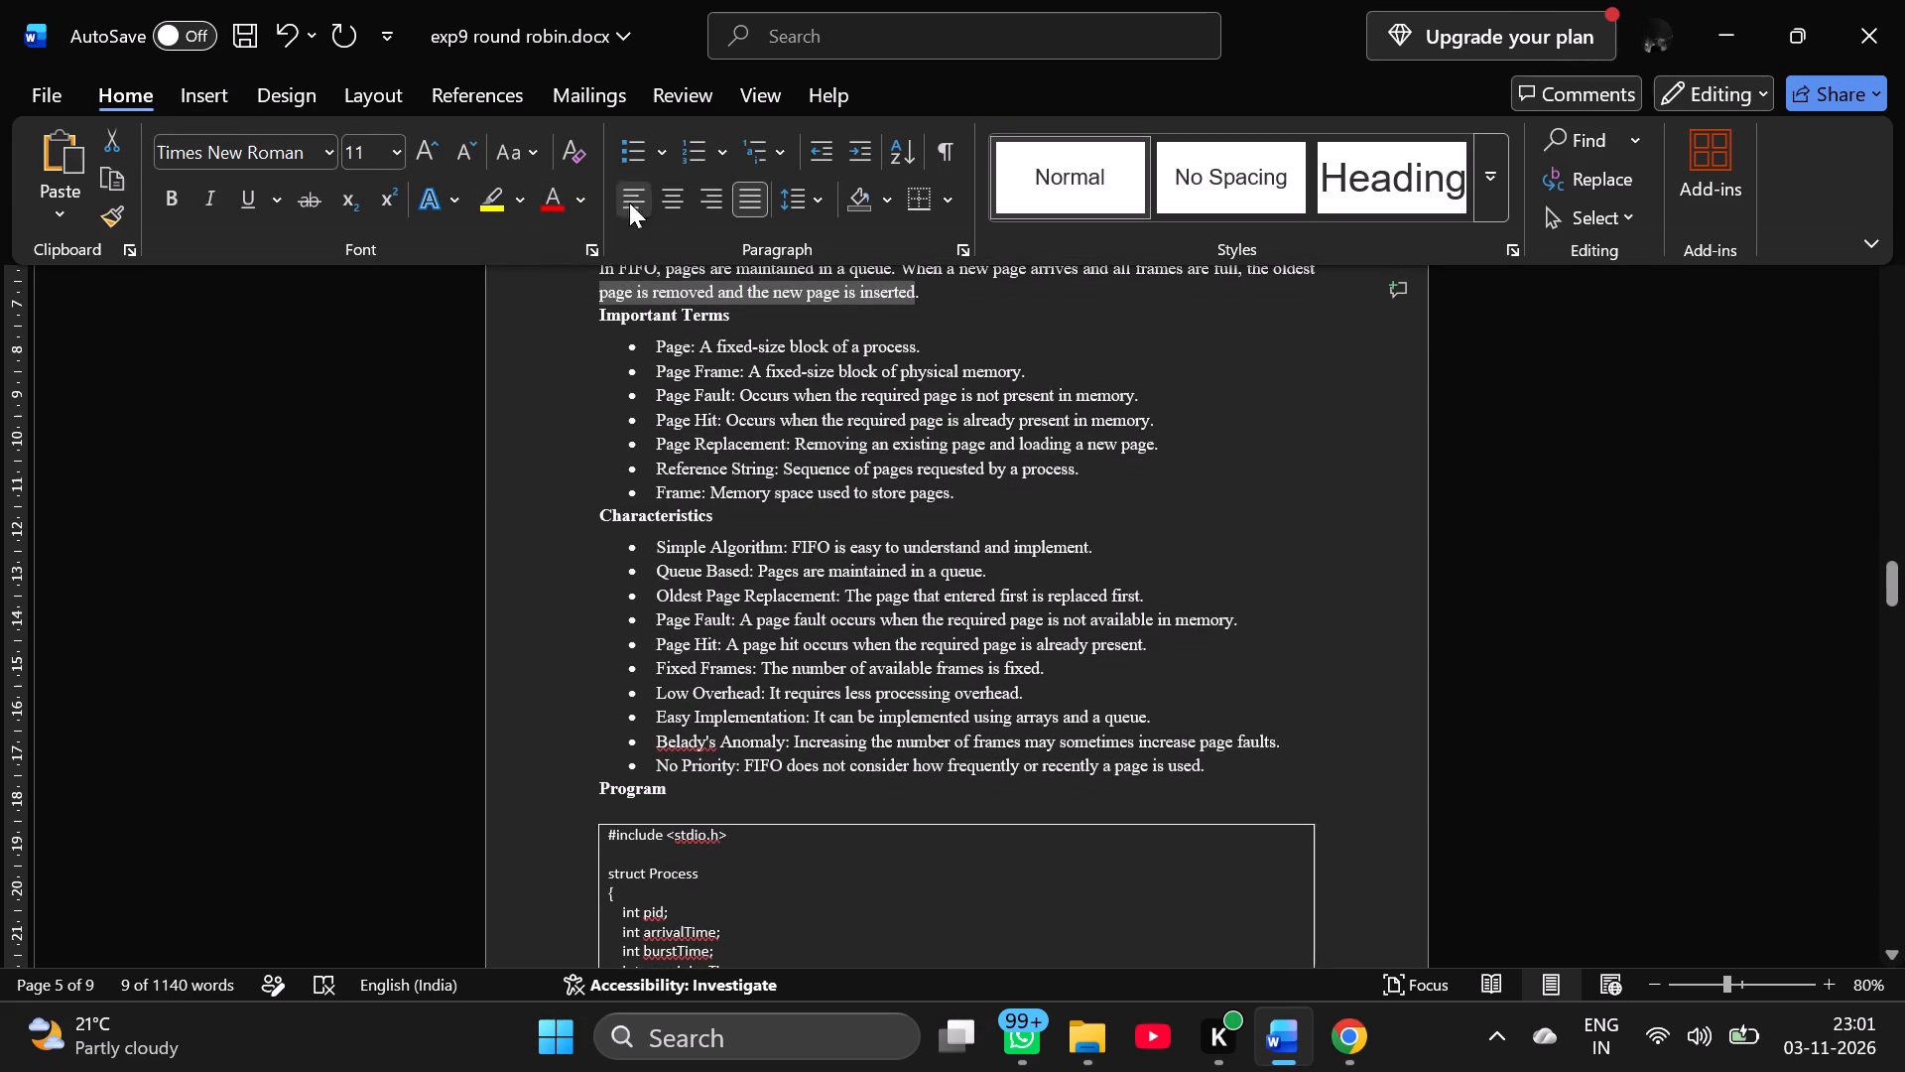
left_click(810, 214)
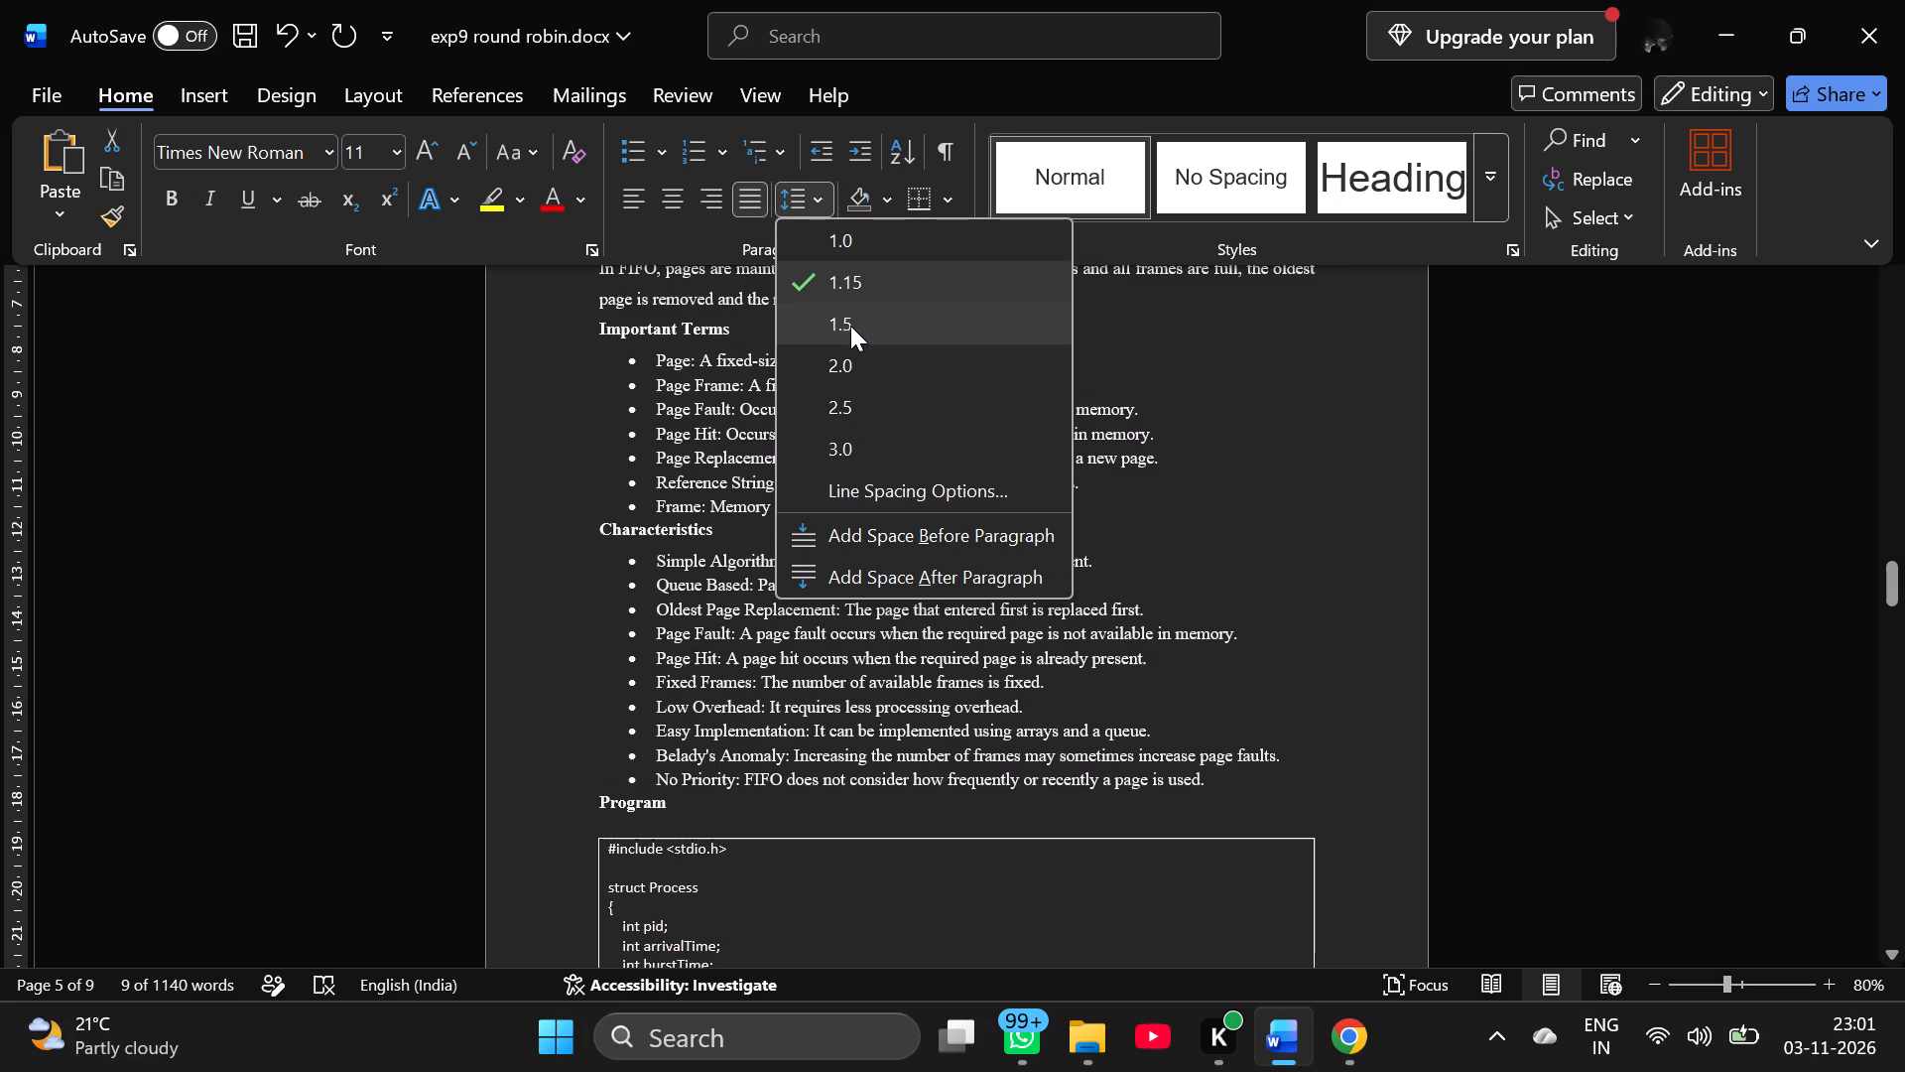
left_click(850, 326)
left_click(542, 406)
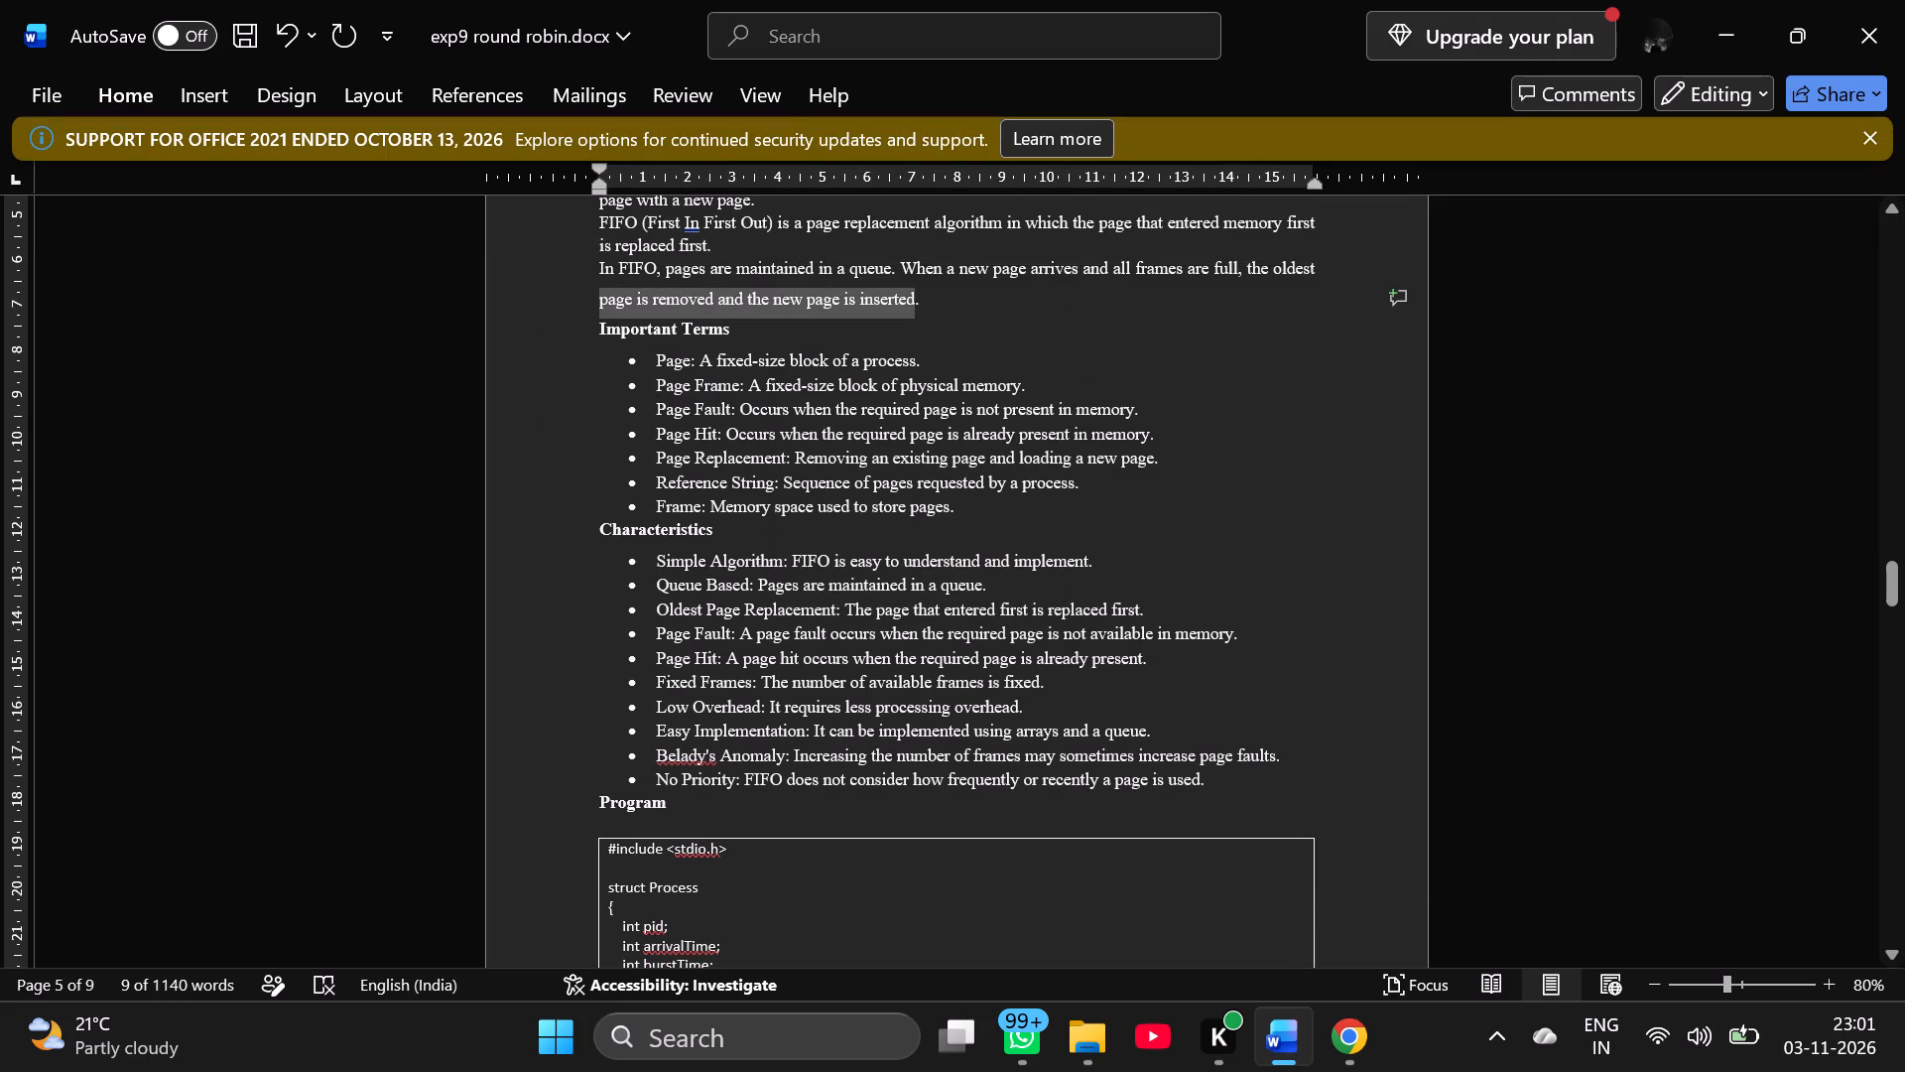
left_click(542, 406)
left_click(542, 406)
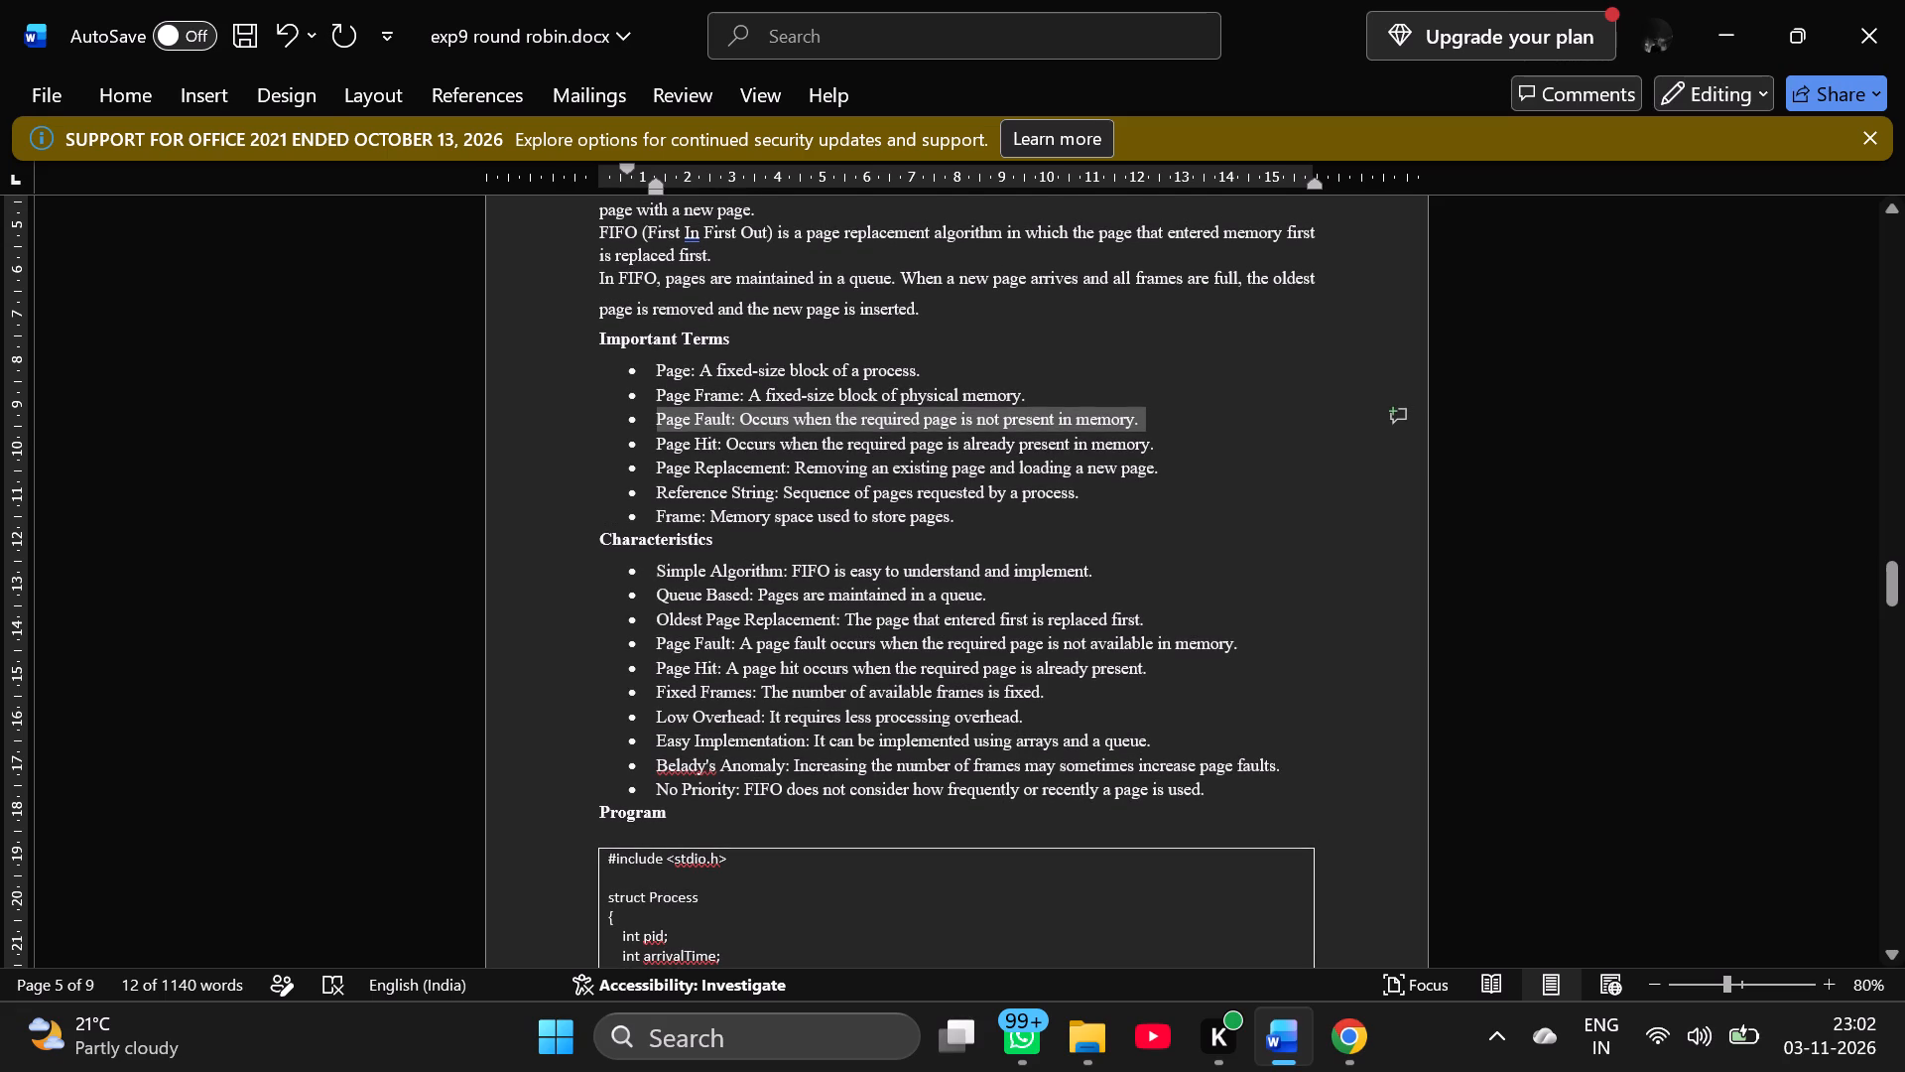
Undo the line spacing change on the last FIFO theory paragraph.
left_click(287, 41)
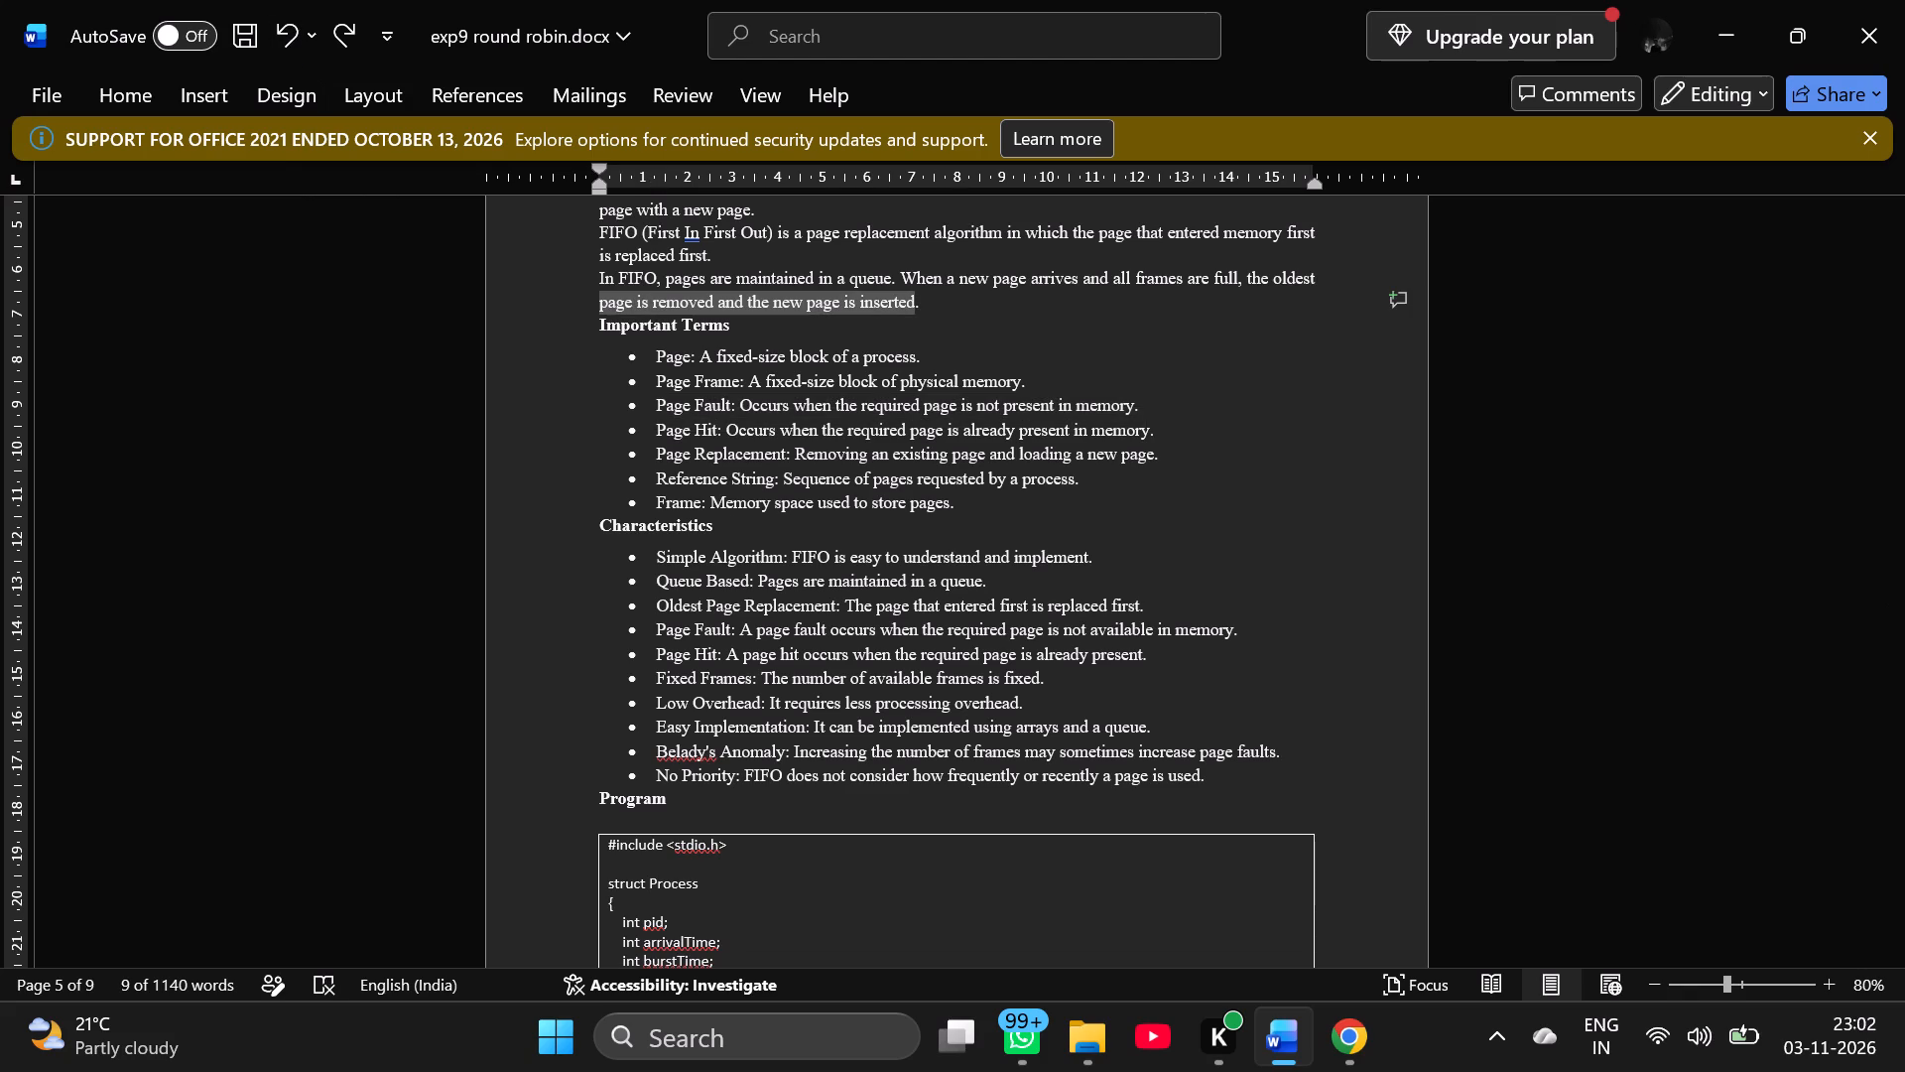
Insert an unbulleted blank line above each of the Important Terms, Characteristics and Program headings in Experiment–10.
left_click(532, 335)
left_click(616, 360)
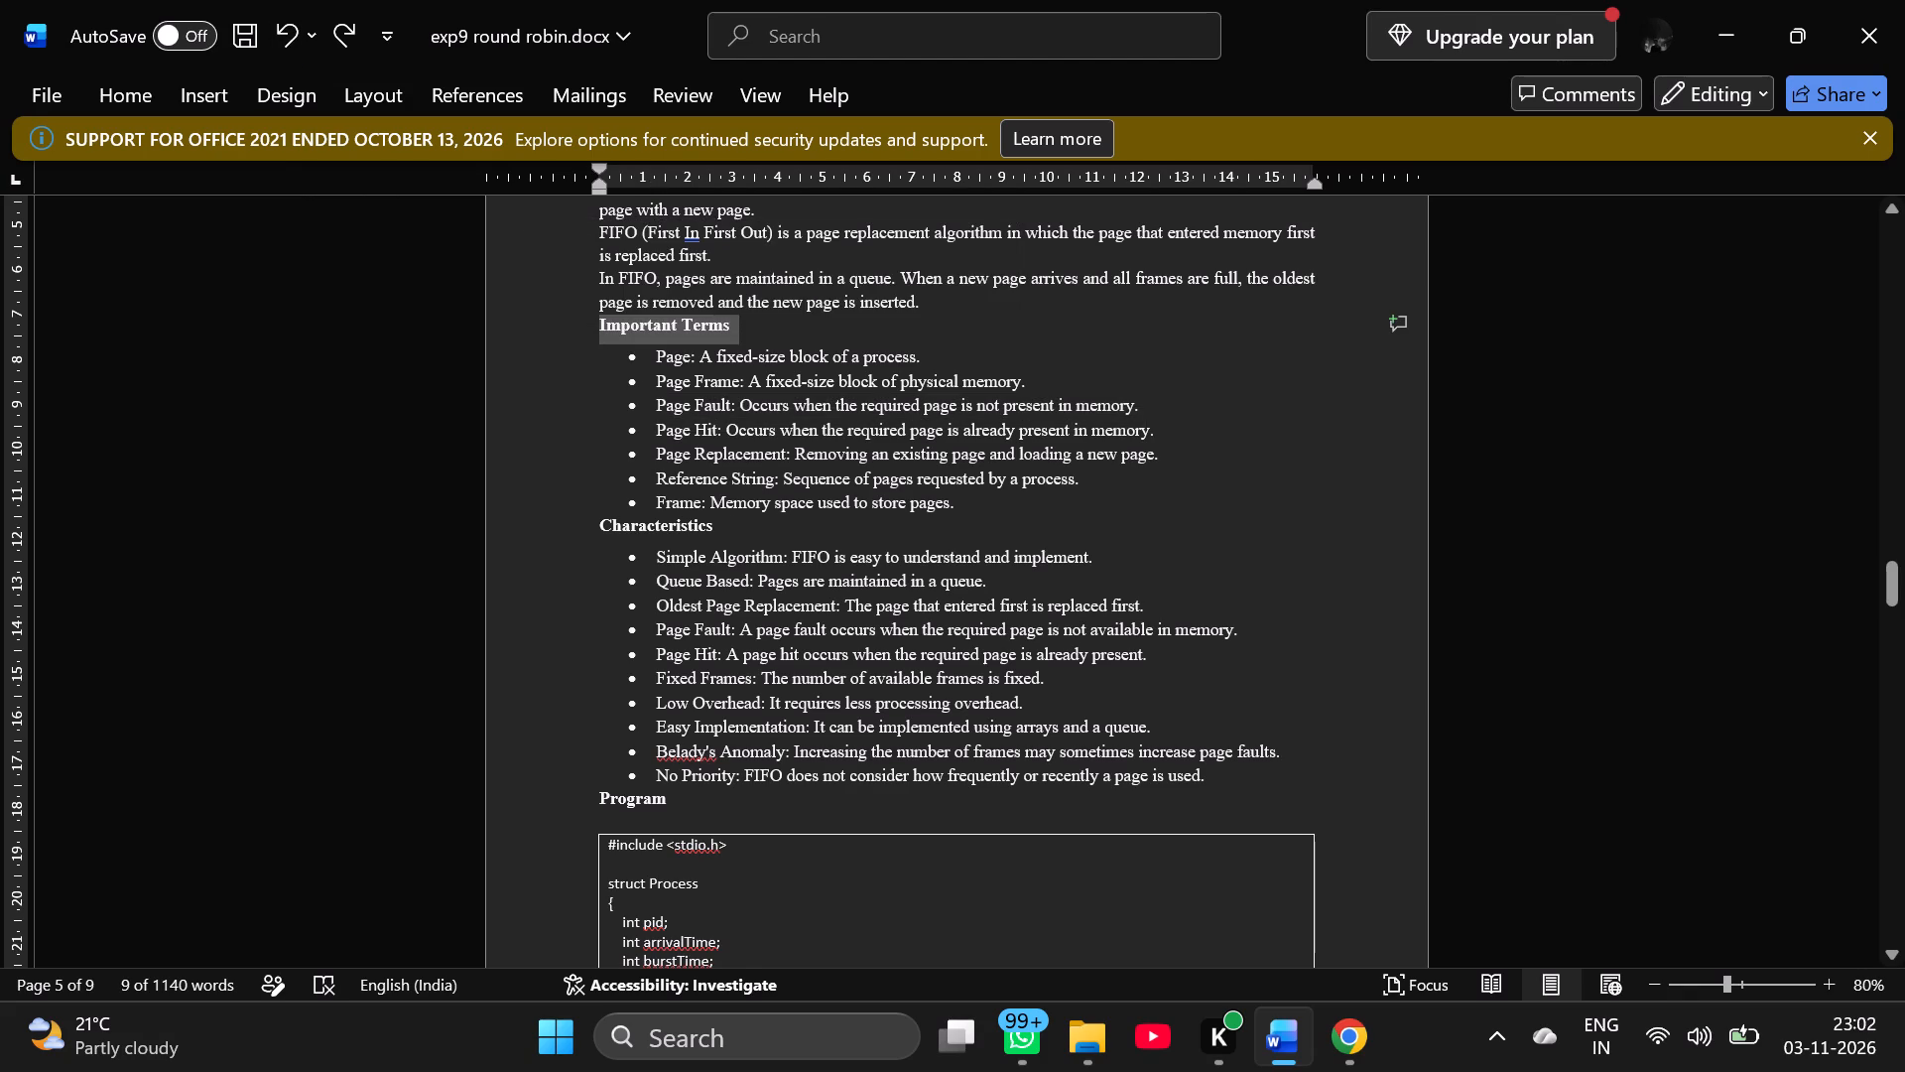
left_click(939, 295)
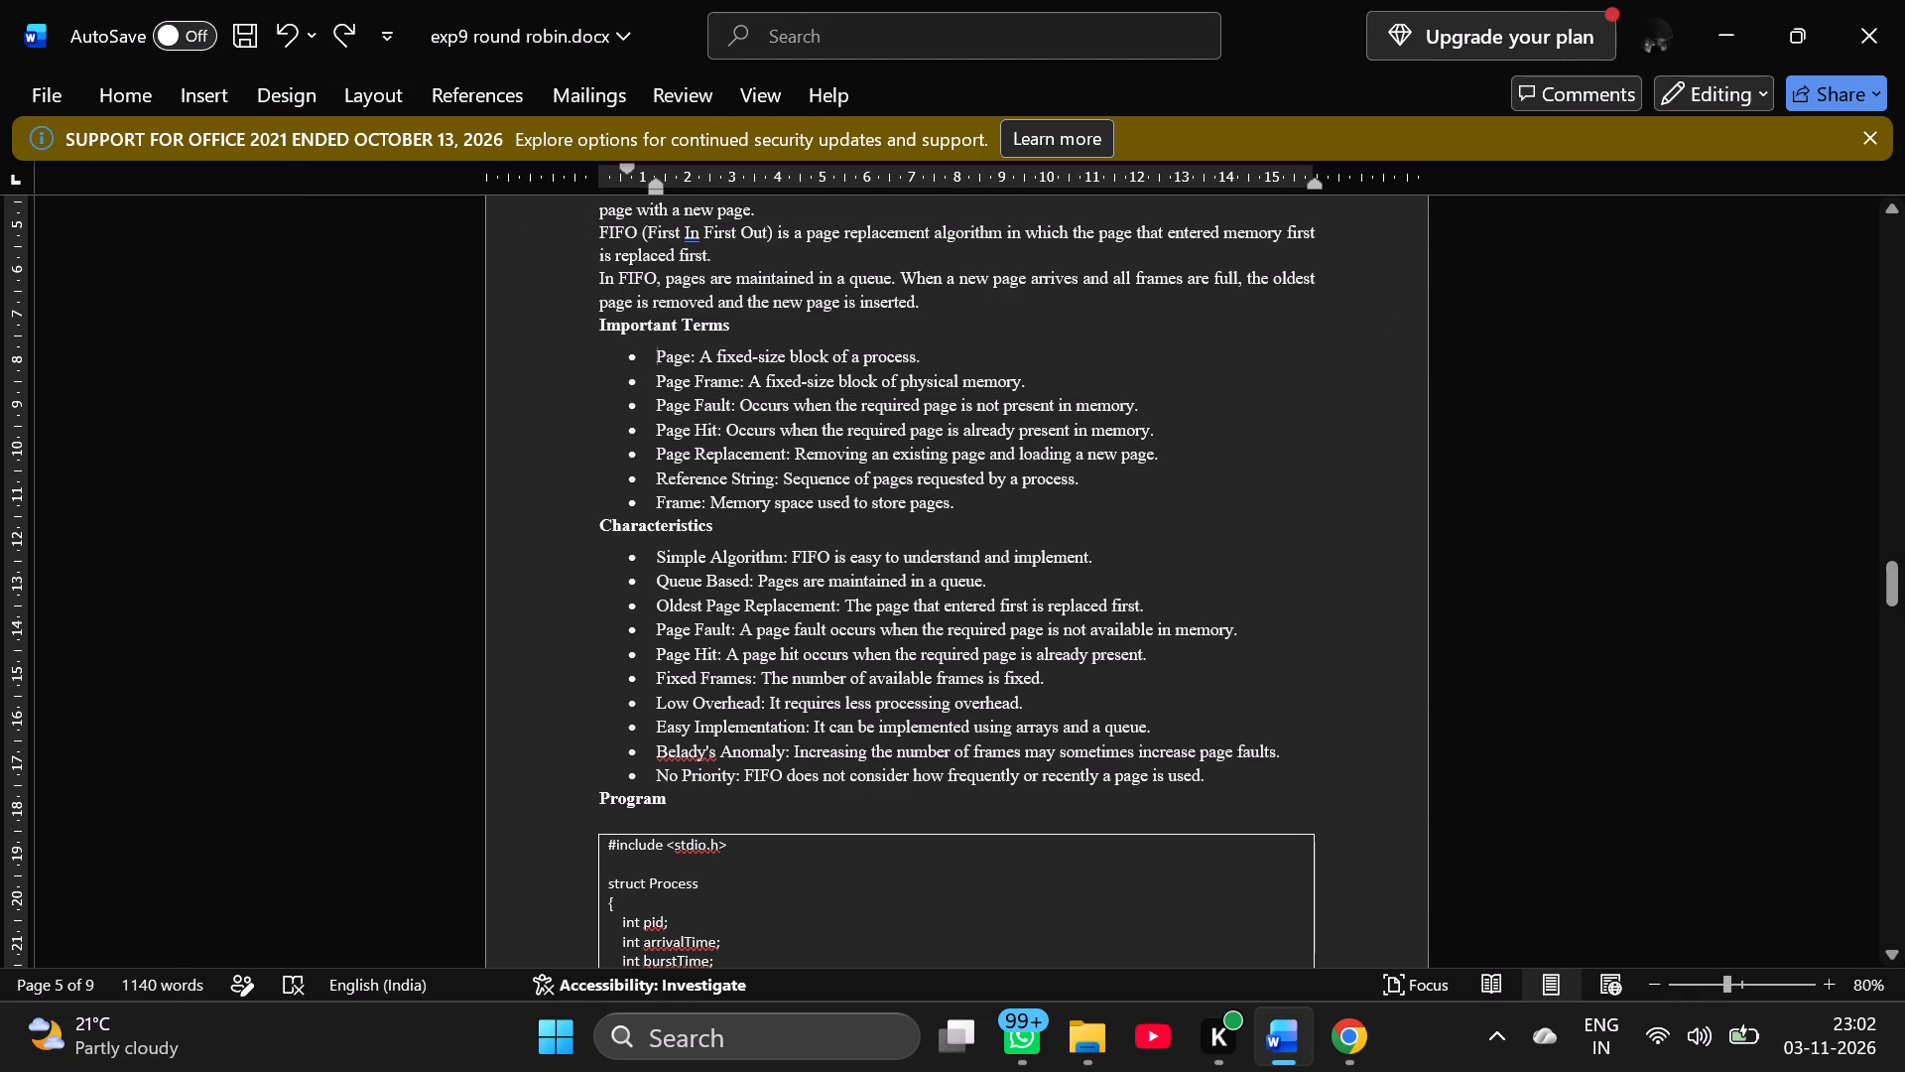
key("Return")
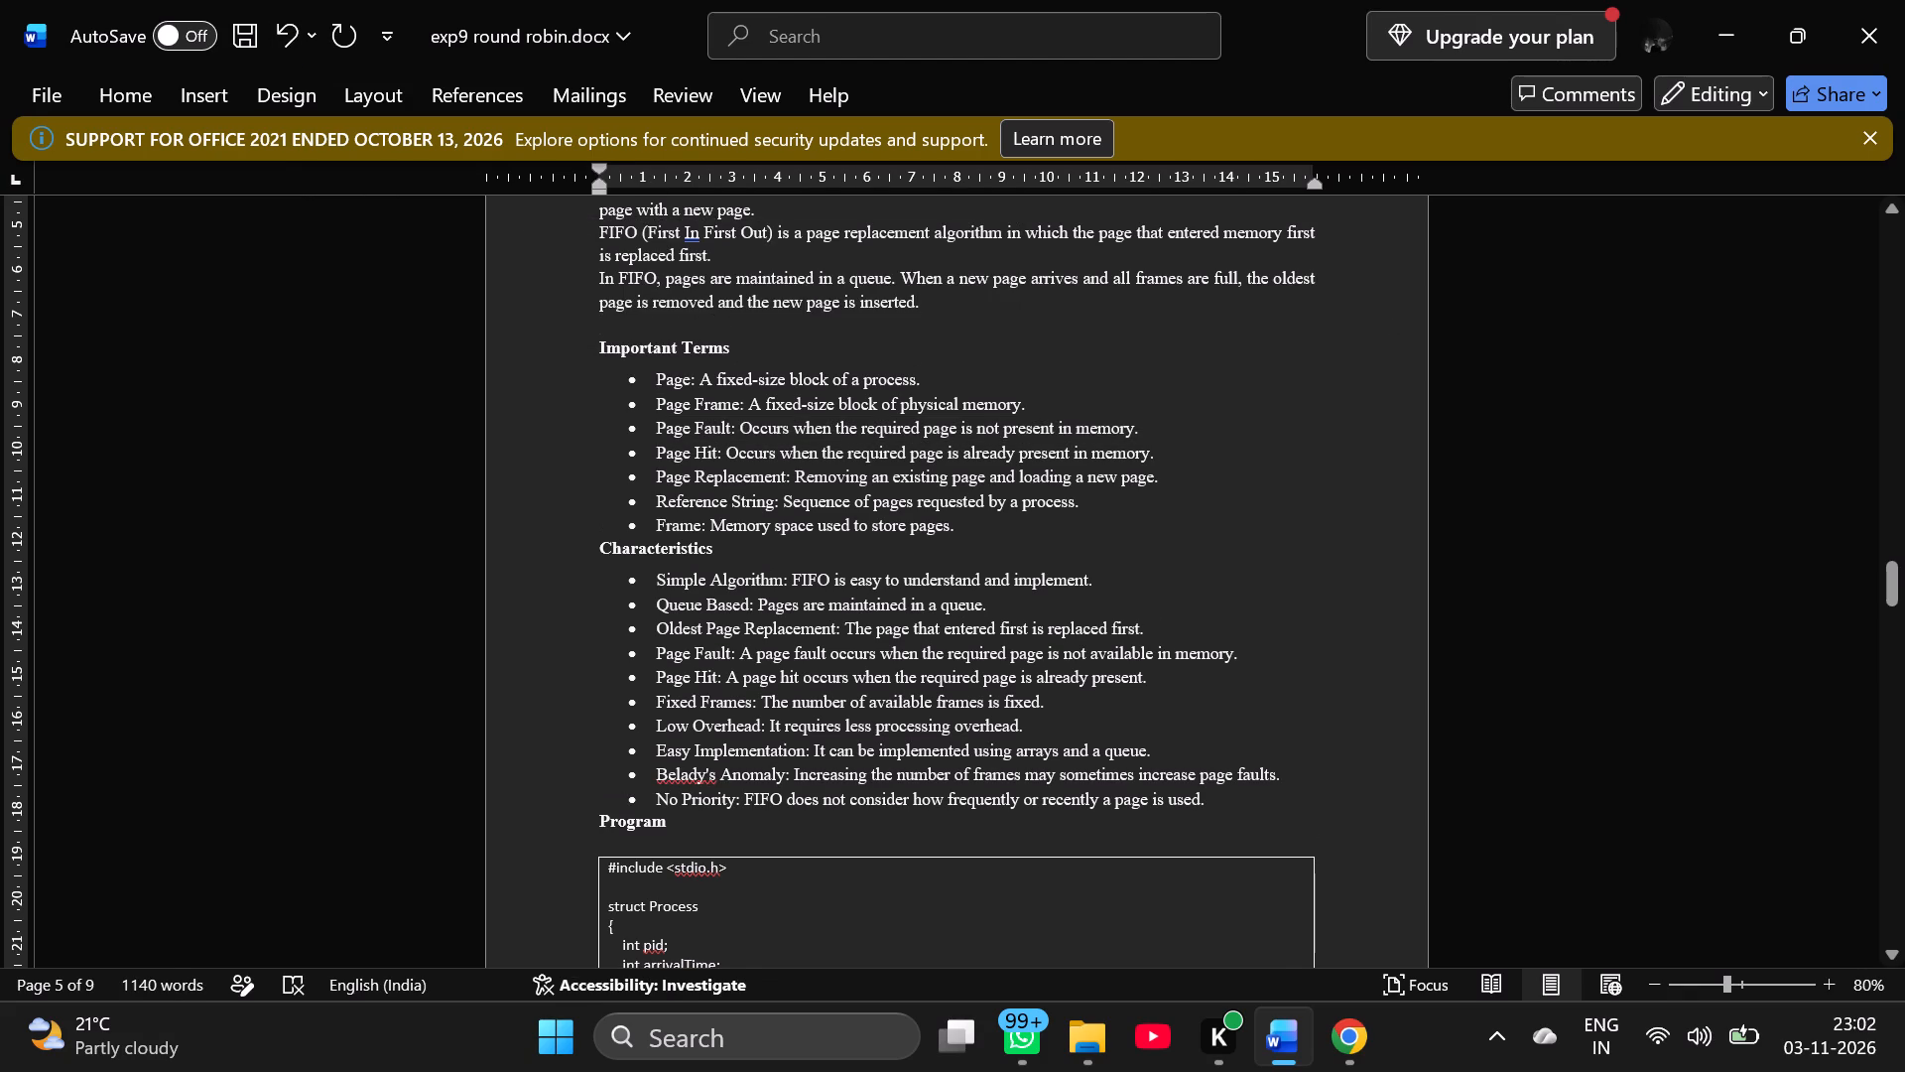
left_click(978, 517)
key("Return")
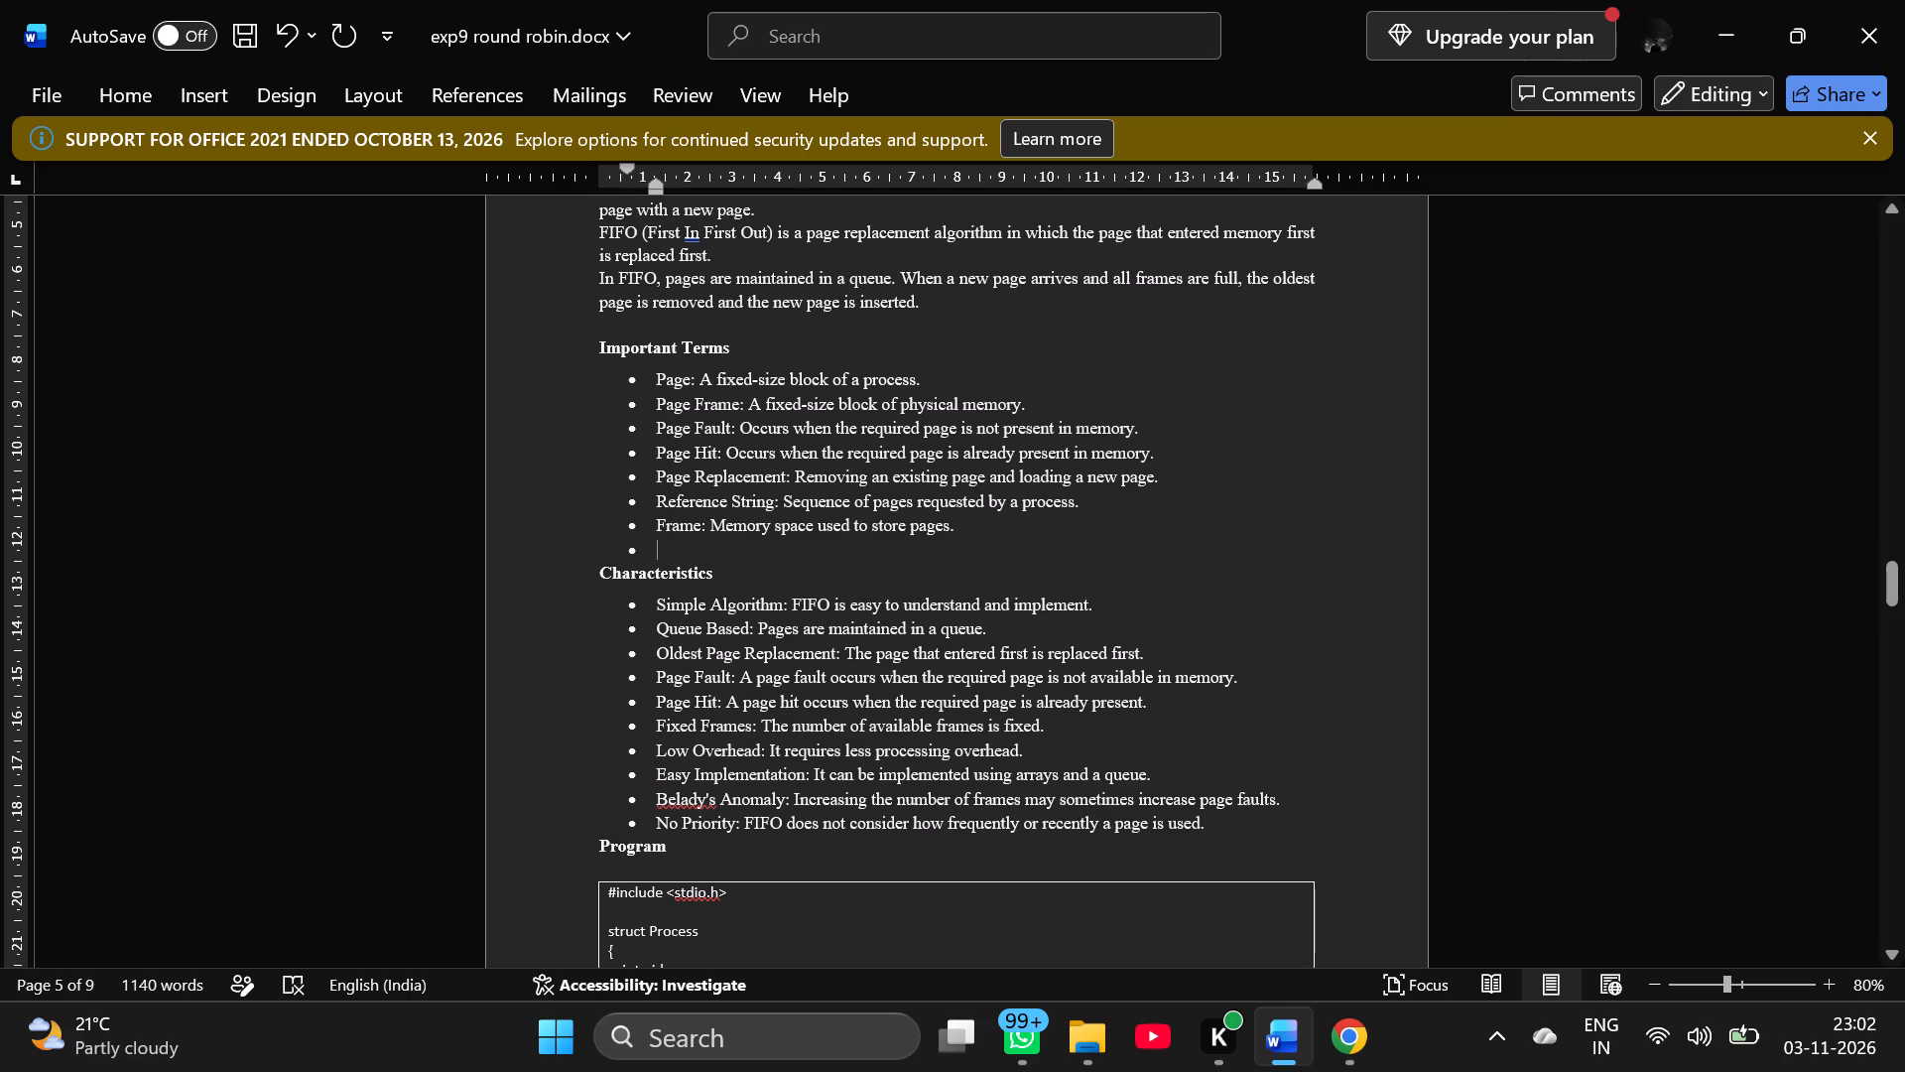
left_click(1217, 828)
key("Return")
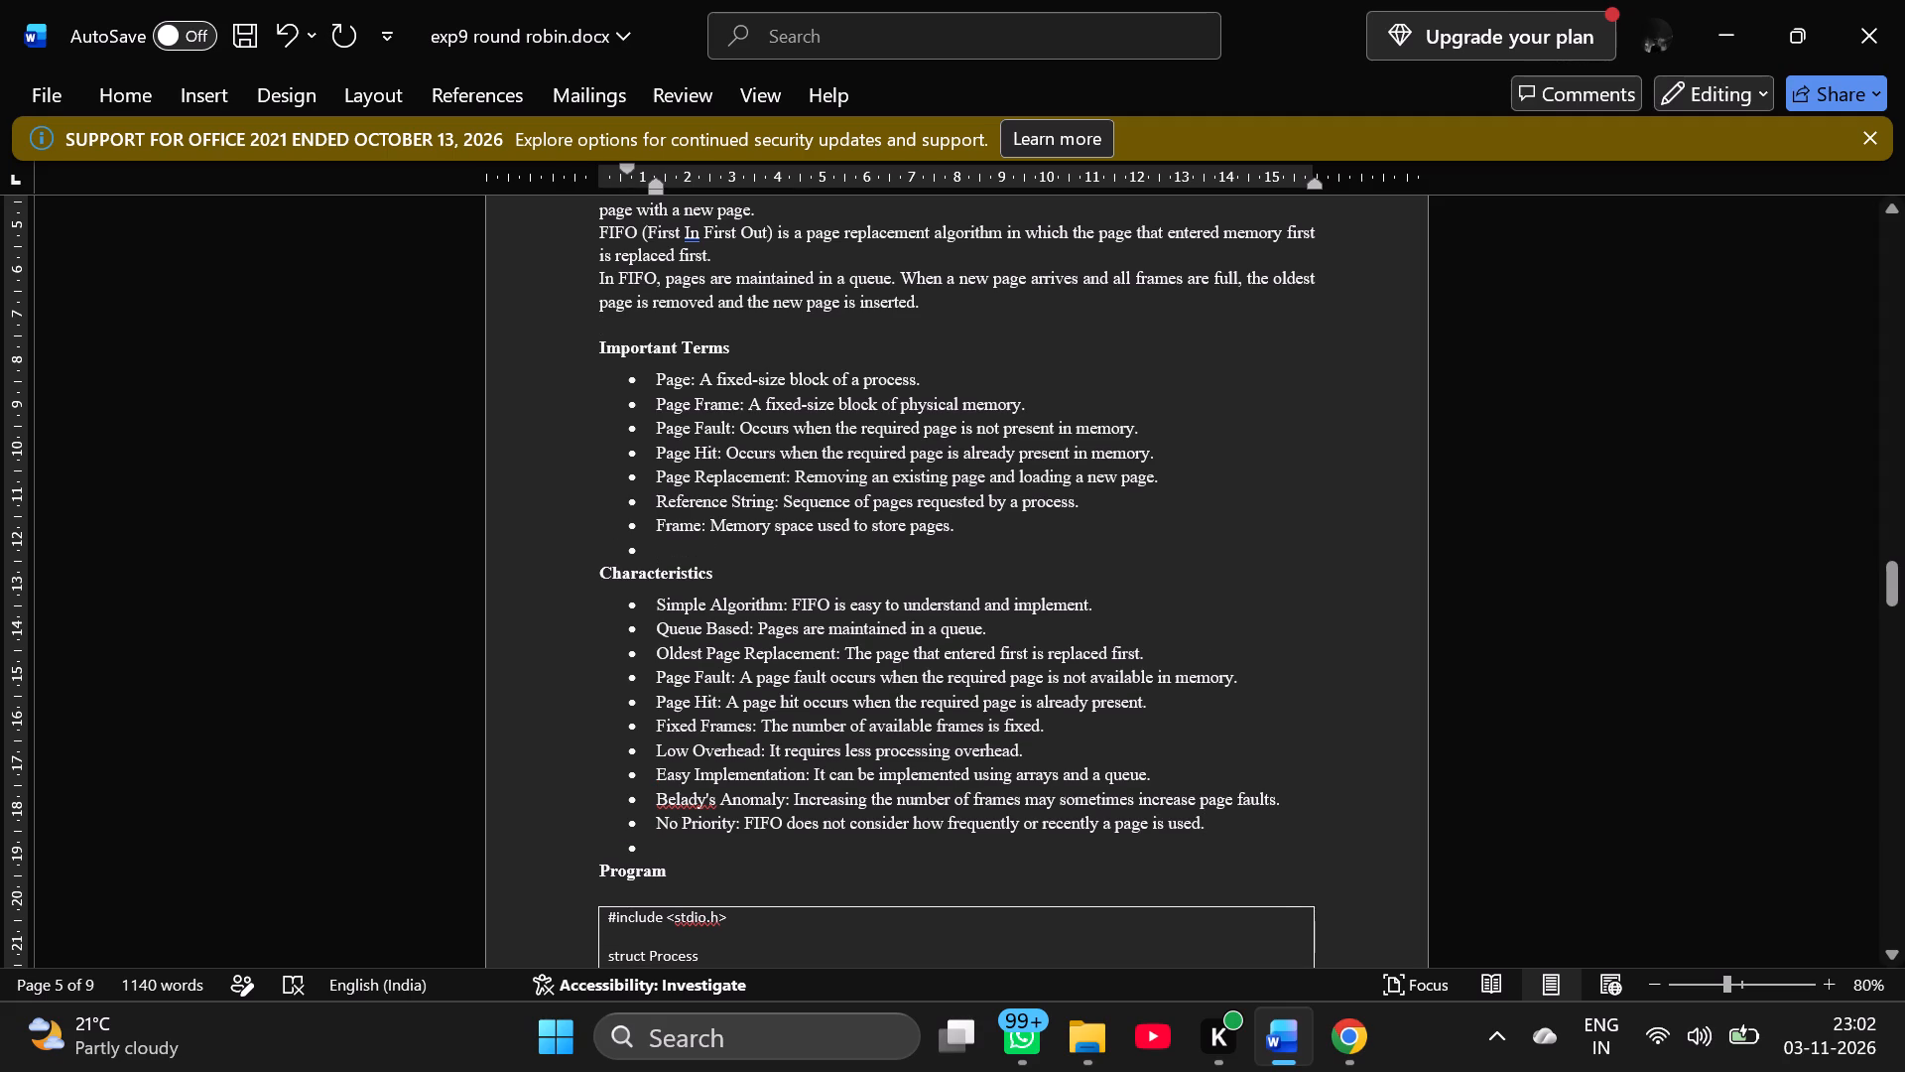
key("BackSpace")
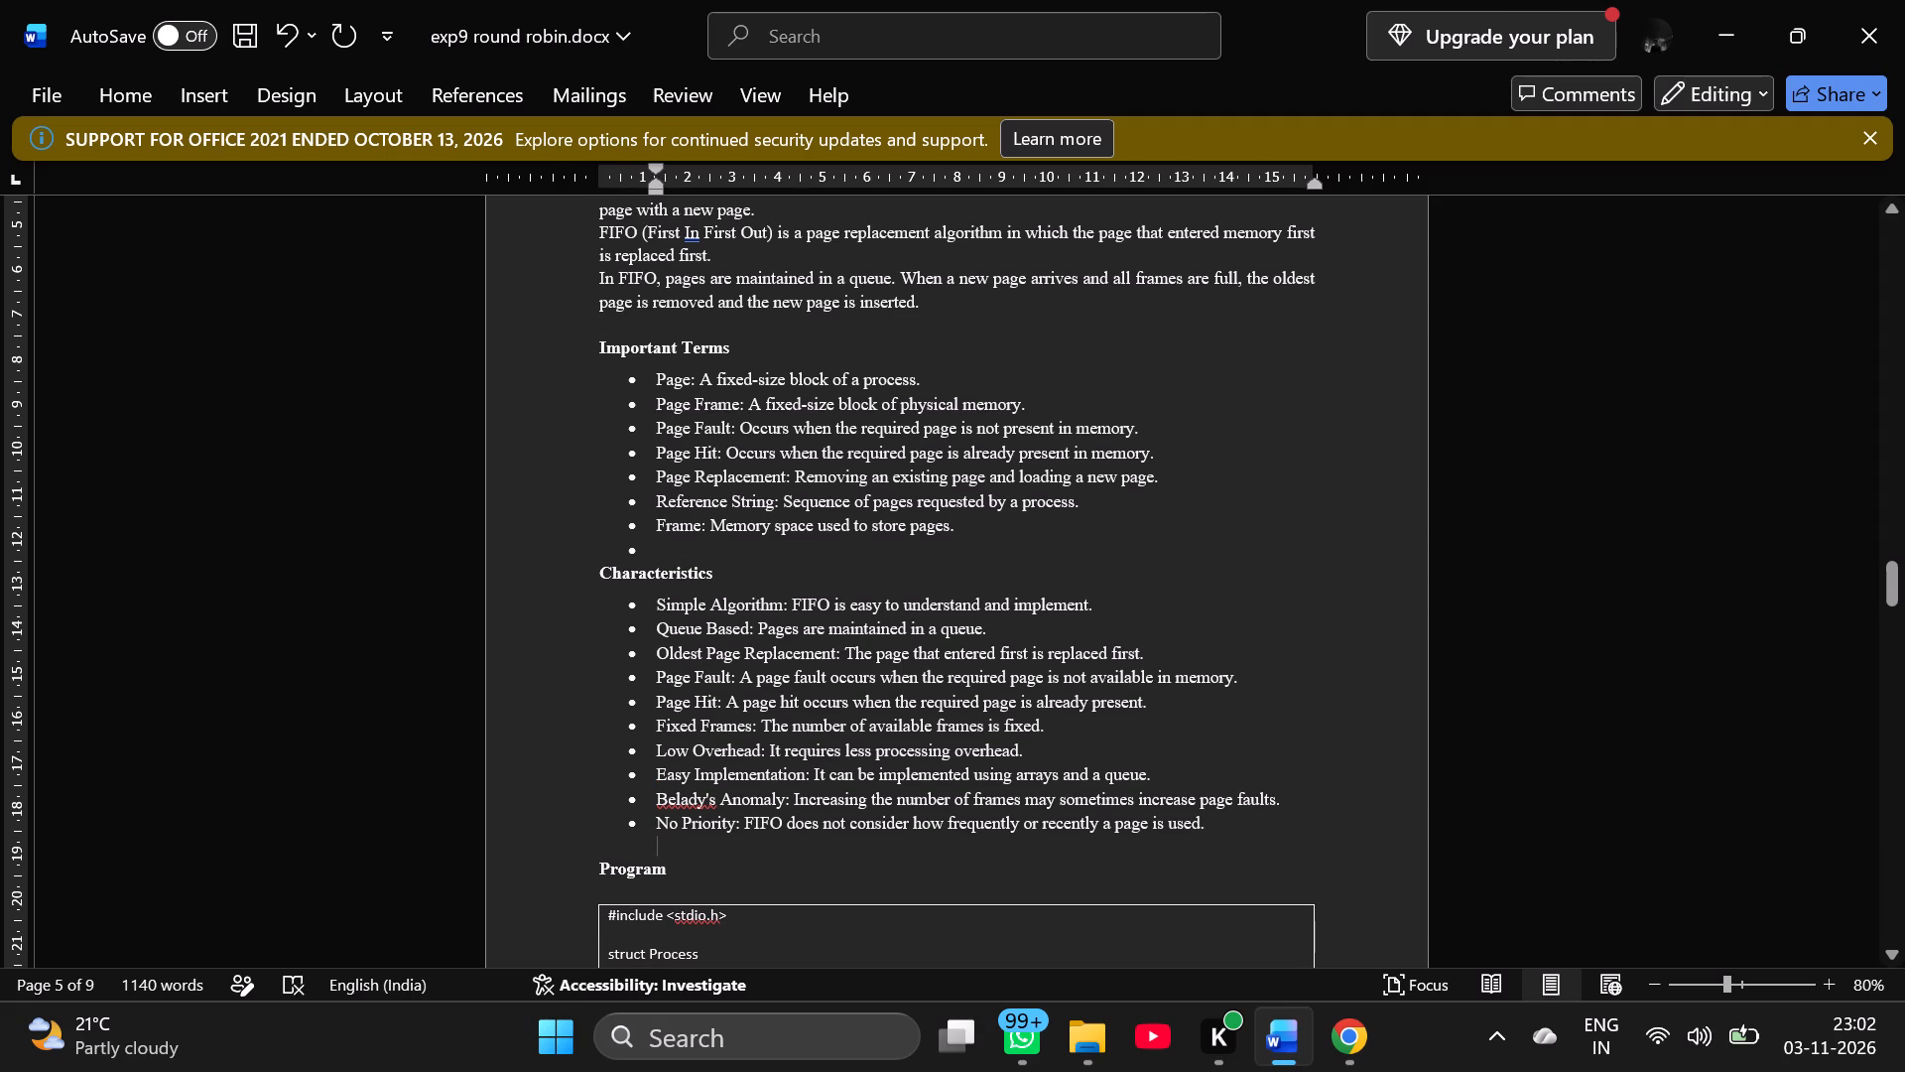
left_click(655, 549)
key("BackSpace")
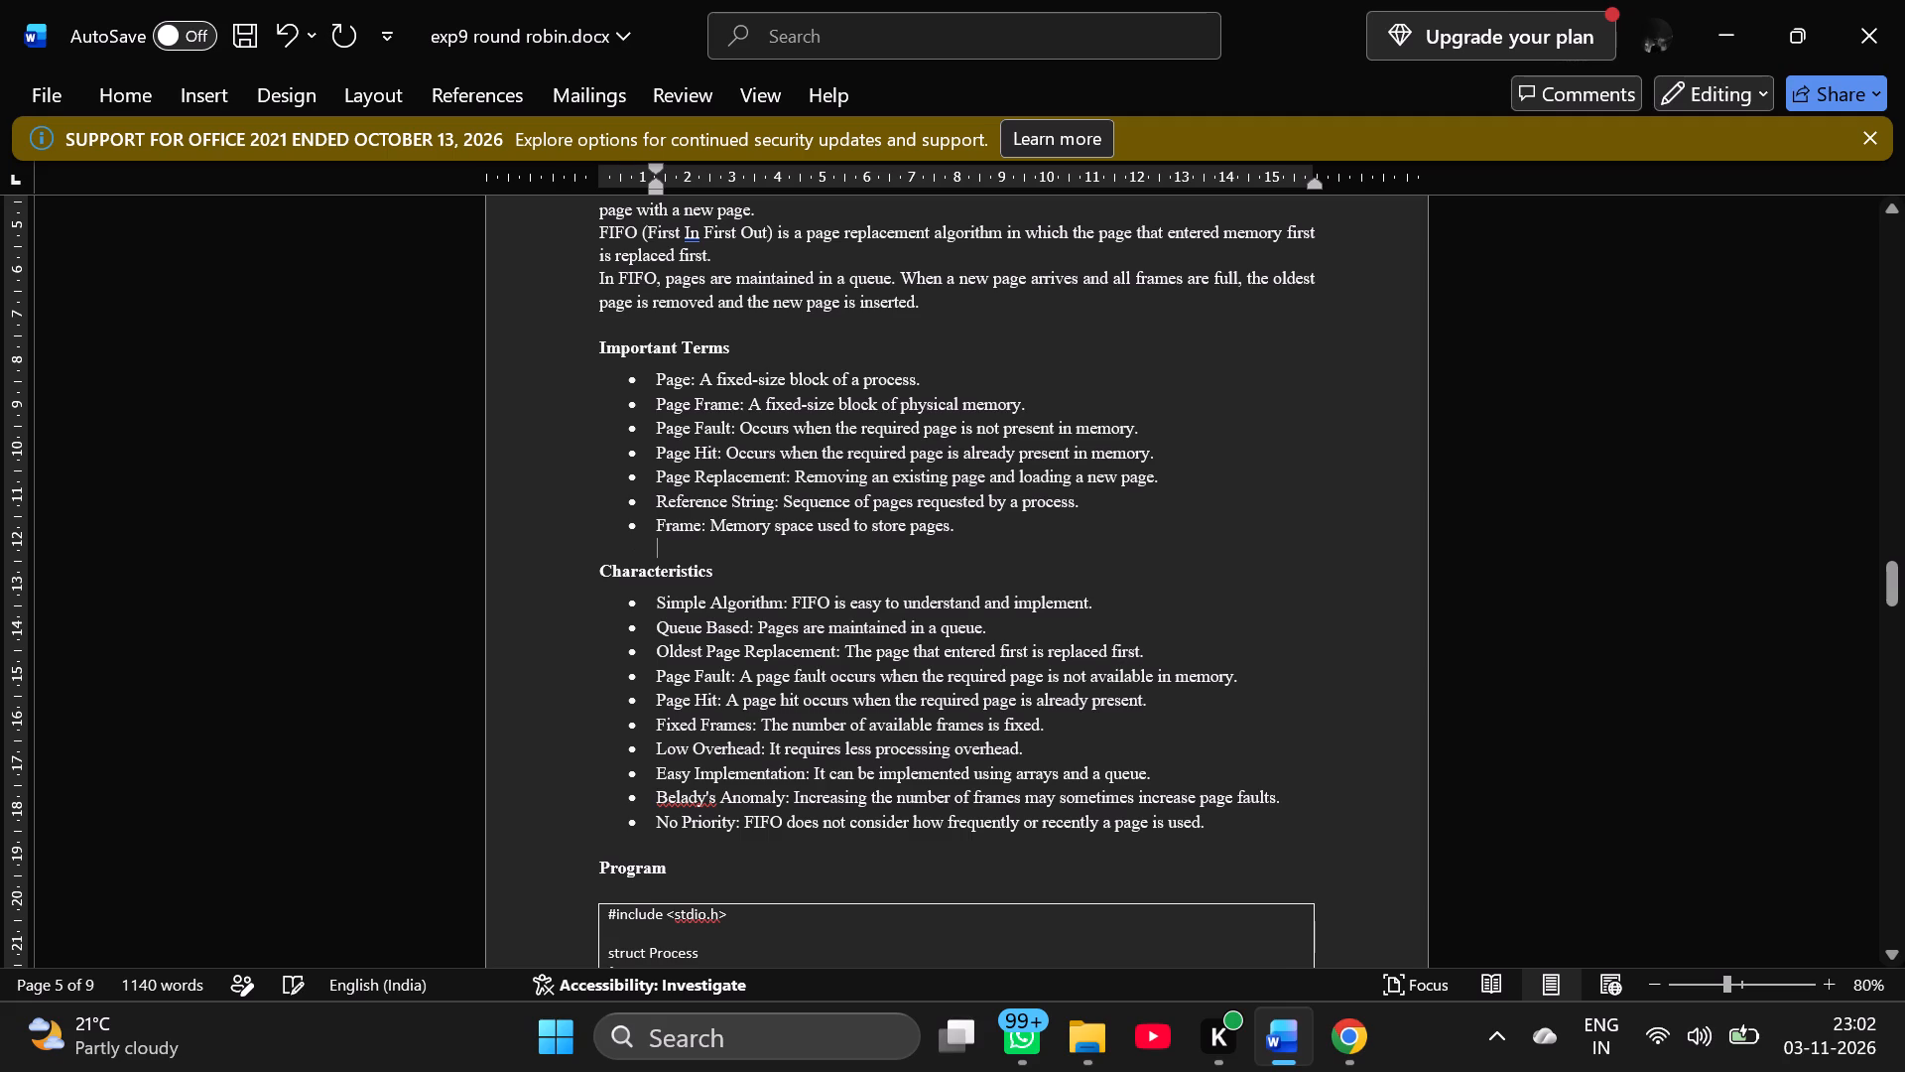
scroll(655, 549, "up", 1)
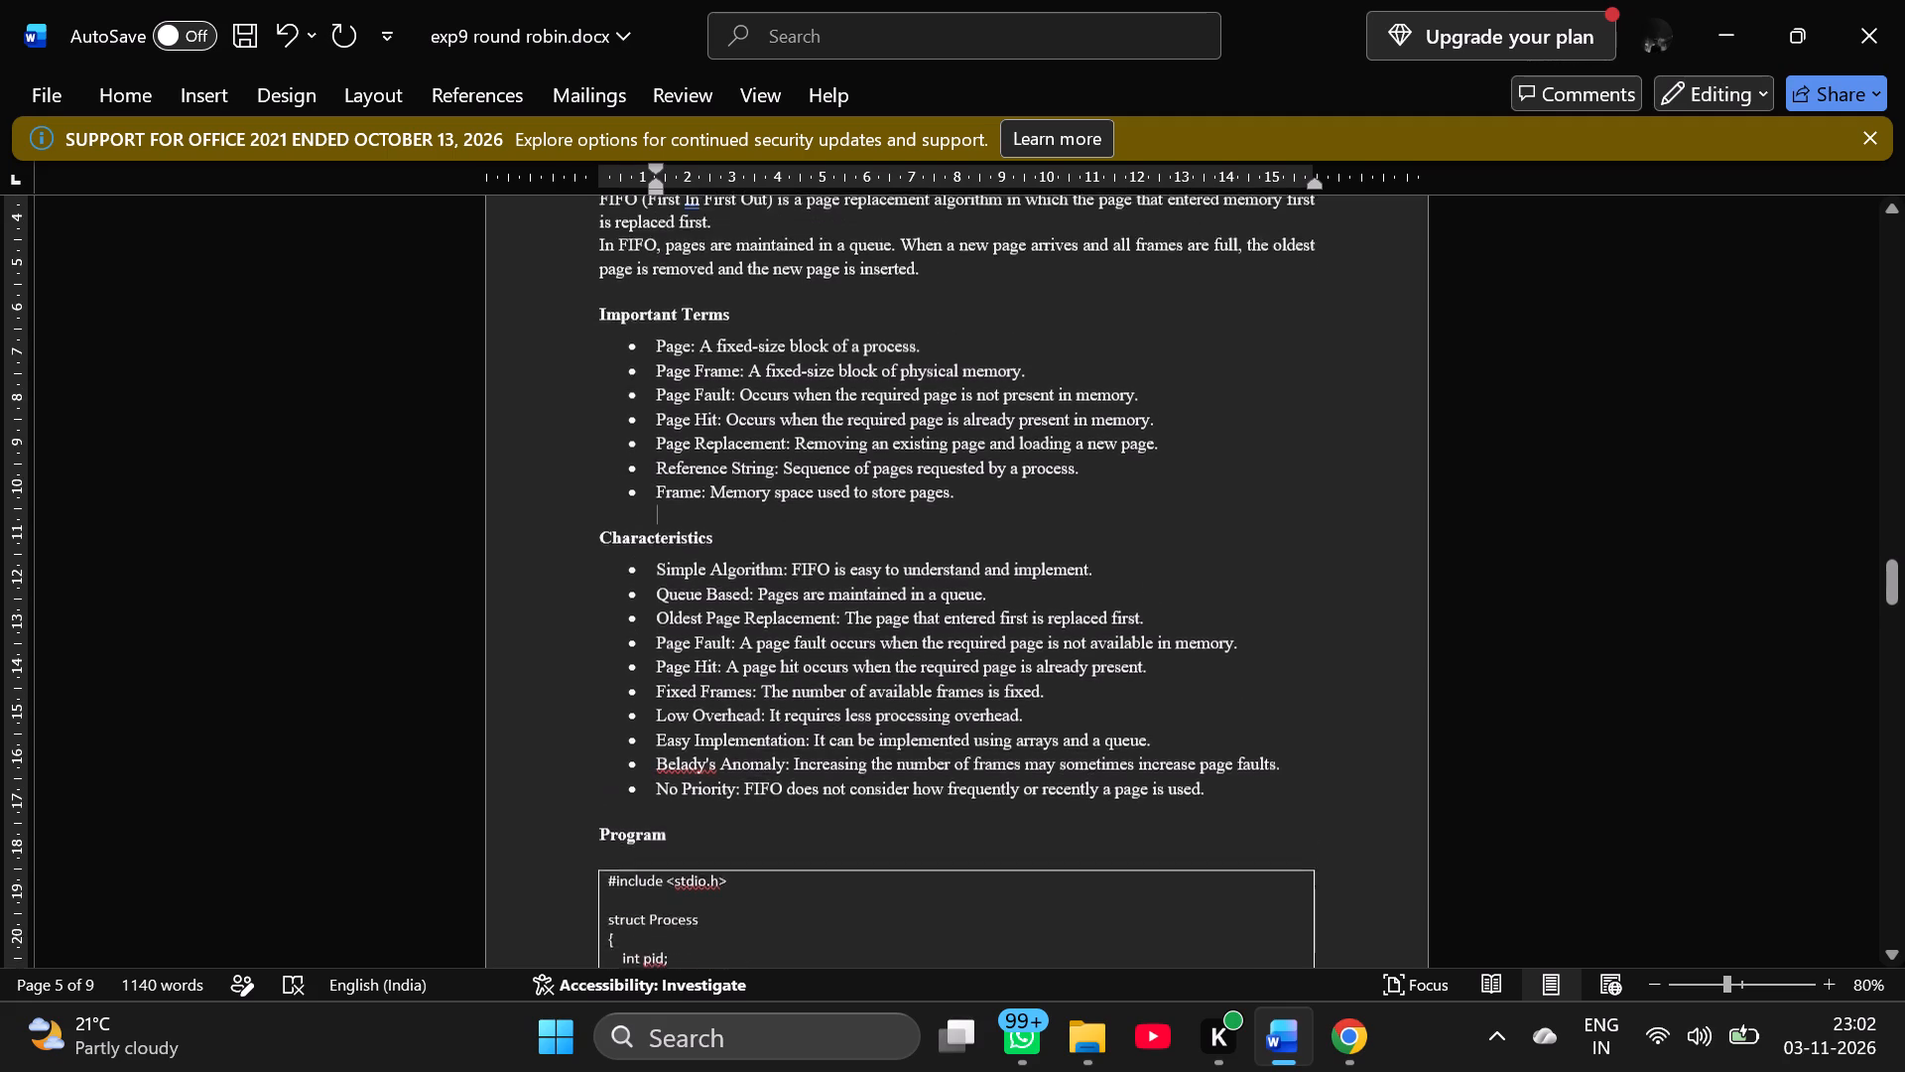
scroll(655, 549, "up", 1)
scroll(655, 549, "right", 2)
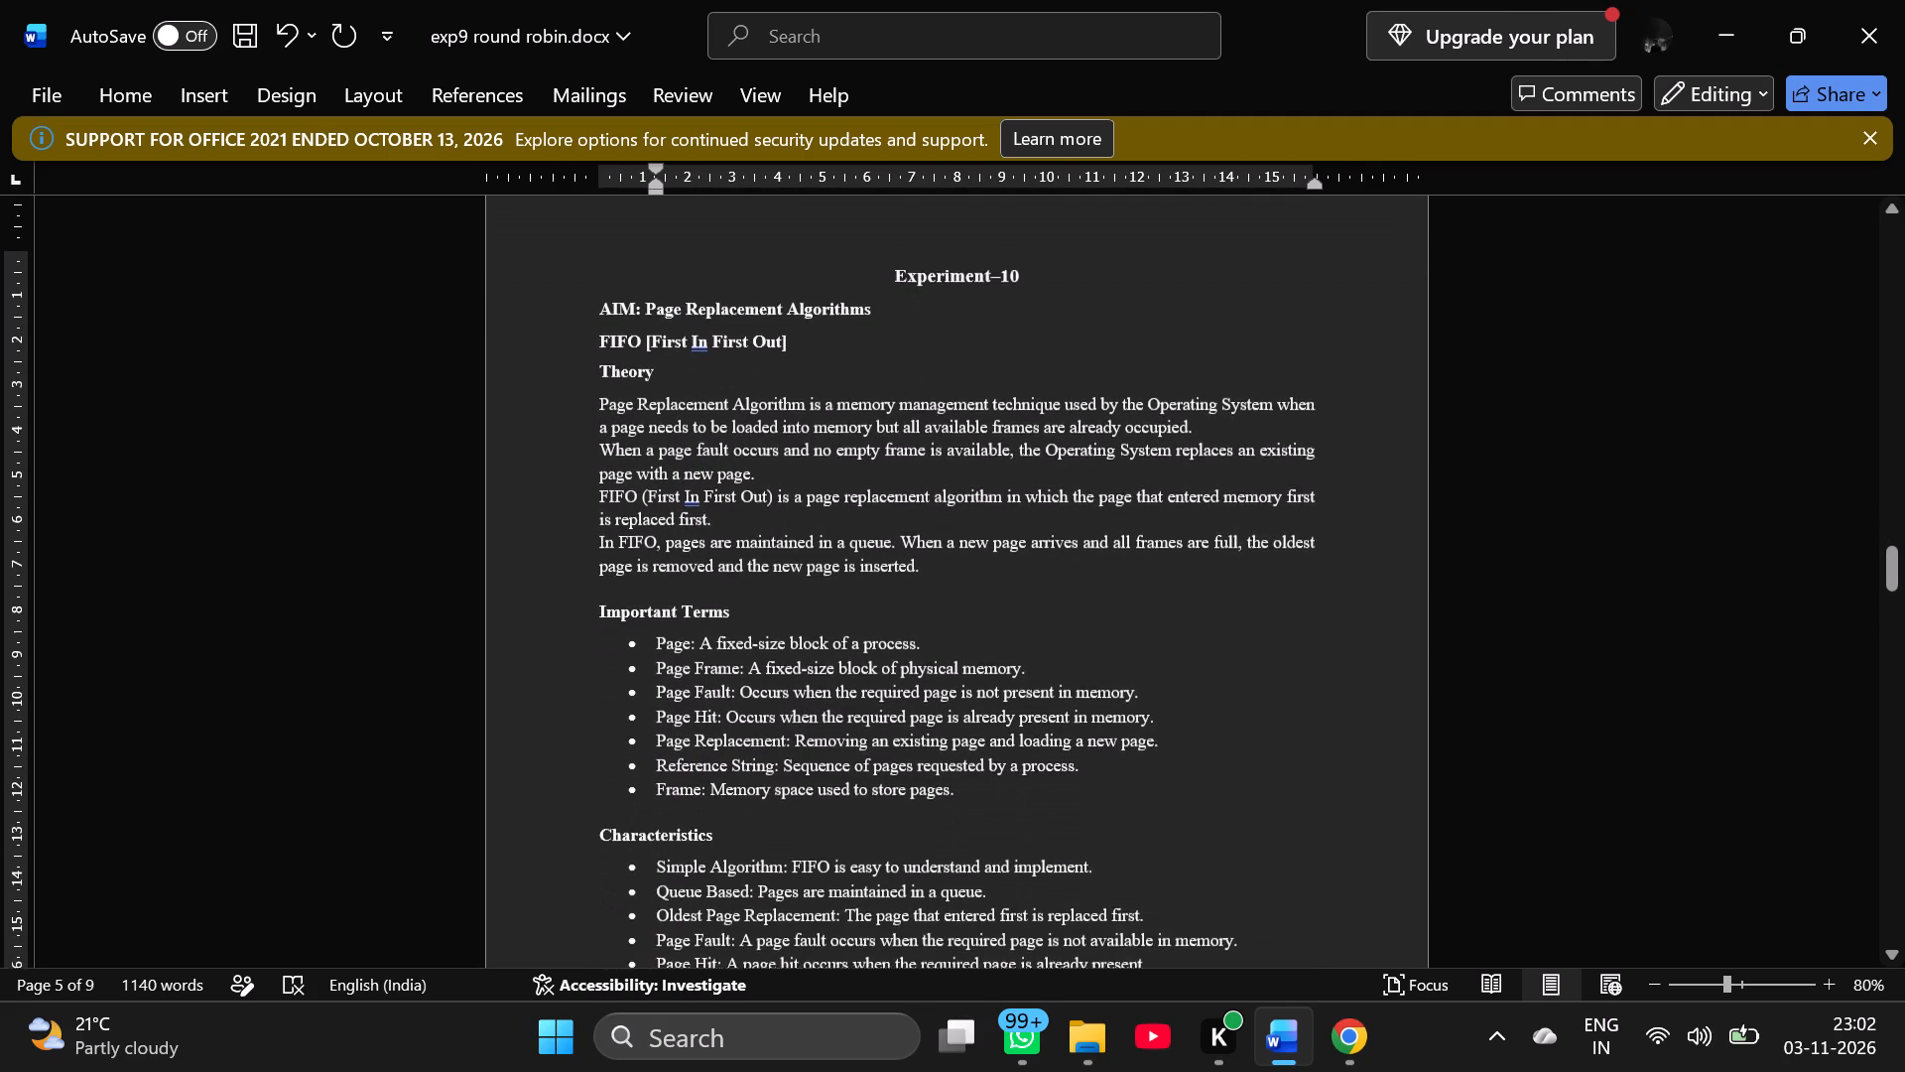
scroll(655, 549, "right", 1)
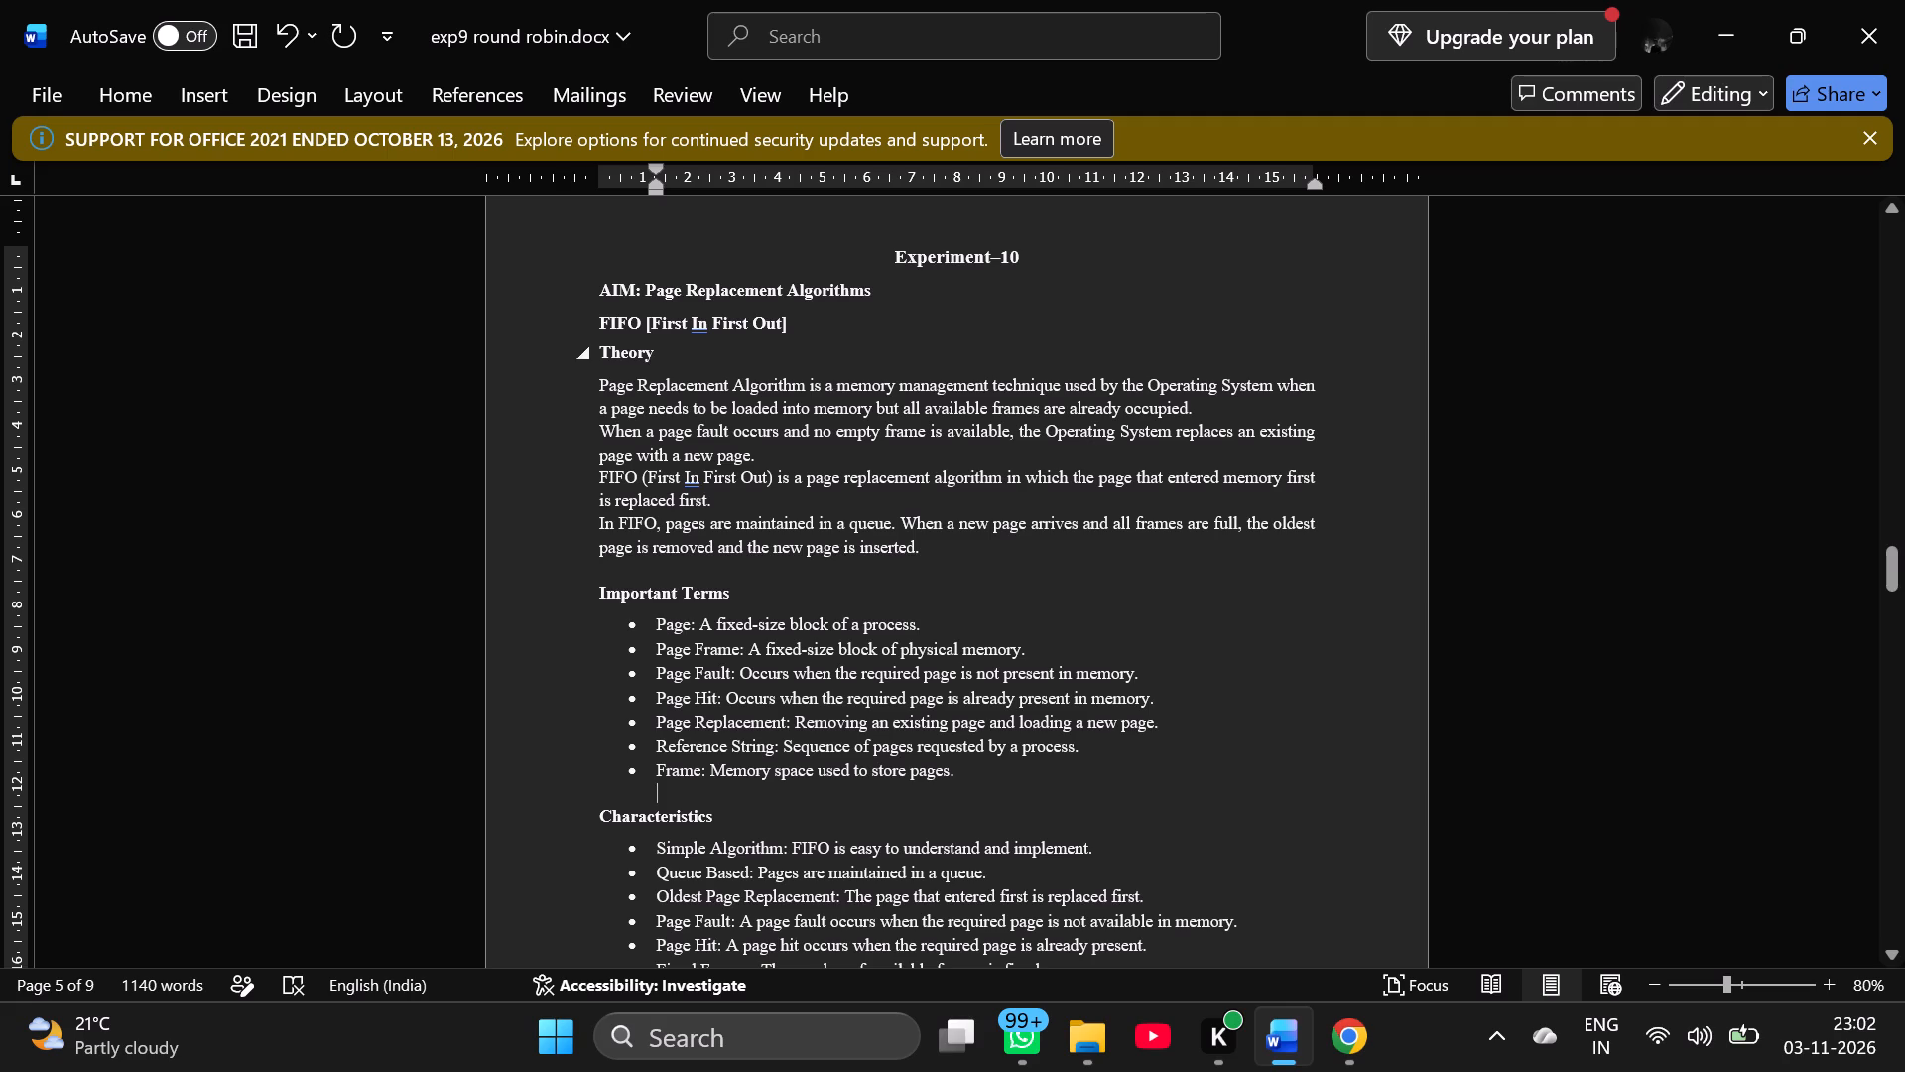
Justify the Theory heading and the FIFO theory paragraphs in Experiment–10.
left_click_drag(598, 374, 931, 562)
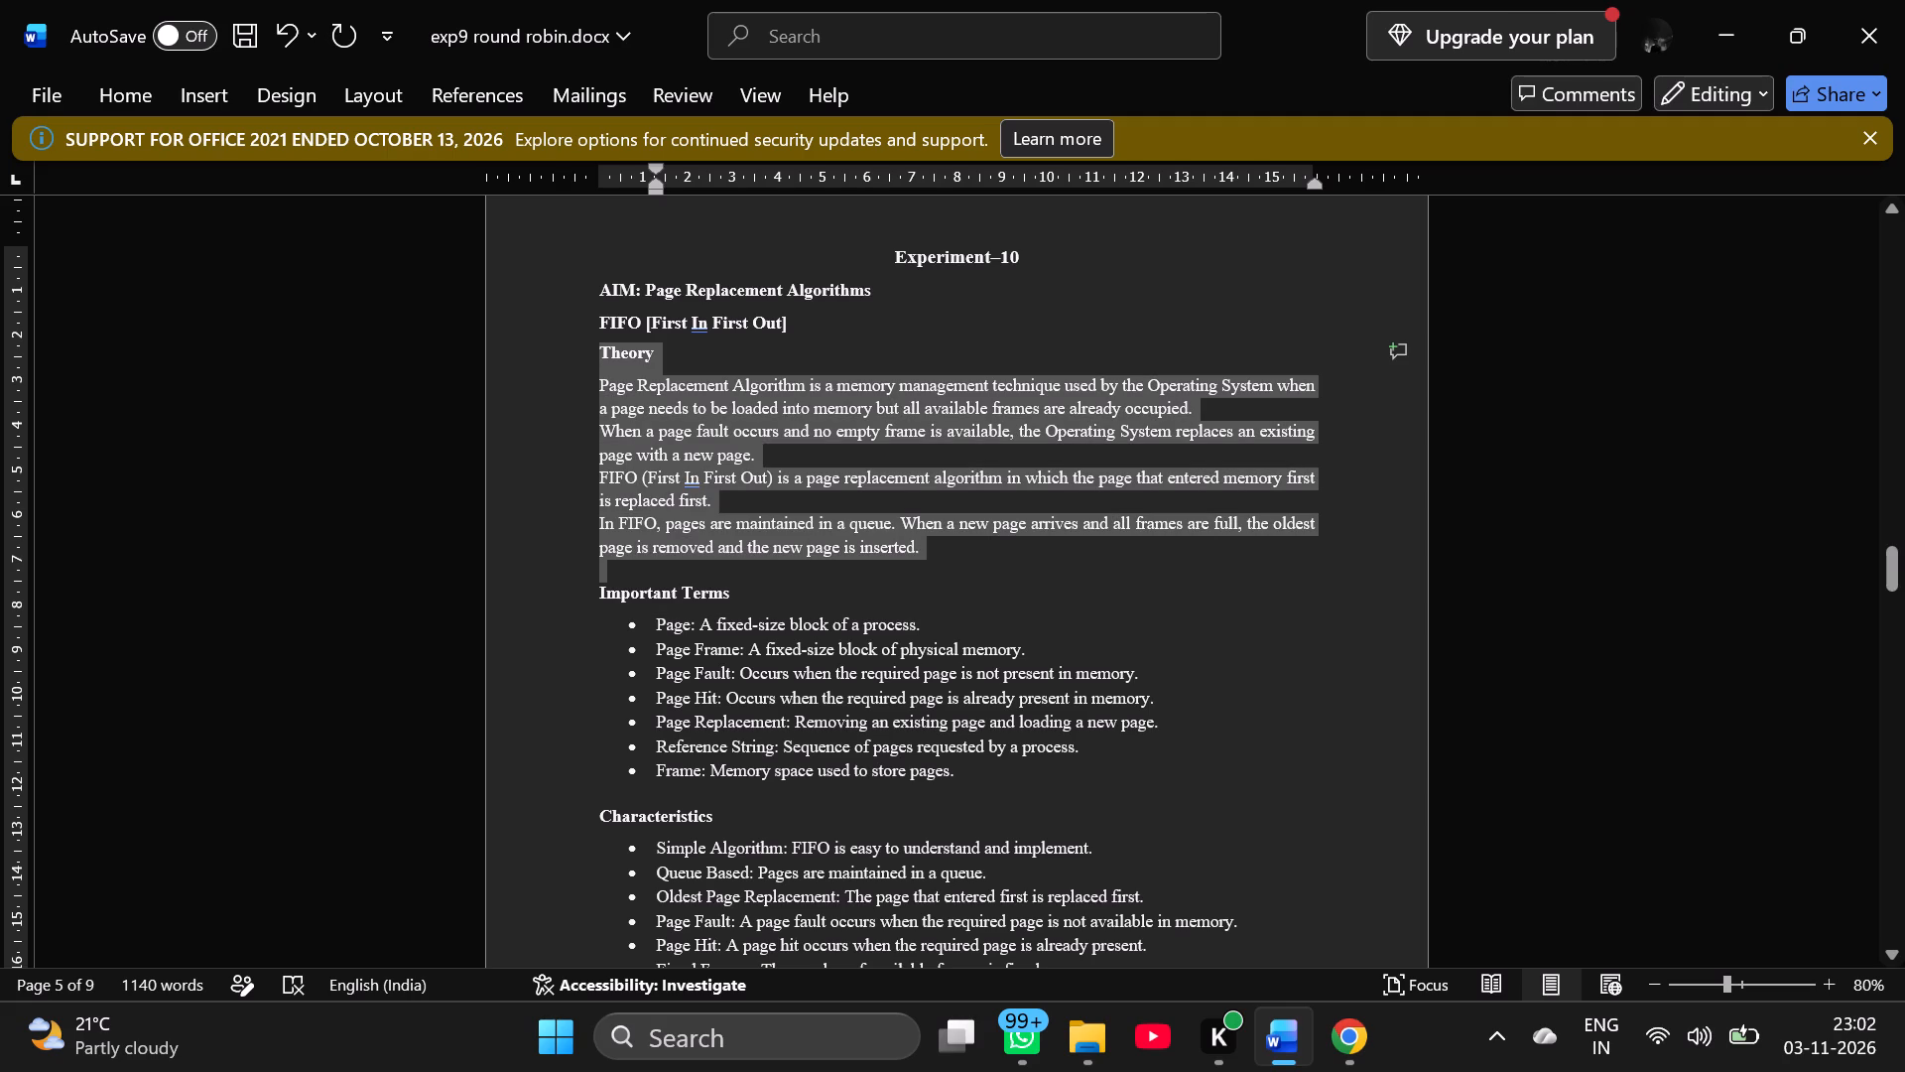
left_click_drag(931, 562, 934, 545)
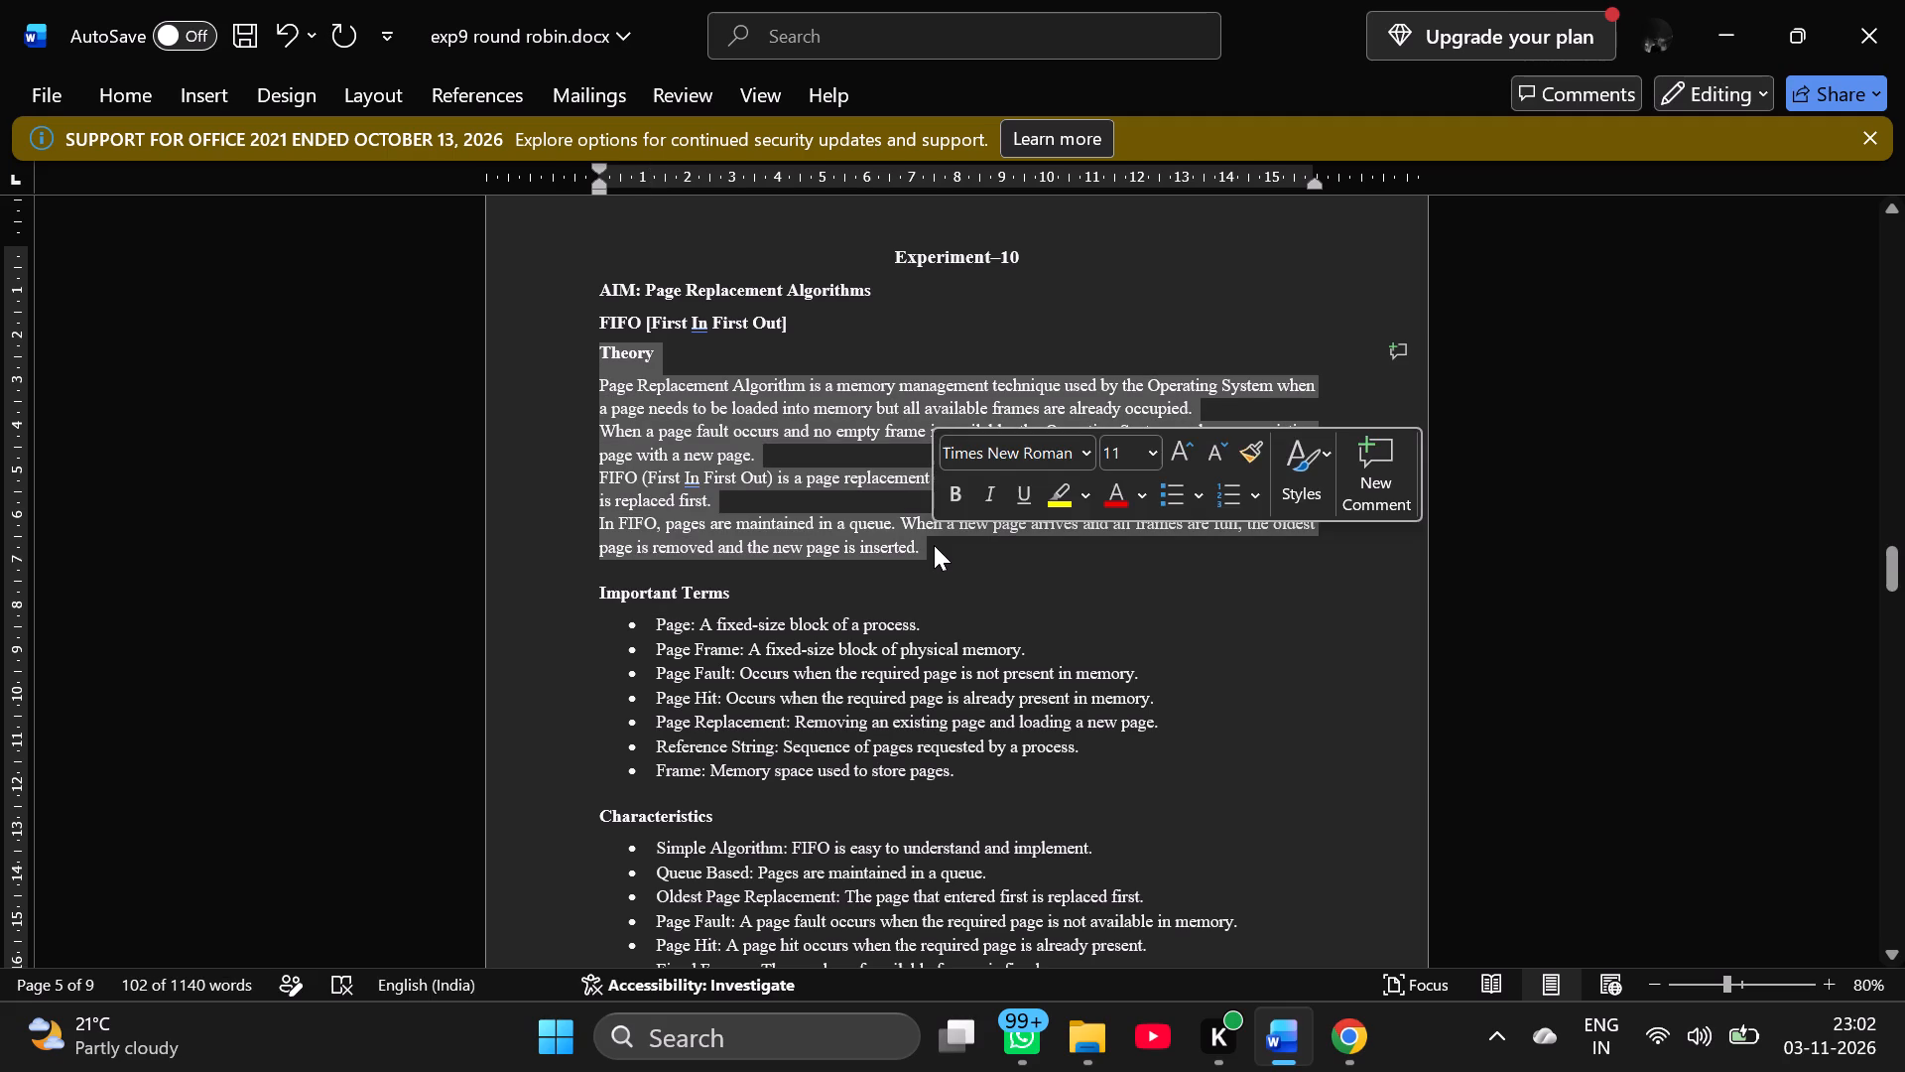
left_click(128, 95)
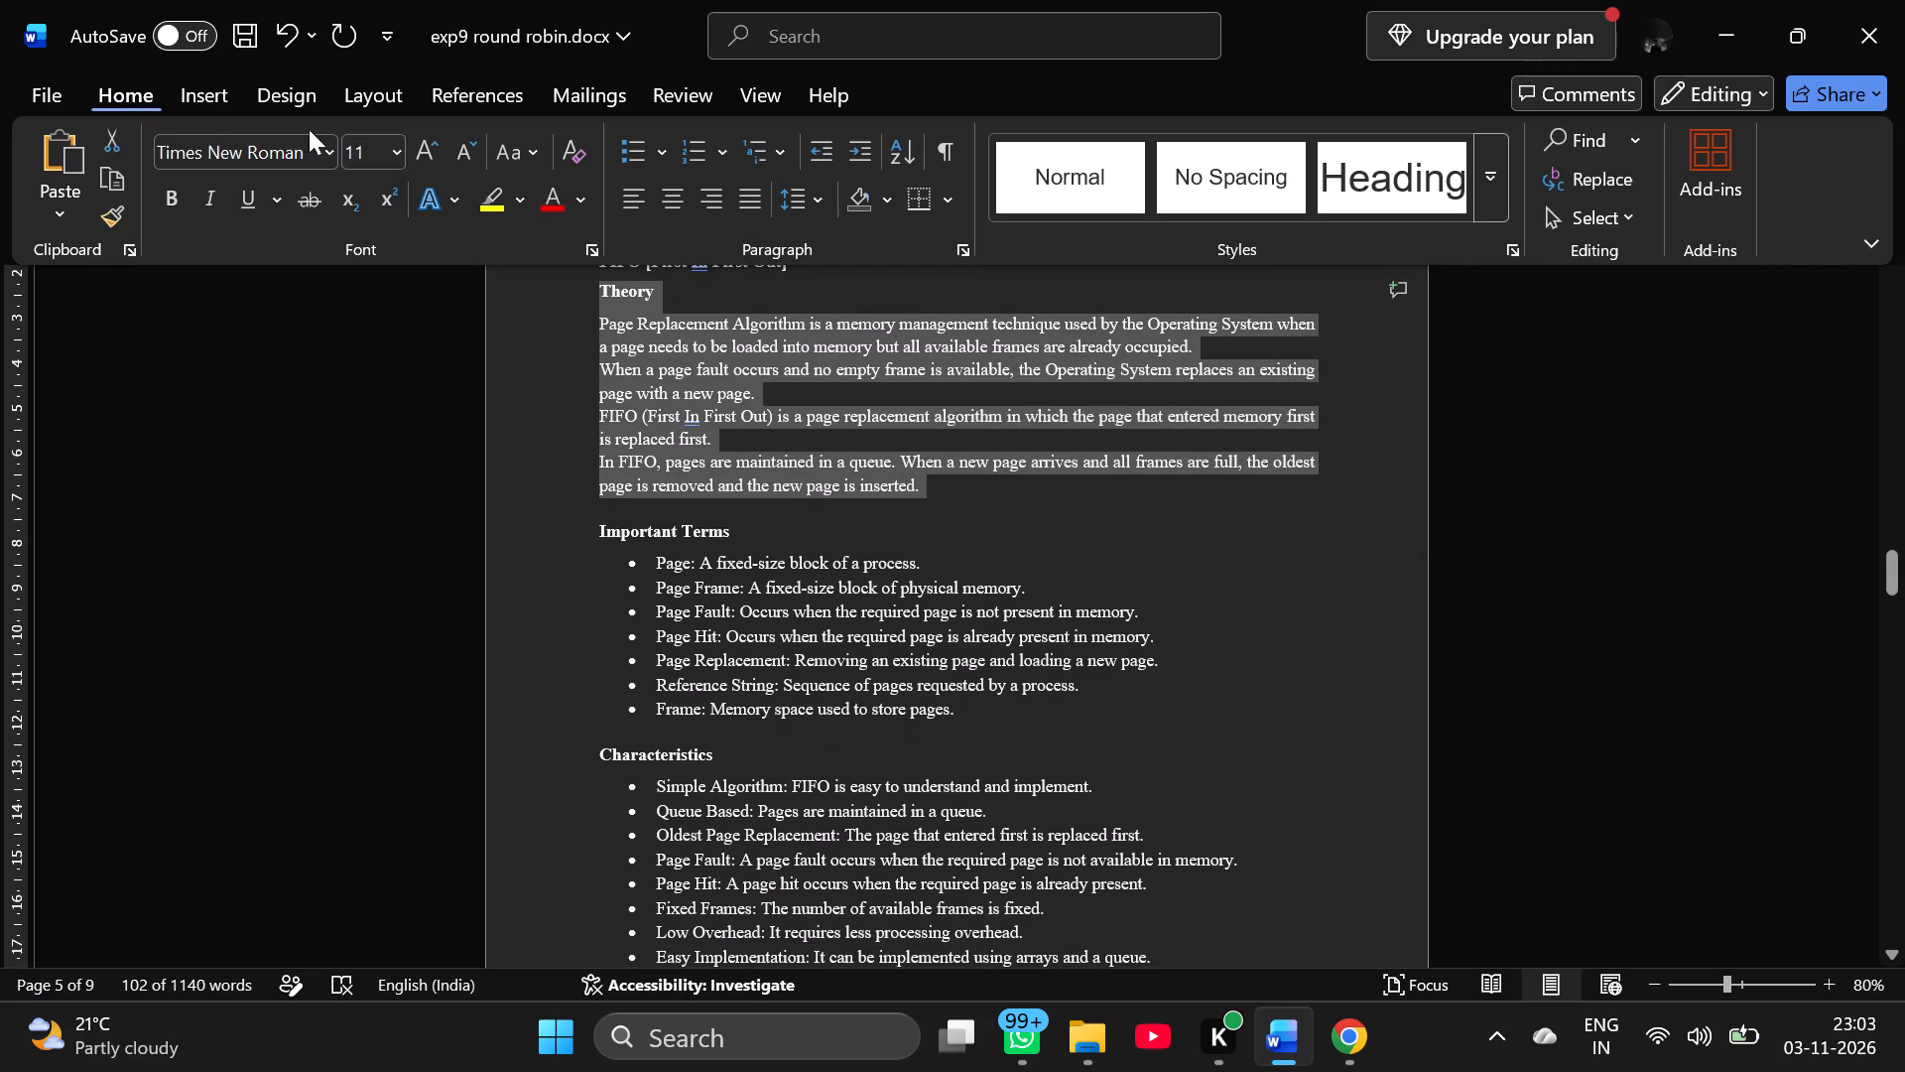
left_click(741, 198)
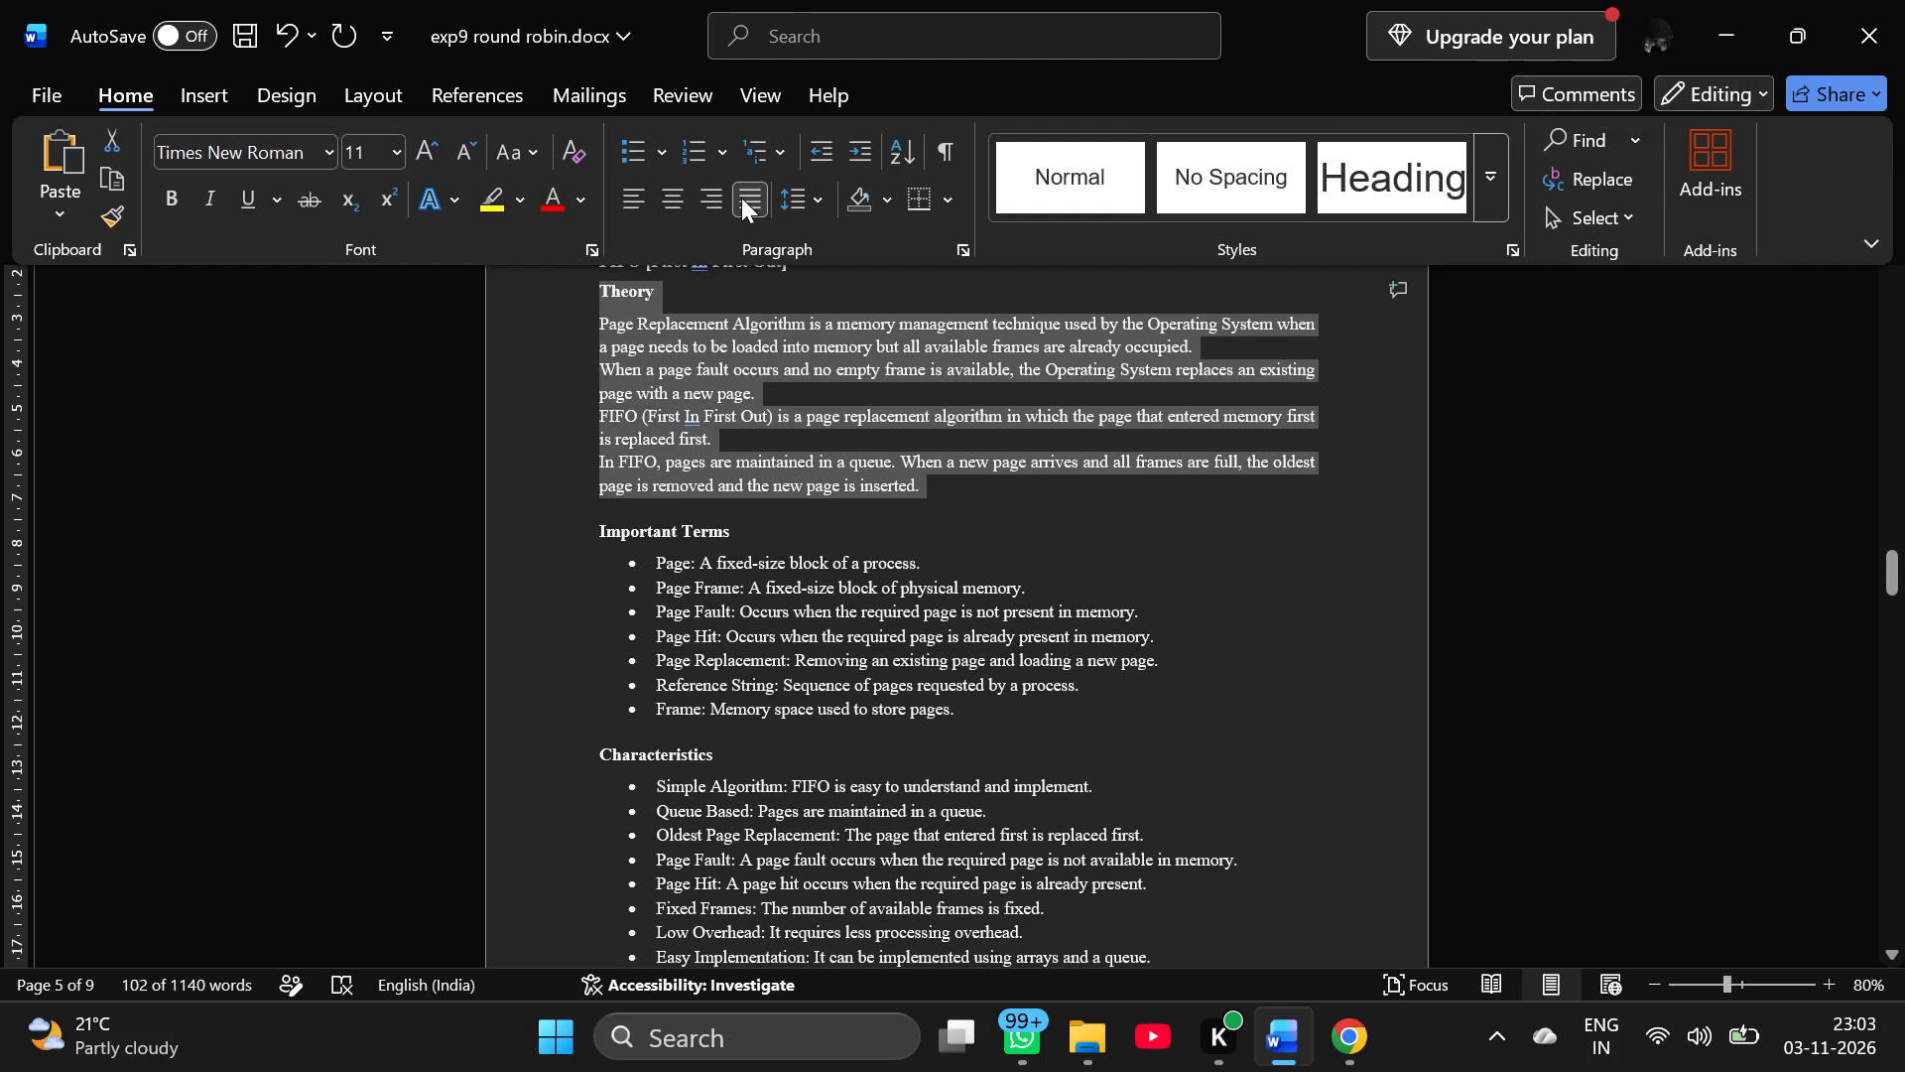
left_click(741, 198)
left_click(741, 198)
left_click(1098, 506)
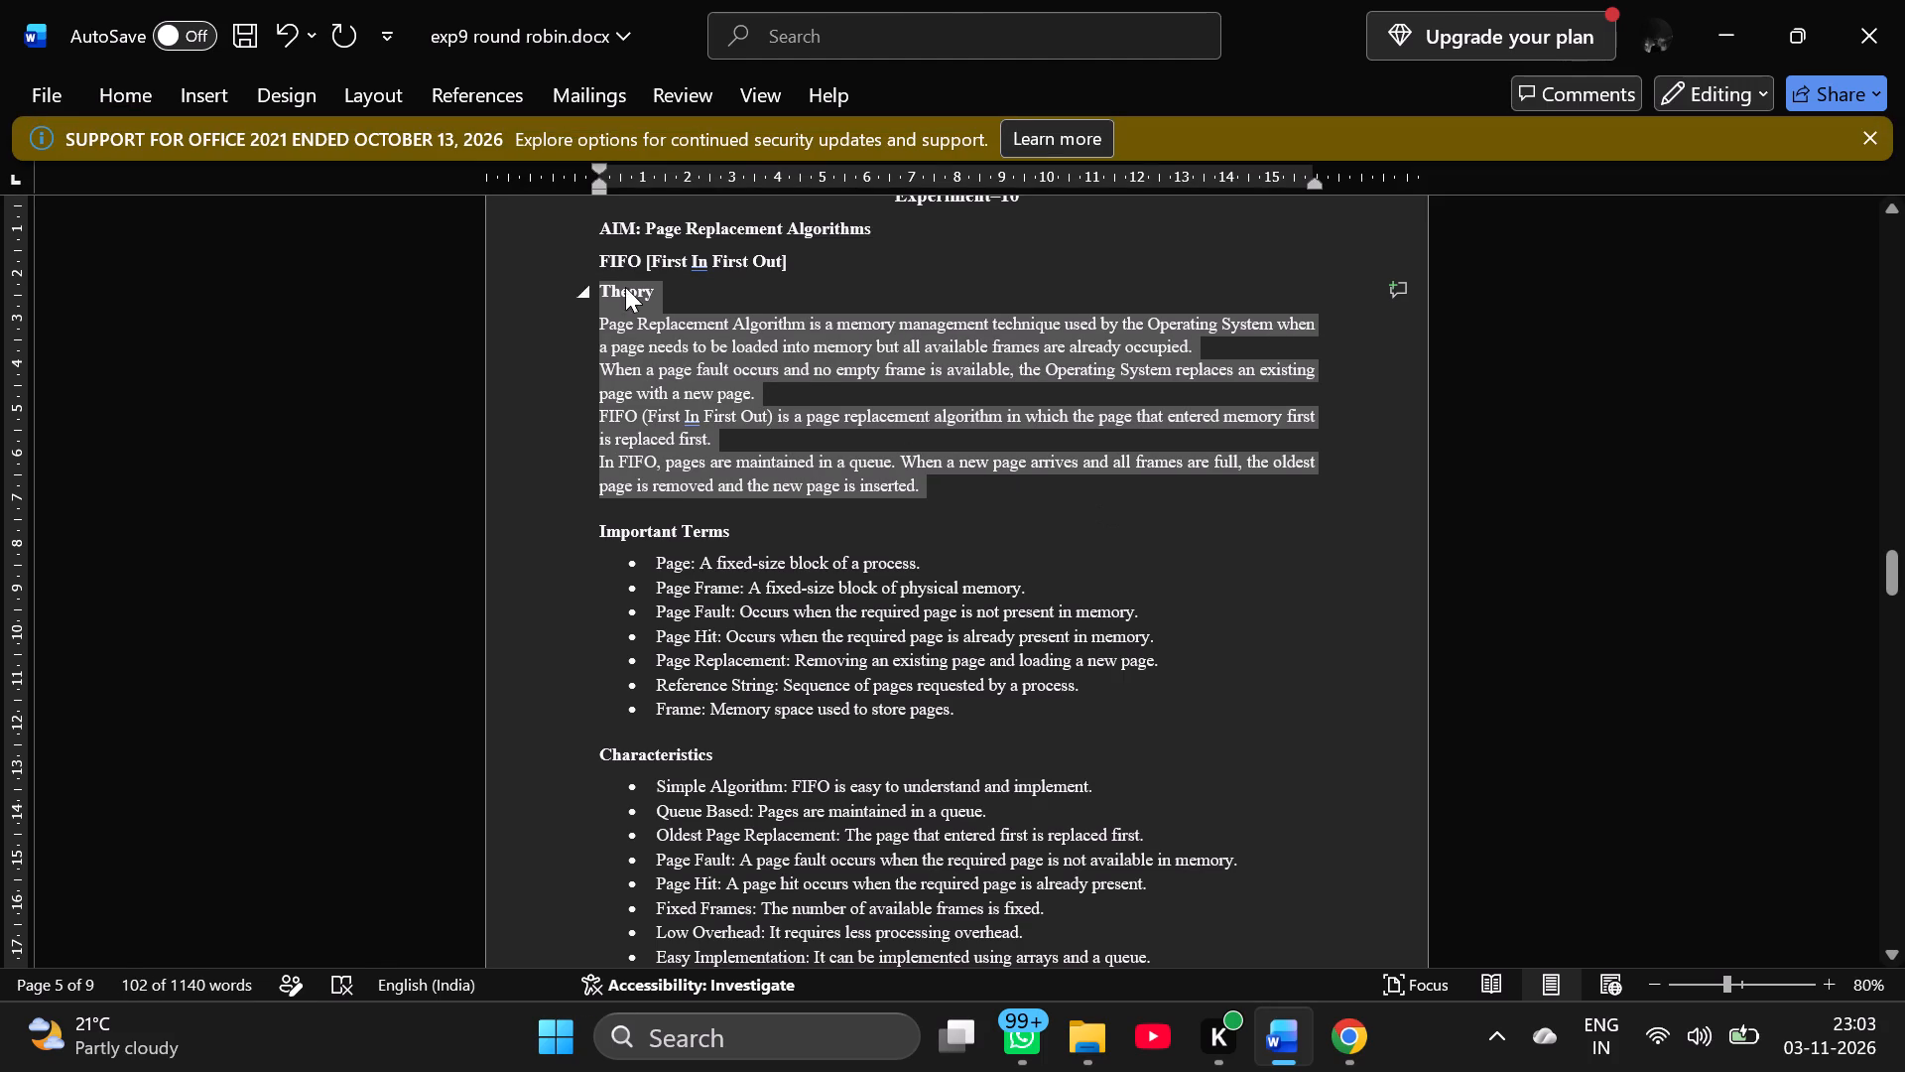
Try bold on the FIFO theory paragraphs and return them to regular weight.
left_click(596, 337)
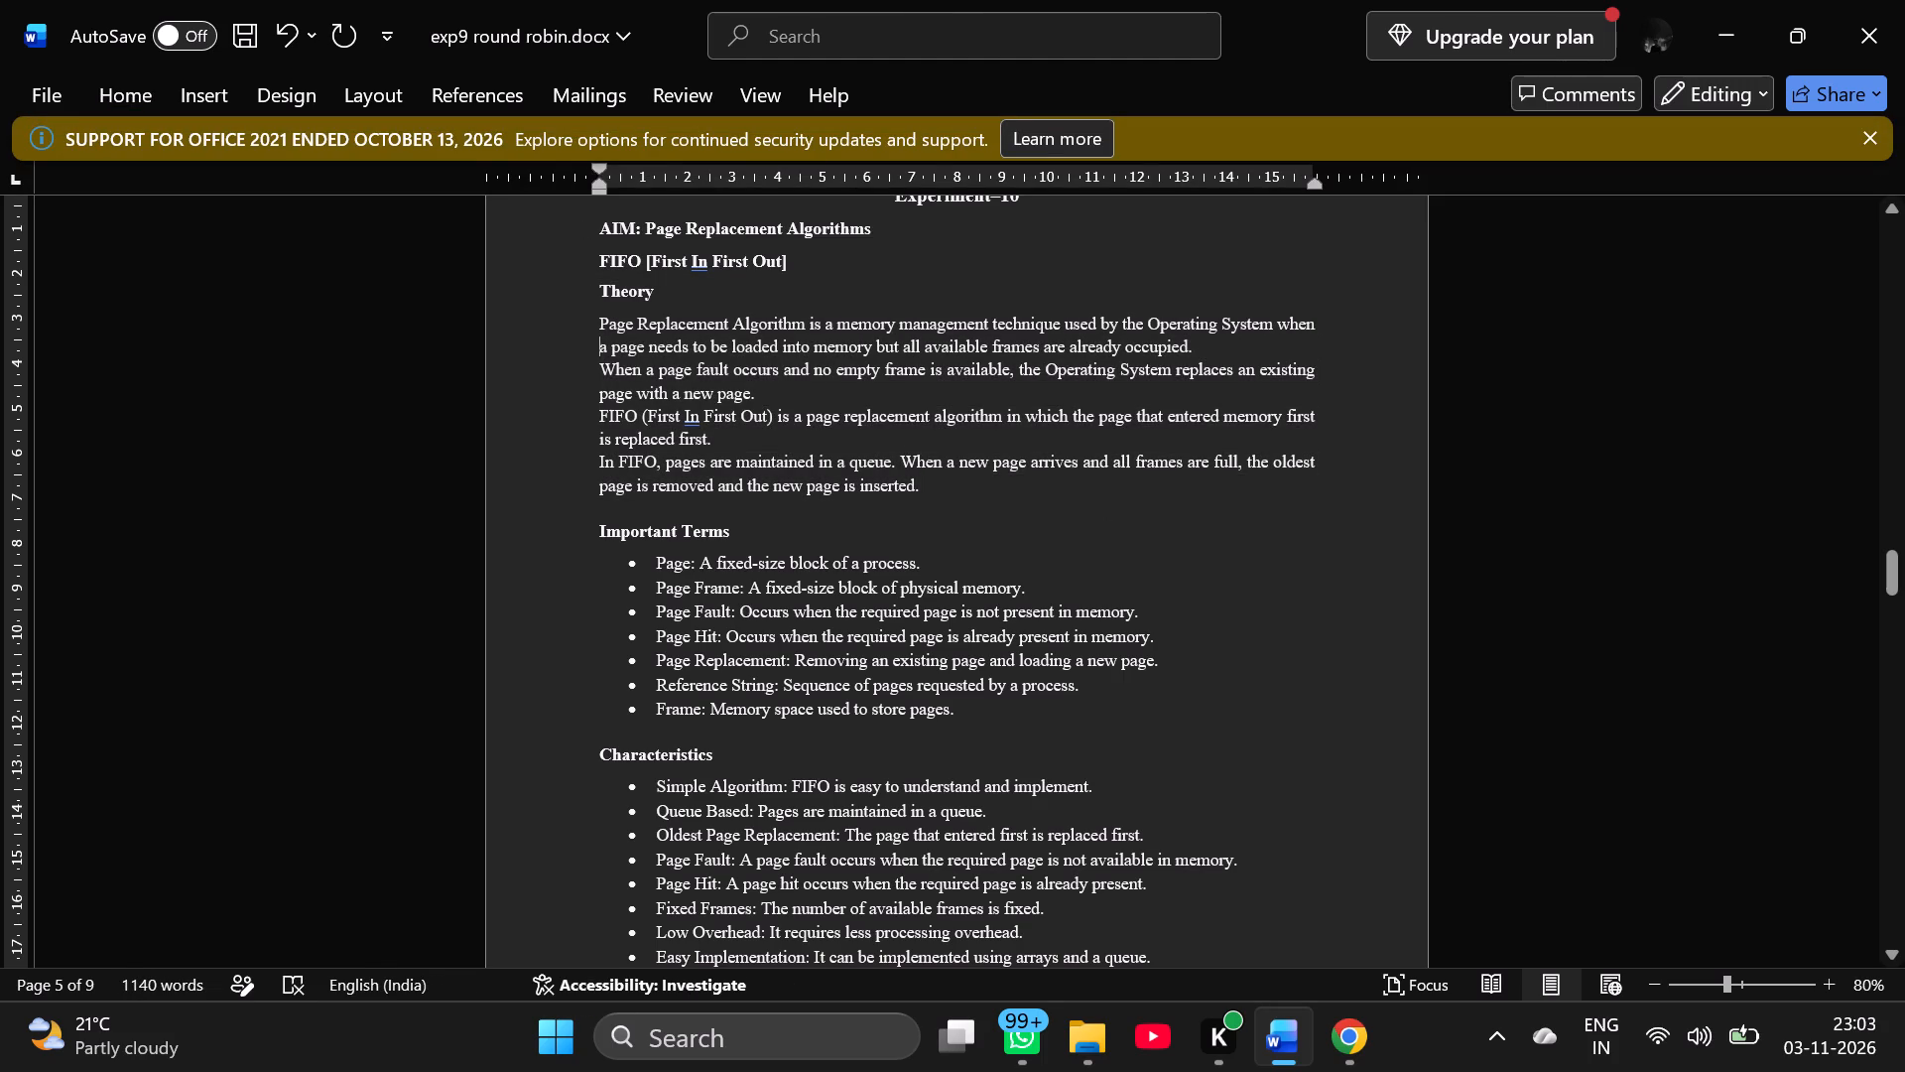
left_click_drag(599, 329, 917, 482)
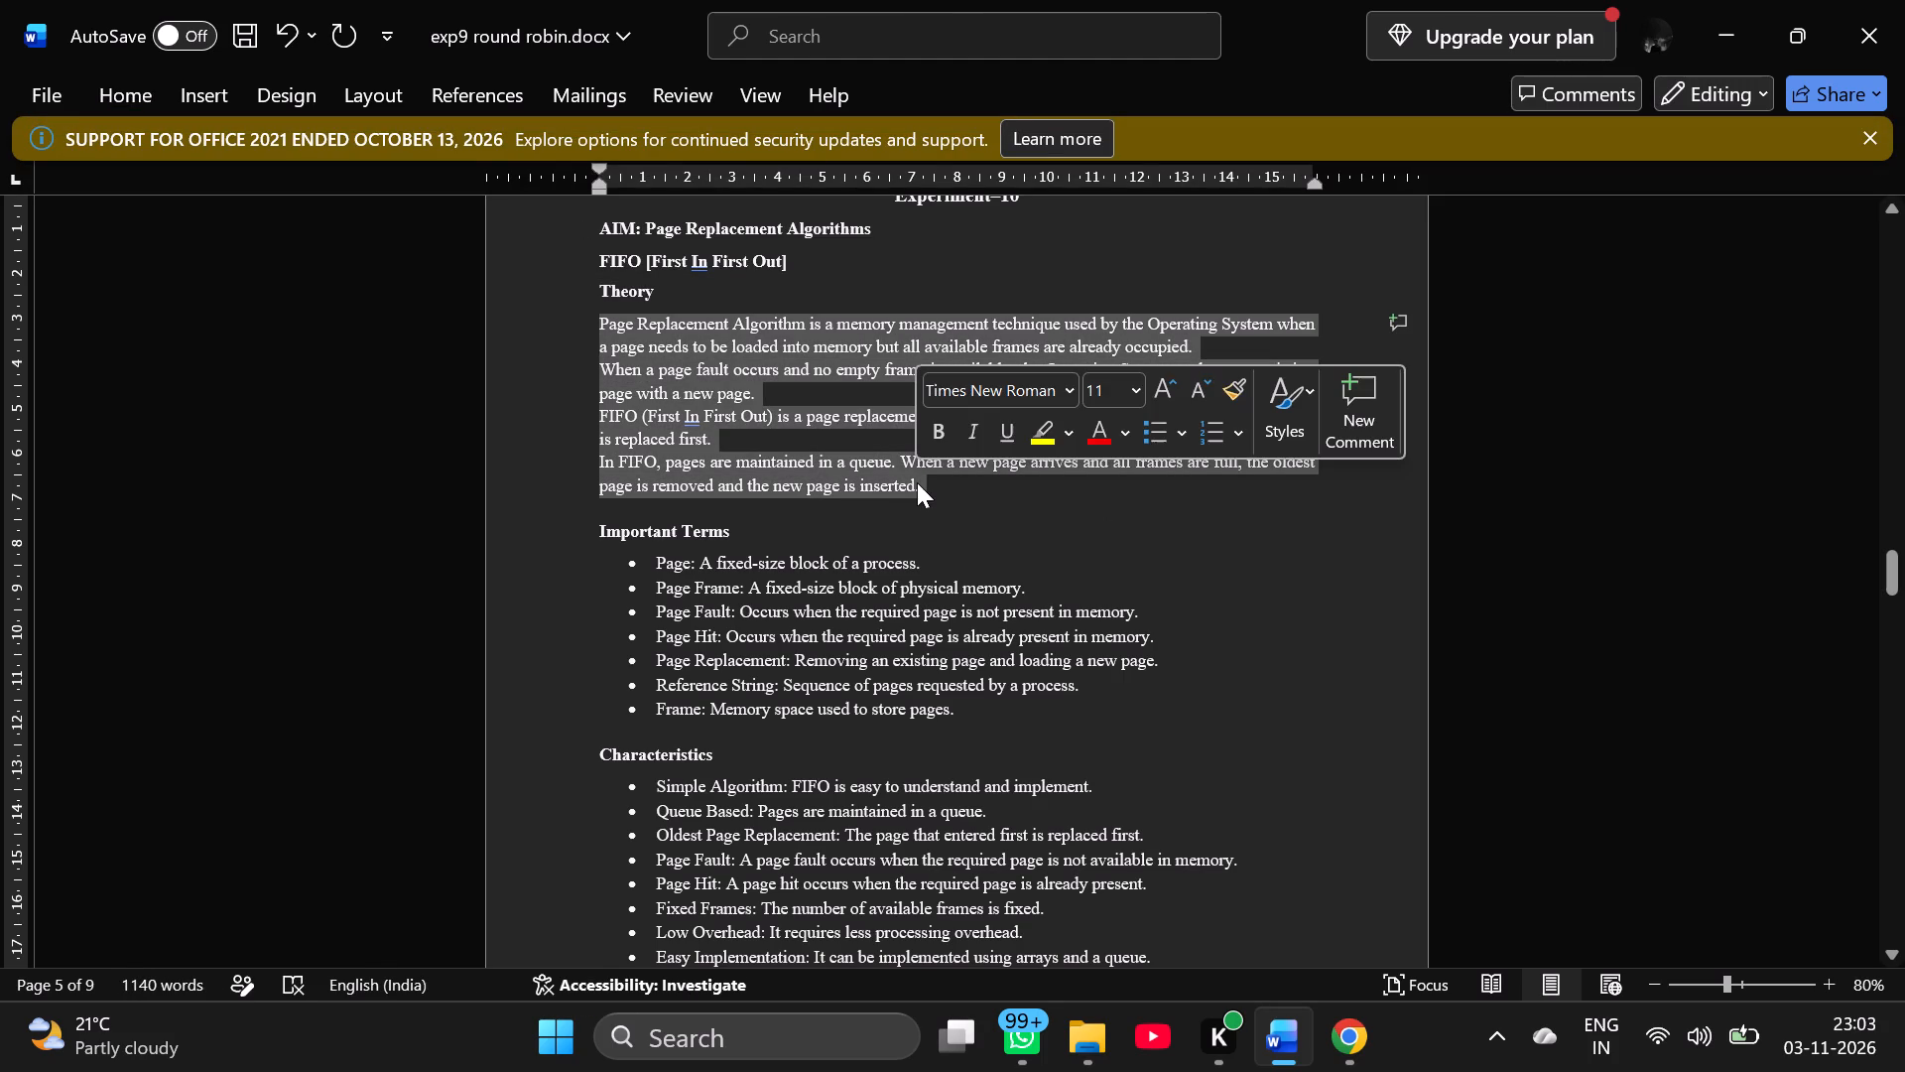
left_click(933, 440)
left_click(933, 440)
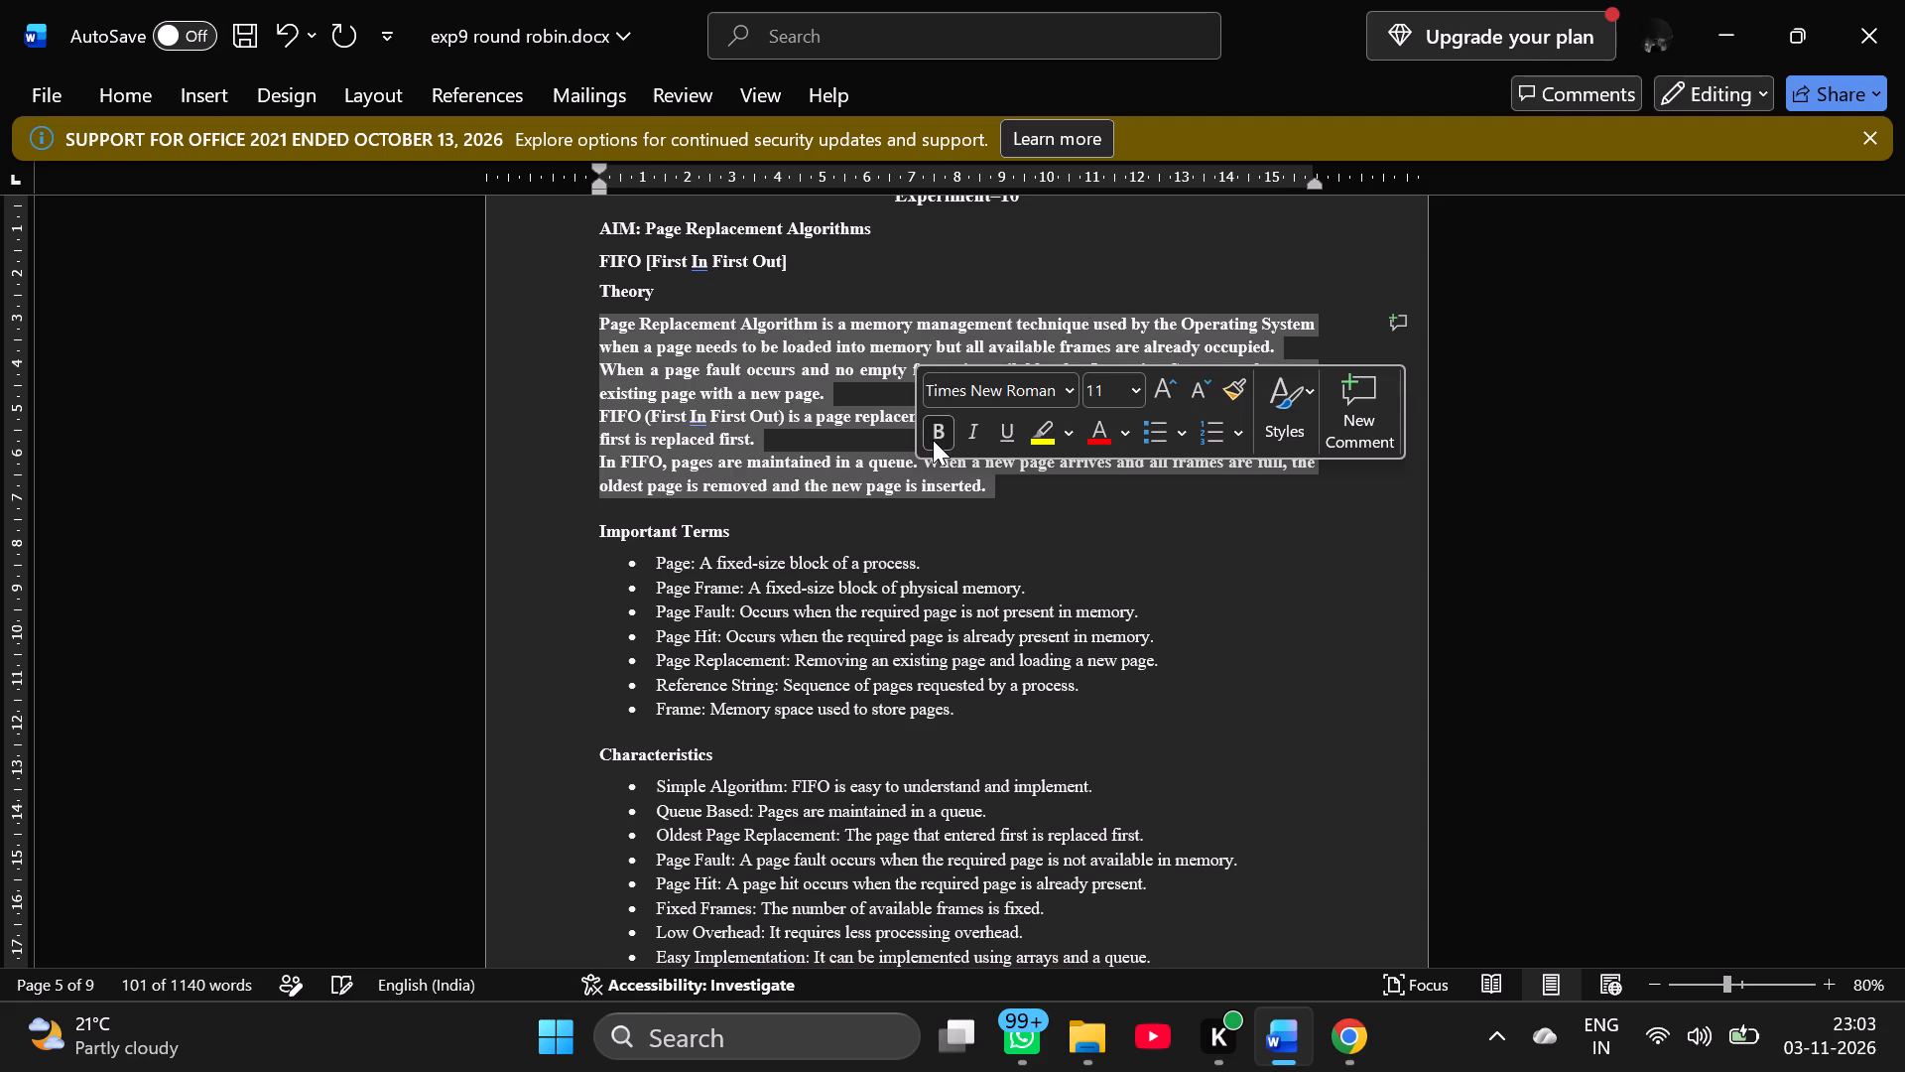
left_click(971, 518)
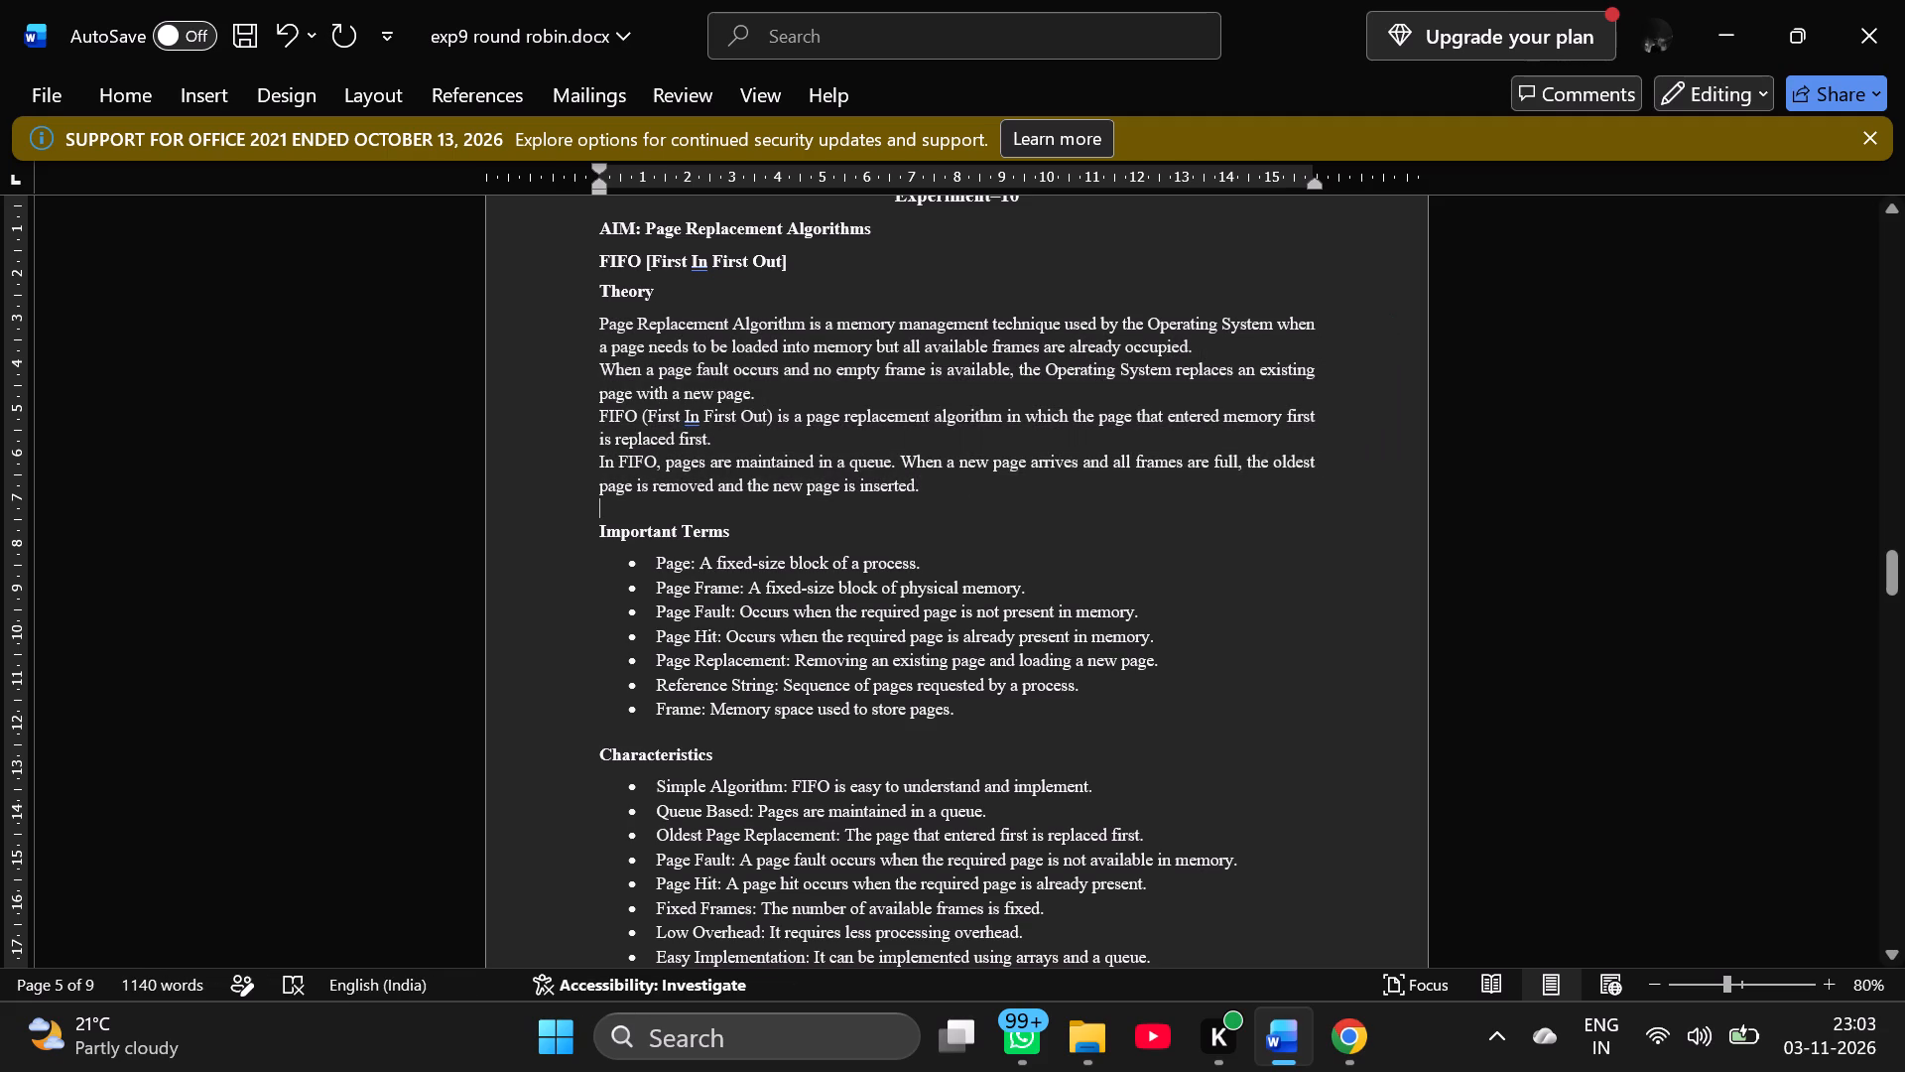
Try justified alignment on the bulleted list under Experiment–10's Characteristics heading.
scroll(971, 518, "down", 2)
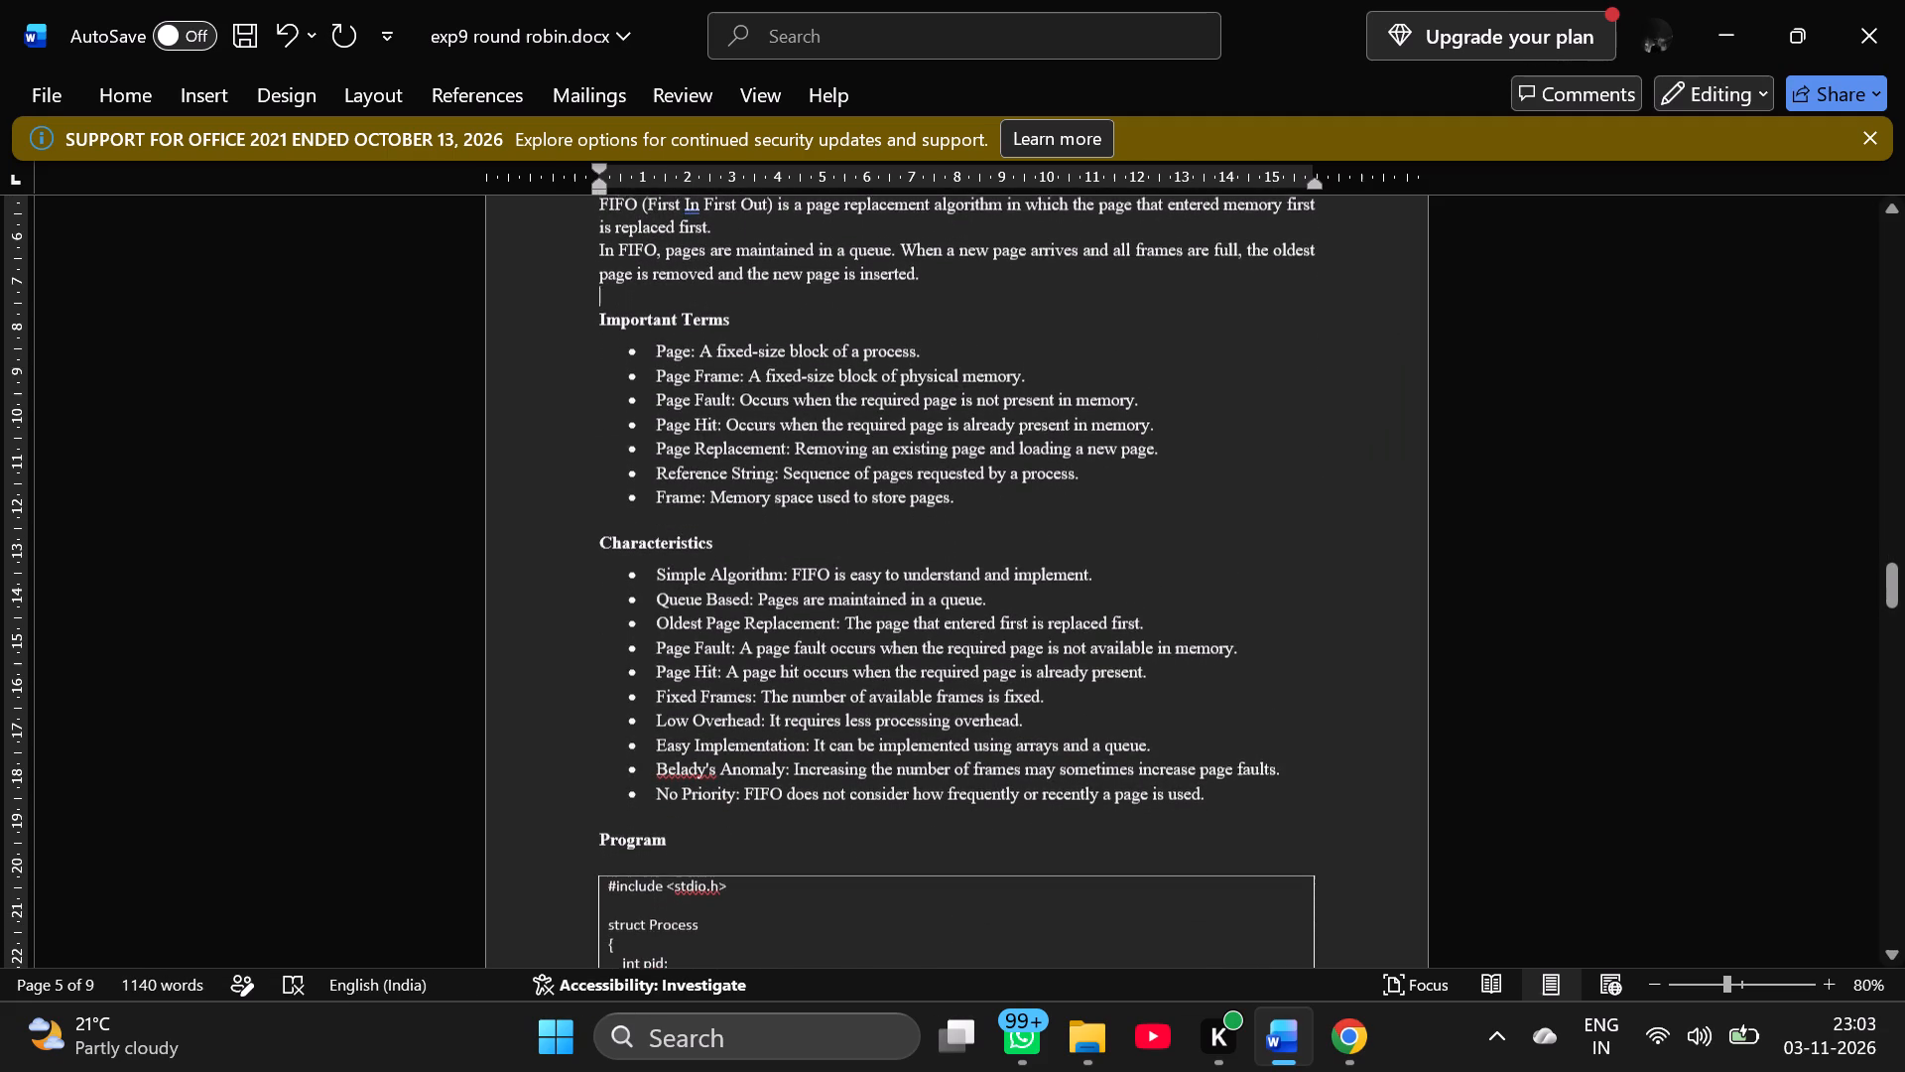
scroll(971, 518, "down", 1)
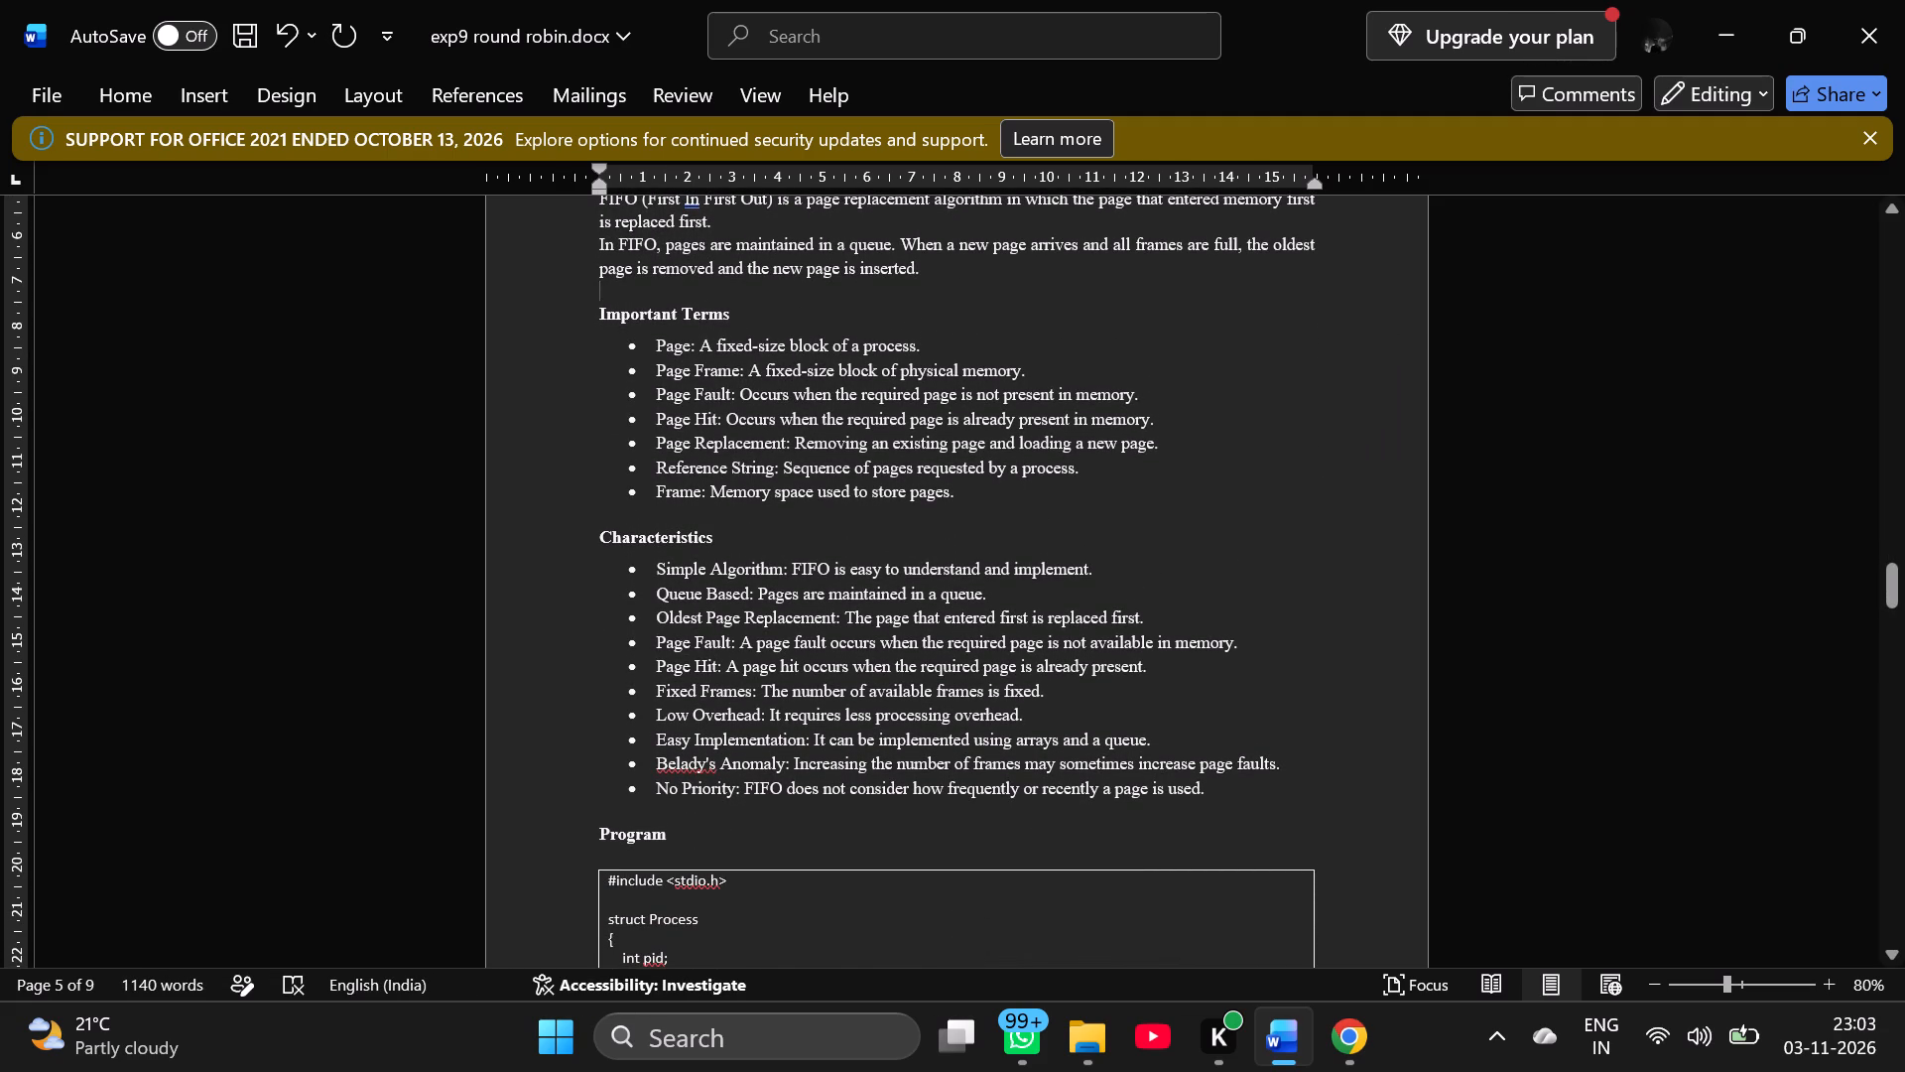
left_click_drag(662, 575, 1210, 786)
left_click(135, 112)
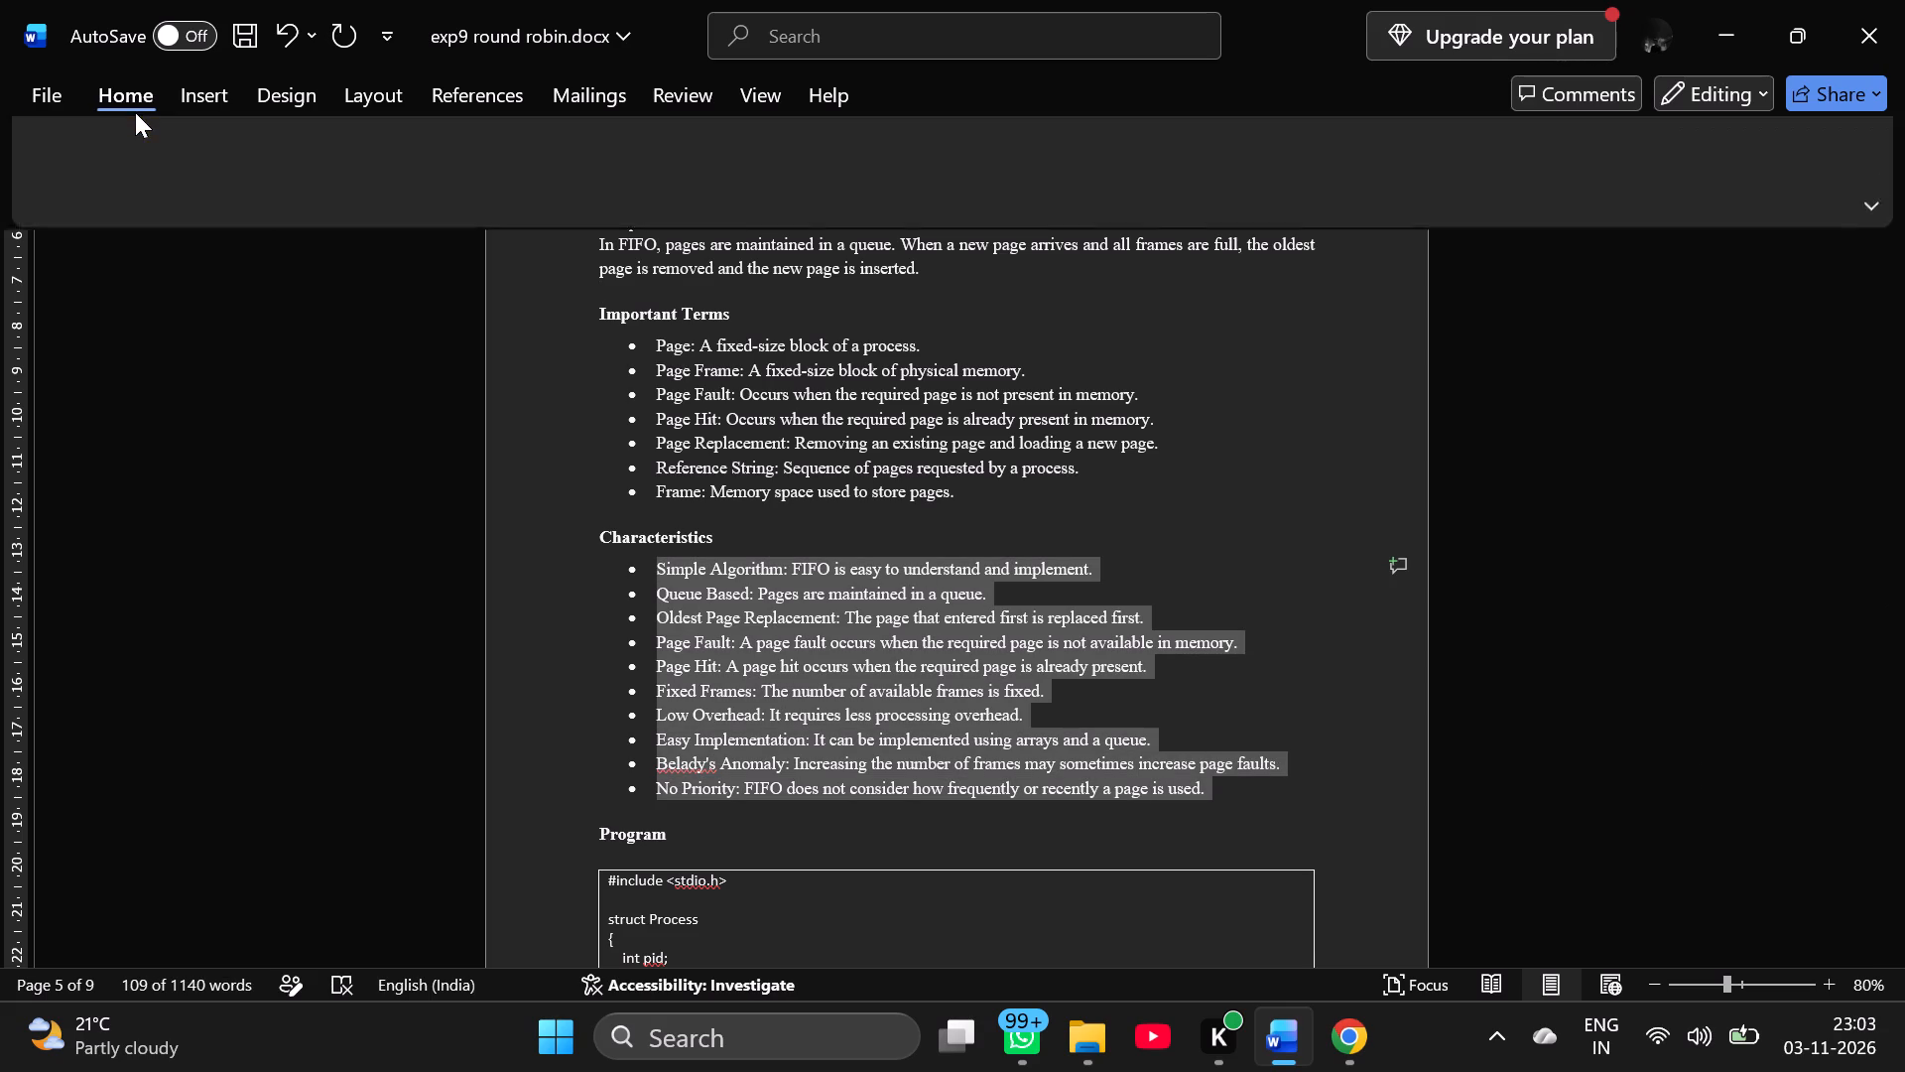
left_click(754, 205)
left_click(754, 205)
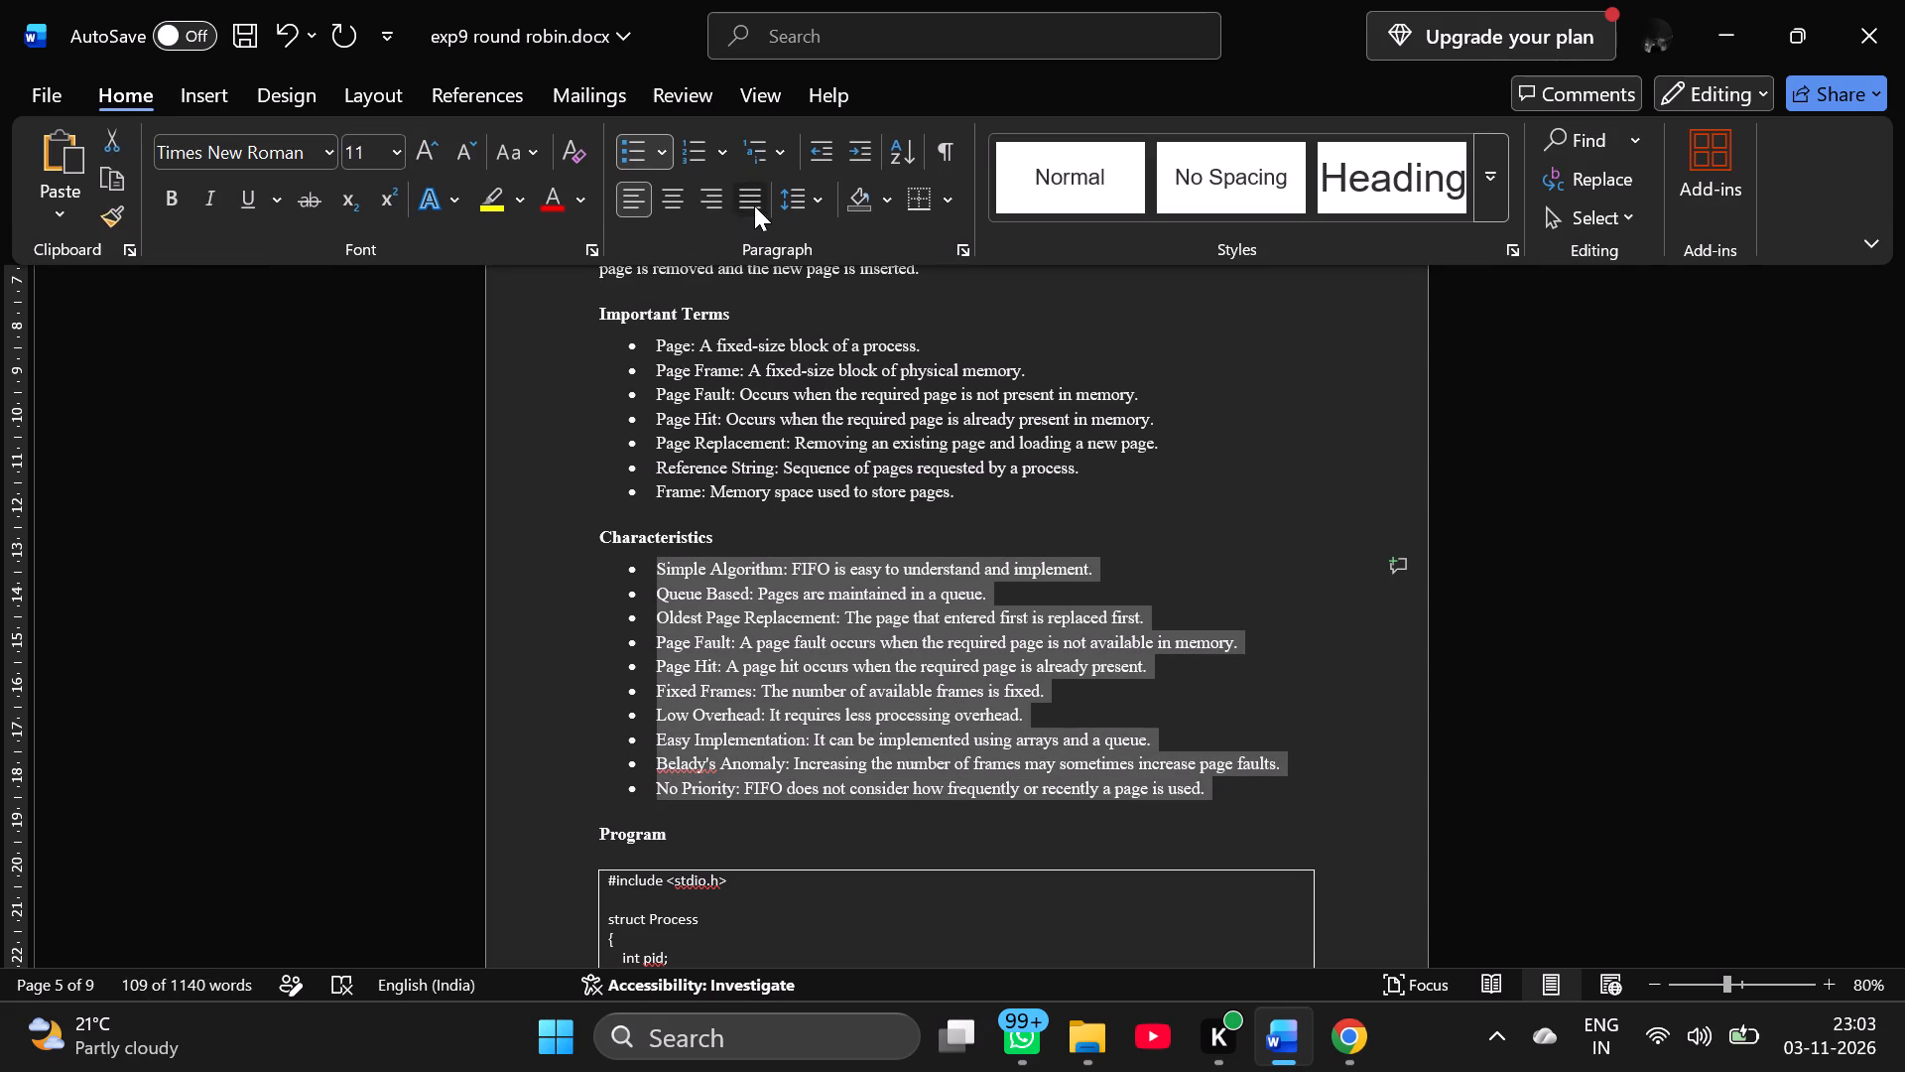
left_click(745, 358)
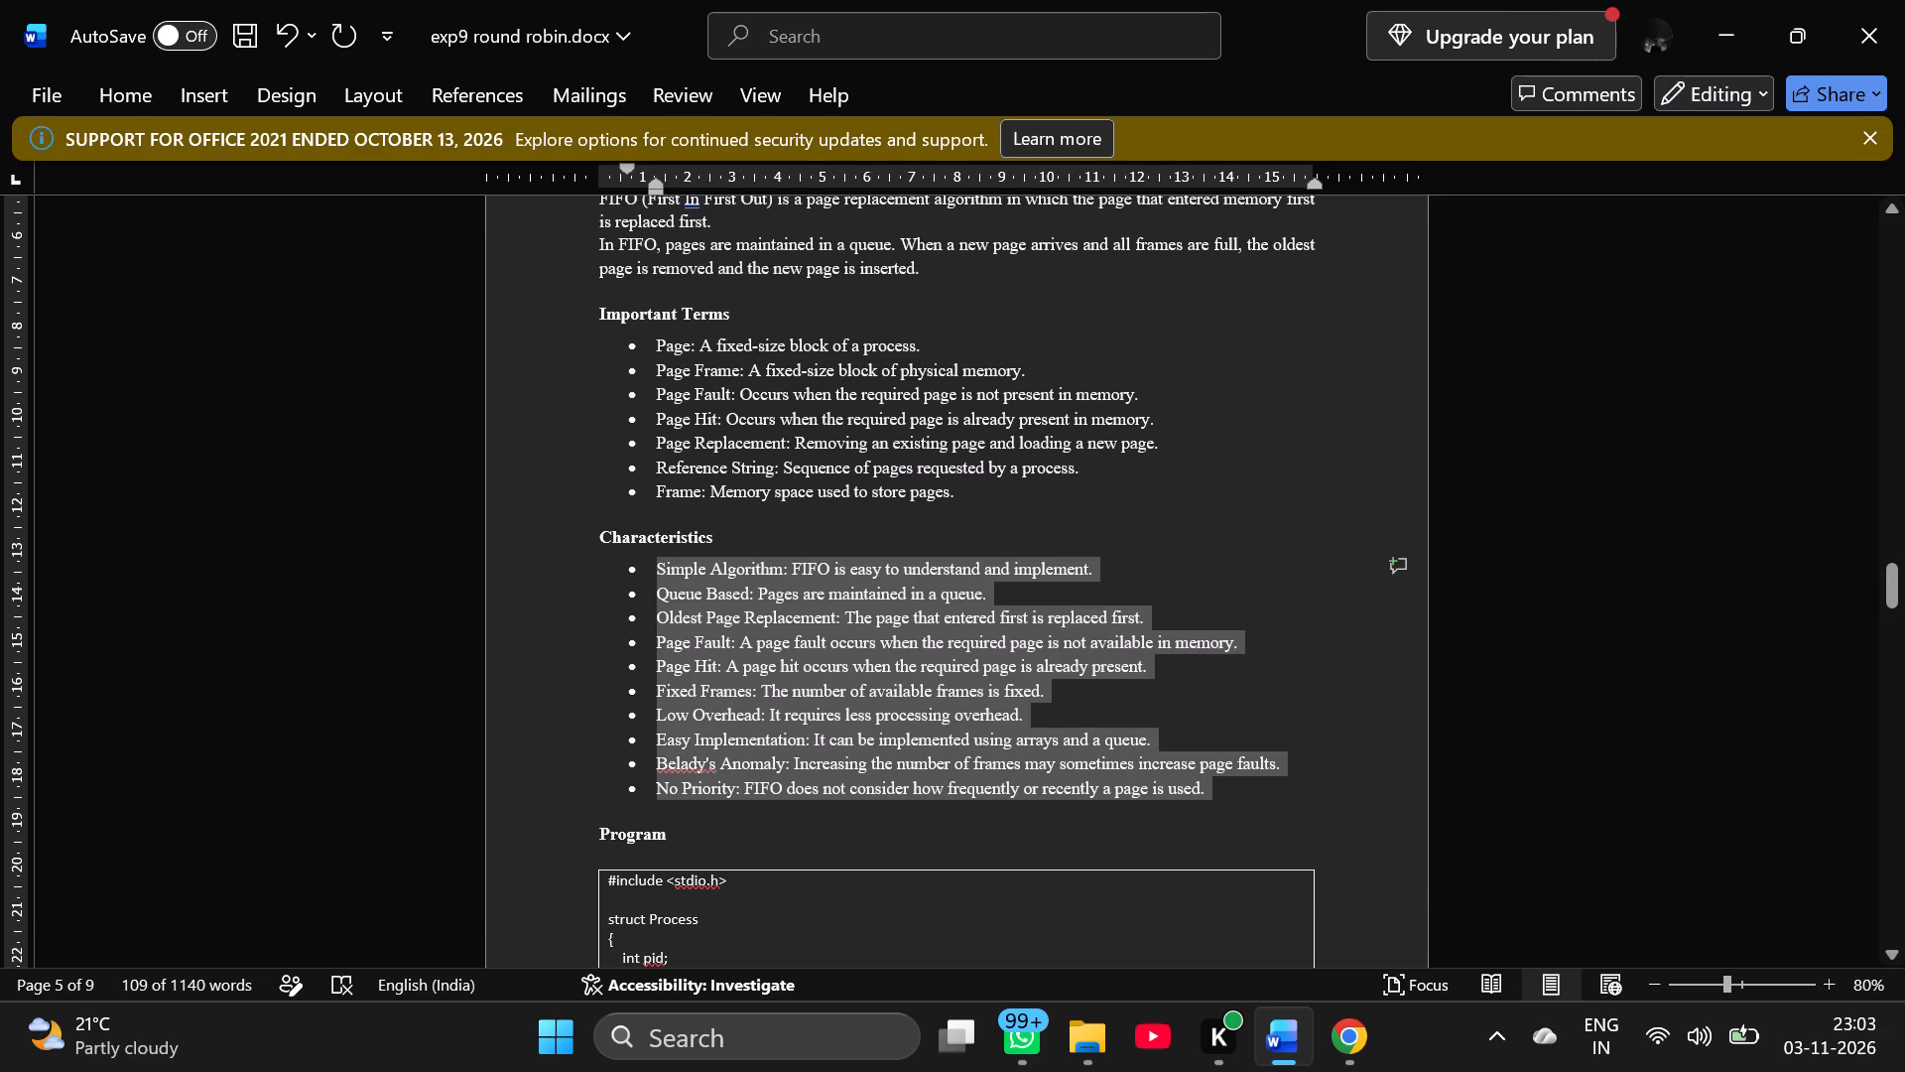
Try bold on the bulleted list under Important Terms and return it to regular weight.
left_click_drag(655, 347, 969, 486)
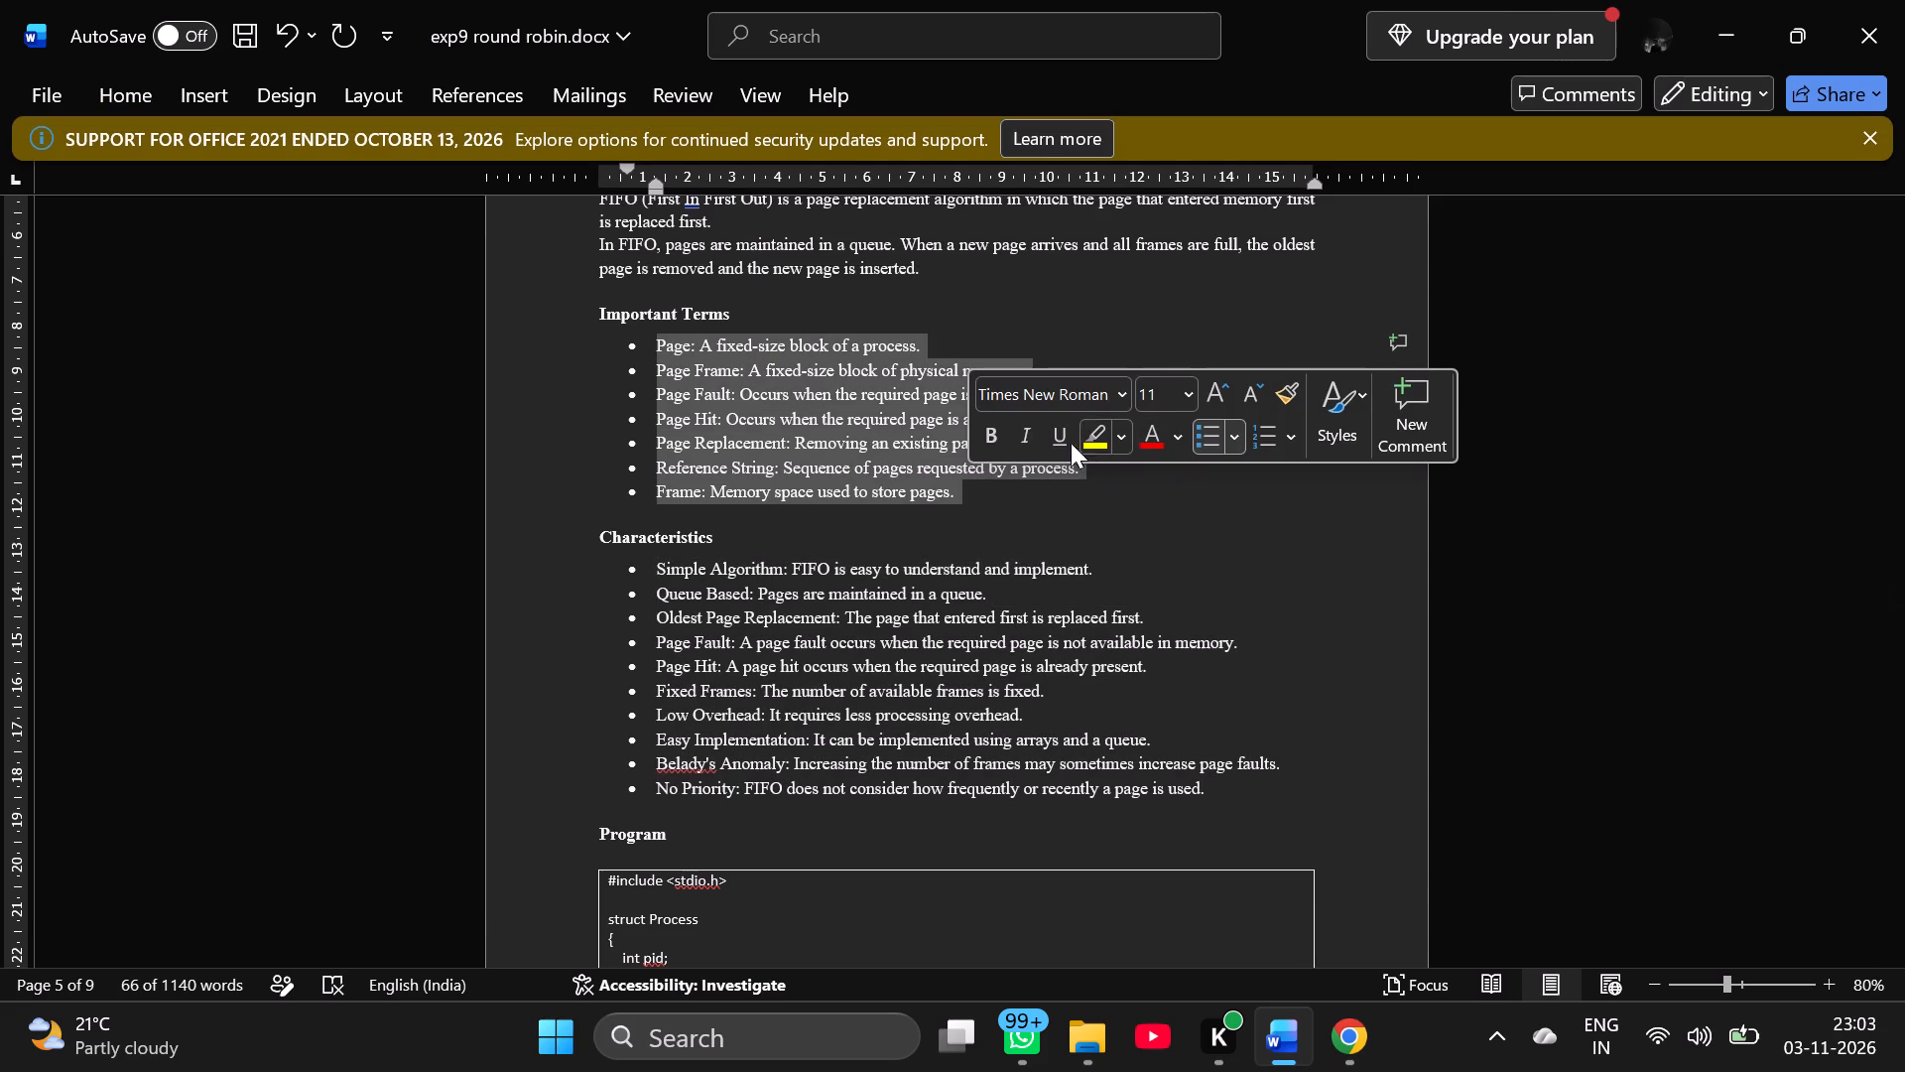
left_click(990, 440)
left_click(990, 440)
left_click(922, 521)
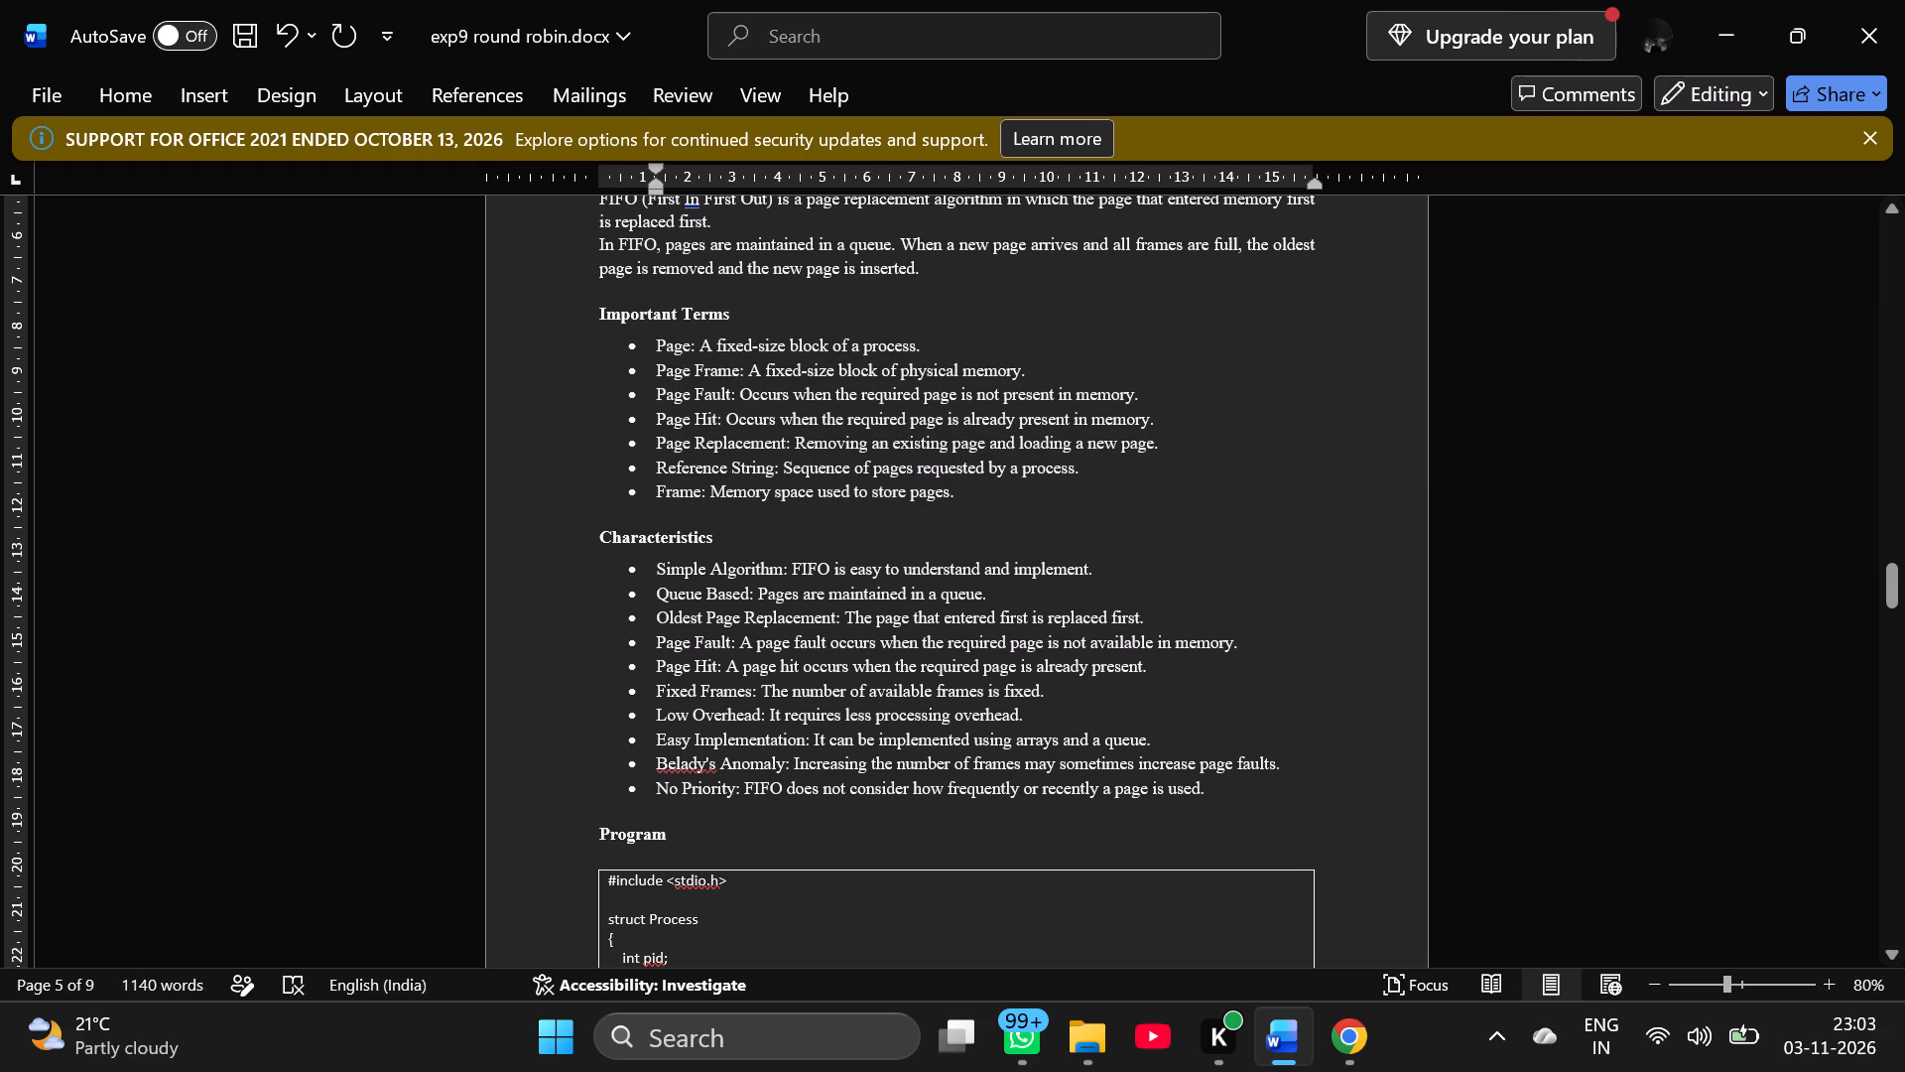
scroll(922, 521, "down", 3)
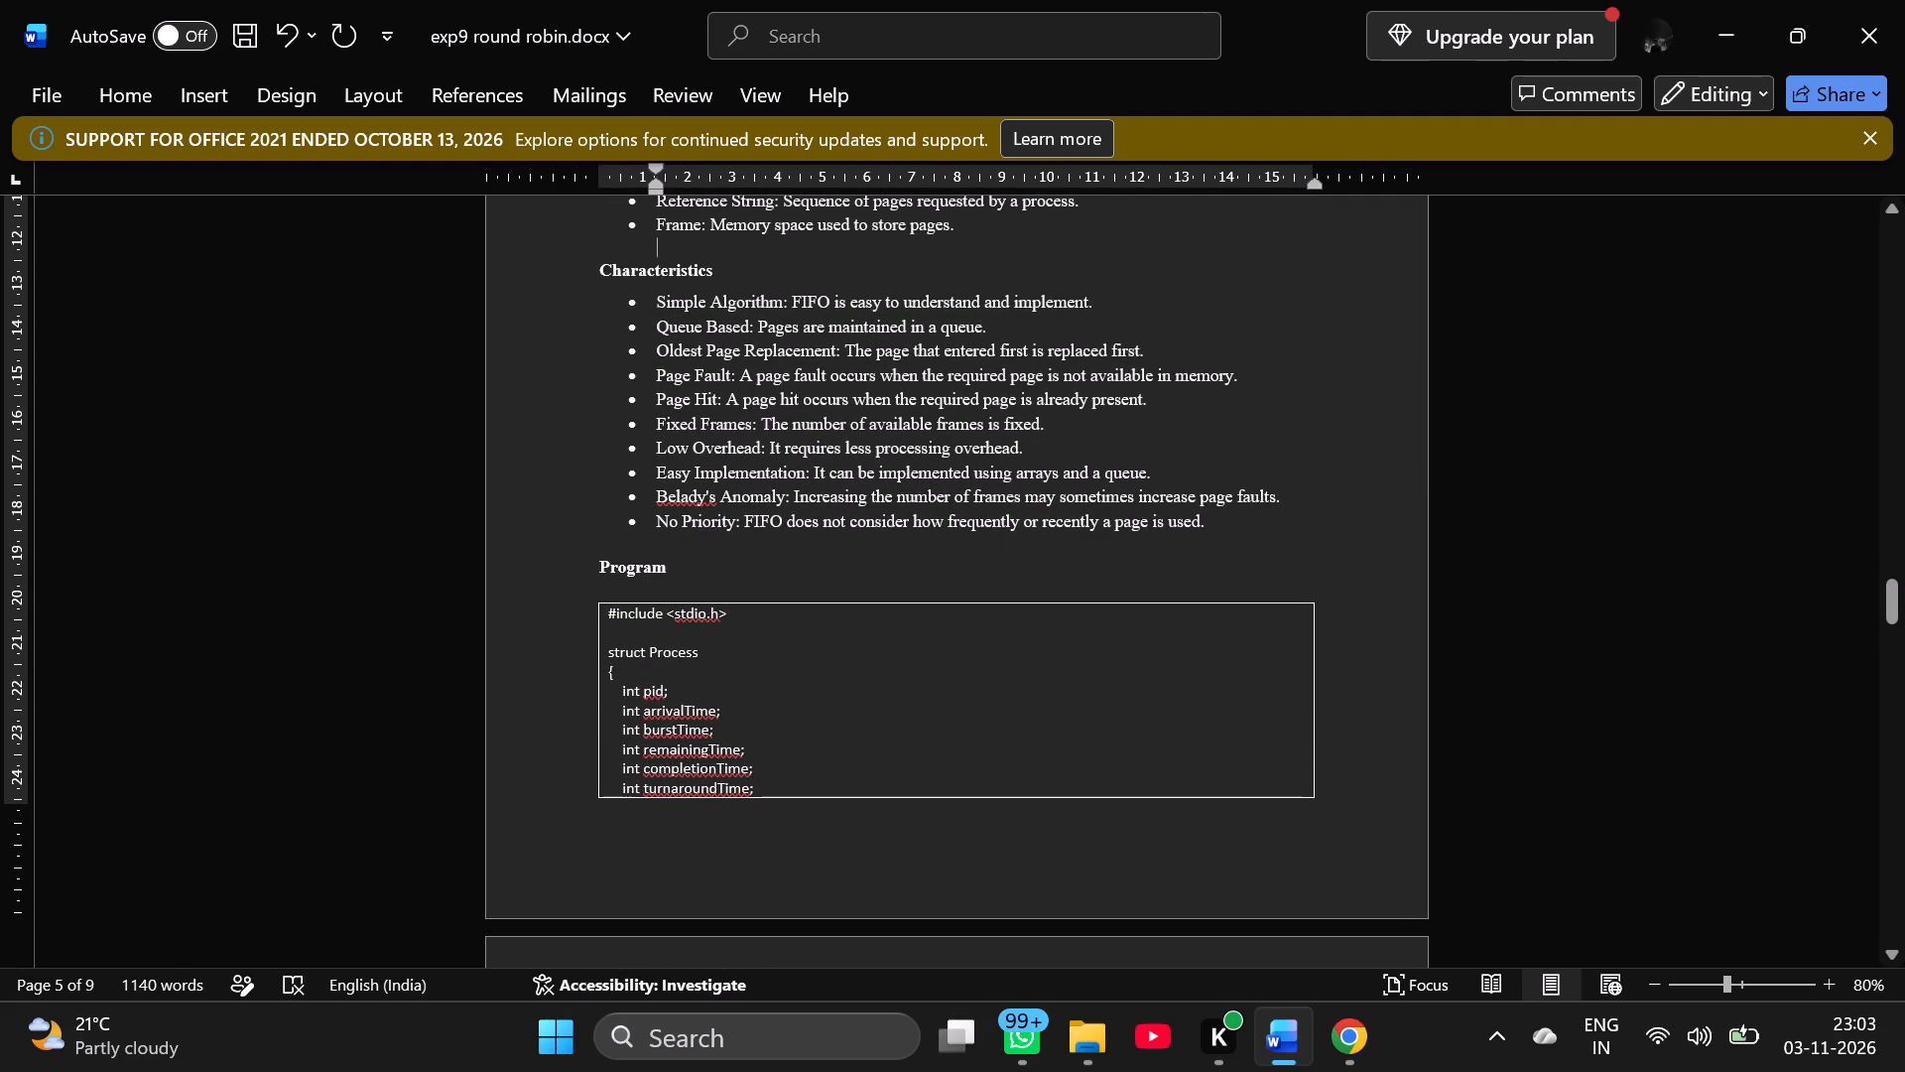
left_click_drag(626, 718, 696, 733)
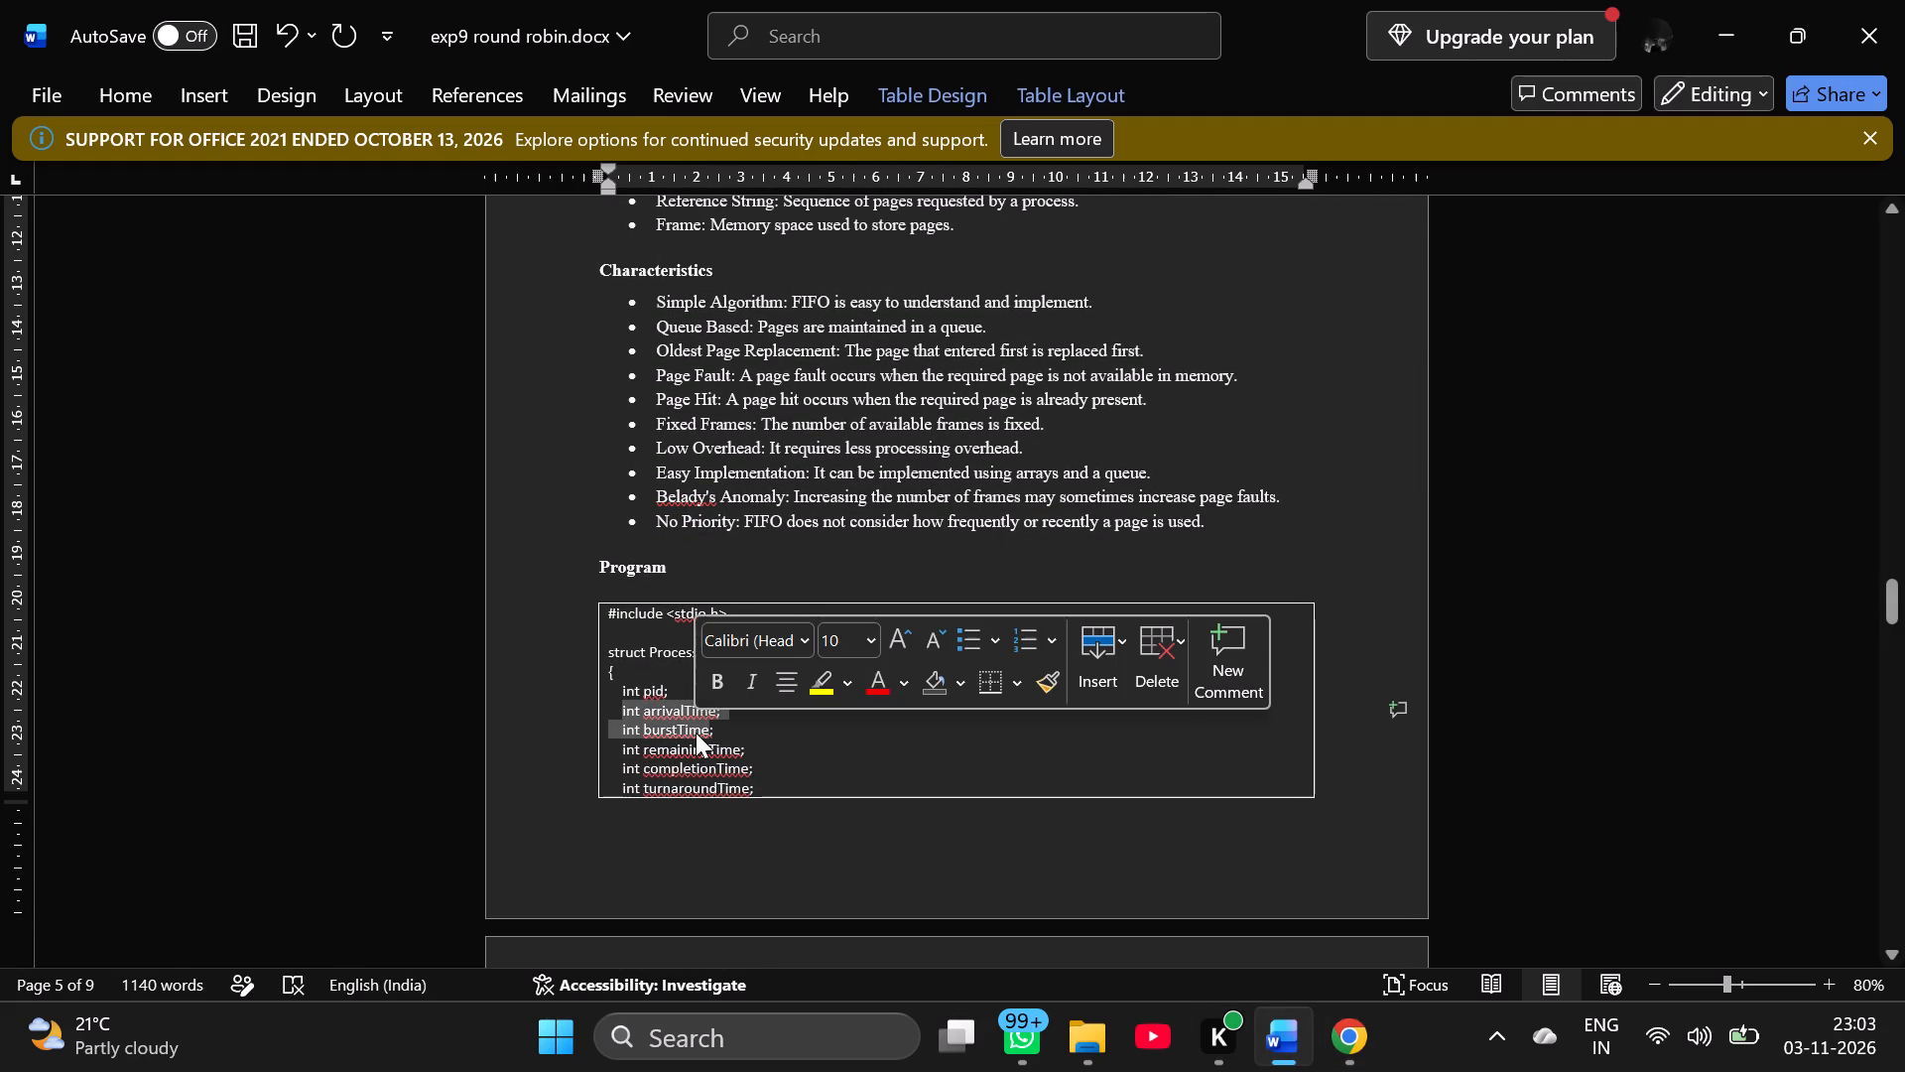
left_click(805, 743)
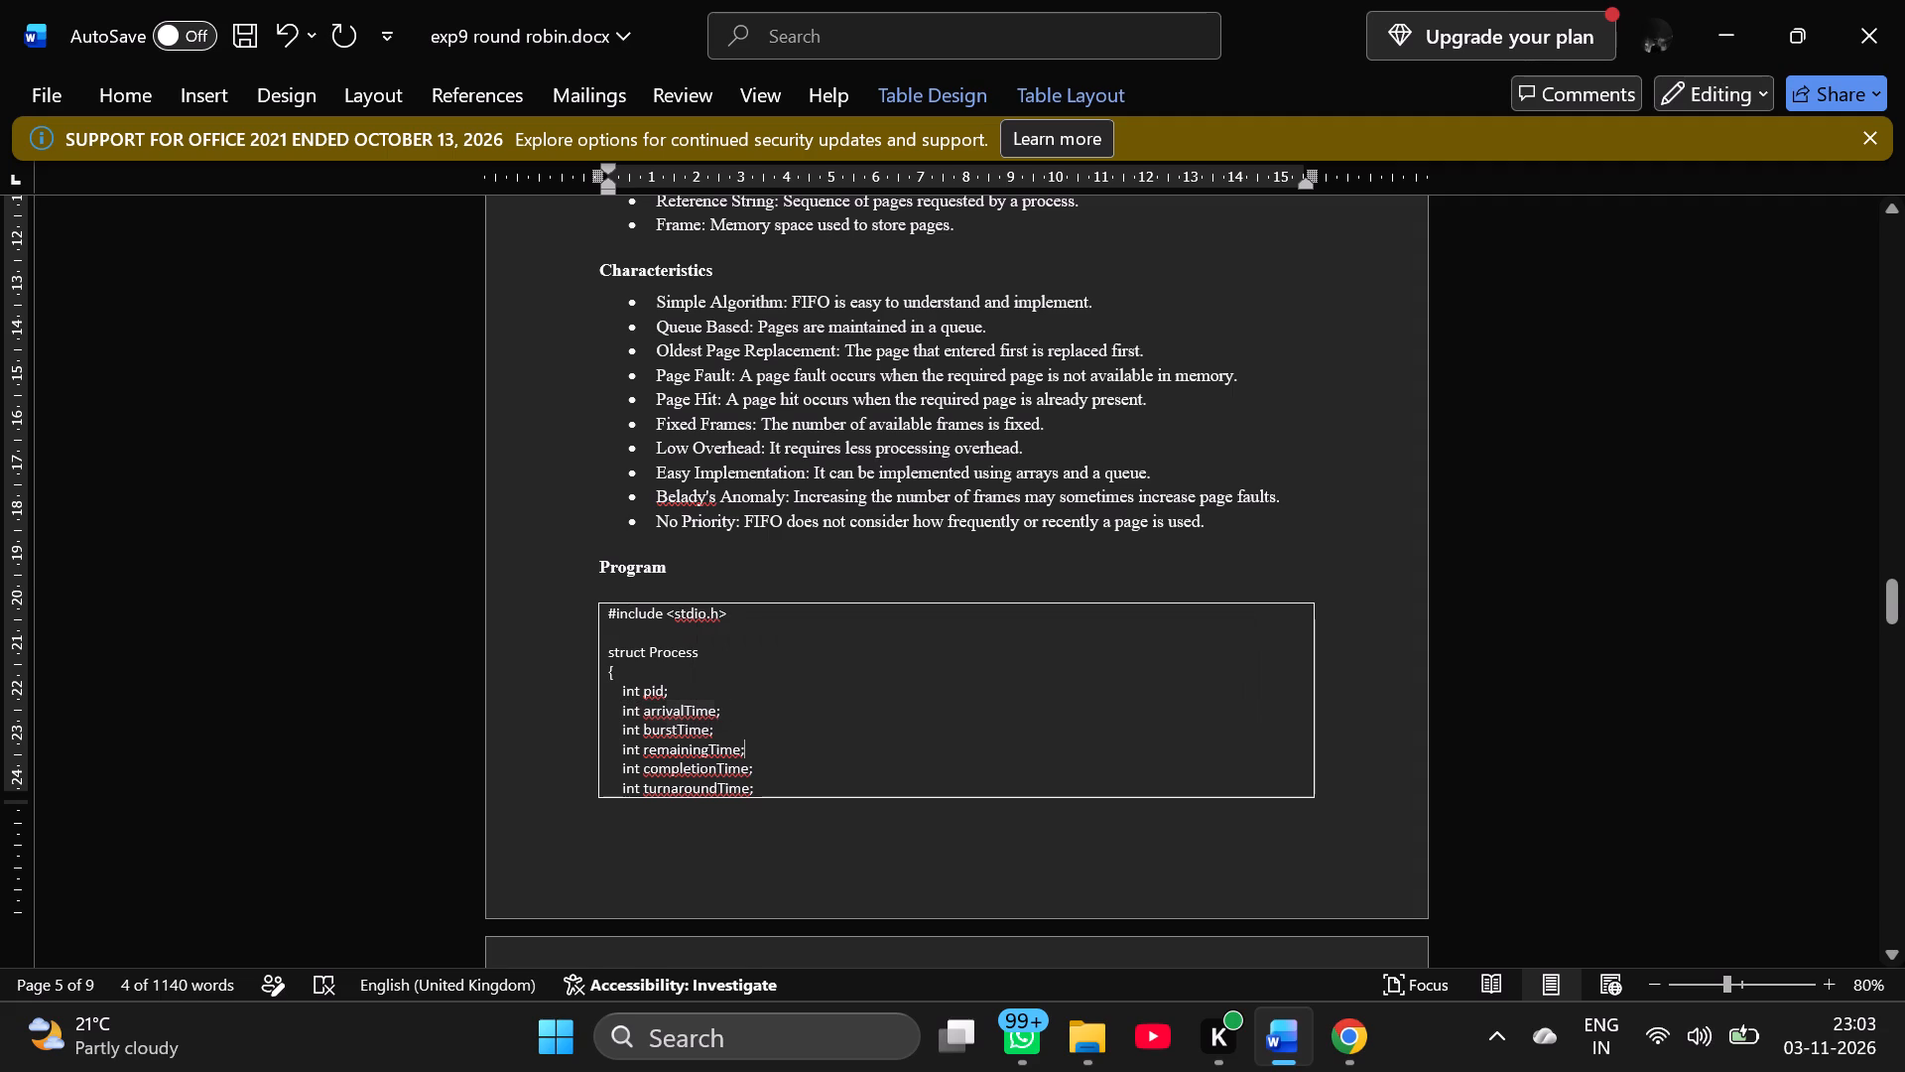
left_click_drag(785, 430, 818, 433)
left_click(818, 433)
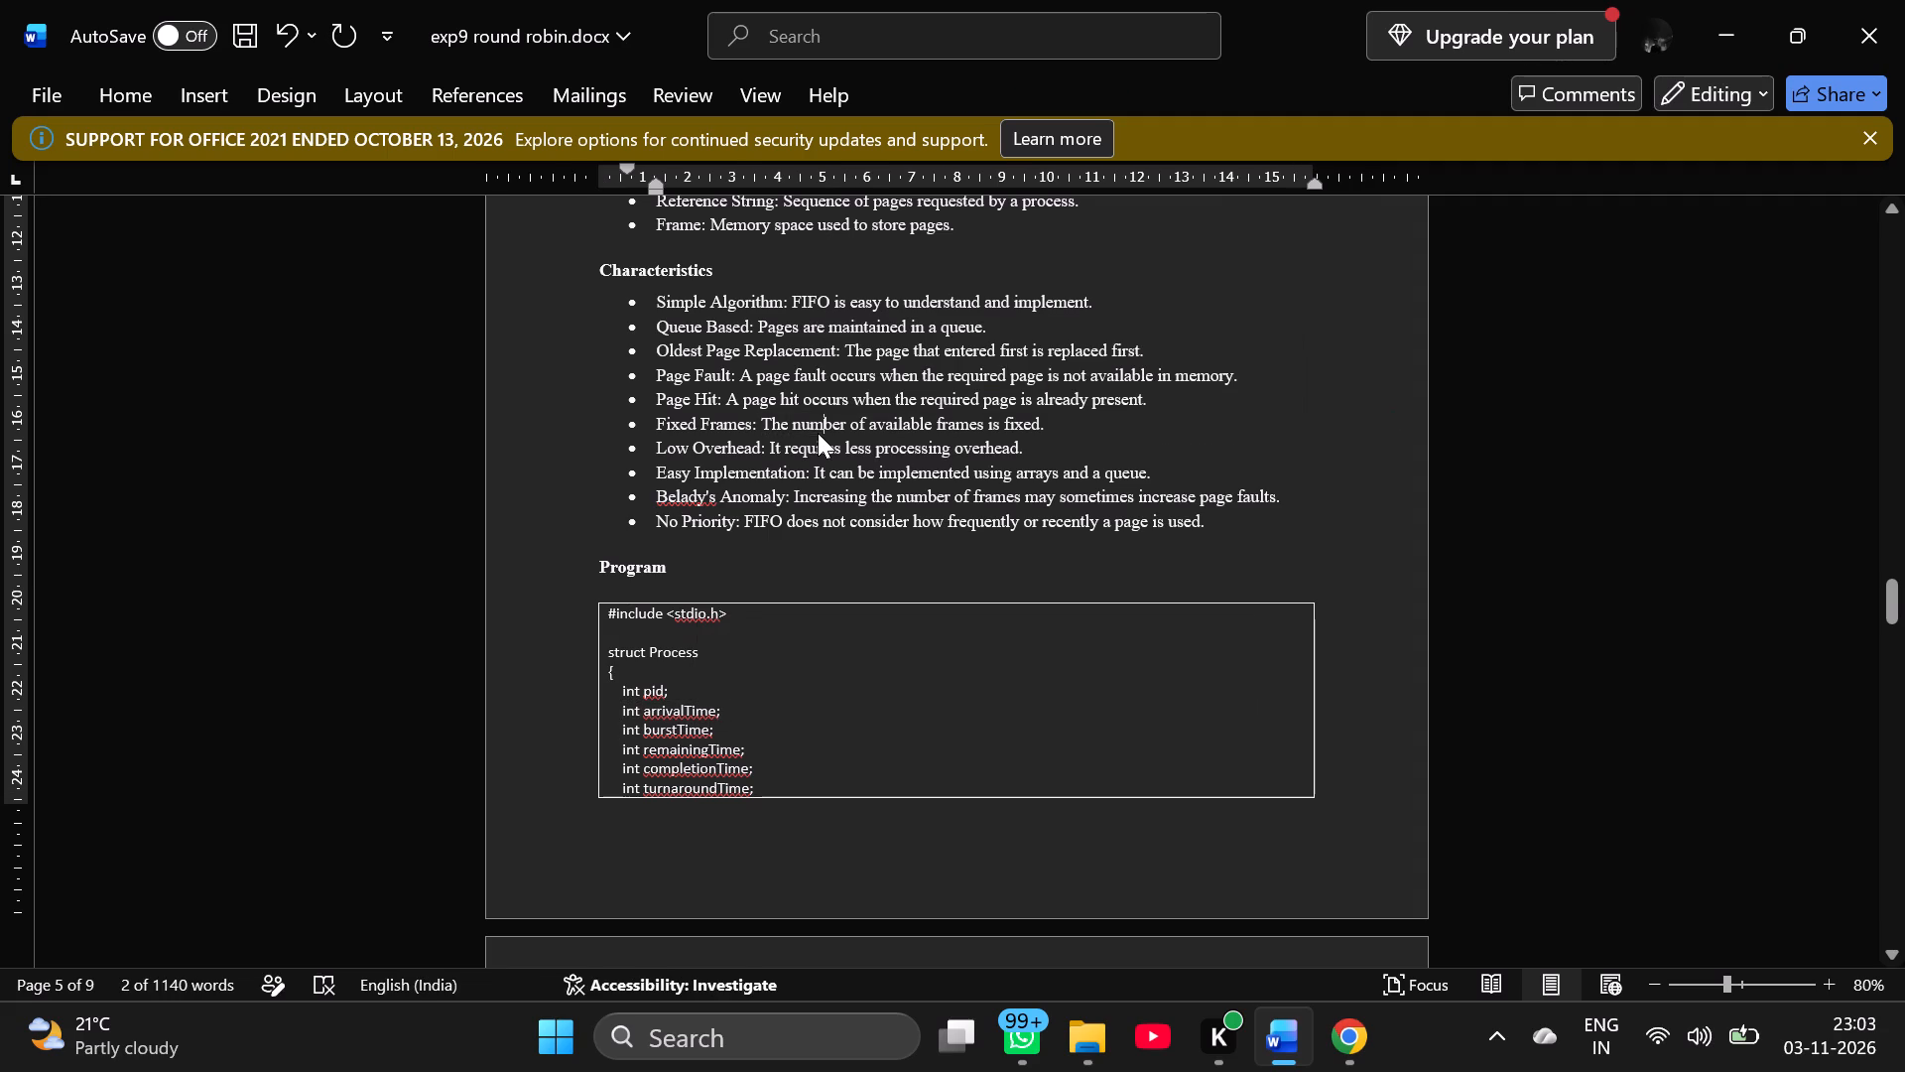
left_click(1362, 1025)
scroll(1332, 803, "down", 3)
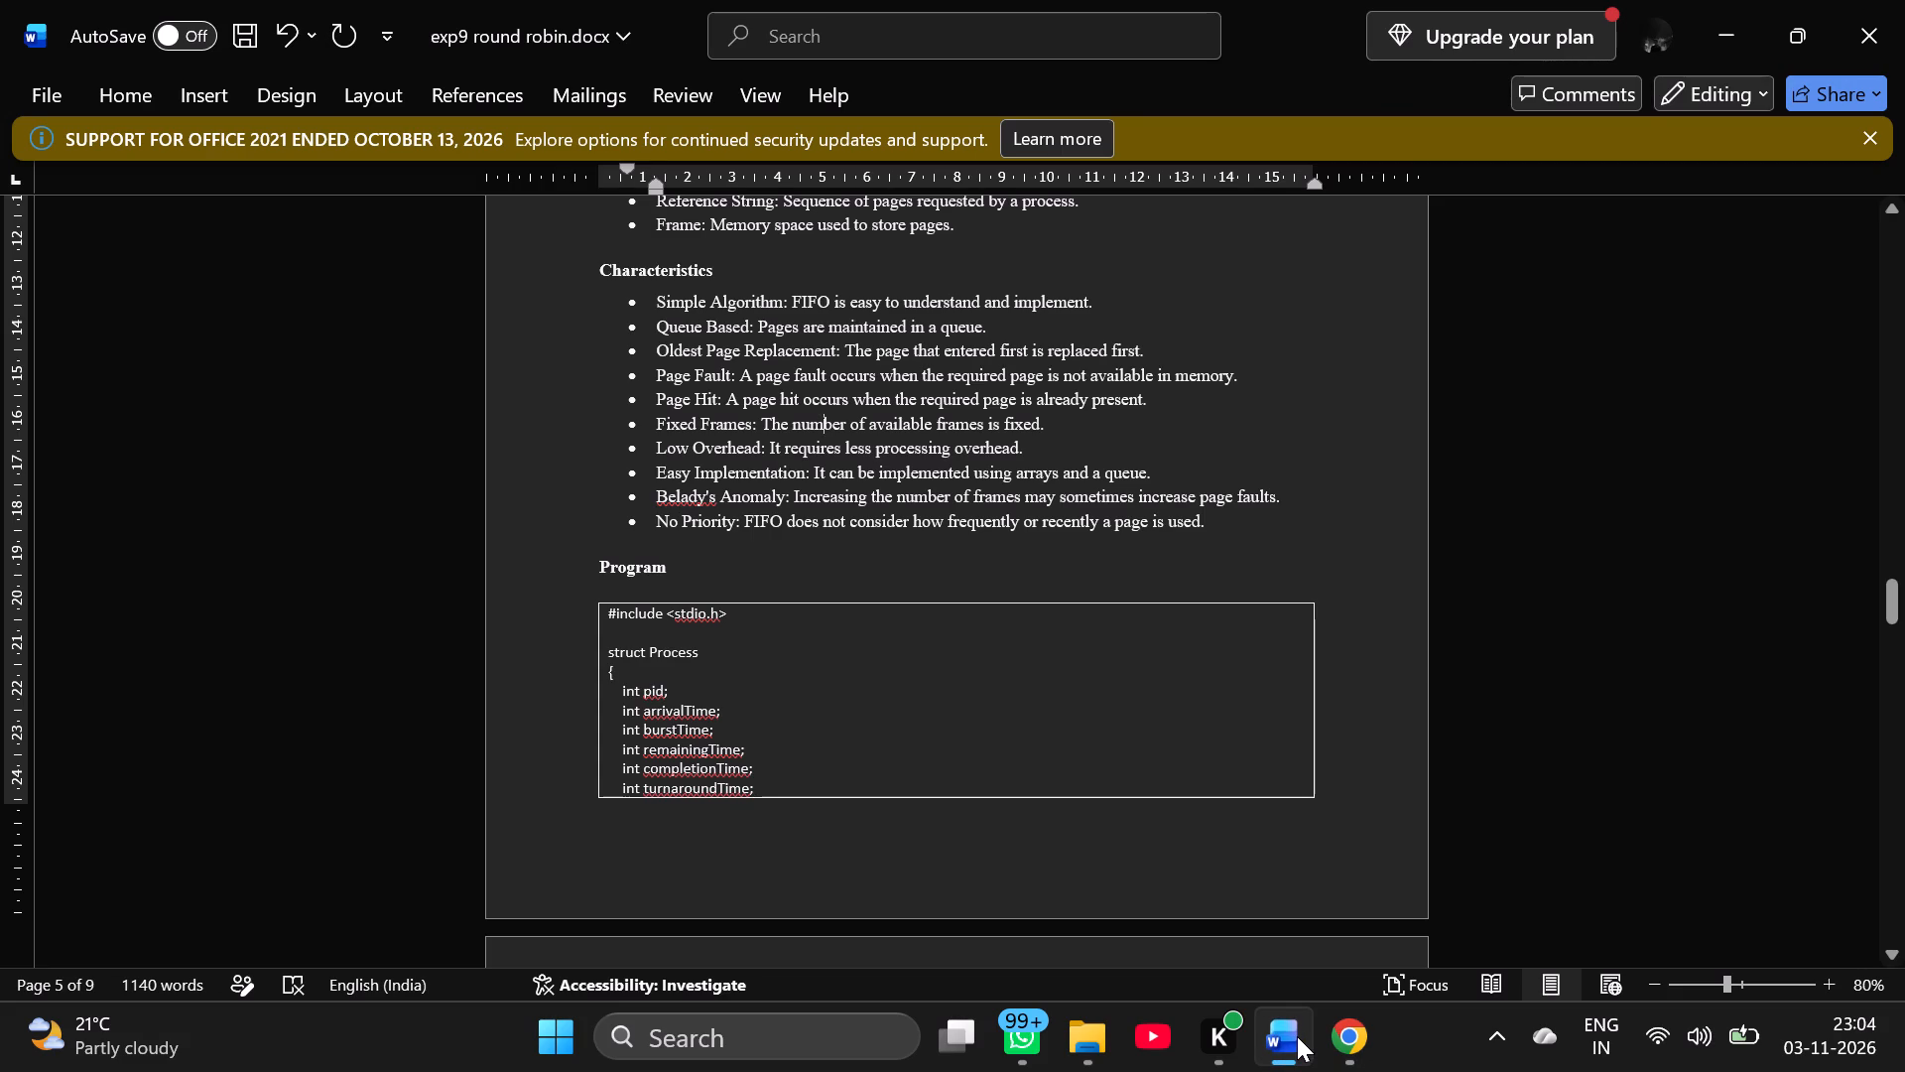
left_click(950, 738)
key("ctrl+a")
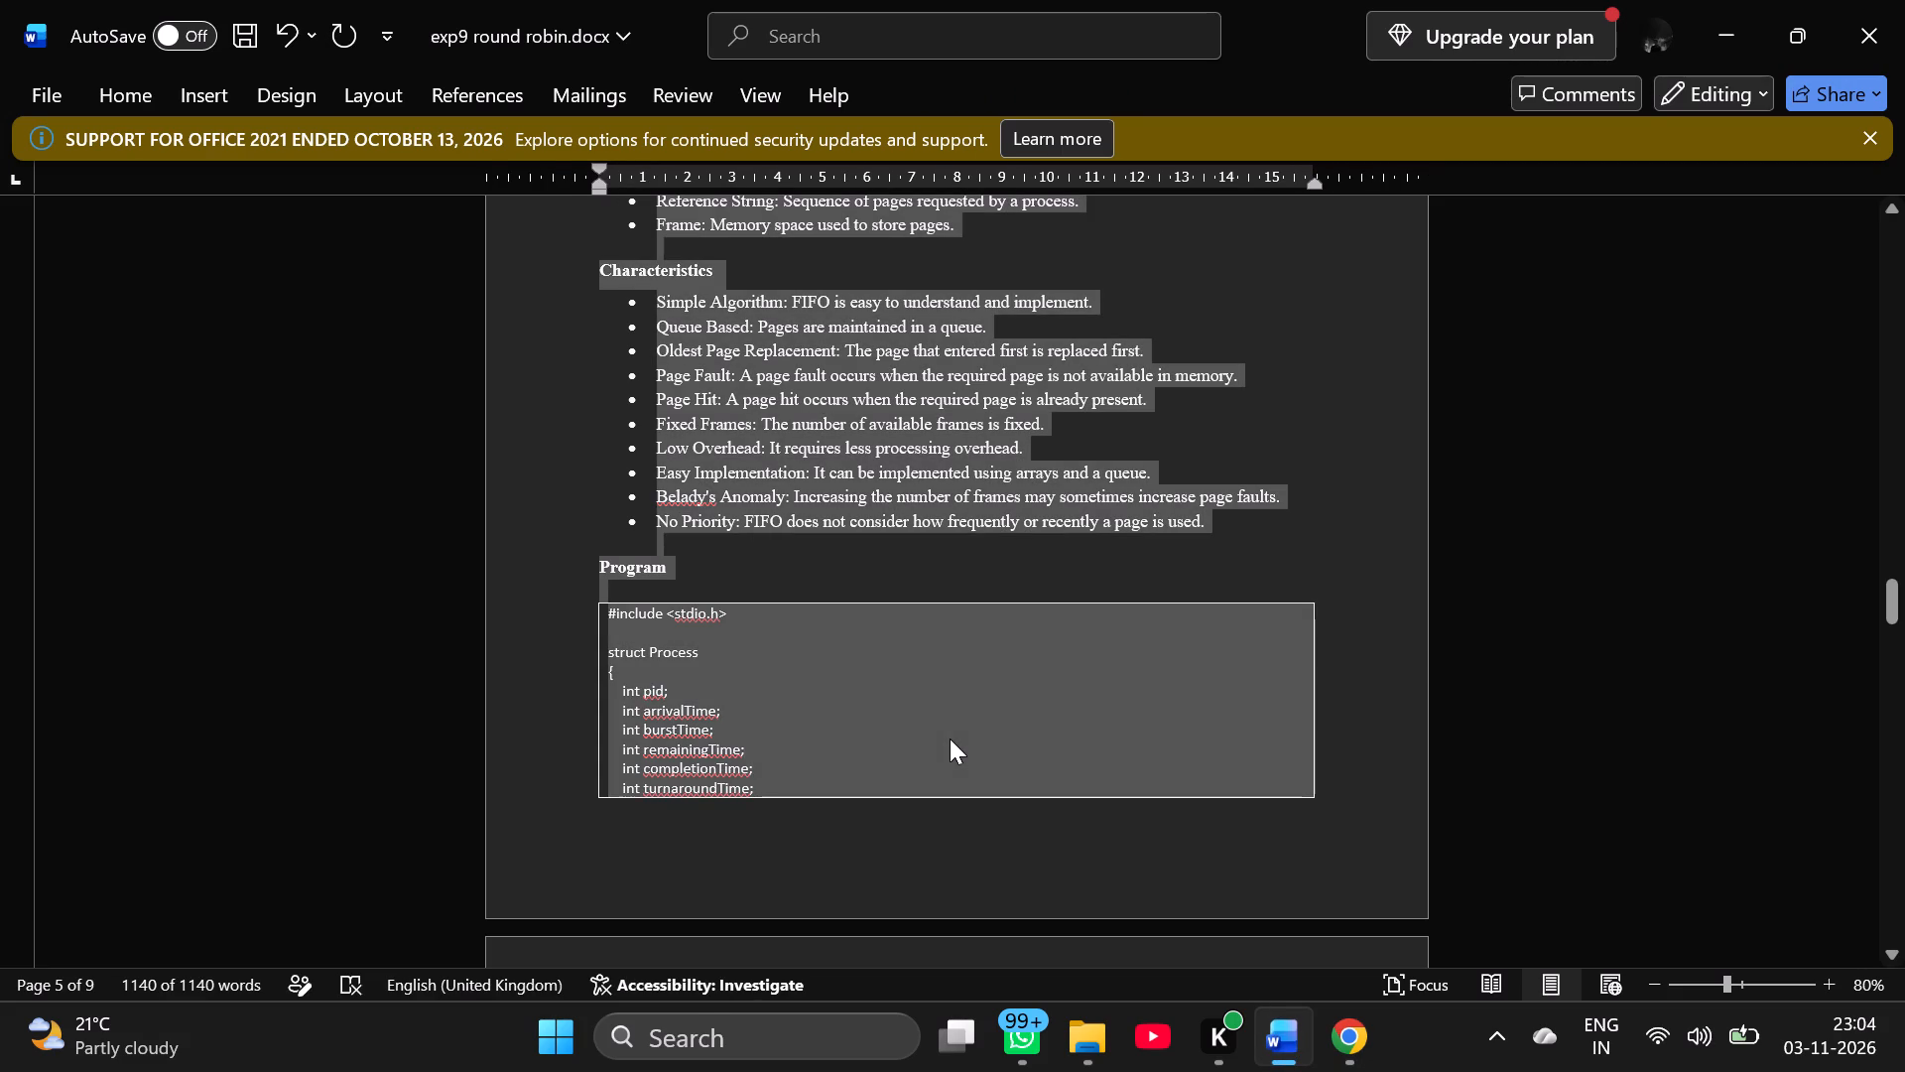
left_click(950, 738)
scroll(866, 743, "down", 4)
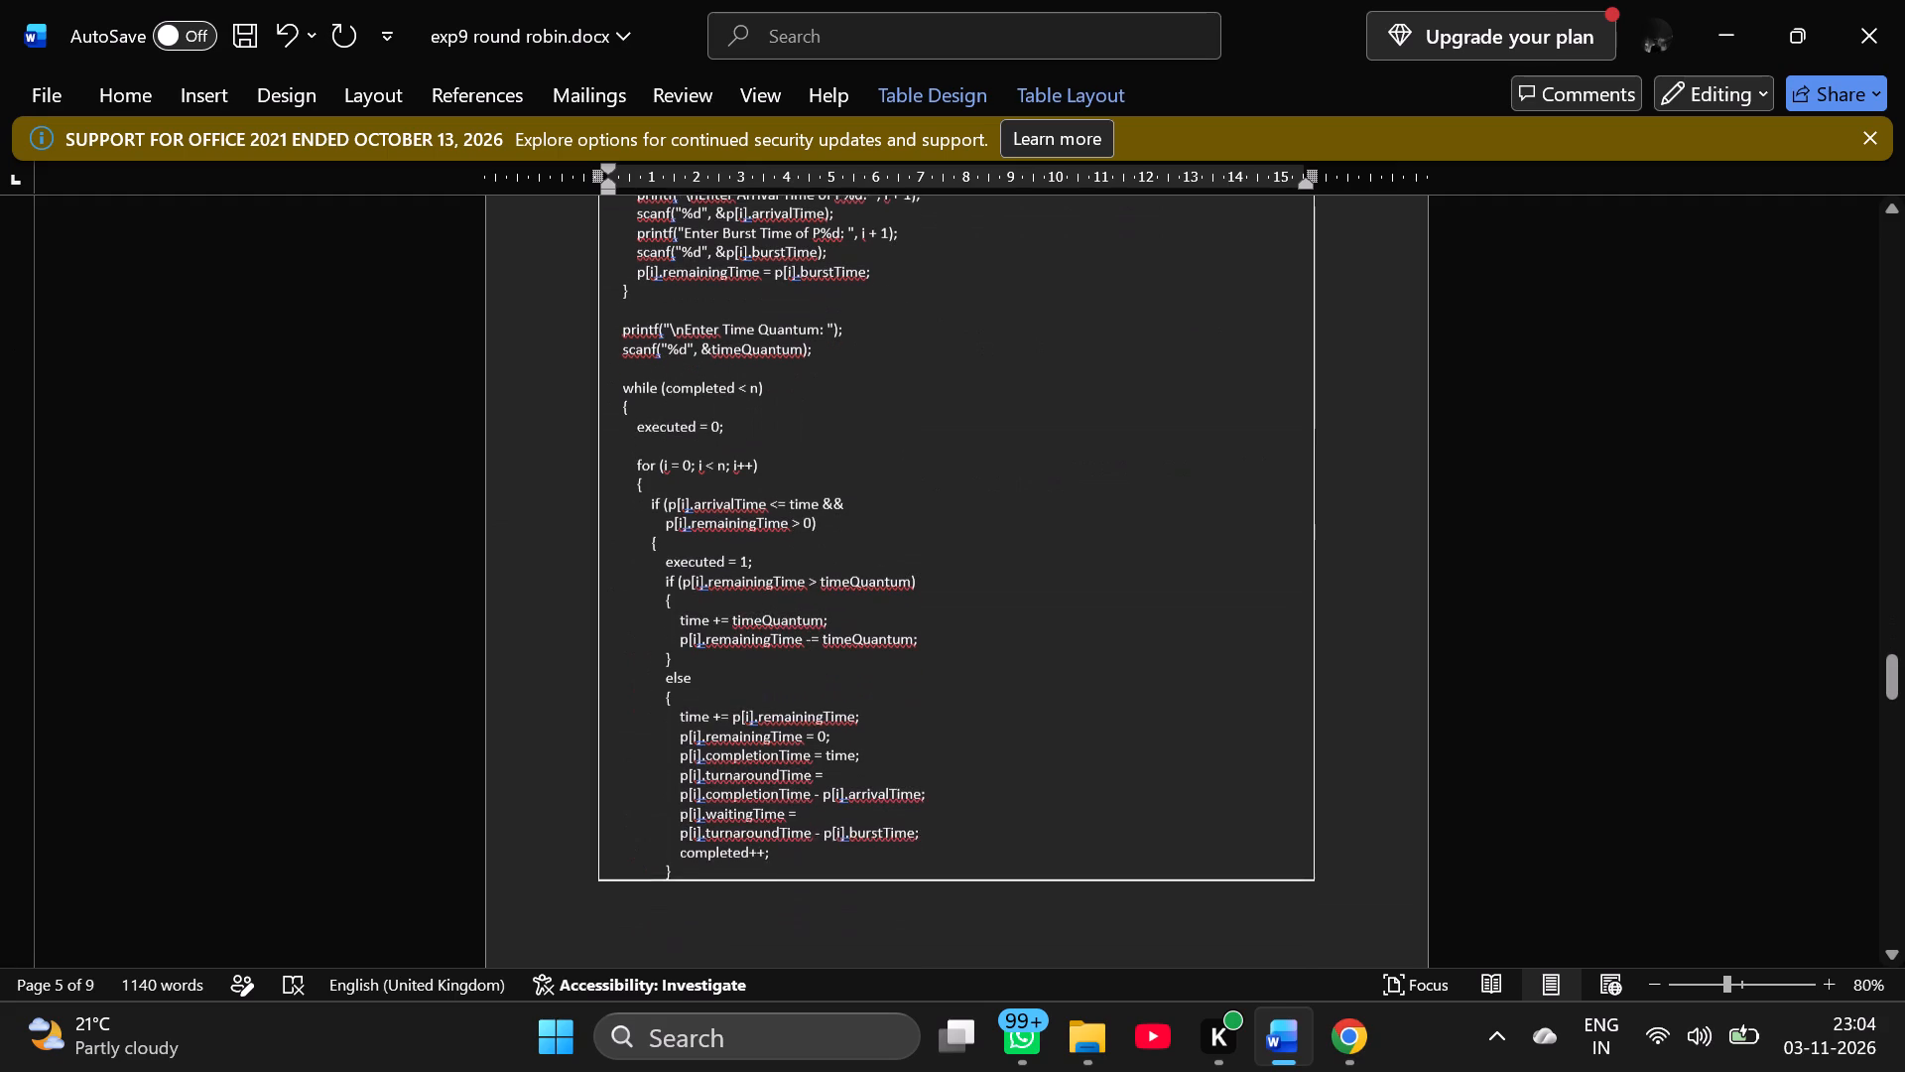
left_click(602, 830)
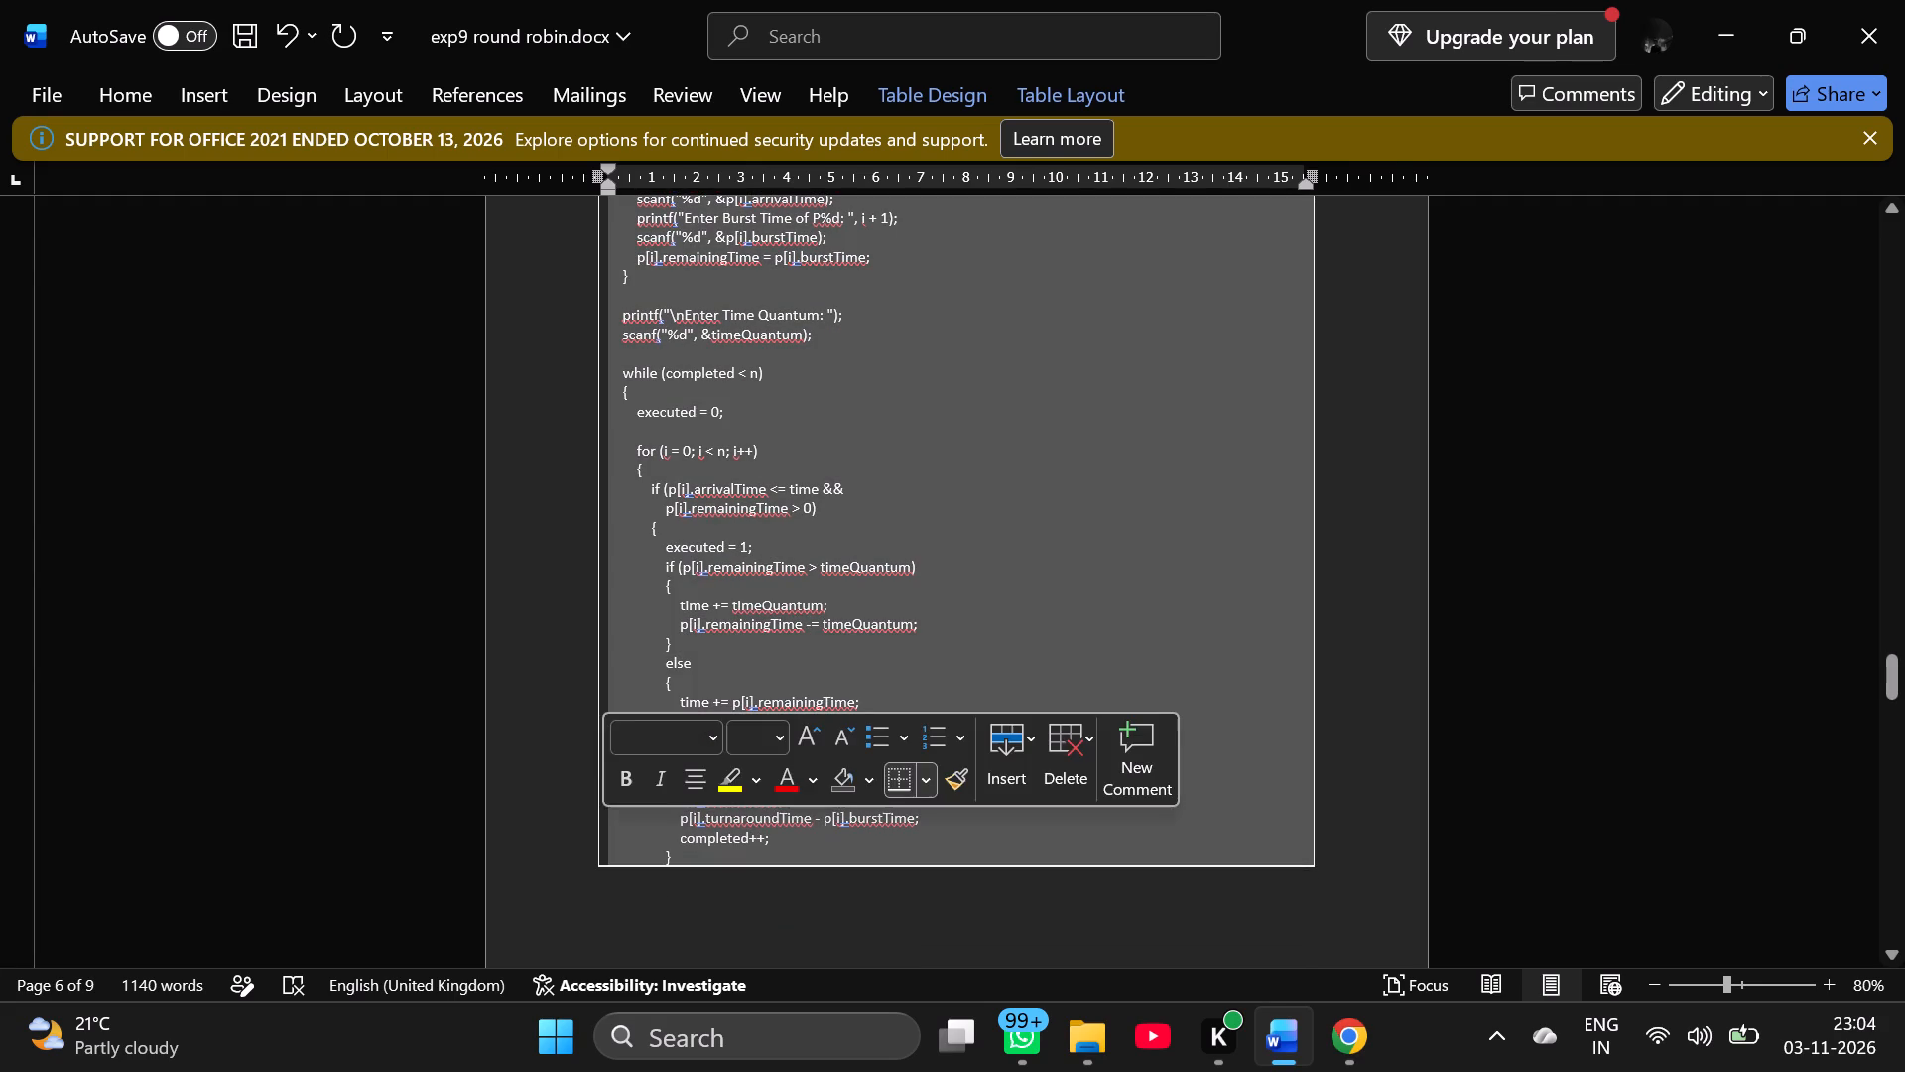
key("ctrl+v")
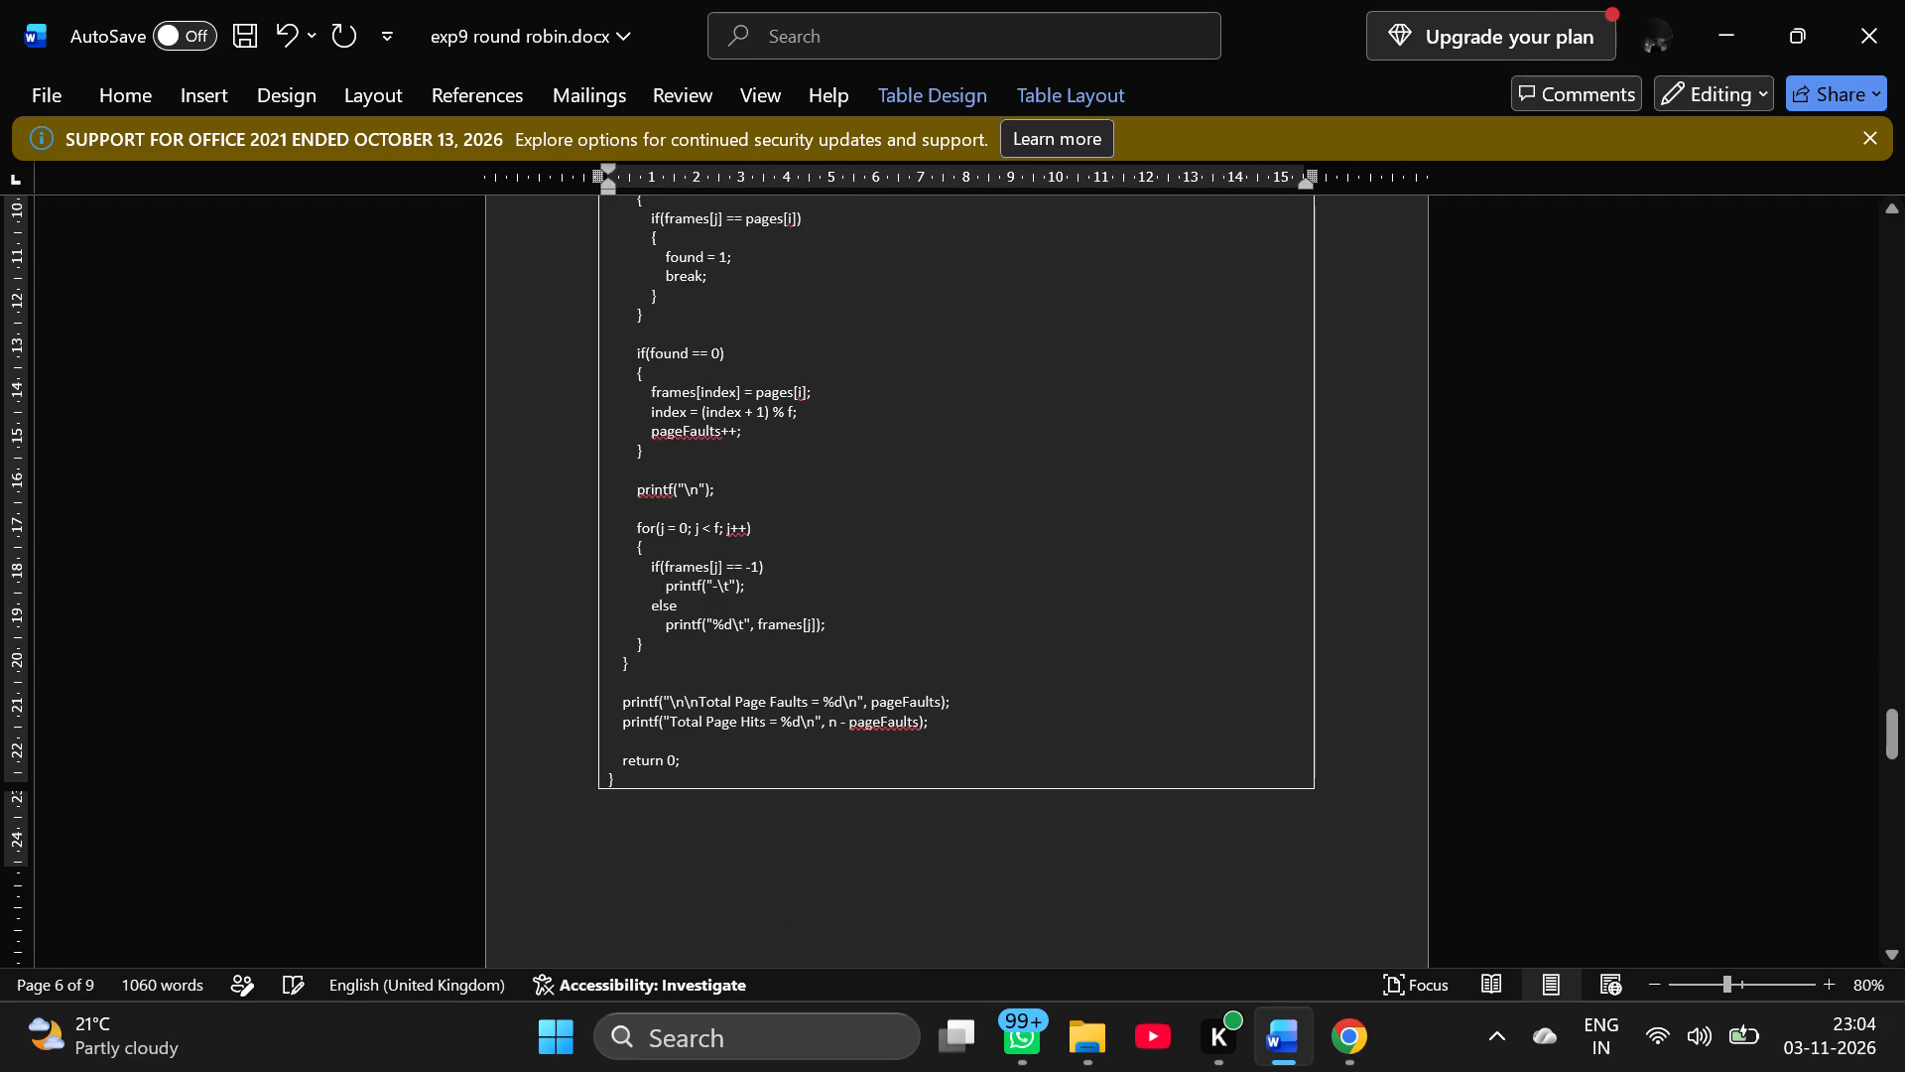
scroll(800, 673, "up", 3)
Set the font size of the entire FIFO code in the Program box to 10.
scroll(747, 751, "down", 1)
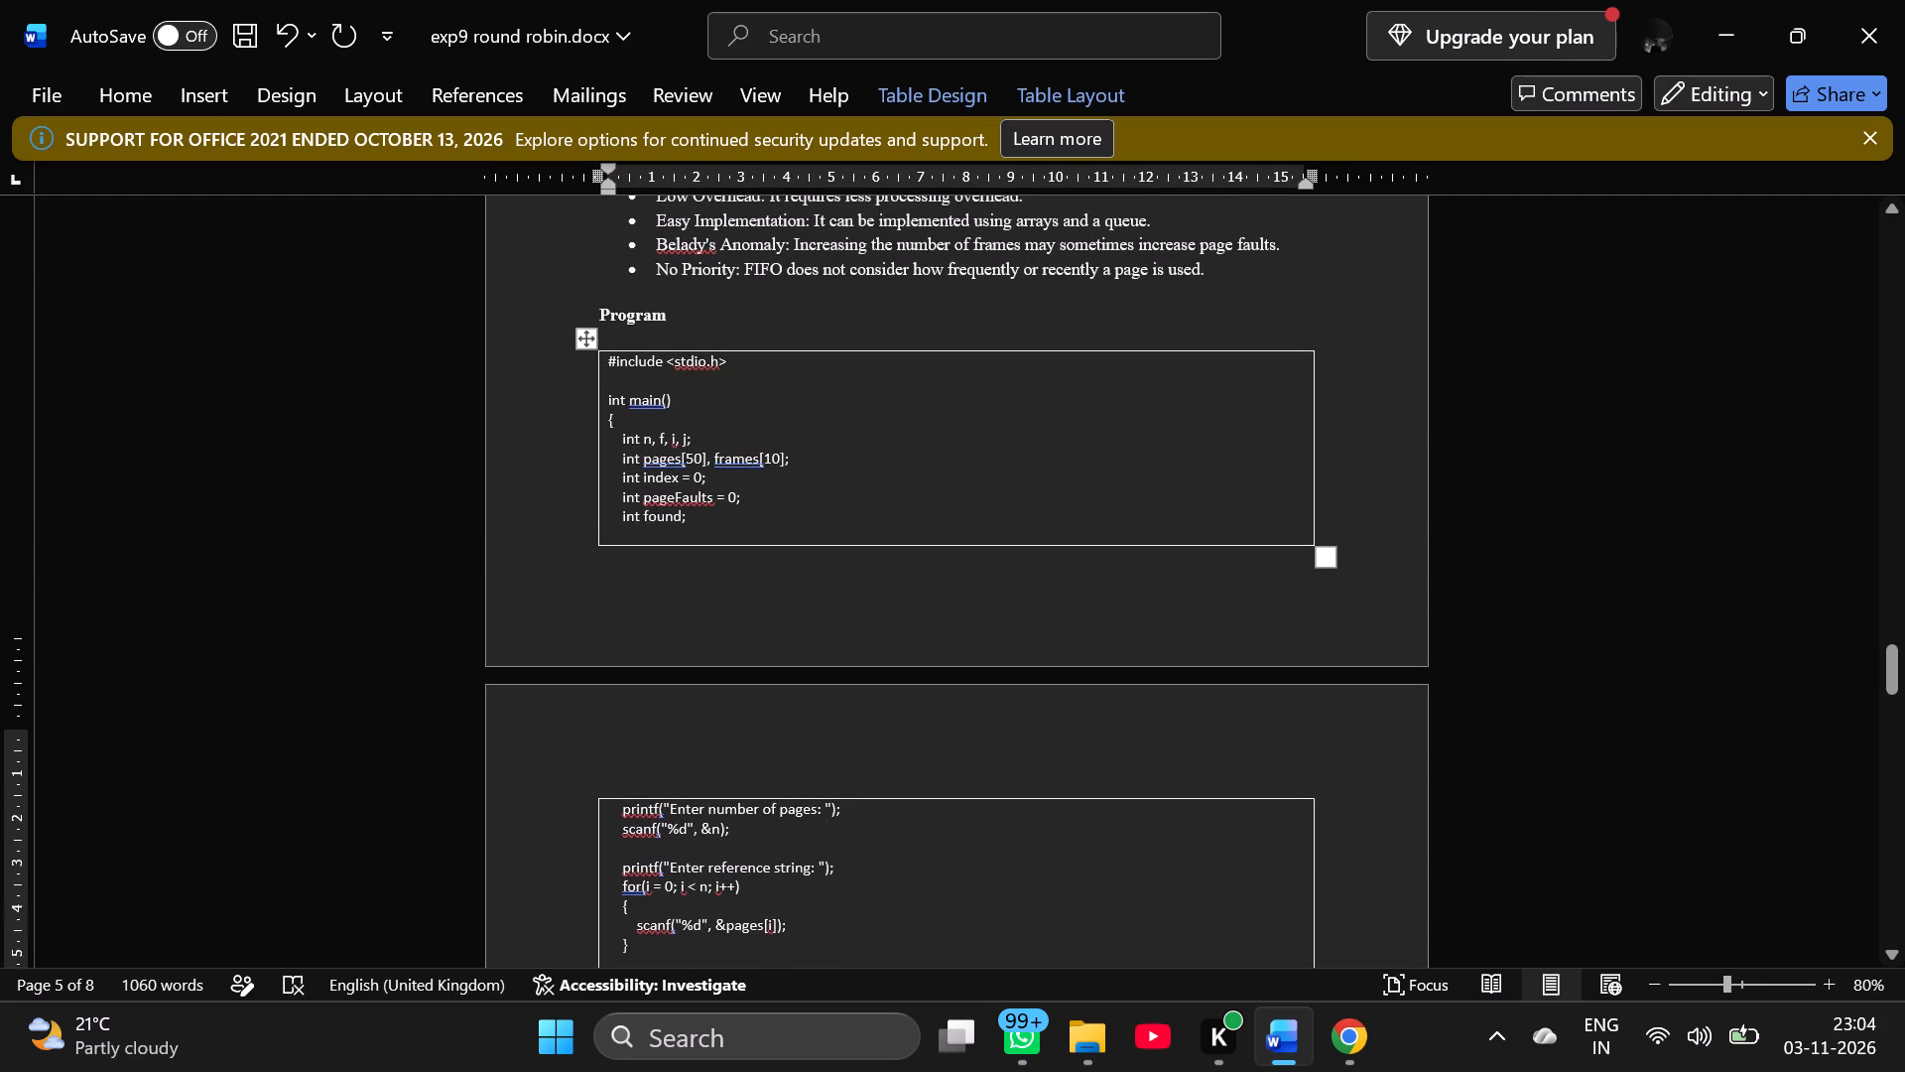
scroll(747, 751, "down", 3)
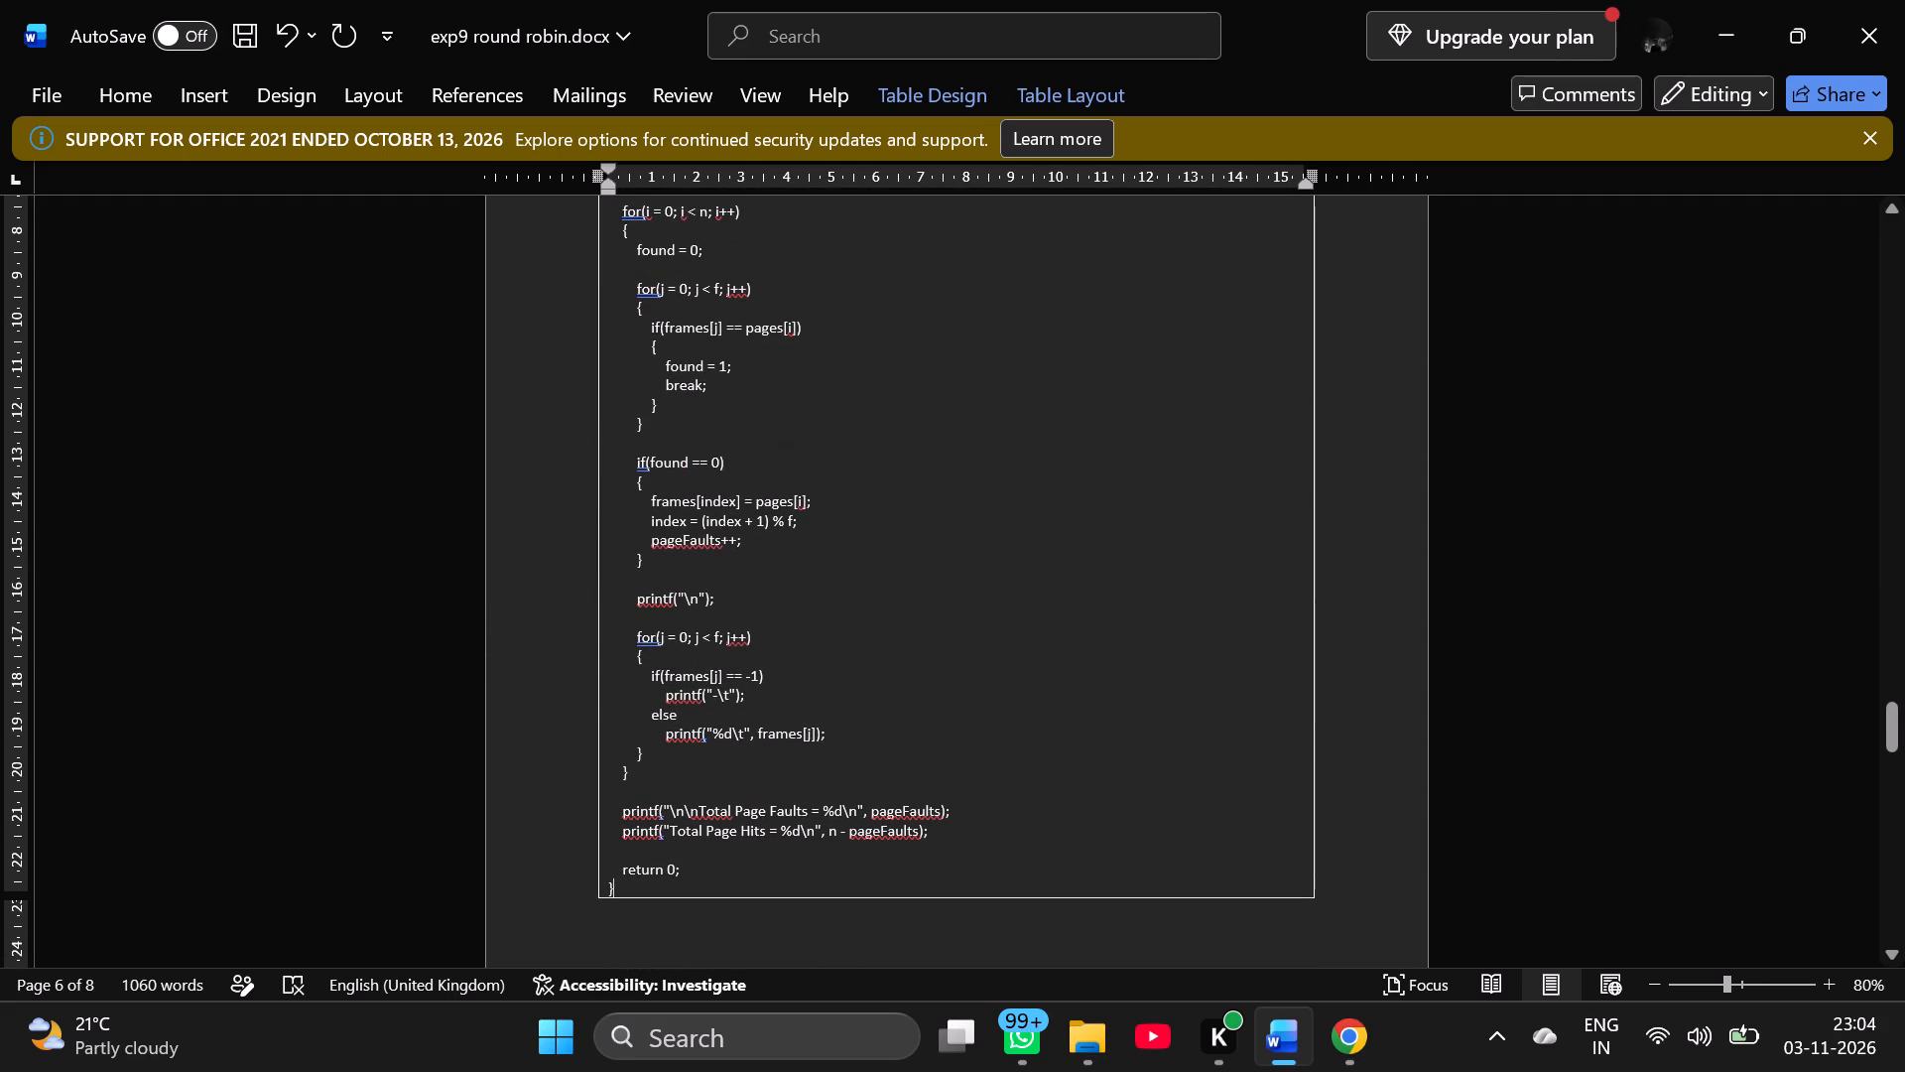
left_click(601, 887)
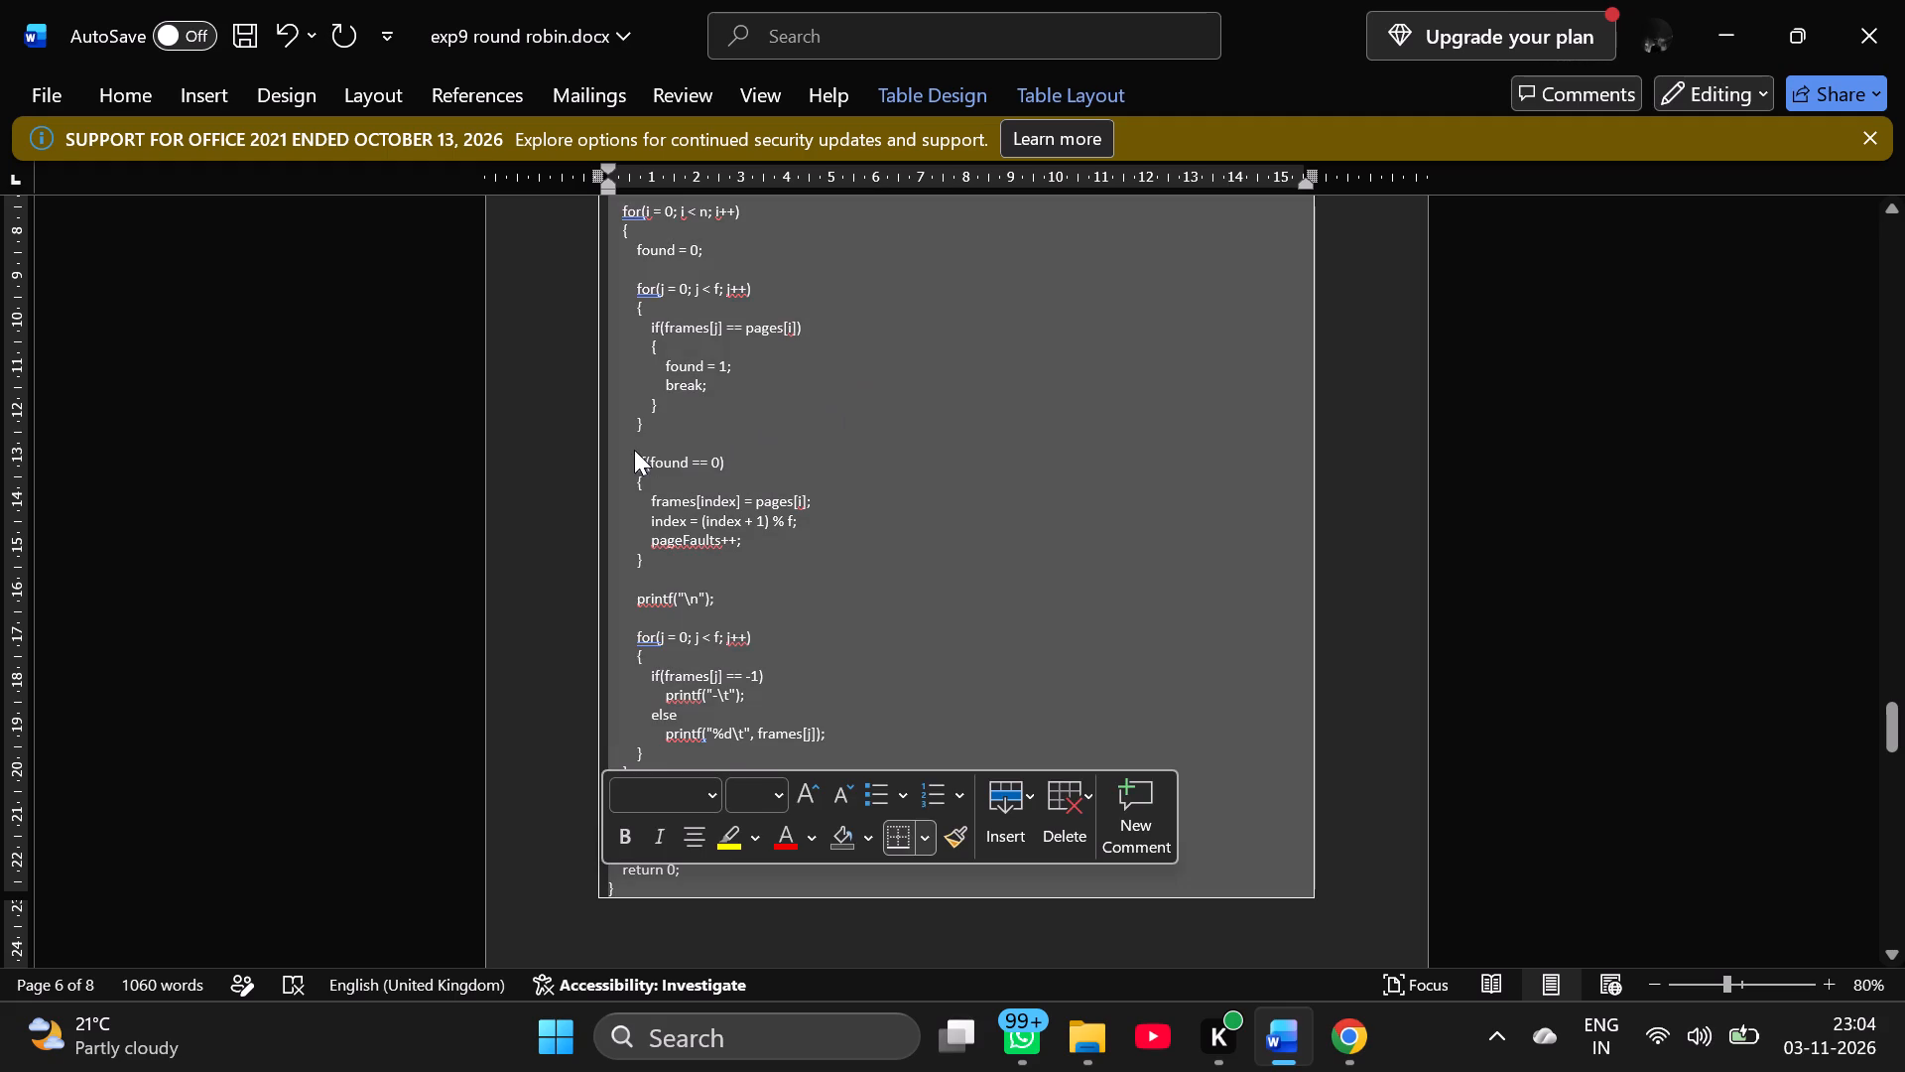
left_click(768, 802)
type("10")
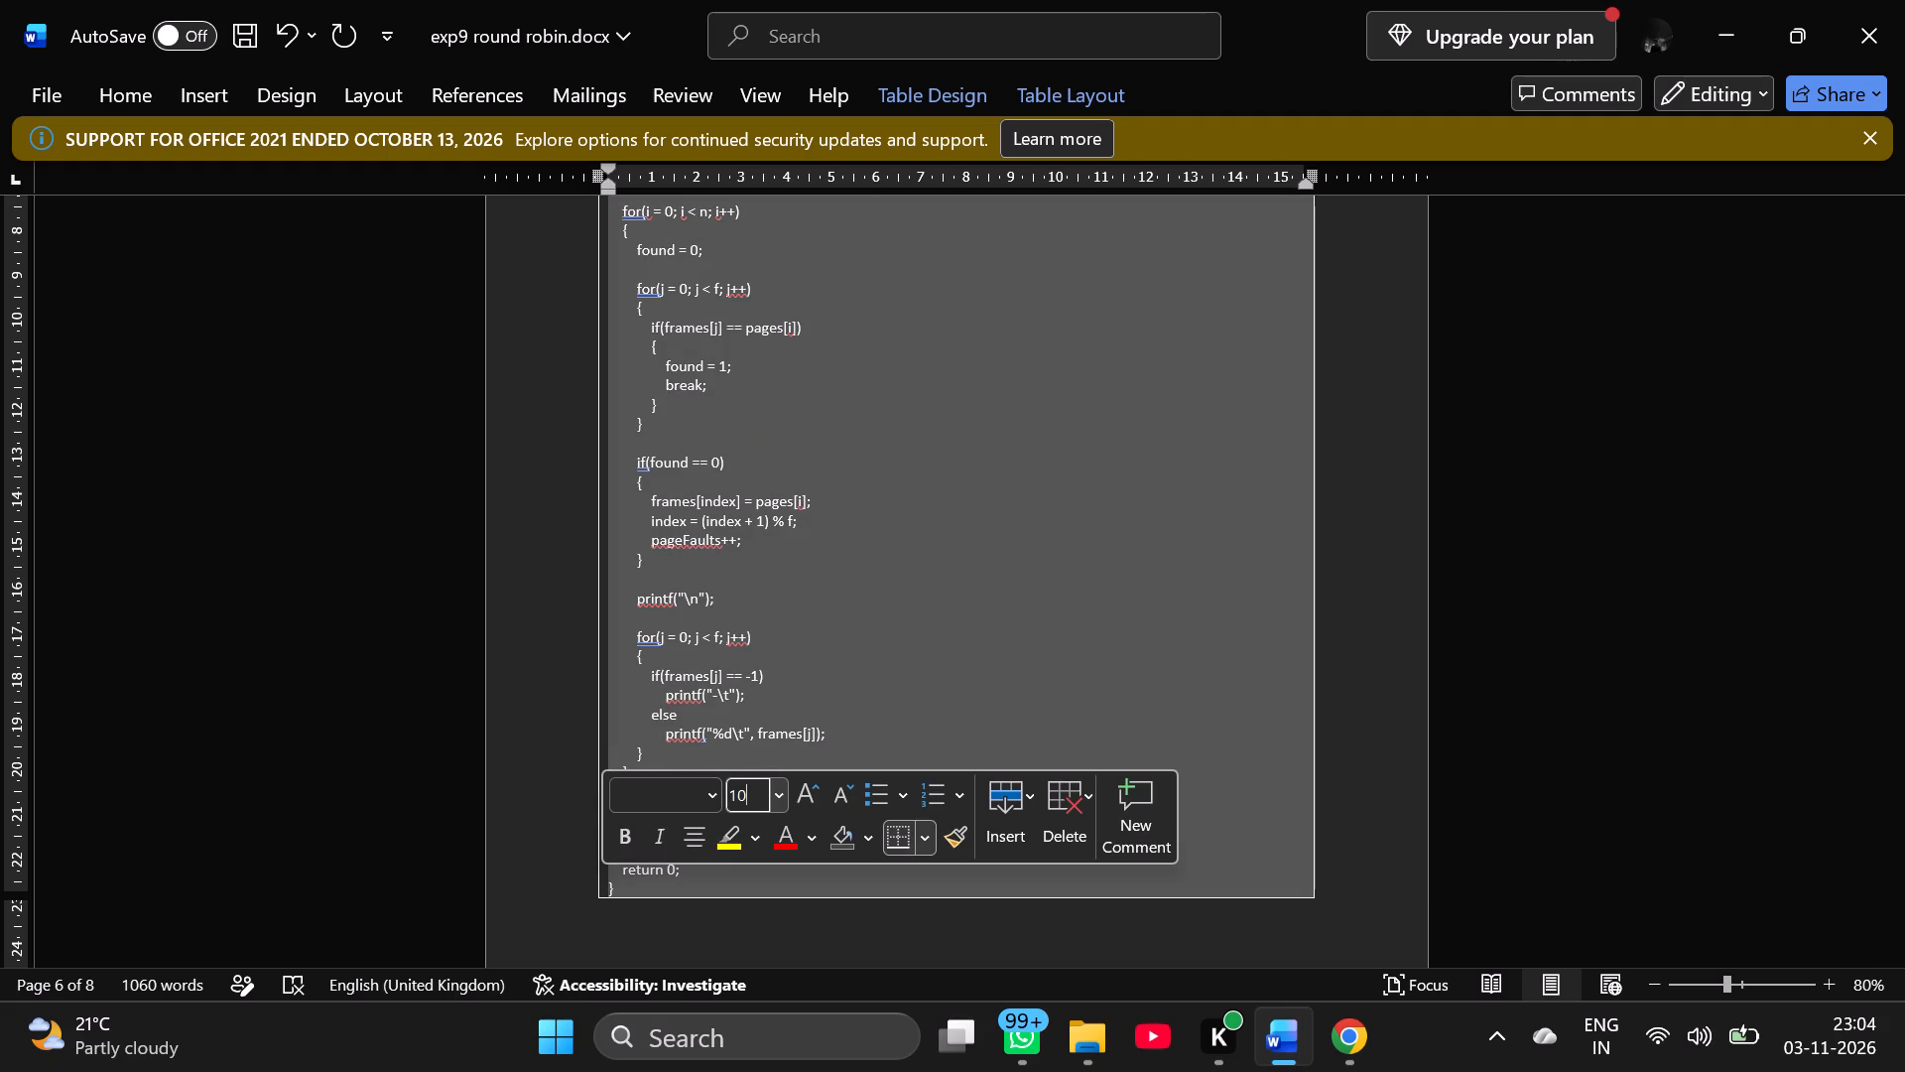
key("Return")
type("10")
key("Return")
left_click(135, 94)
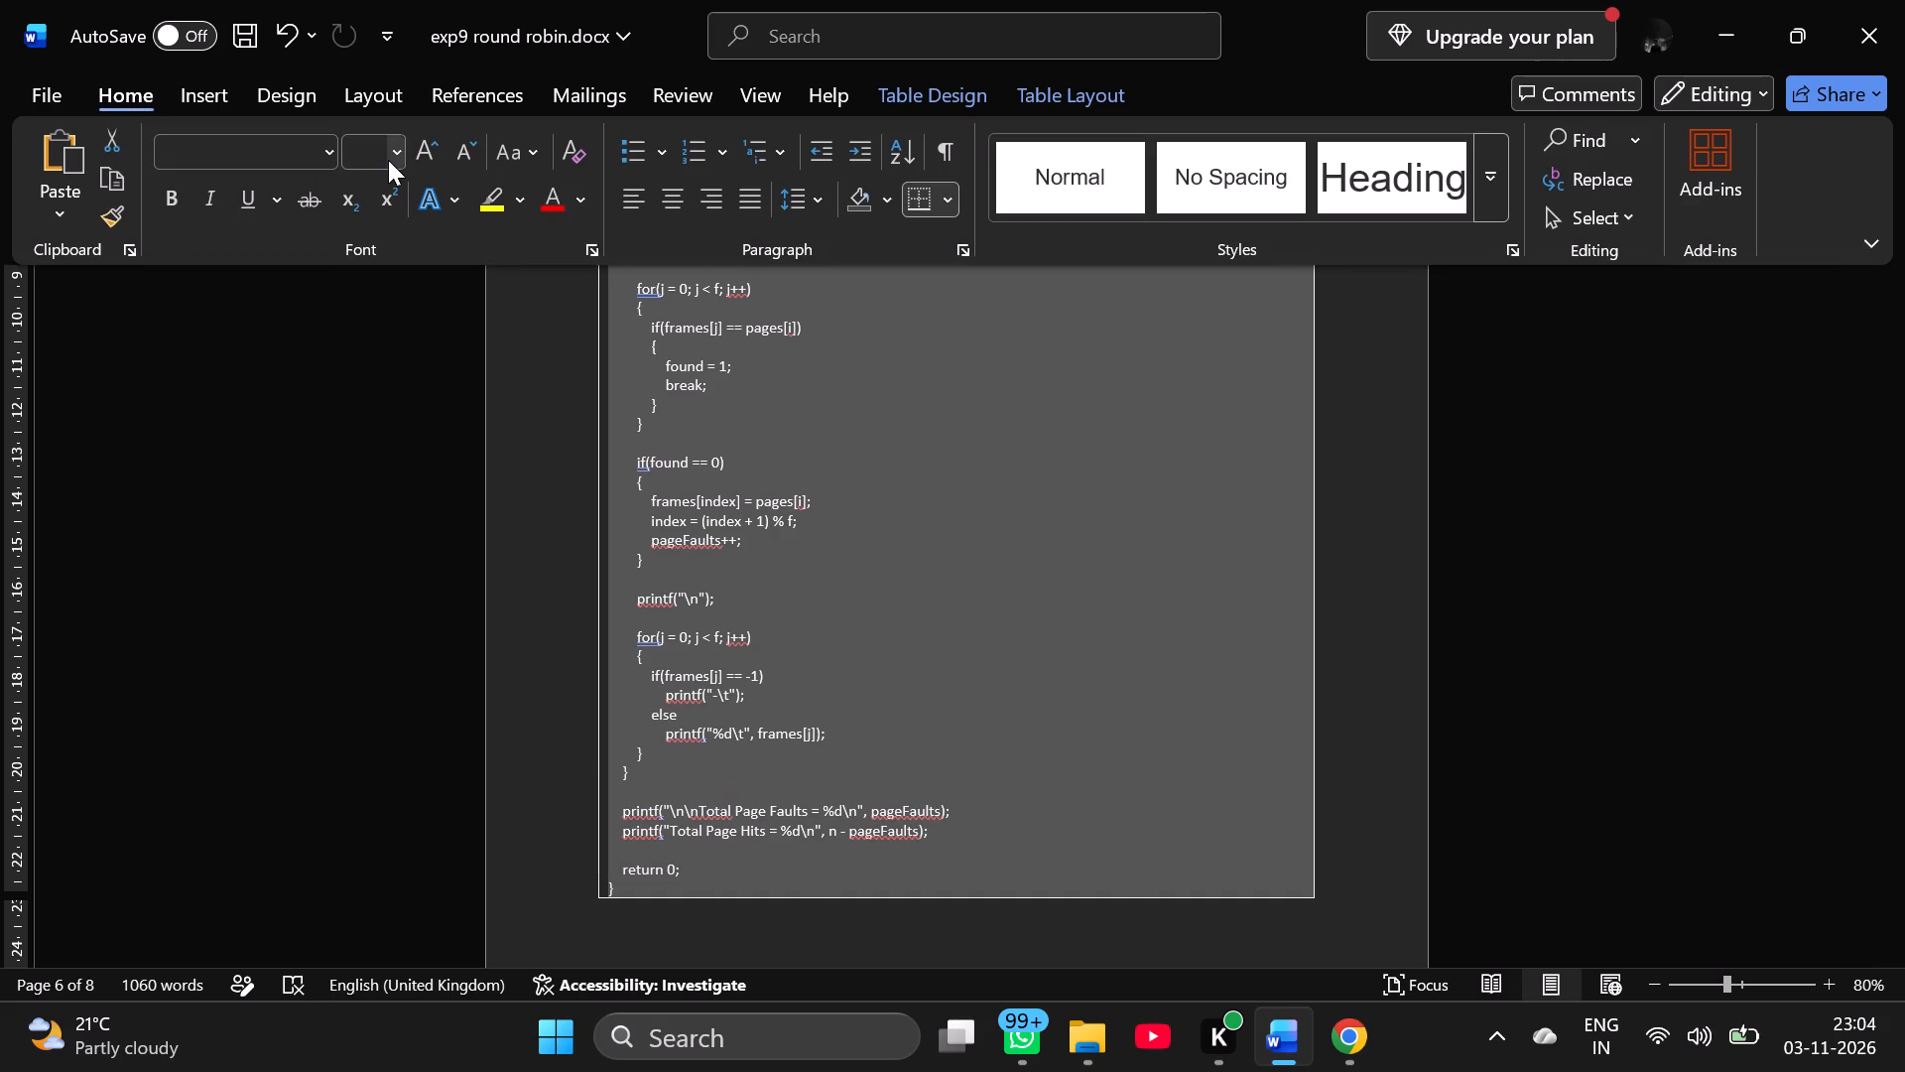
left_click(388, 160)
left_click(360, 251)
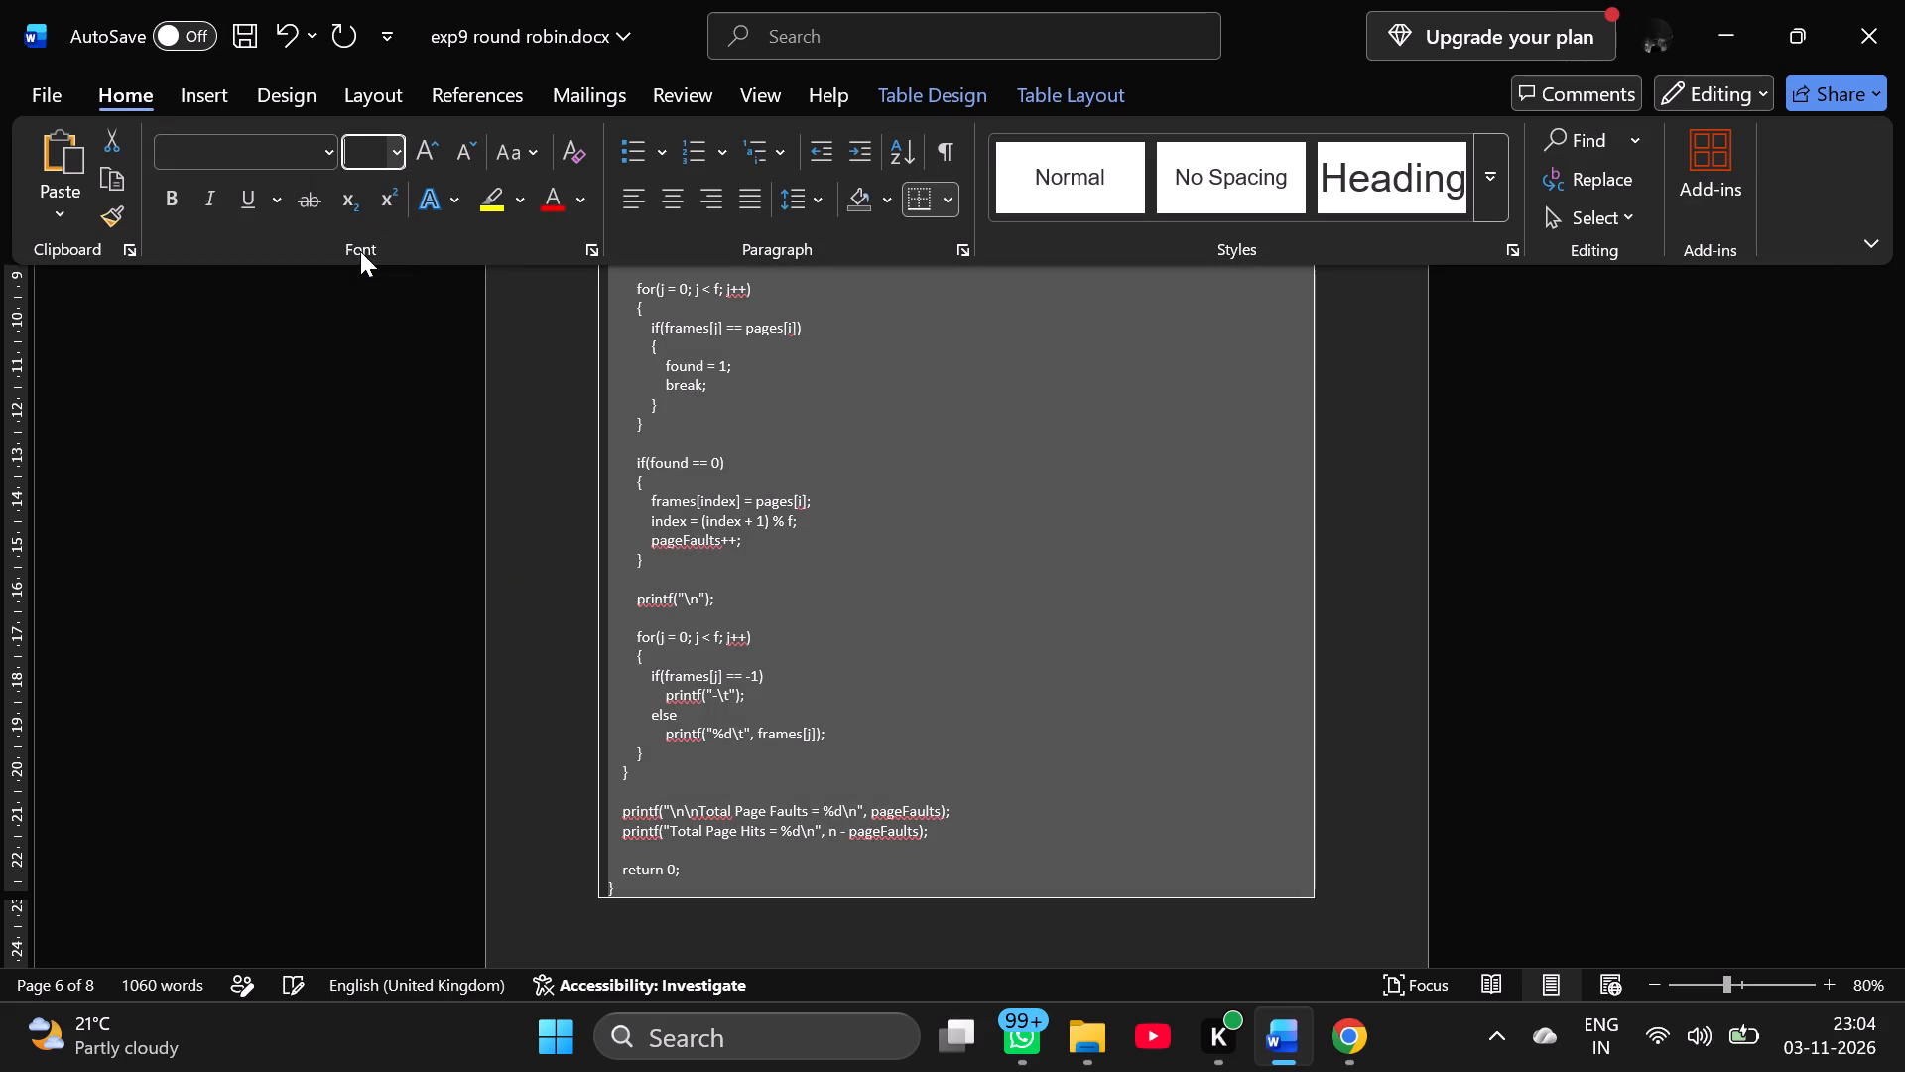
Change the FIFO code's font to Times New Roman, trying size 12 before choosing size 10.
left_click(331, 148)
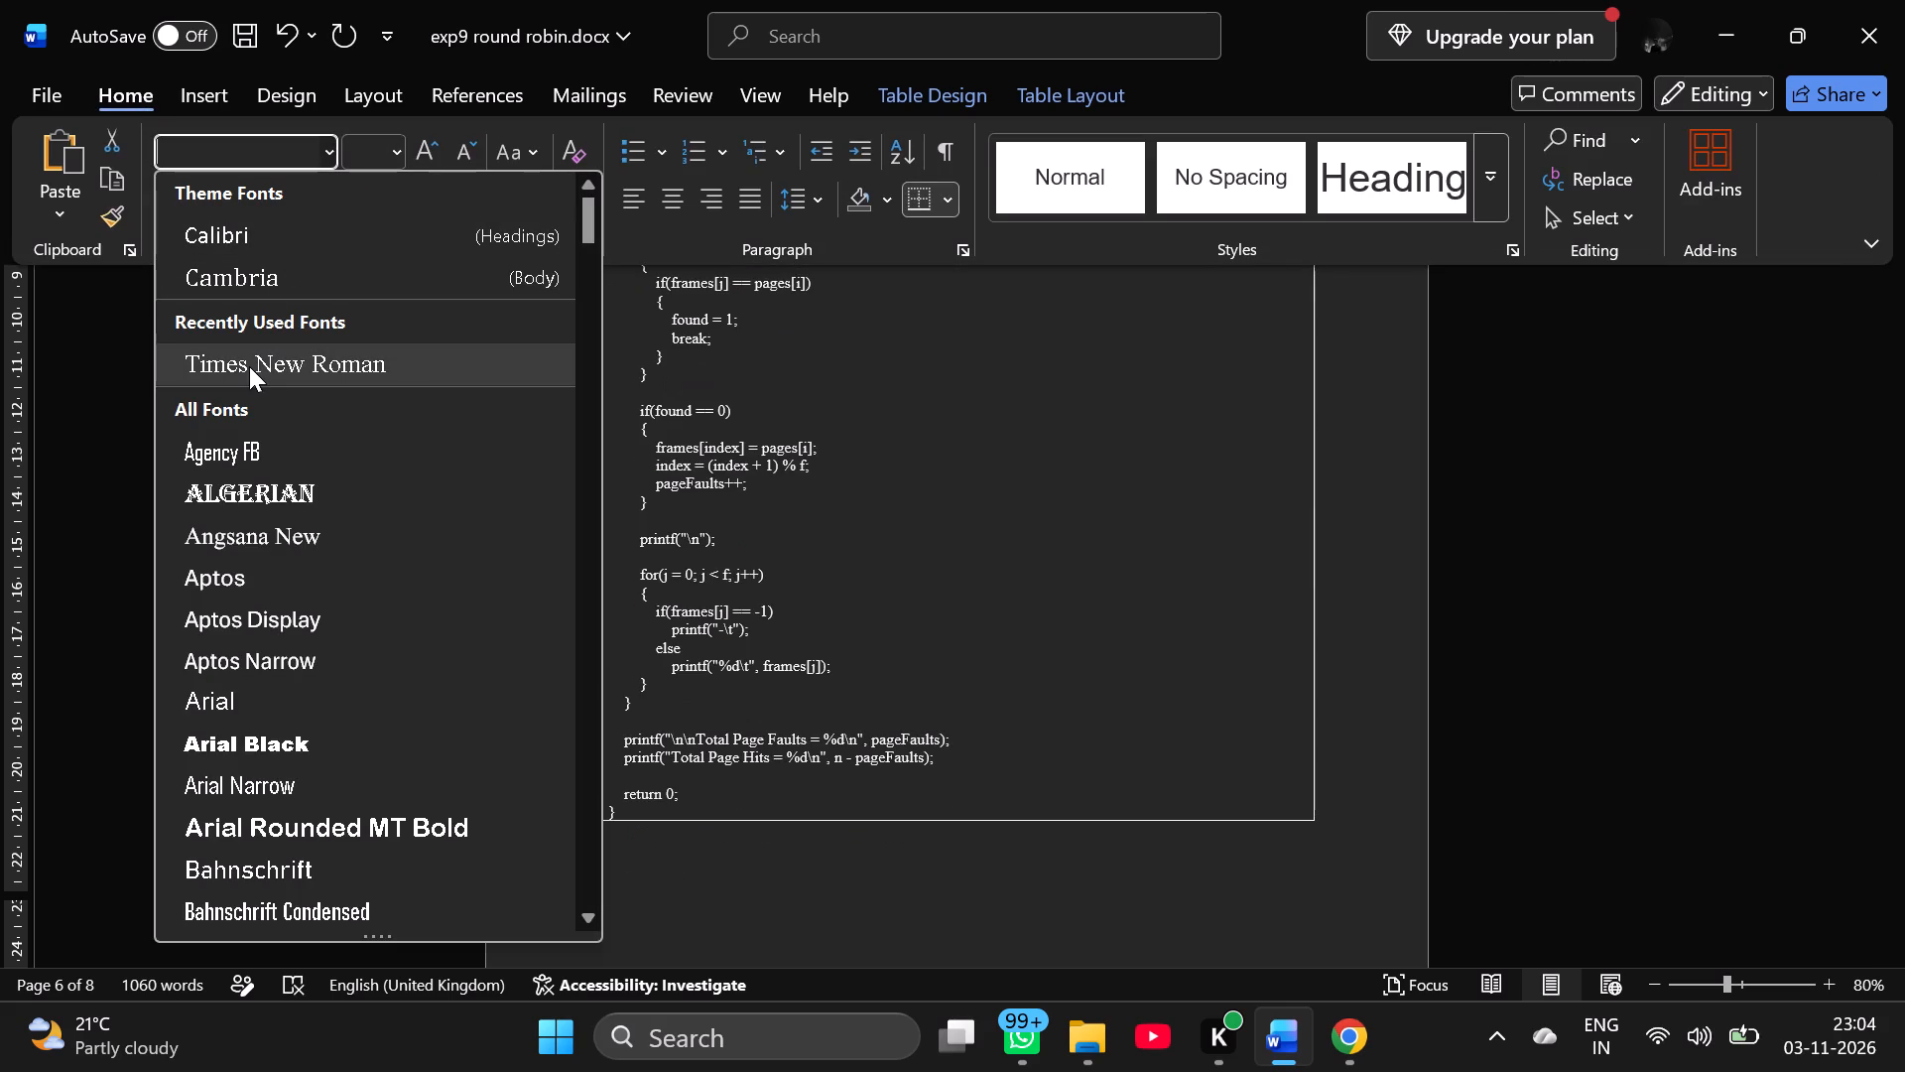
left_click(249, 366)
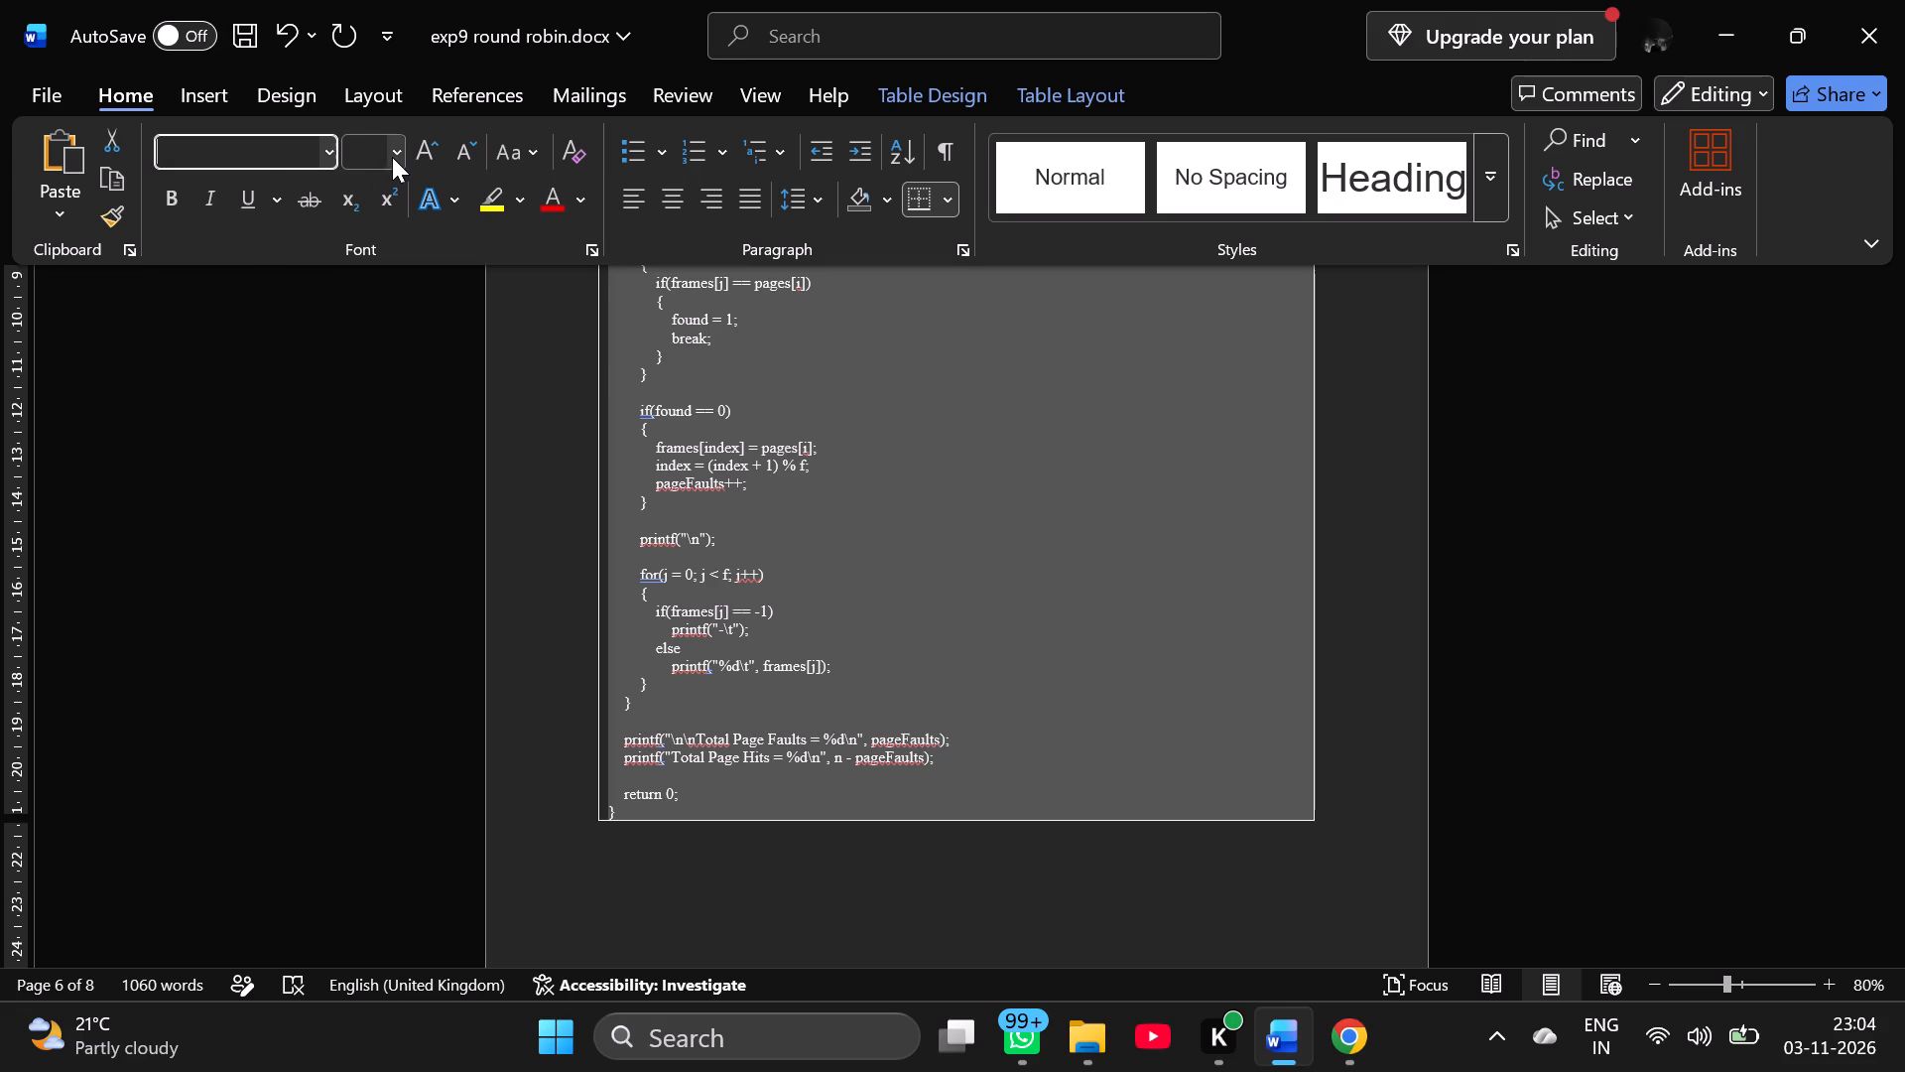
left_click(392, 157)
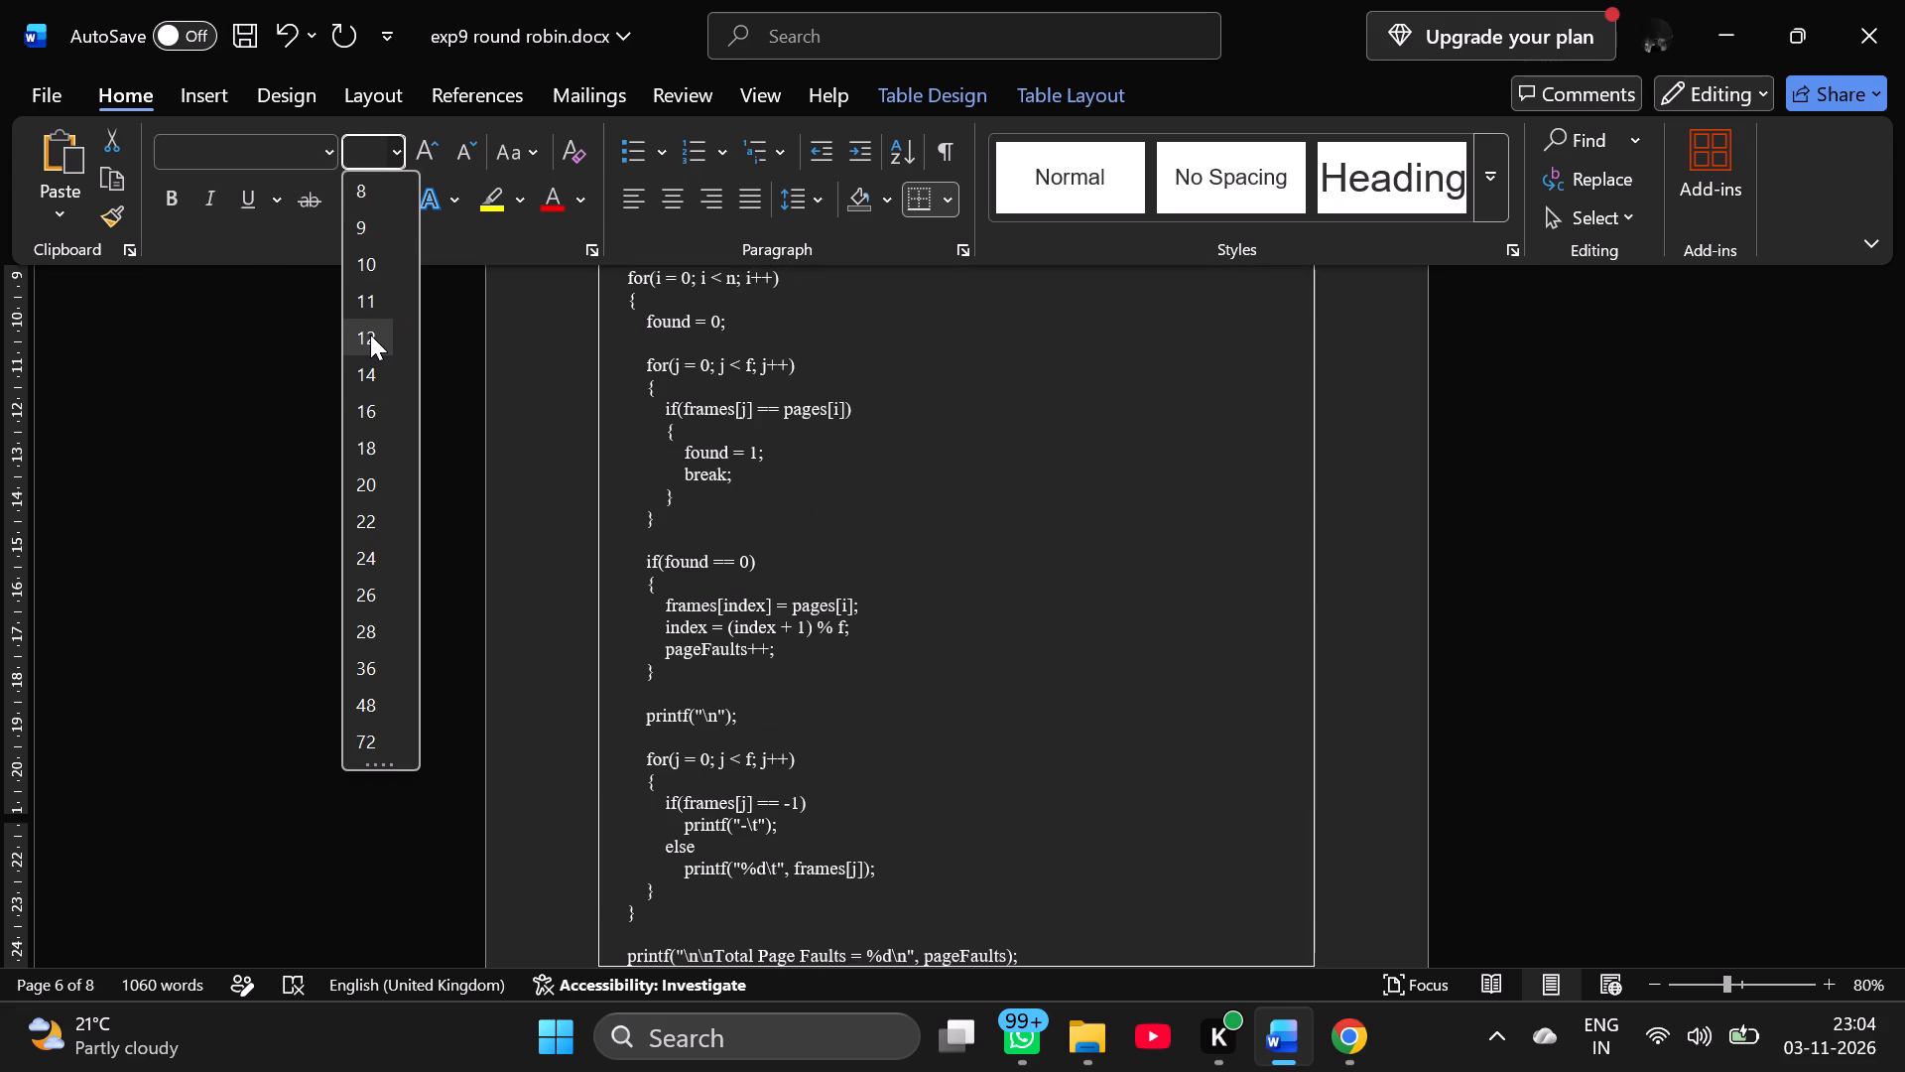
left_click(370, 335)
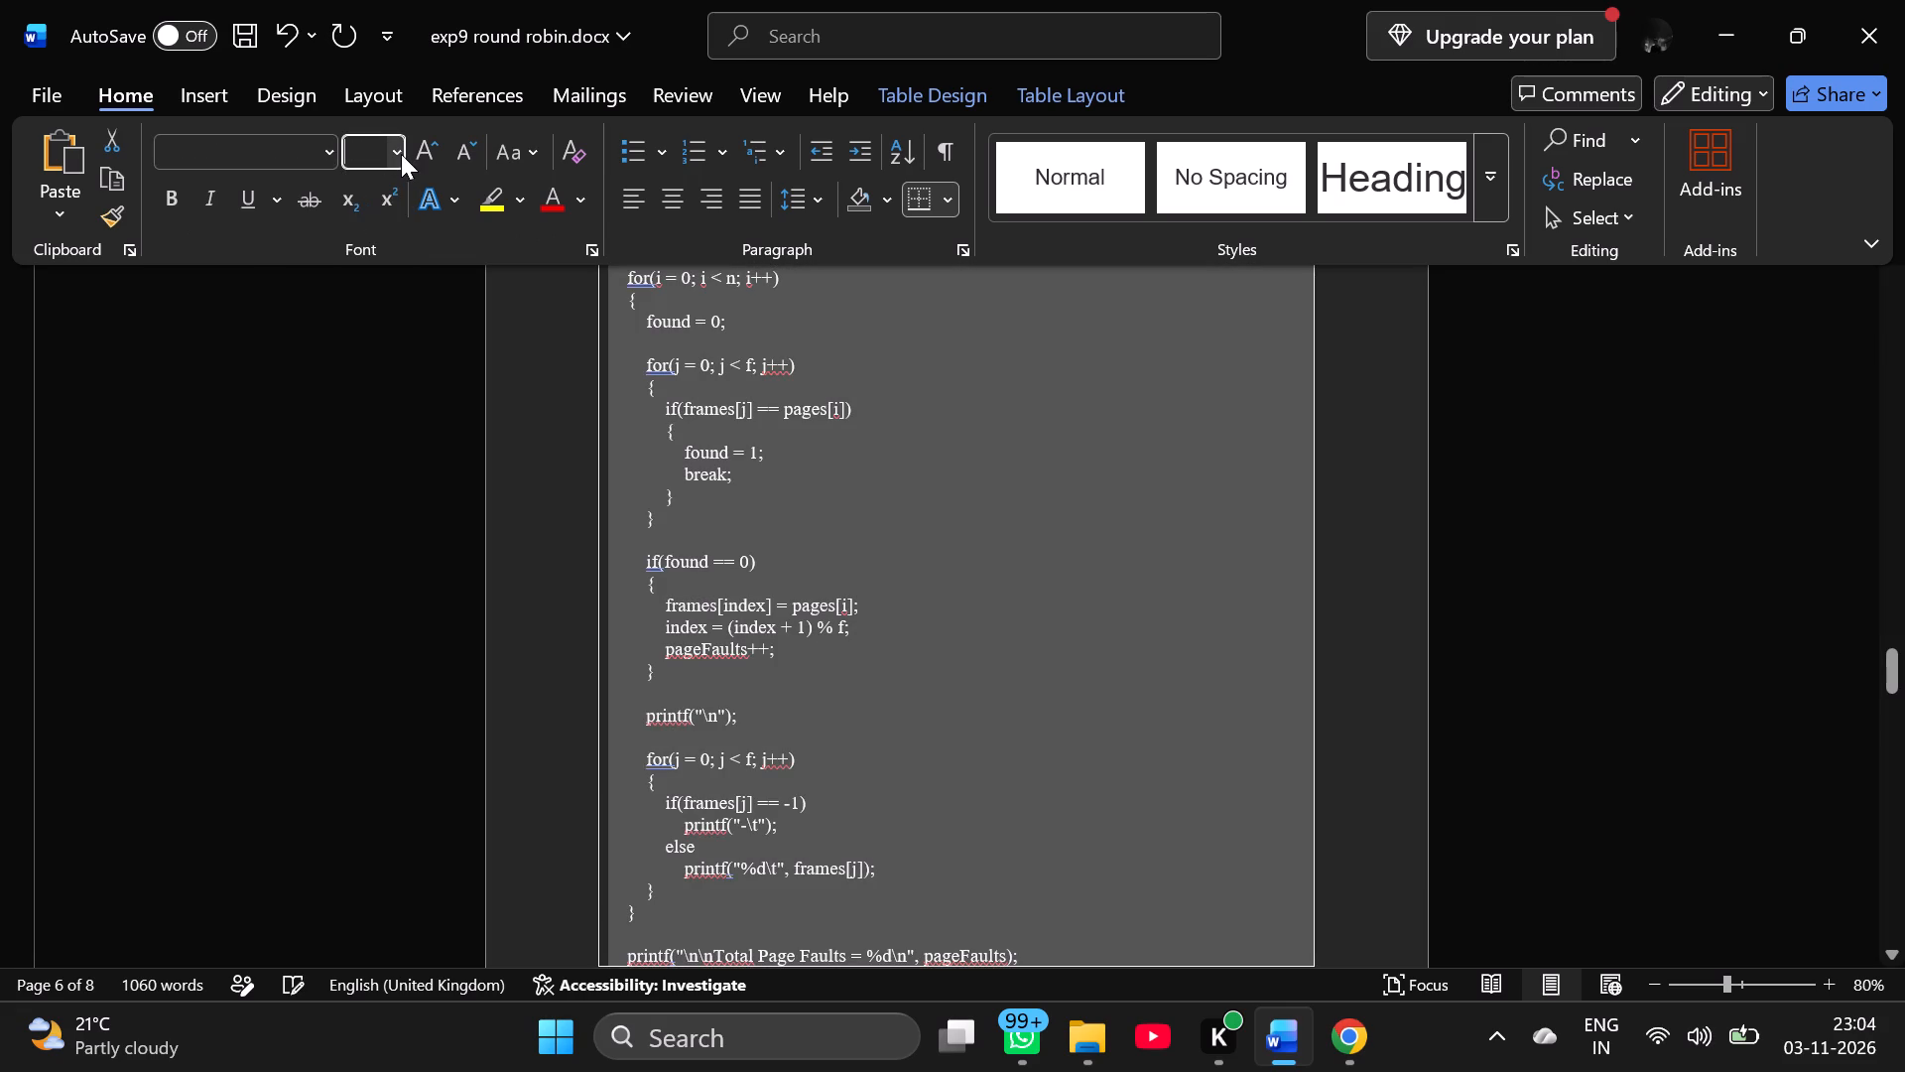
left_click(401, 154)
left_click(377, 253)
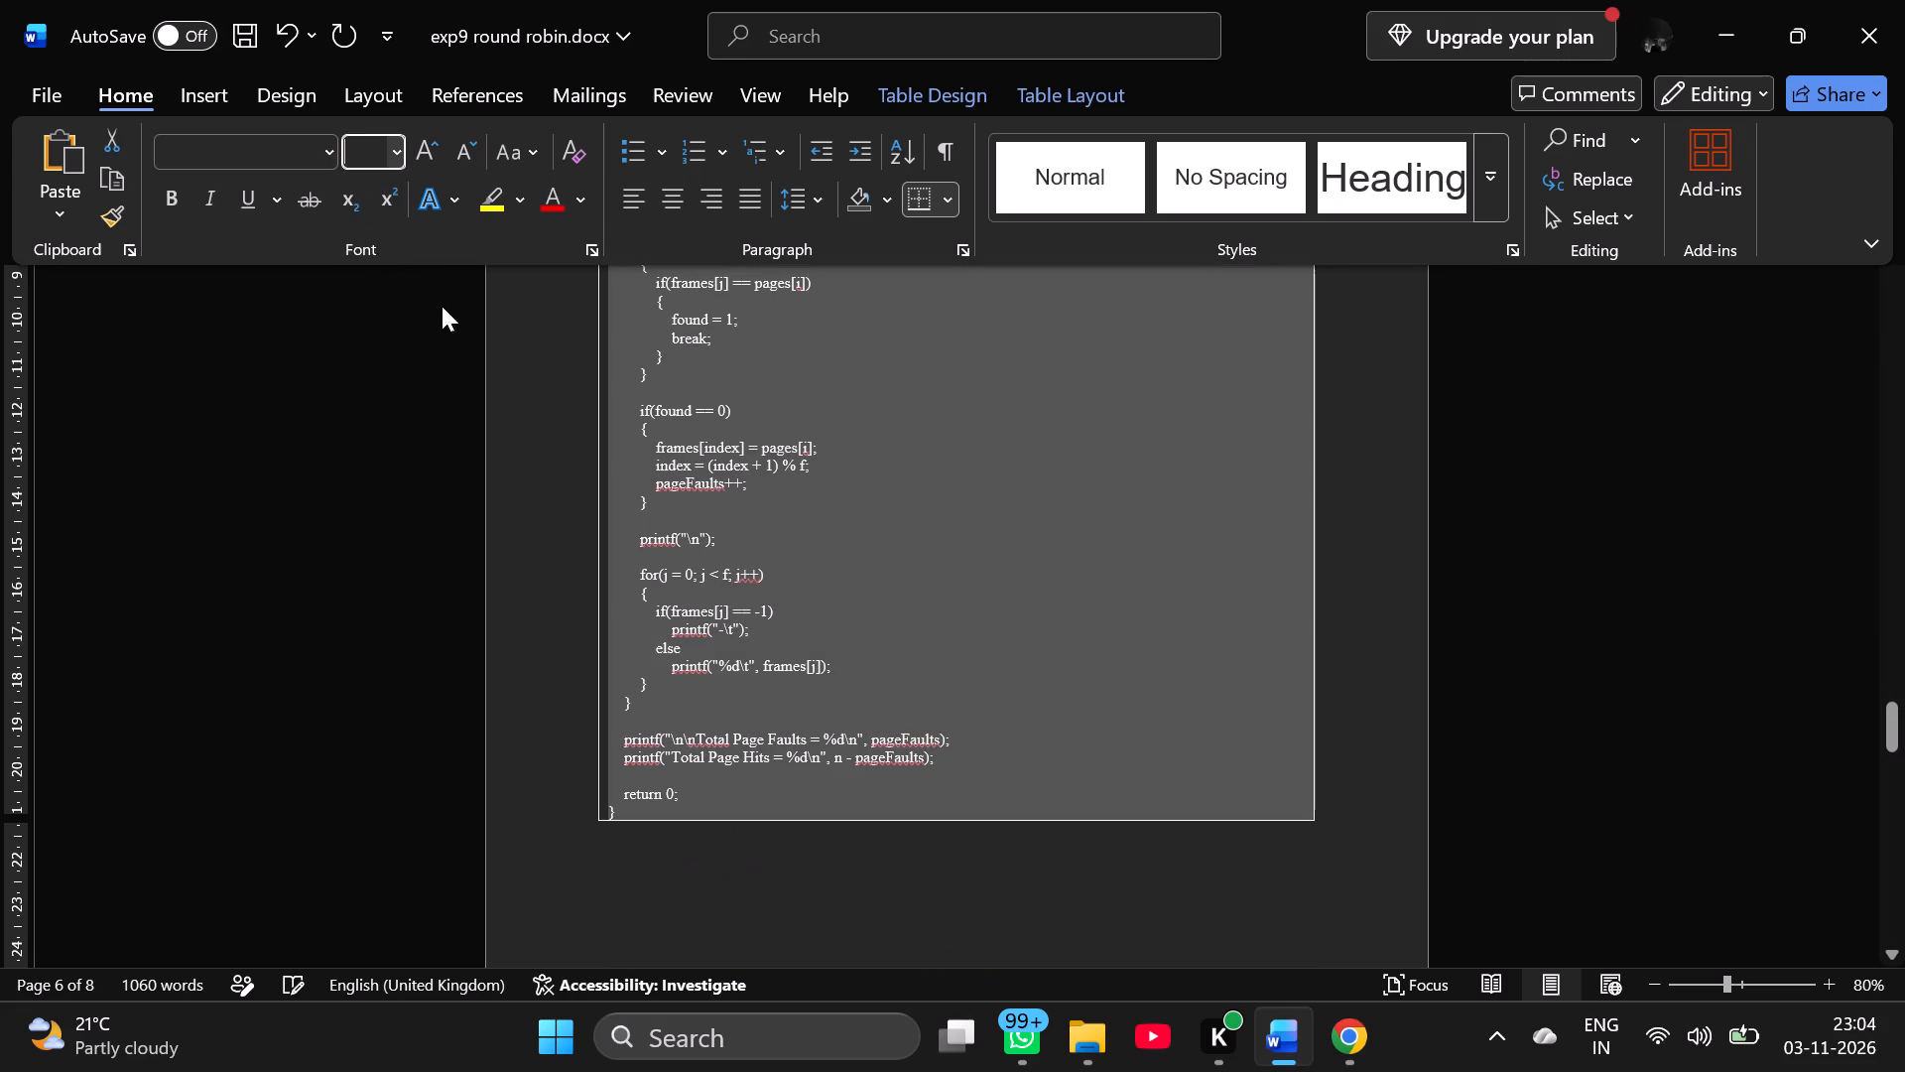
Apply the No Spacing style to the entire FIFO code in the Program box.
left_click(864, 422)
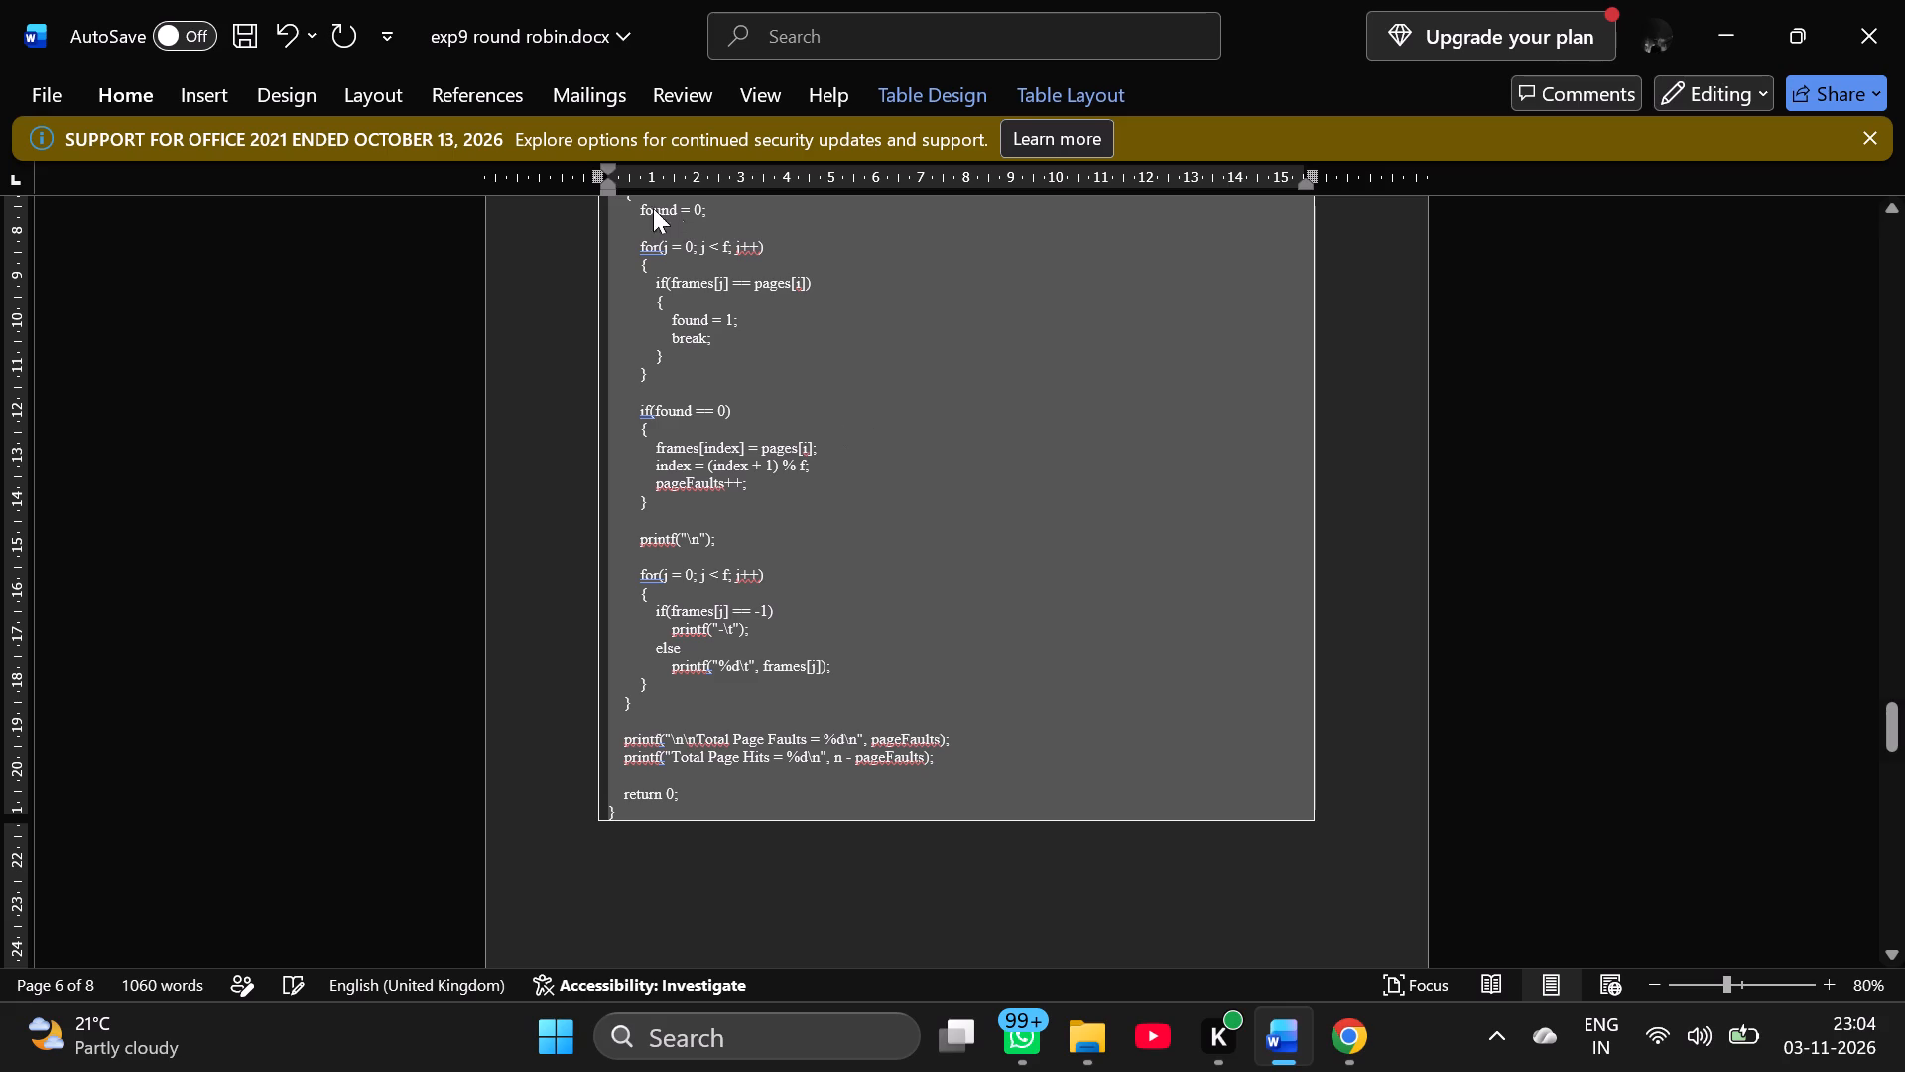
left_click(123, 88)
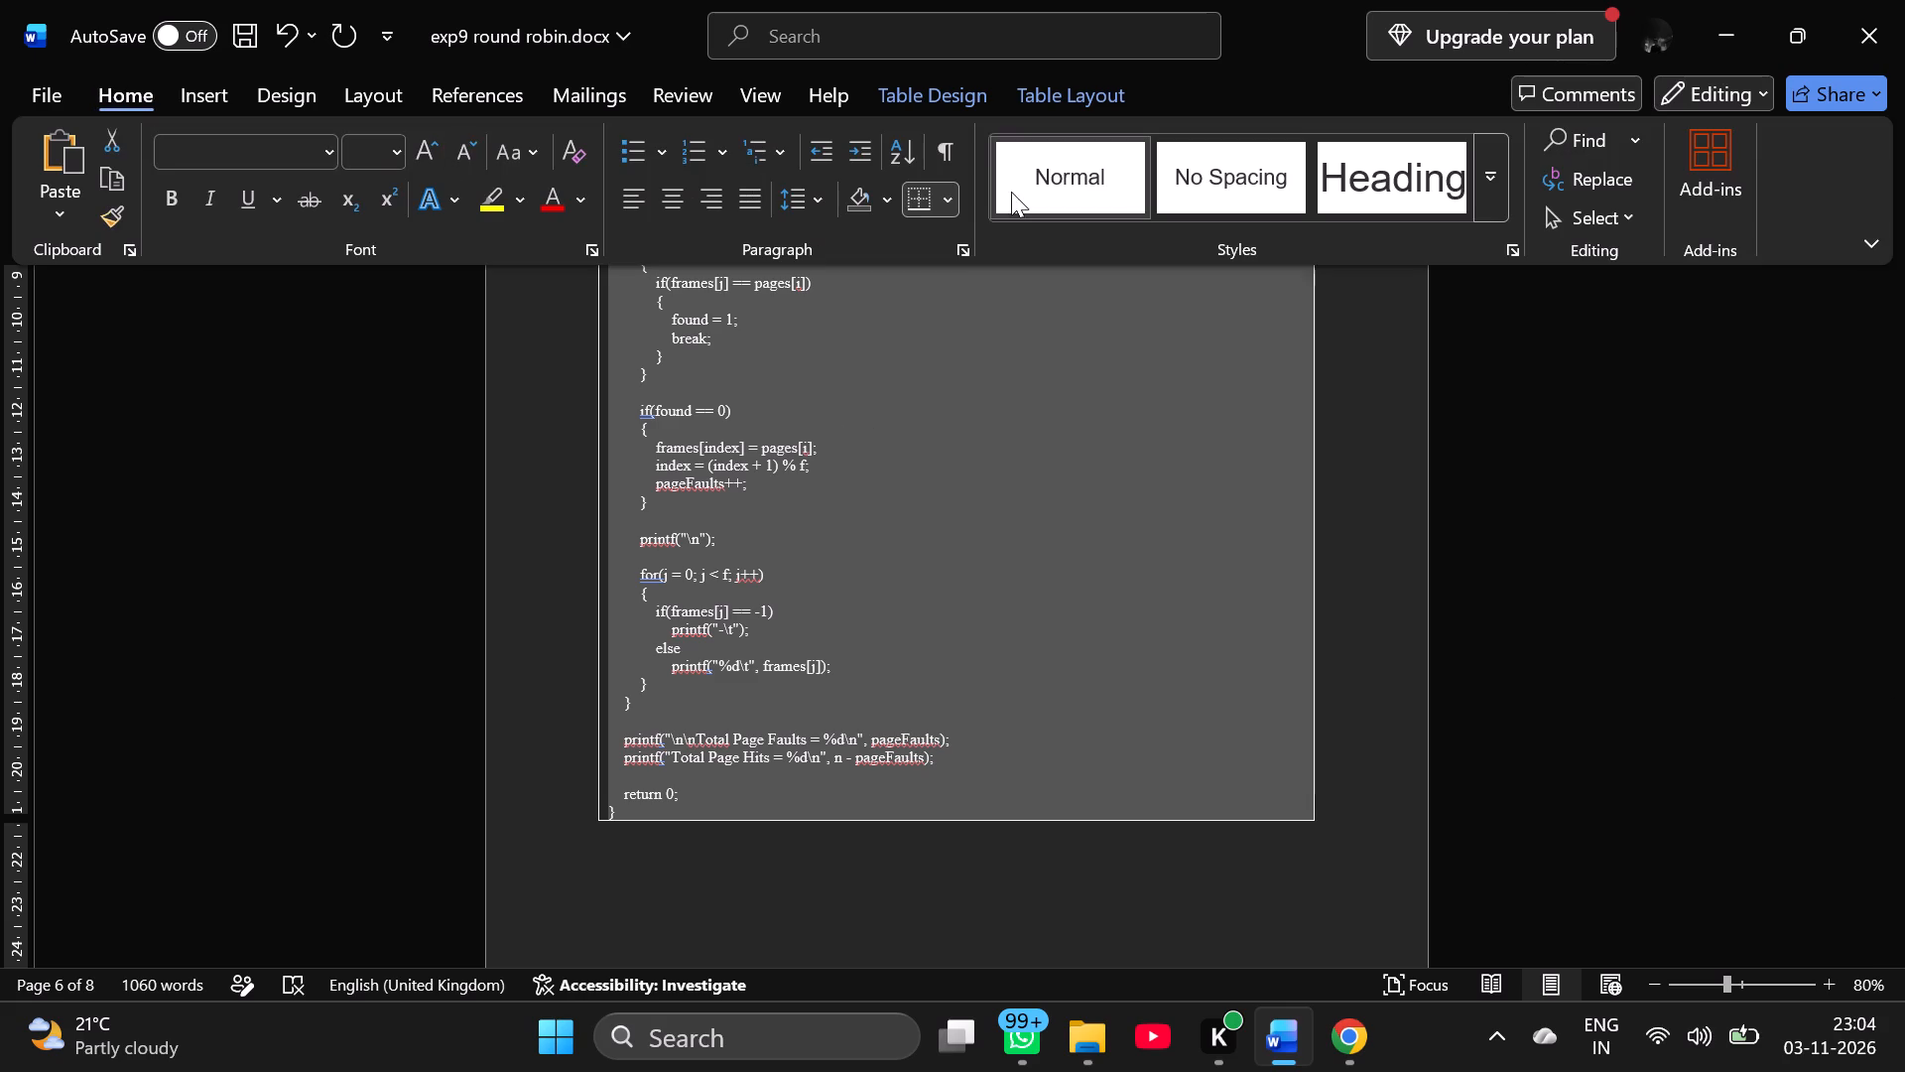
left_click(1197, 172)
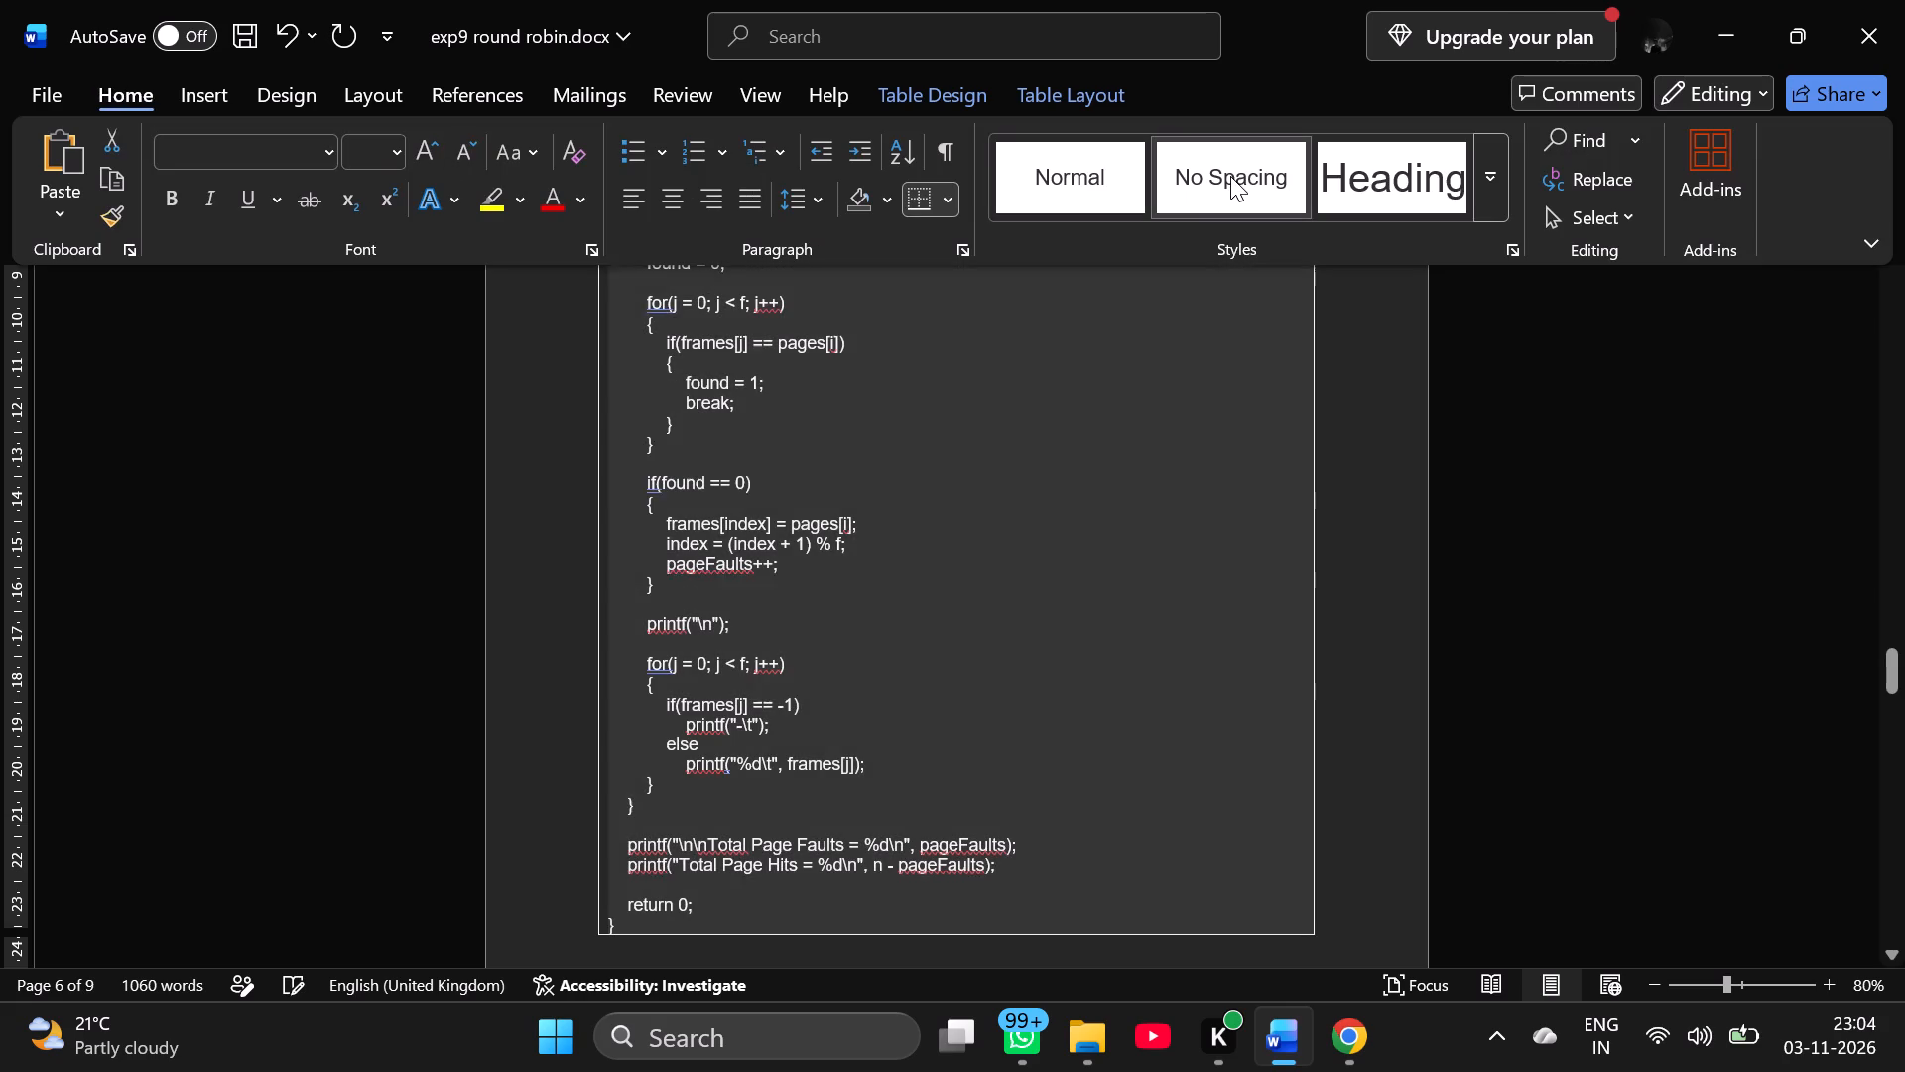
left_click(1230, 176)
left_click(1574, 461)
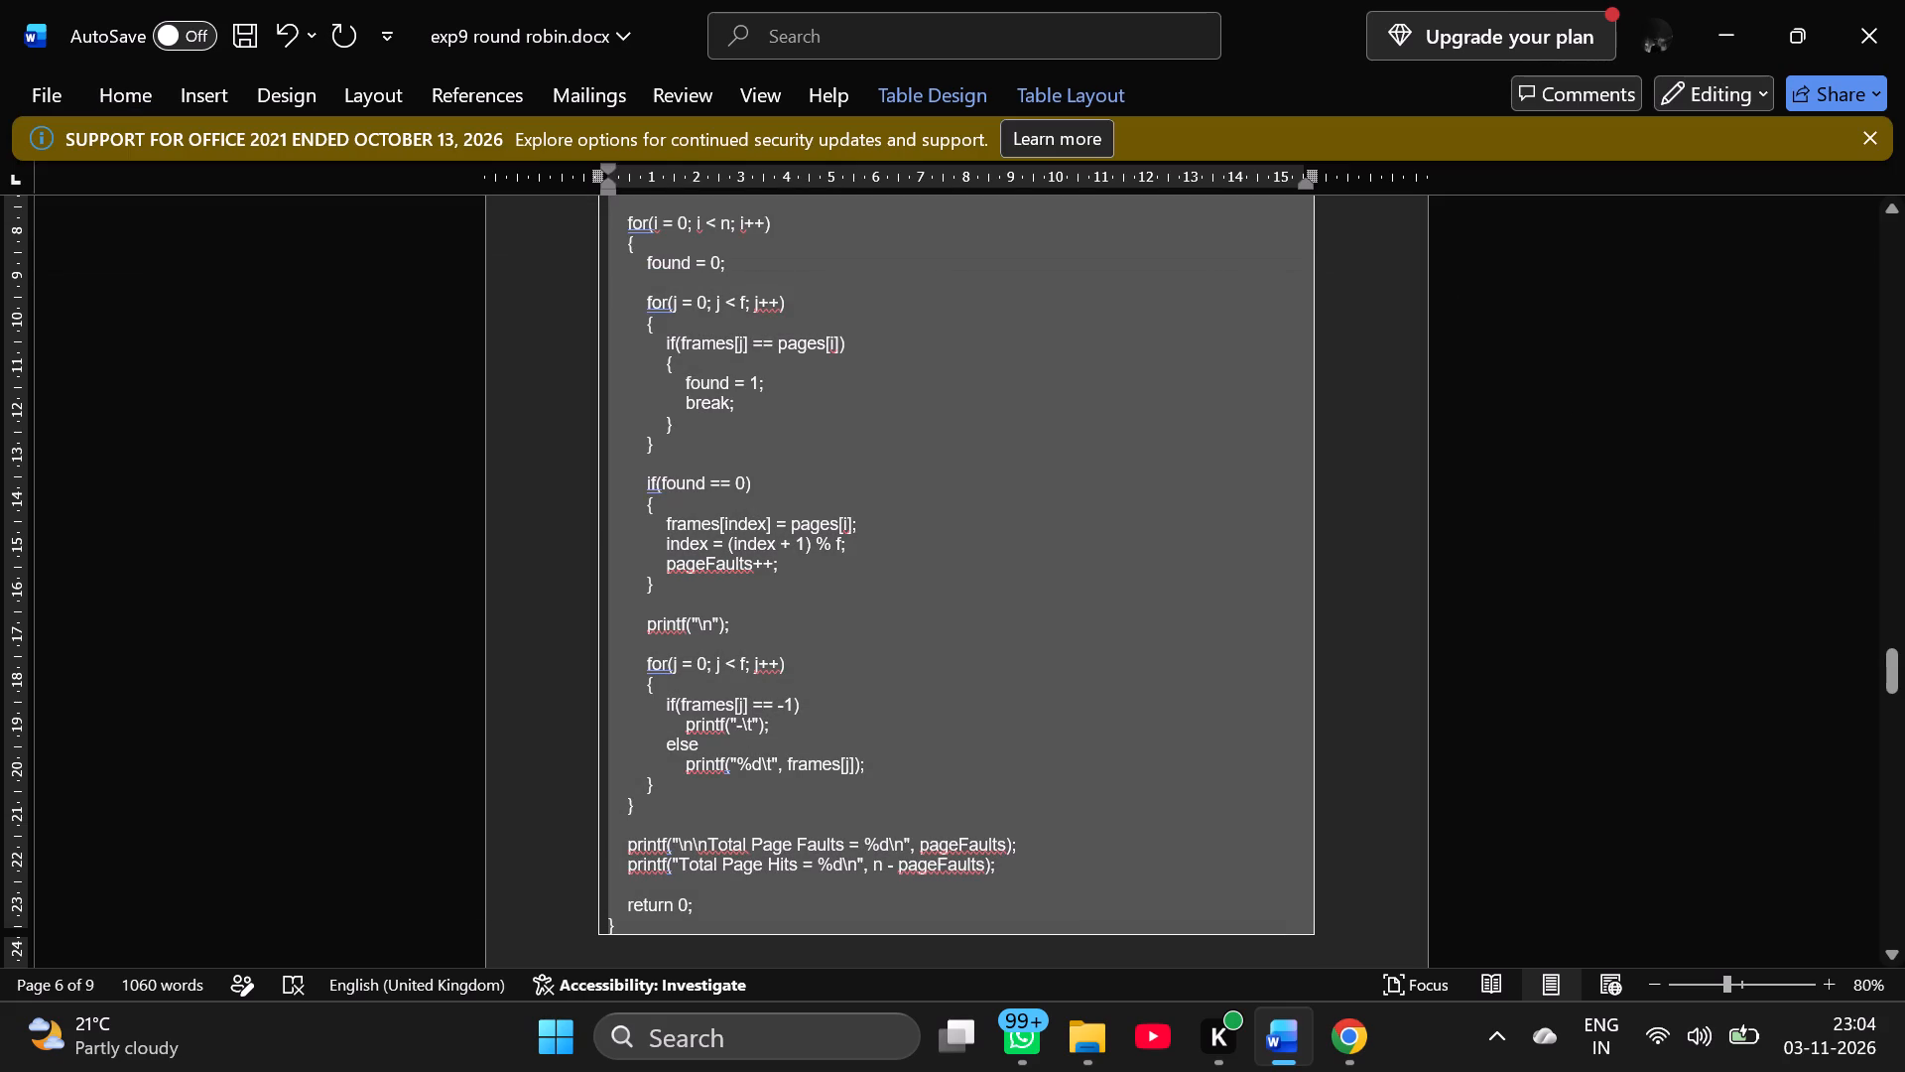
left_click(1436, 493)
Remove the blank lines before the pages, reference string and frames prompts and before the frame-initialising loop in the FIFO code.
scroll(1028, 469, "up", 2)
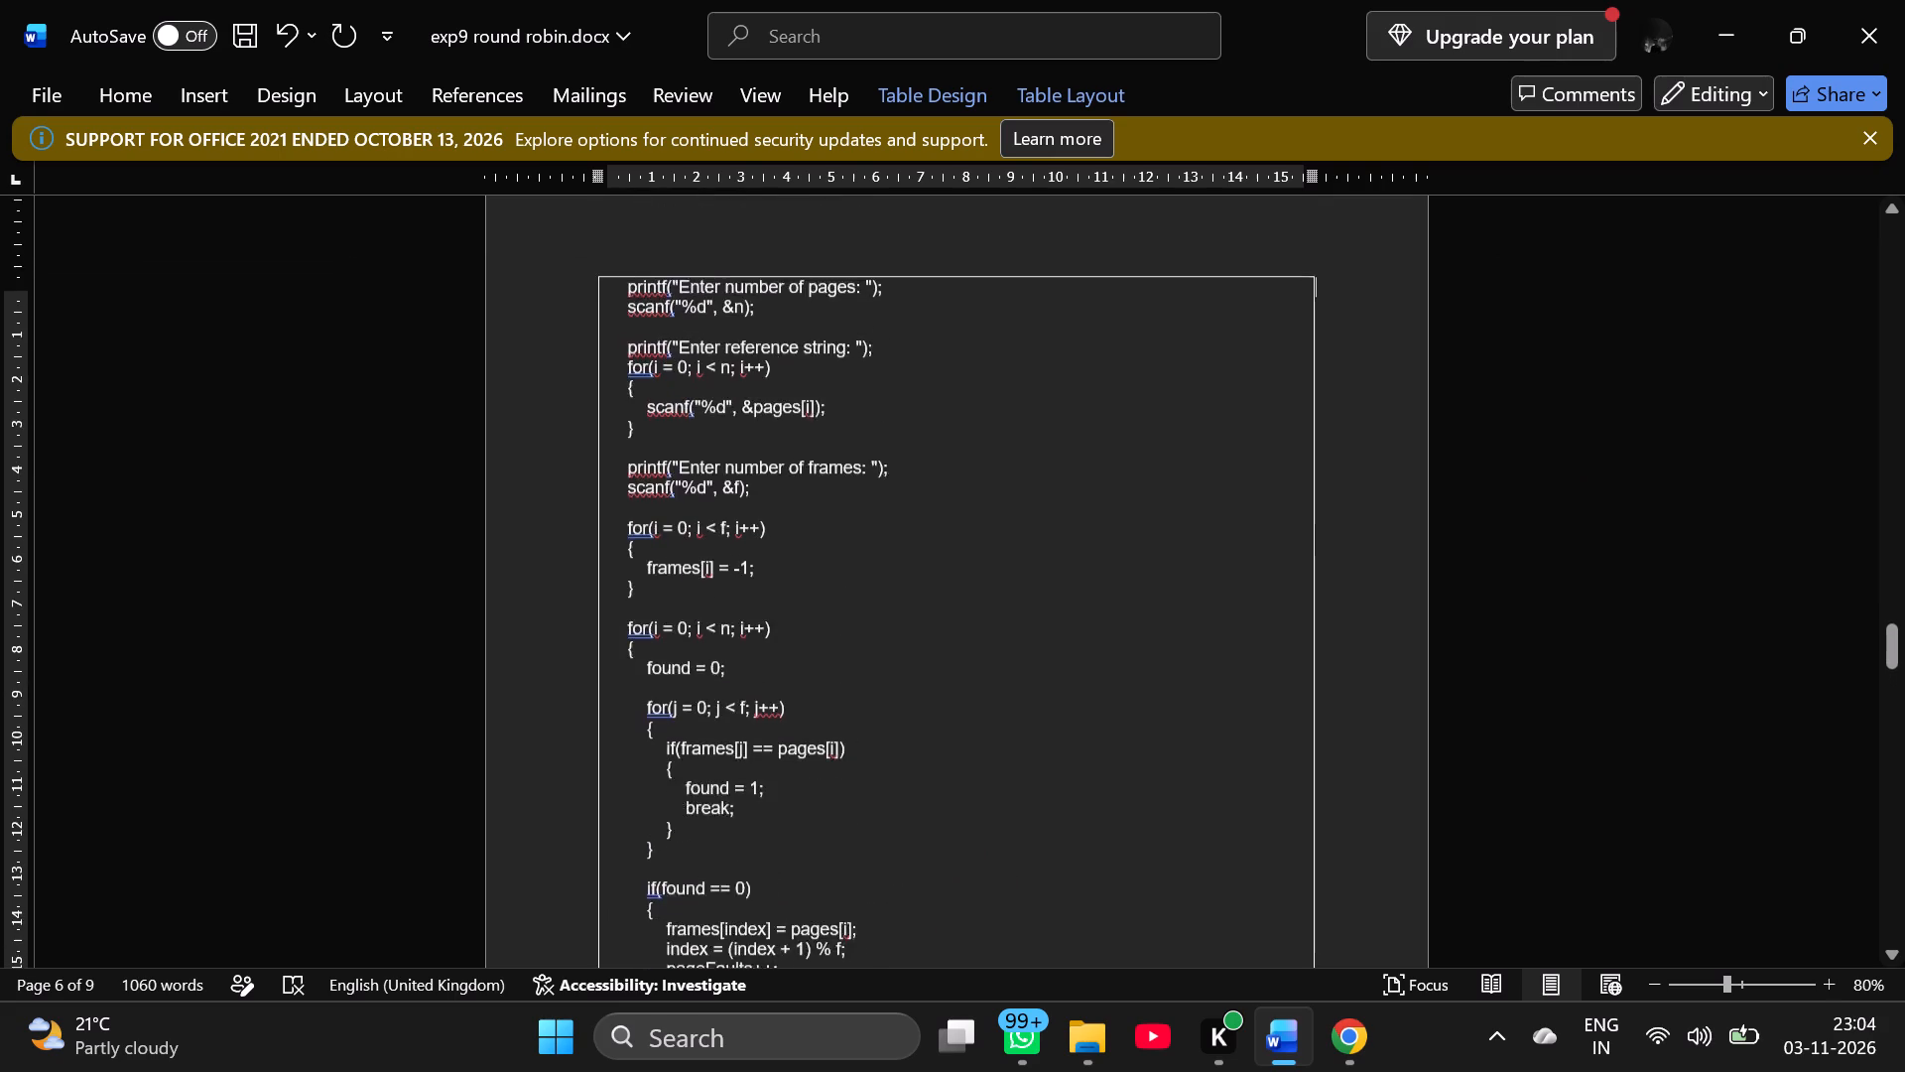
scroll(1028, 469, "up", 2)
left_click(624, 634)
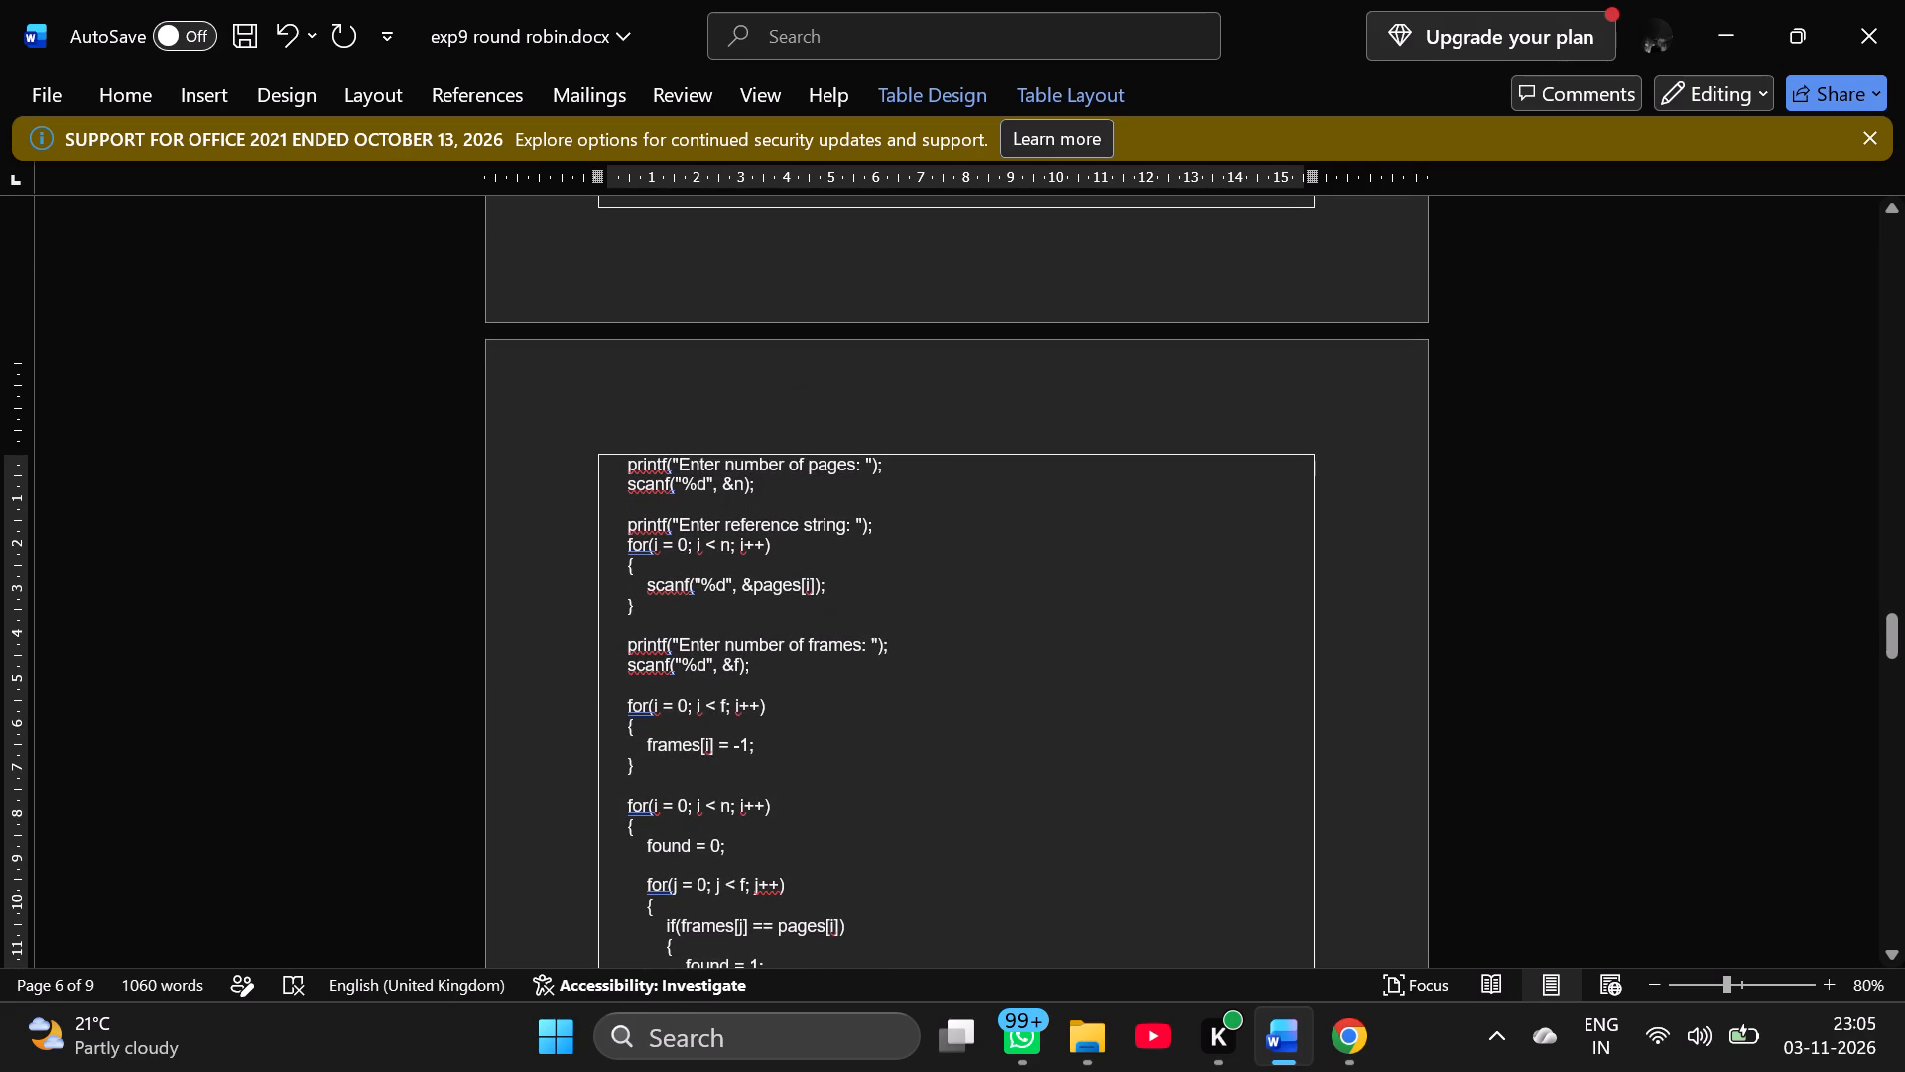
key("BackSpace")
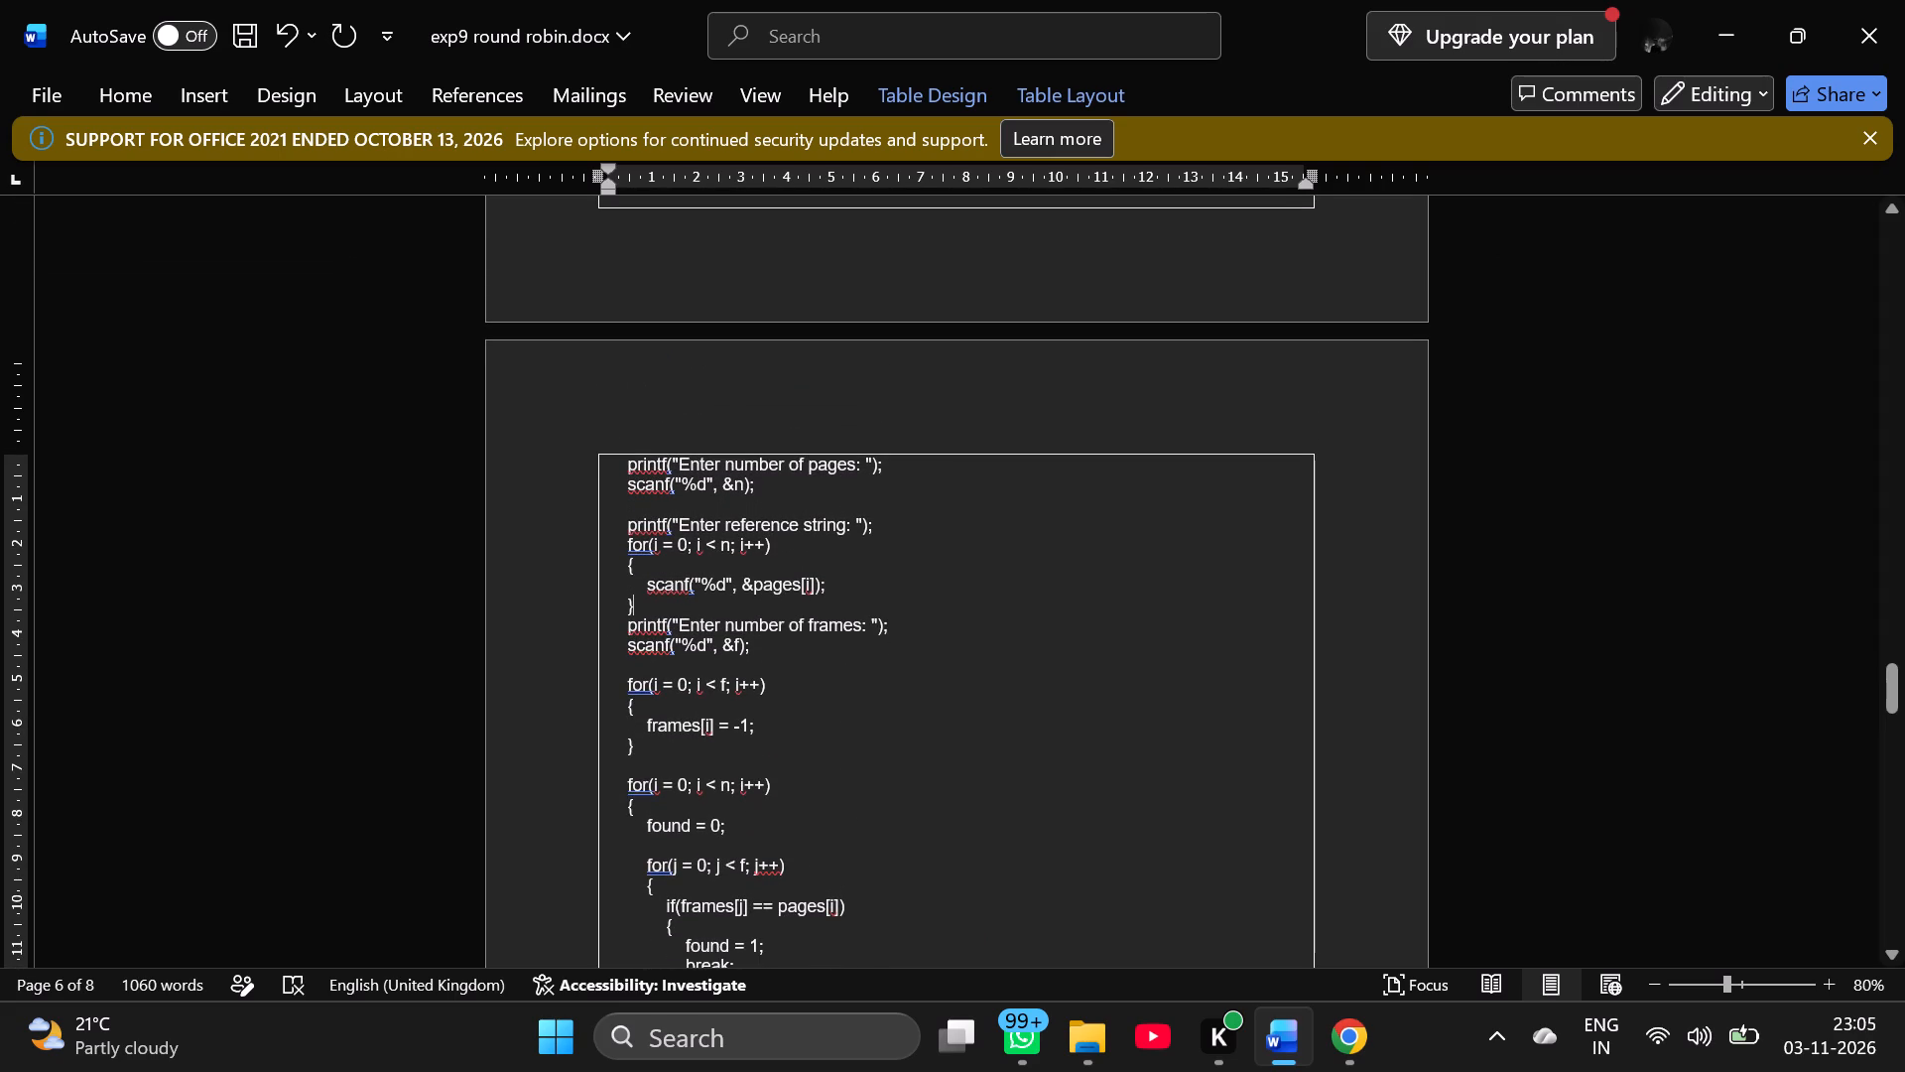
left_click(622, 660)
key("BackSpace")
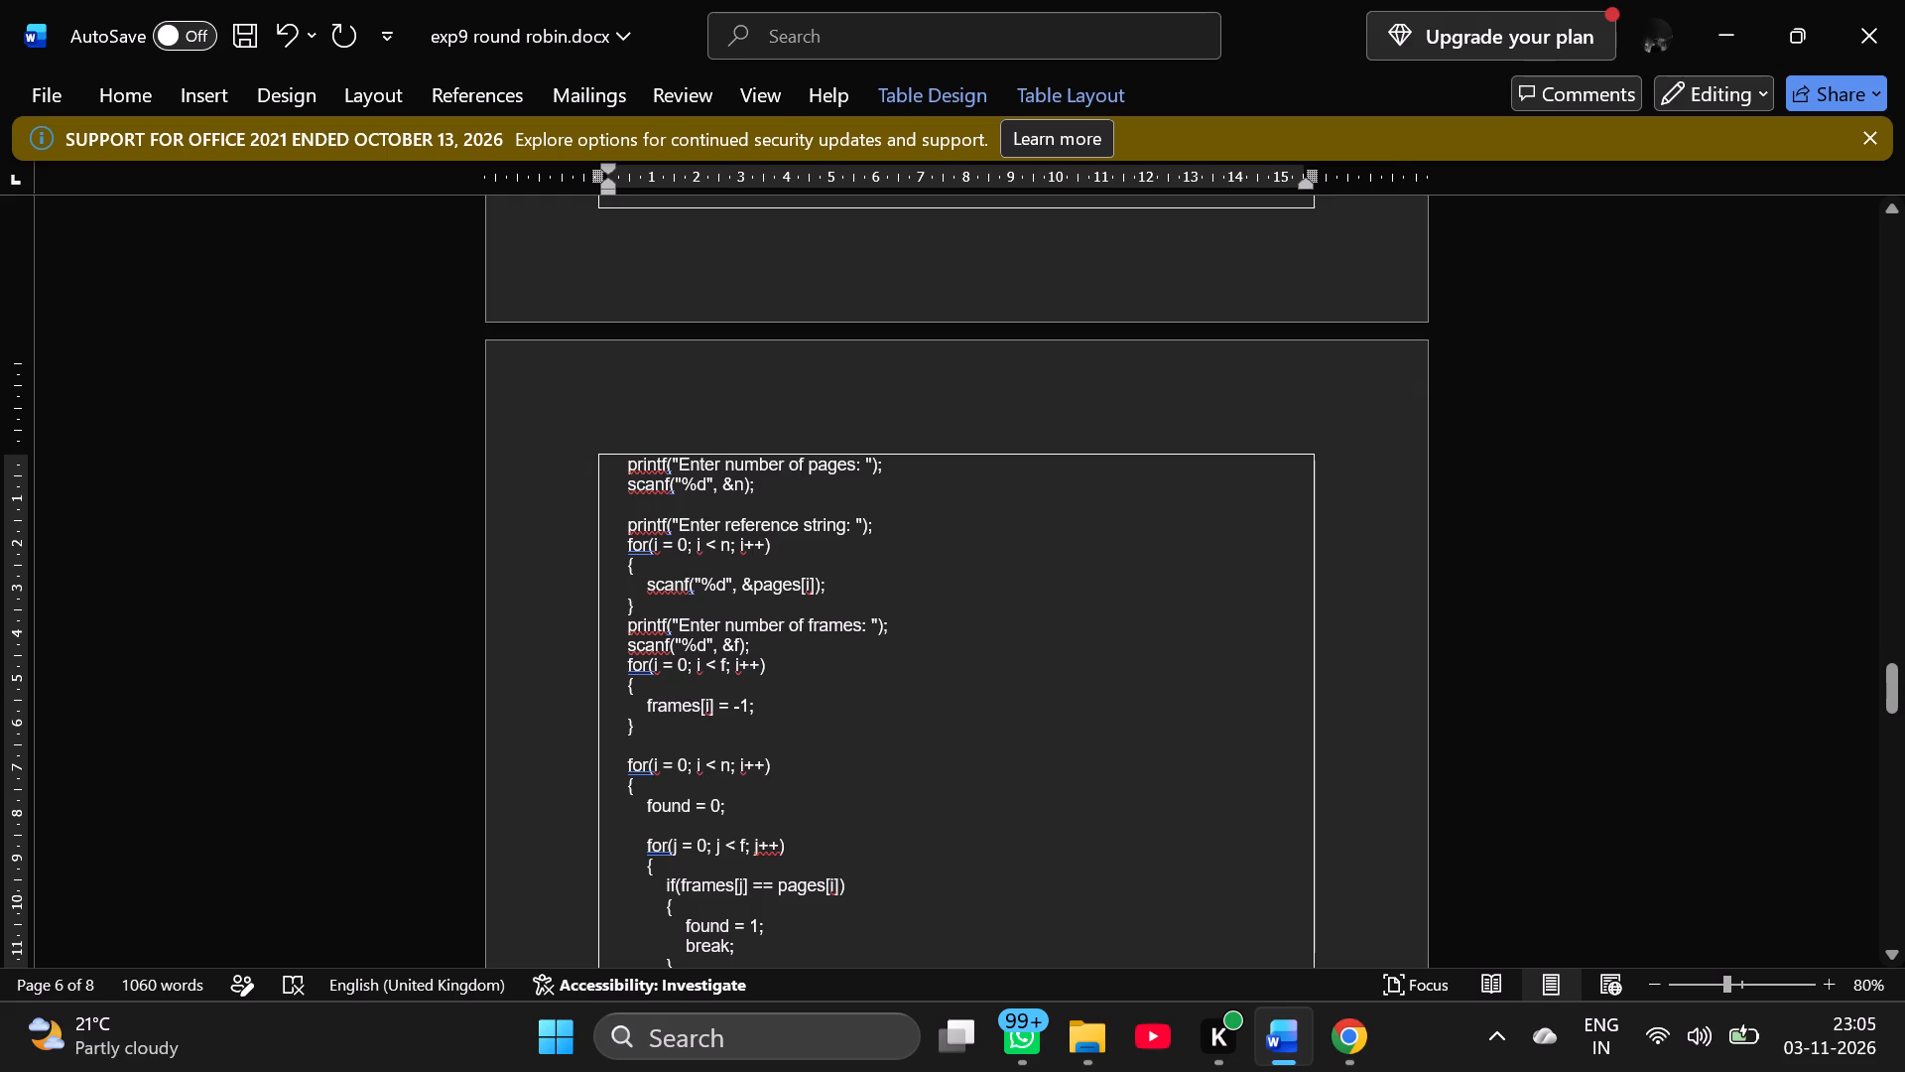
scroll(671, 780, "up", 1)
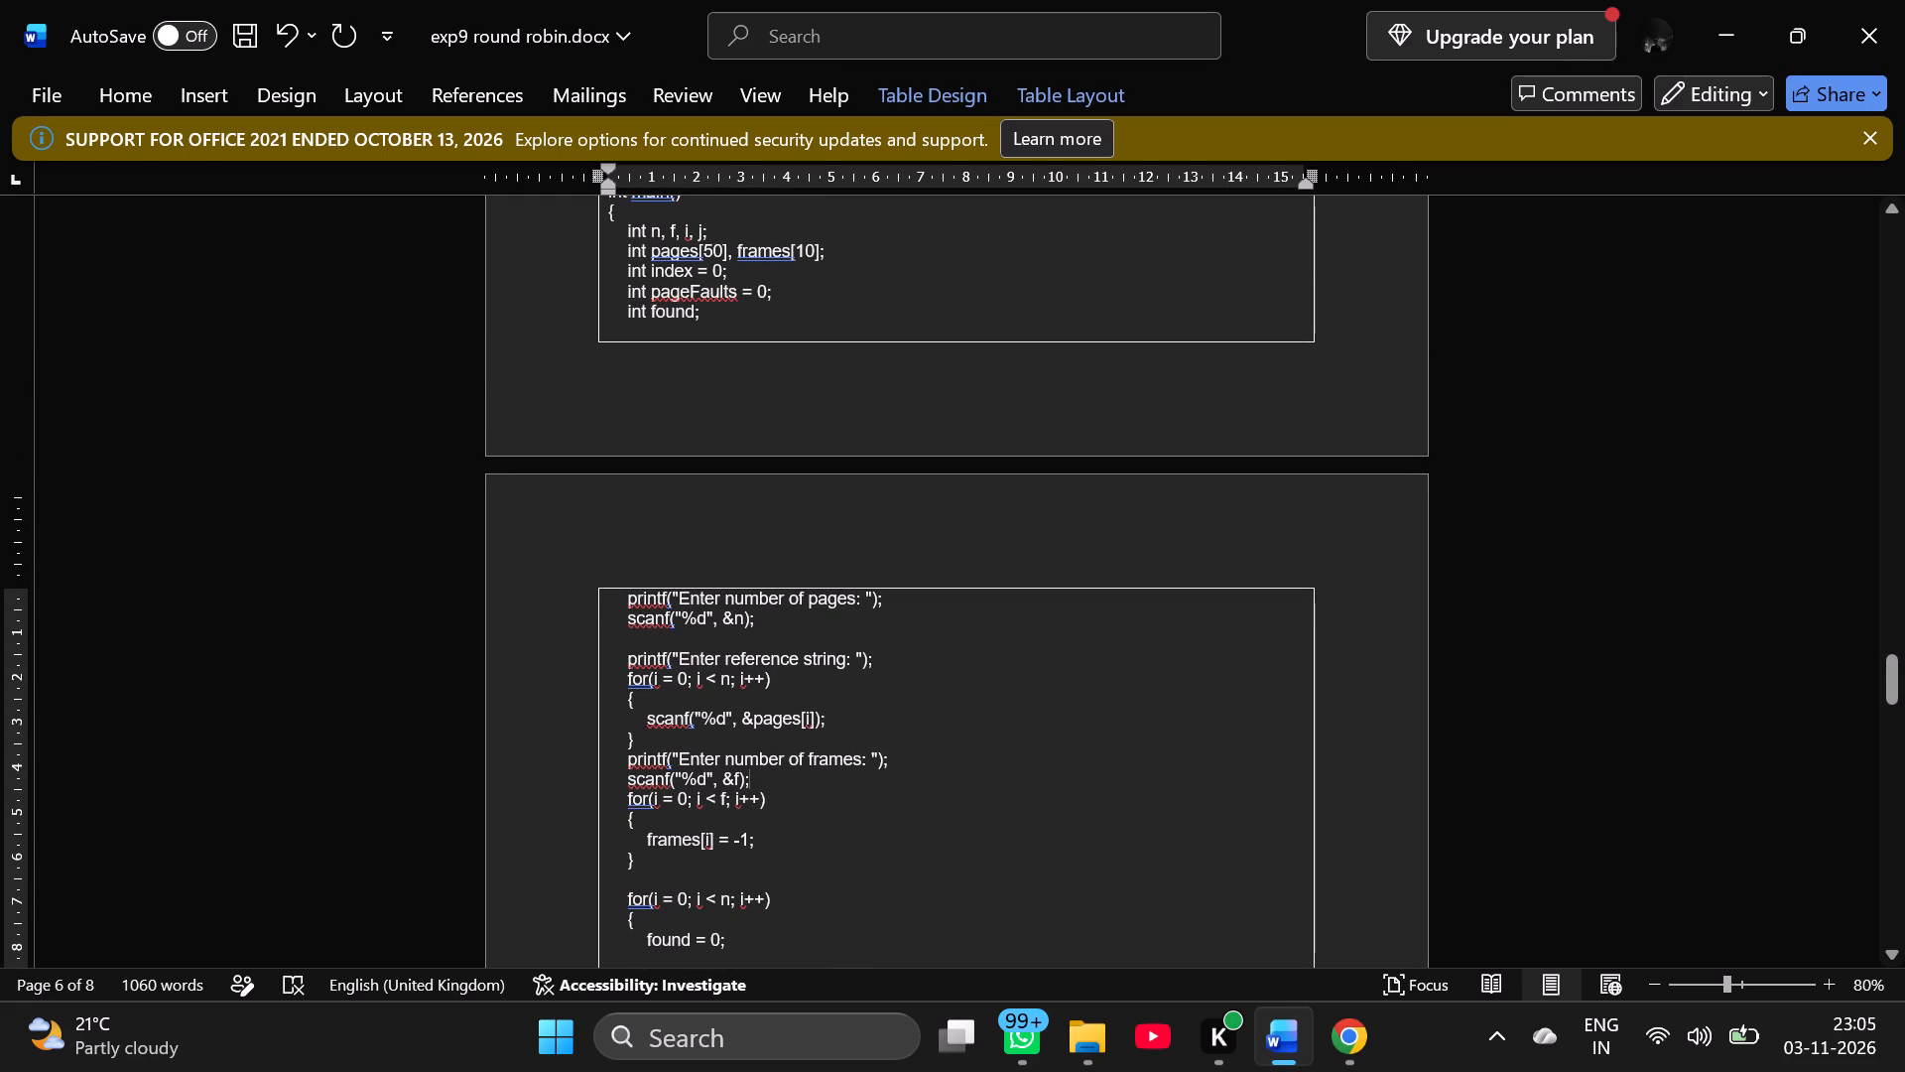
left_click(625, 646)
key("BackSpace")
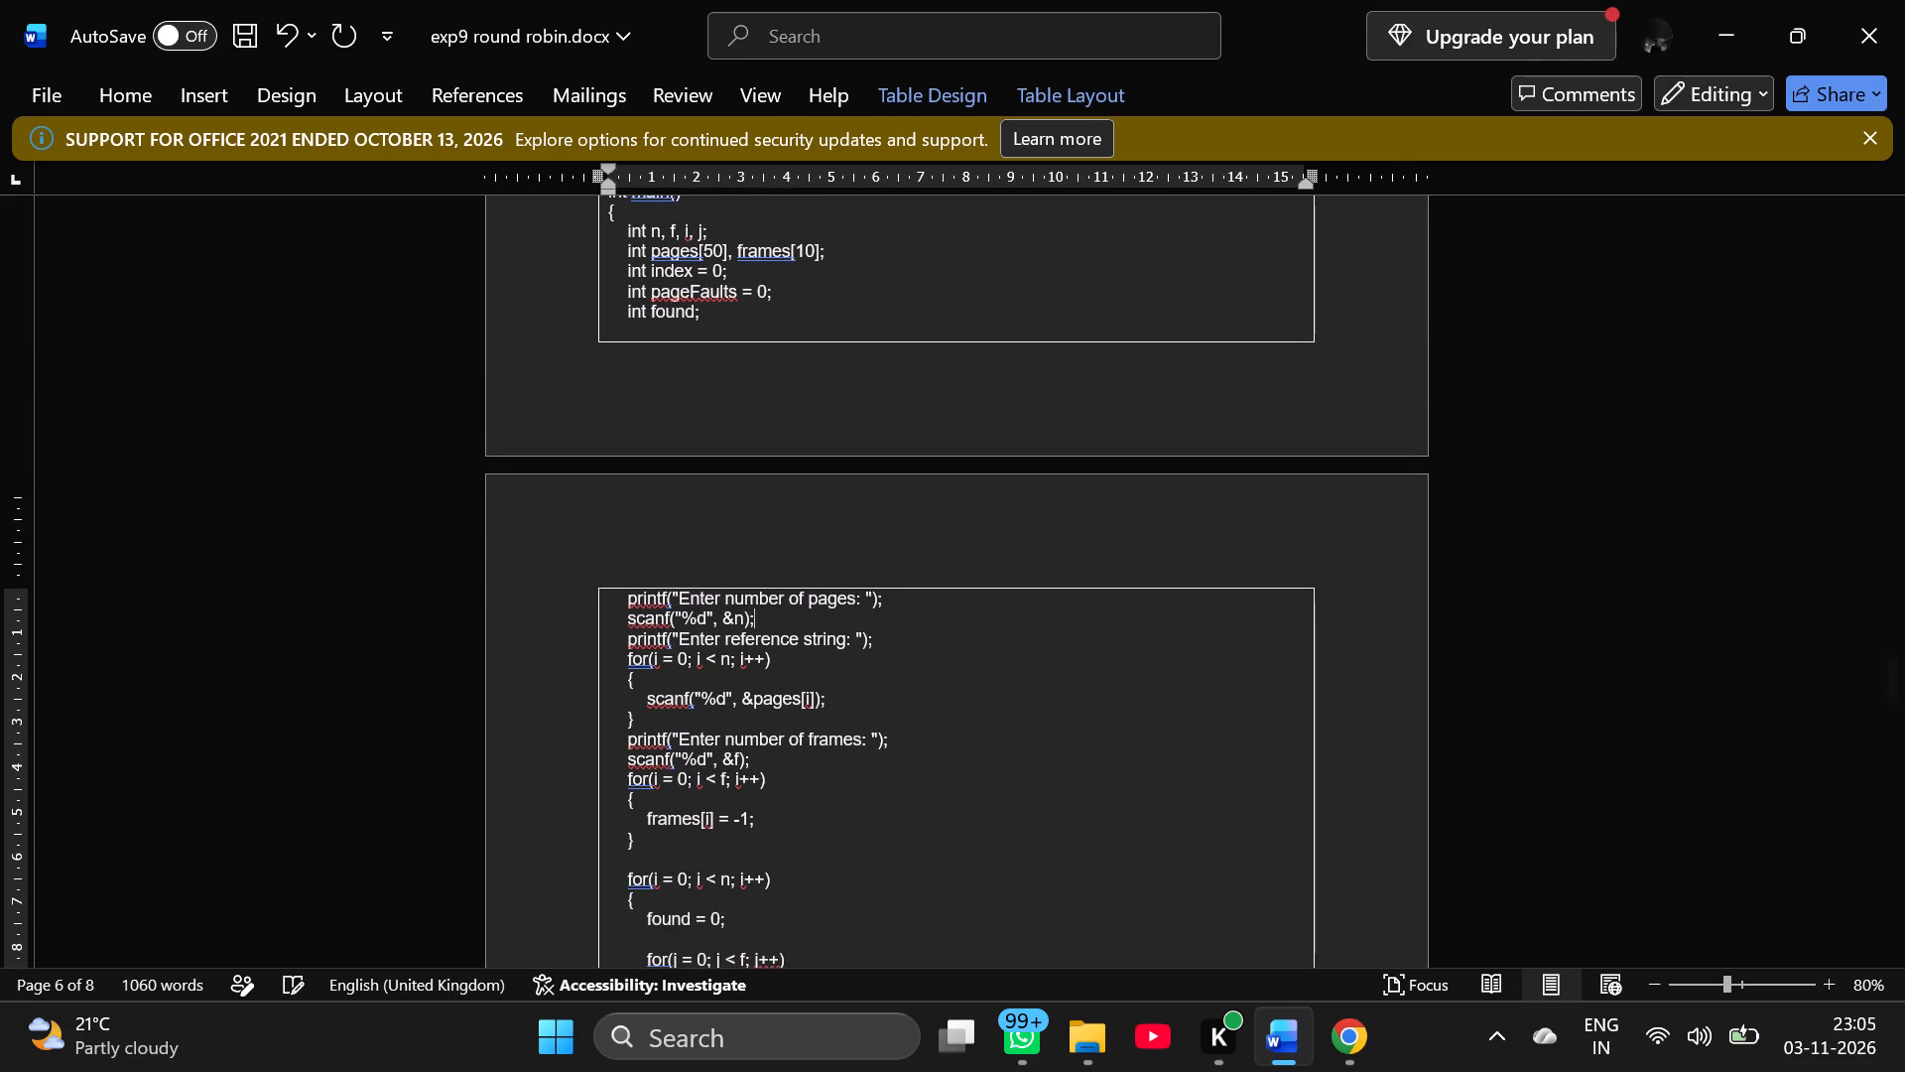
scroll(625, 646, "up", 1)
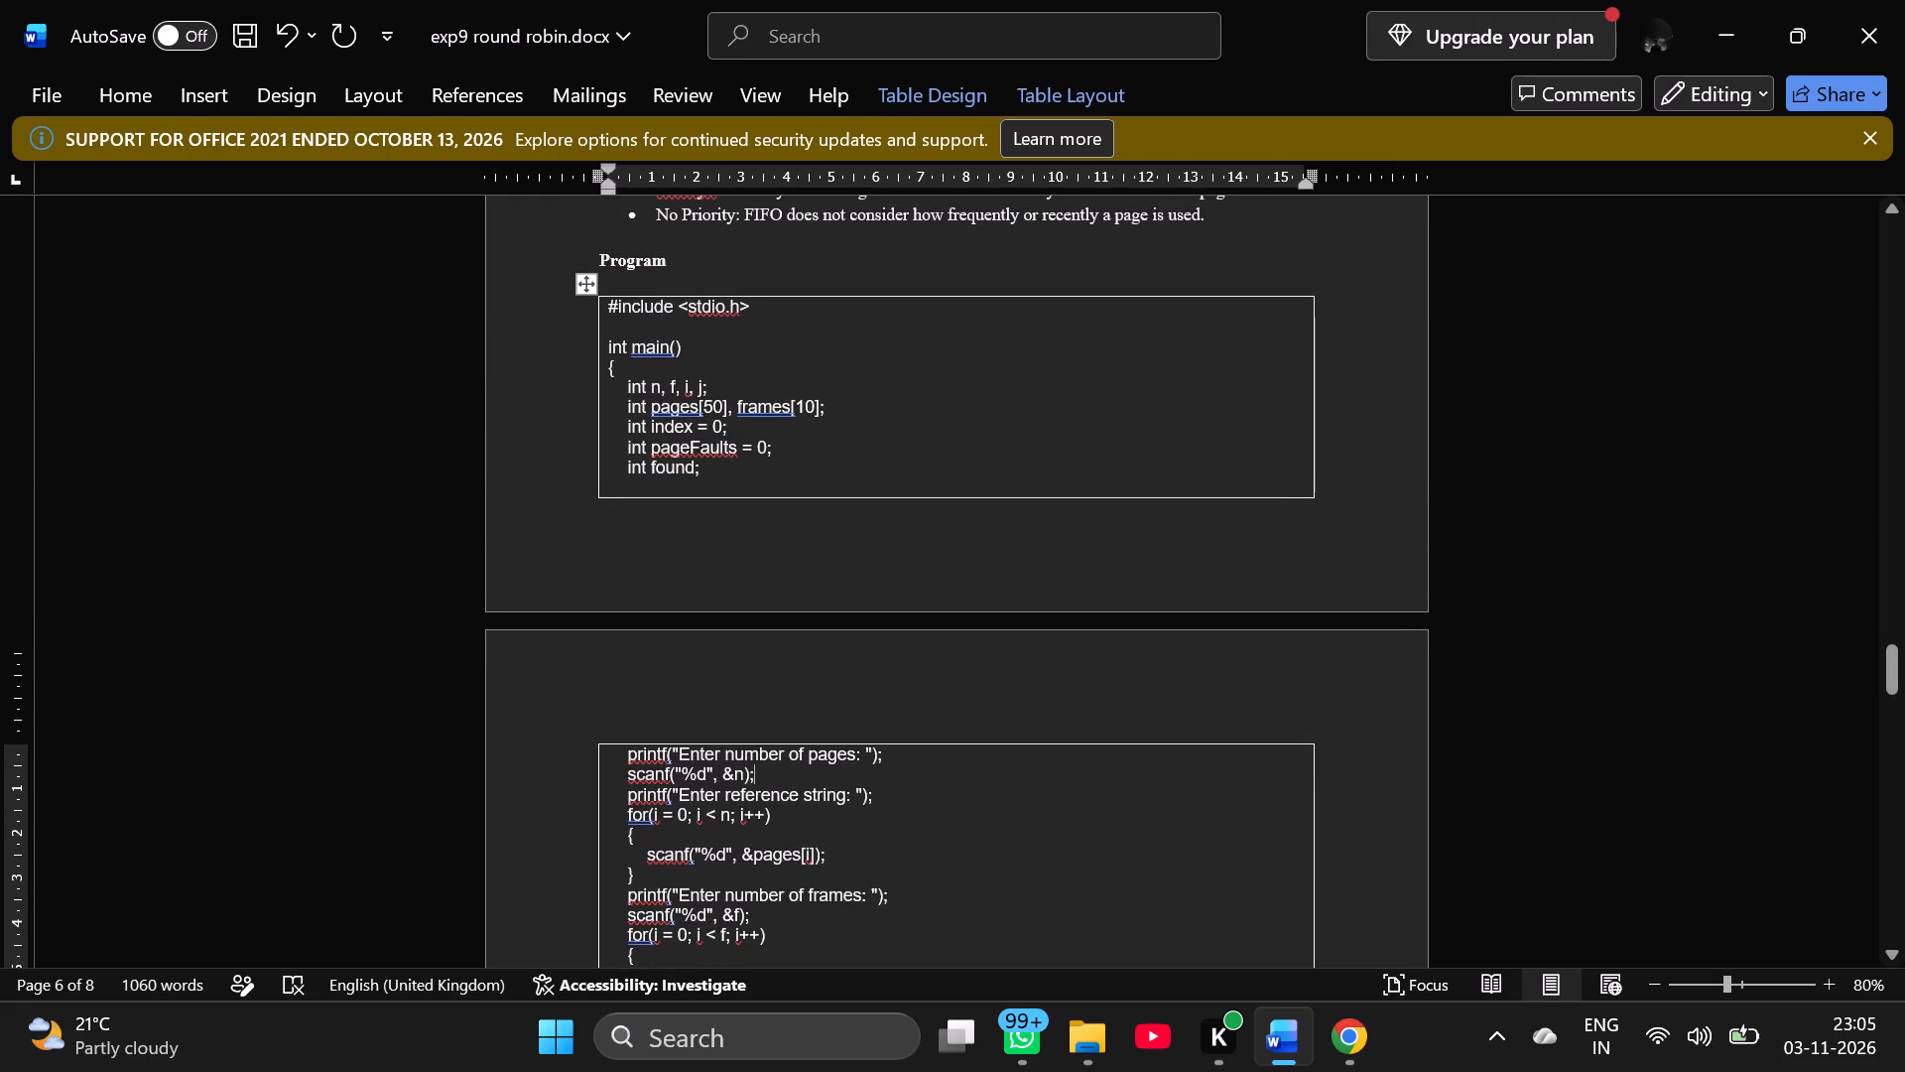
left_click(623, 475)
left_click(677, 481)
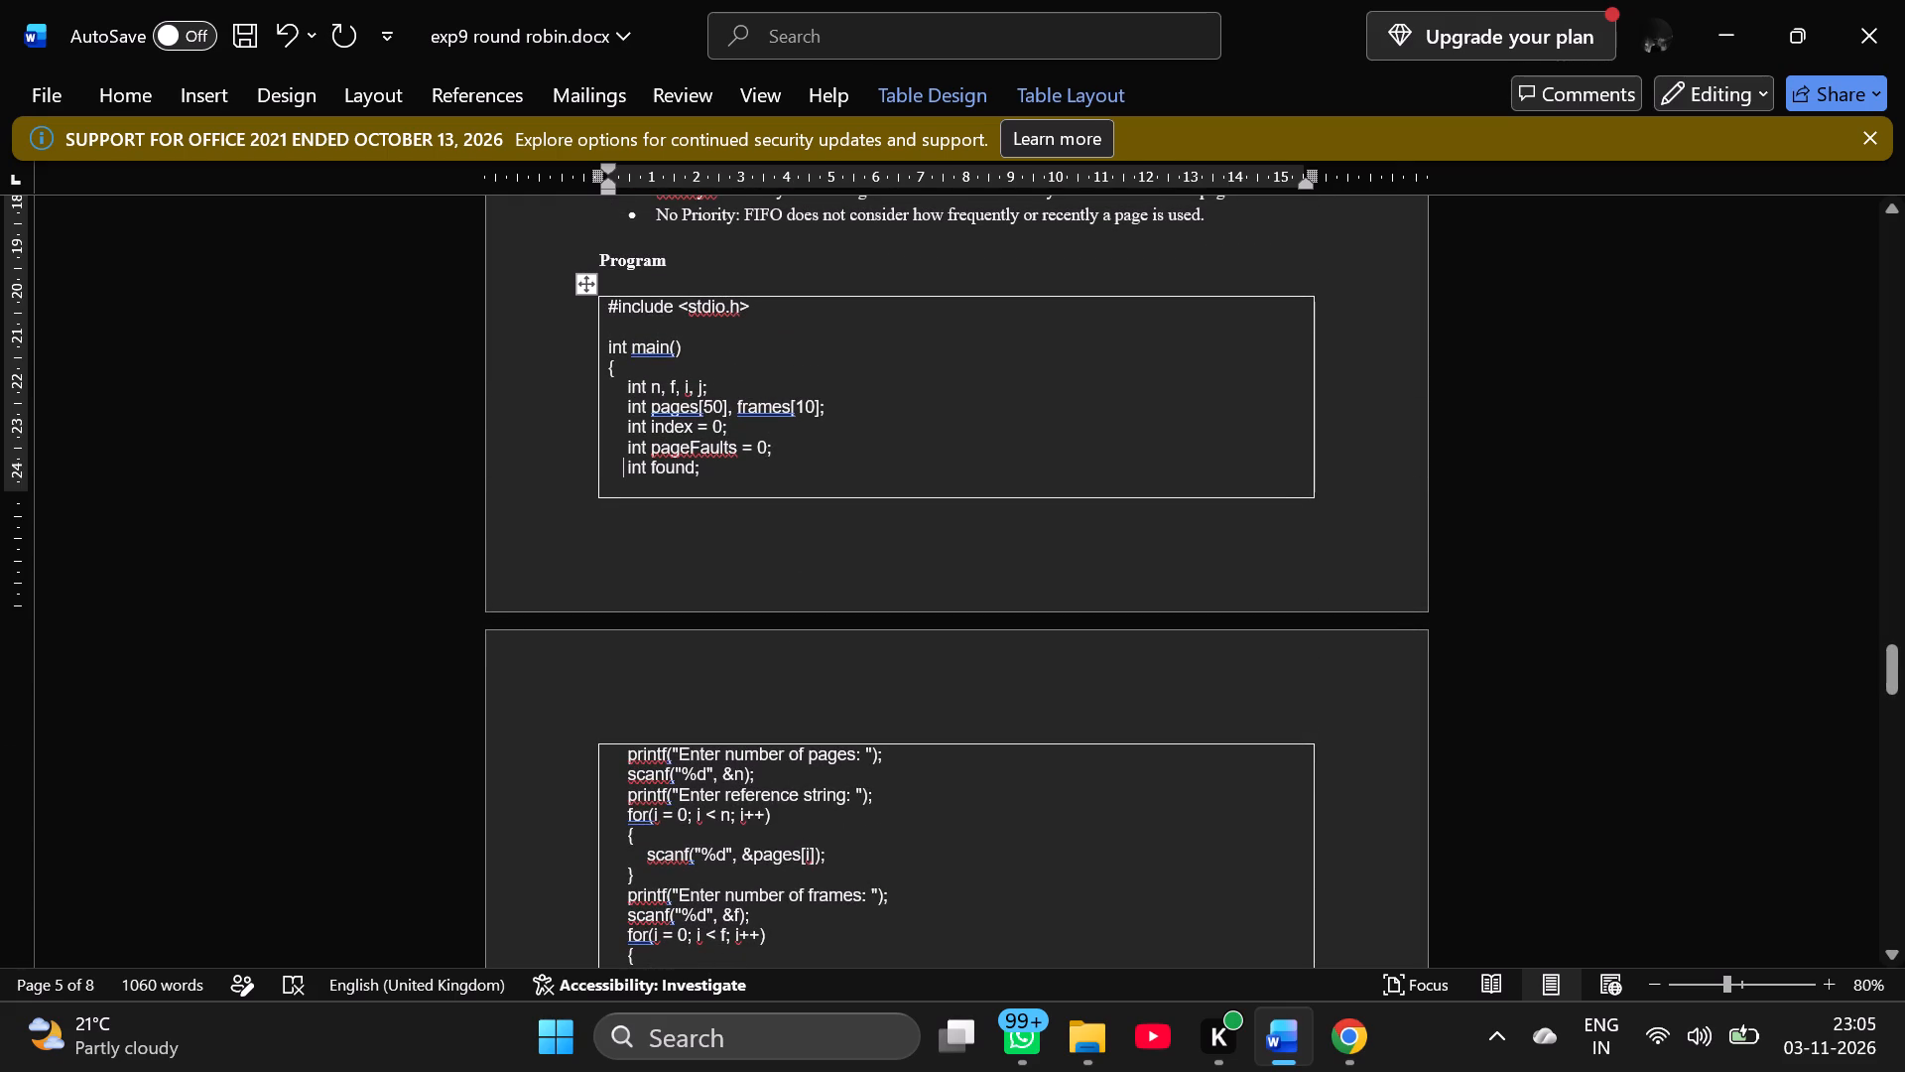
key("BackSpace")
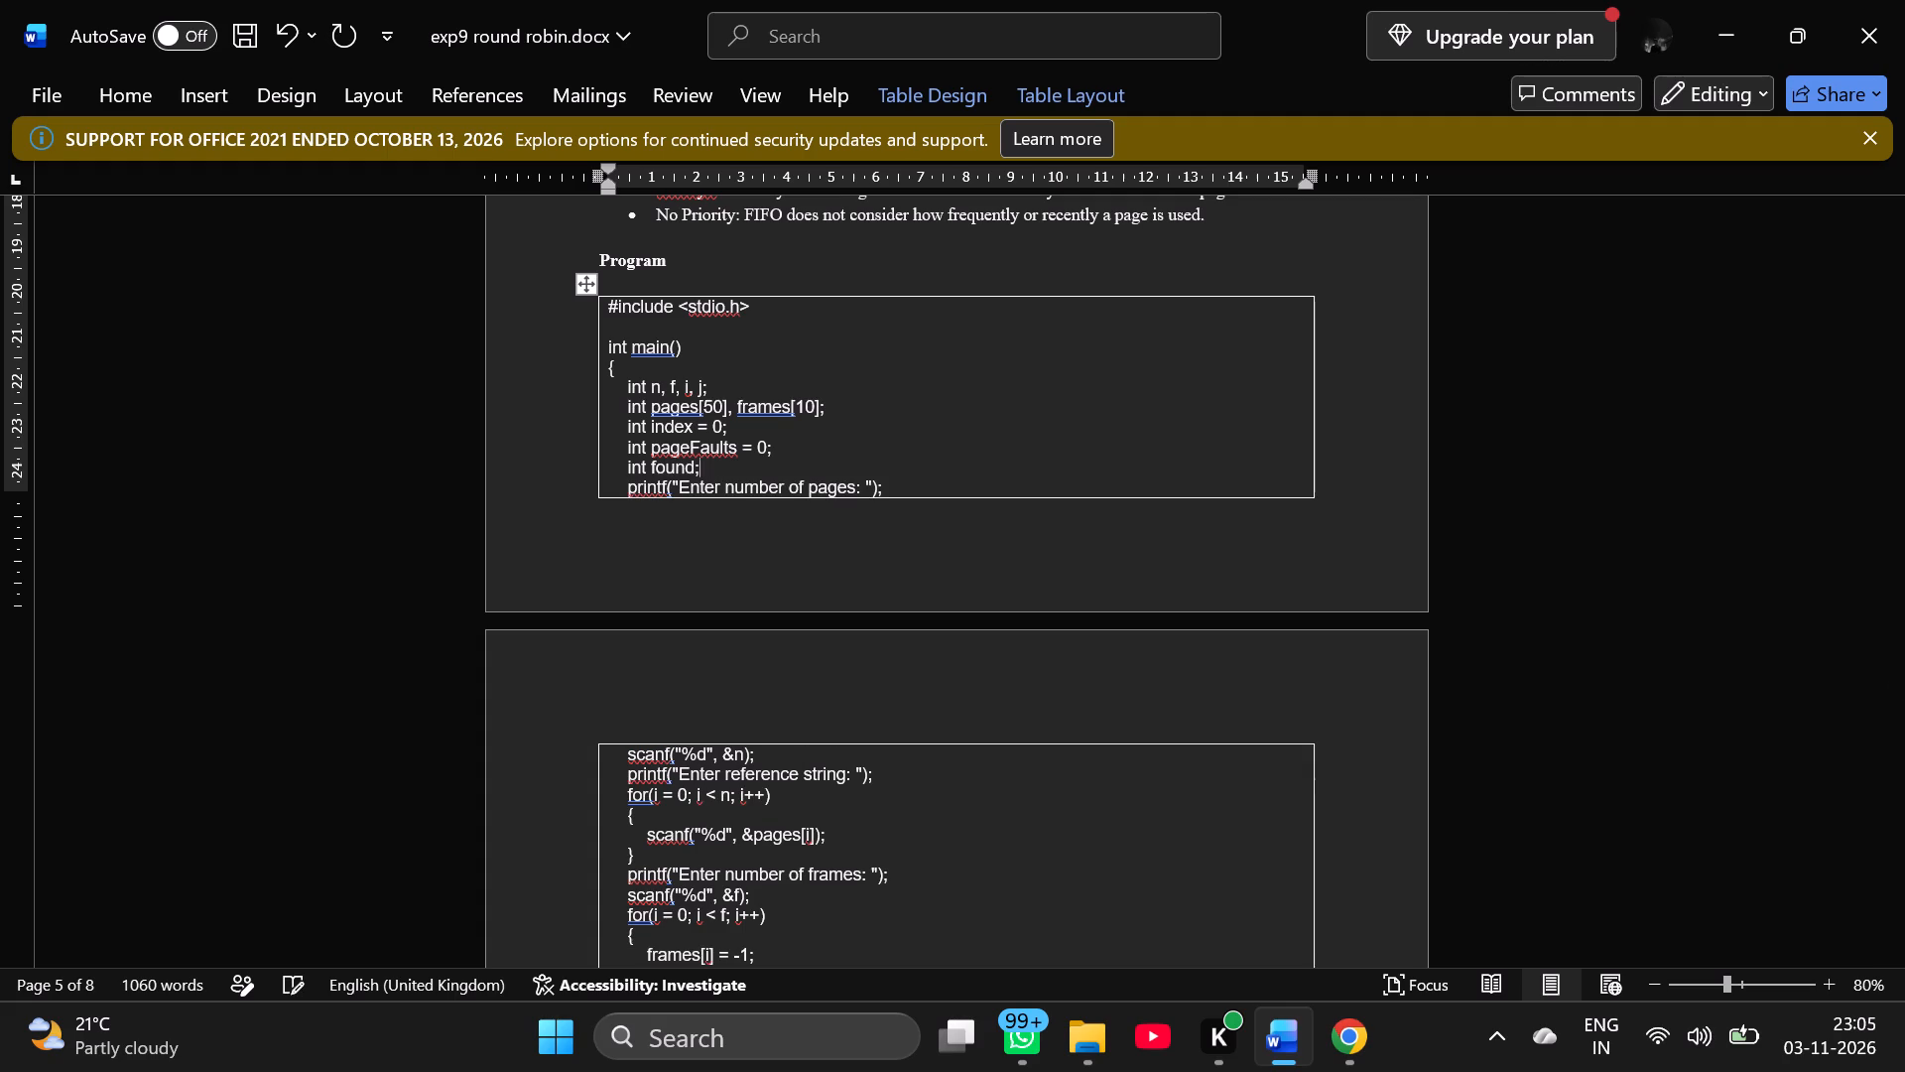
Remove the blank line between the frame-initialising loop and the following for loop over the n pages.
scroll(751, 860, "down", 2)
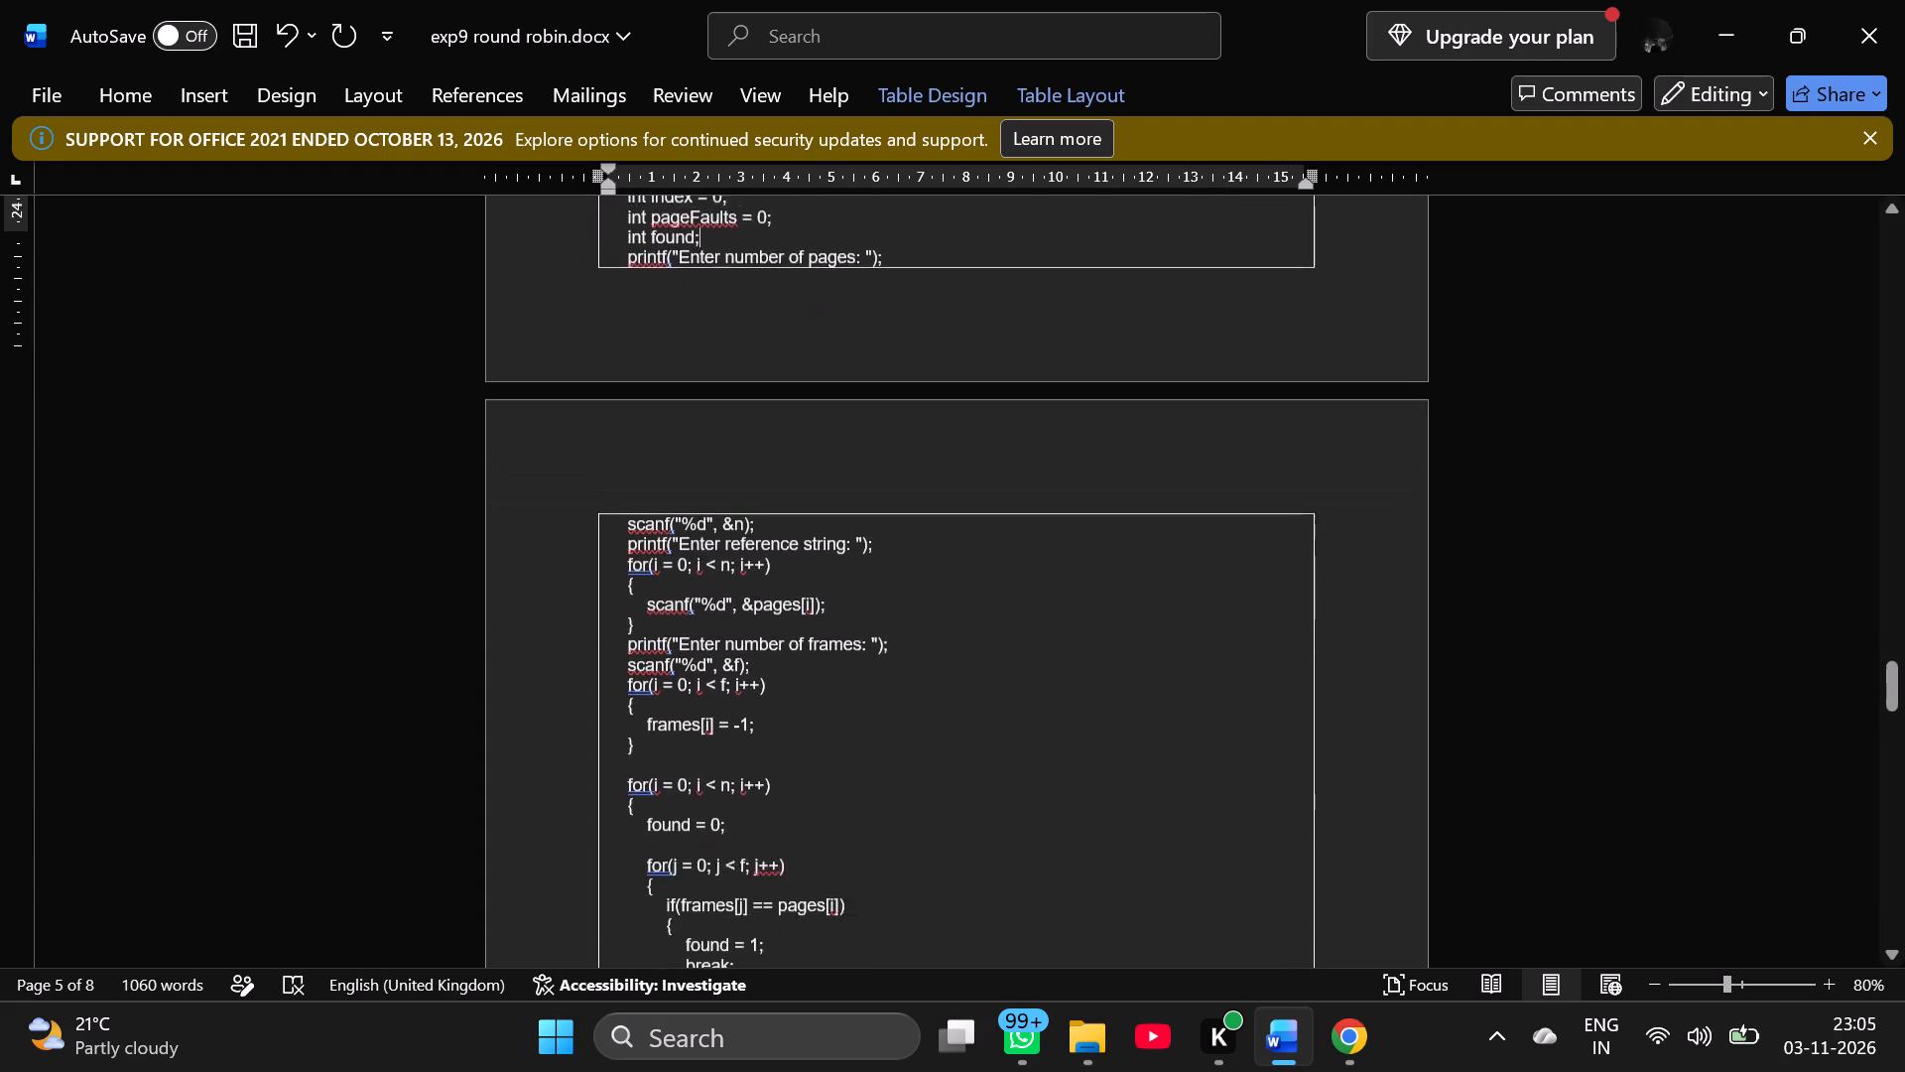
scroll(751, 860, "down", 1)
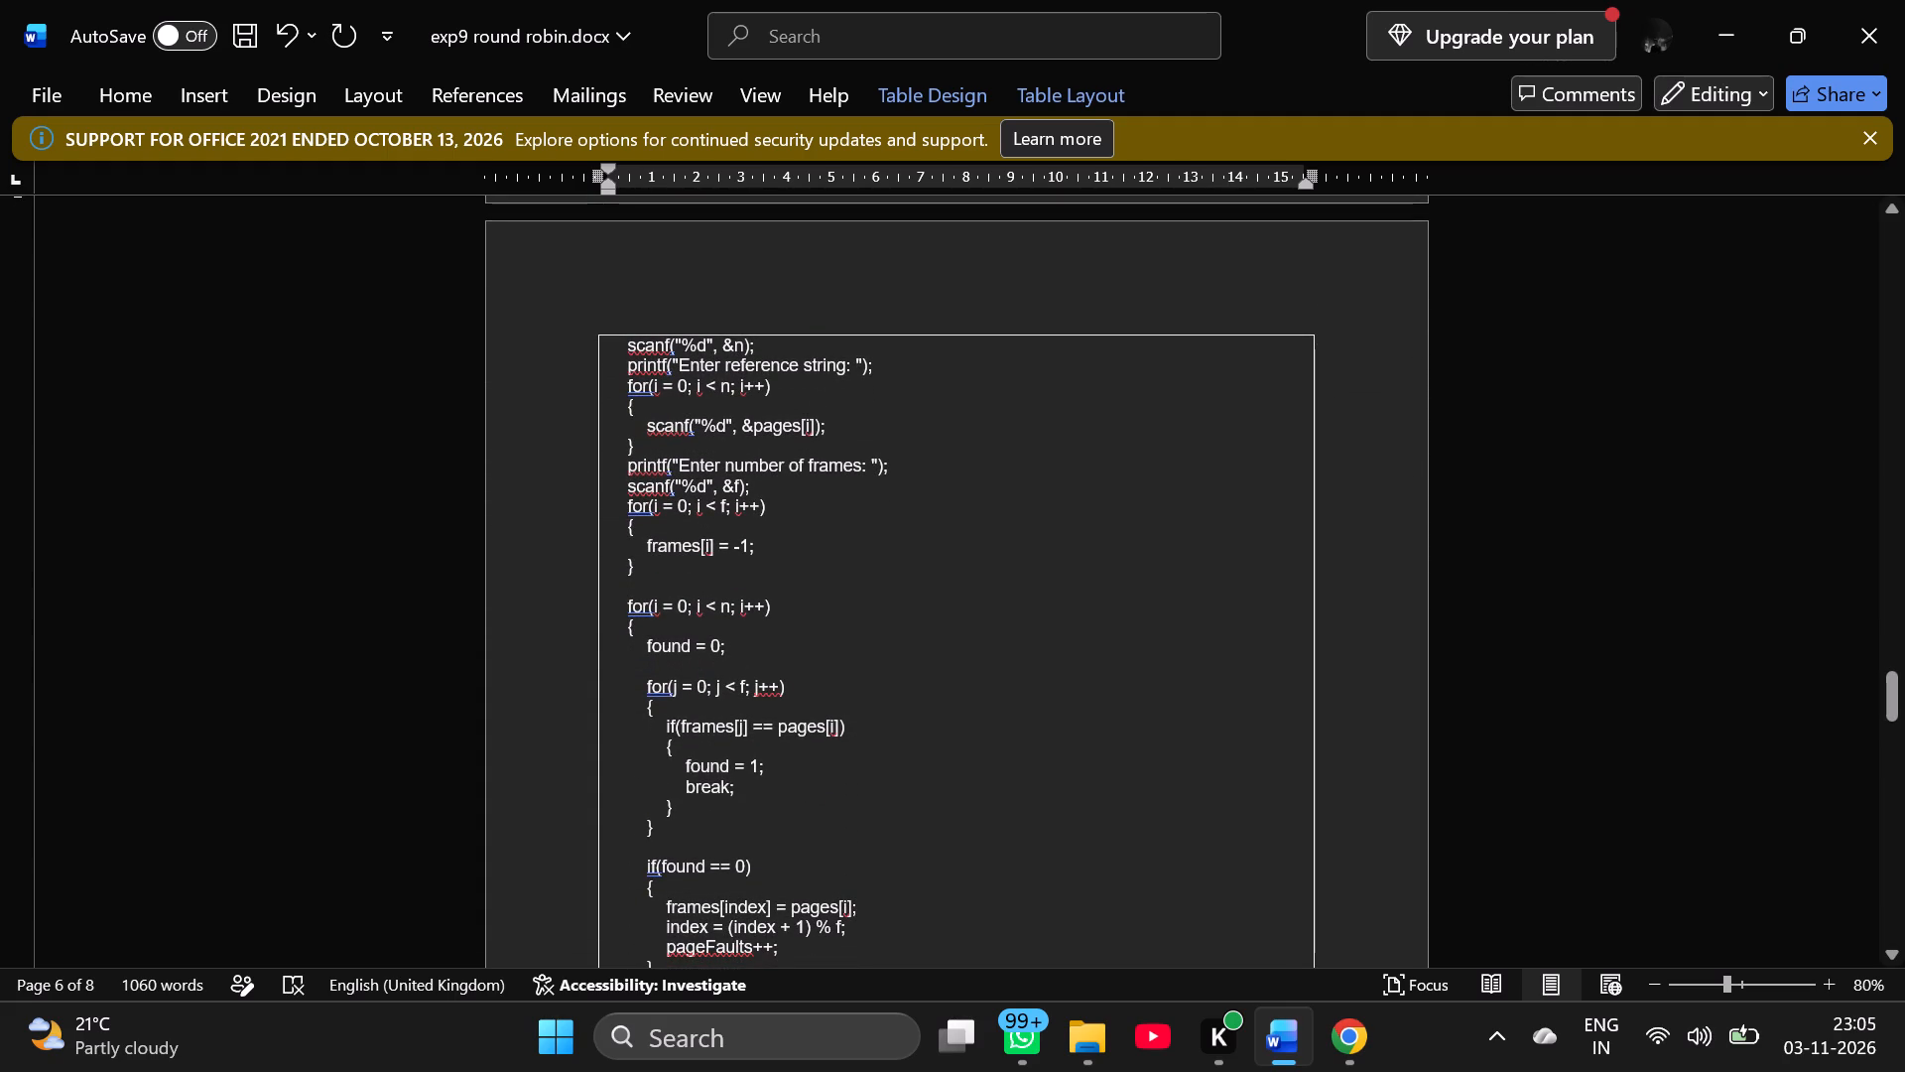
left_click(641, 595)
key("BackSpace")
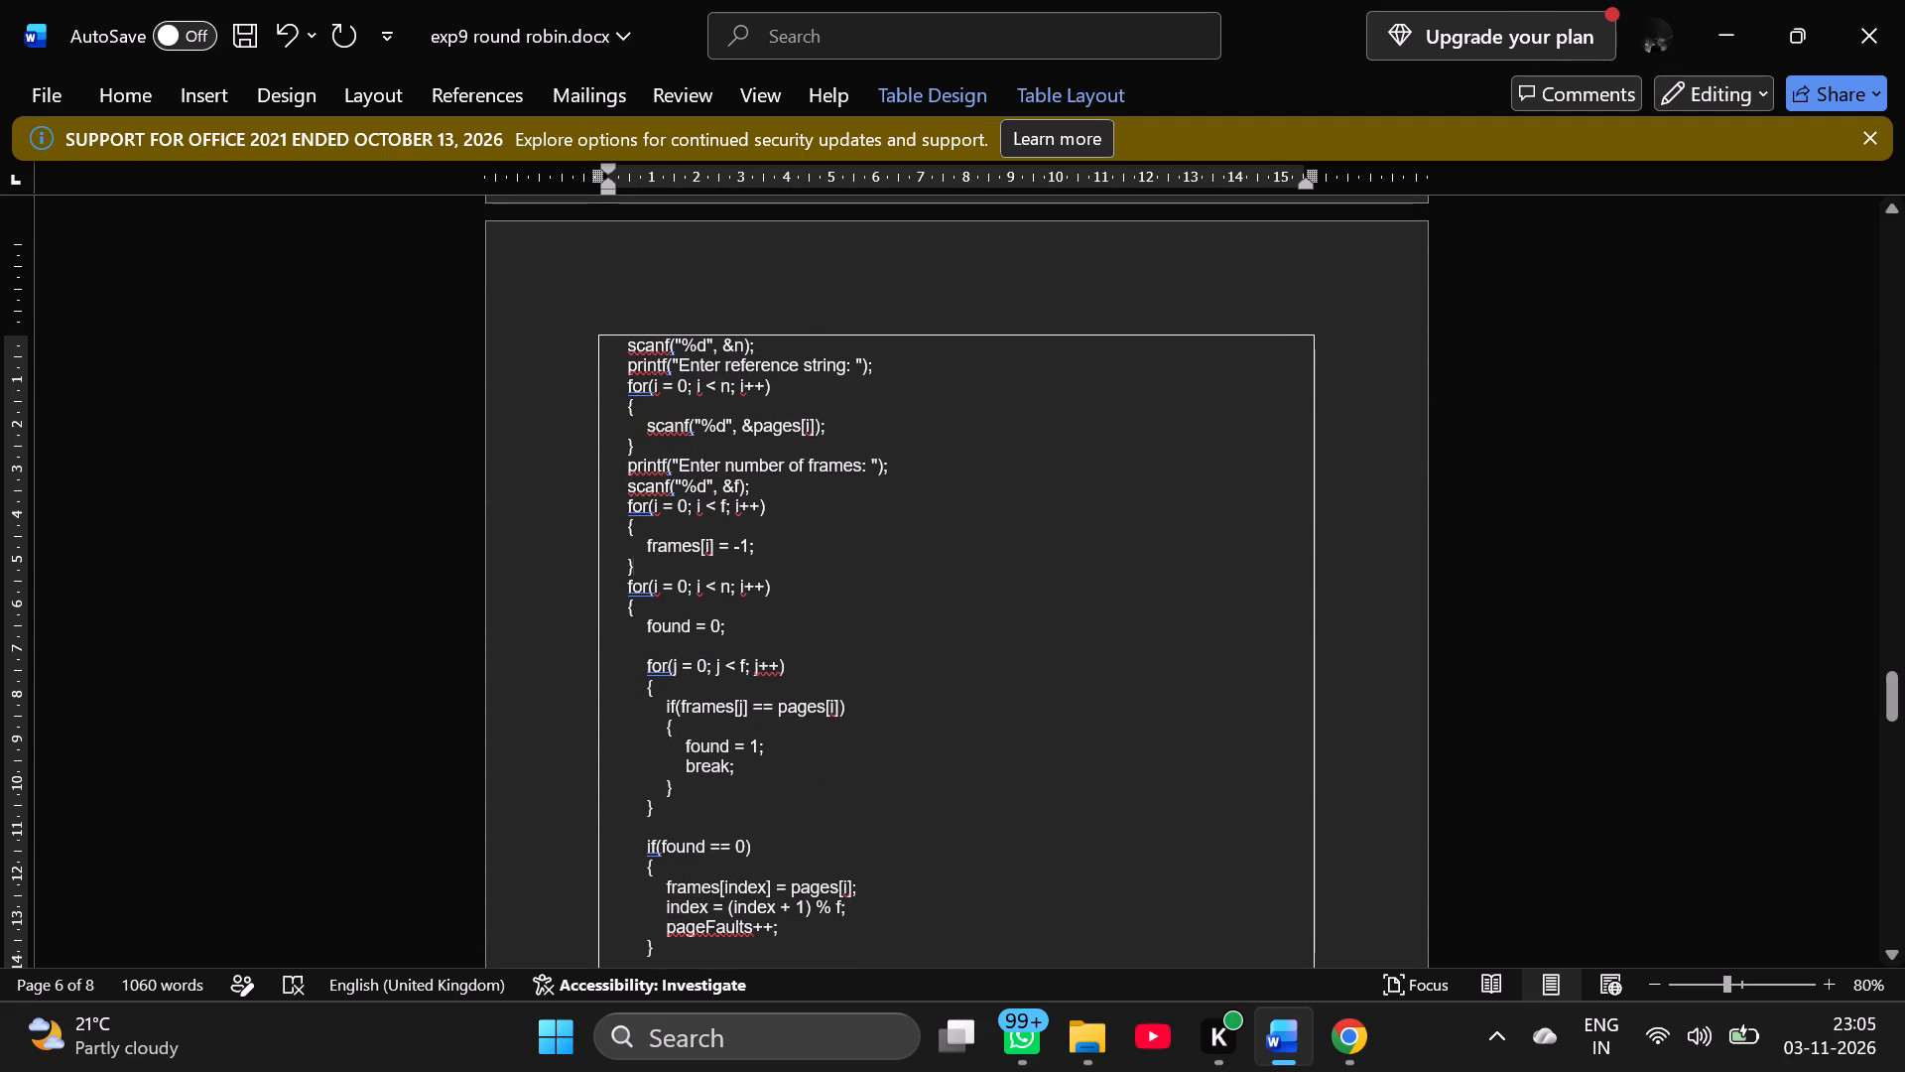
Remove the blank lines before if(found == 0), before printf("\n") and before the frame-printing for loop in the FIFO code.
scroll(663, 777, "down", 1)
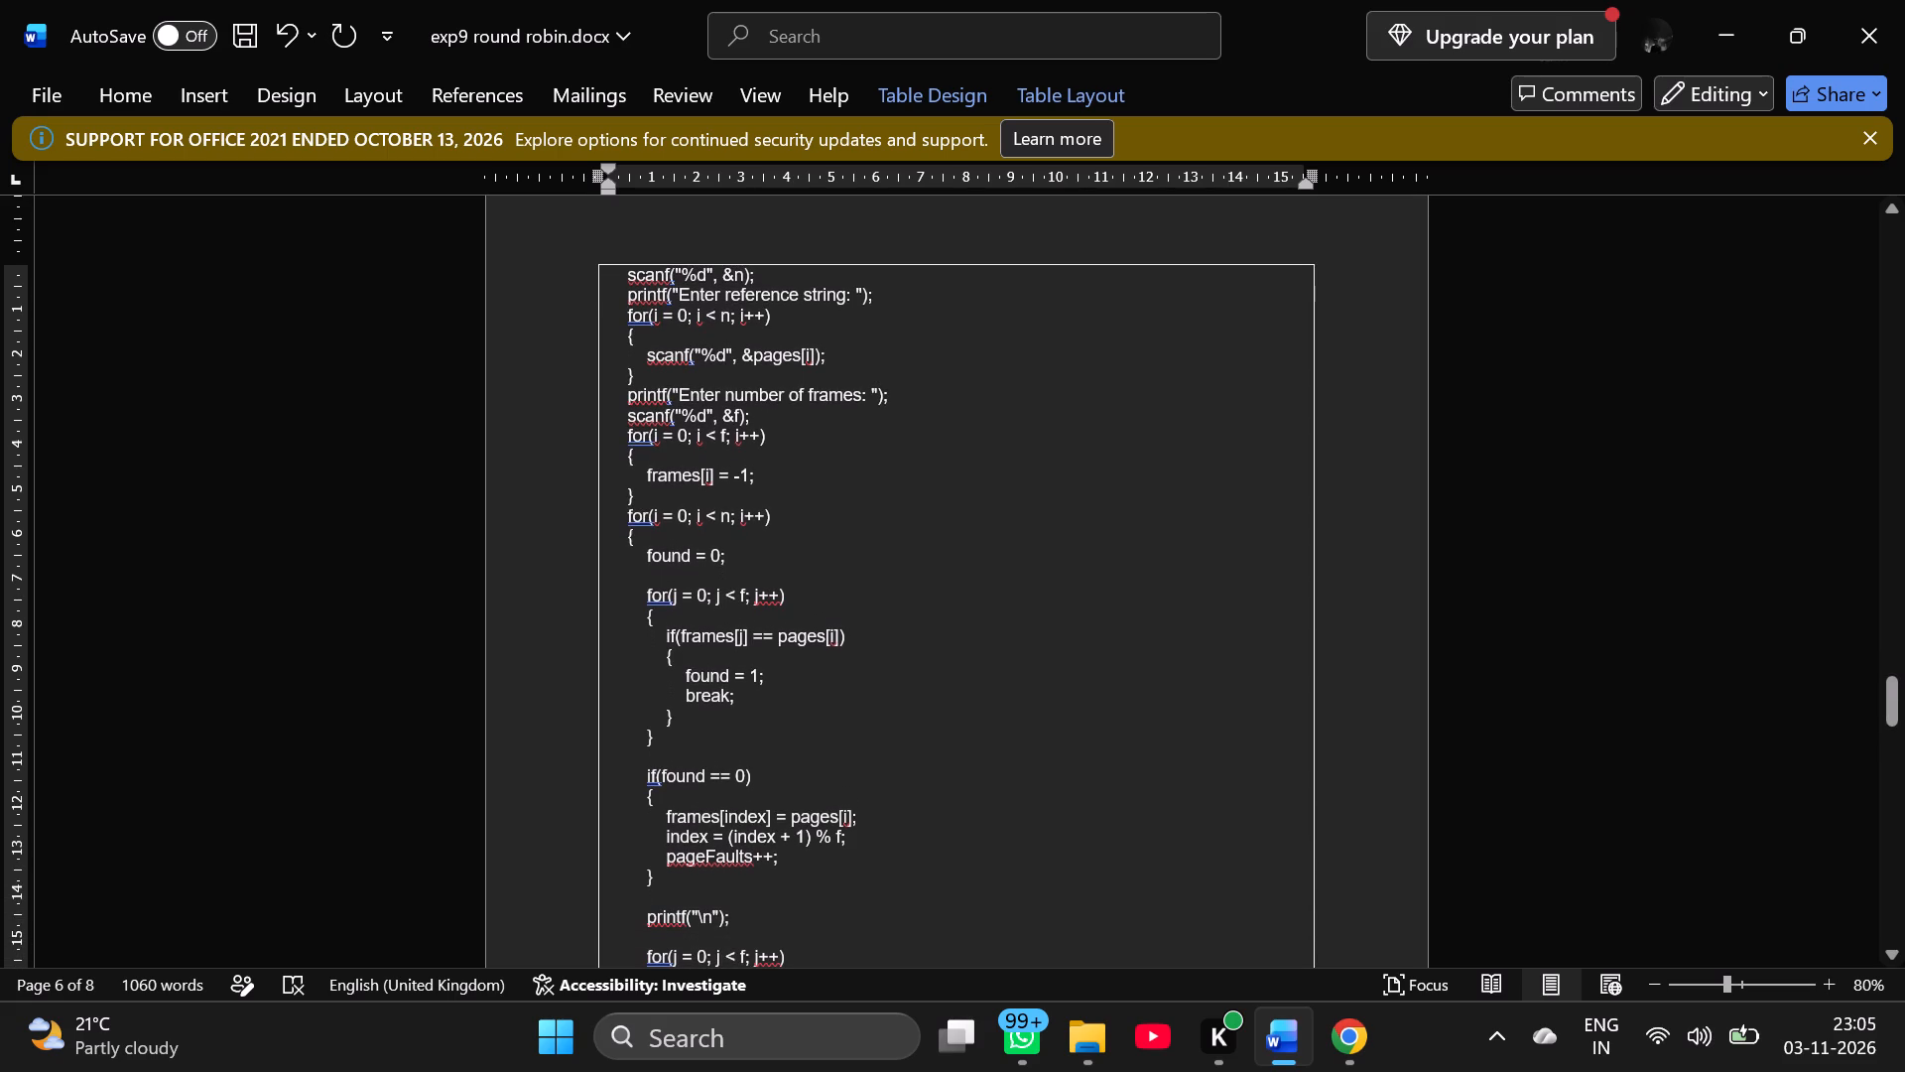
left_click(667, 751)
key("BackSpace")
scroll(661, 856, "down", 1)
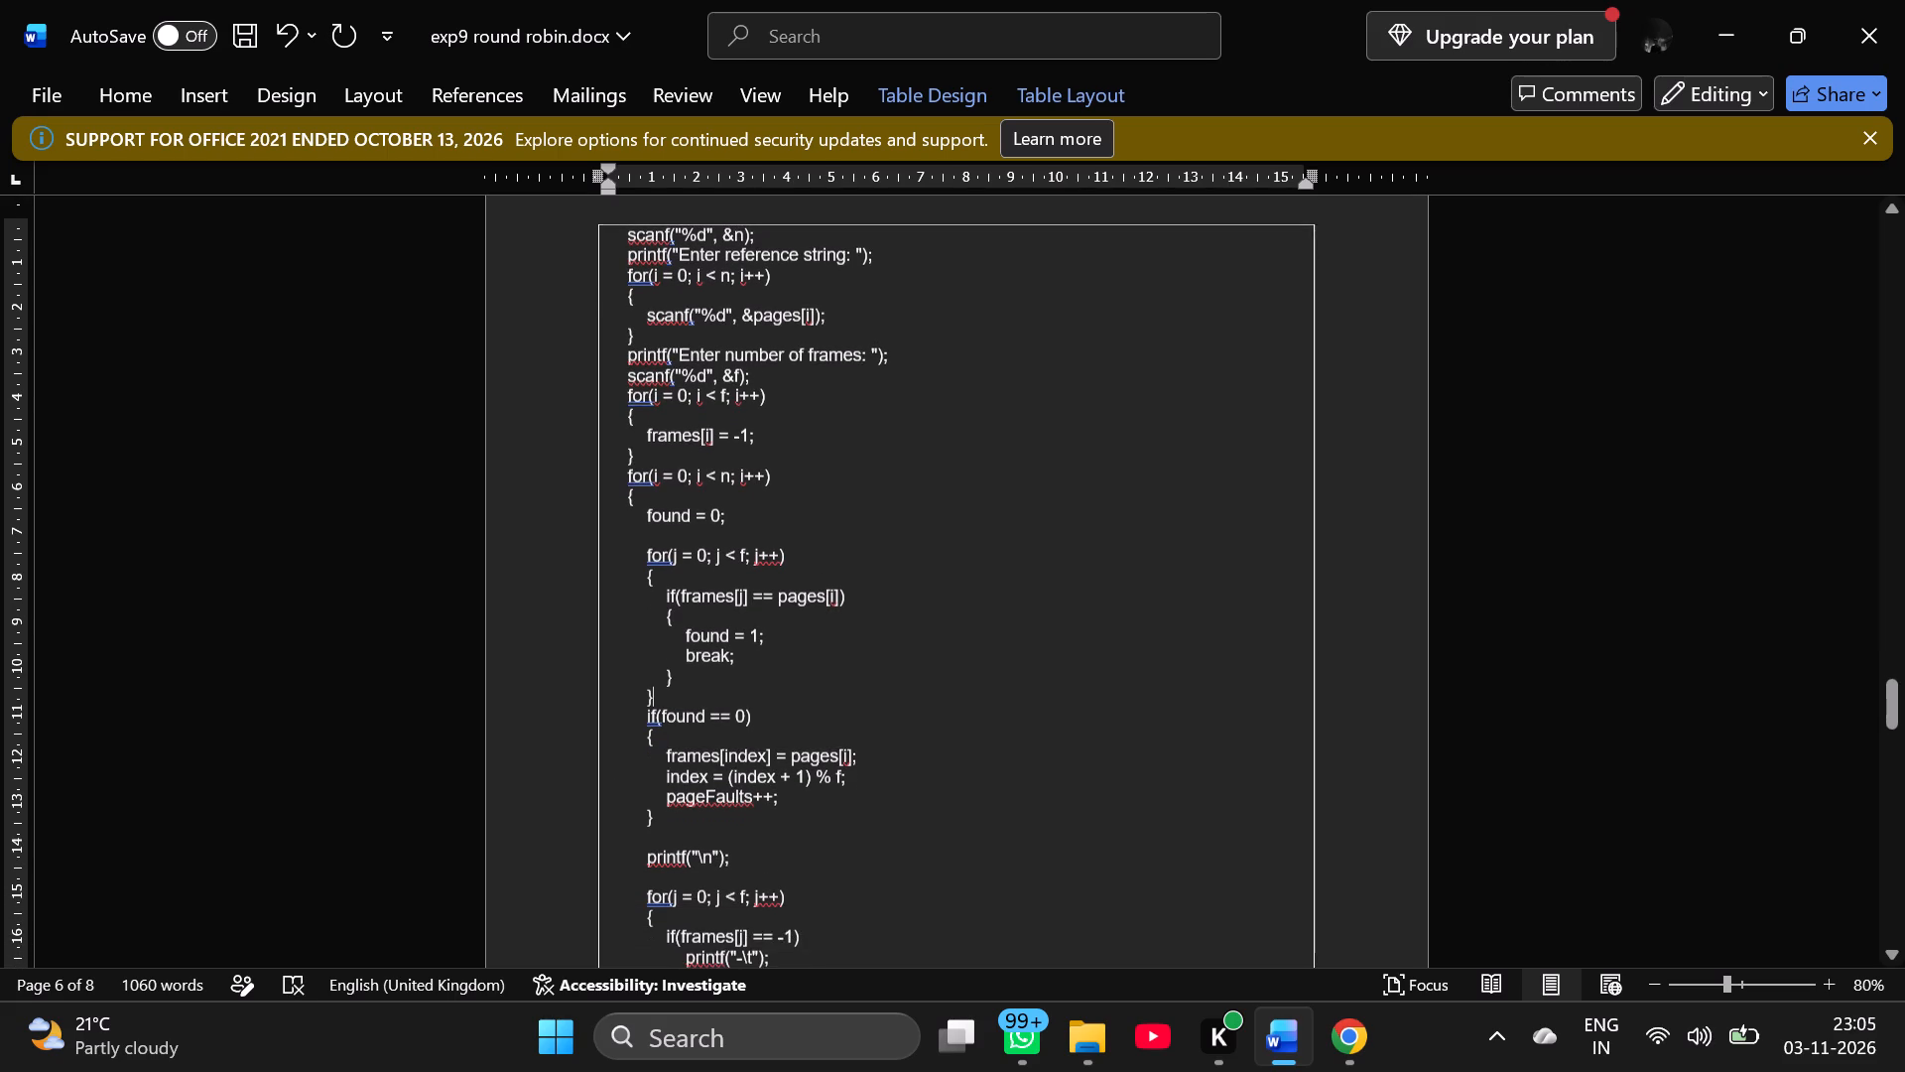
scroll(661, 856, "down", 1)
left_click(669, 836)
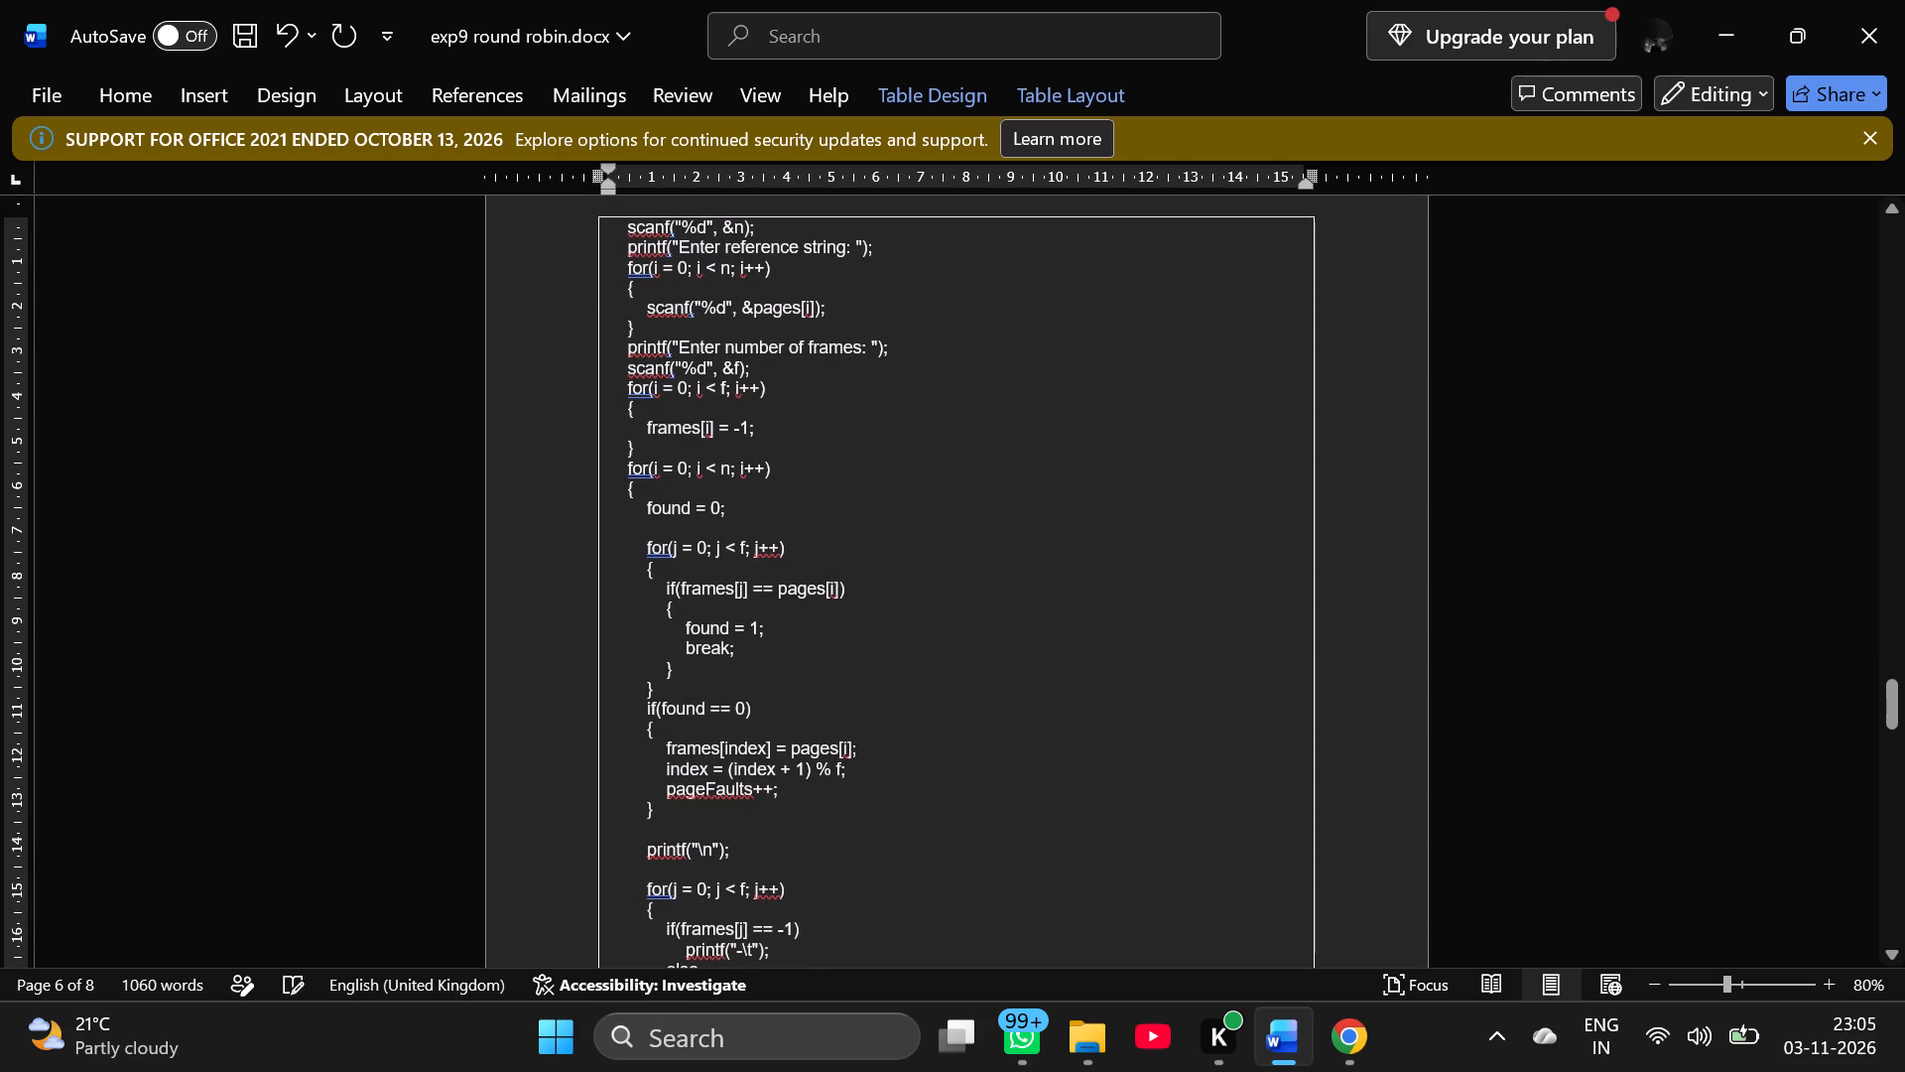
key("BackSpace")
scroll(669, 836, "down", 1)
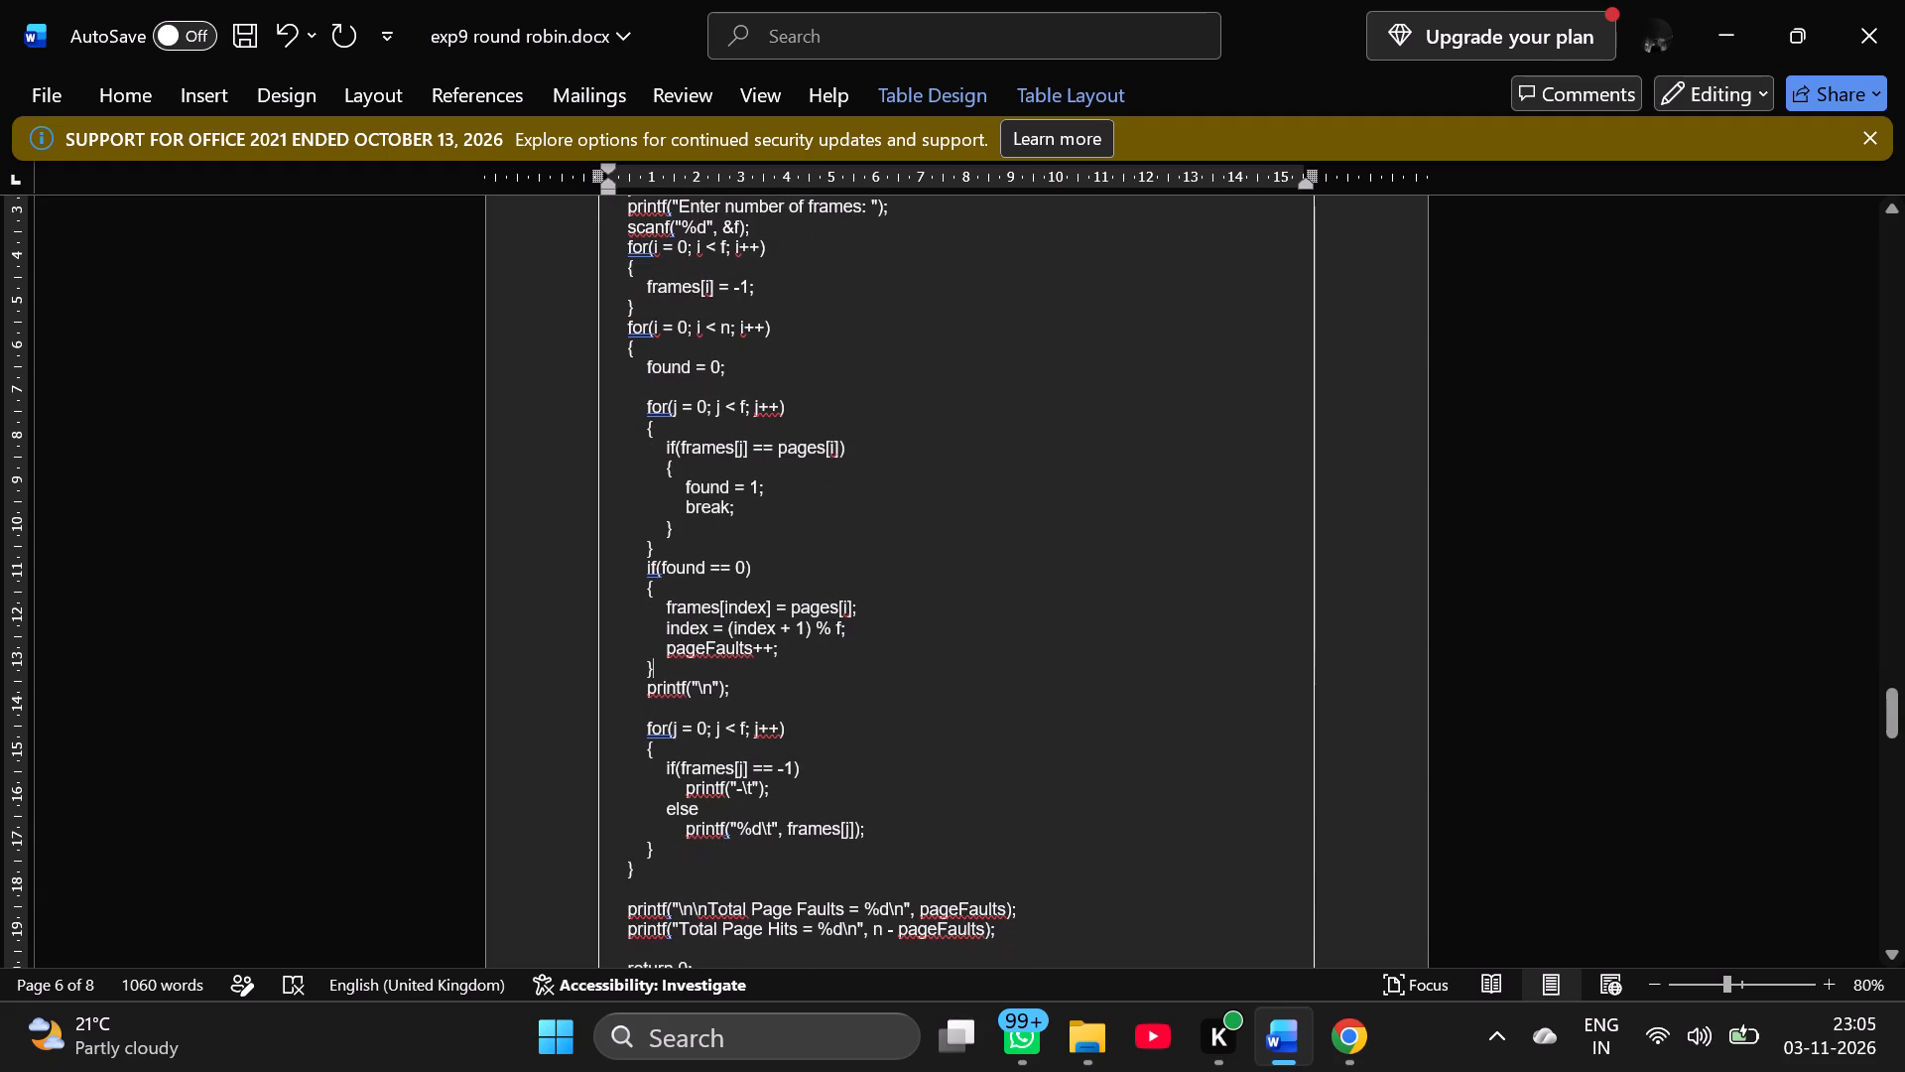
left_click(660, 711)
key("BackSpace")
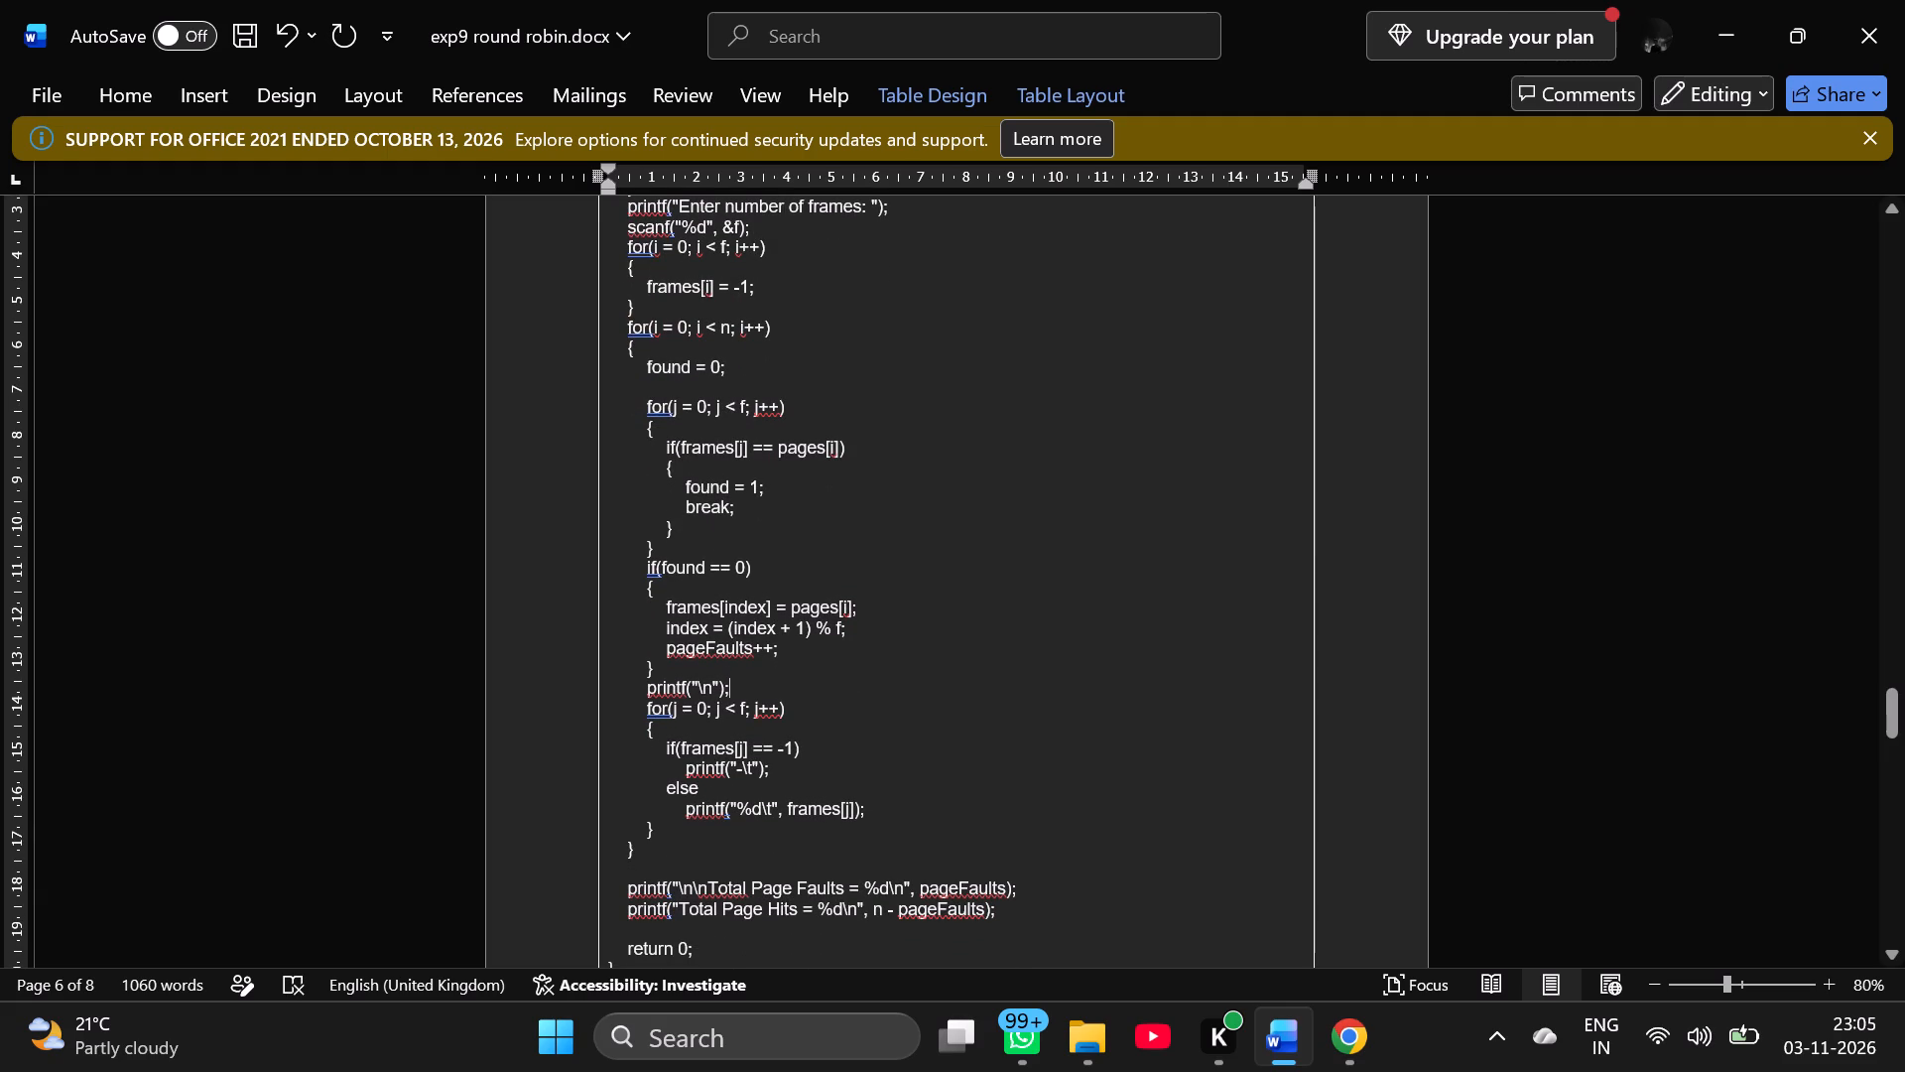
Remove the blank lines before the Total Page Faults printf and before return 0 at the end of the FIFO code.
scroll(721, 816, "down", 1)
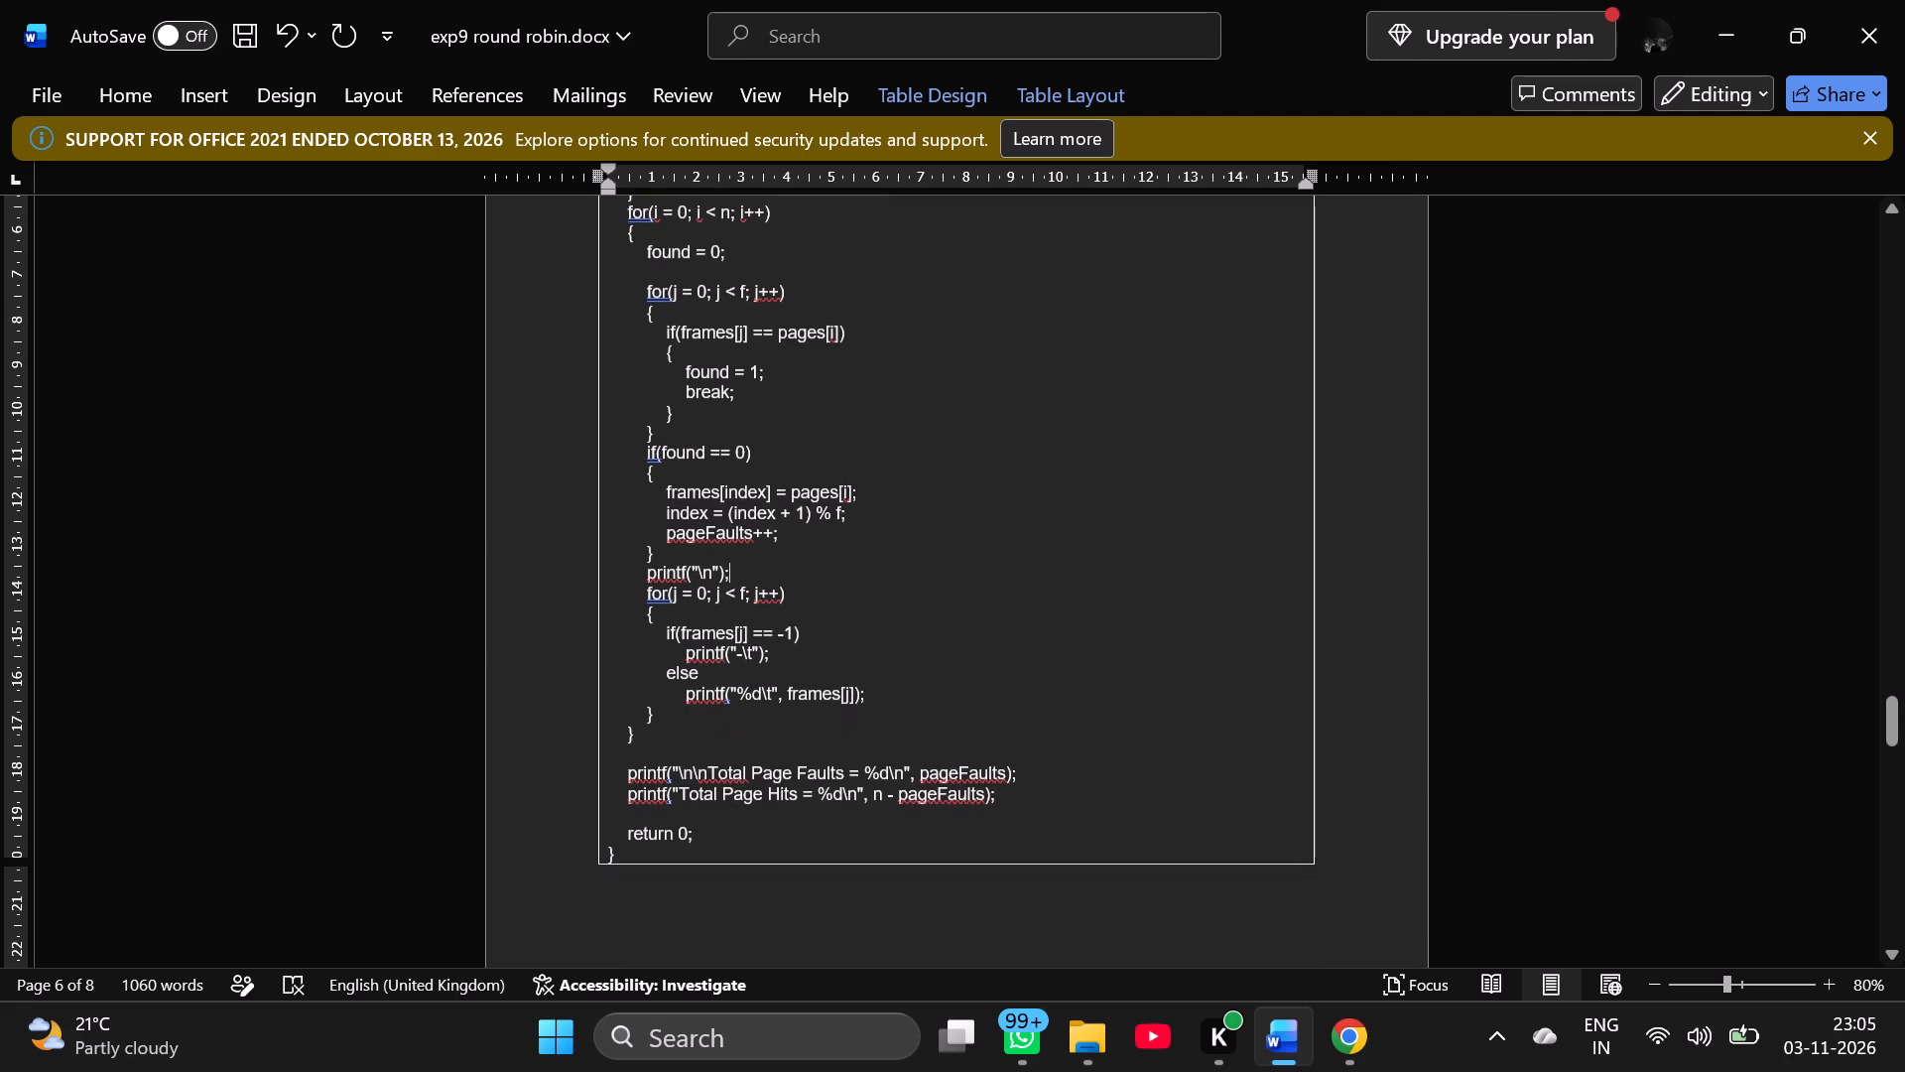
left_click(638, 762)
key("BackSpace")
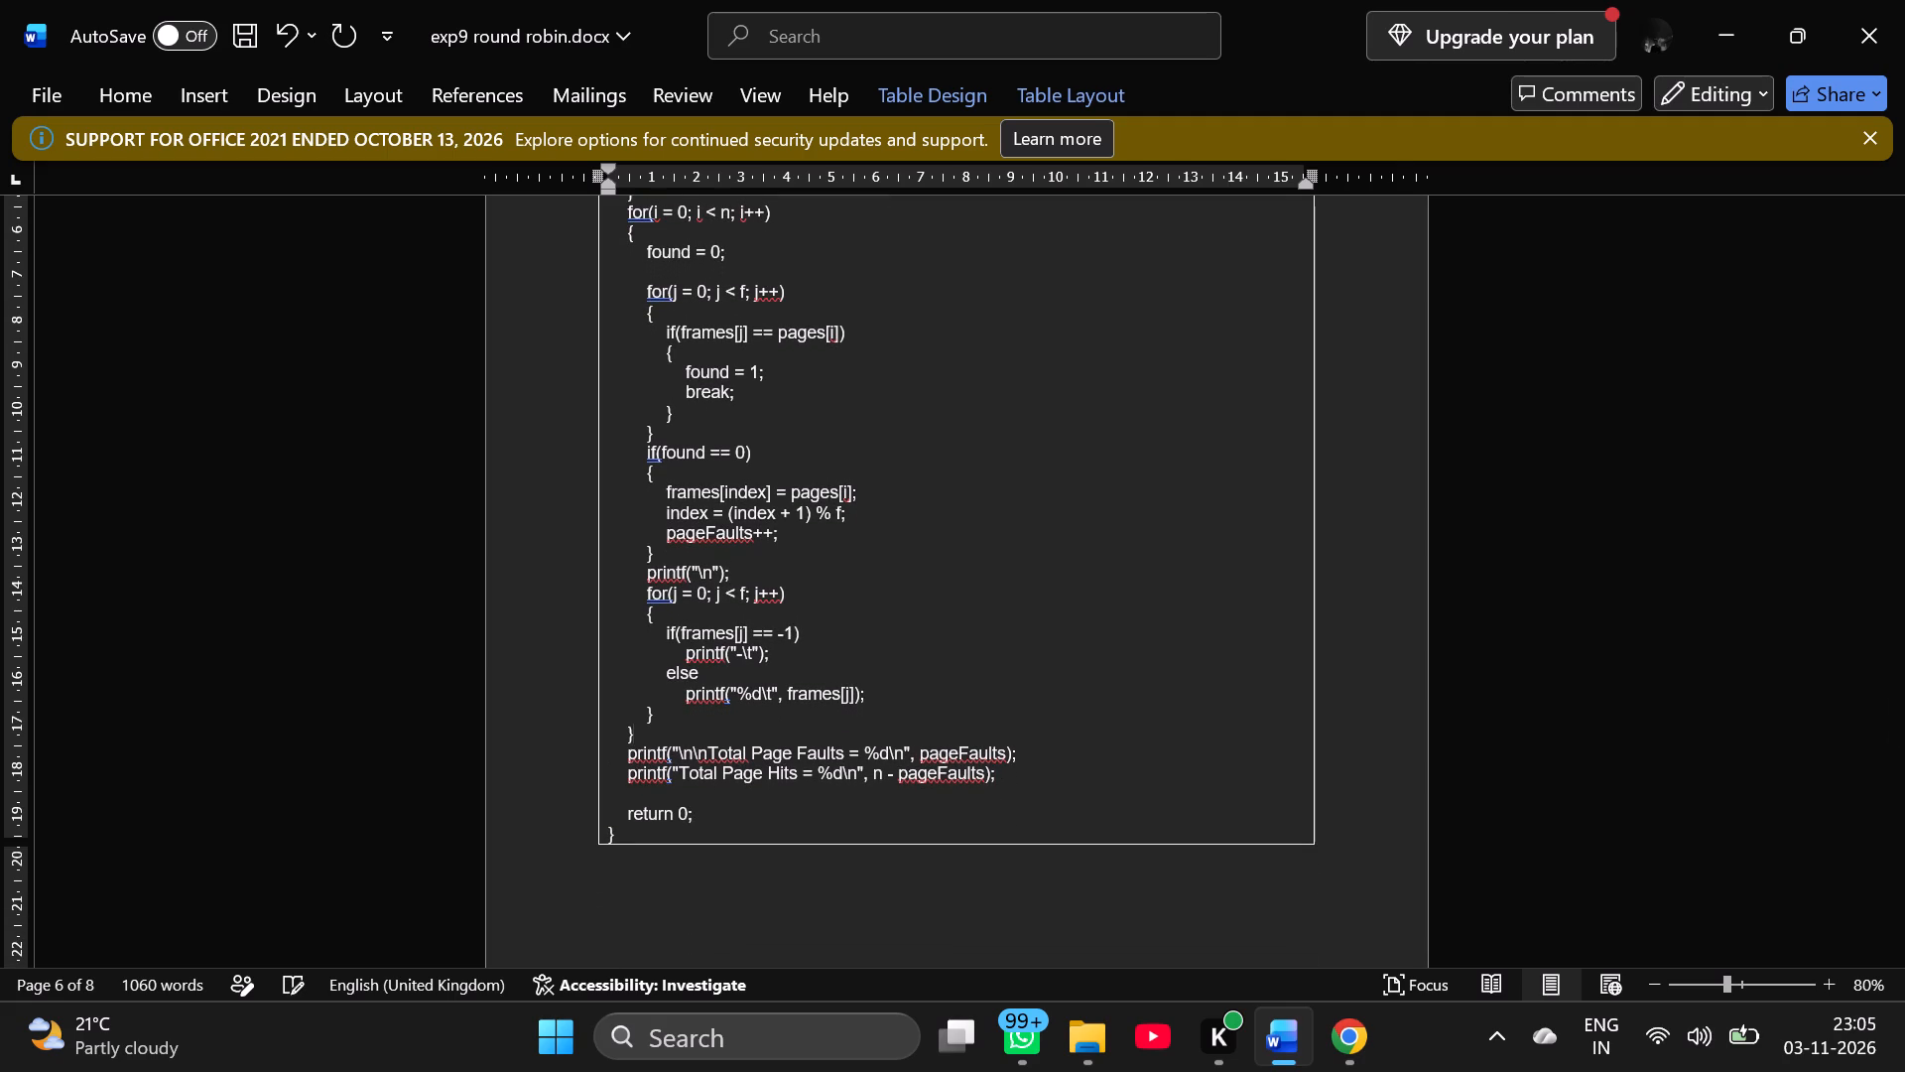
left_click(627, 797)
key("BackSpace")
Review the tidied FIFO code and the Experiment–10 pages from the Output heading back to the title.
scroll(627, 797, "up", 1)
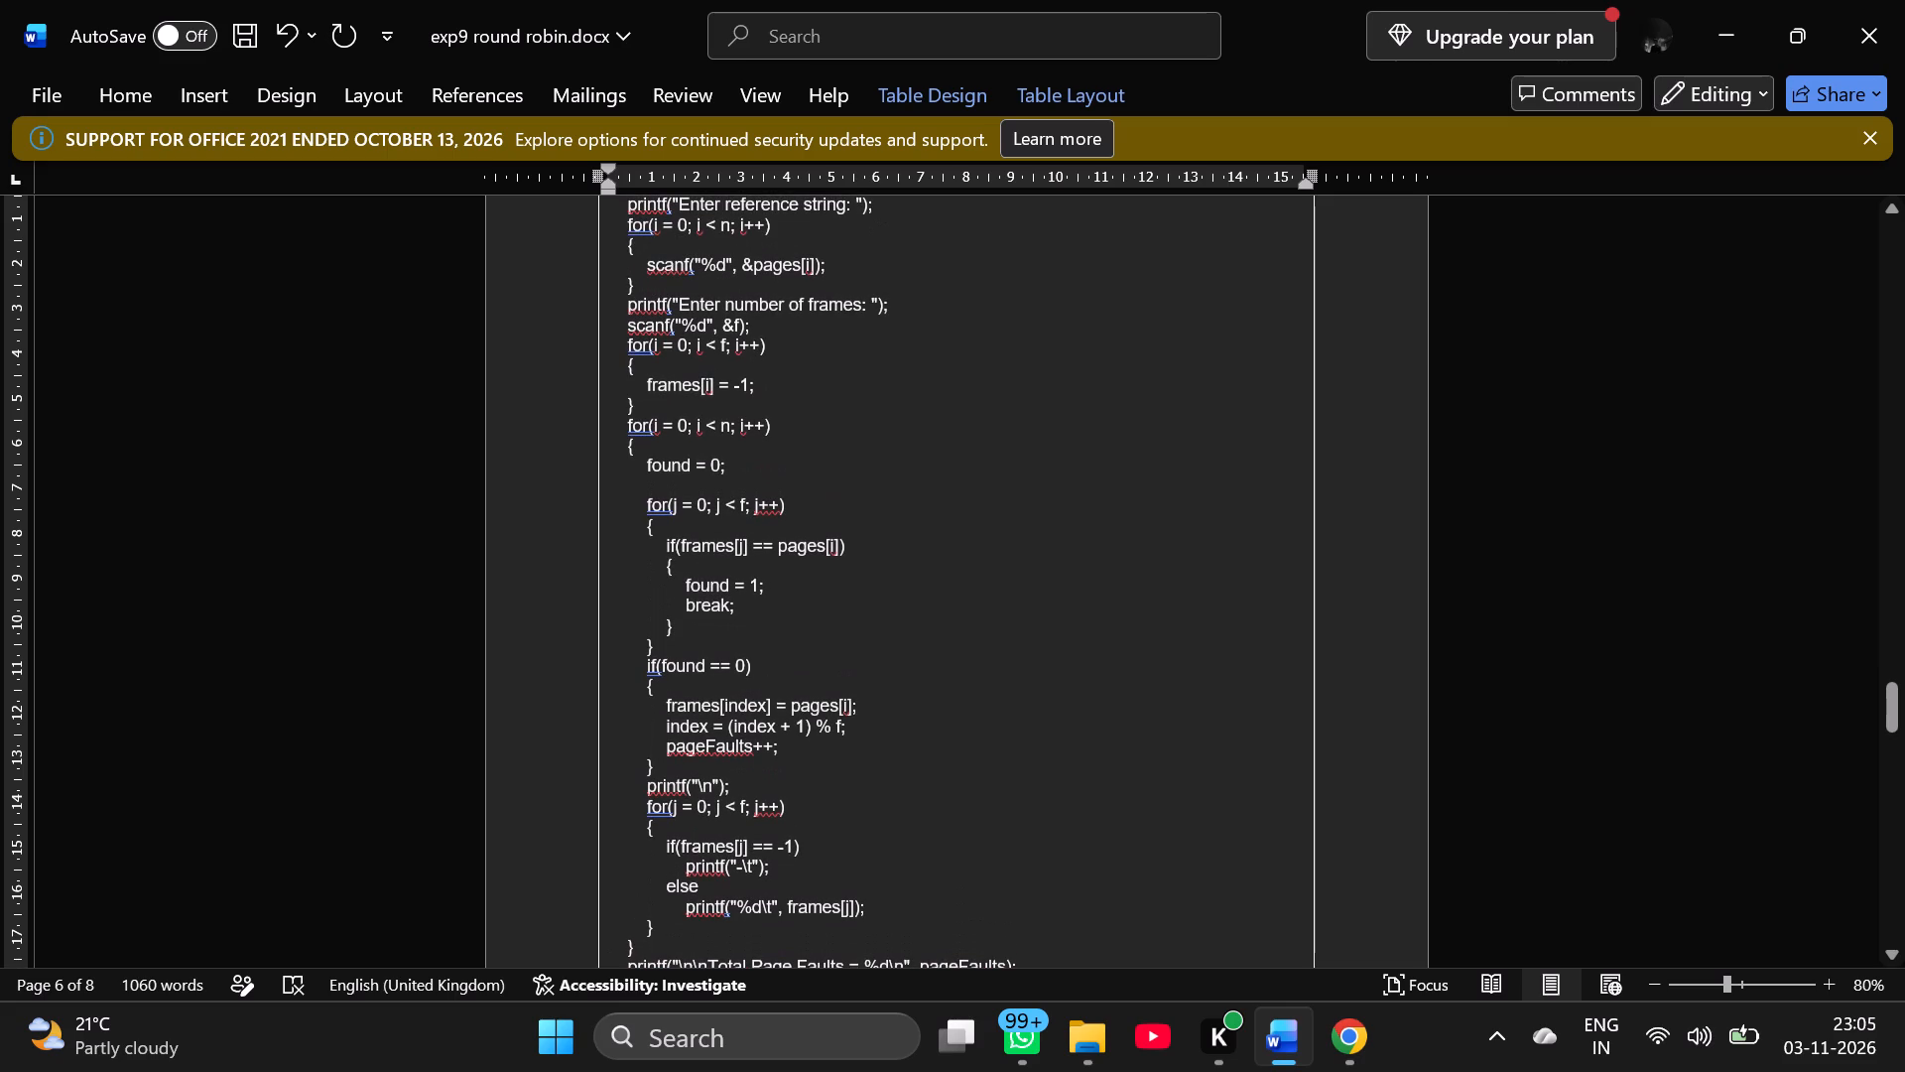
scroll(684, 751, "up", 3)
scroll(684, 751, "down", 2)
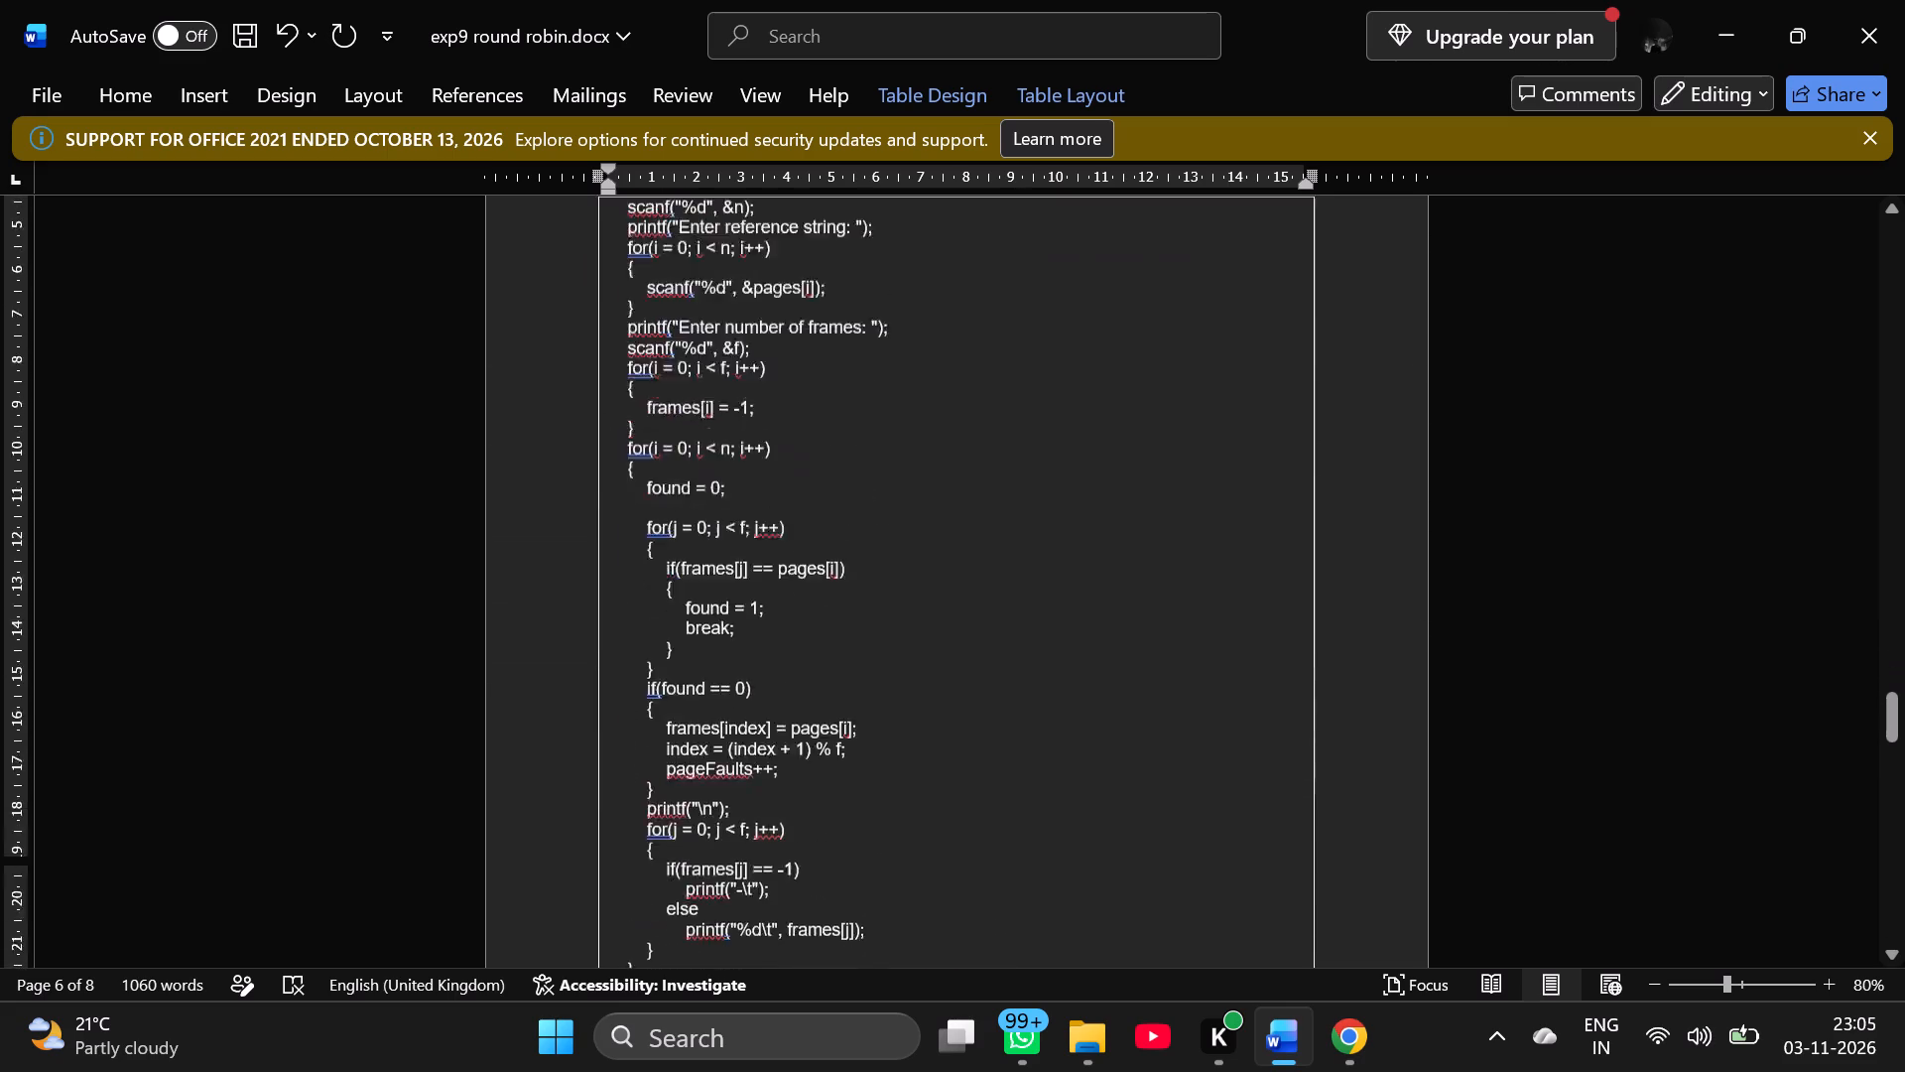
scroll(684, 751, "up", 3)
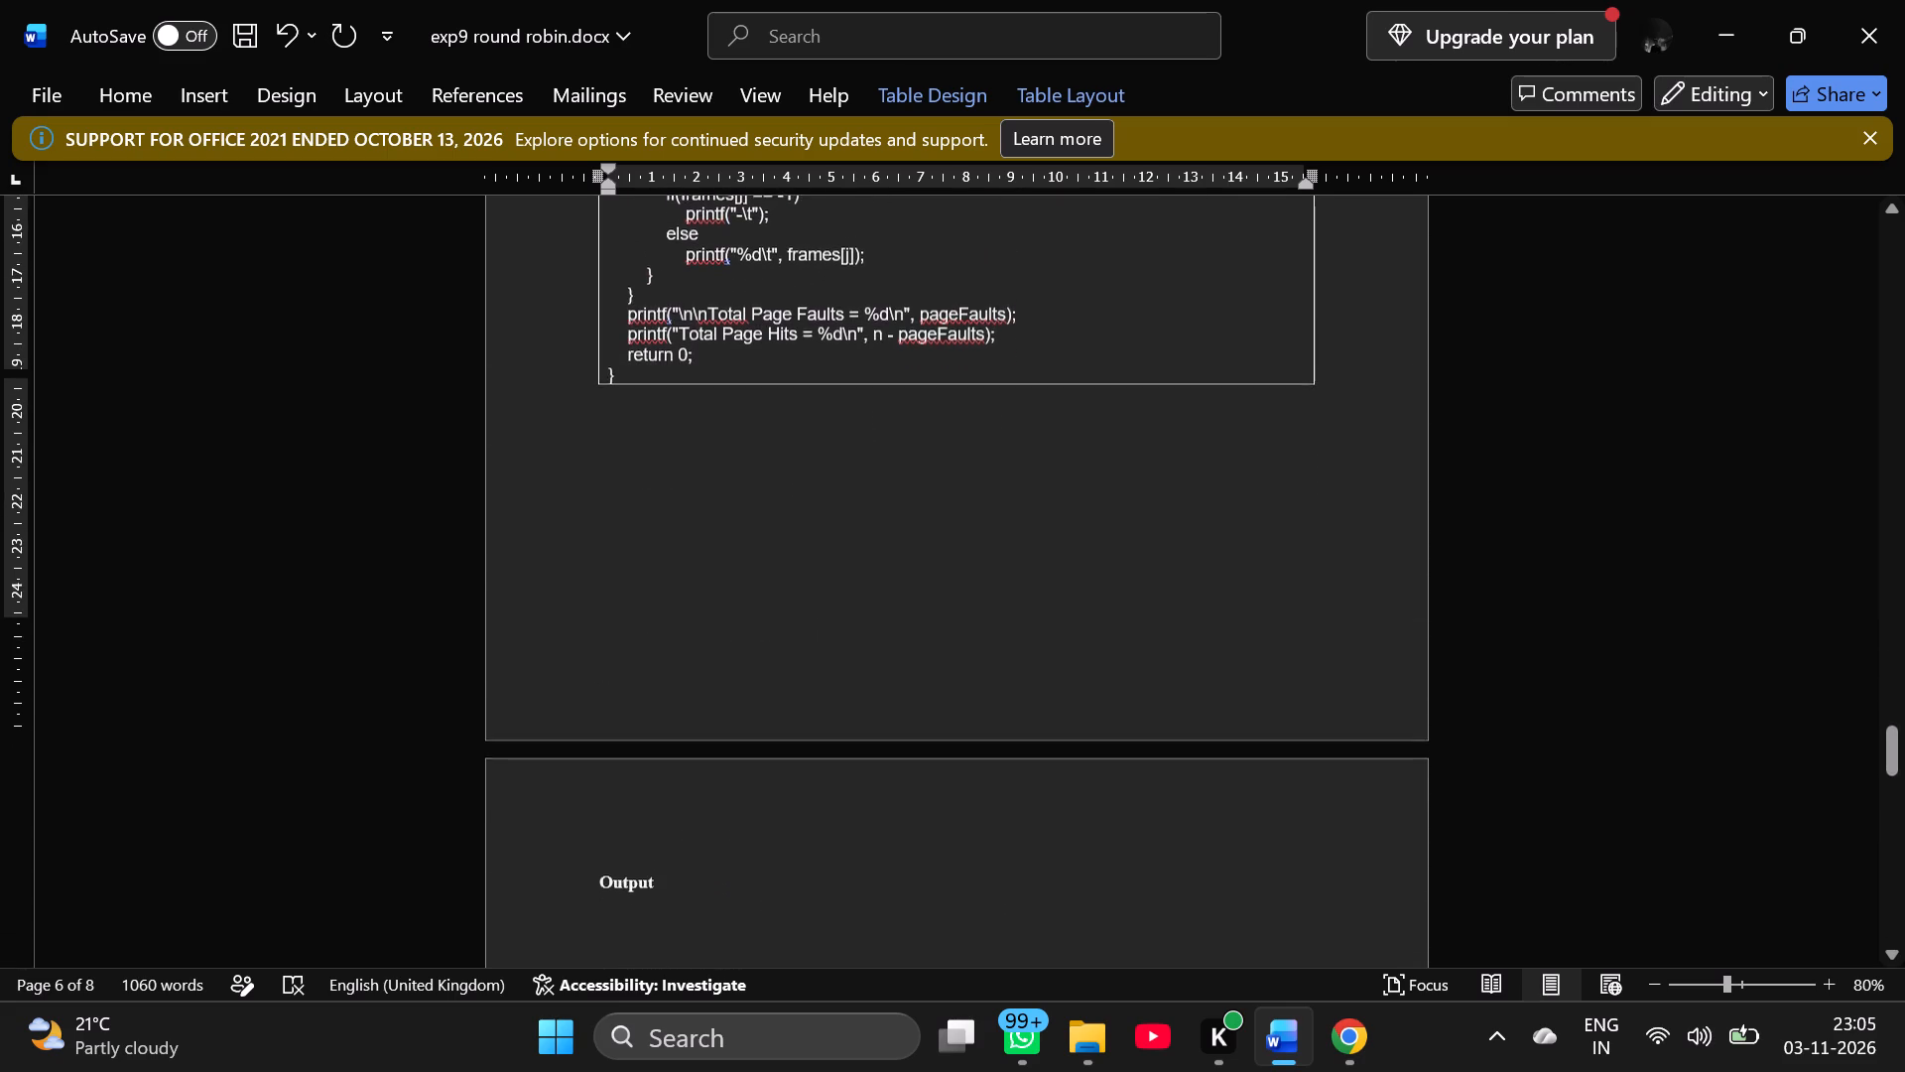
scroll(684, 751, "up", 2)
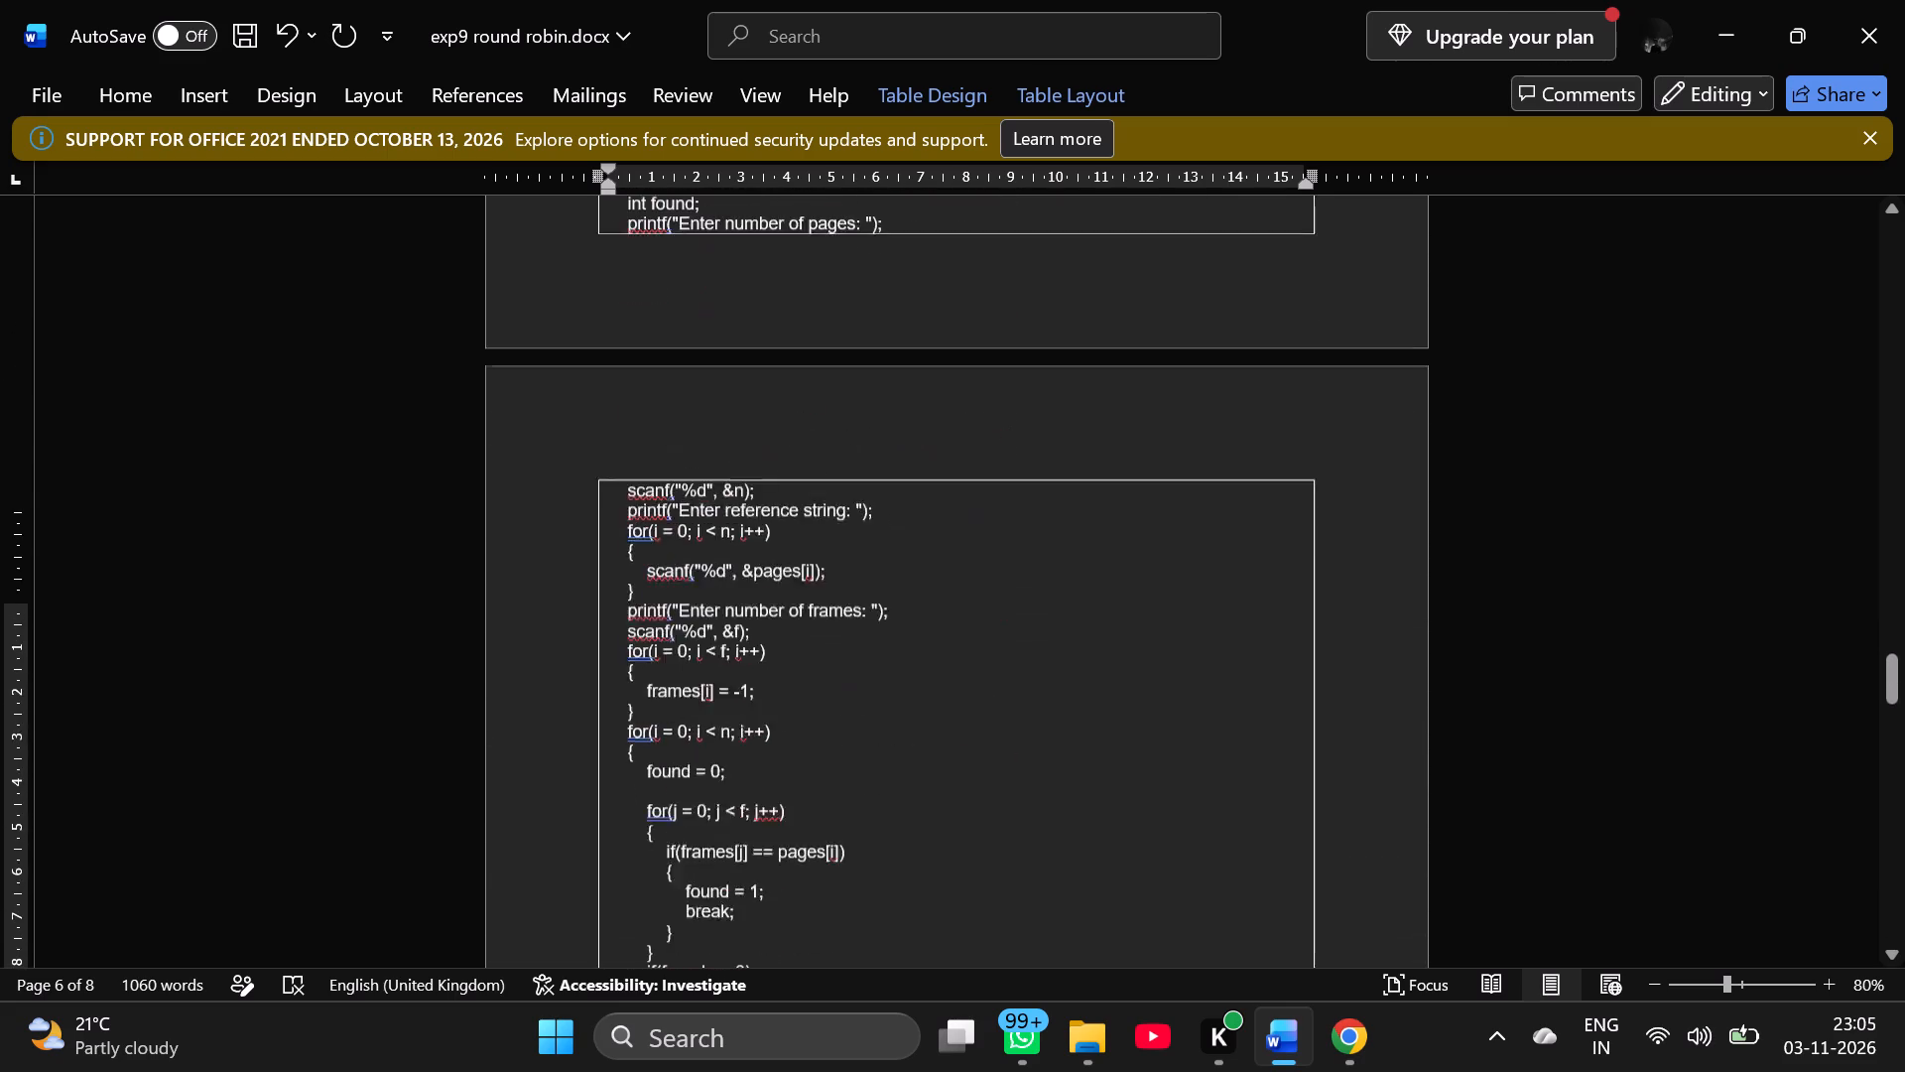
scroll(684, 751, "up", 1)
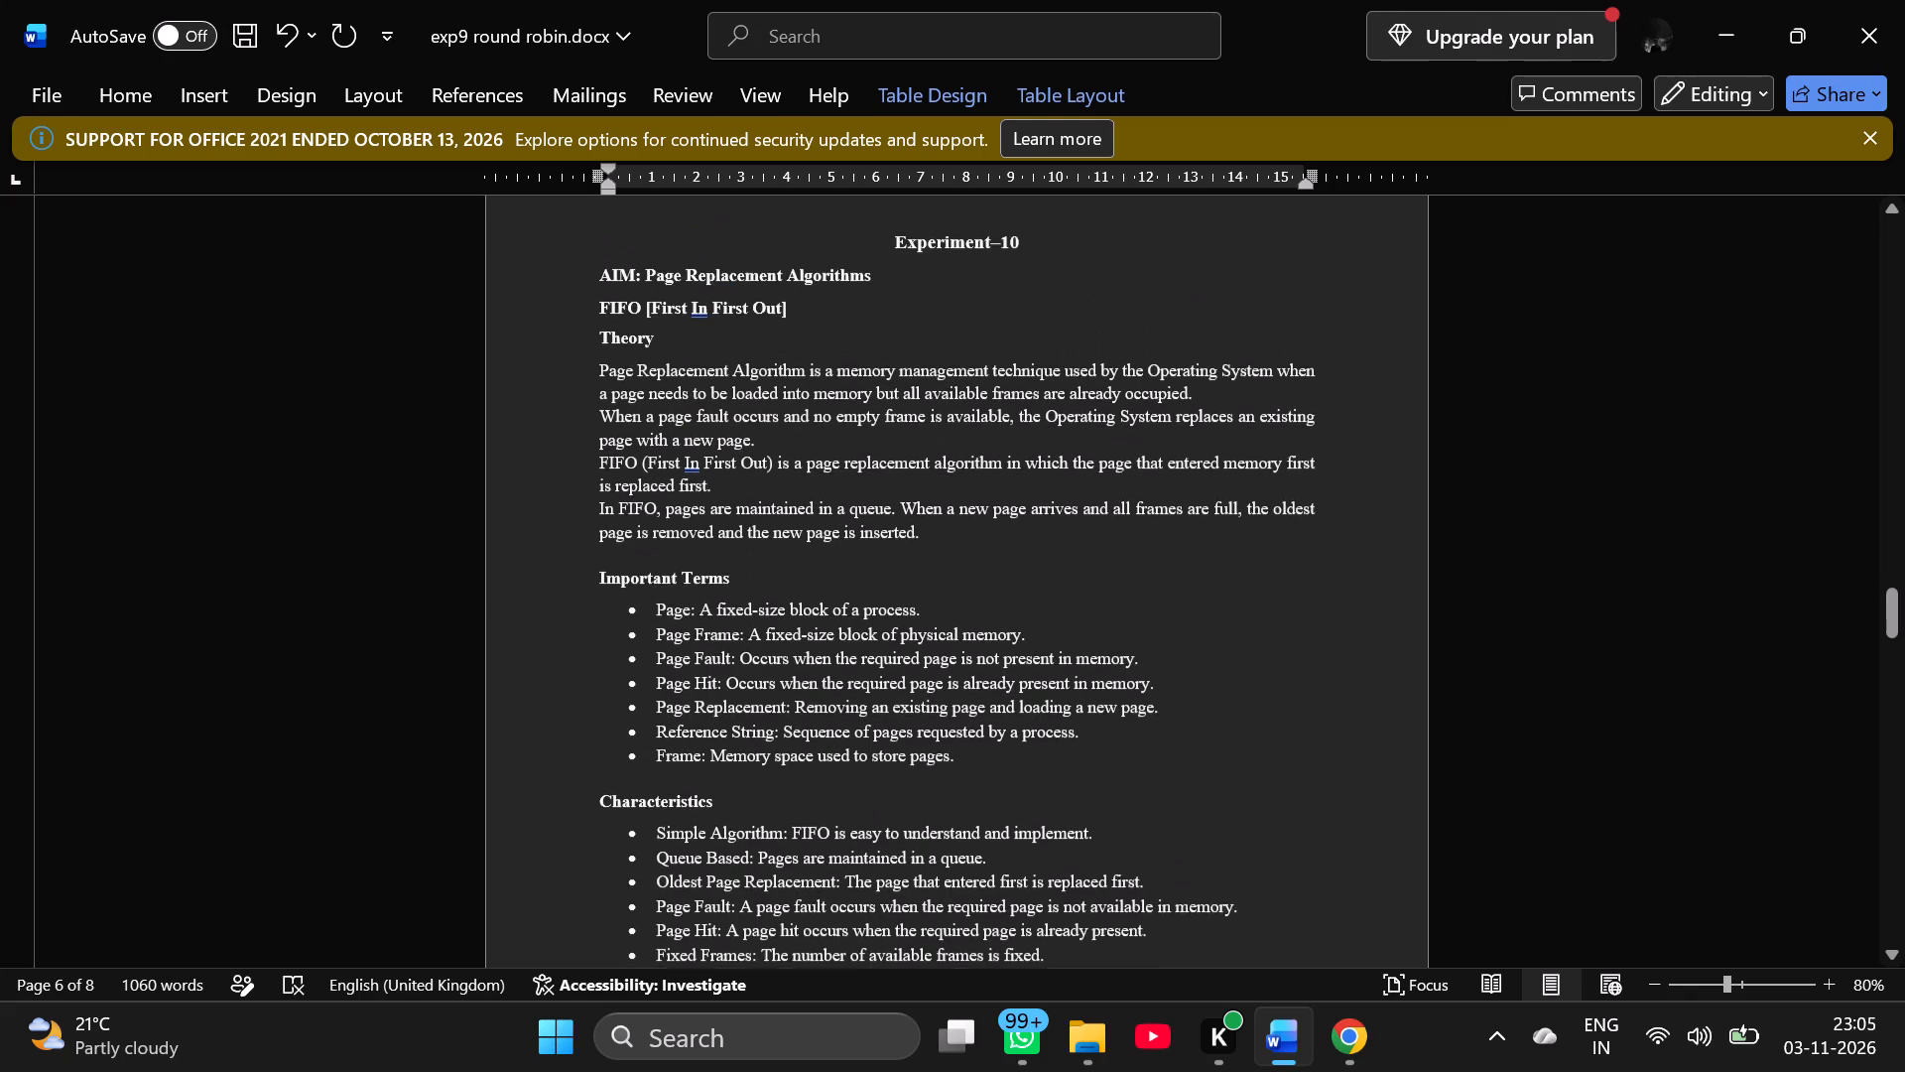
scroll(684, 751, "up", 3)
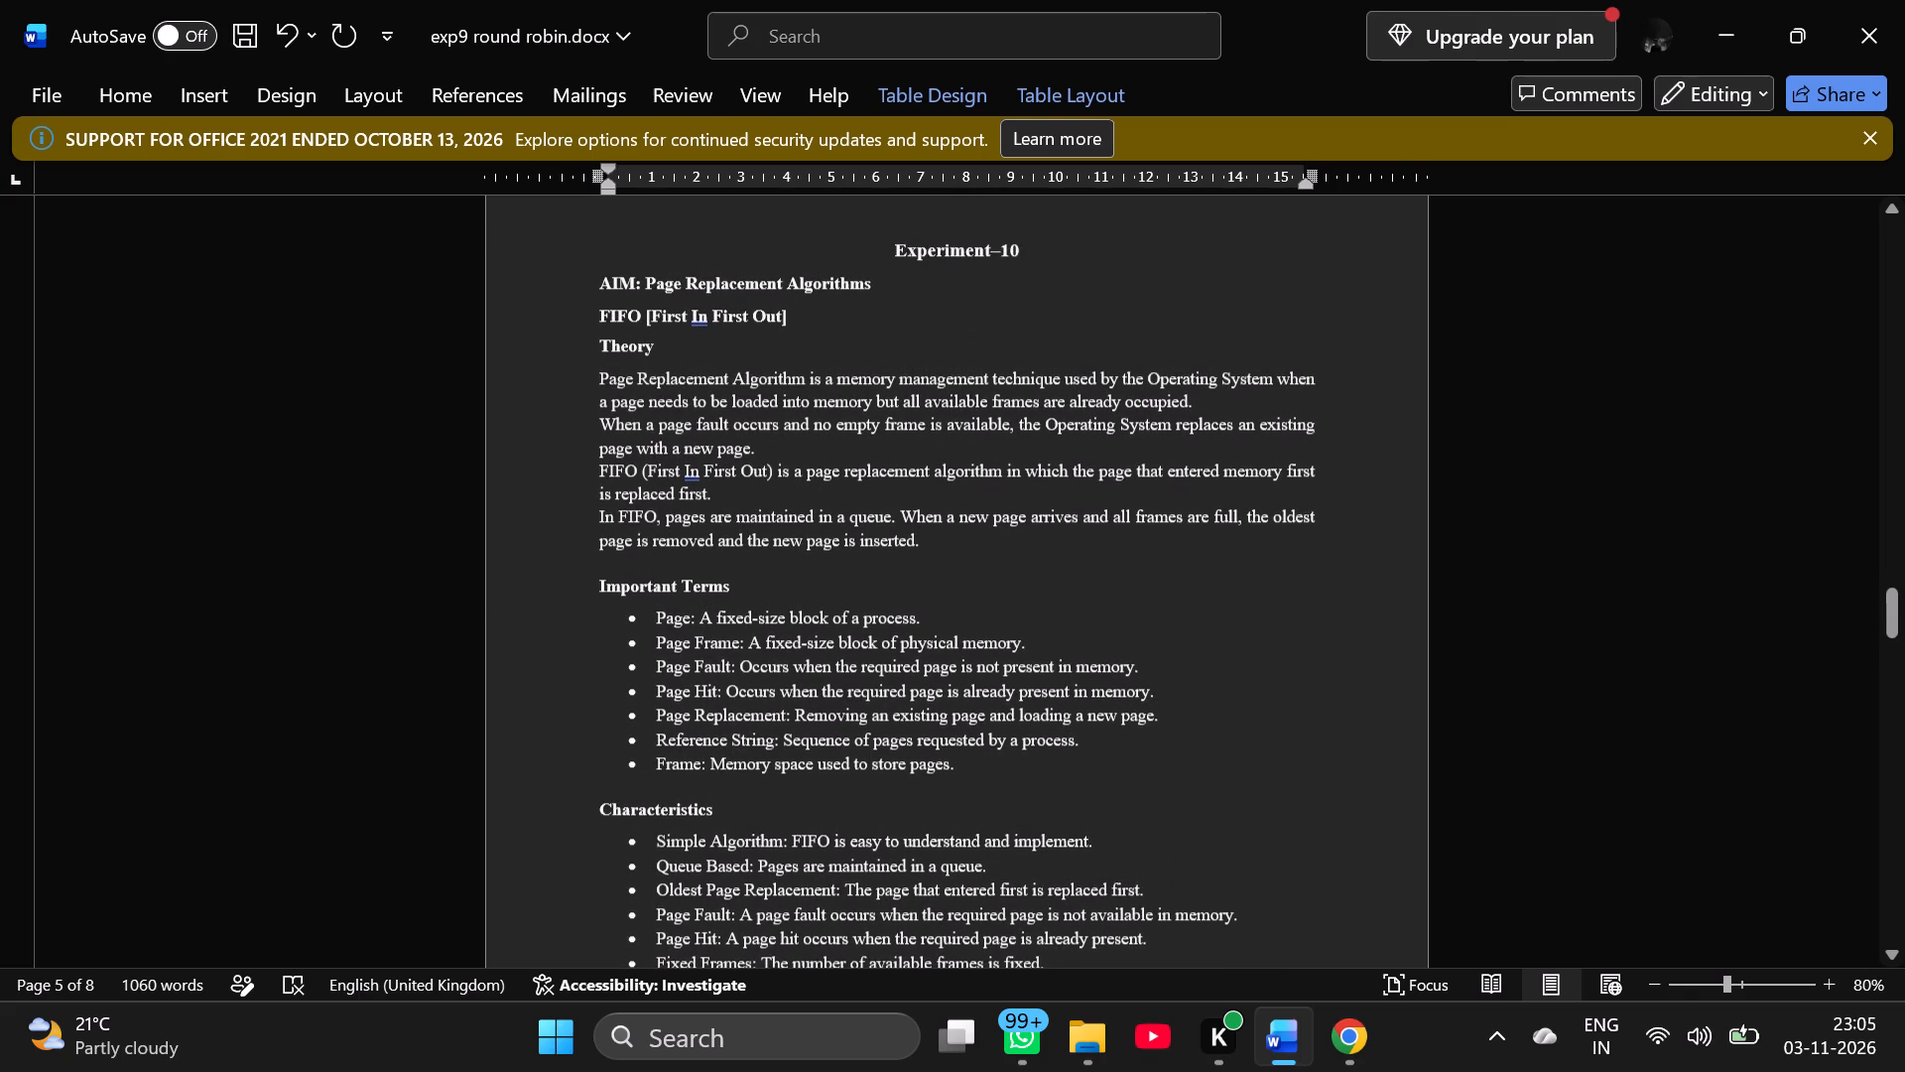
scroll(684, 751, "up", 1)
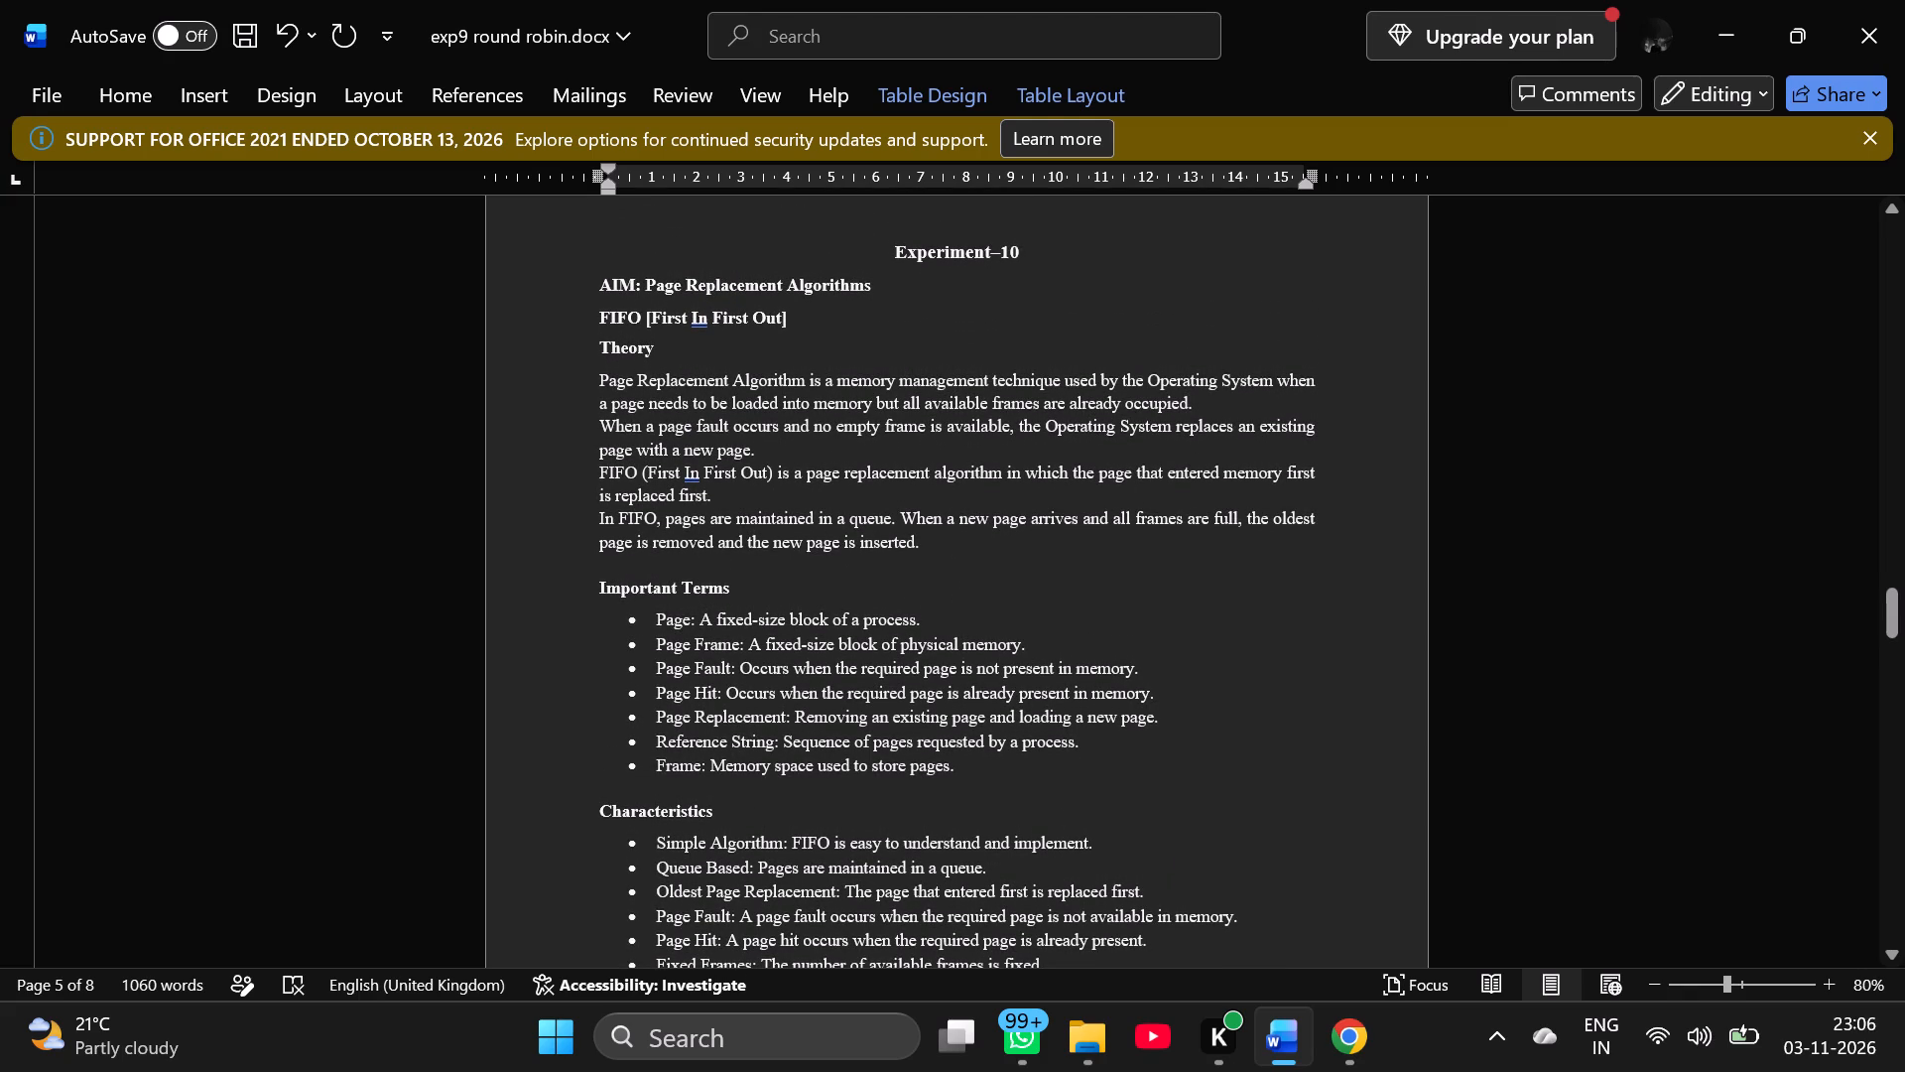
Switch to Chrome and open the Programiz online C compiler in a new tab.
left_click(1345, 1013)
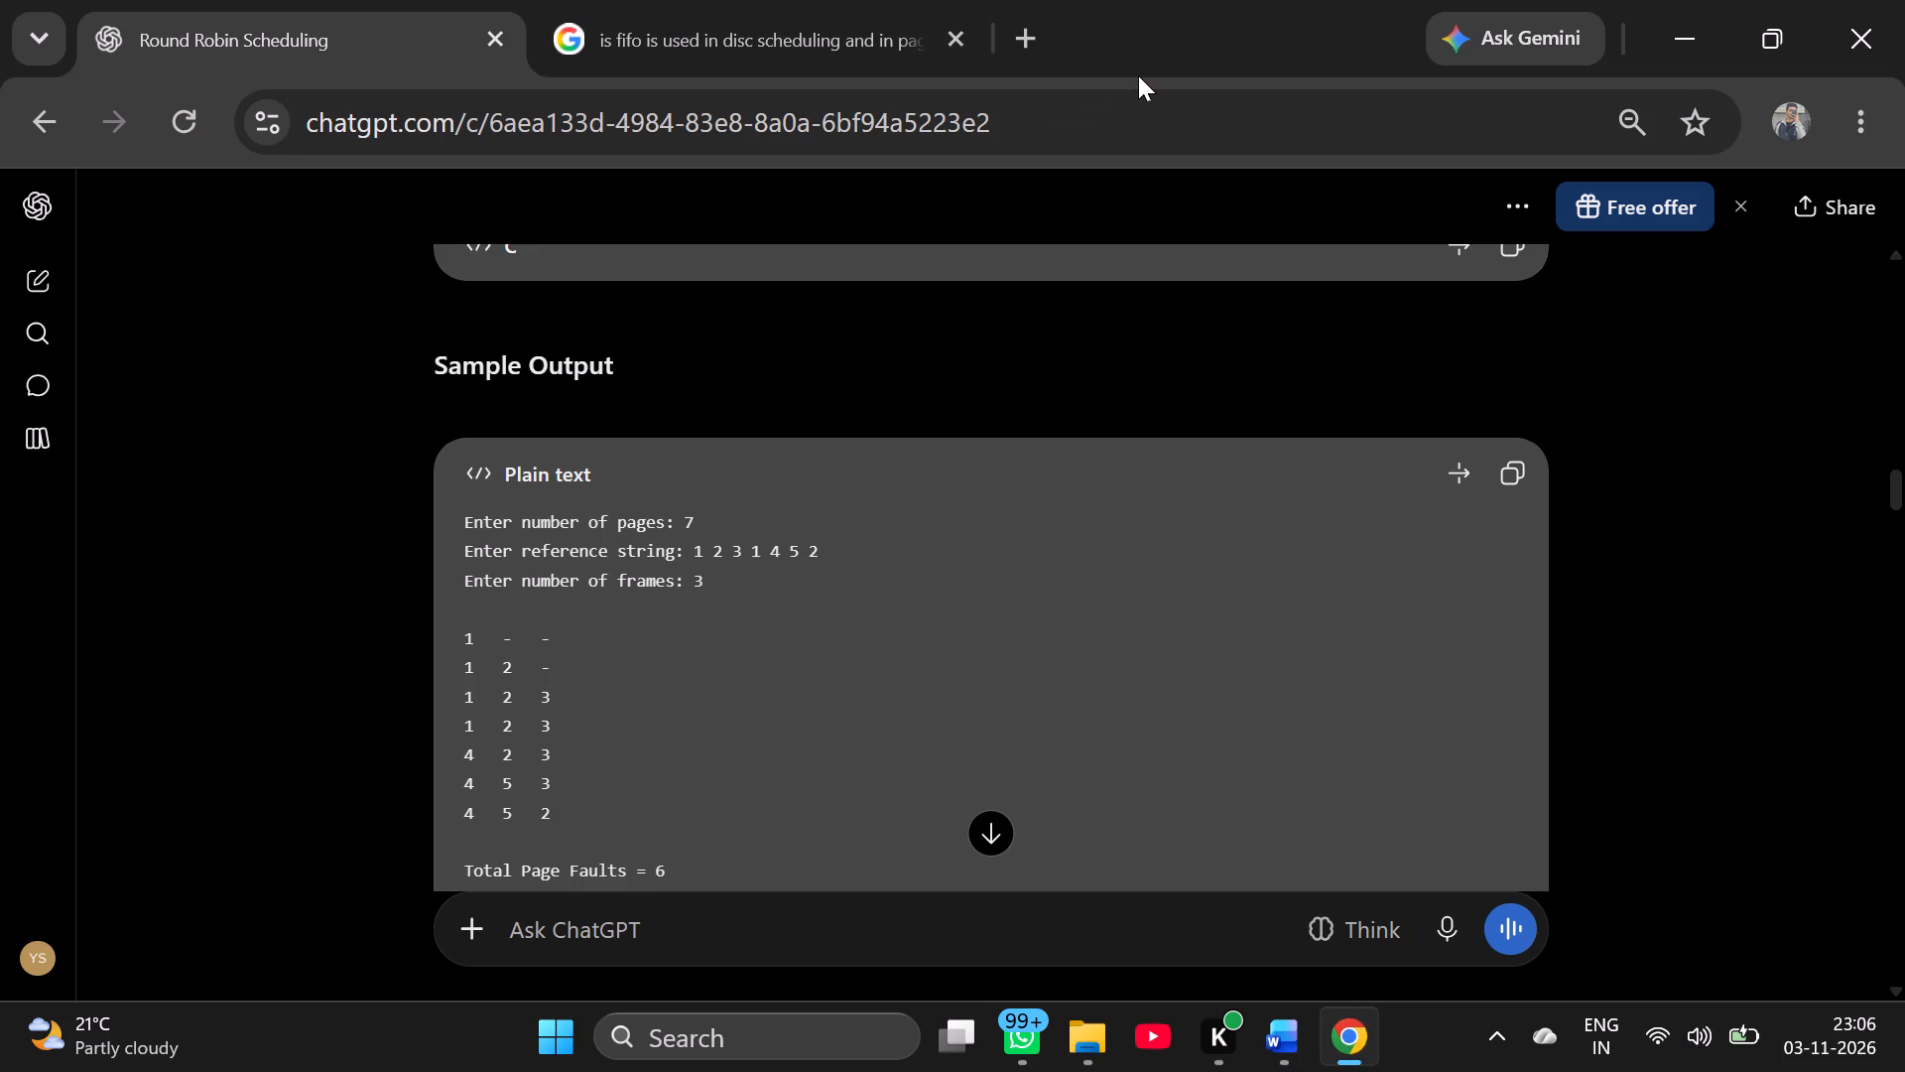
left_click(1029, 7)
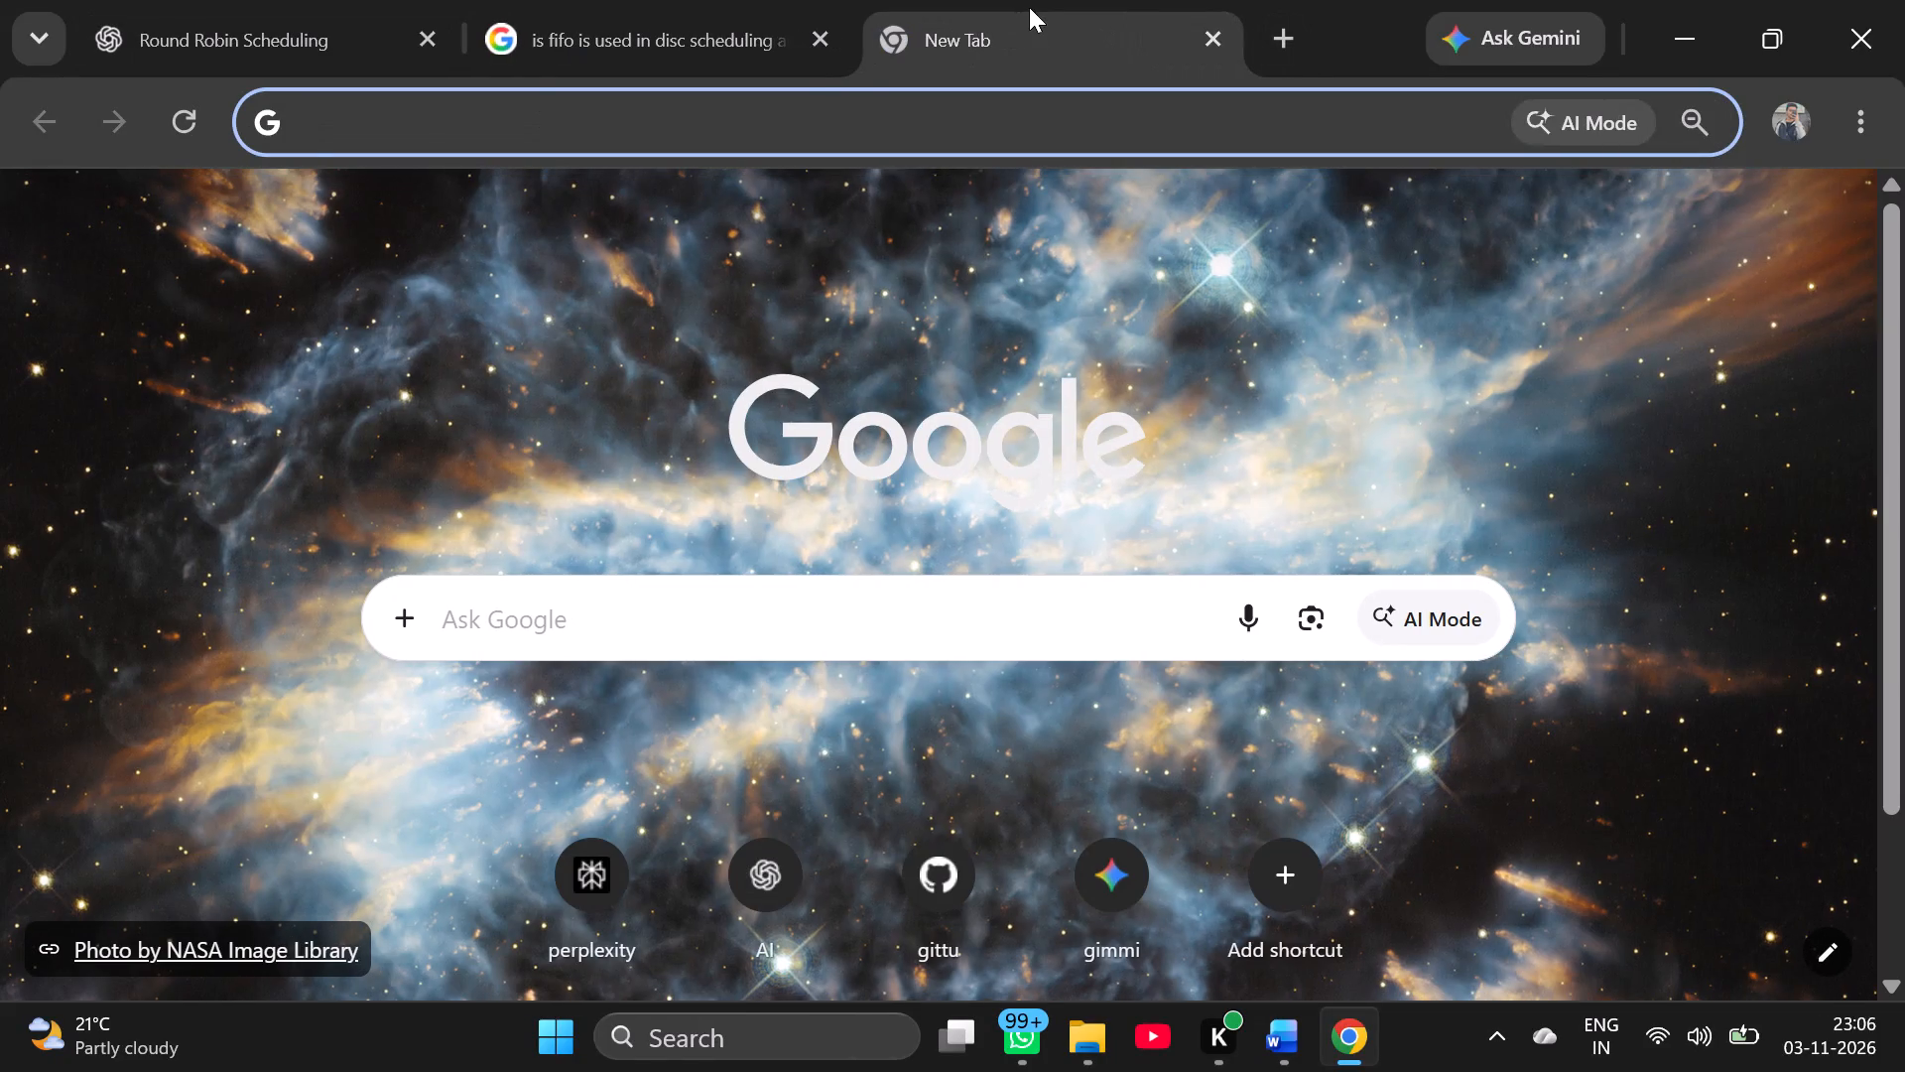
type("progr")
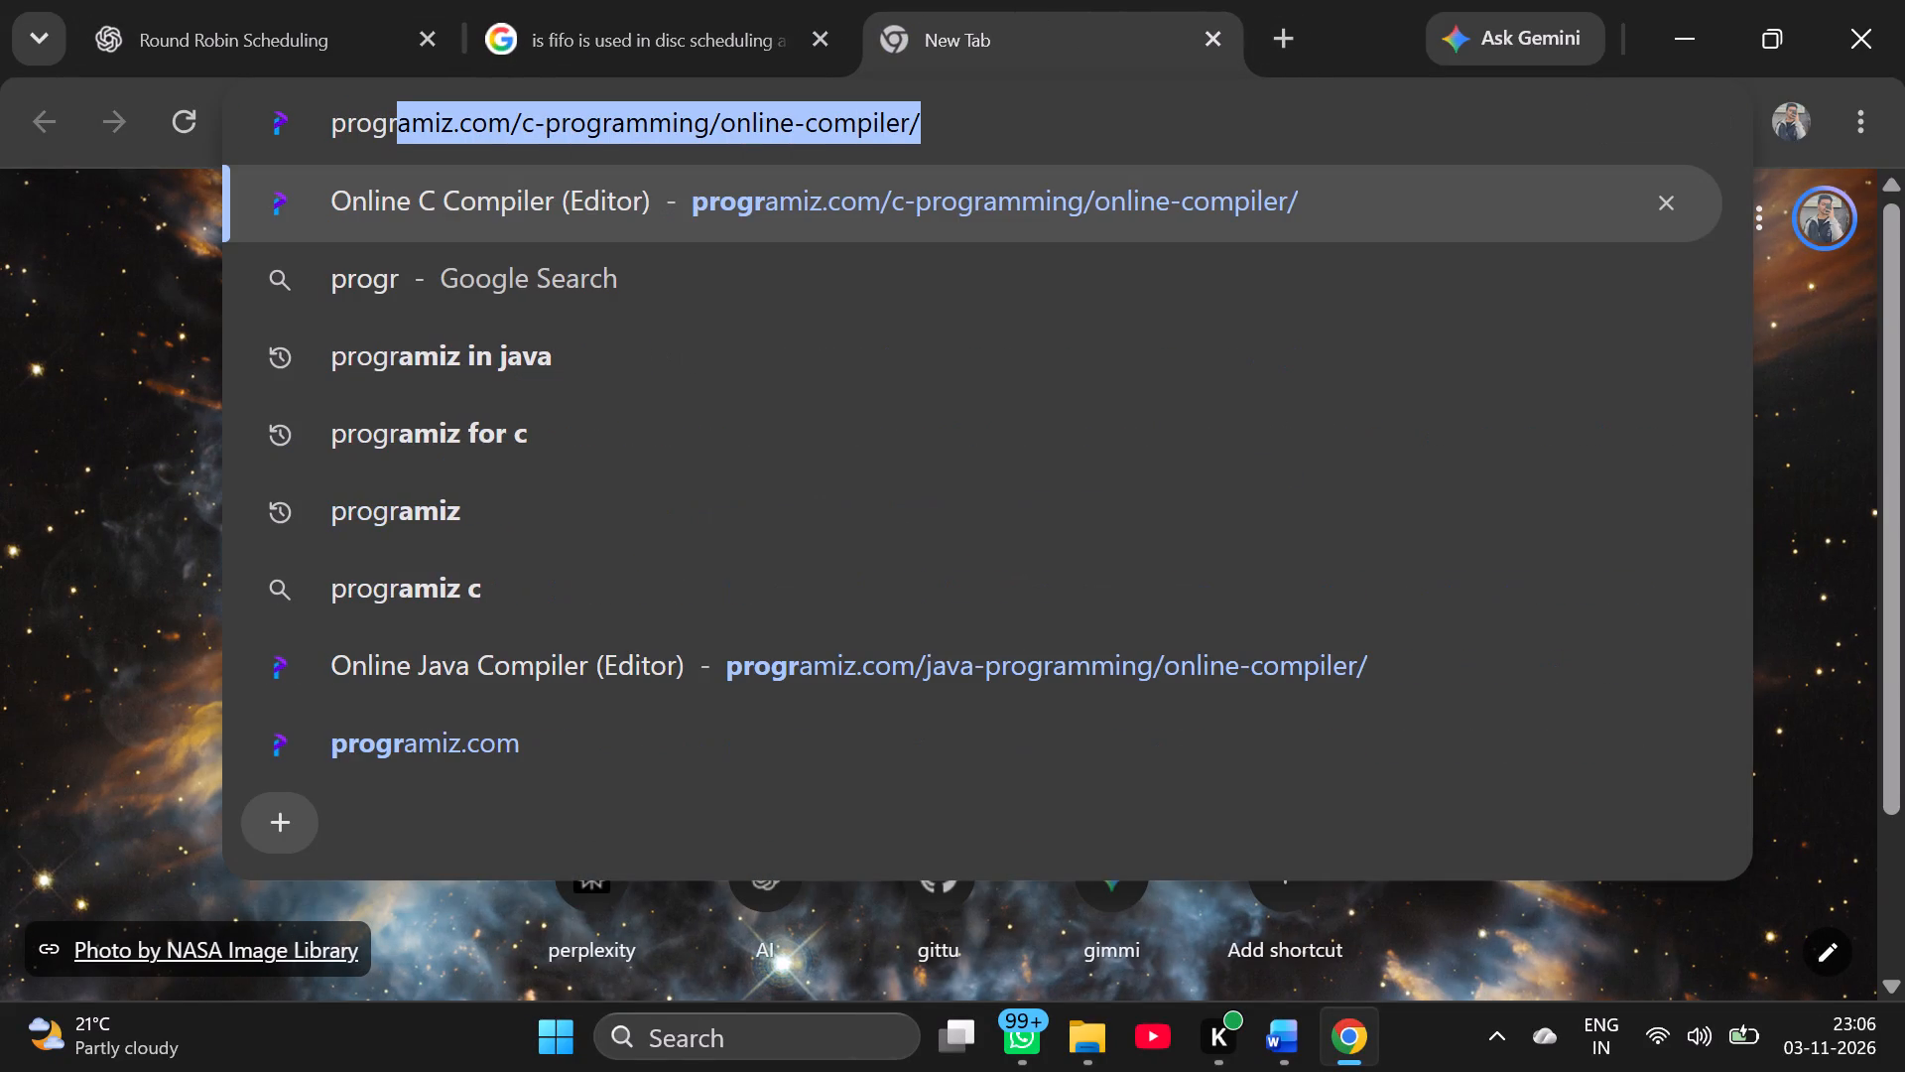
left_click(629, 199)
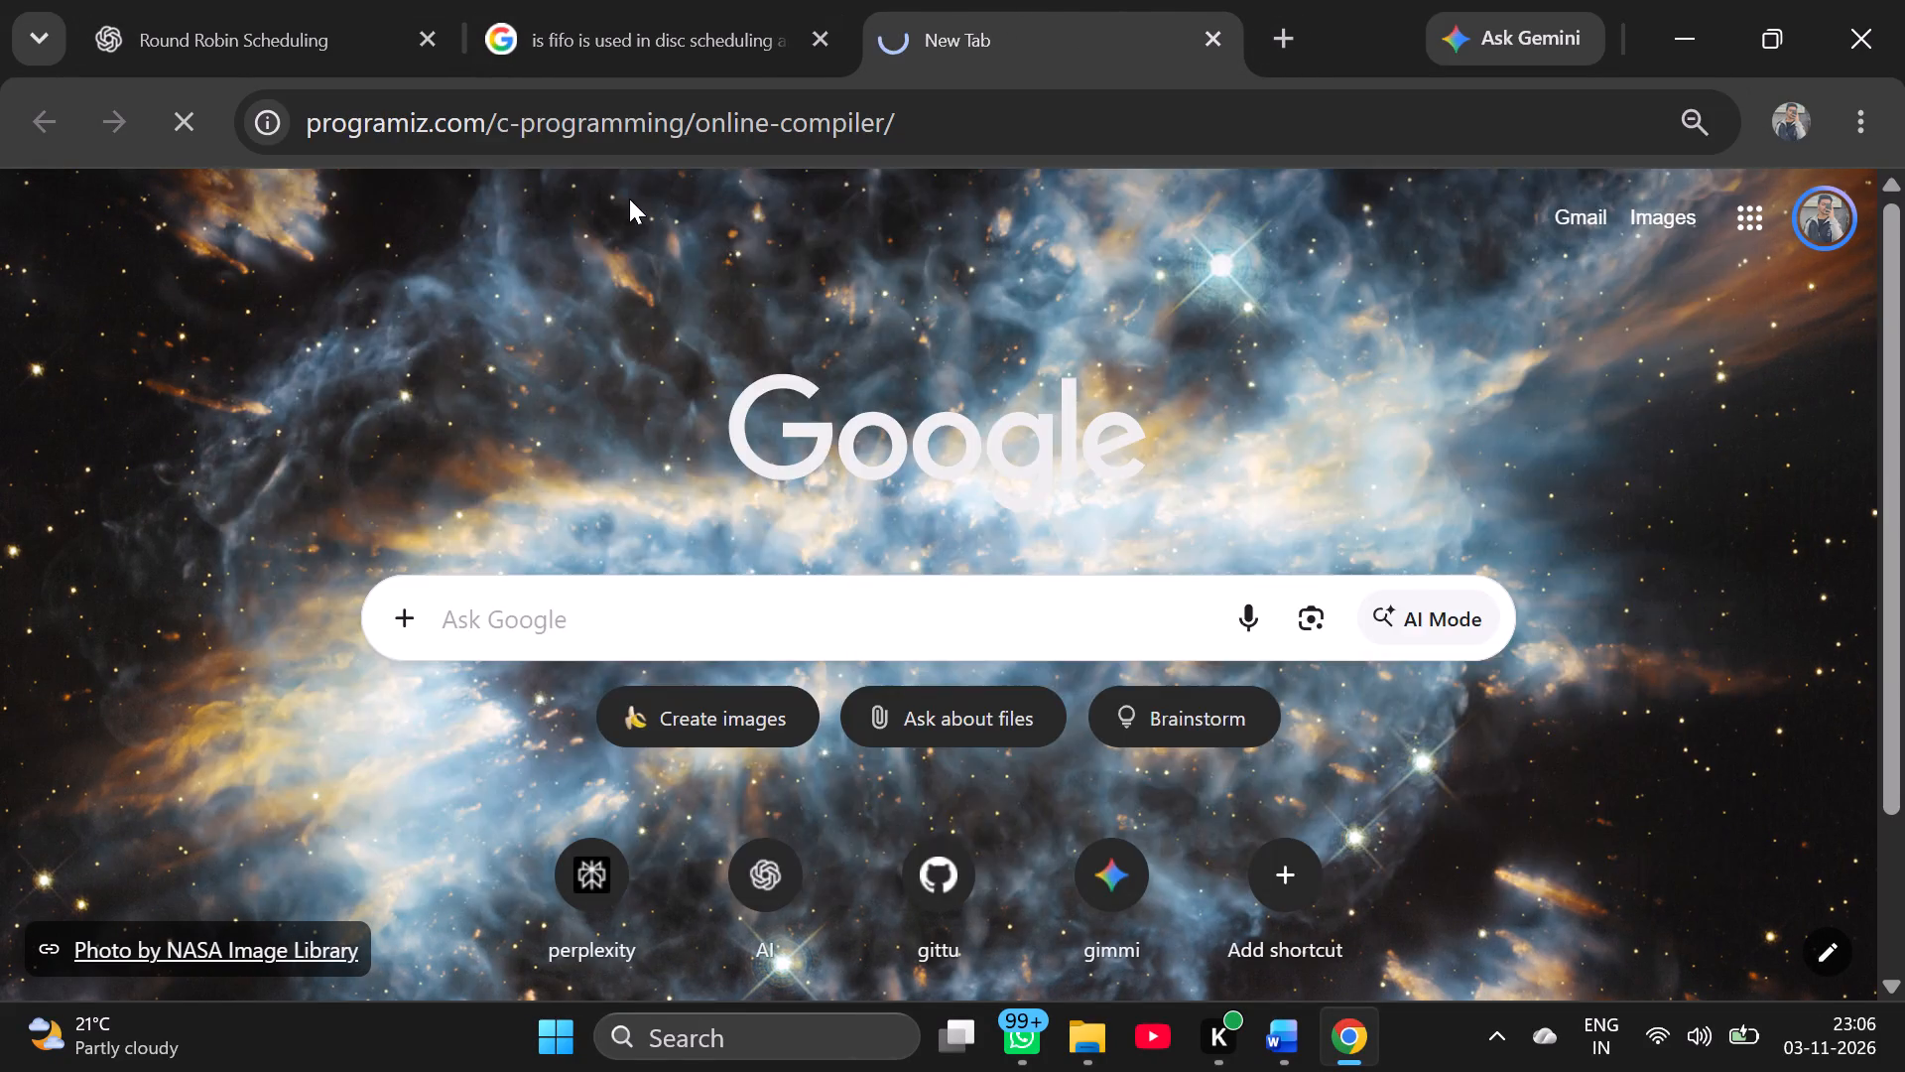
left_click(705, 649)
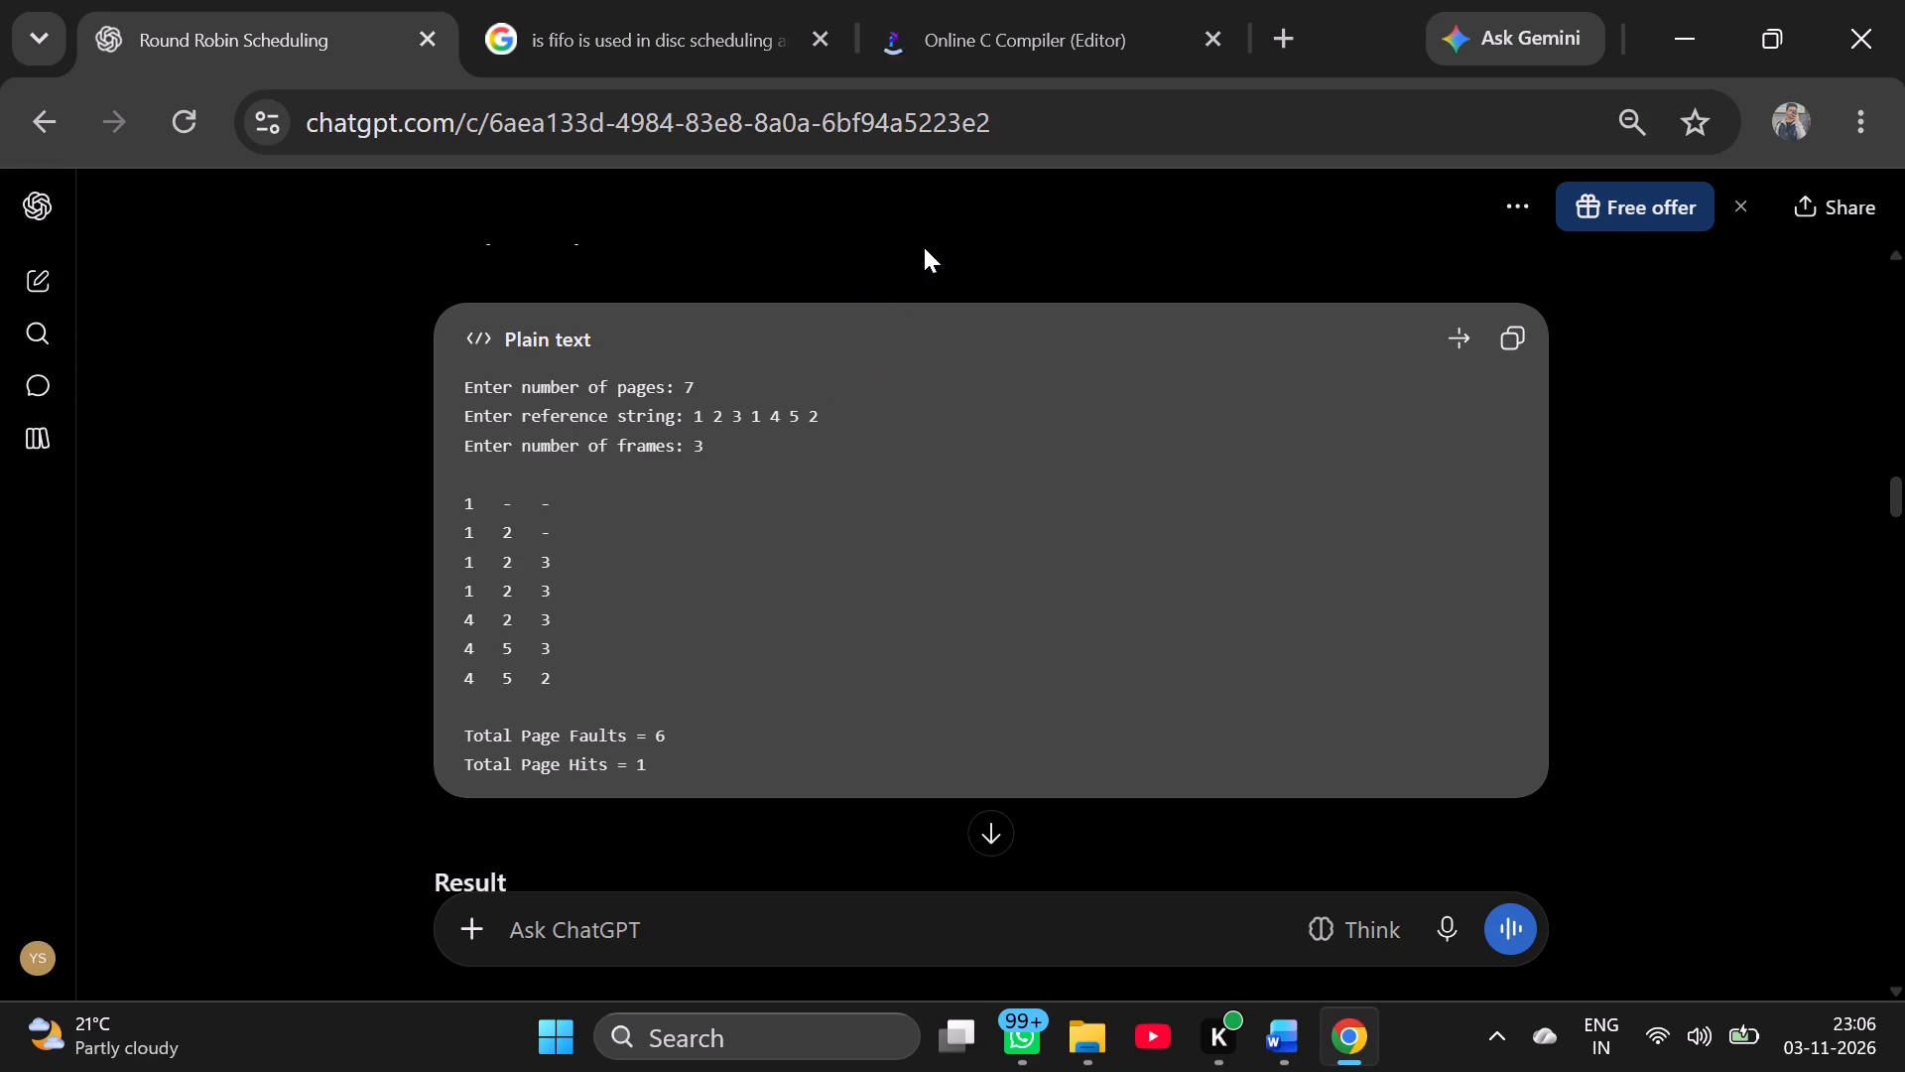
Return to the Programiz compiler, close the advert and enter 7 as the number of pages in the running program.
left_click(995, 61)
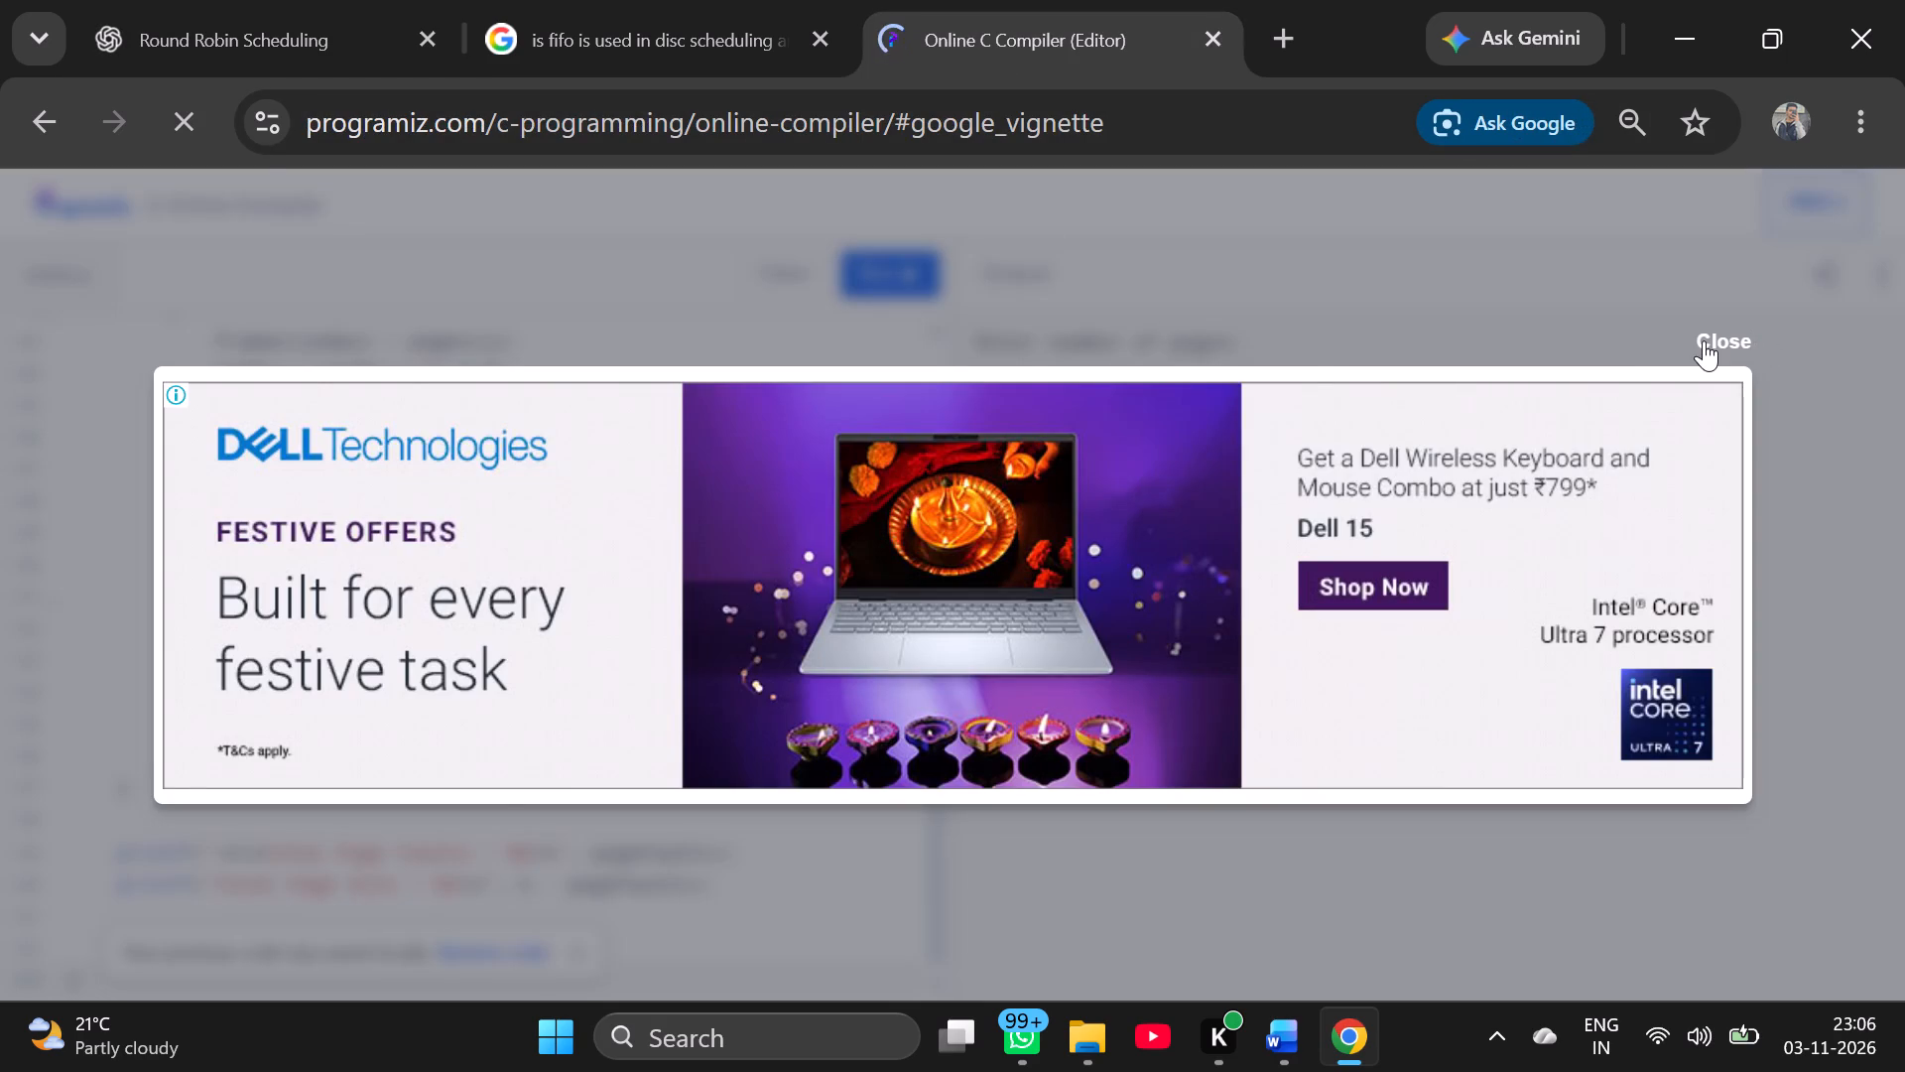
left_click(1704, 340)
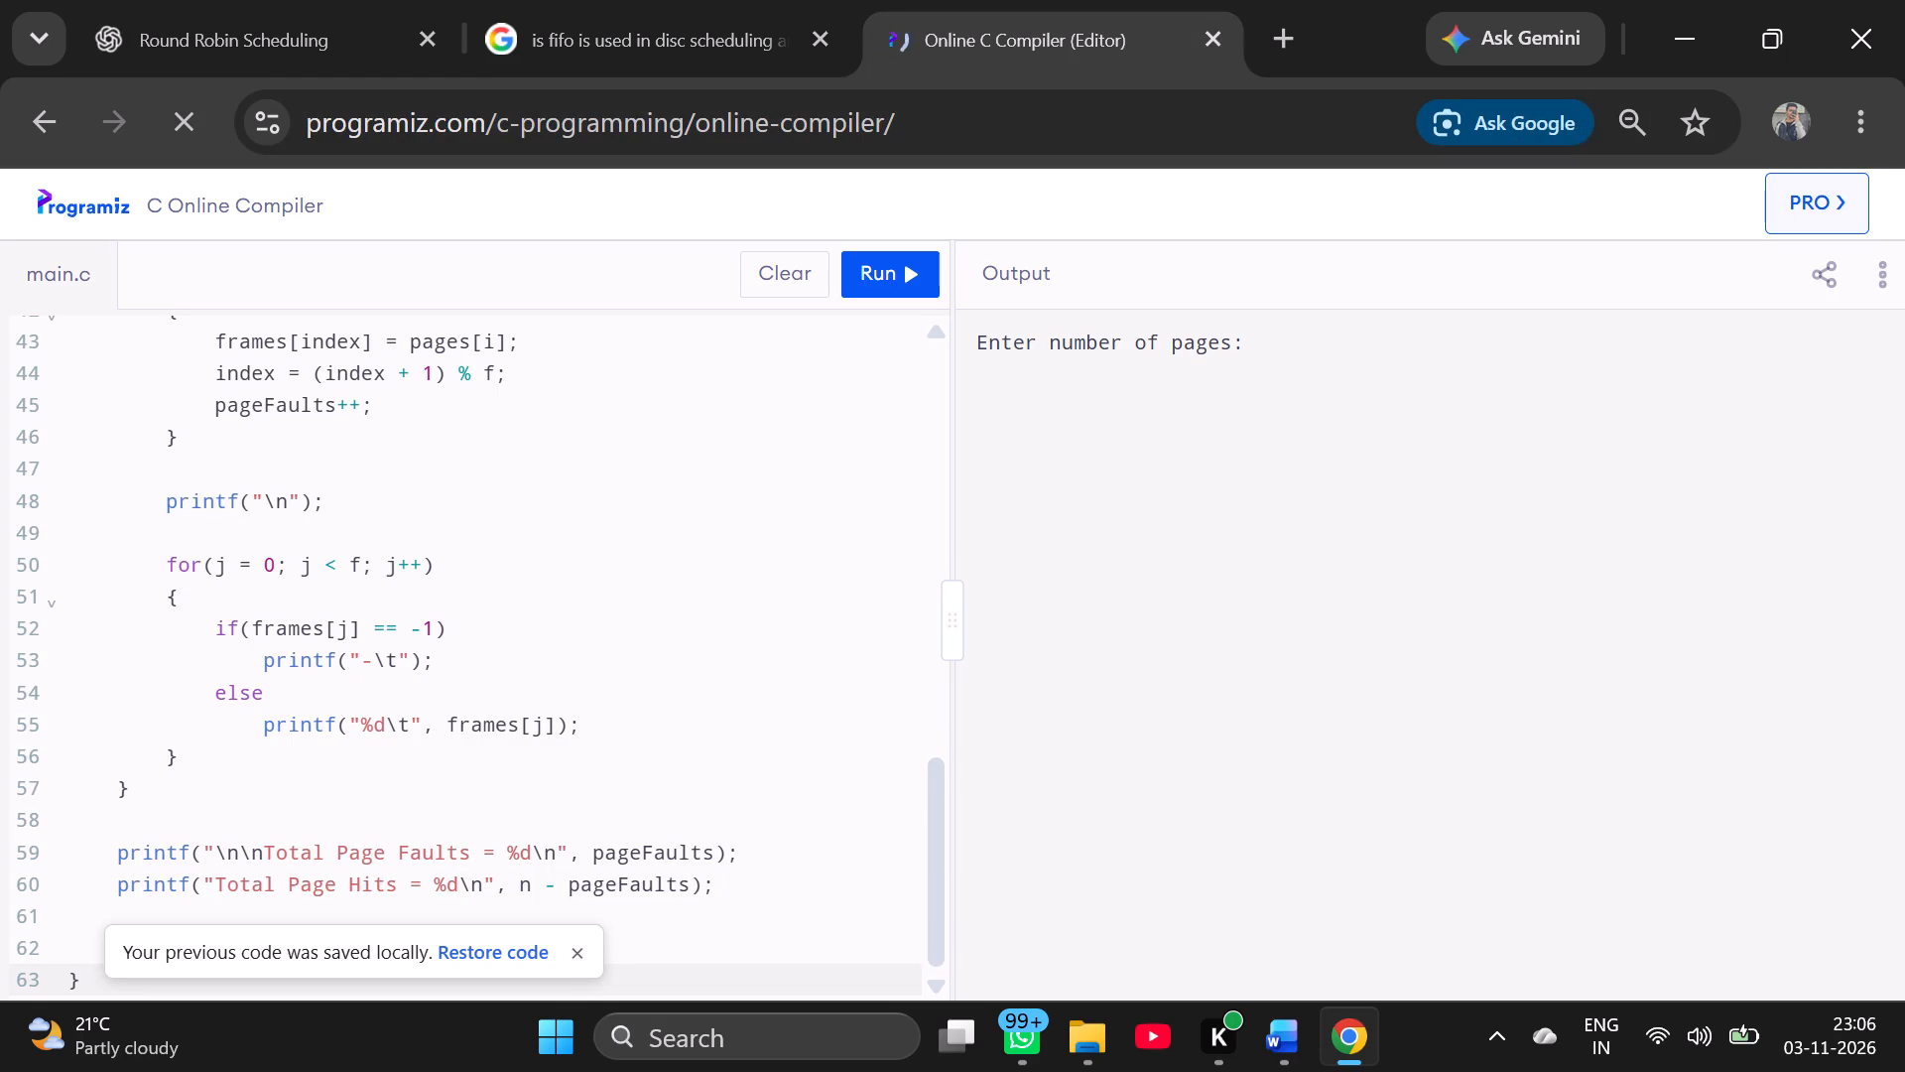
left_click(1289, 358)
key("7")
key("Return")
Enter the reference string 1 2 3 1 4 5 2 and 3 frames in the running FIFO program.
key("1")
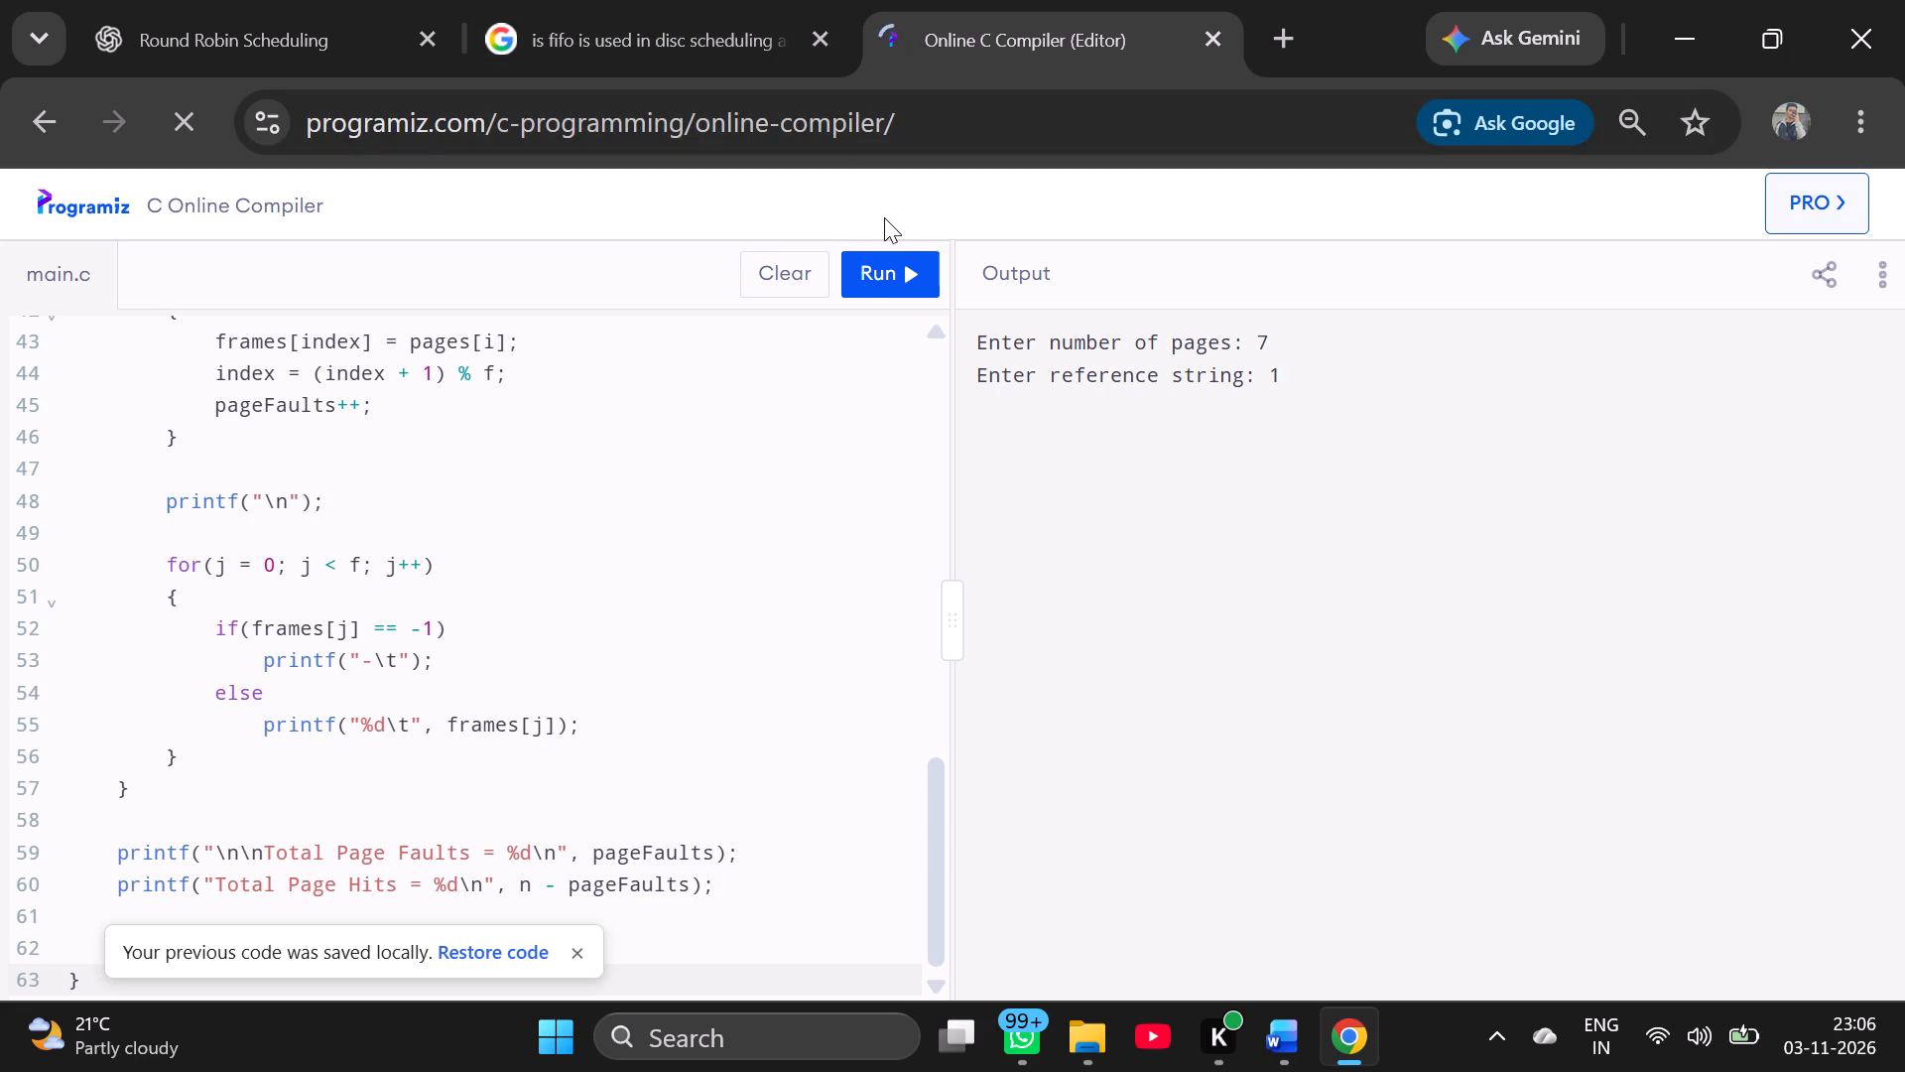
key("space")
type("2 3 14")
key("space")
key("BackSpace")
key("BackSpace")
key("space")
type("4 5 2")
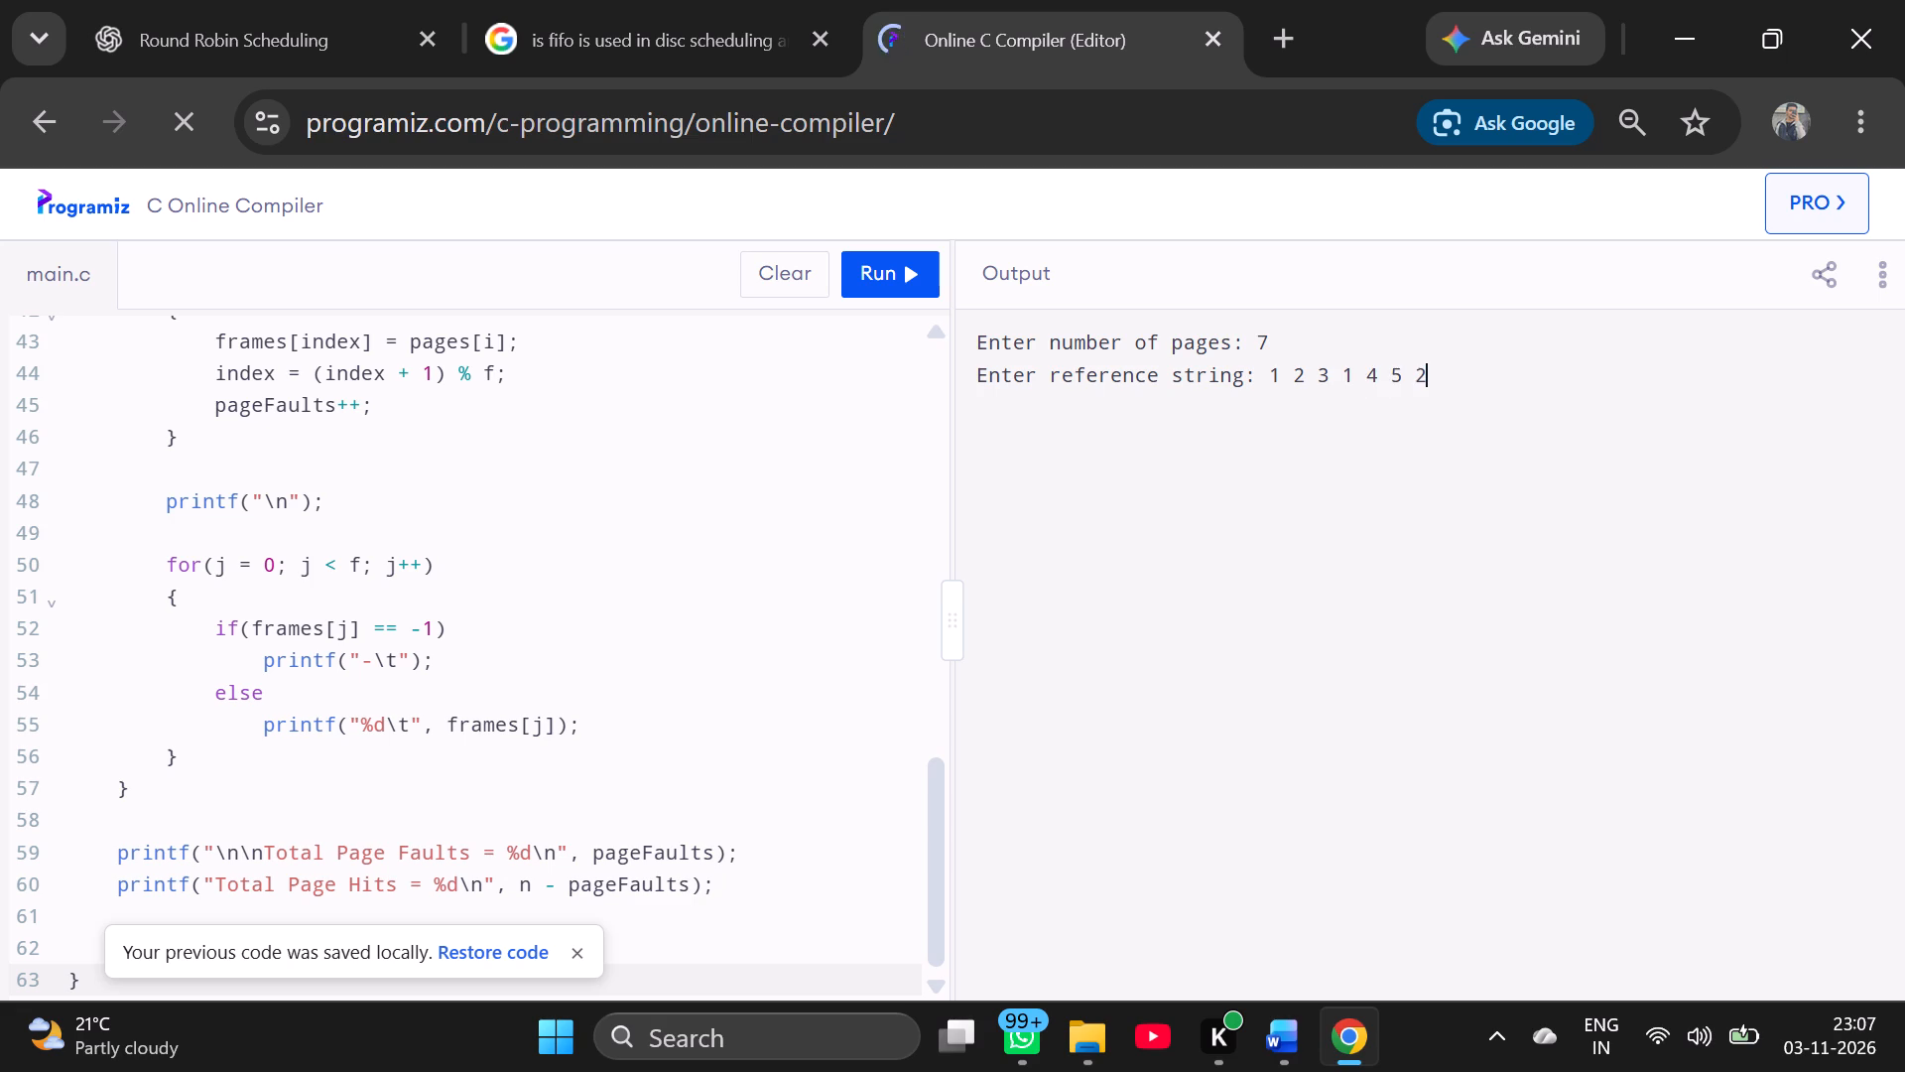
key("Return")
key("3")
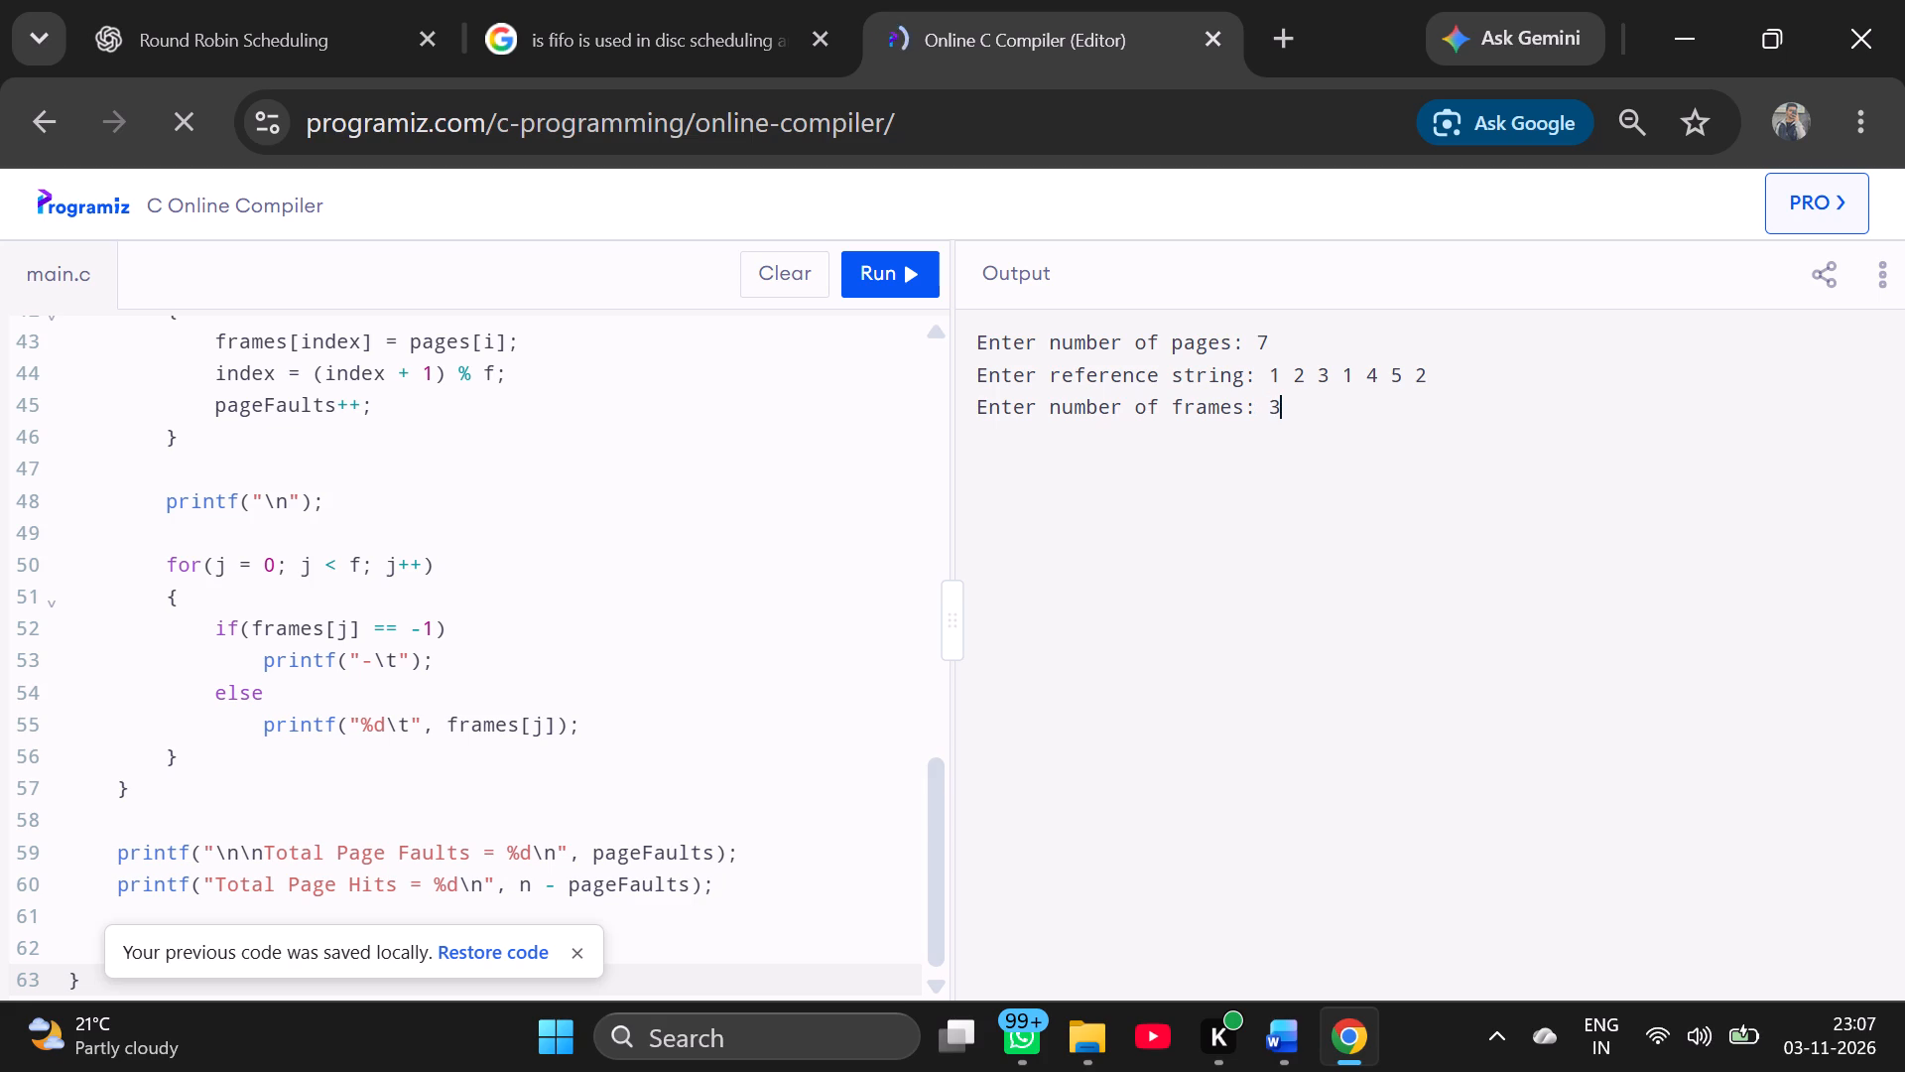
key("Return")
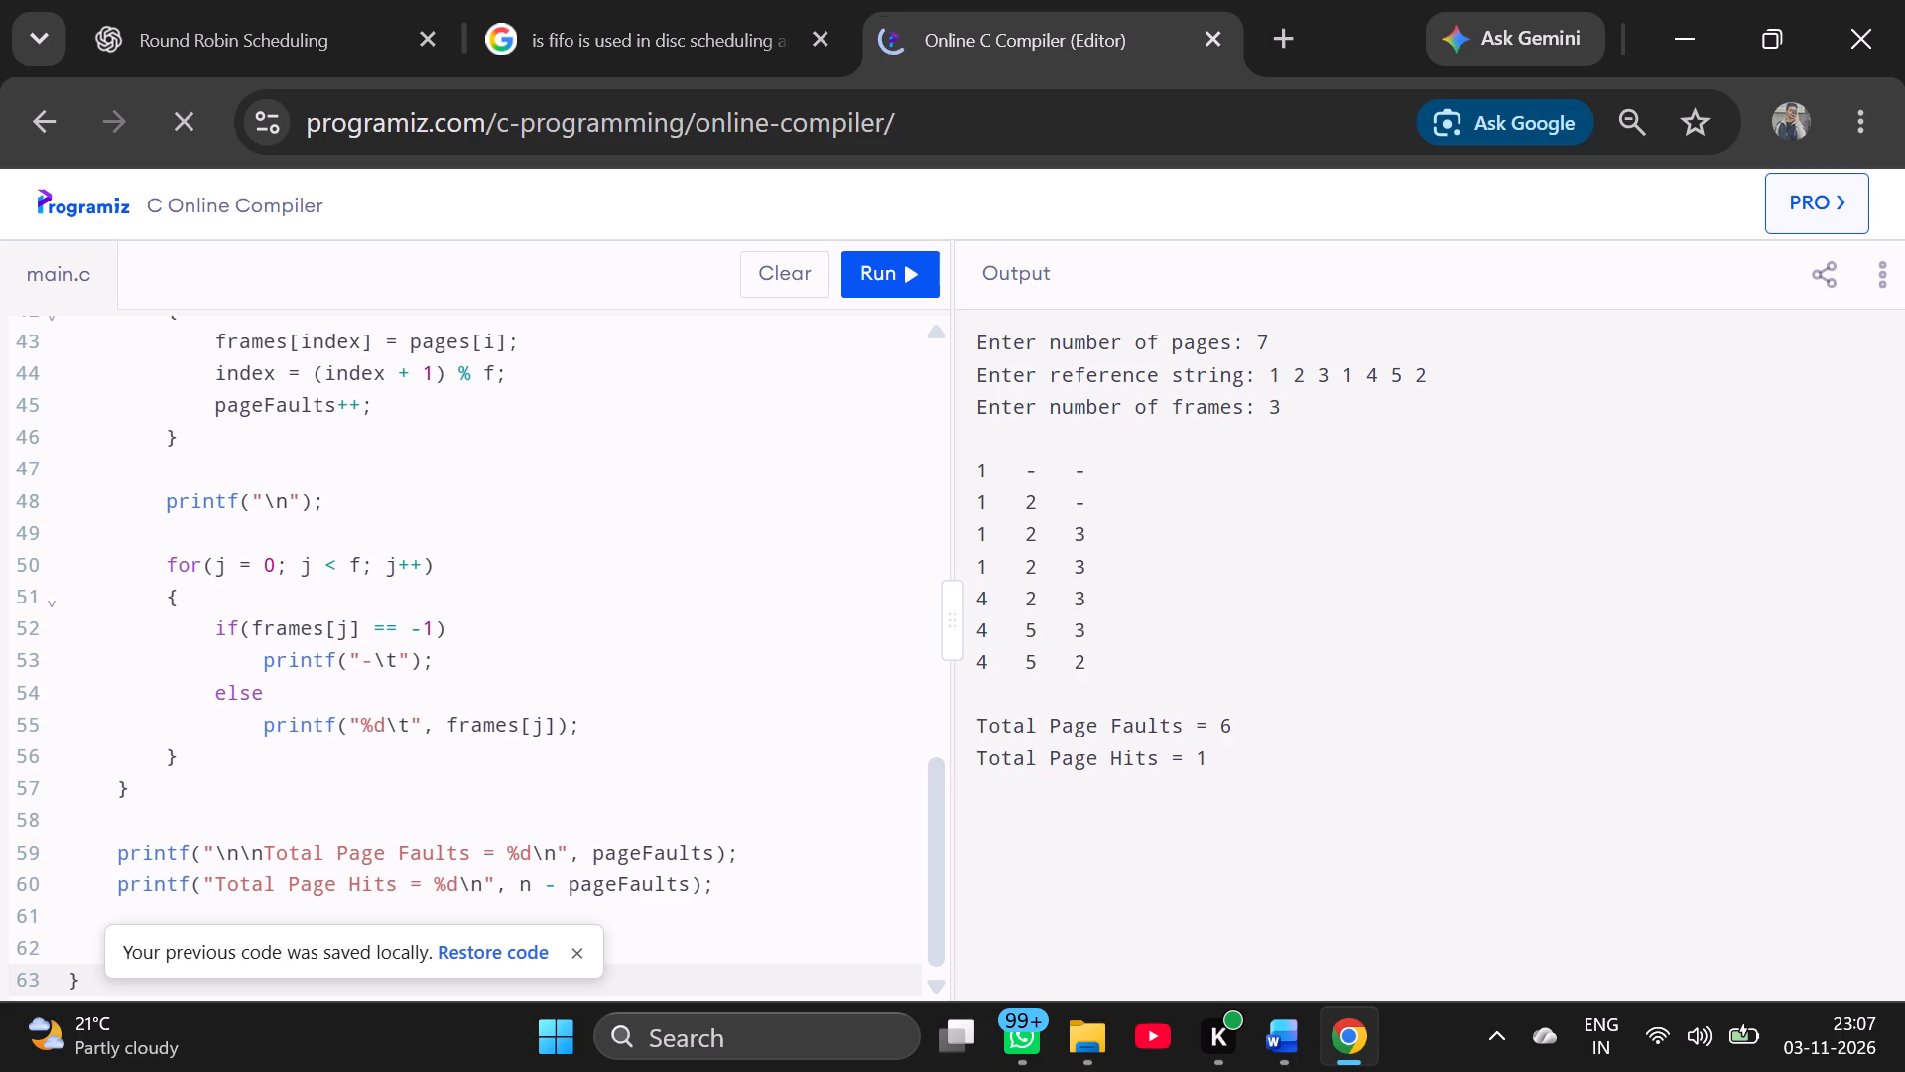
Compare the result with ChatGPT's sample output, then capture a screenshot of the Programiz Output pane with the full FIFO run.
left_click(160, 24)
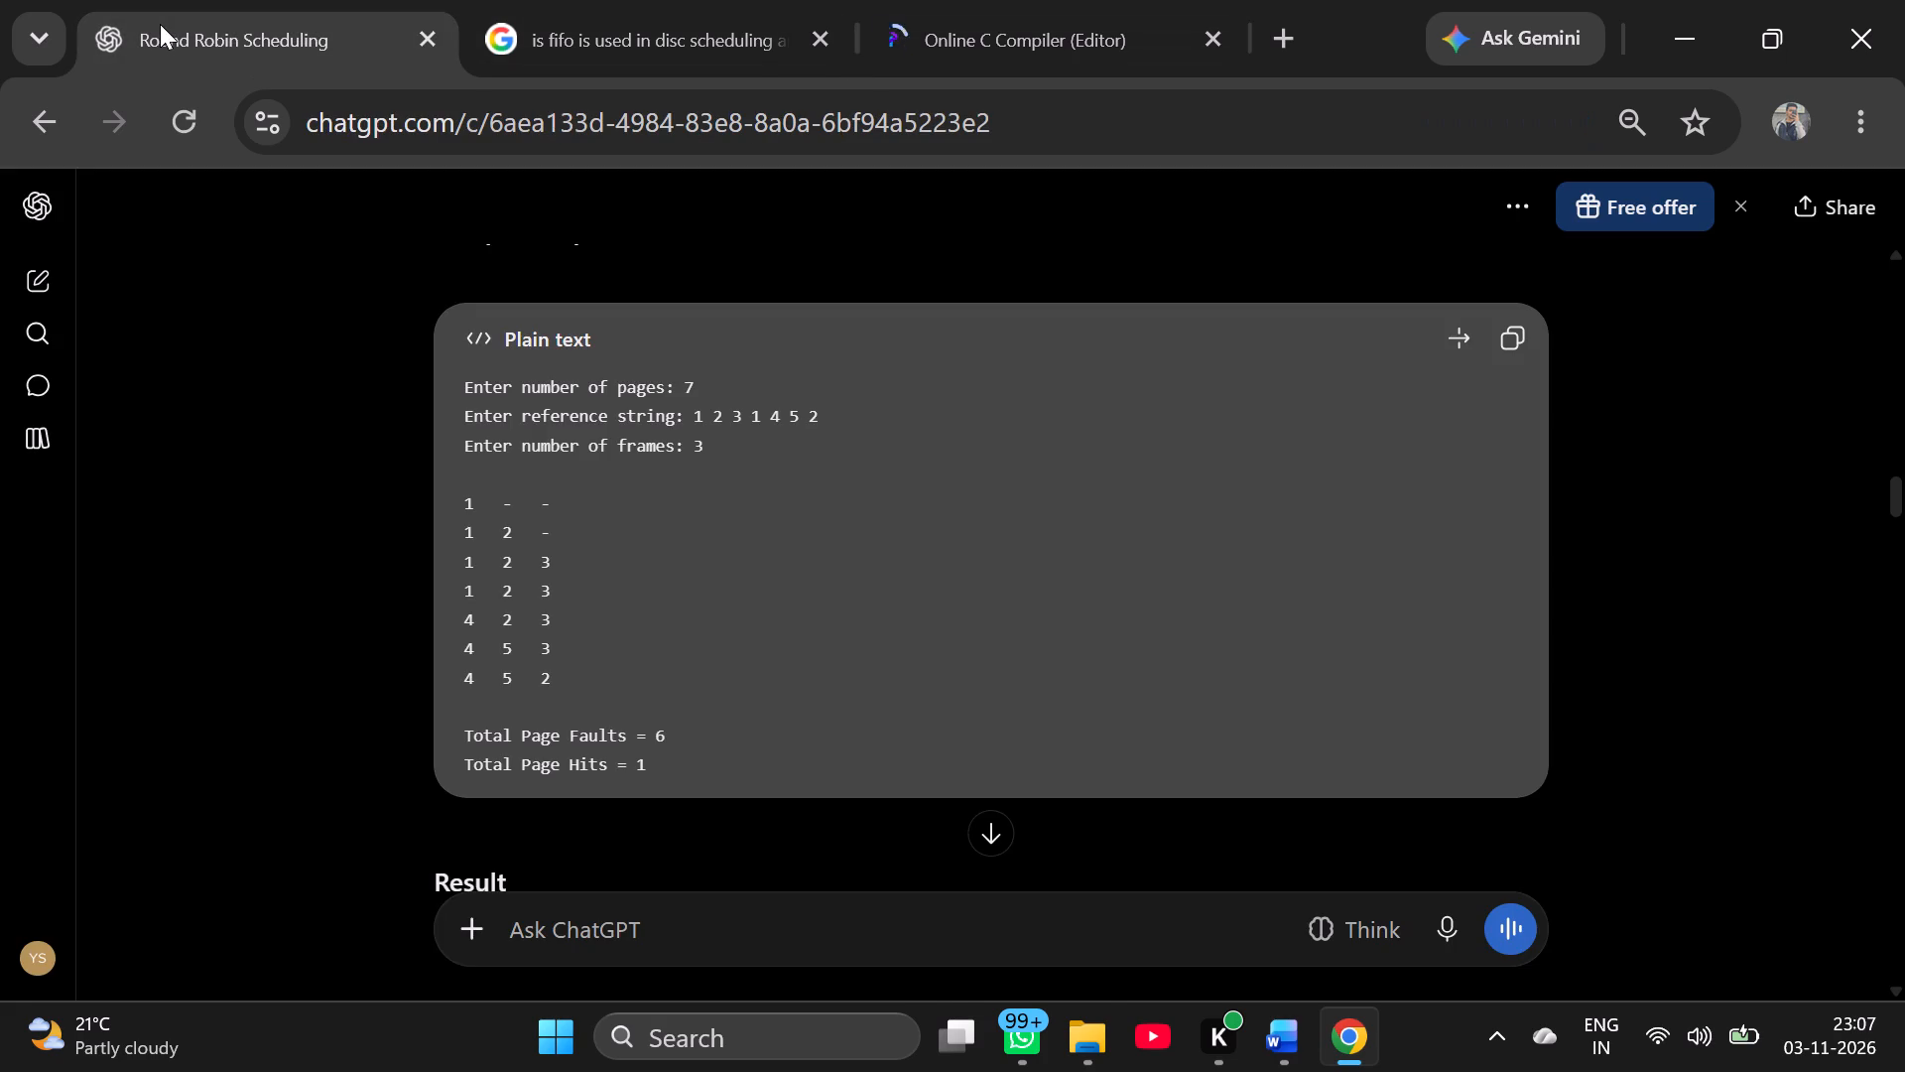
left_click(980, 32)
key("Print")
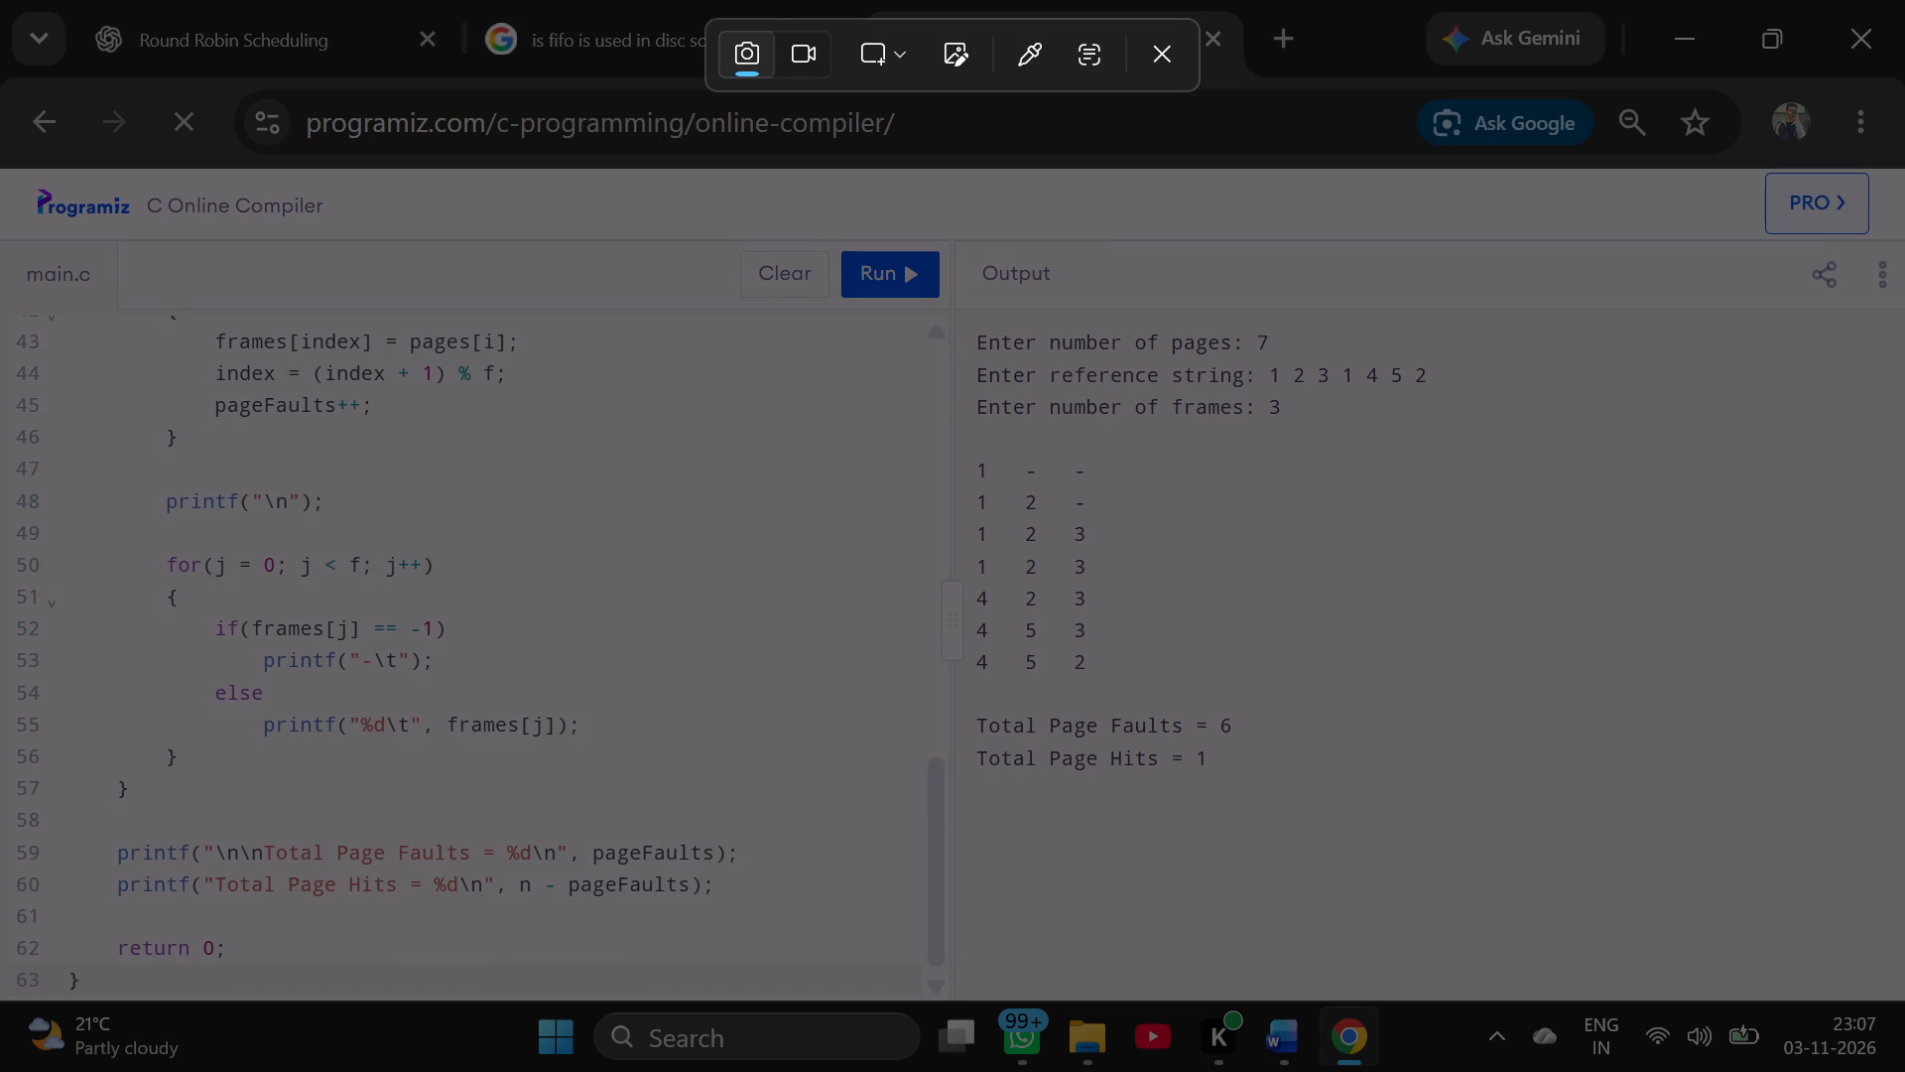
left_click_drag(952, 233, 1496, 849)
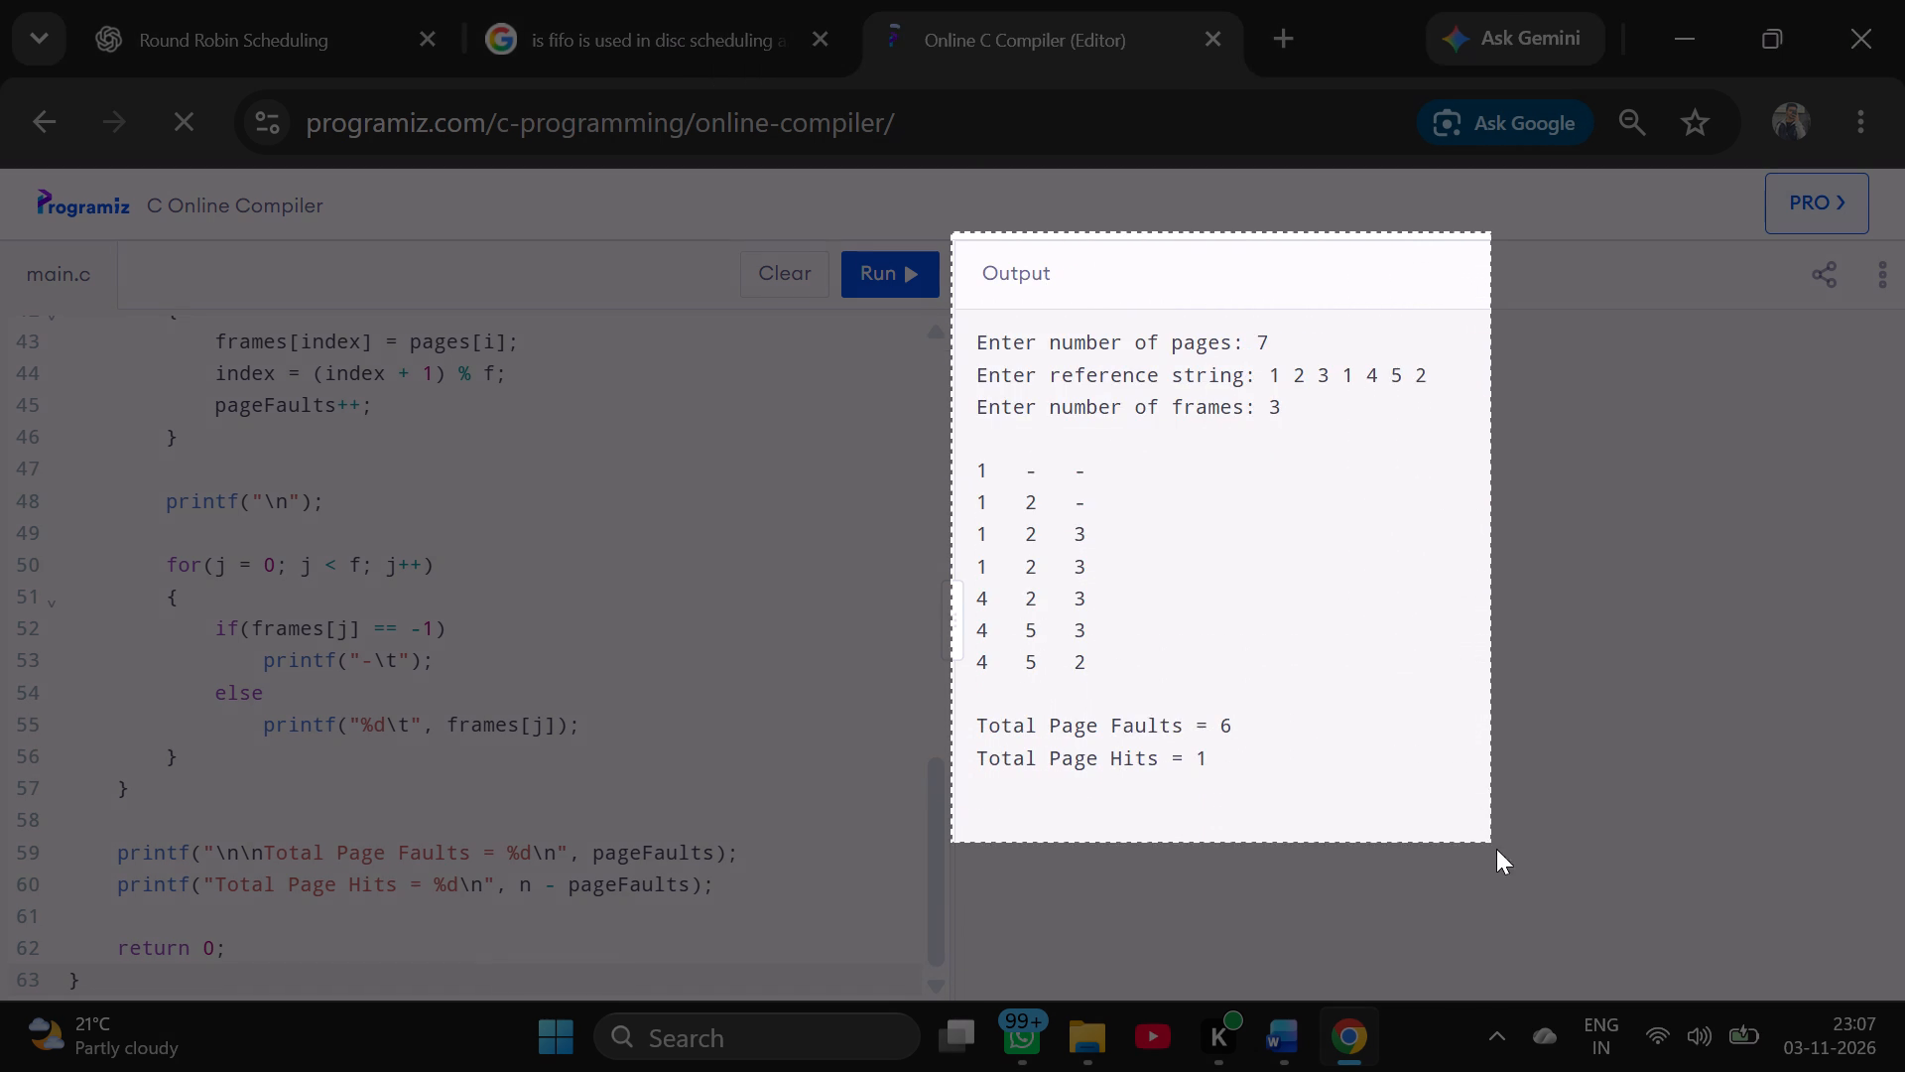
left_click_drag(1496, 849, 1708, 809)
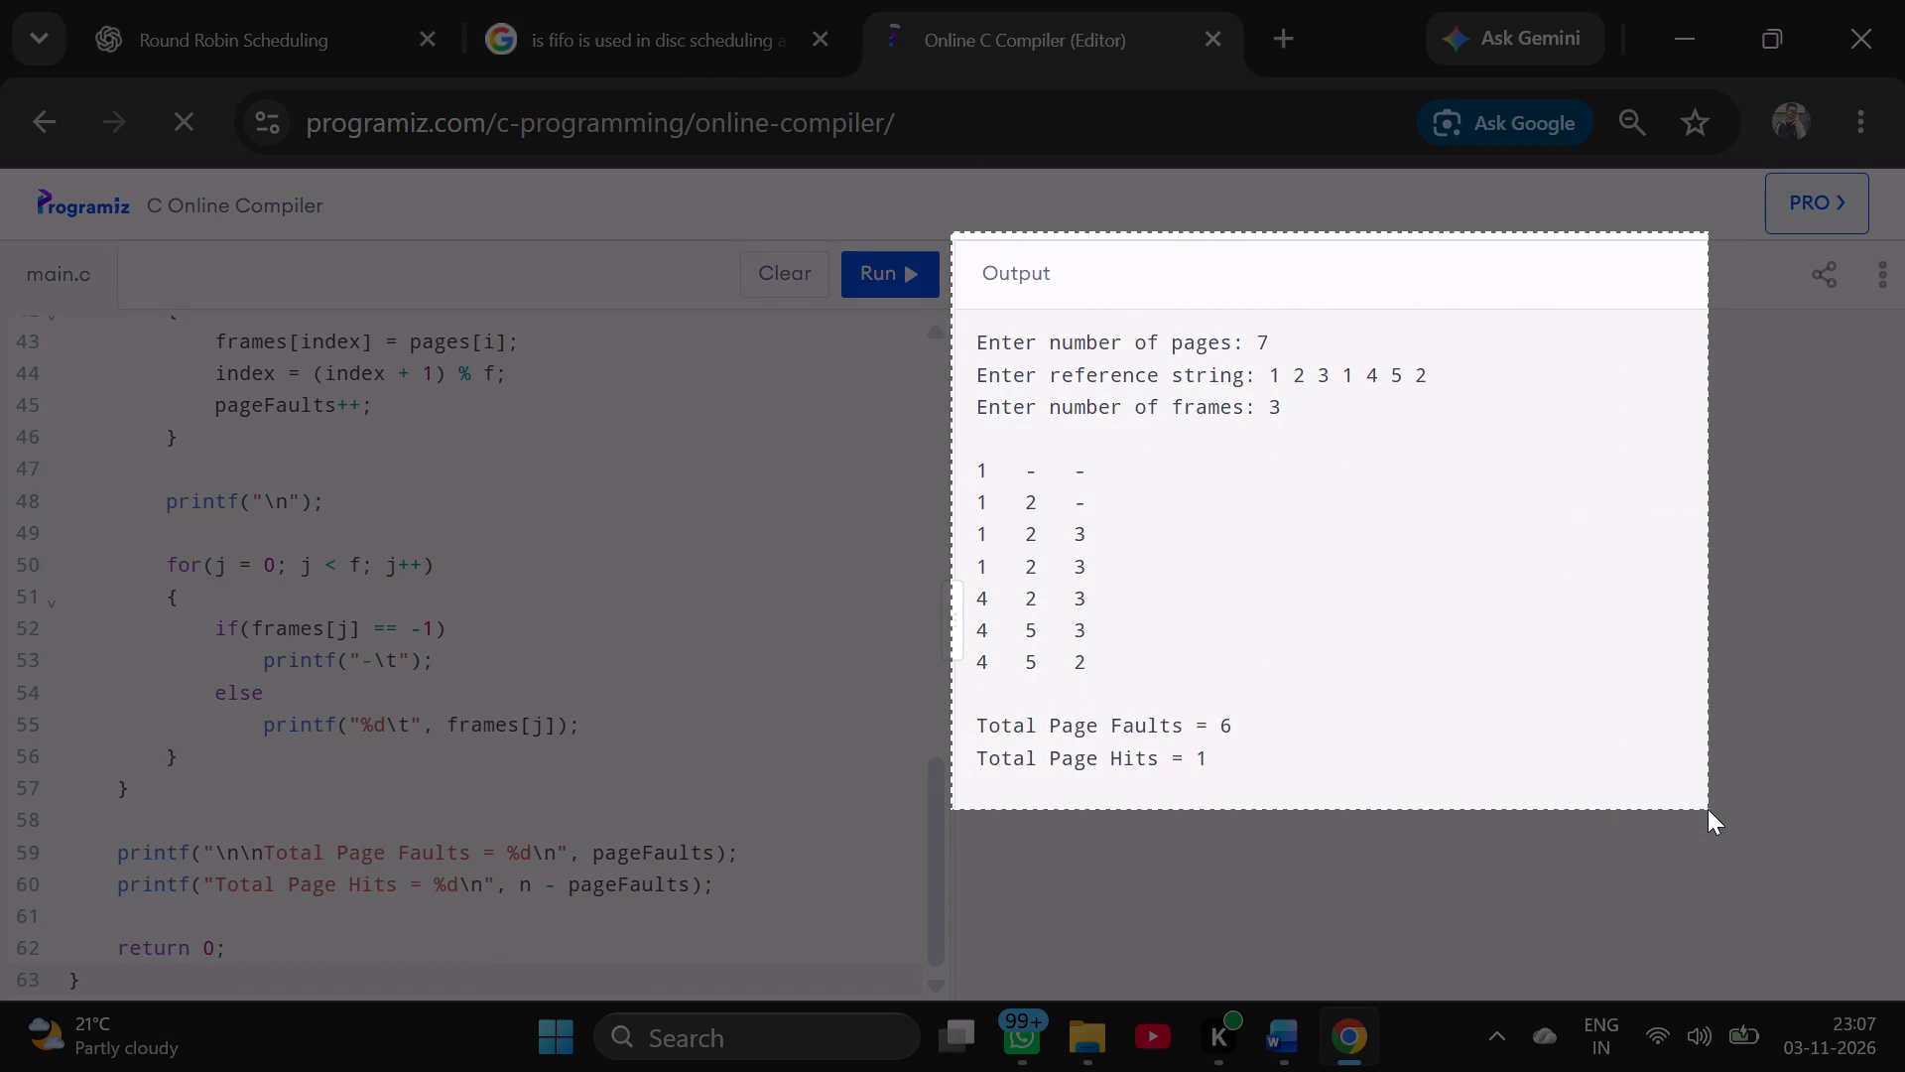
left_click_drag(1708, 809, 1755, 813)
Switch to Word and paste the captured screenshot below the Output heading after the FIFO program, leaving a blank line between.
left_click(1295, 1052)
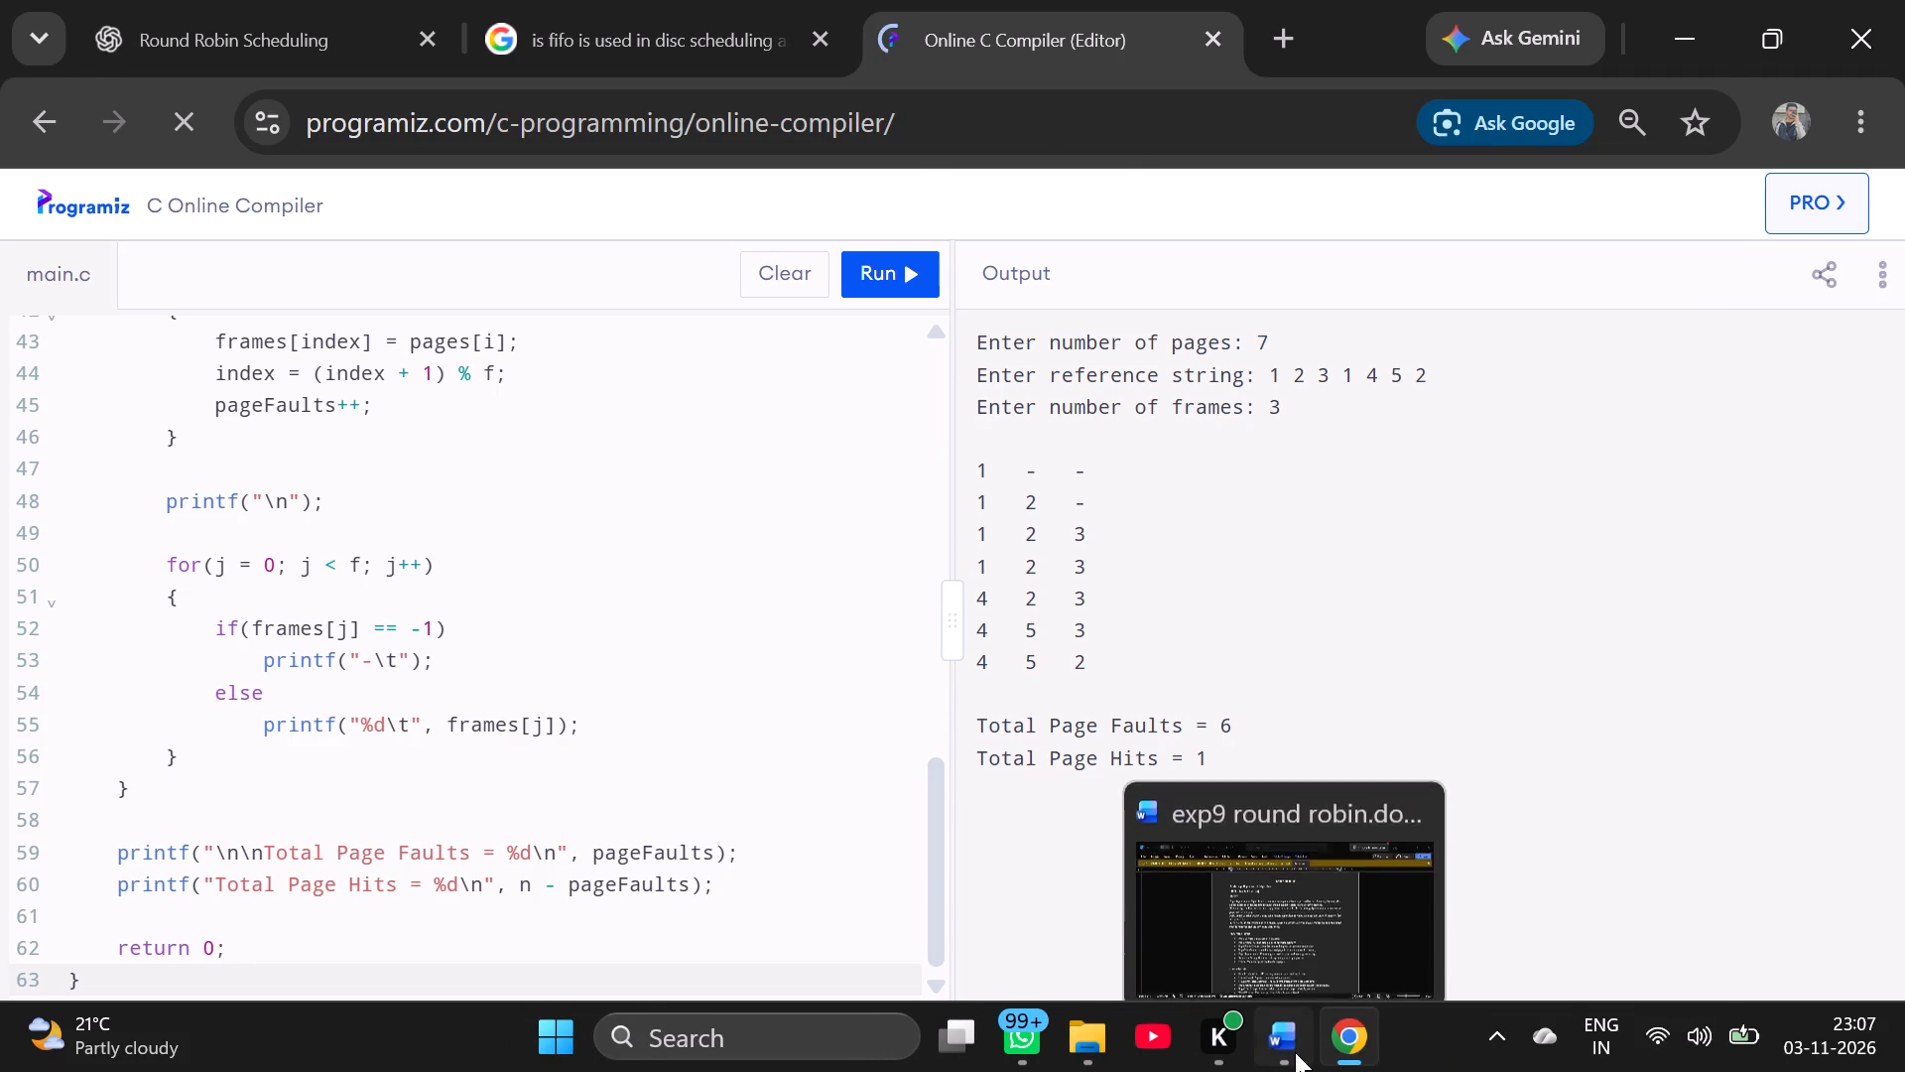
scroll(1183, 911, "down", 5)
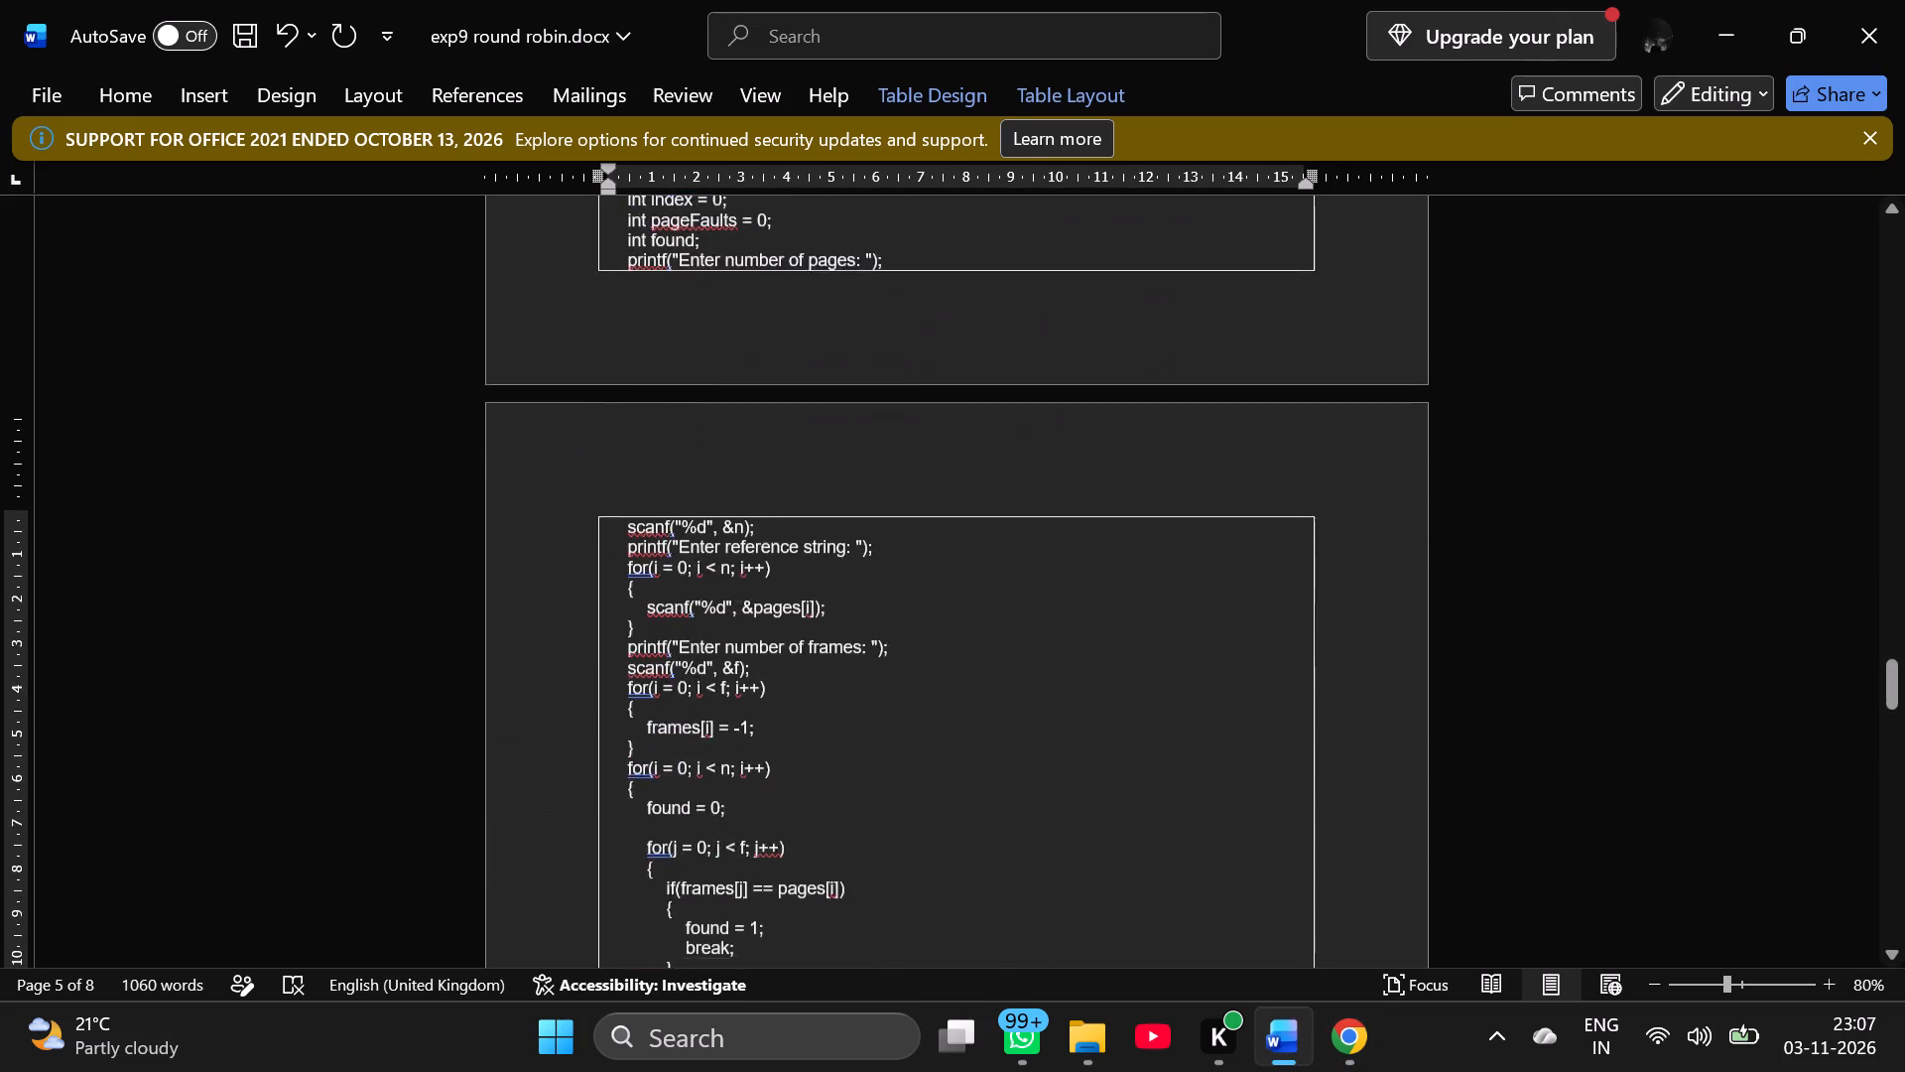
scroll(1183, 911, "down", 4)
left_click(748, 801)
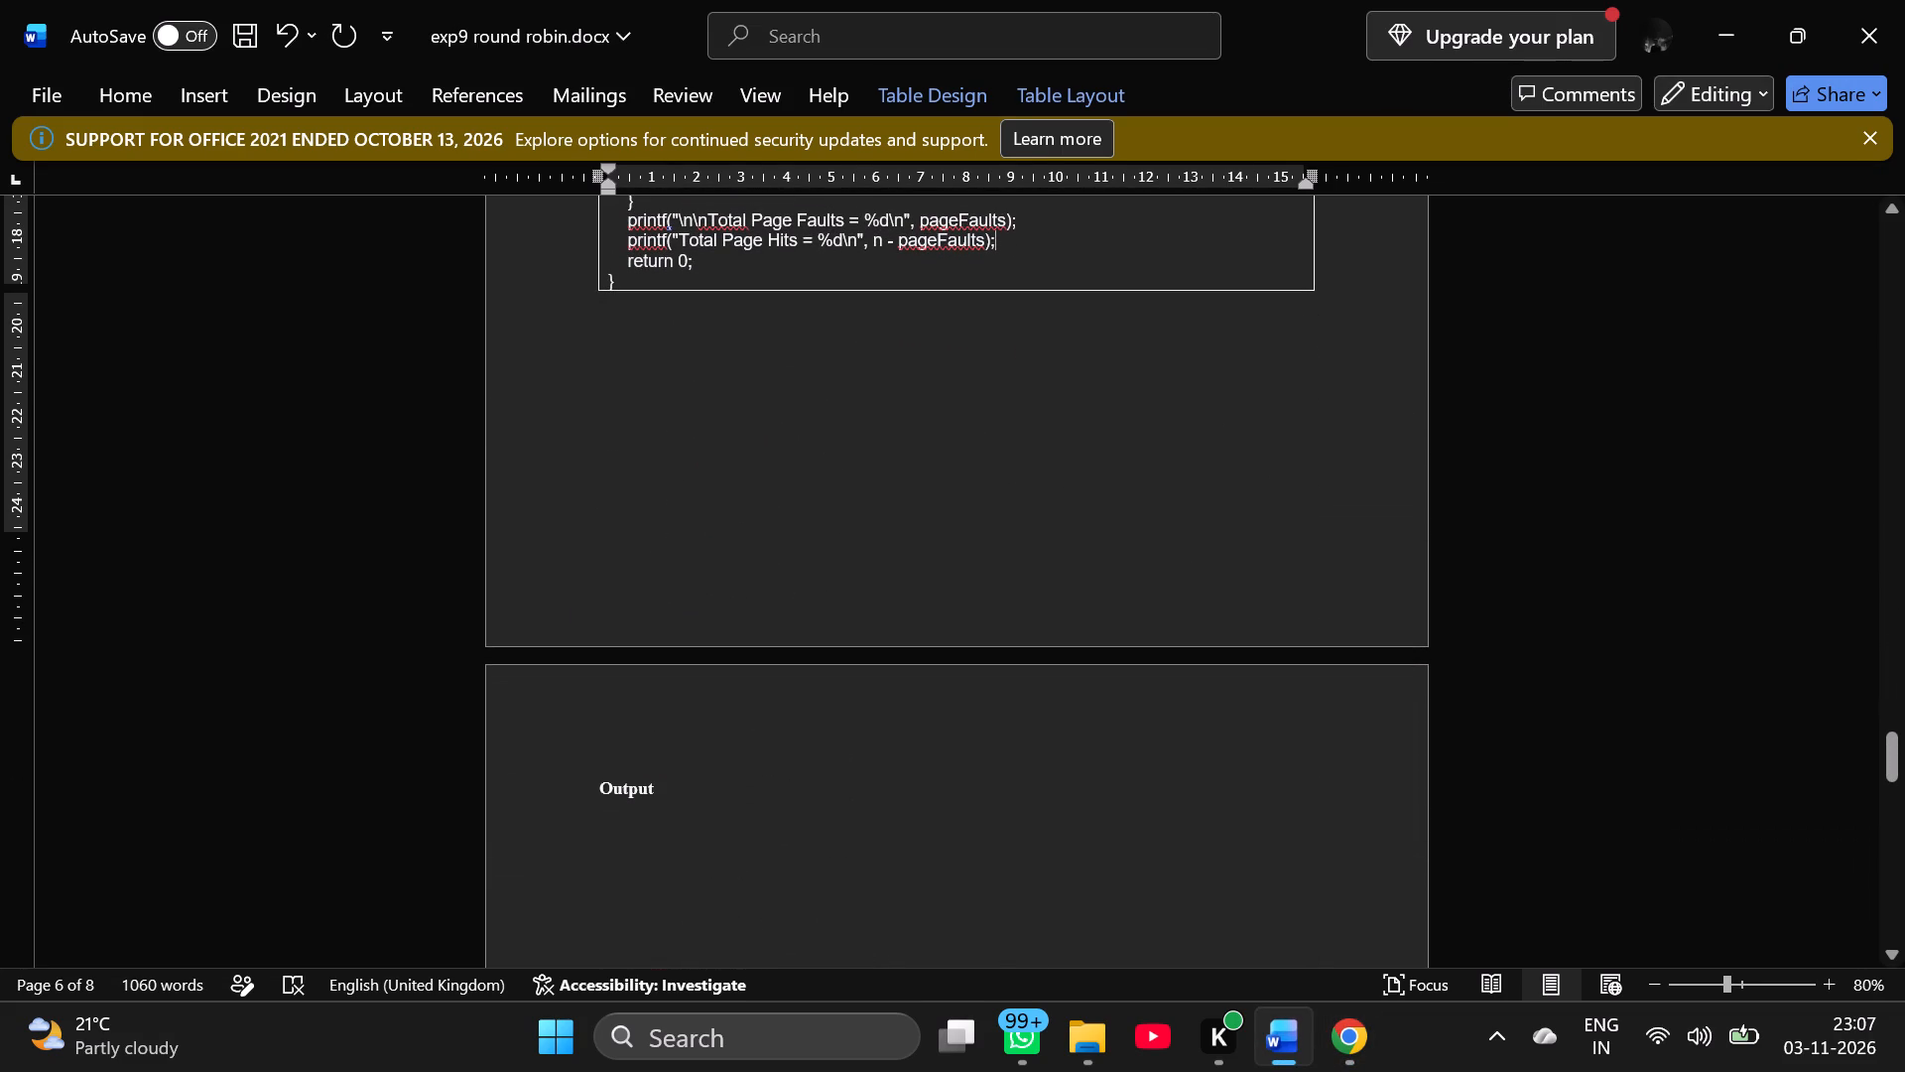
left_click_drag(606, 787, 687, 788)
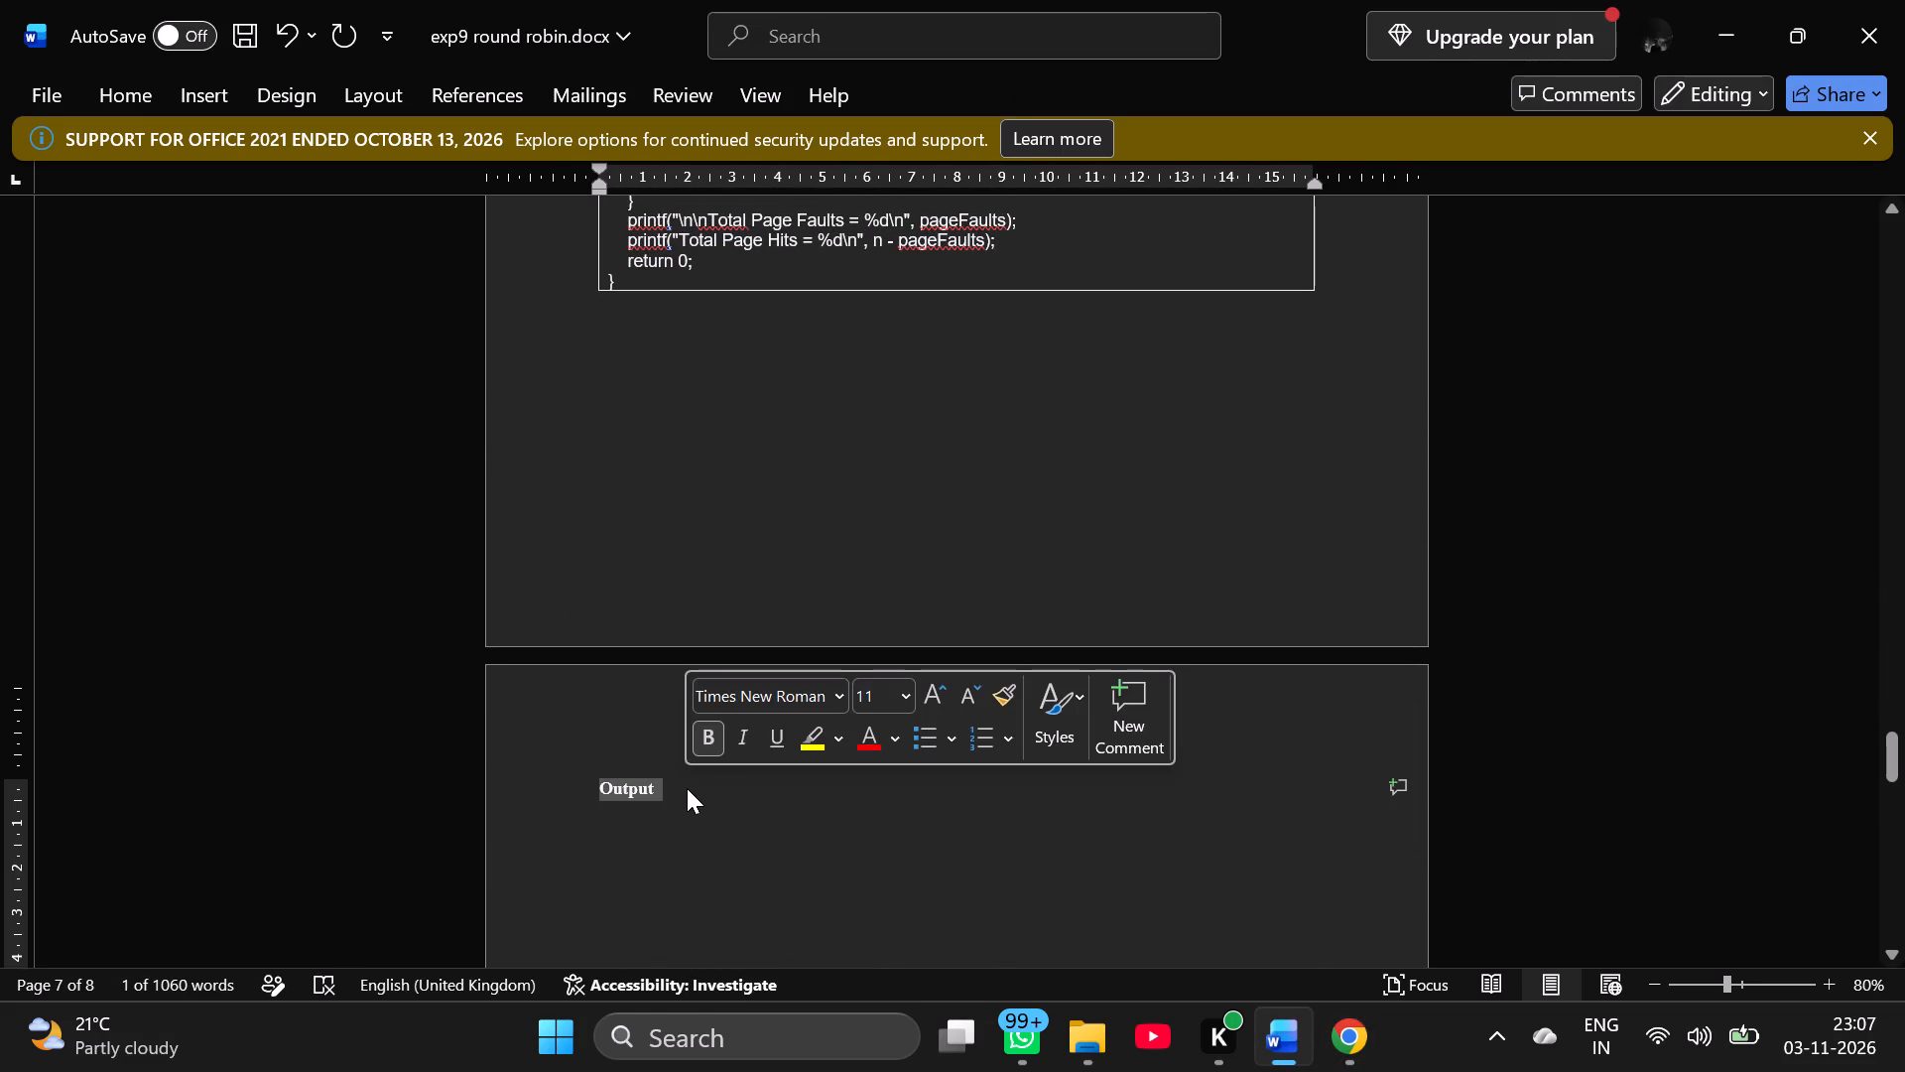
left_click(687, 788)
key("Return")
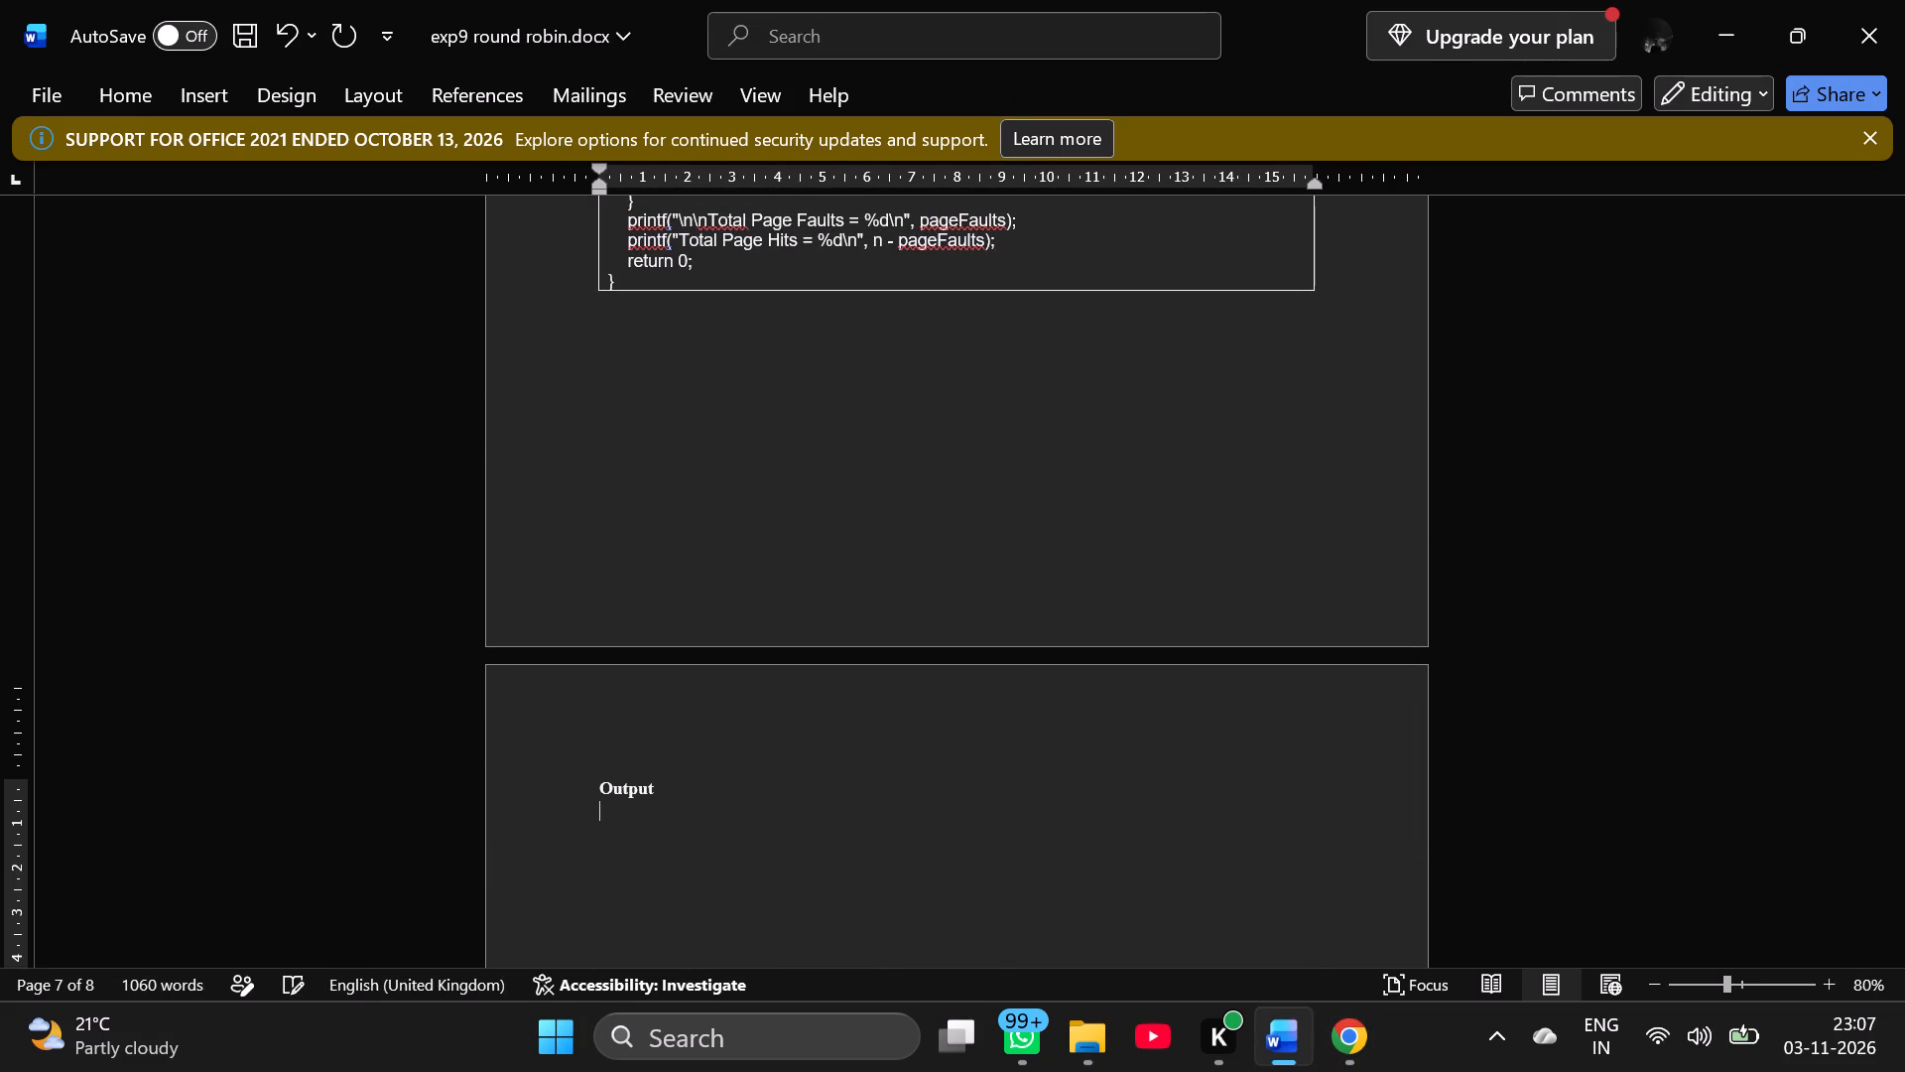
key("Return")
key("ctrl+v")
scroll(687, 788, "down", 1)
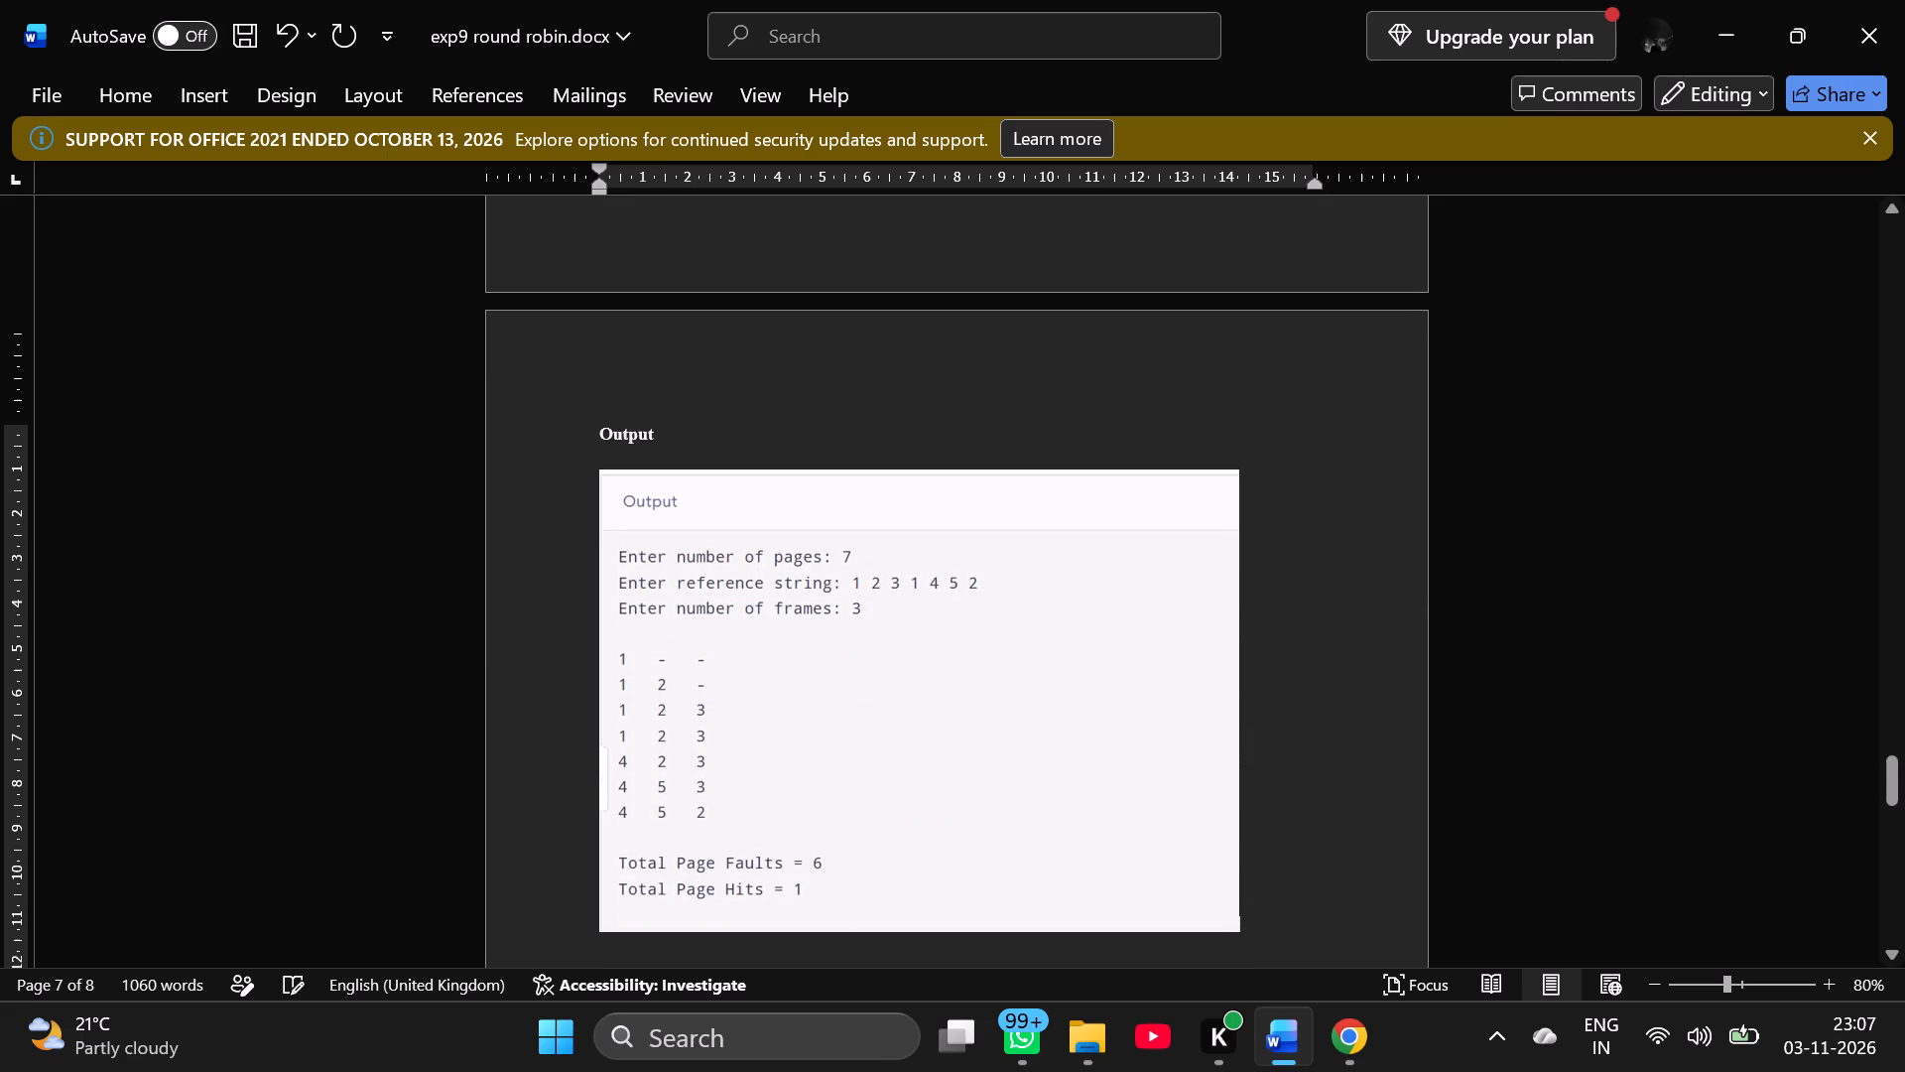
Enlarge the pasted output screenshot to nearly the full text width.
scroll(687, 788, "down", 1)
scroll(687, 788, "up", 5)
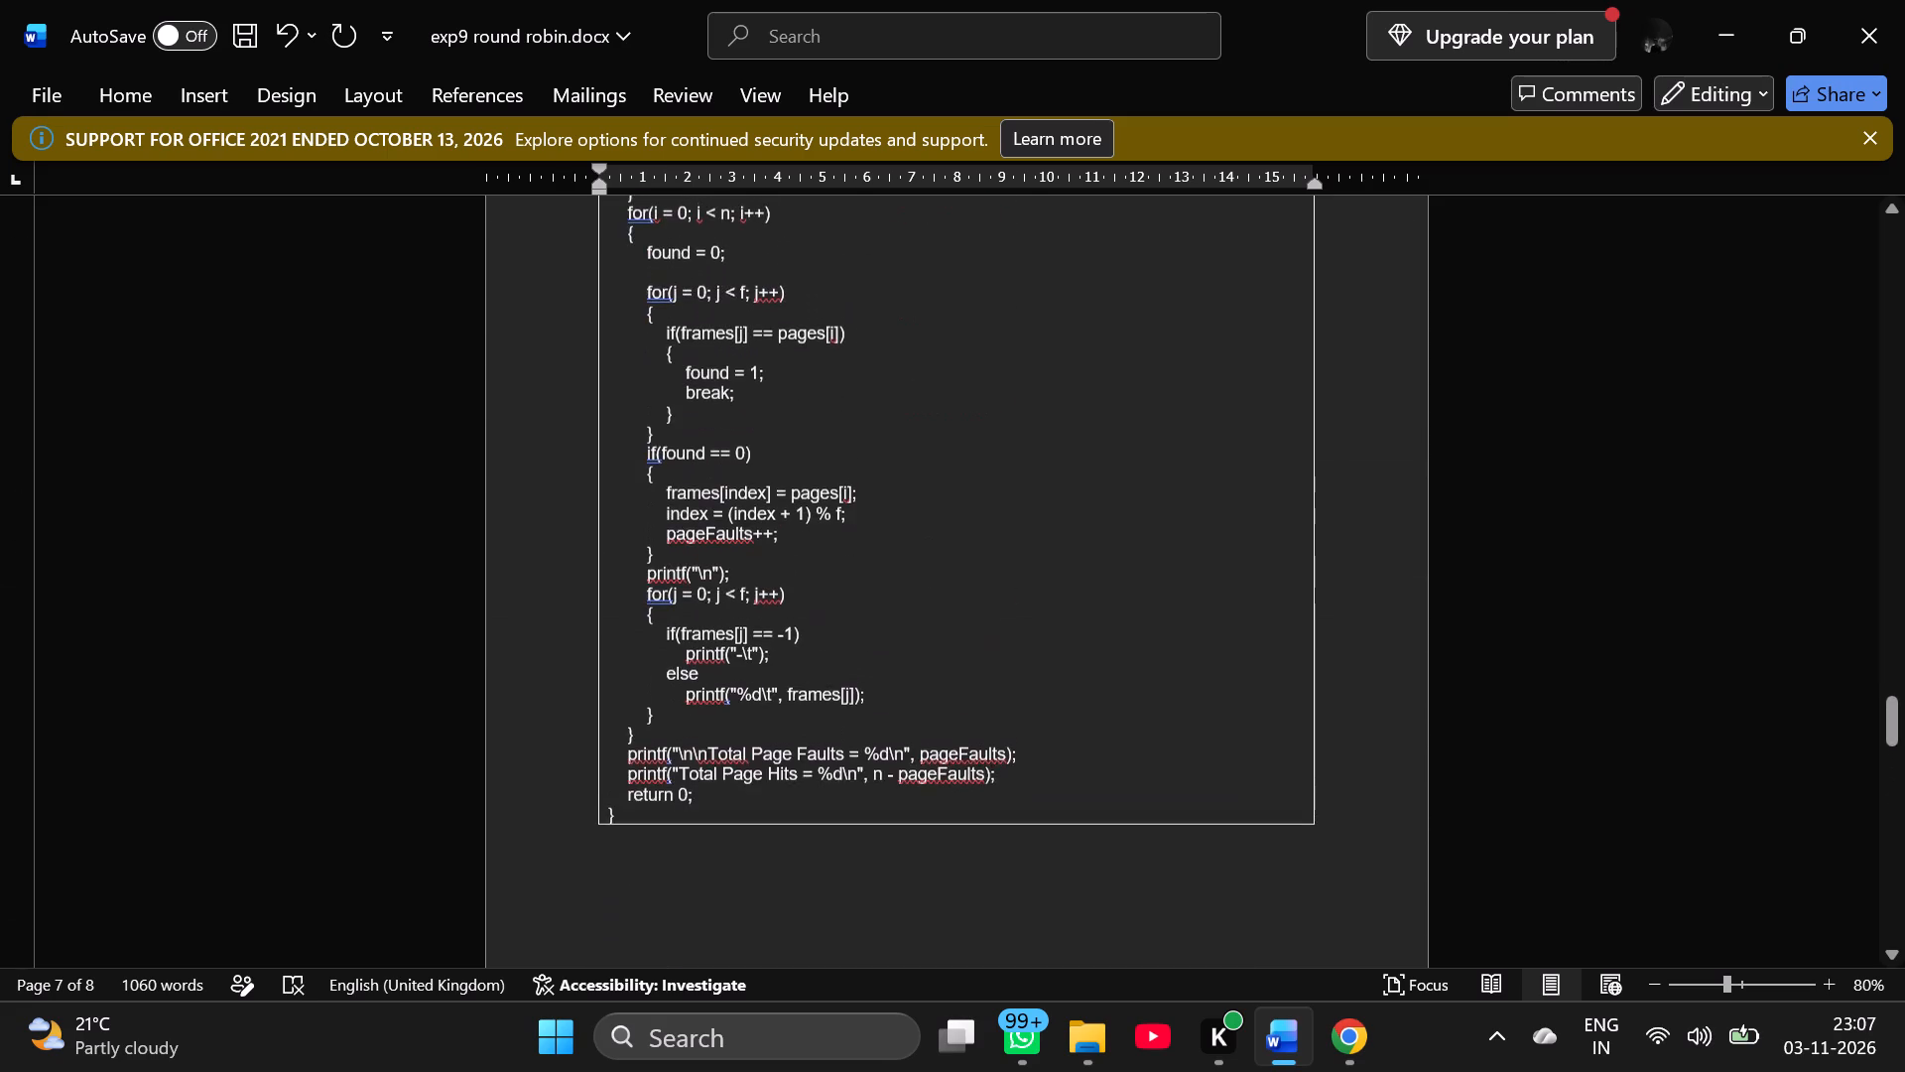
scroll(687, 788, "down", 3)
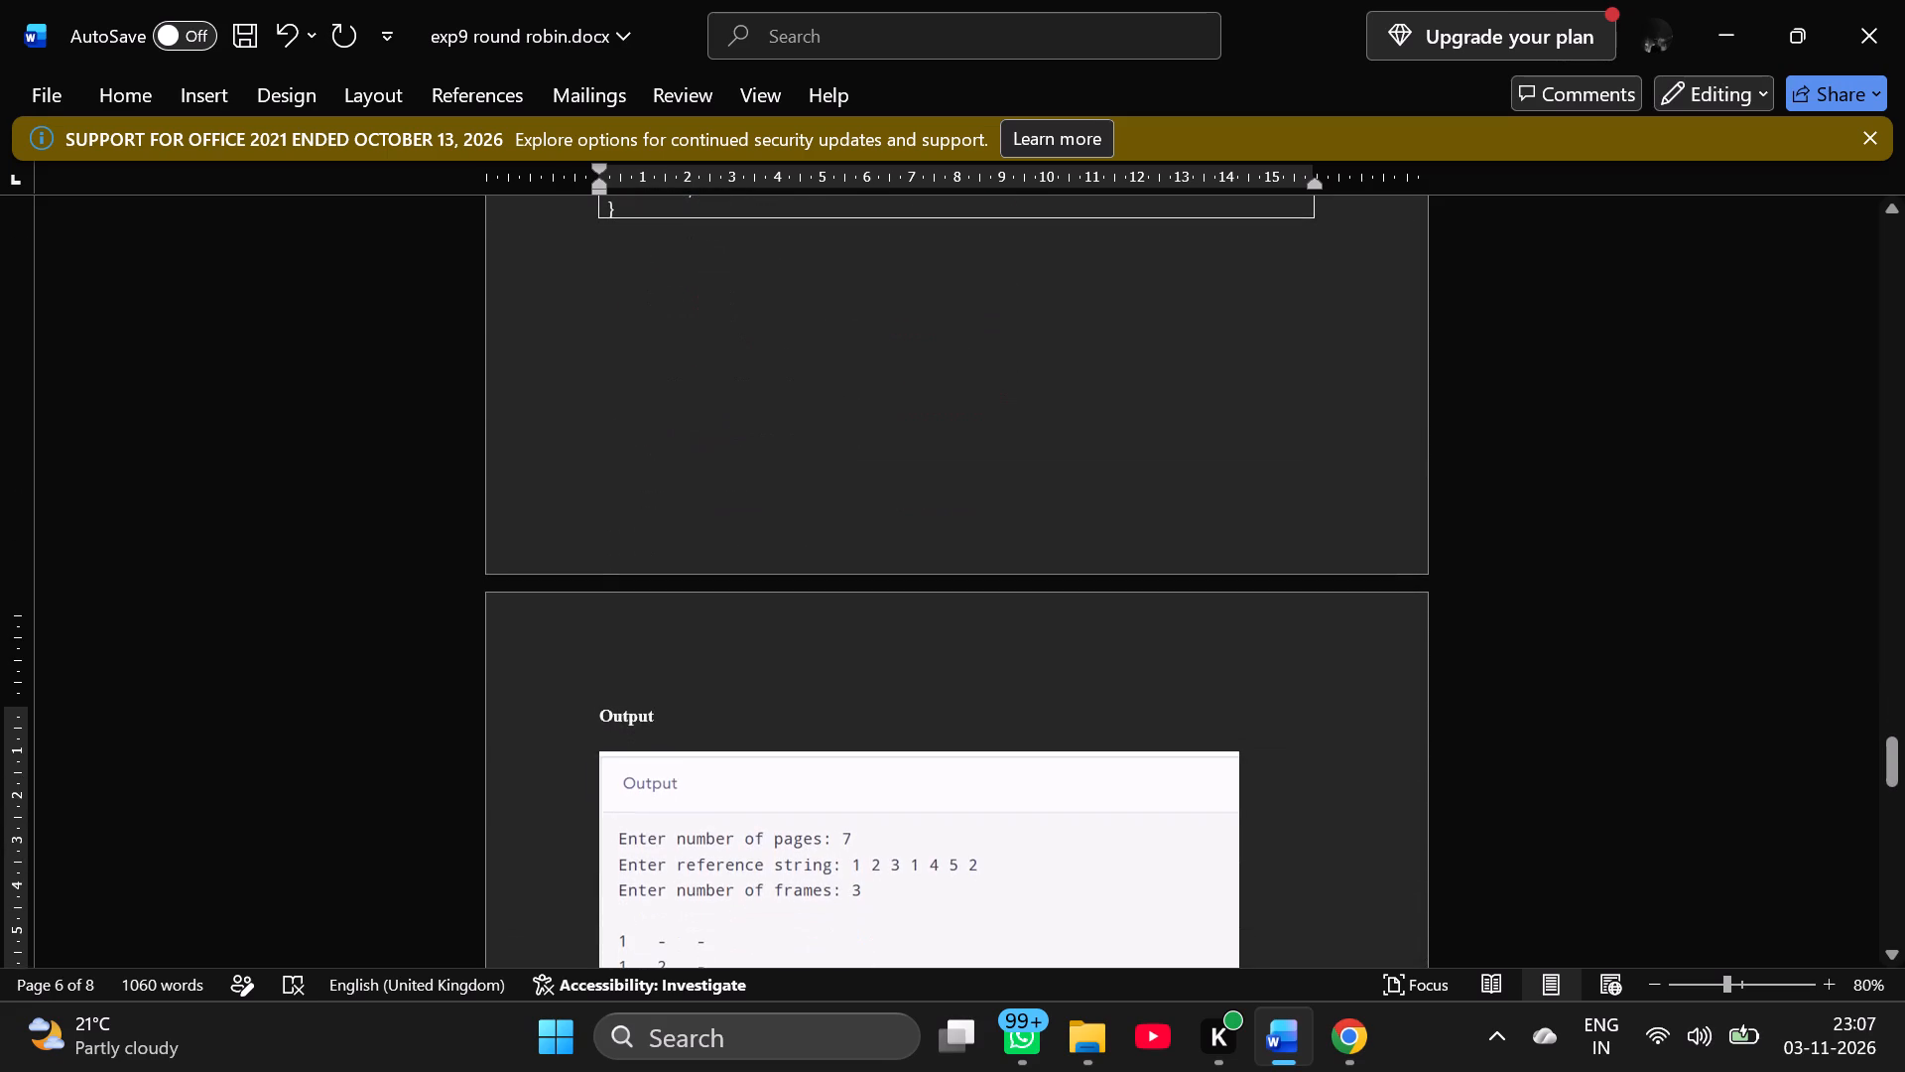
scroll(687, 788, "down", 2)
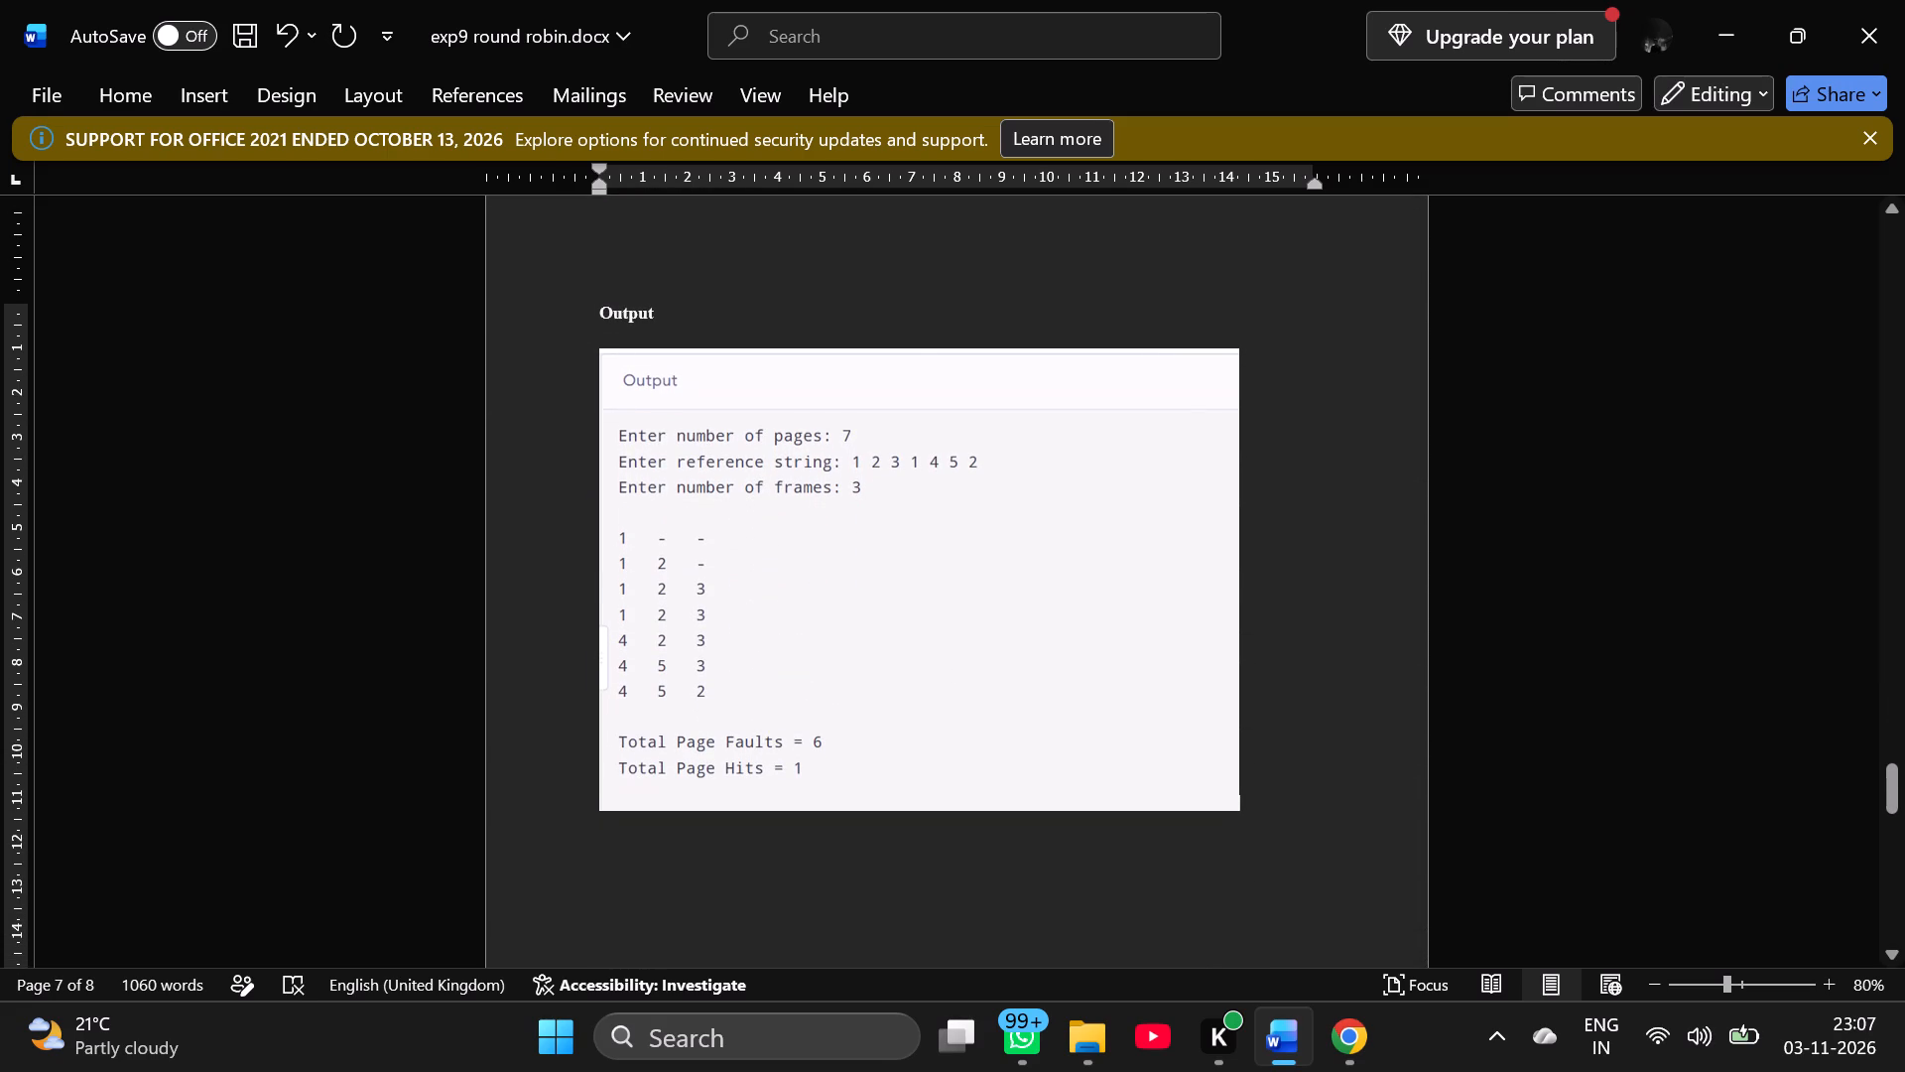
left_click(693, 750)
left_click_drag(588, 814, 724, 483)
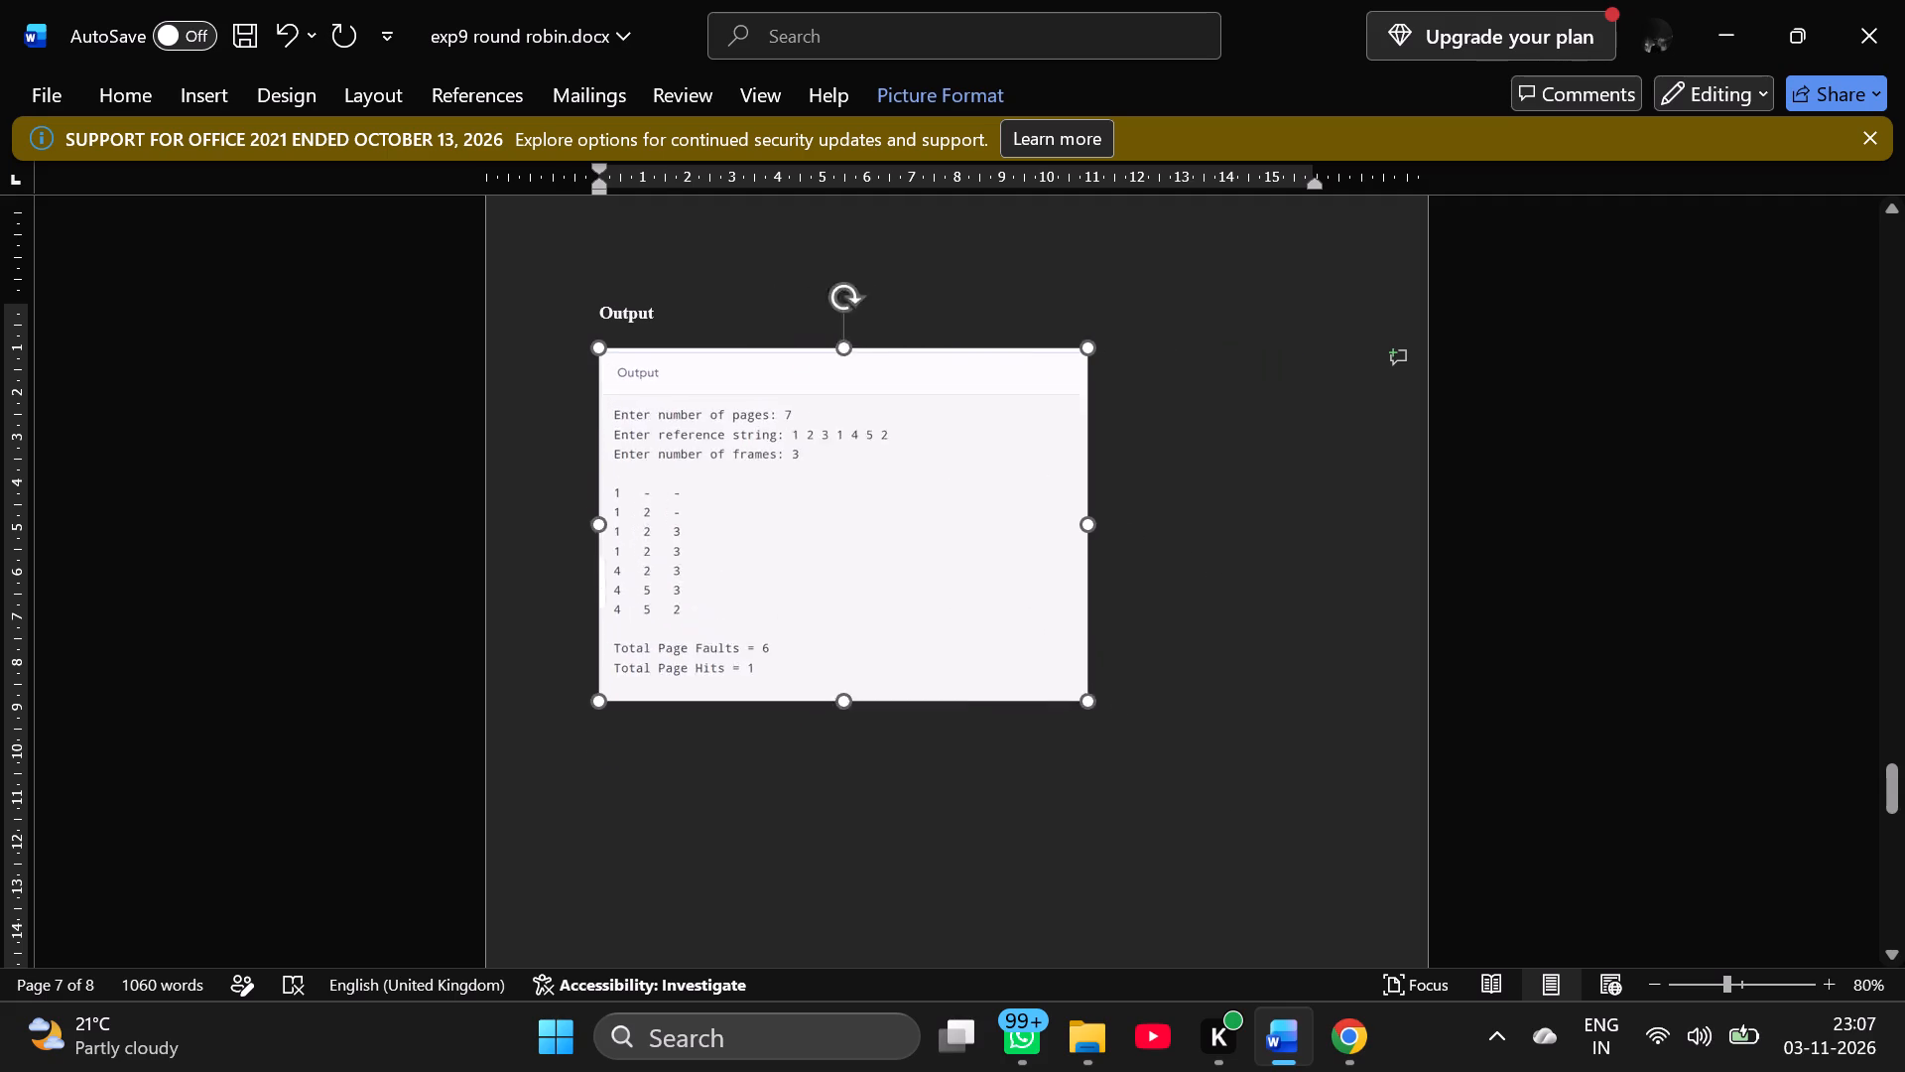
left_click_drag(724, 483, 549, 699)
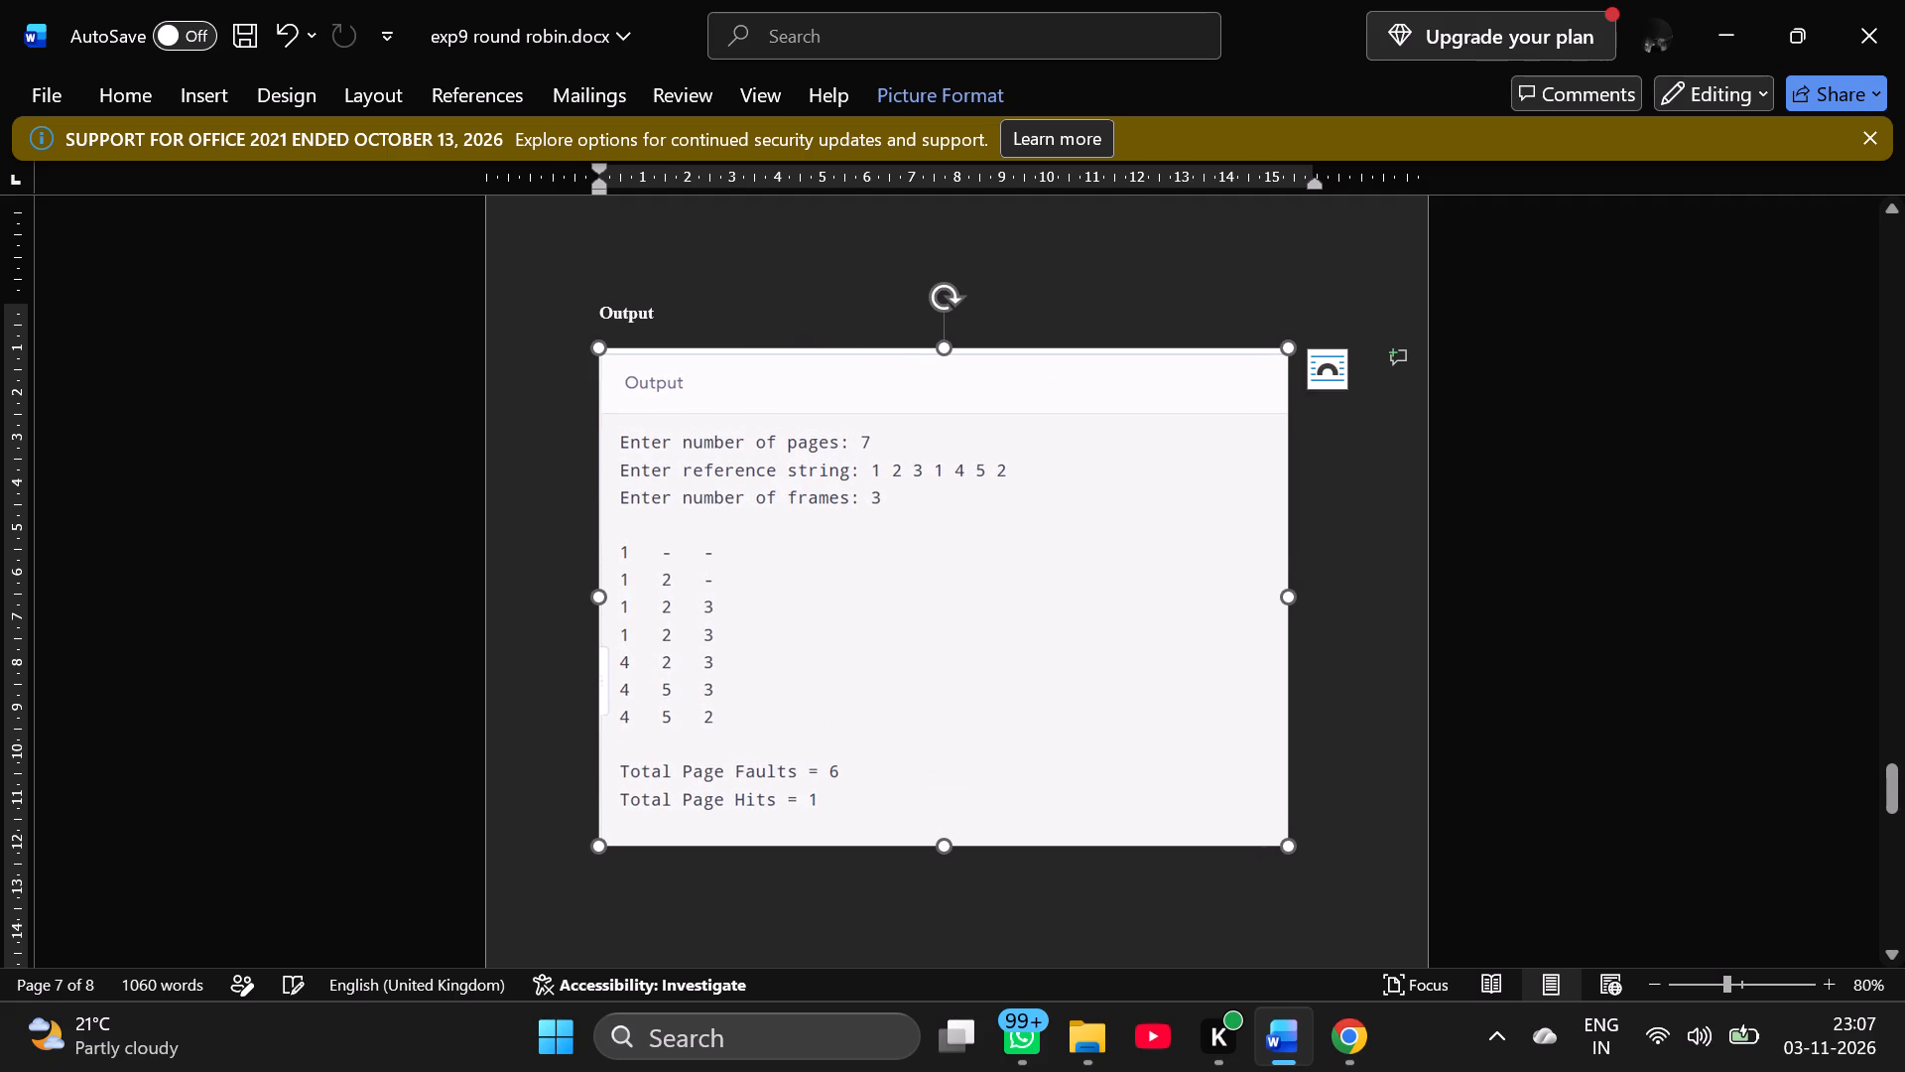
left_click(1515, 629)
Review the FIFO section's theory, program and output pages for content and layout.
scroll(1515, 629, "up", 7)
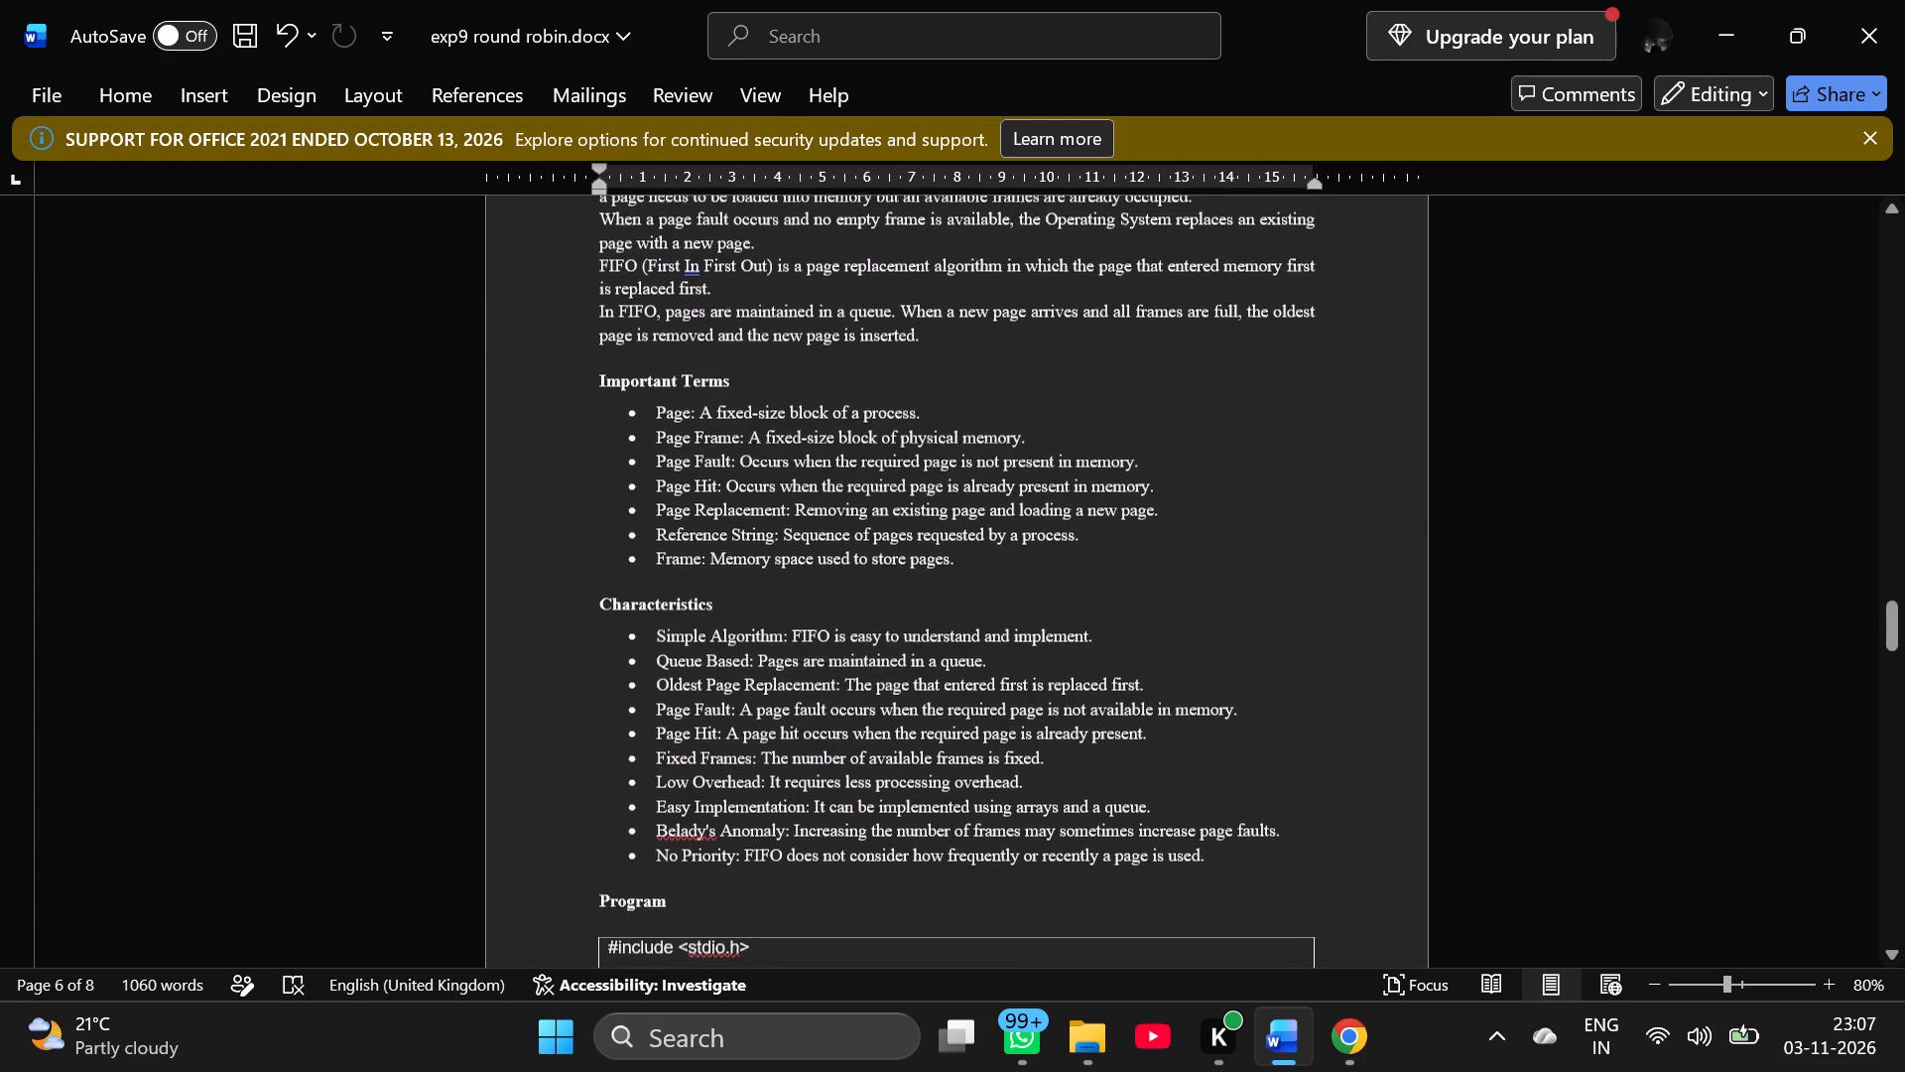
scroll(1515, 629, "down", 3)
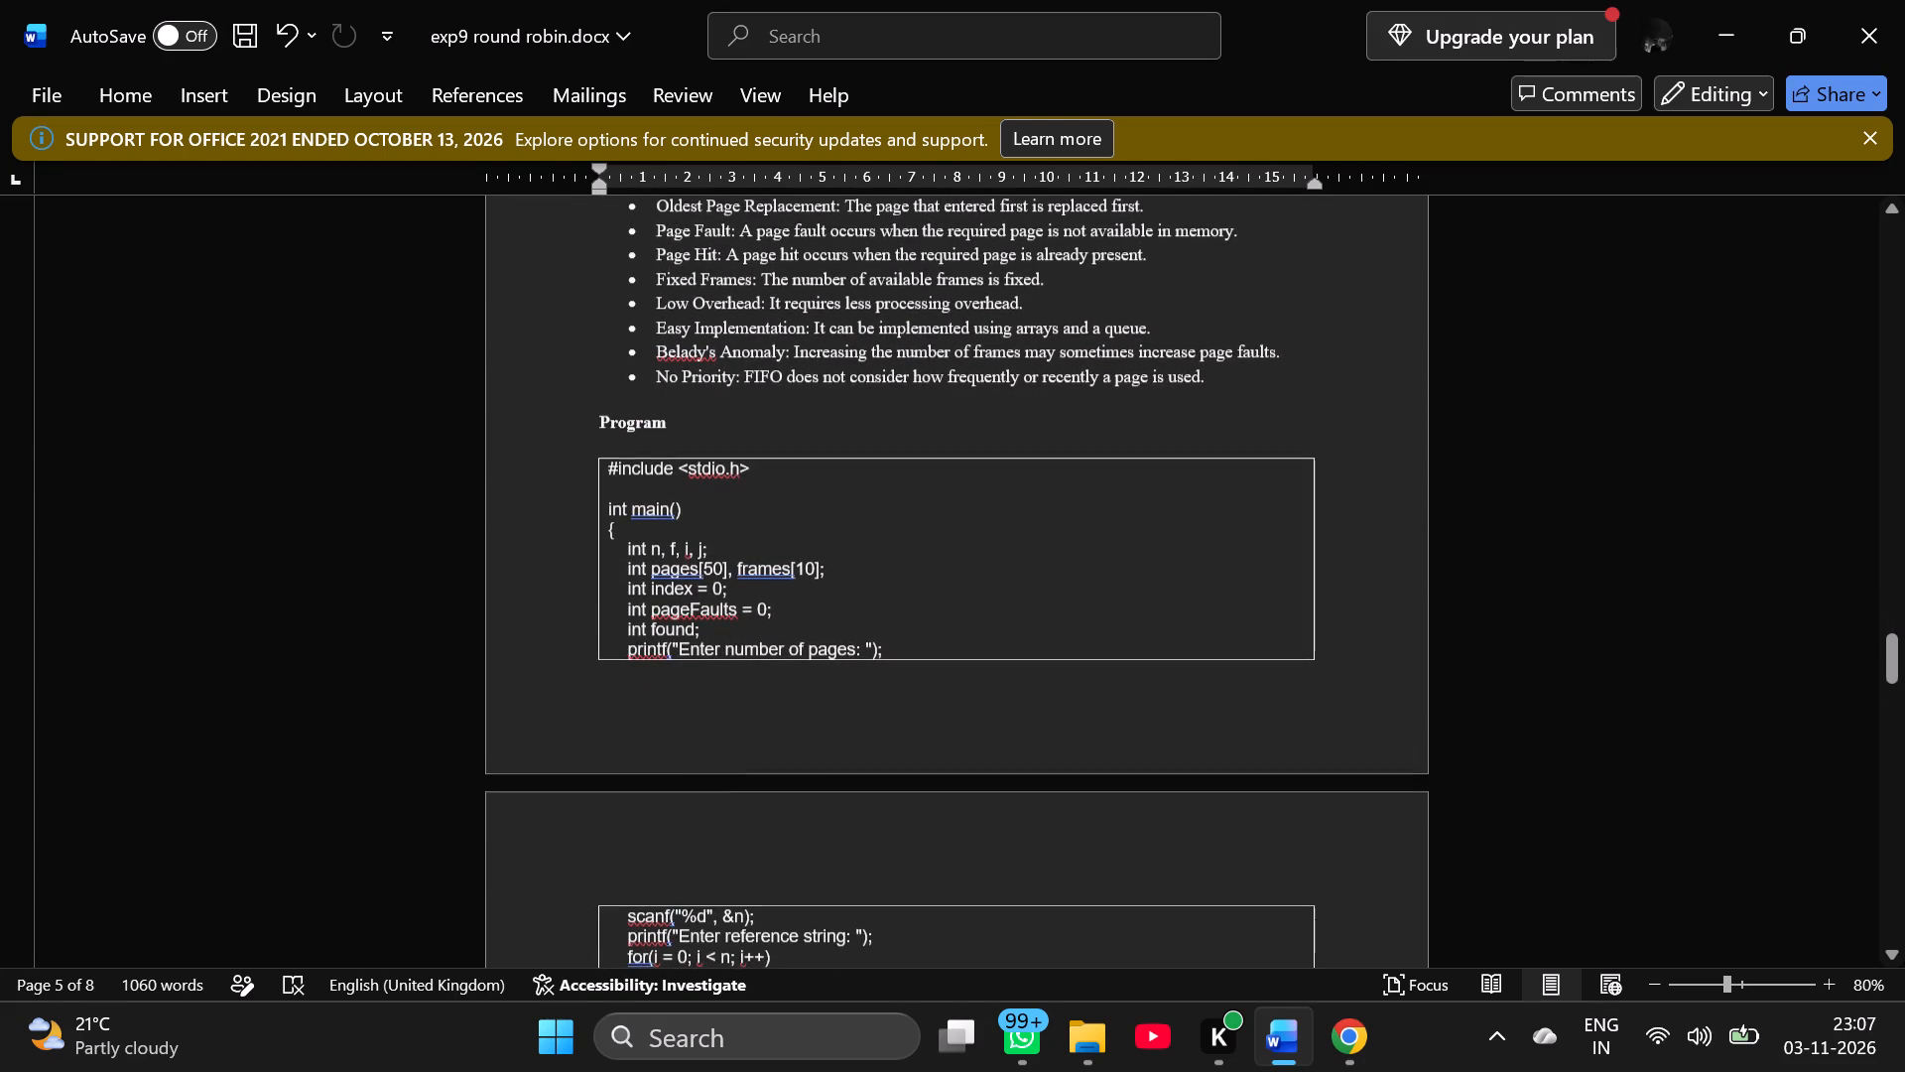
scroll(1515, 629, "down", 5)
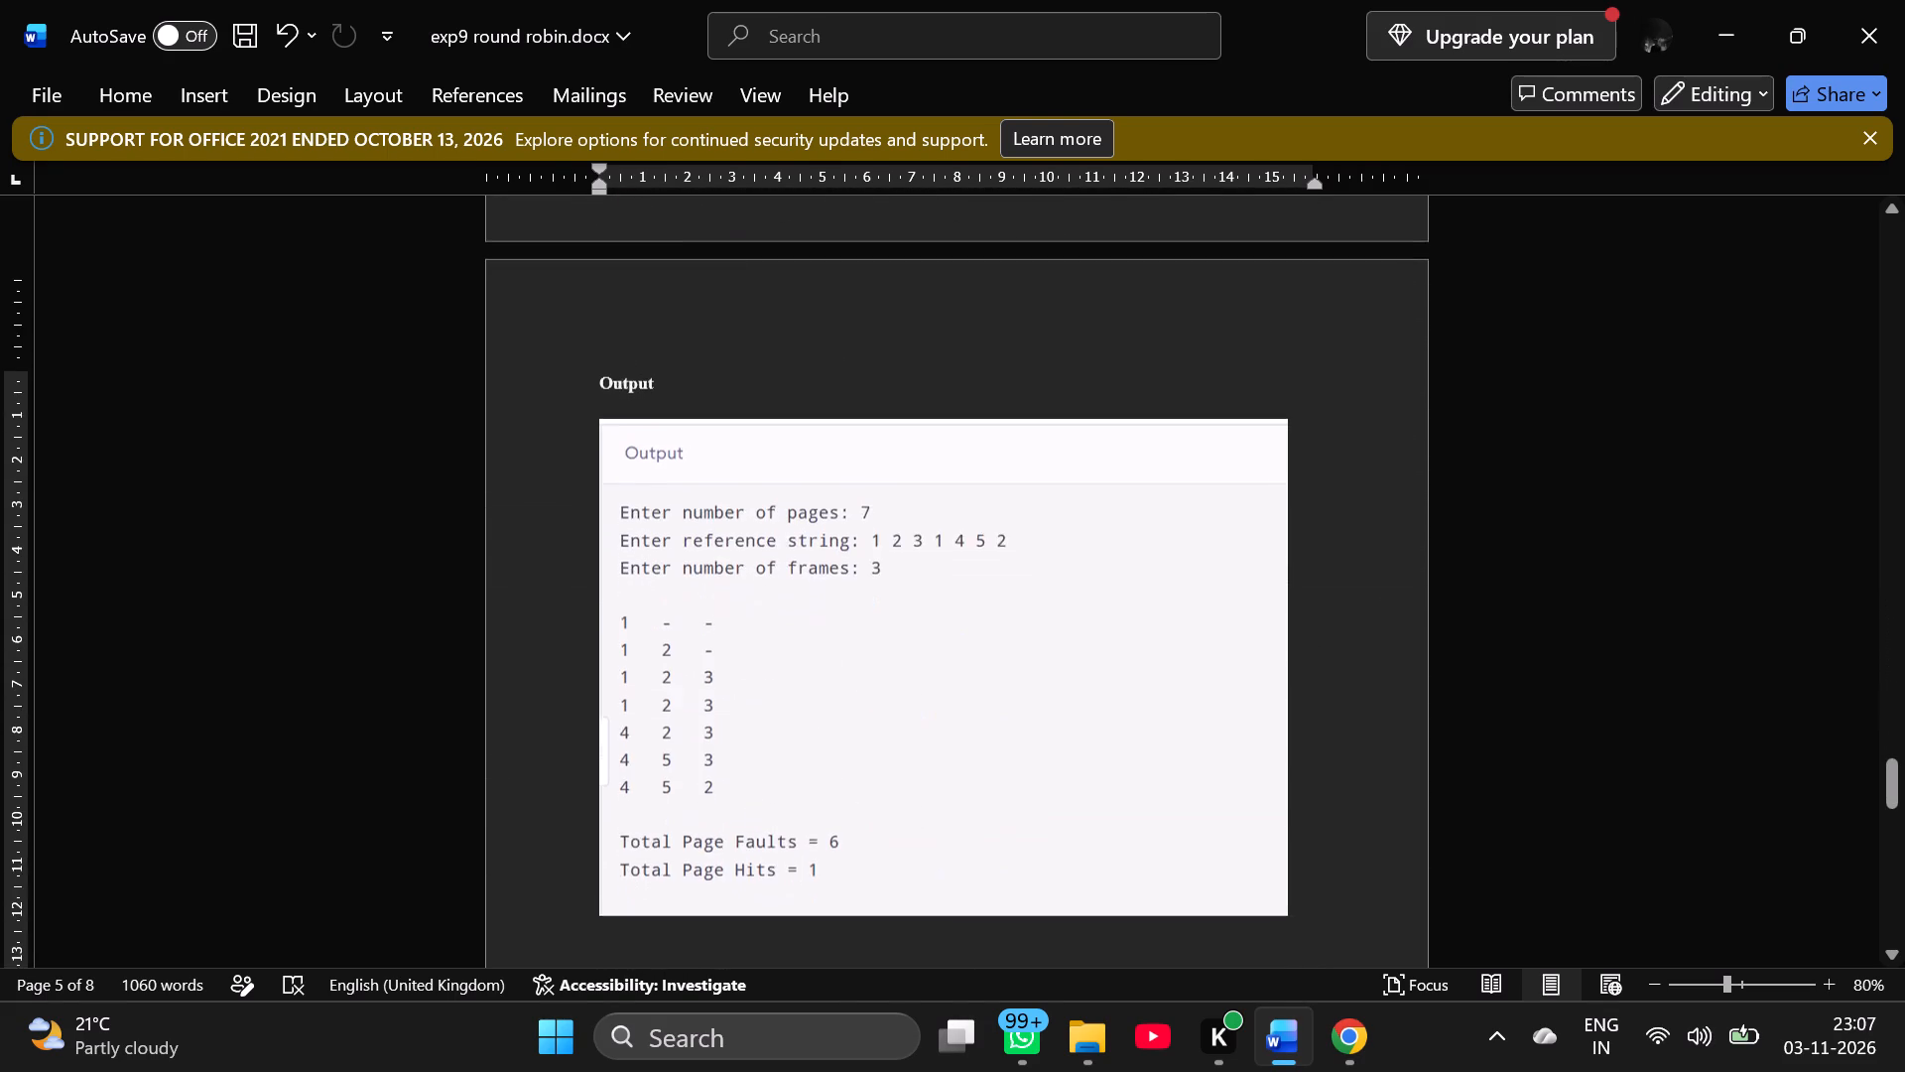
scroll(1515, 629, "up", 4)
scroll(1515, 629, "down", 1)
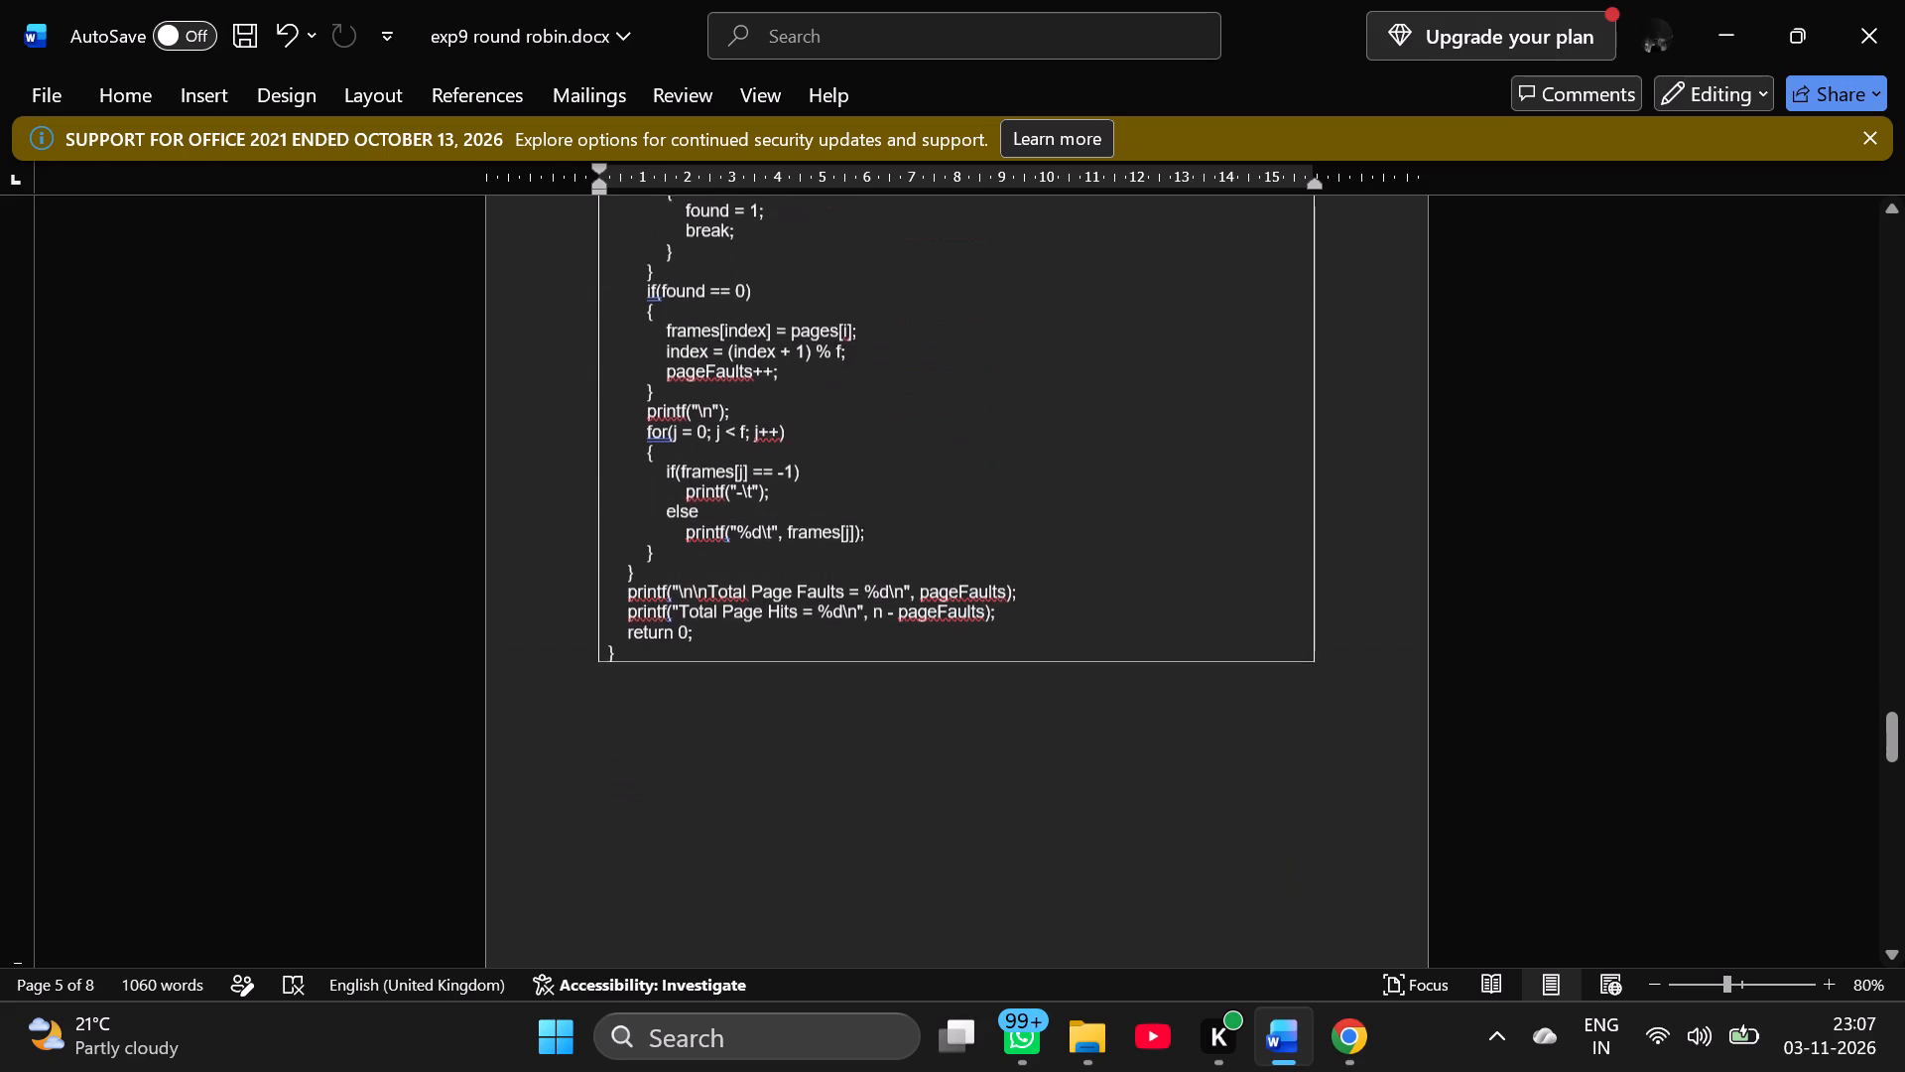
scroll(1515, 629, "down", 1)
Copy the FIFO section from its FIFO [First In First Out] heading through the theory, program table and Output heading, excluding the output screenshot.
scroll(1515, 629, "up", 3)
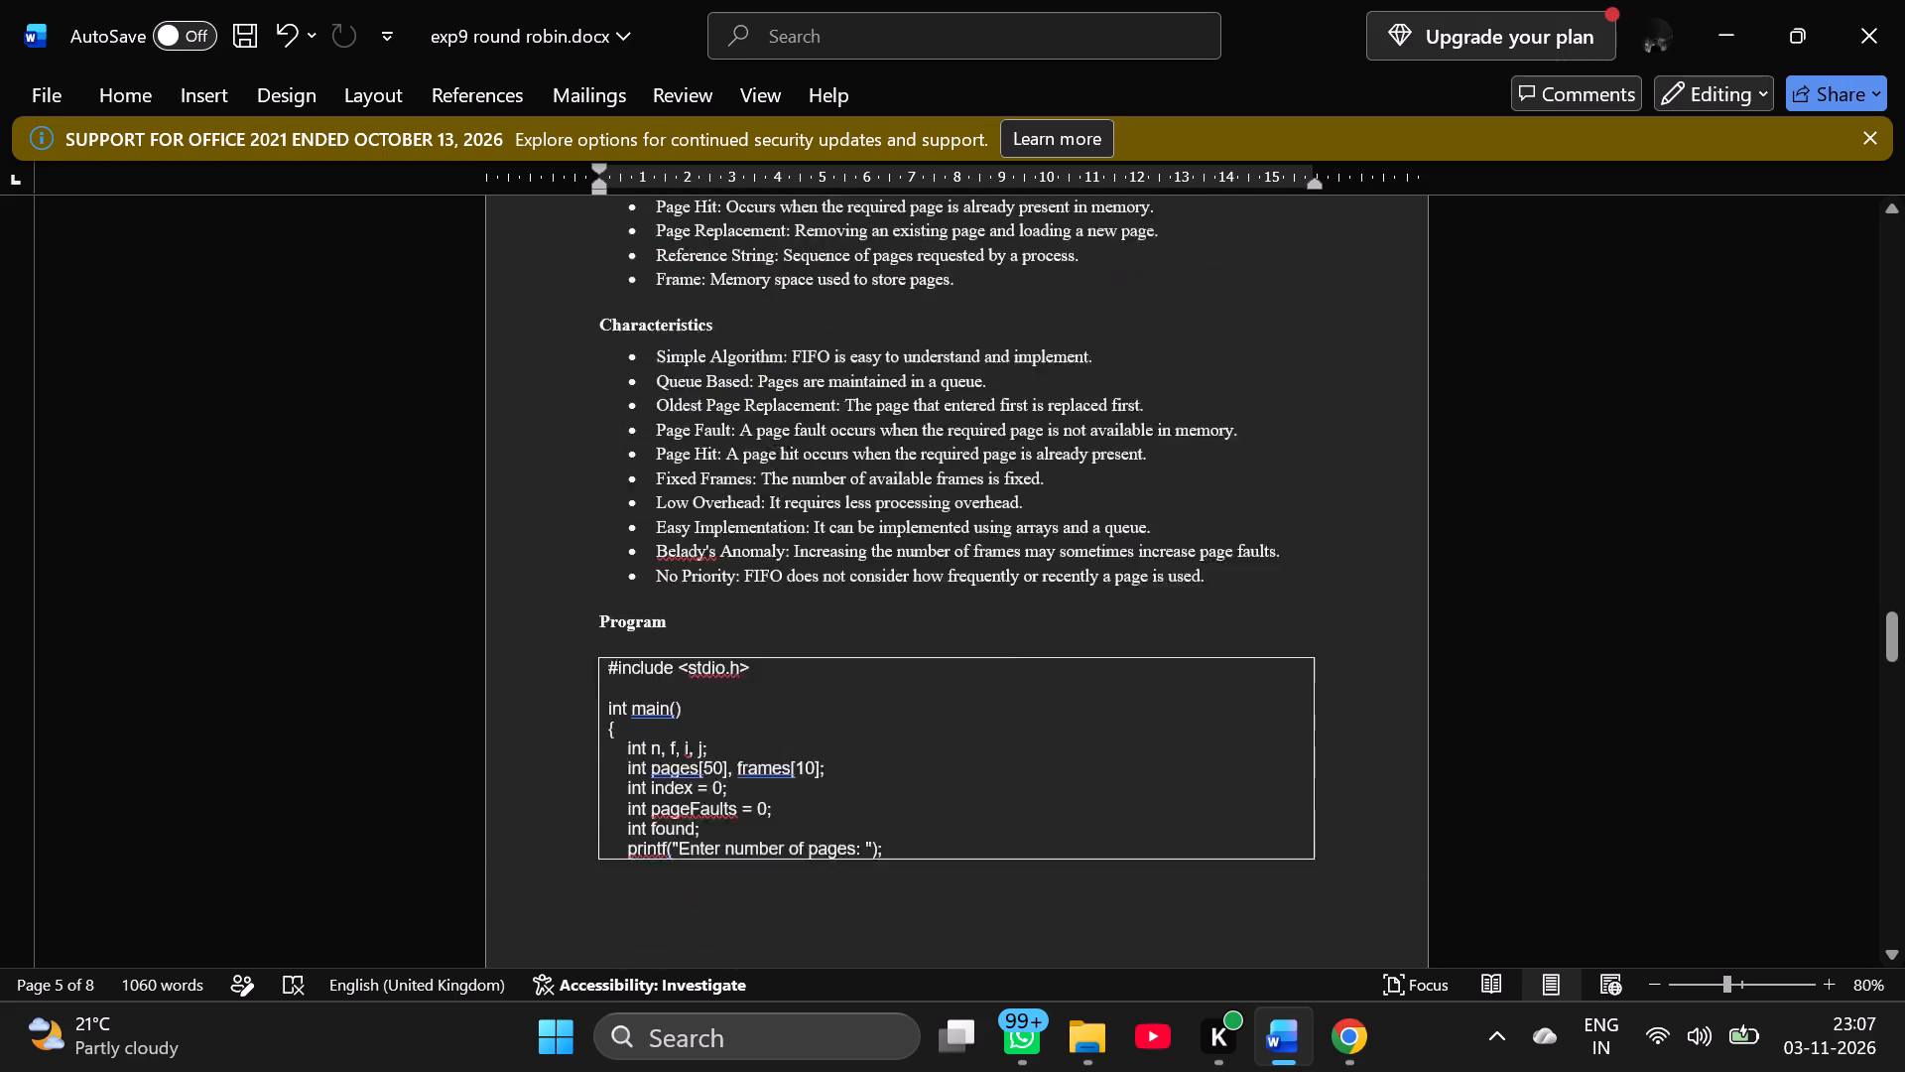
scroll(1515, 629, "up", 4)
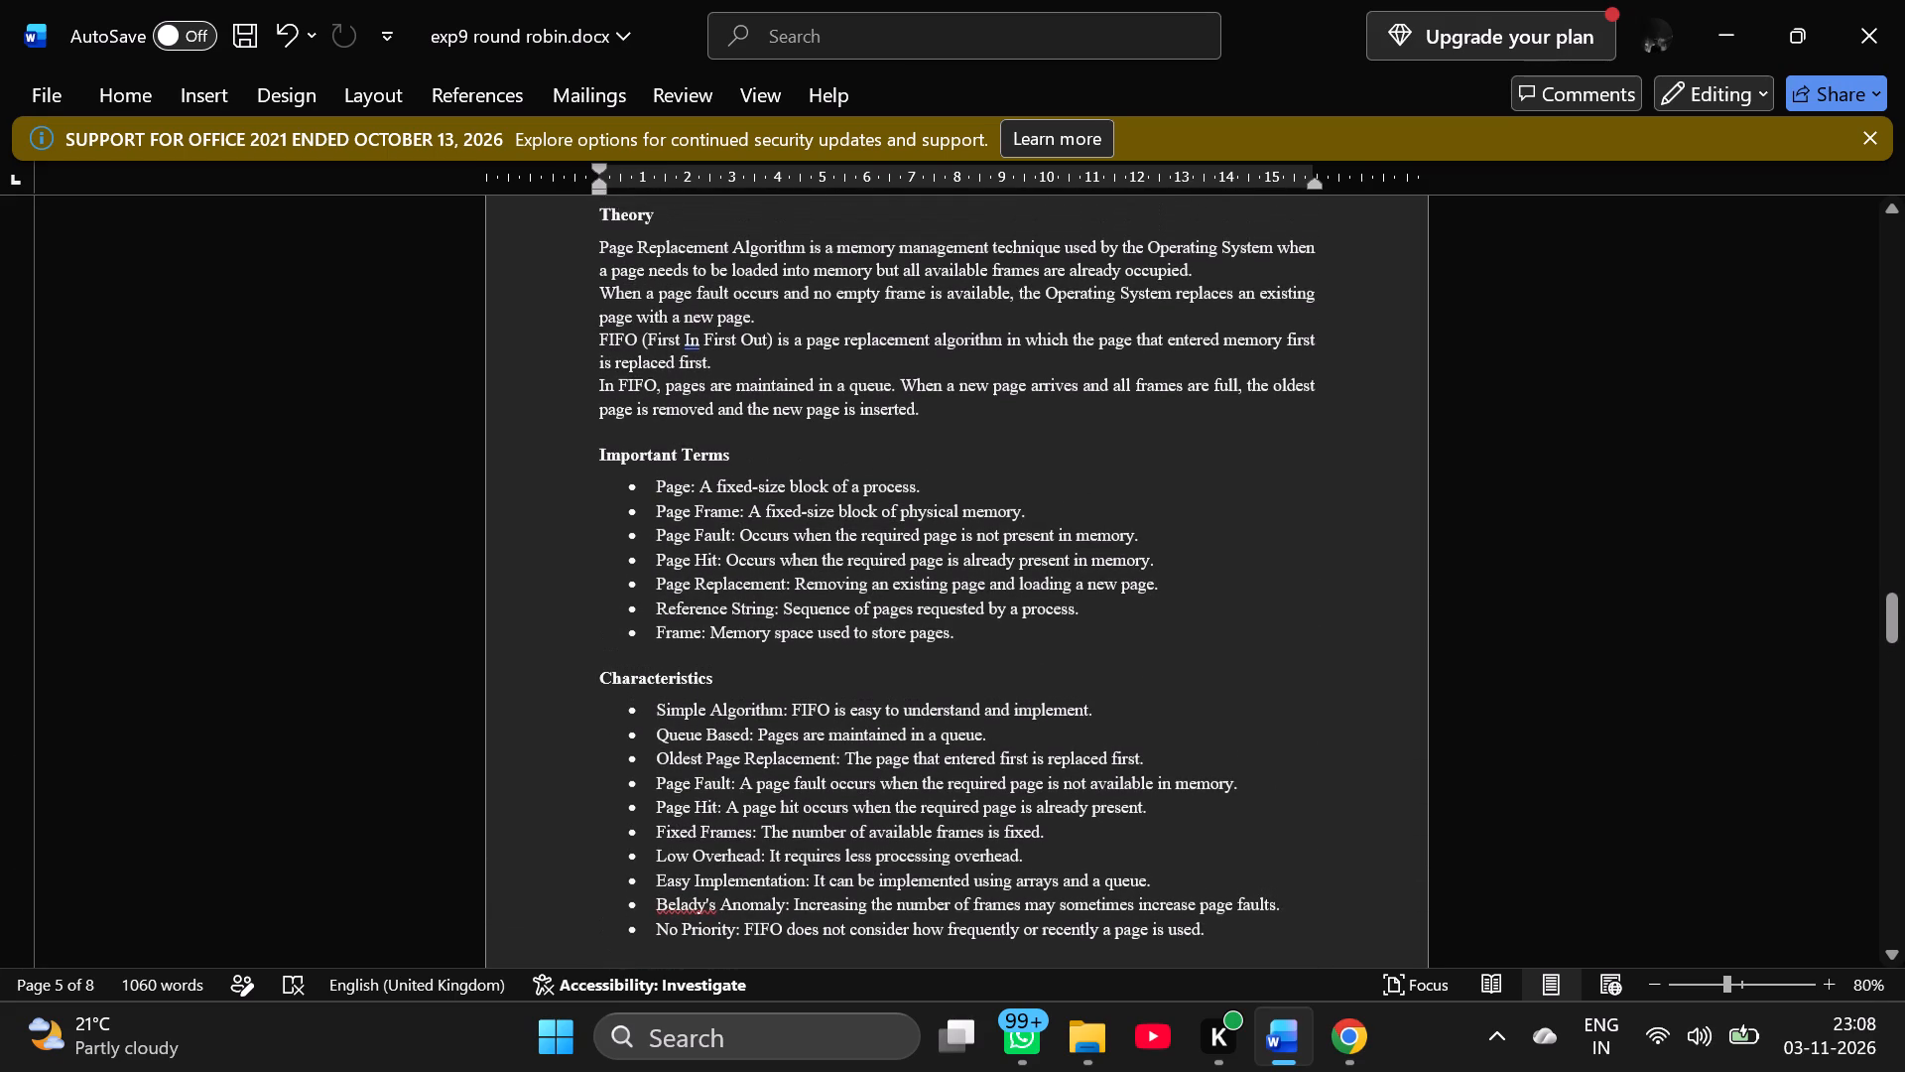
scroll(1515, 629, "up", 1)
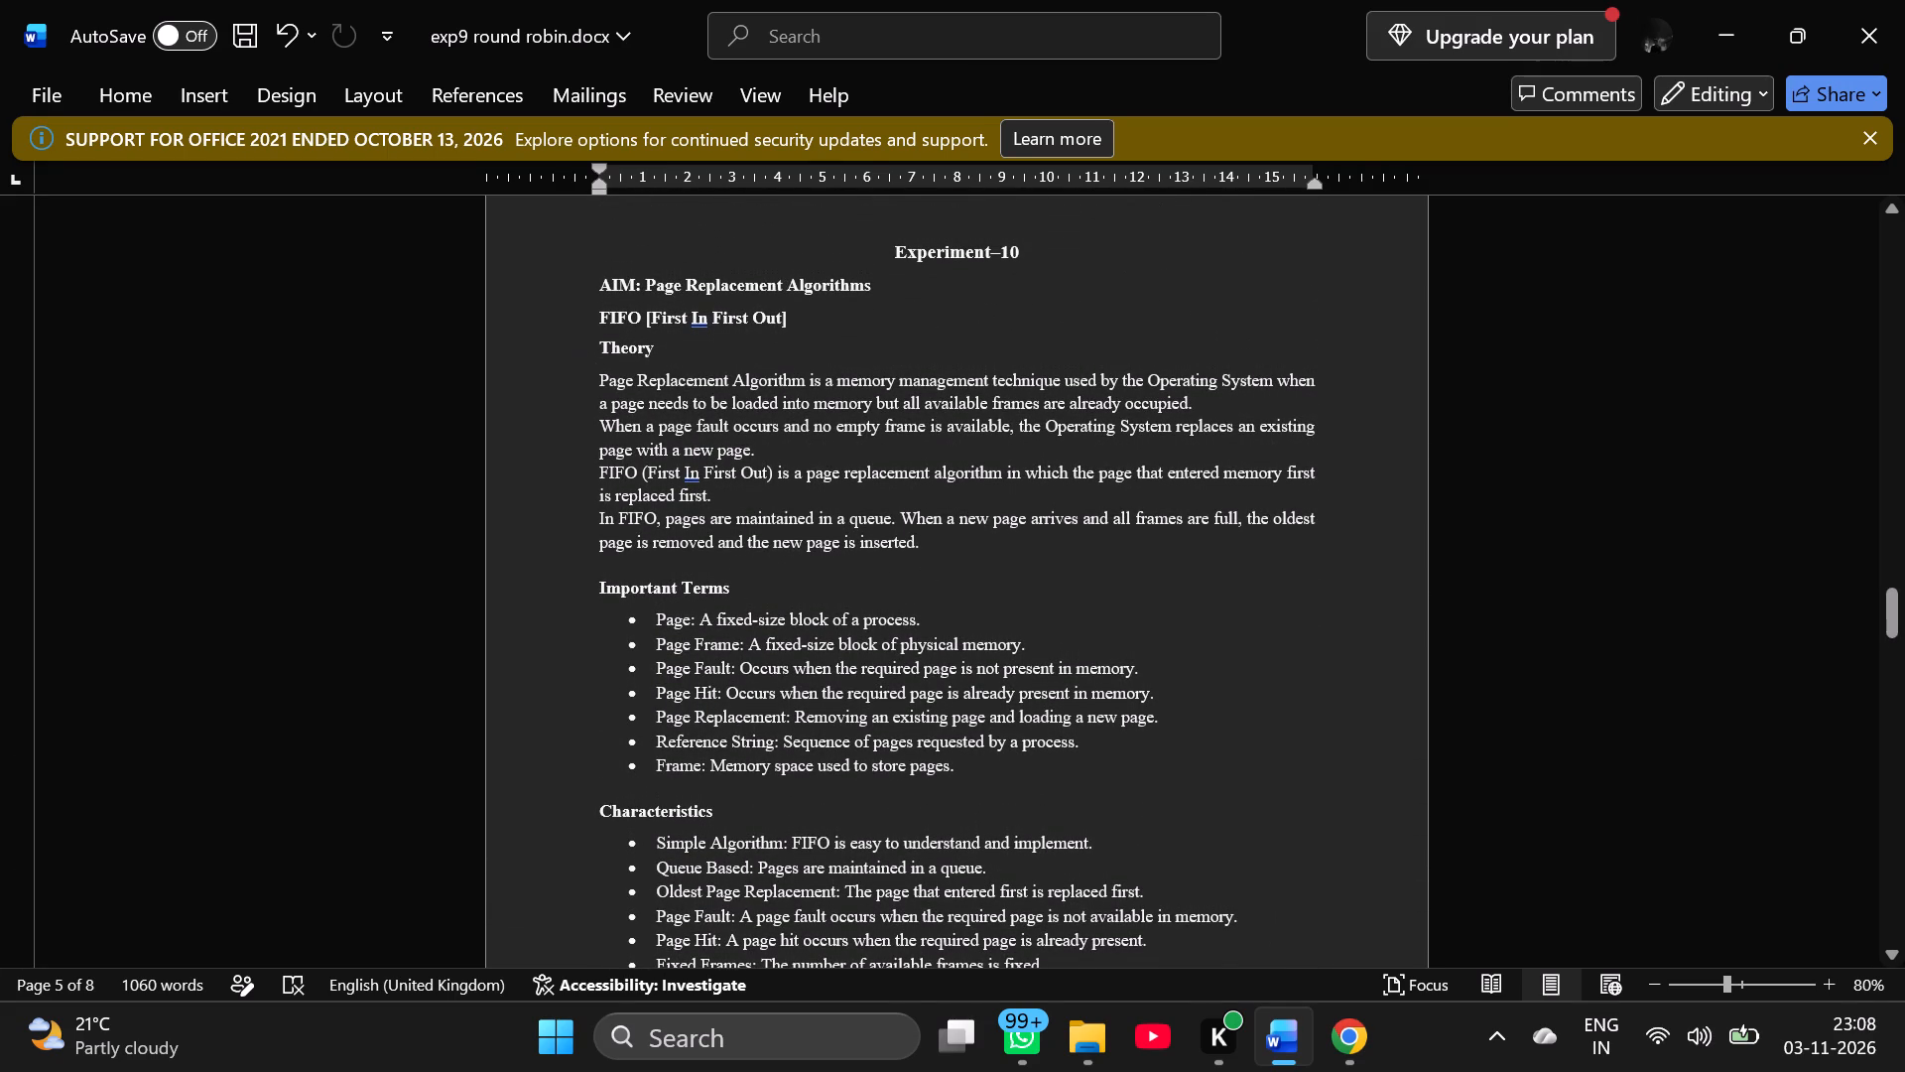
left_click_drag(598, 320, 782, 839)
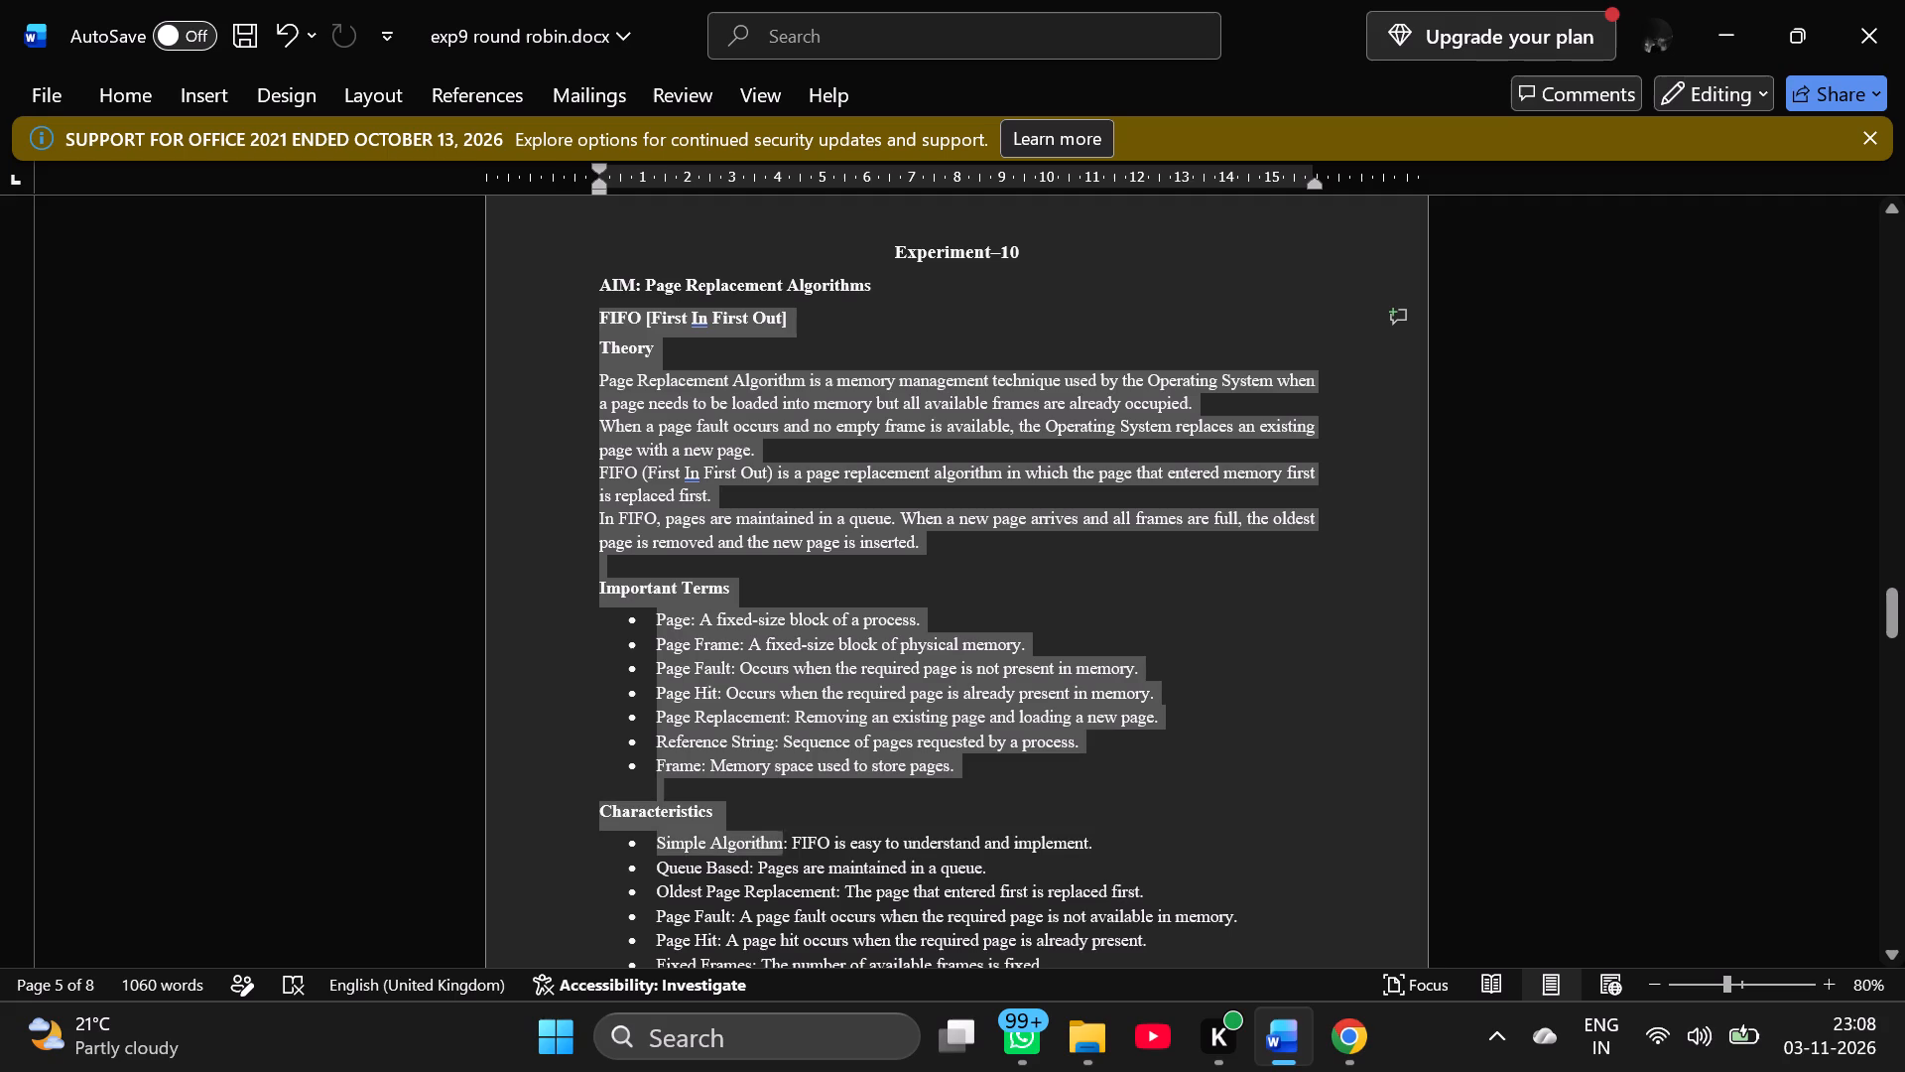
left_click_drag(782, 839, 922, 963)
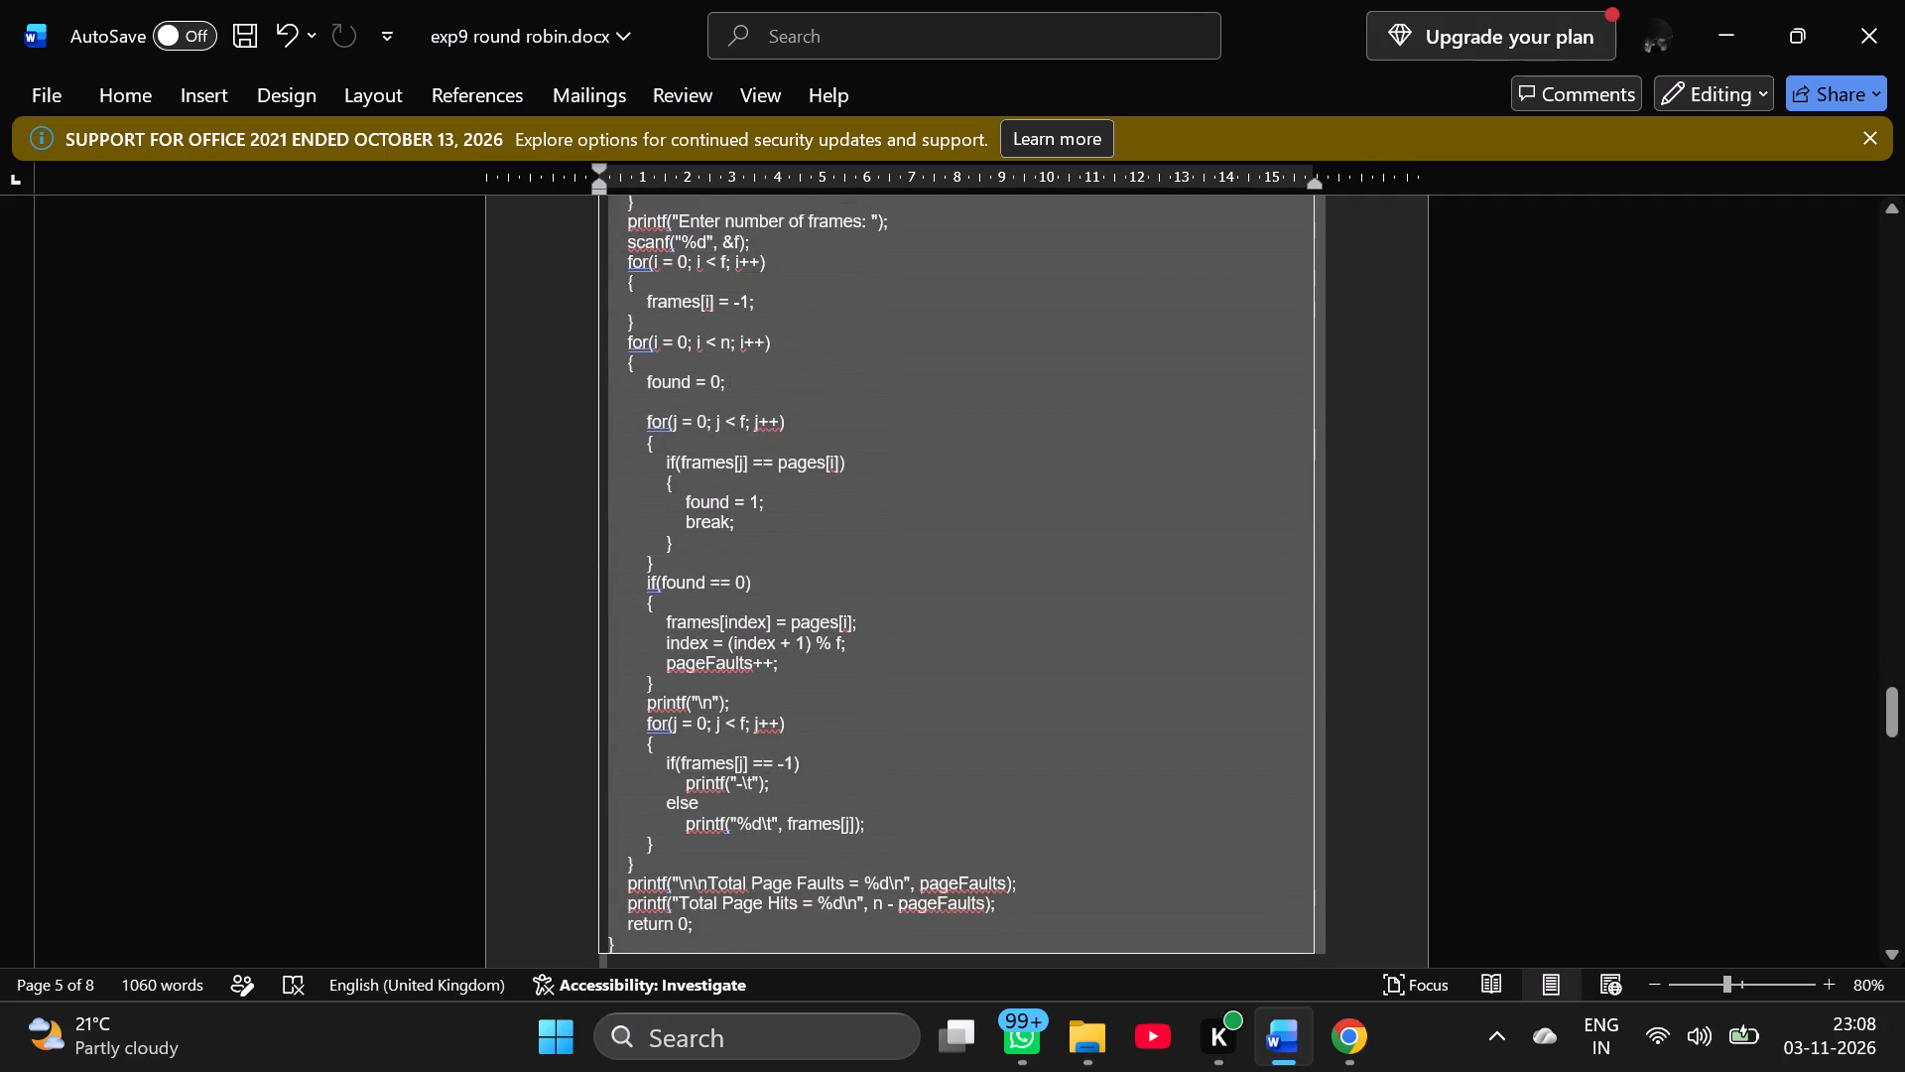
left_click_drag(922, 963, 1001, 697)
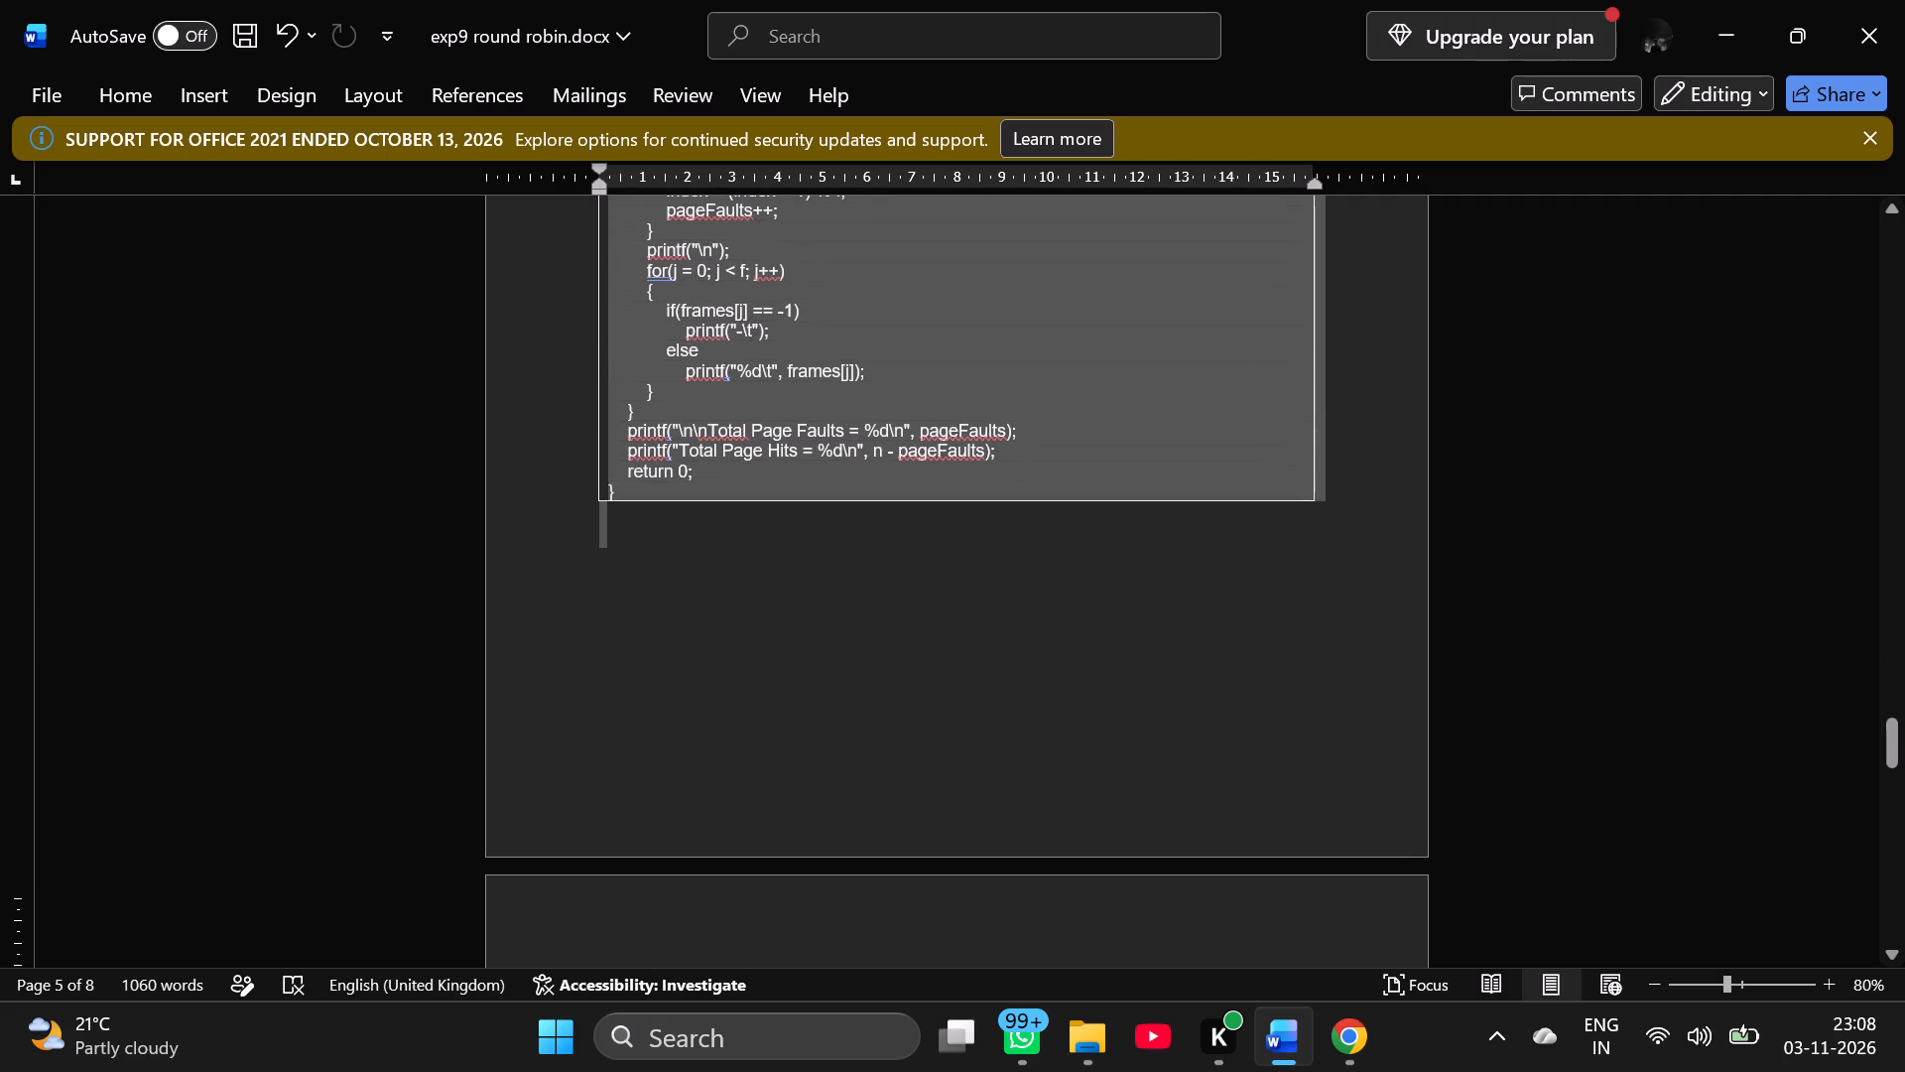
left_click_drag(1001, 697, 751, 385)
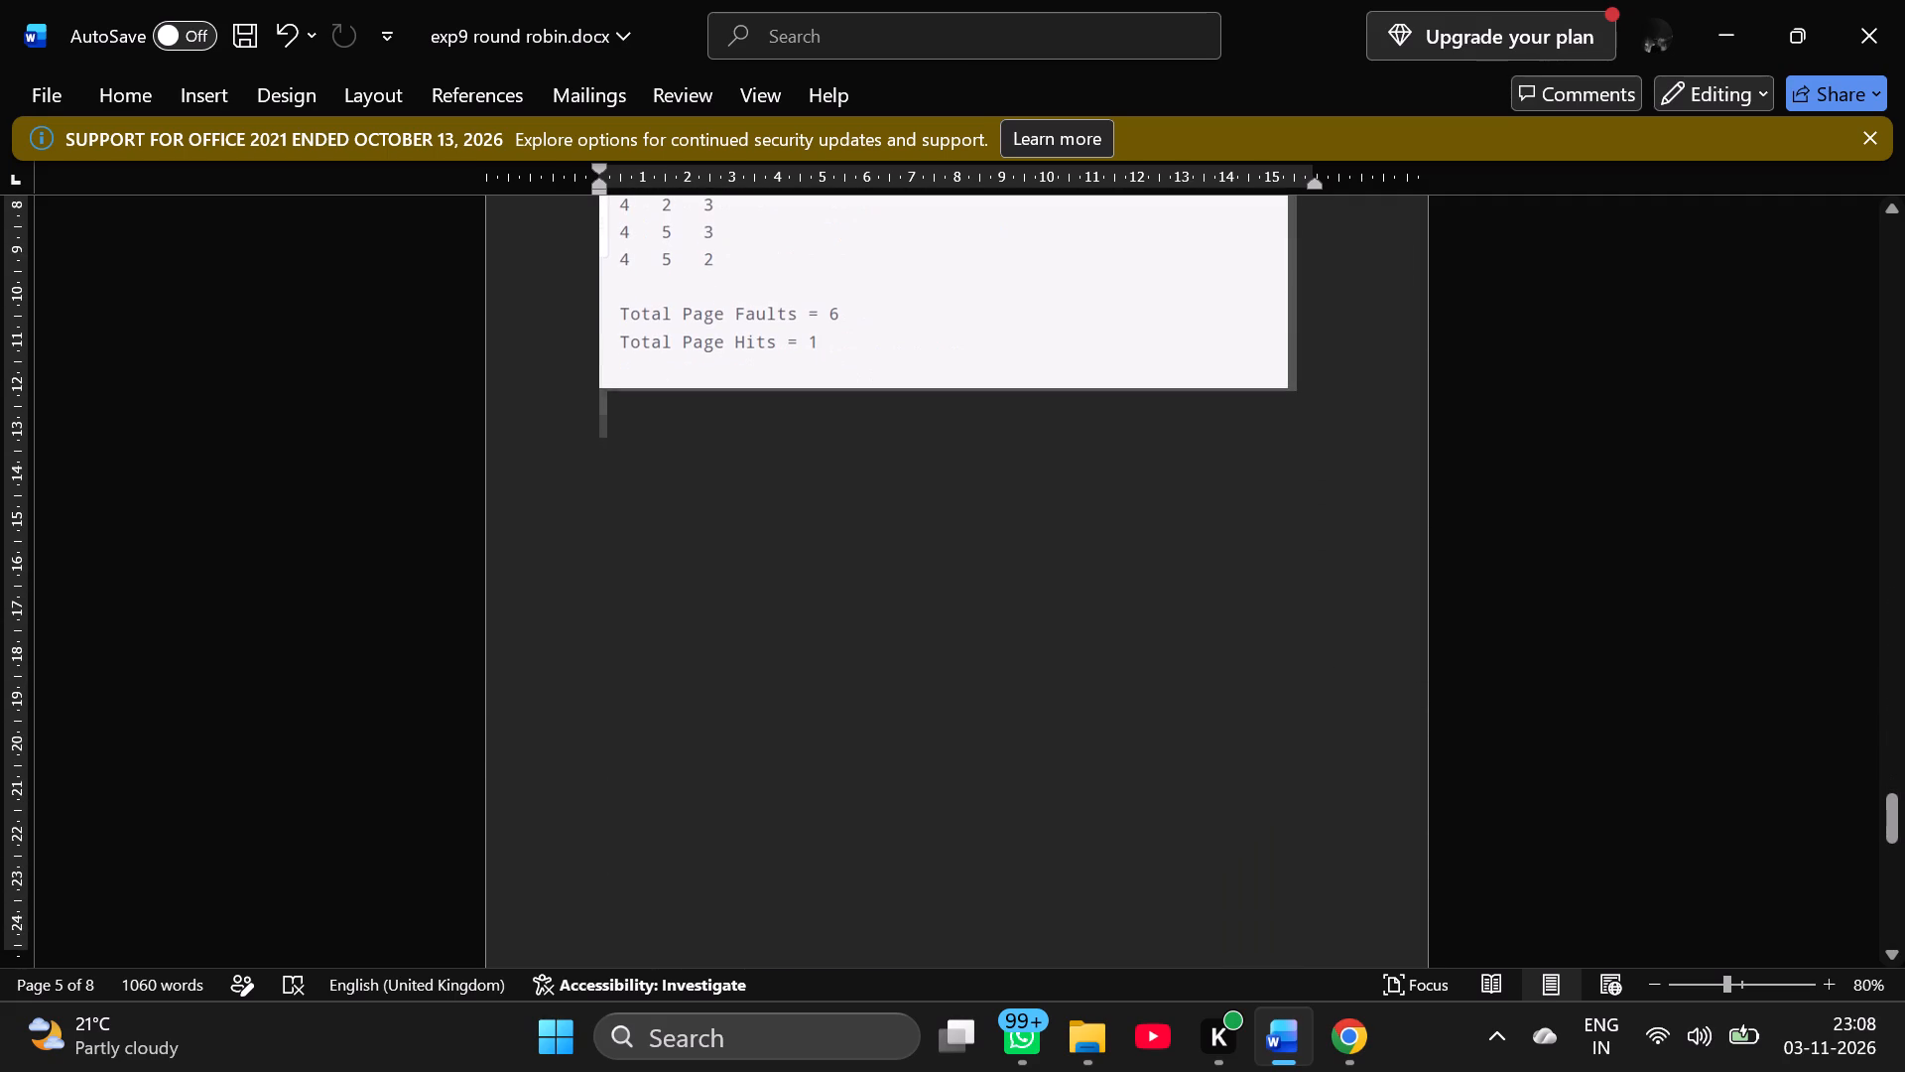
left_click_drag(751, 385, 700, 293)
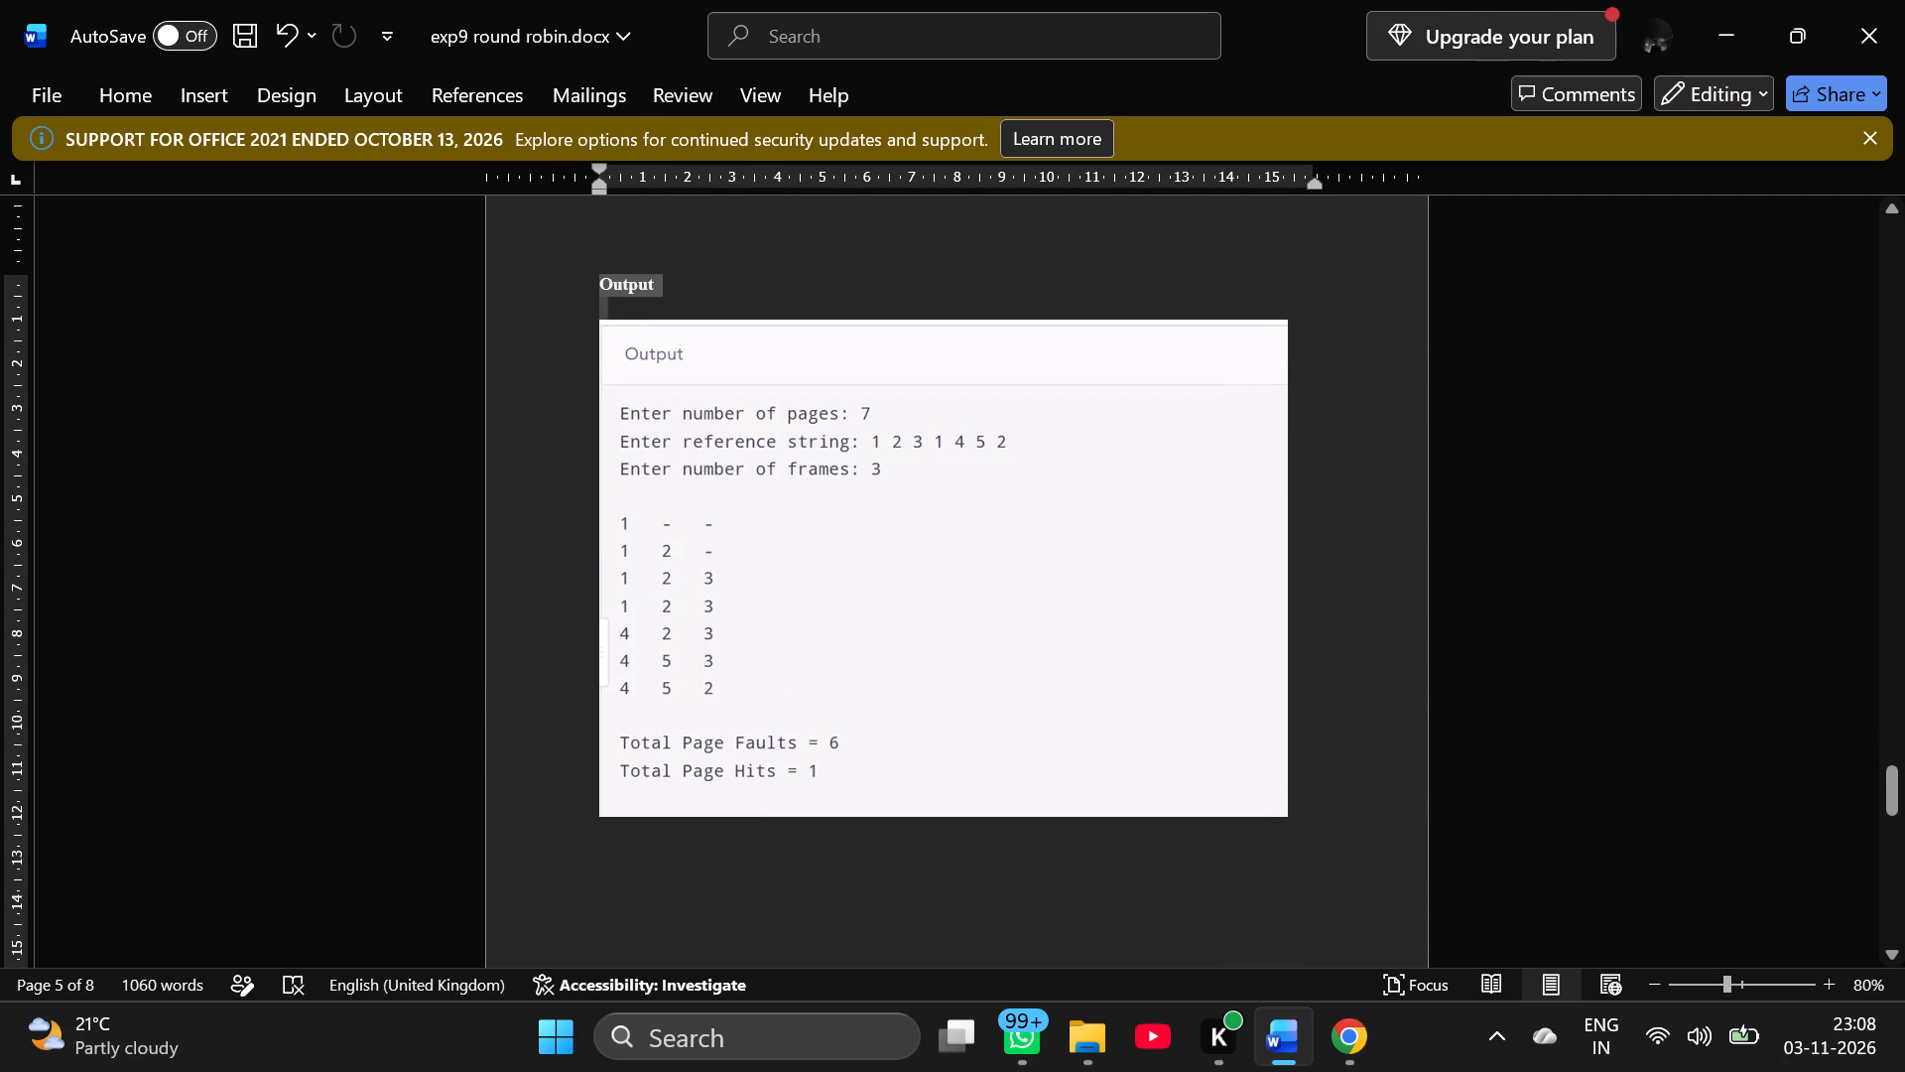
left_click_drag(700, 293, 700, 290)
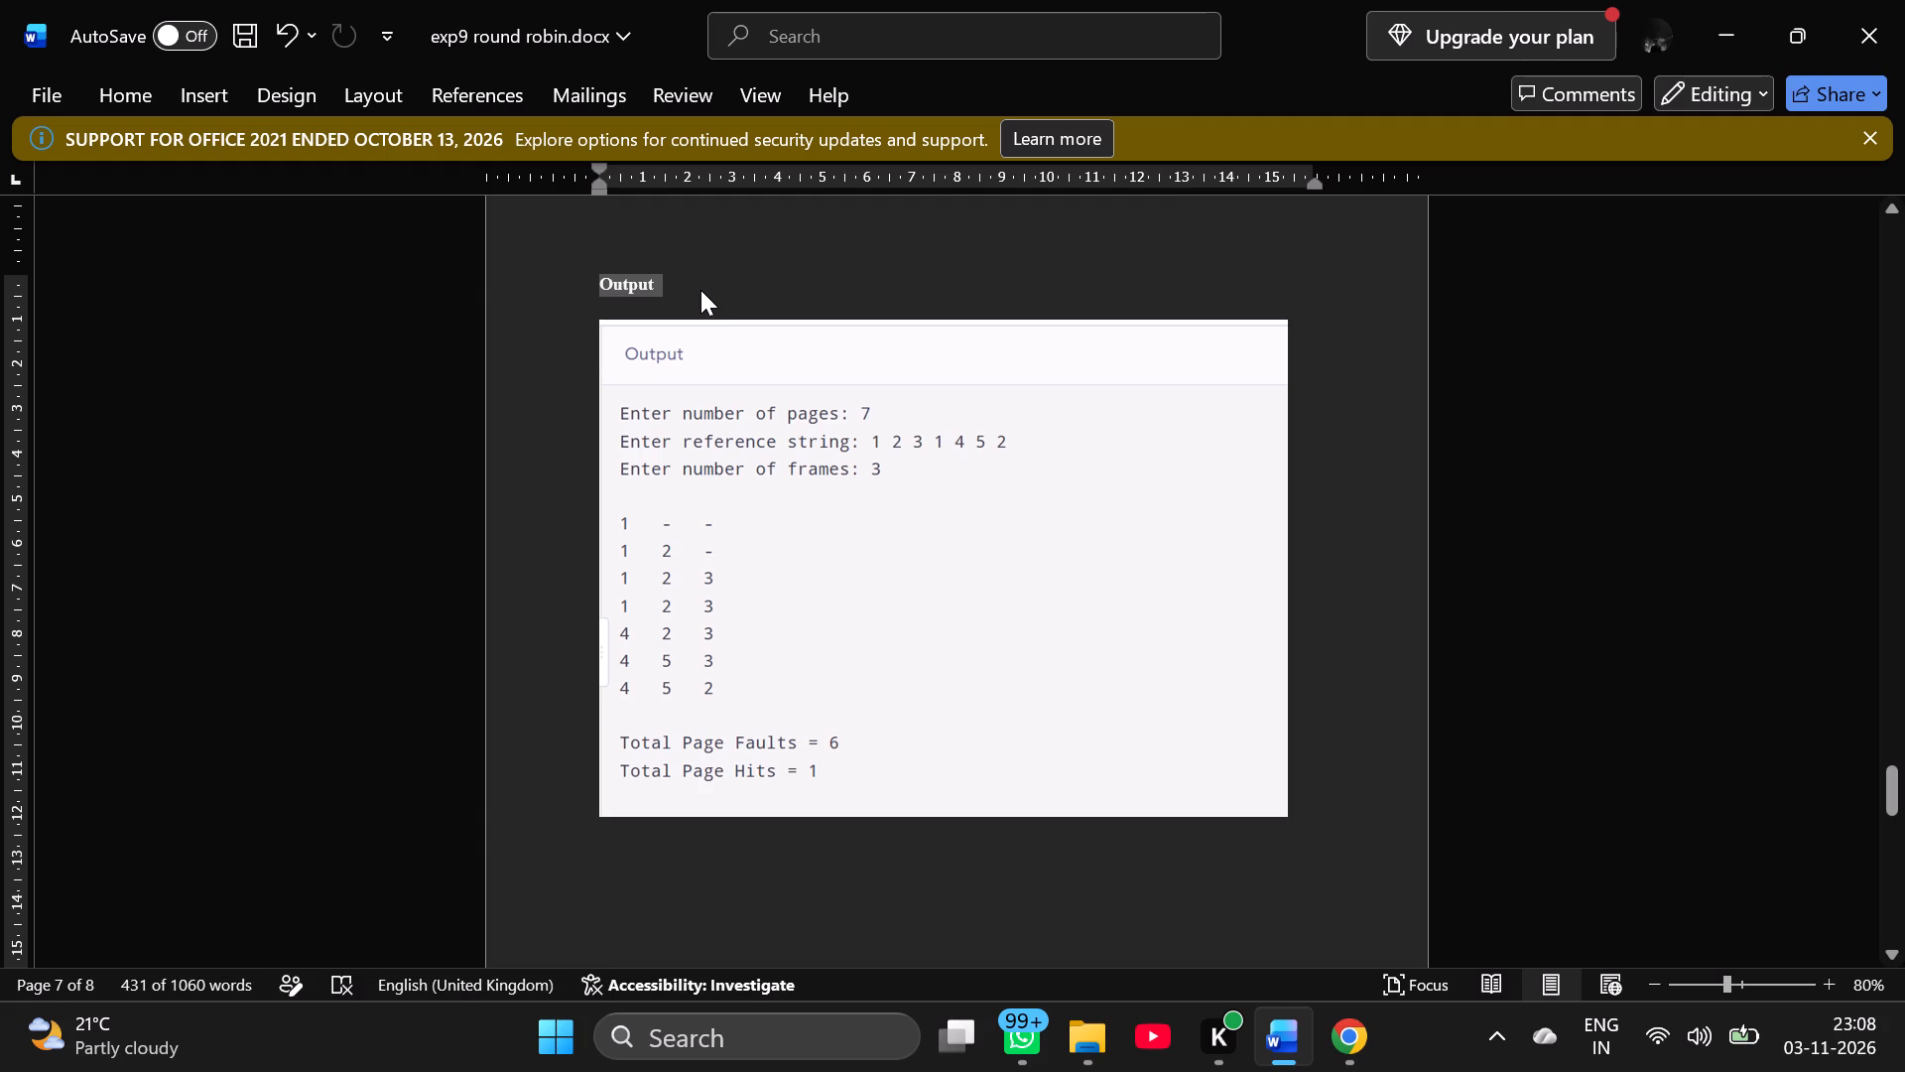
key("ctrl+c")
Paste the copied FIFO section onto the blank page after the FIFO output as a template for another algorithm.
scroll(700, 290, "down", 5)
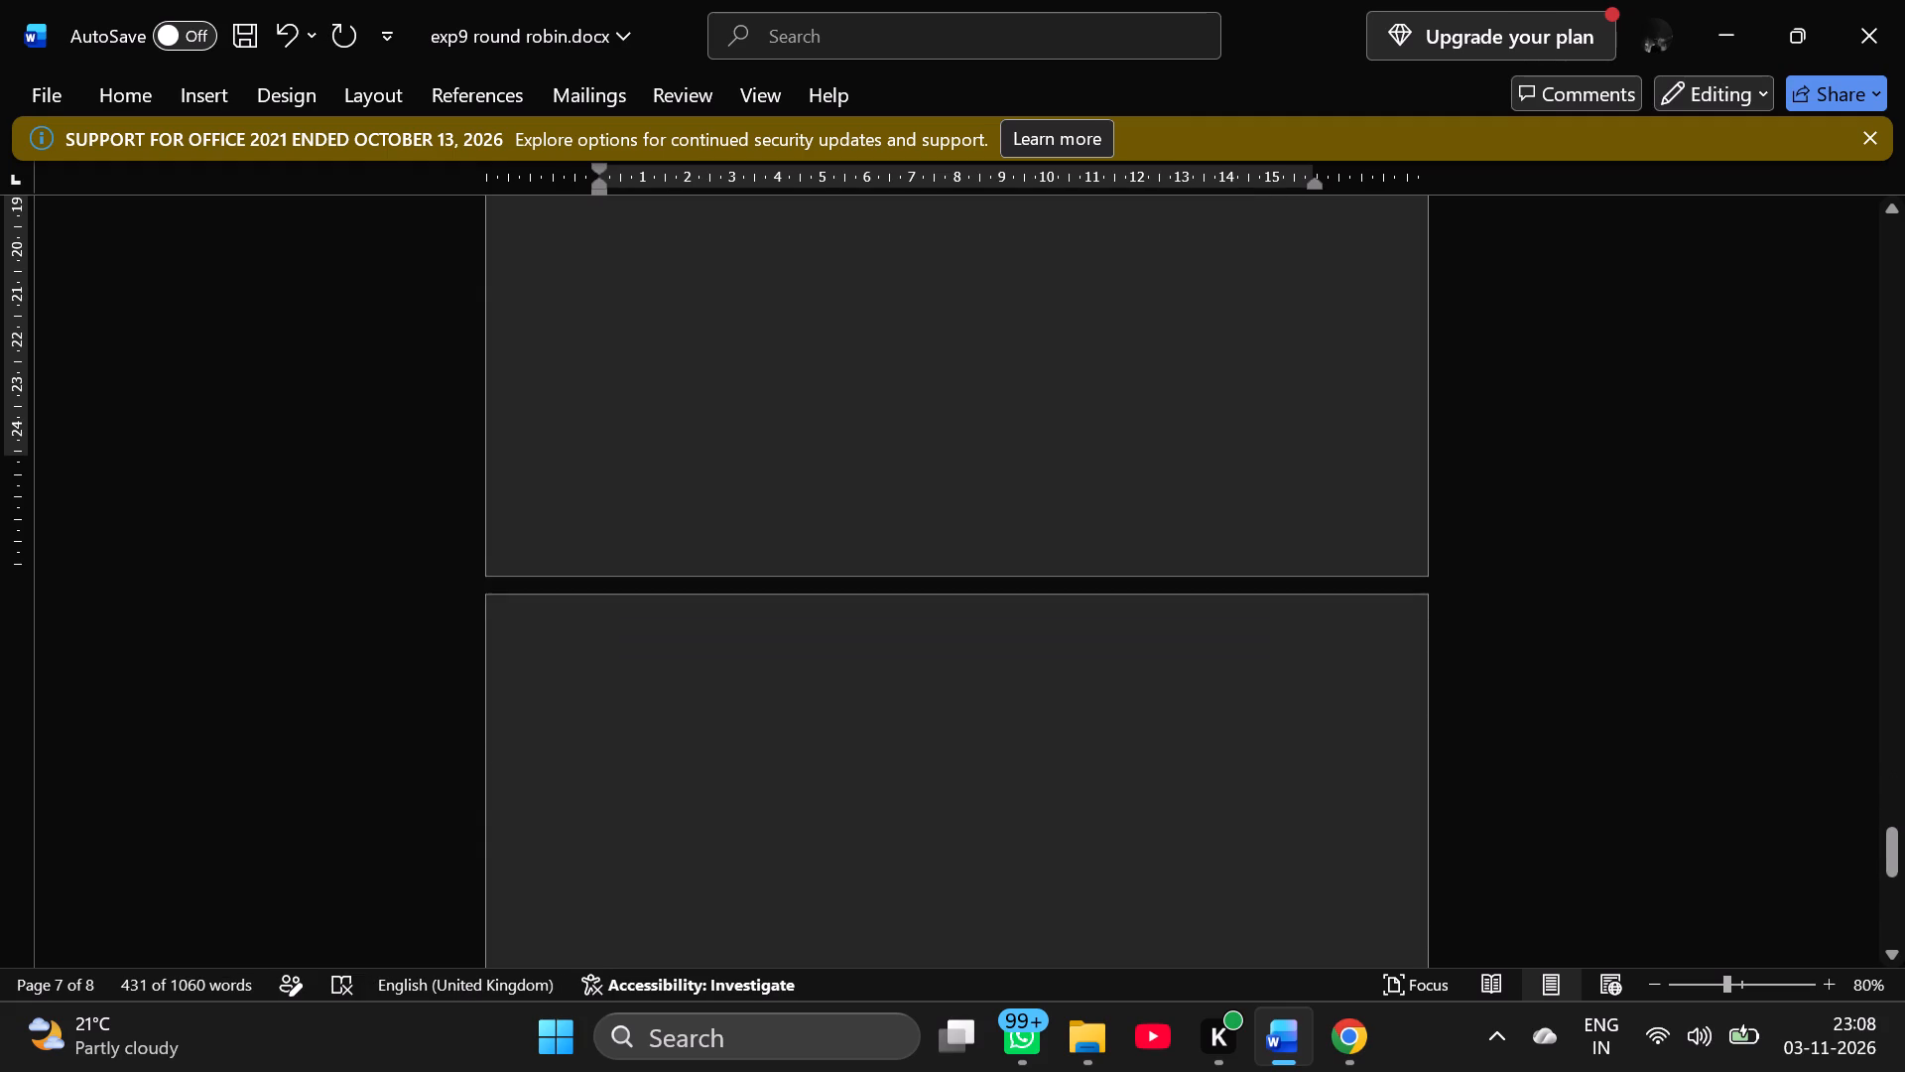
left_click(823, 655)
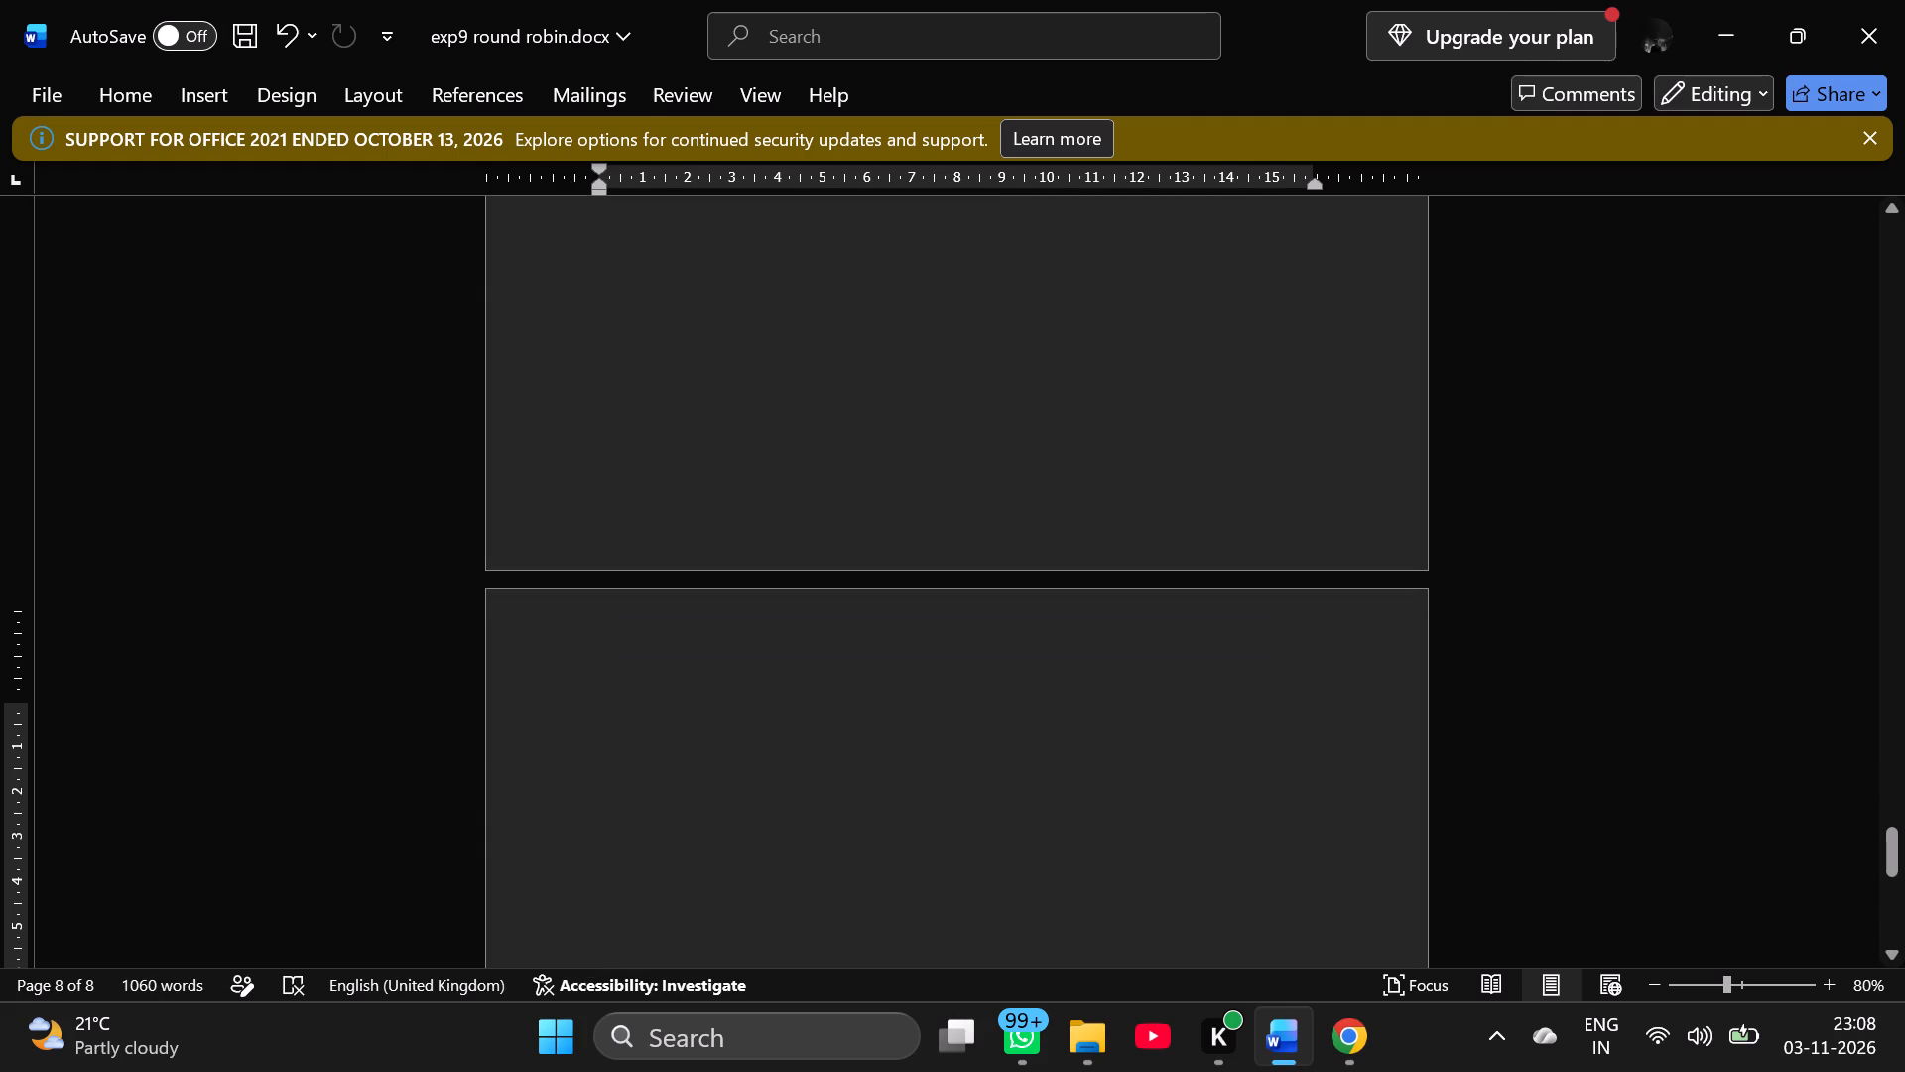
key("ctrl+v")
scroll(823, 655, "up", 3)
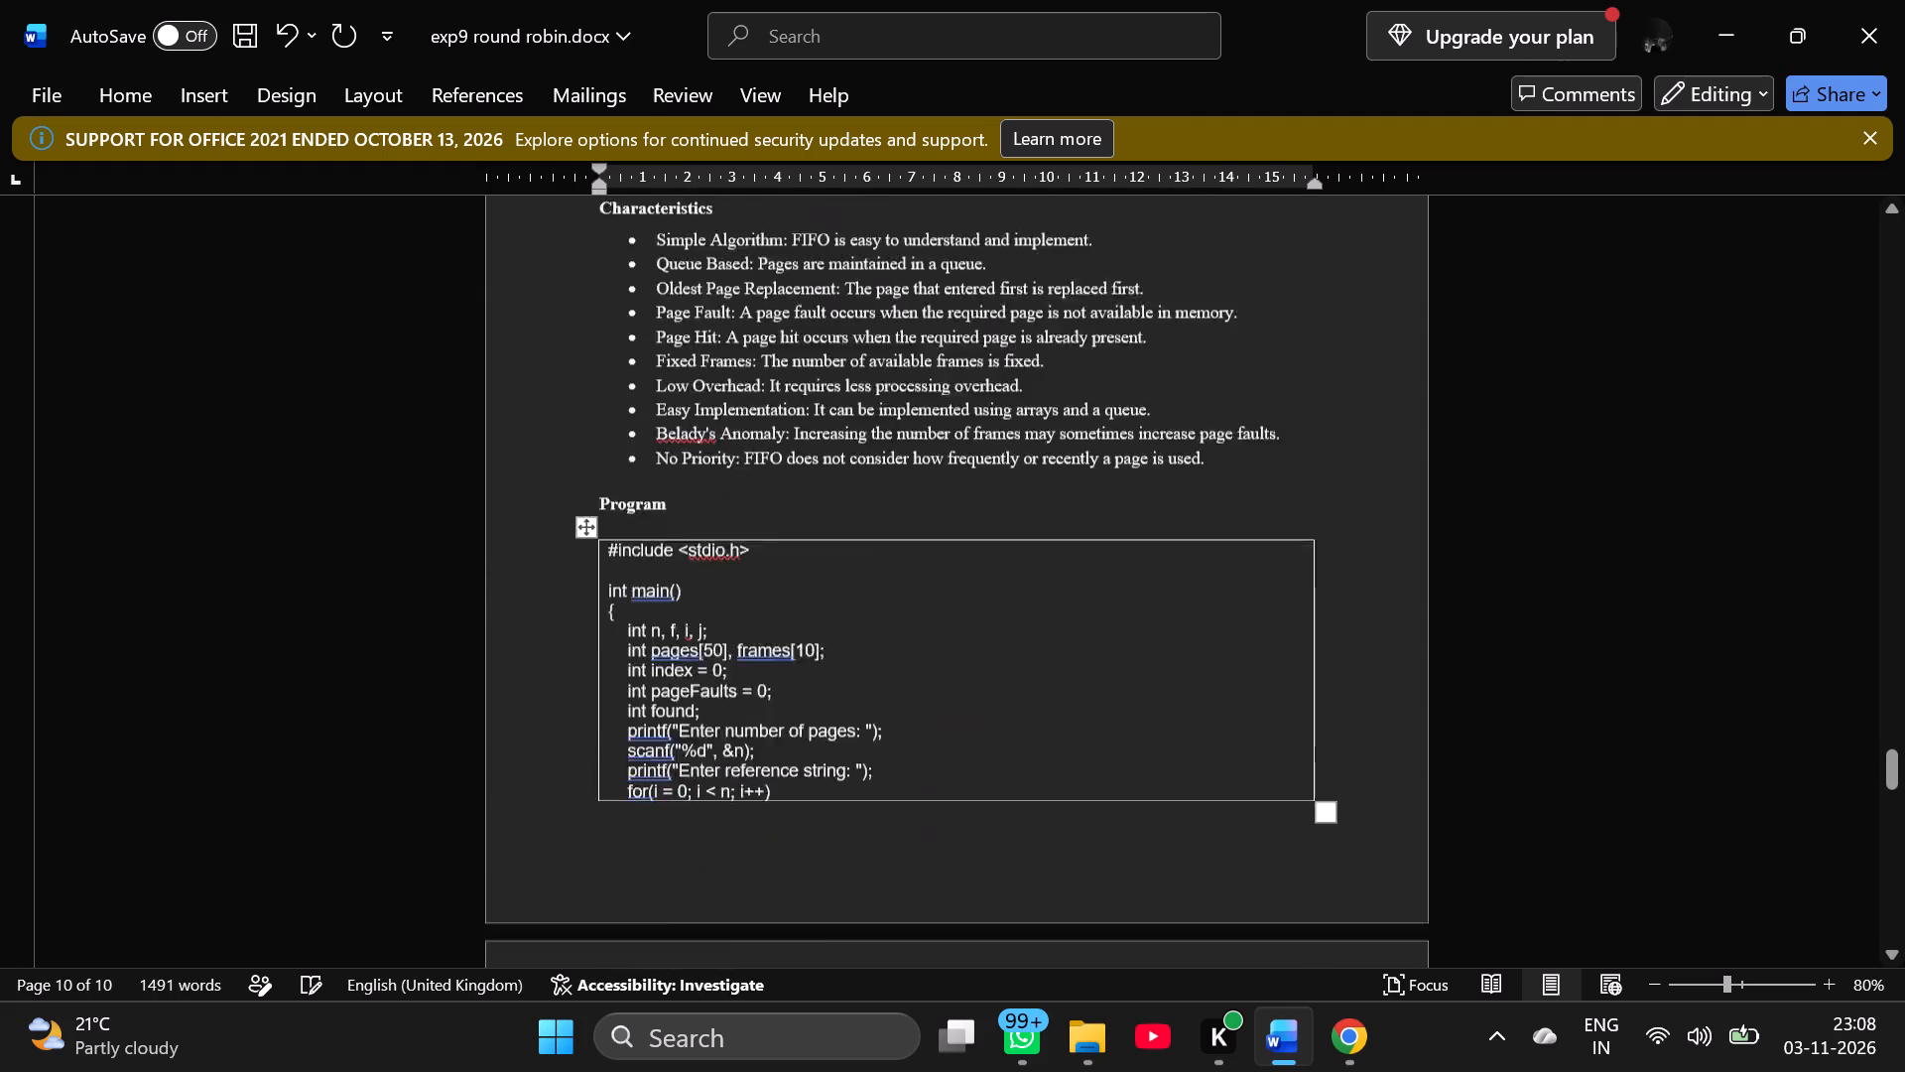
scroll(823, 655, "up", 3)
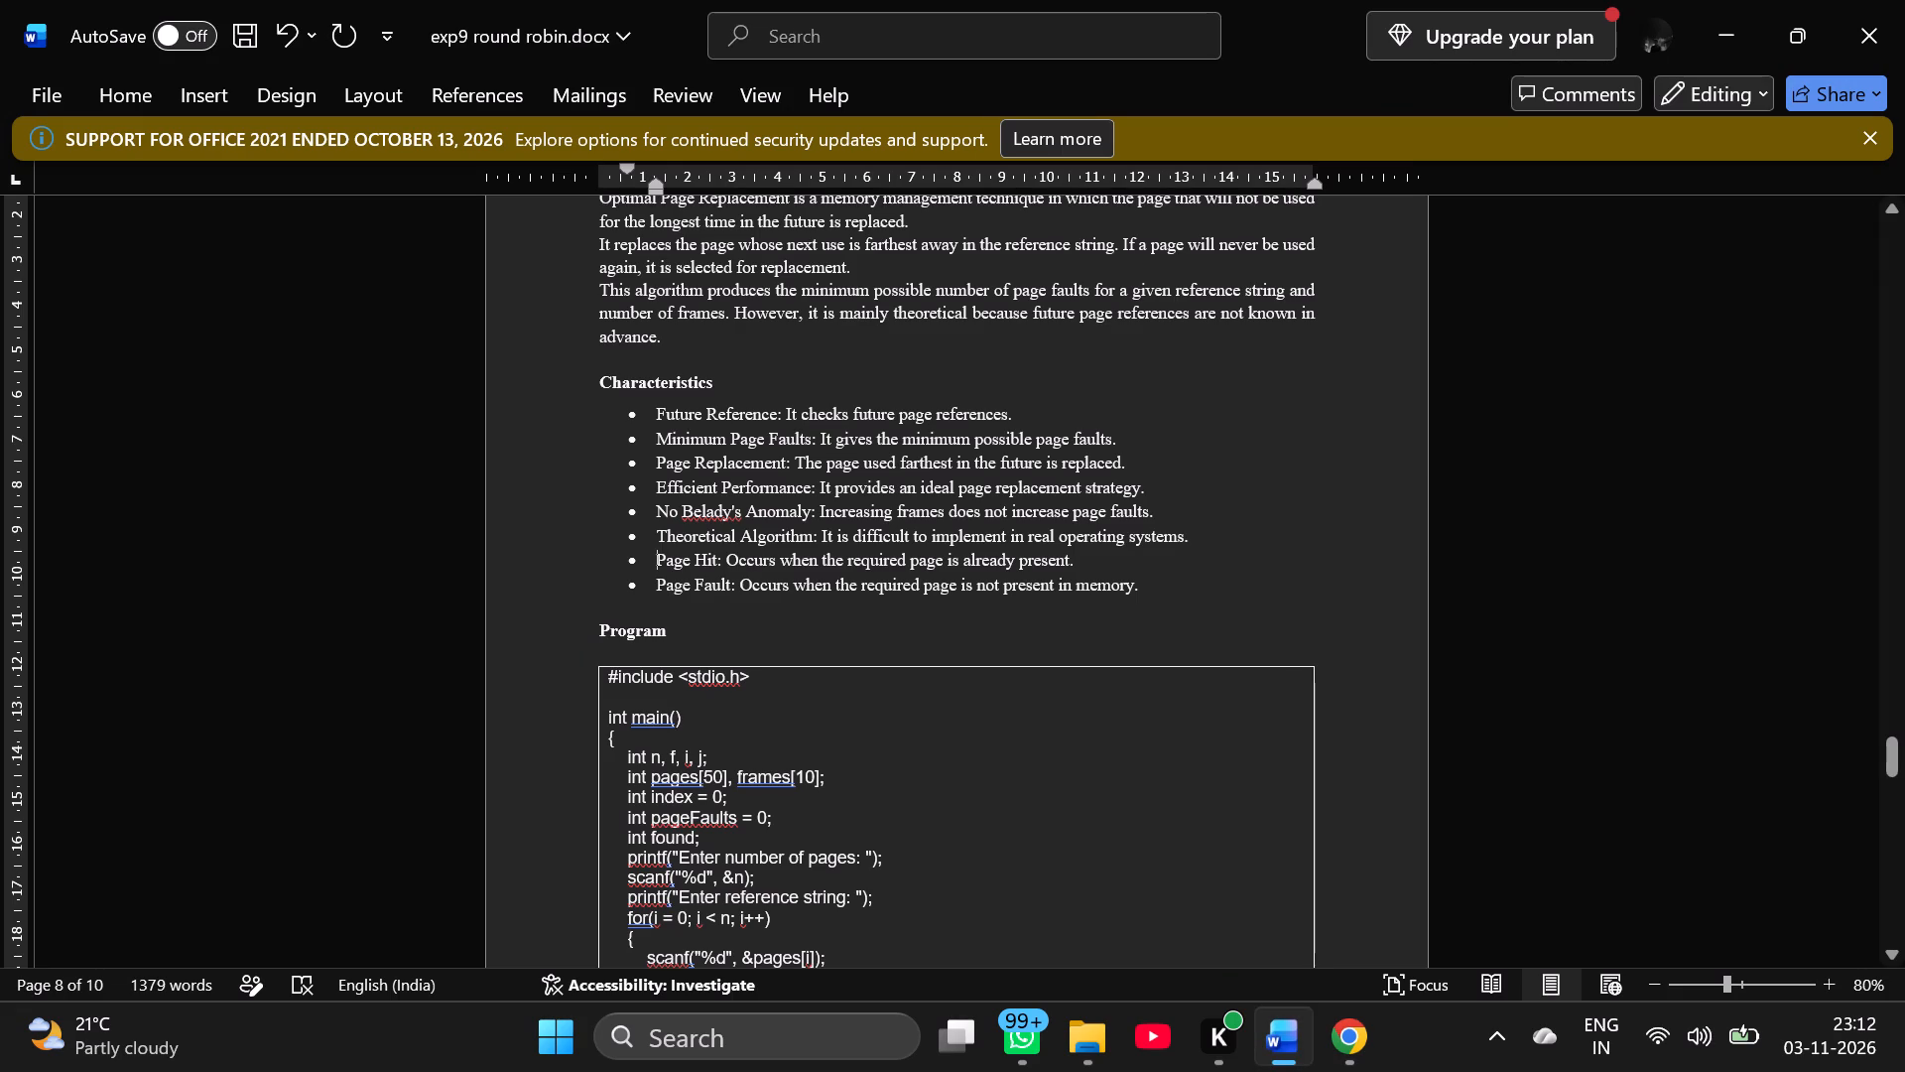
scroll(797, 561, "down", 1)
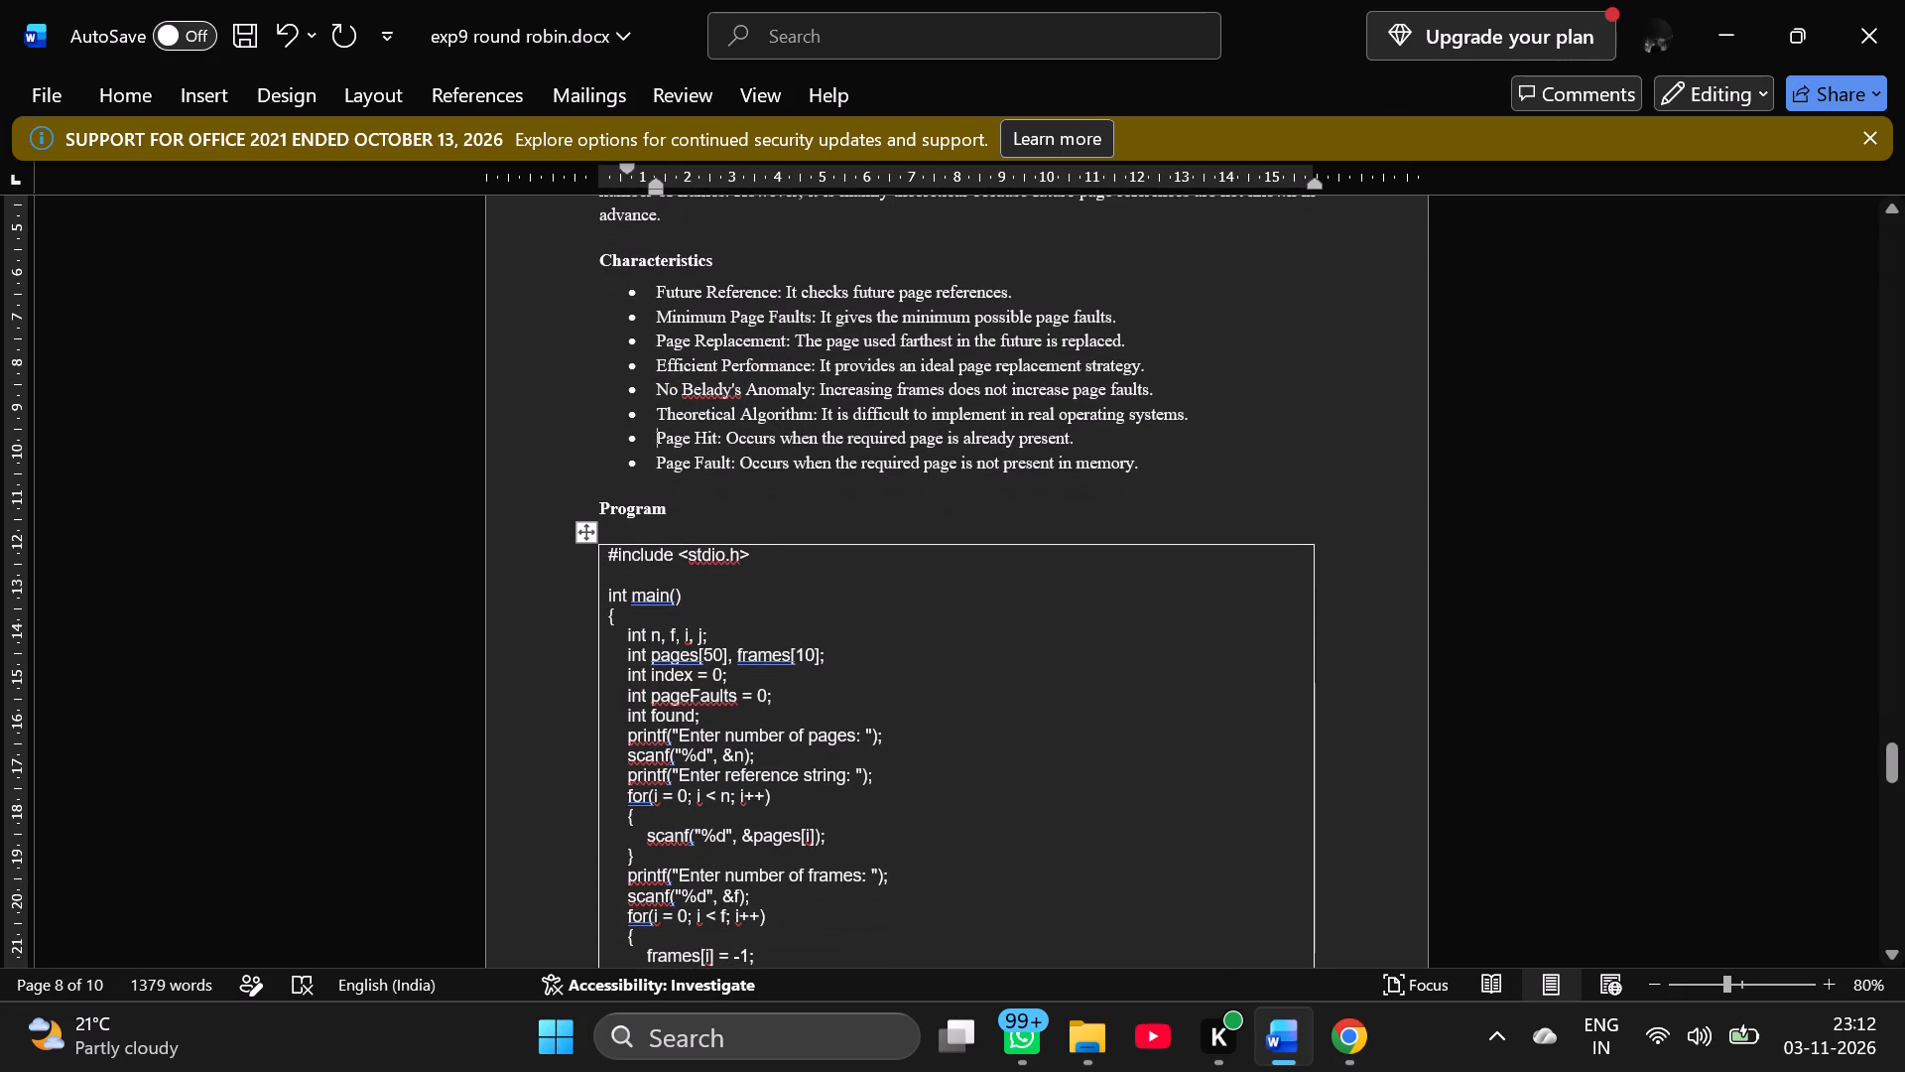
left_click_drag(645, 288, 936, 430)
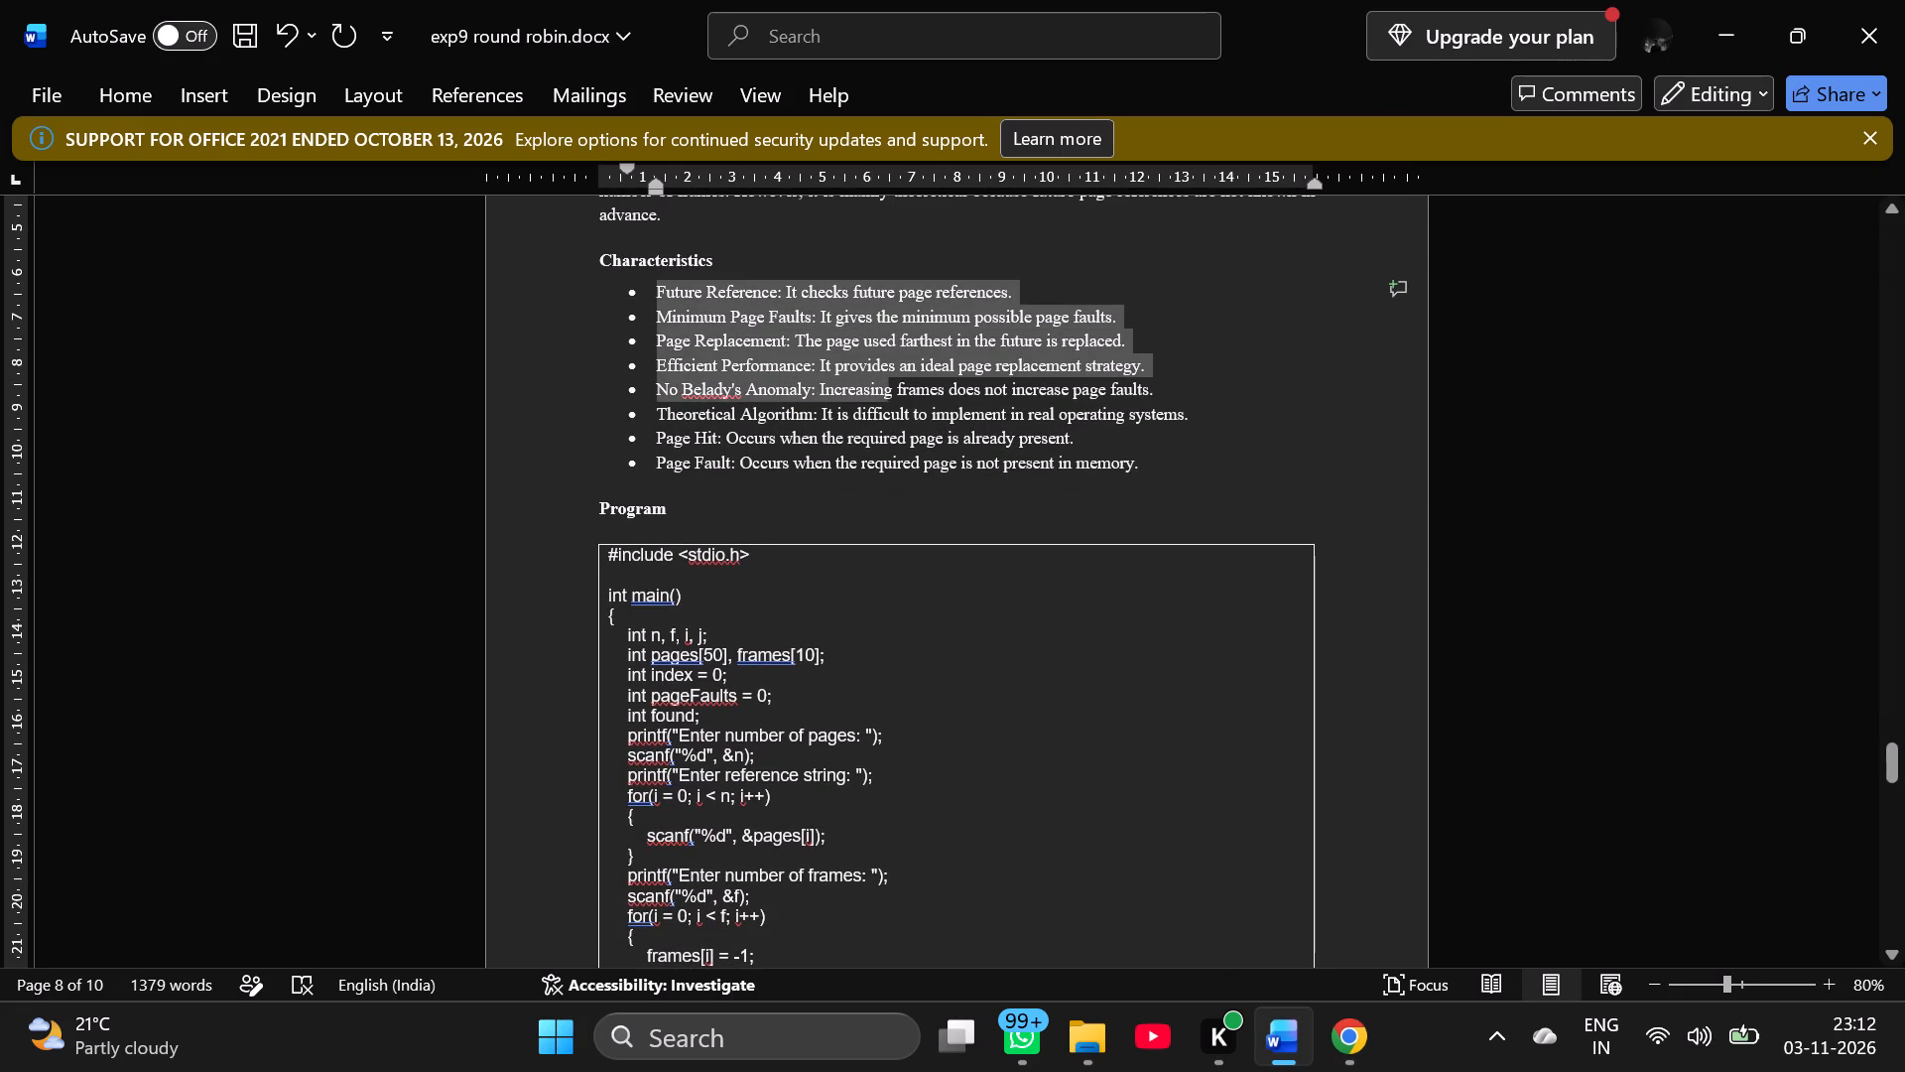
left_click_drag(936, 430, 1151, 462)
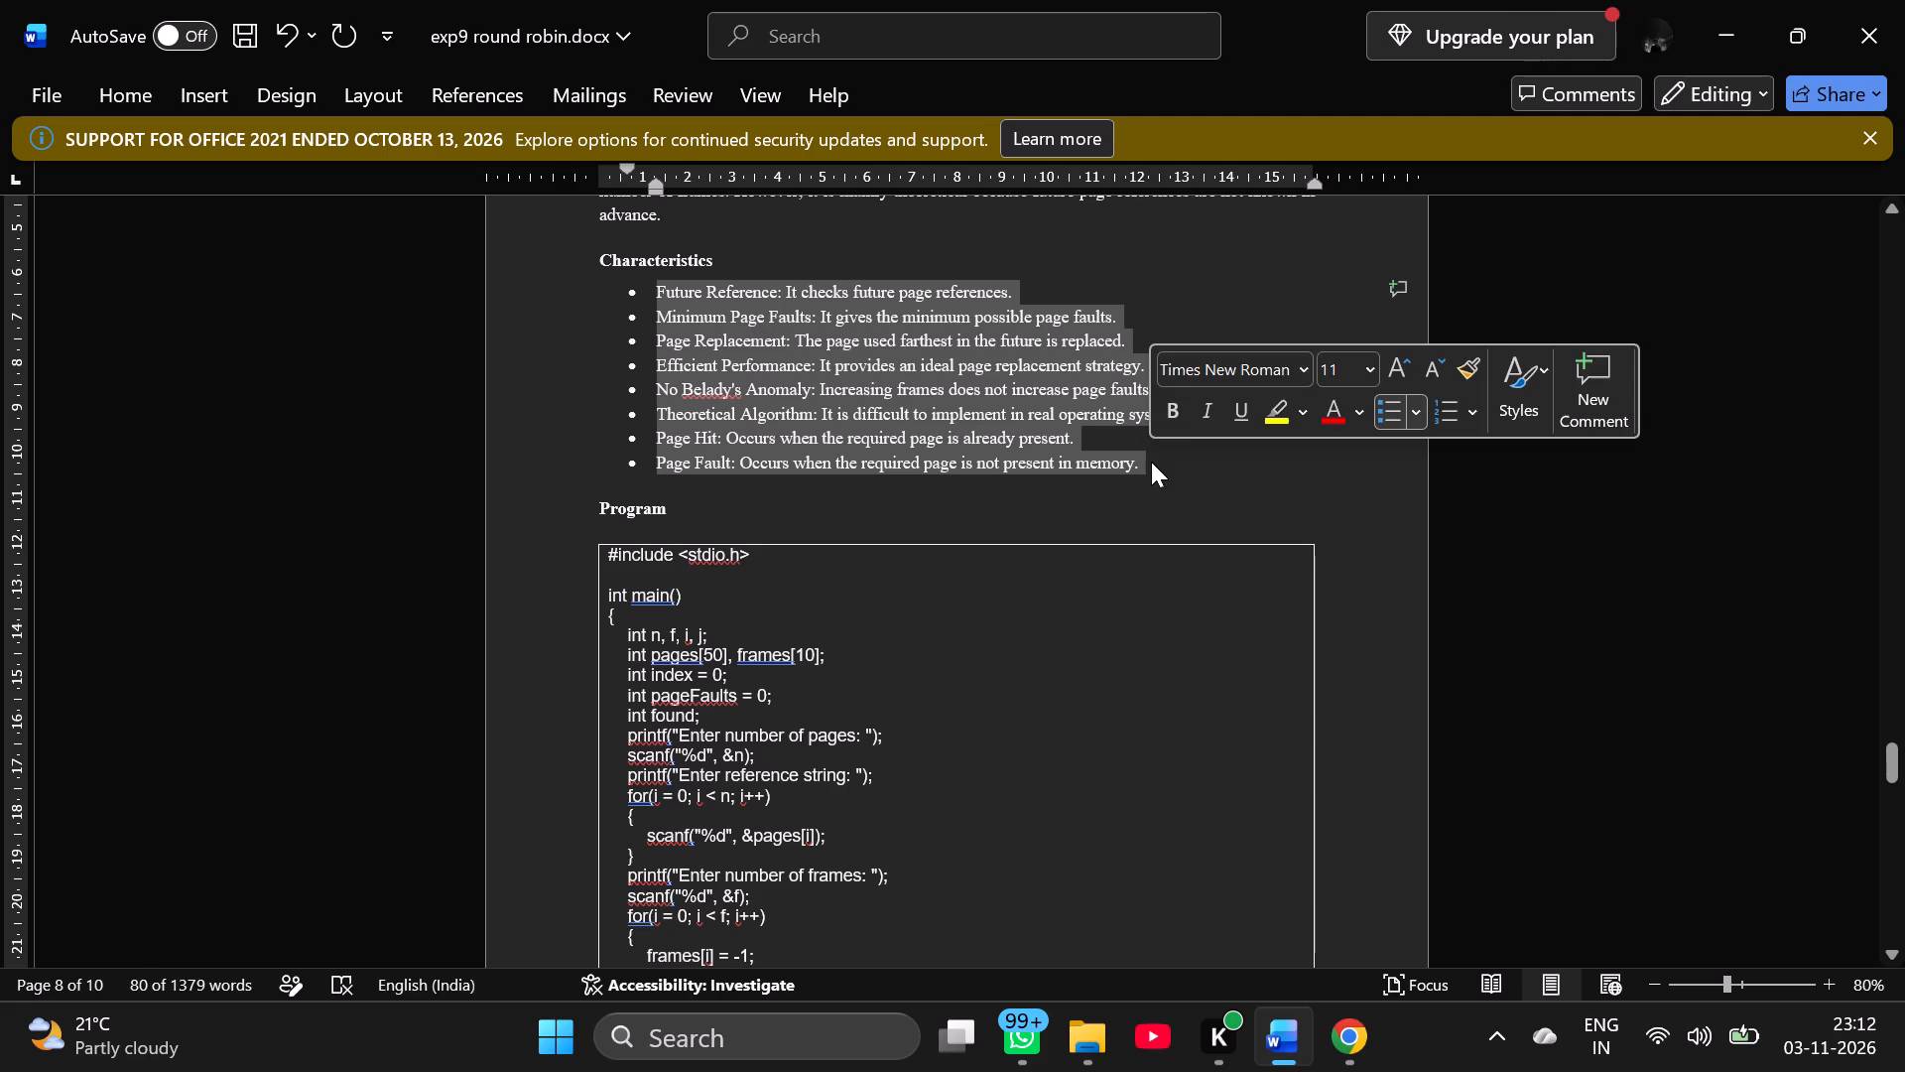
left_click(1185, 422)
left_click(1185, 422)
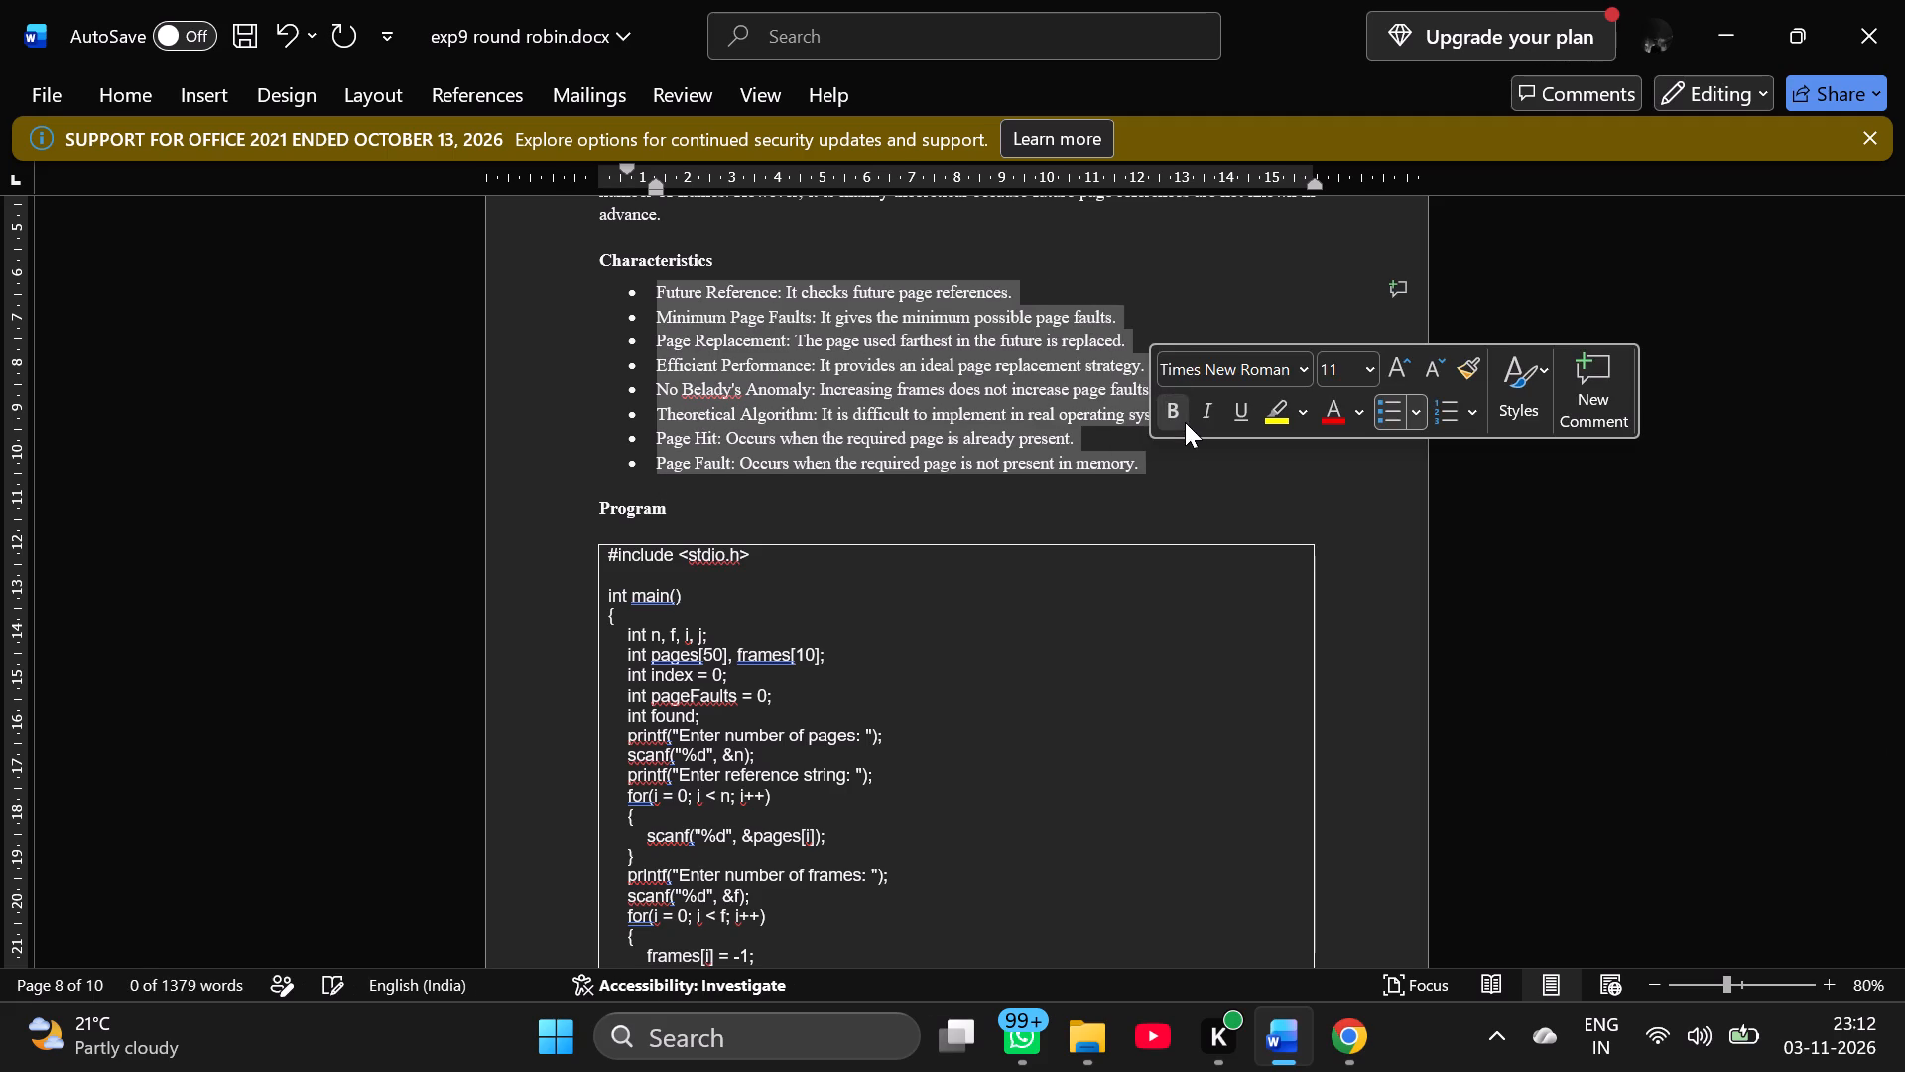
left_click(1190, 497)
Replace the FIFO code in the Optimal section's Program box with the copied Optimal page replacement program.
scroll(1025, 727, "down", 3)
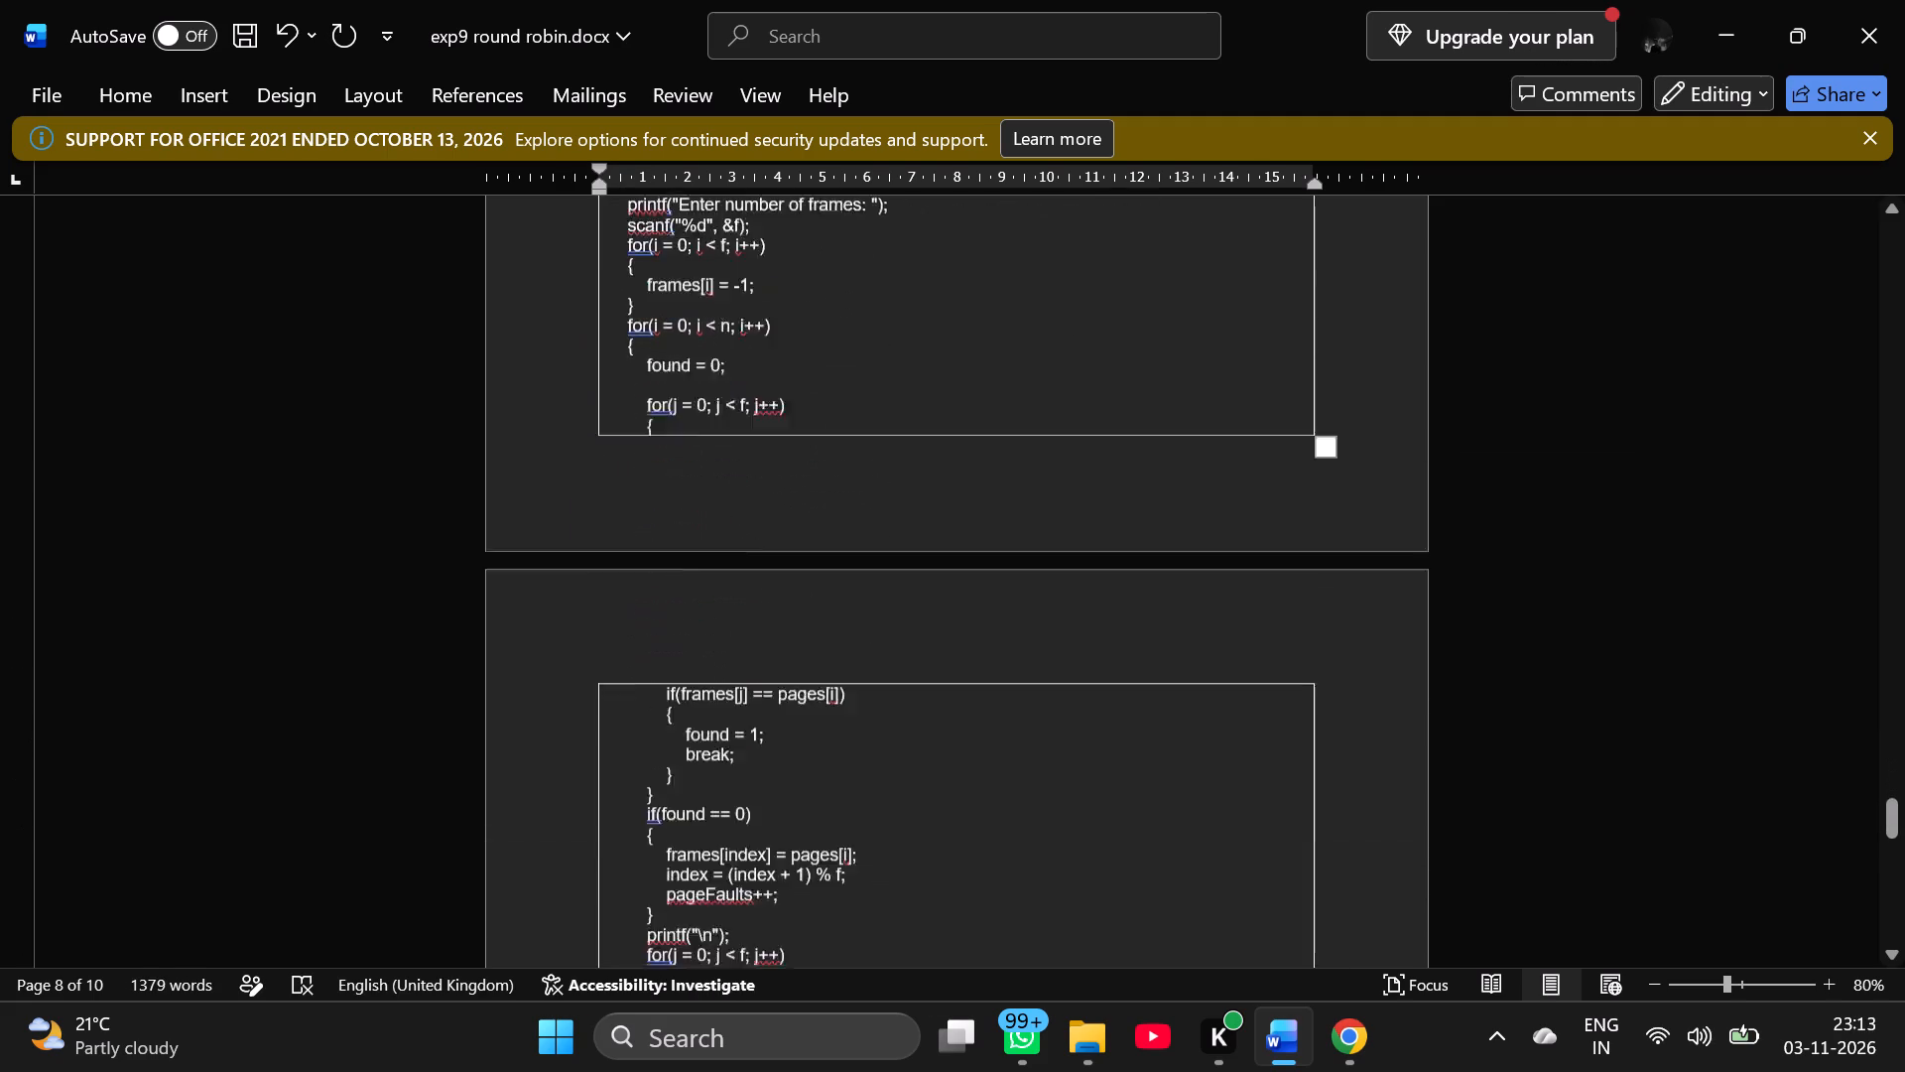
scroll(1025, 727, "down", 2)
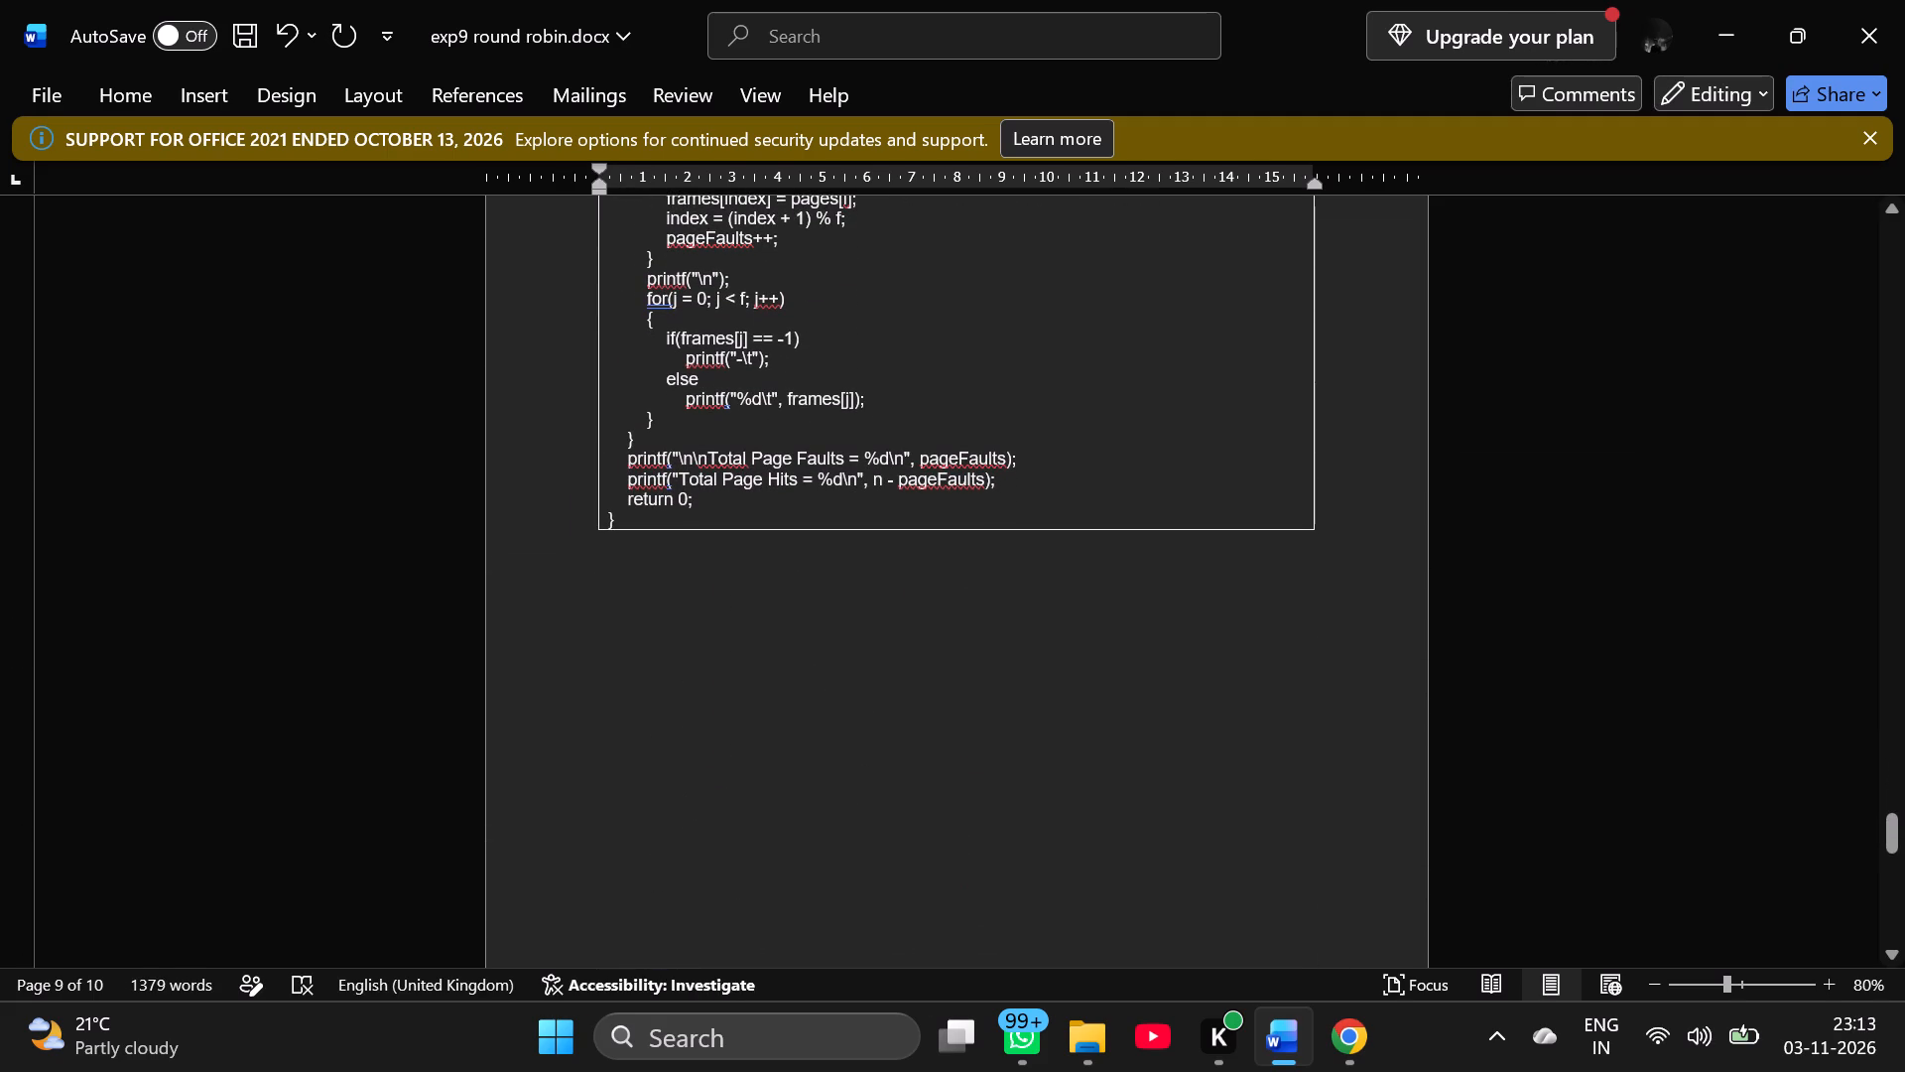
left_click(603, 501)
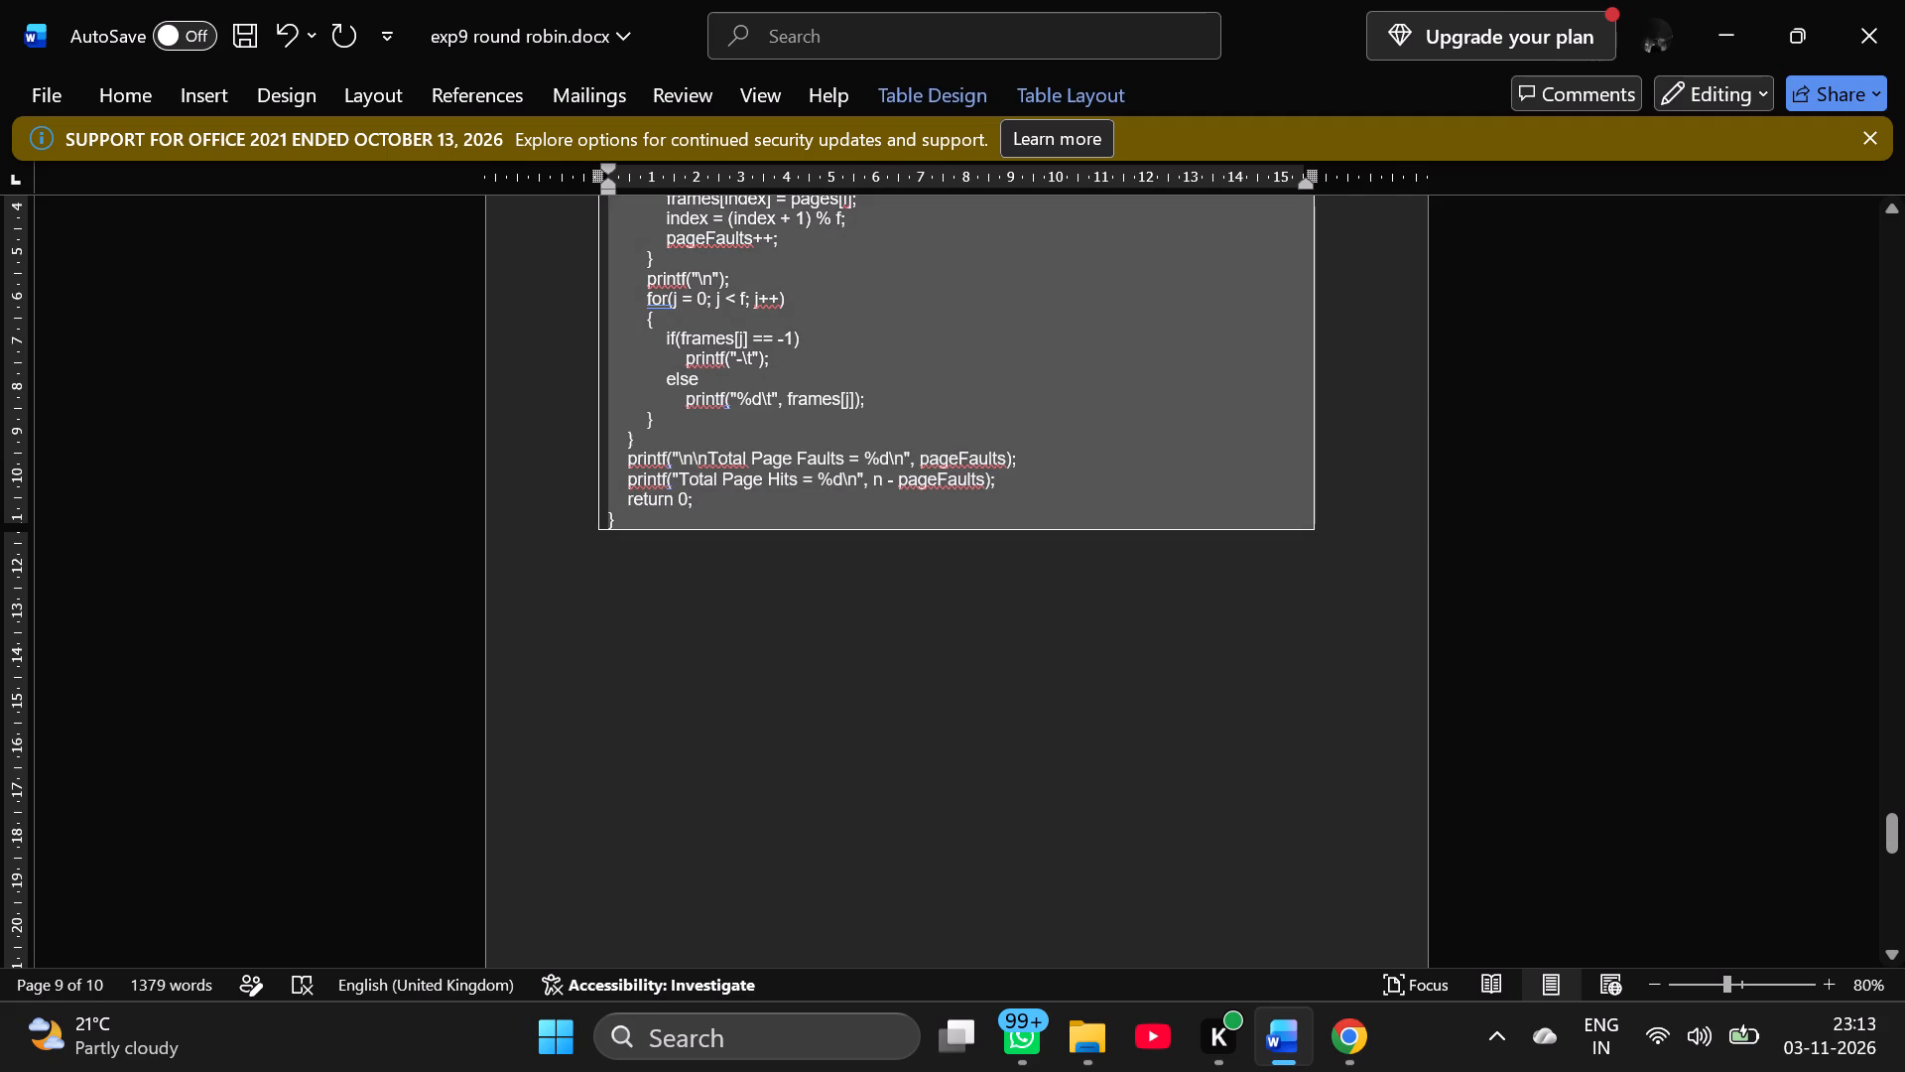
key("ctrl+v")
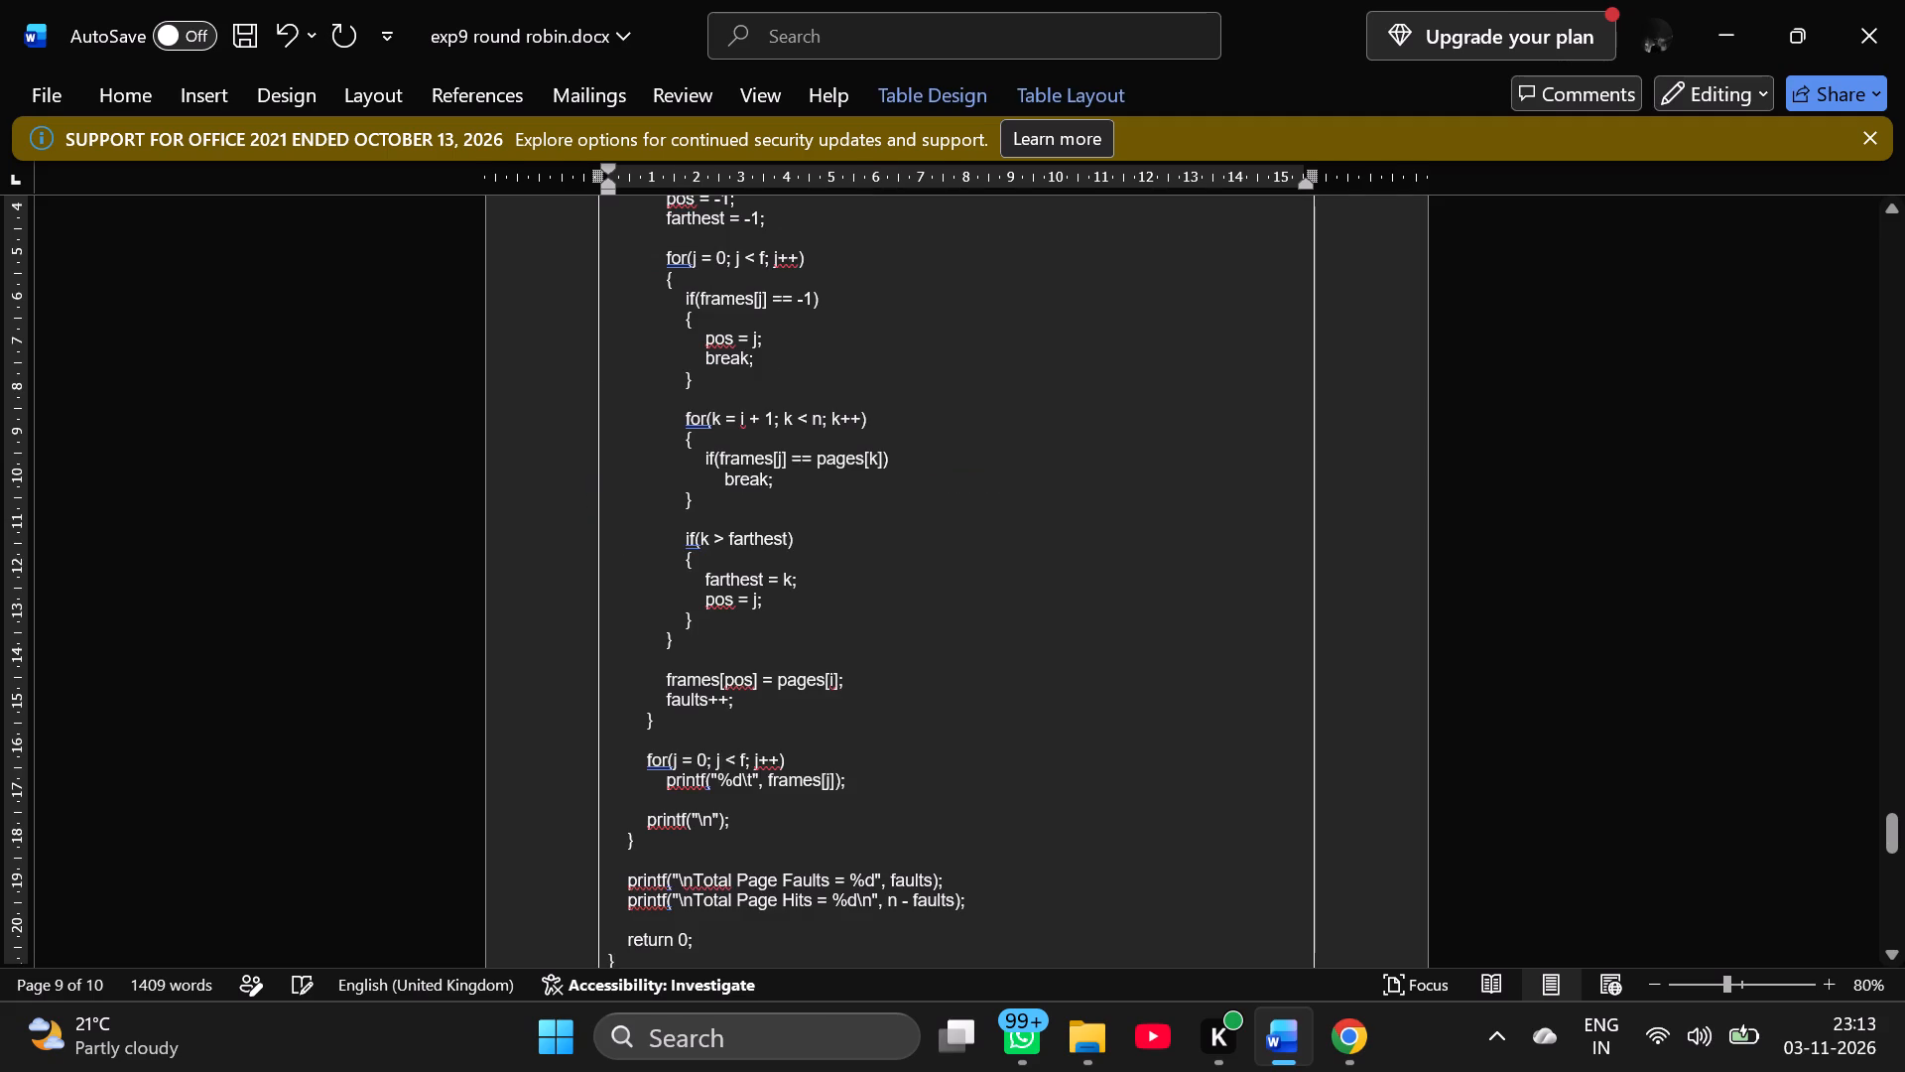
Set the font of the pasted Optimal program in the Program box to Times New Roman.
scroll(629, 604, "down", 2)
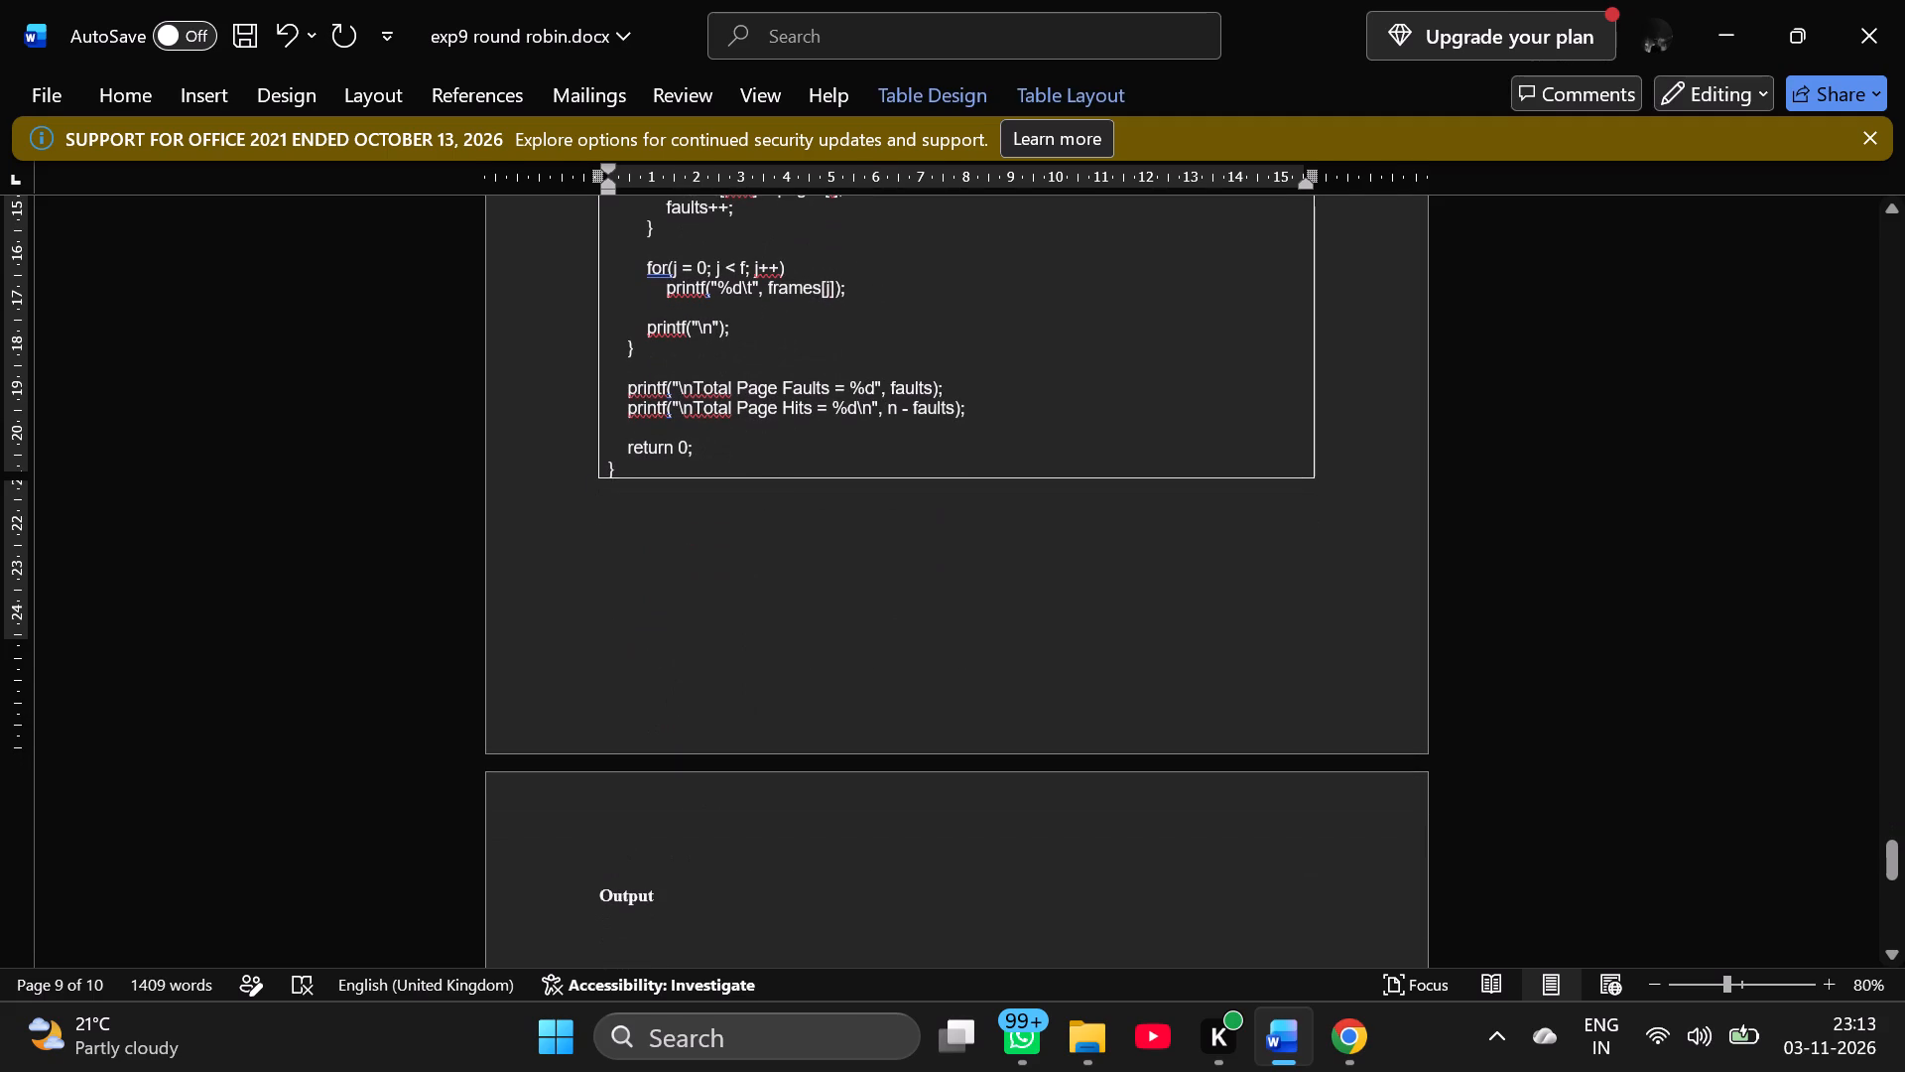
left_click(605, 462)
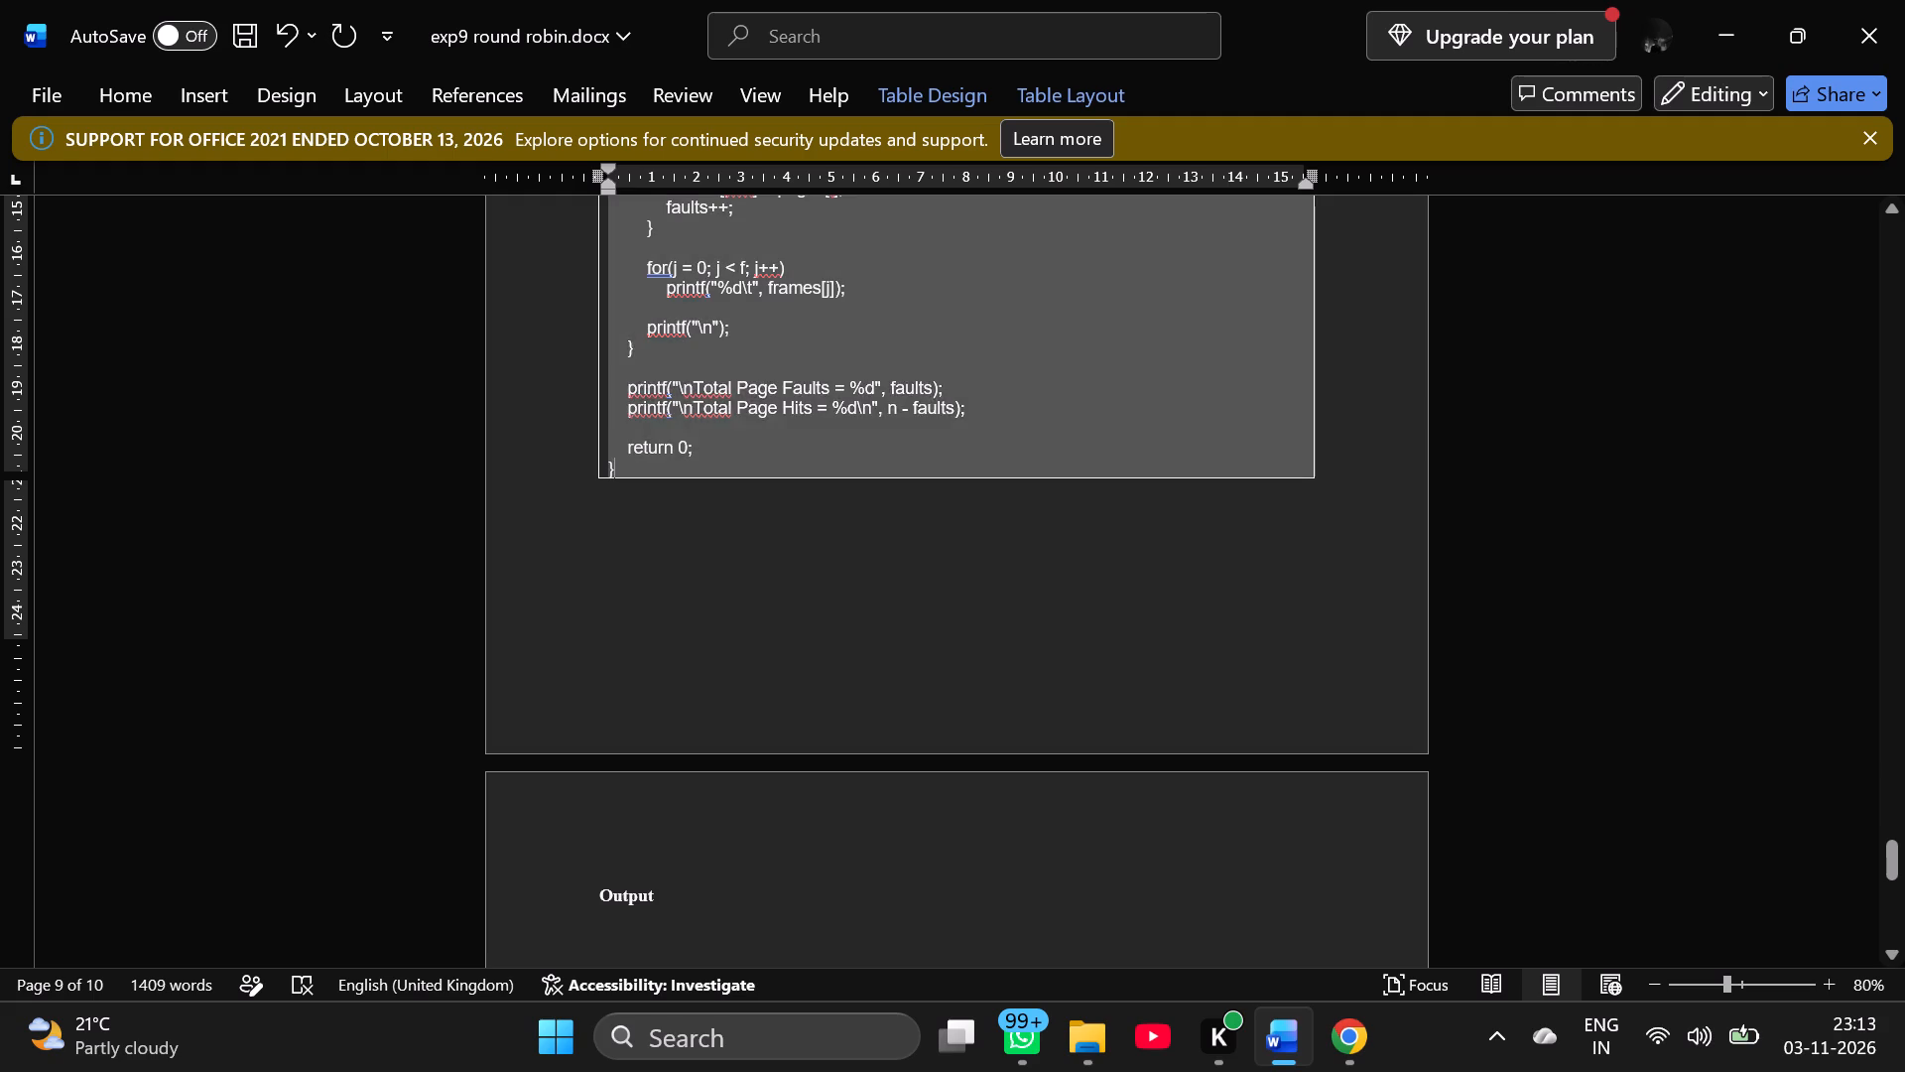
left_click(125, 78)
left_click(327, 147)
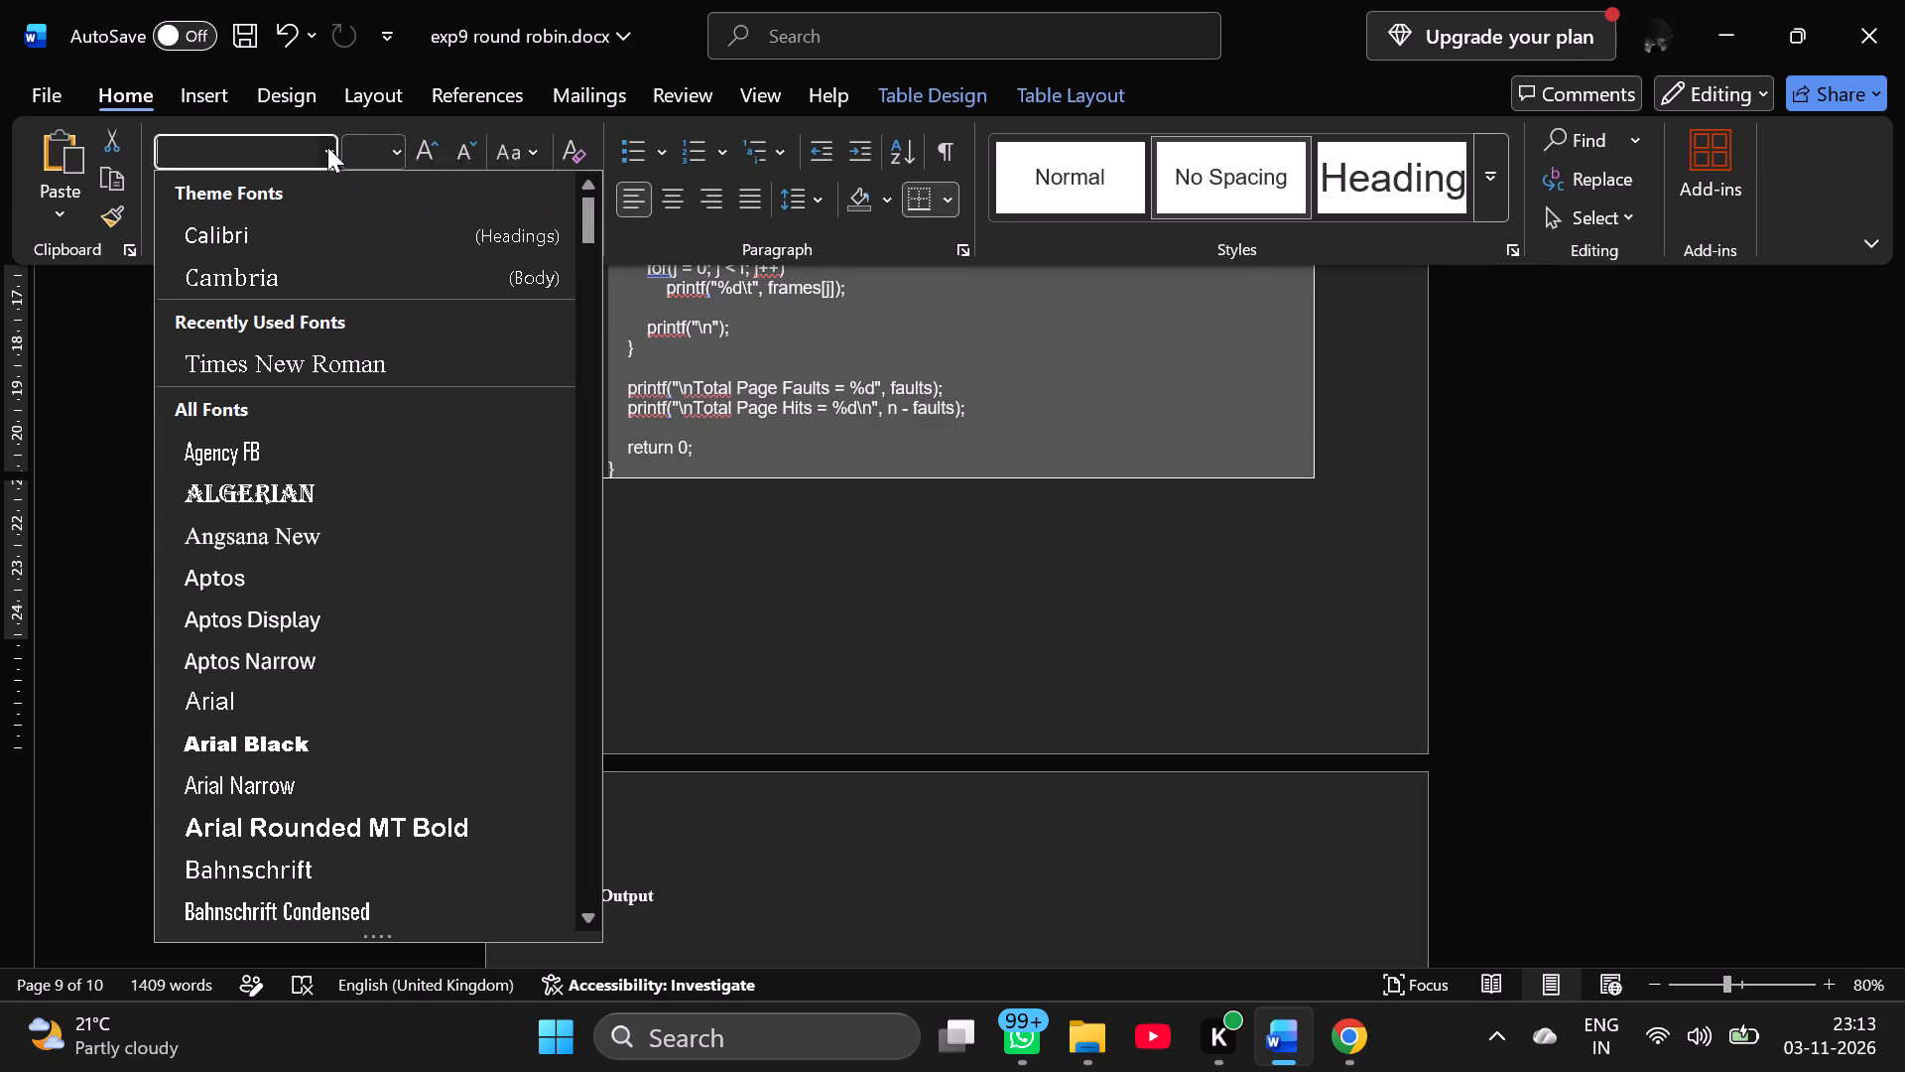
left_click(251, 352)
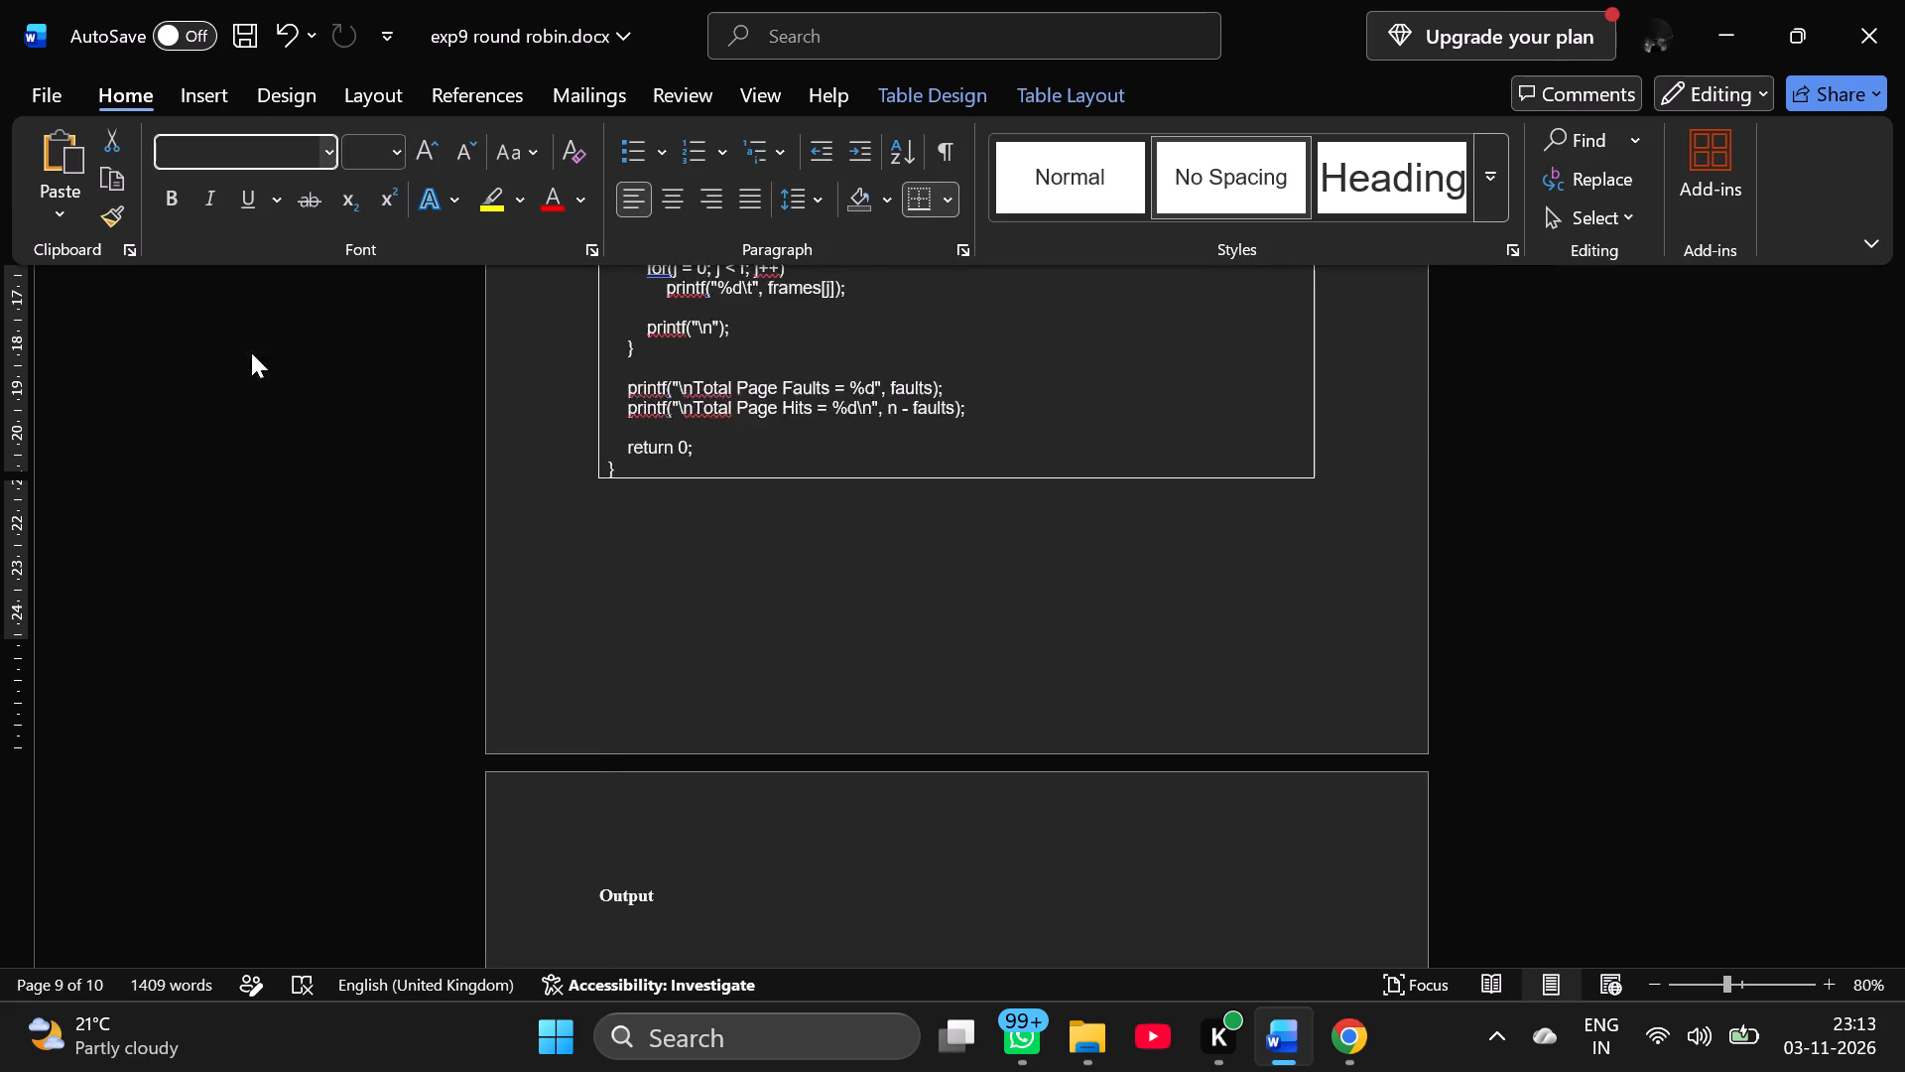
Set the Optimal program in the Program box to font size 10 and apply the No Spacing style to it.
left_click(402, 153)
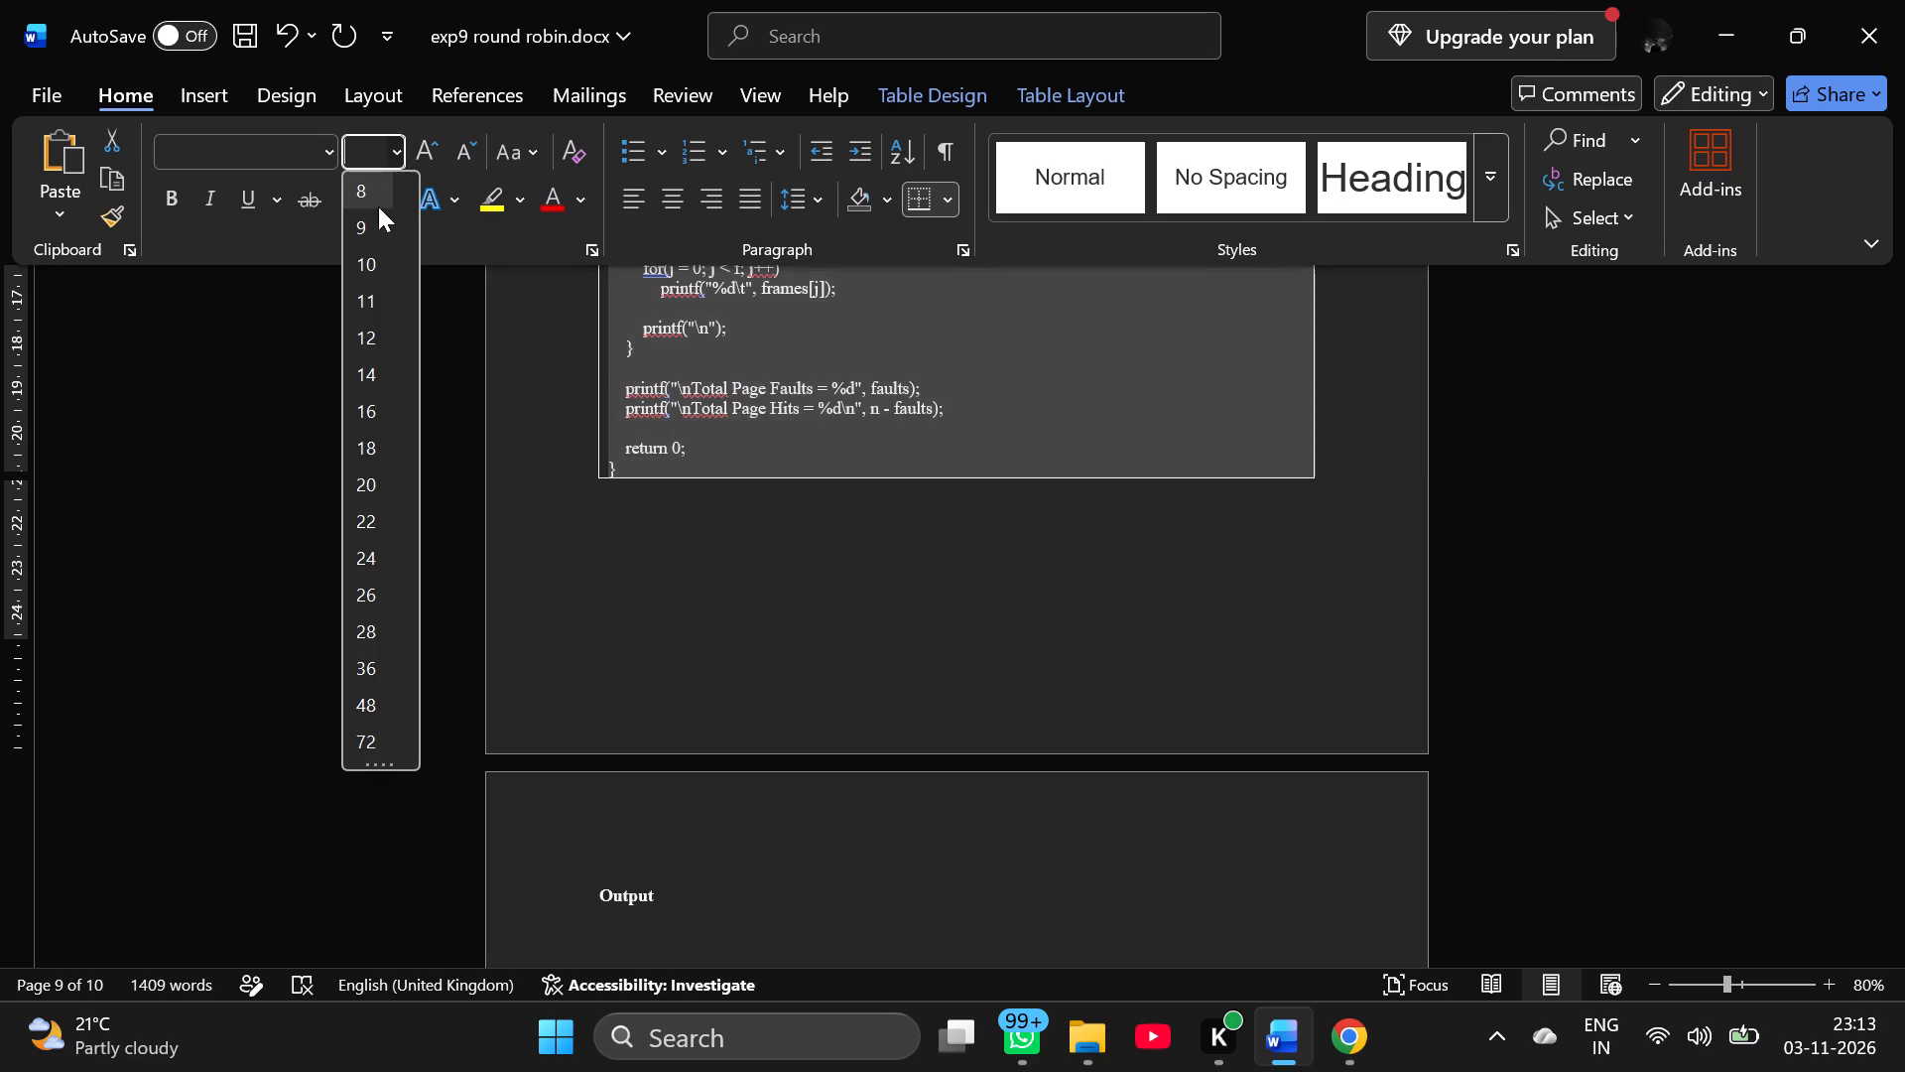
left_click(372, 255)
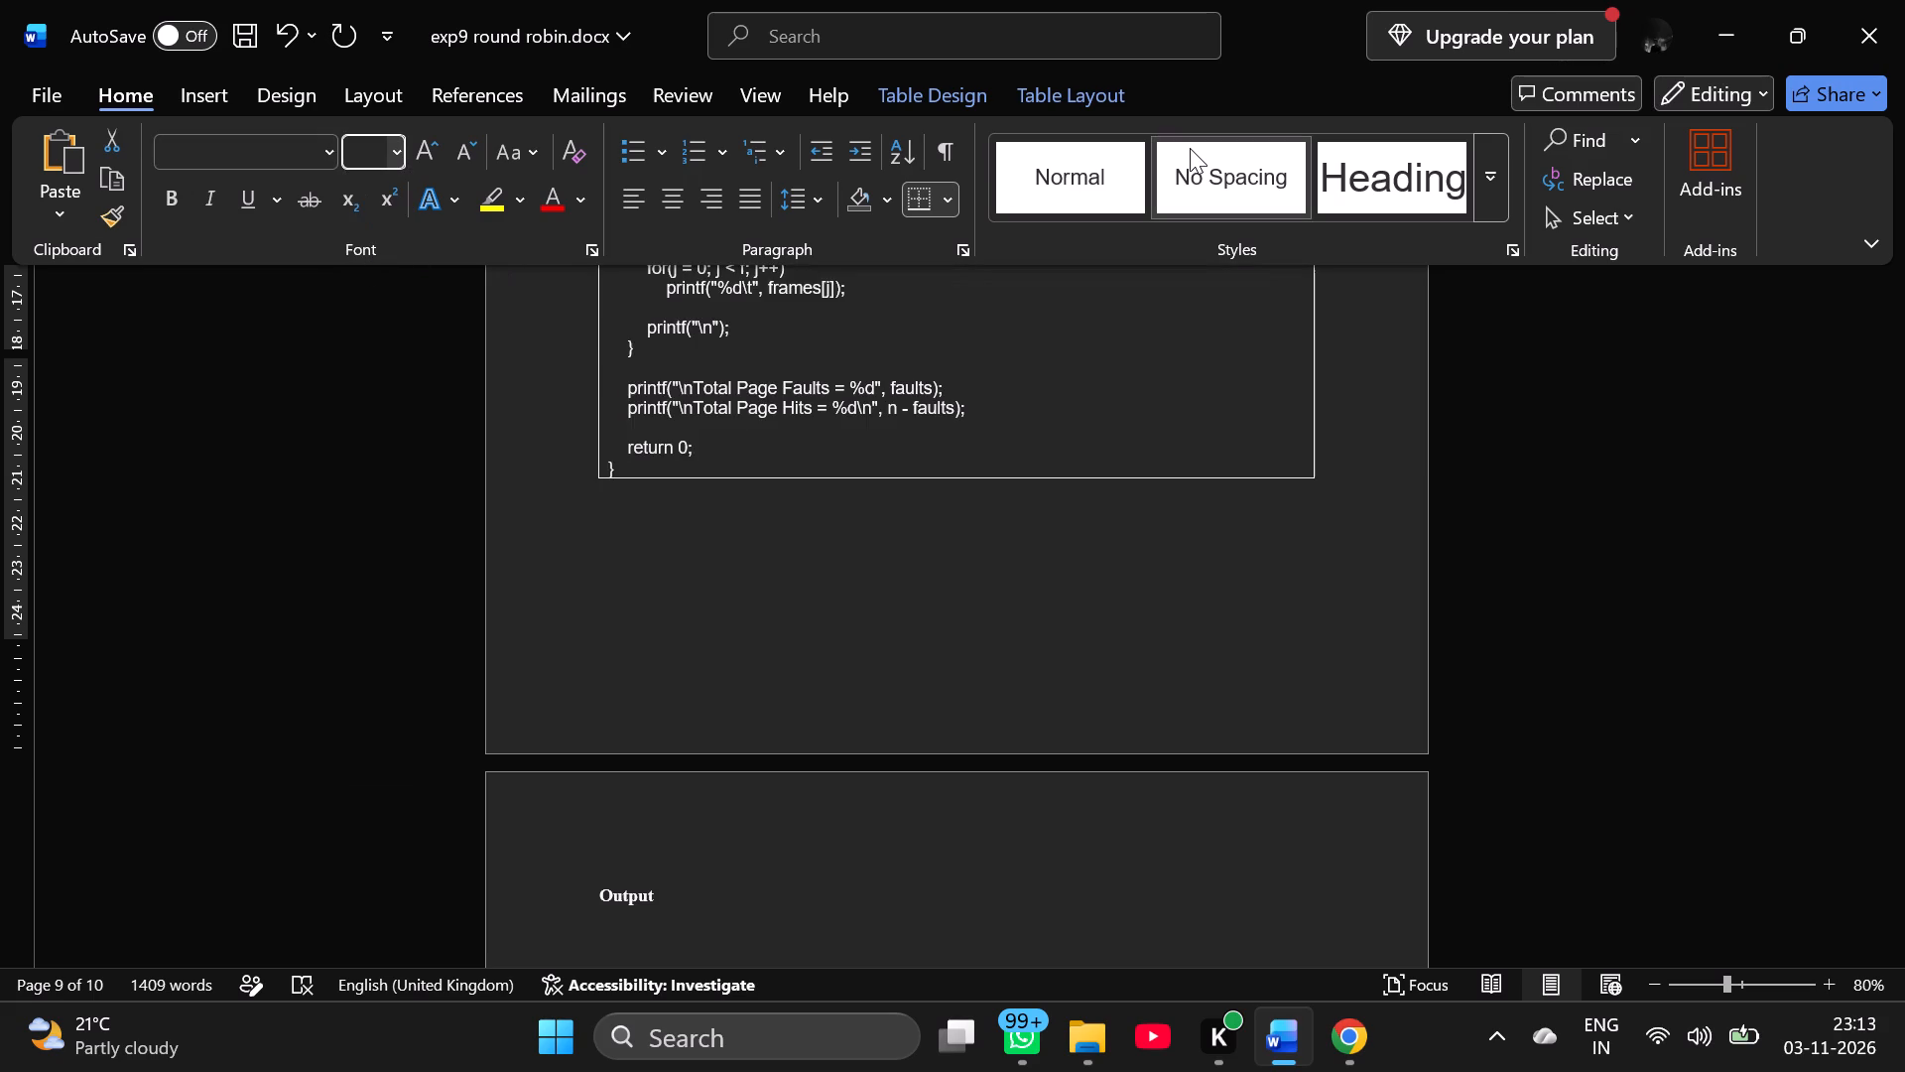
left_click(1190, 148)
left_click(1127, 357)
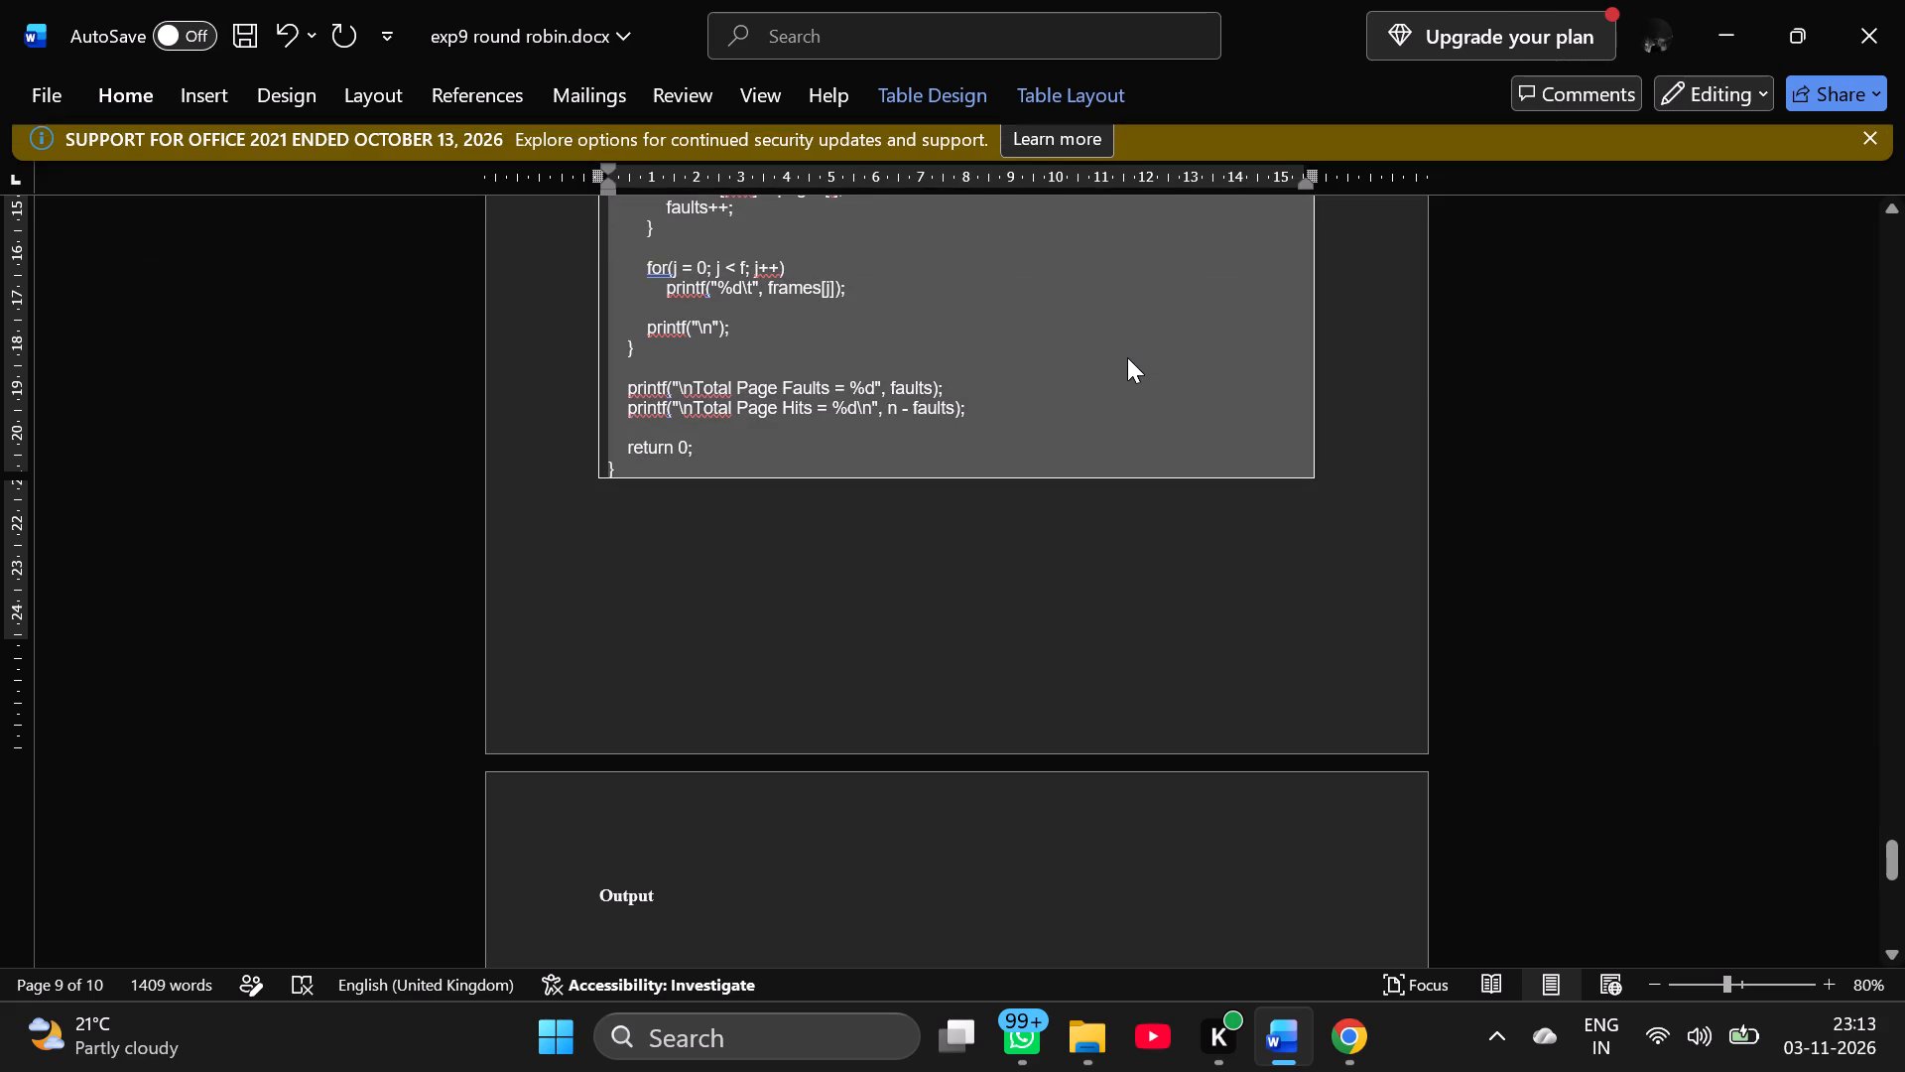
left_click(1127, 357)
Review the Optimal program in the Program box from its start through to the Output heading.
scroll(1127, 357, "up", 3)
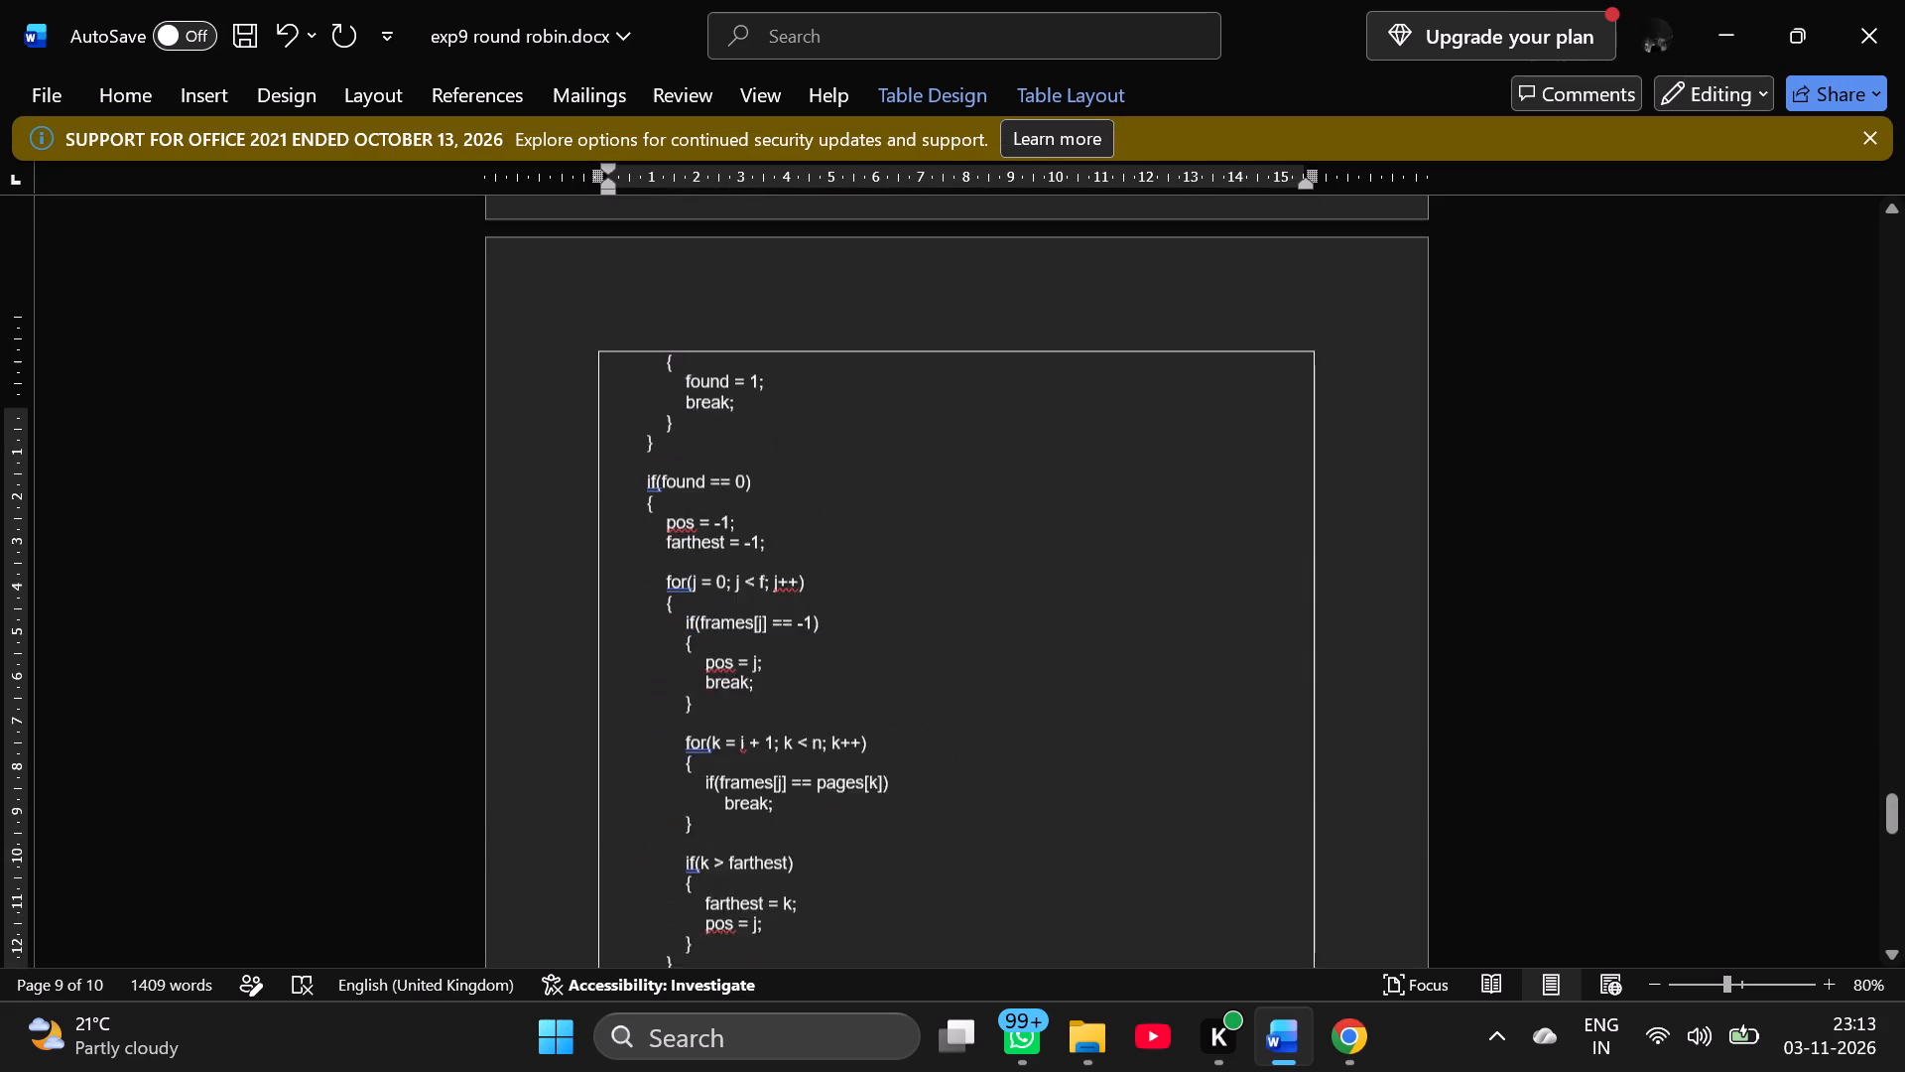
scroll(1127, 357, "up", 2)
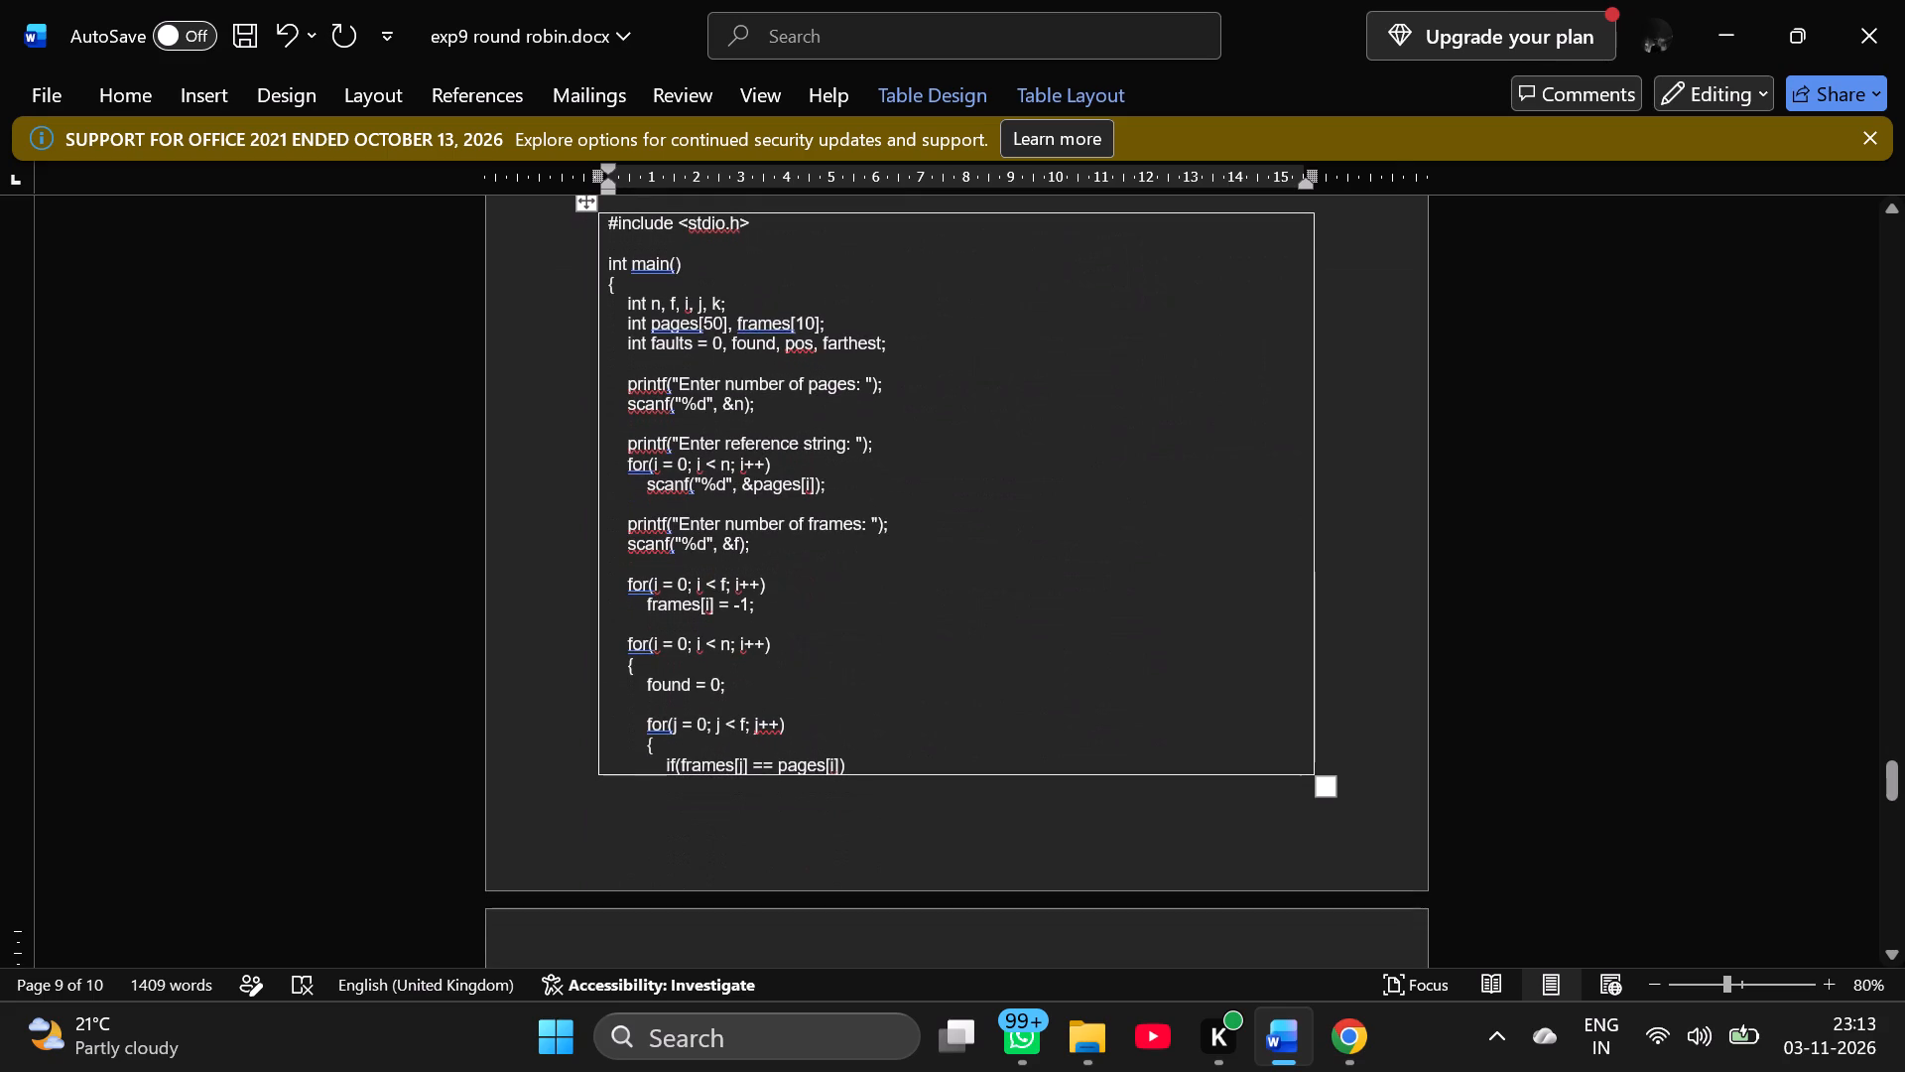
scroll(1127, 357, "down", 4)
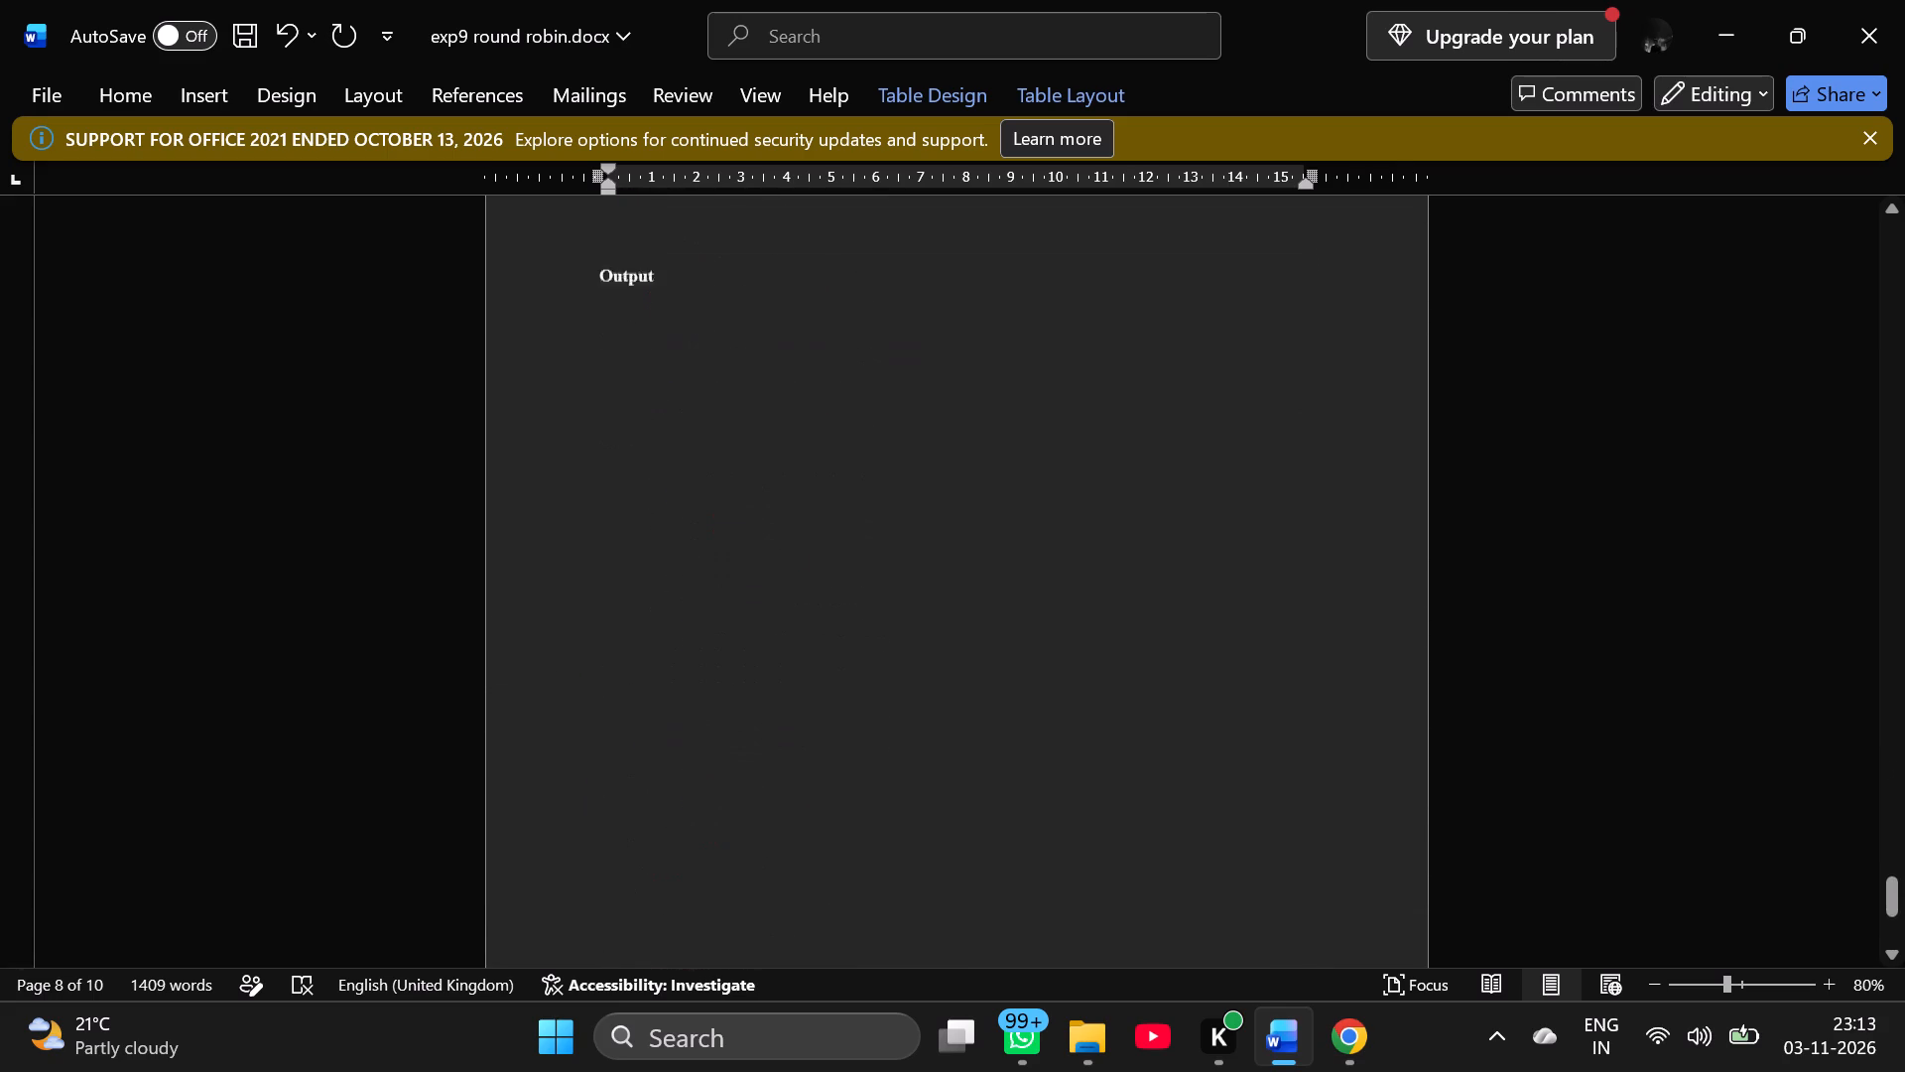
scroll(1127, 357, "up", 2)
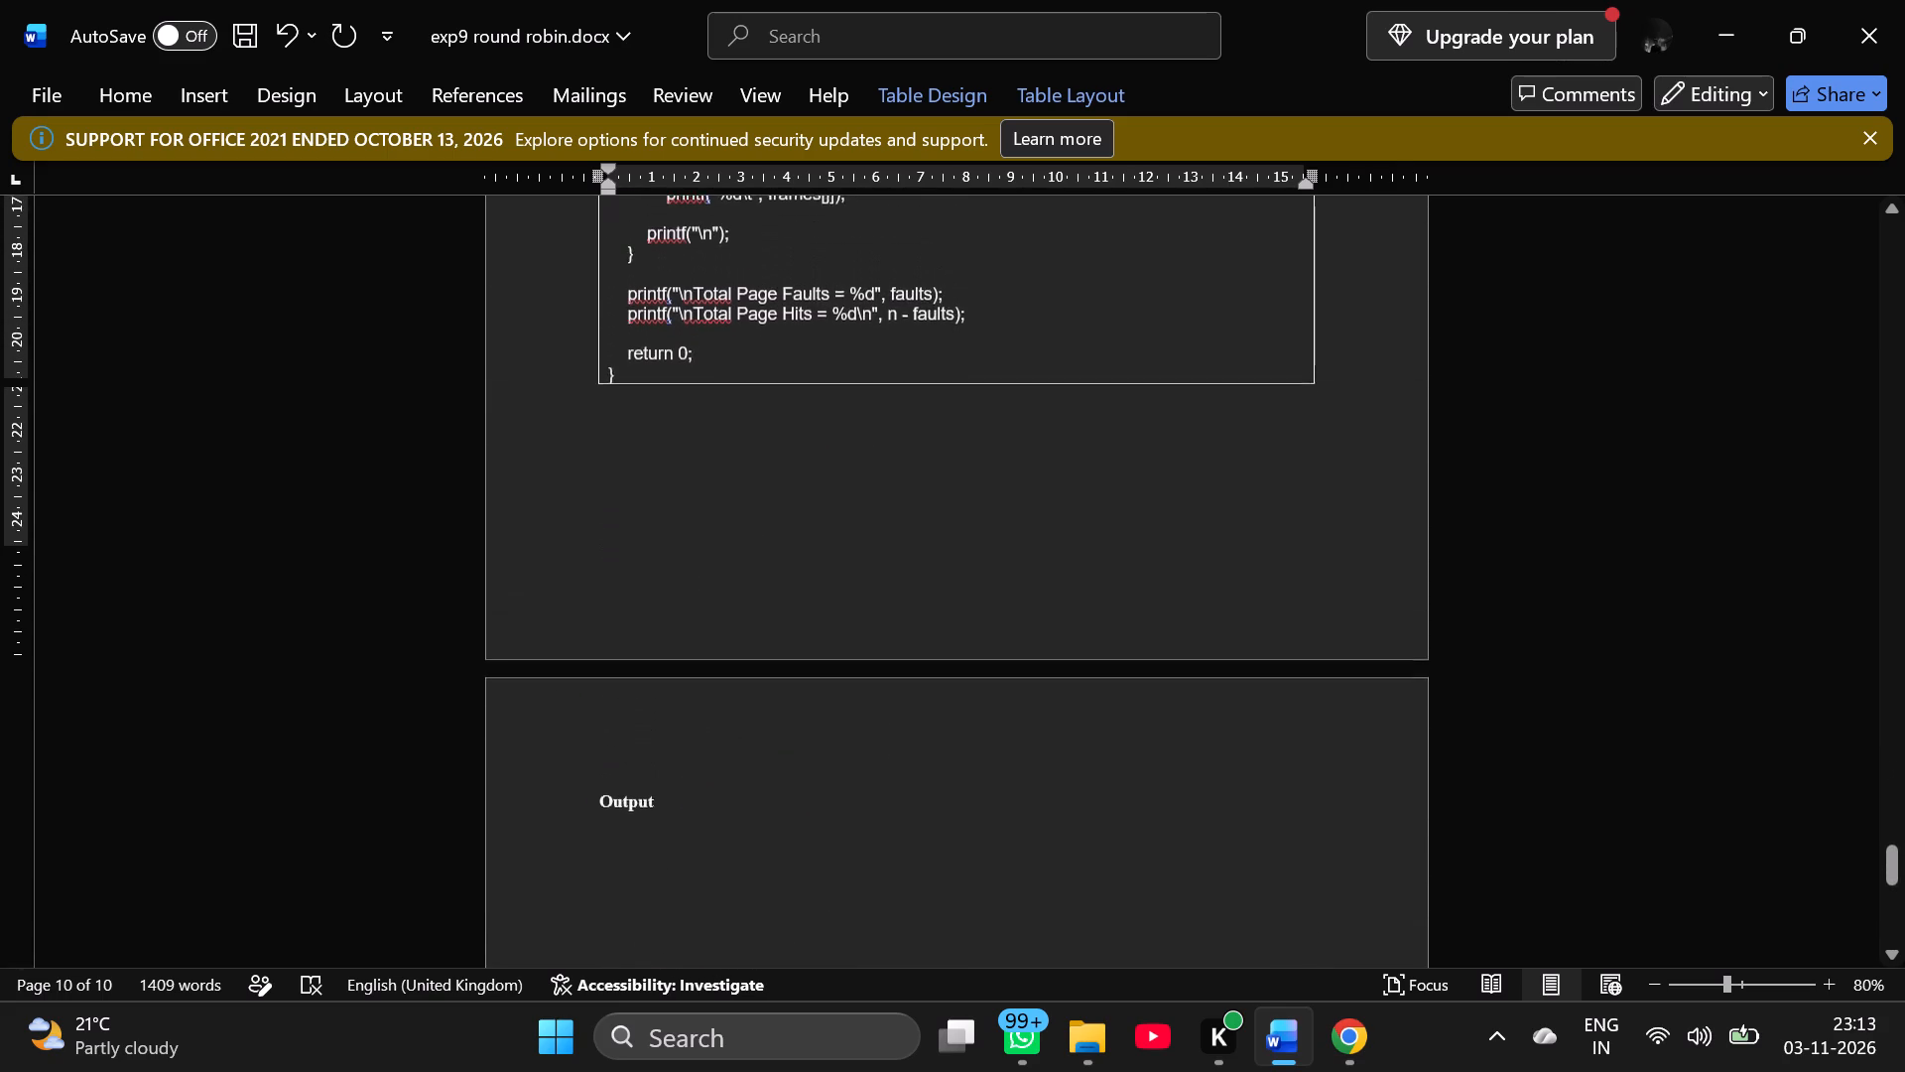
scroll(1127, 357, "up", 2)
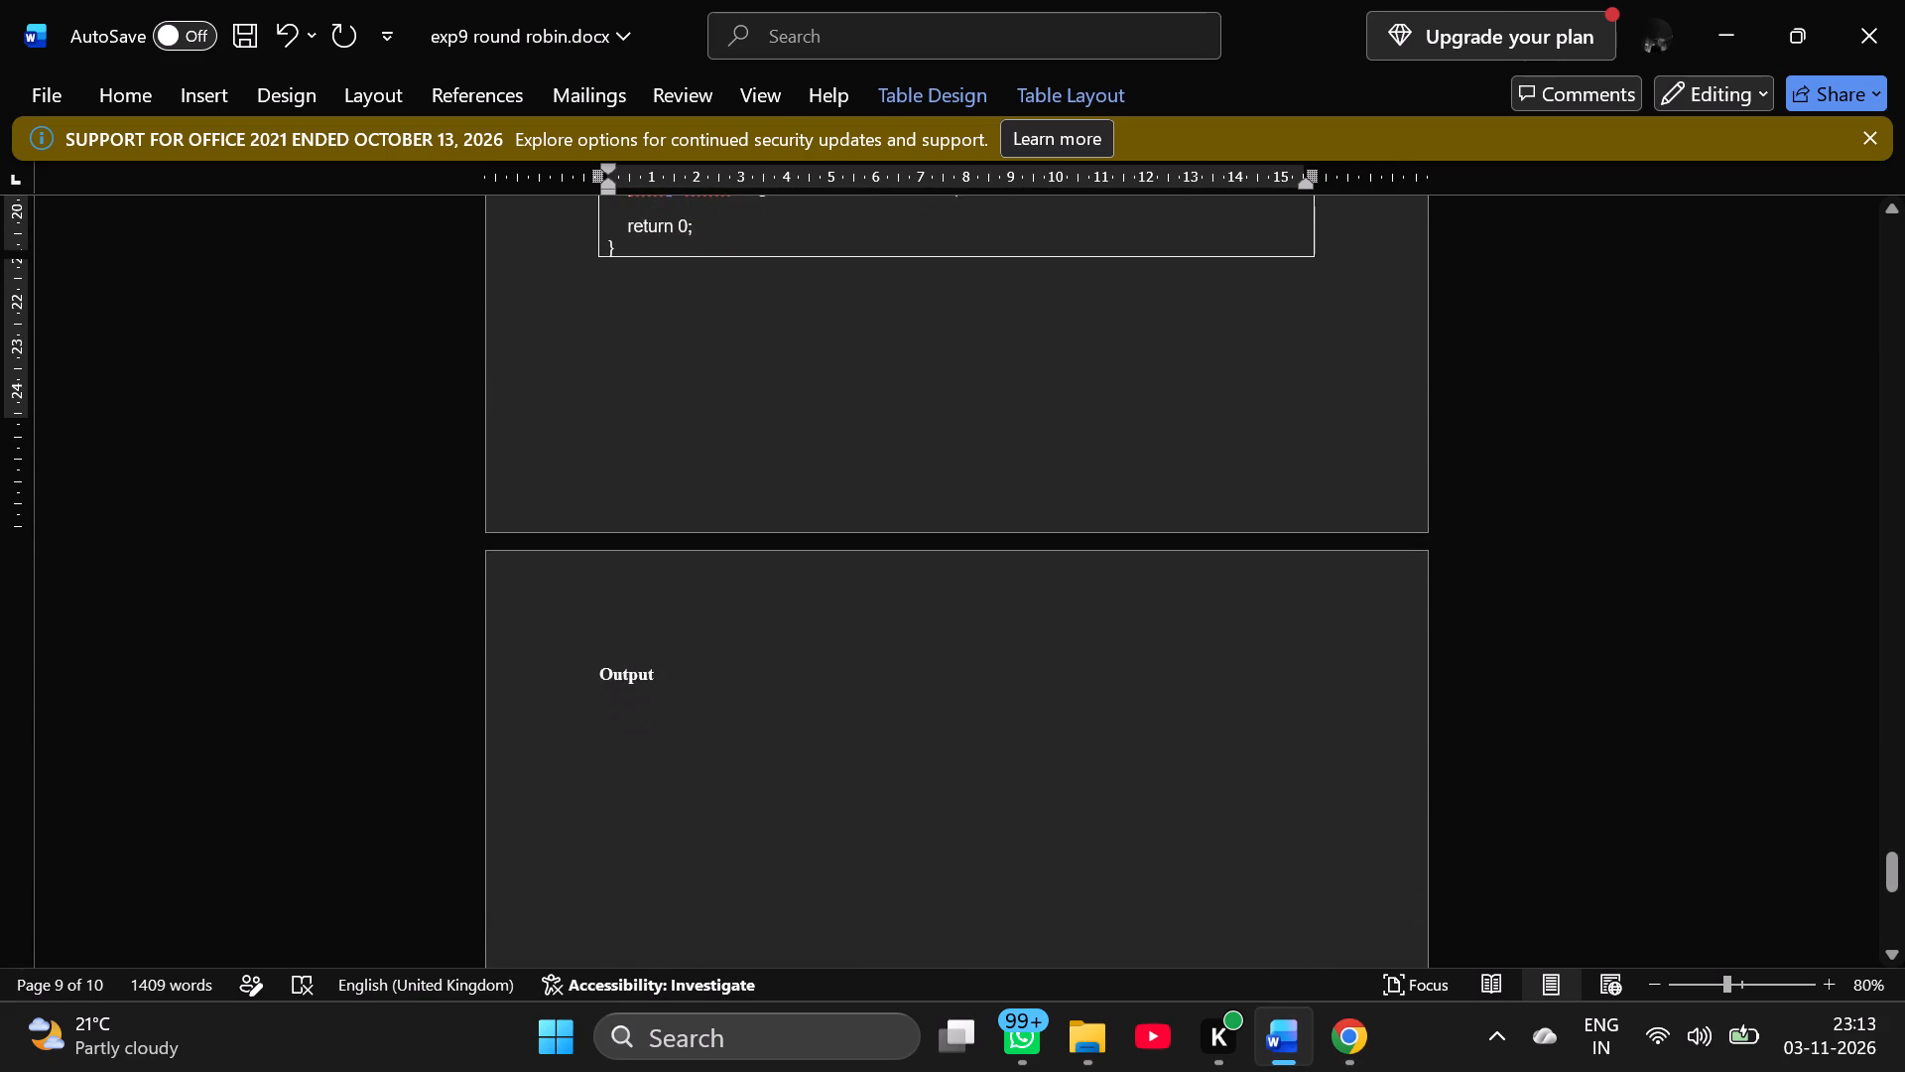
Switch to Chrome and move the Online C Compiler tab out into its own maximized window.
left_click(1333, 1068)
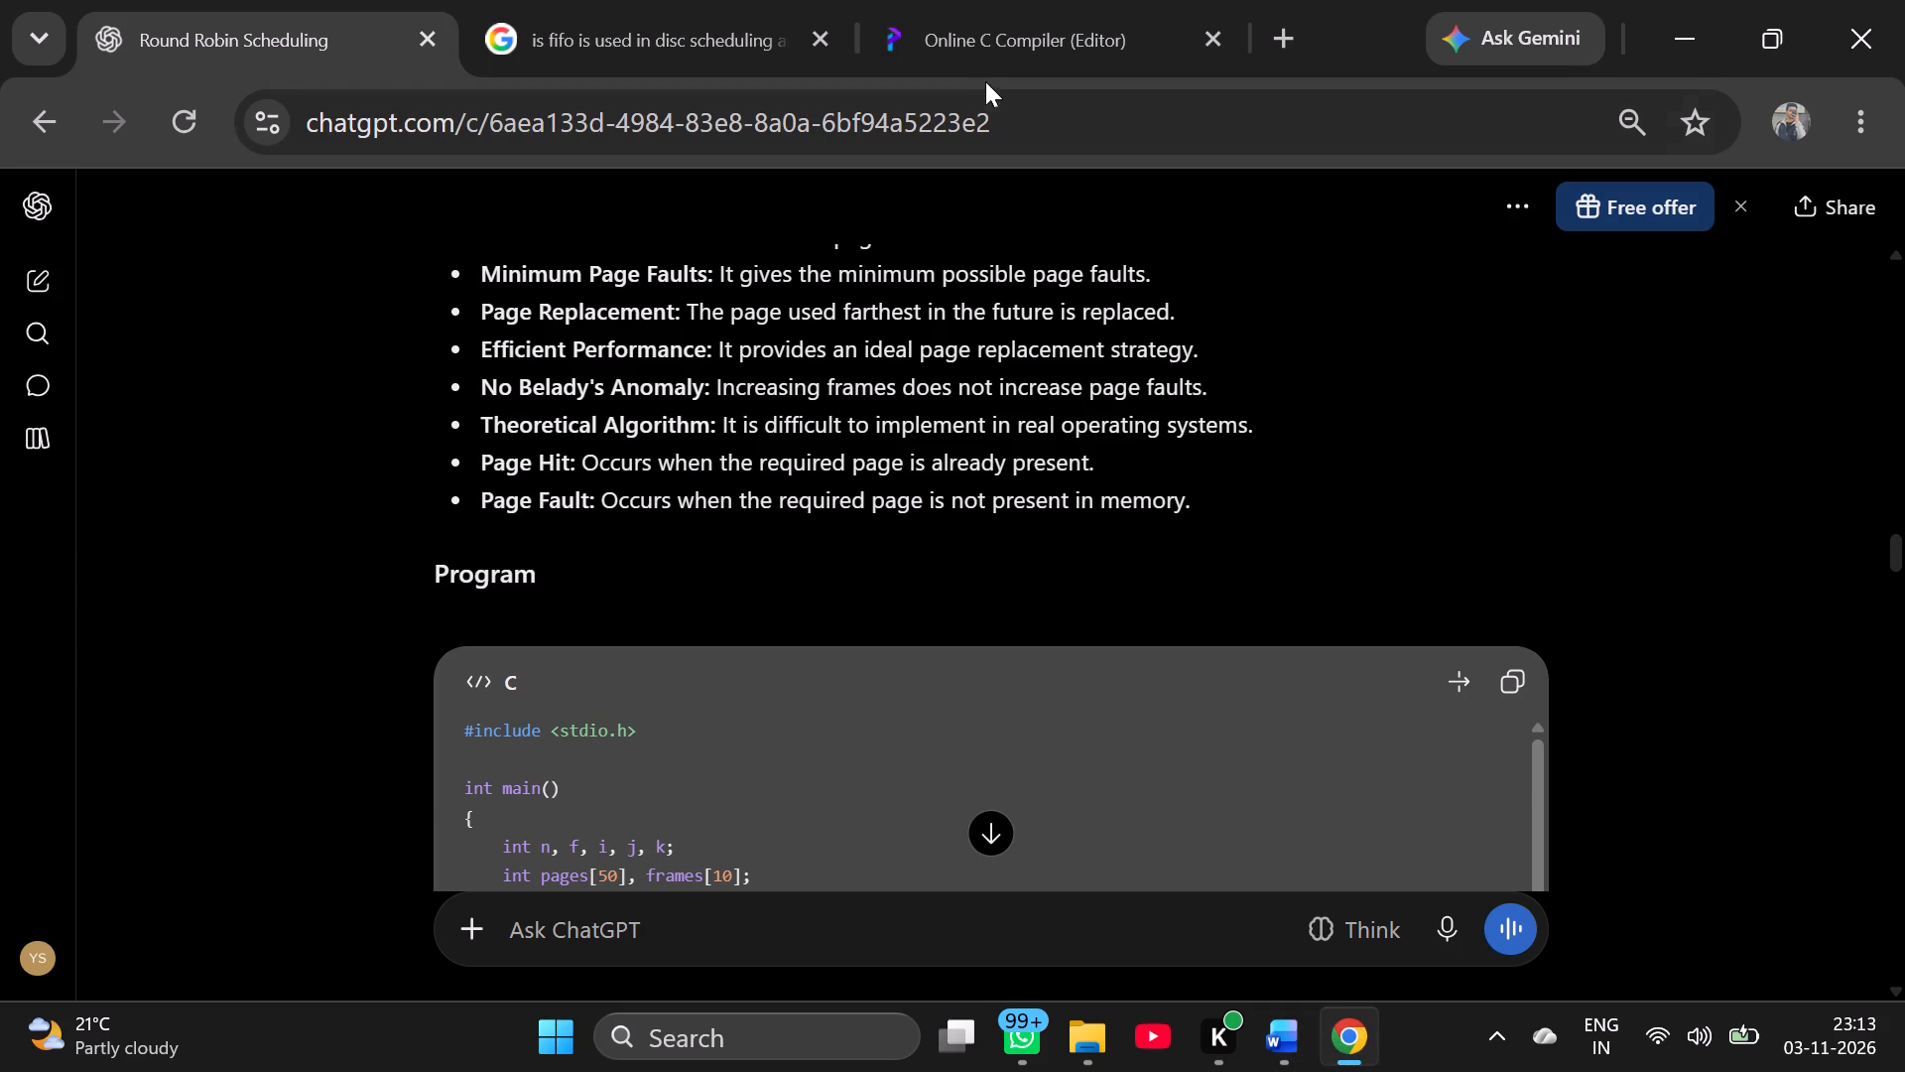
left_click_drag(1034, 35, 594, 715)
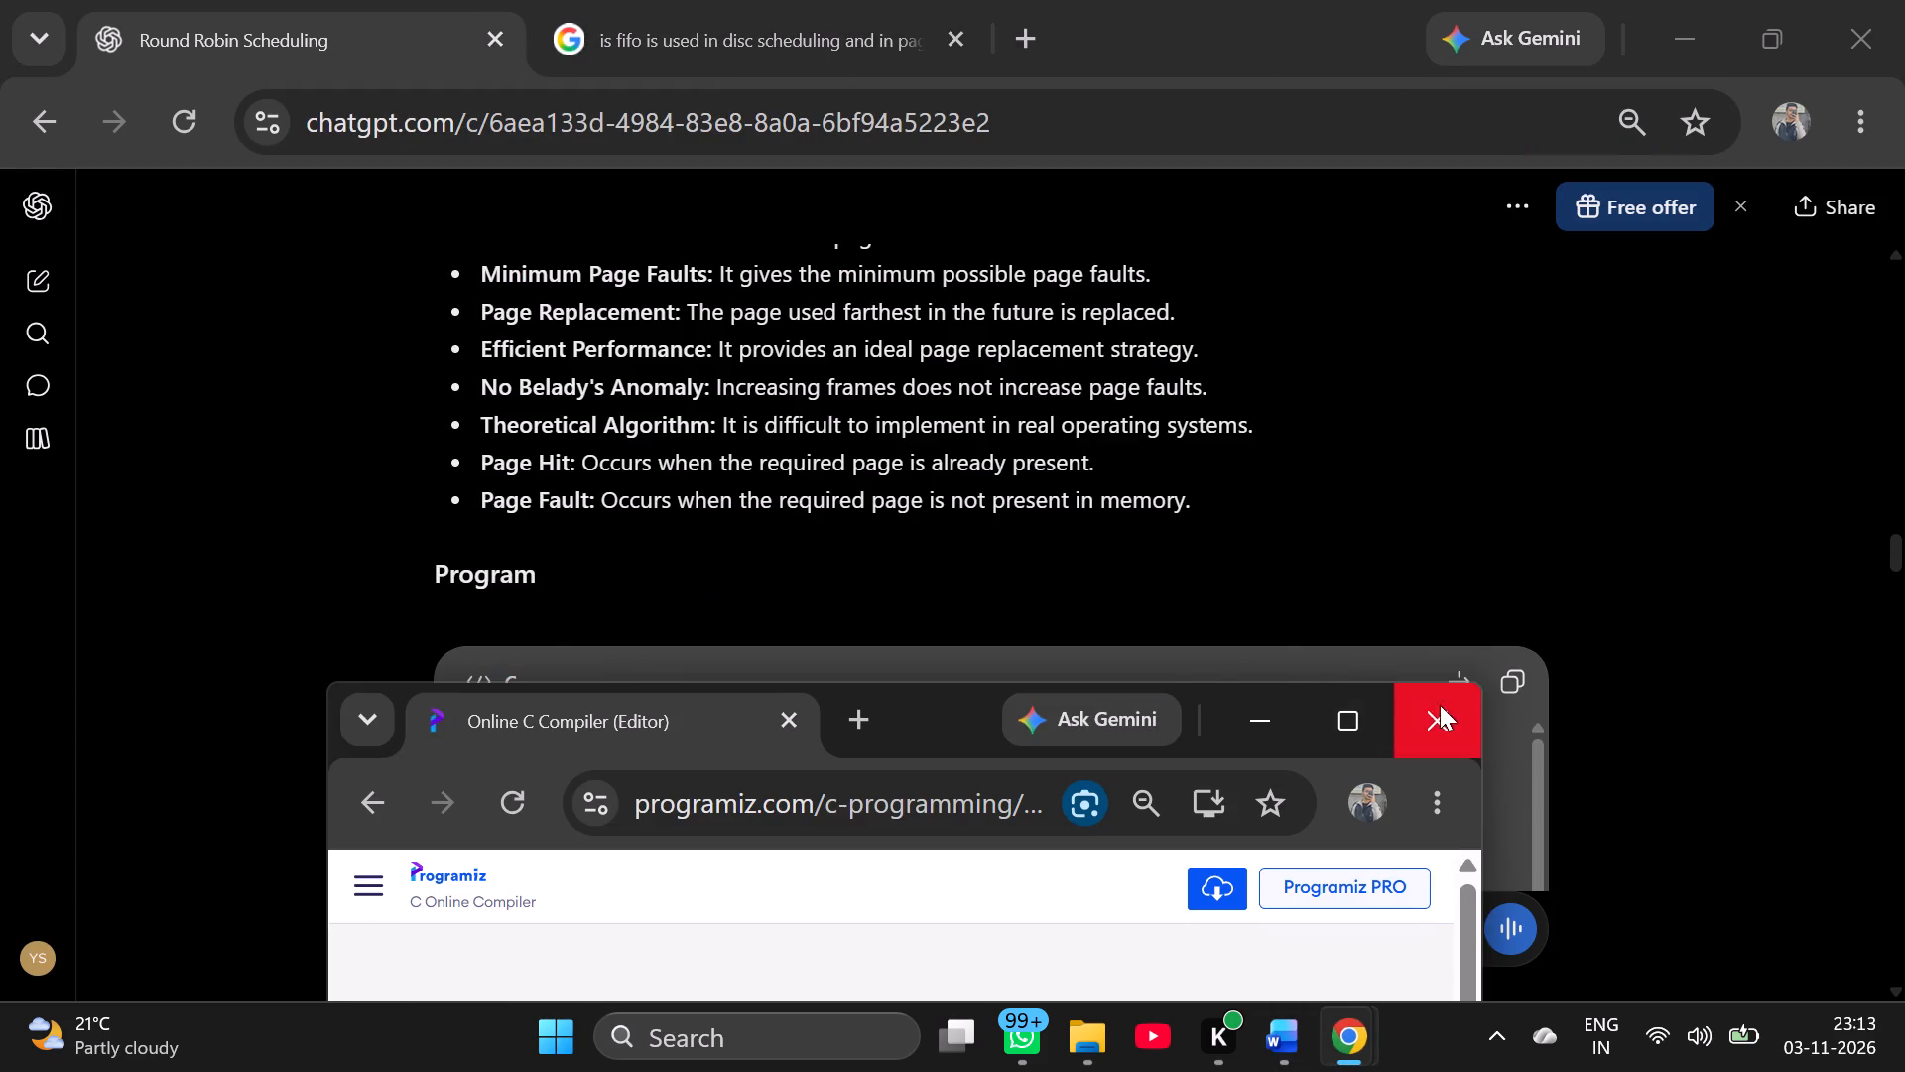
left_click(1352, 711)
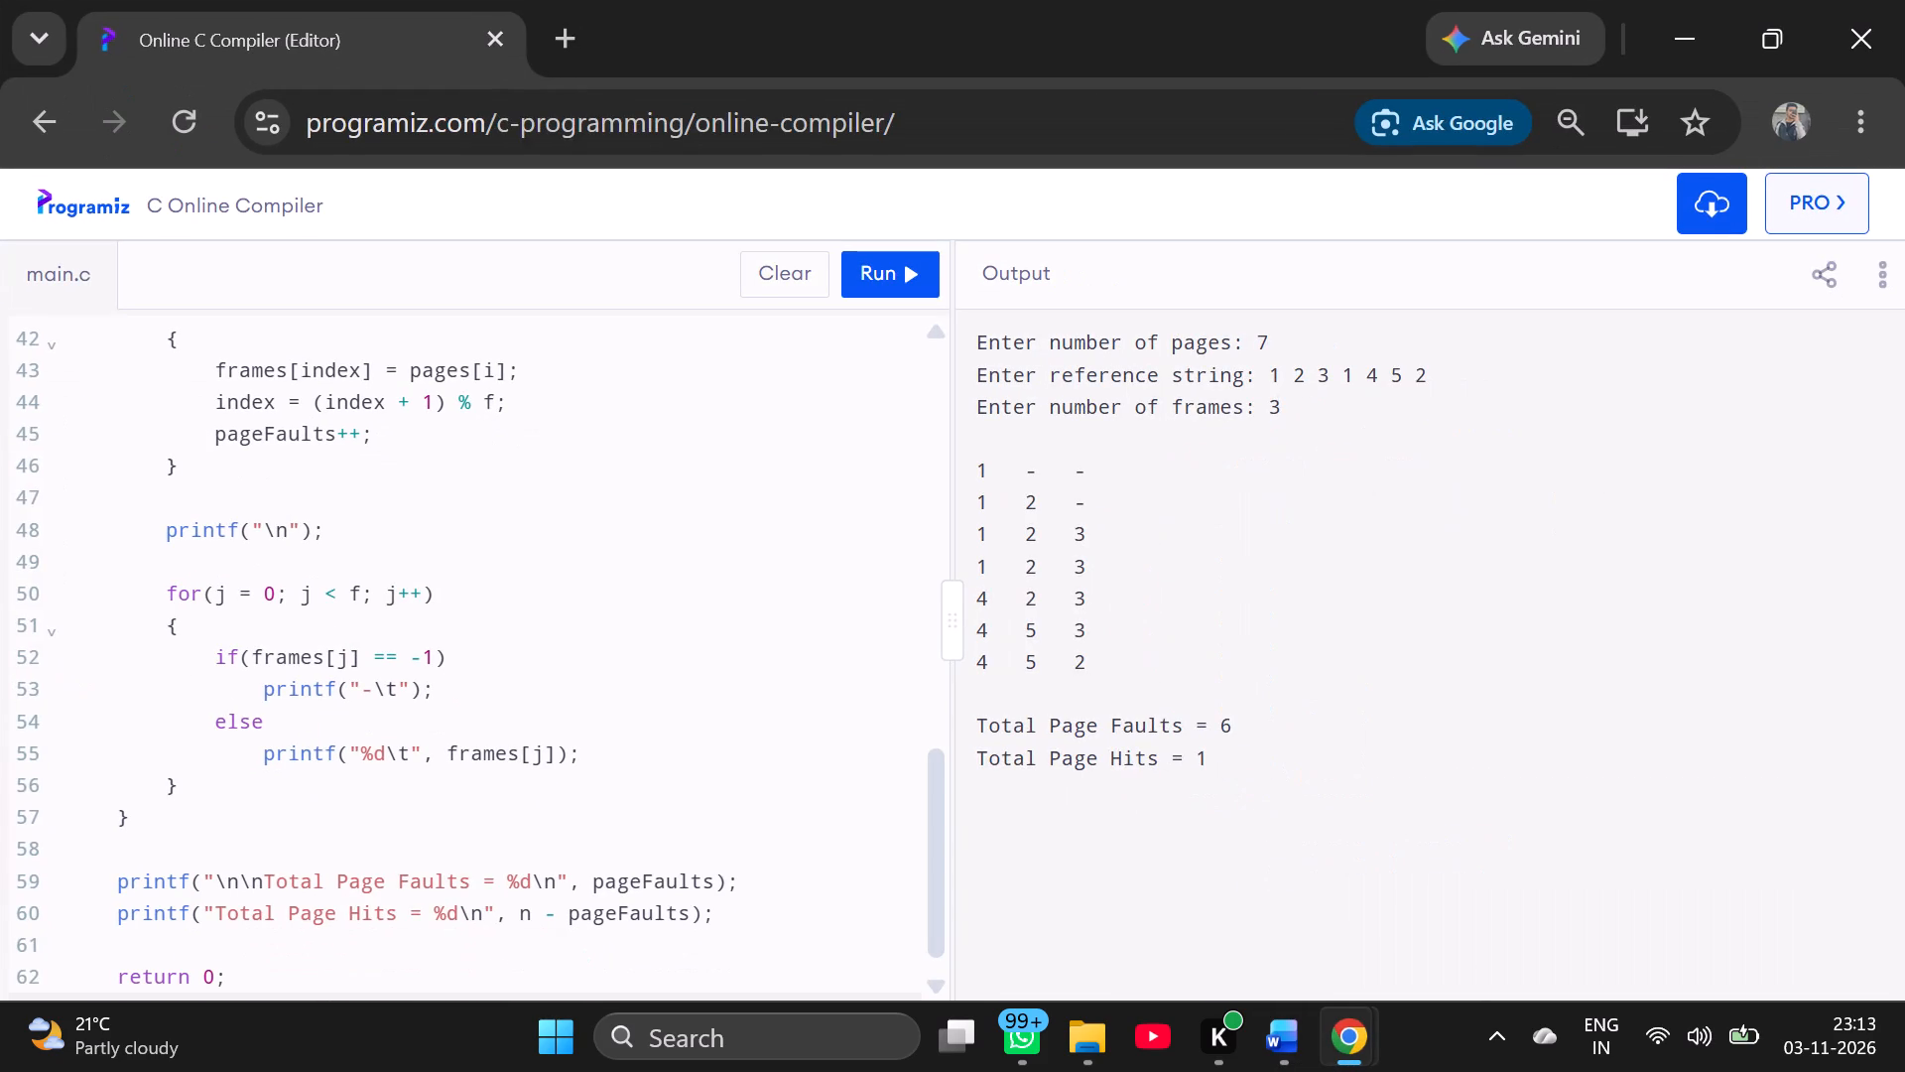
Replace the FIFO code in the online compiler with the copied Optimal page replacement program and run it.
left_click(763, 545)
key("ctrl+a")
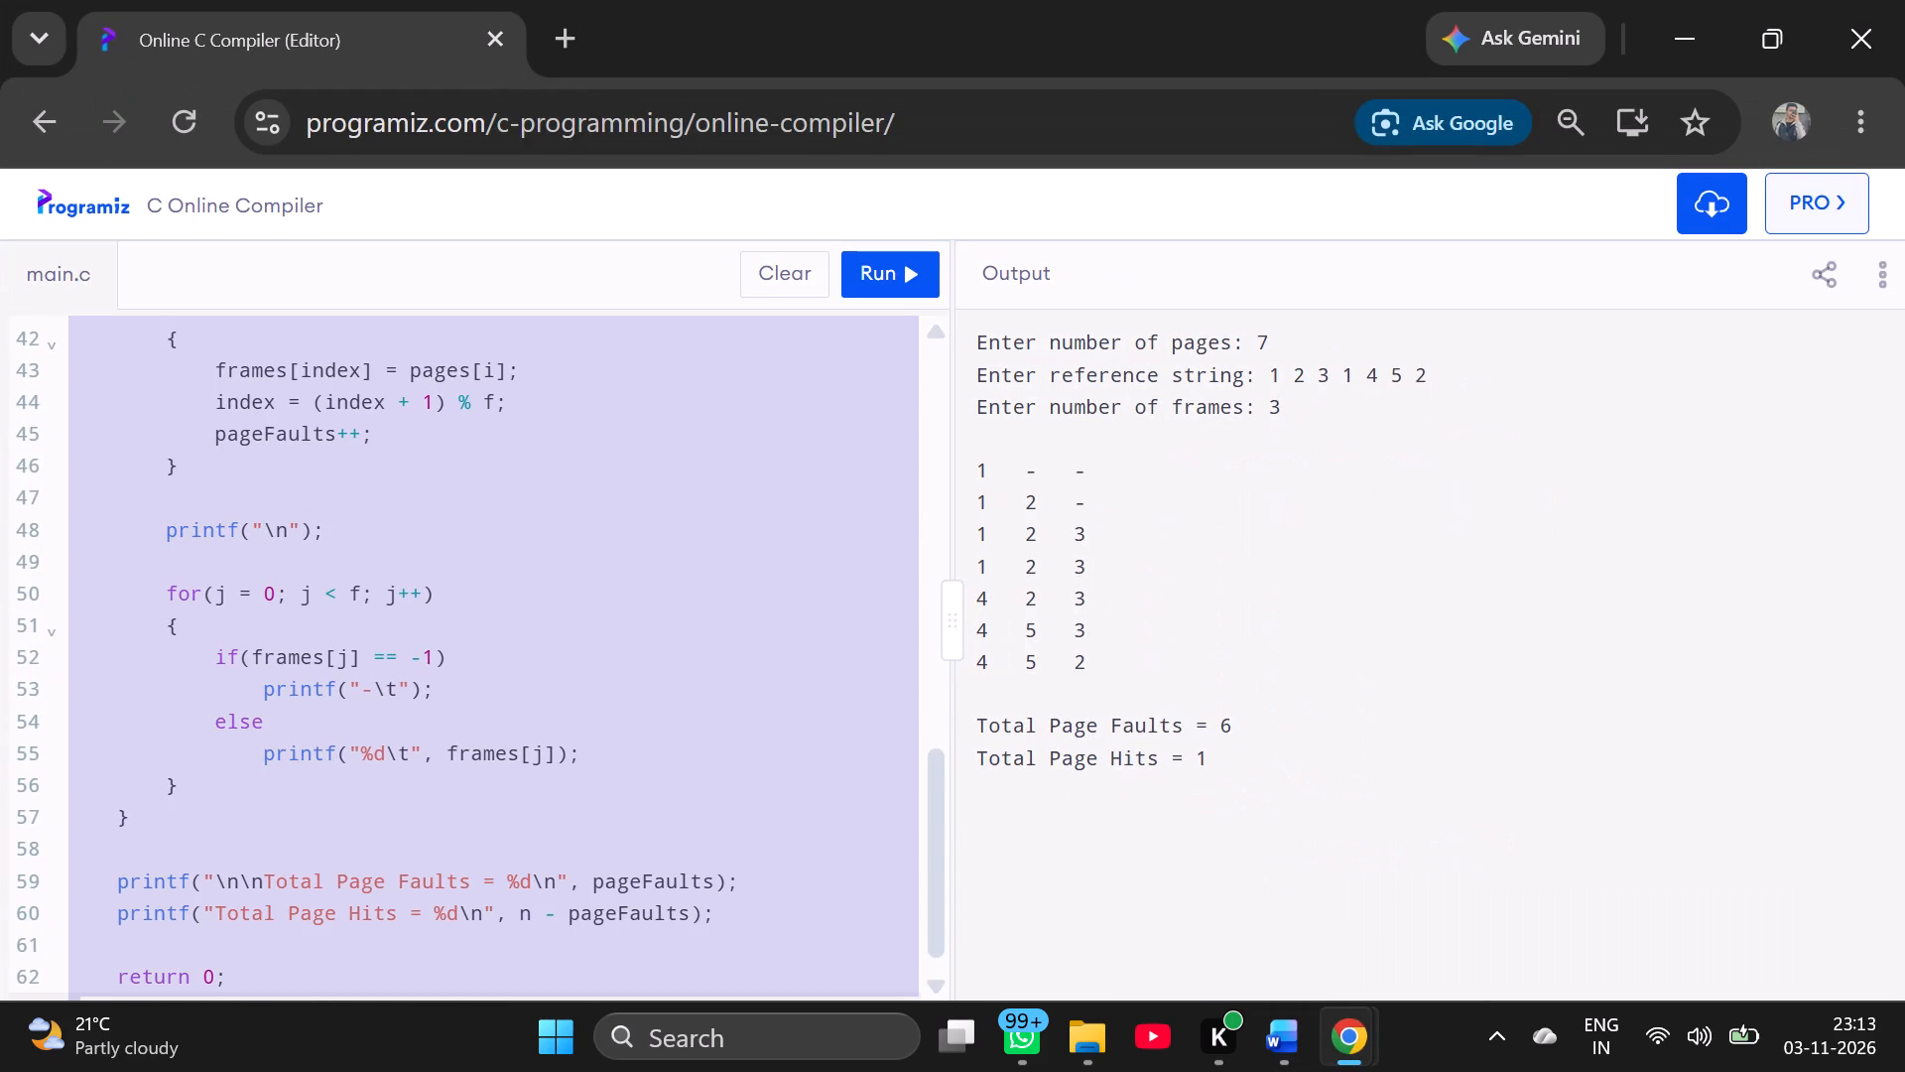
key("ctrl+v")
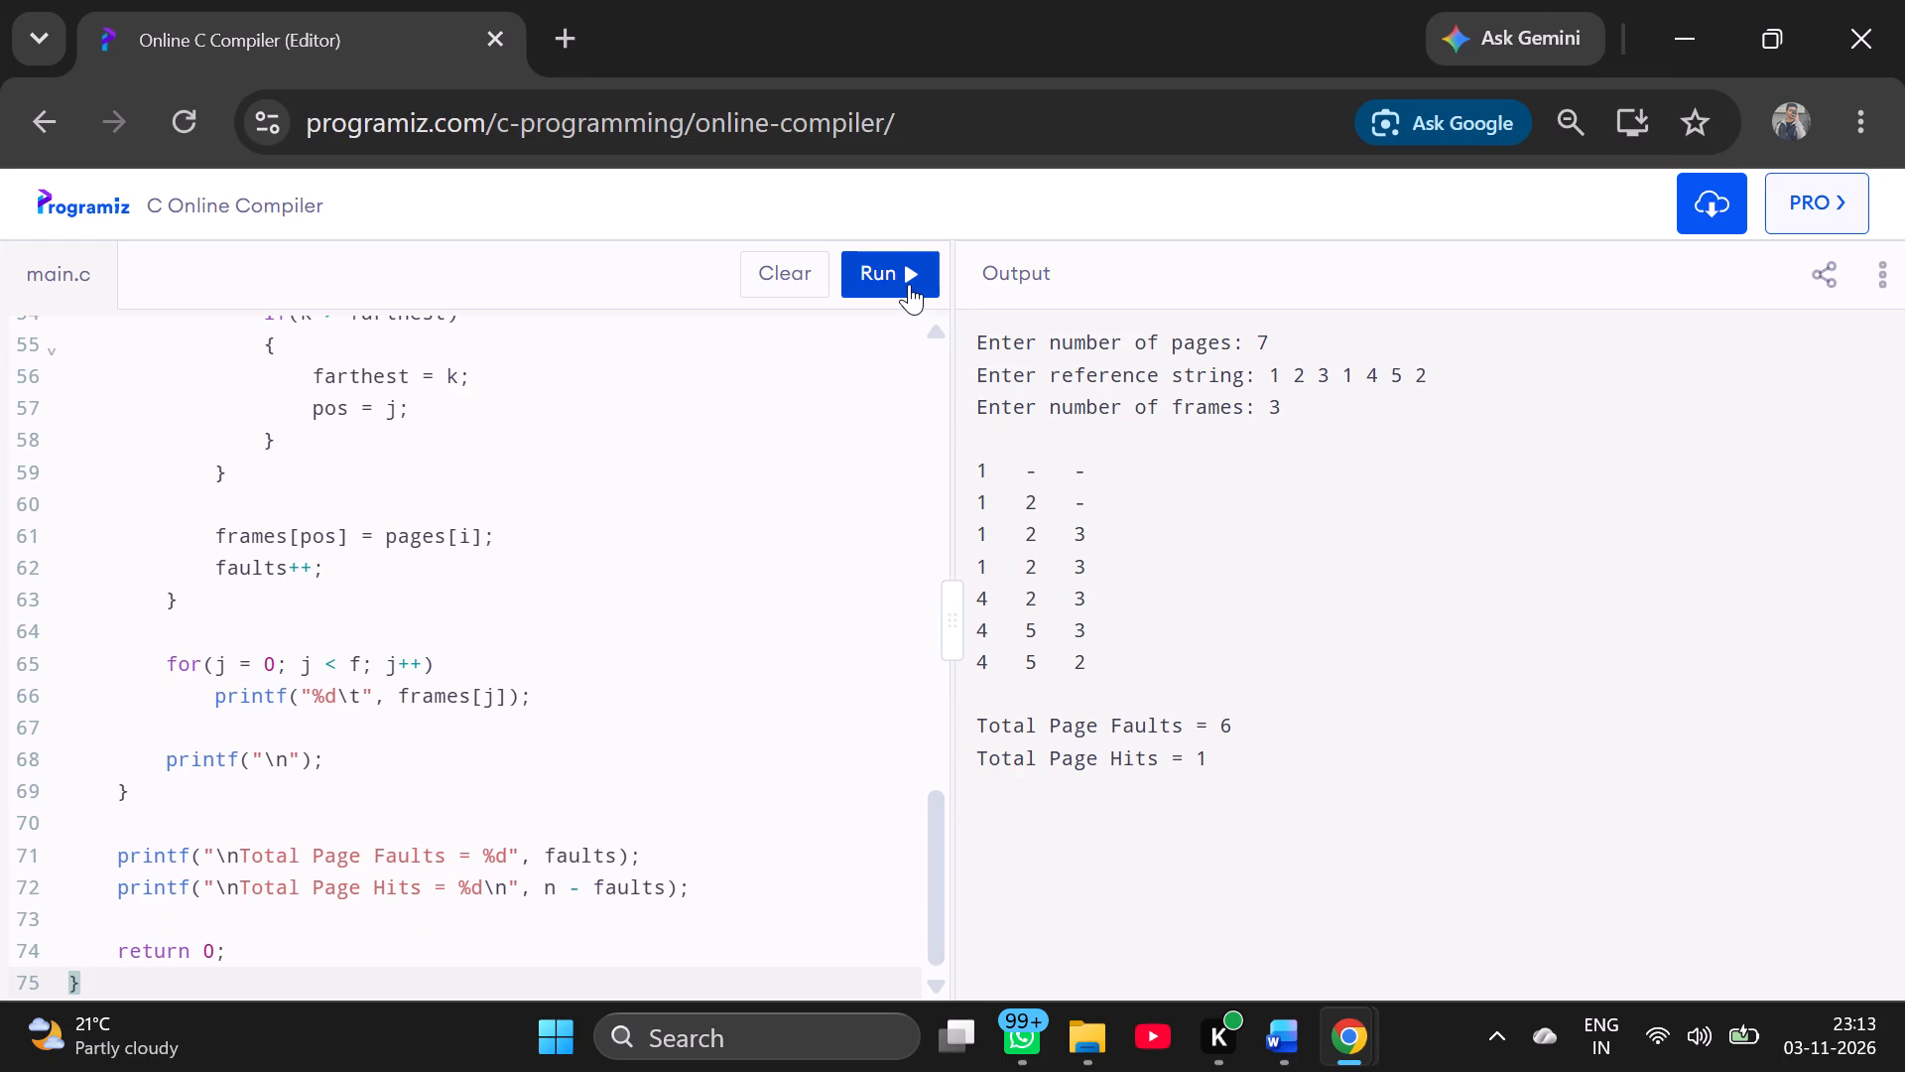
left_click(909, 284)
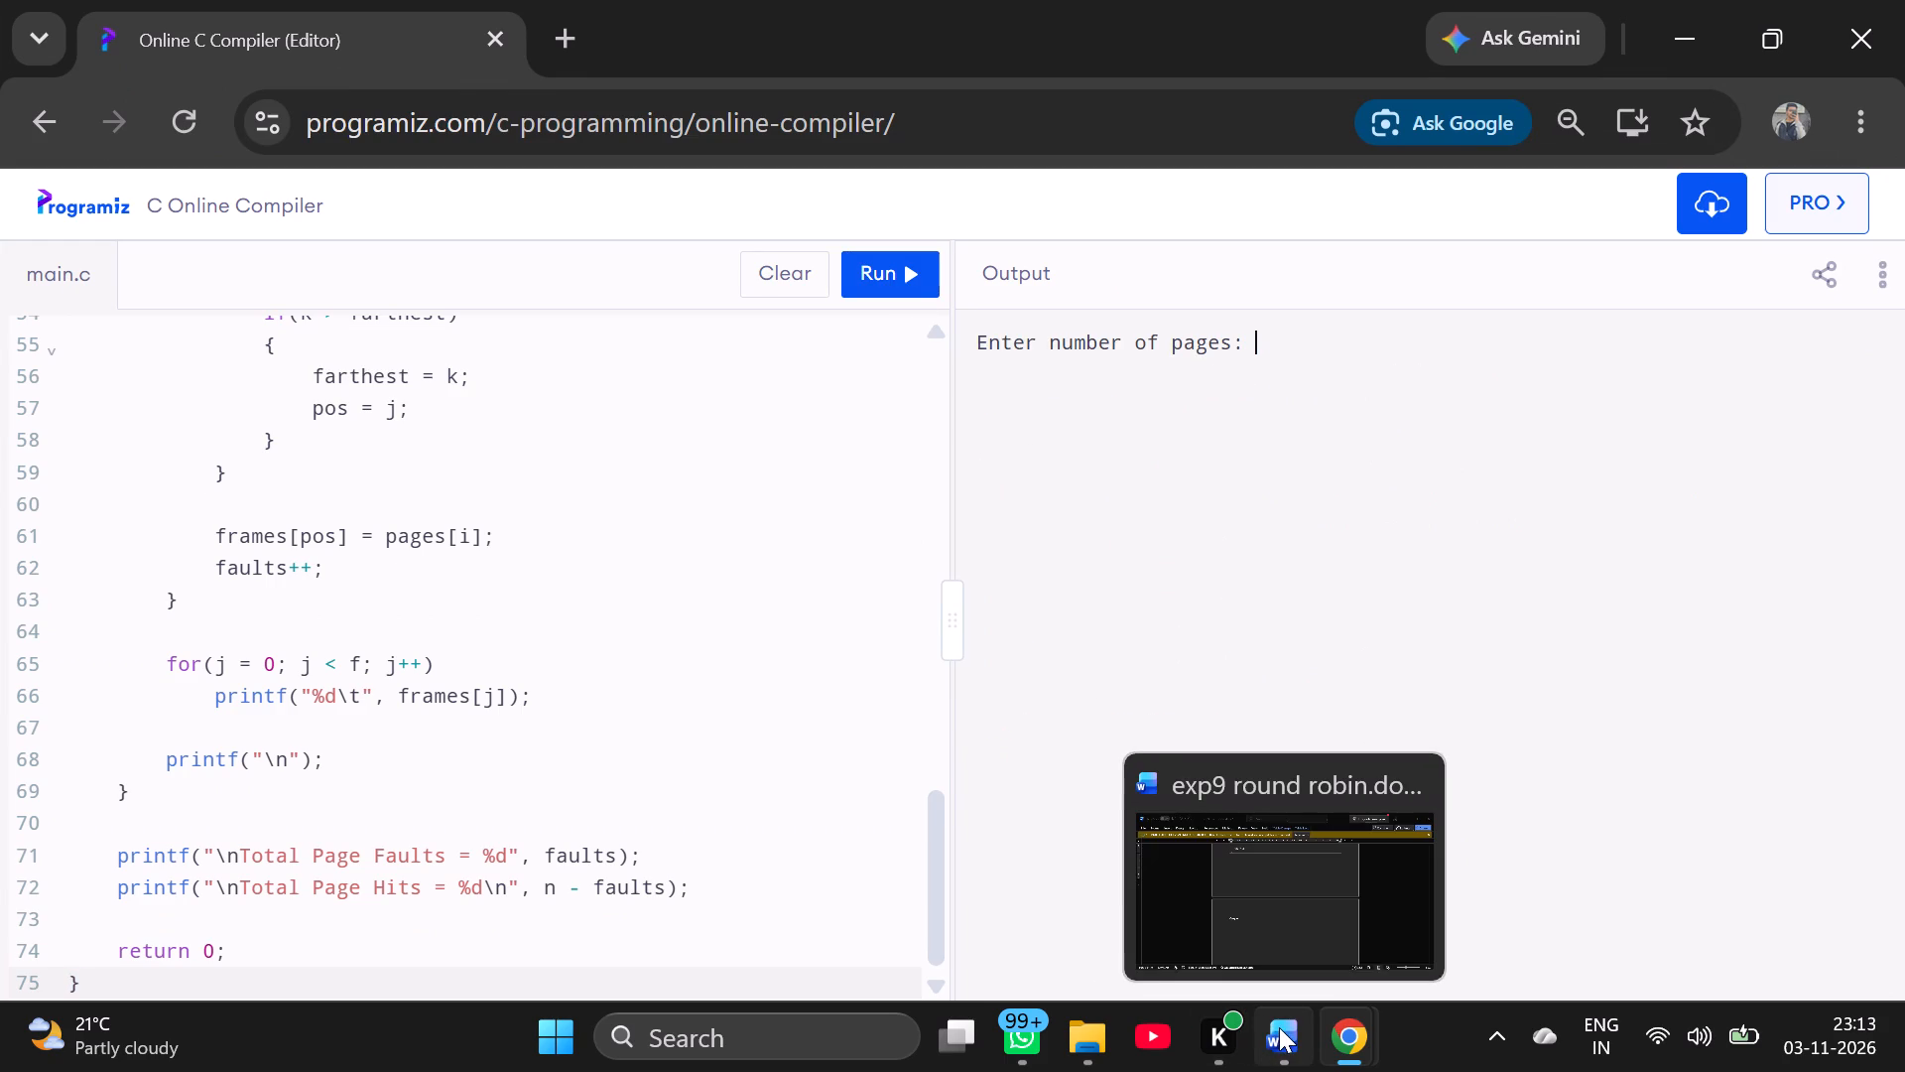
left_click(1246, 905)
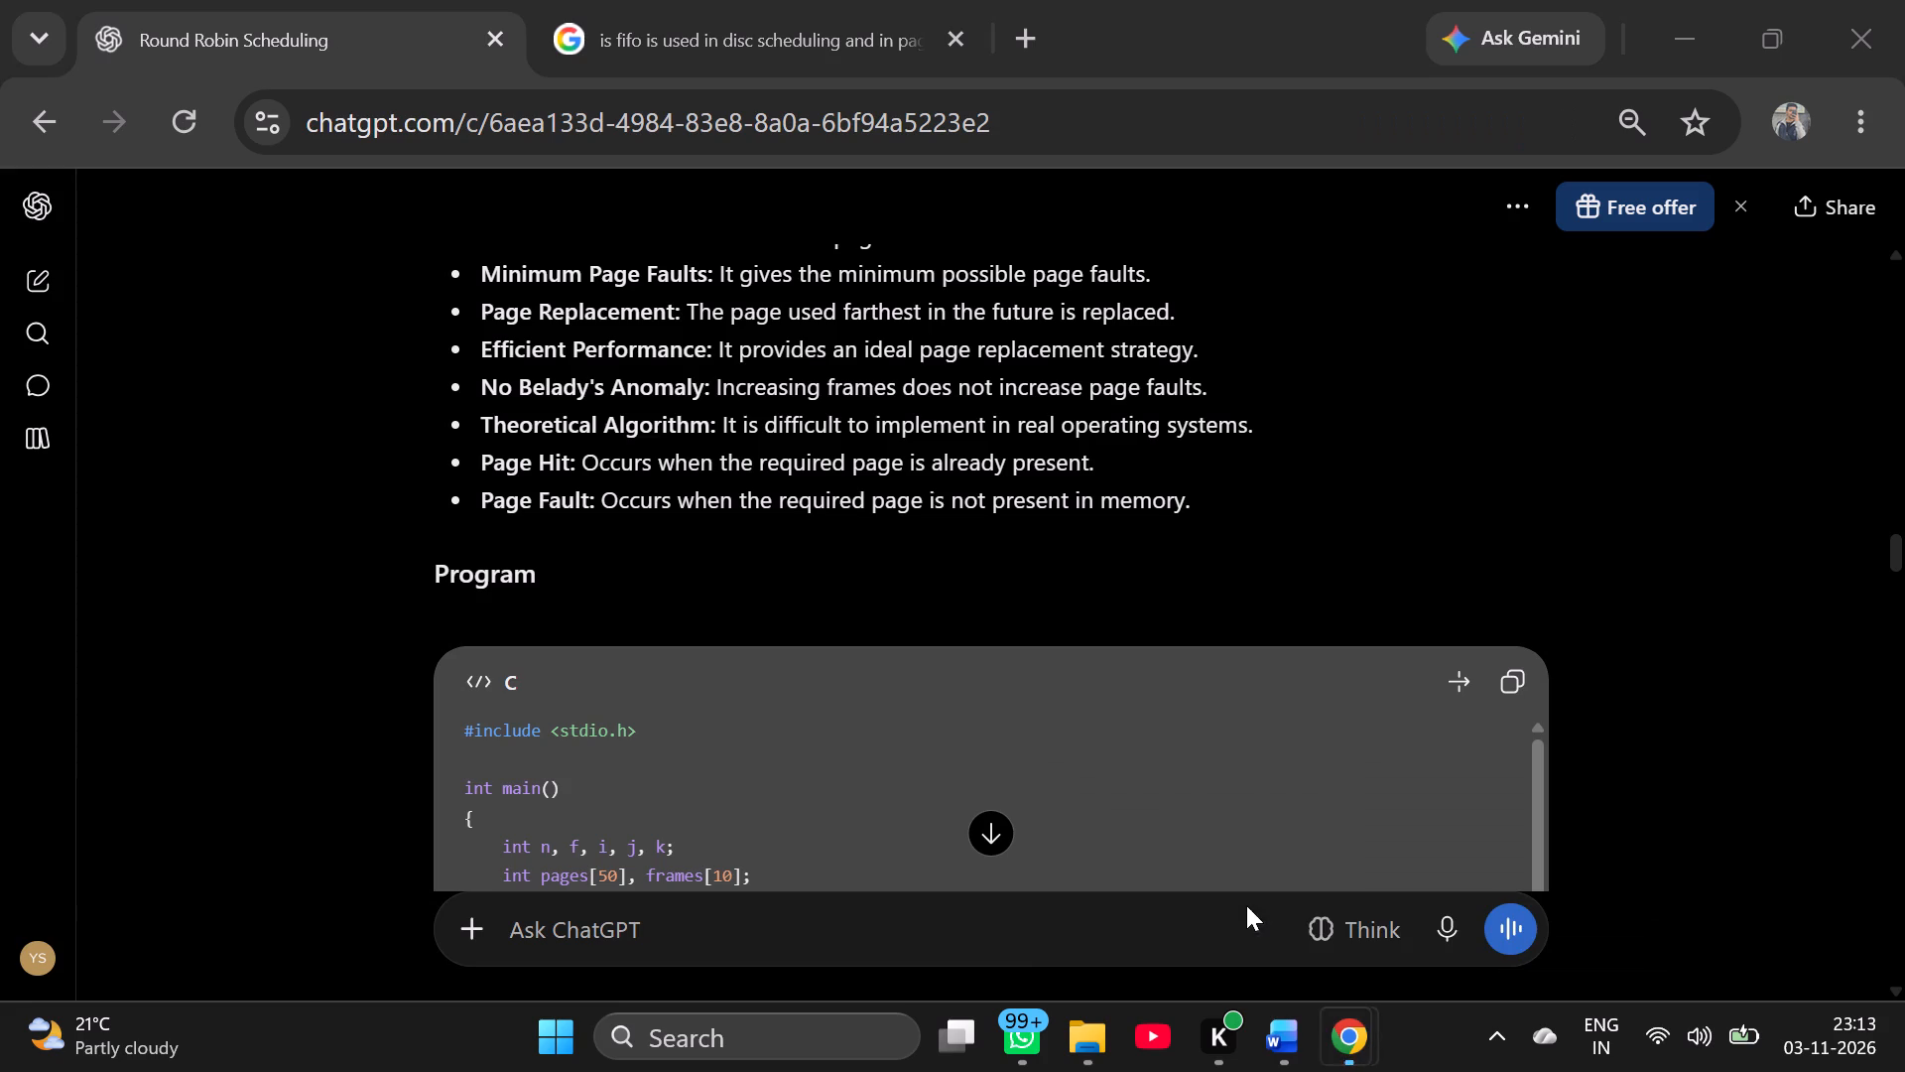
left_click_drag(1454, 914, 1247, 877)
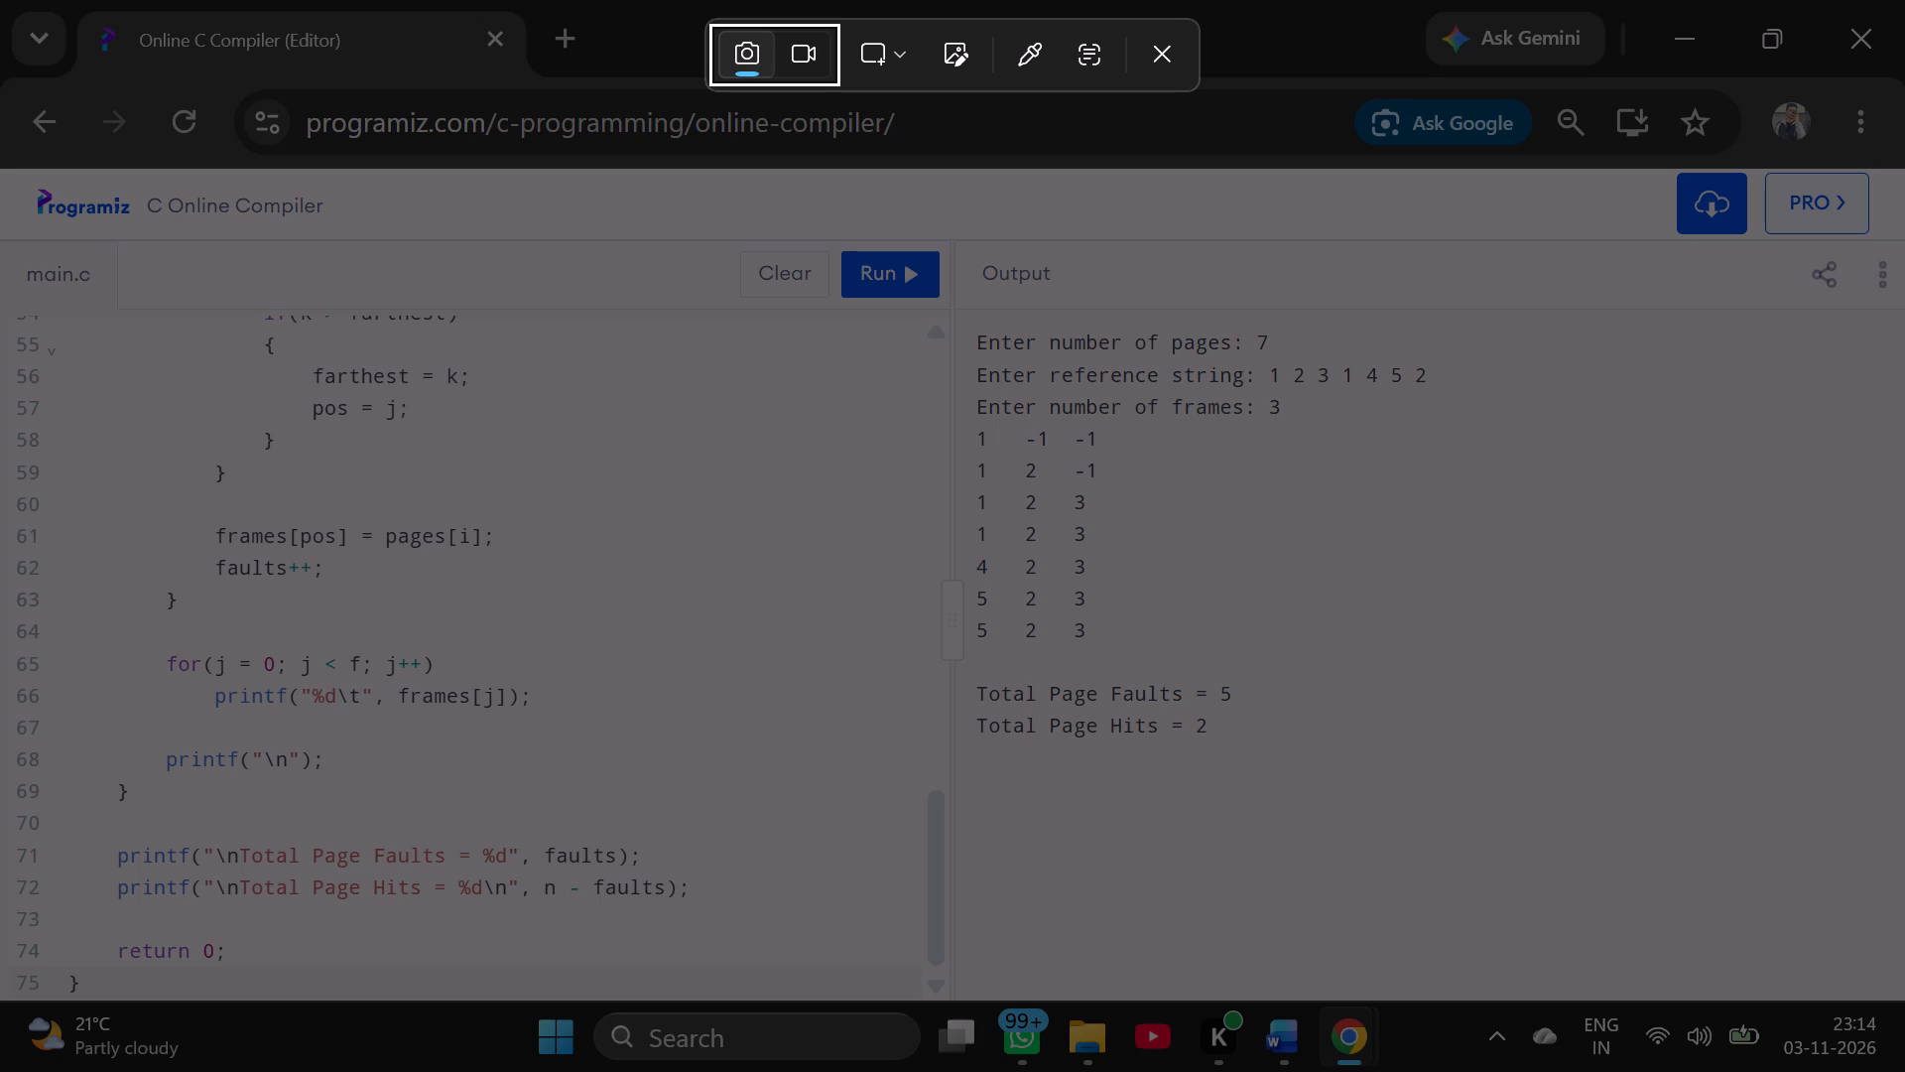
left_click_drag(957, 232, 1585, 715)
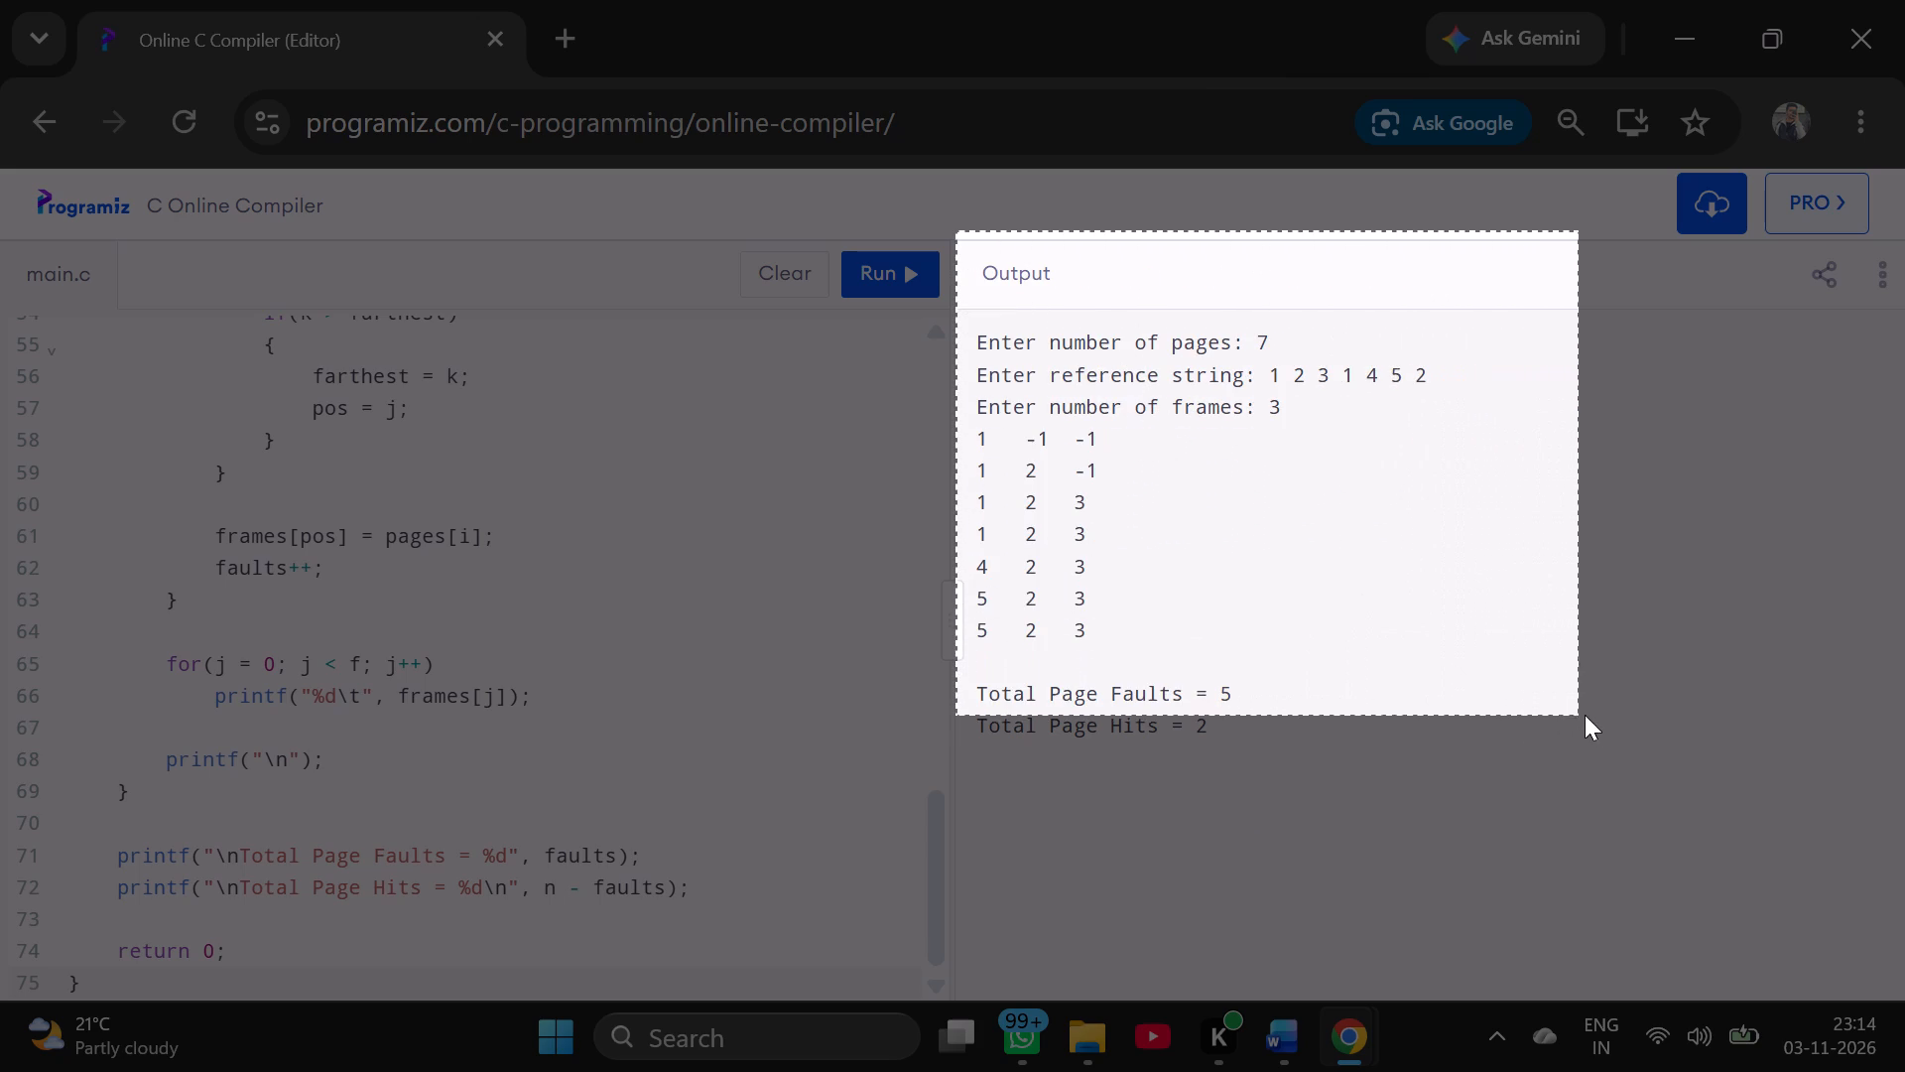
left_click_drag(1585, 715, 1698, 837)
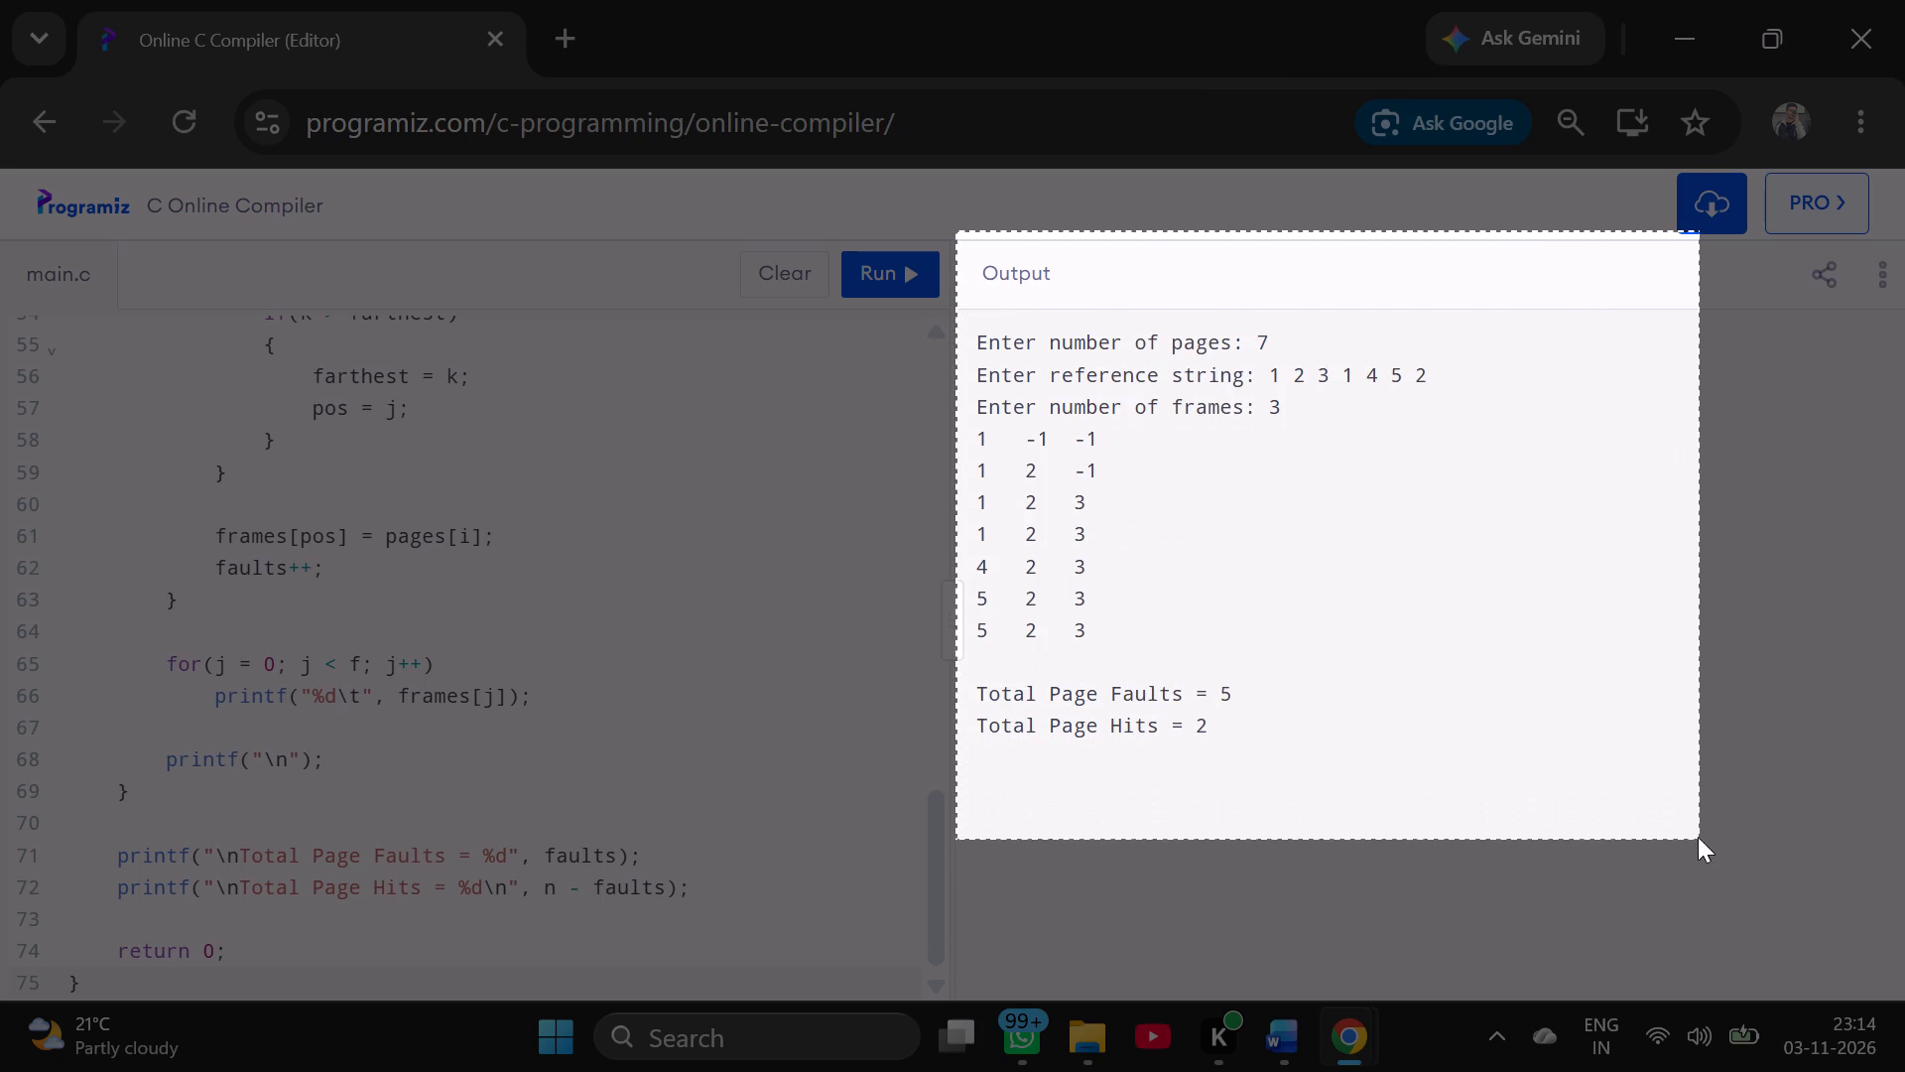
left_click_drag(1698, 837, 1700, 788)
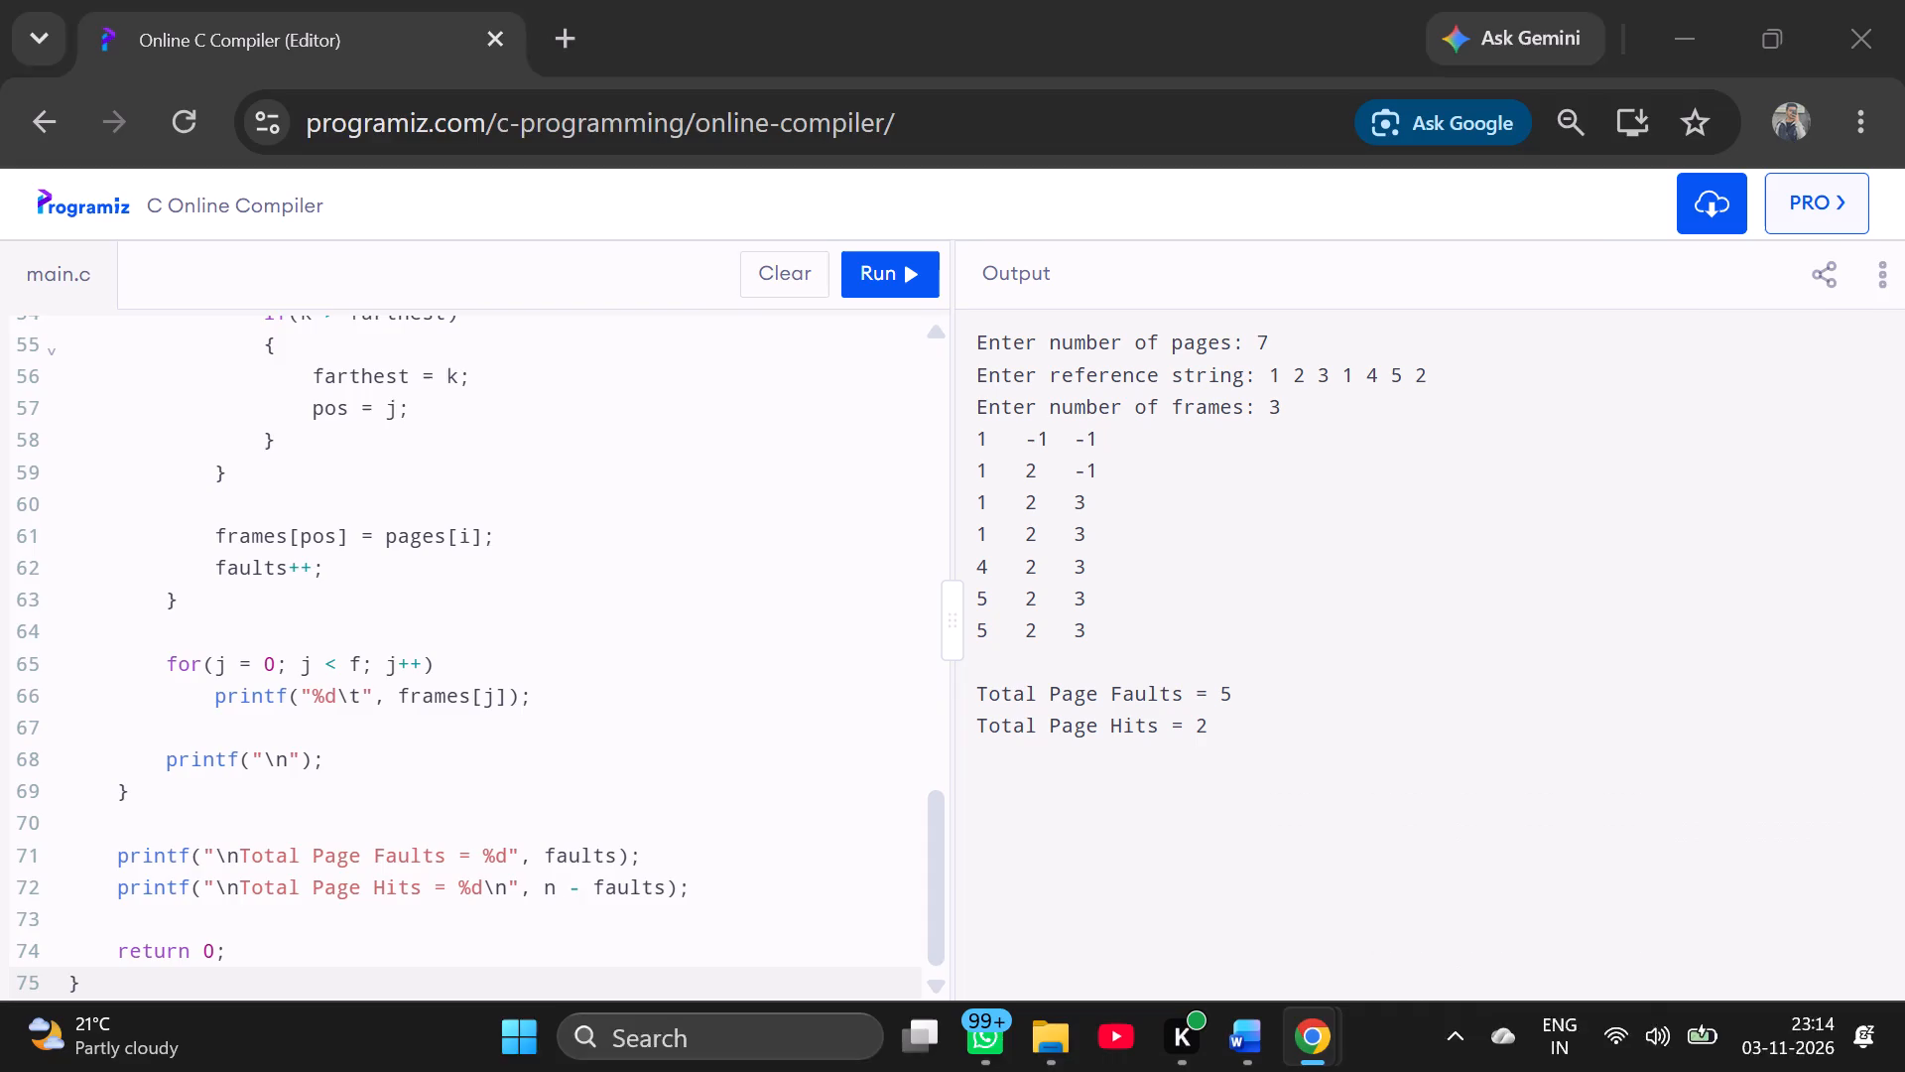
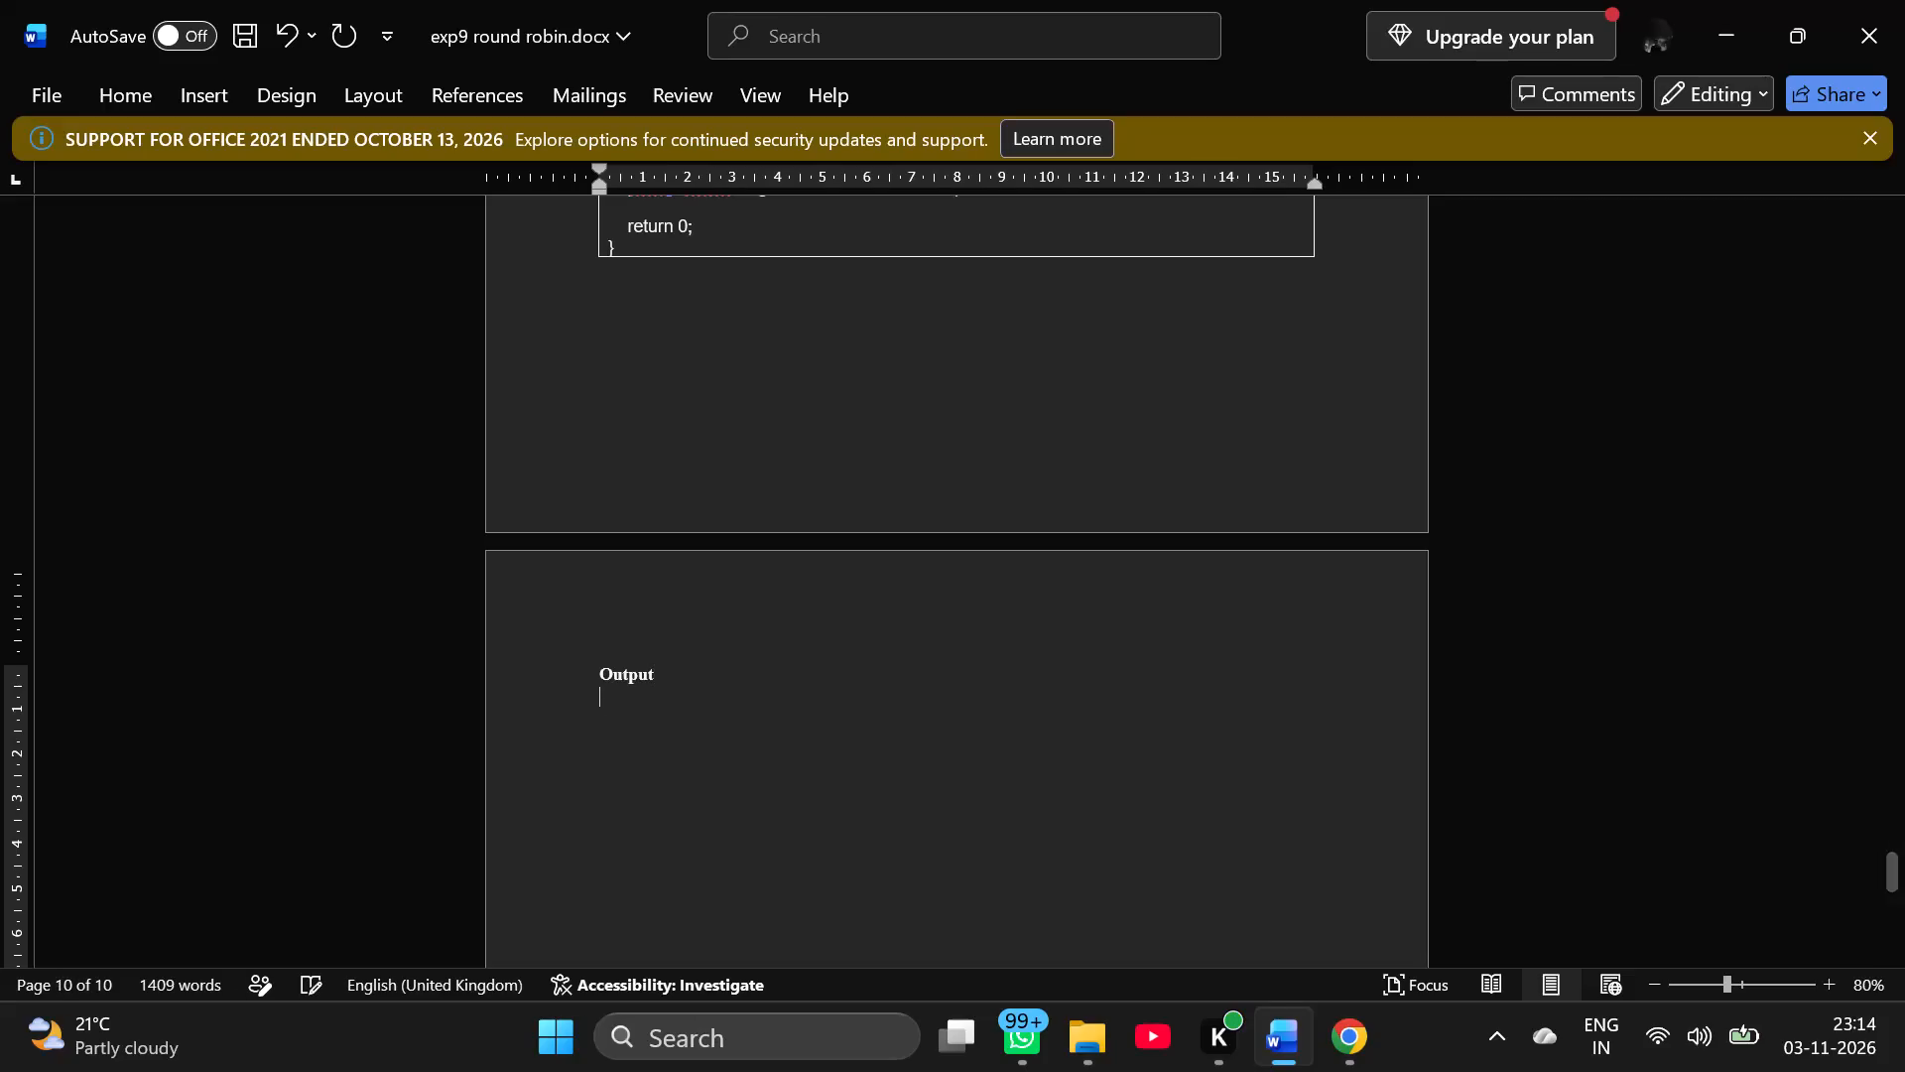
Paste the captured compiler output screenshot on a new line below the Output heading of the Optimal section in Word.
key("Return")
key("ctrl+v")
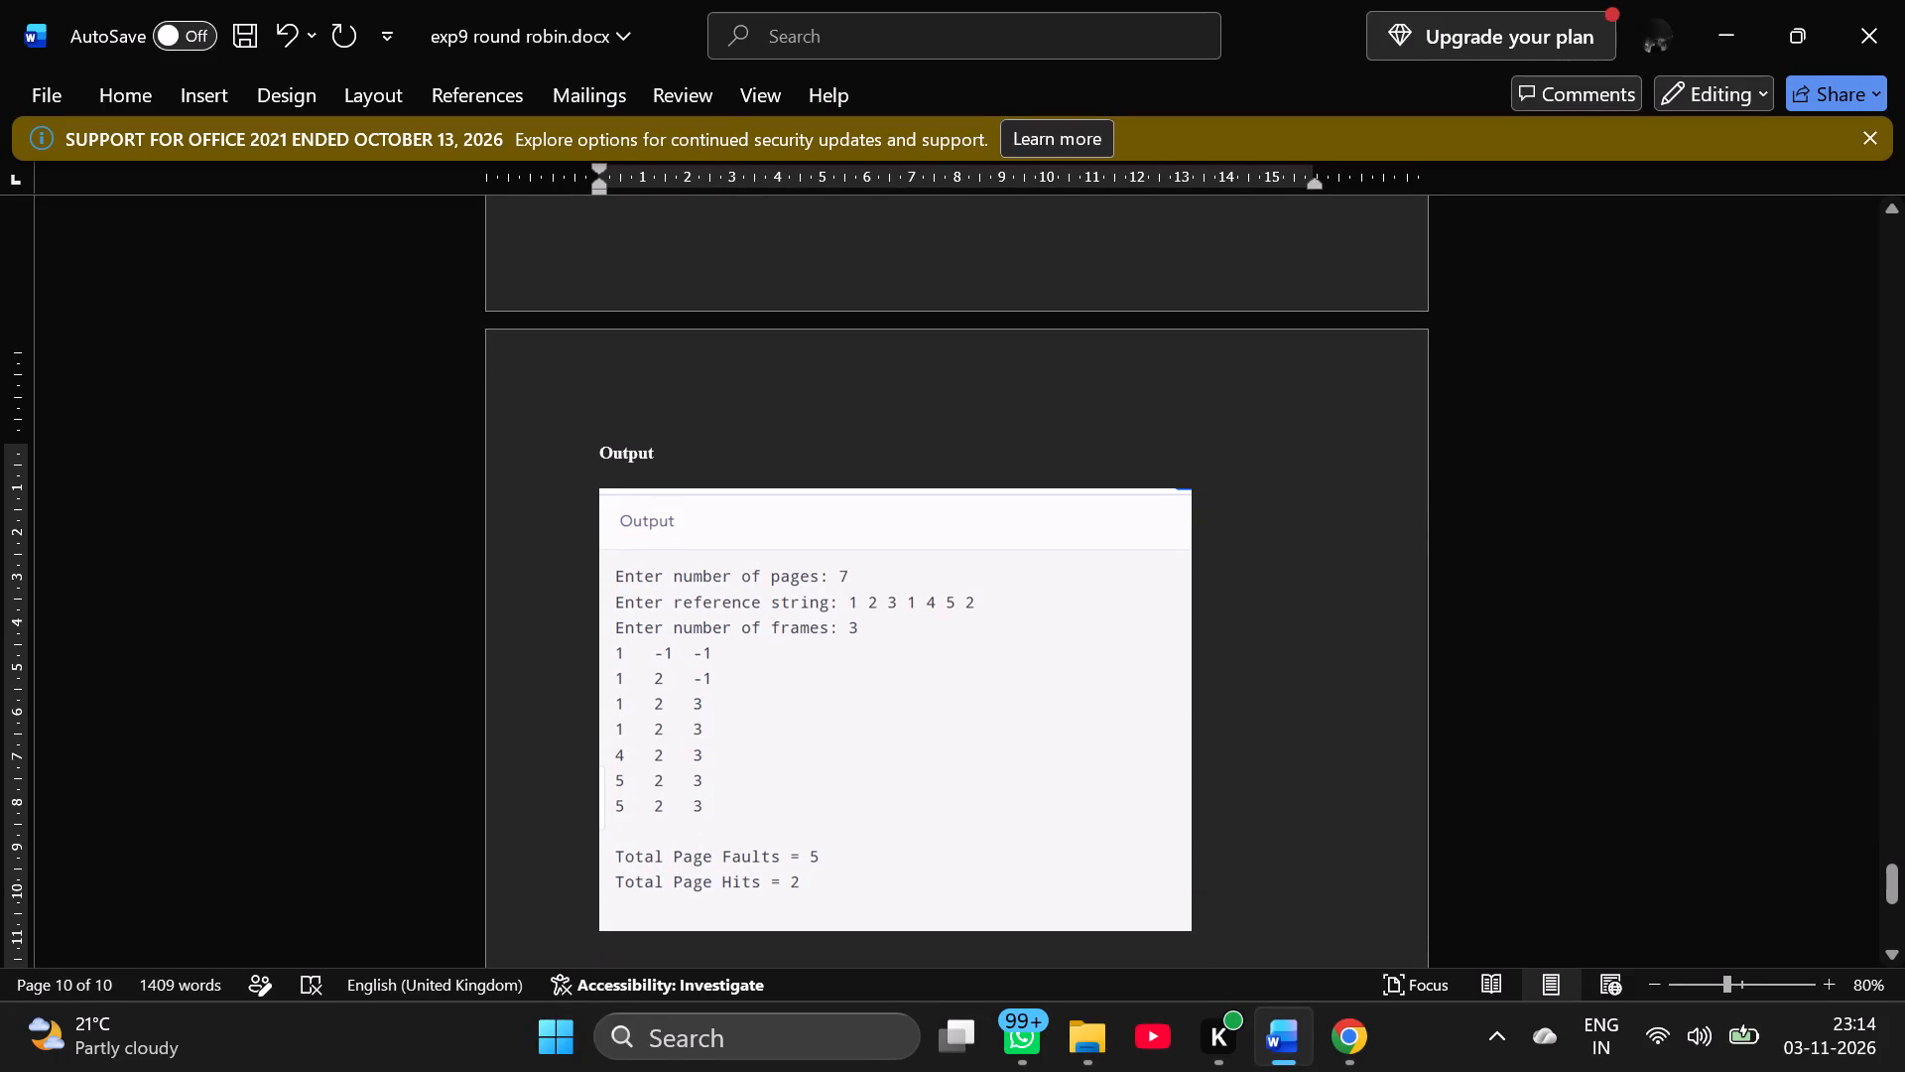
left_click(1311, 593)
scroll(1311, 593, "up", 4)
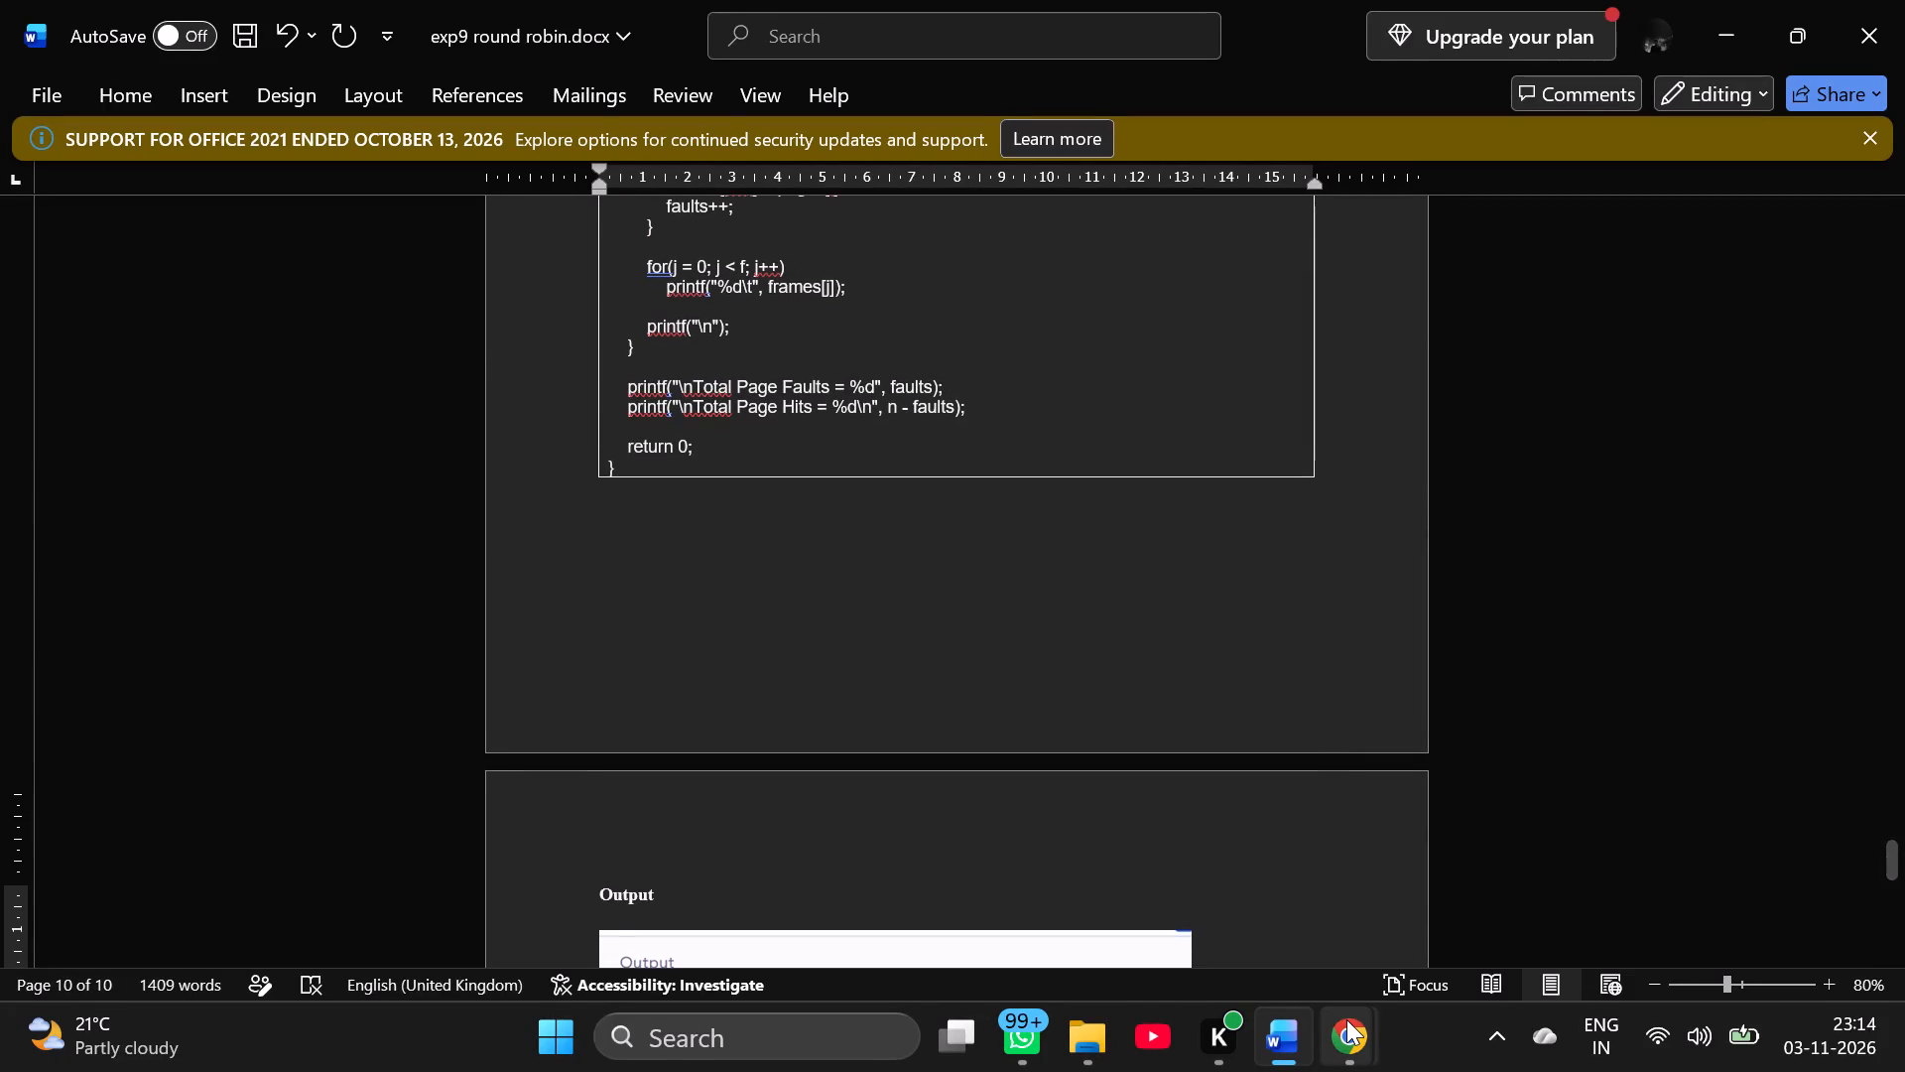
Switch to the browser window with the online C compiler and close it.
left_click(1453, 917)
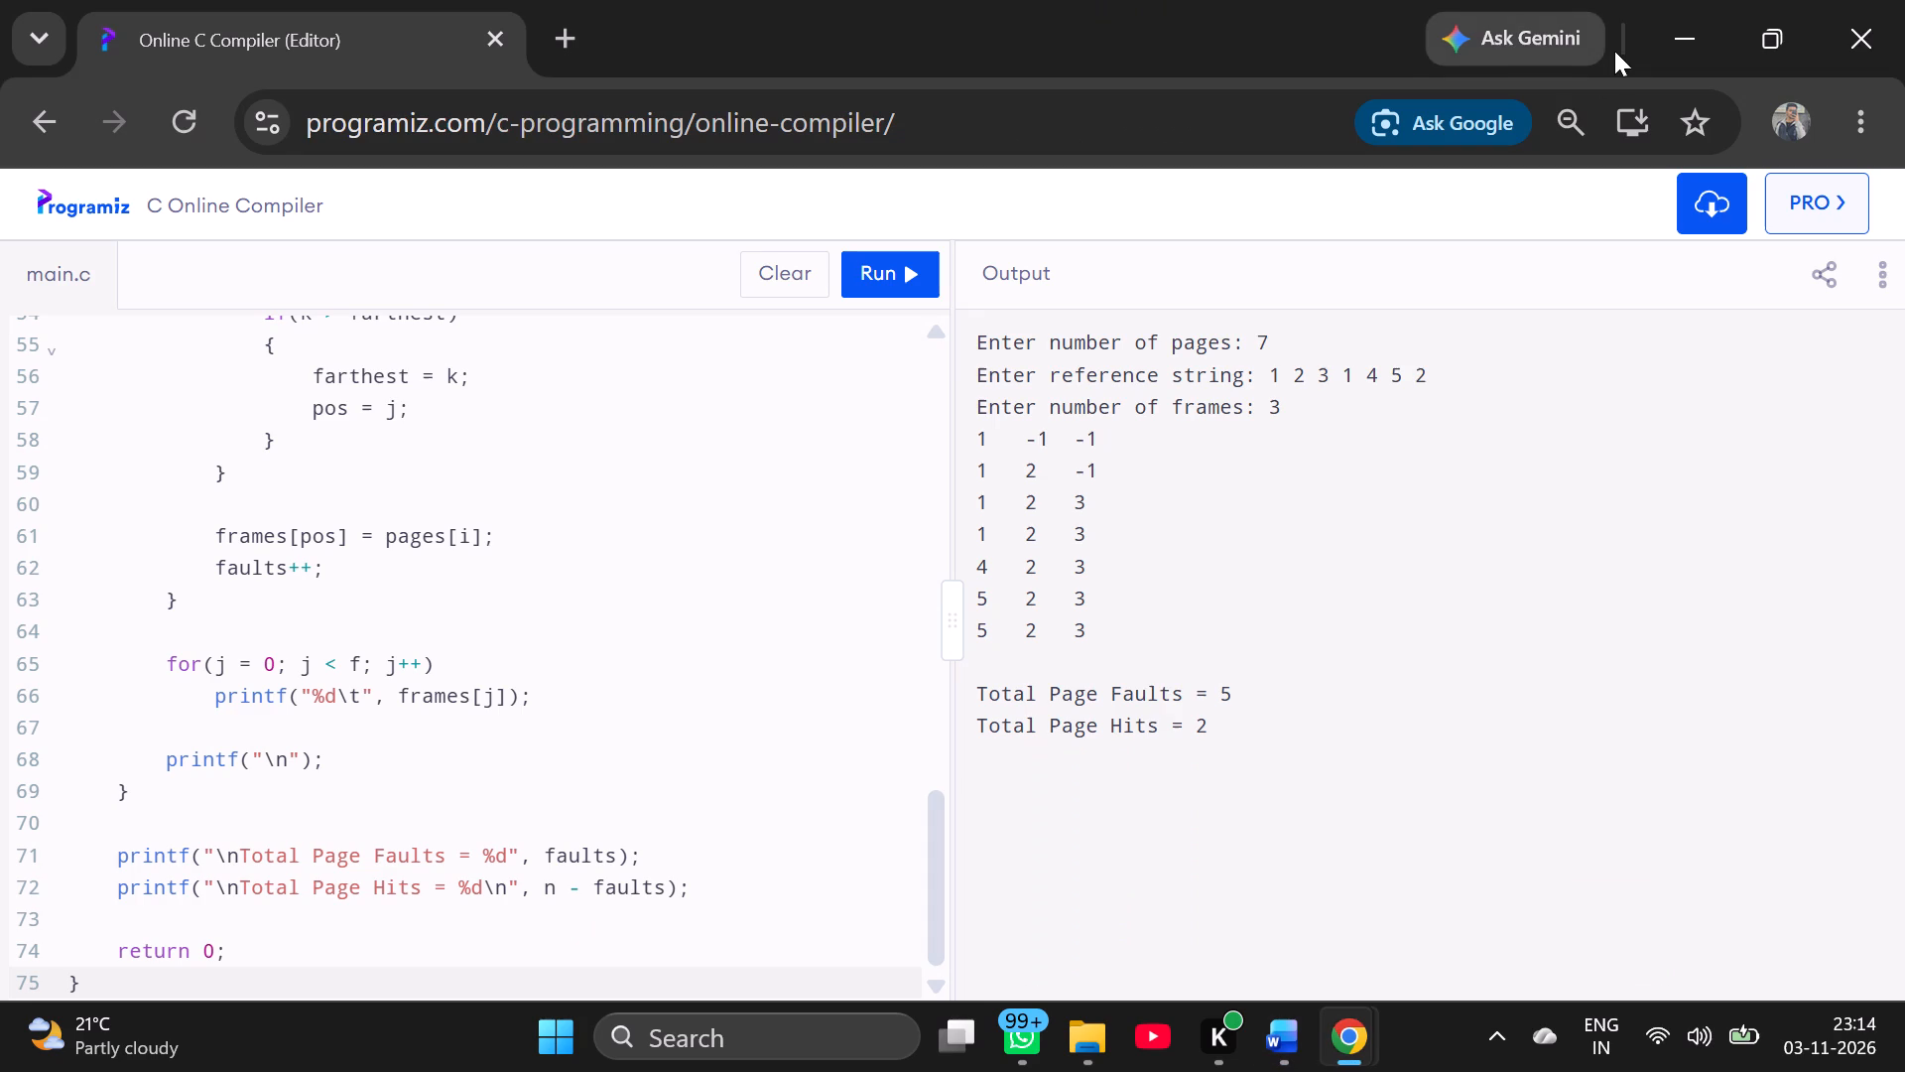
left_click(1904, 18)
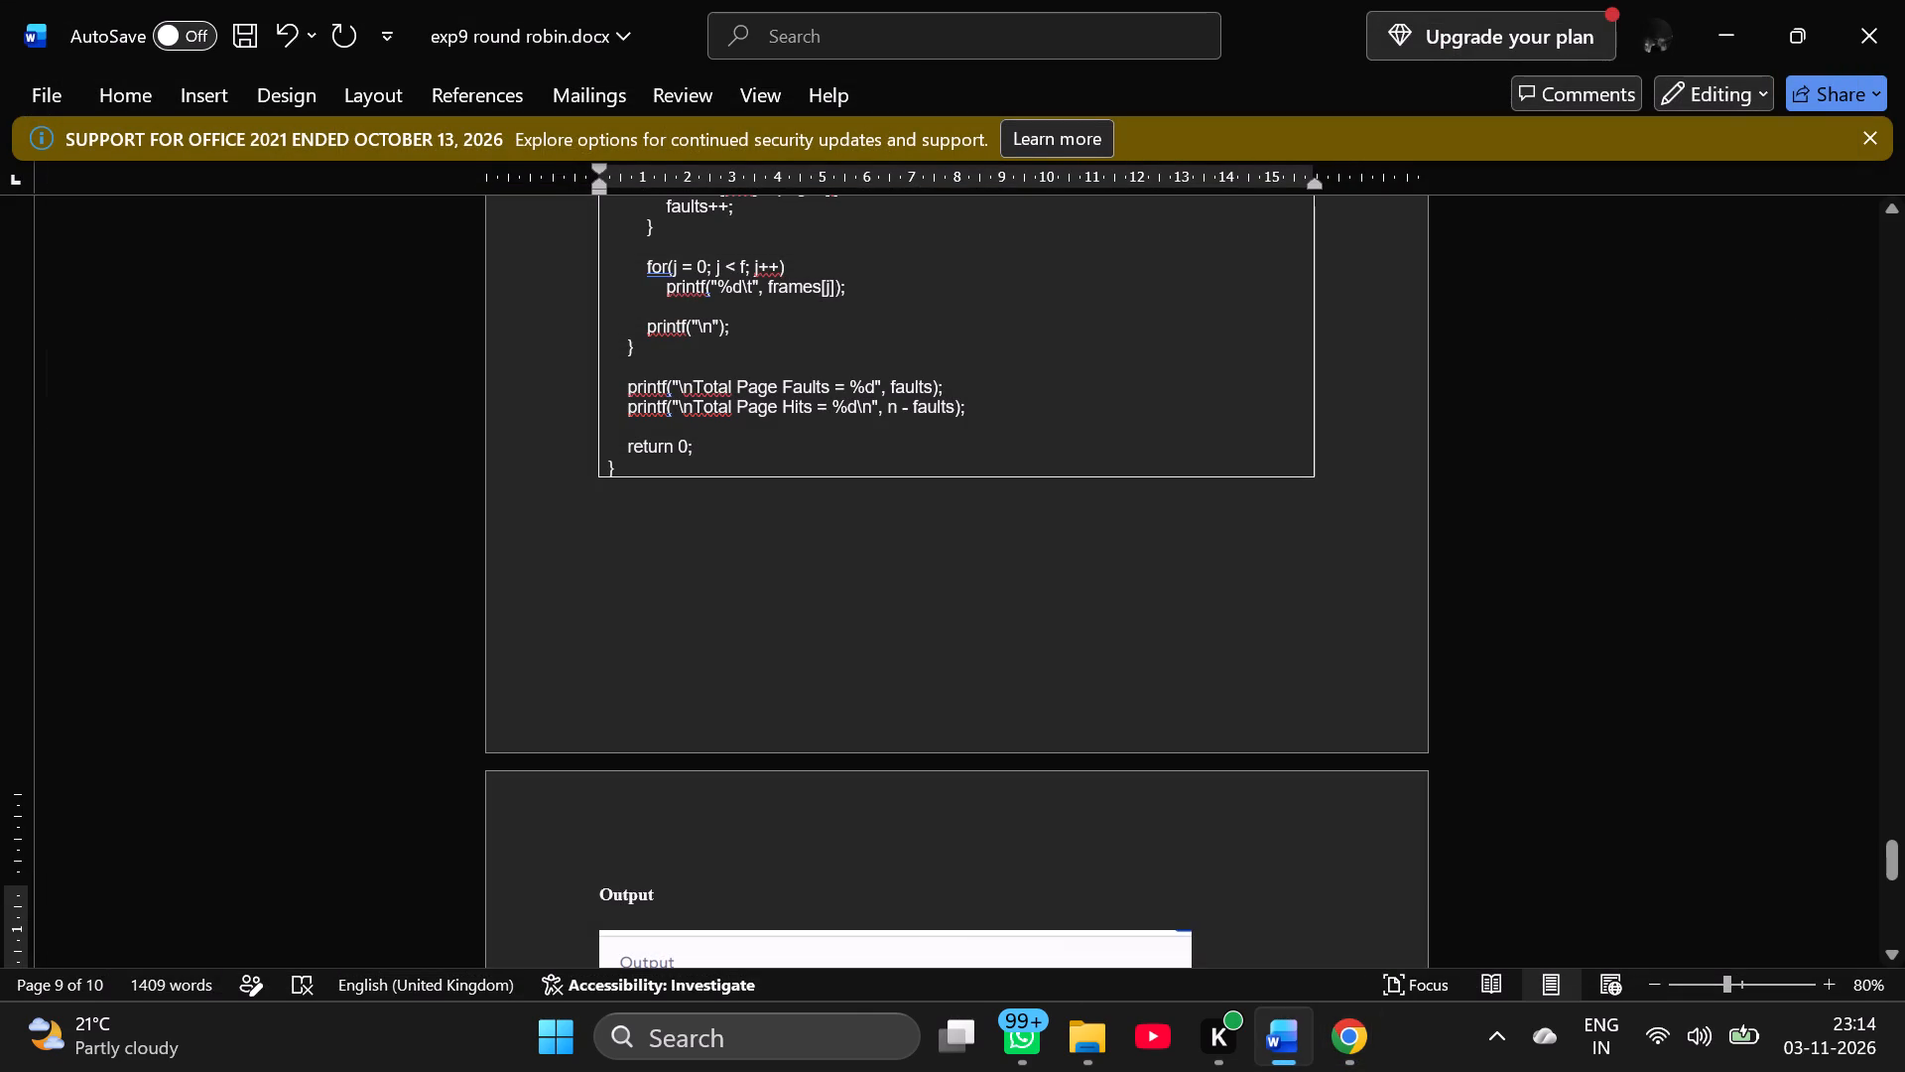
Copy the whole Optimal section in Word, from its Optimal Page Replacement Algorithm heading through the program to the Output heading.
scroll(1364, 723, "up", 4)
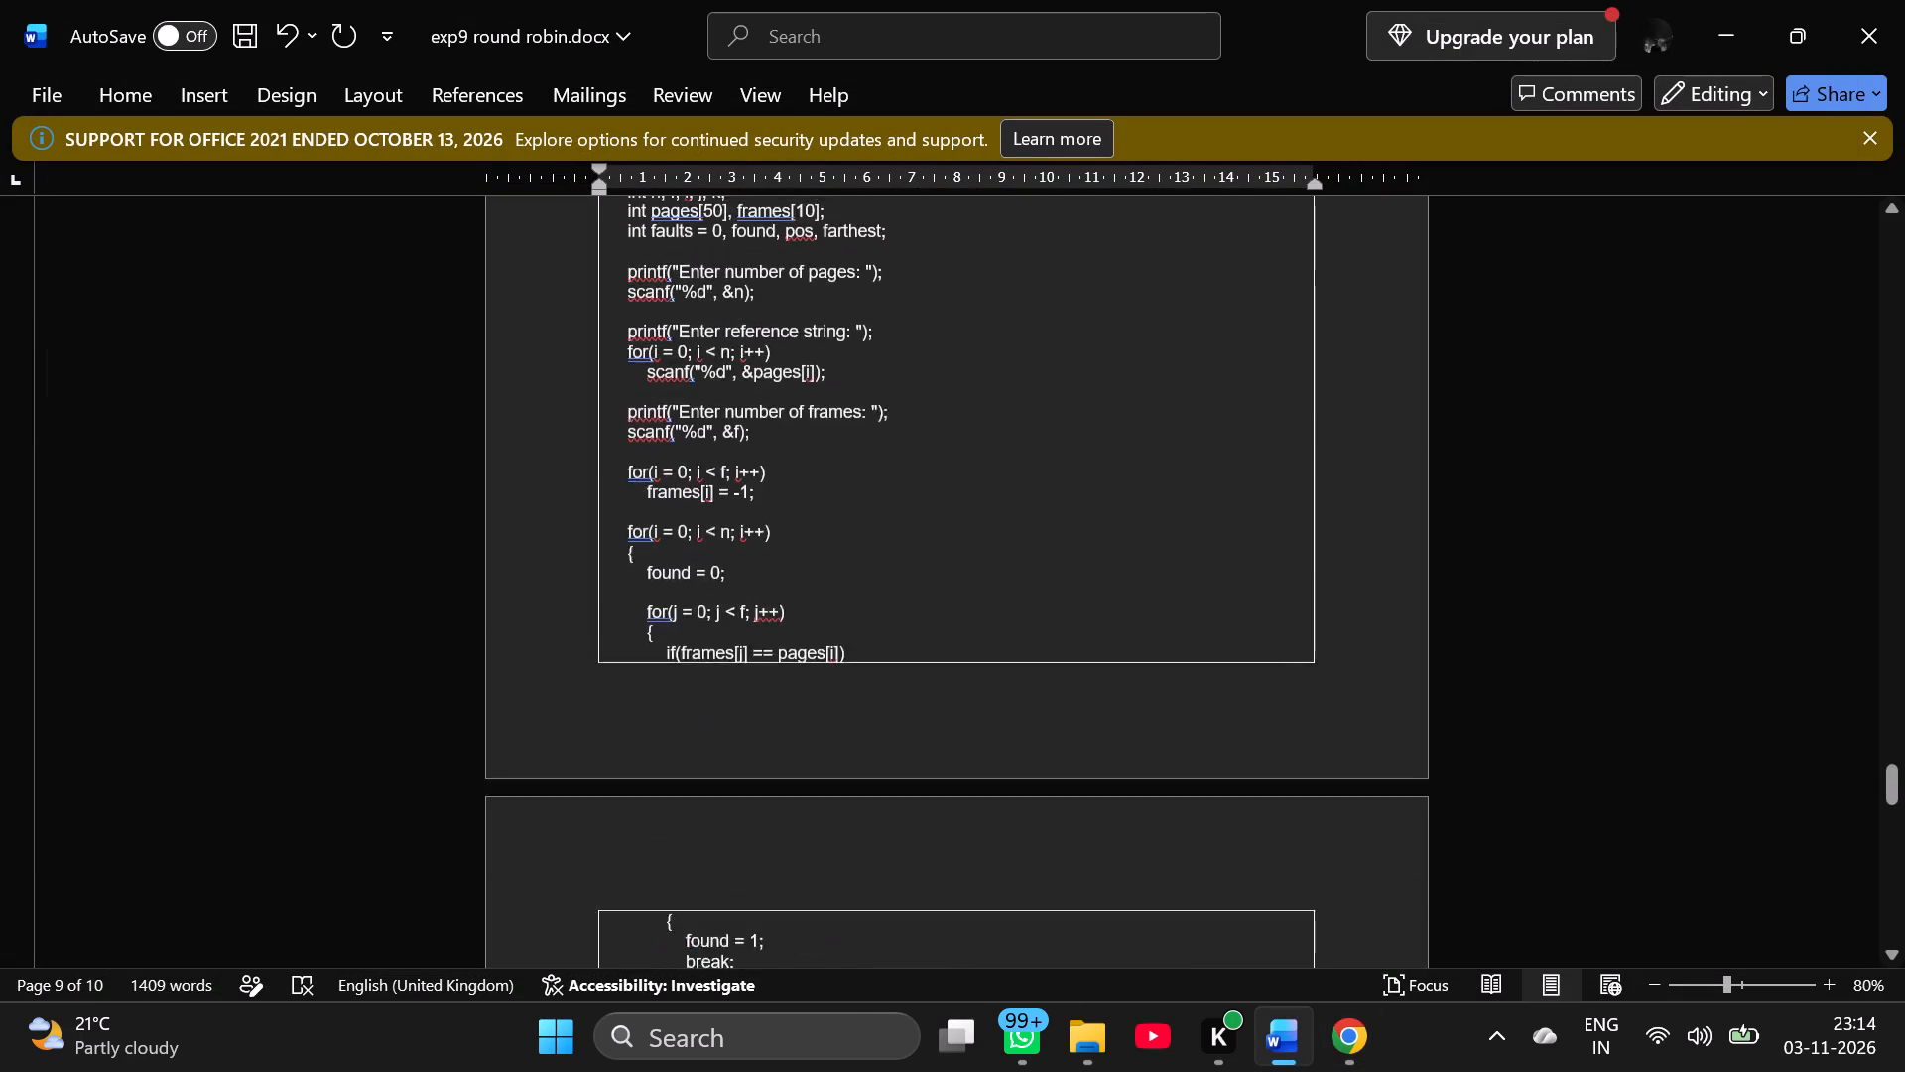
scroll(1364, 723, "up", 2)
scroll(1364, 723, "down", 3)
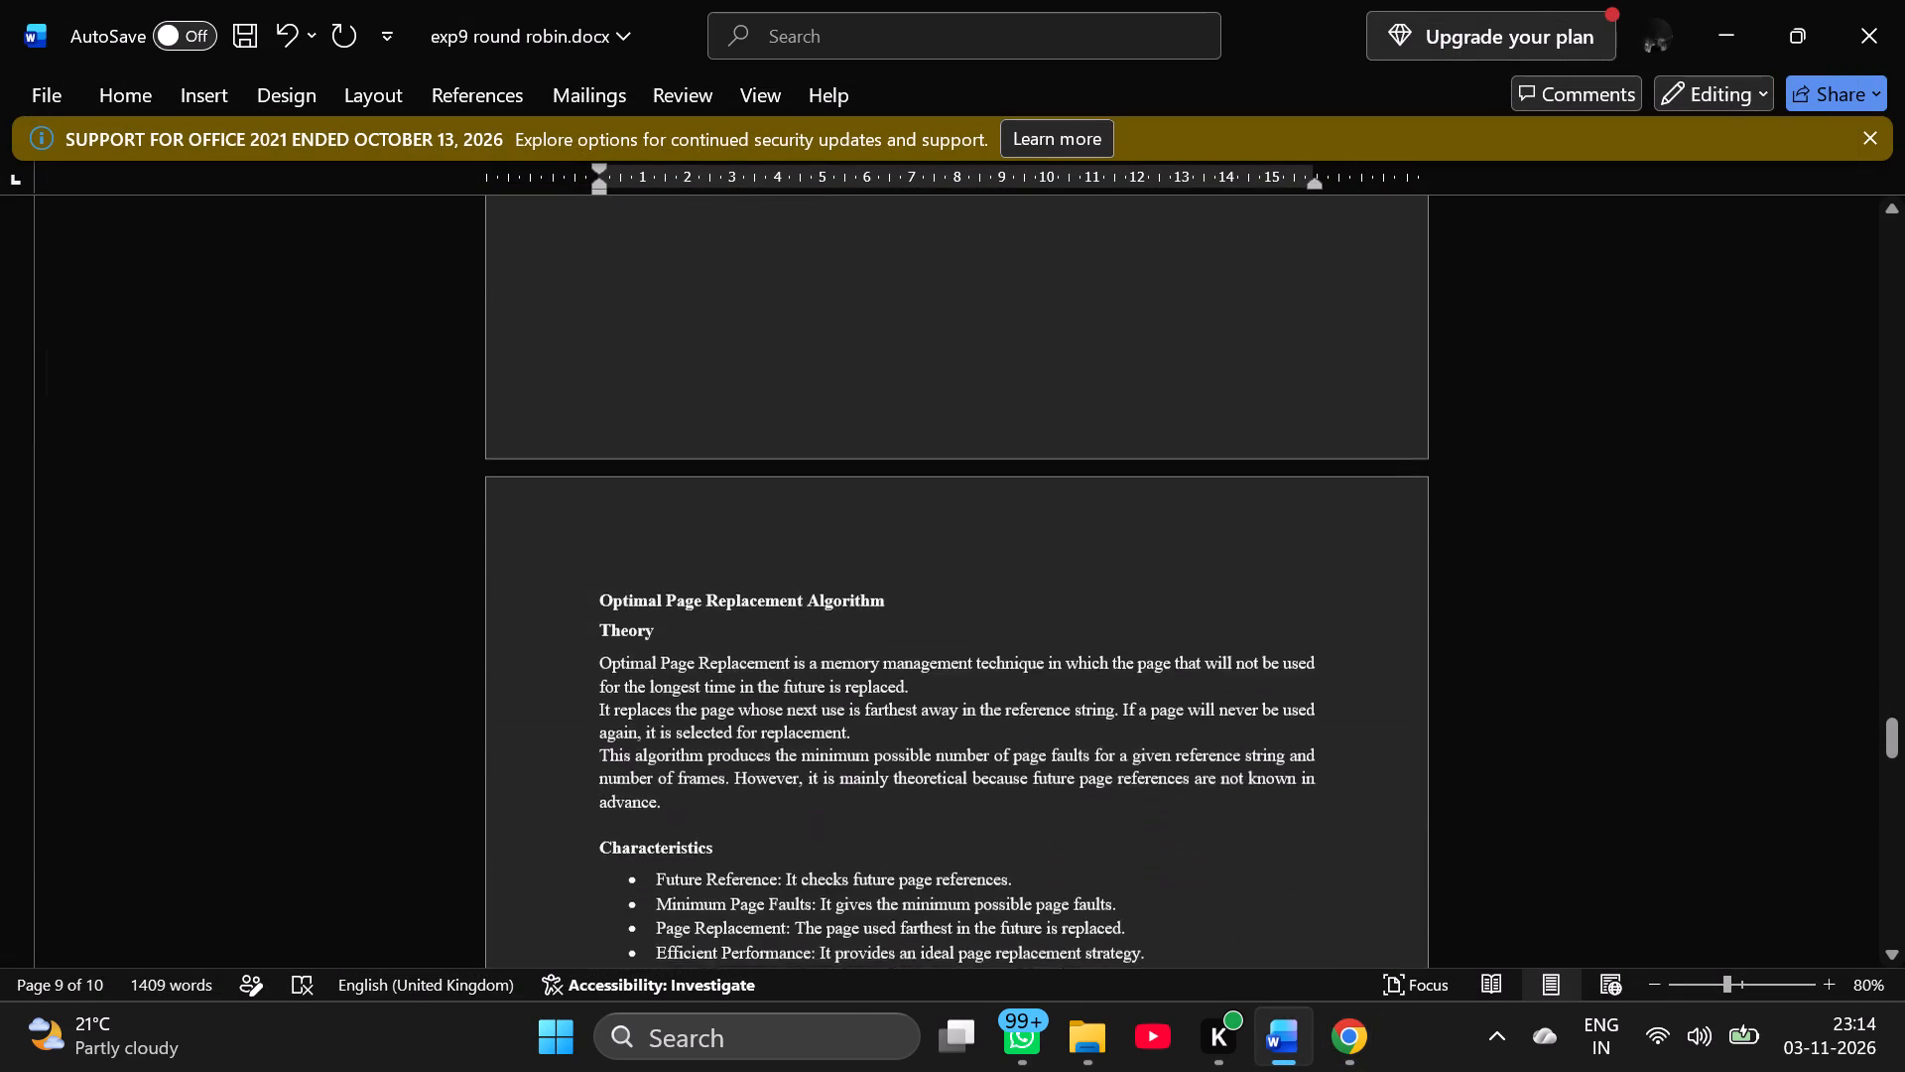
scroll(1364, 723, "down", 2)
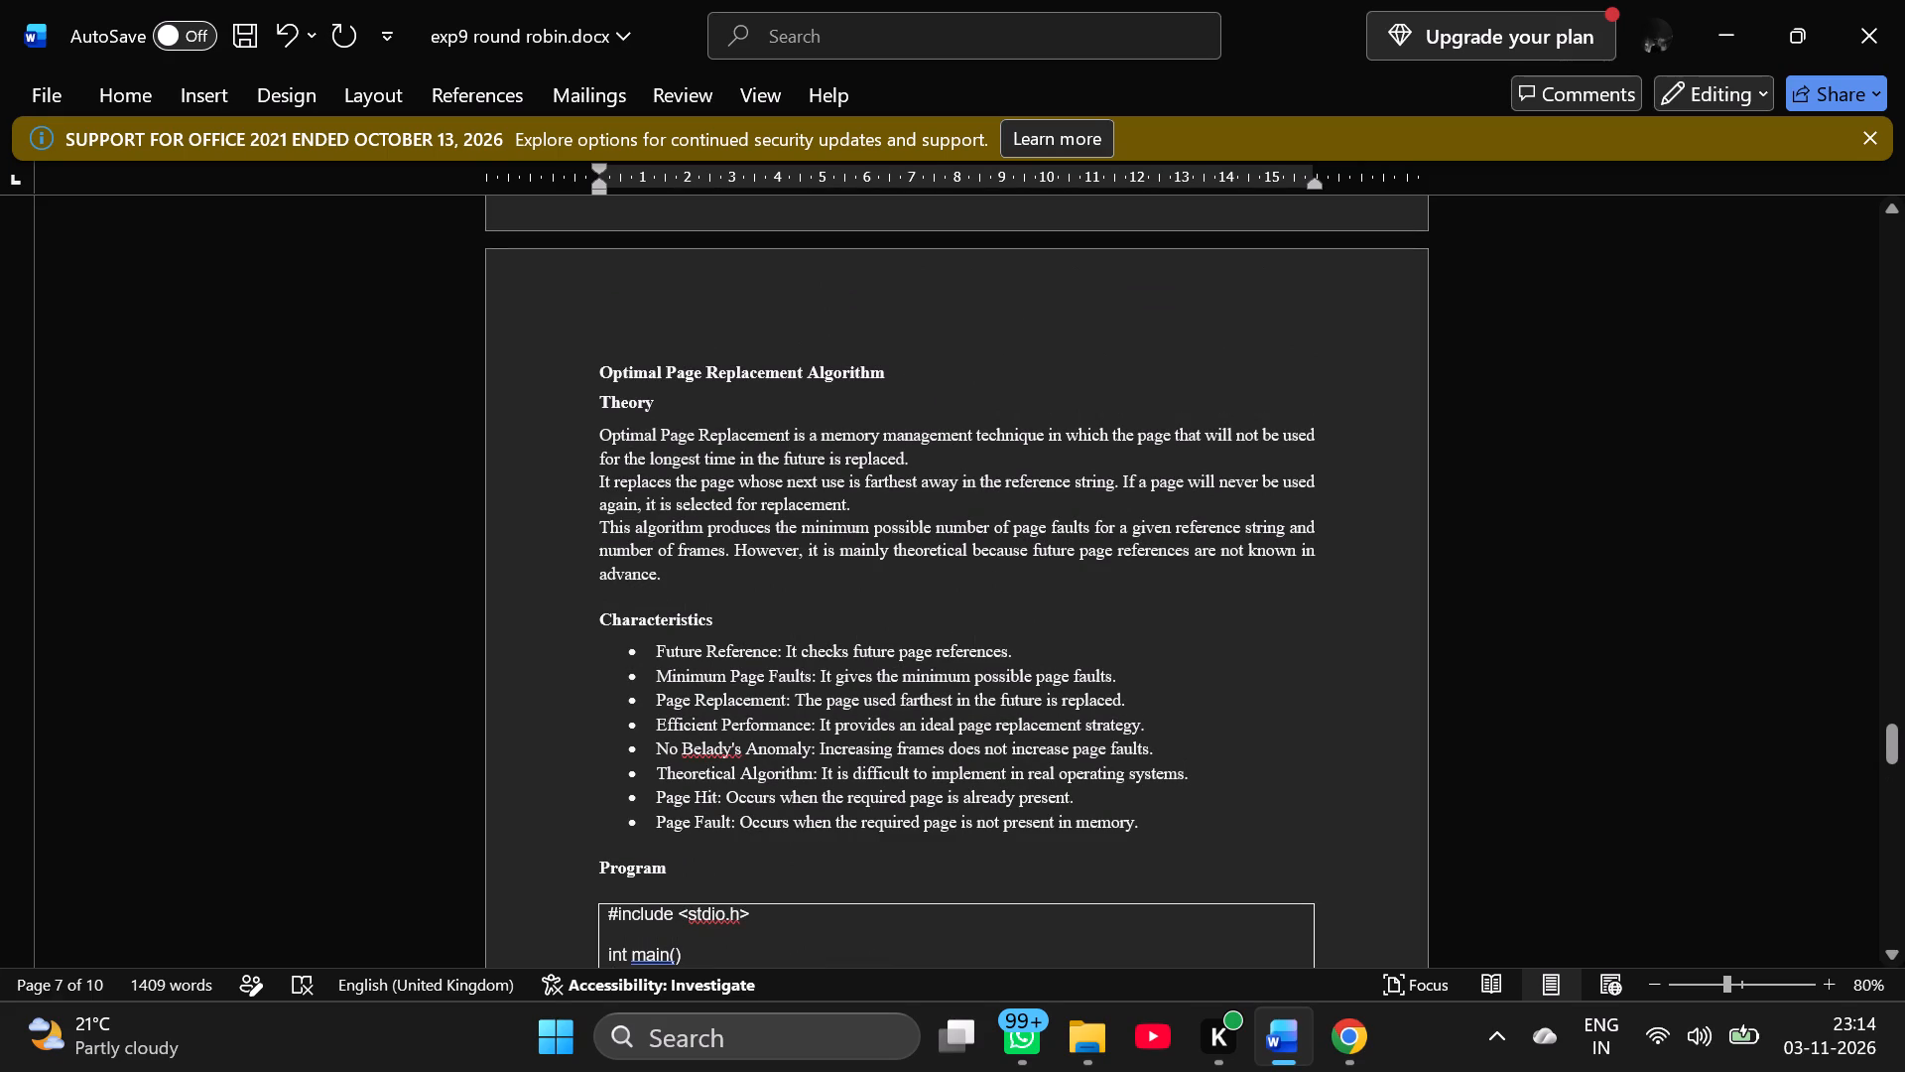
left_click_drag(581, 361, 806, 724)
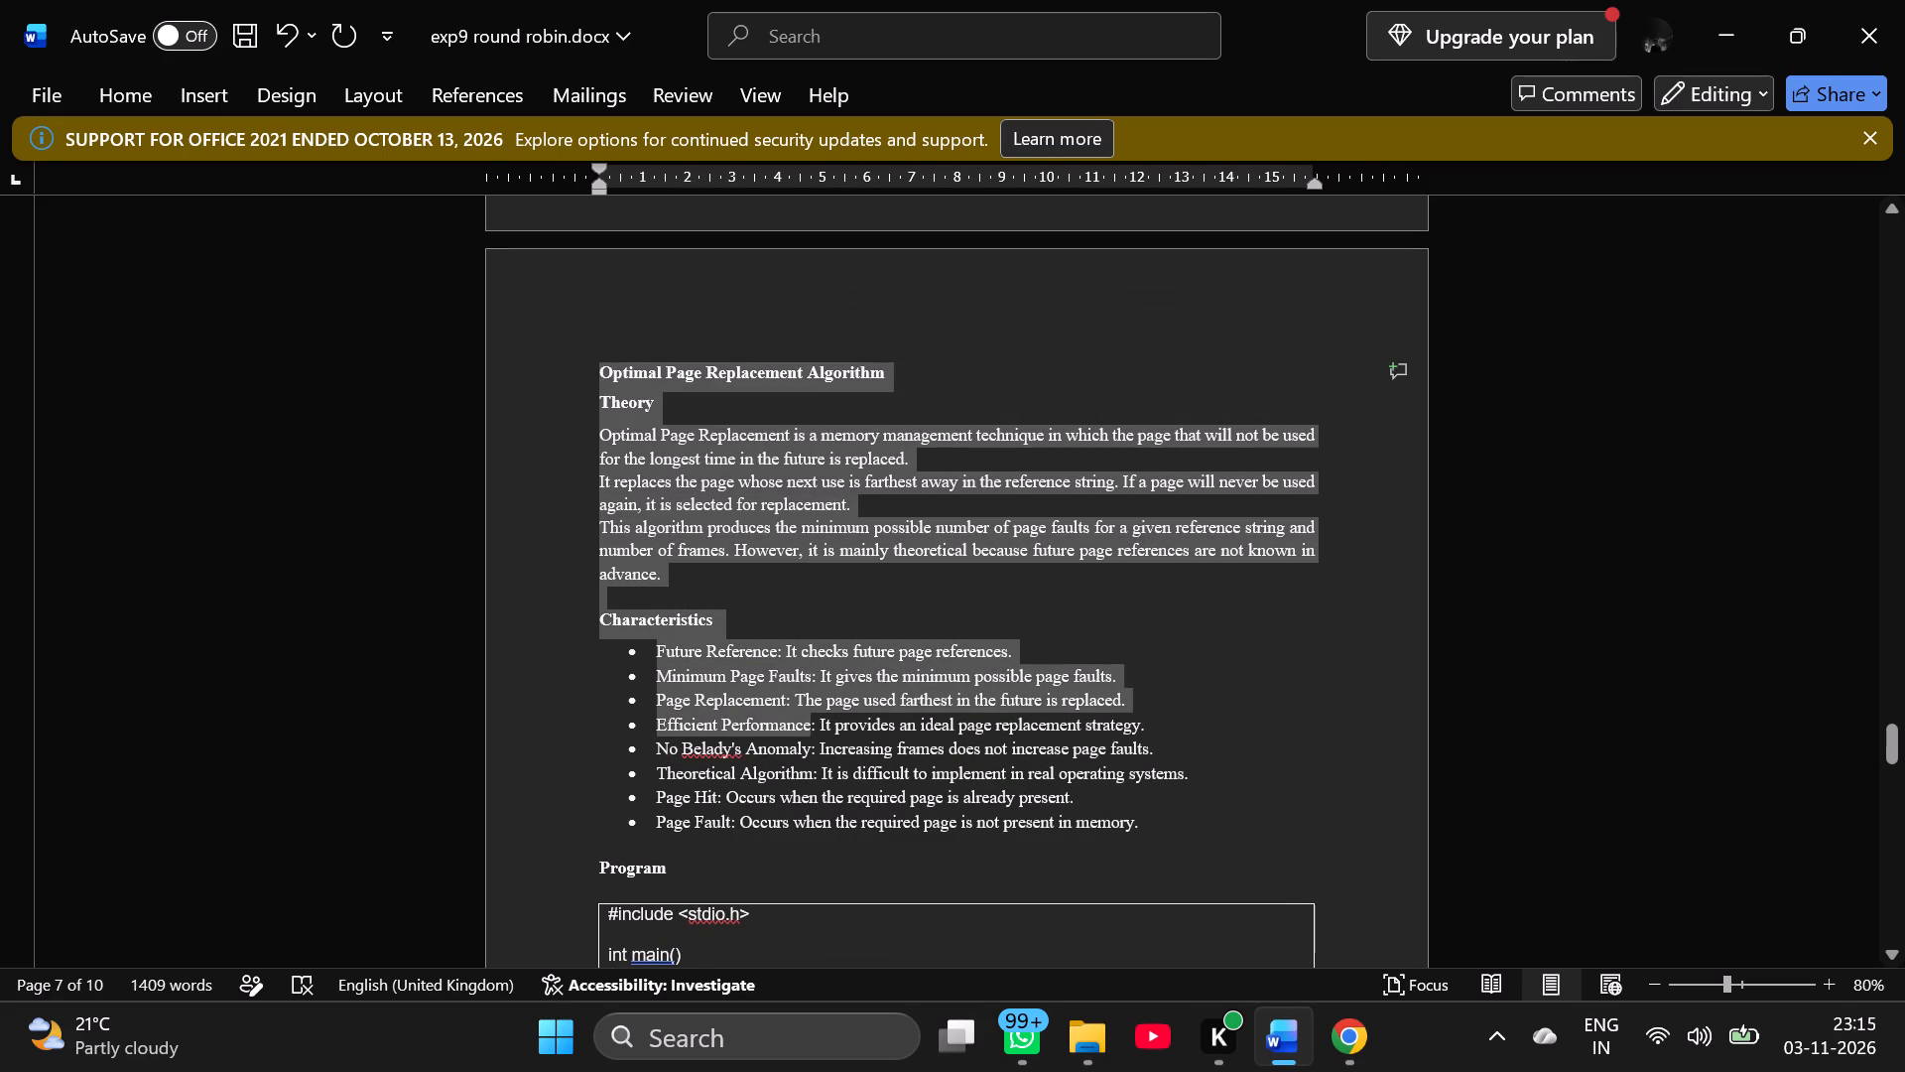
left_click_drag(806, 724, 803, 903)
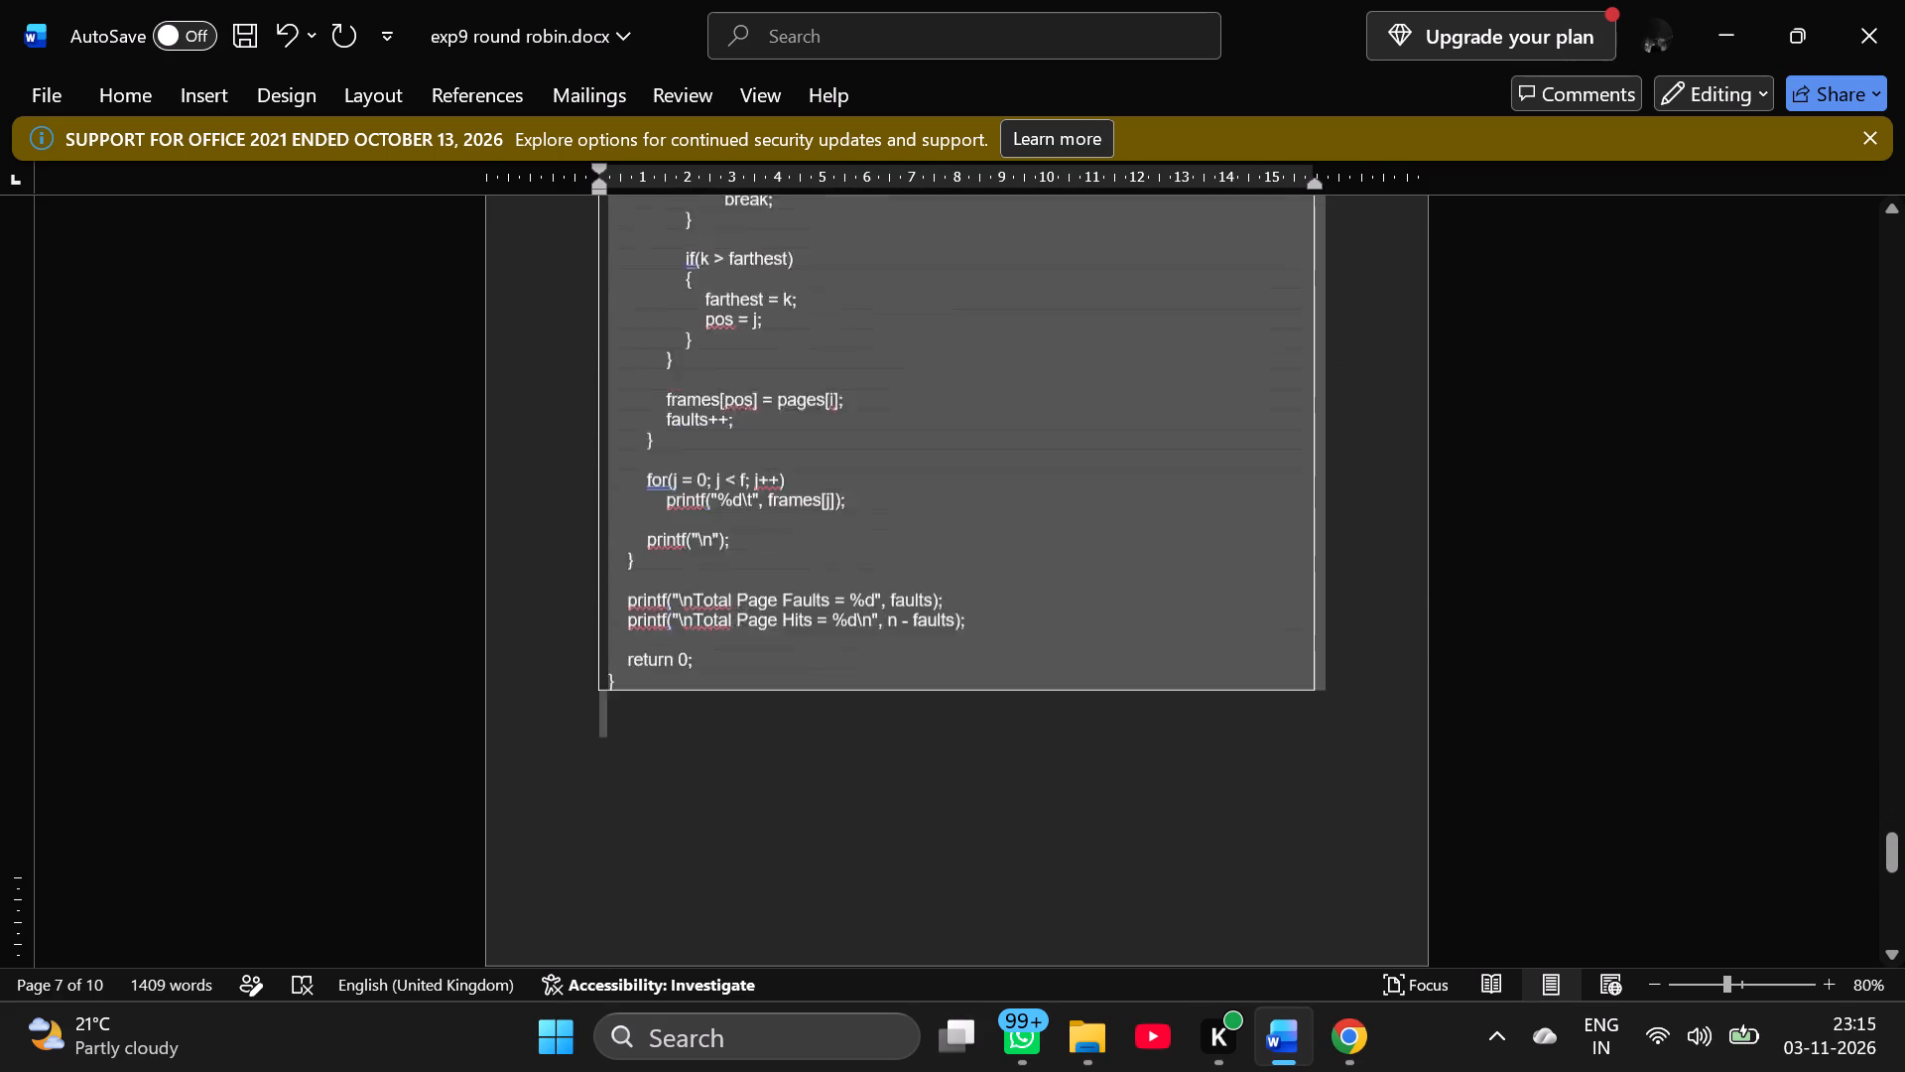
left_click_drag(803, 903, 688, 231)
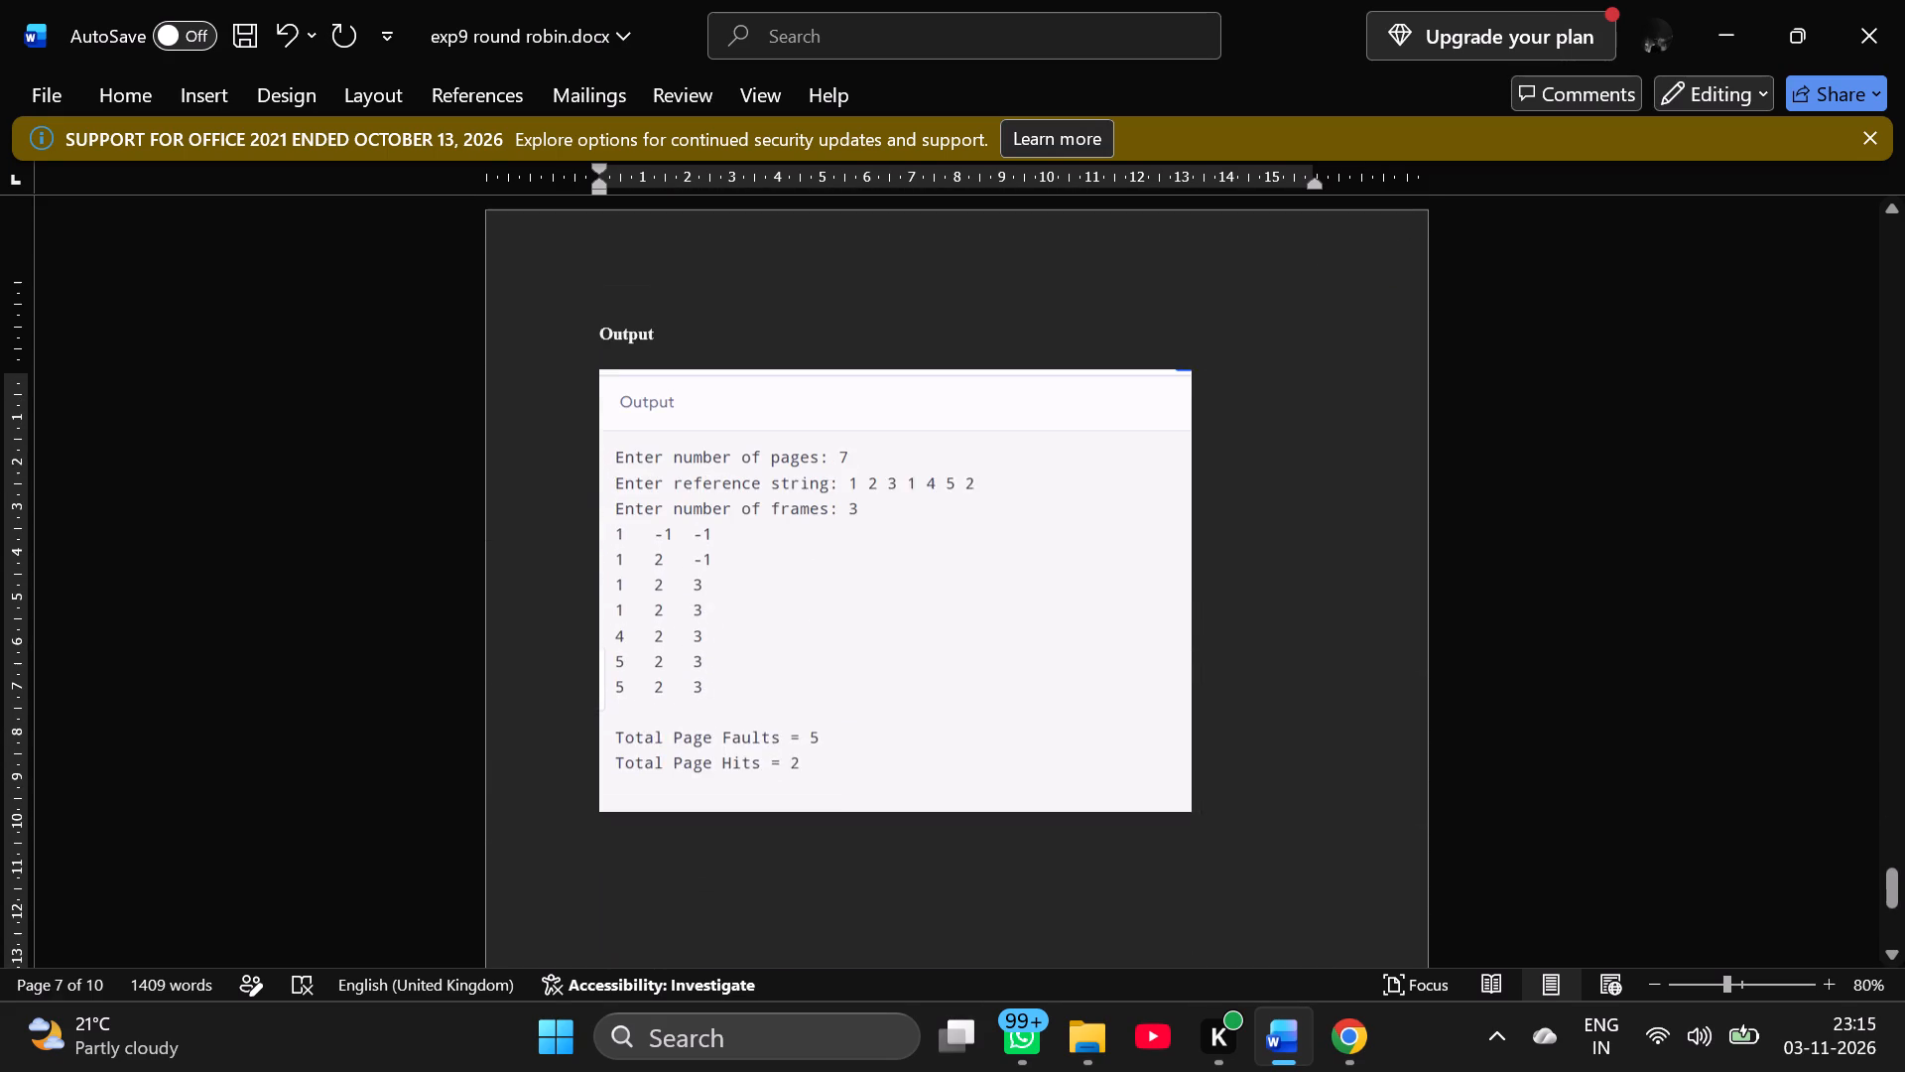
left_click_drag(688, 231, 673, 378)
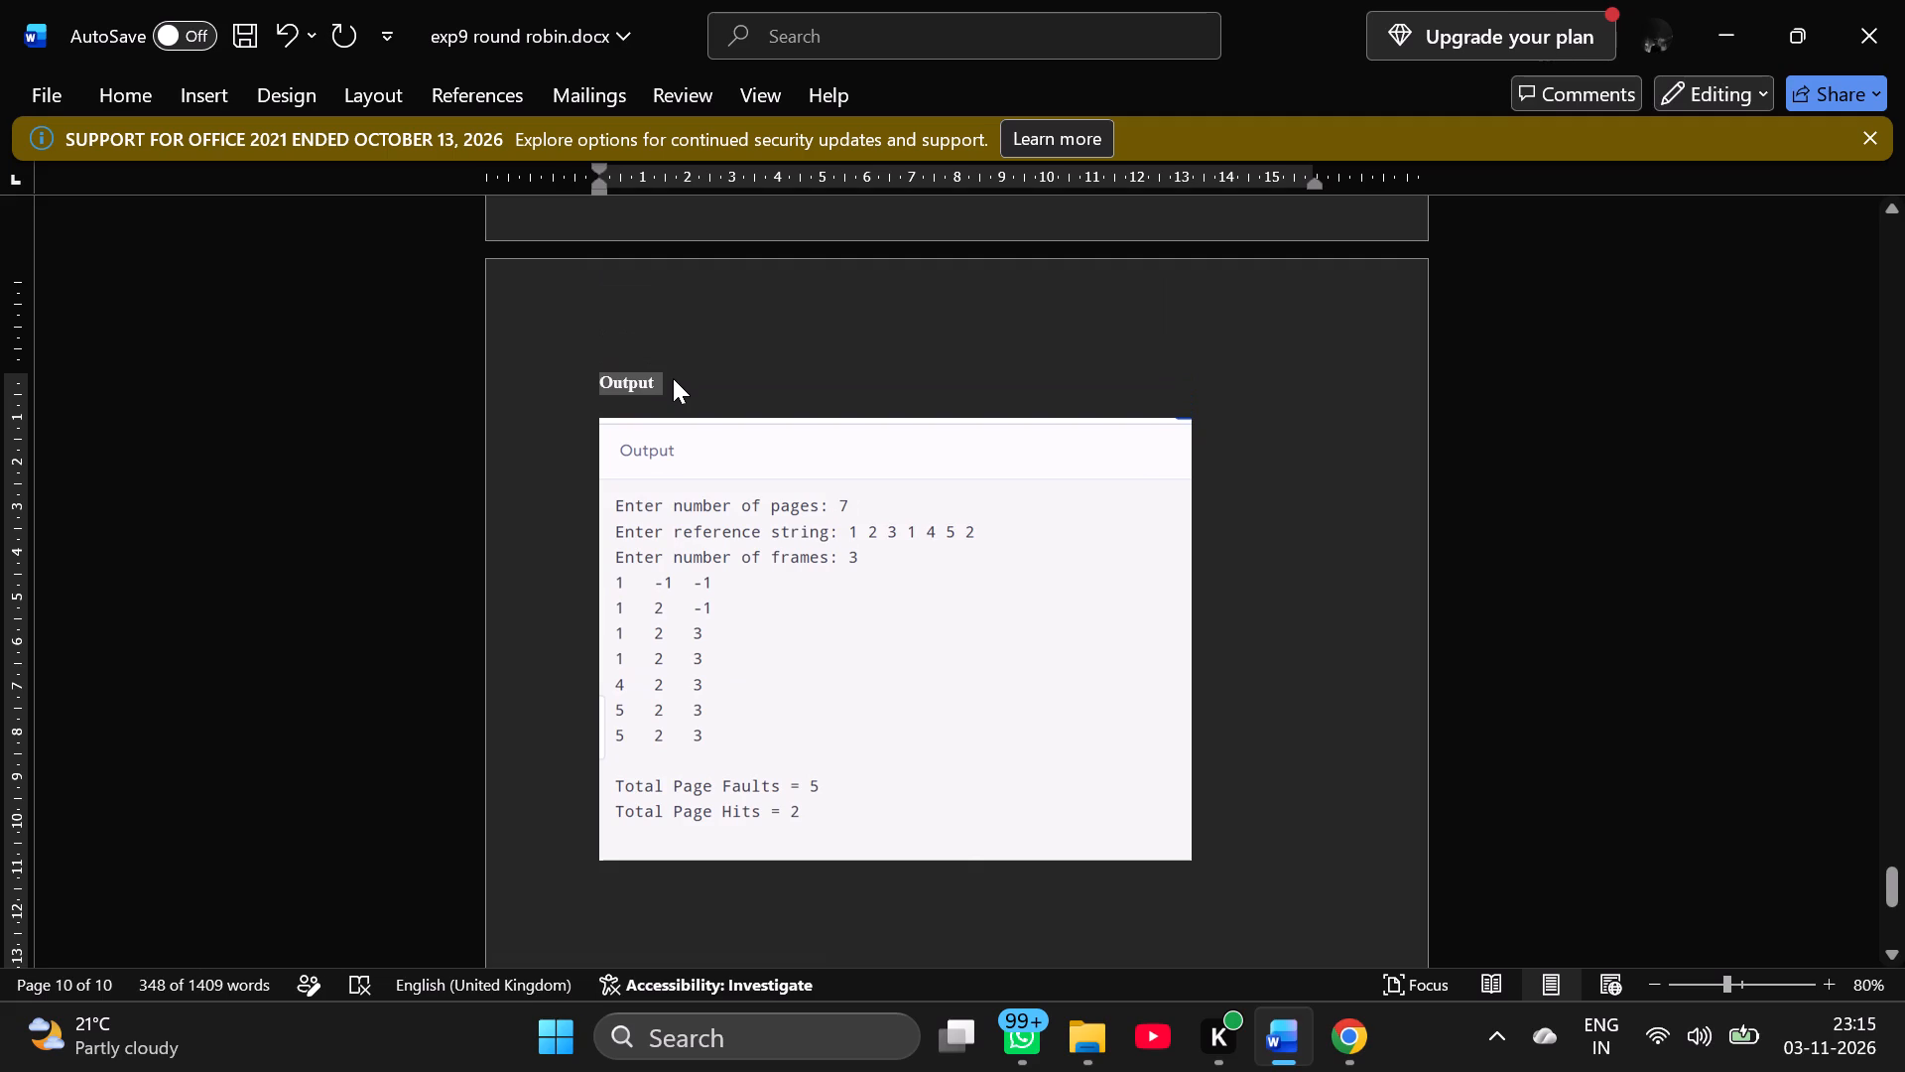
key("ctrl+c")
left_click(673, 378, "ctrl")
Insert a run of blank pages at the end of the document, after the Optimal output screenshot.
scroll(673, 378, "down", 4)
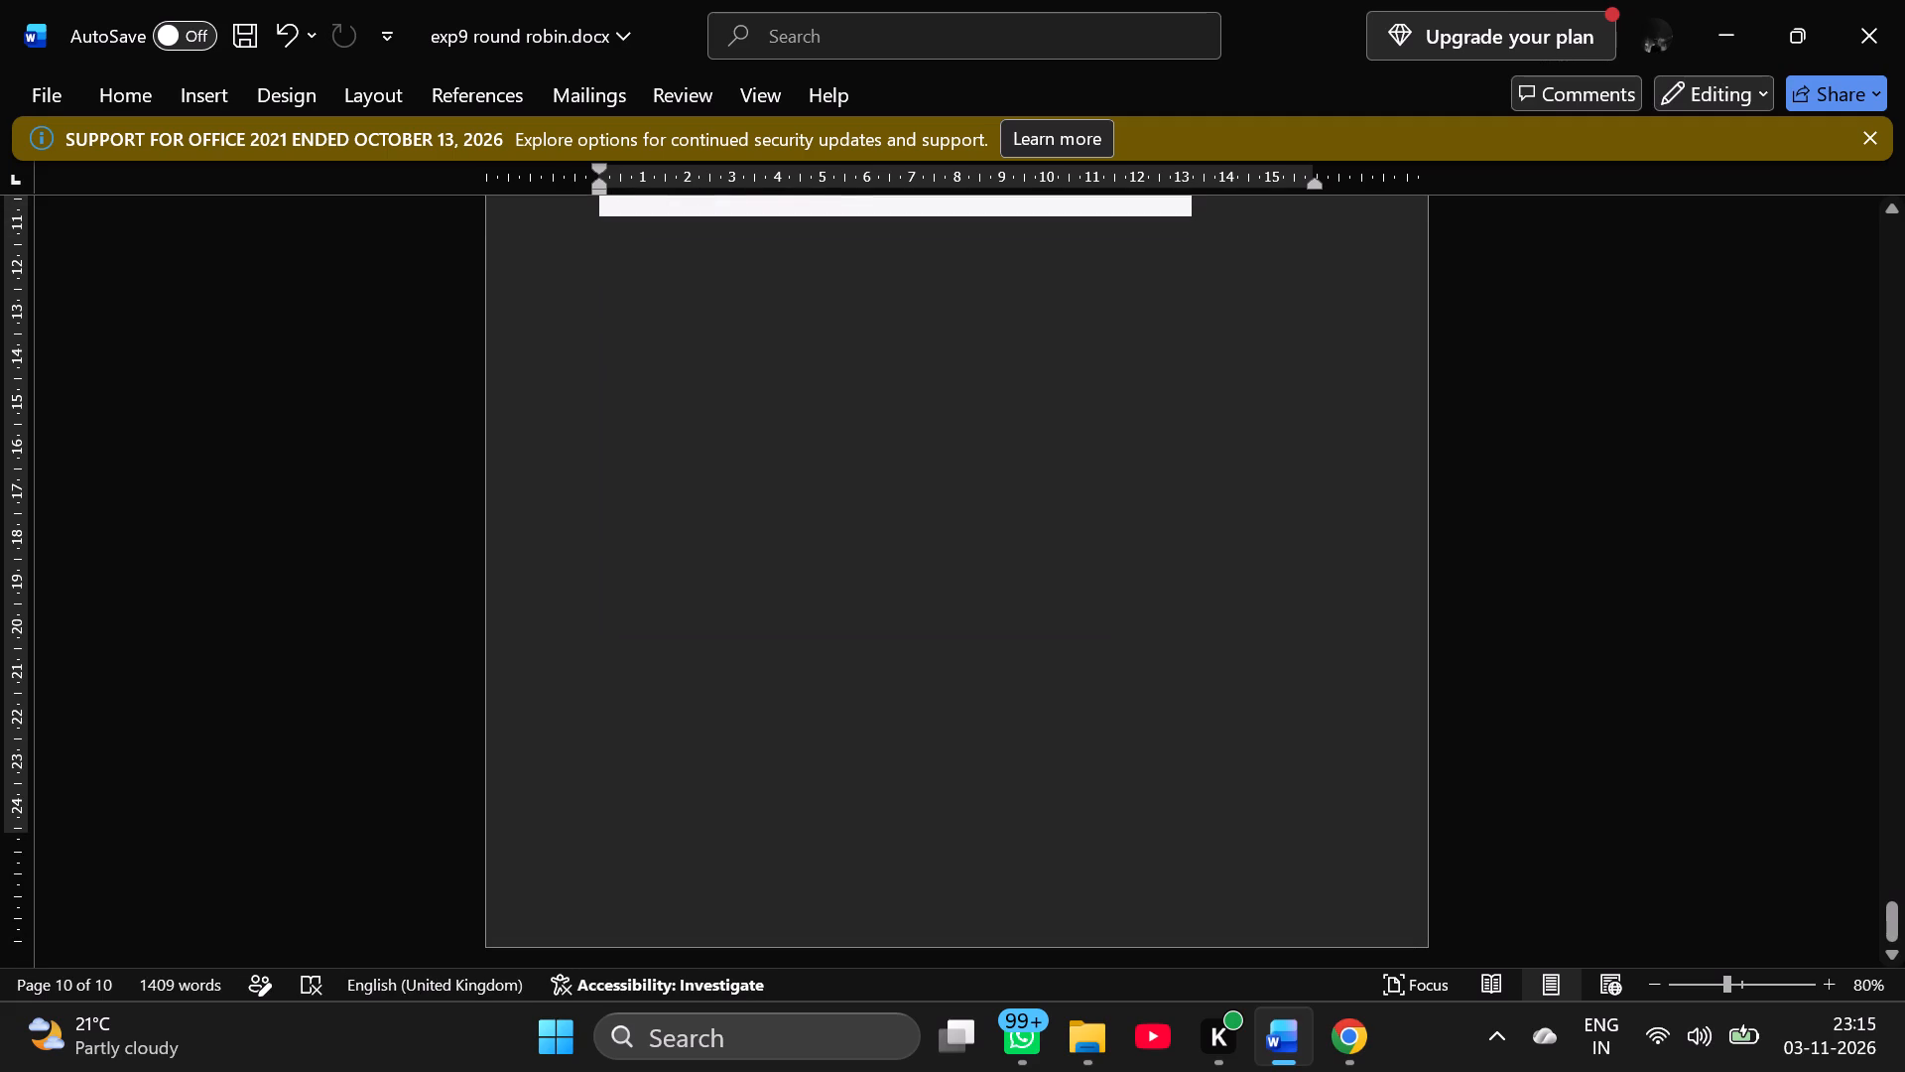
scroll(636, 524, "down", 6)
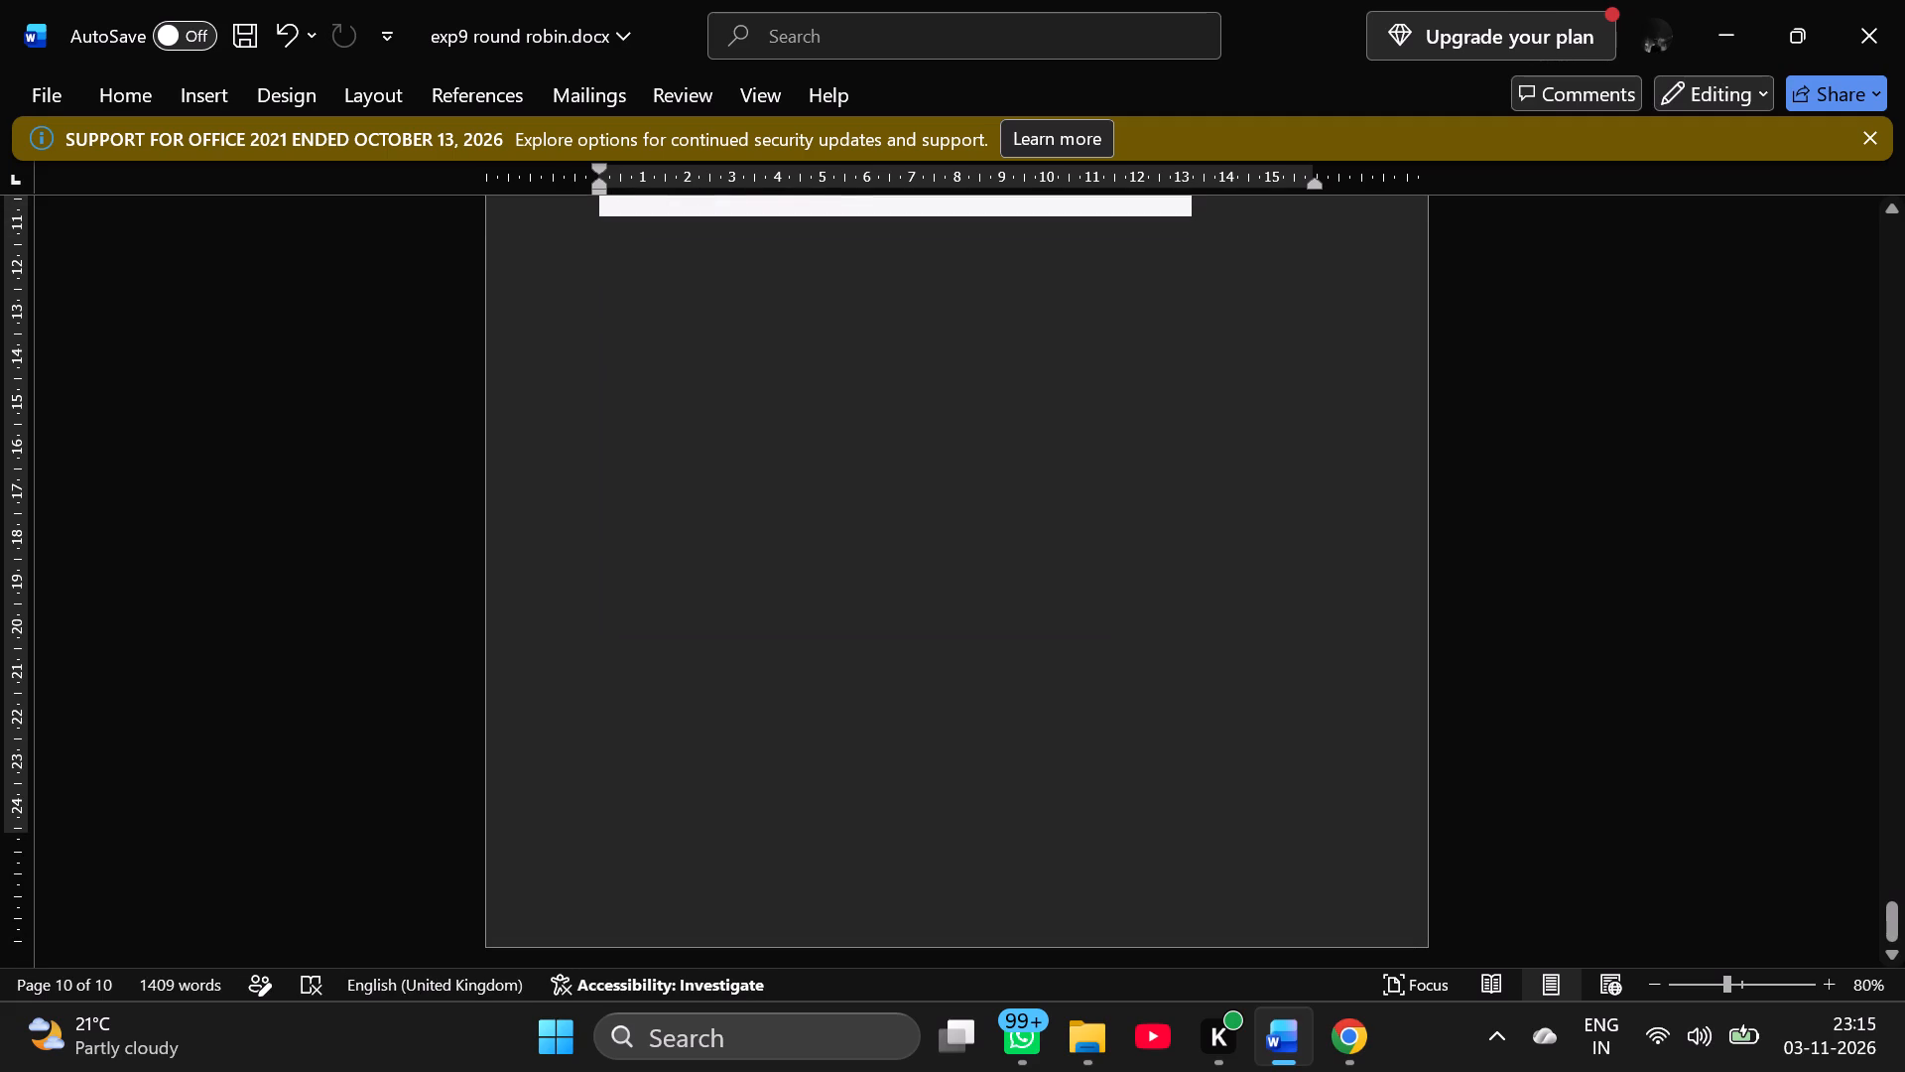
left_click(820, 598)
scroll(820, 598, "down", 2)
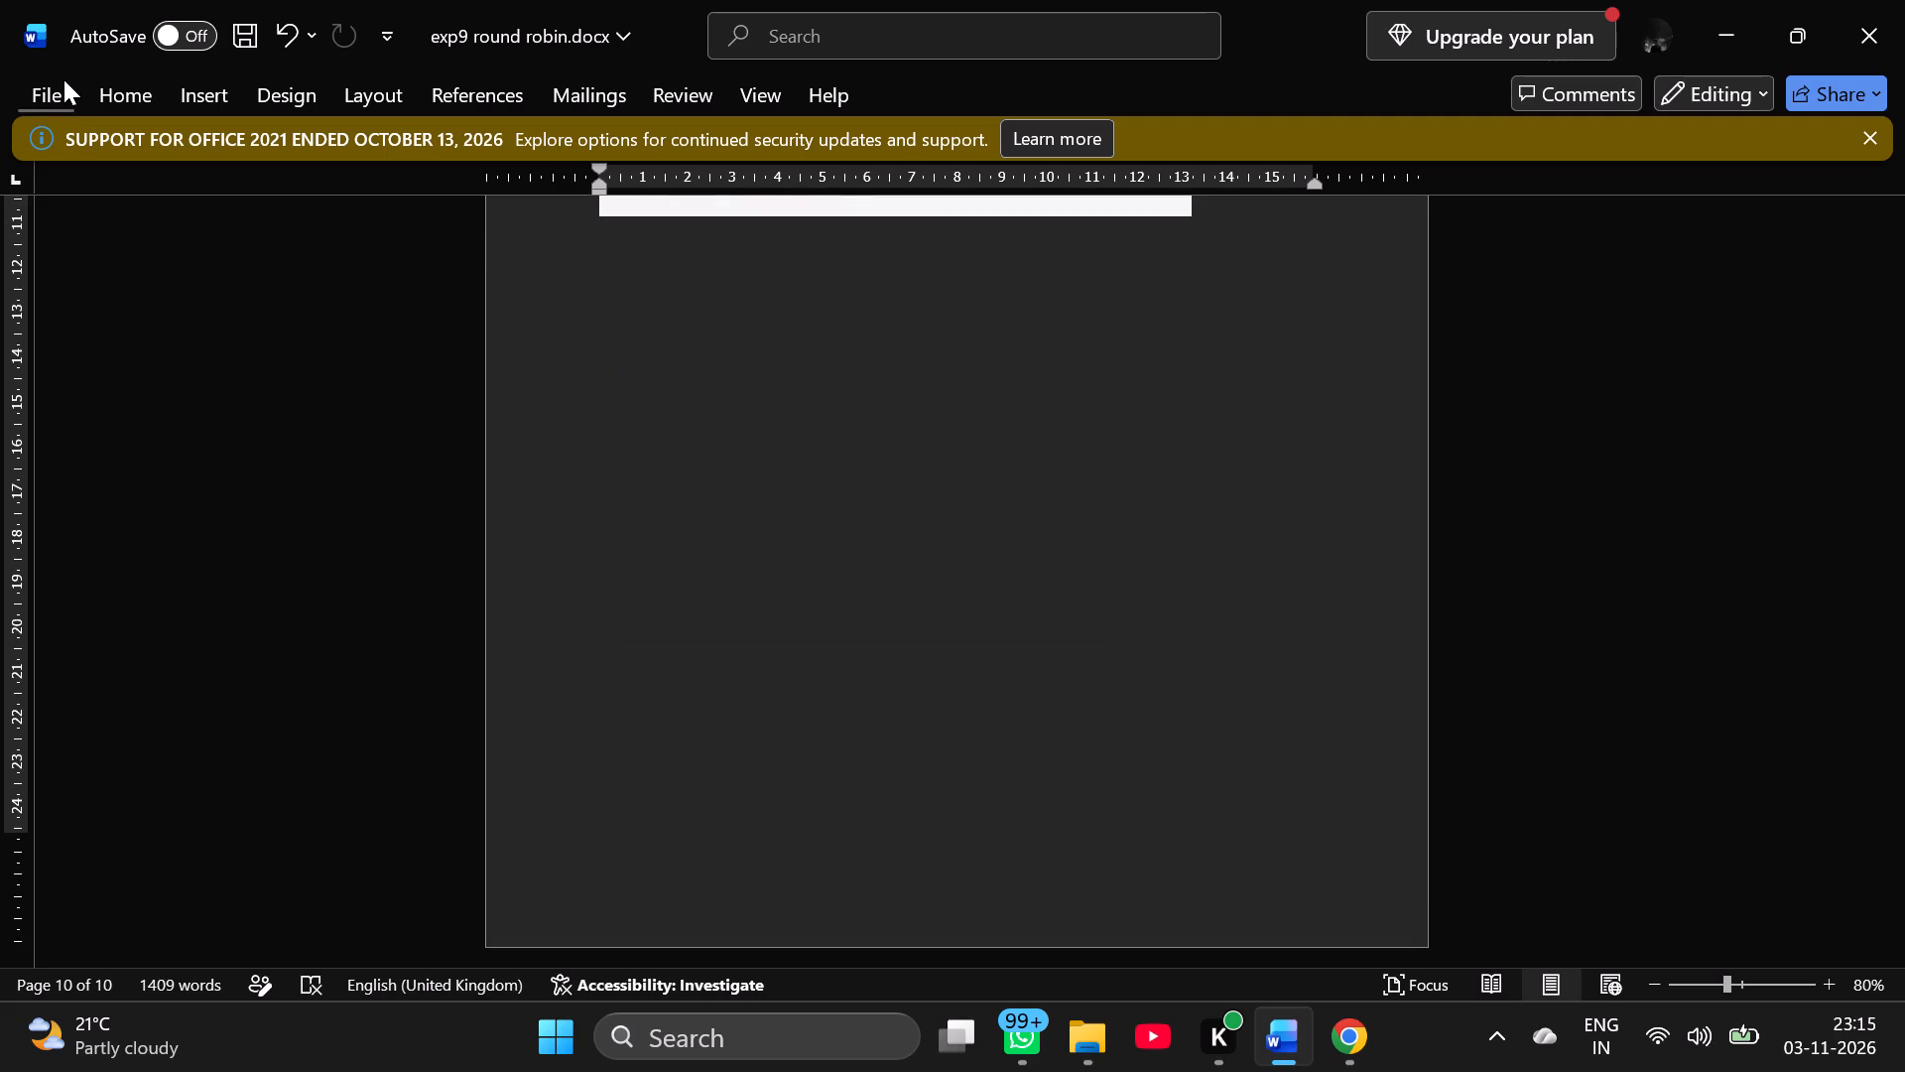
left_click(63, 79)
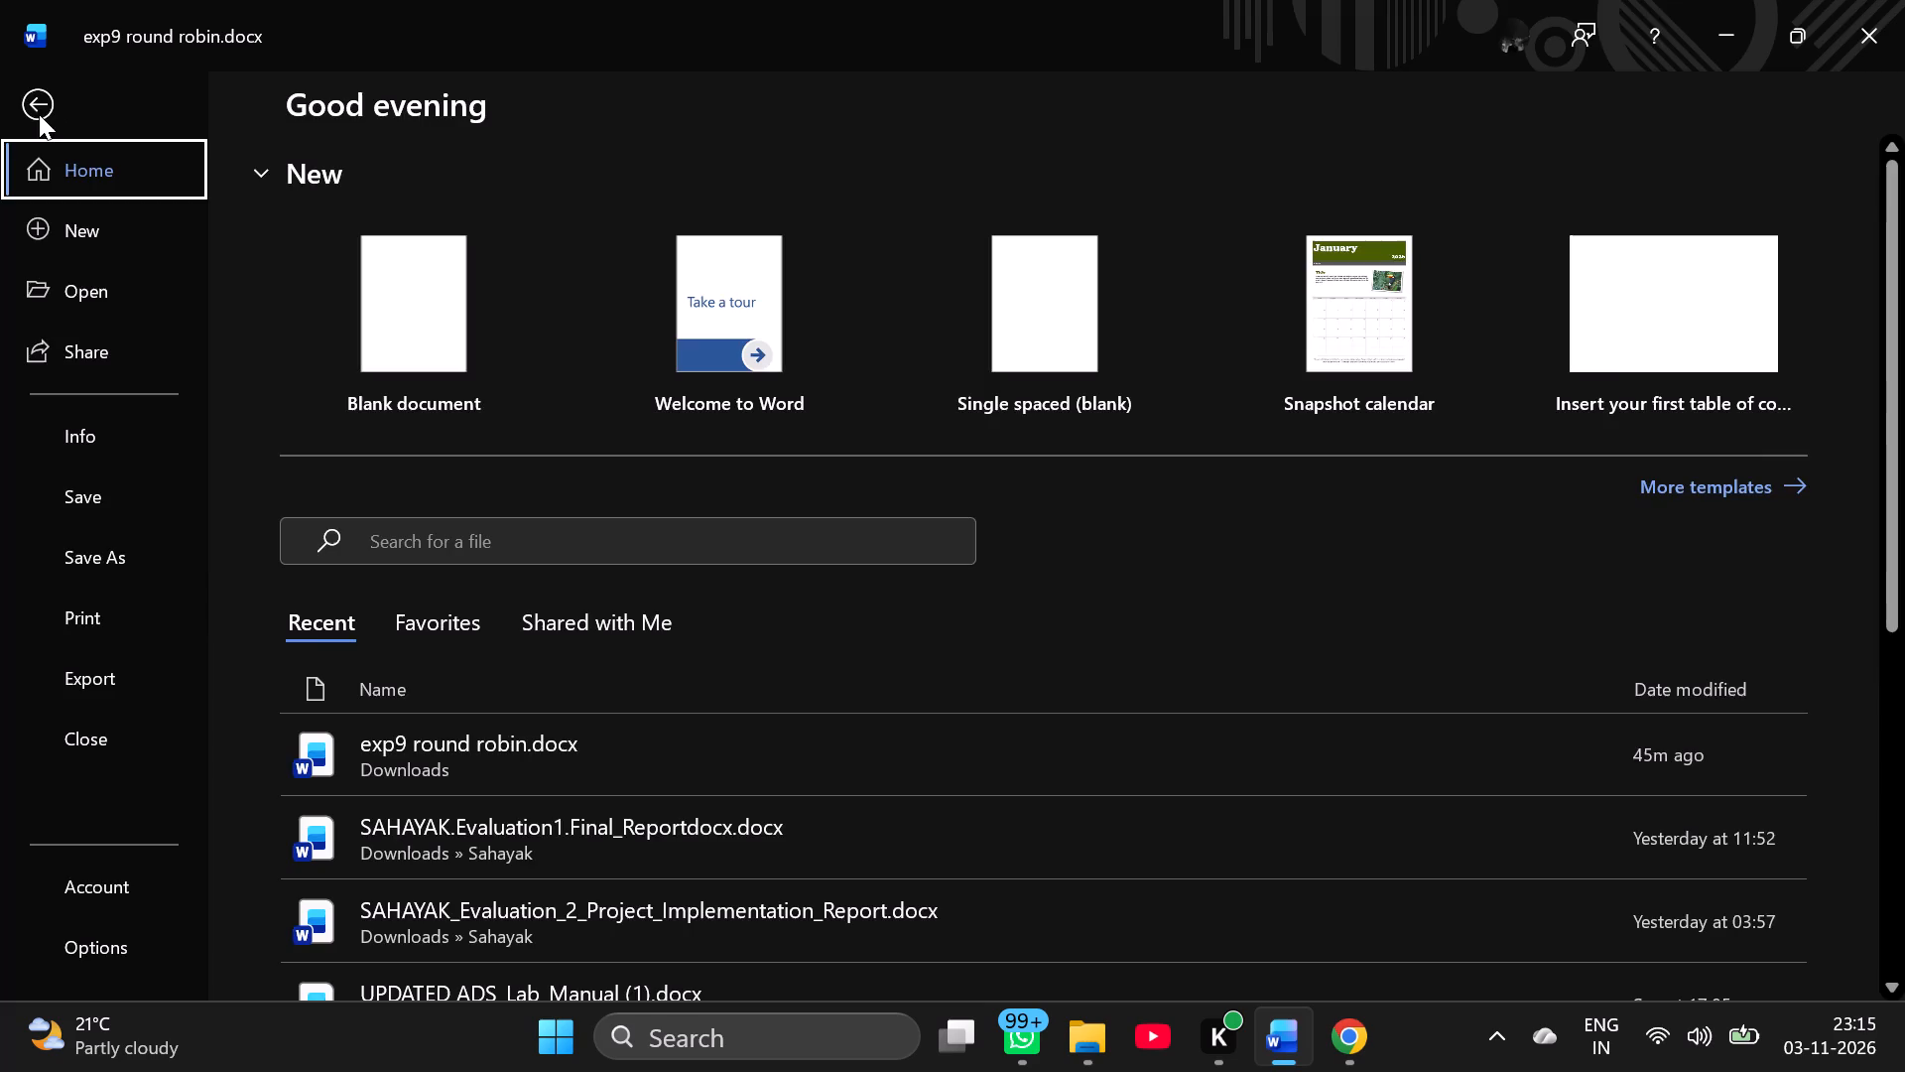
left_click(39, 114)
left_click(240, 109)
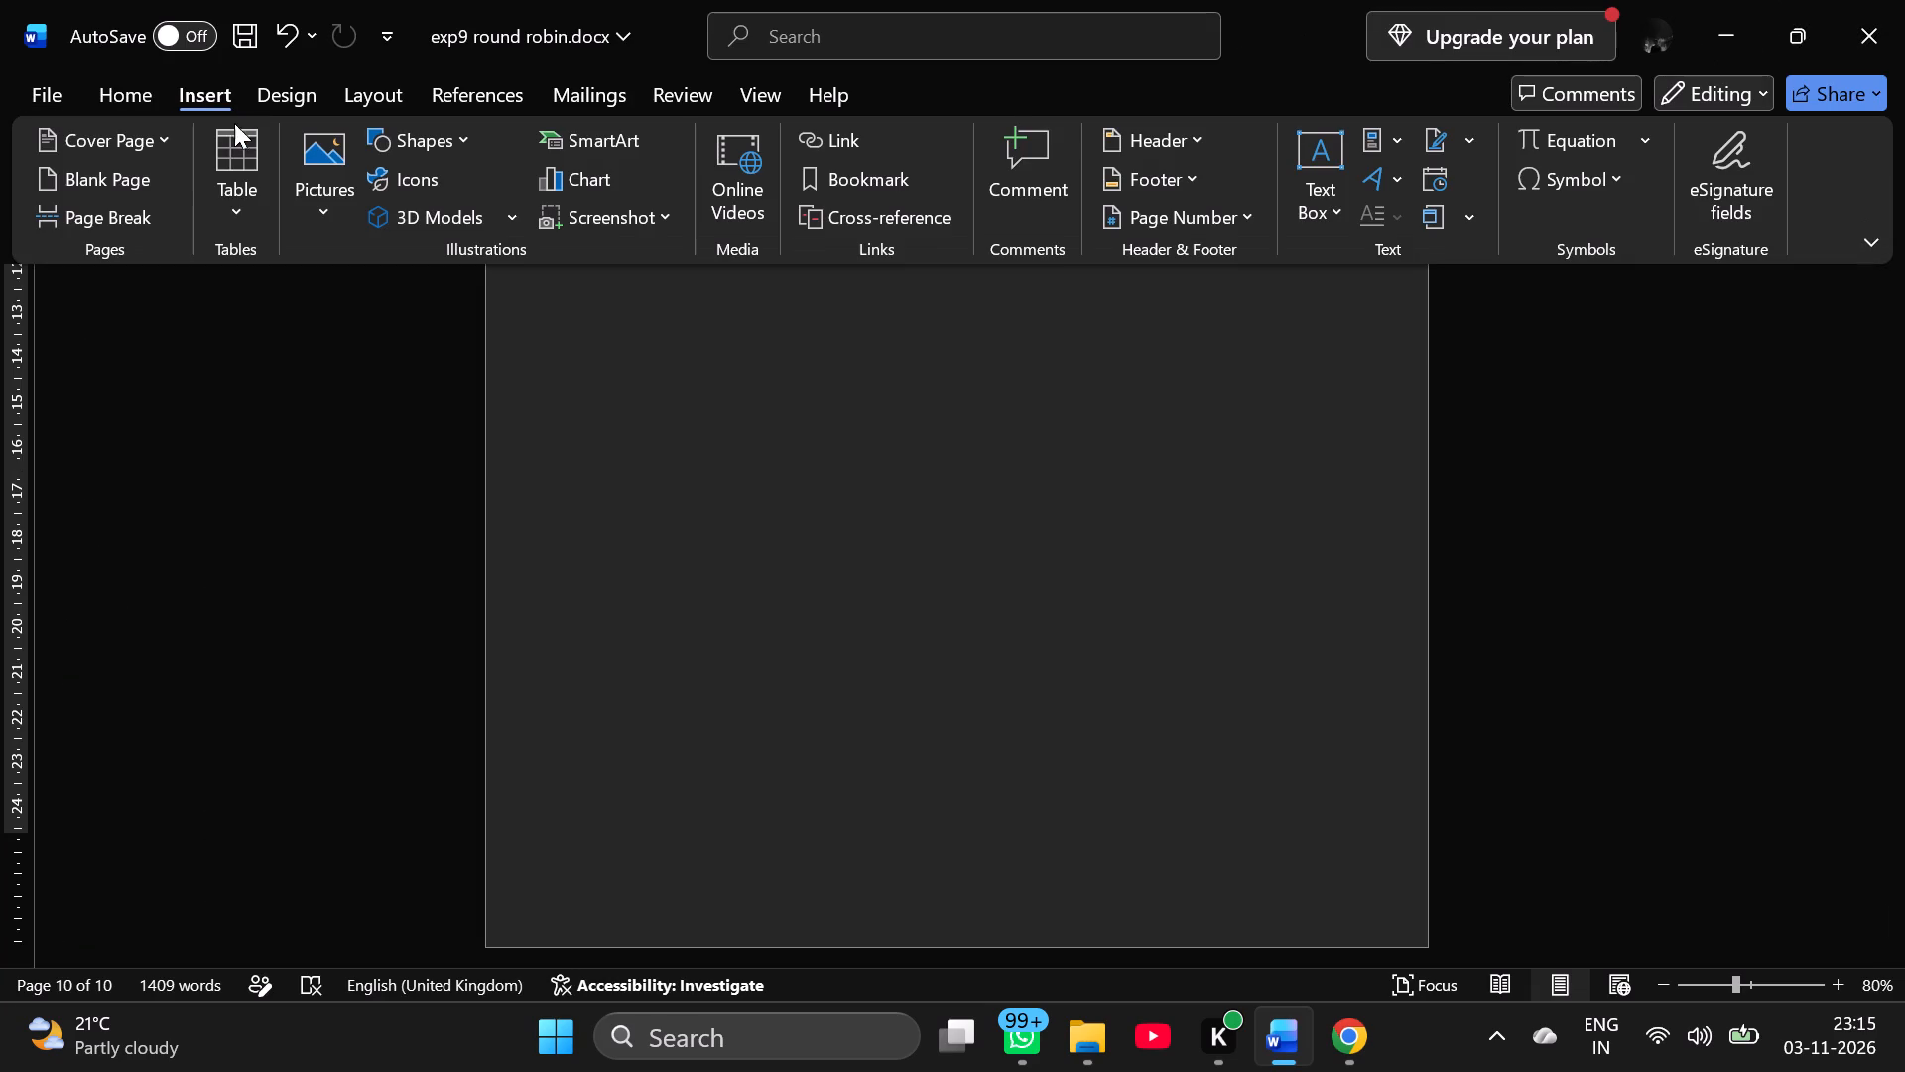
left_click(125, 176)
triple_click(125, 176)
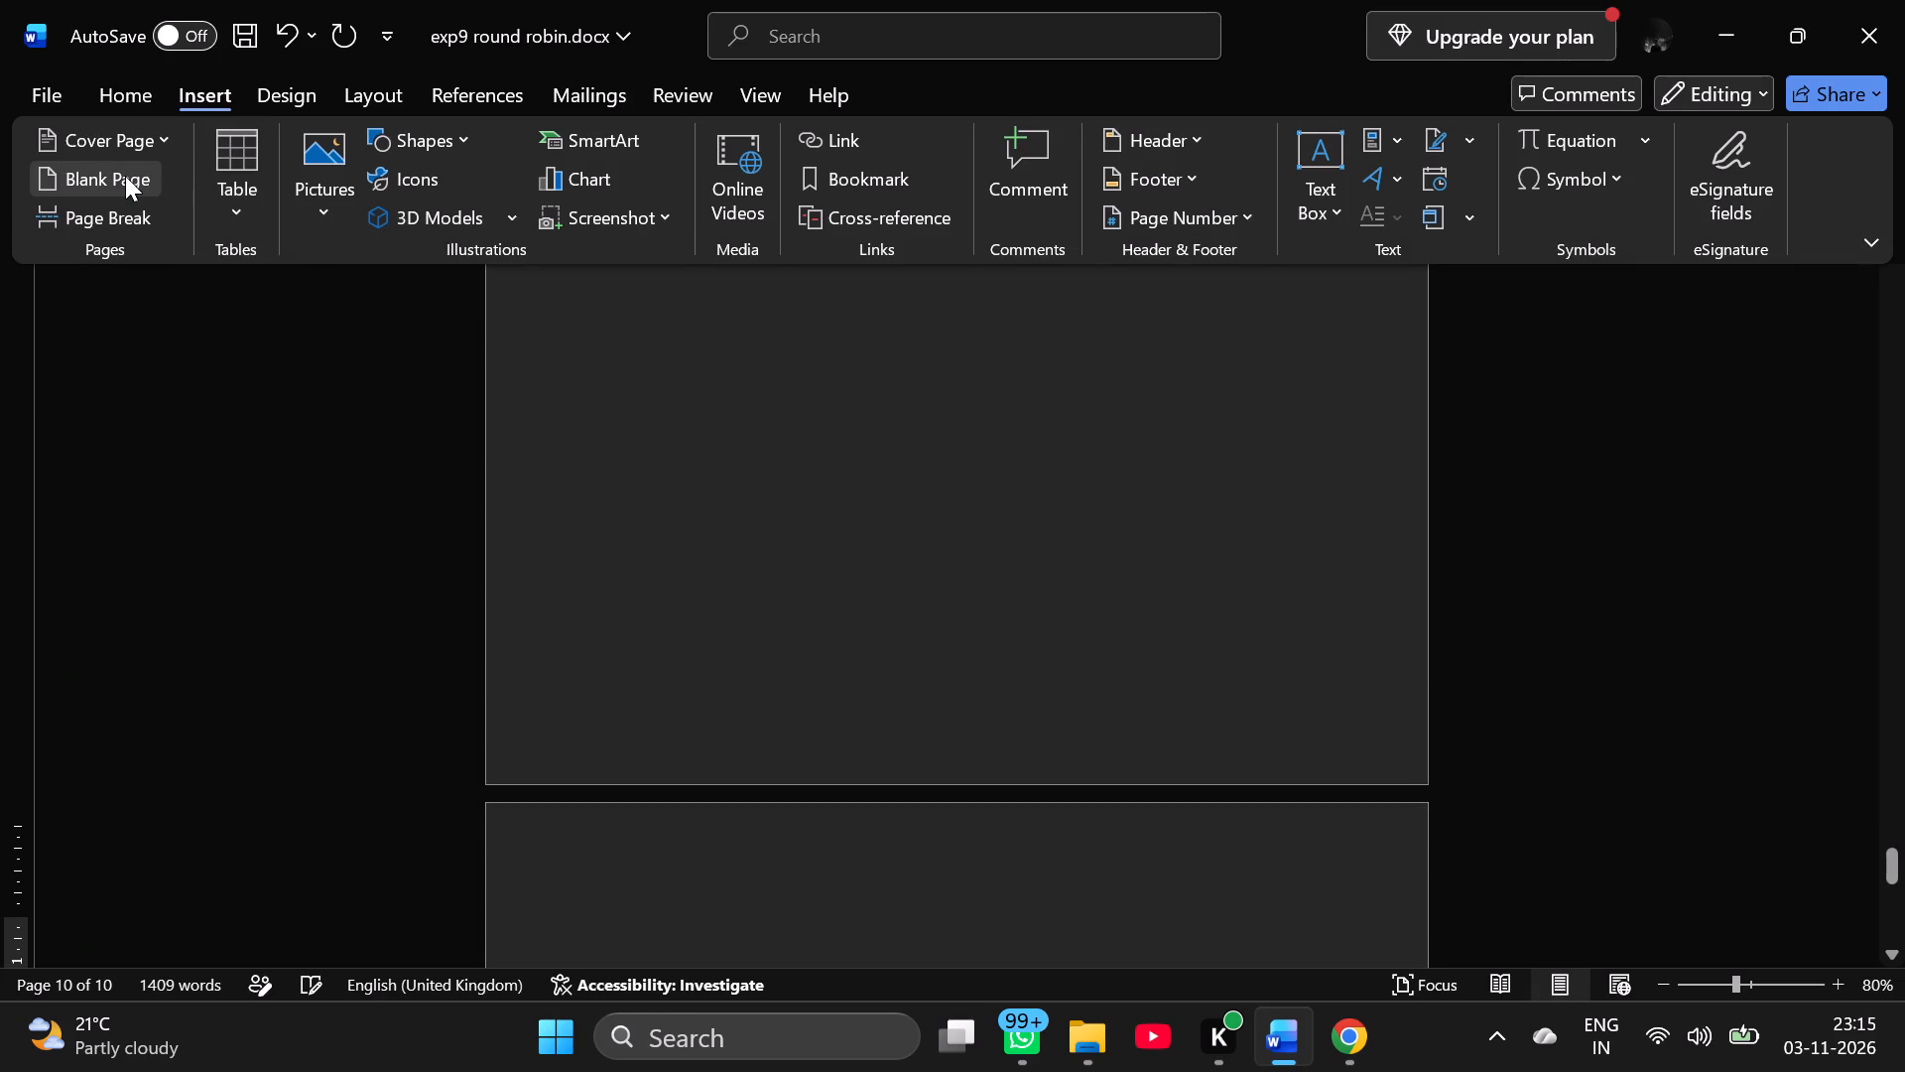
triple_click(125, 176)
triple_click(125, 176)
triple_click(125, 176)
triple_click(125, 176)
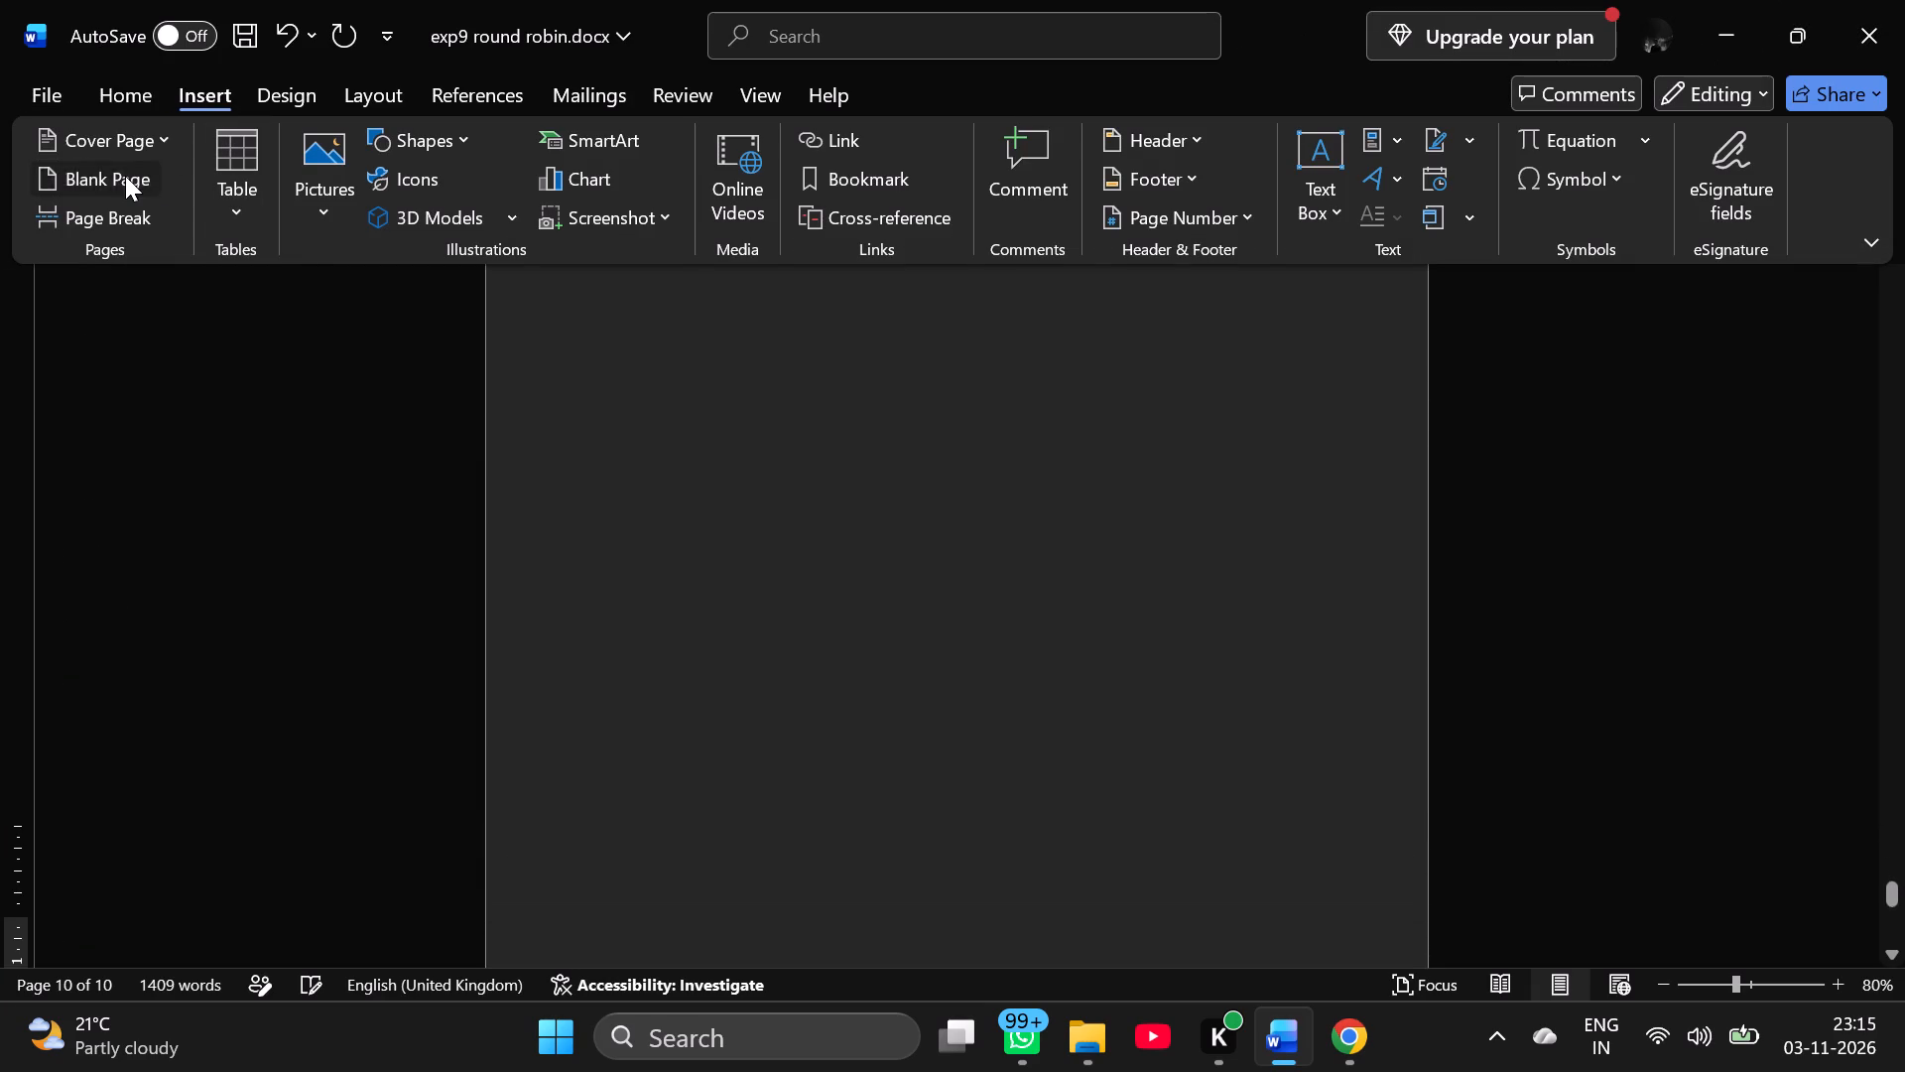
triple_click(125, 176)
double_click(125, 176)
left_click(817, 571)
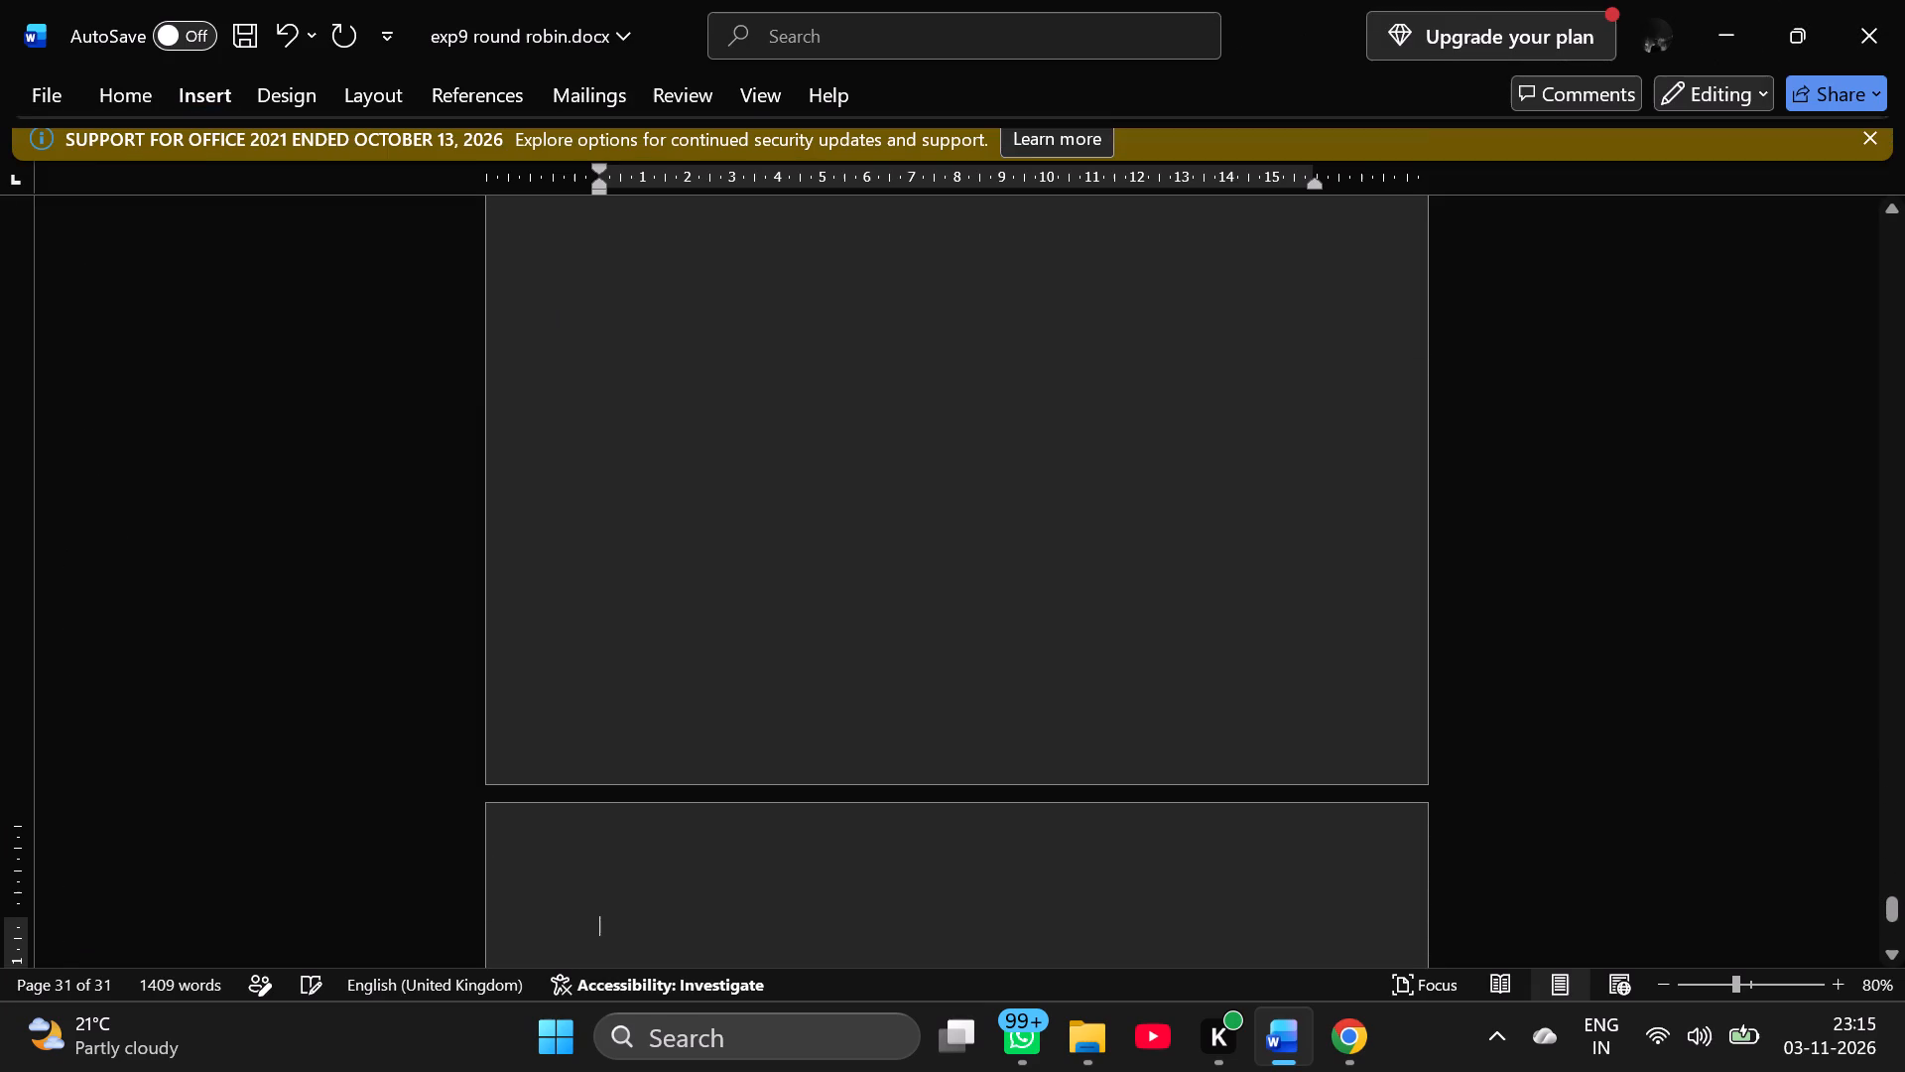
Paste the copied Optimal section onto the first blank page after the Optimal output screenshot.
scroll(817, 571, "up", 20)
scroll(817, 571, "up", 4)
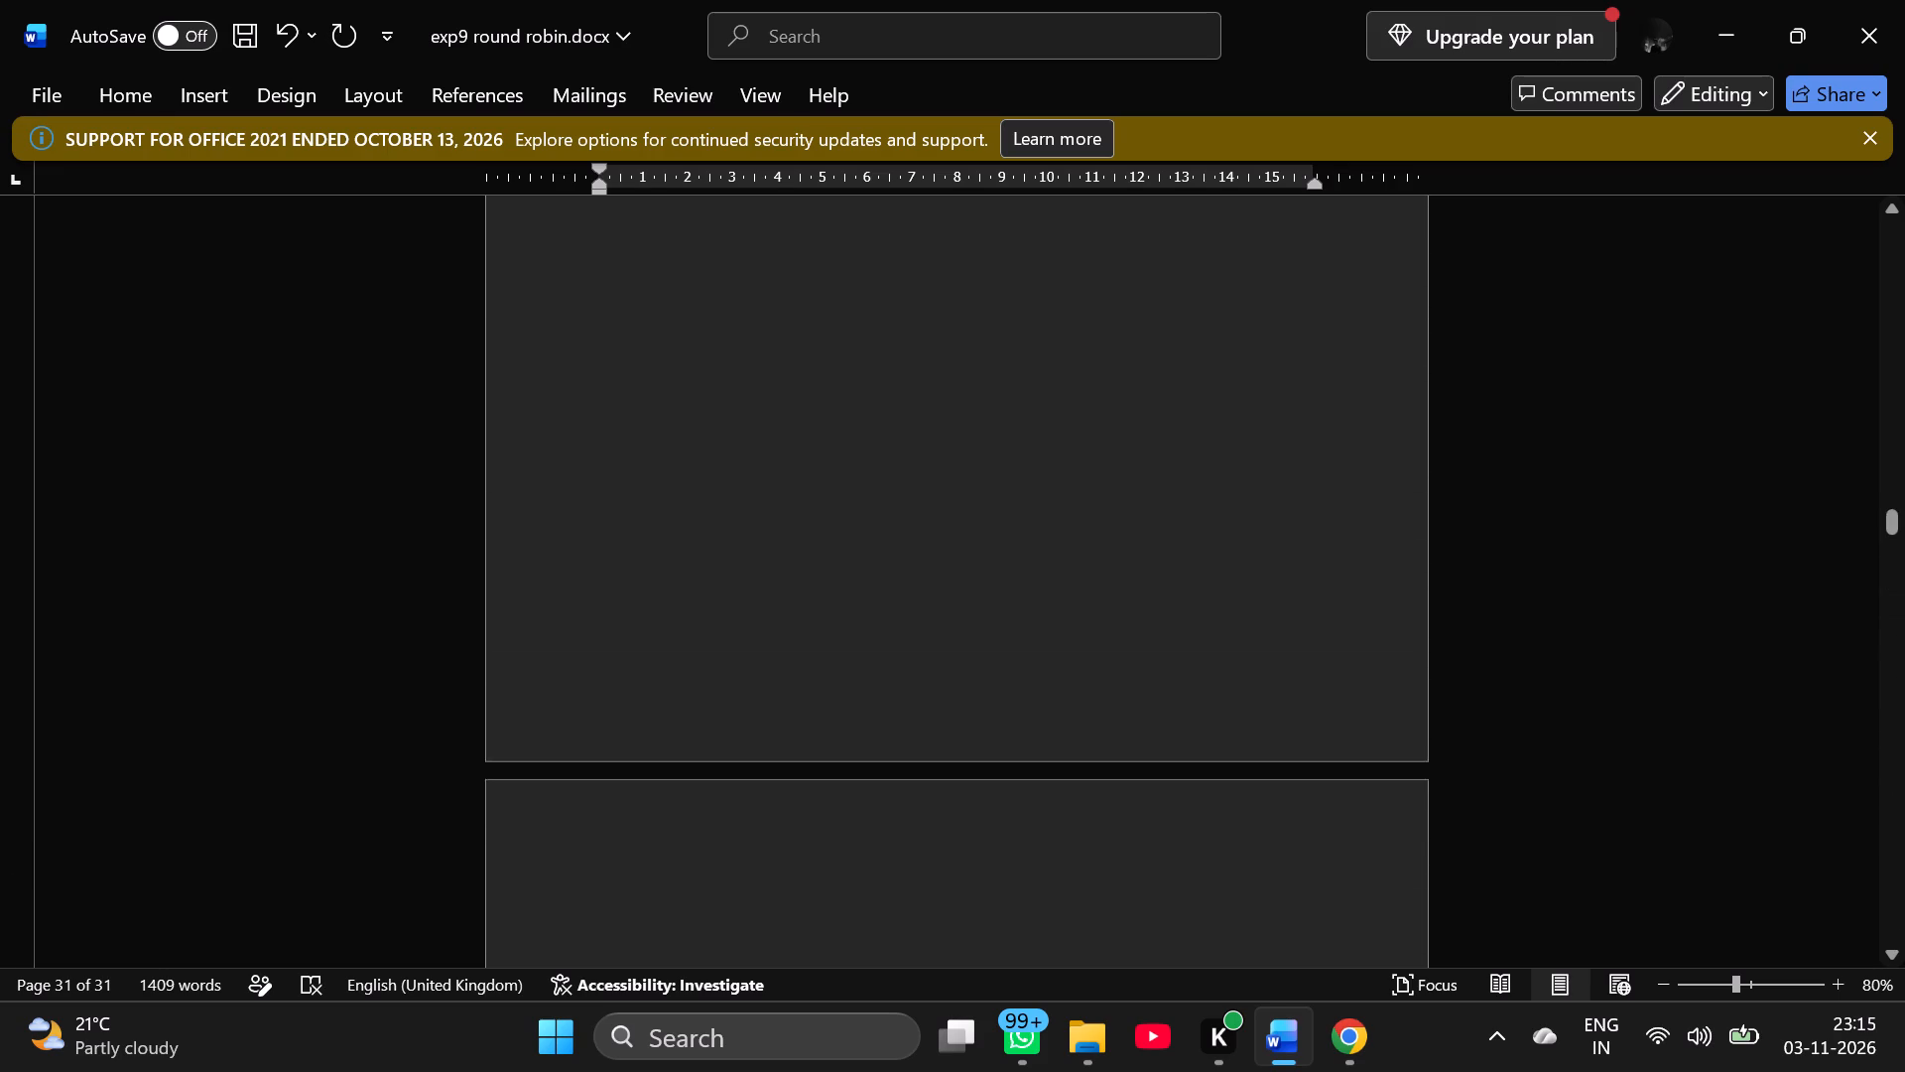
scroll(817, 571, "up", 4)
scroll(817, 571, "down", 3)
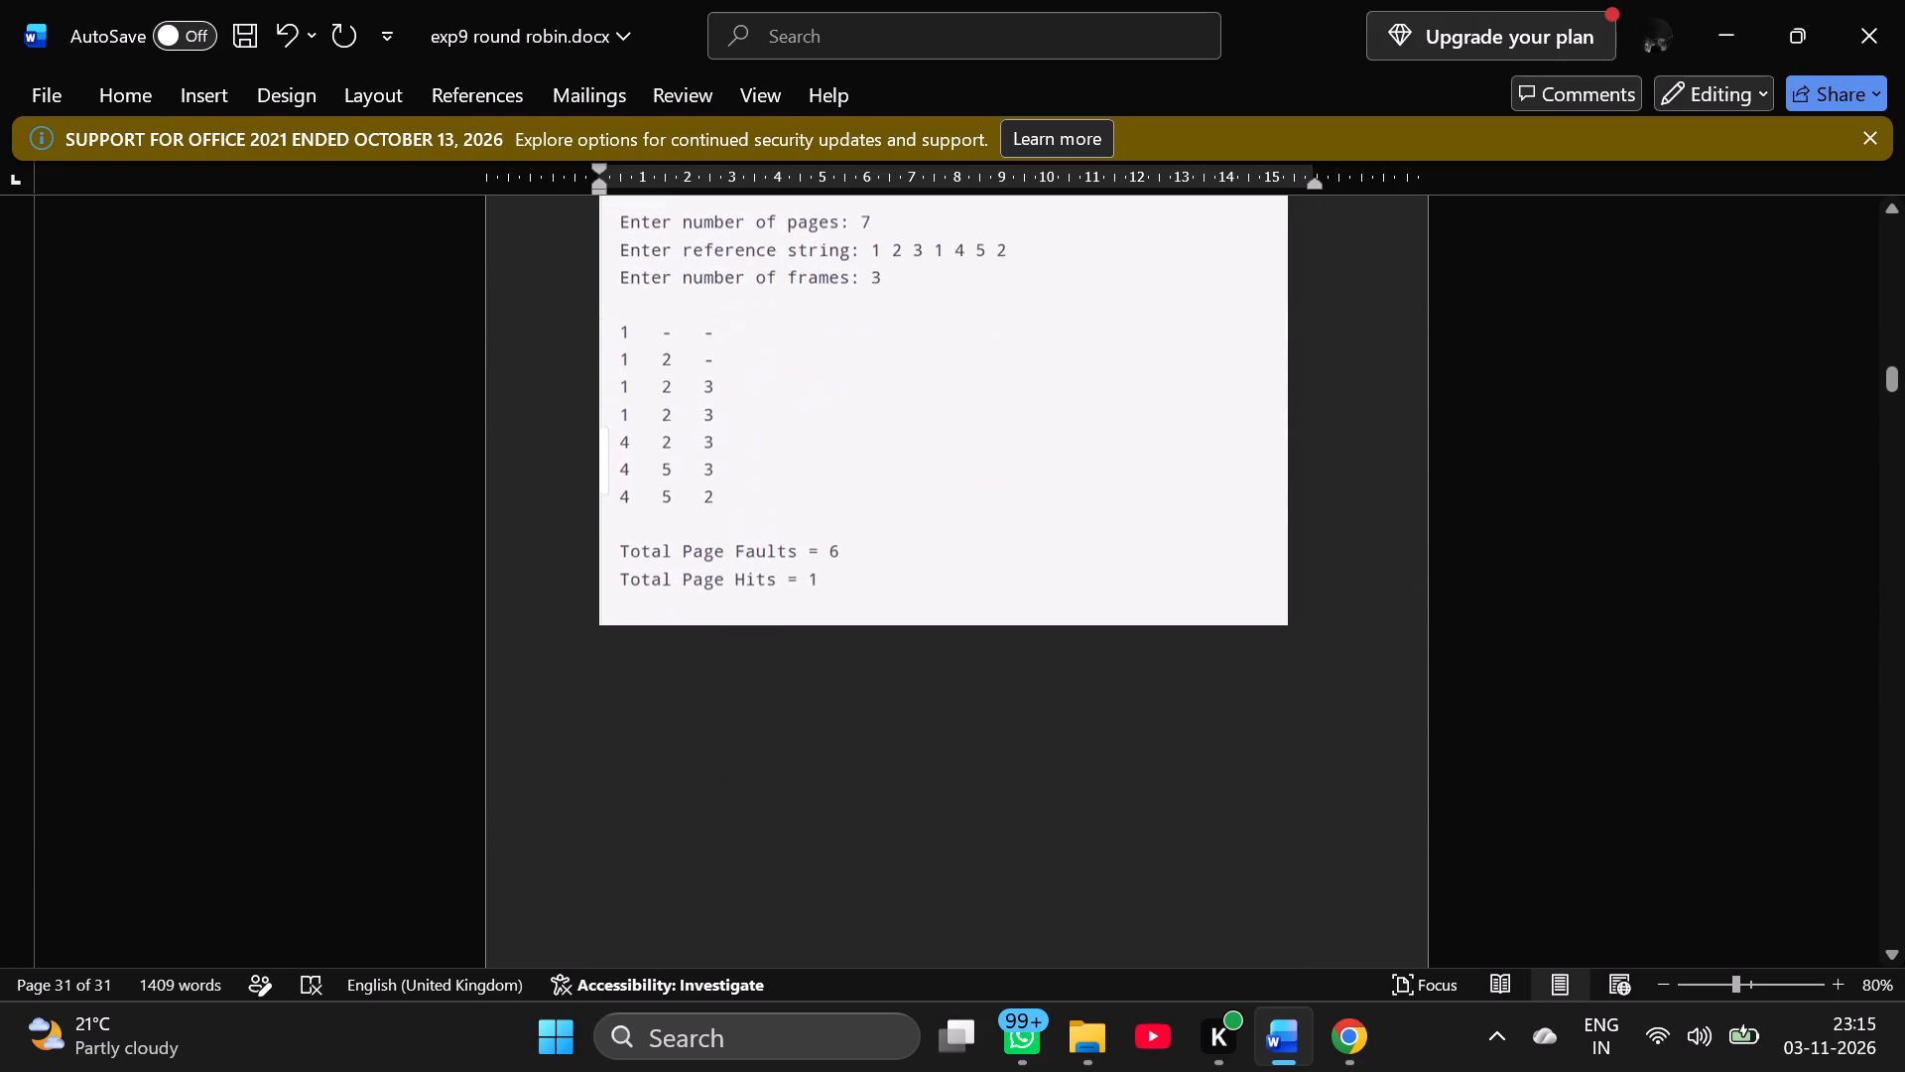
scroll(817, 571, "down", 6)
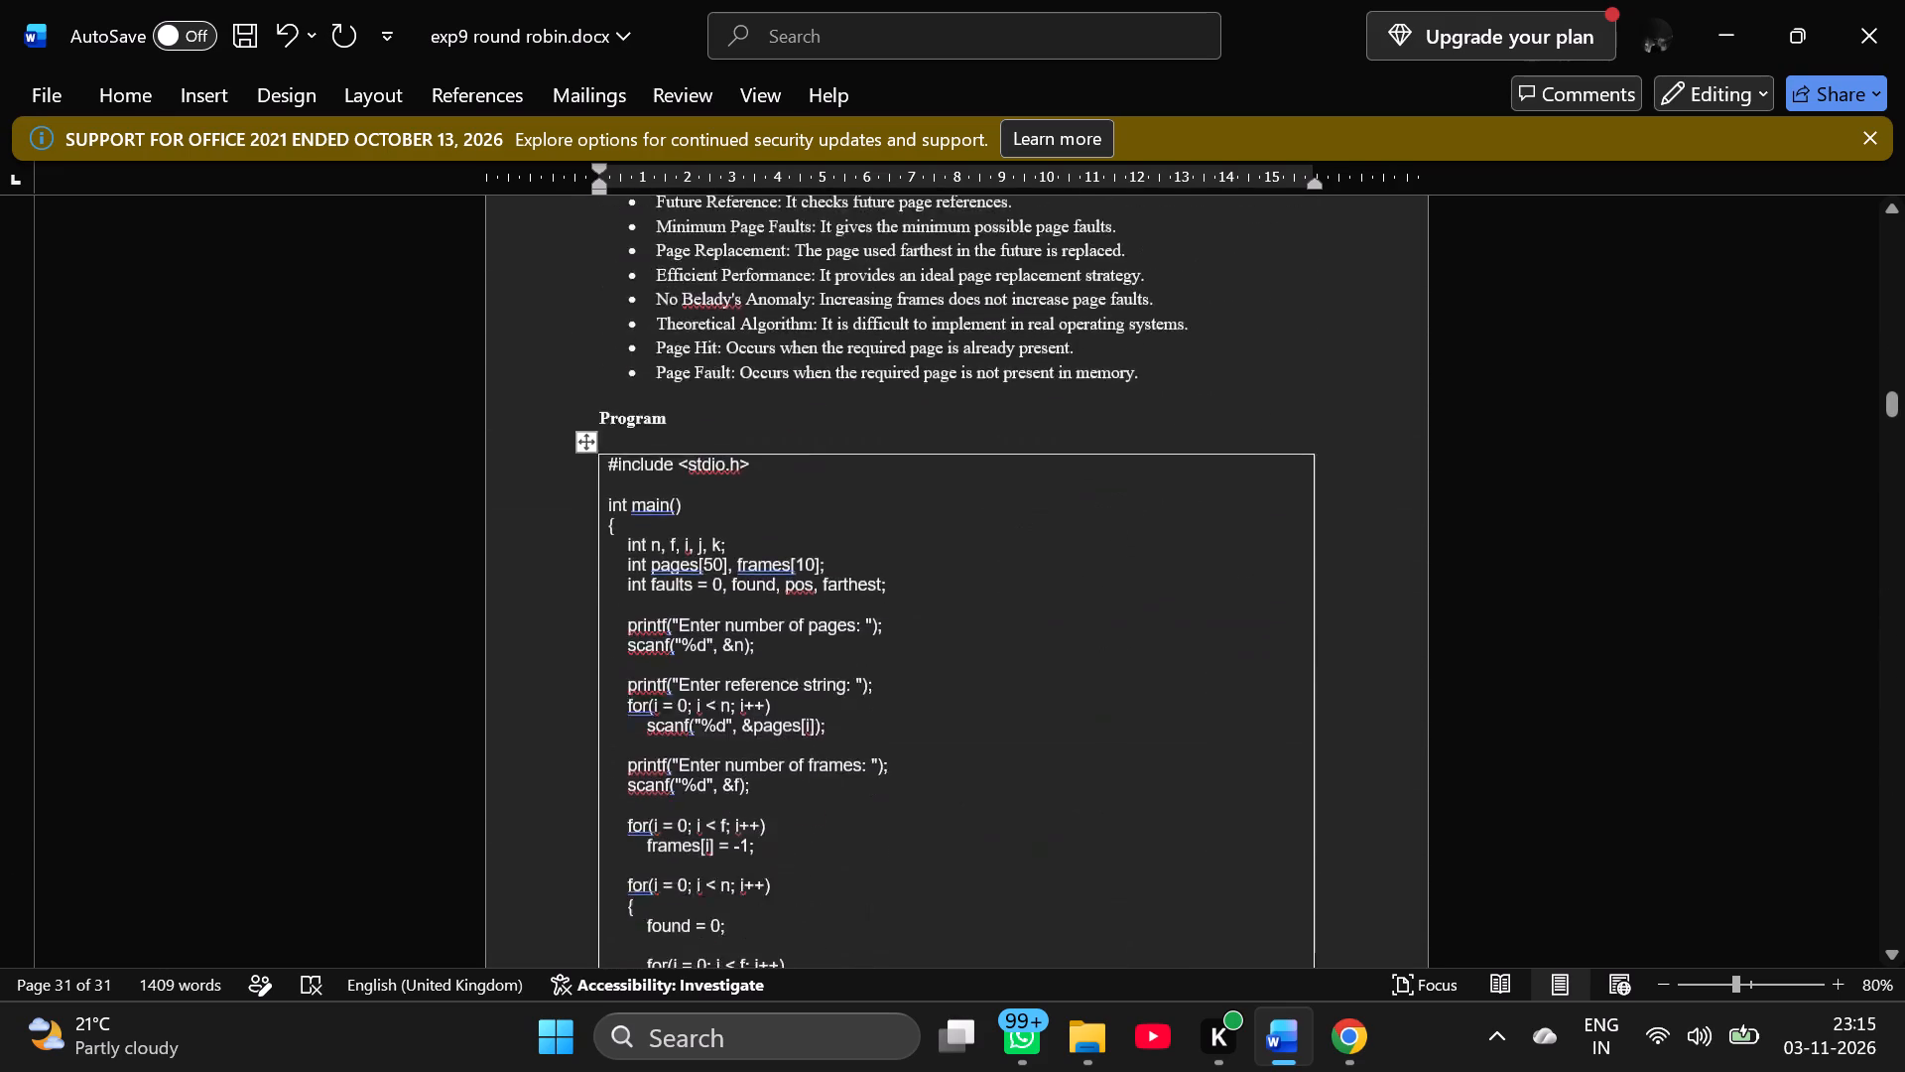
scroll(817, 571, "down", 6)
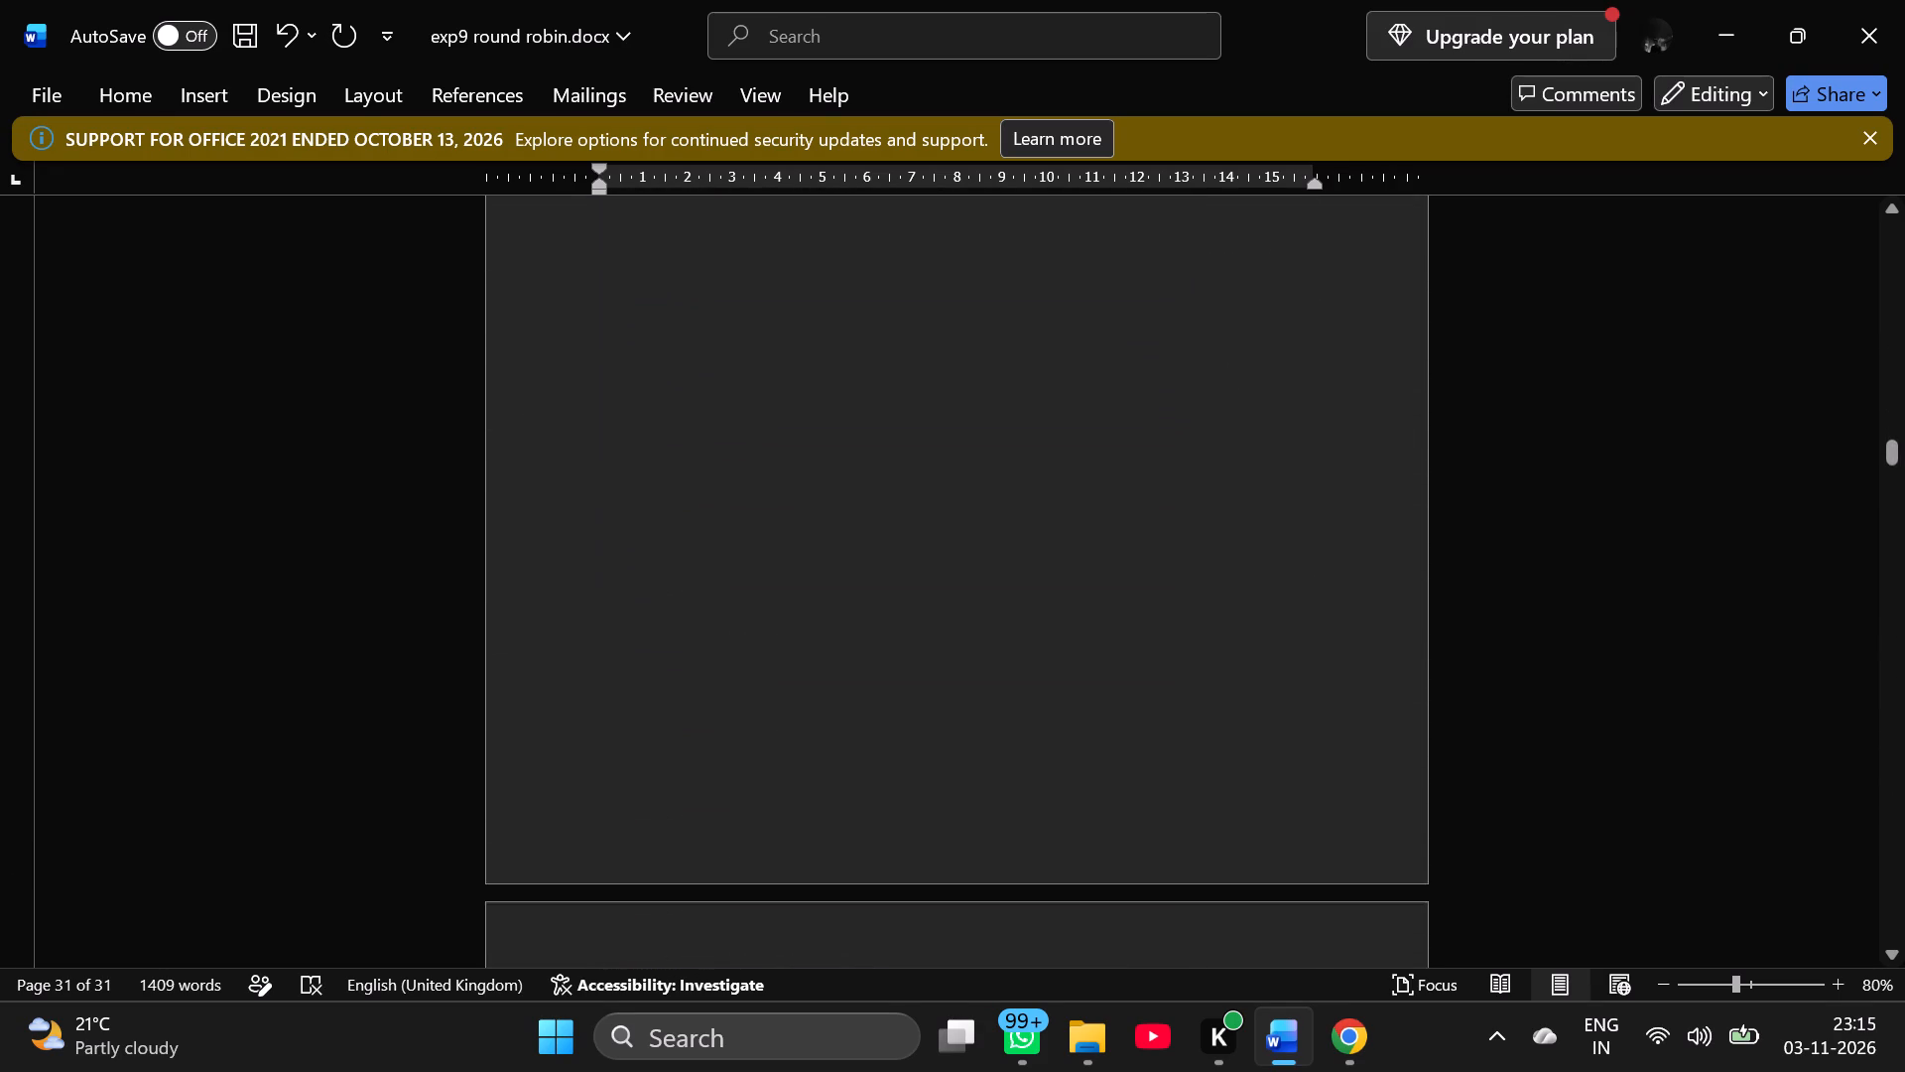
scroll(817, 571, "down", 2)
left_click(754, 700)
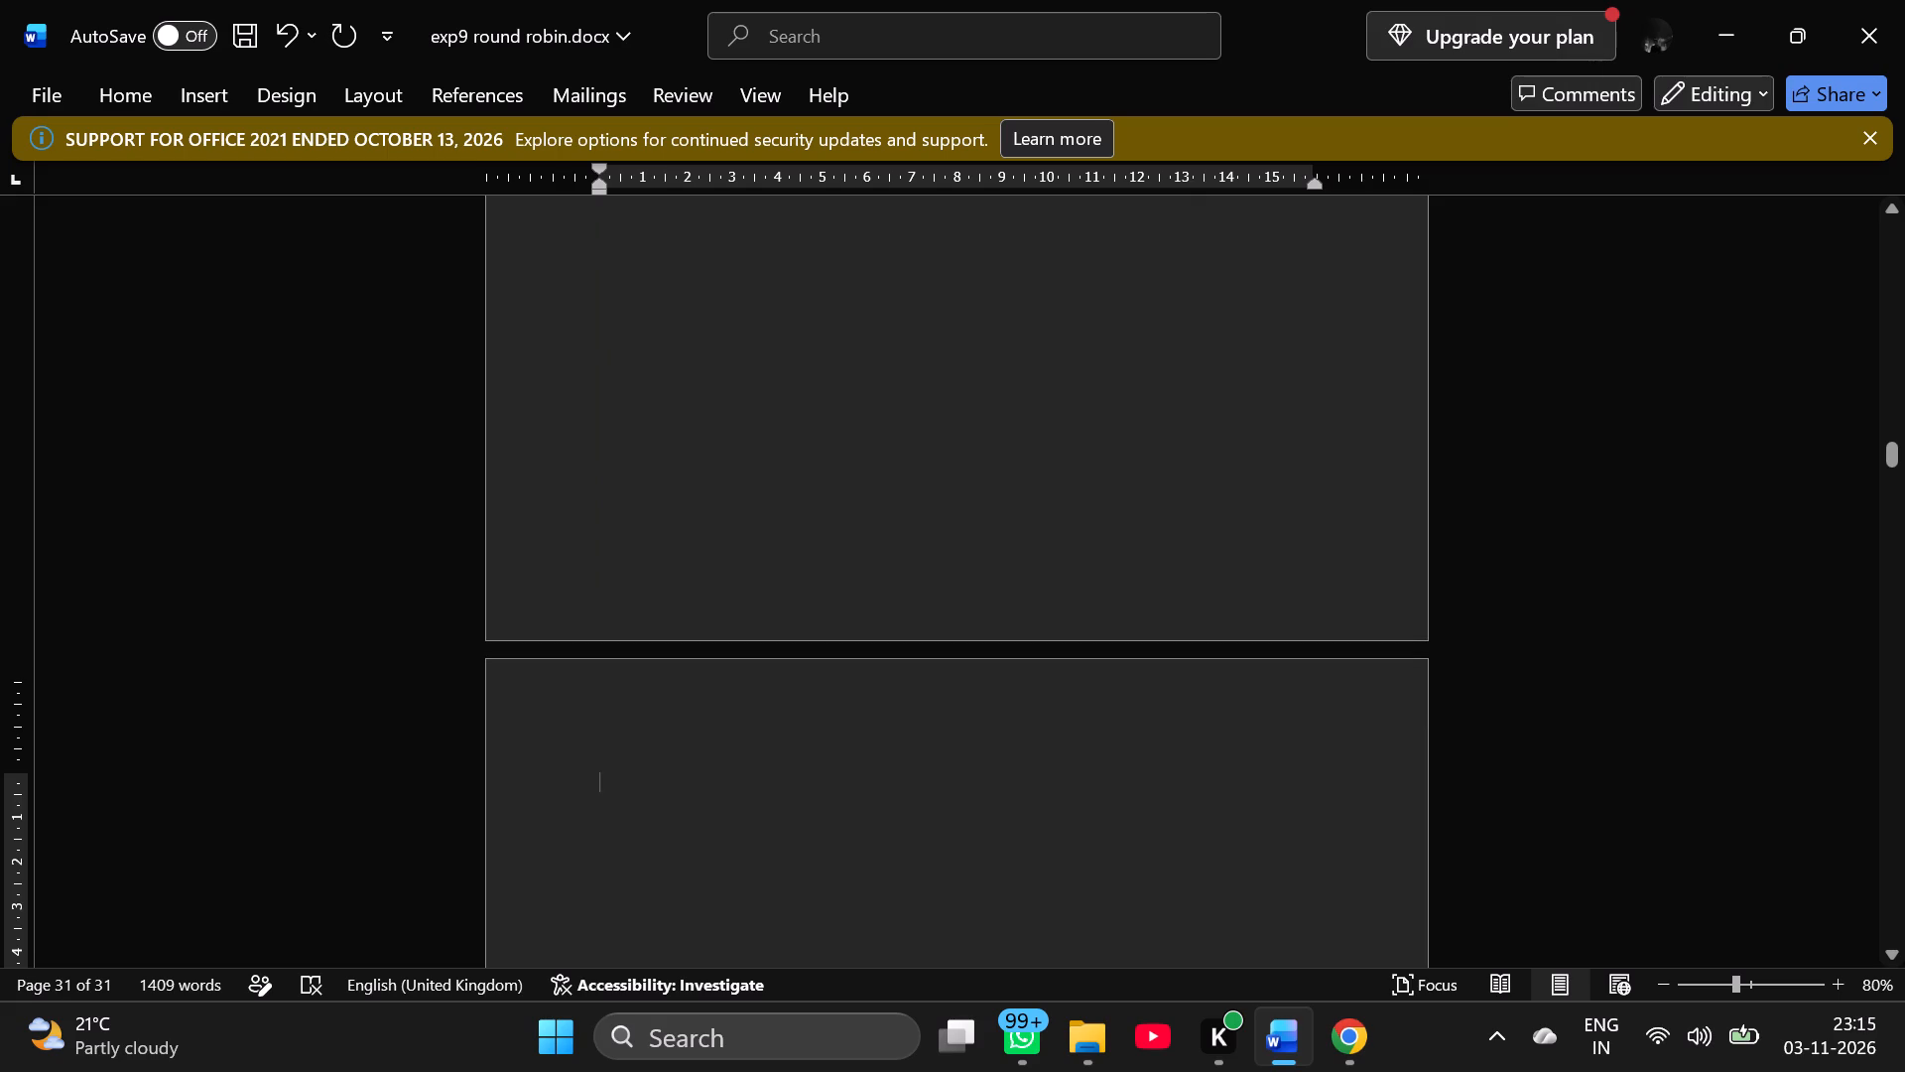
key("ctrl+v")
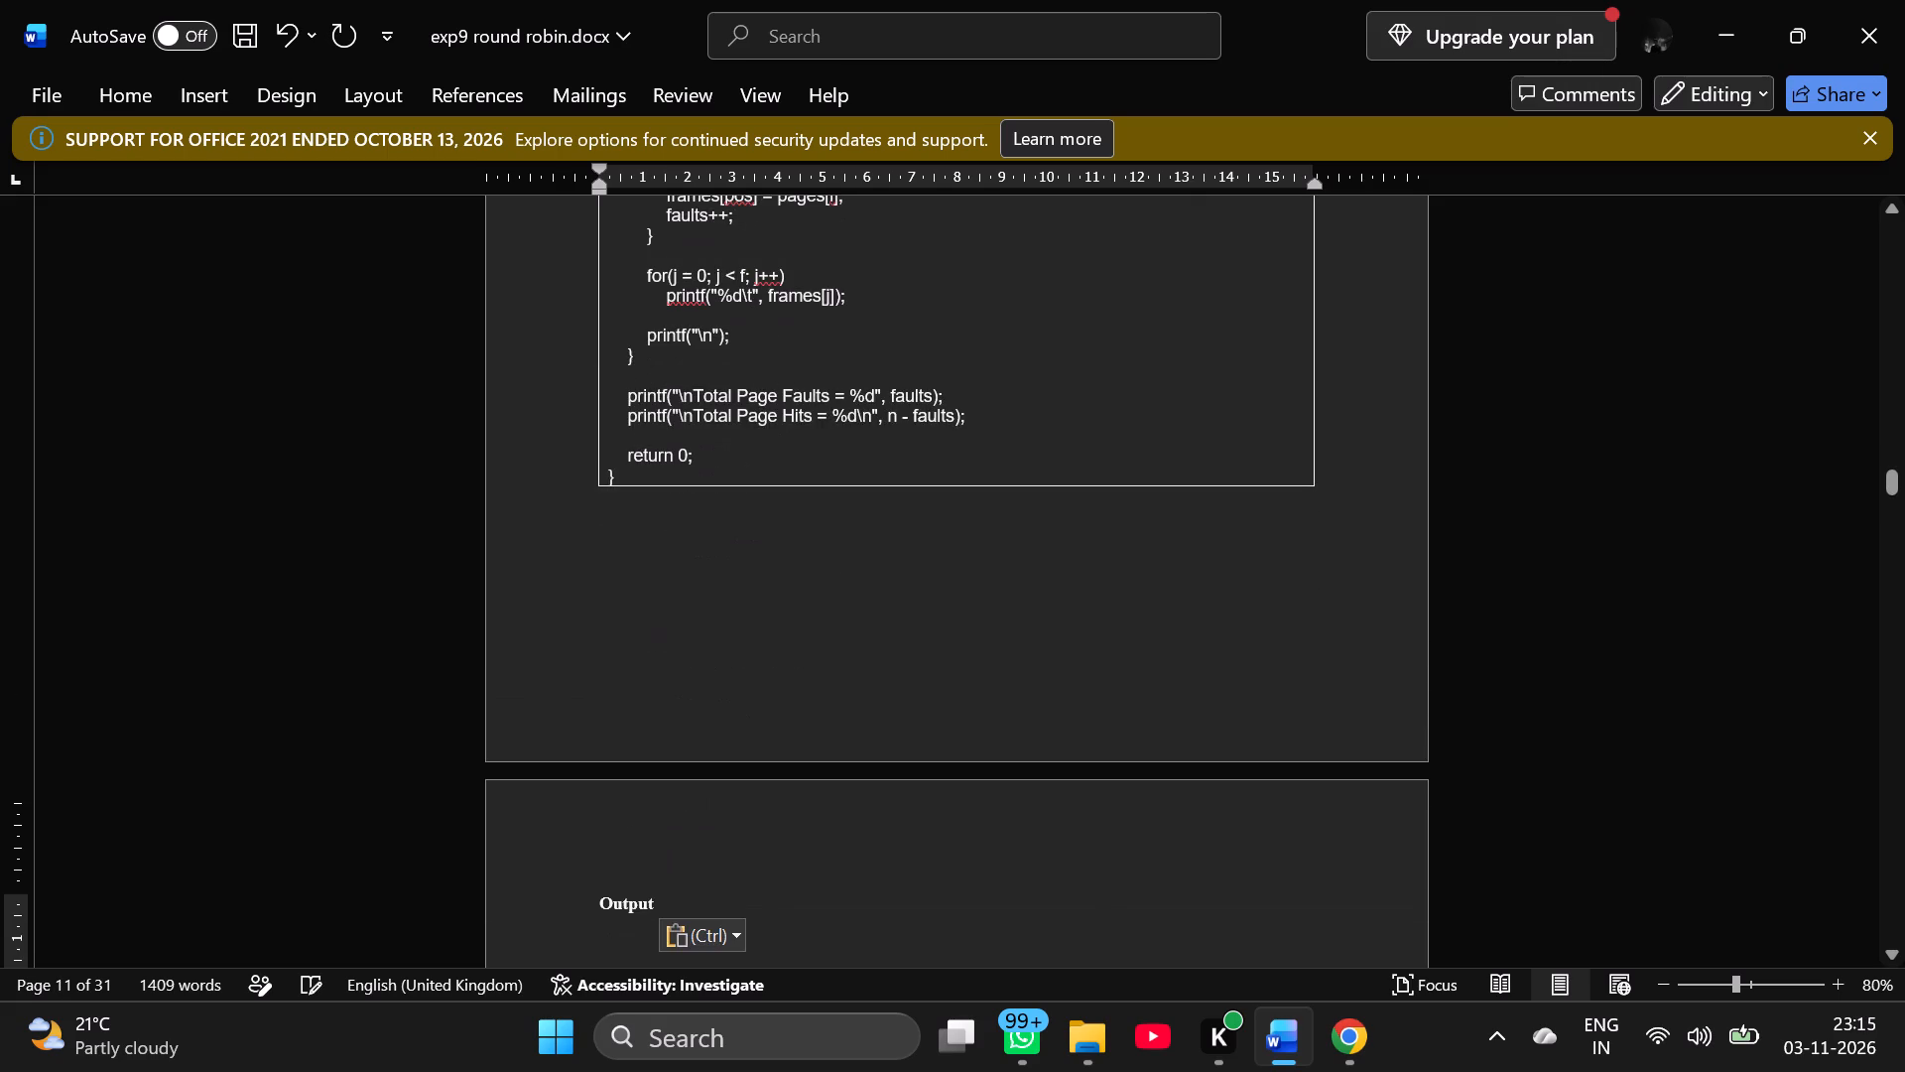
scroll(754, 700, "up", 7)
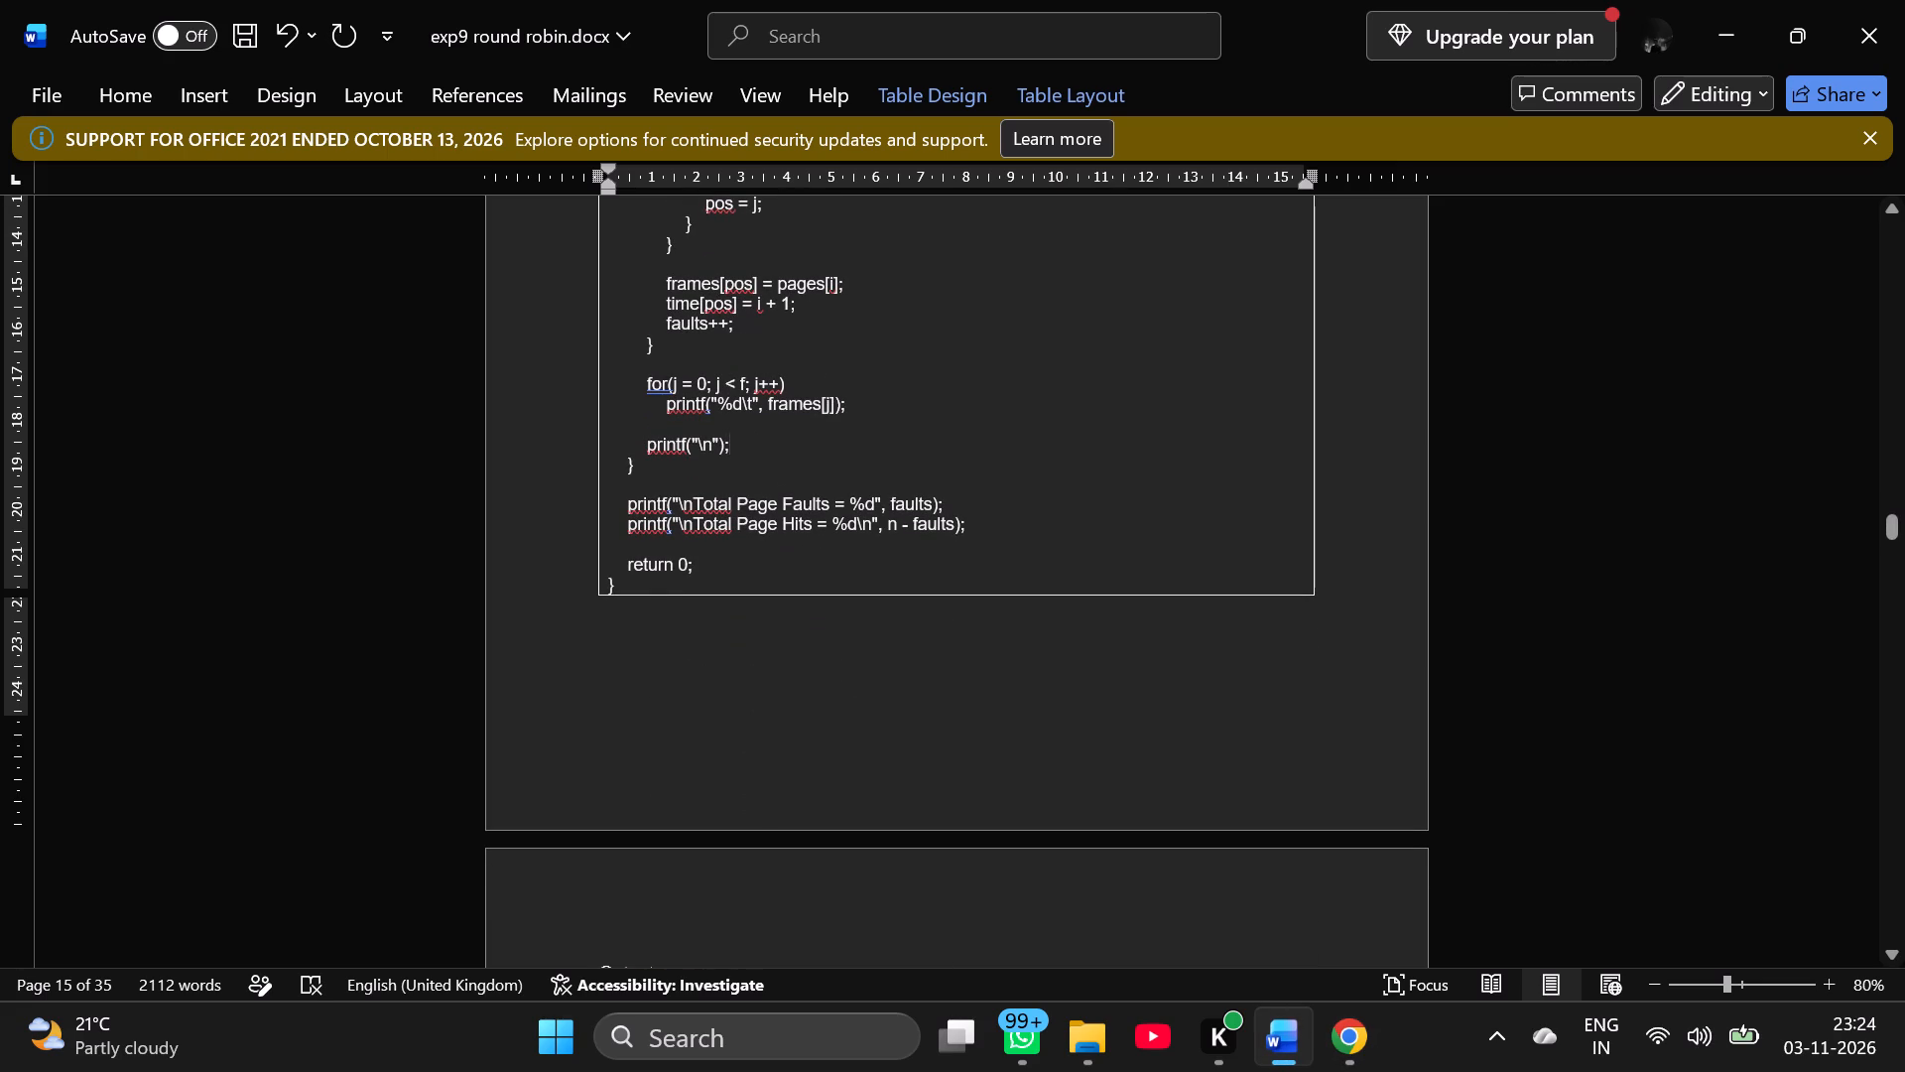
left_click(606, 552)
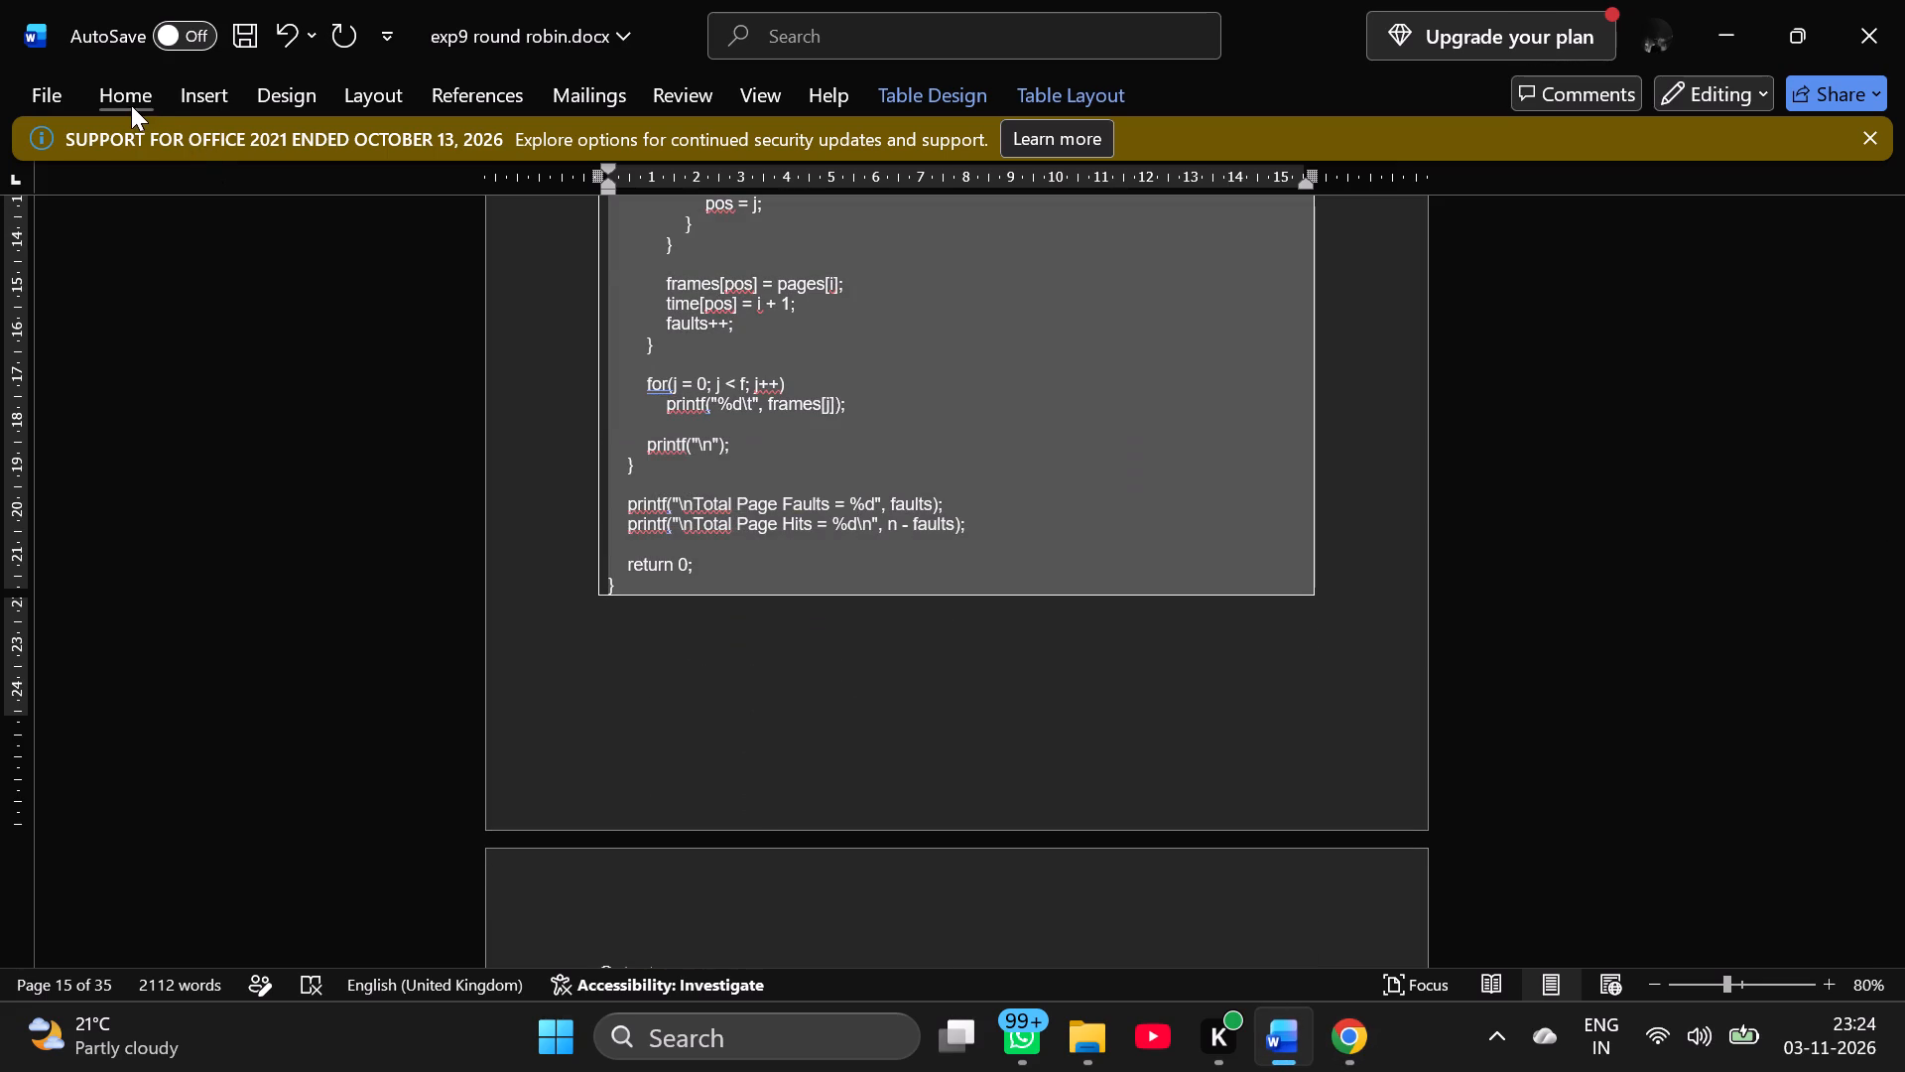
left_click(131, 105)
left_click(397, 152)
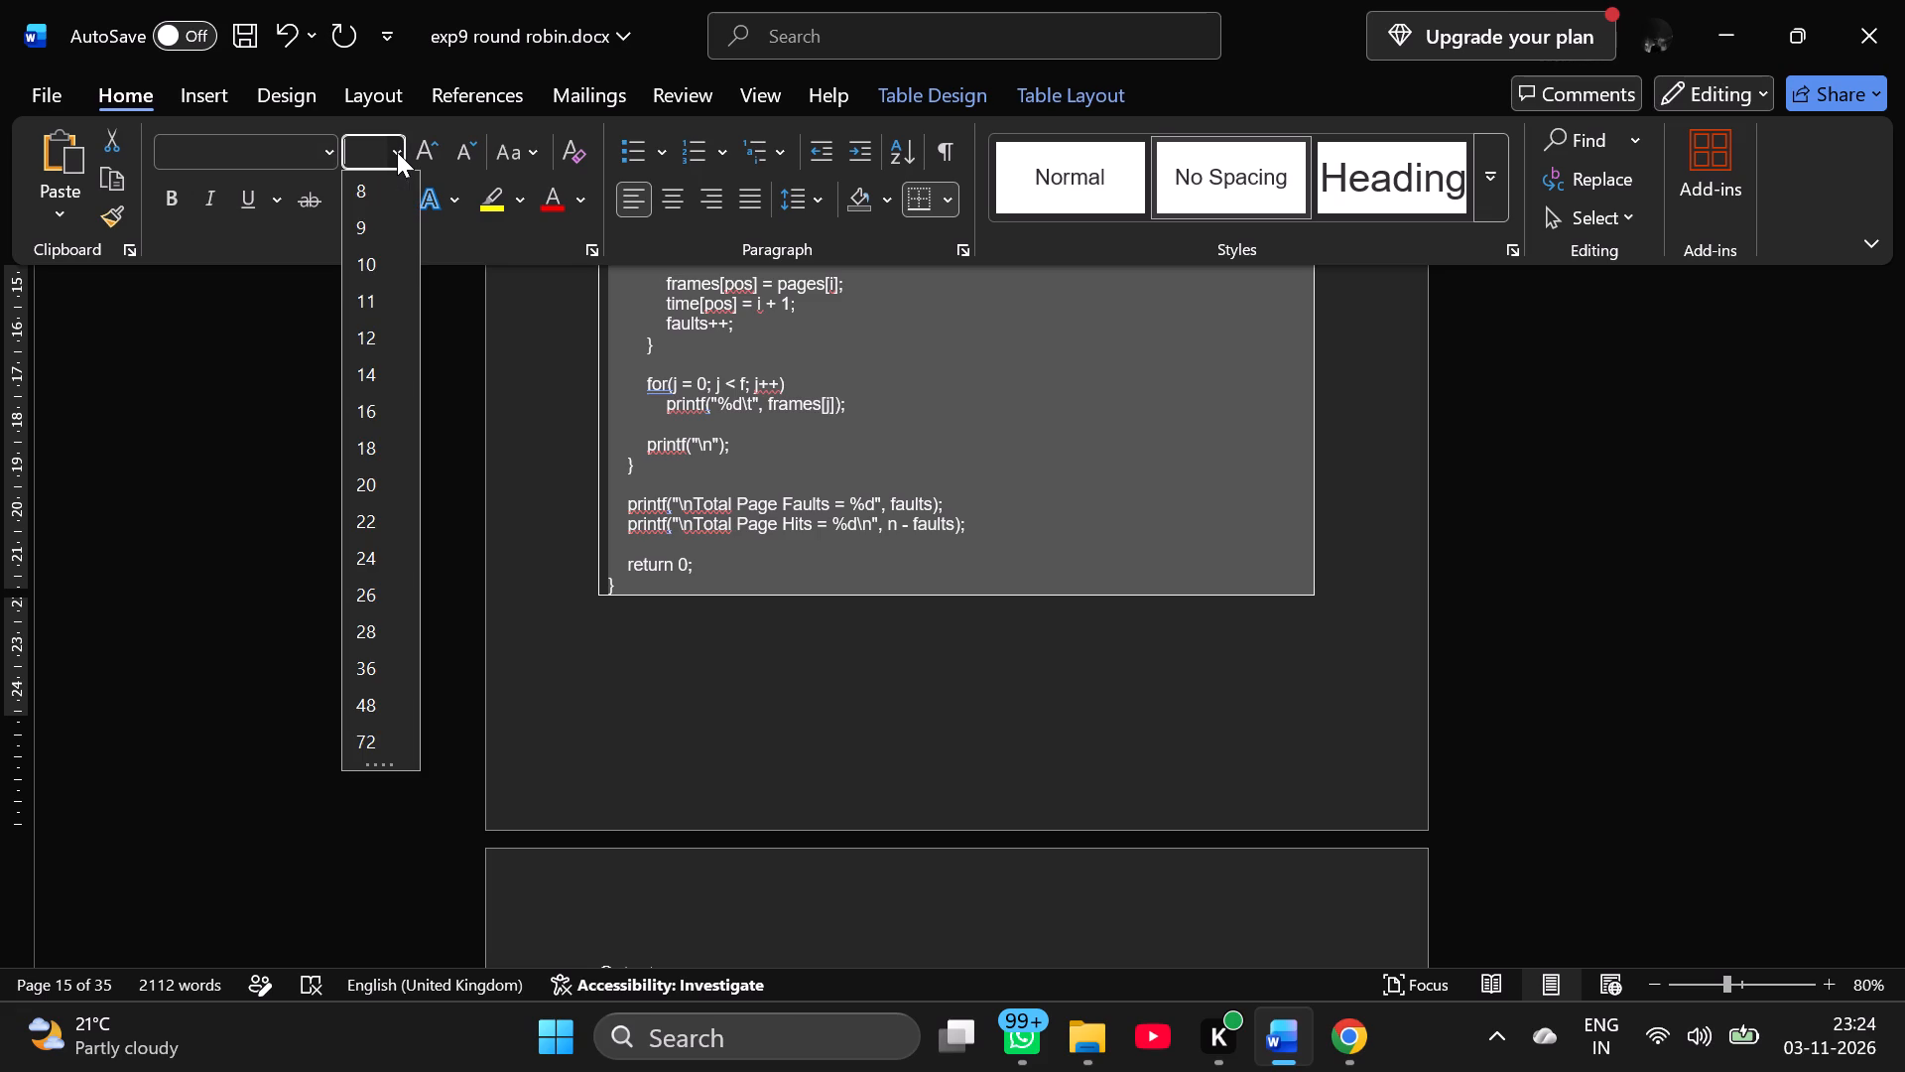
left_click(373, 258)
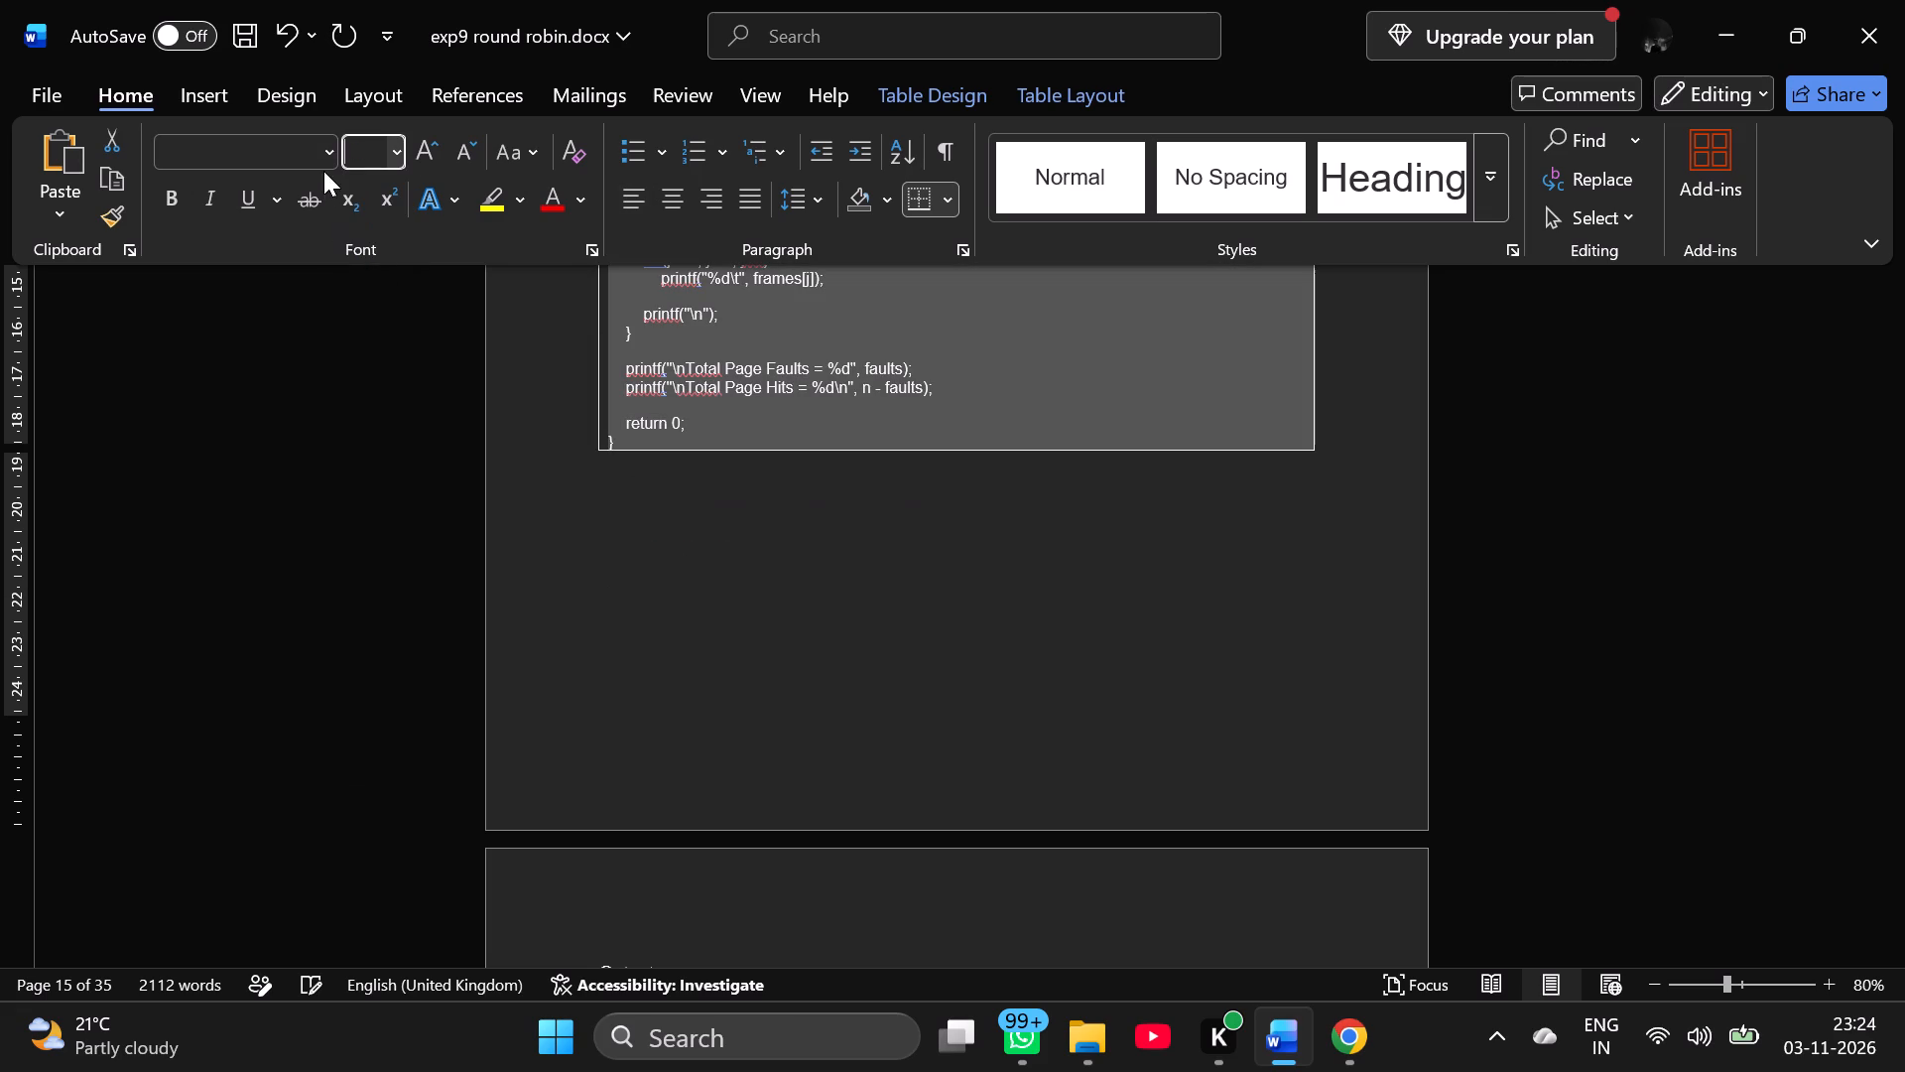
Change the font of all the code in the MRU section's bordered Program box to Times New Roman.
left_click(323, 159)
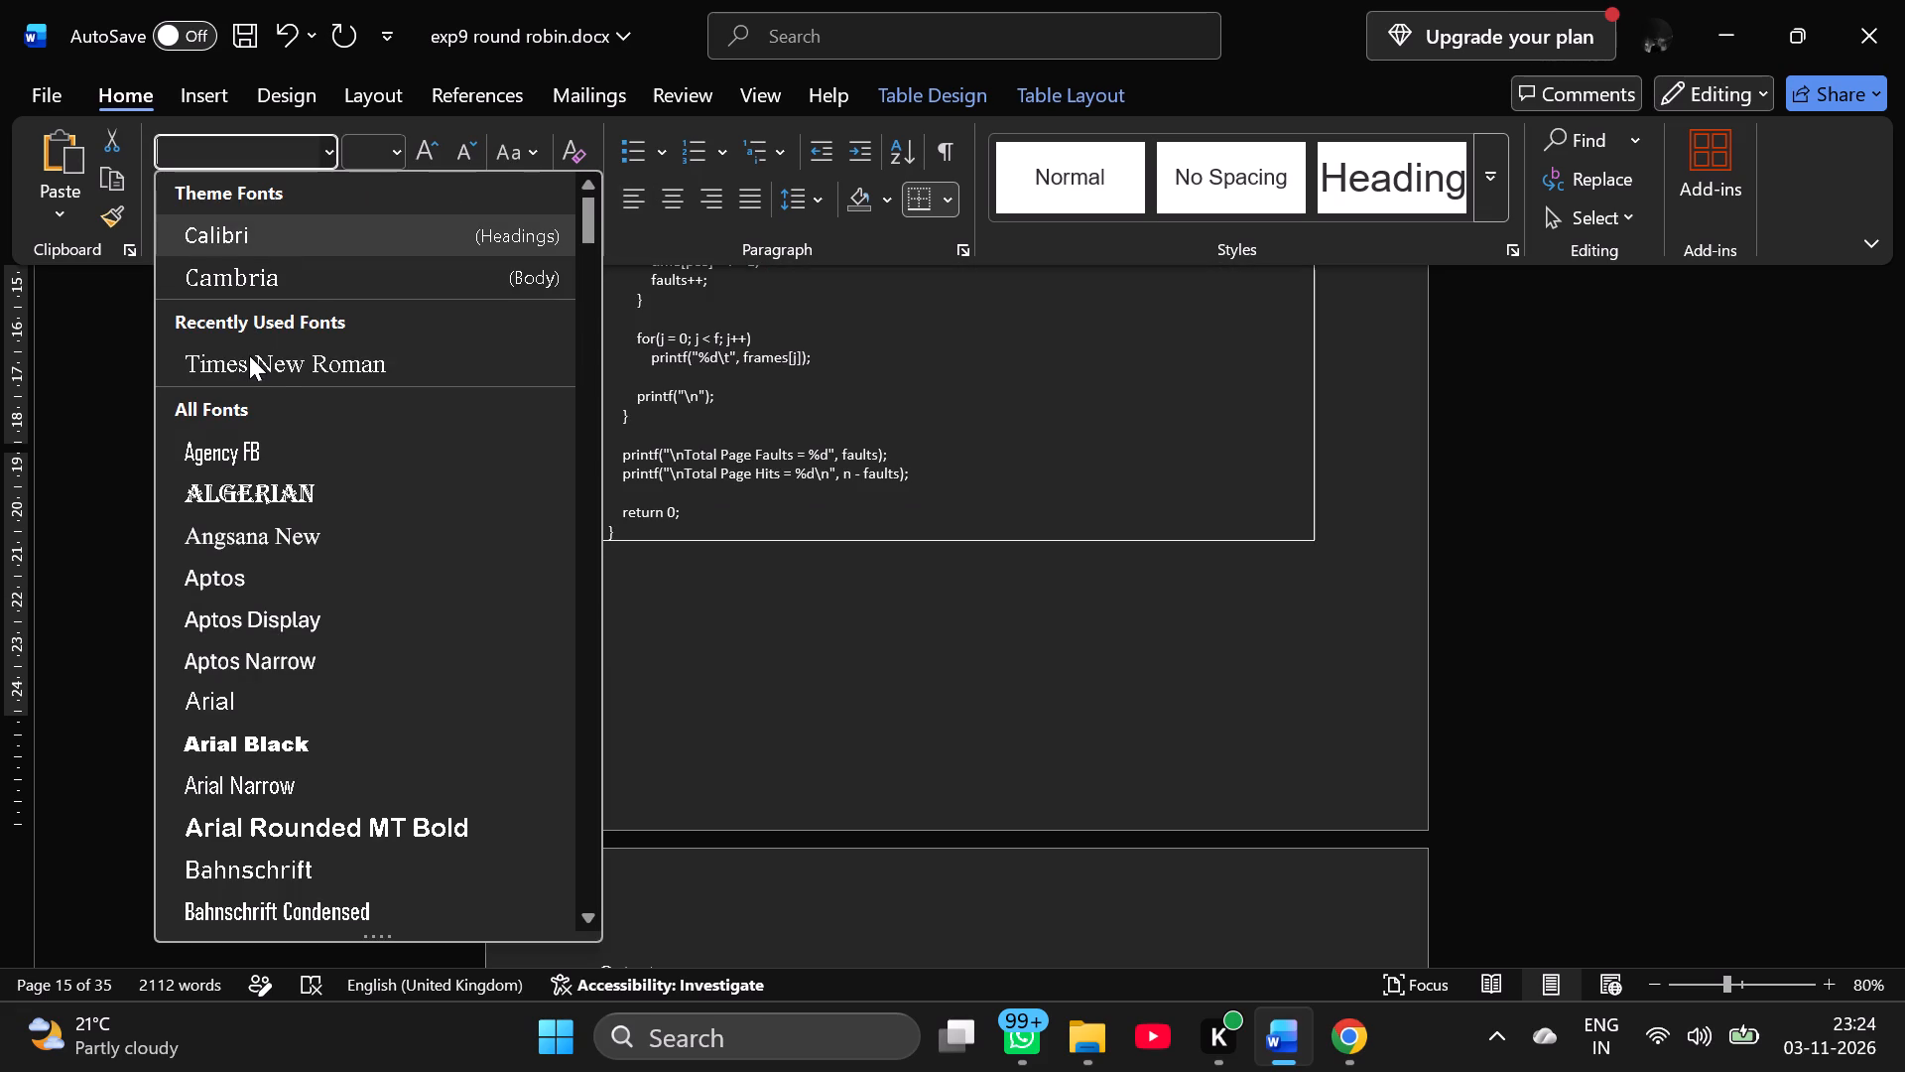
left_click(279, 363)
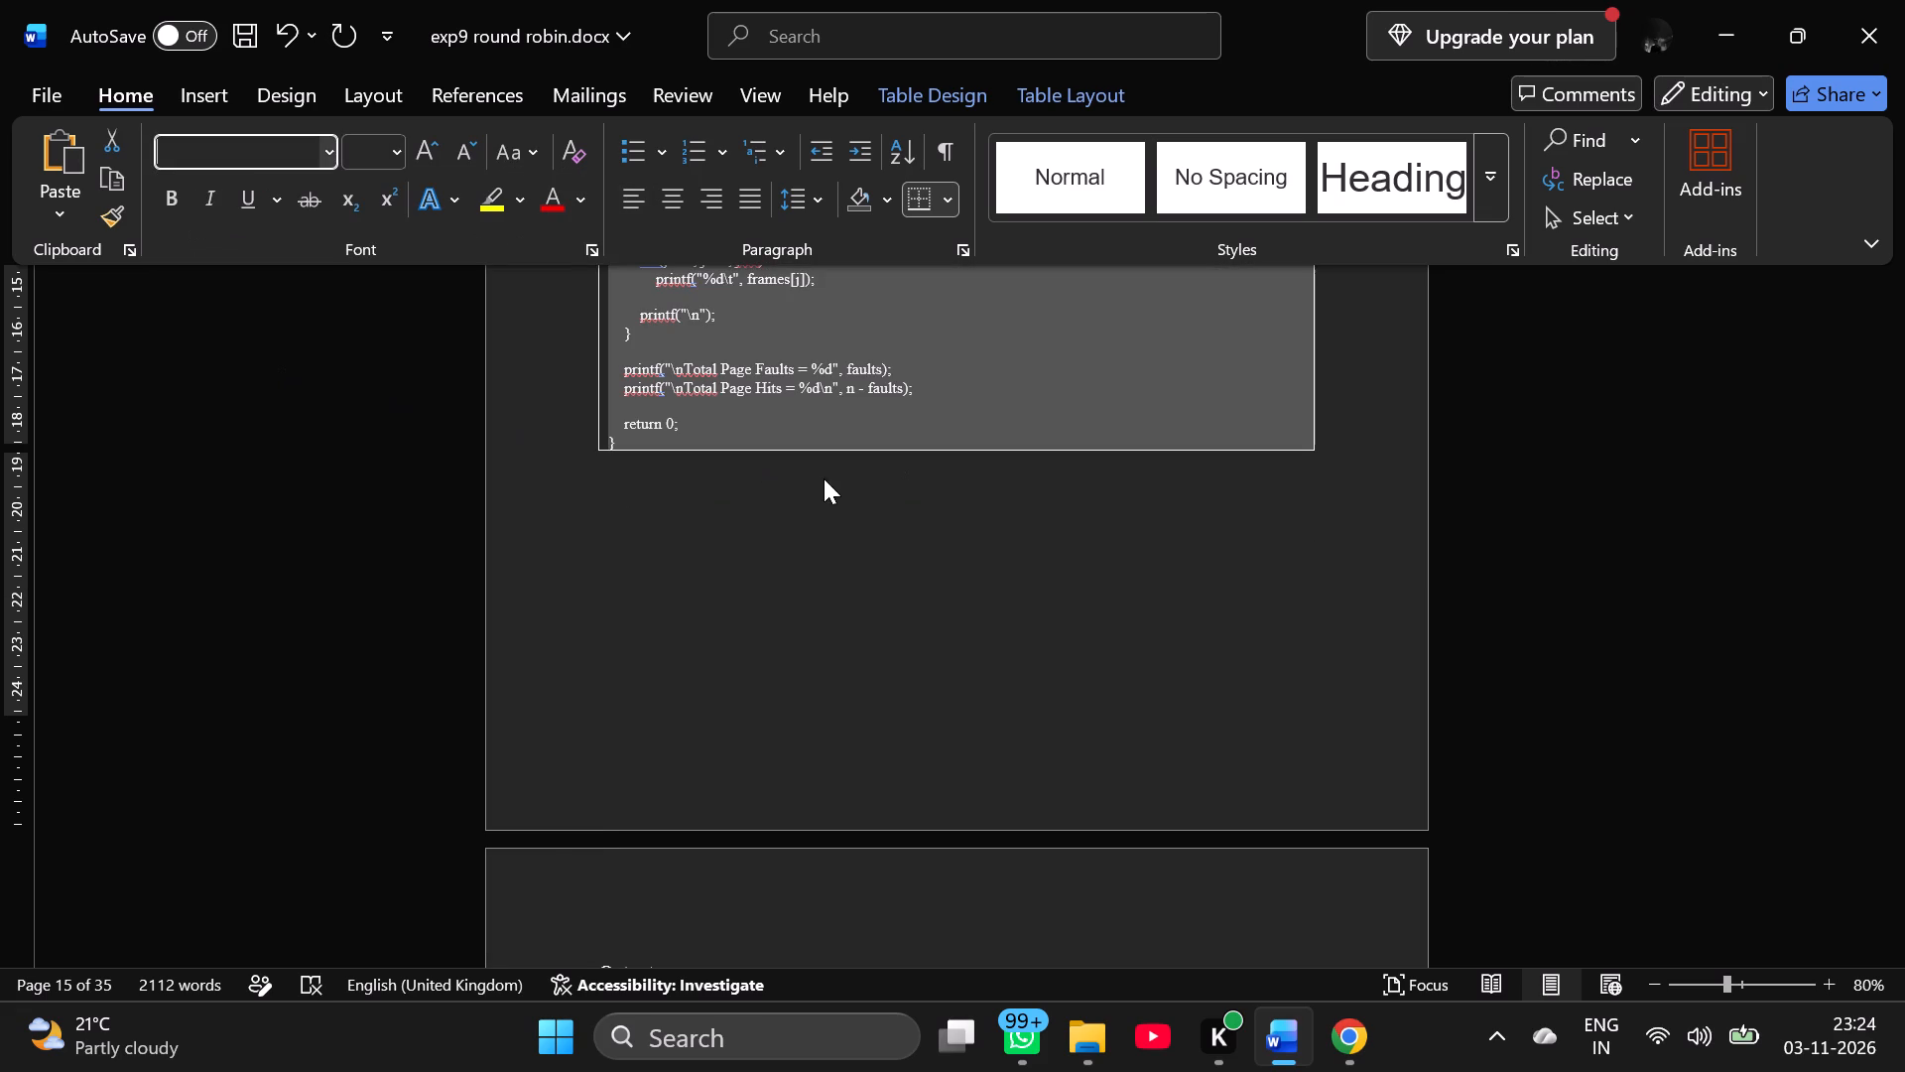
left_click(905, 567)
left_click(905, 567)
Switch to the online C compiler in Chrome and replace all the code in main.c with the copied MRU program.
scroll(905, 567, "up", 6)
scroll(905, 567, "down", 1)
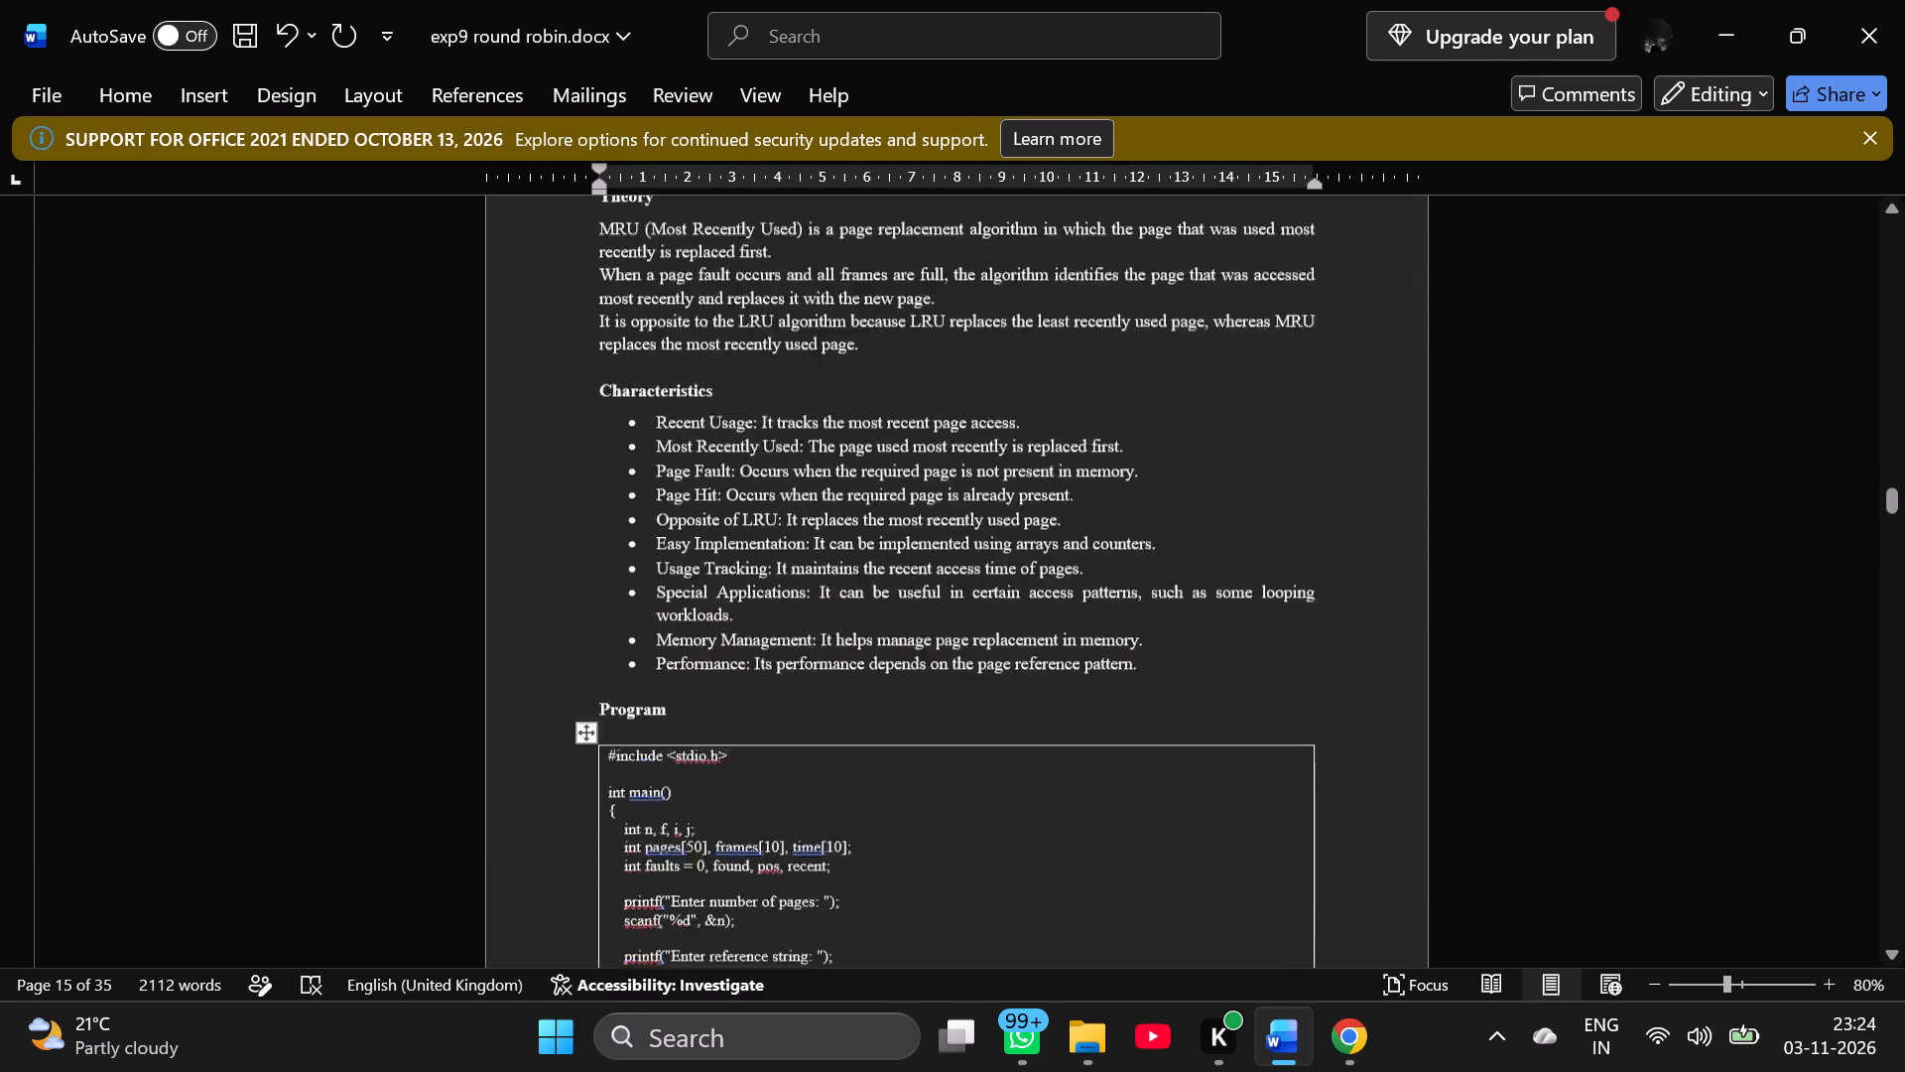
scroll(905, 567, "down", 7)
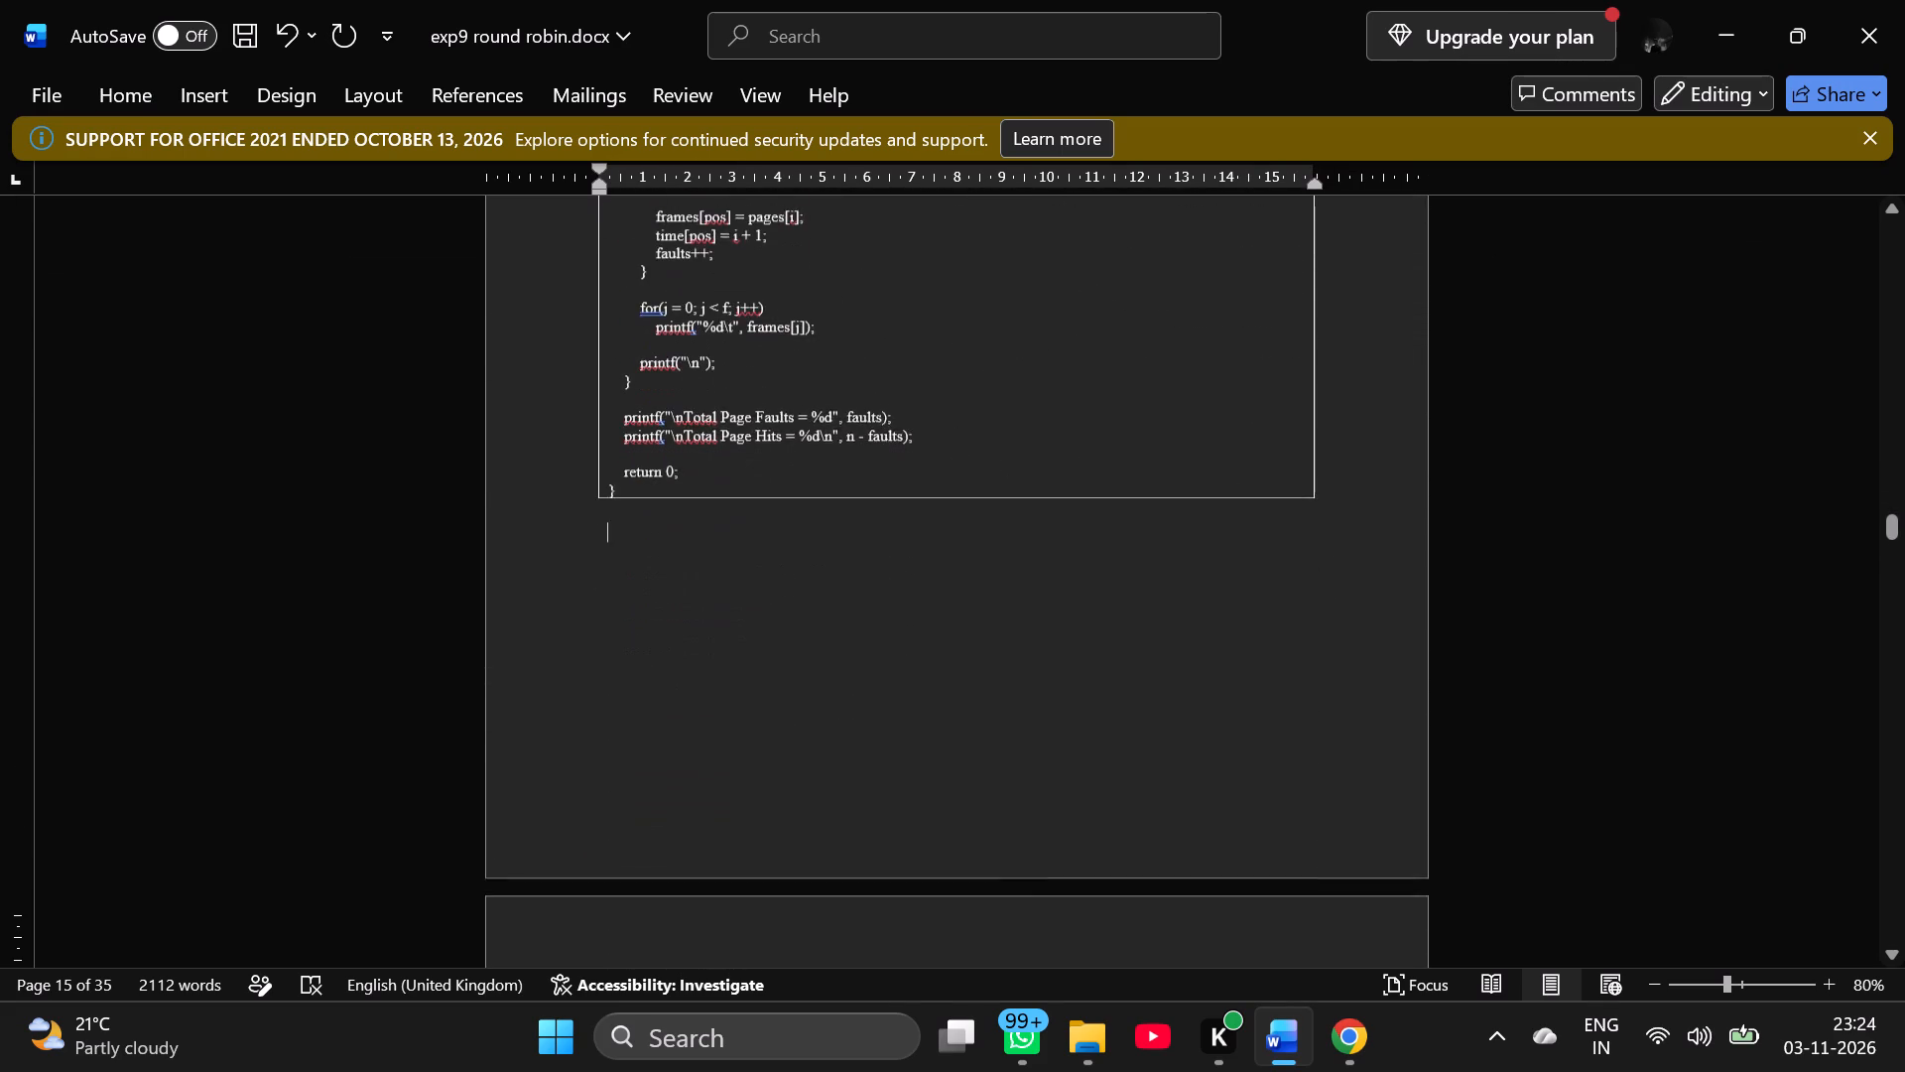
scroll(905, 567, "down", 1)
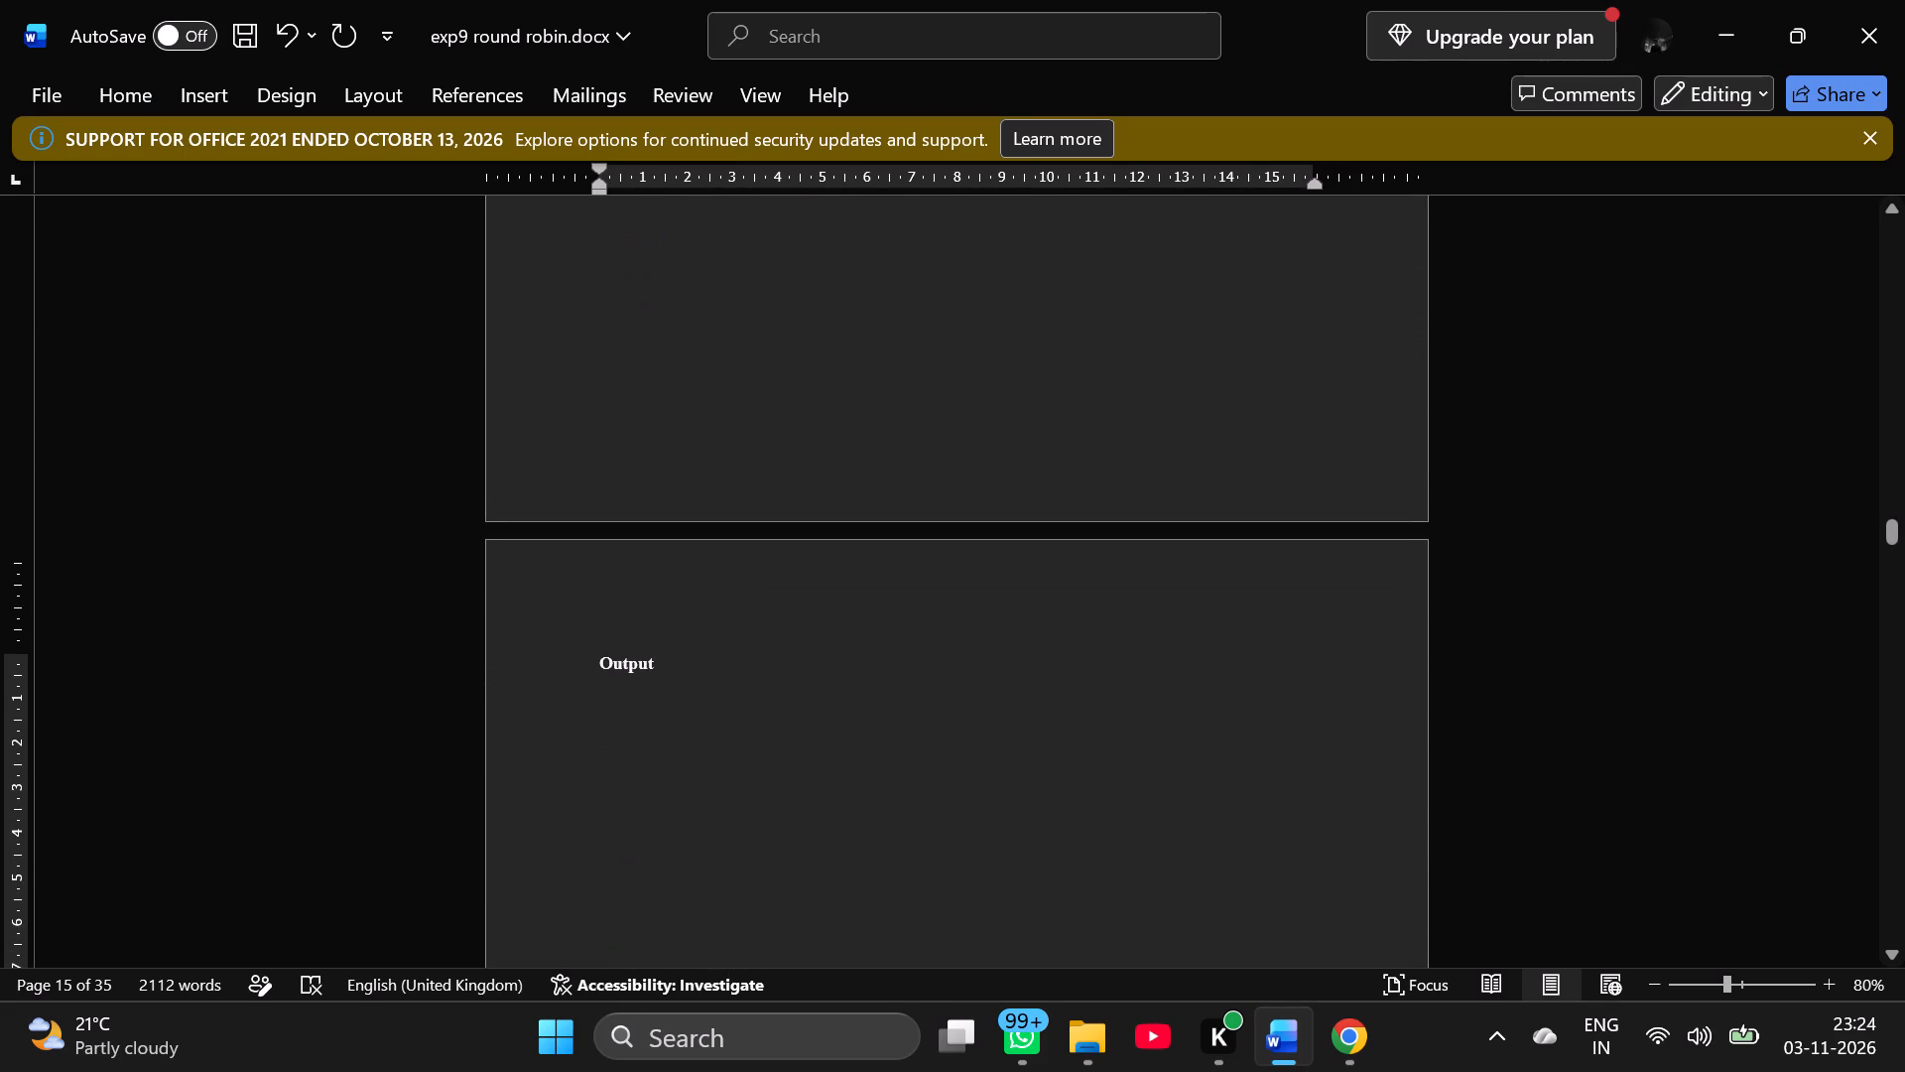
left_click(1340, 1063)
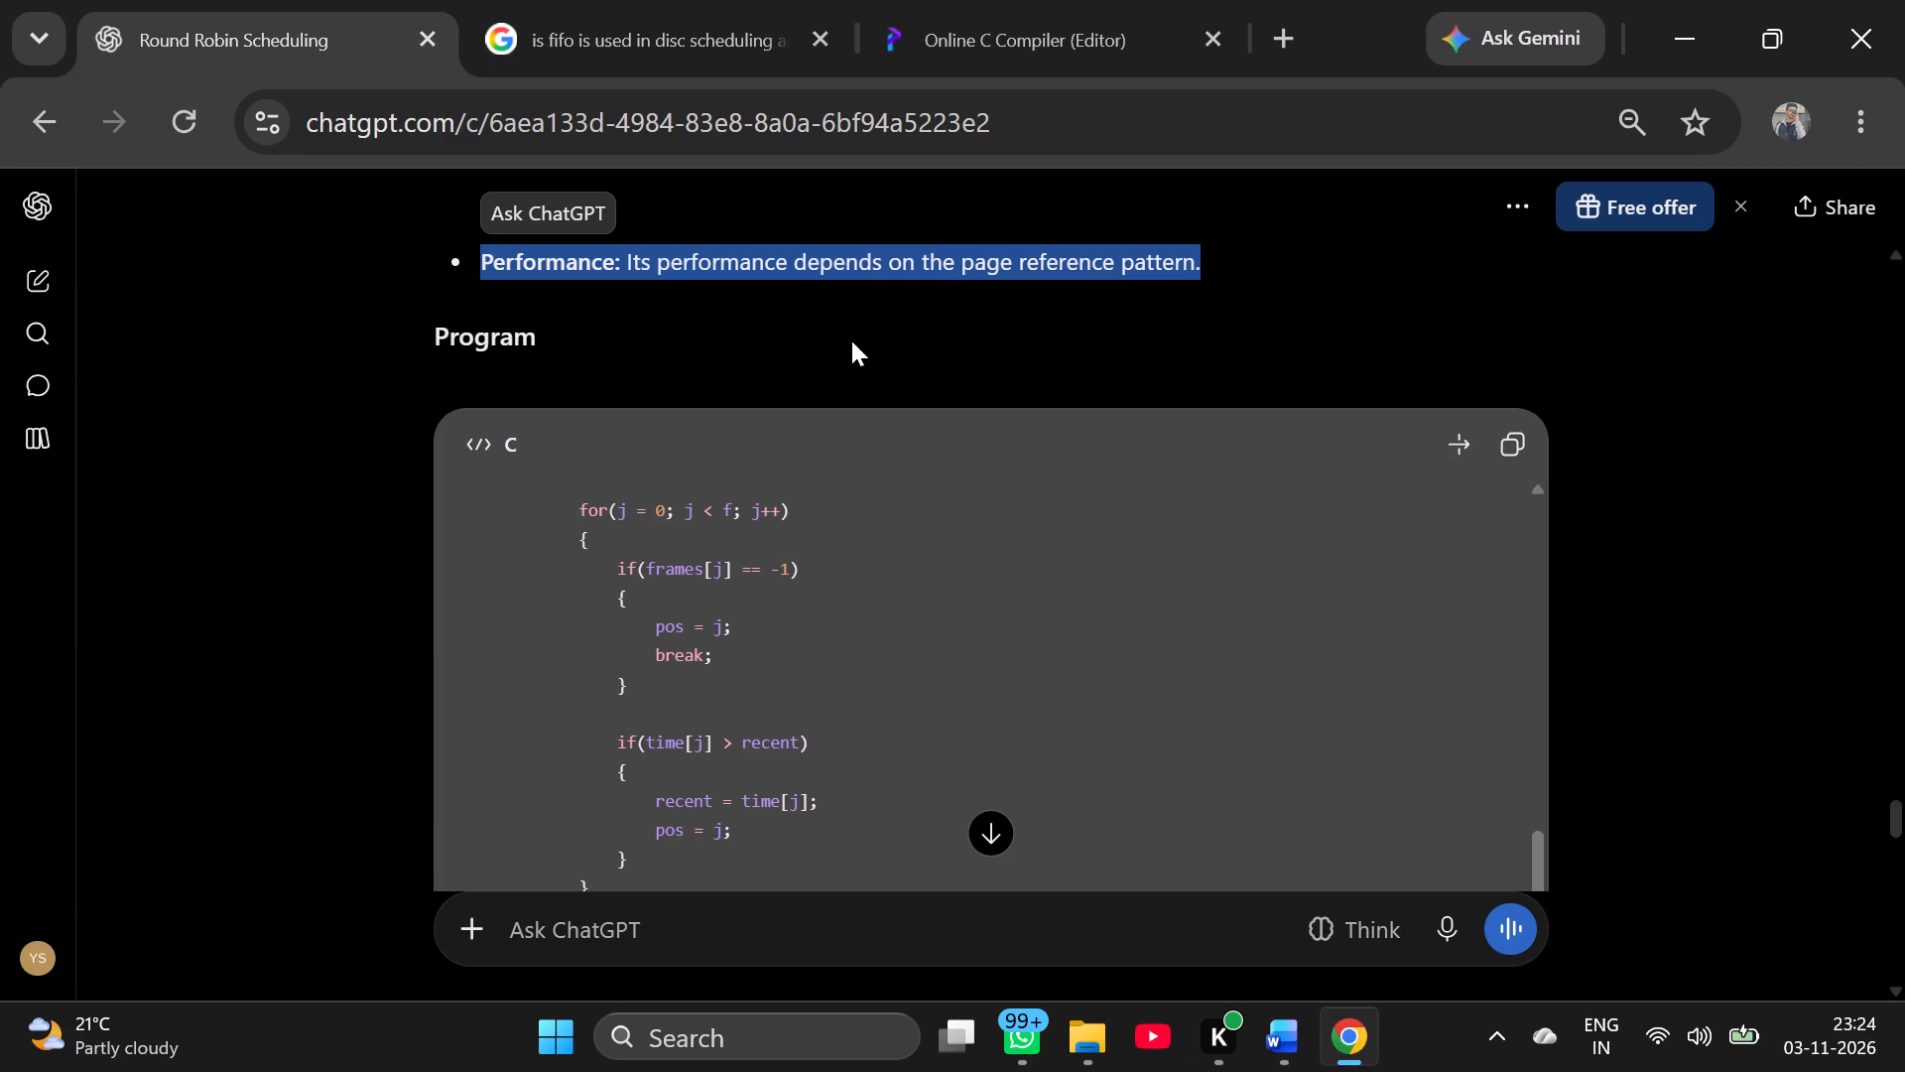
left_click(1051, 0)
left_click(828, 710)
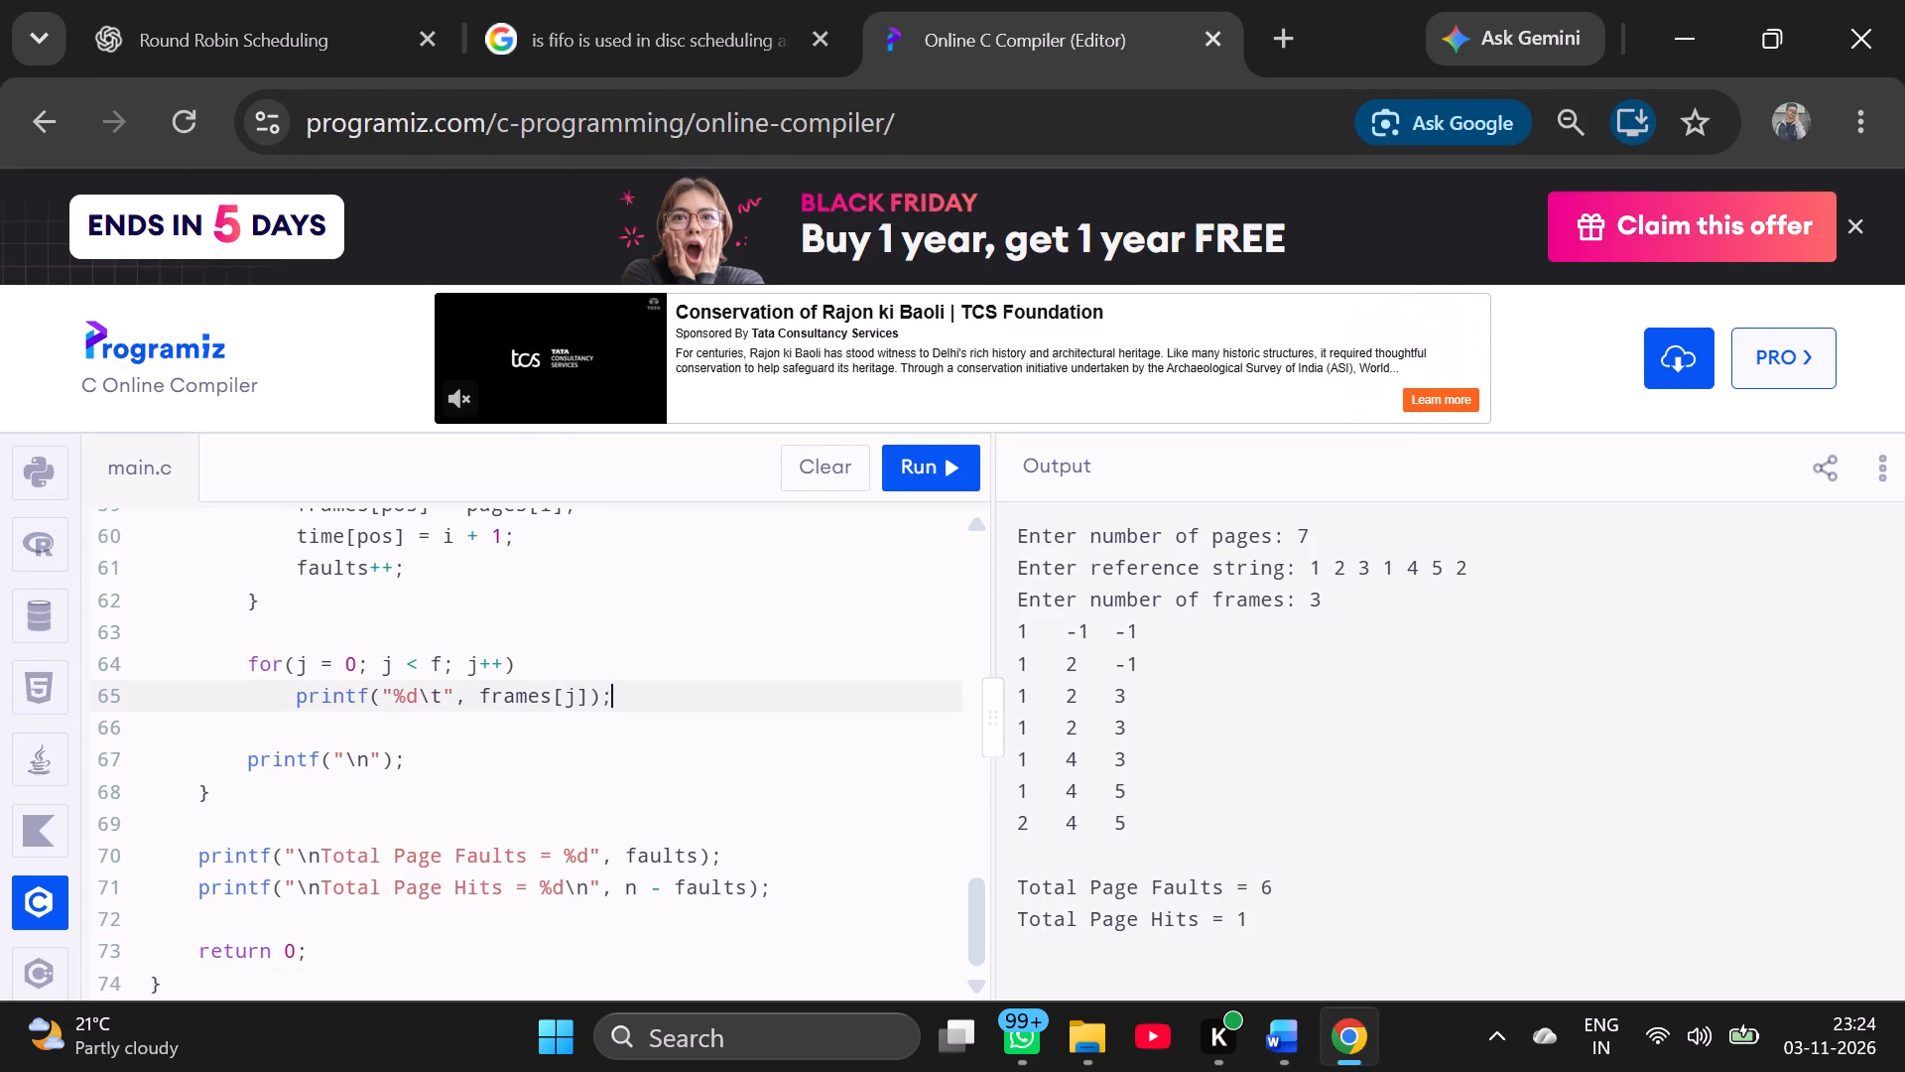
key("ctrl+a")
key("ctrl+v")
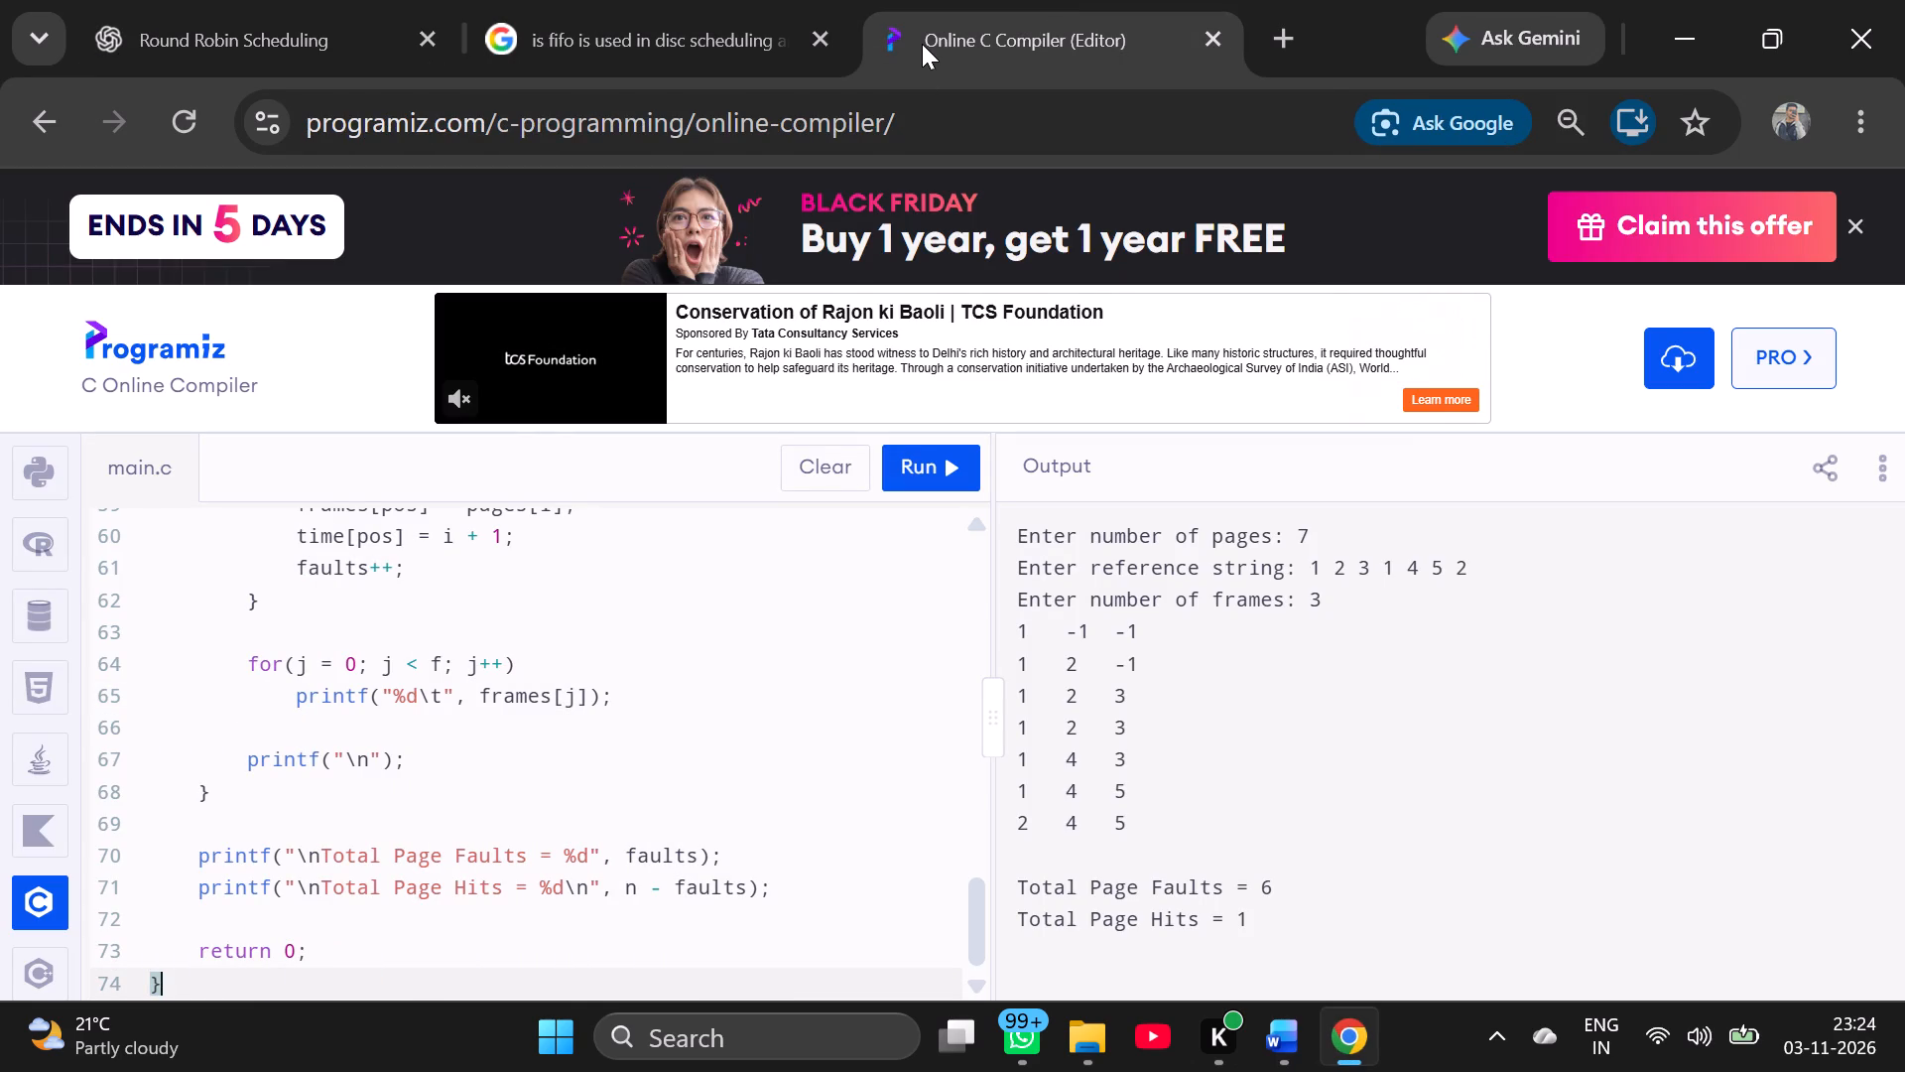
Run the MRU program with 7 pages, reference string 1 2 3 1 4 5 2 and 3 frames.
left_click(923, 455)
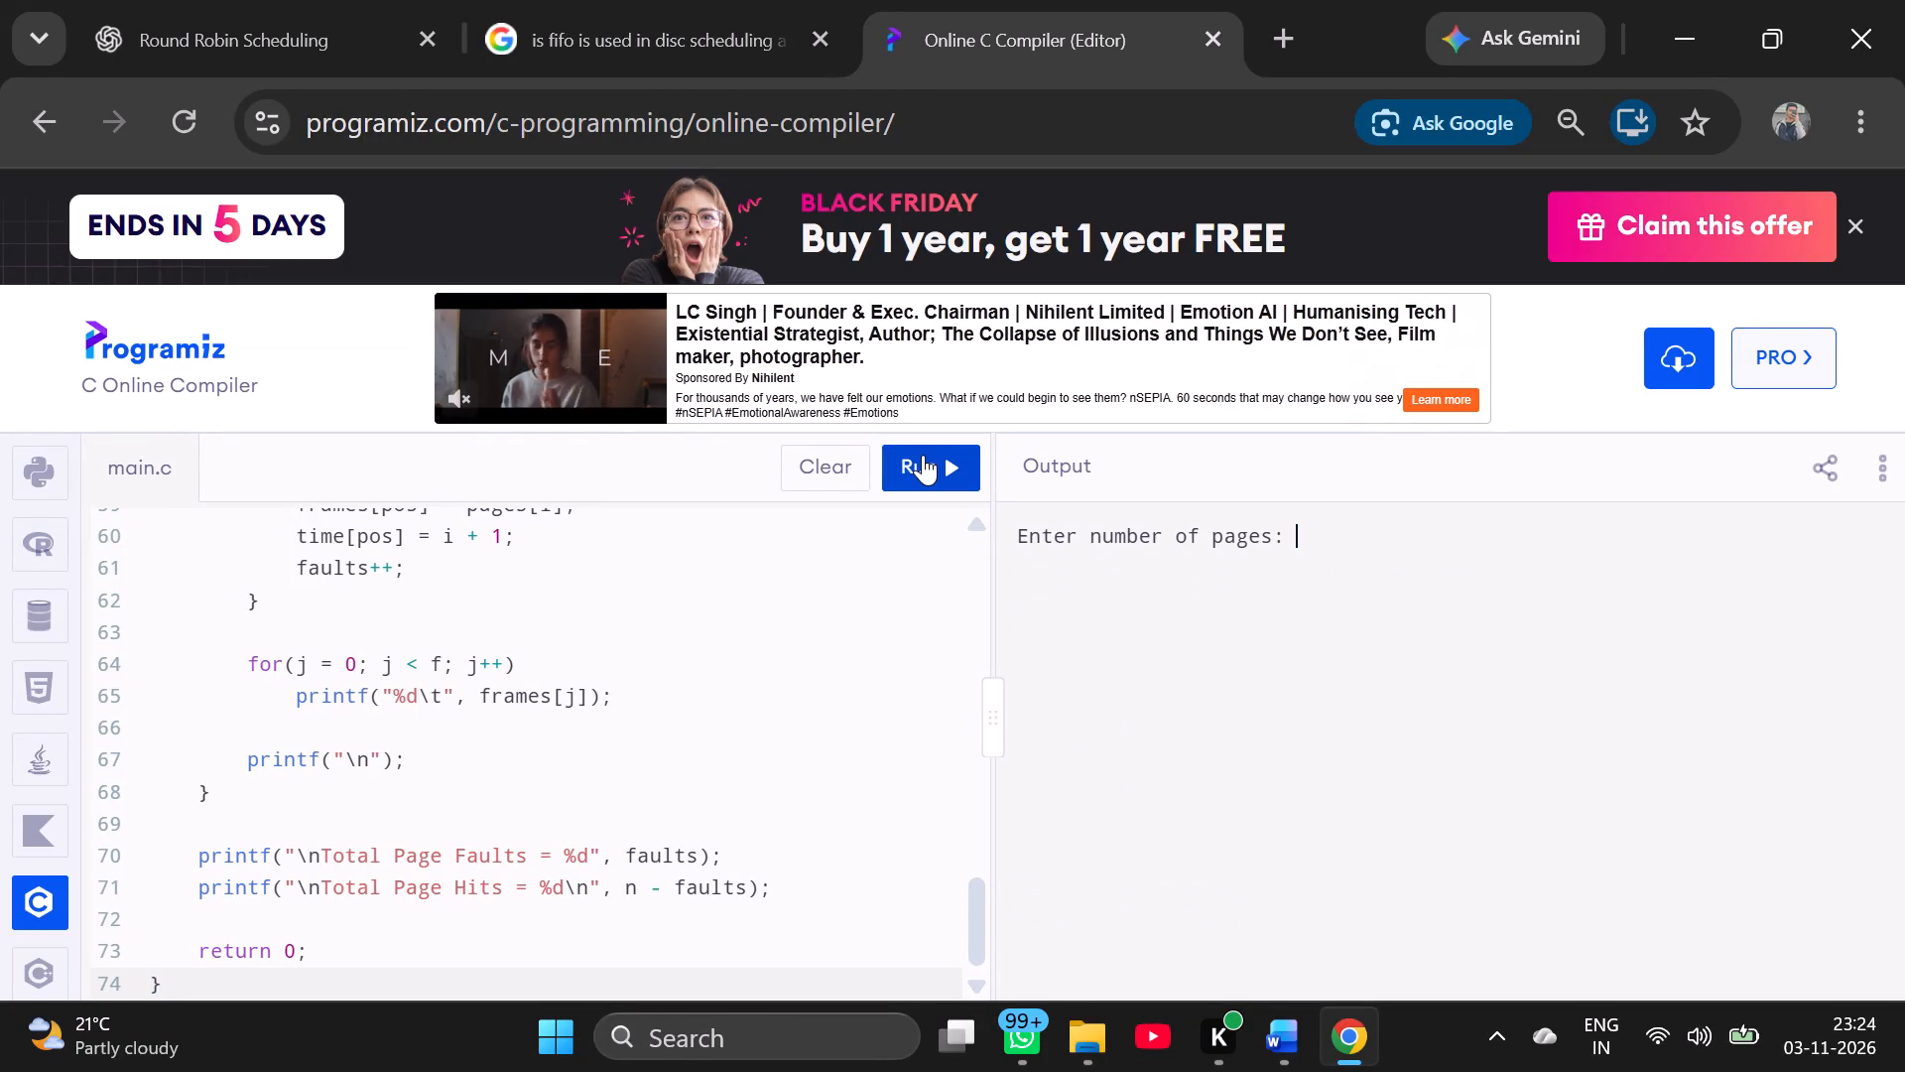
key("7")
key("Return")
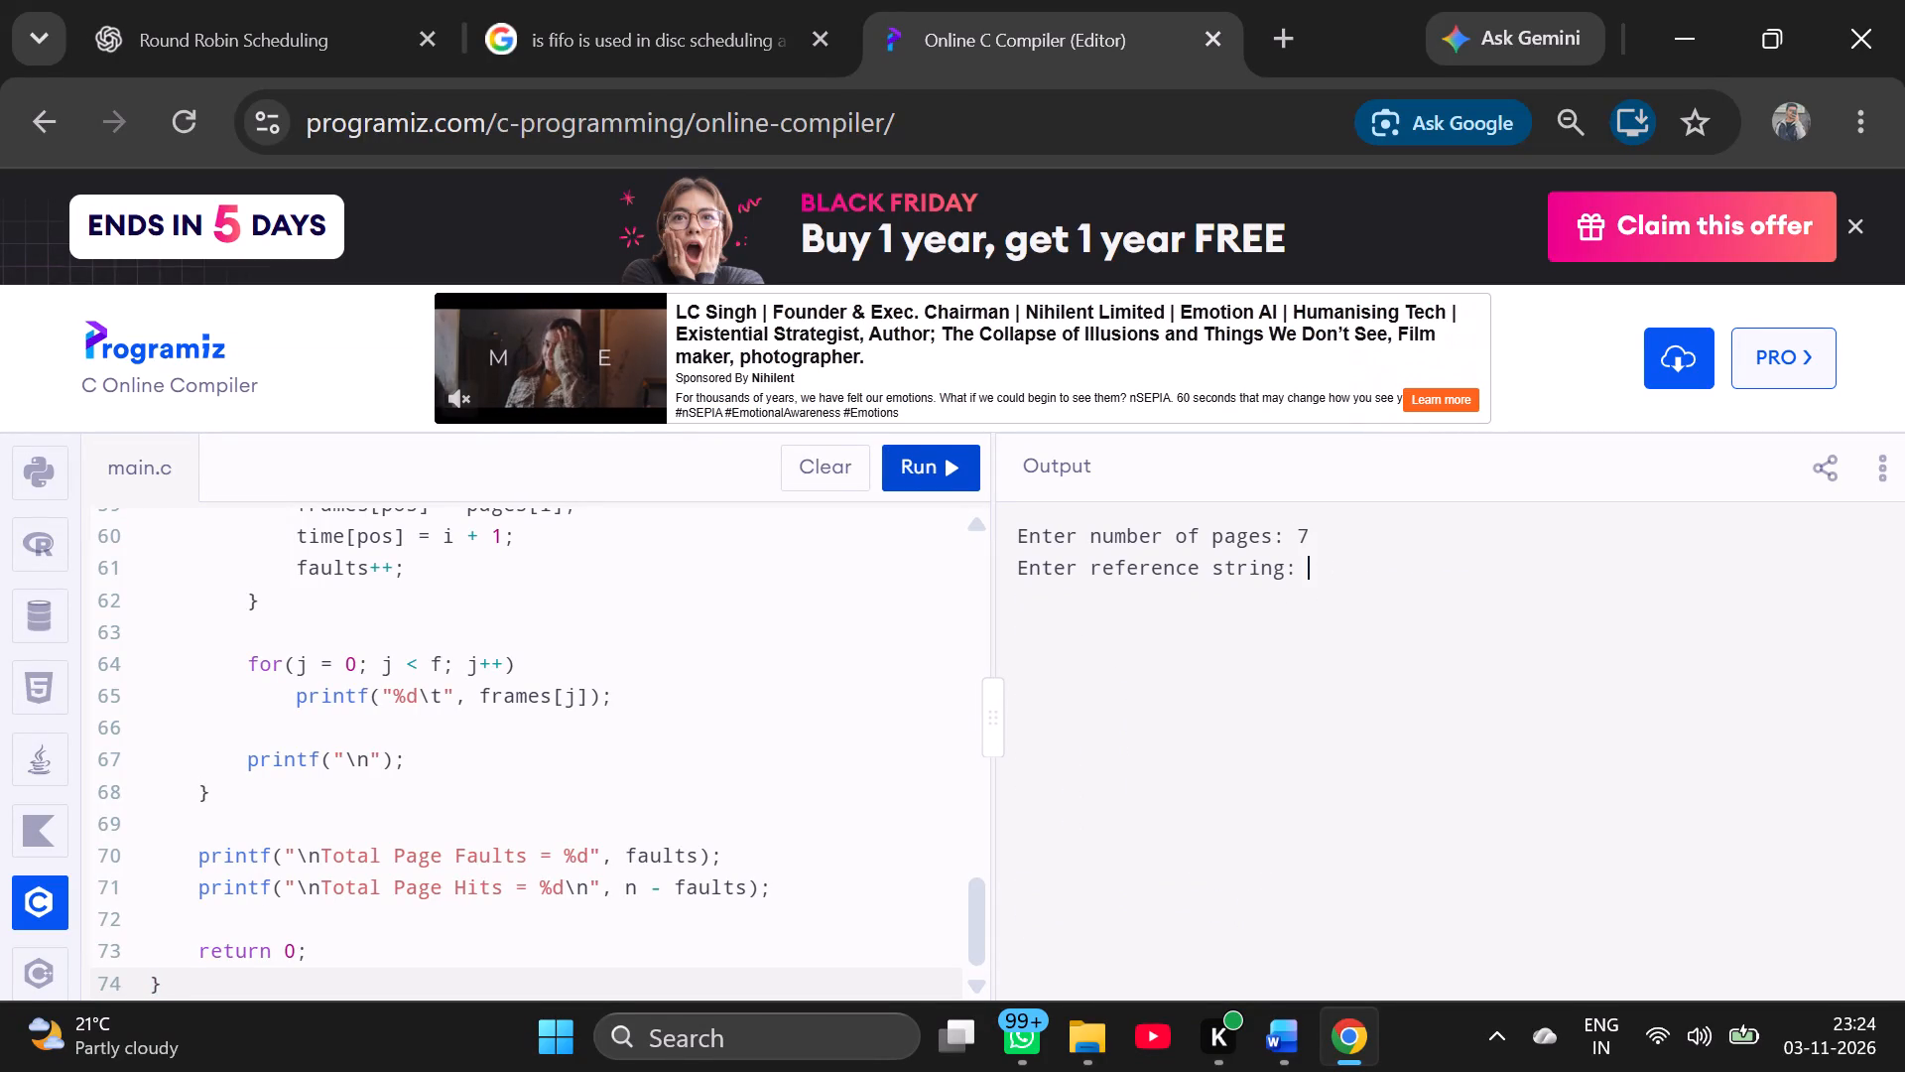
type("1 2 3 1 4 5 2")
key("Return")
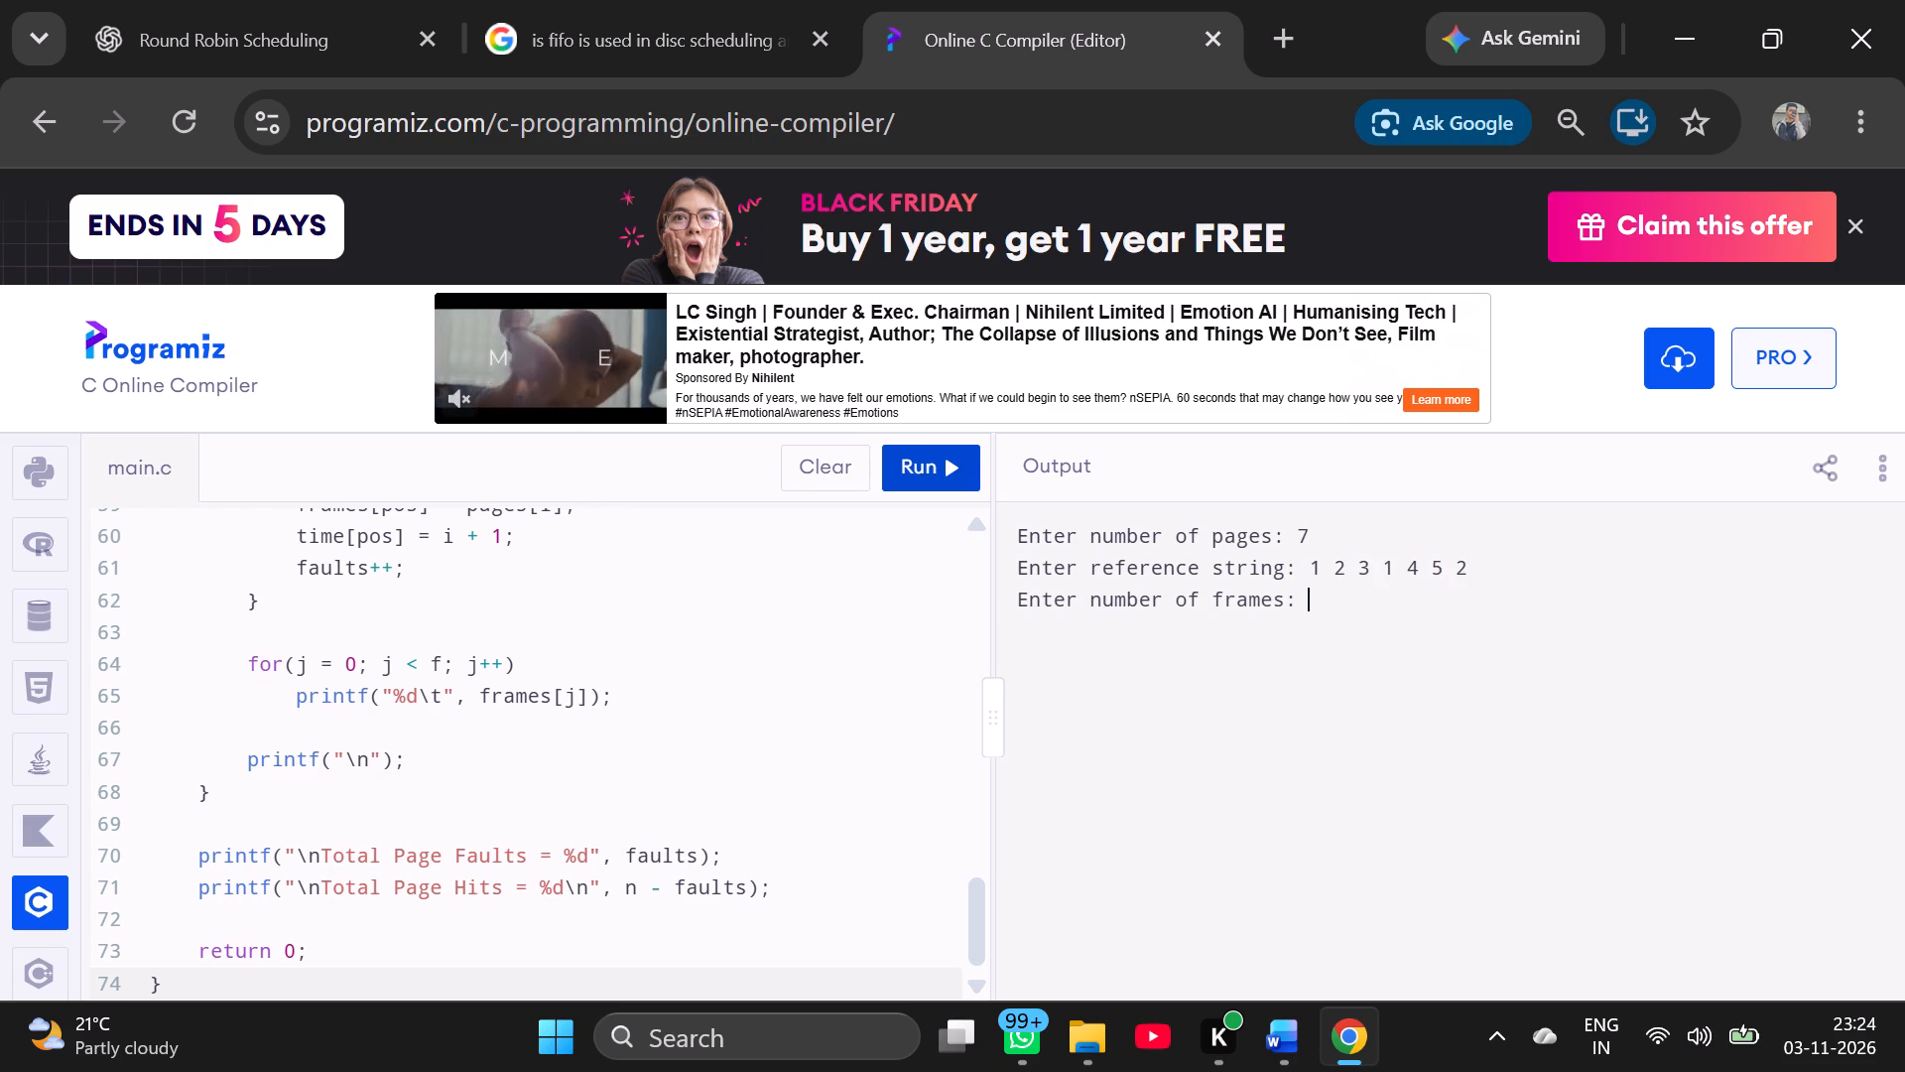
key("3")
key("Return")
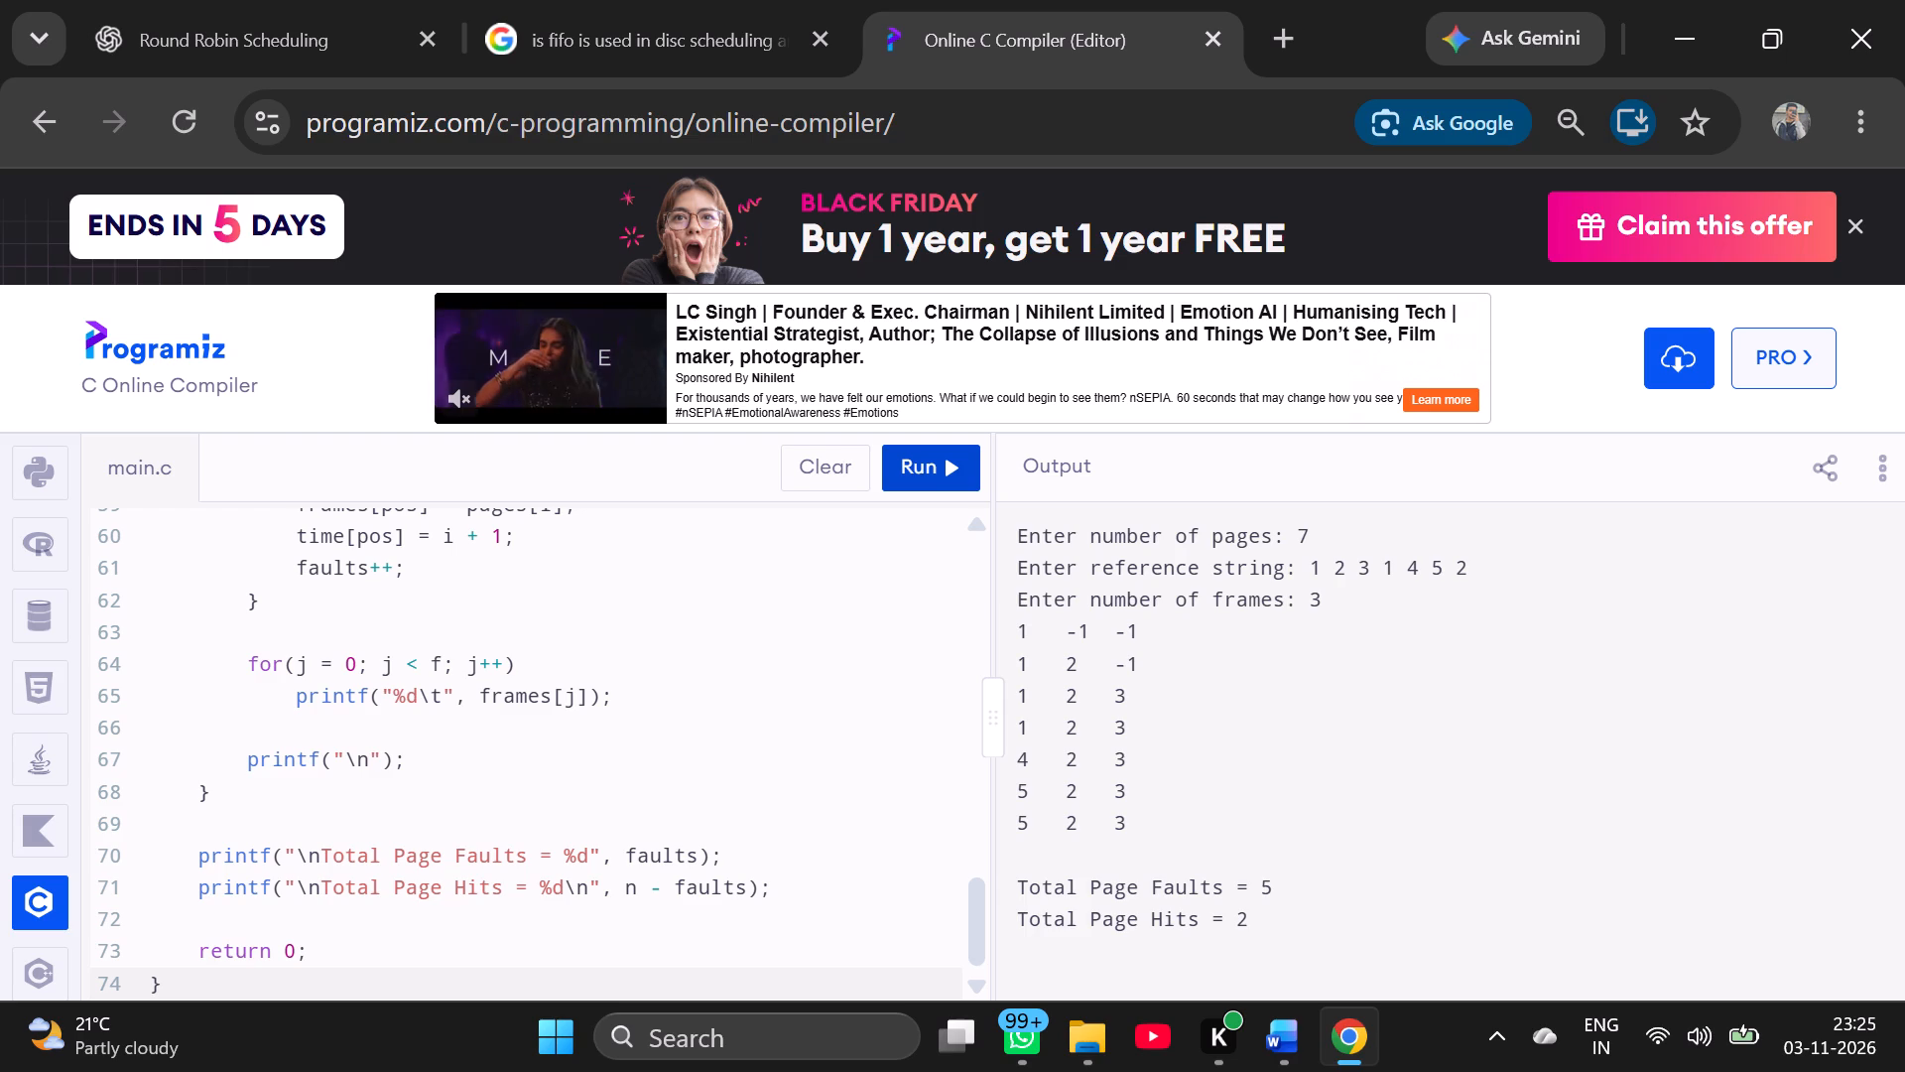
Capture a rectangular screenshot of the compiler's Output pane, from its heading down to the Total Page Hits line.
key("Print")
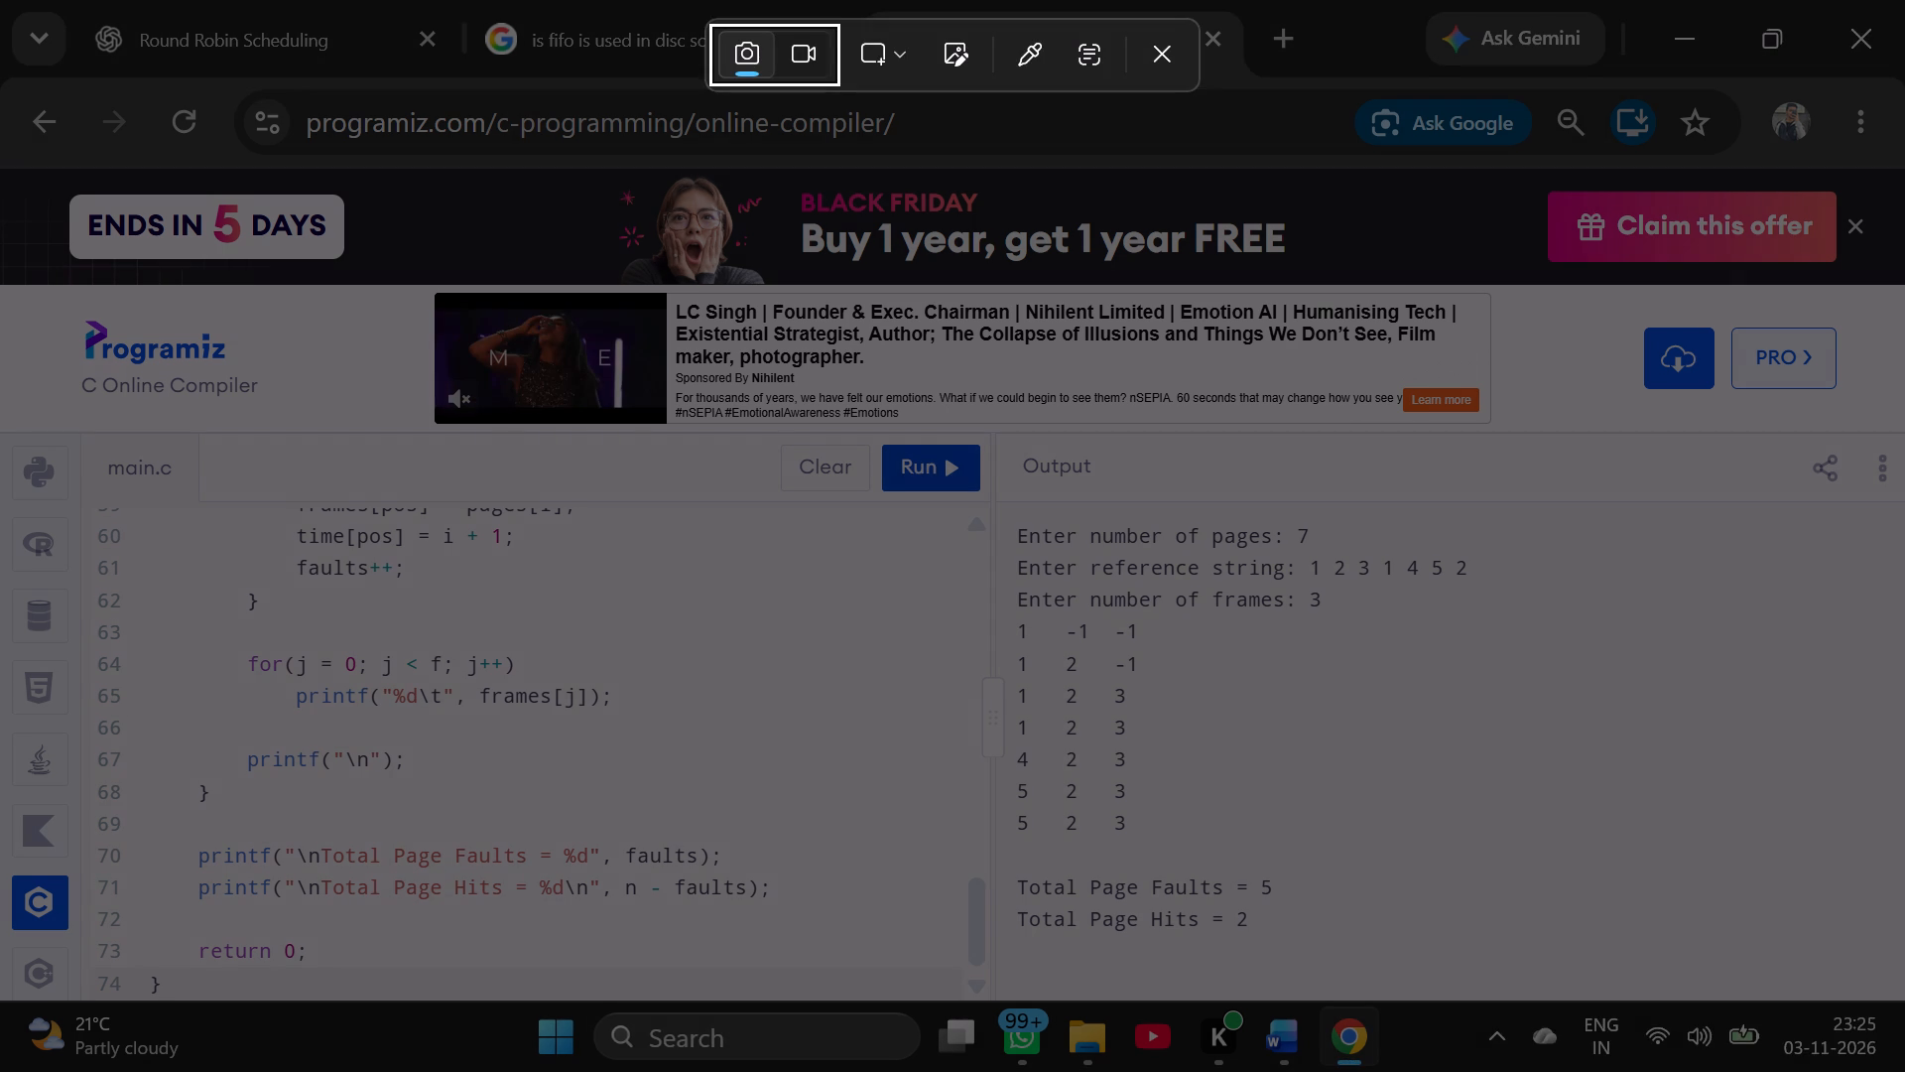
left_click(996, 428)
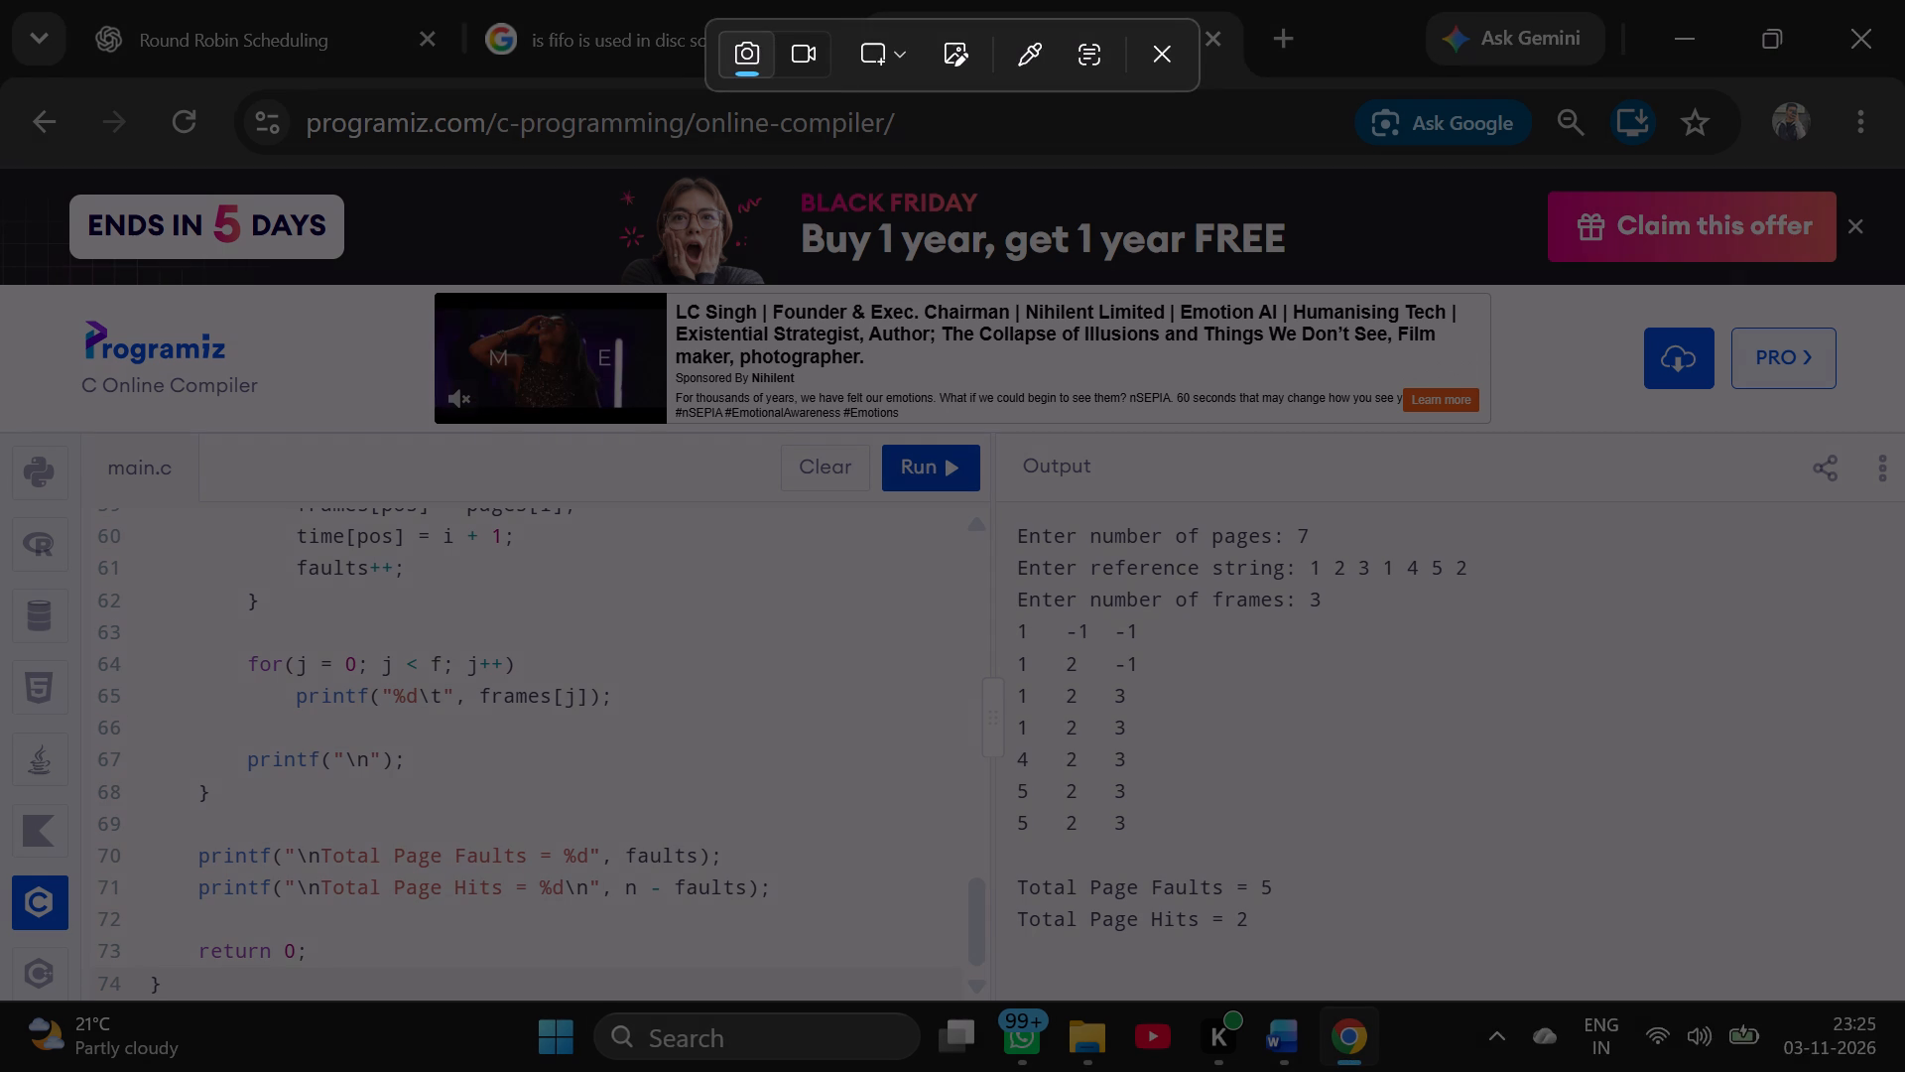
left_click_drag(998, 430, 1340, 682)
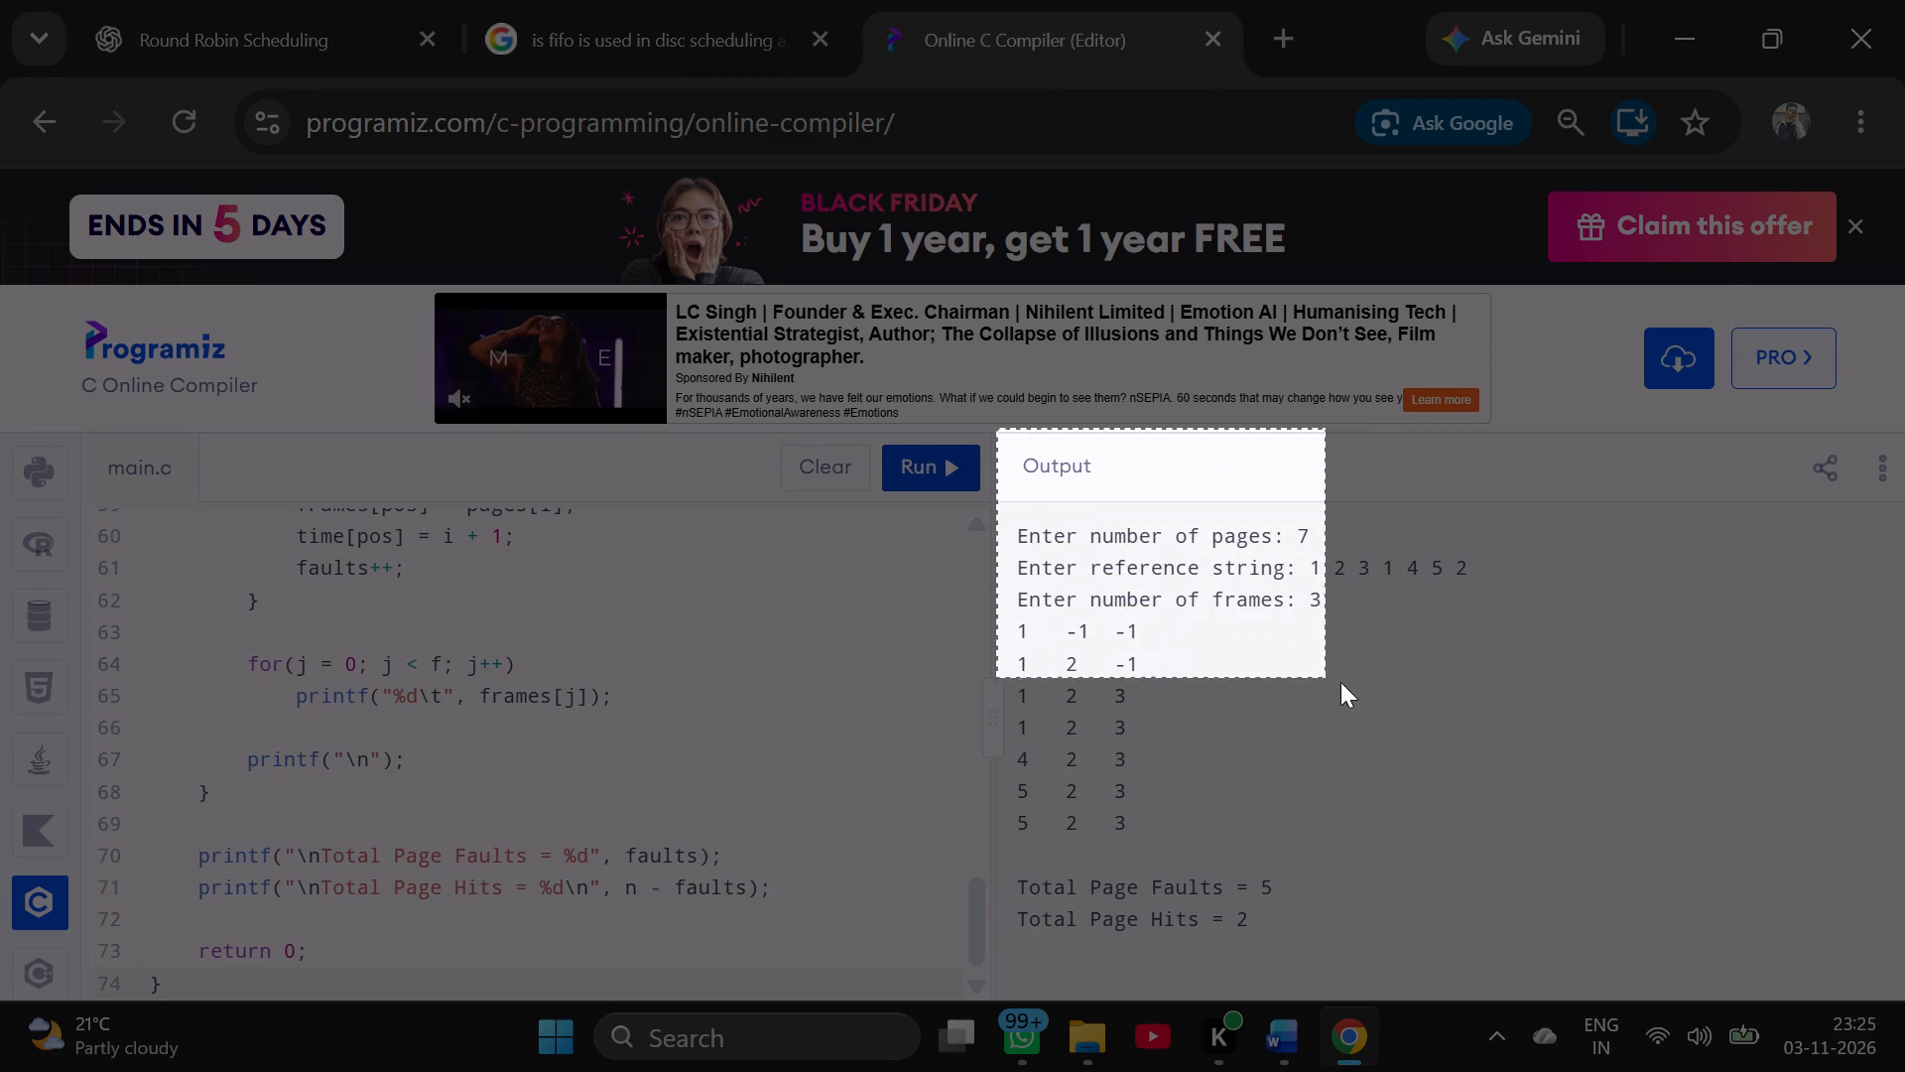
left_click_drag(1340, 682, 1717, 1012)
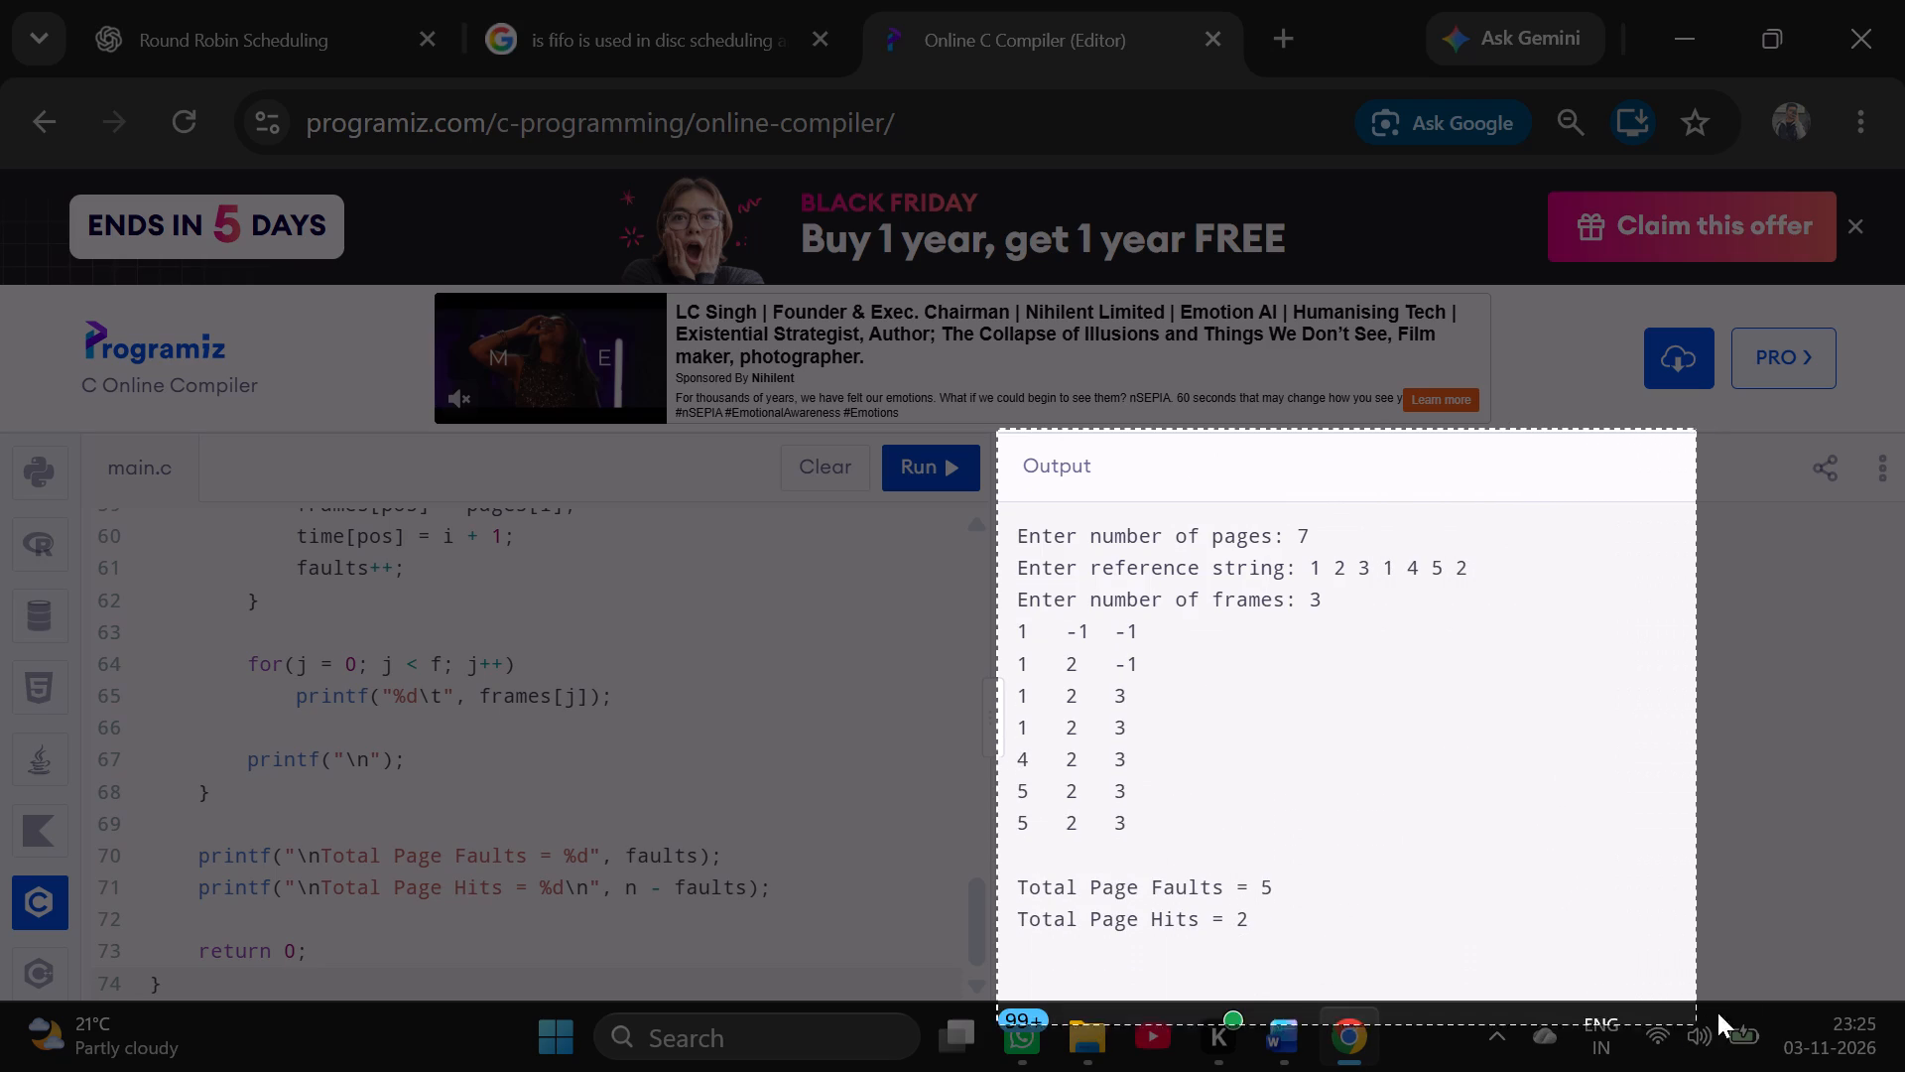
left_click_drag(1717, 1012, 1761, 956)
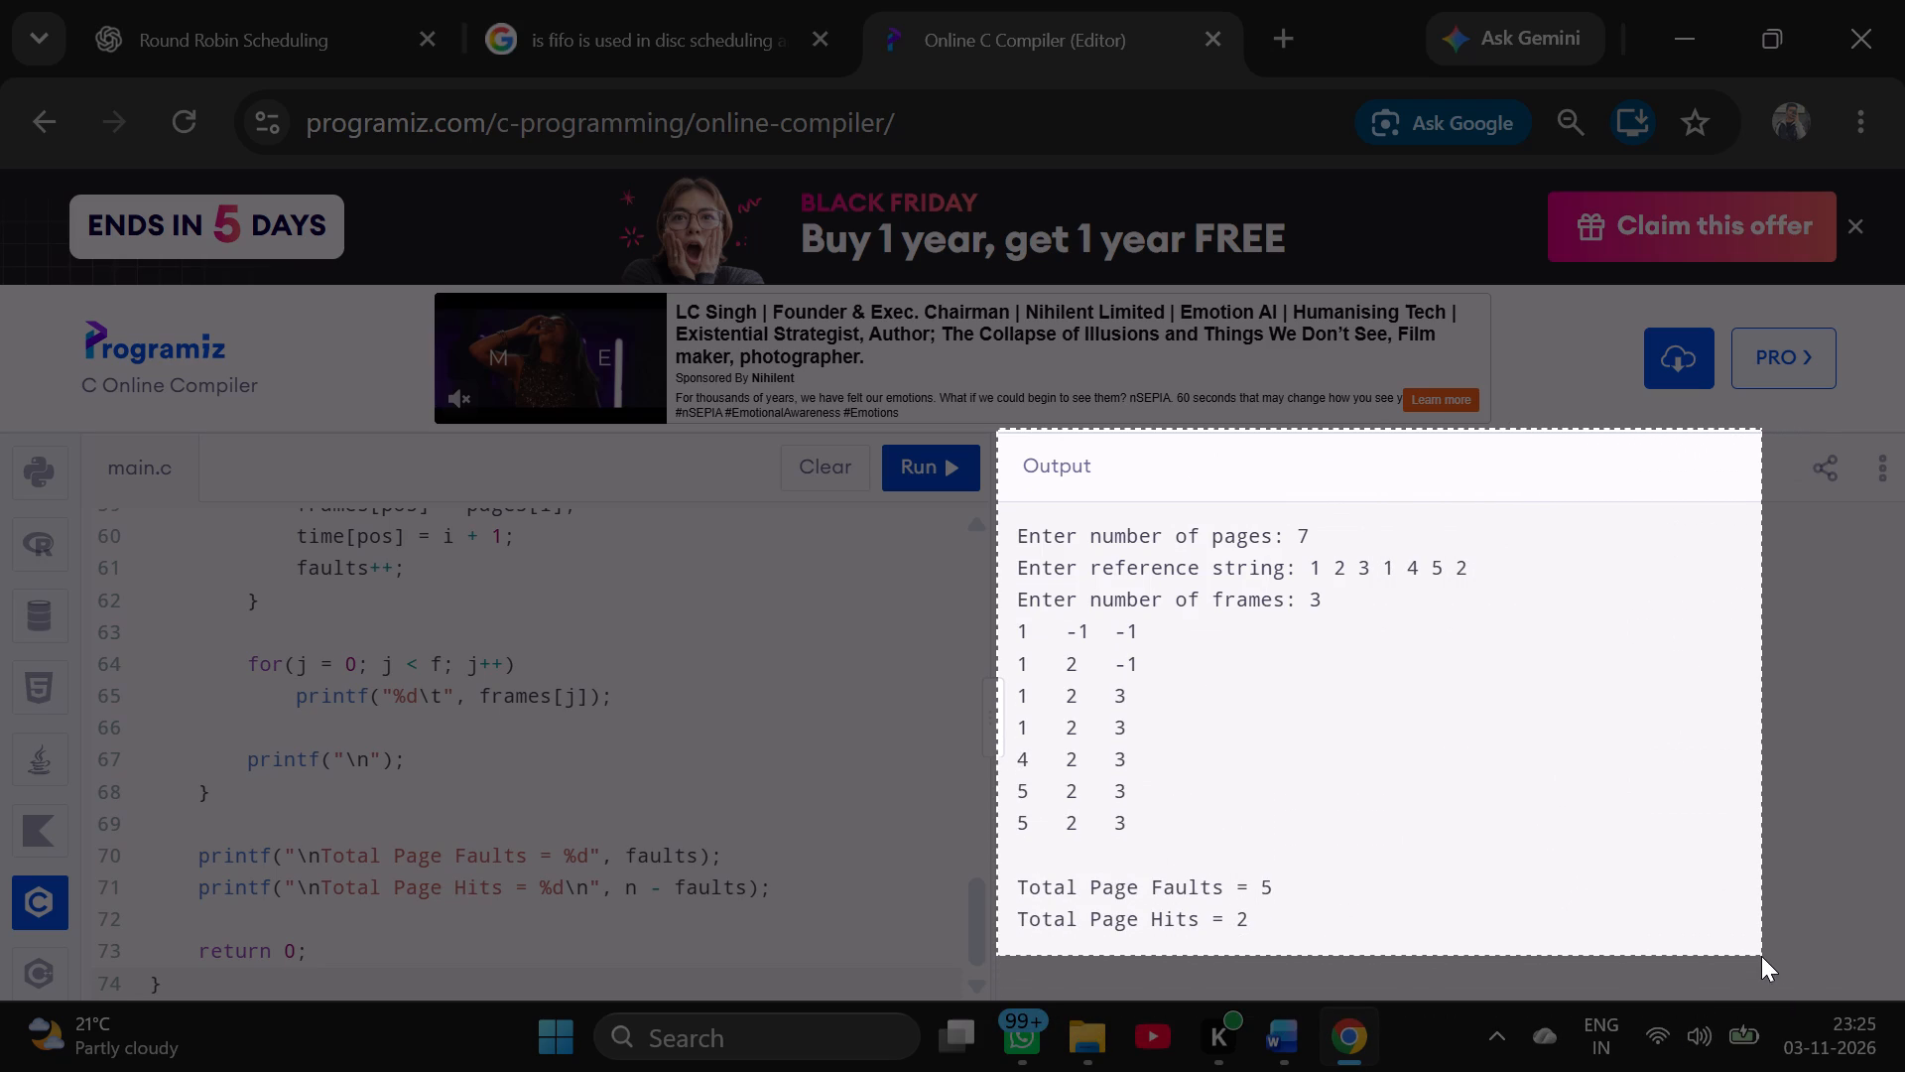
left_click_drag(1761, 956, 1761, 957)
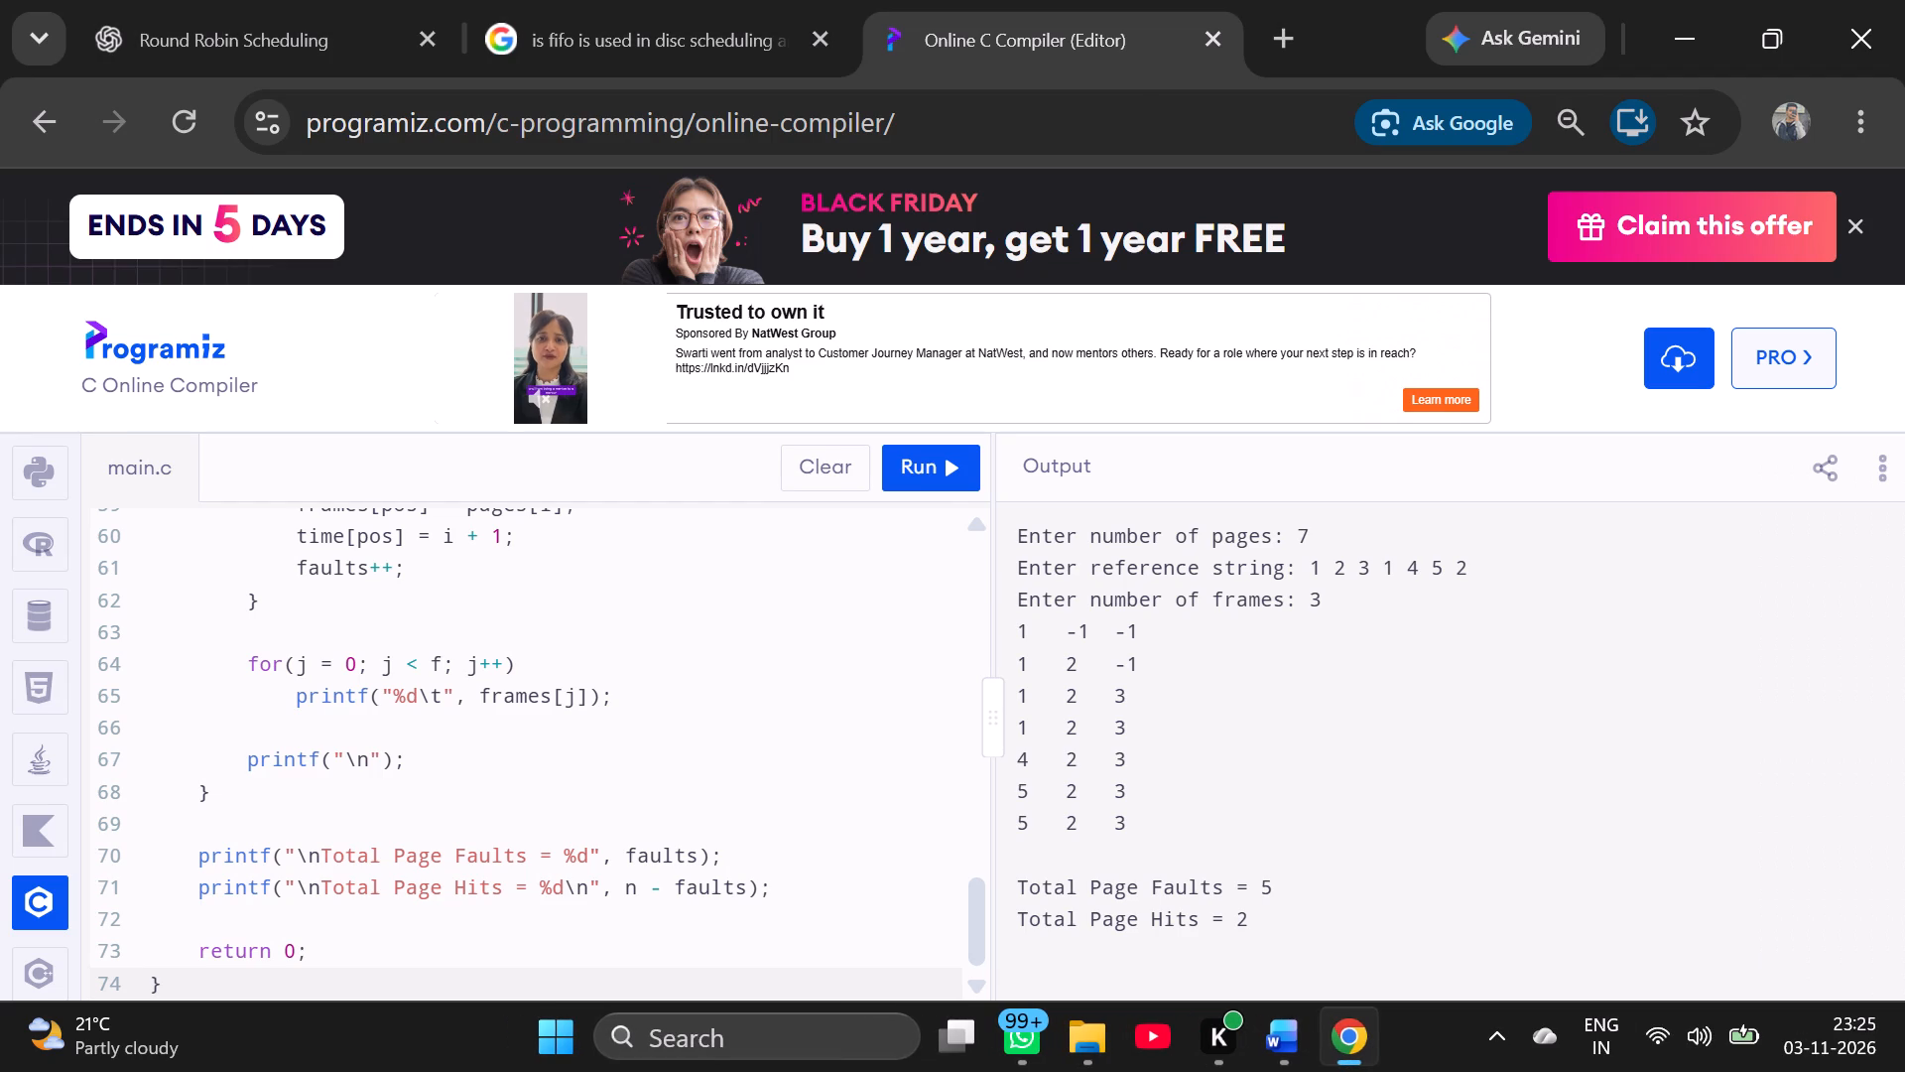
Return to Word and paste the captured output below the MRU section's Output heading, leaving a blank line between them.
left_click(1299, 1032)
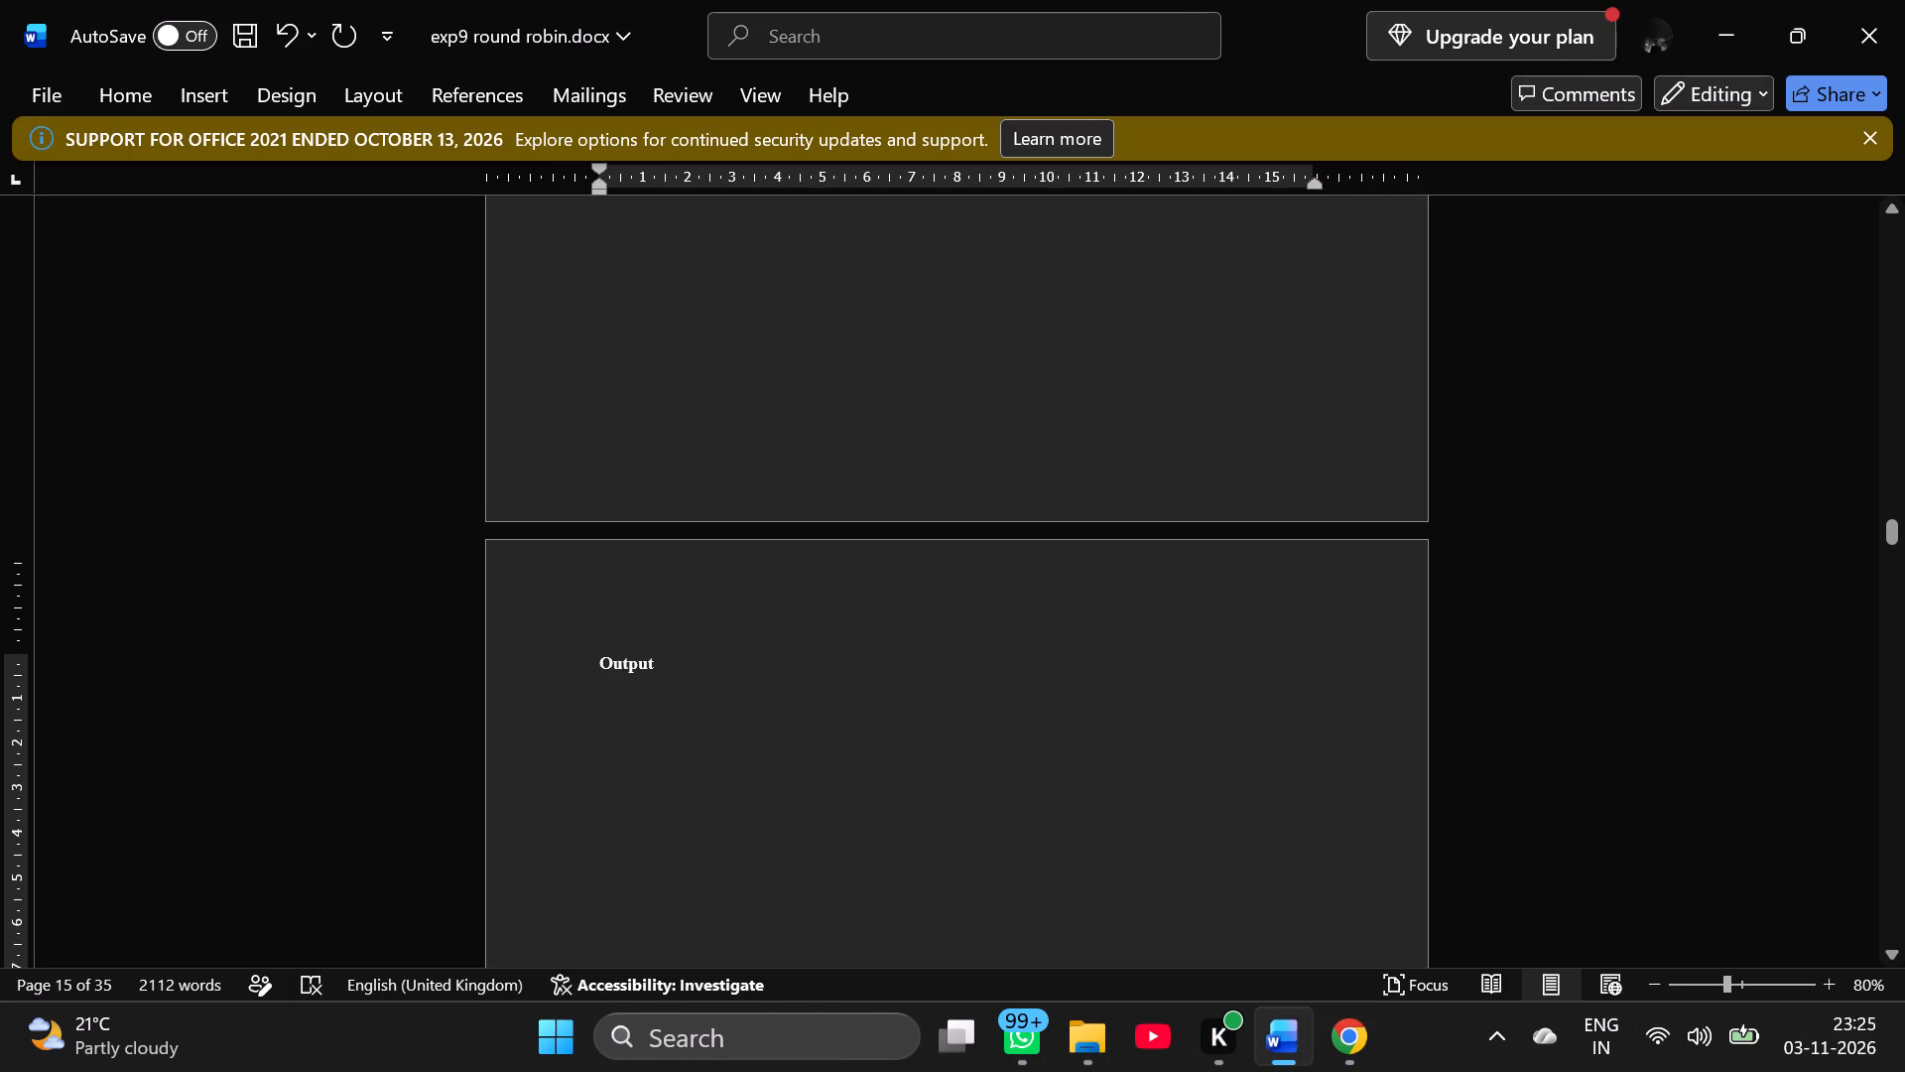
left_click(695, 674)
key("Return")
key("Return")
key("ctrl+v")
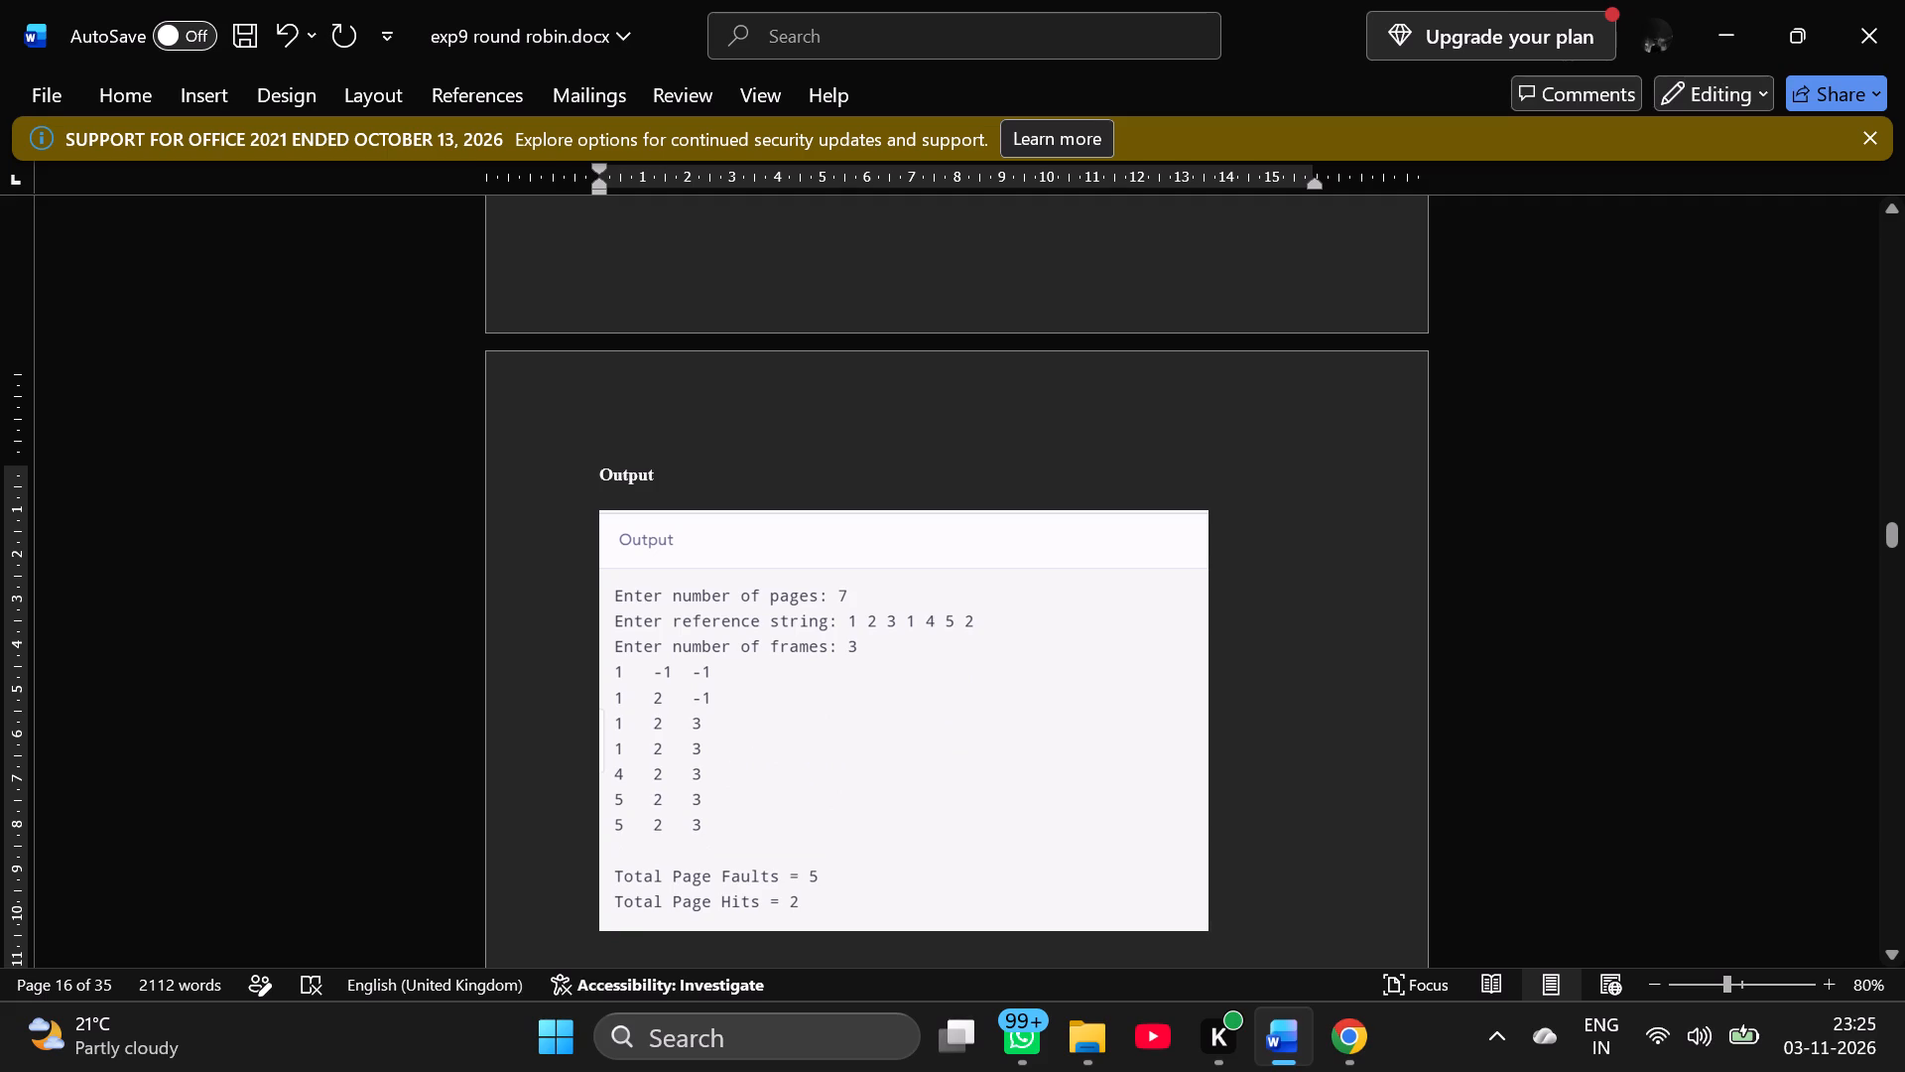
Enlarge the pasted MRU output picture proportionally until its width nearly reaches the text margin.
left_click(1095, 879)
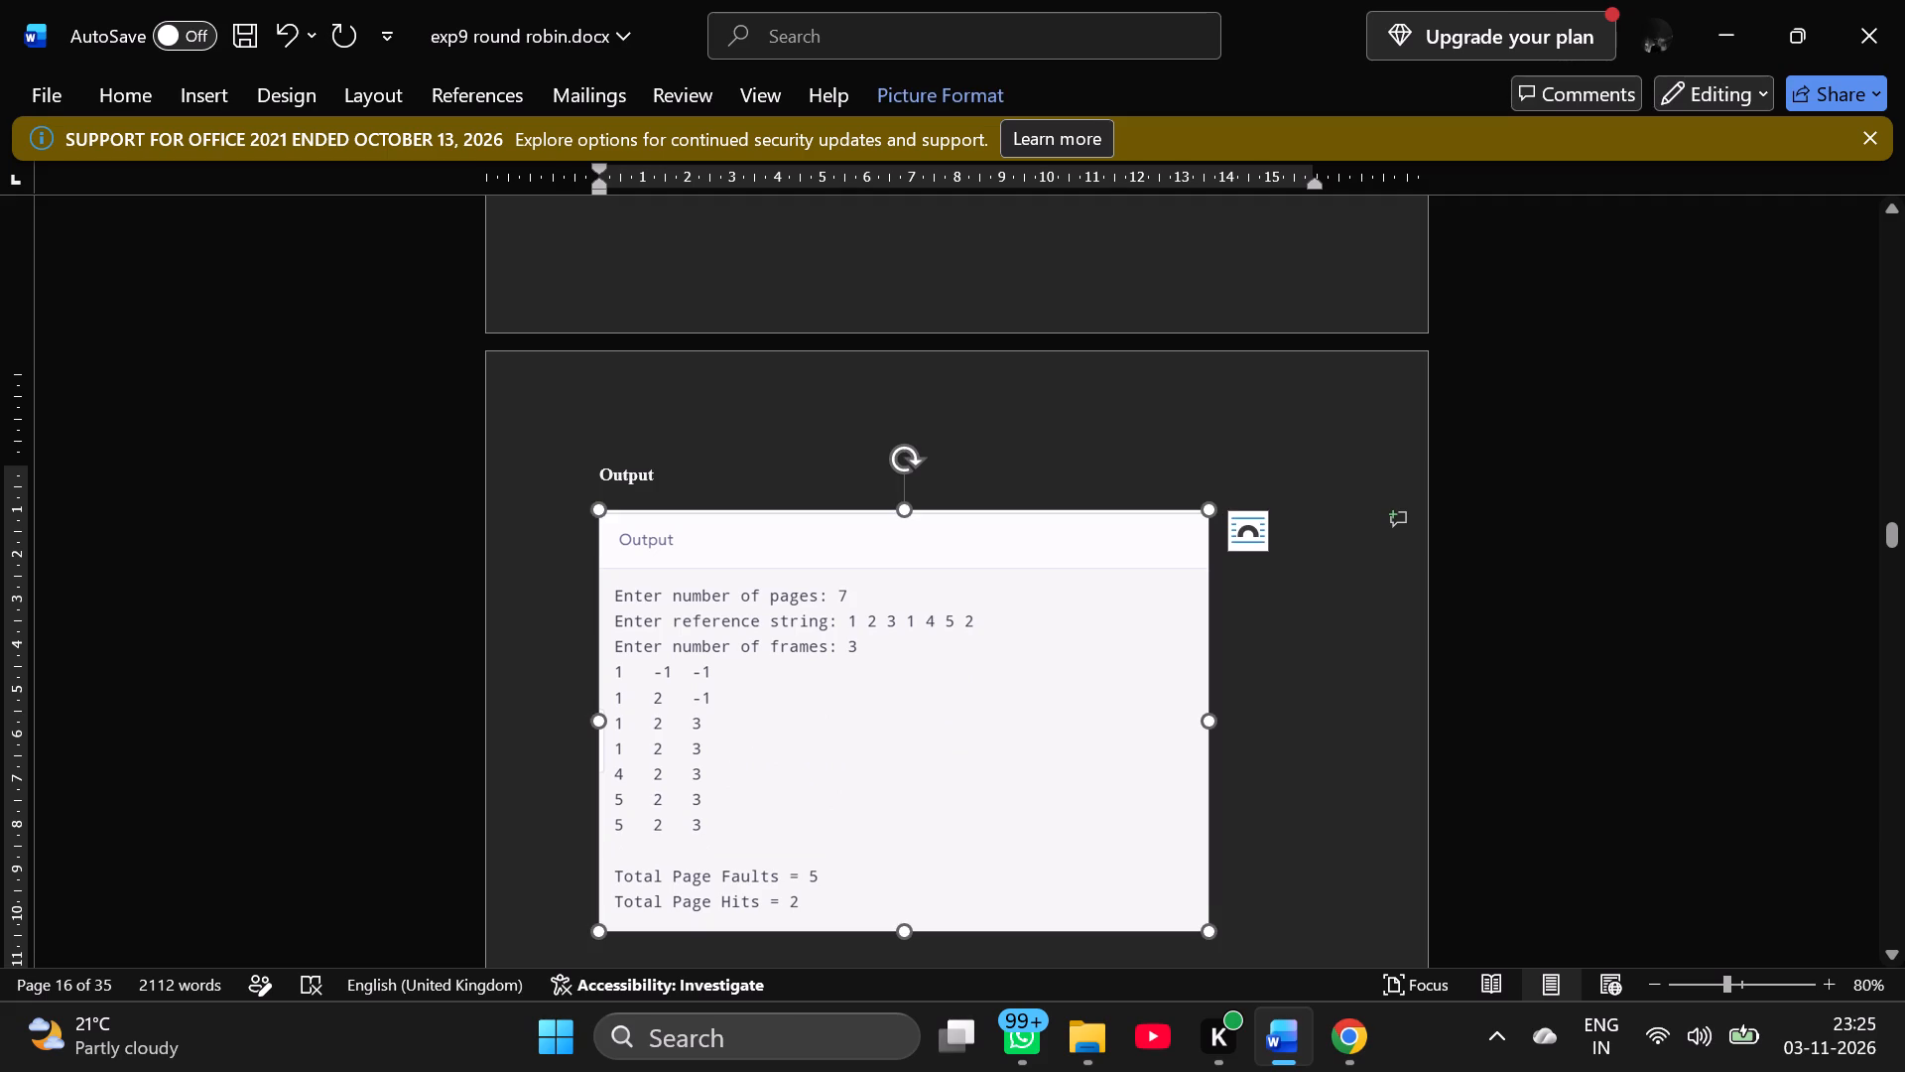
left_click_drag(1211, 932, 1302, 946)
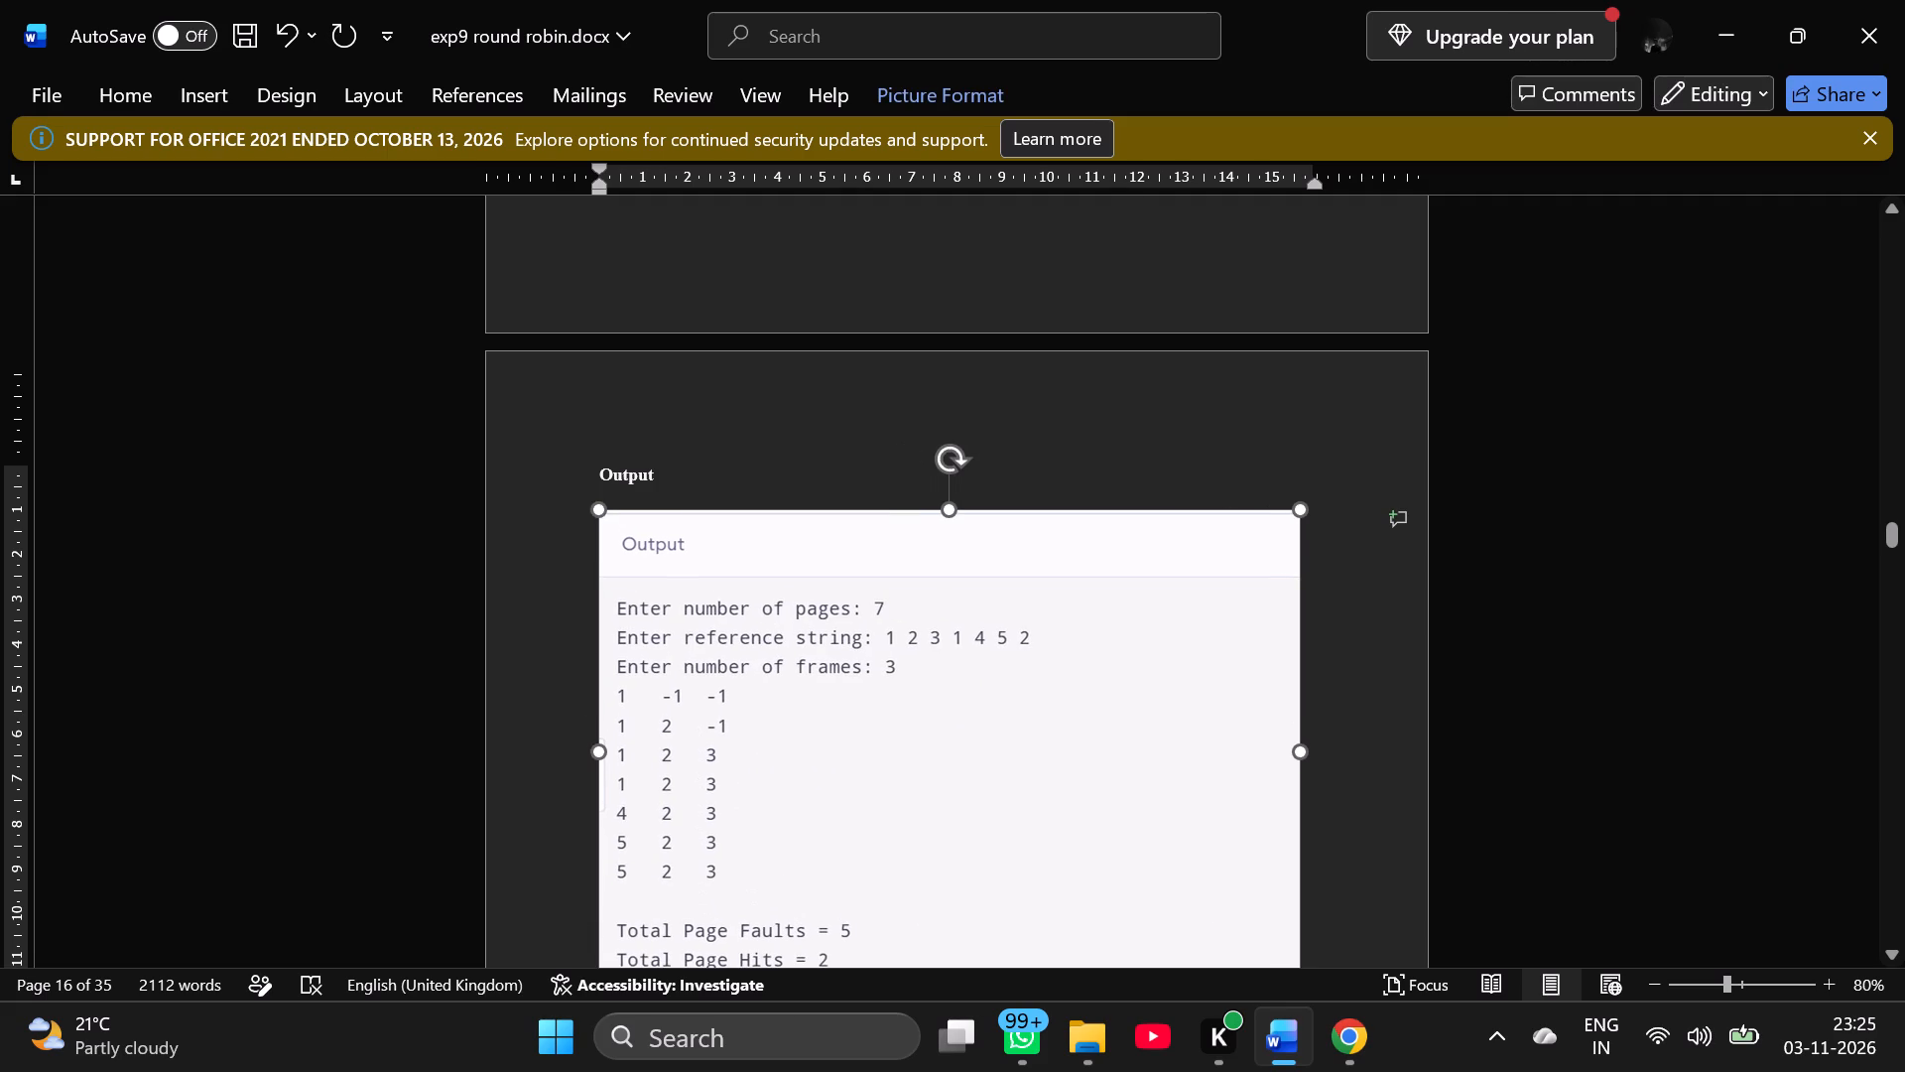
left_click(1569, 806)
Enlarge the LRU section's output picture on page 13 proportionally to span the full text width.
scroll(1569, 806, "up", 5)
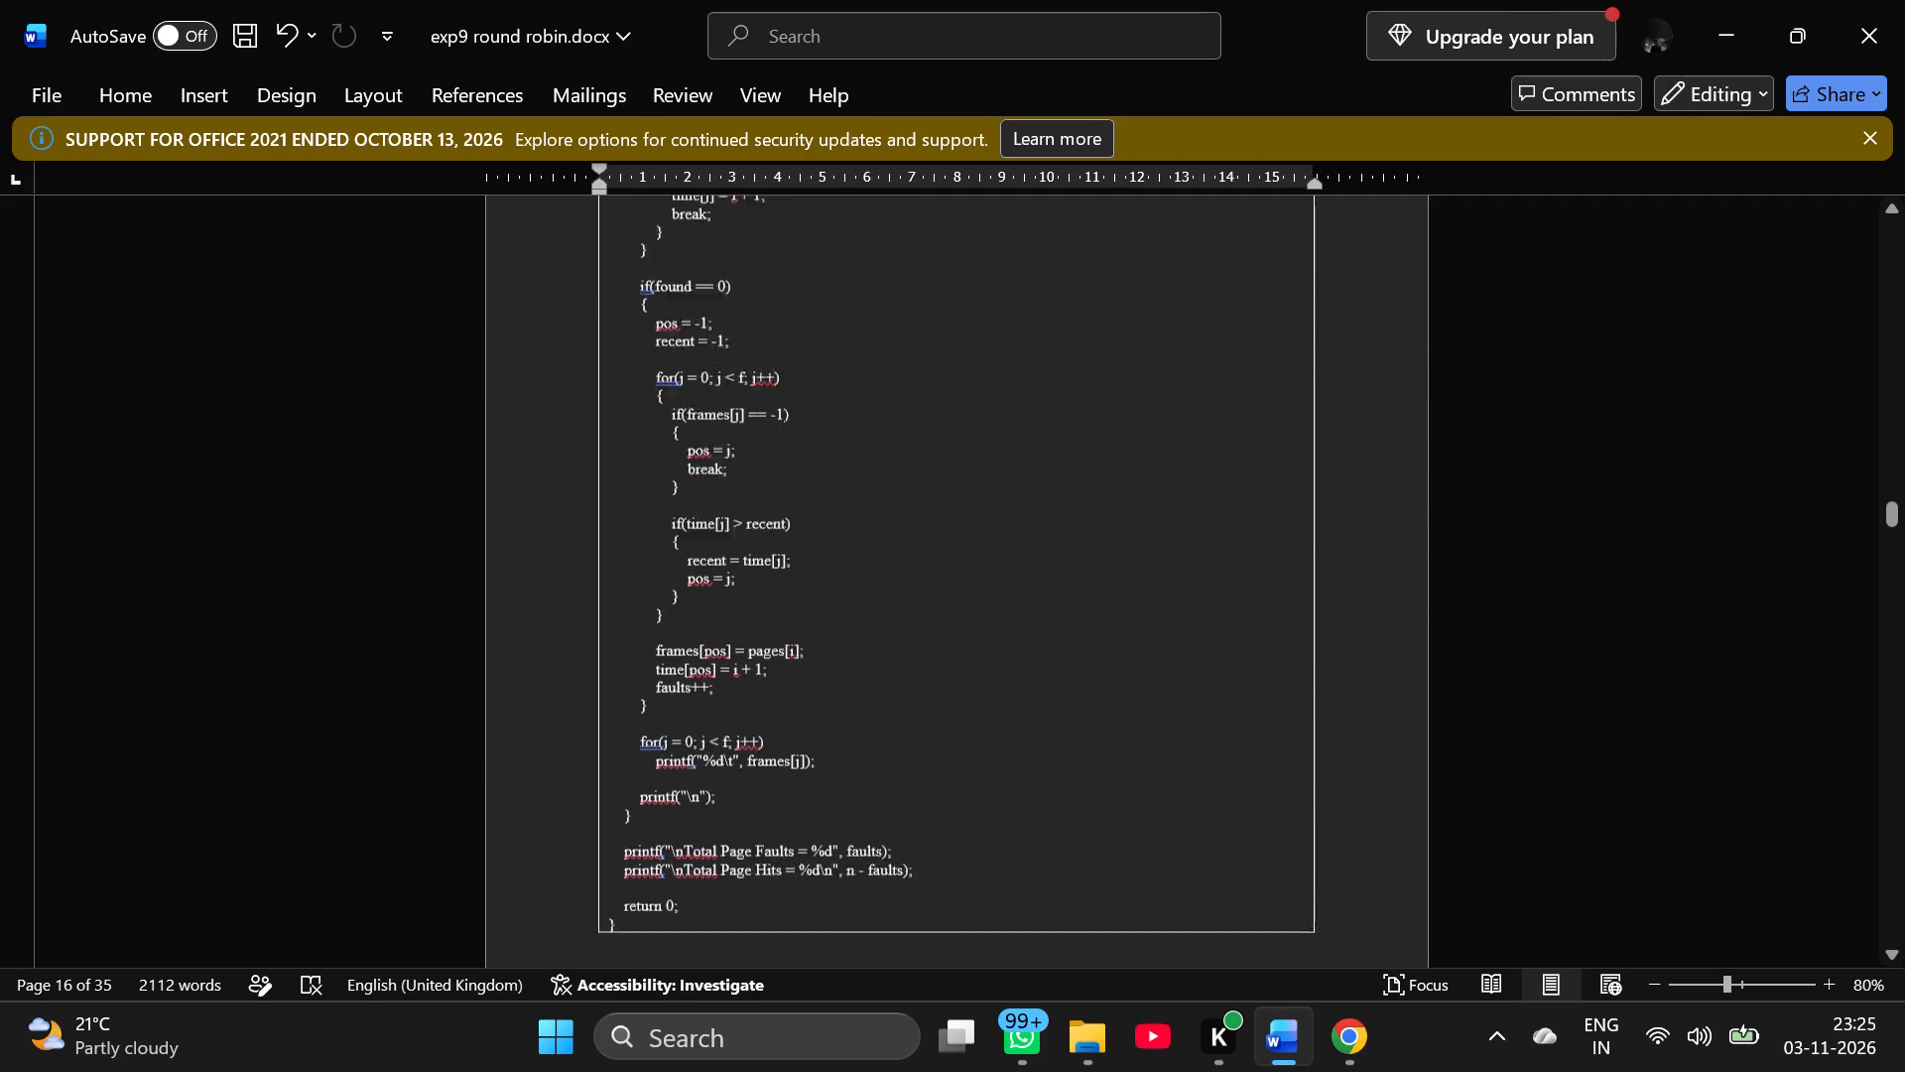
scroll(1569, 806, "up", 3)
left_click(1166, 681)
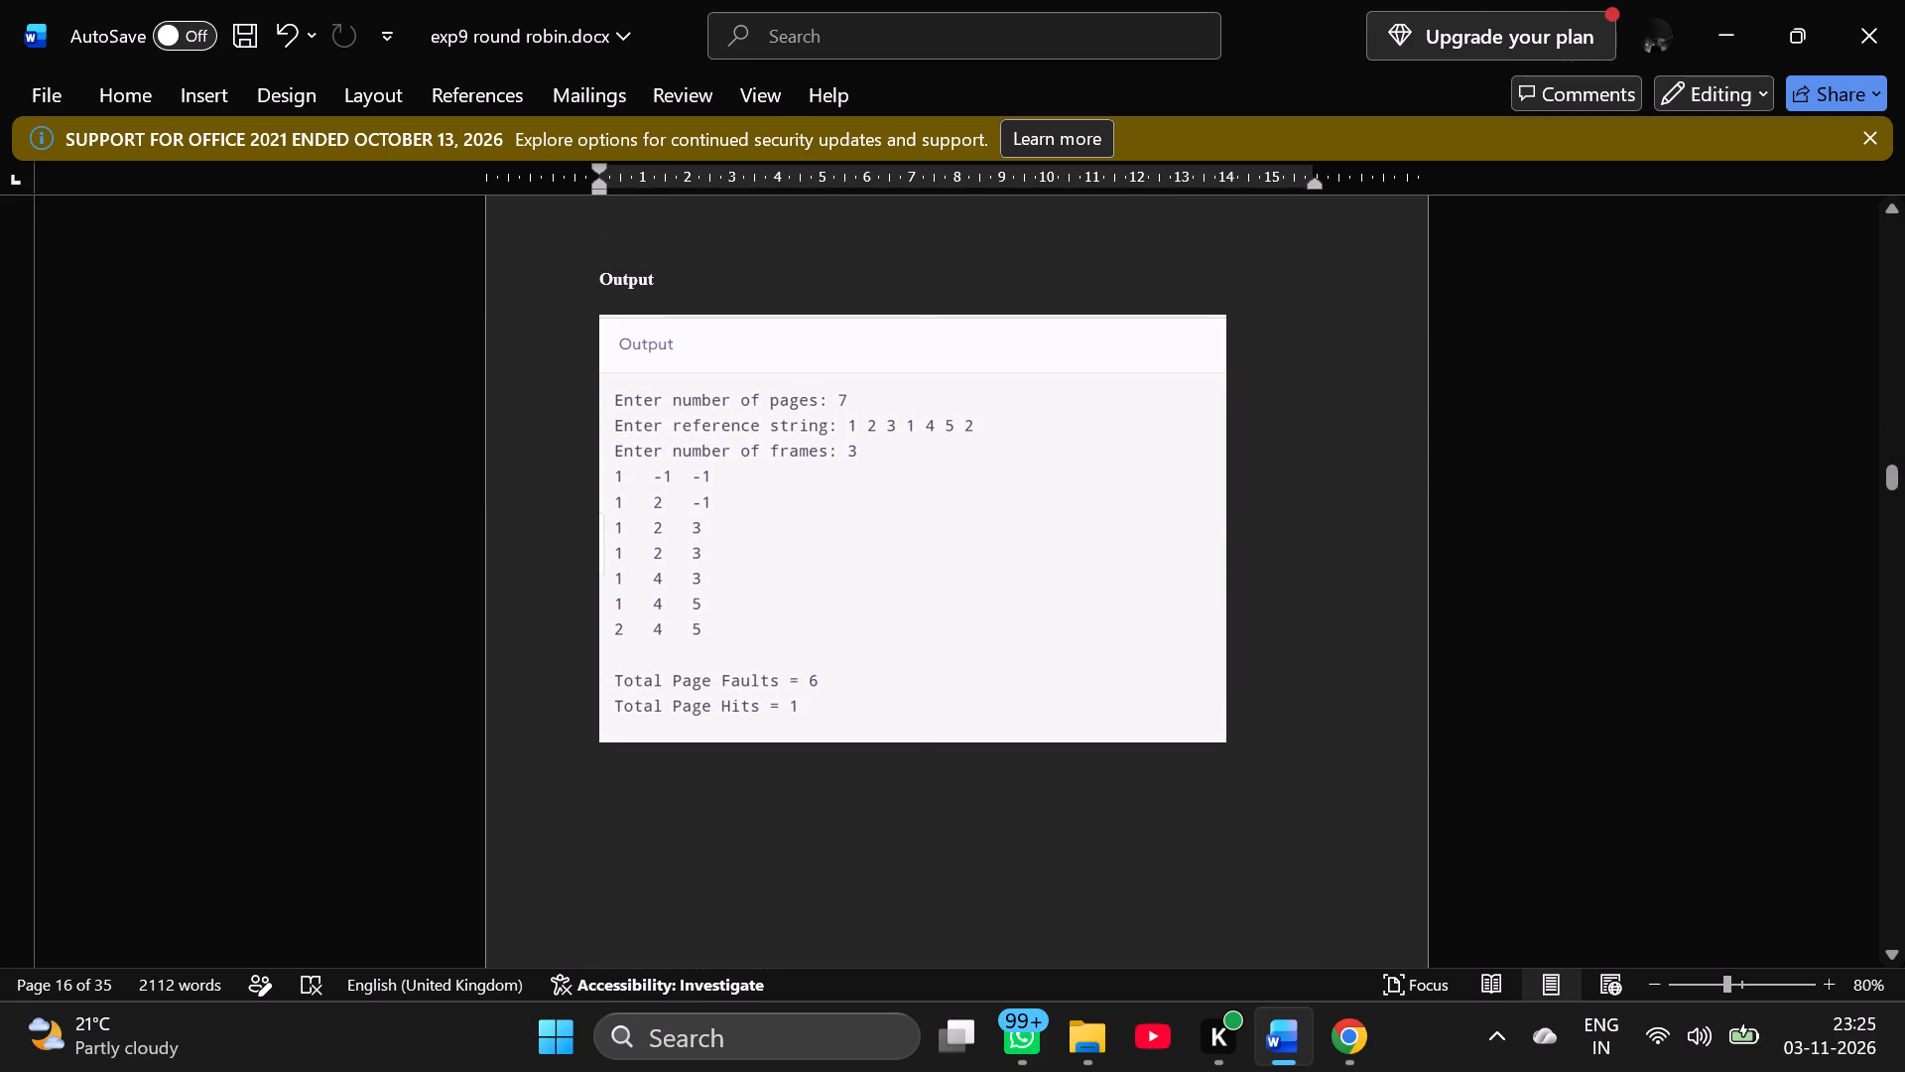
left_click_drag(1226, 740, 1294, 774)
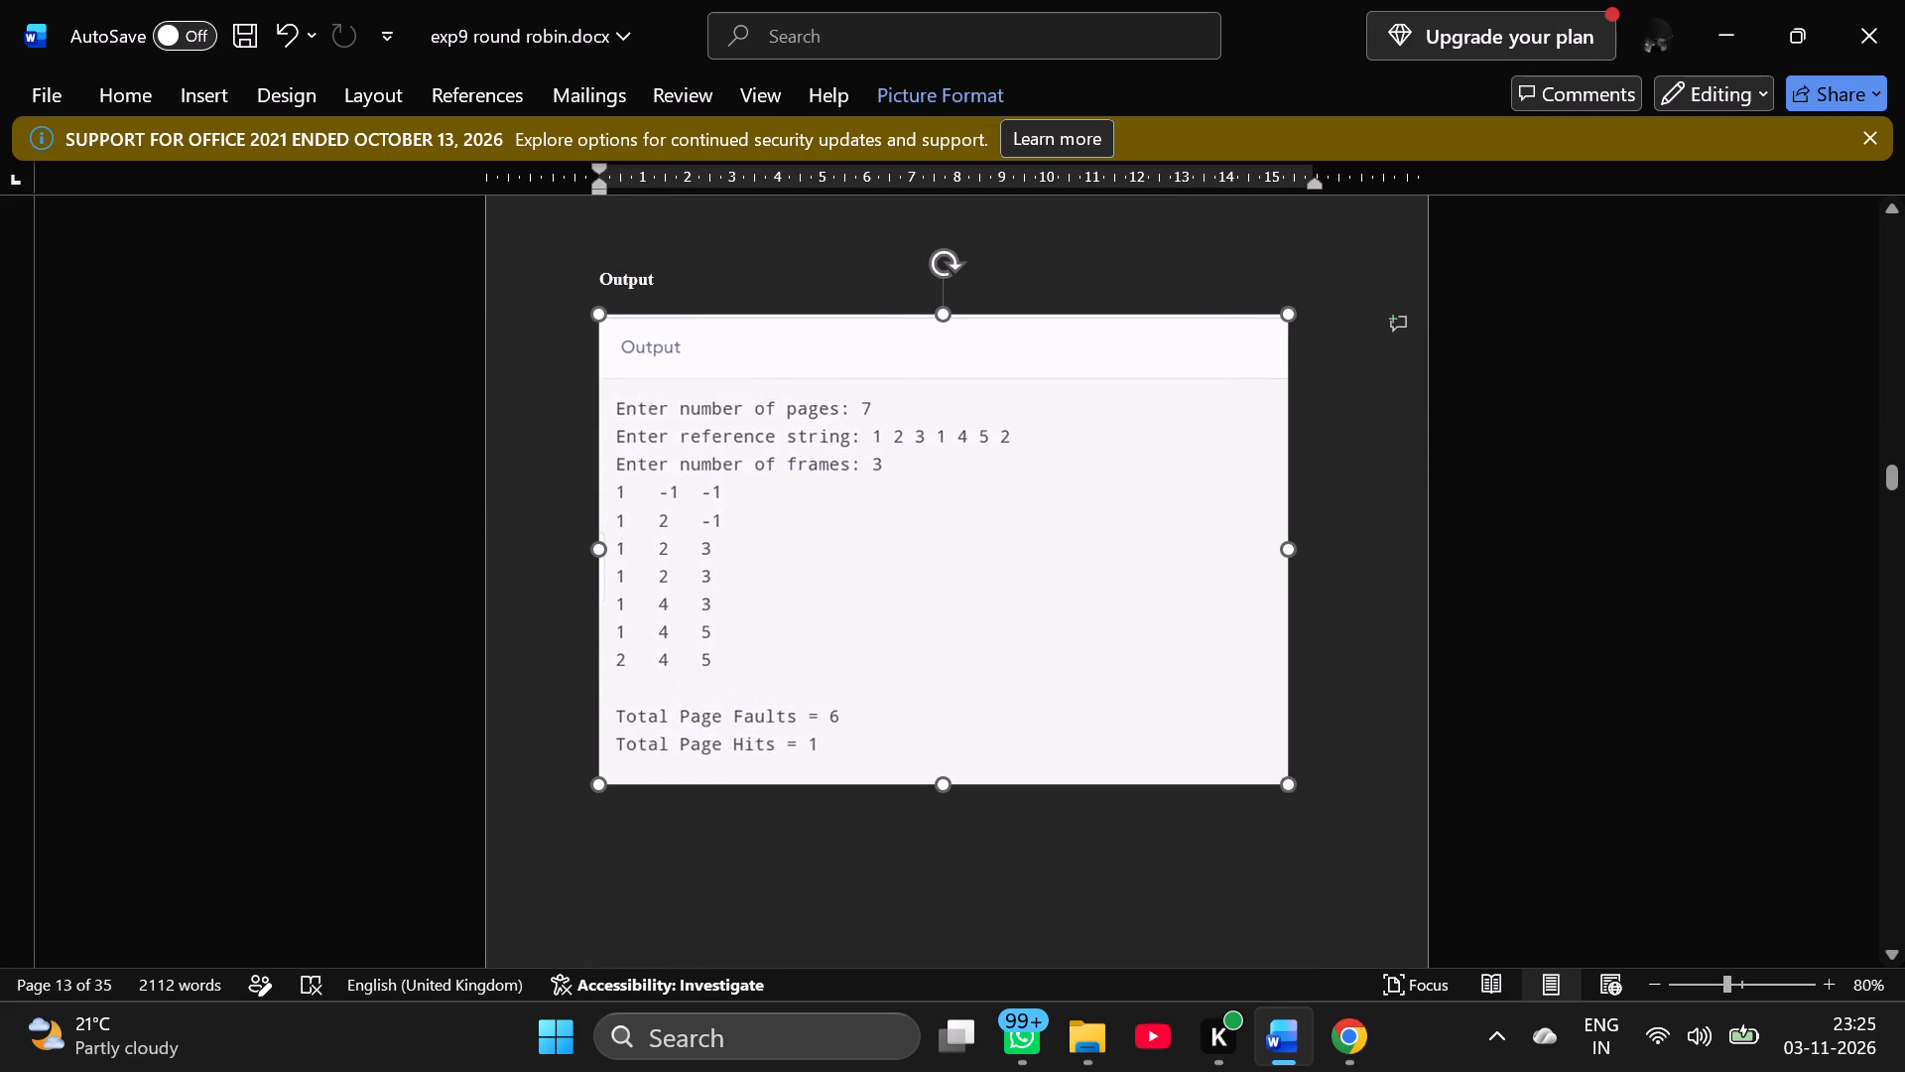
left_click_drag(1294, 774, 1316, 784)
left_click(1679, 625)
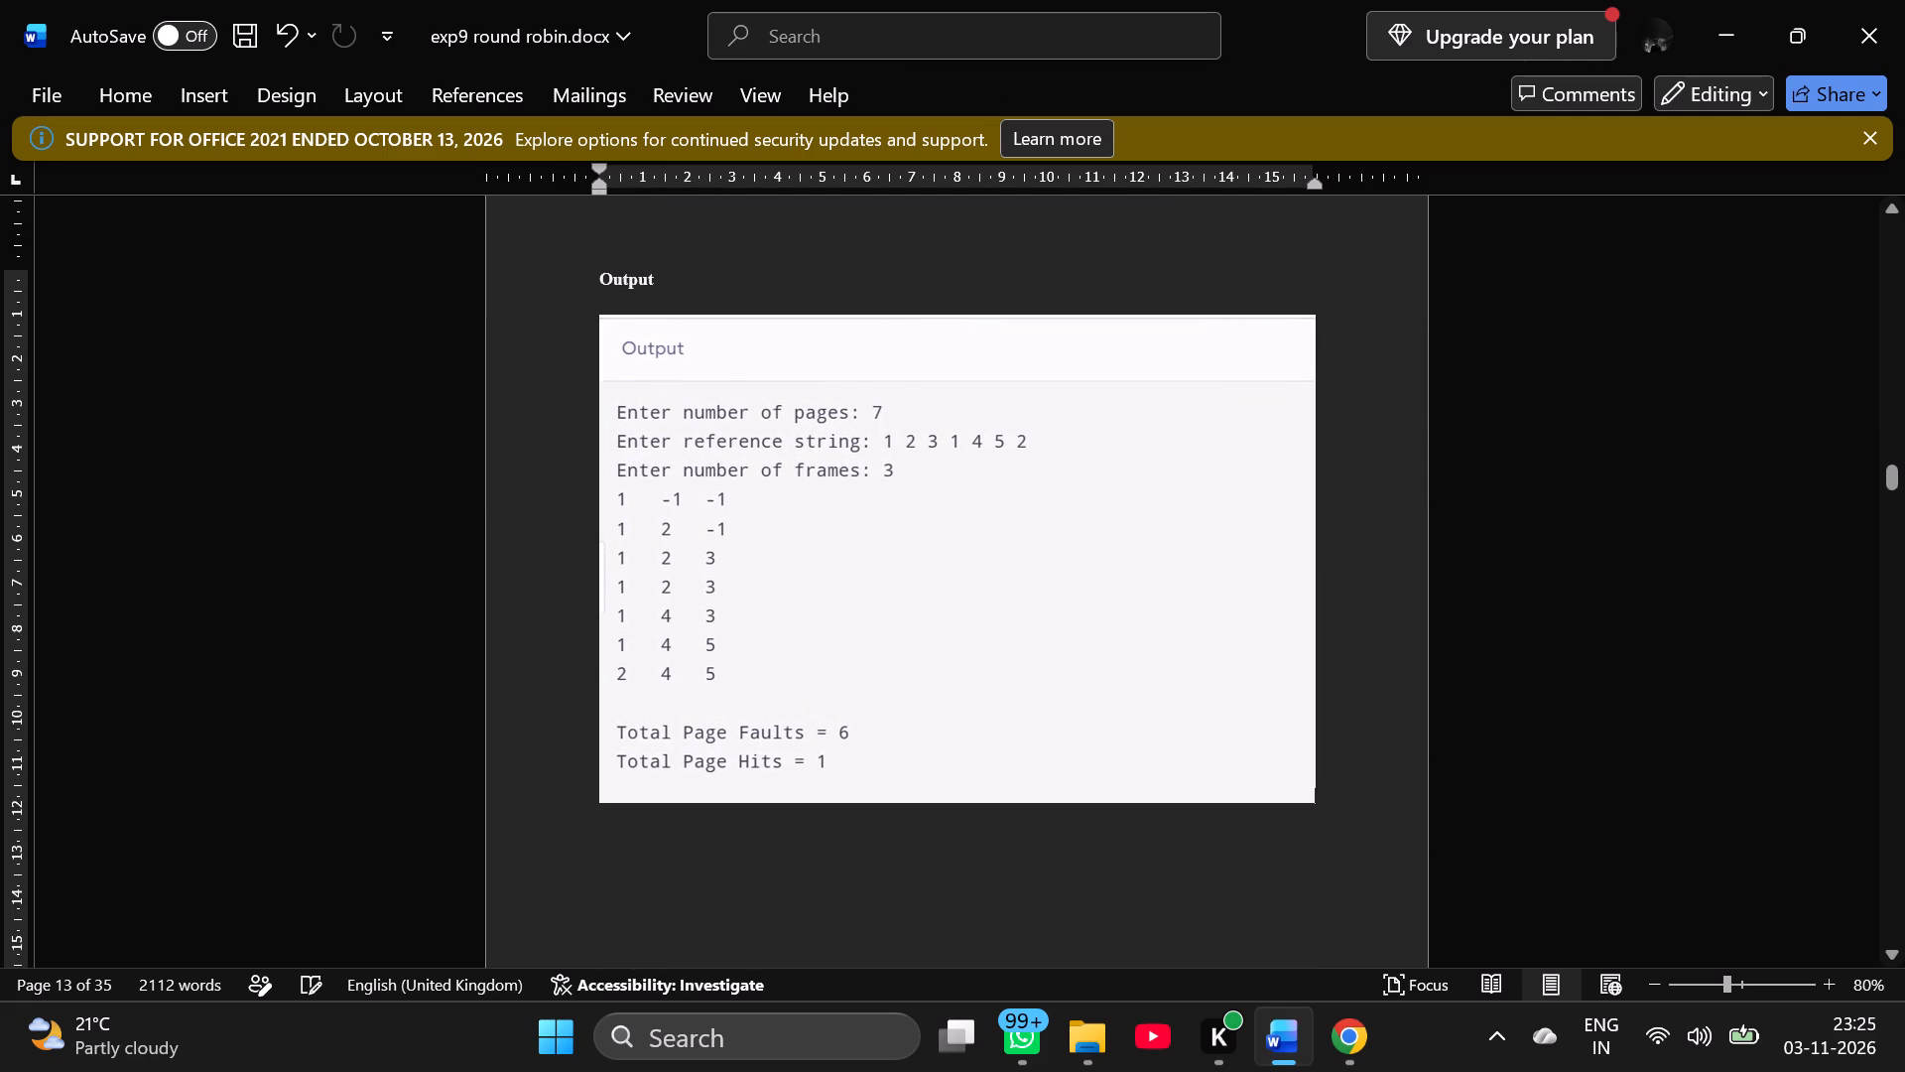
Enlarge the output picture on page 10, in the section before LRU, proportionally to nearly the full text width.
scroll(1679, 625, "up", 9)
left_click(1096, 645)
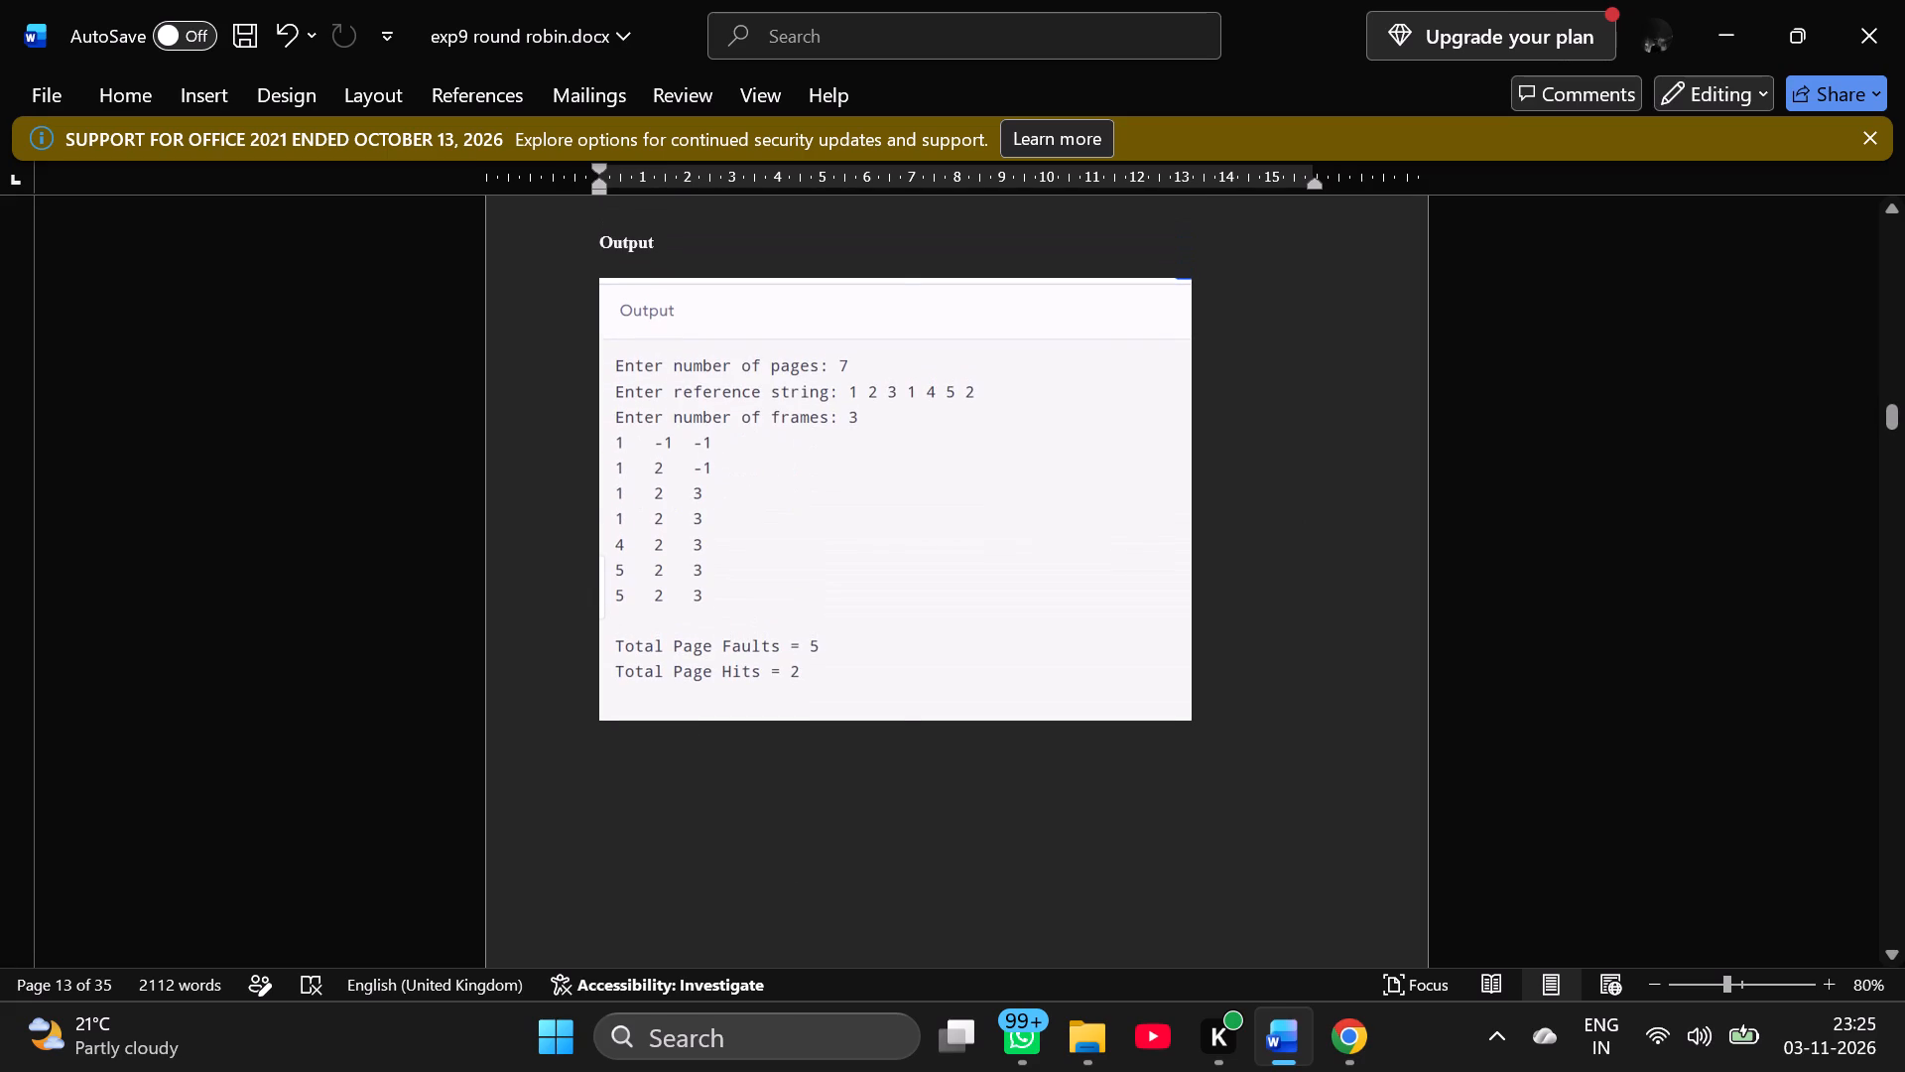
left_click_drag(1193, 720, 1259, 759)
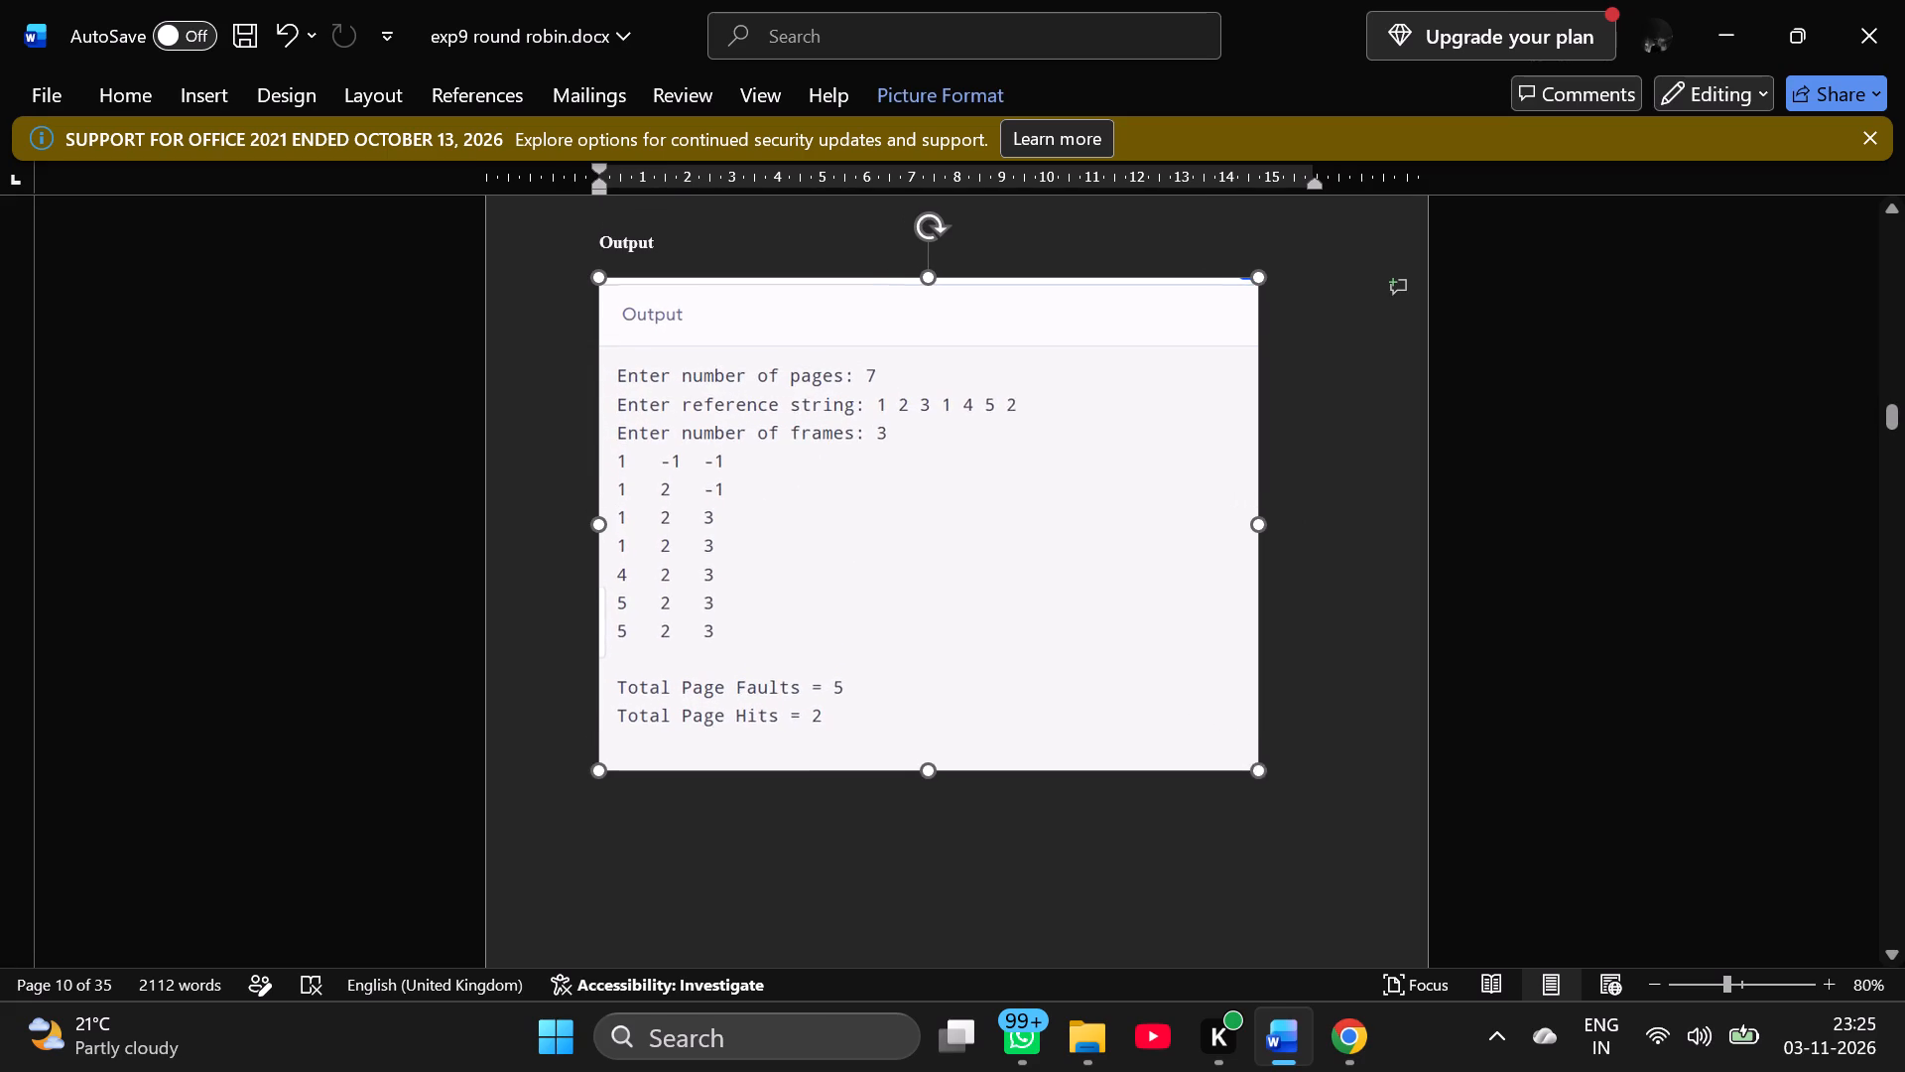
left_click_drag(1259, 759, 1297, 777)
left_click(1492, 705)
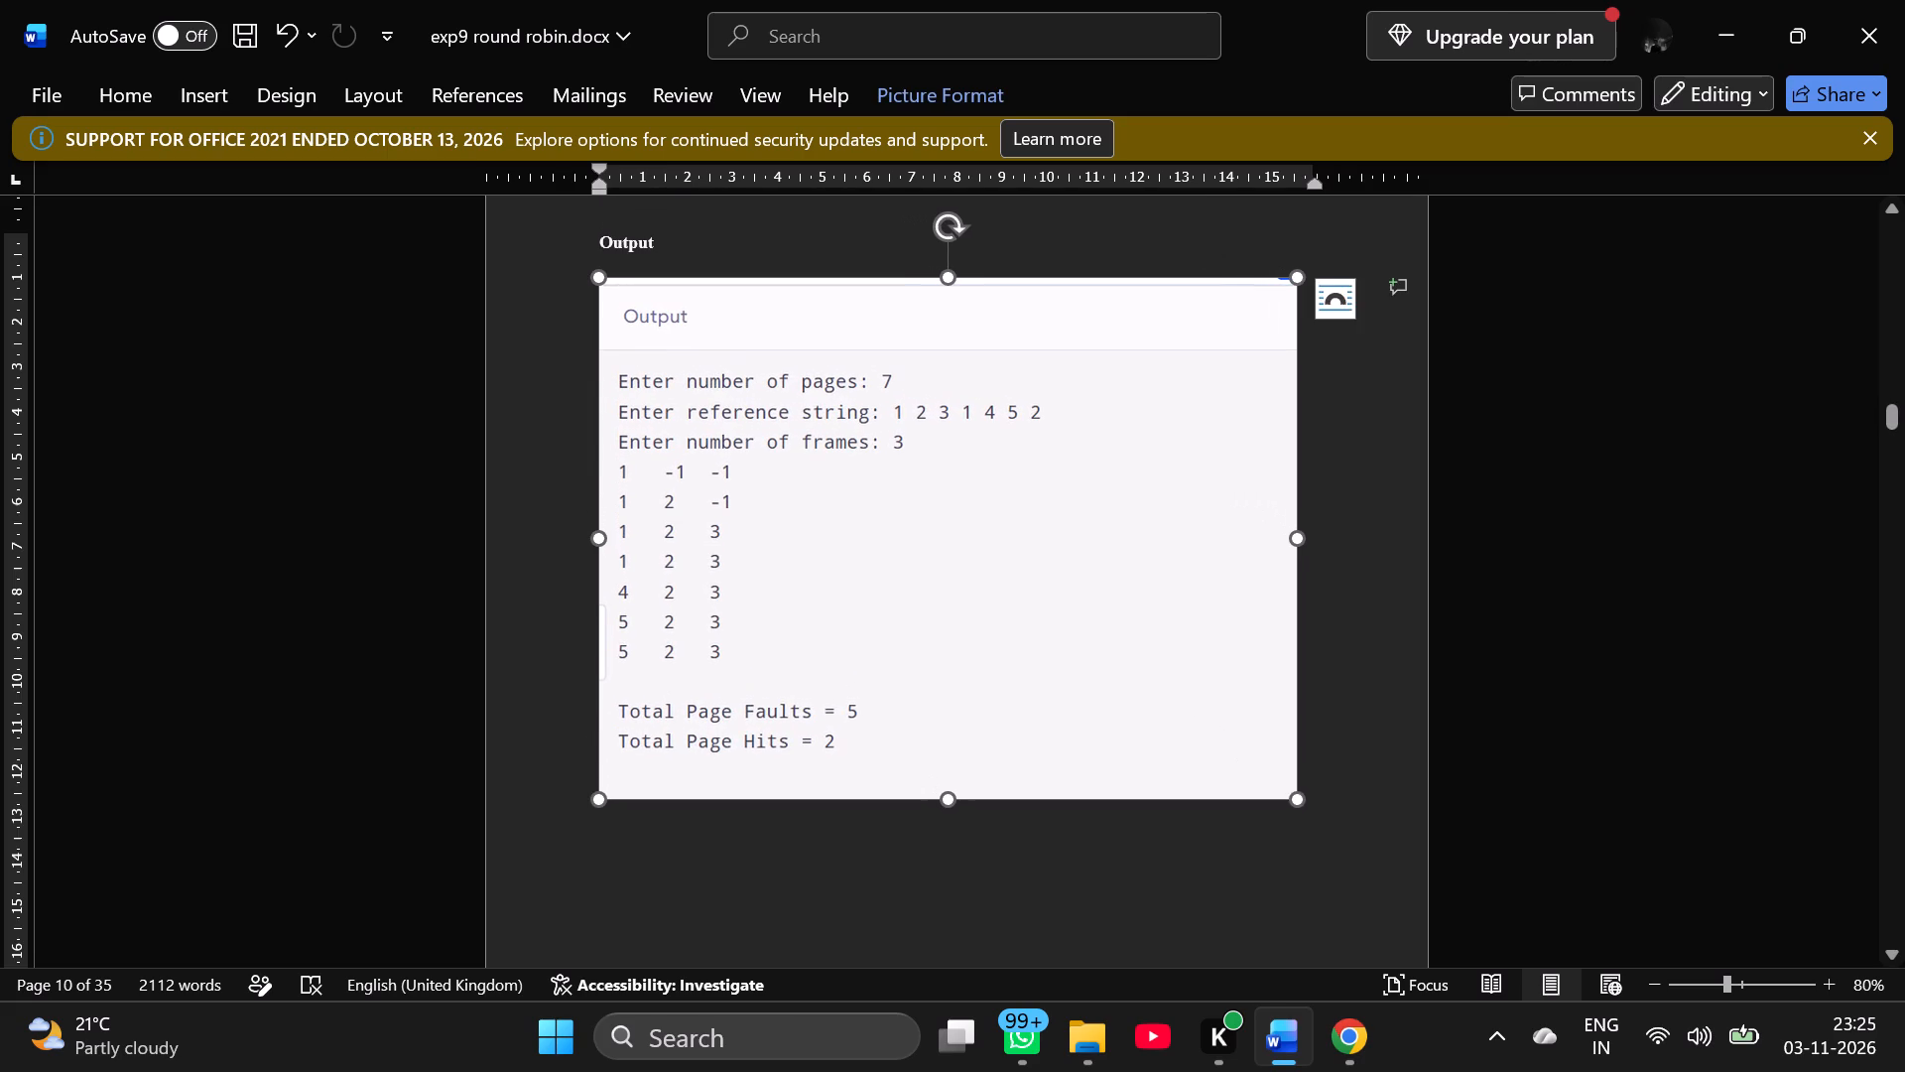
Examine the output pictures and page layout across the page replacement sections, going past the MRU output and back to the LRU heading.
scroll(1492, 705, "up", 8)
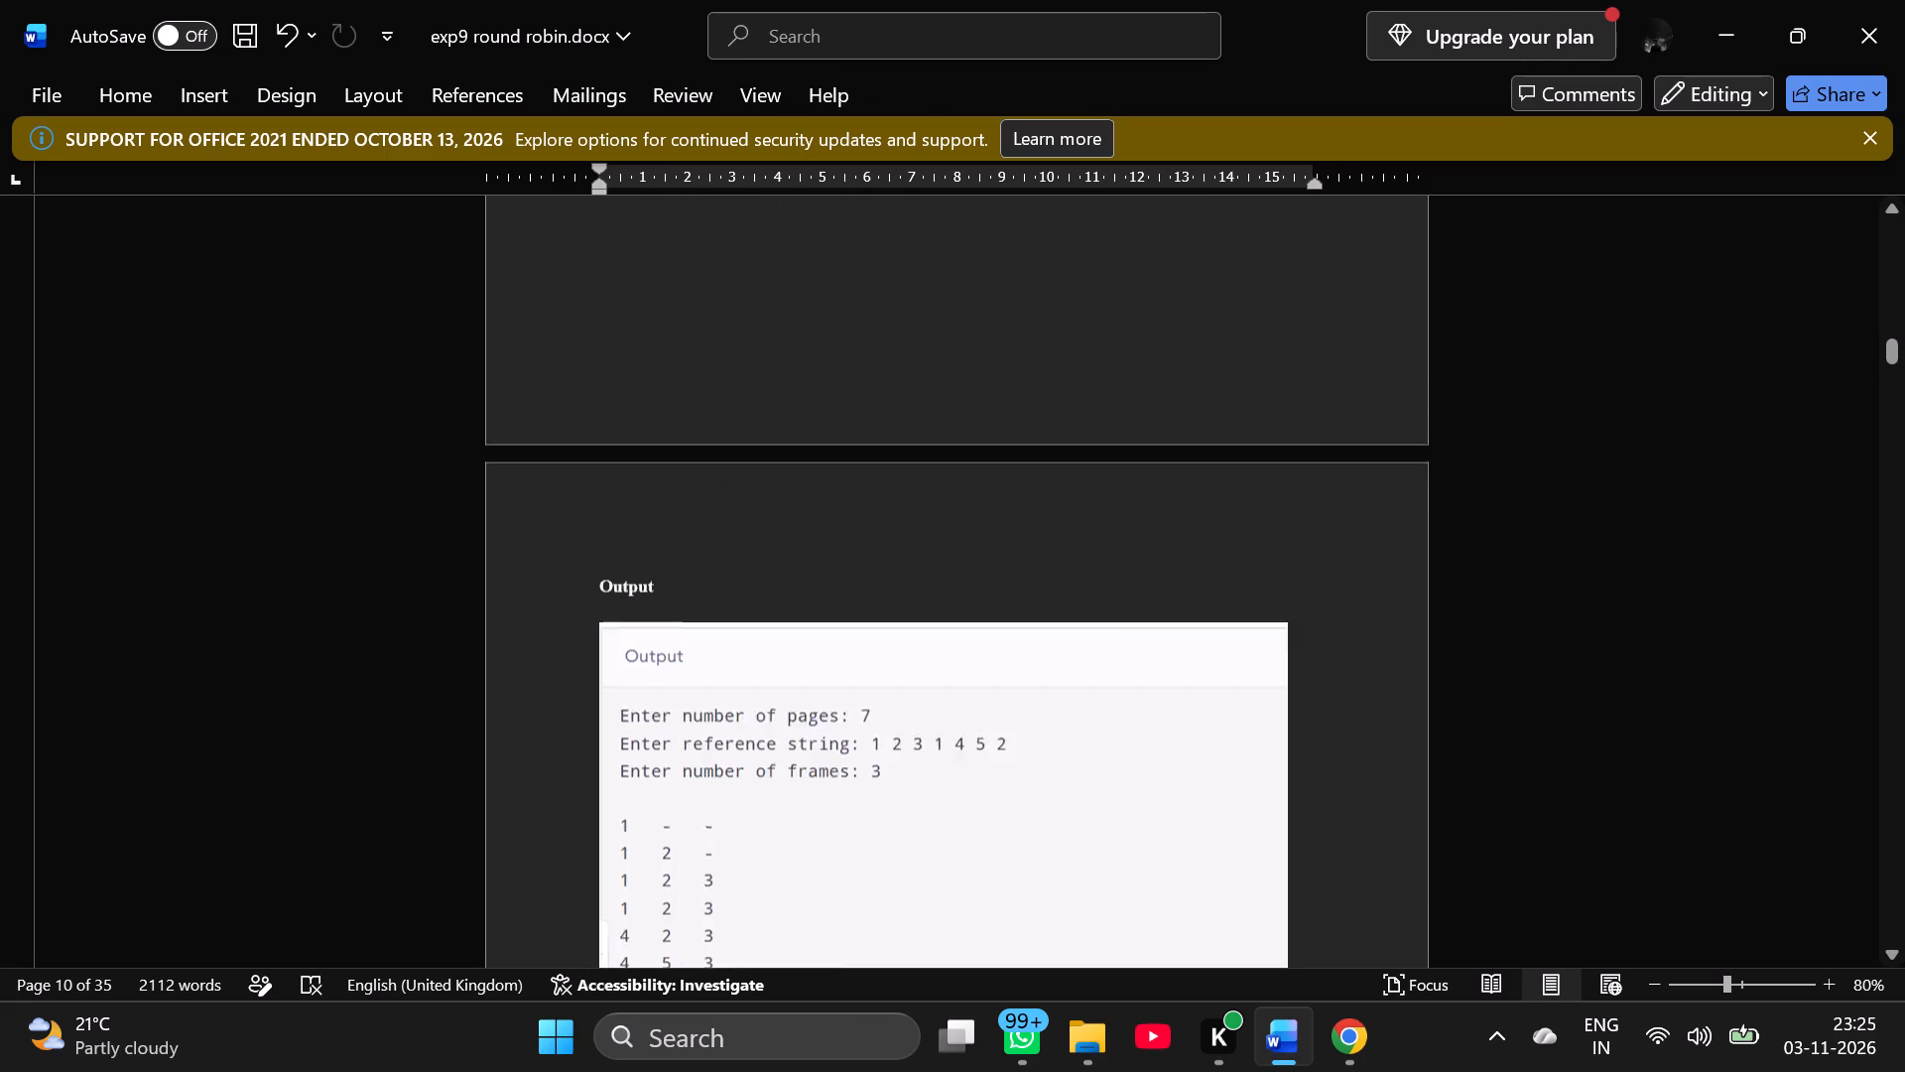
scroll(1492, 705, "down", 10)
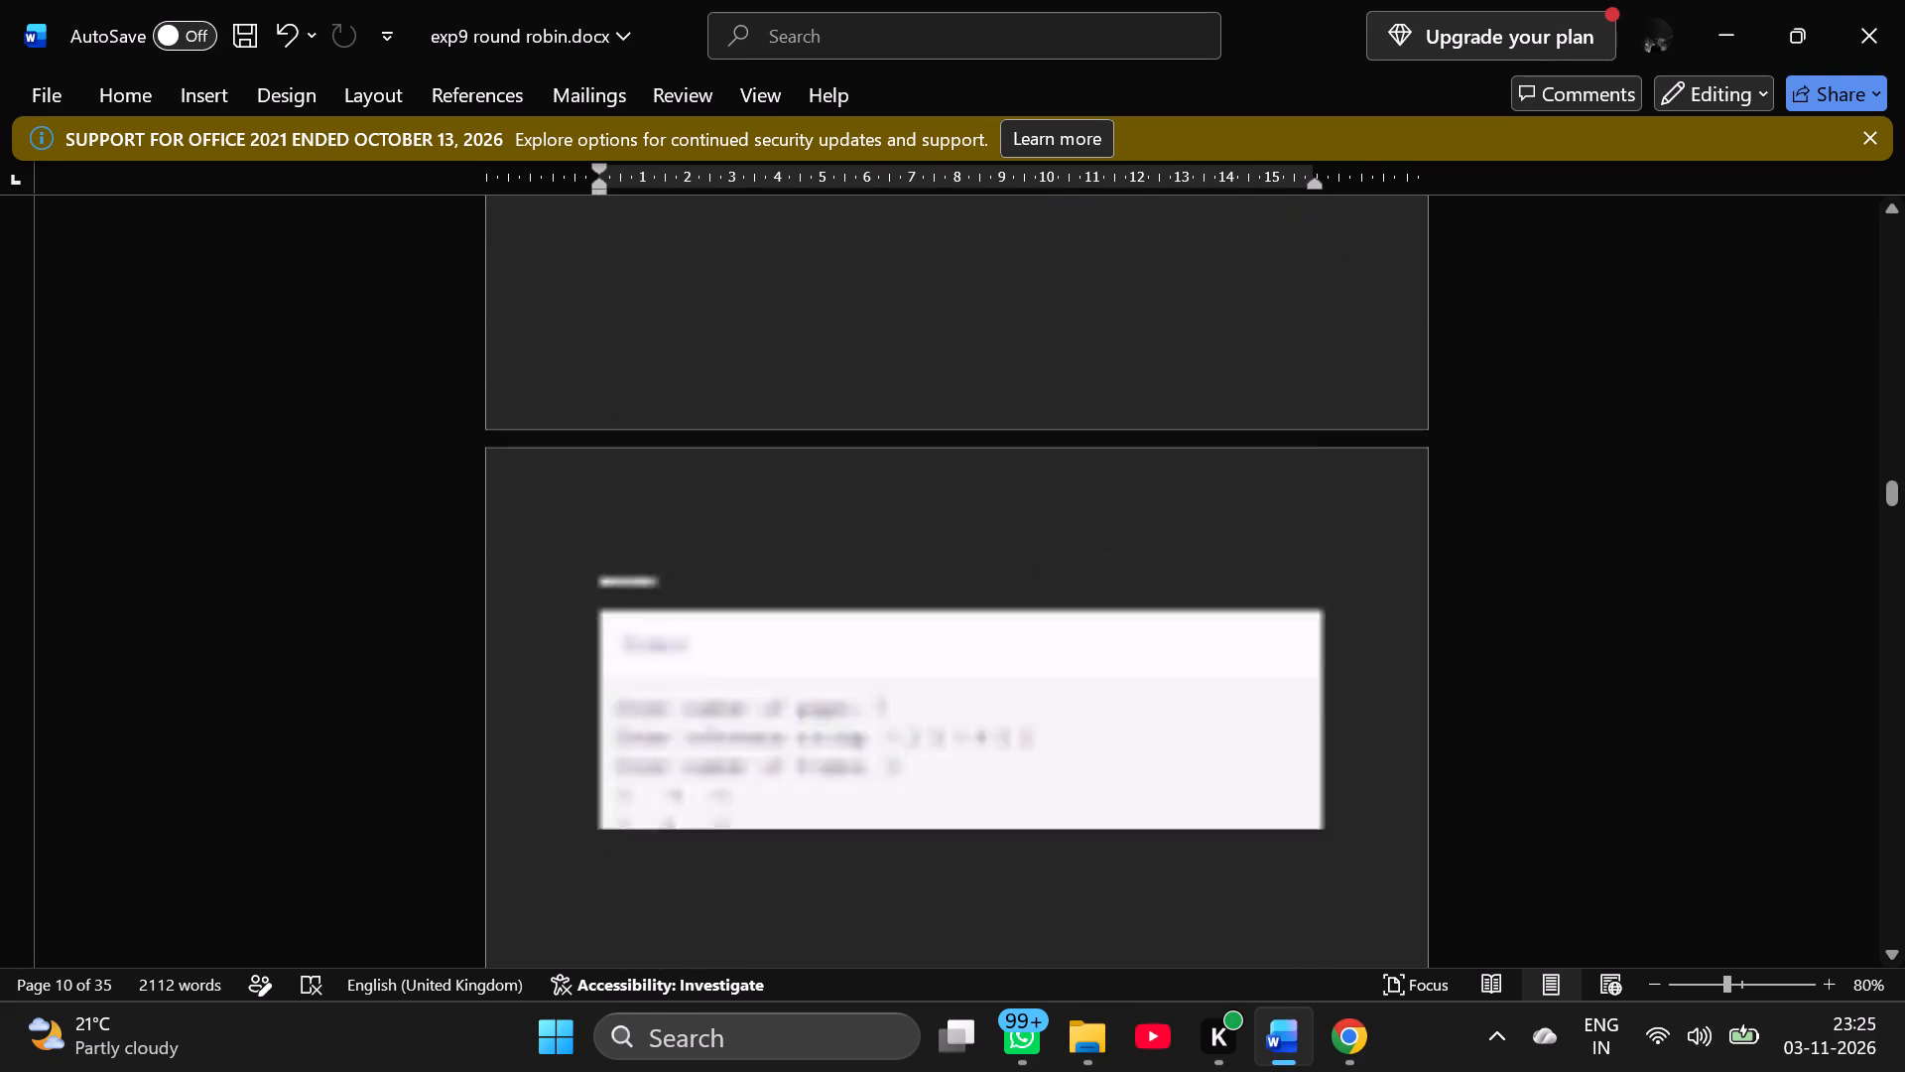
scroll(1492, 705, "down", 6)
scroll(1492, 705, "up", 4)
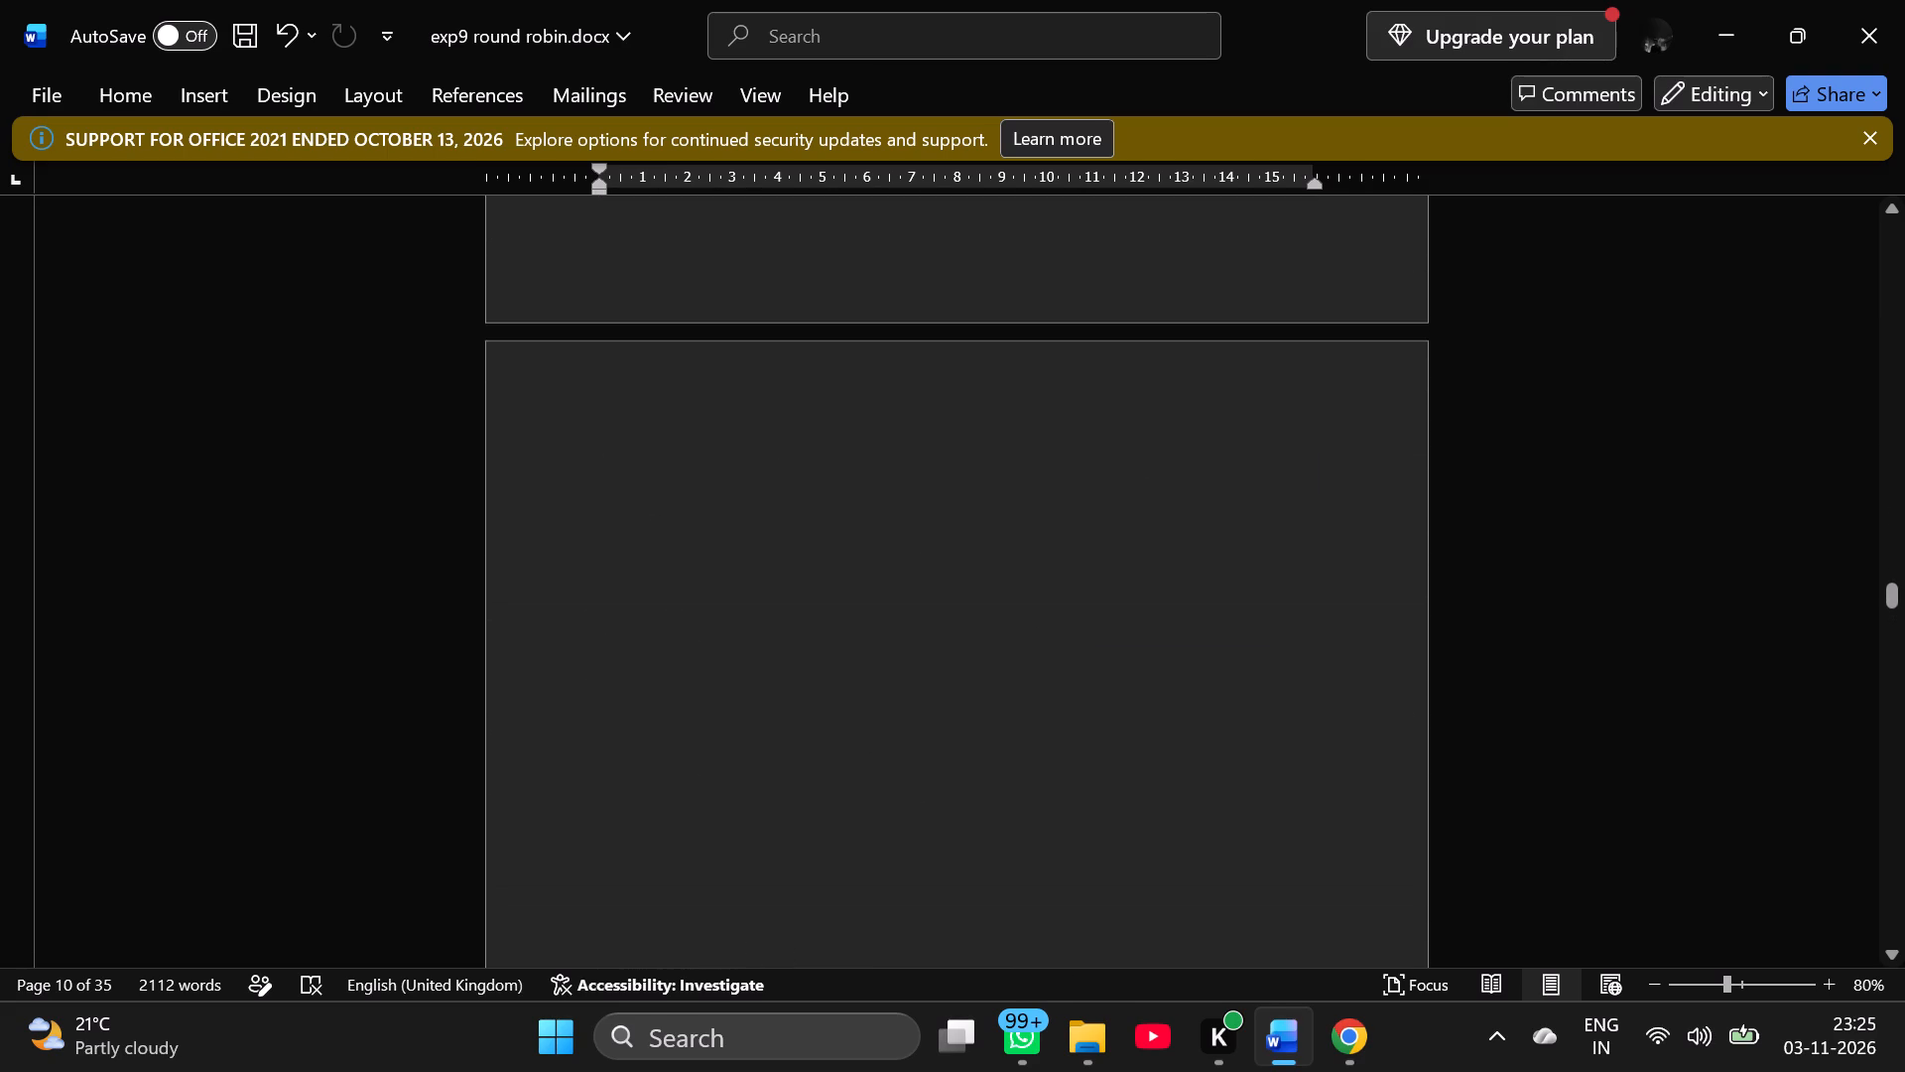
scroll(1492, 705, "up", 8)
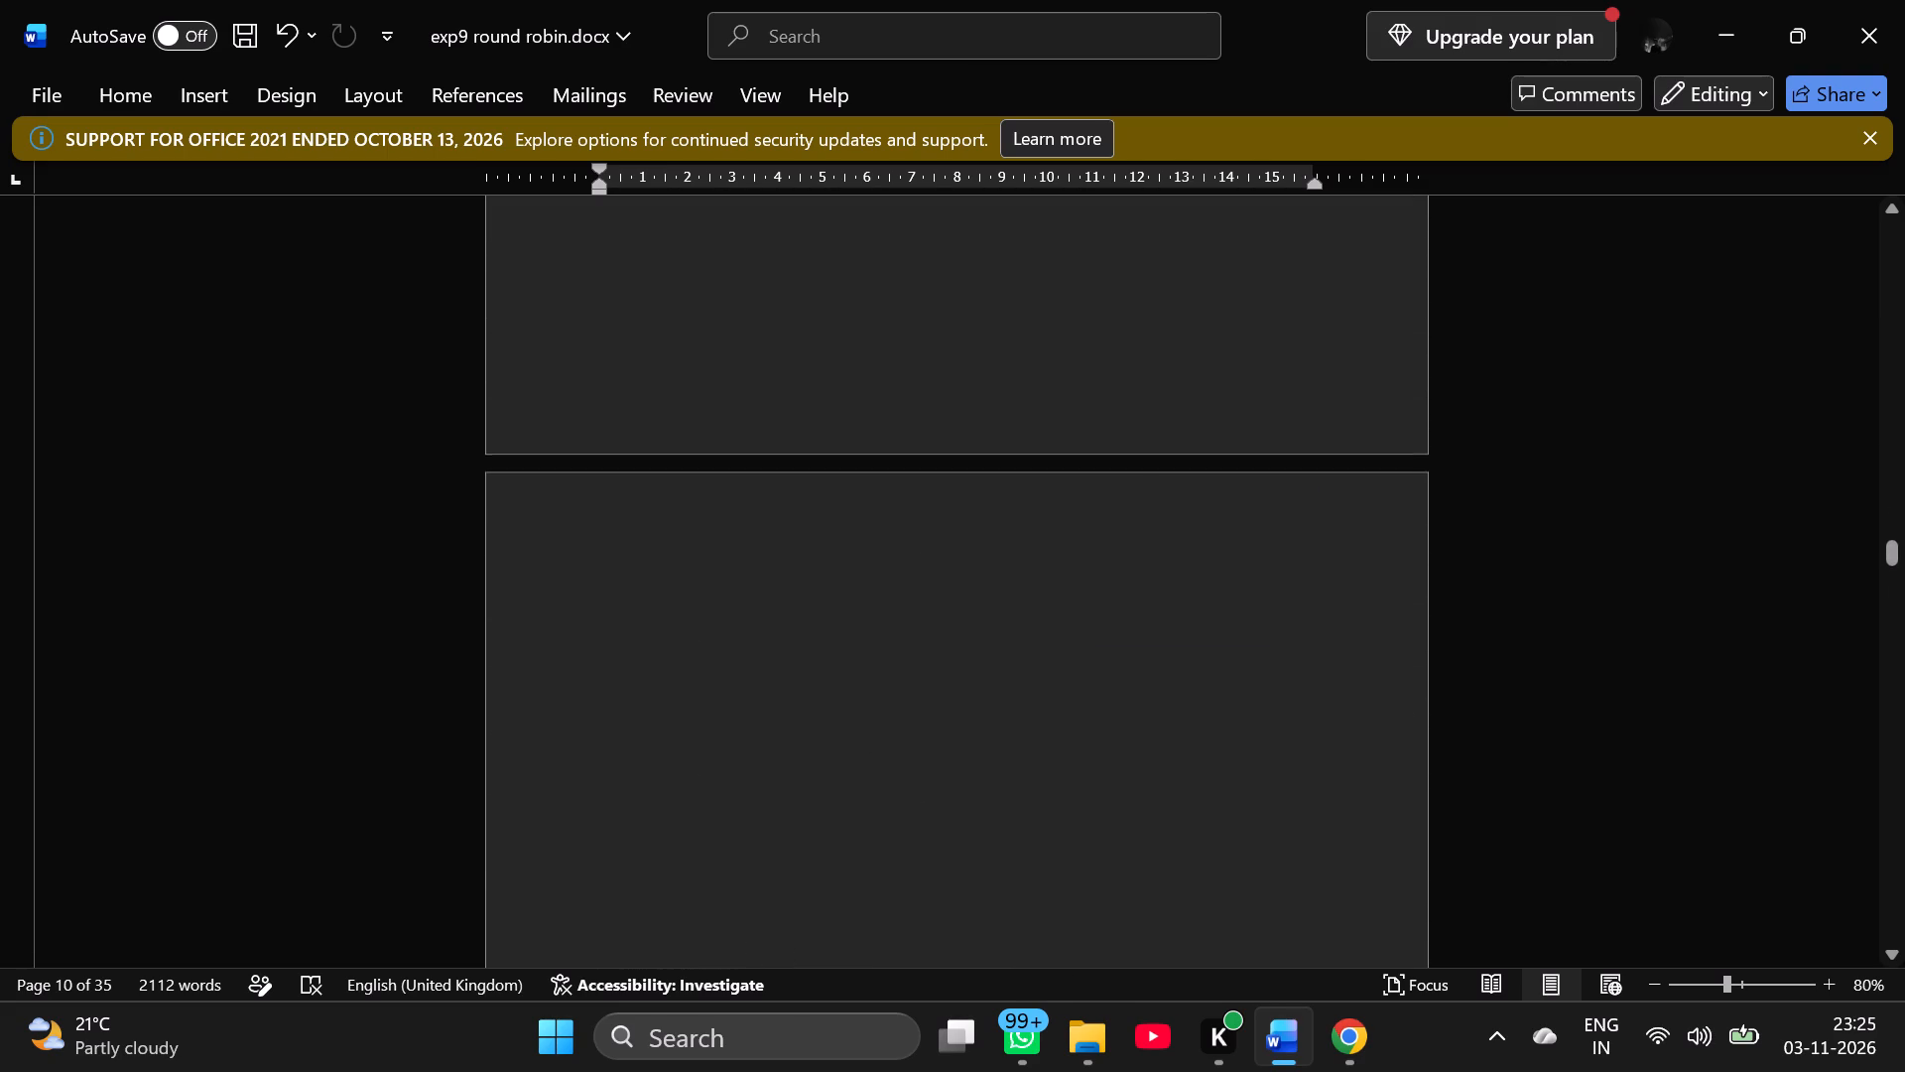
scroll(1492, 705, "up", 8)
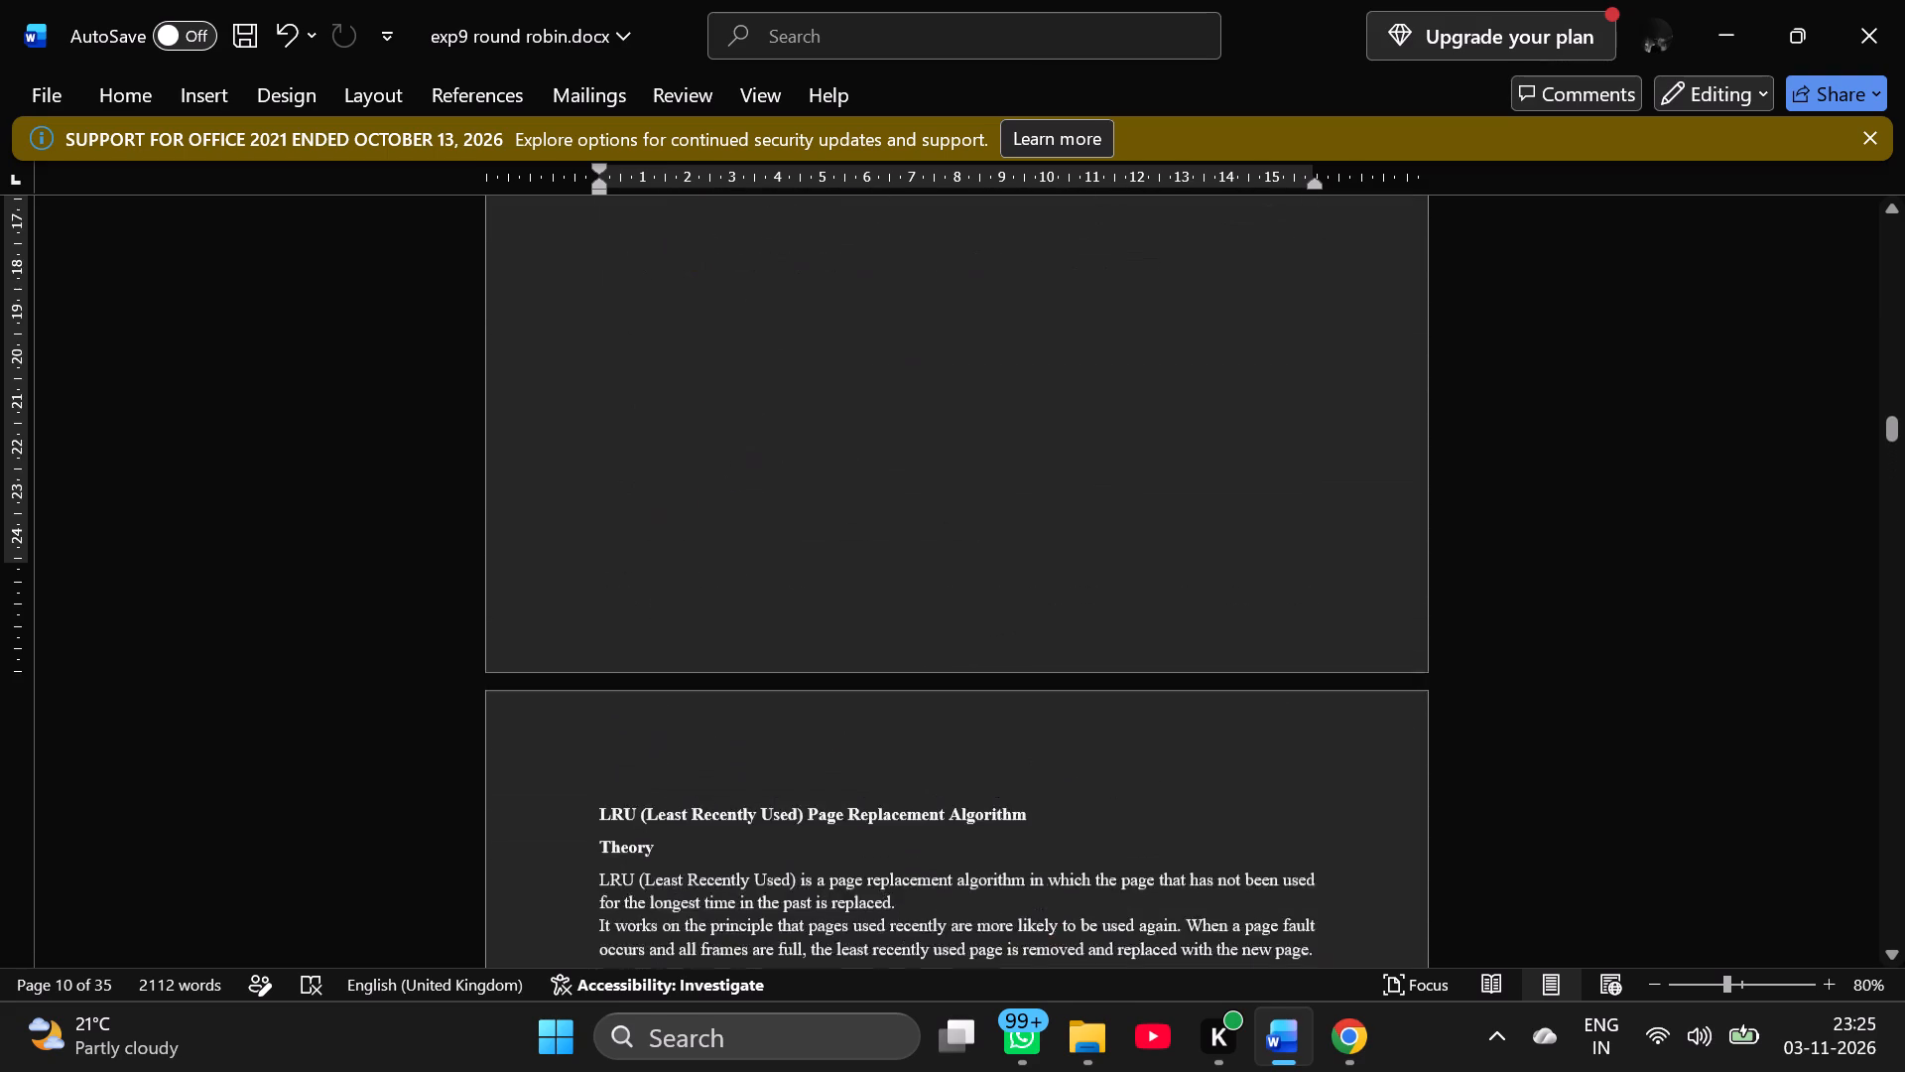
Examine the program and output pages from before the LRU heading back to the Round Robin theory and its program.
scroll(1492, 705, "up", 7)
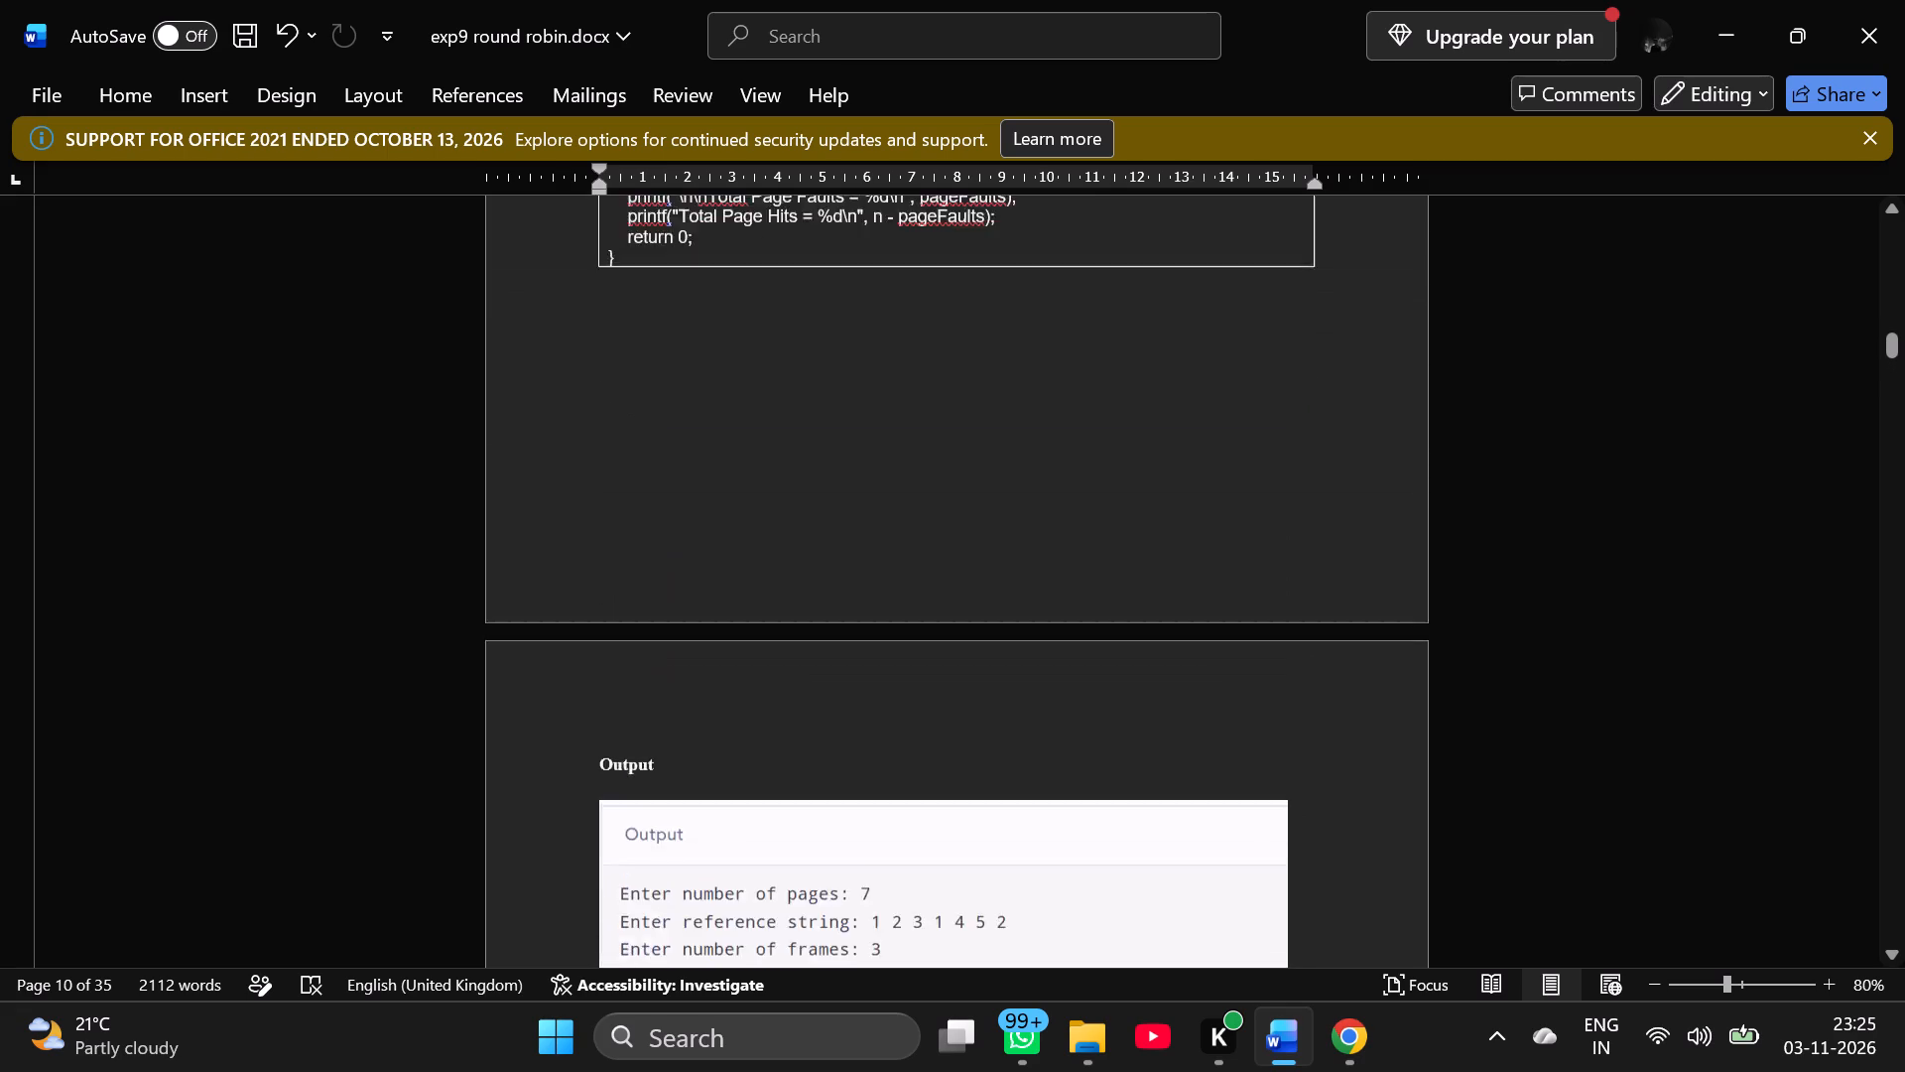
scroll(1492, 705, "up", 7)
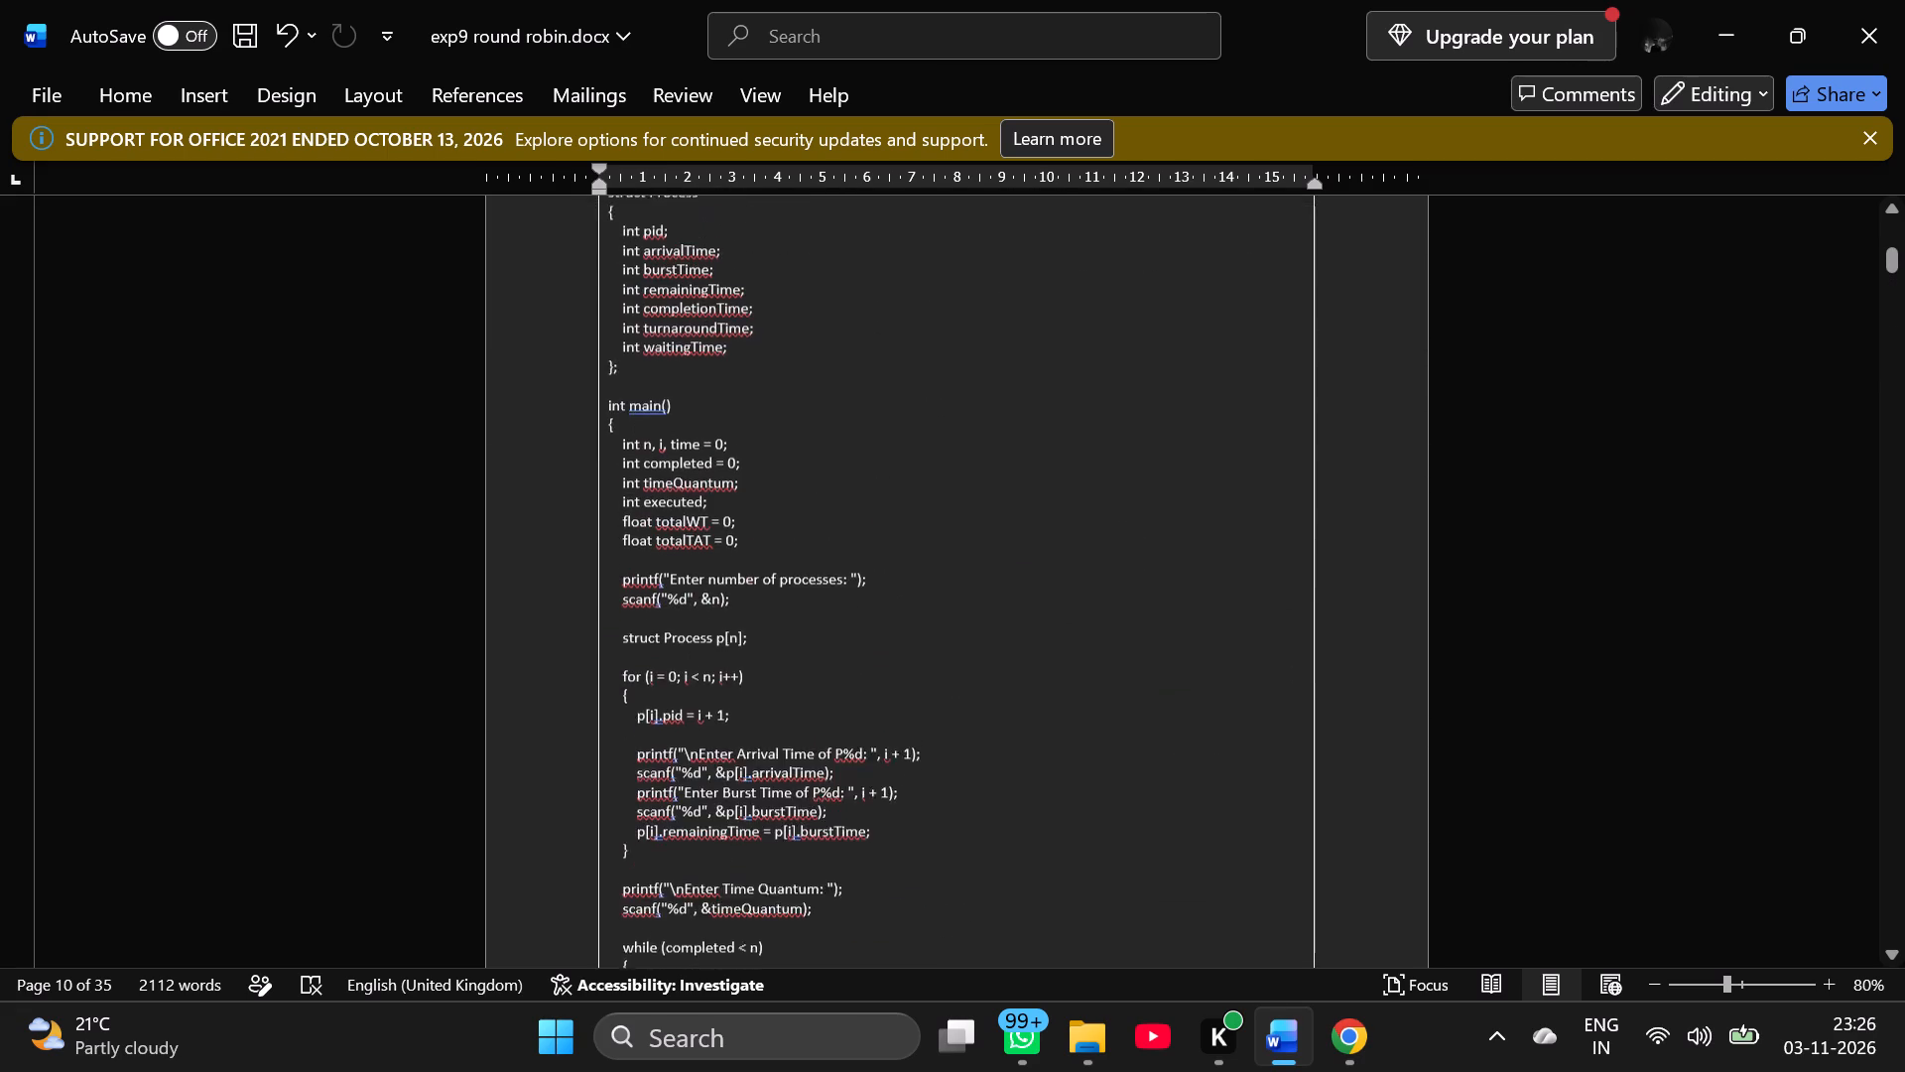
scroll(1492, 705, "up", 6)
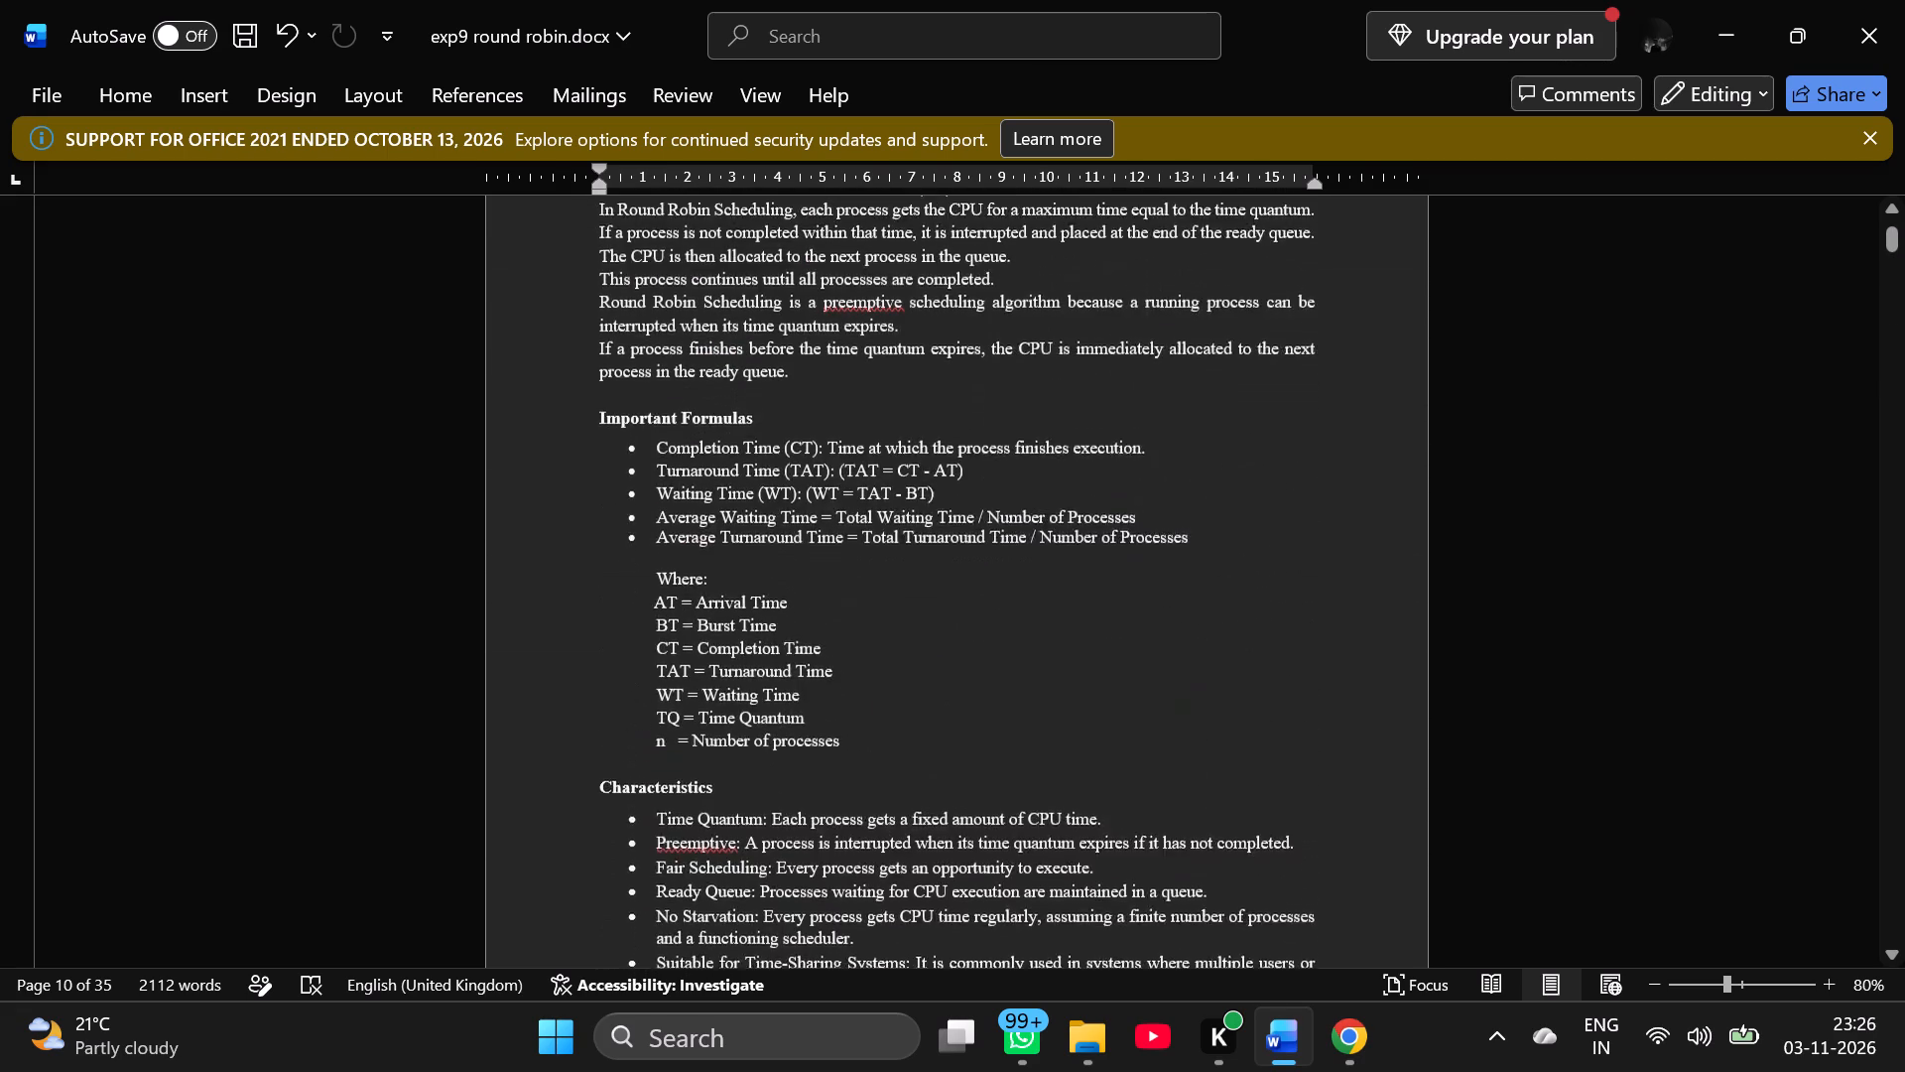
scroll(1492, 705, "up", 1)
scroll(1492, 705, "down", 5)
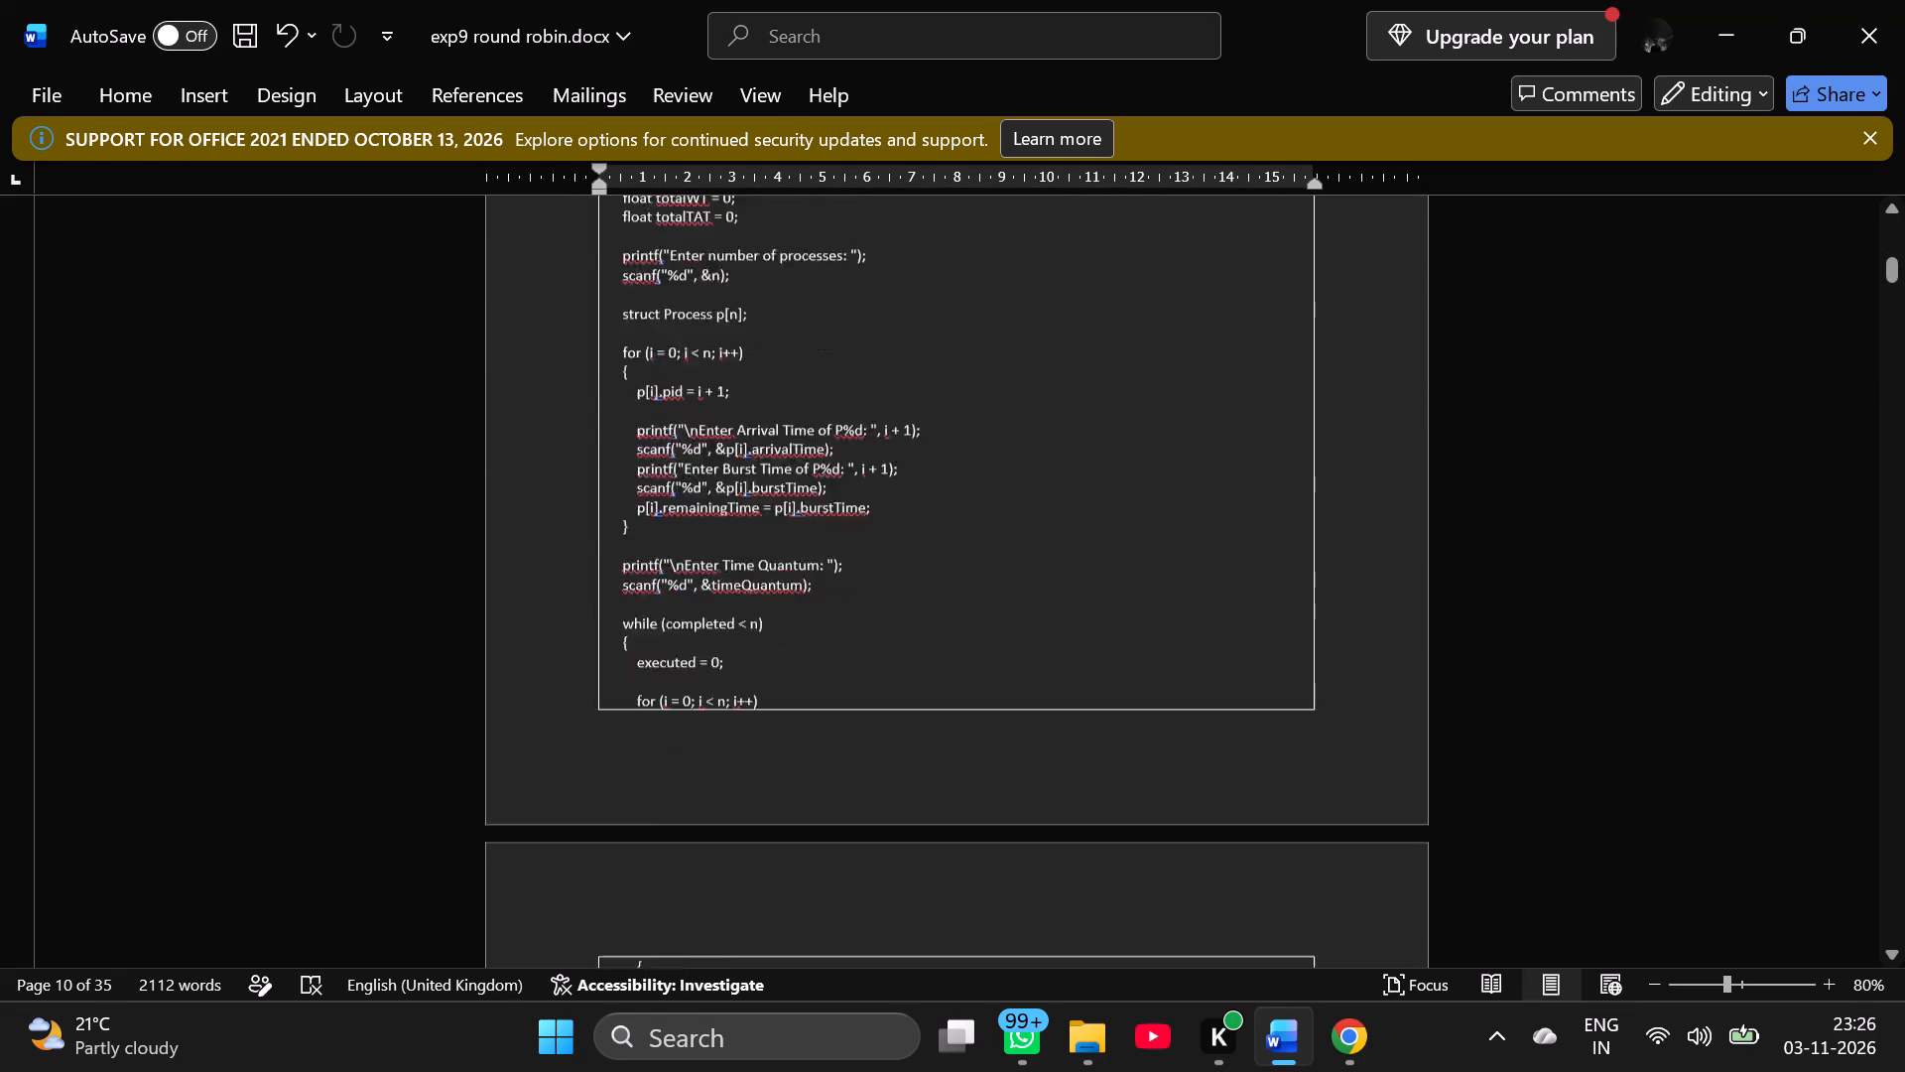
scroll(1492, 705, "down", 1)
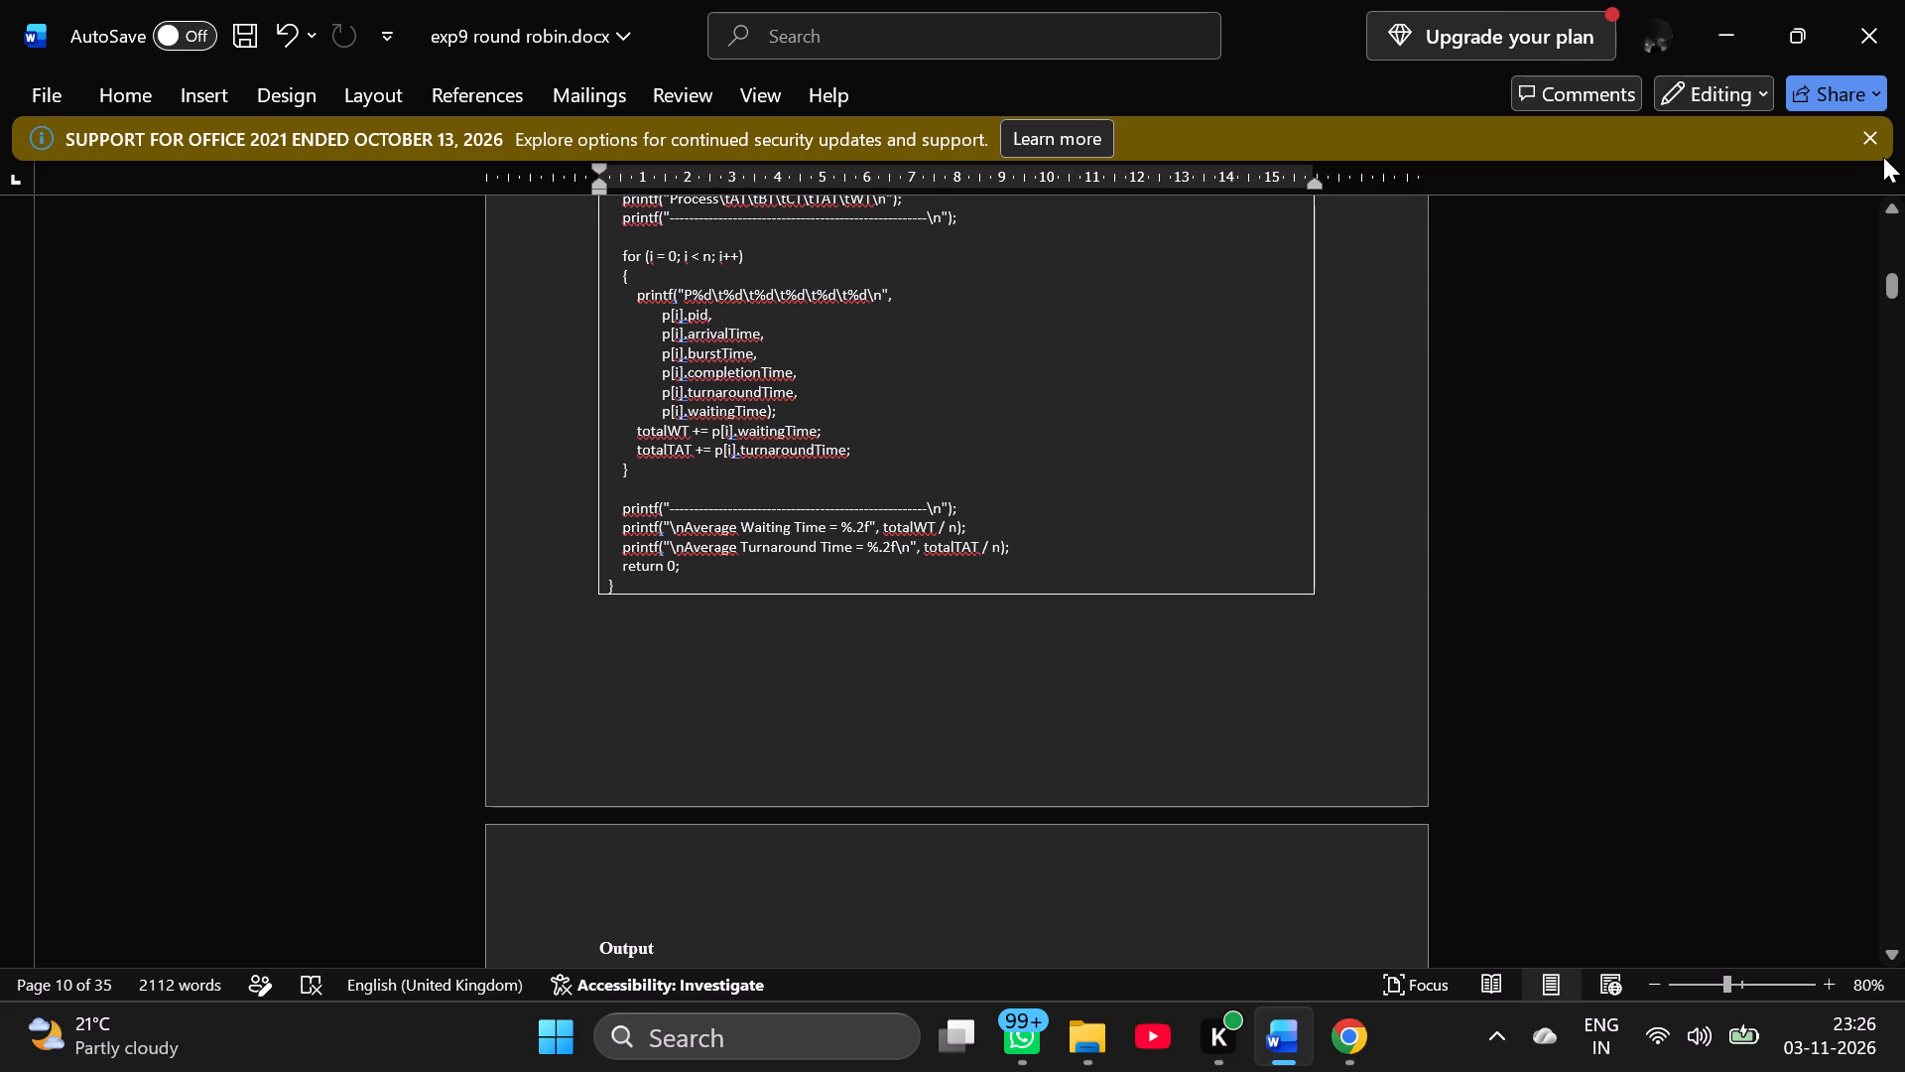
Dismiss the Office 2021 support notice.
left_click(1867, 146)
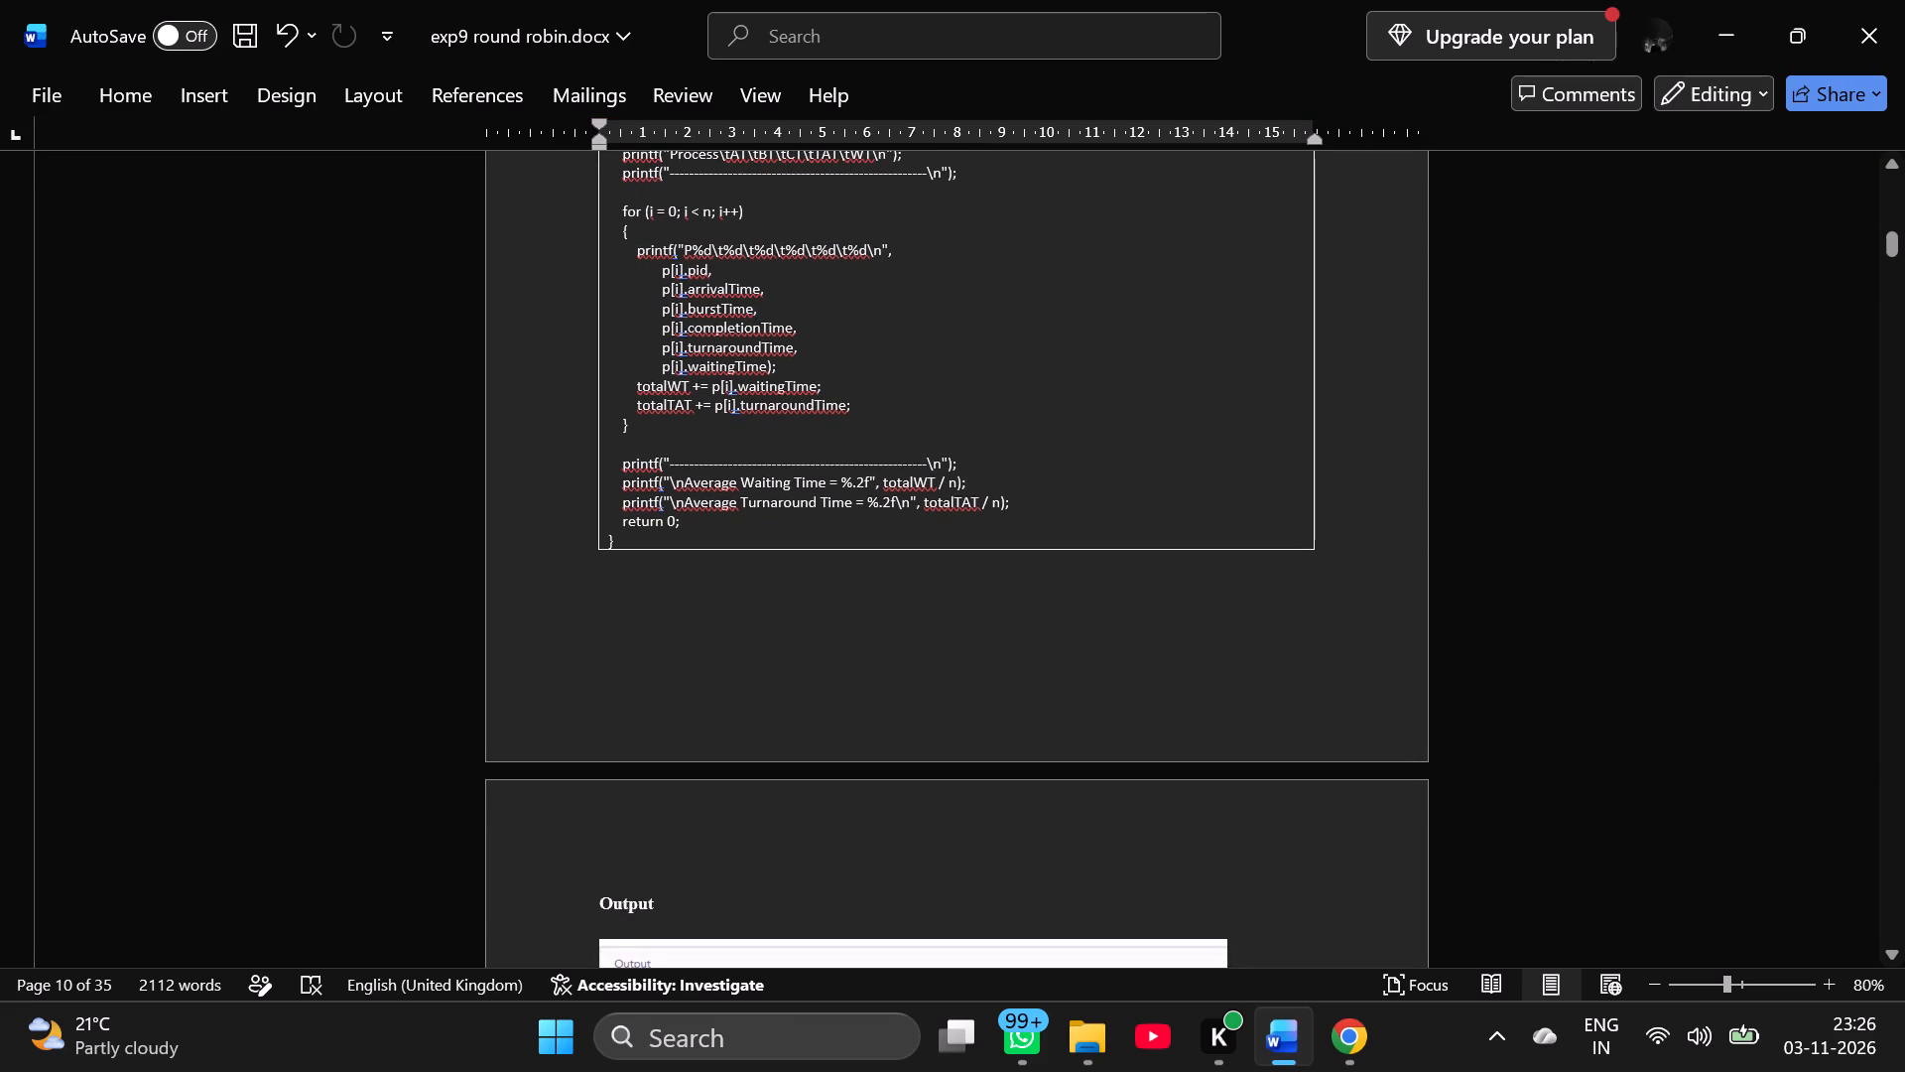
Copy the whole Experiment–10 content, from its heading through the MRU output picture, and paste it on the blank pages that follow.
scroll(1289, 570, "down", 6)
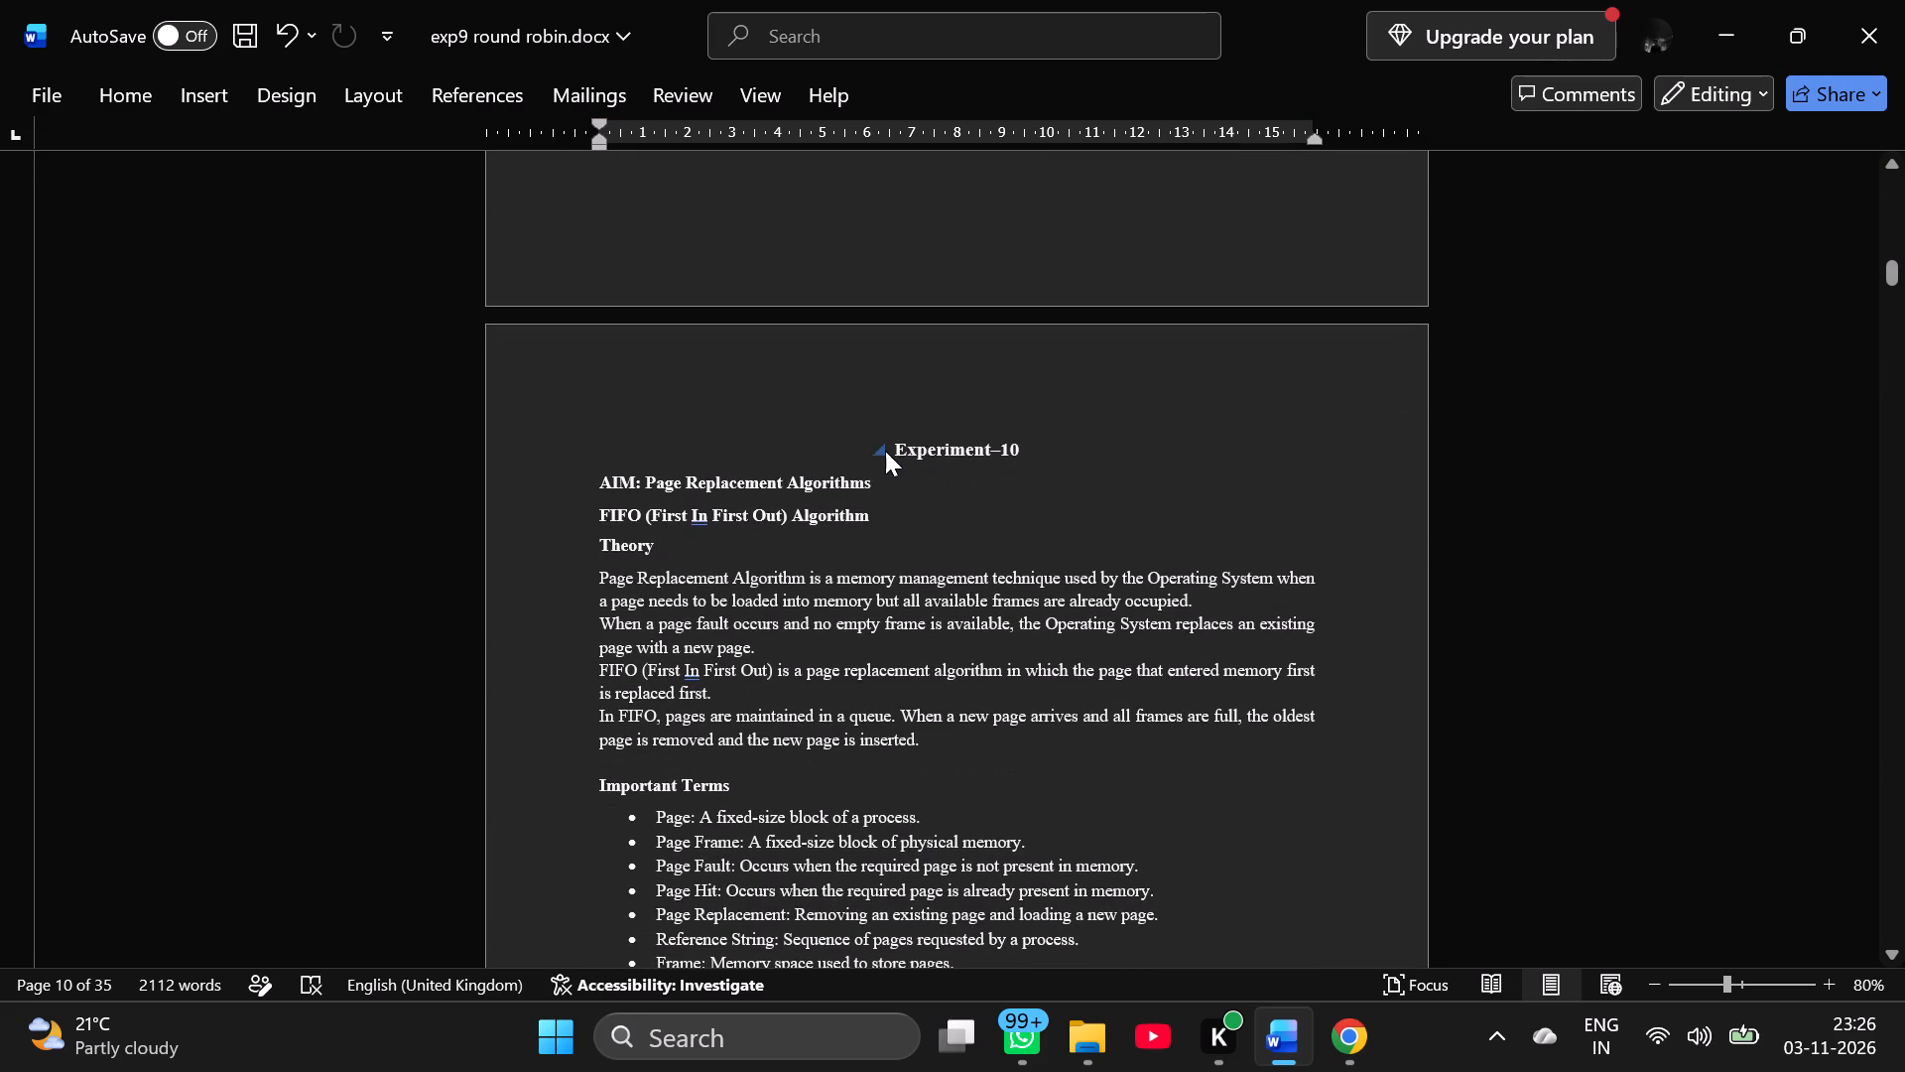
left_click_drag(583, 442, 706, 1071)
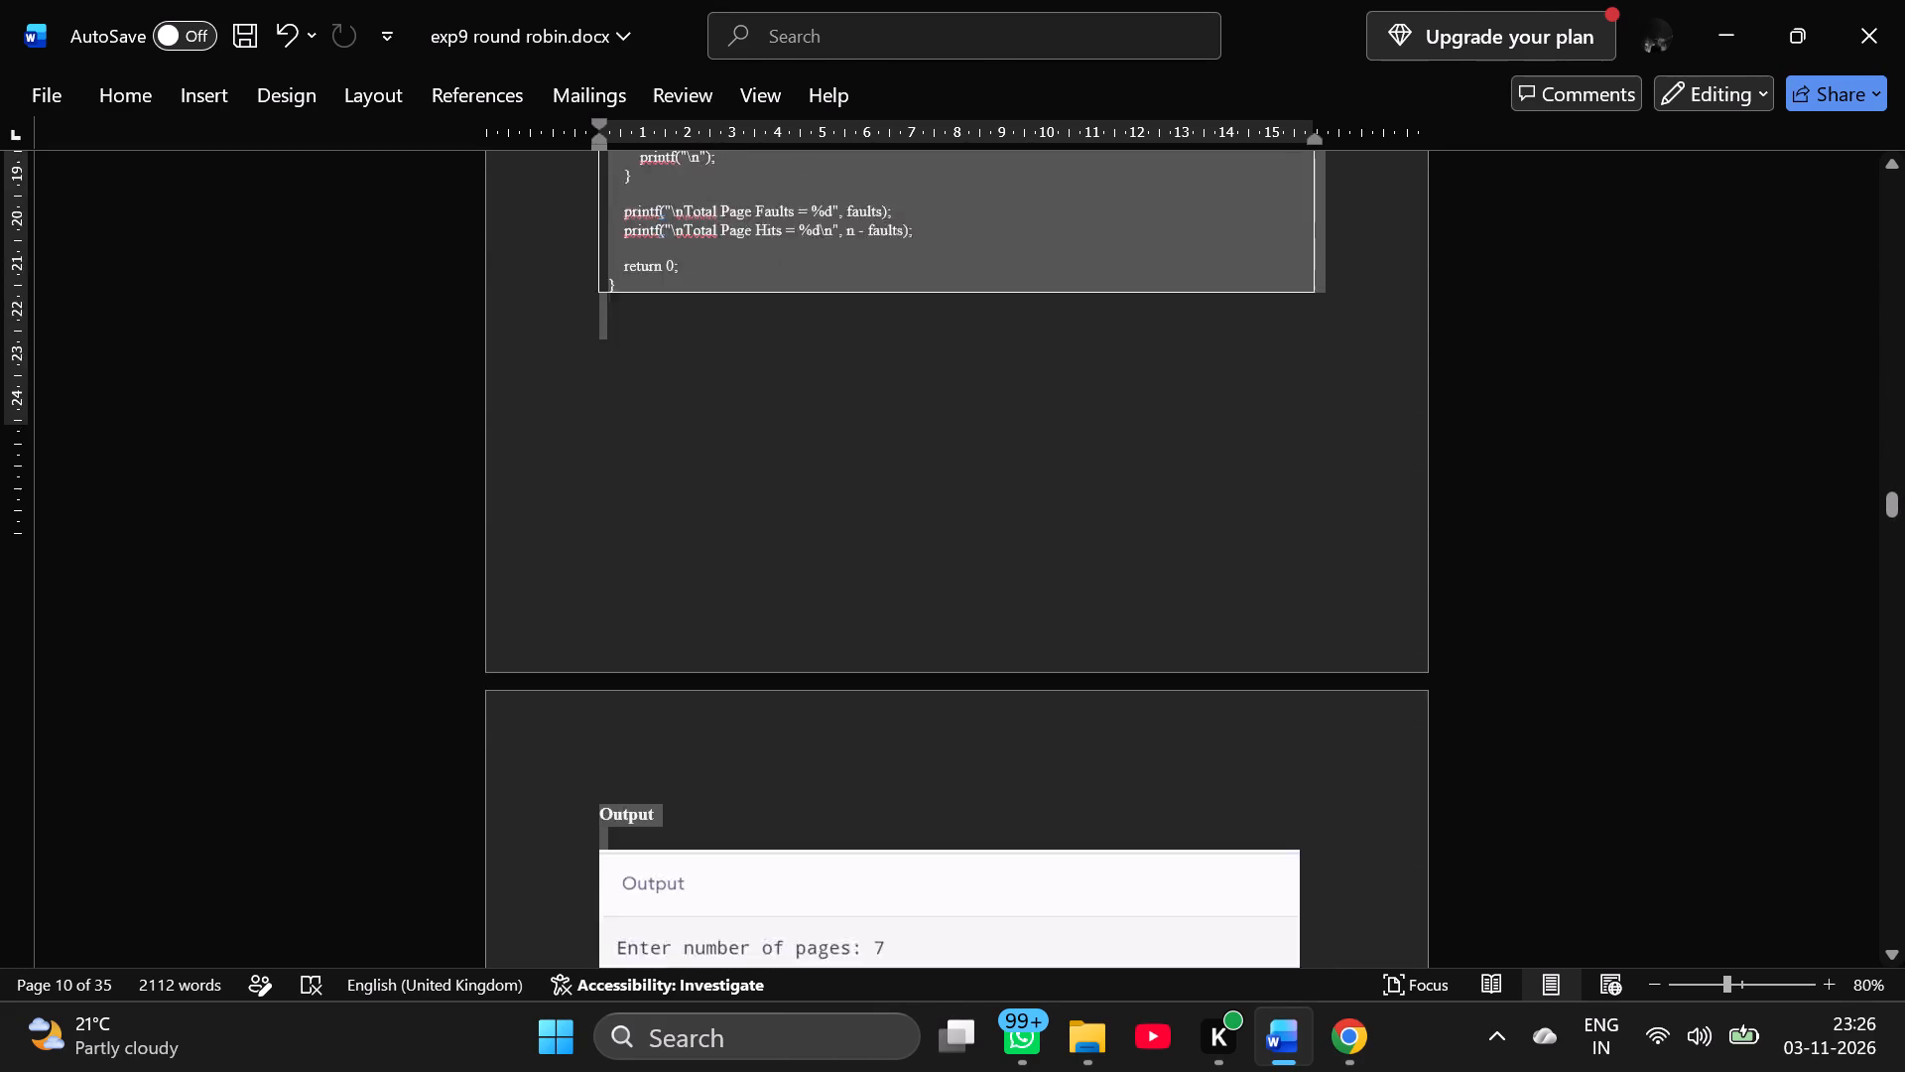
left_click_drag(706, 1071, 761, 435)
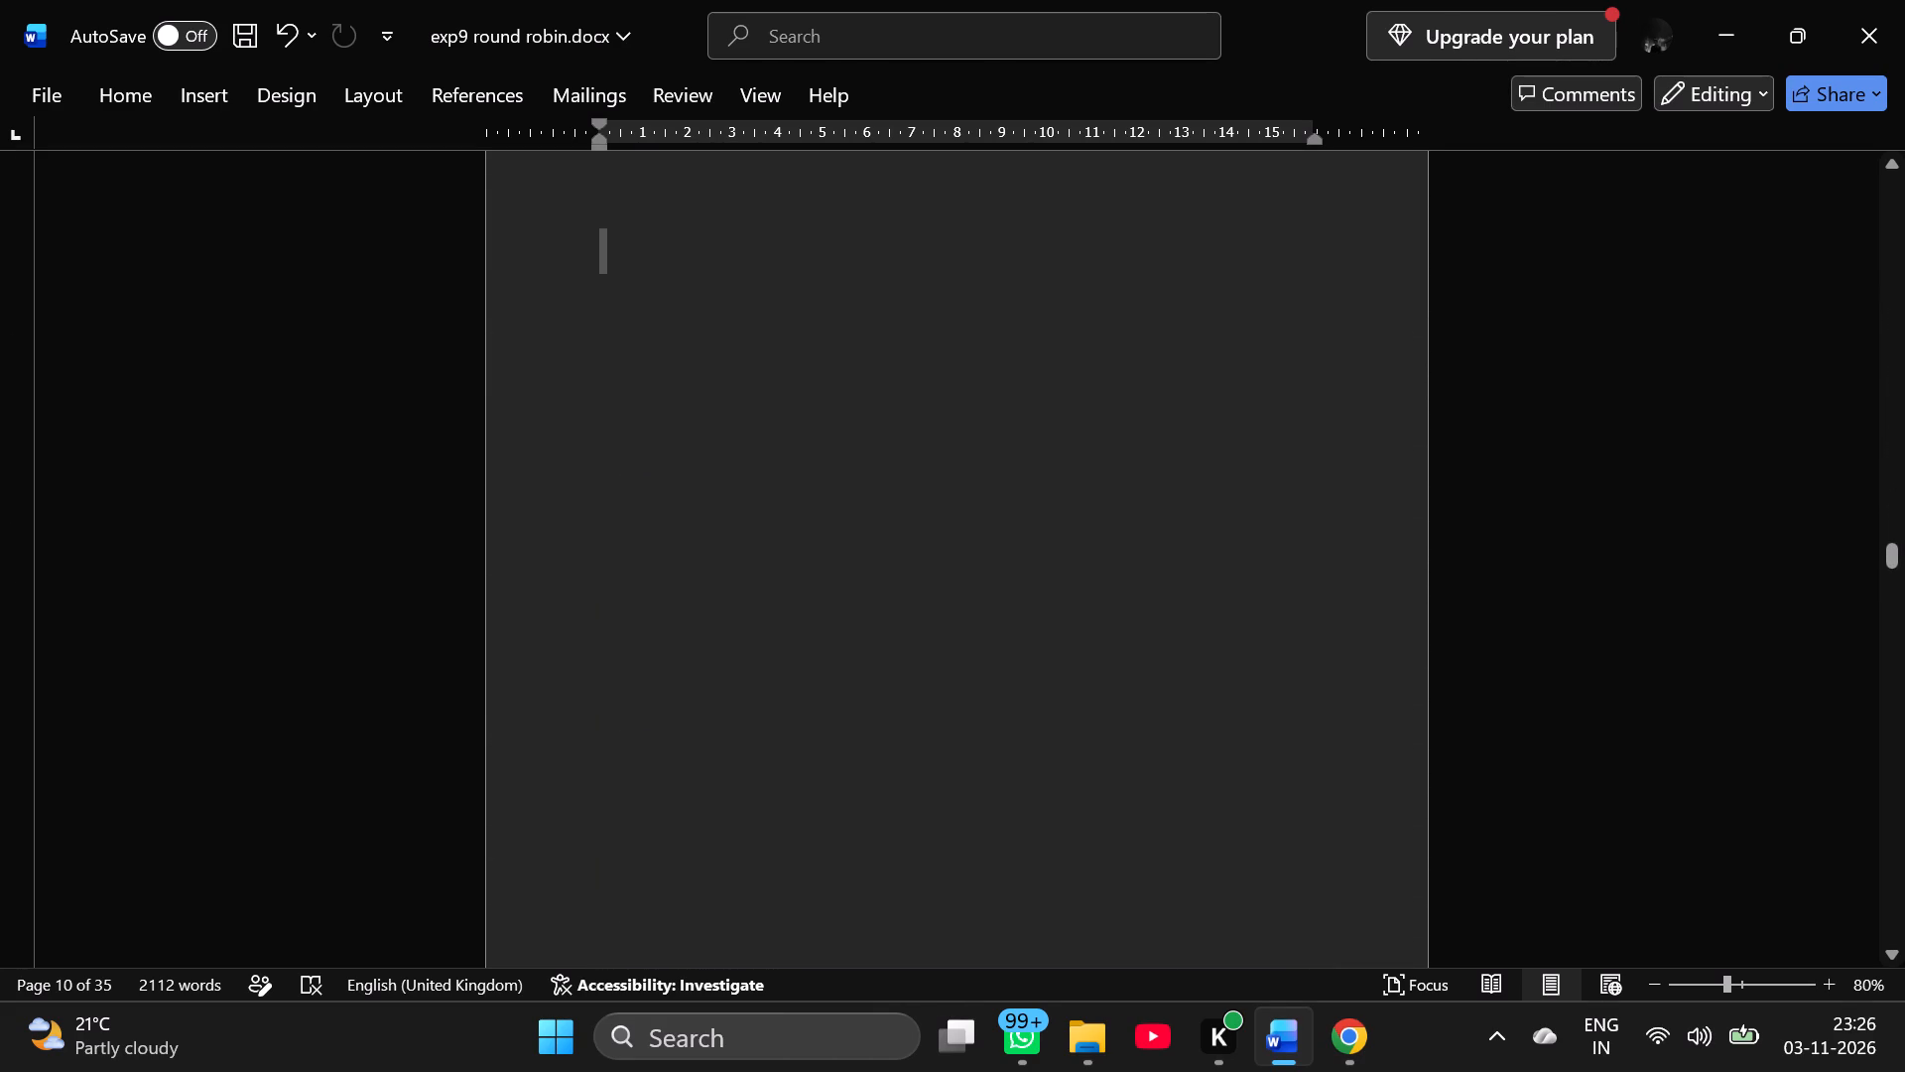
left_click_drag(761, 435, 769, 215)
left_click_drag(769, 215, 760, 222)
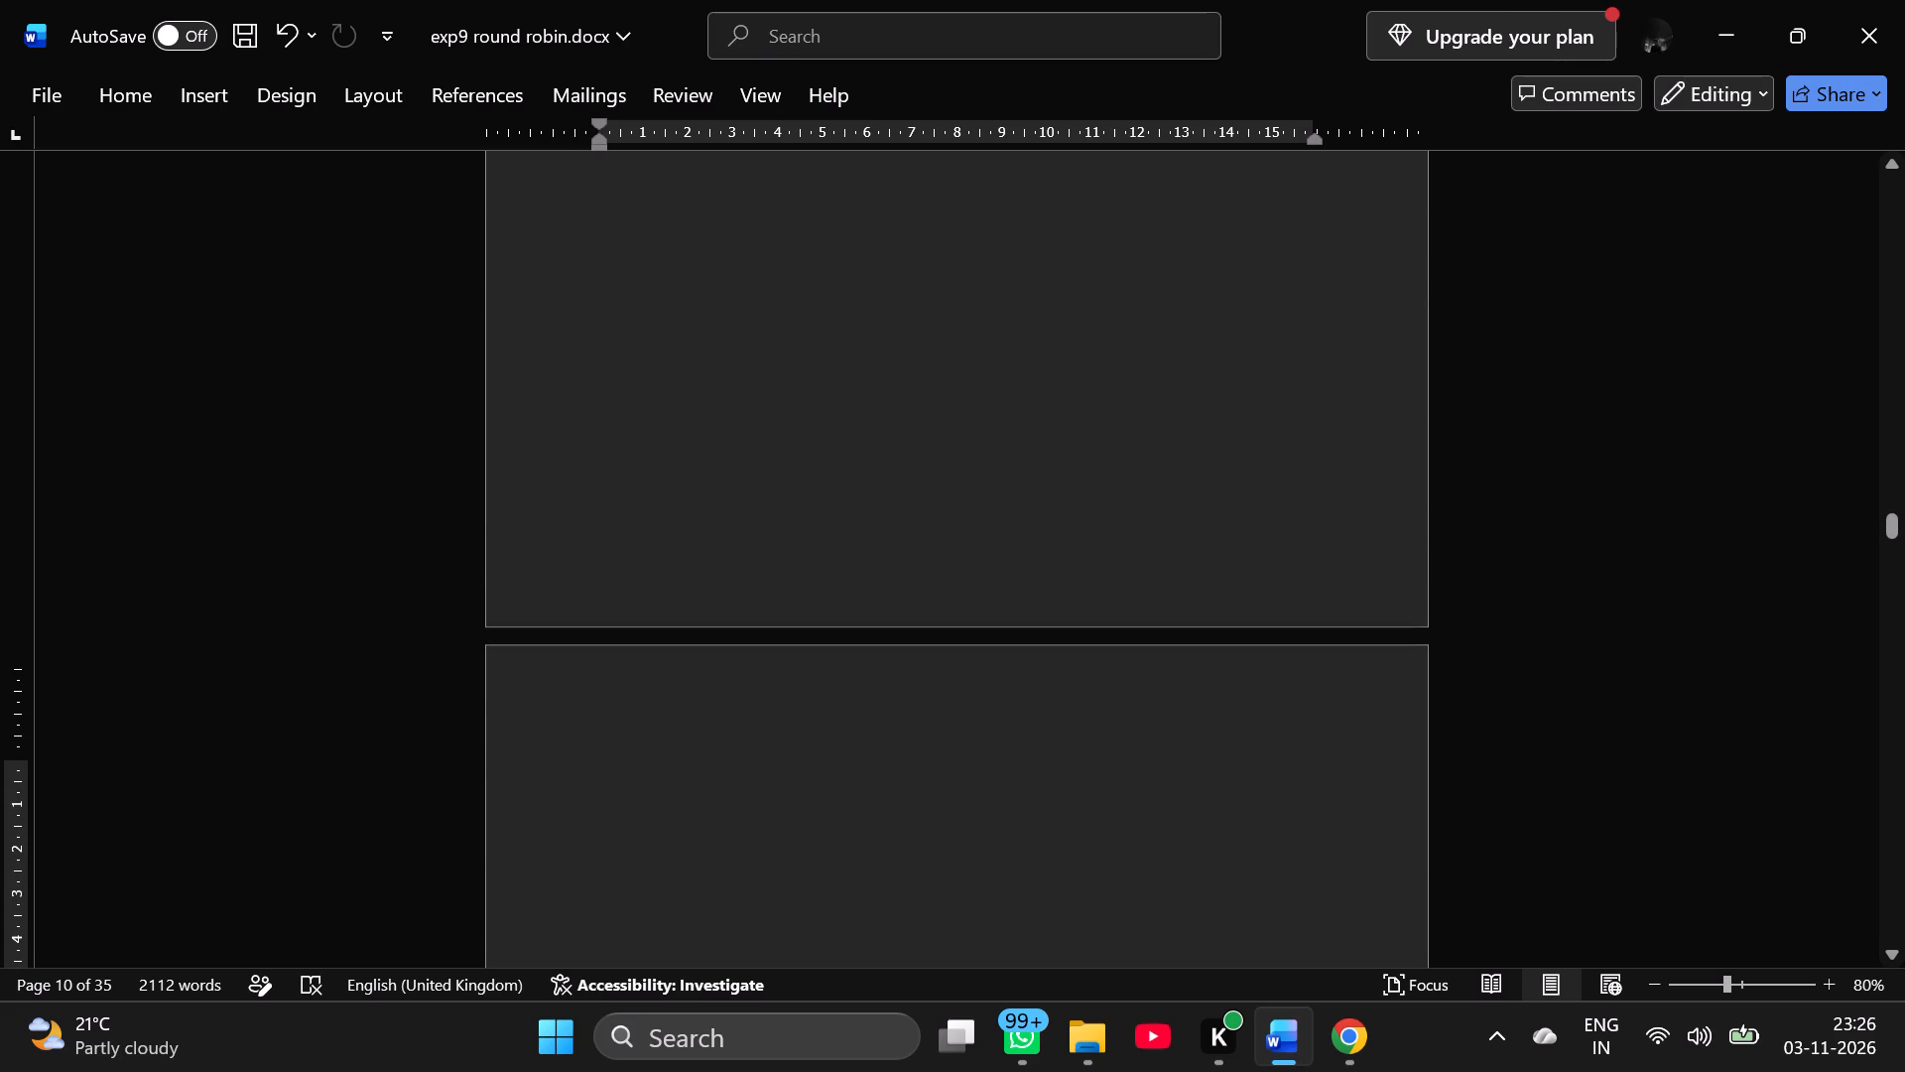
left_click_drag(760, 222, 759, 806)
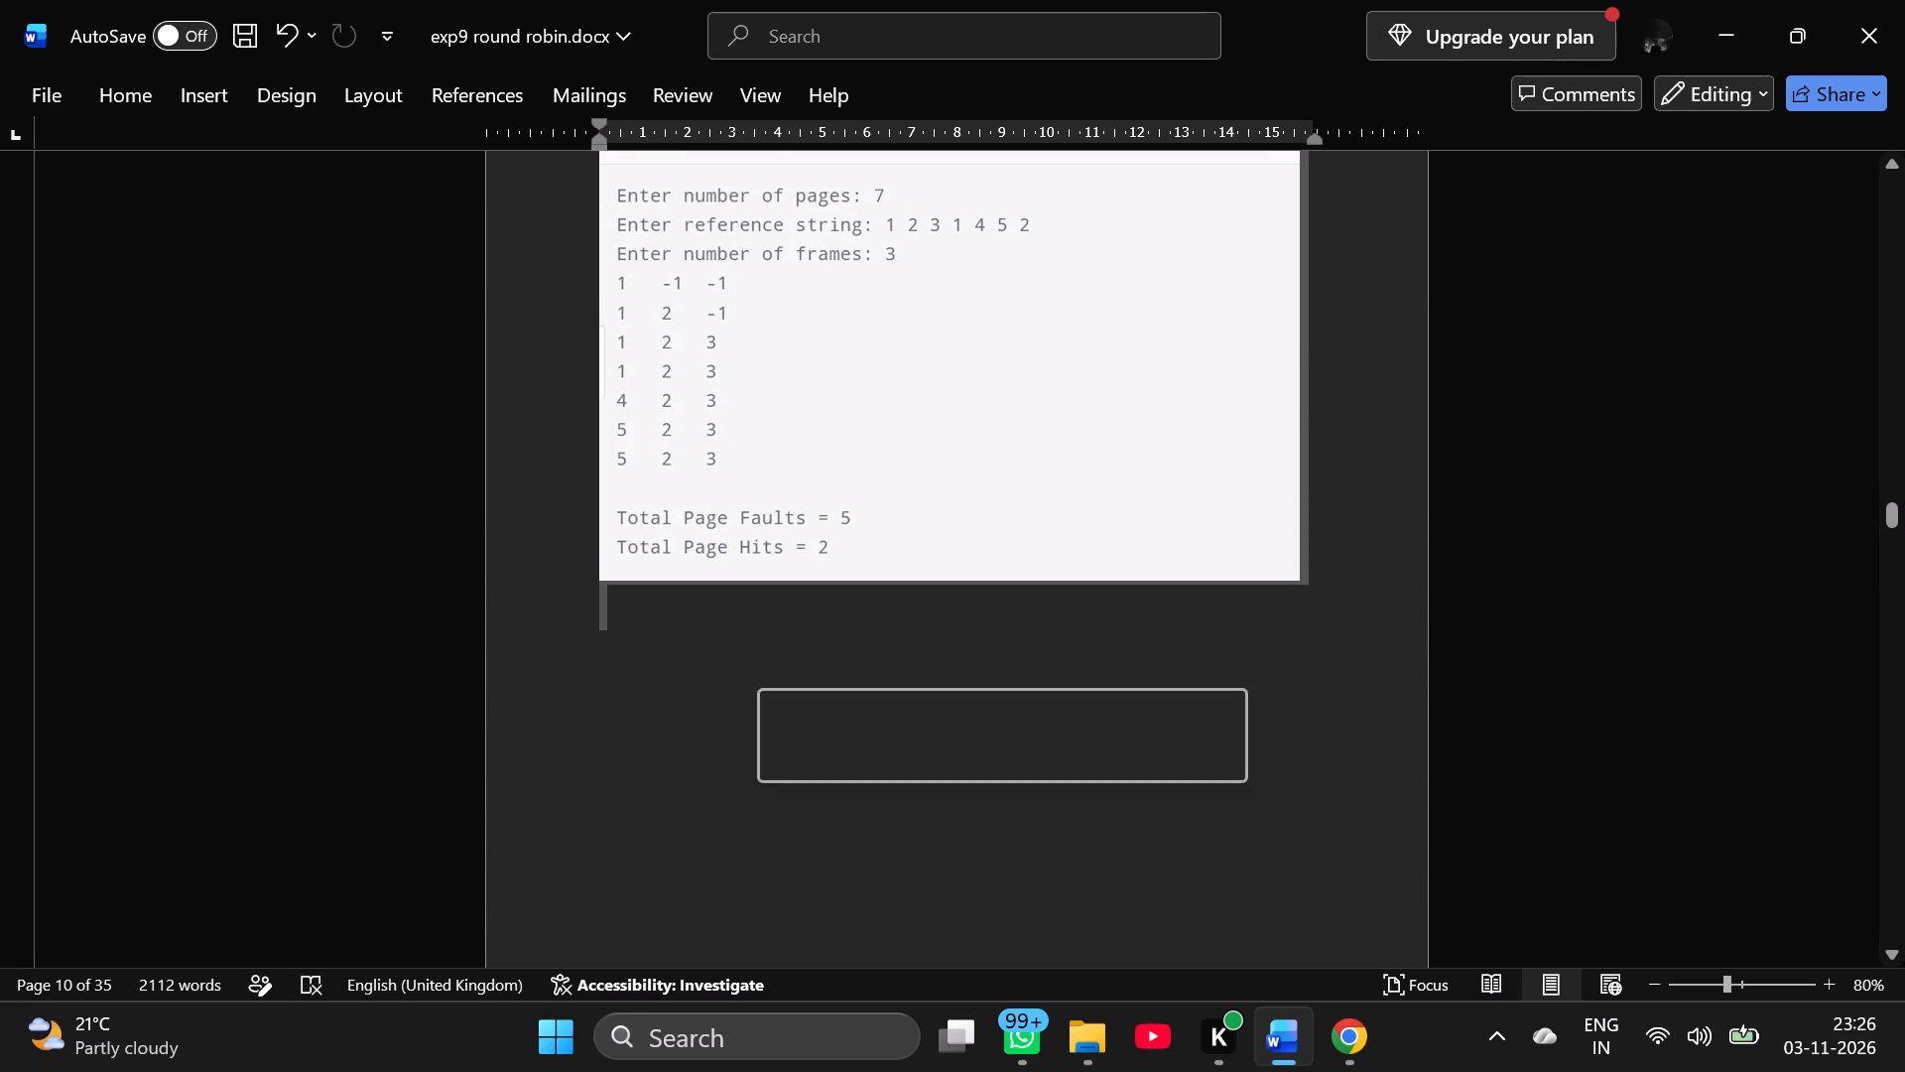
key("ctrl+c")
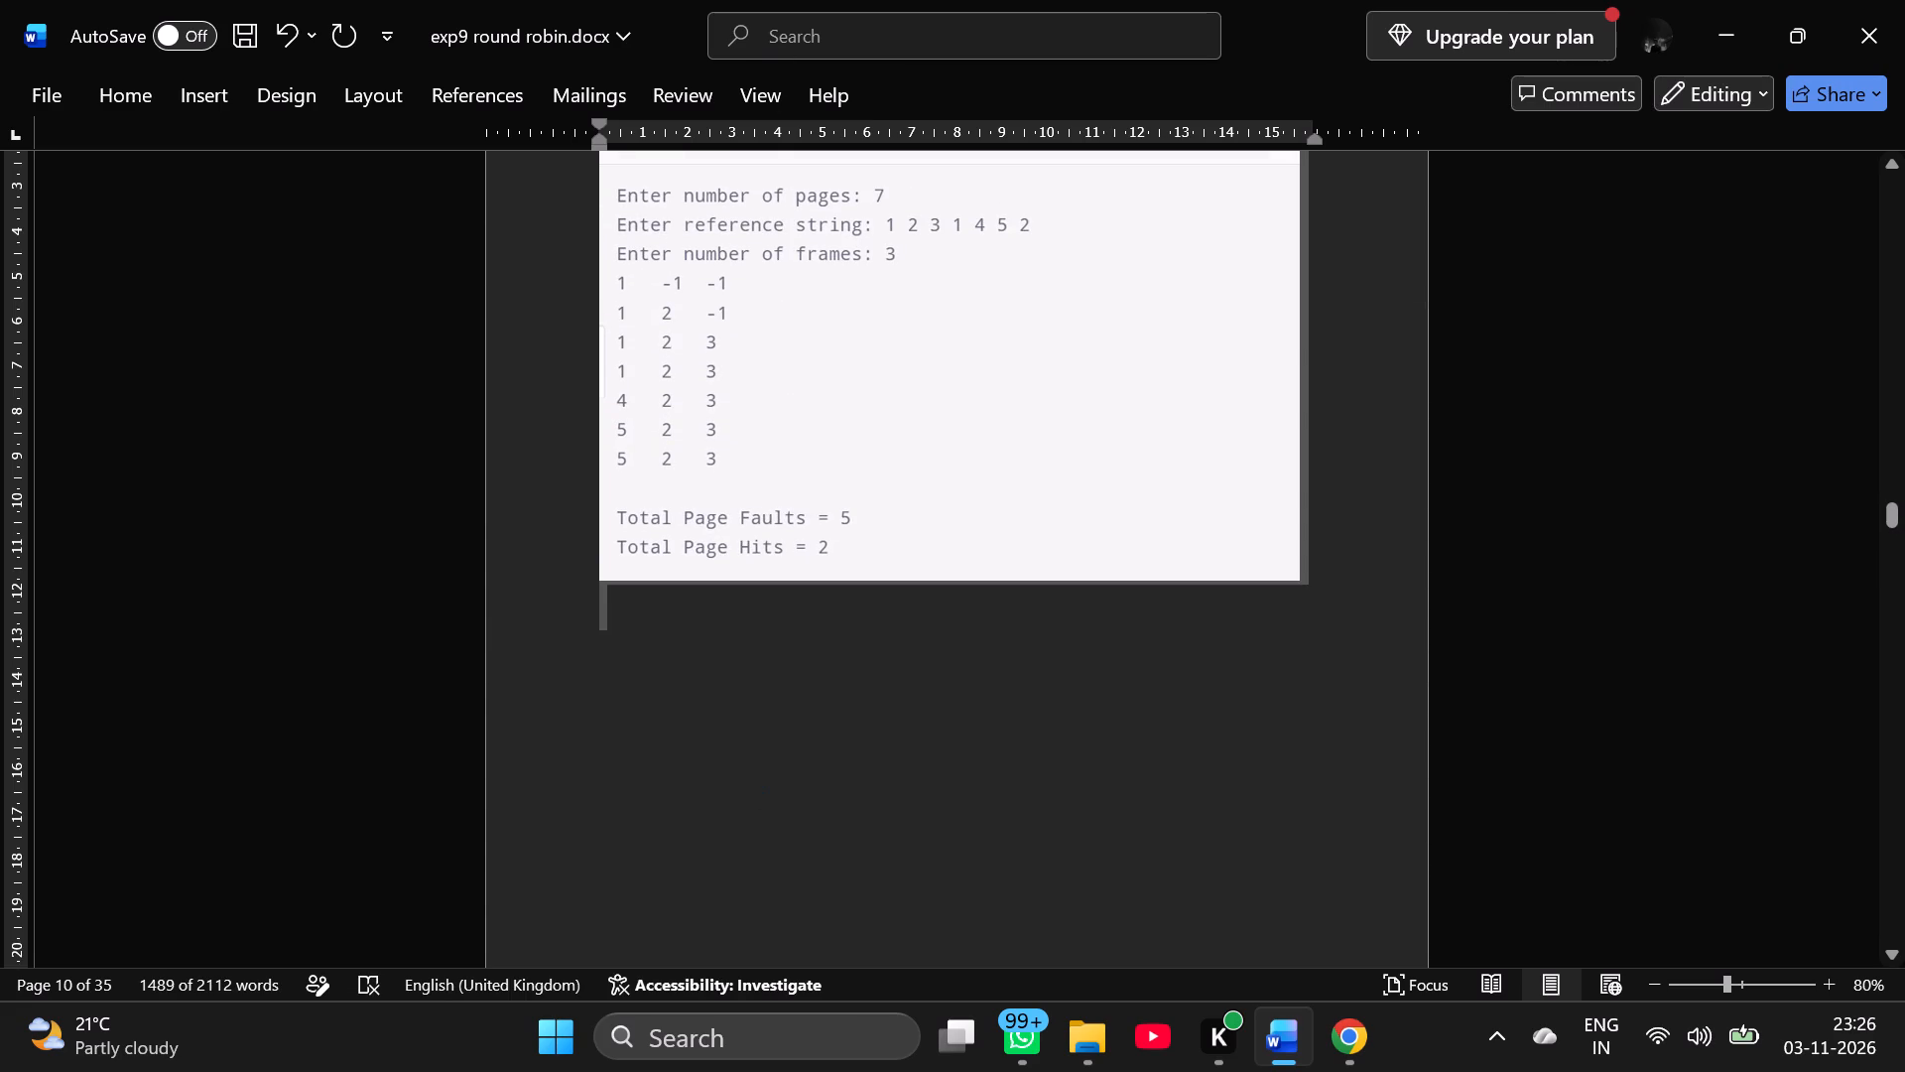
scroll(759, 806, "down", 2)
left_click(759, 806)
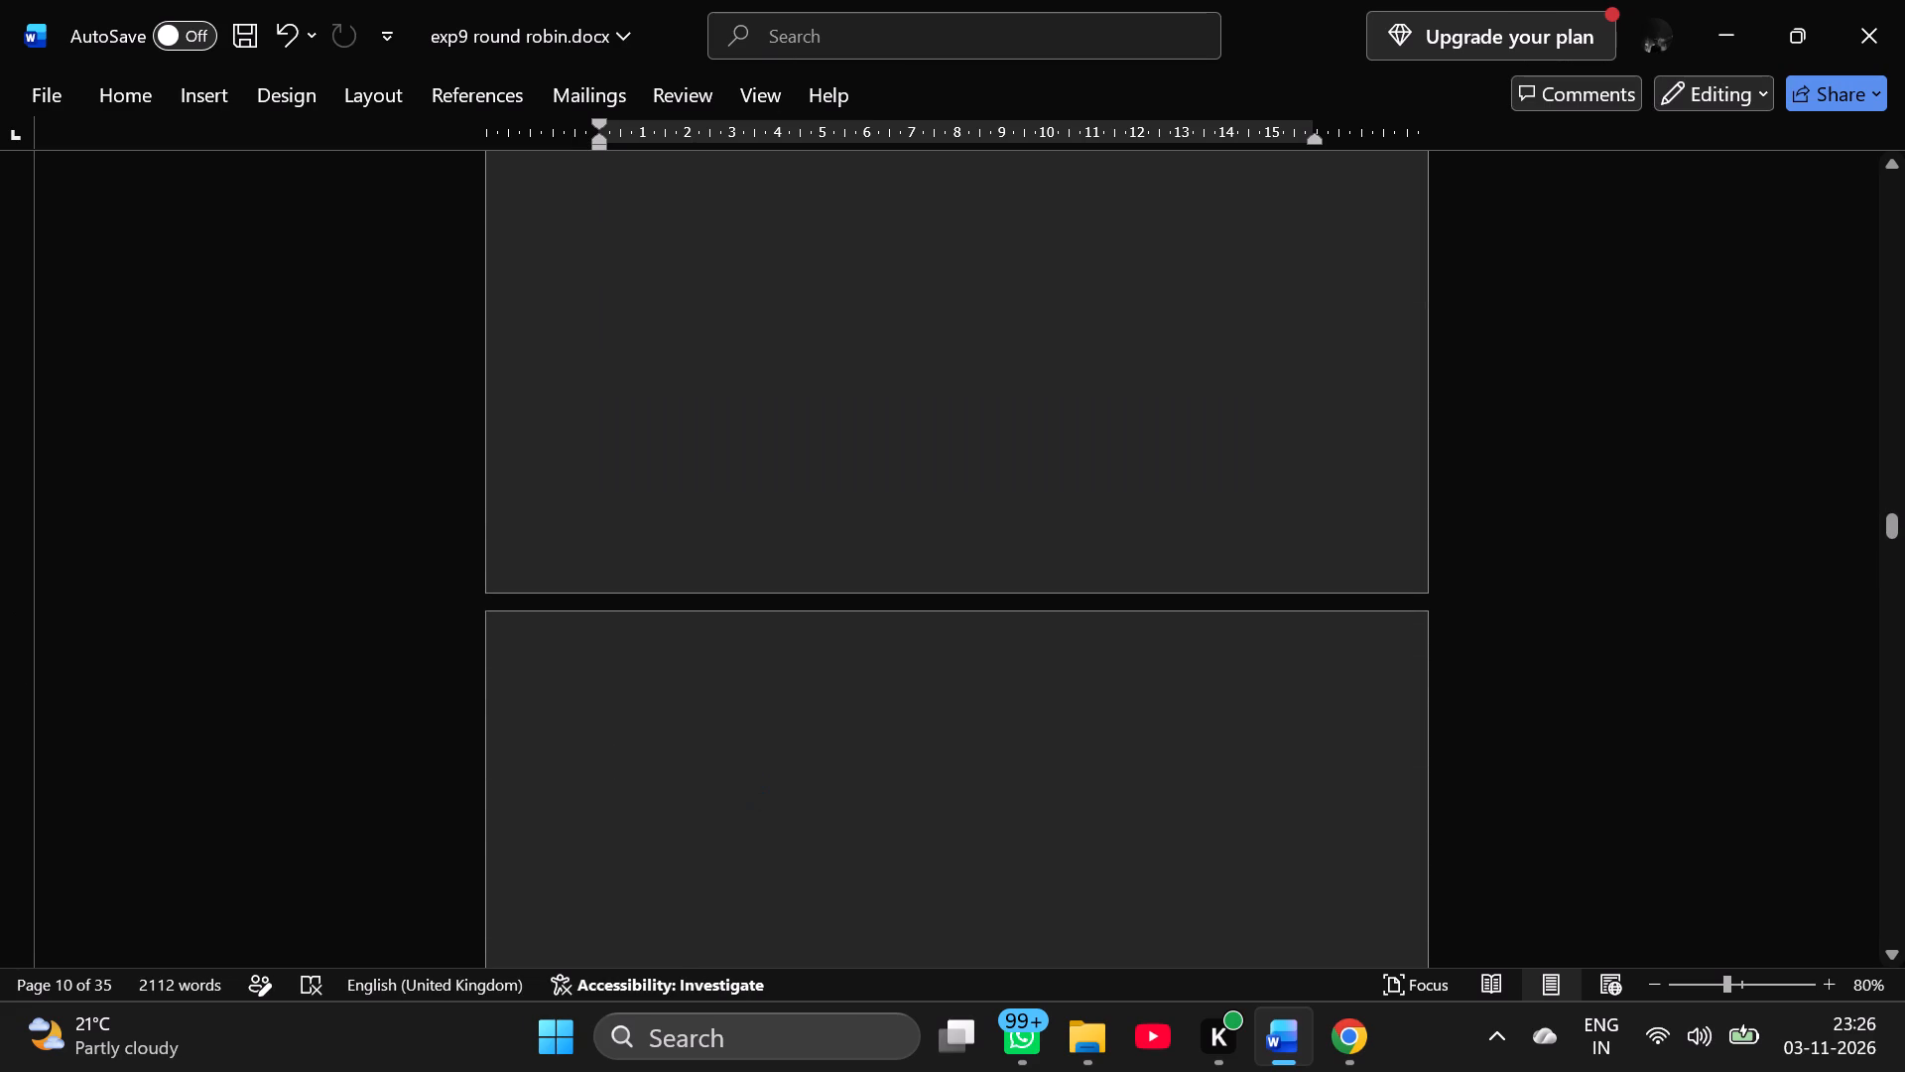
key("ctrl+v")
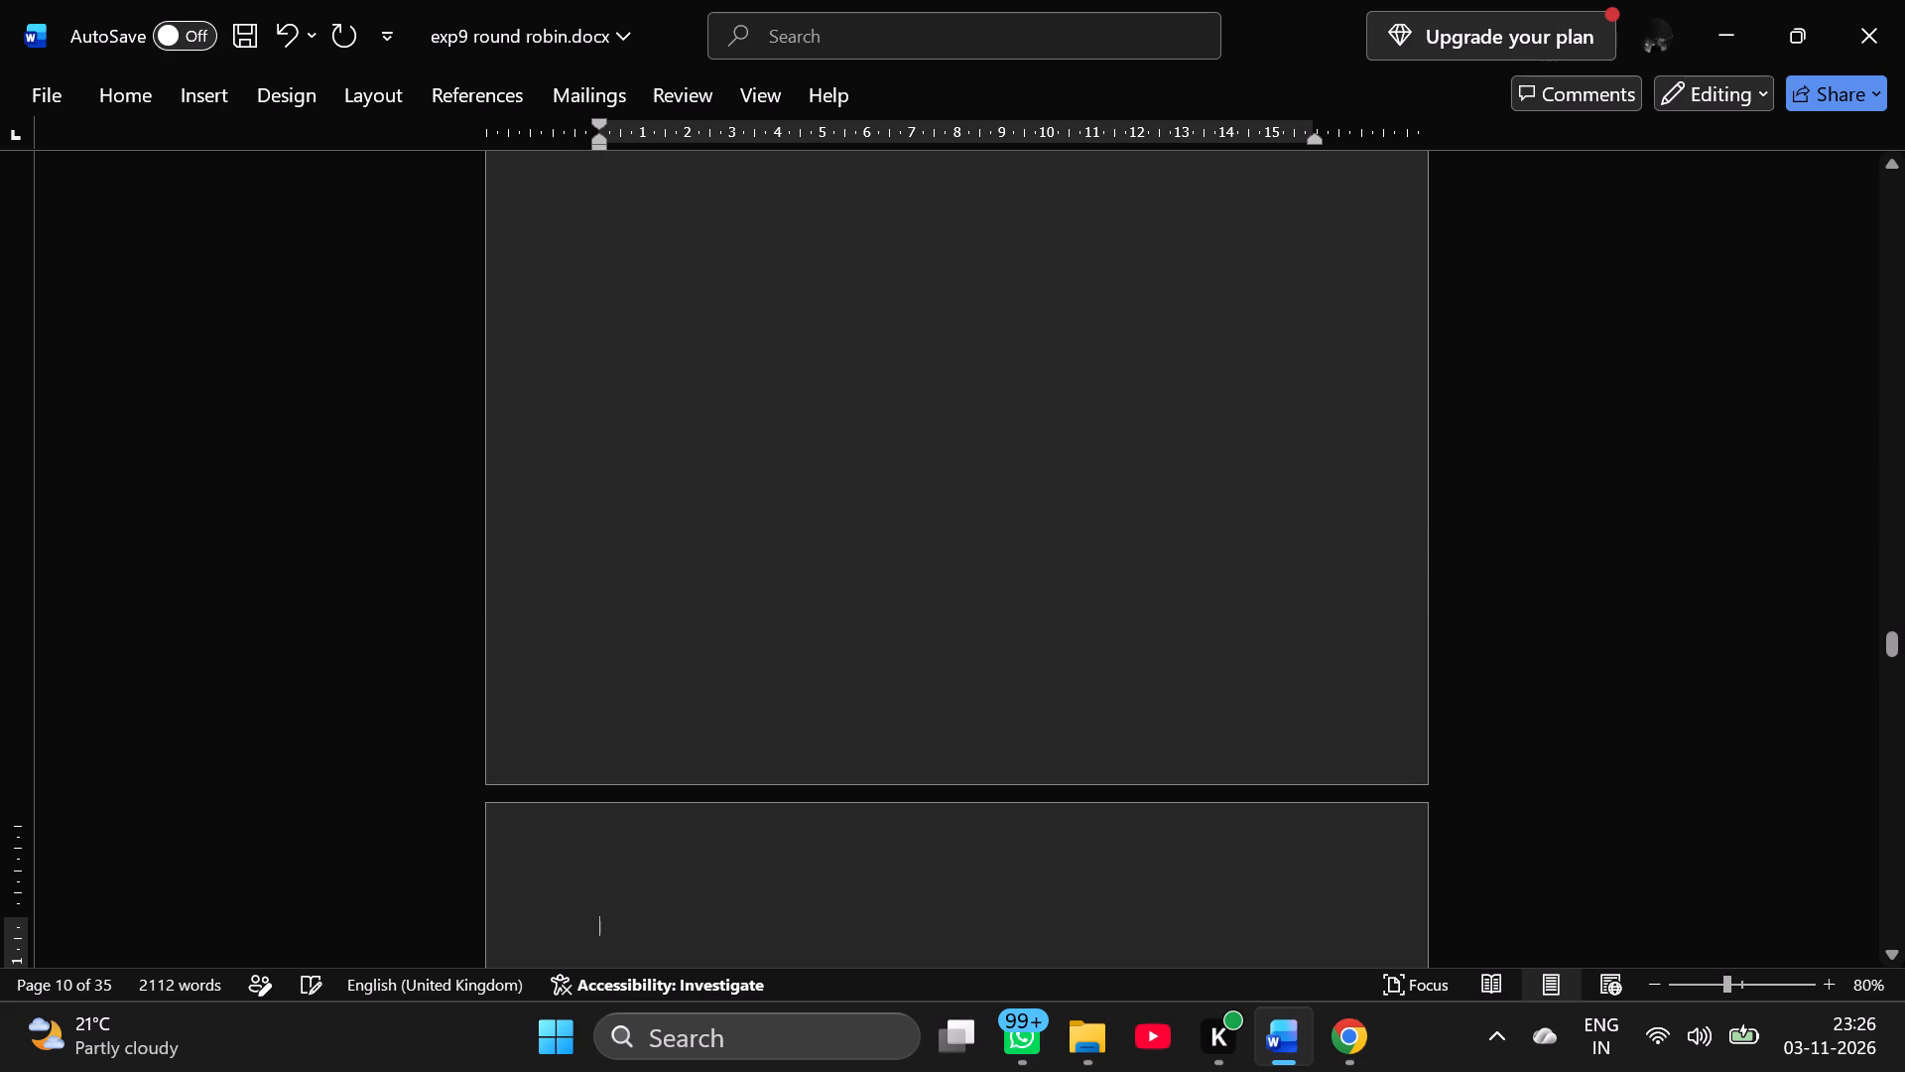
Save the exp9 round robin document.
scroll(759, 806, "up", 11)
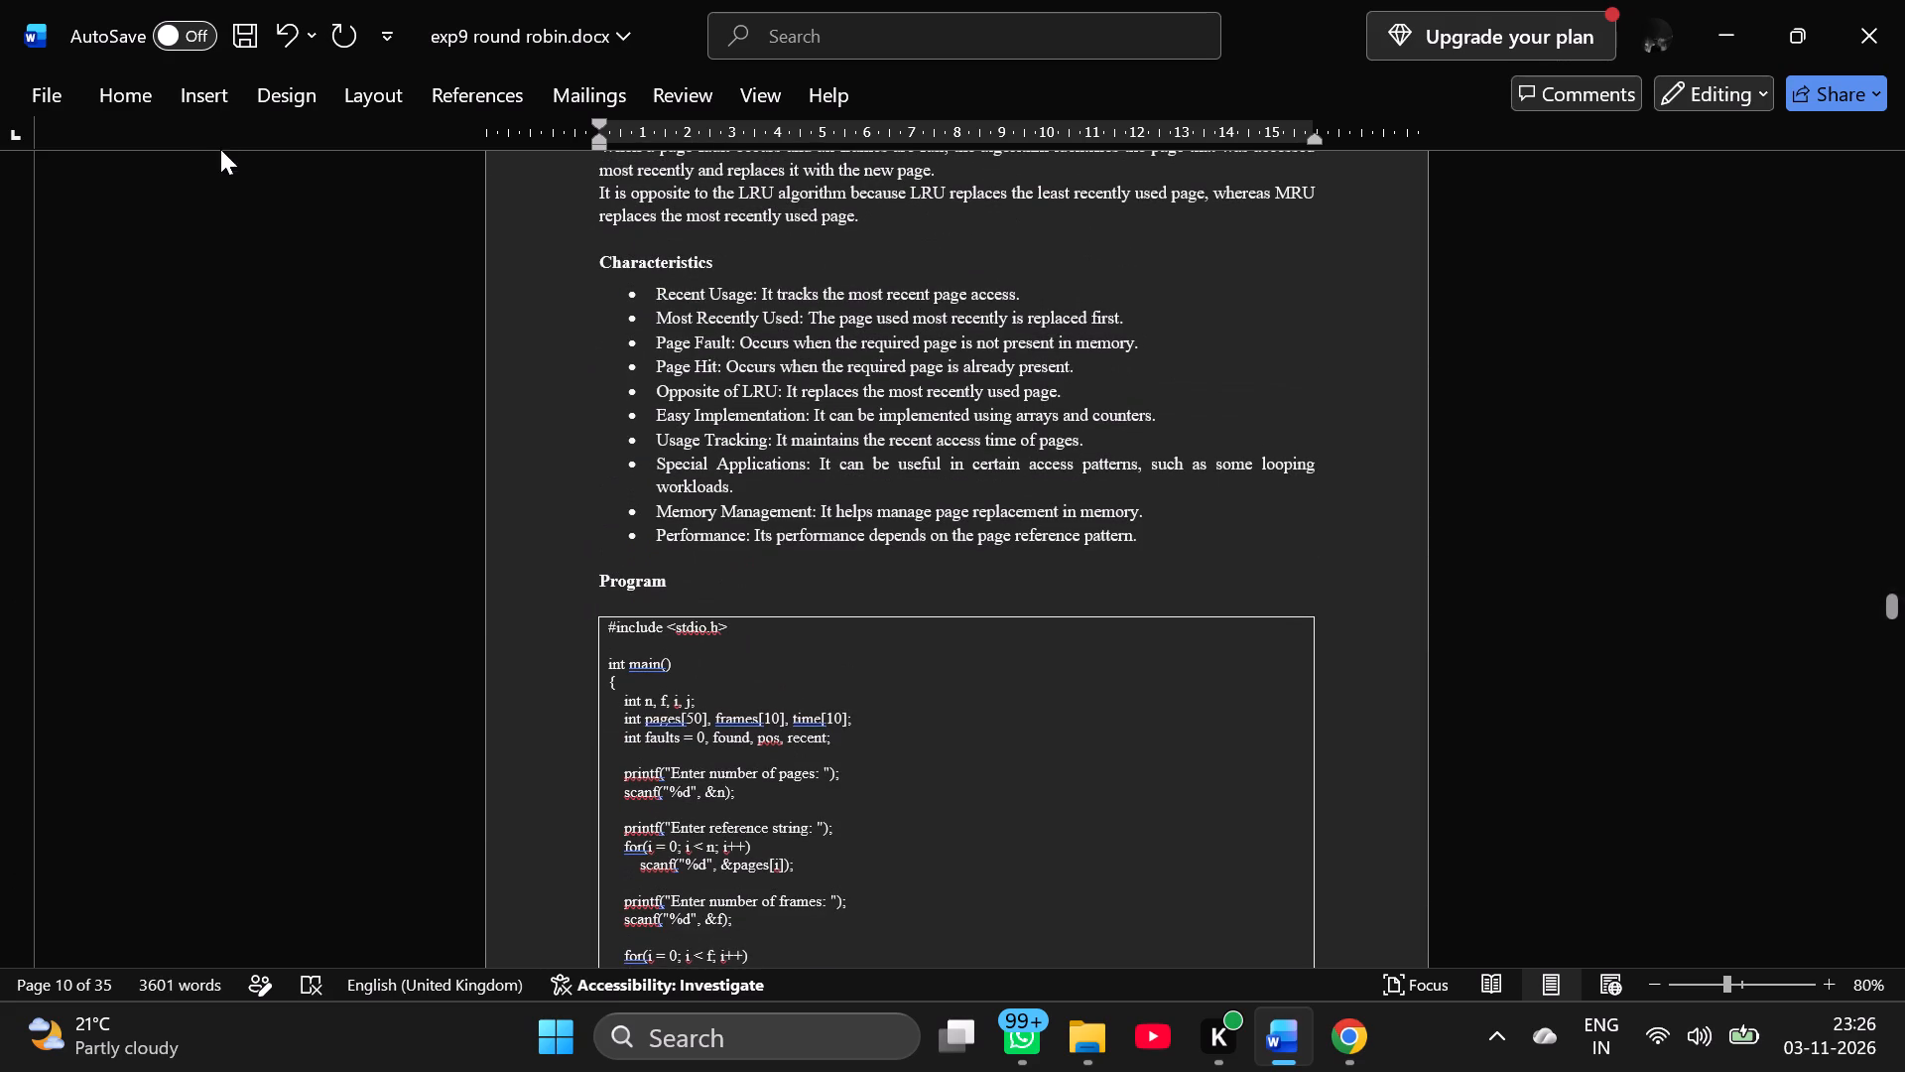
left_click(257, 29)
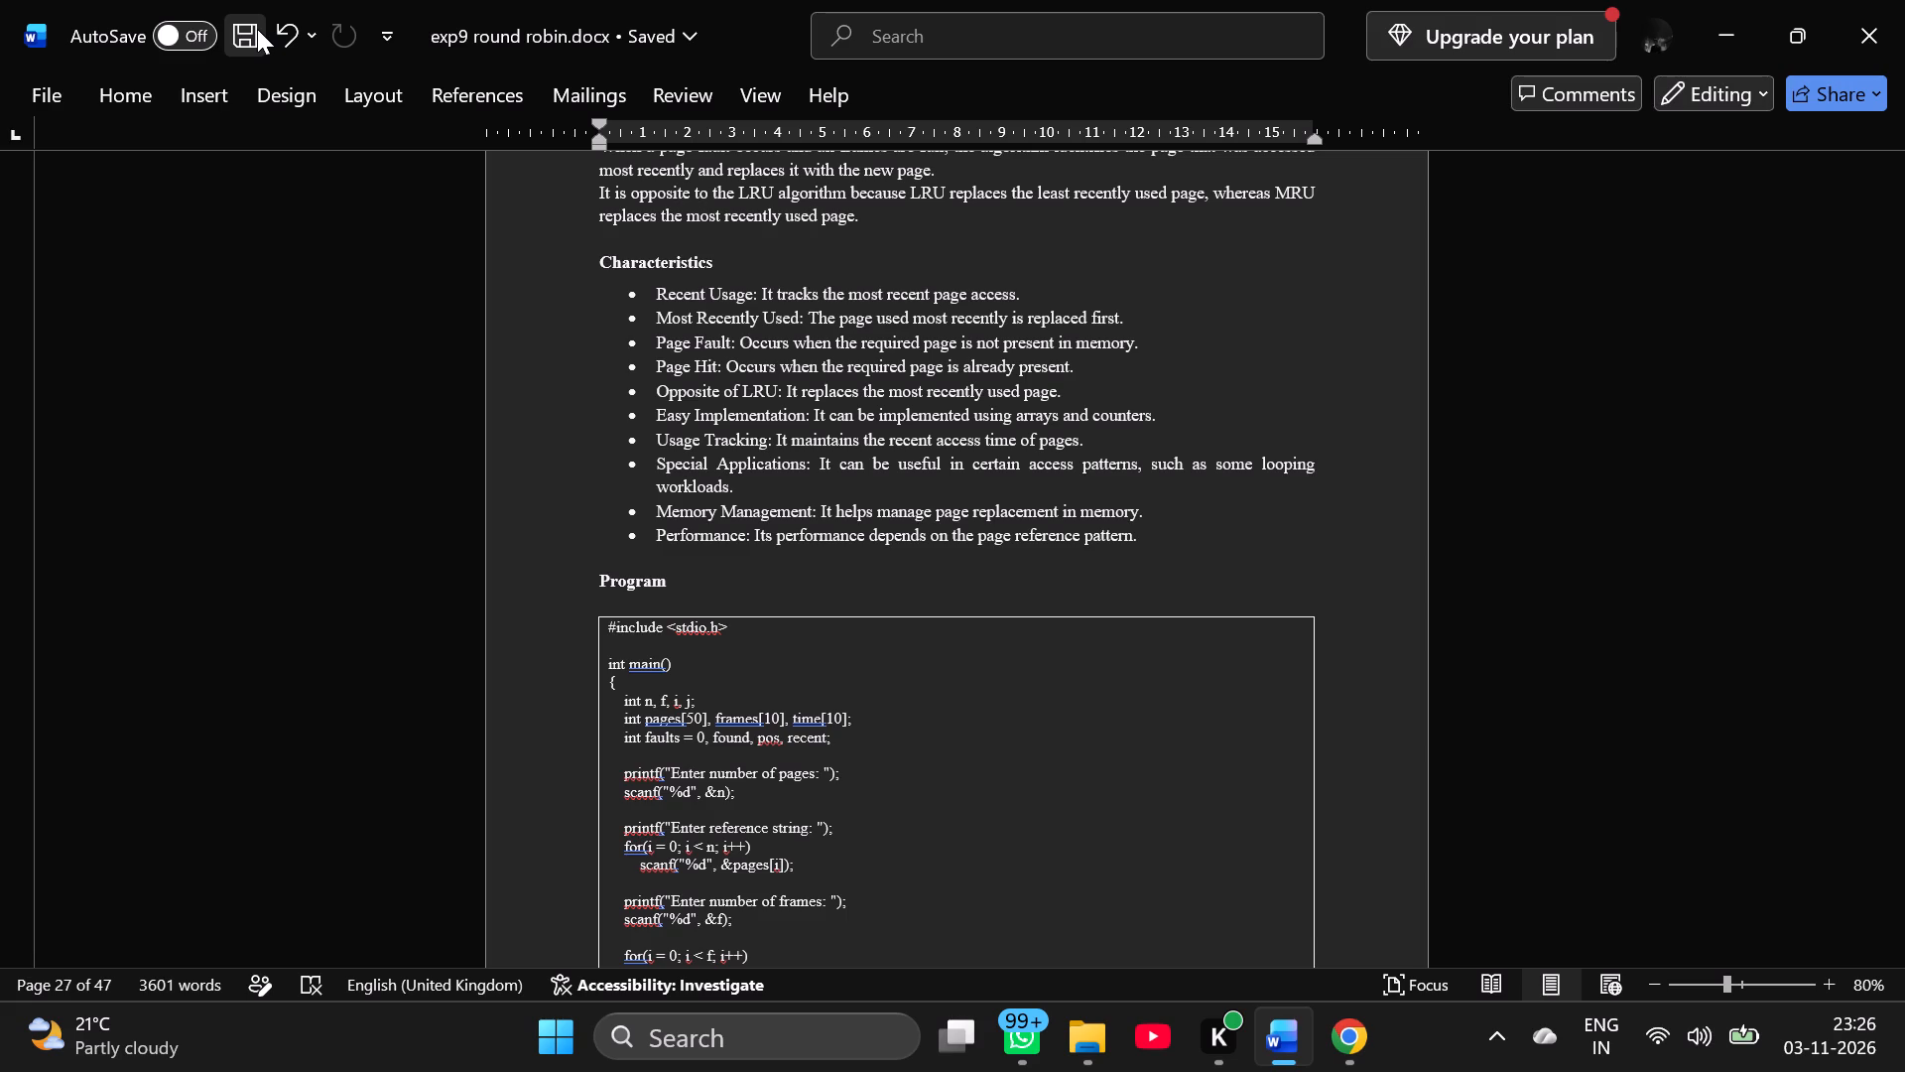
left_click(257, 29)
left_click(685, 35)
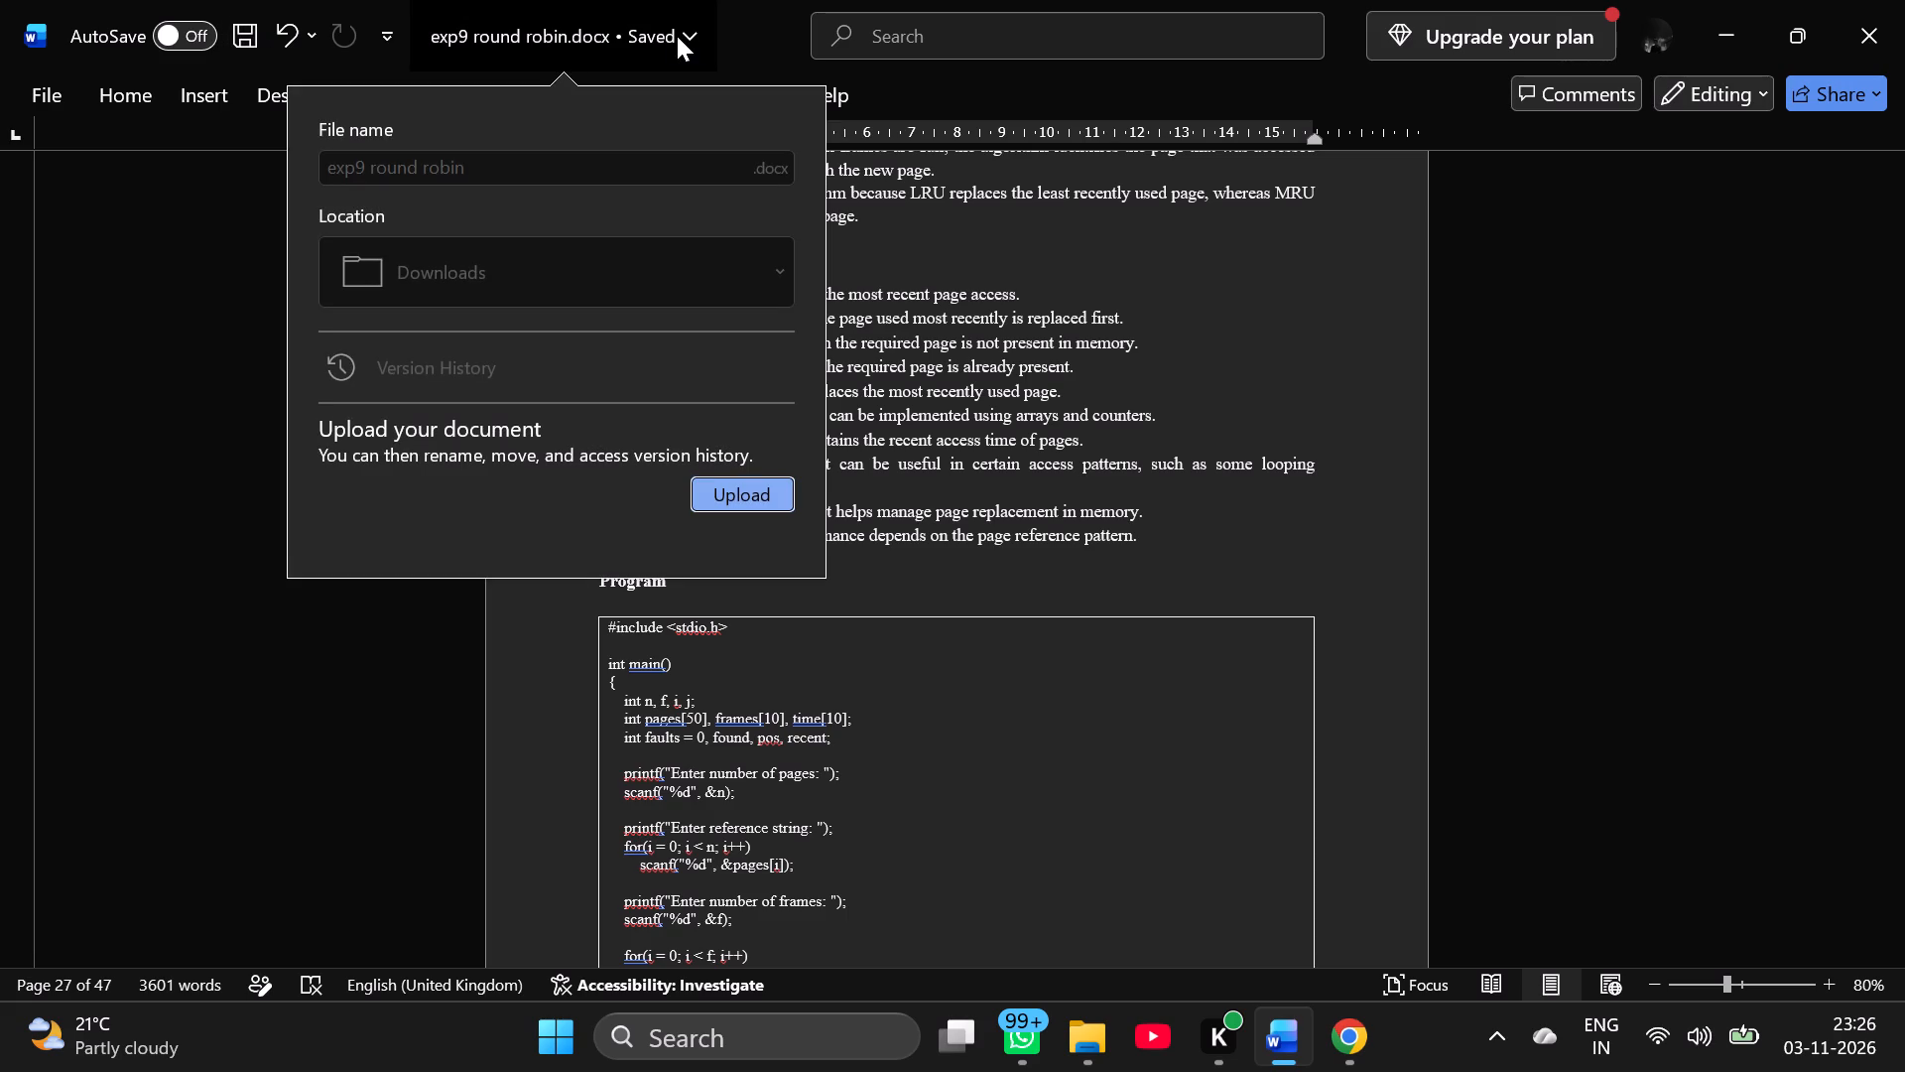
left_click(203, 395)
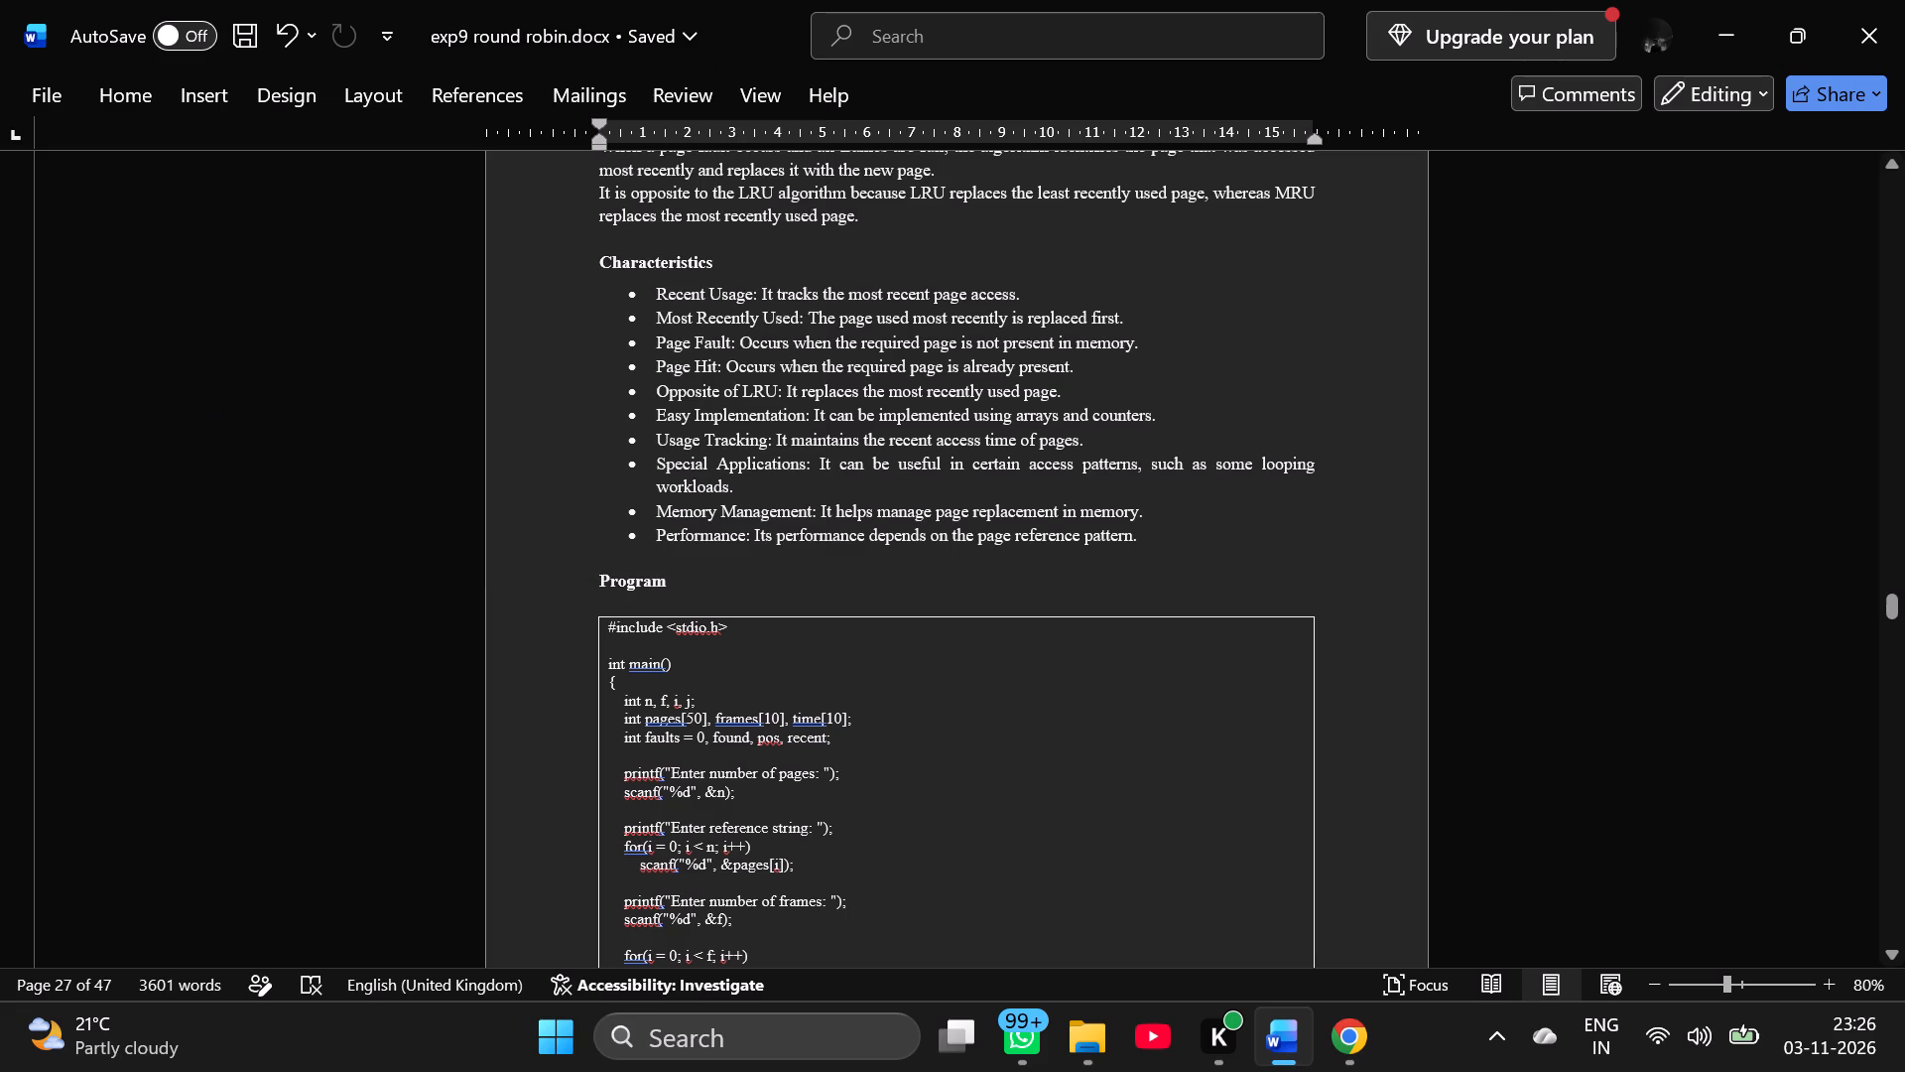
Examine the pages from the pasted Experiment–10 copy back to the LRU program, checking the MRU and LRU code text formatting.
scroll(830, 538, "up", 9)
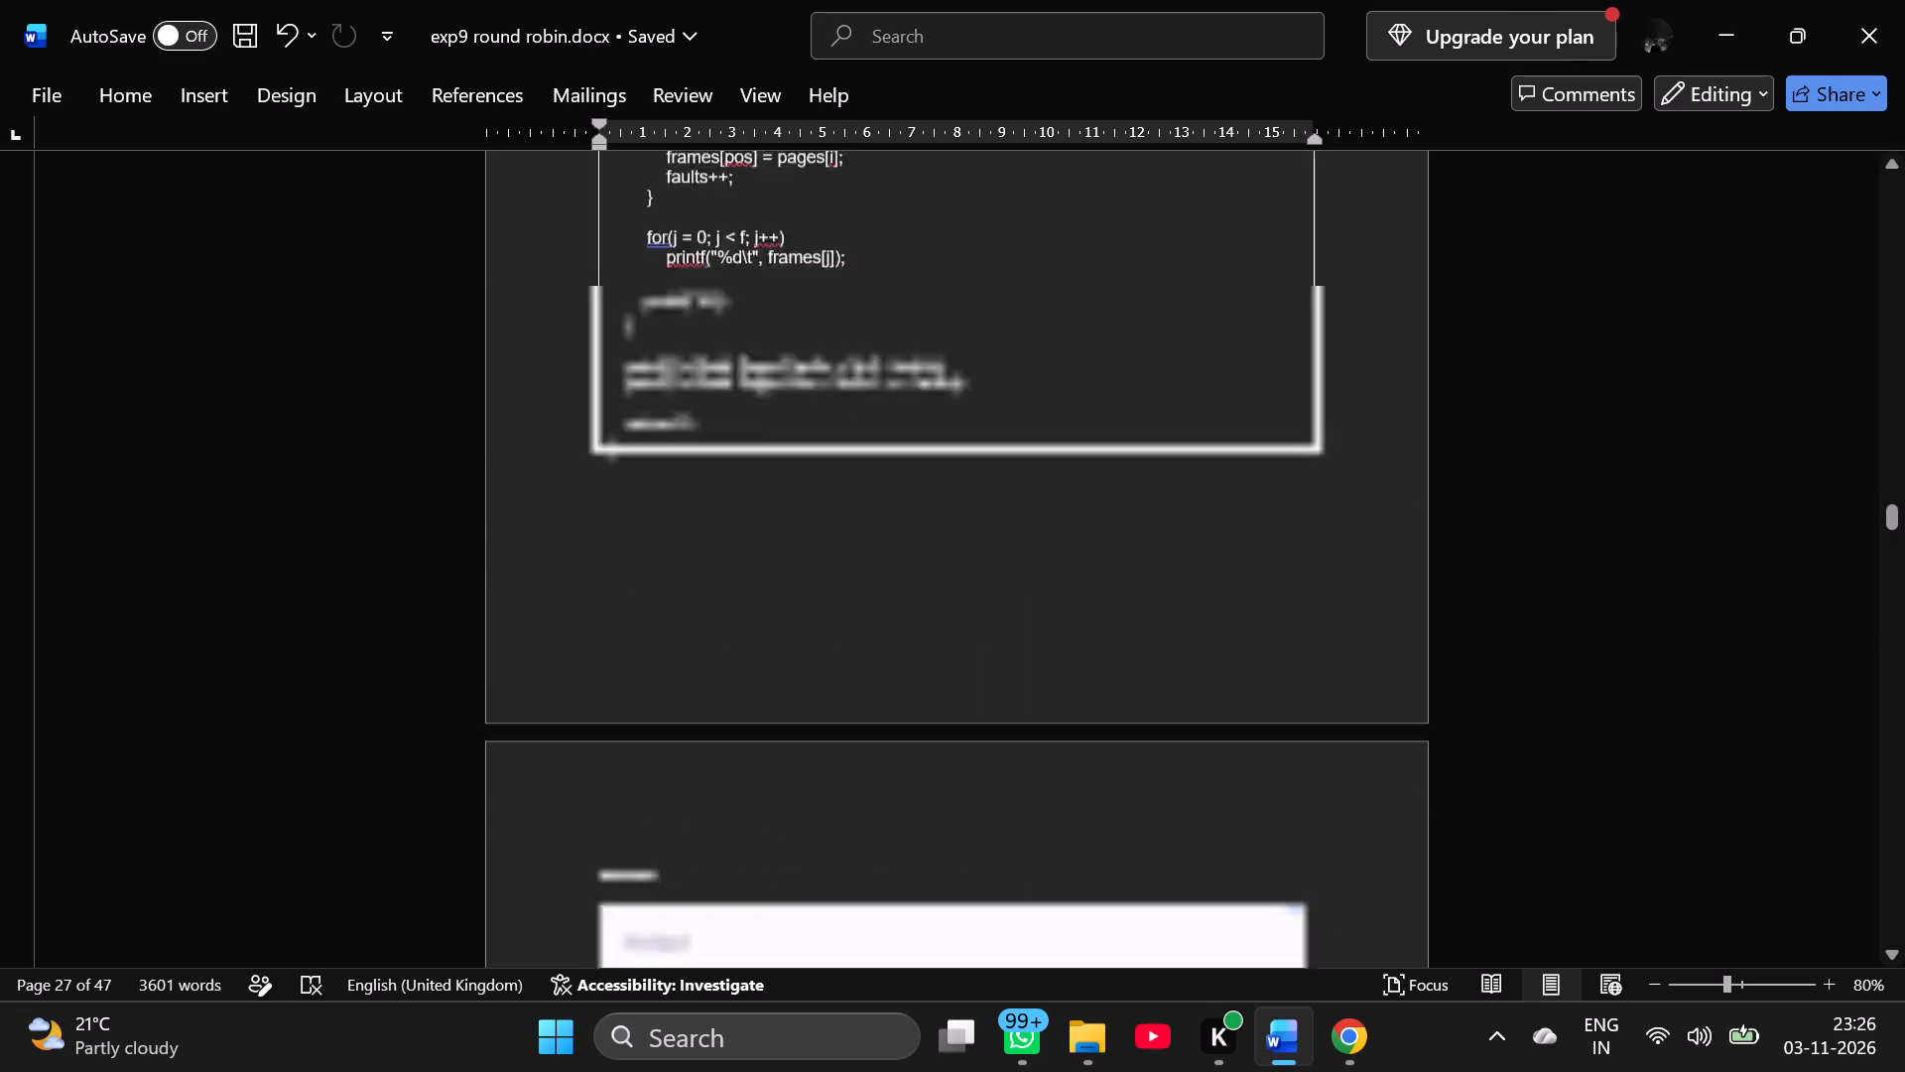
scroll(830, 538, "up", 10)
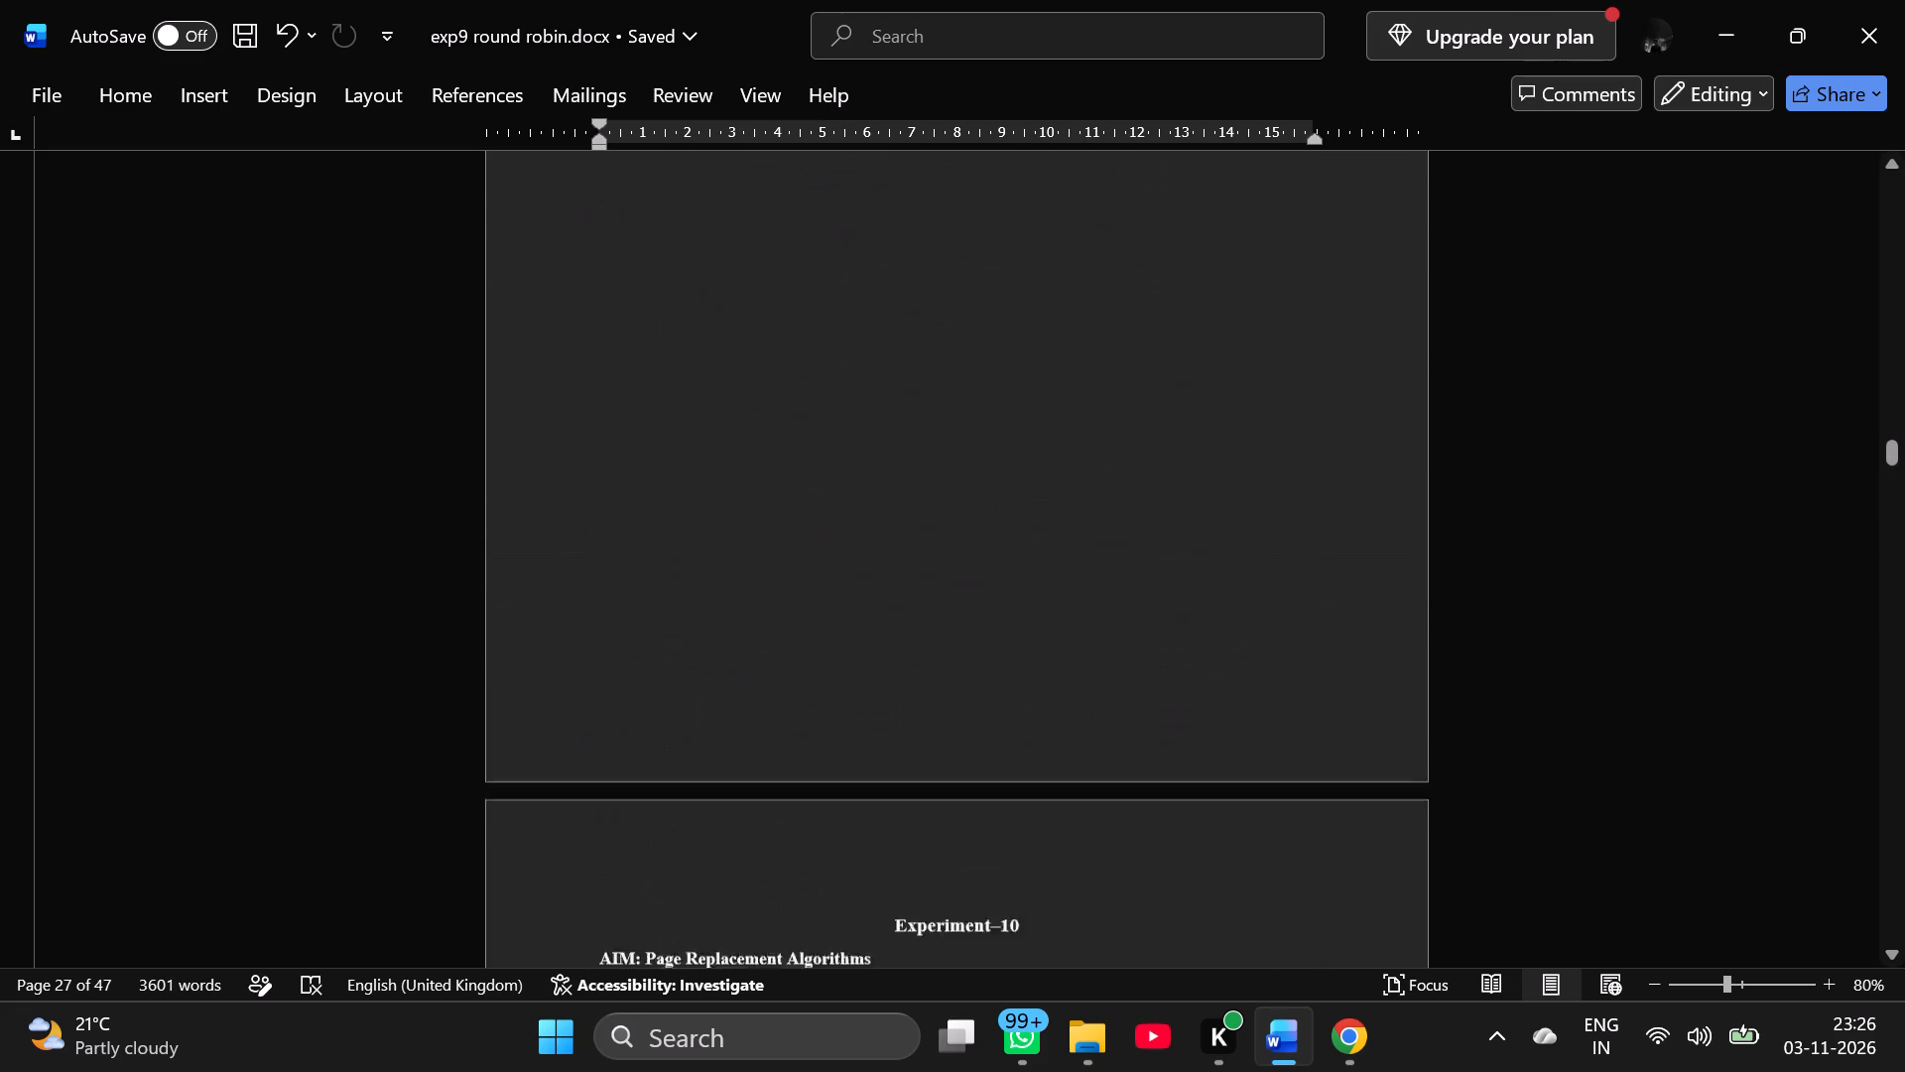
scroll(830, 538, "down", 2)
scroll(830, 538, "up", 3)
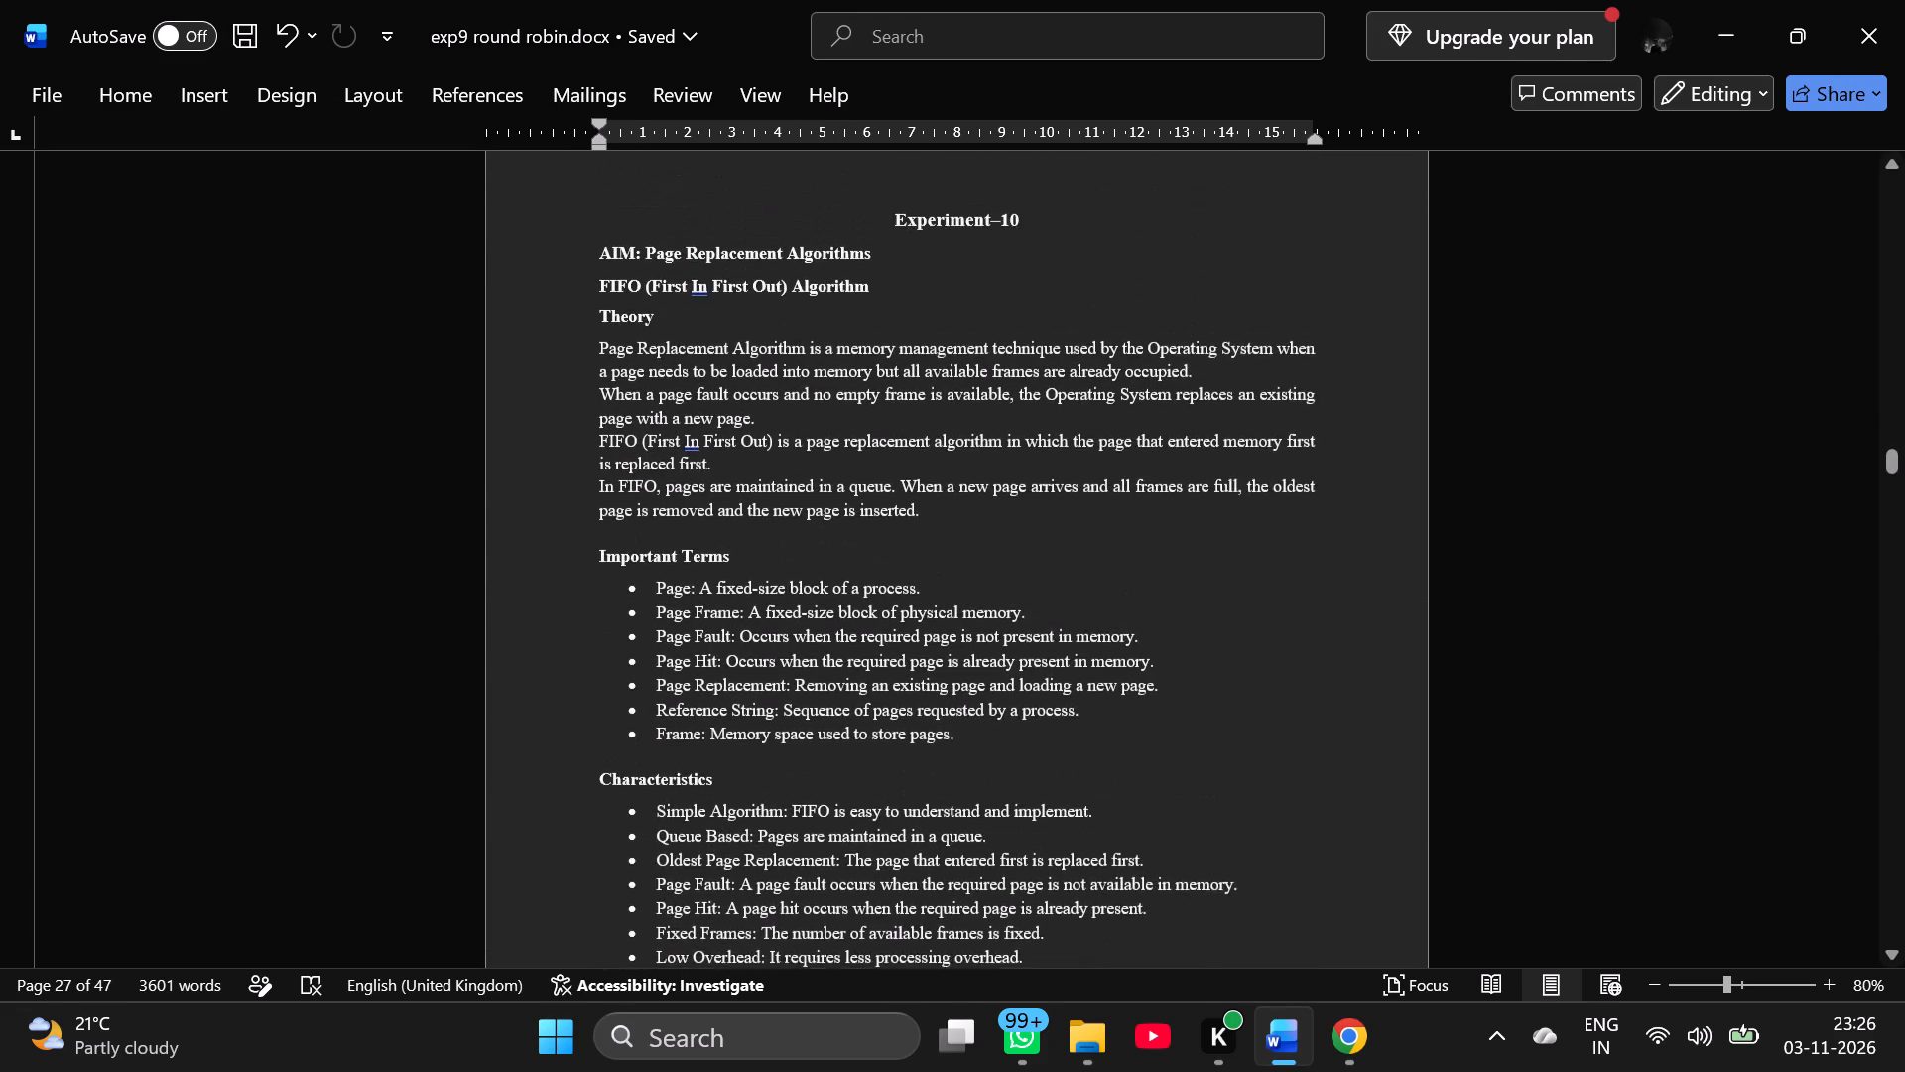
scroll(830, 538, "up", 5)
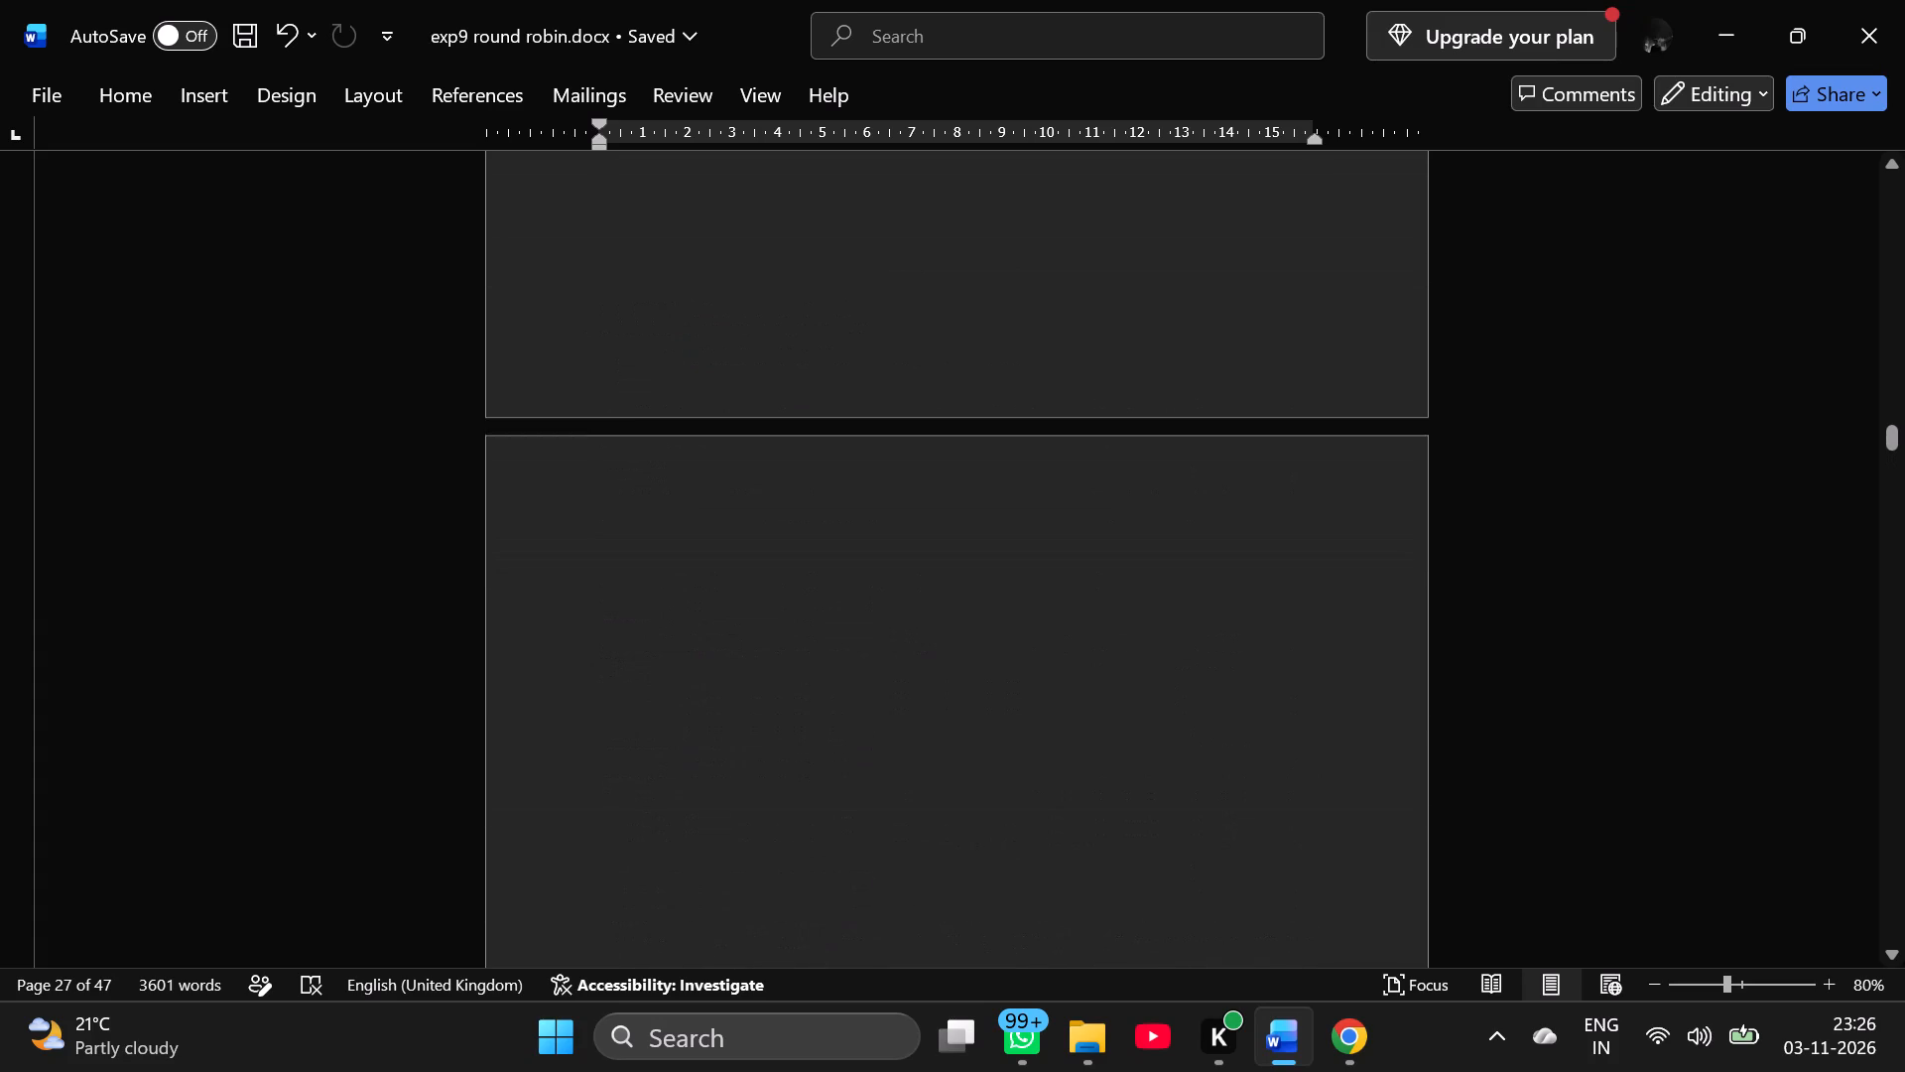
scroll(830, 538, "up", 5)
scroll(830, 538, "down", 1)
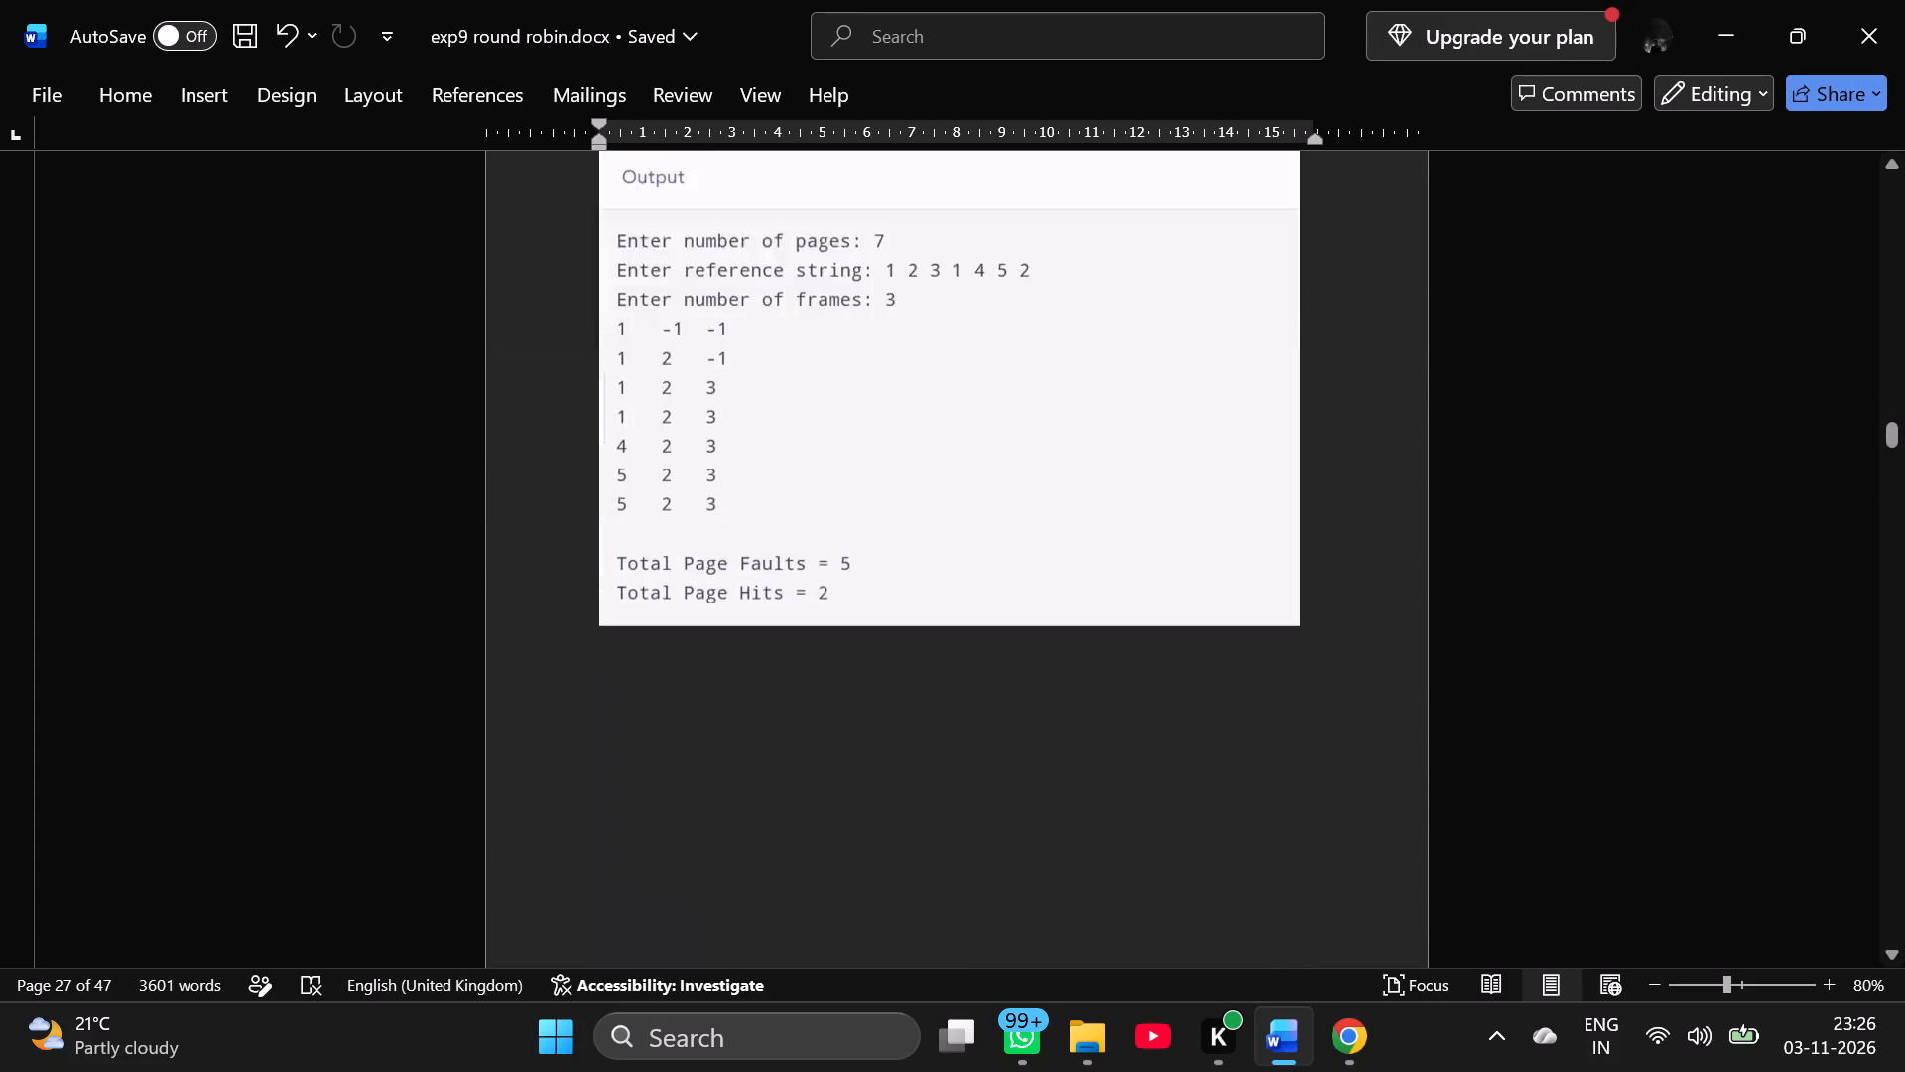
scroll(830, 538, "down", 1)
scroll(830, 538, "up", 7)
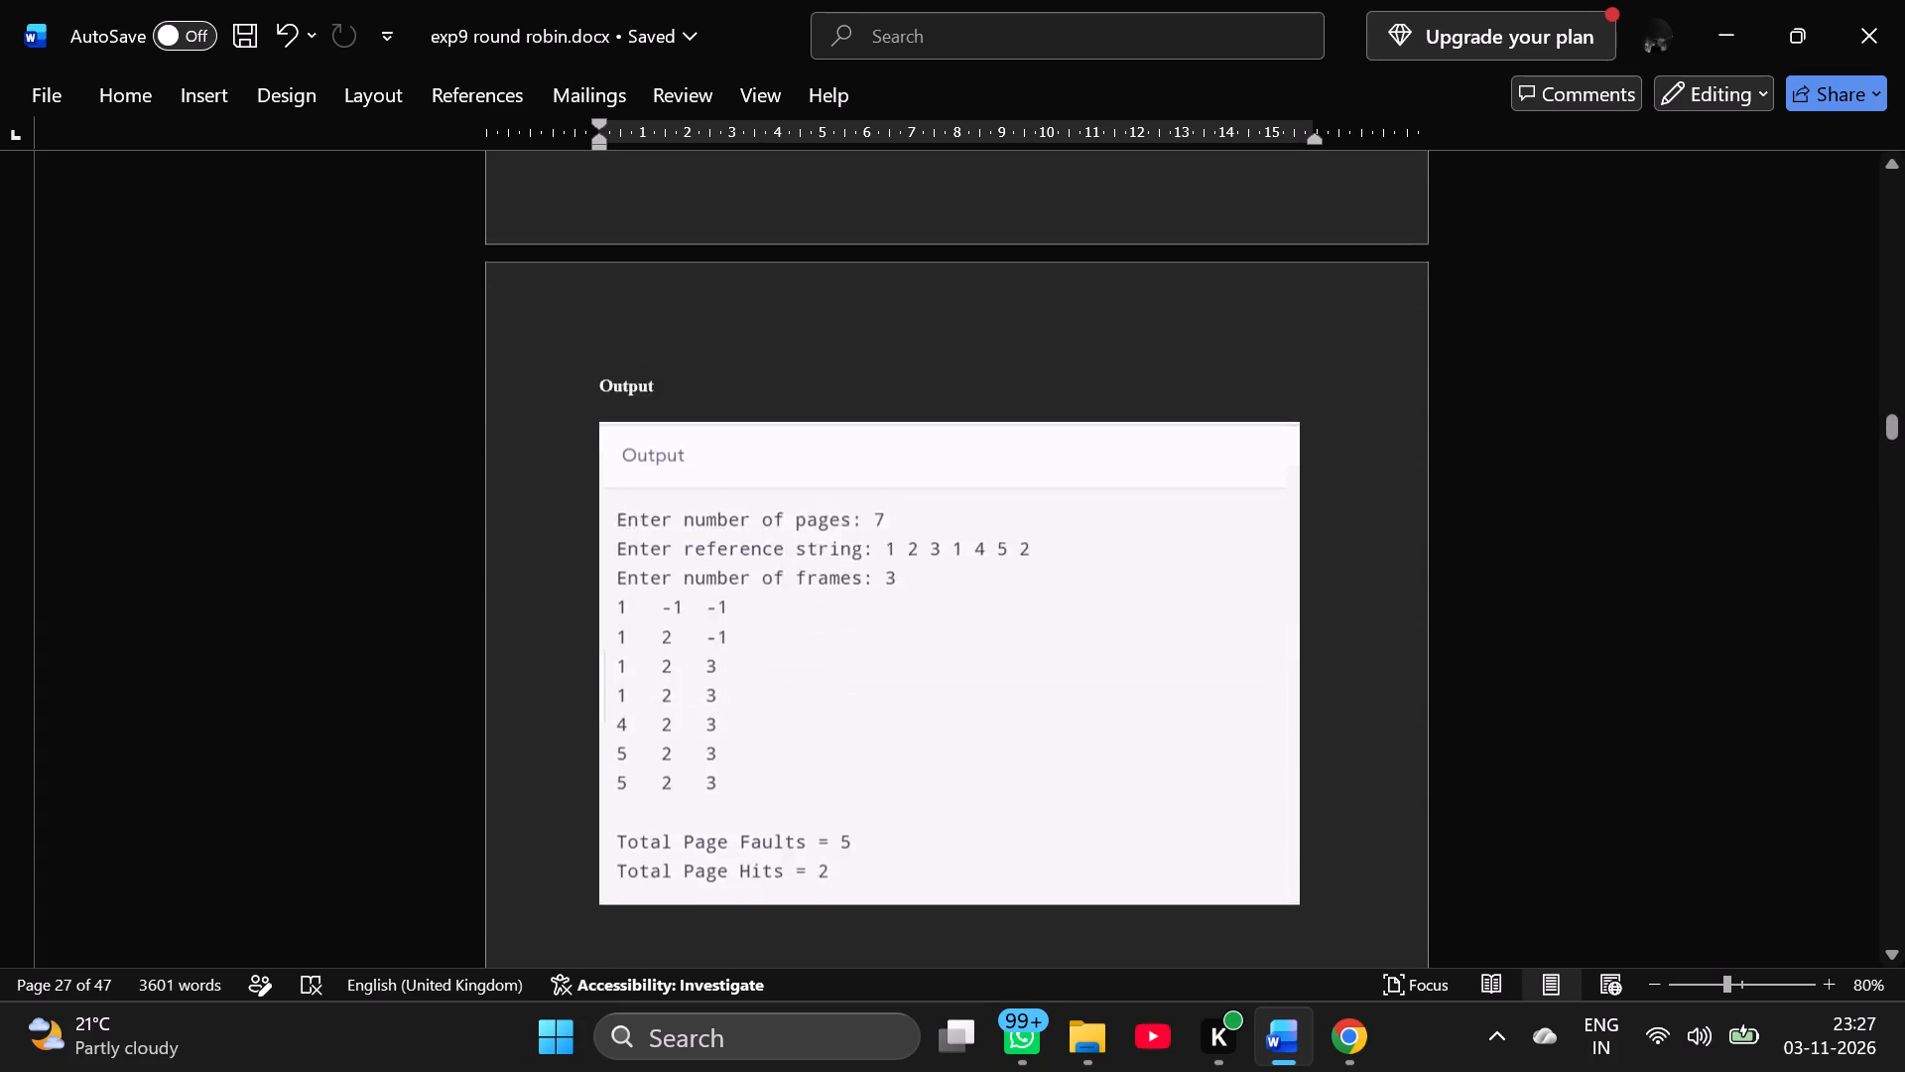
scroll(830, 538, "up", 3)
scroll(830, 538, "down", 1)
scroll(830, 538, "up", 5)
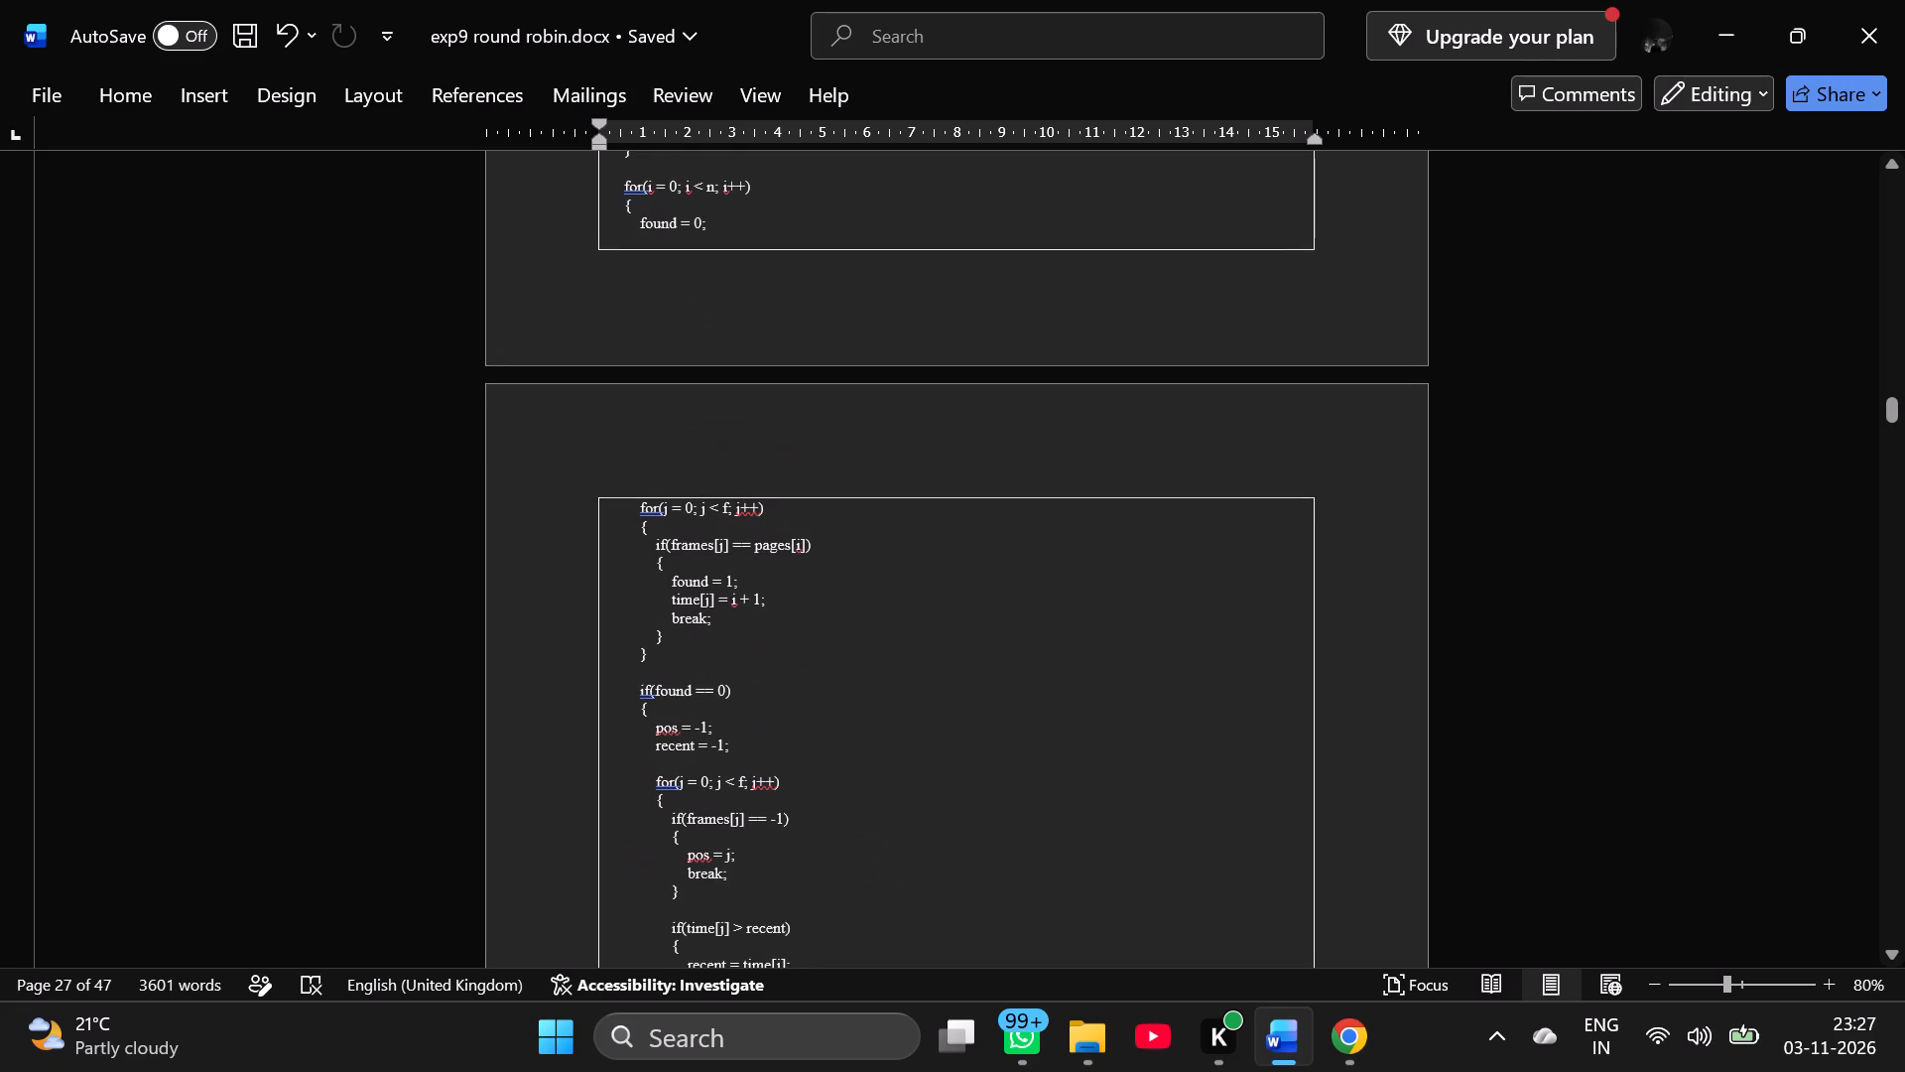
left_click_drag(674, 595, 725, 597)
left_click(848, 637)
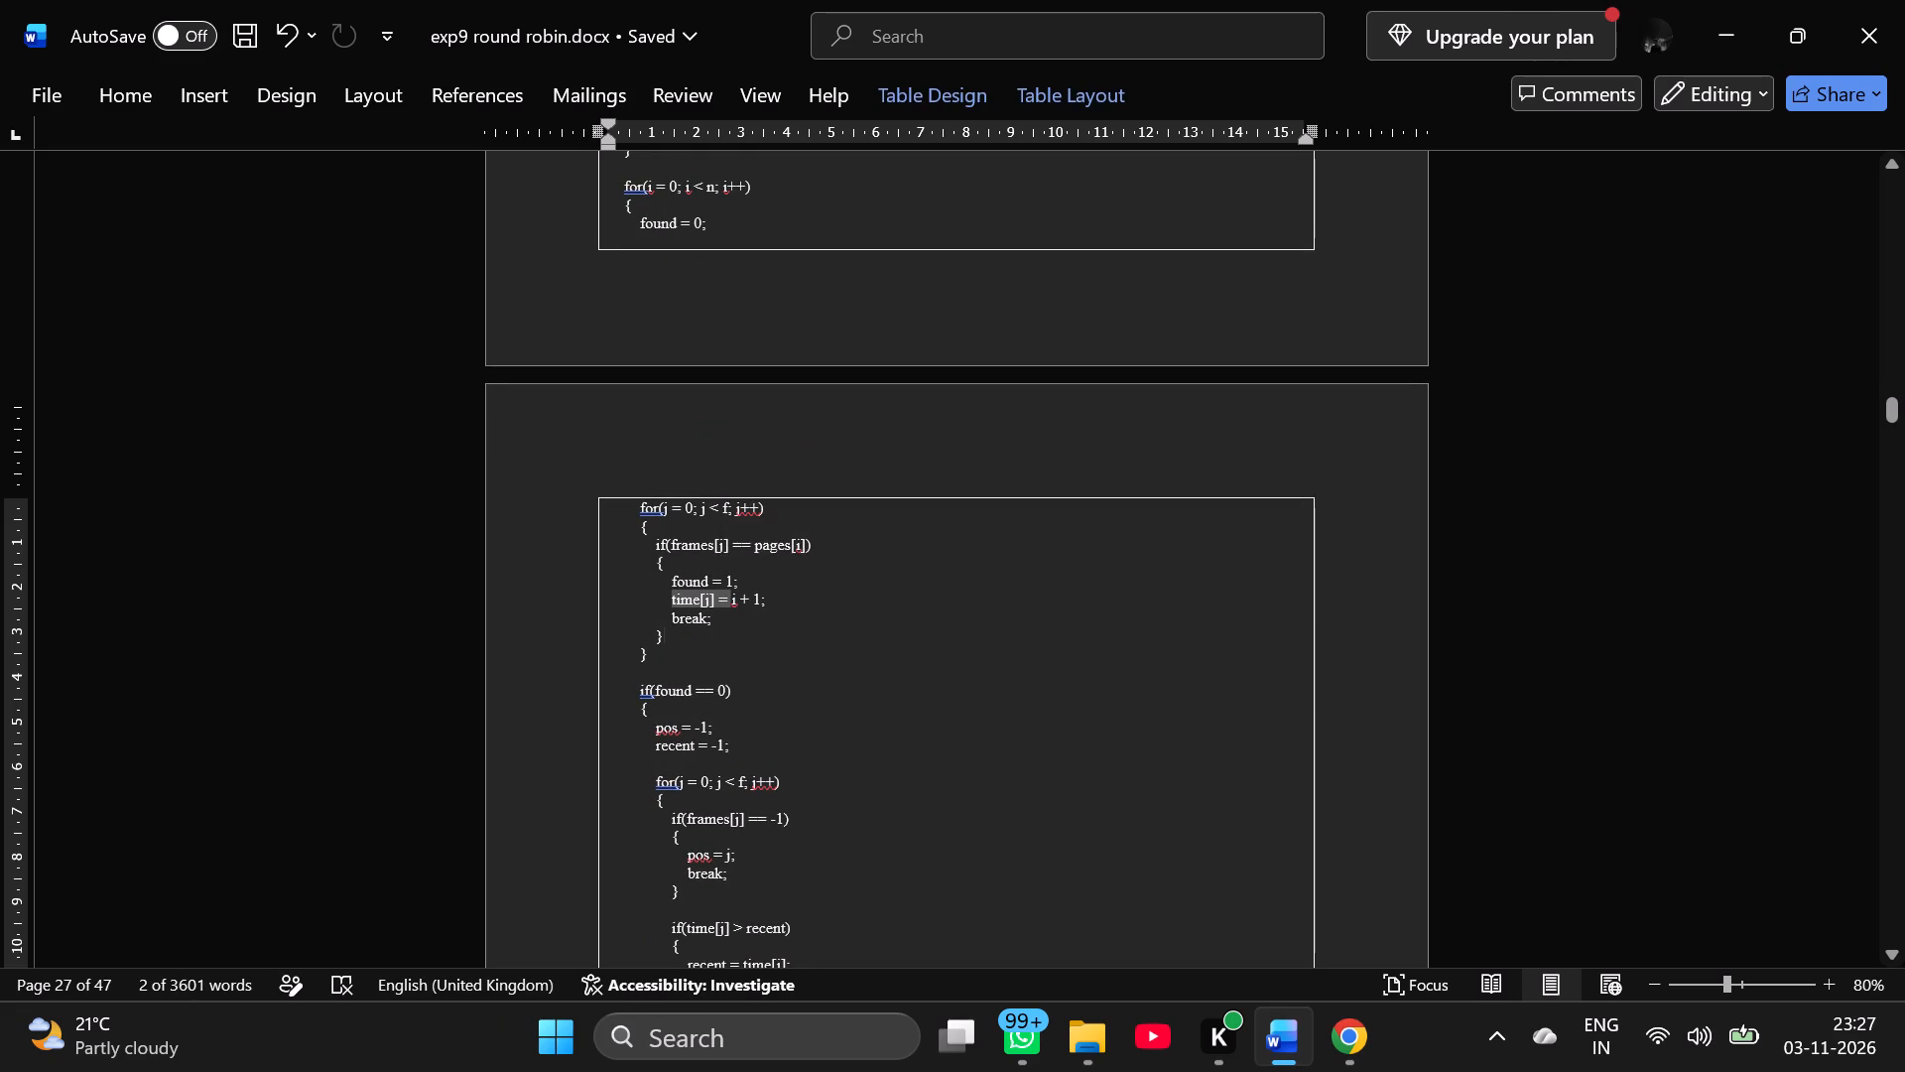
scroll(848, 637, "up", 7)
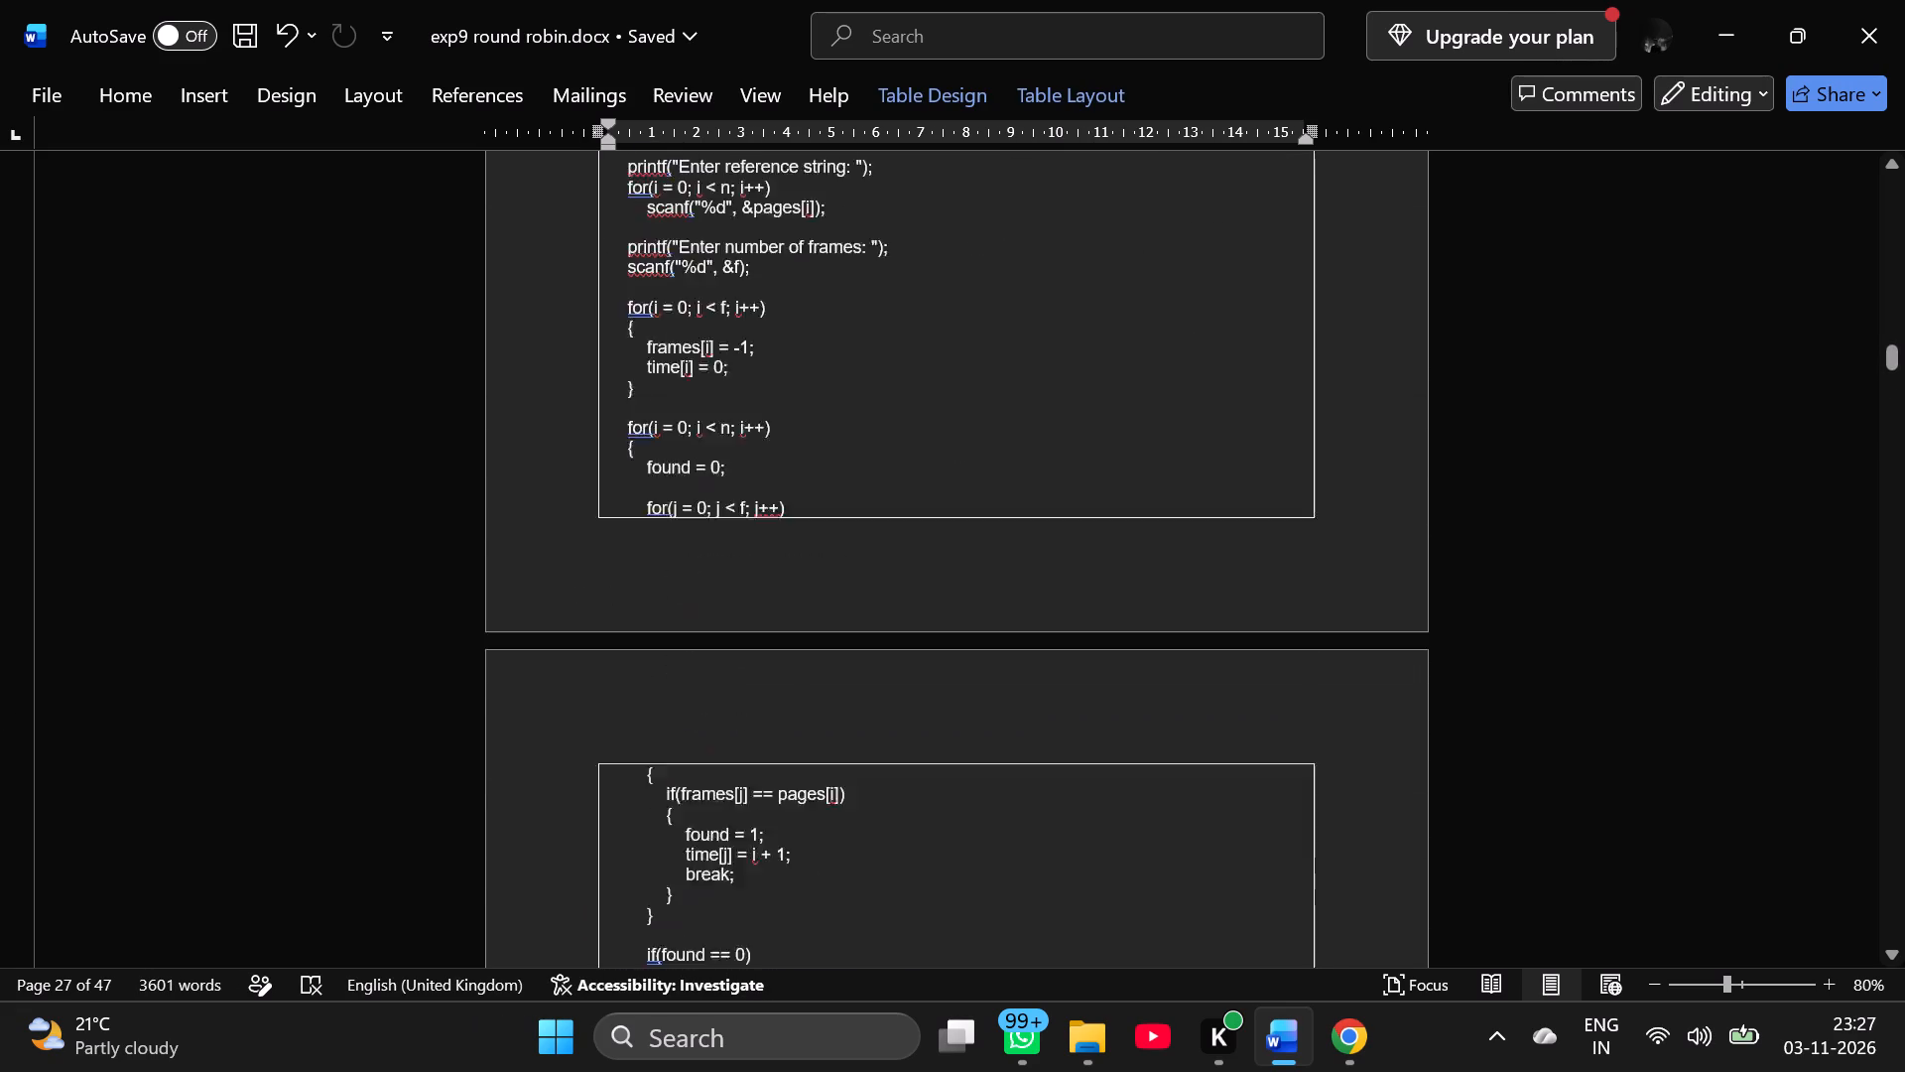
scroll(848, 637, "down", 1)
left_click_drag(770, 520, 869, 575)
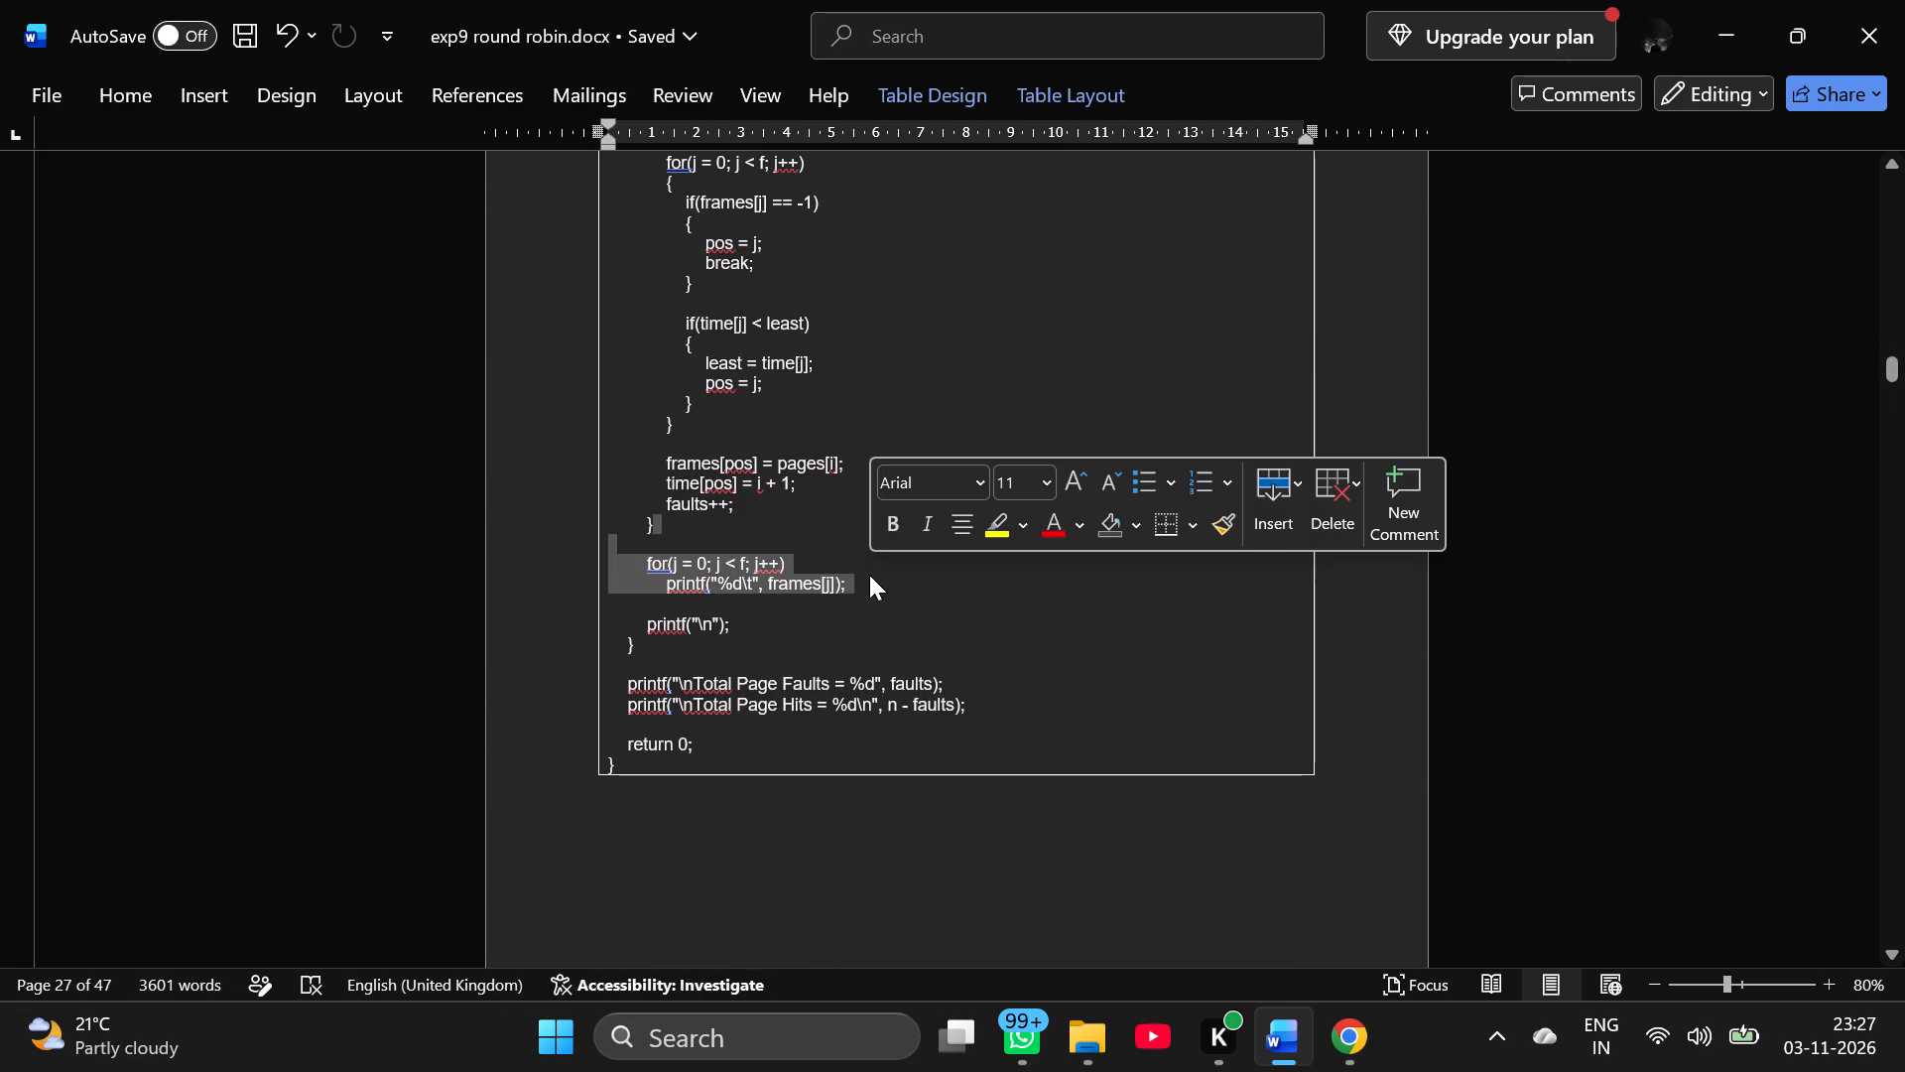
left_click(869, 575)
Set the LRU program's code on page 12 to 10 pt Times New Roman.
scroll(869, 575, "up", 1)
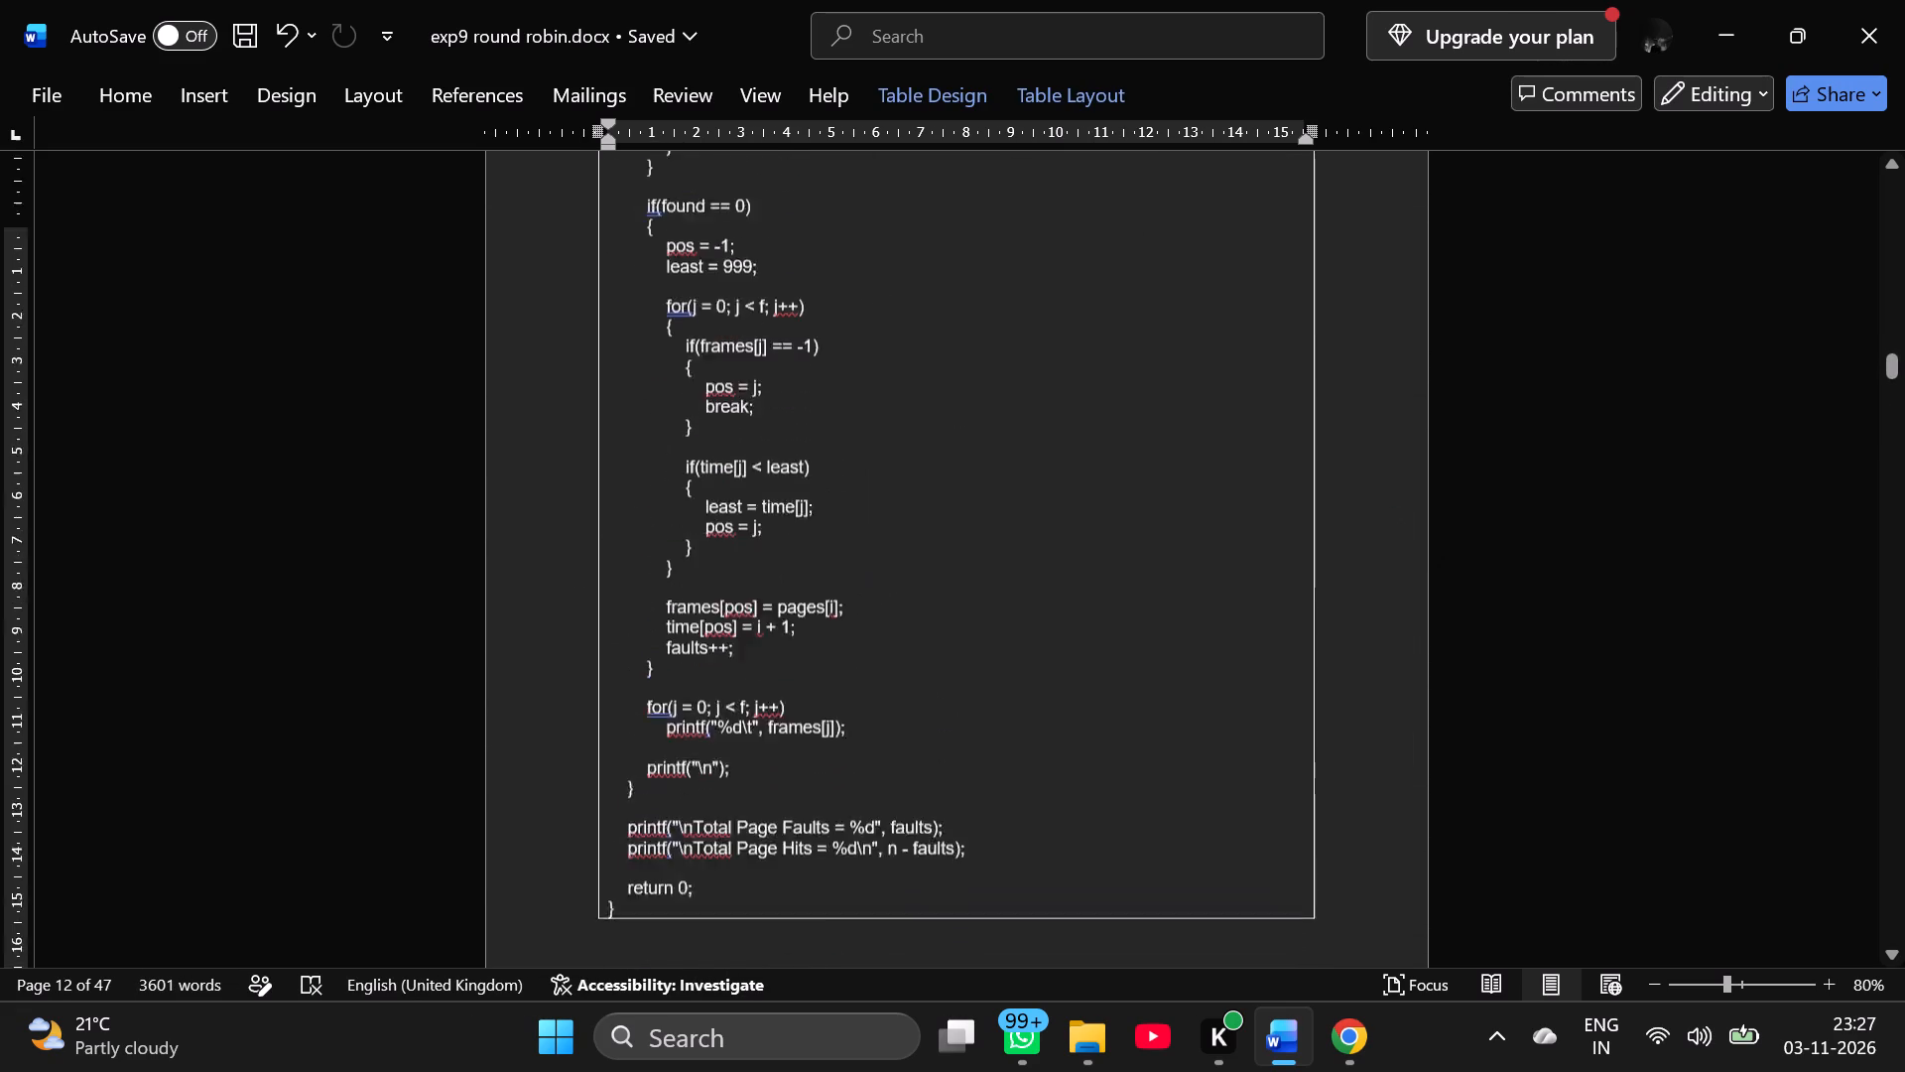
scroll(869, 575, "up", 1)
scroll(869, 575, "down", 1)
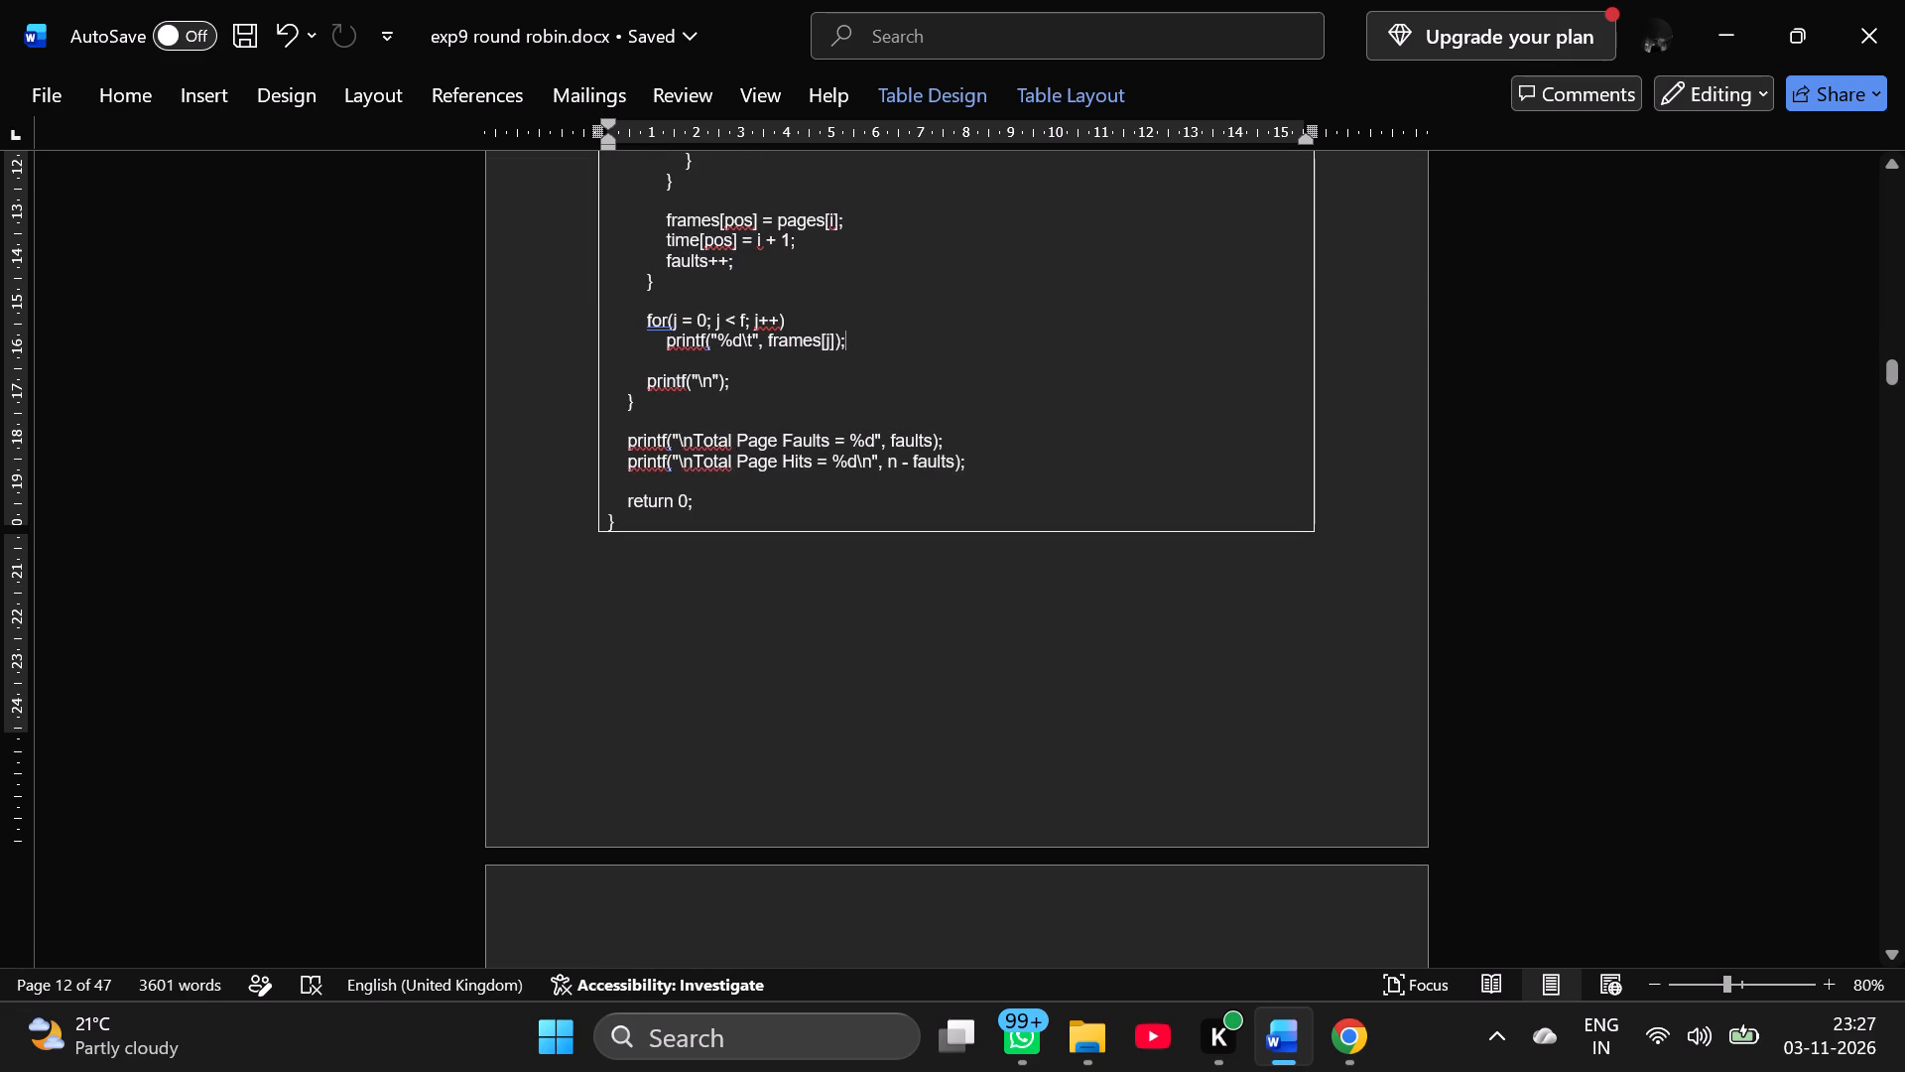
left_click(601, 520)
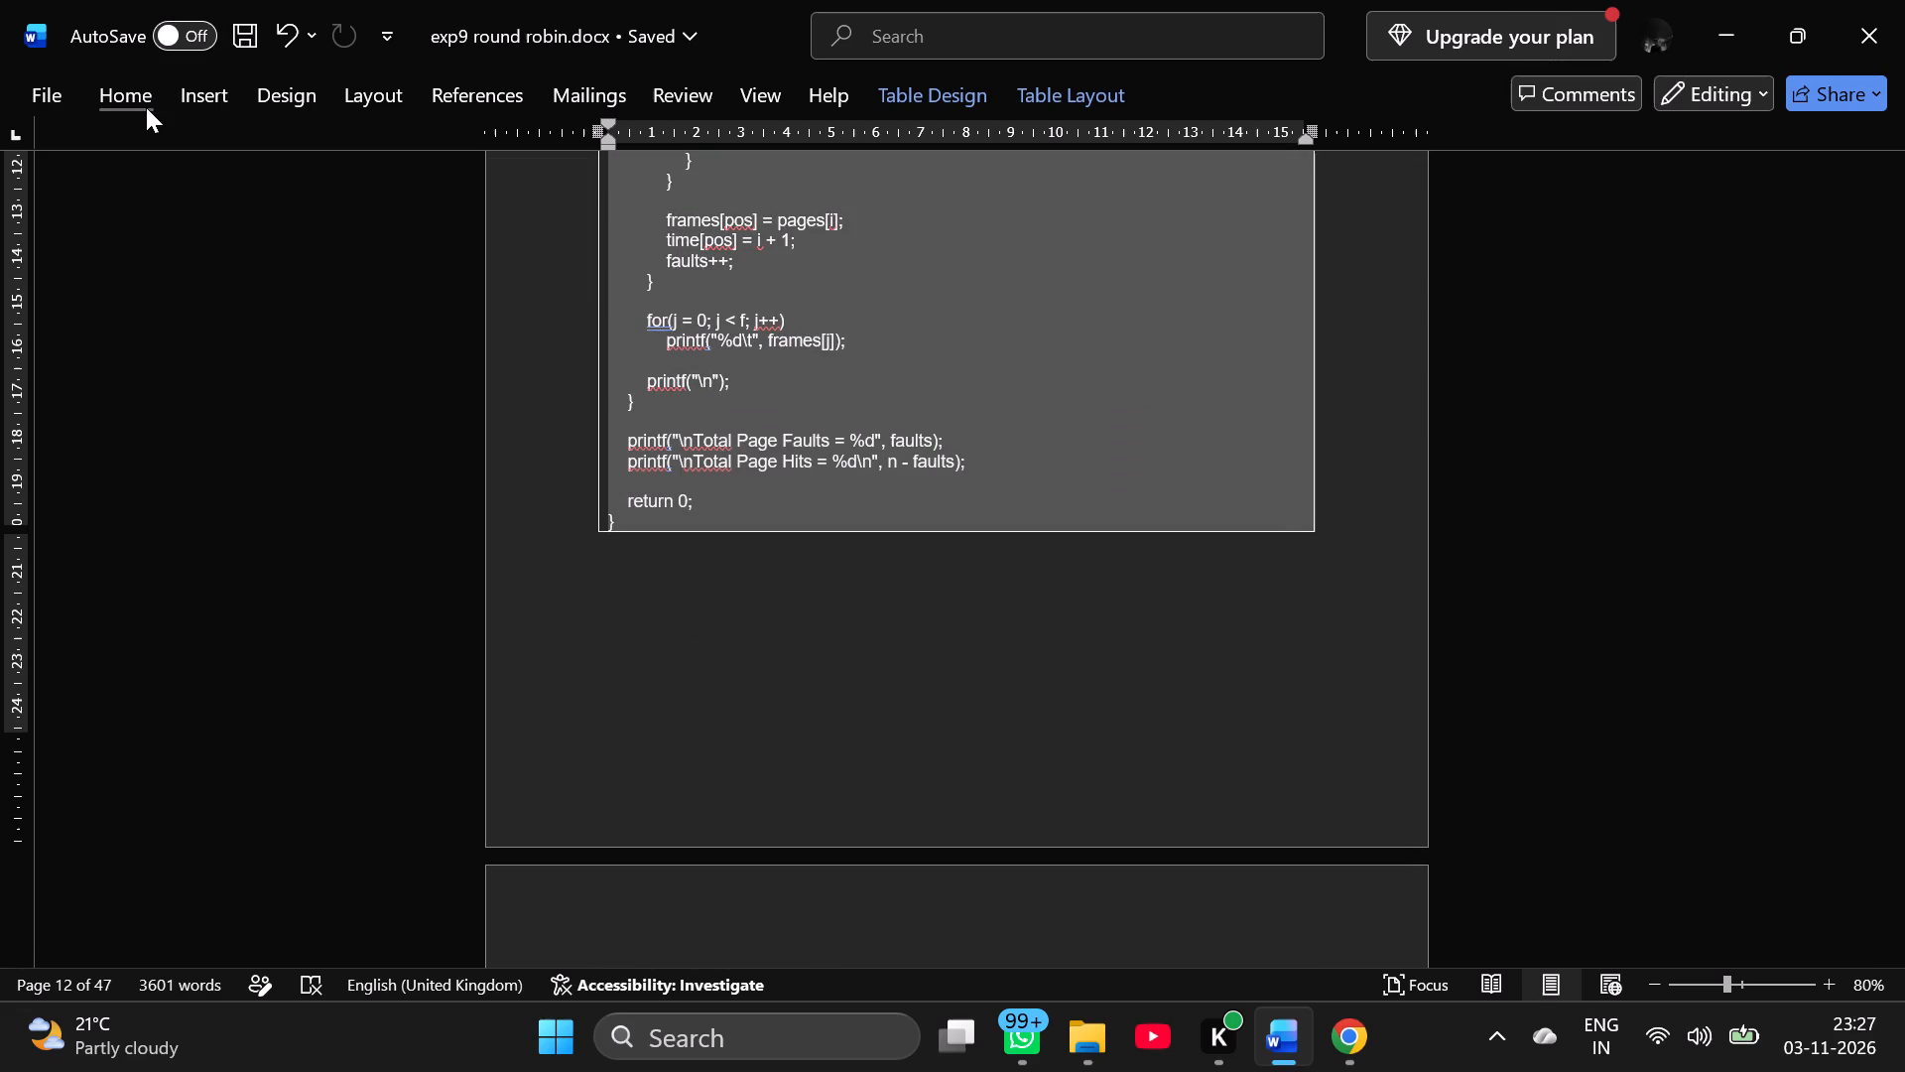
left_click(146, 107)
left_click(385, 160)
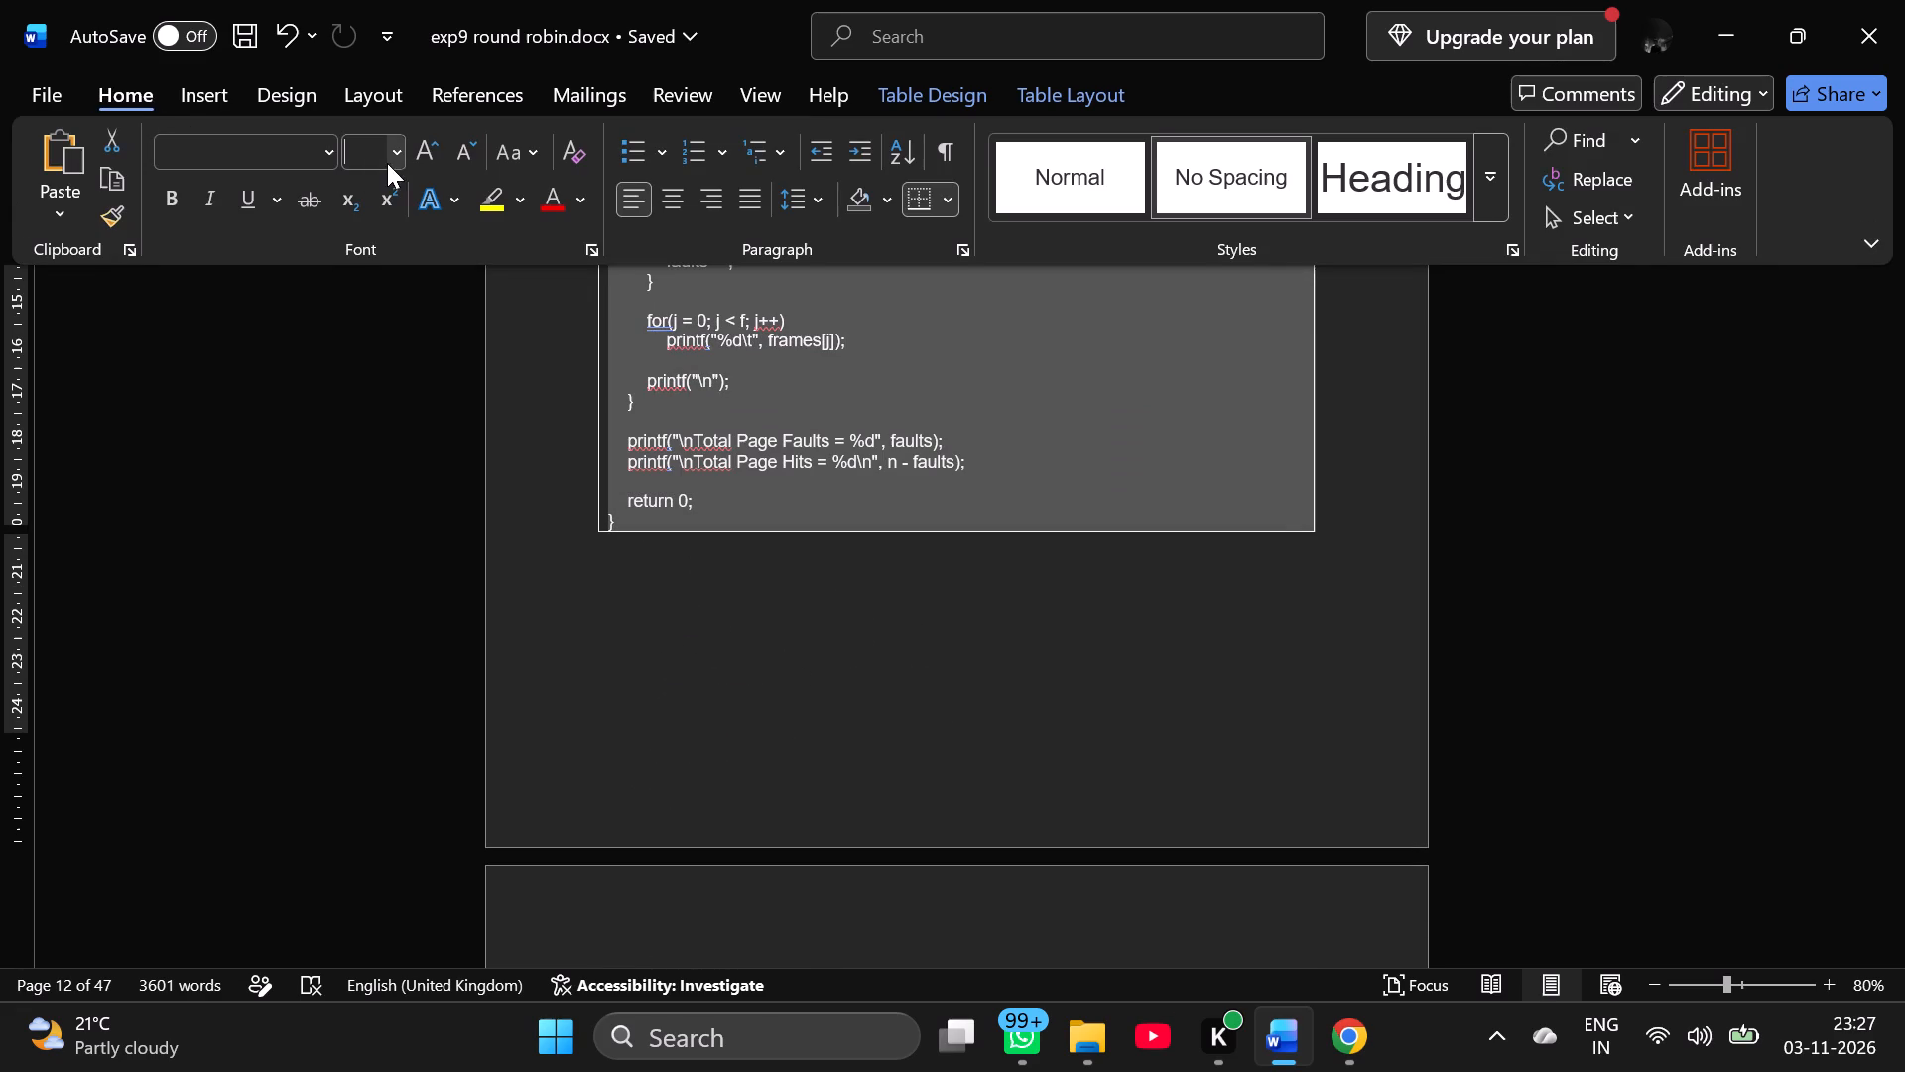
left_click(396, 157)
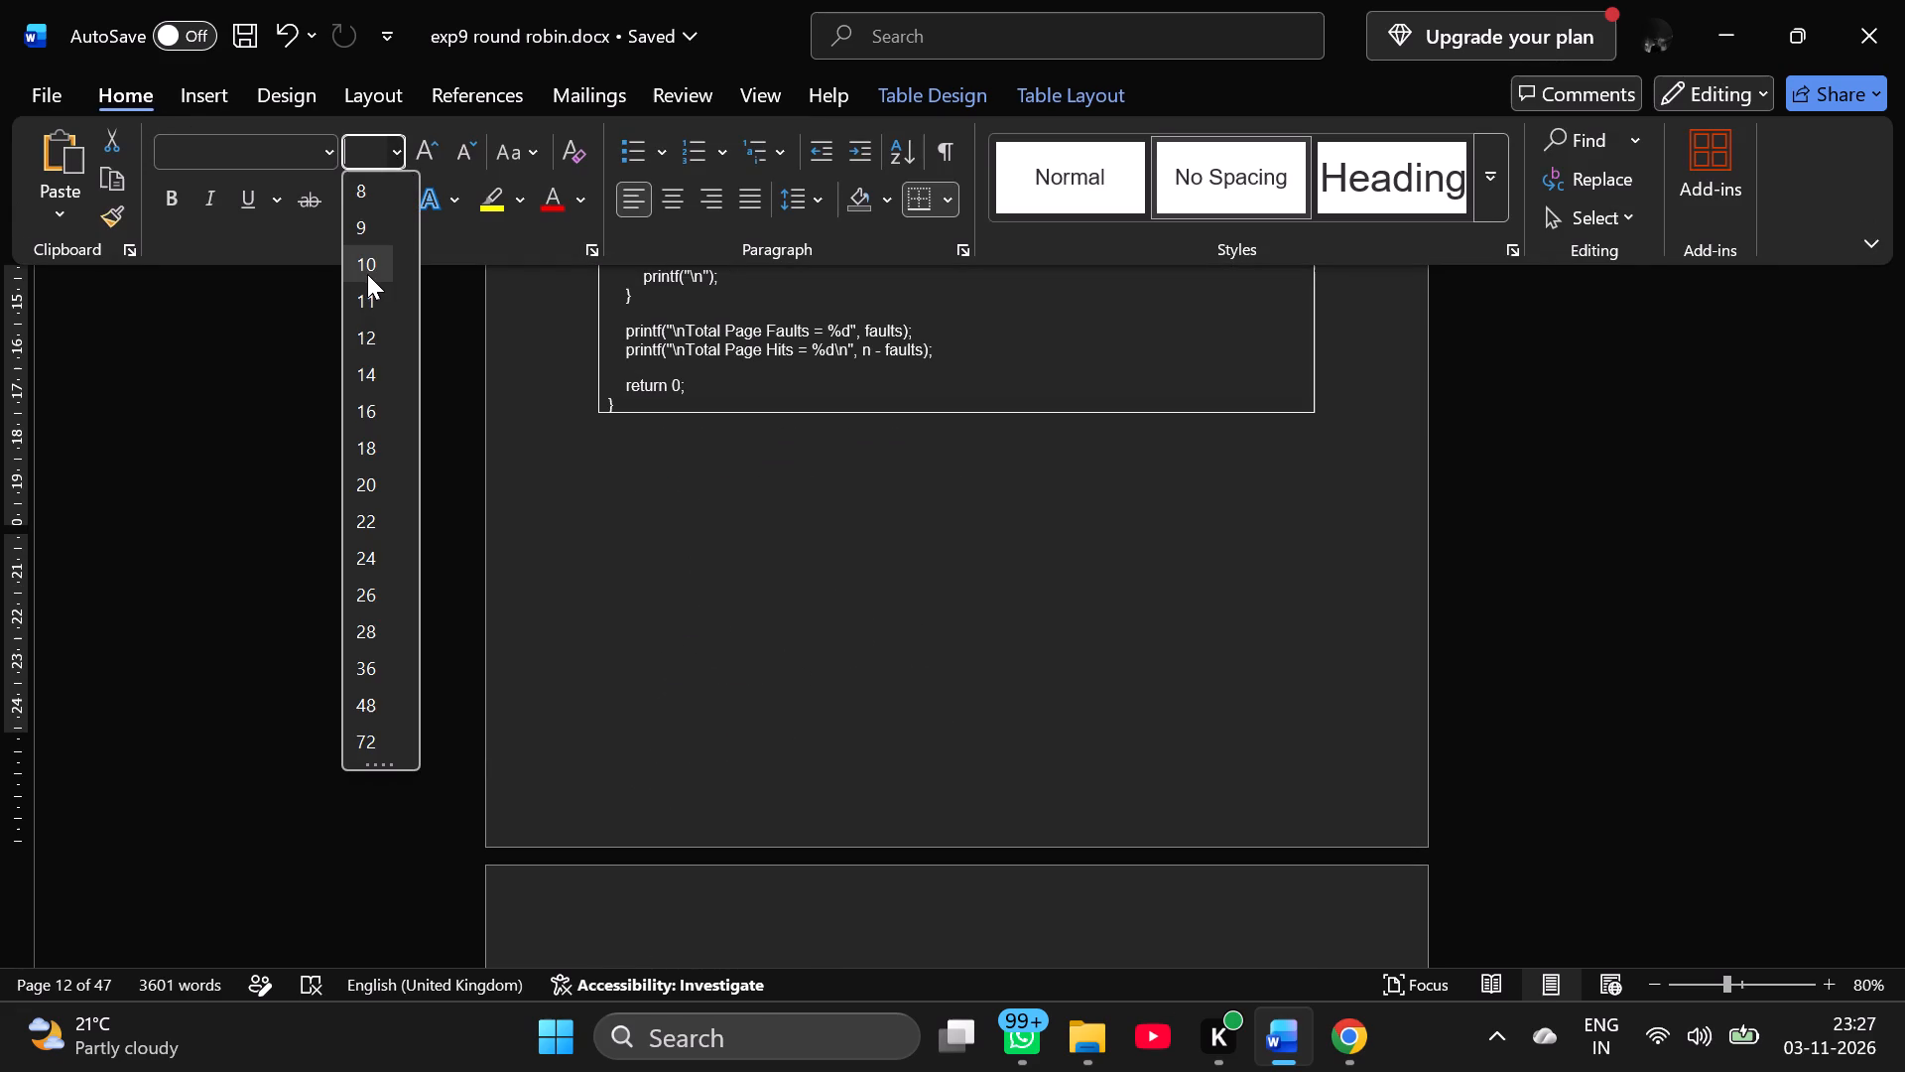
left_click(370, 270)
left_click(320, 146)
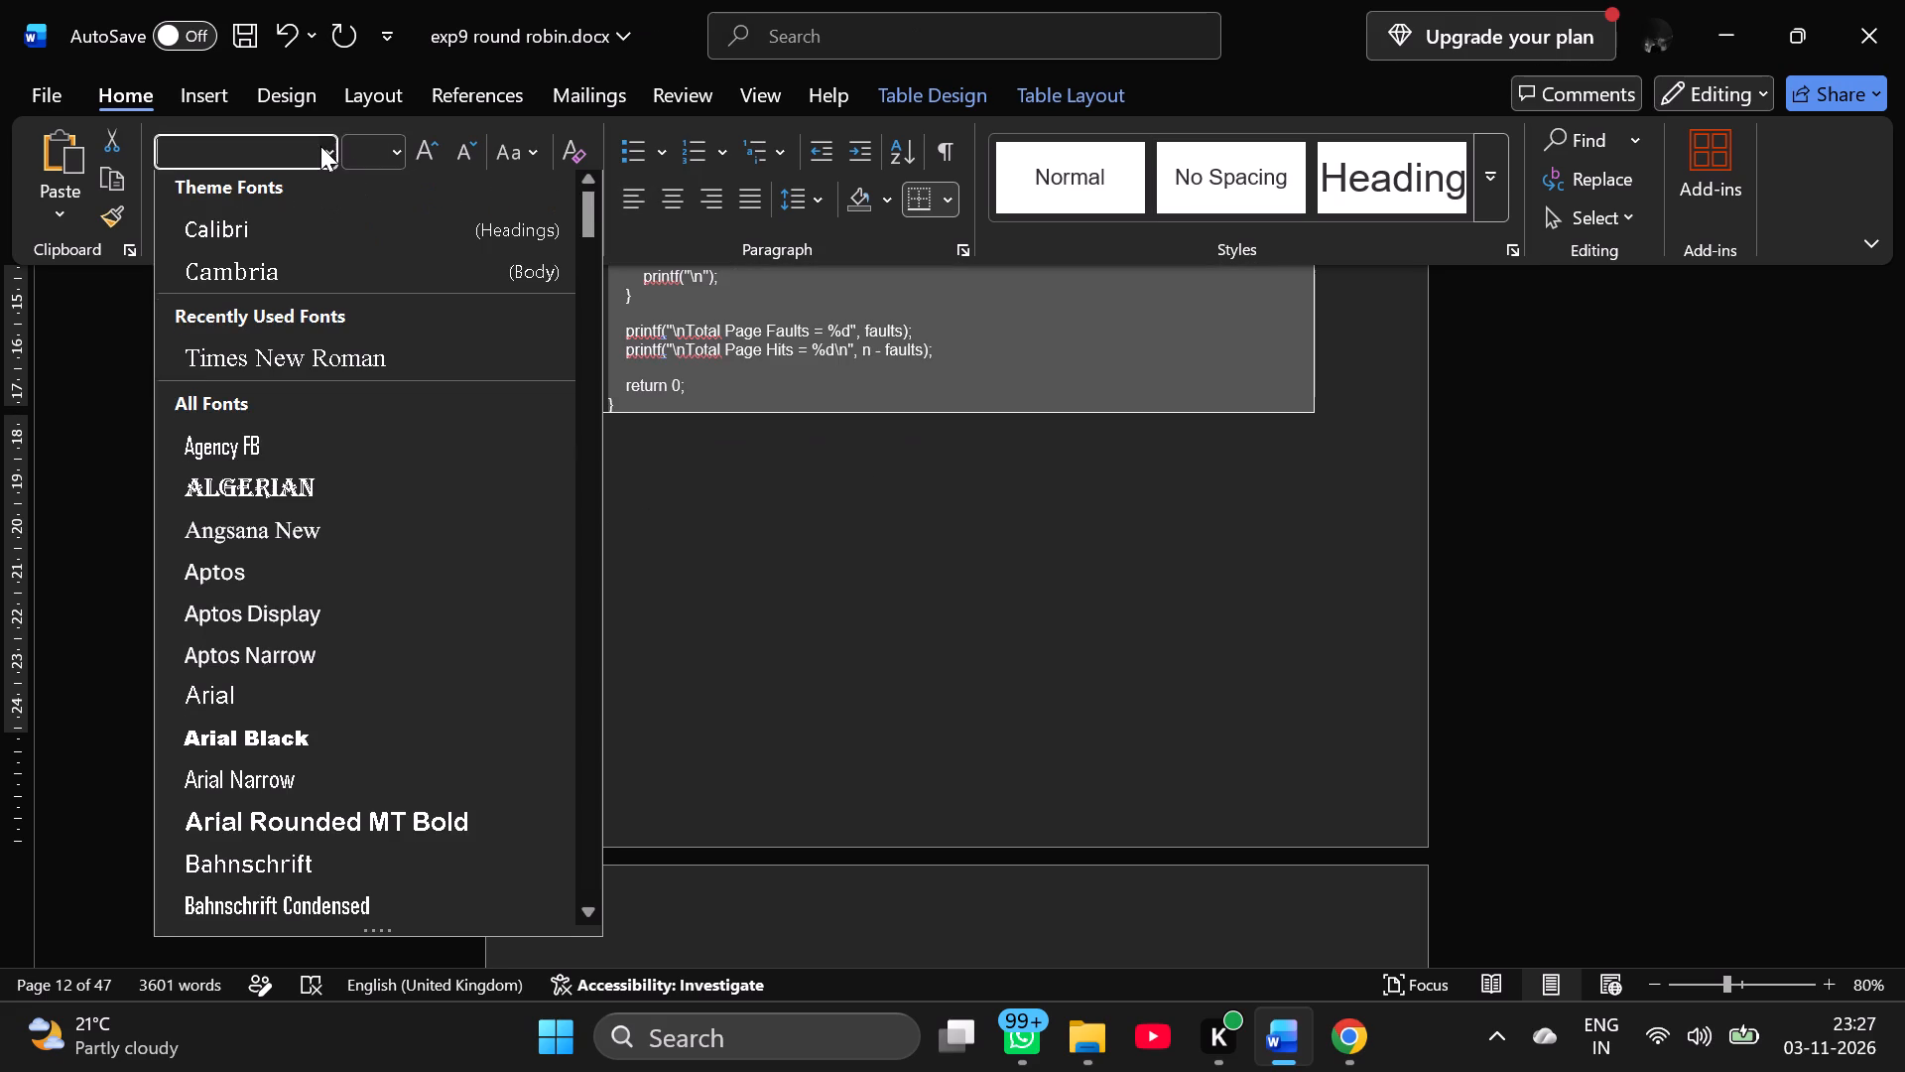
left_click(228, 351)
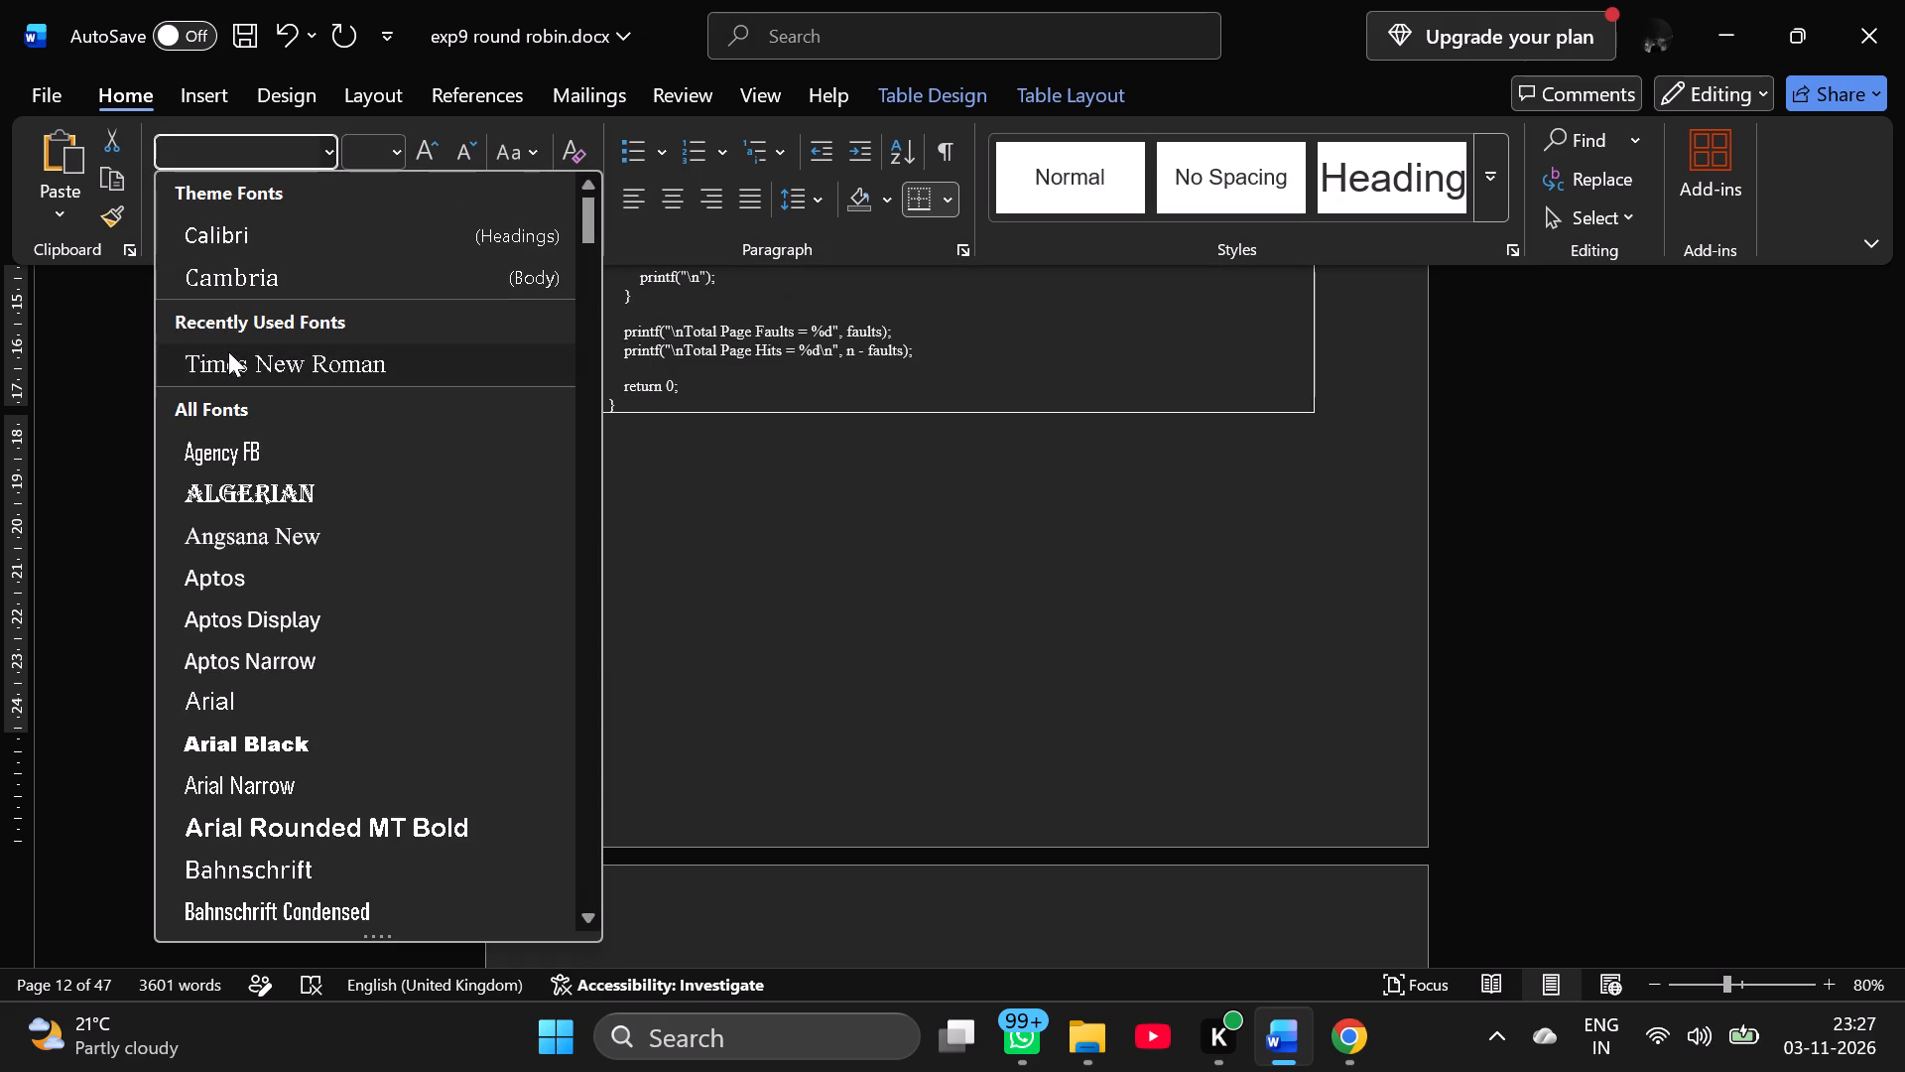
left_click(676, 562)
Set the code of the page 9 program that uses the farthest variable to 10 pt Times New Roman.
scroll(676, 562, "up", 3)
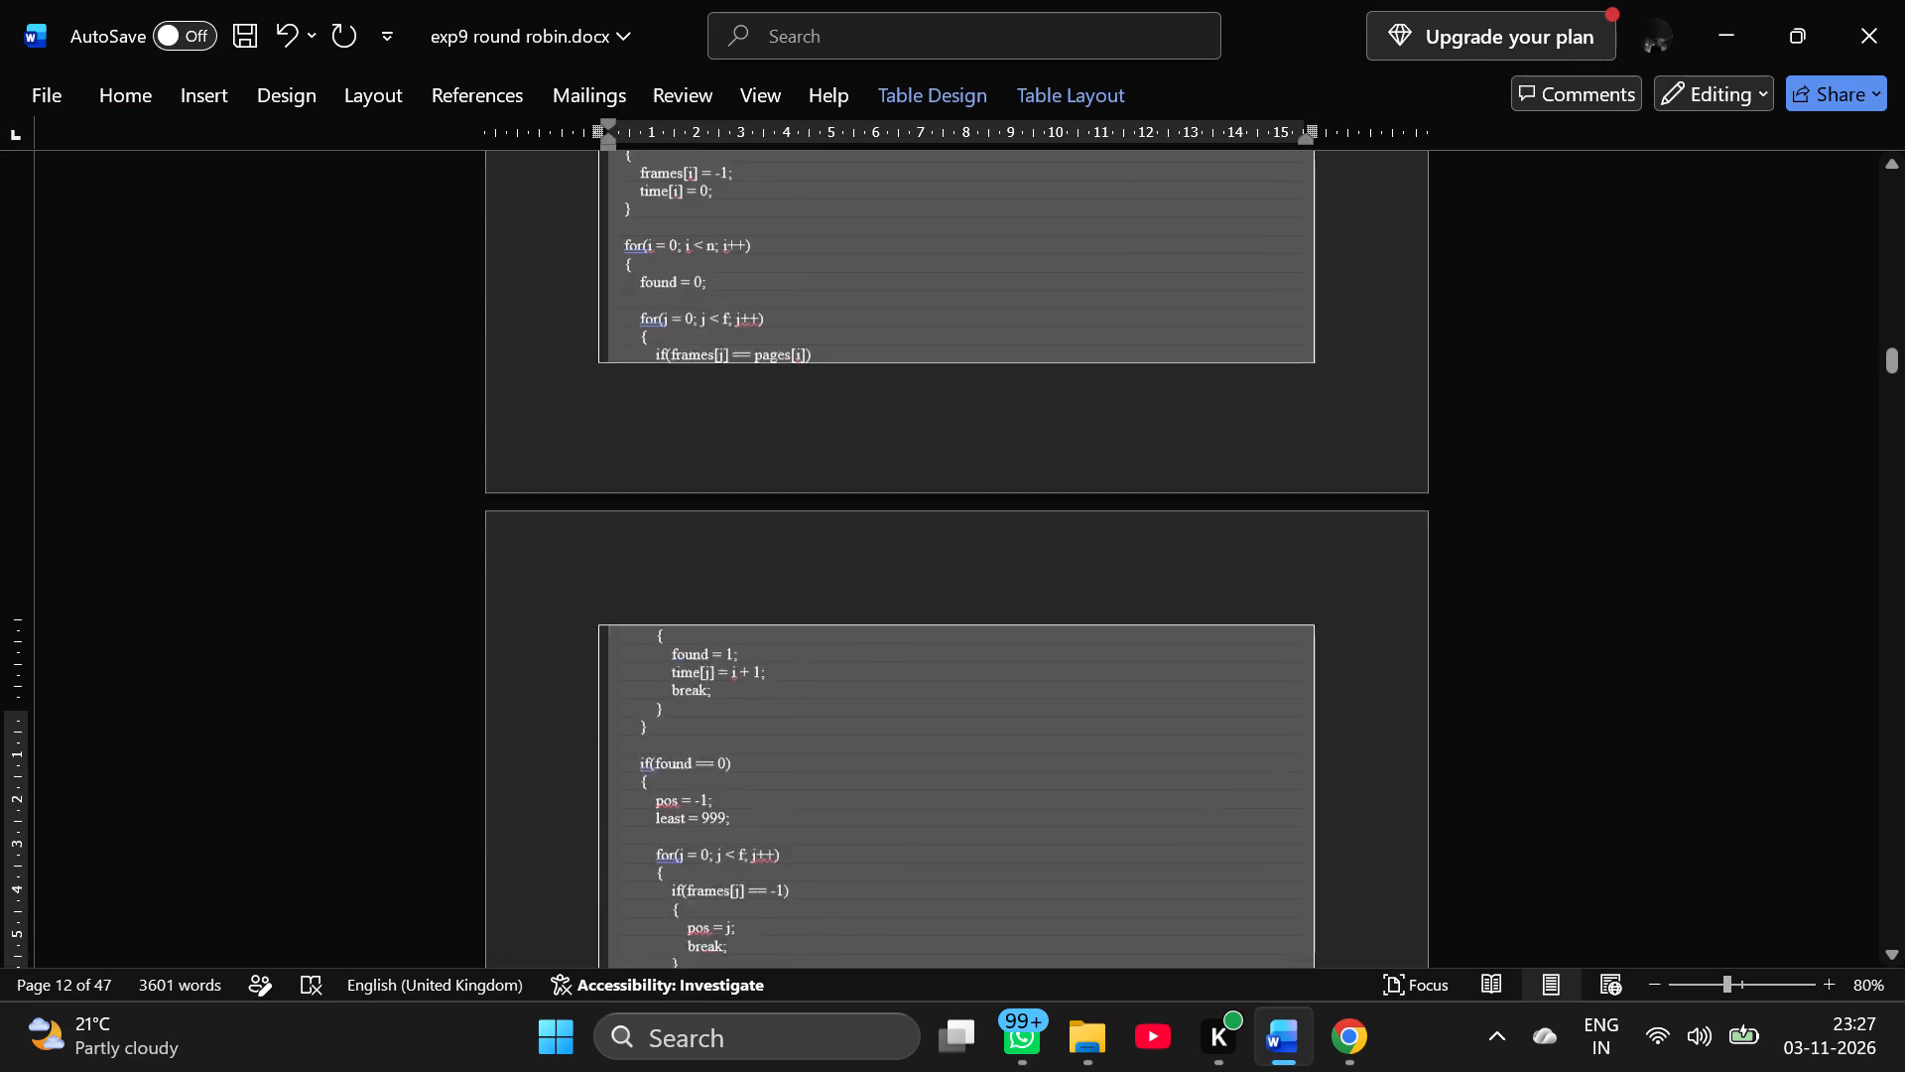
scroll(676, 562, "up", 11)
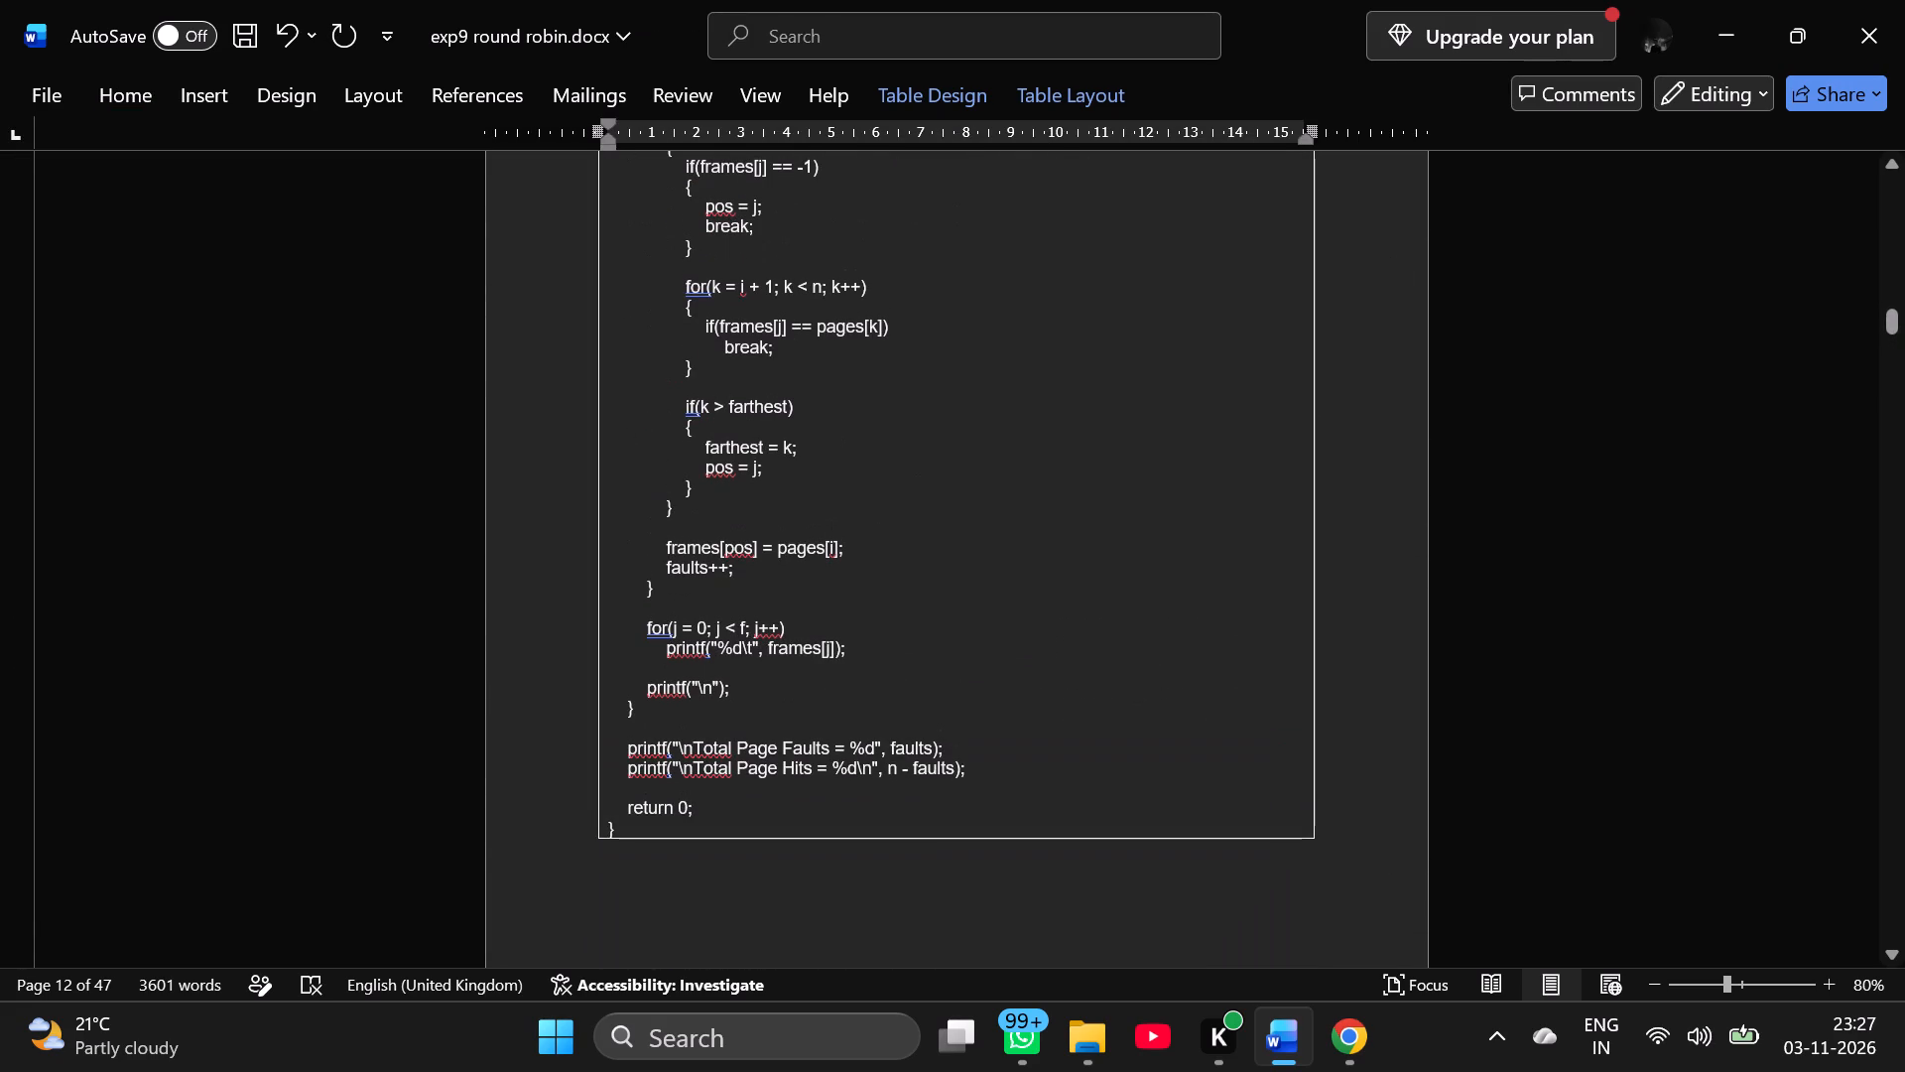
left_click(604, 813)
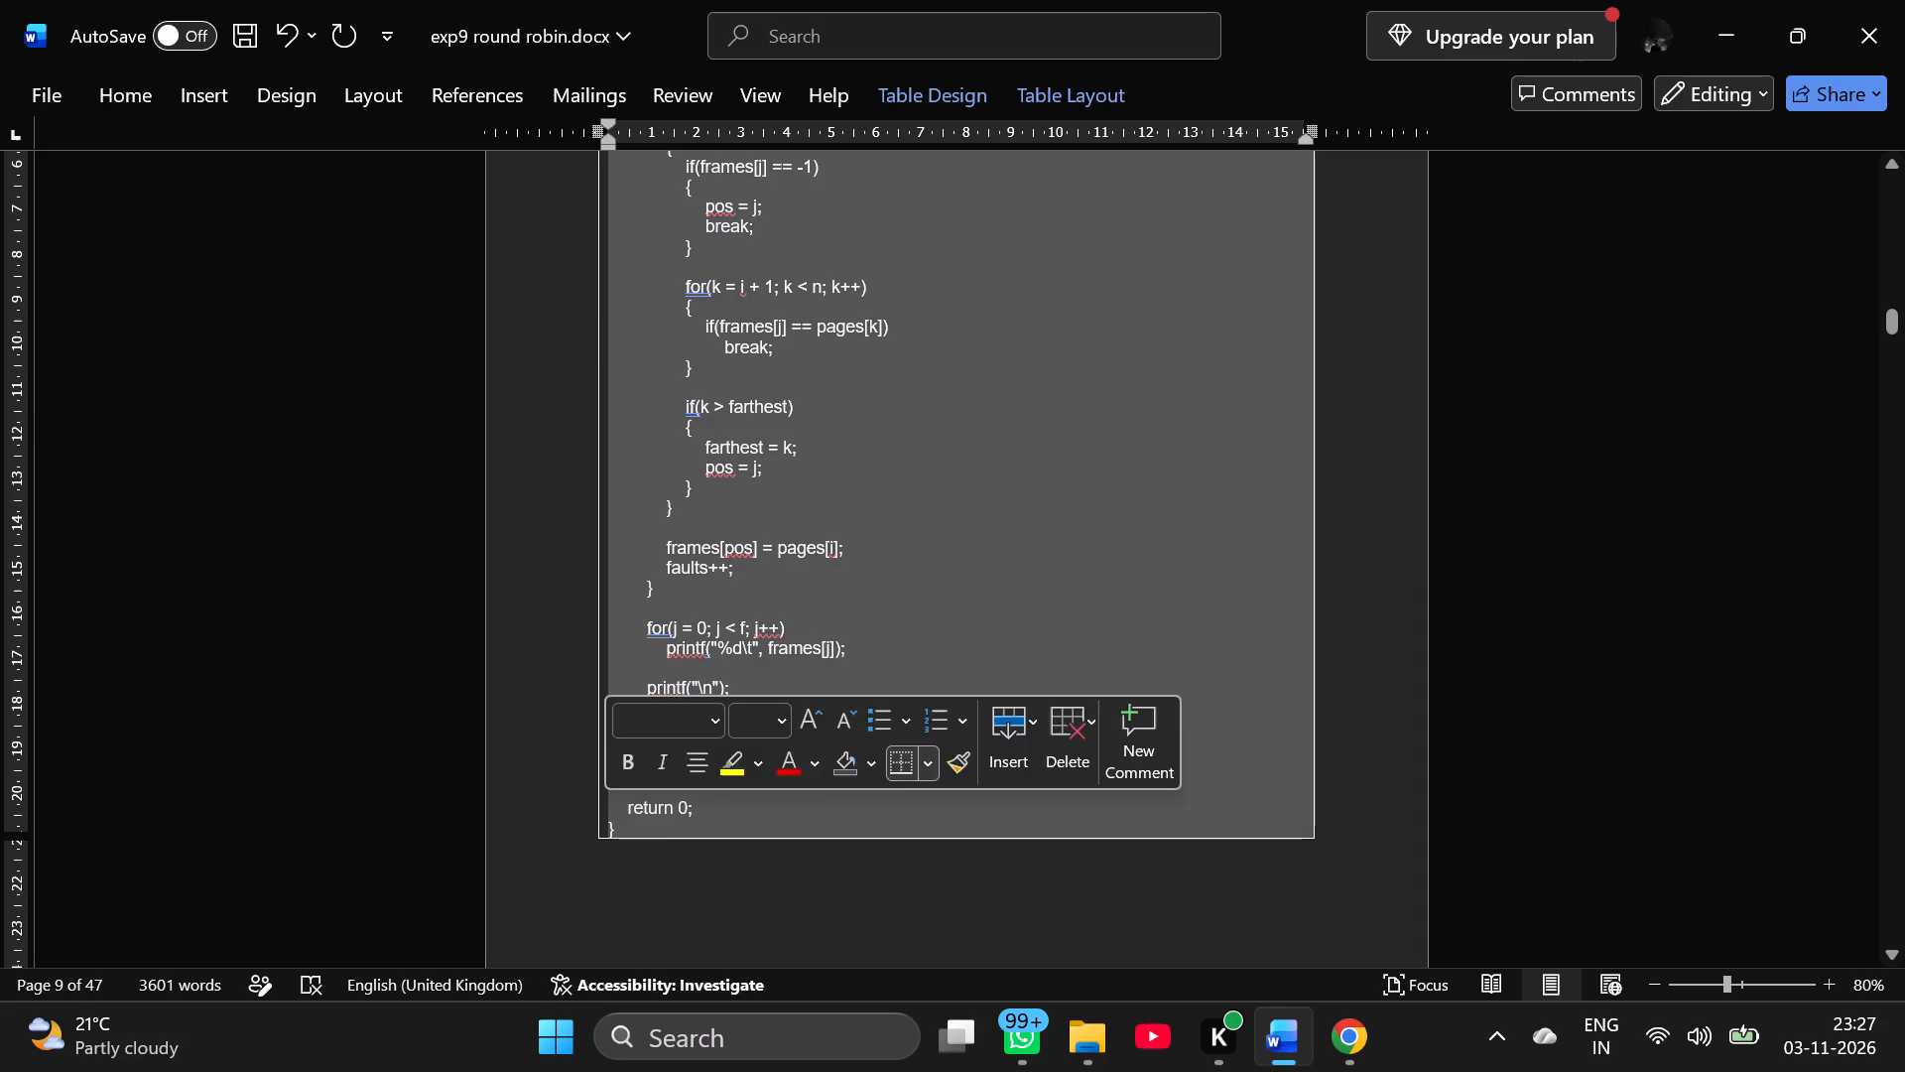
left_click(147, 83)
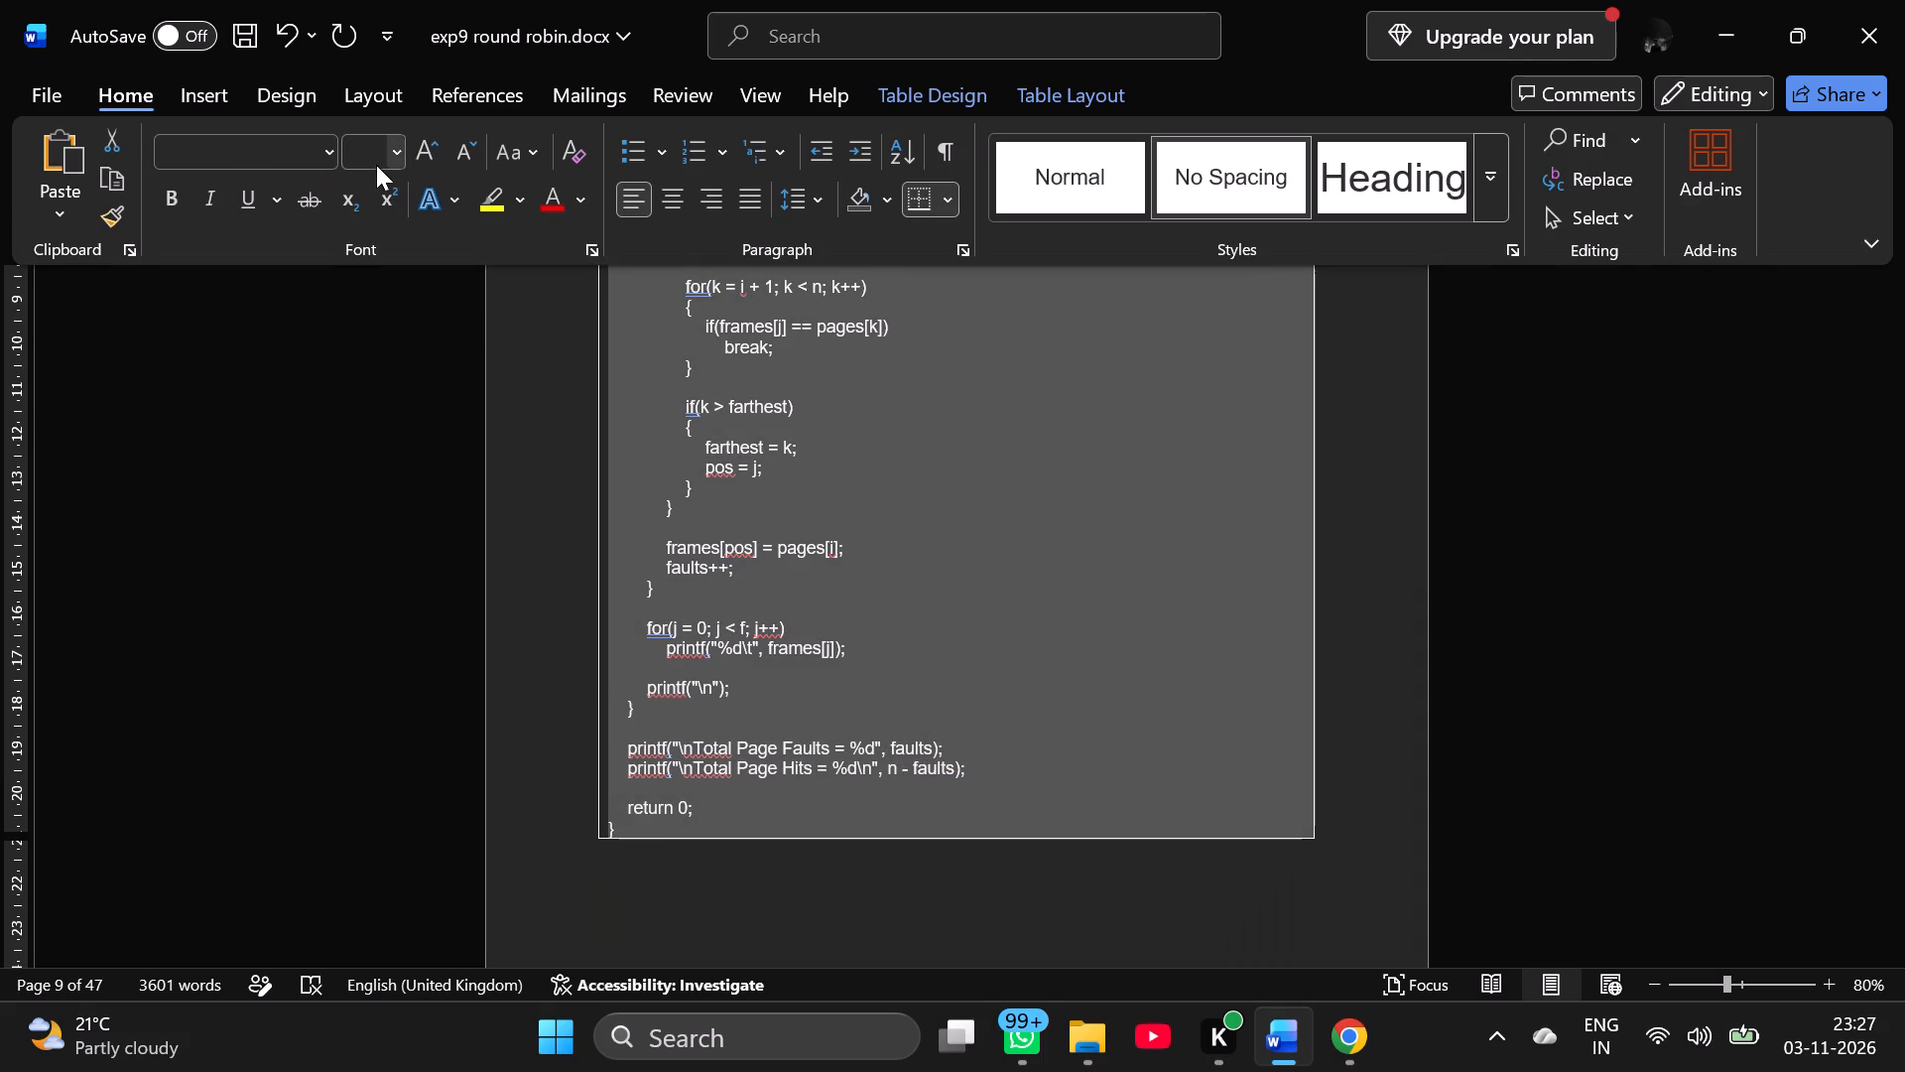
left_click(393, 158)
left_click(376, 264)
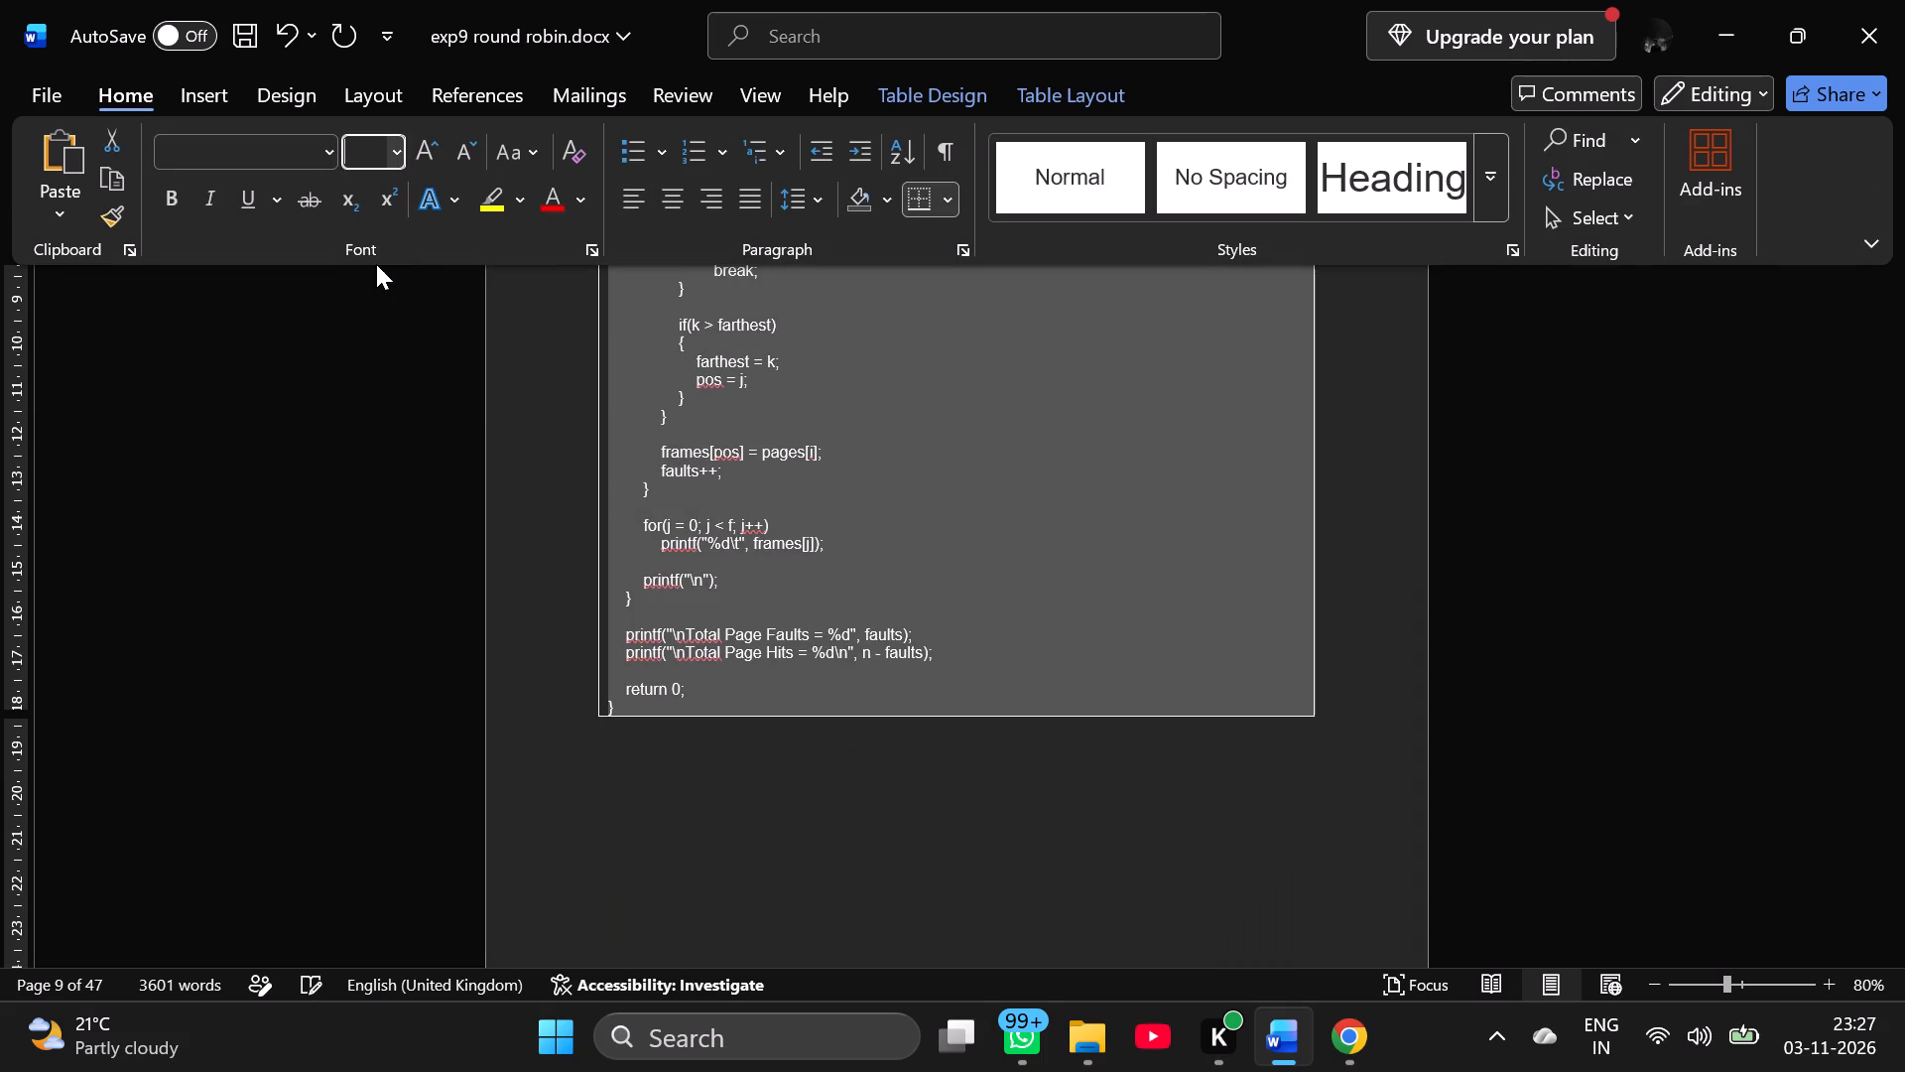
left_click(321, 160)
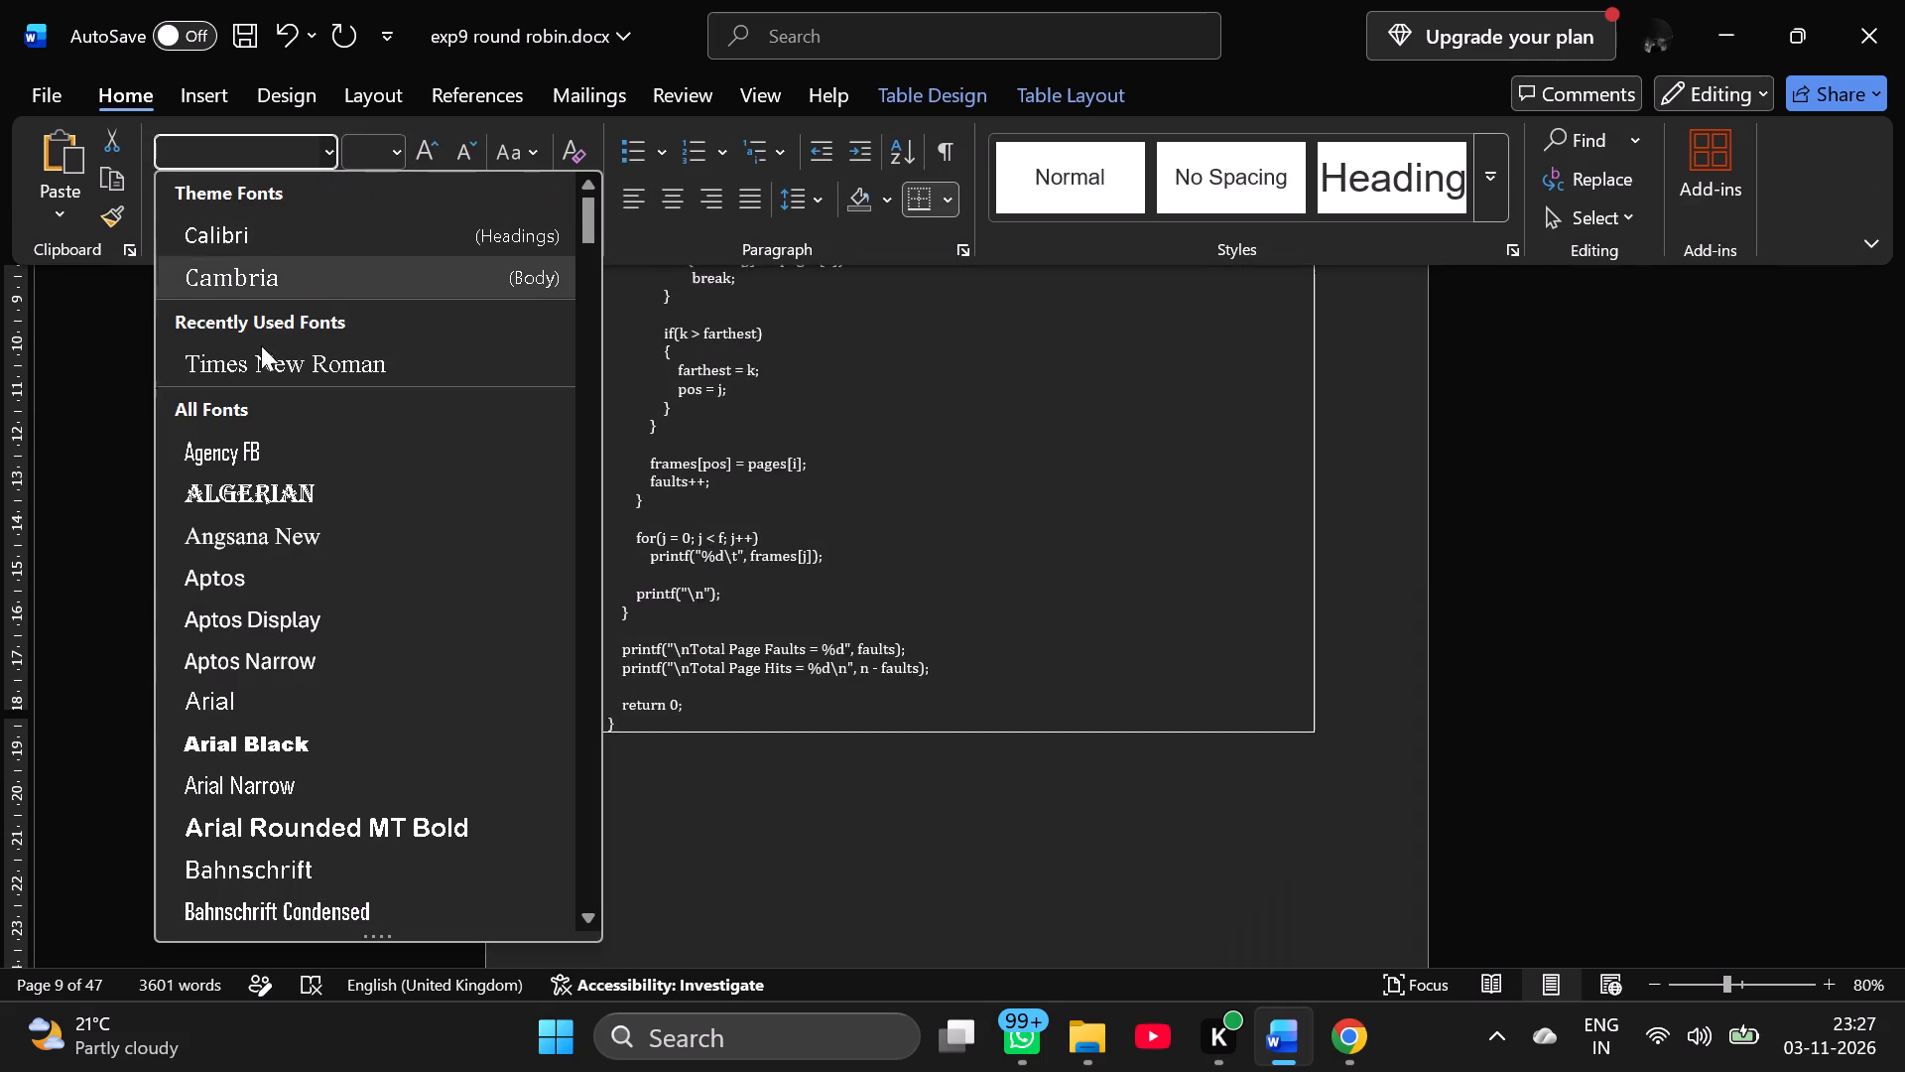
left_click(260, 347)
left_click(784, 500)
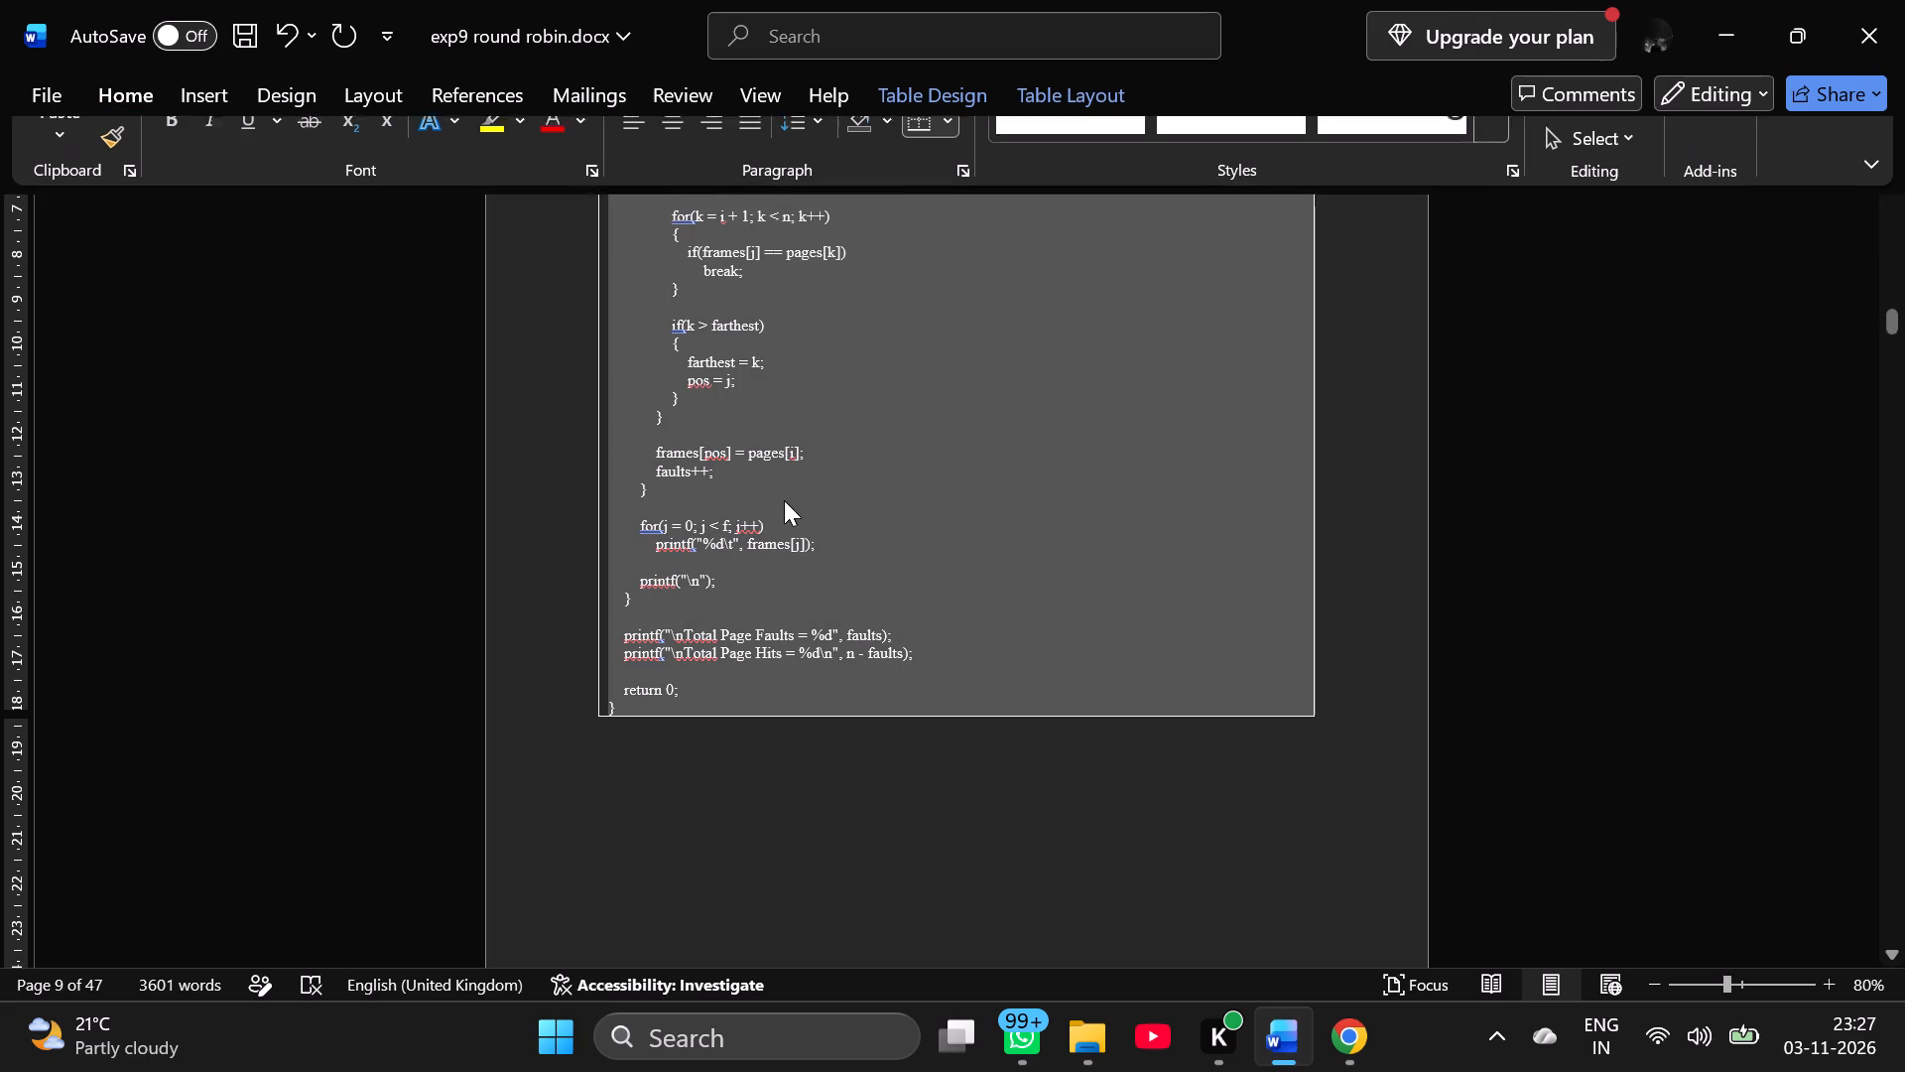
left_click(730, 533)
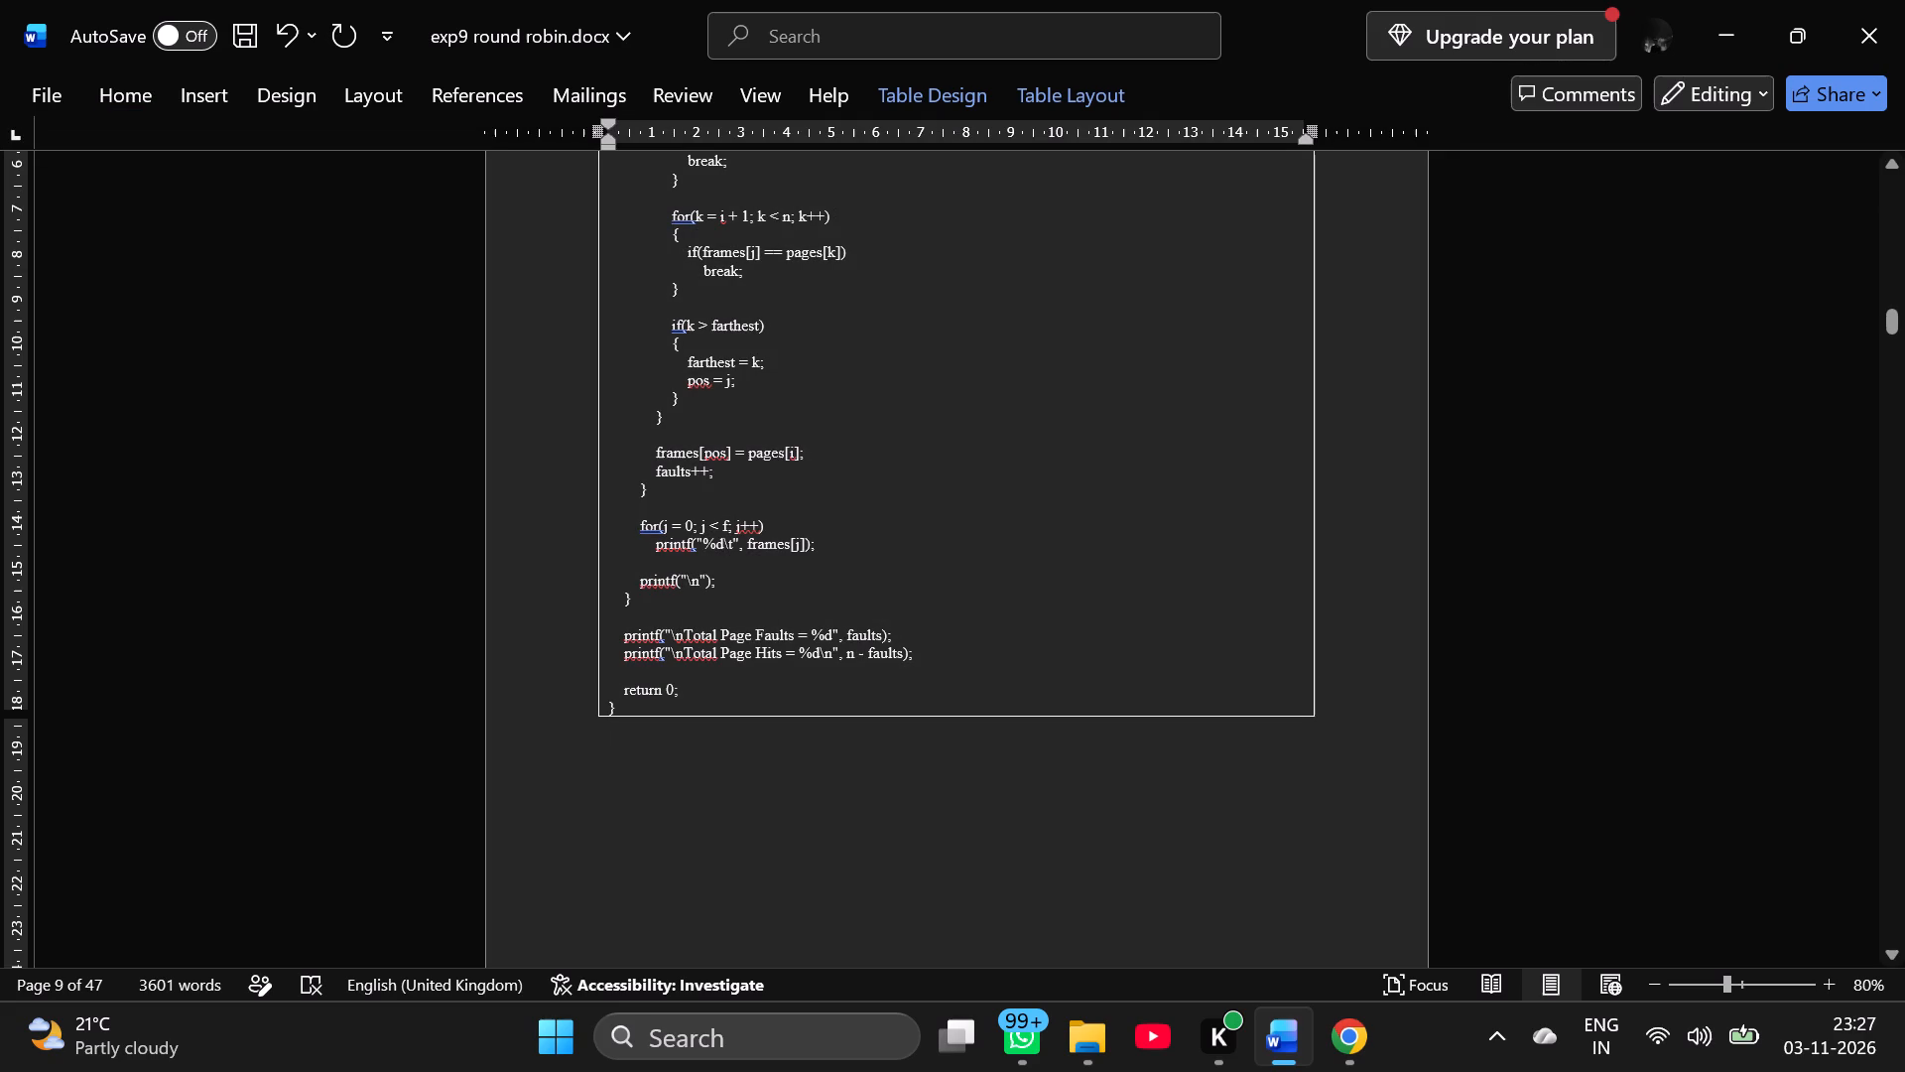
left_click_drag(729, 534, 820, 559)
left_click(820, 559)
Set the FIFO program's code on page 6 to Times New Roman, 10 pt.
scroll(820, 559, "up", 3)
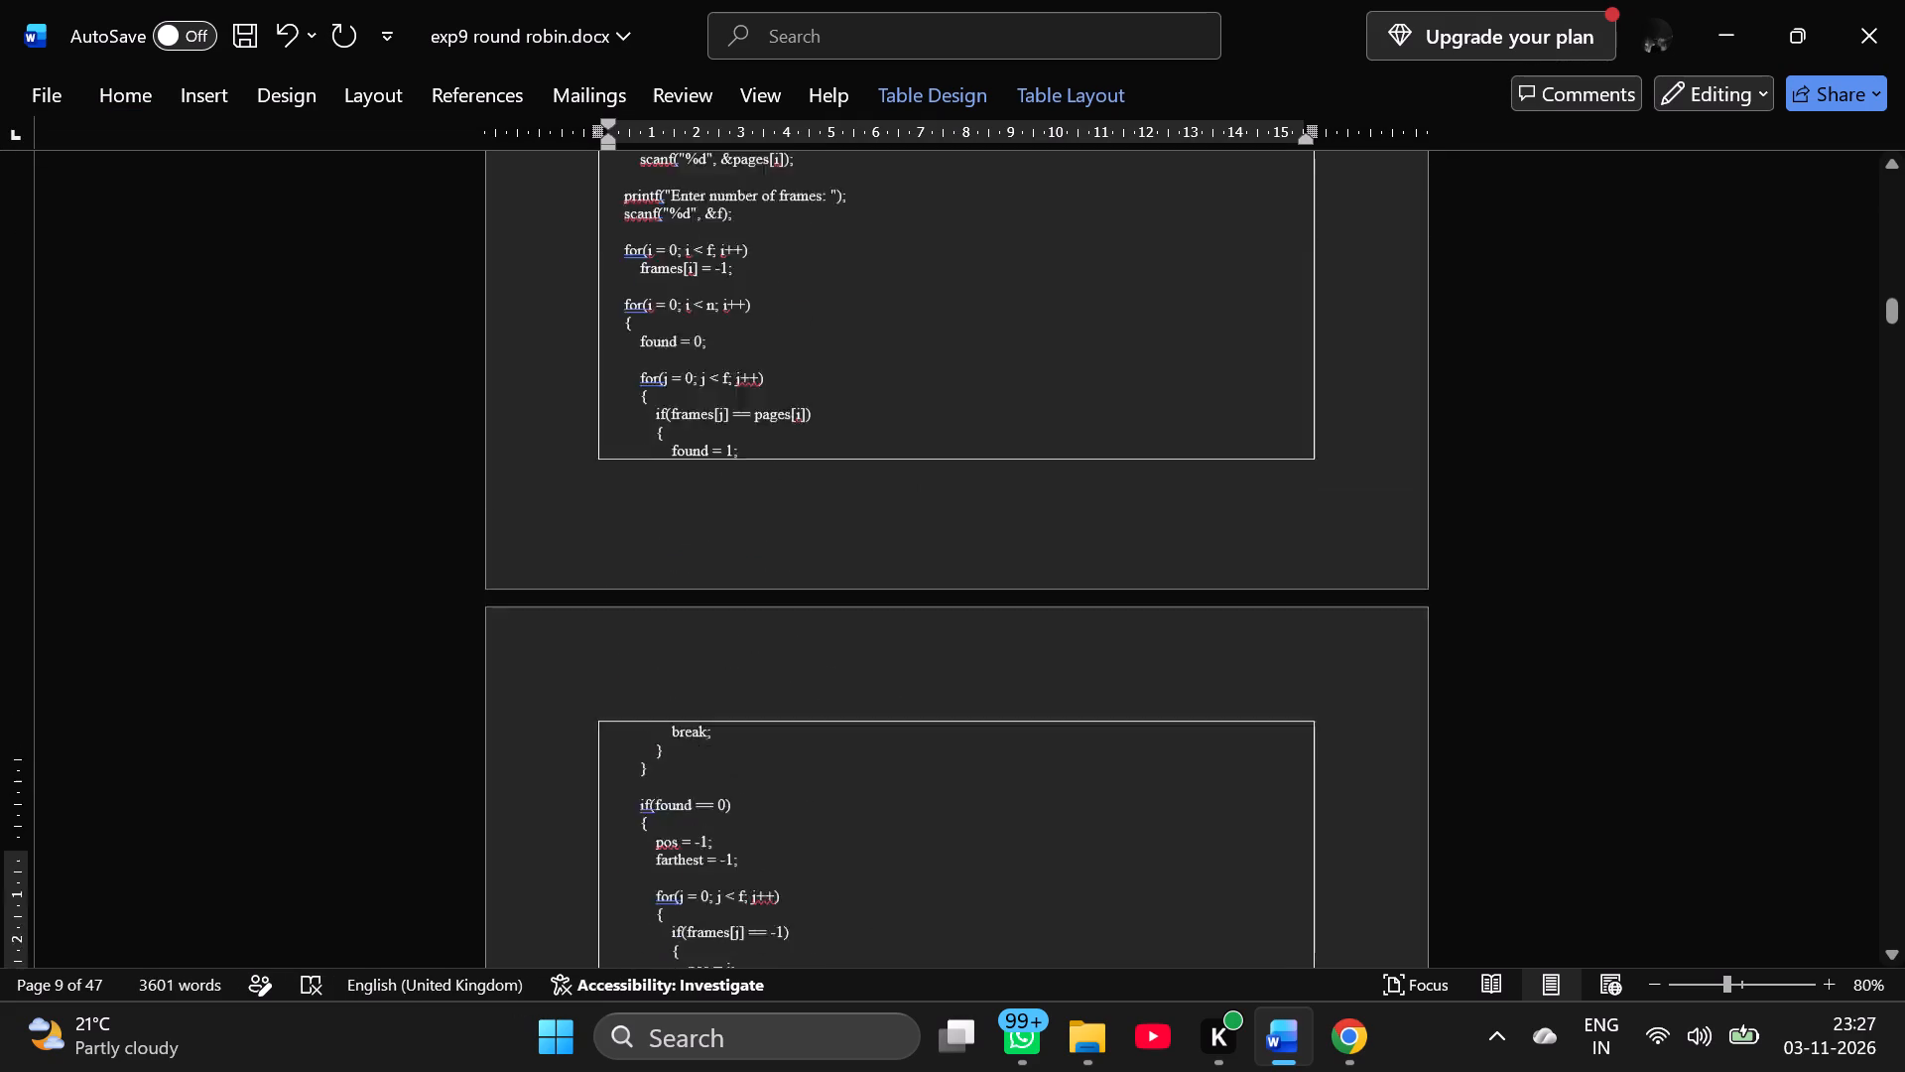
scroll(820, 559, "up", 5)
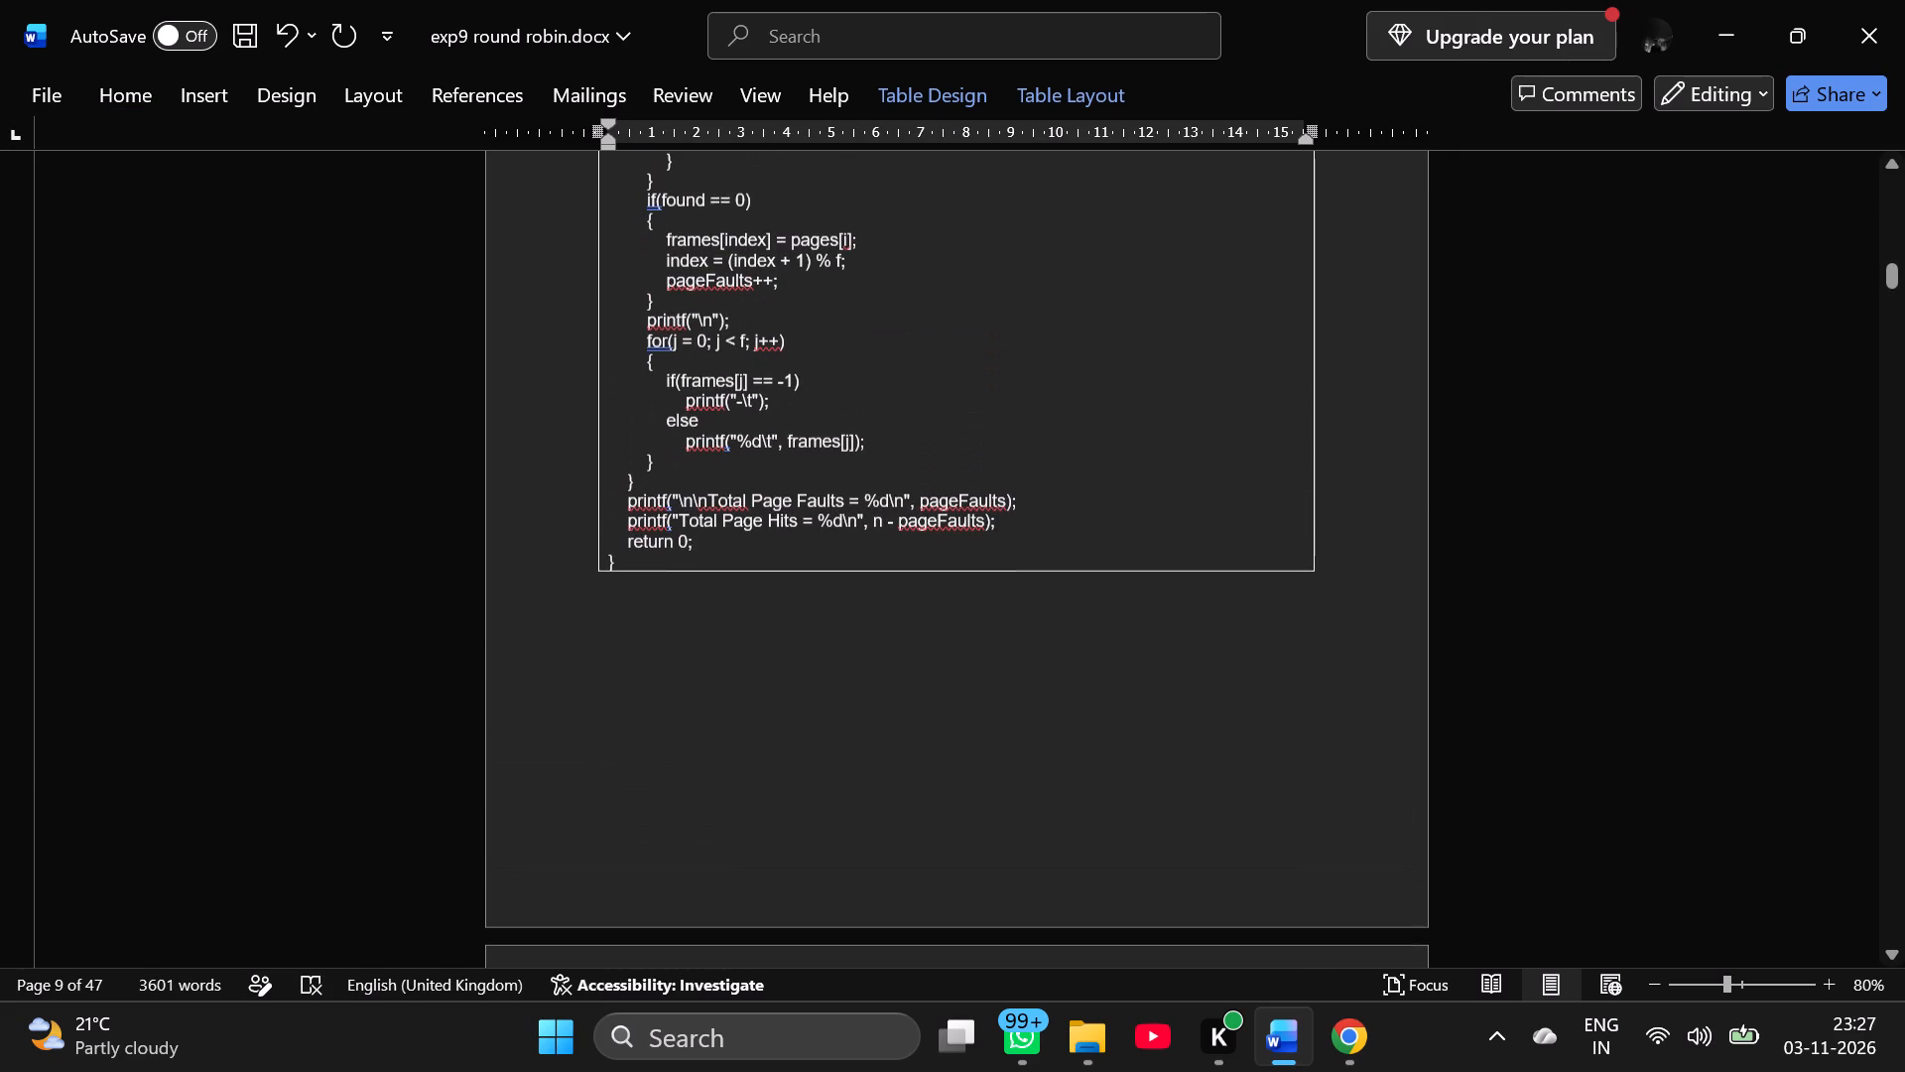
left_click_drag(684, 482, 768, 519)
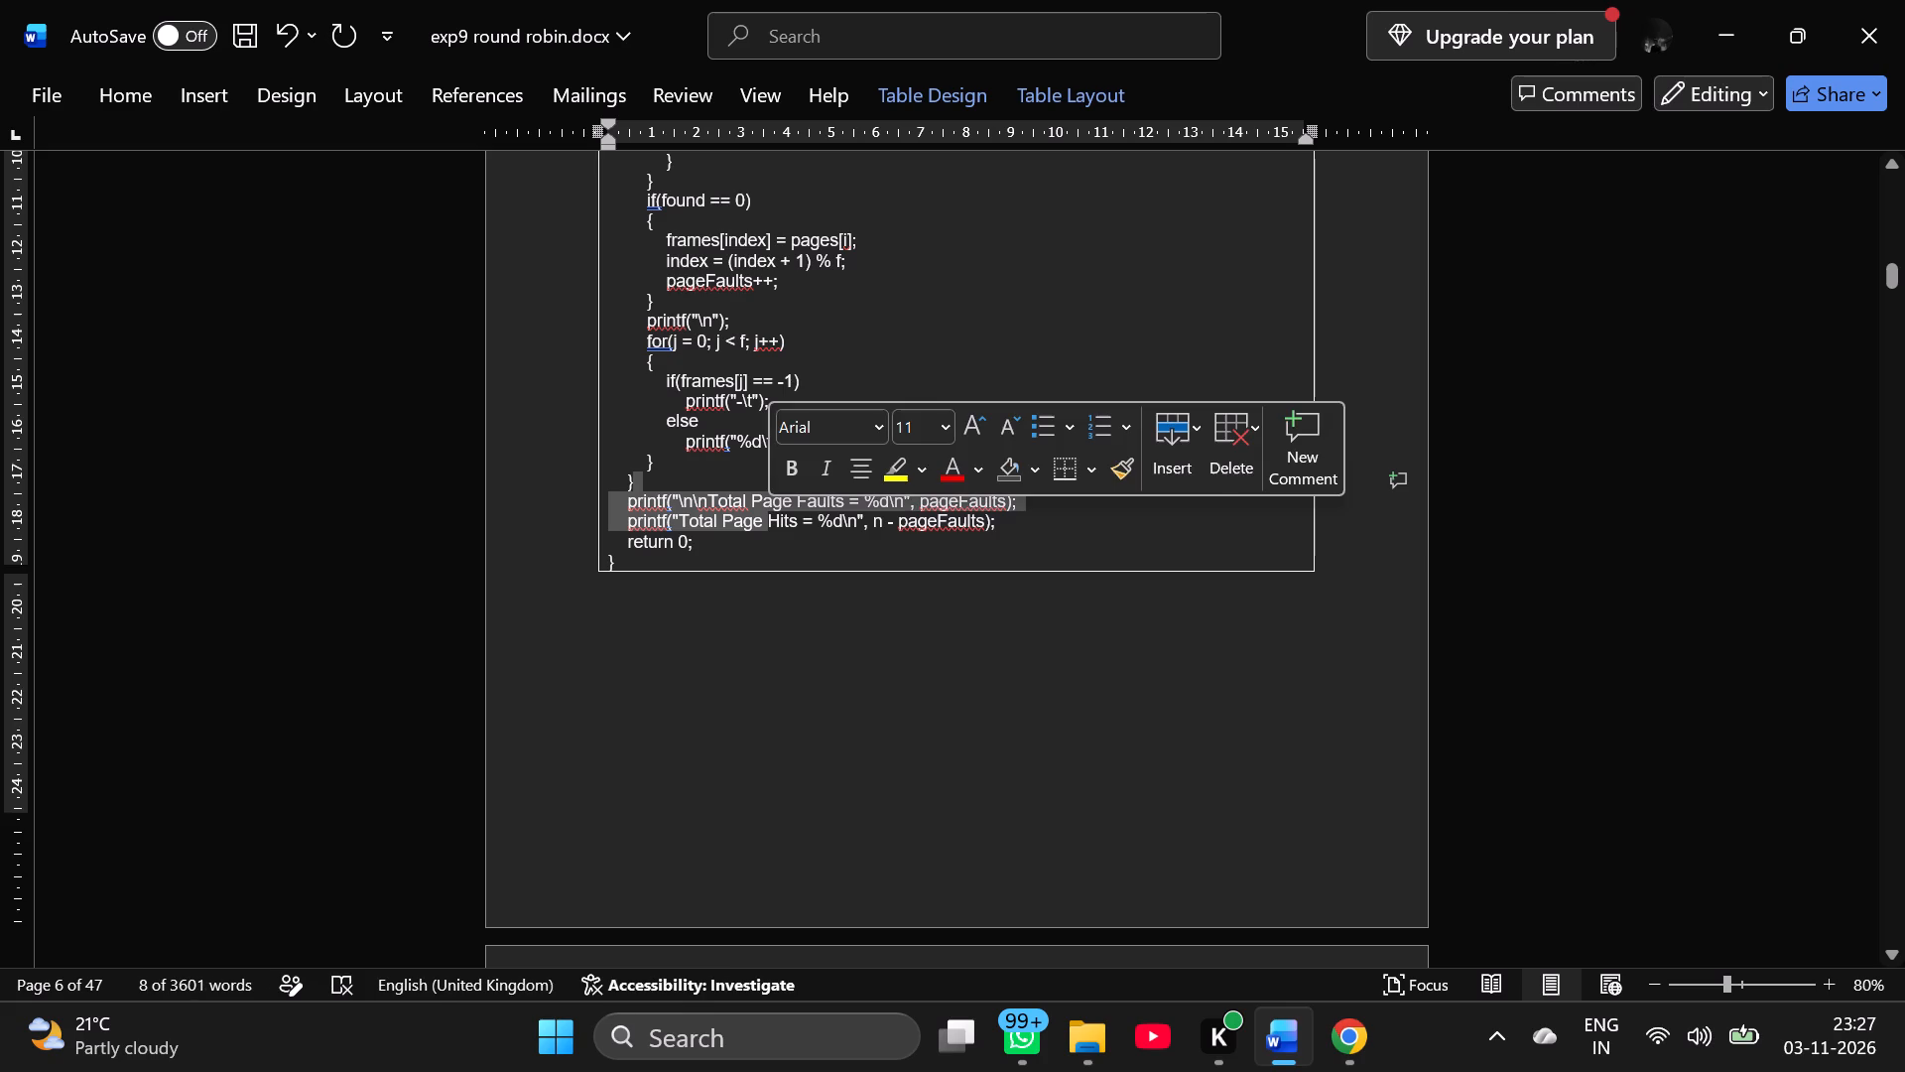
left_click(707, 335)
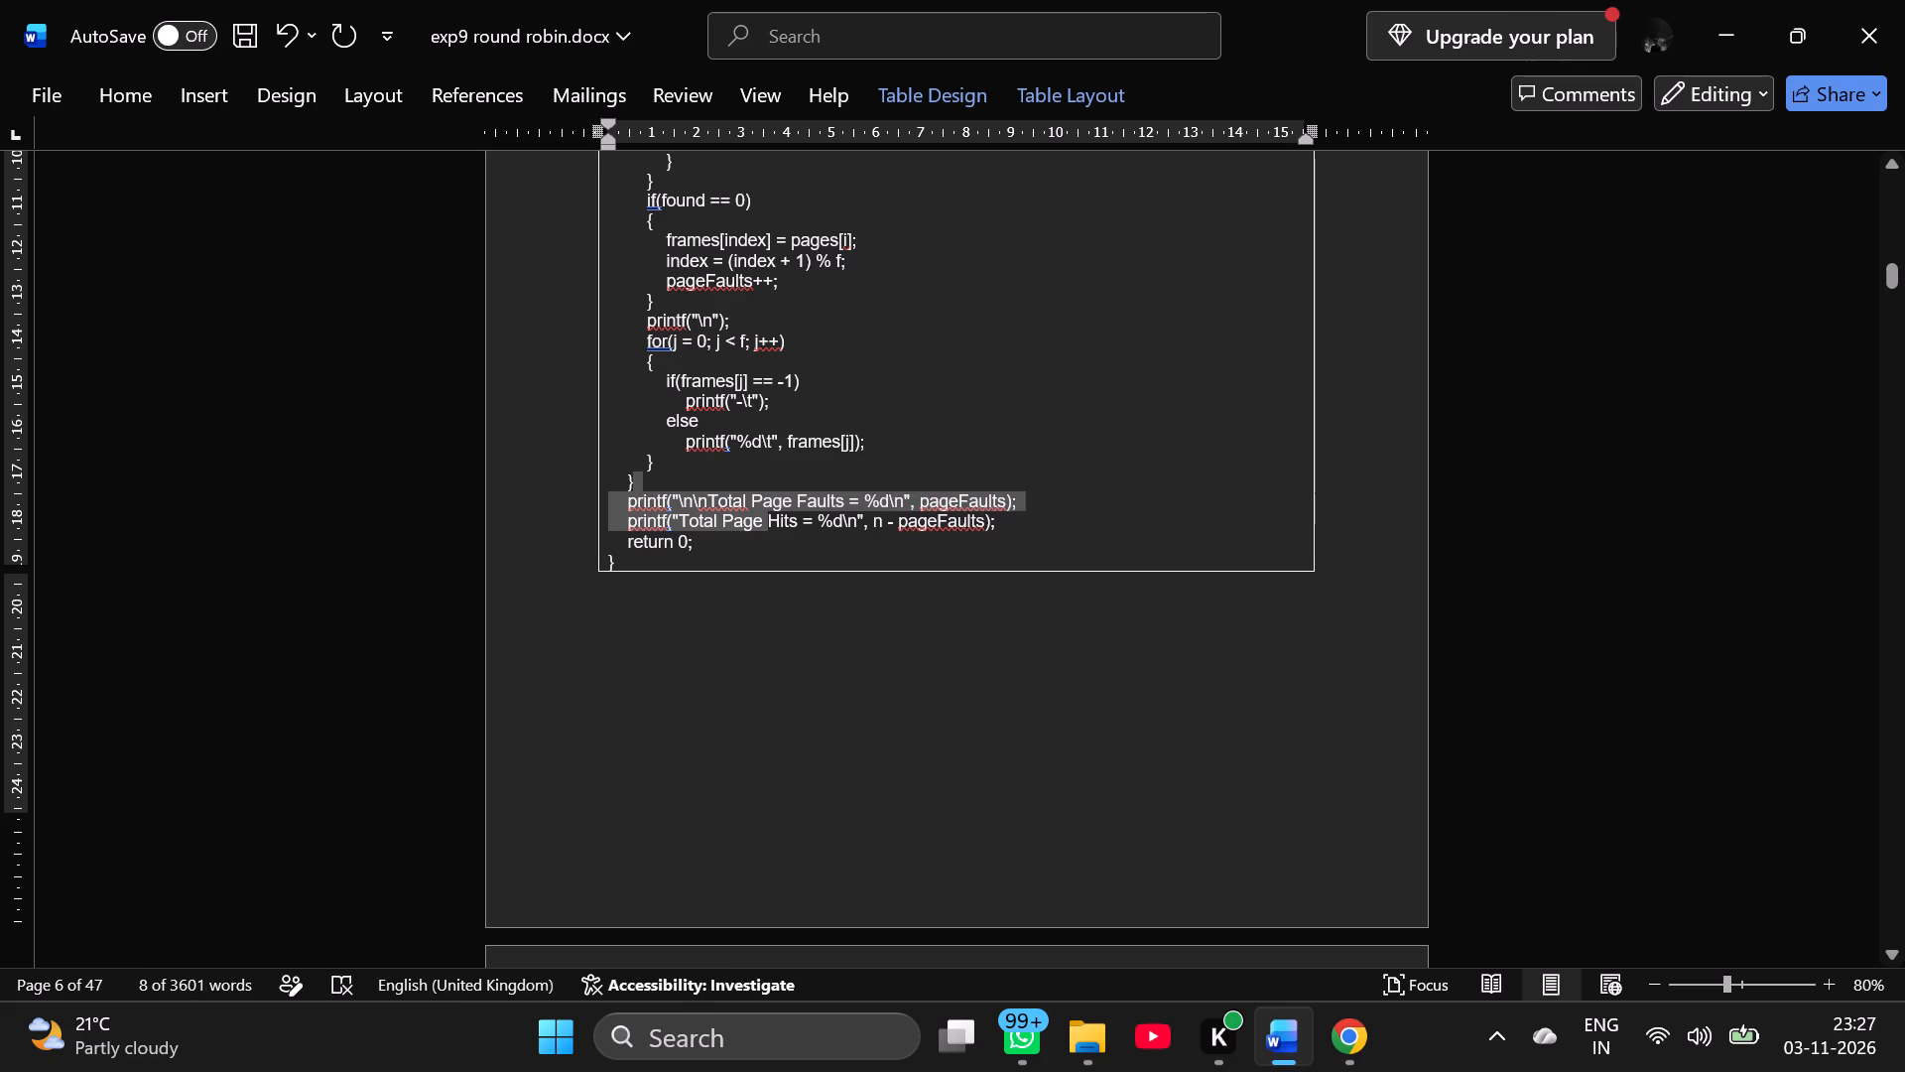
left_click(608, 549)
left_click(604, 557)
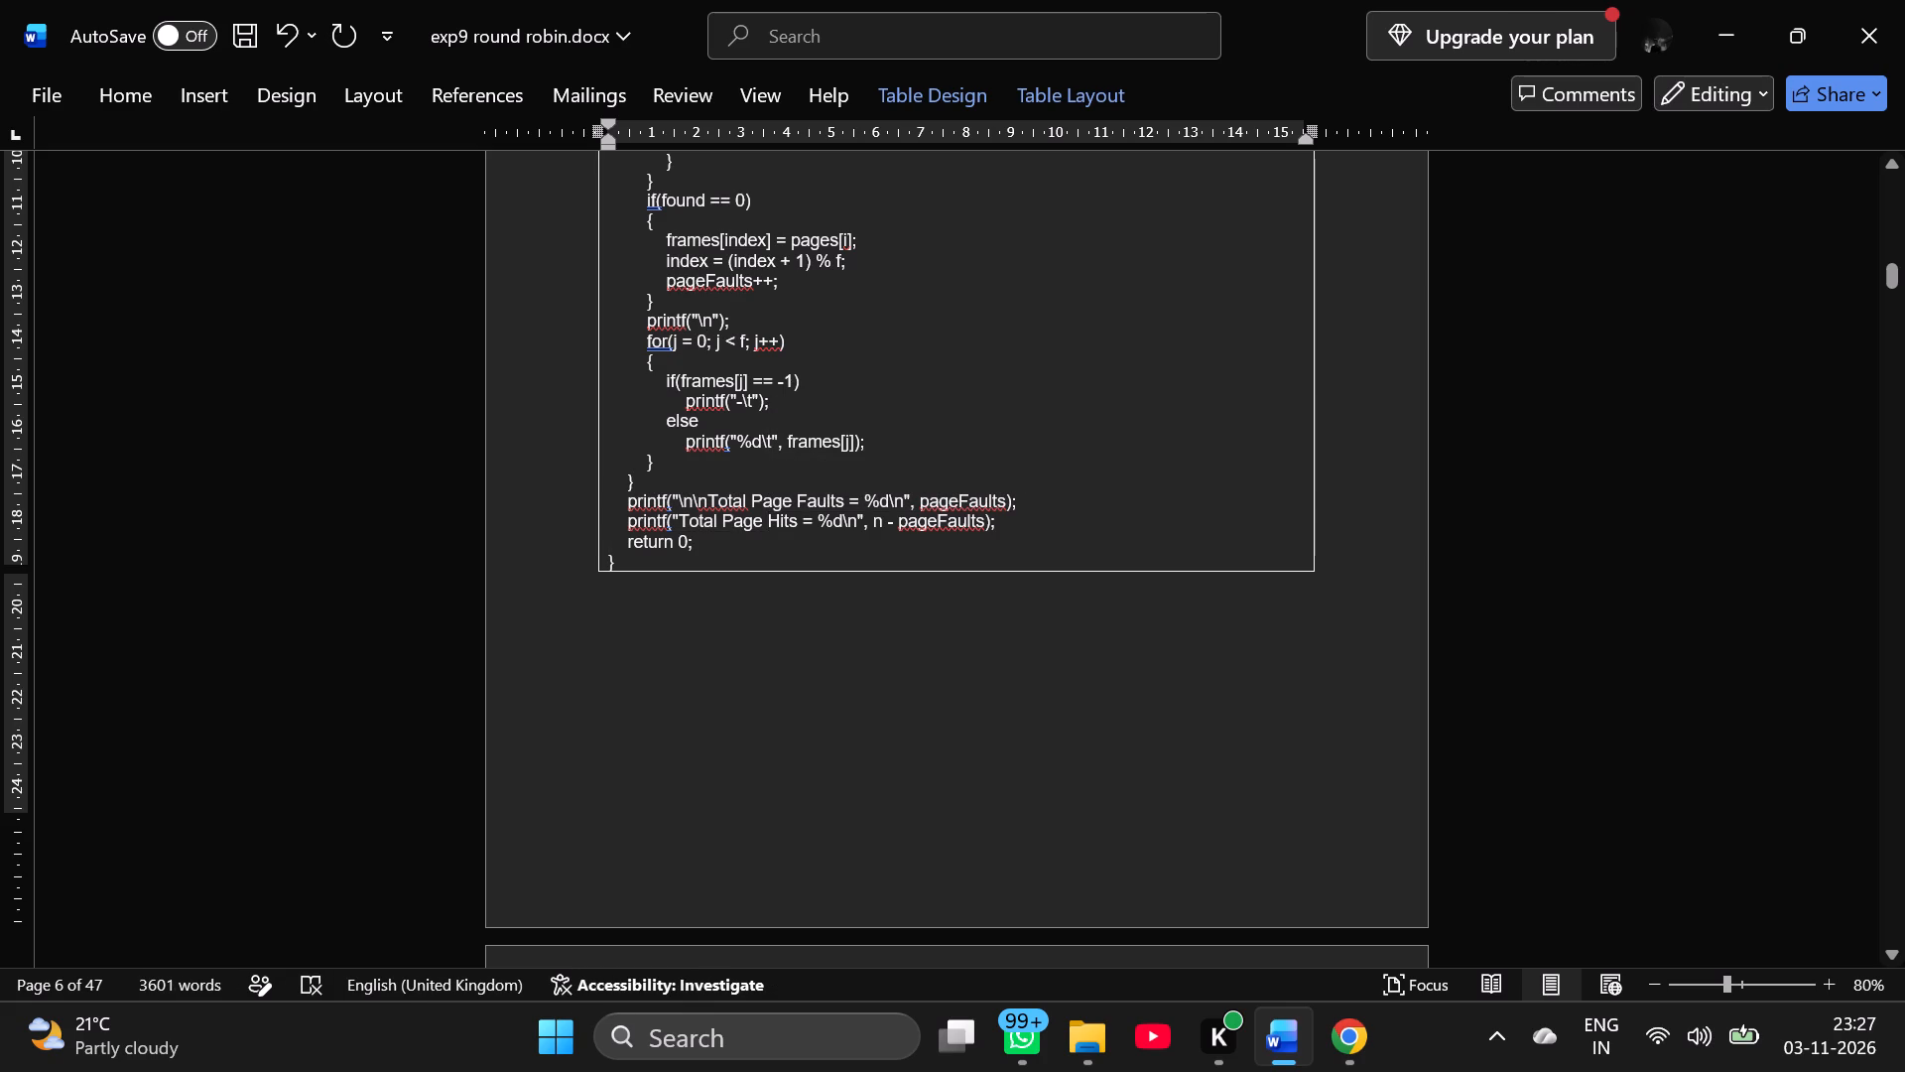
left_click(136, 92)
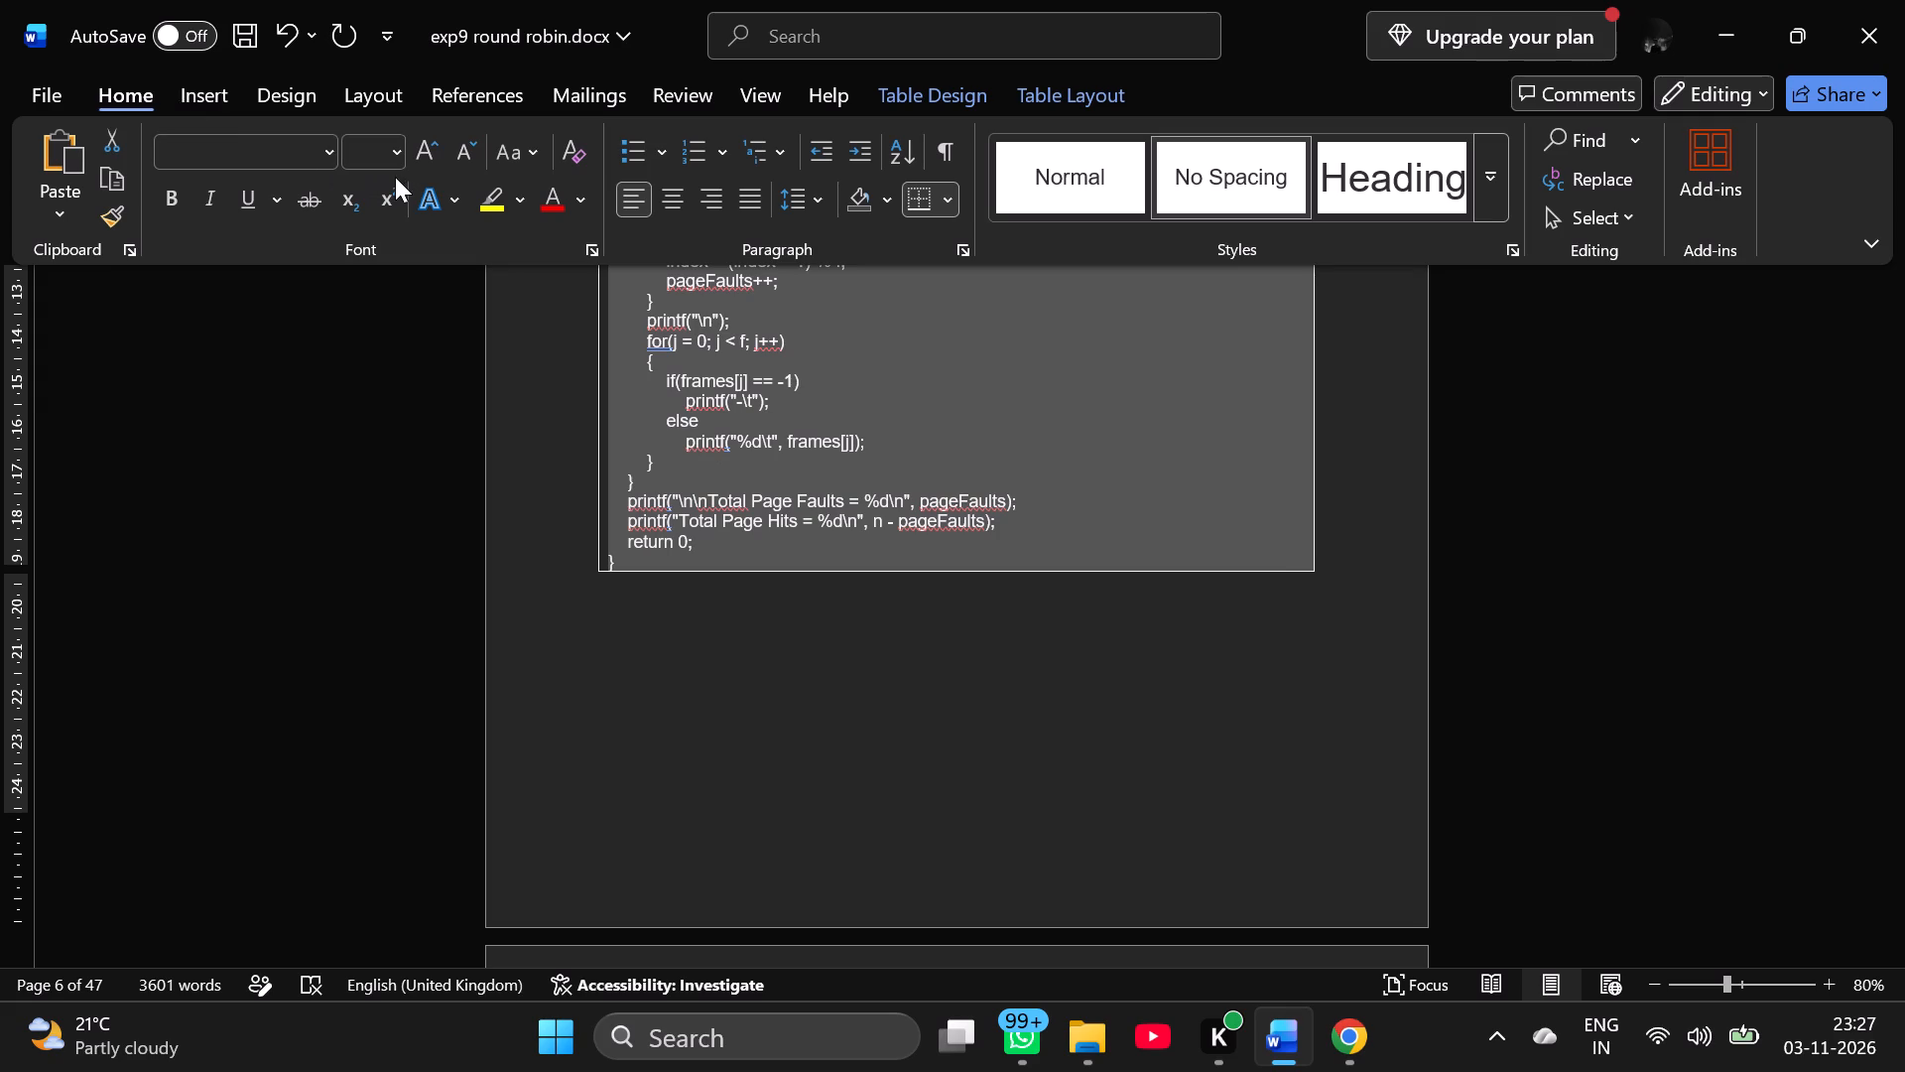
left_click(326, 157)
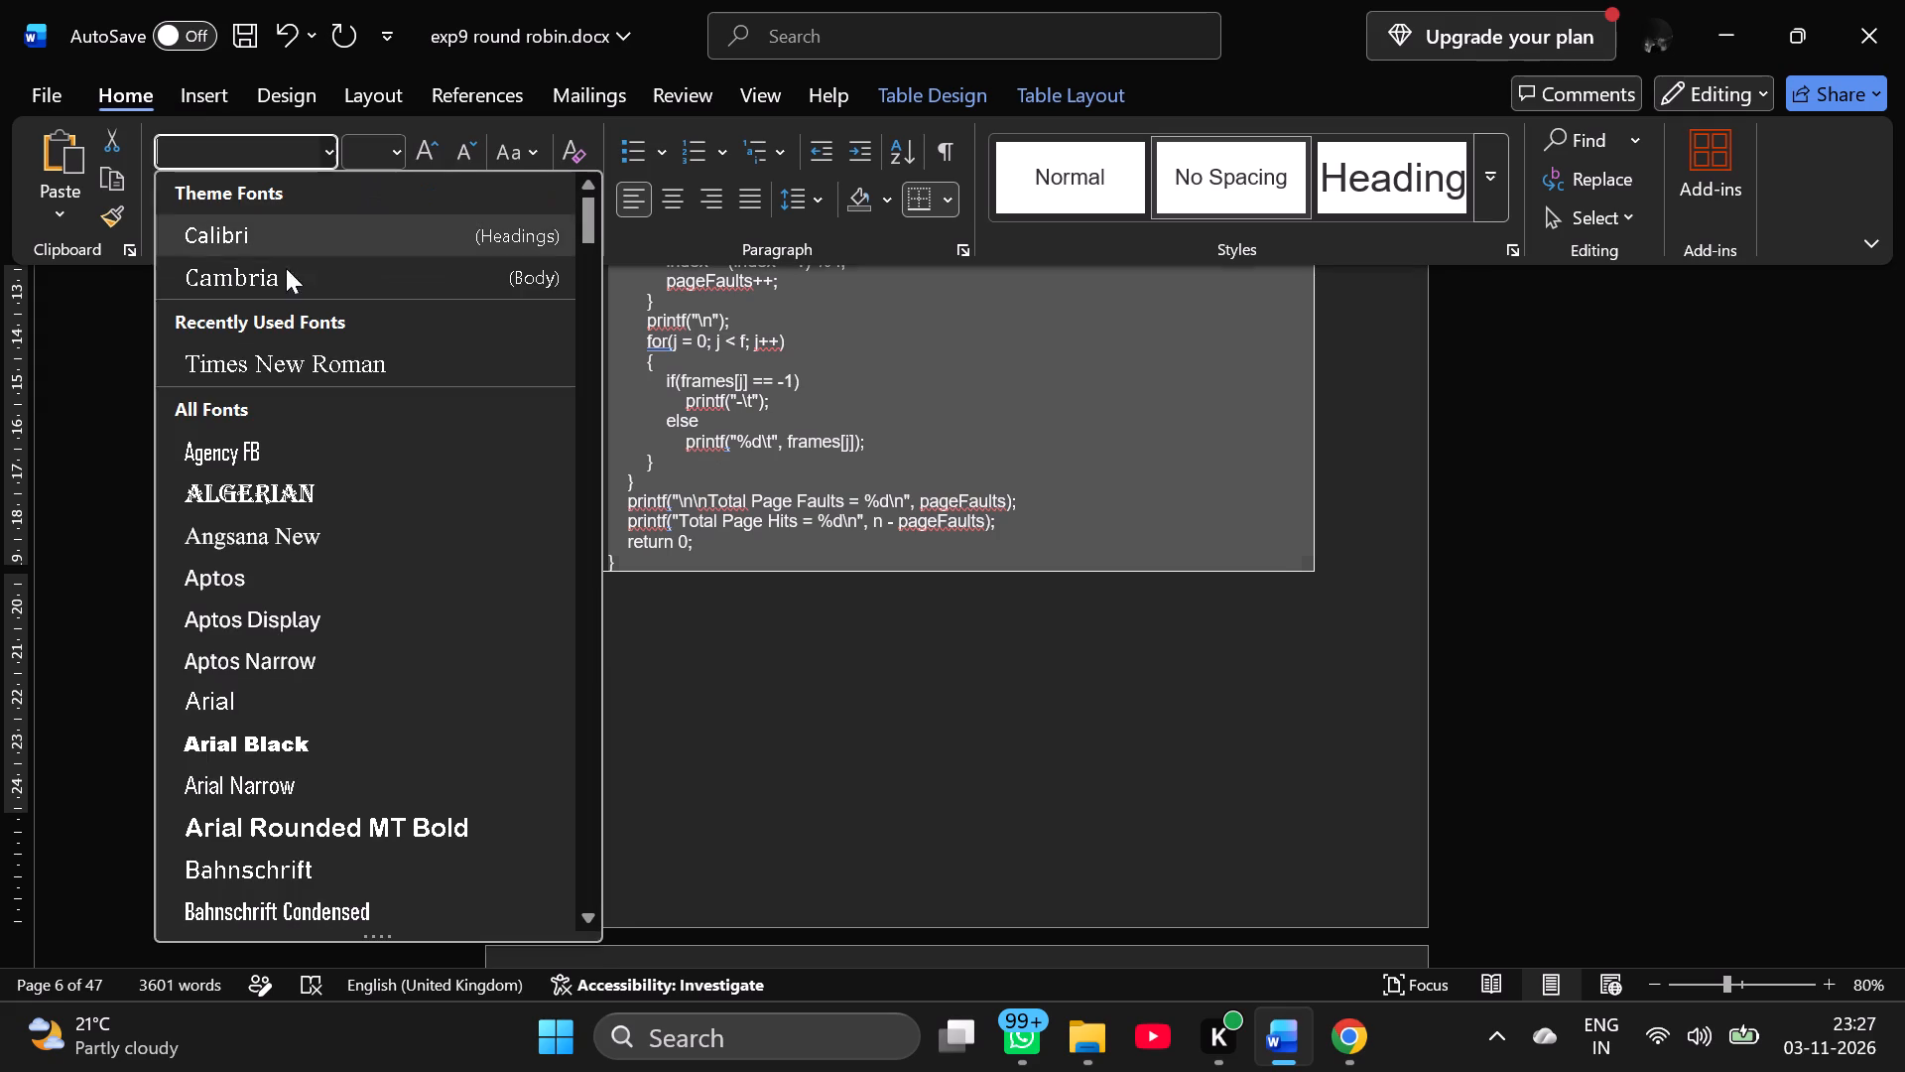
left_click(263, 361)
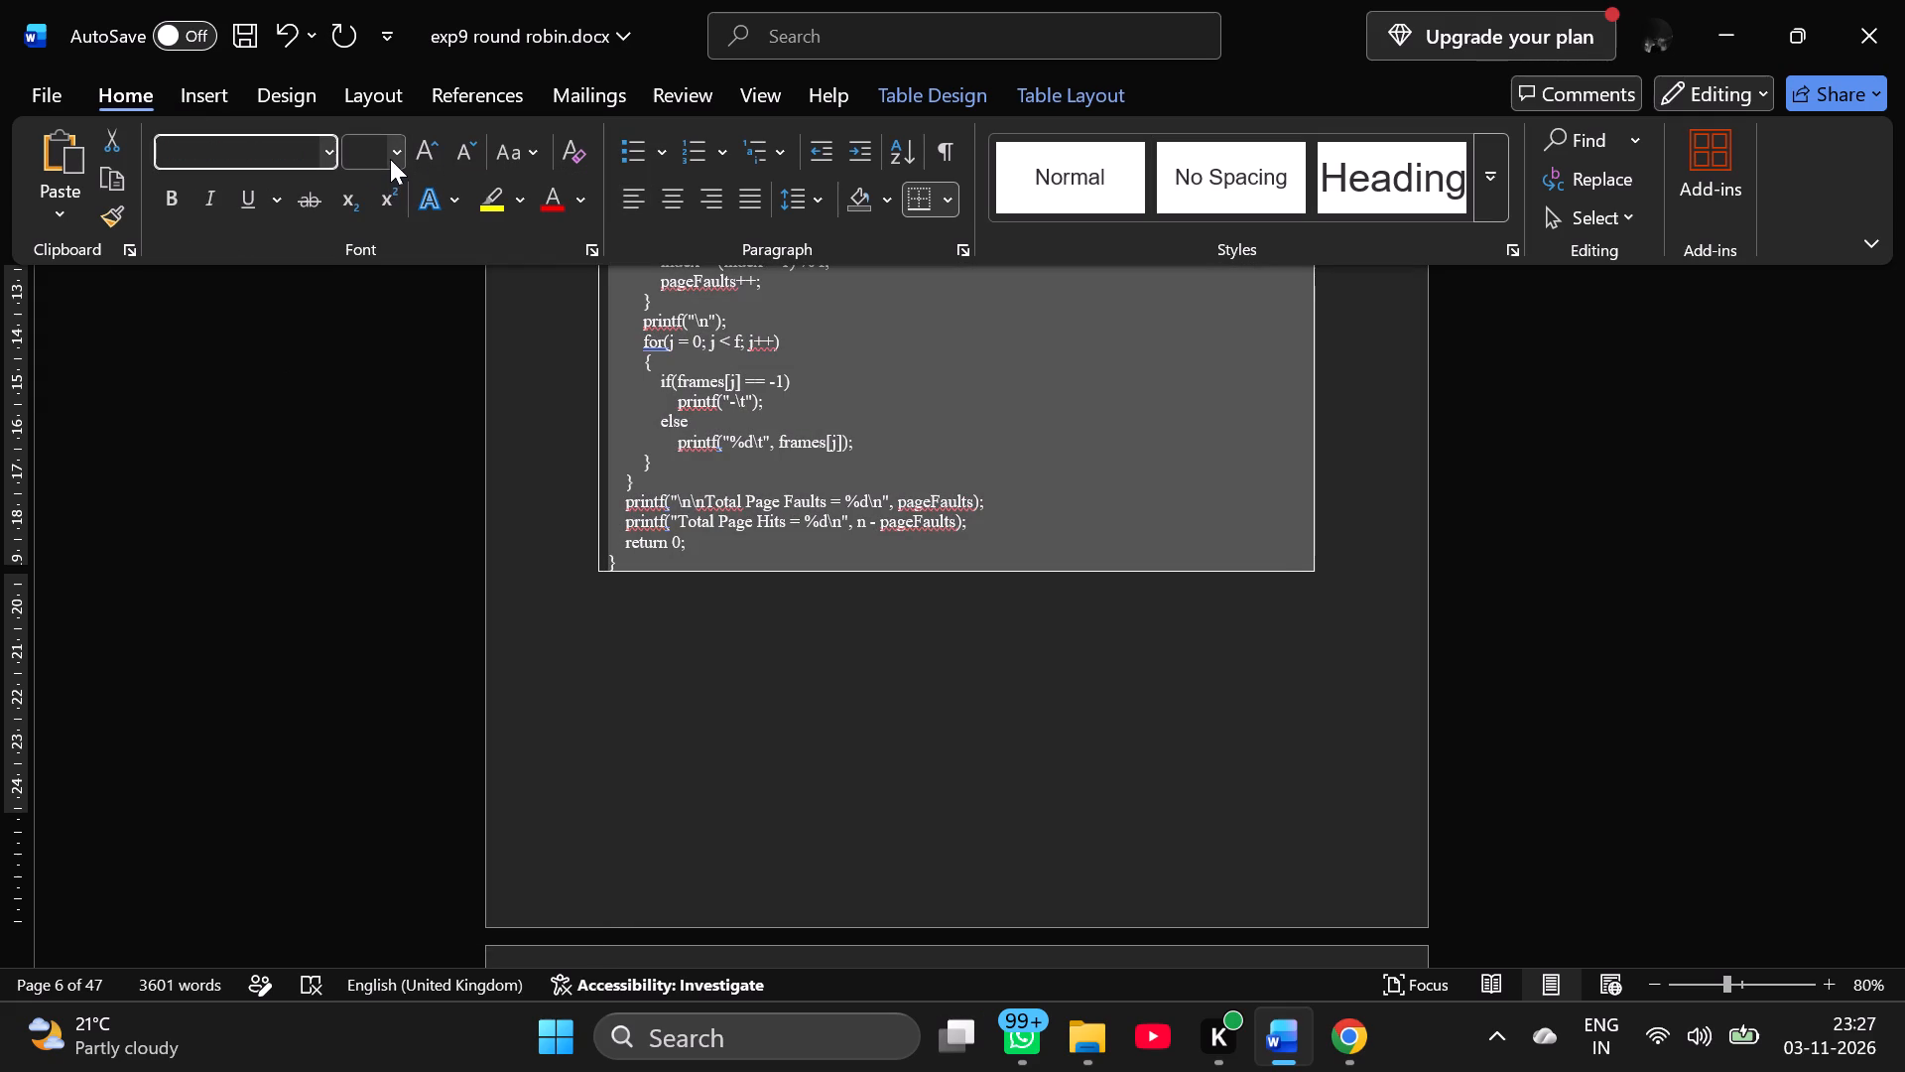
left_click(390, 159)
left_click(371, 270)
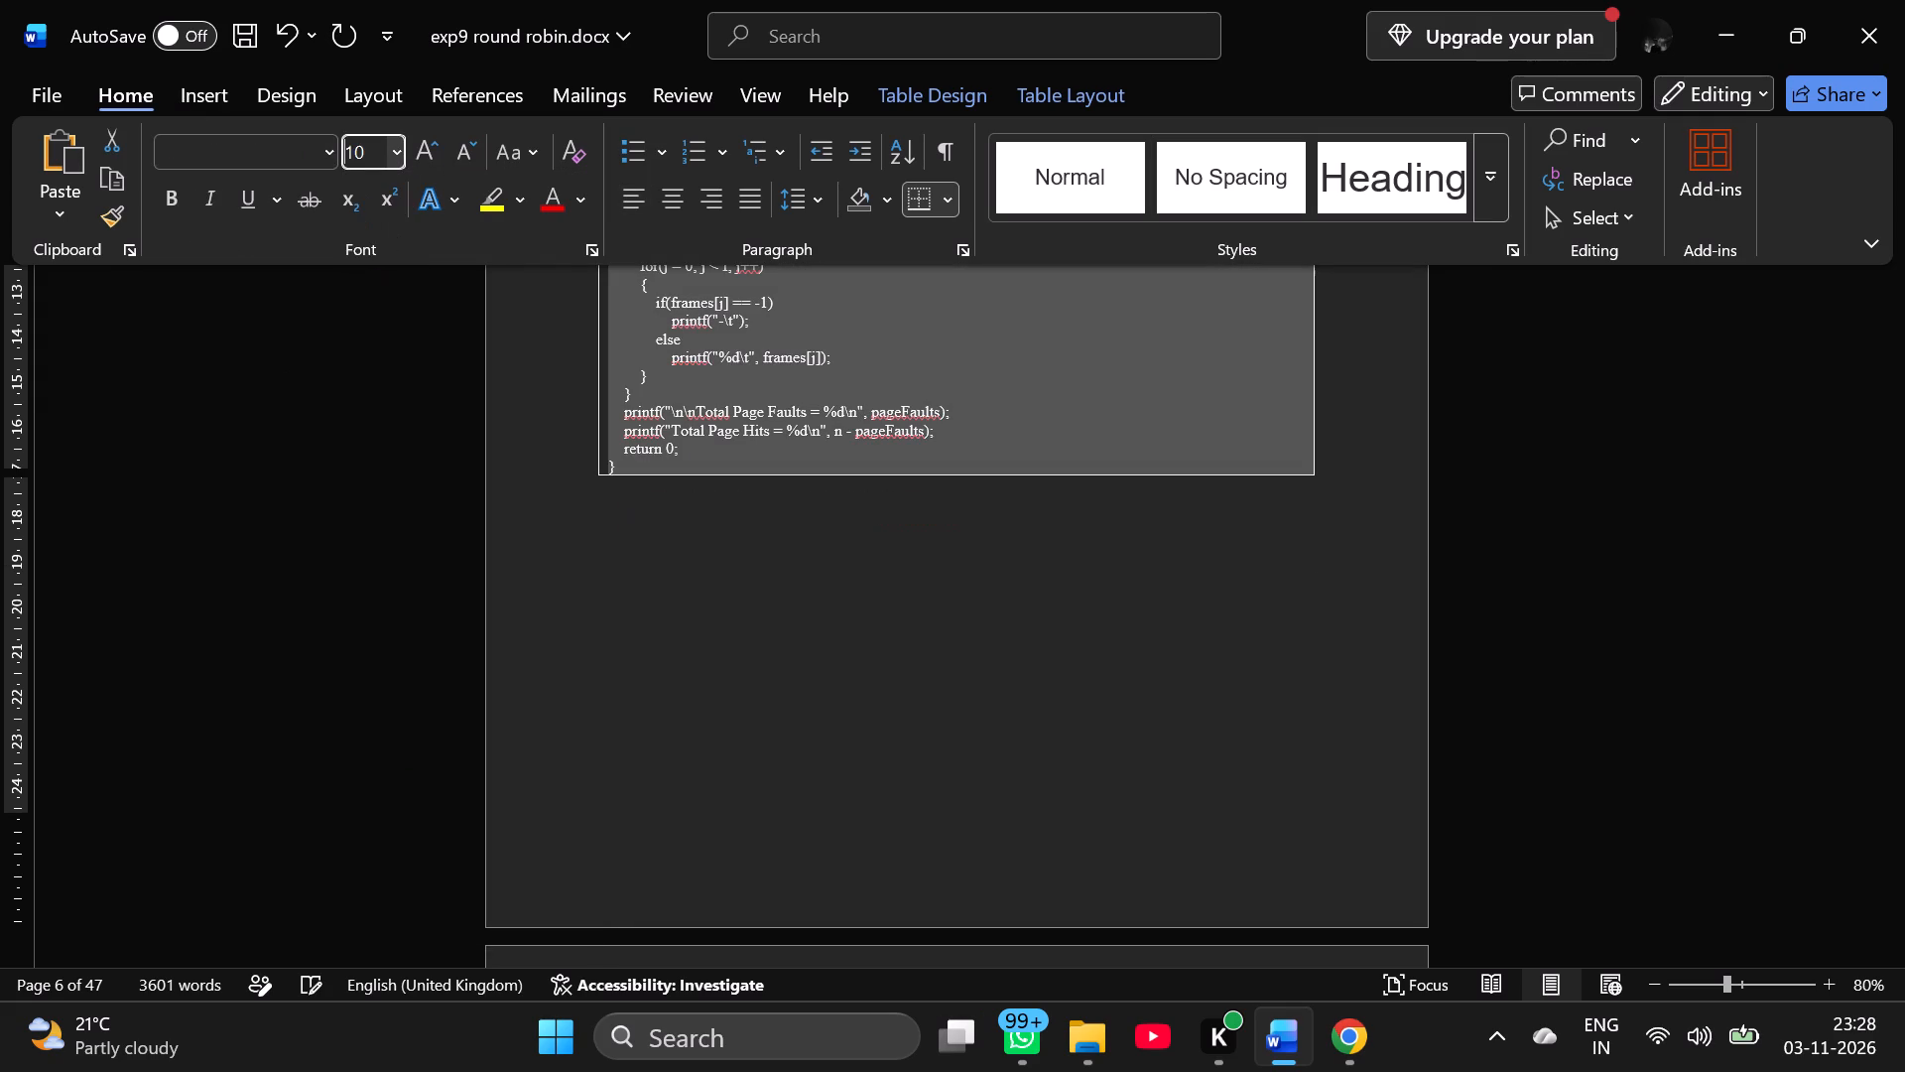
left_click(835, 573)
left_click(835, 573)
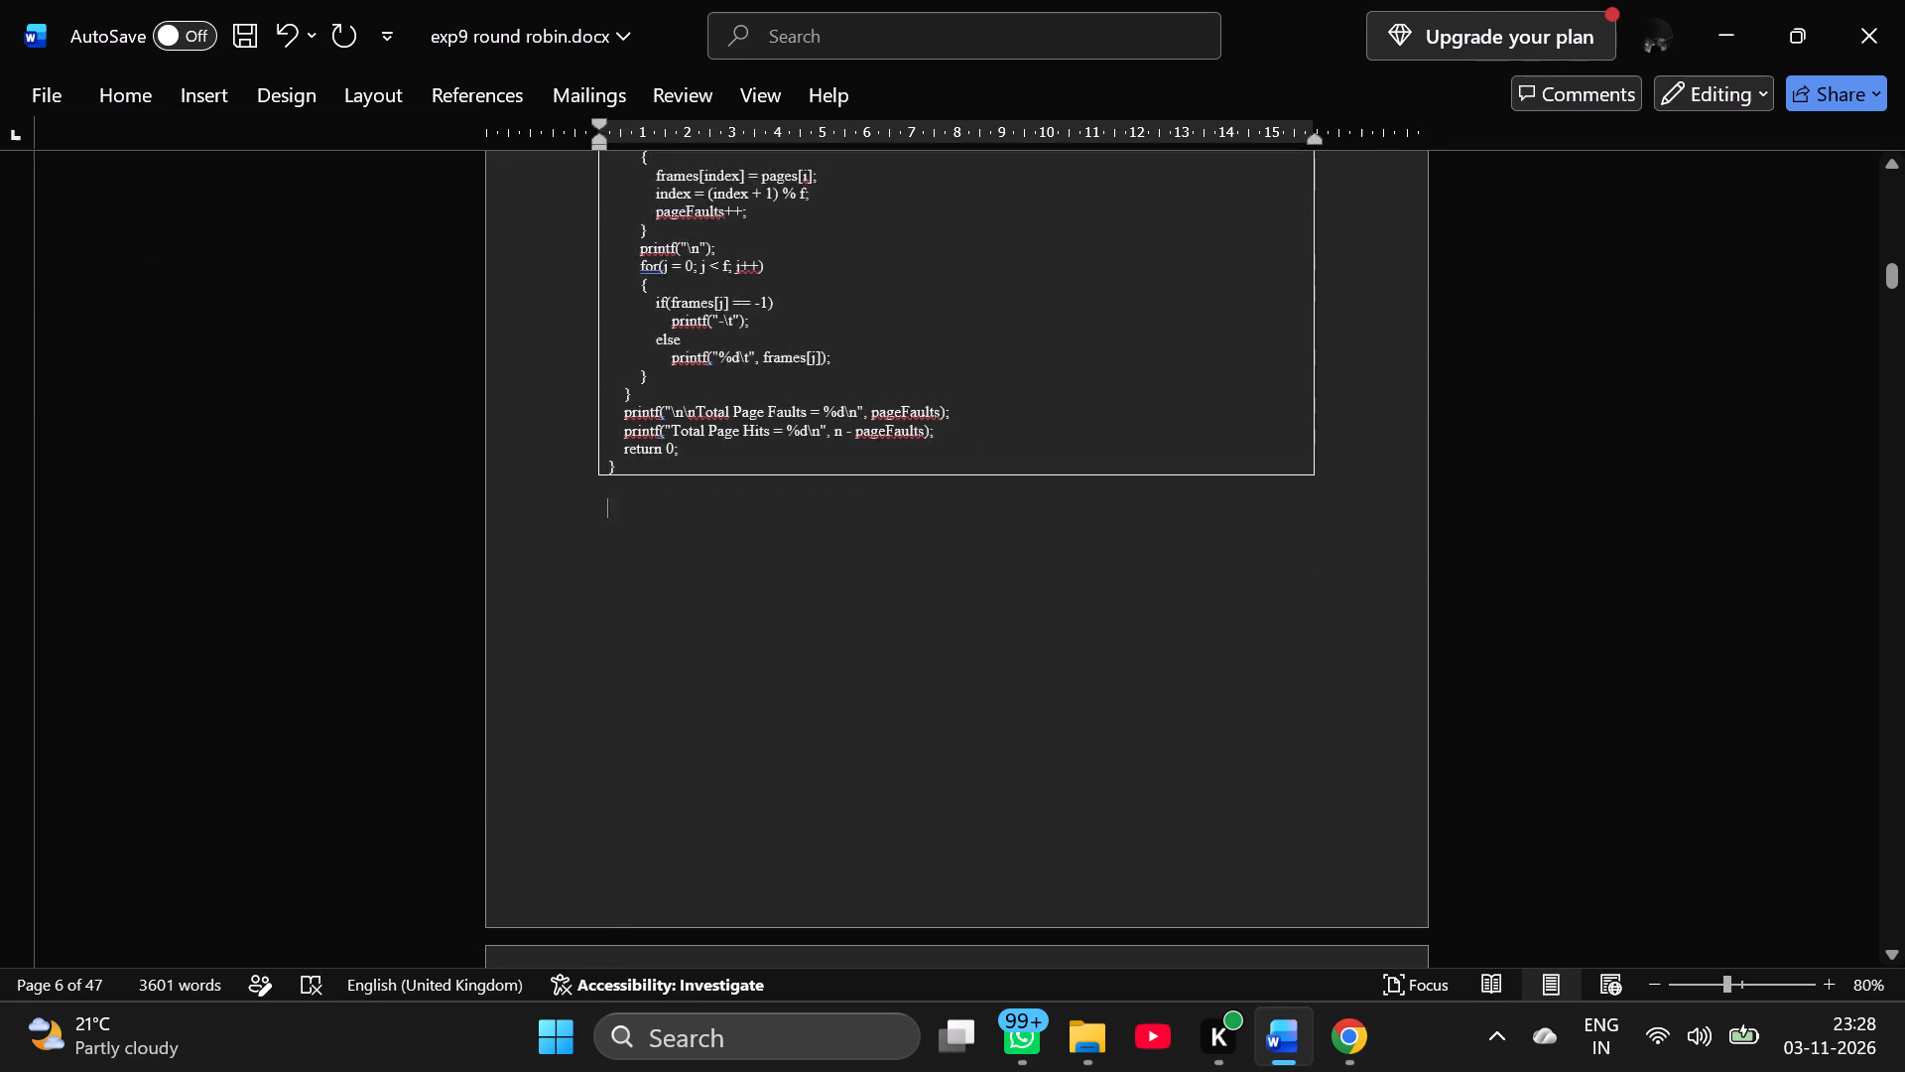
Shrink the FIFO output picture proportionally to about 12 cm wide.
scroll(835, 573, "down", 2)
scroll(835, 573, "up", 2)
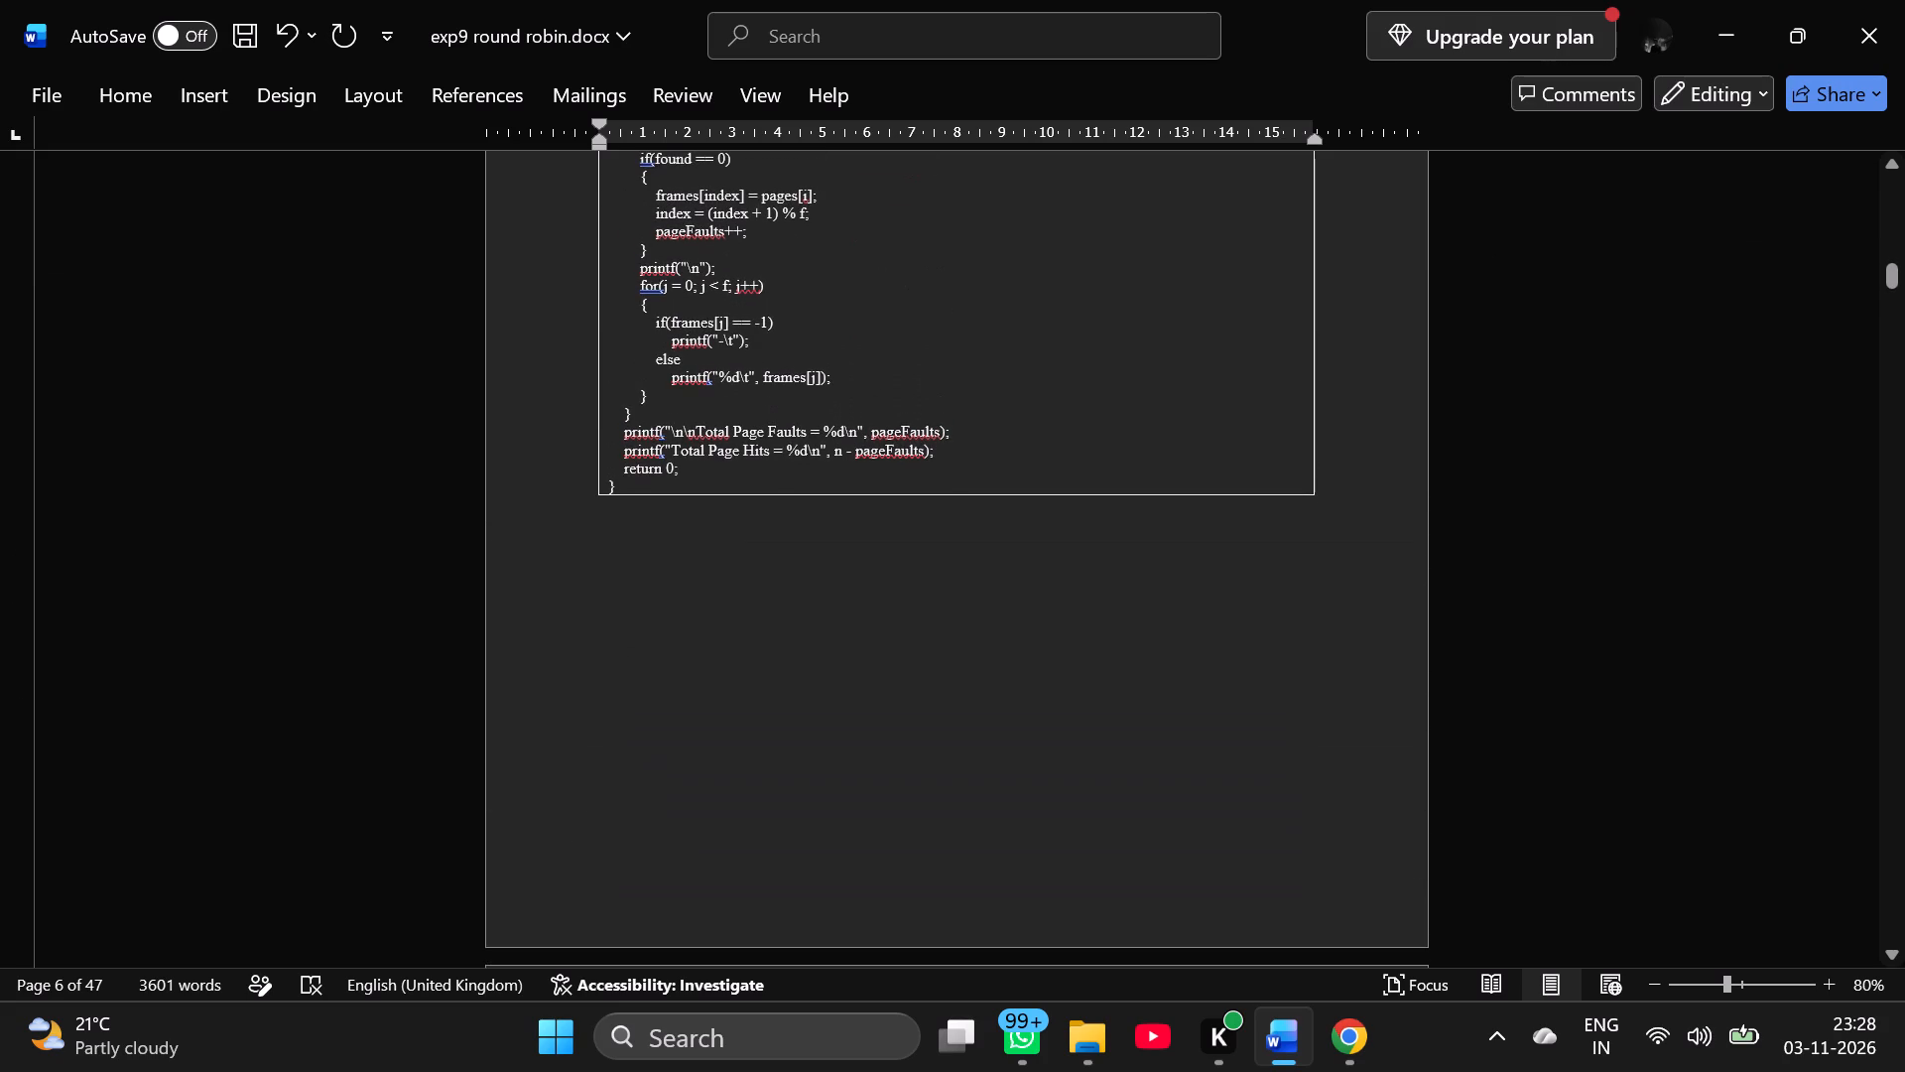
scroll(835, 573, "up", 5)
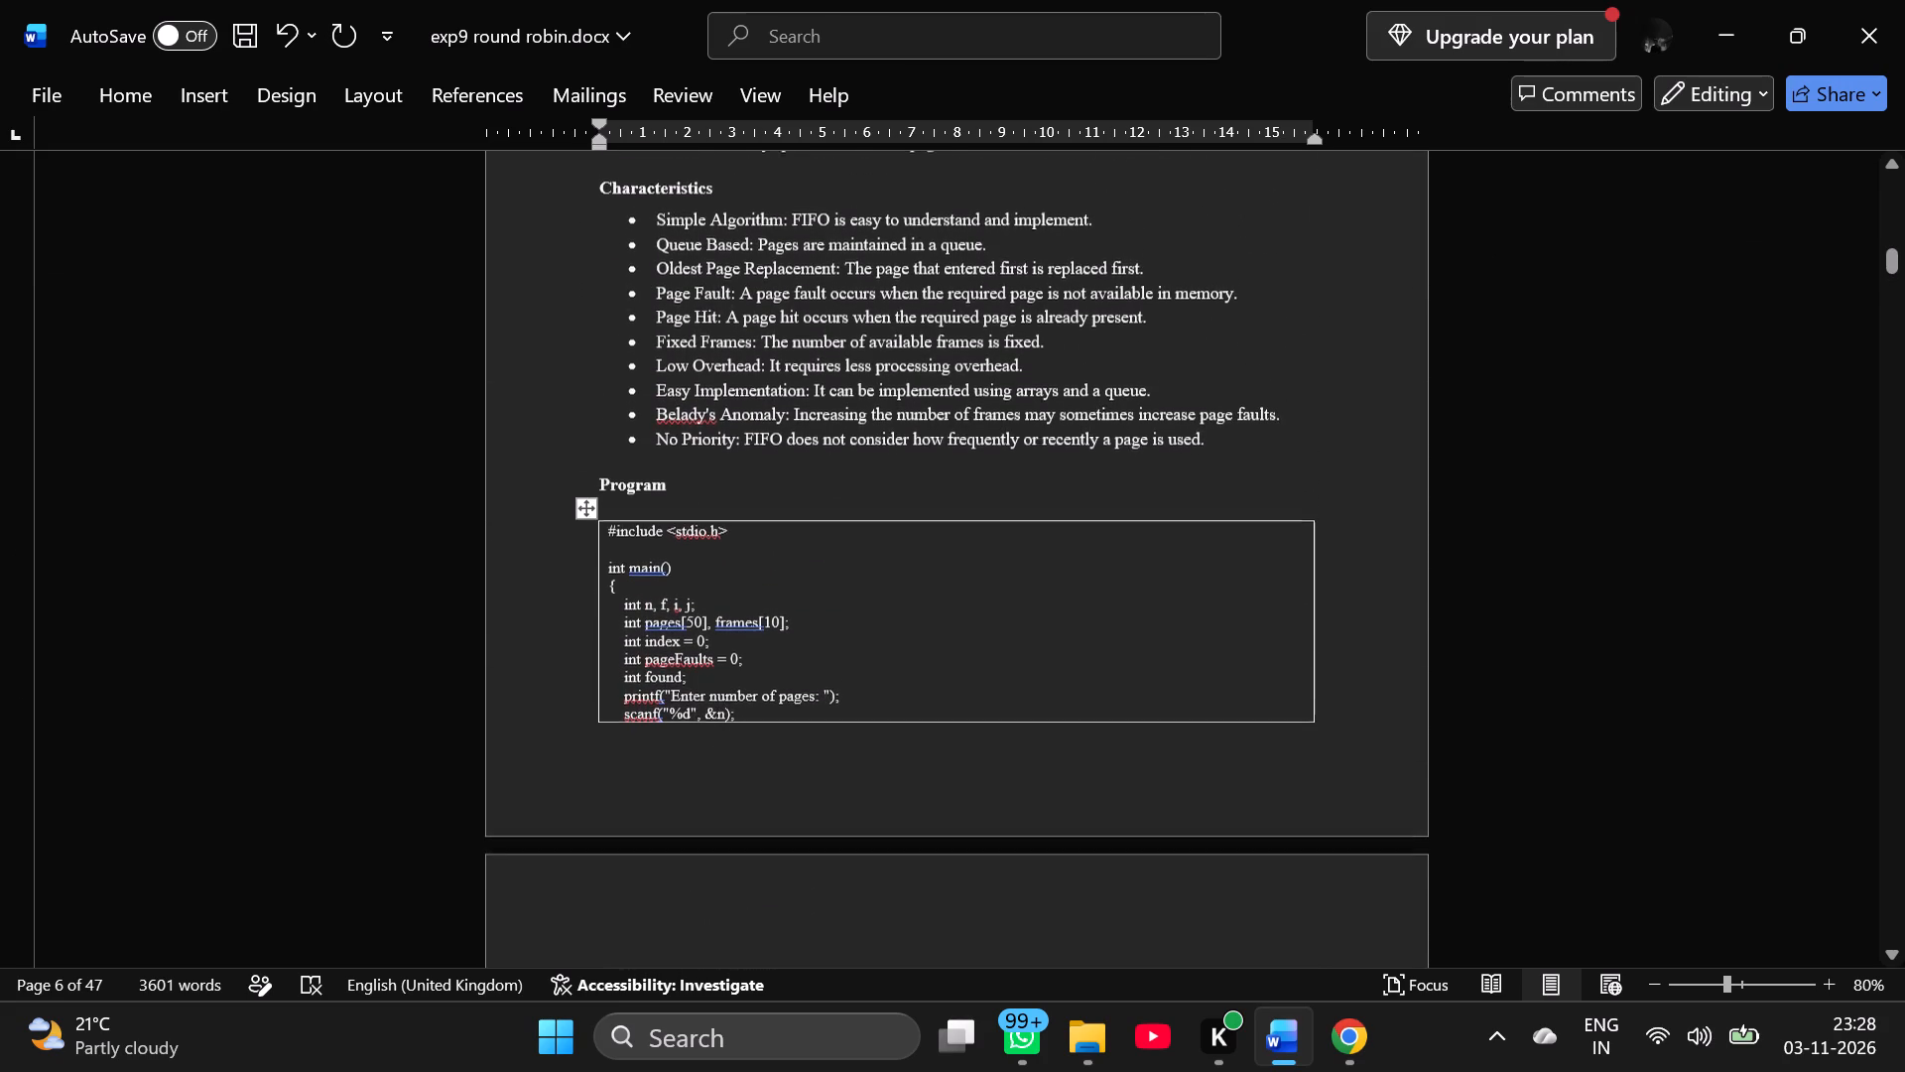
scroll(835, 573, "up", 1)
scroll(835, 573, "down", 6)
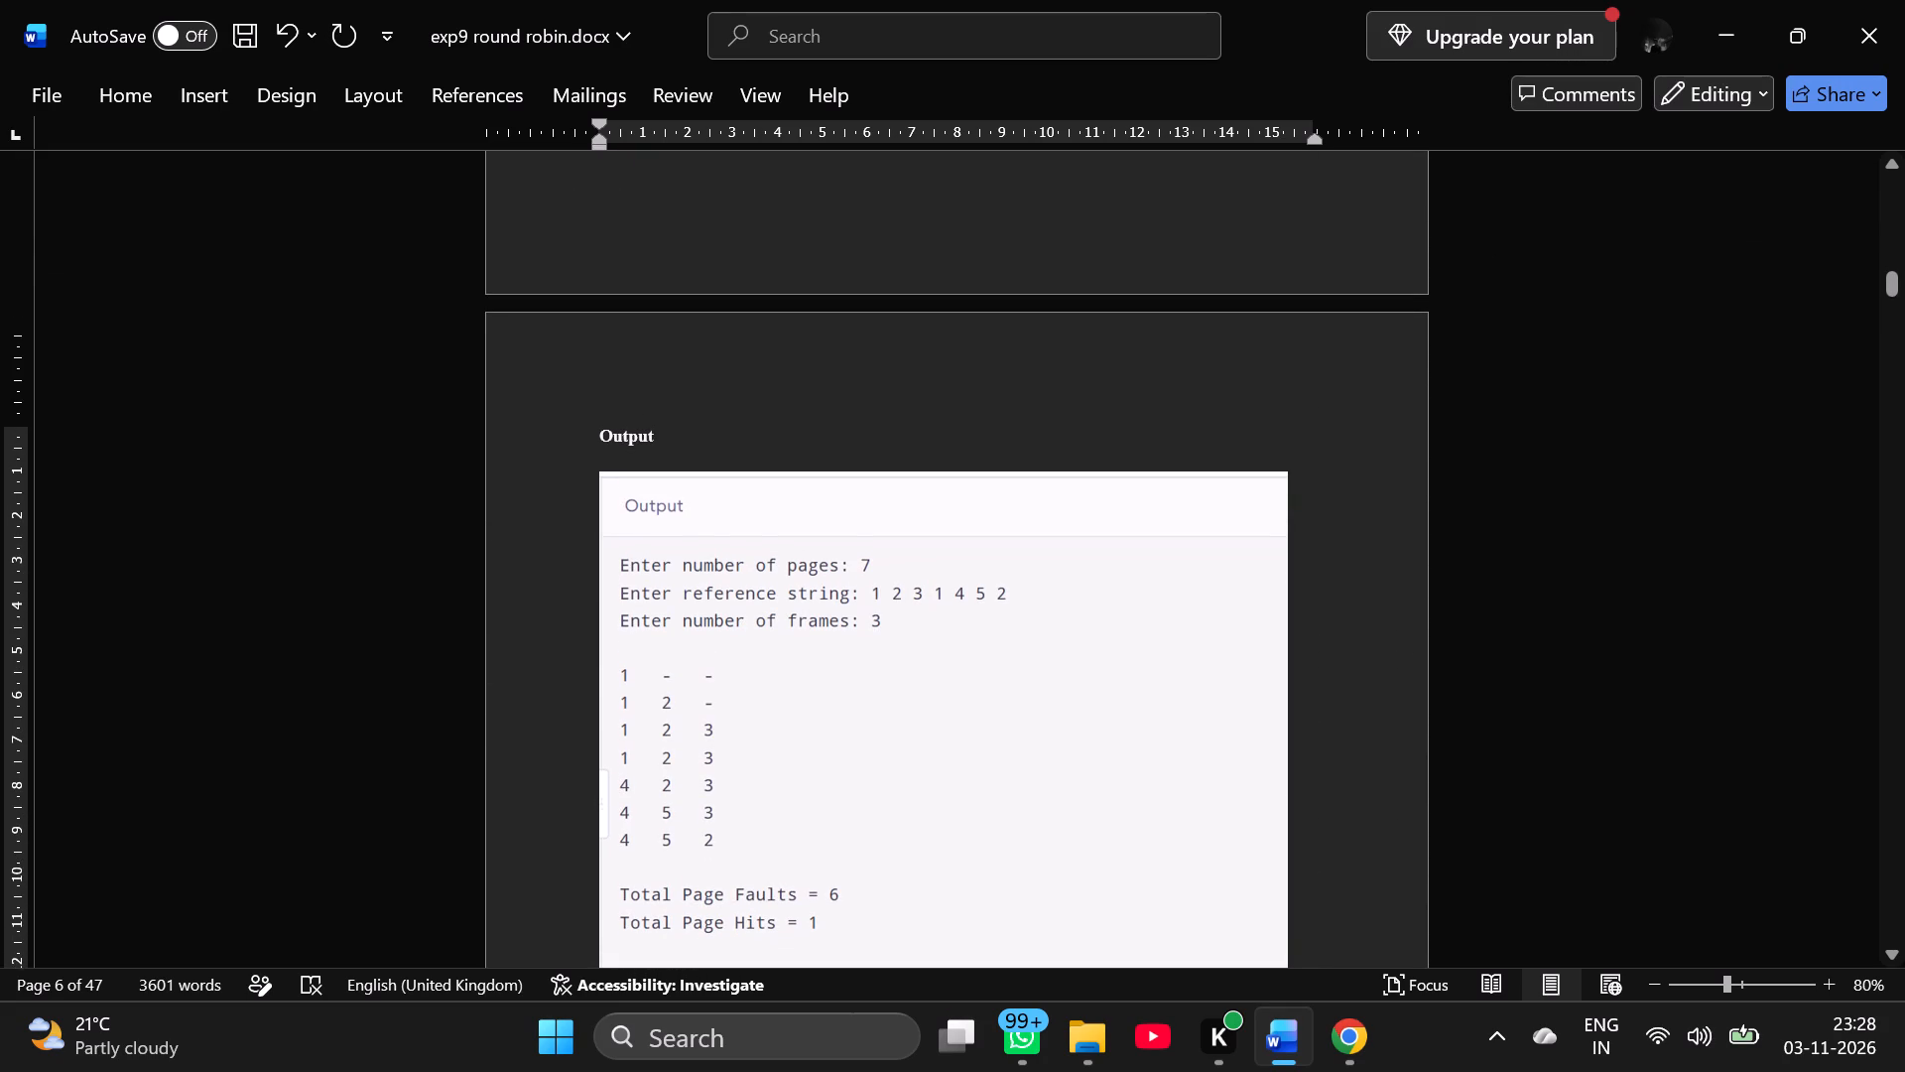
left_click(648, 912)
left_click_drag(600, 962, 626, 935)
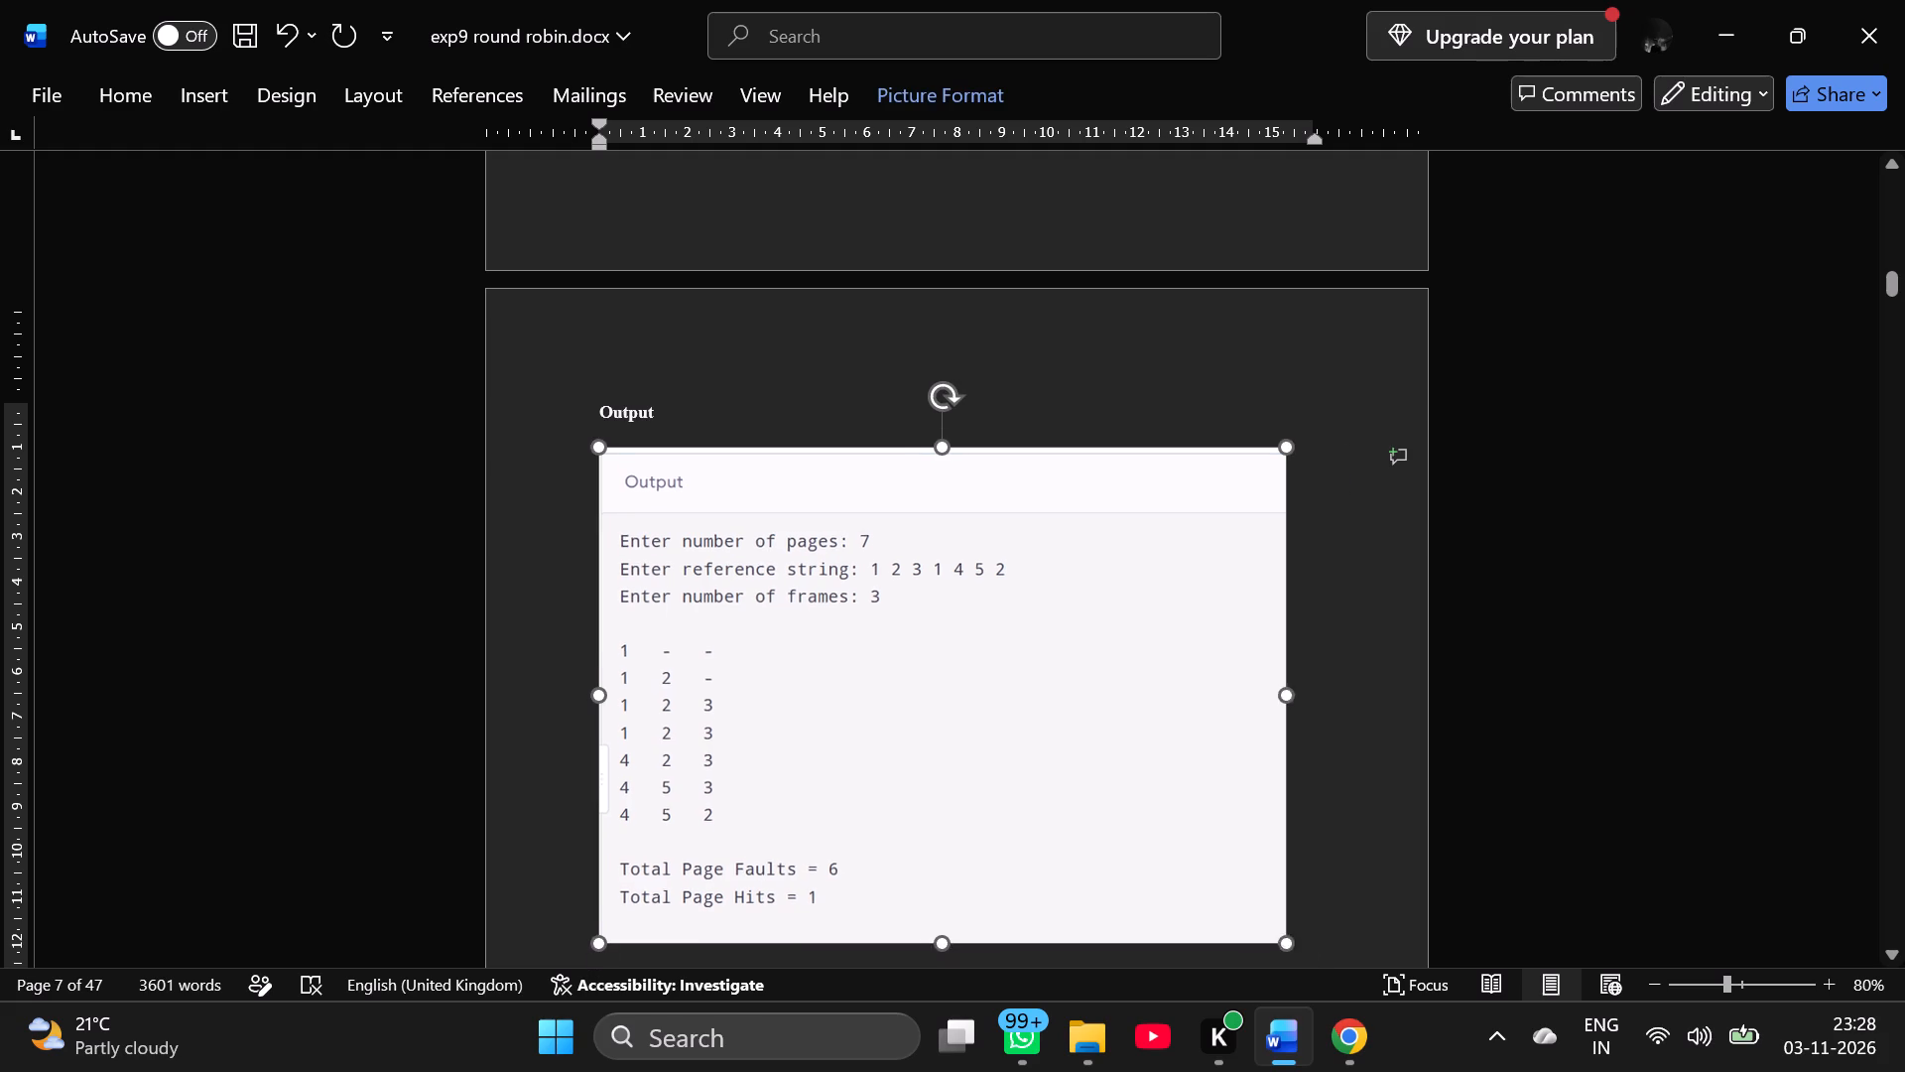
left_click_drag(626, 935, 936, 664)
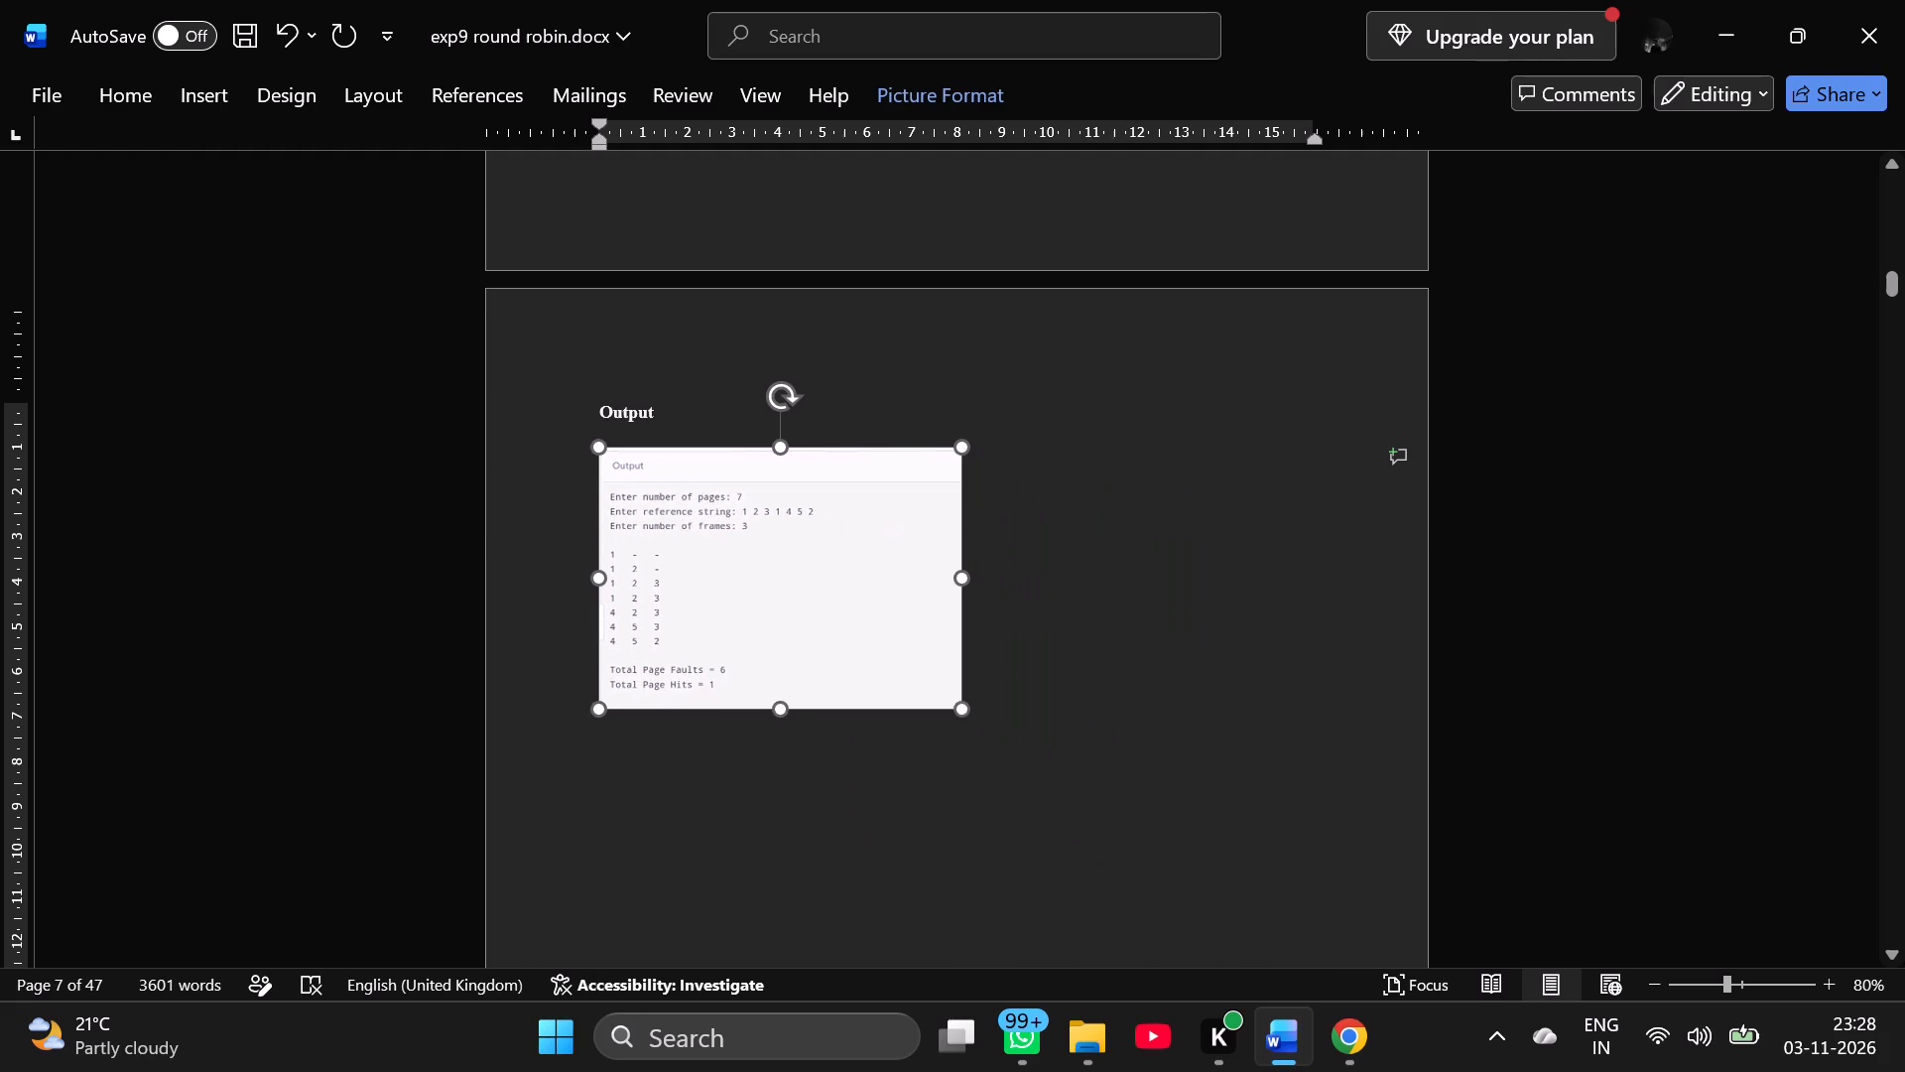
left_click_drag(936, 664, 754, 836)
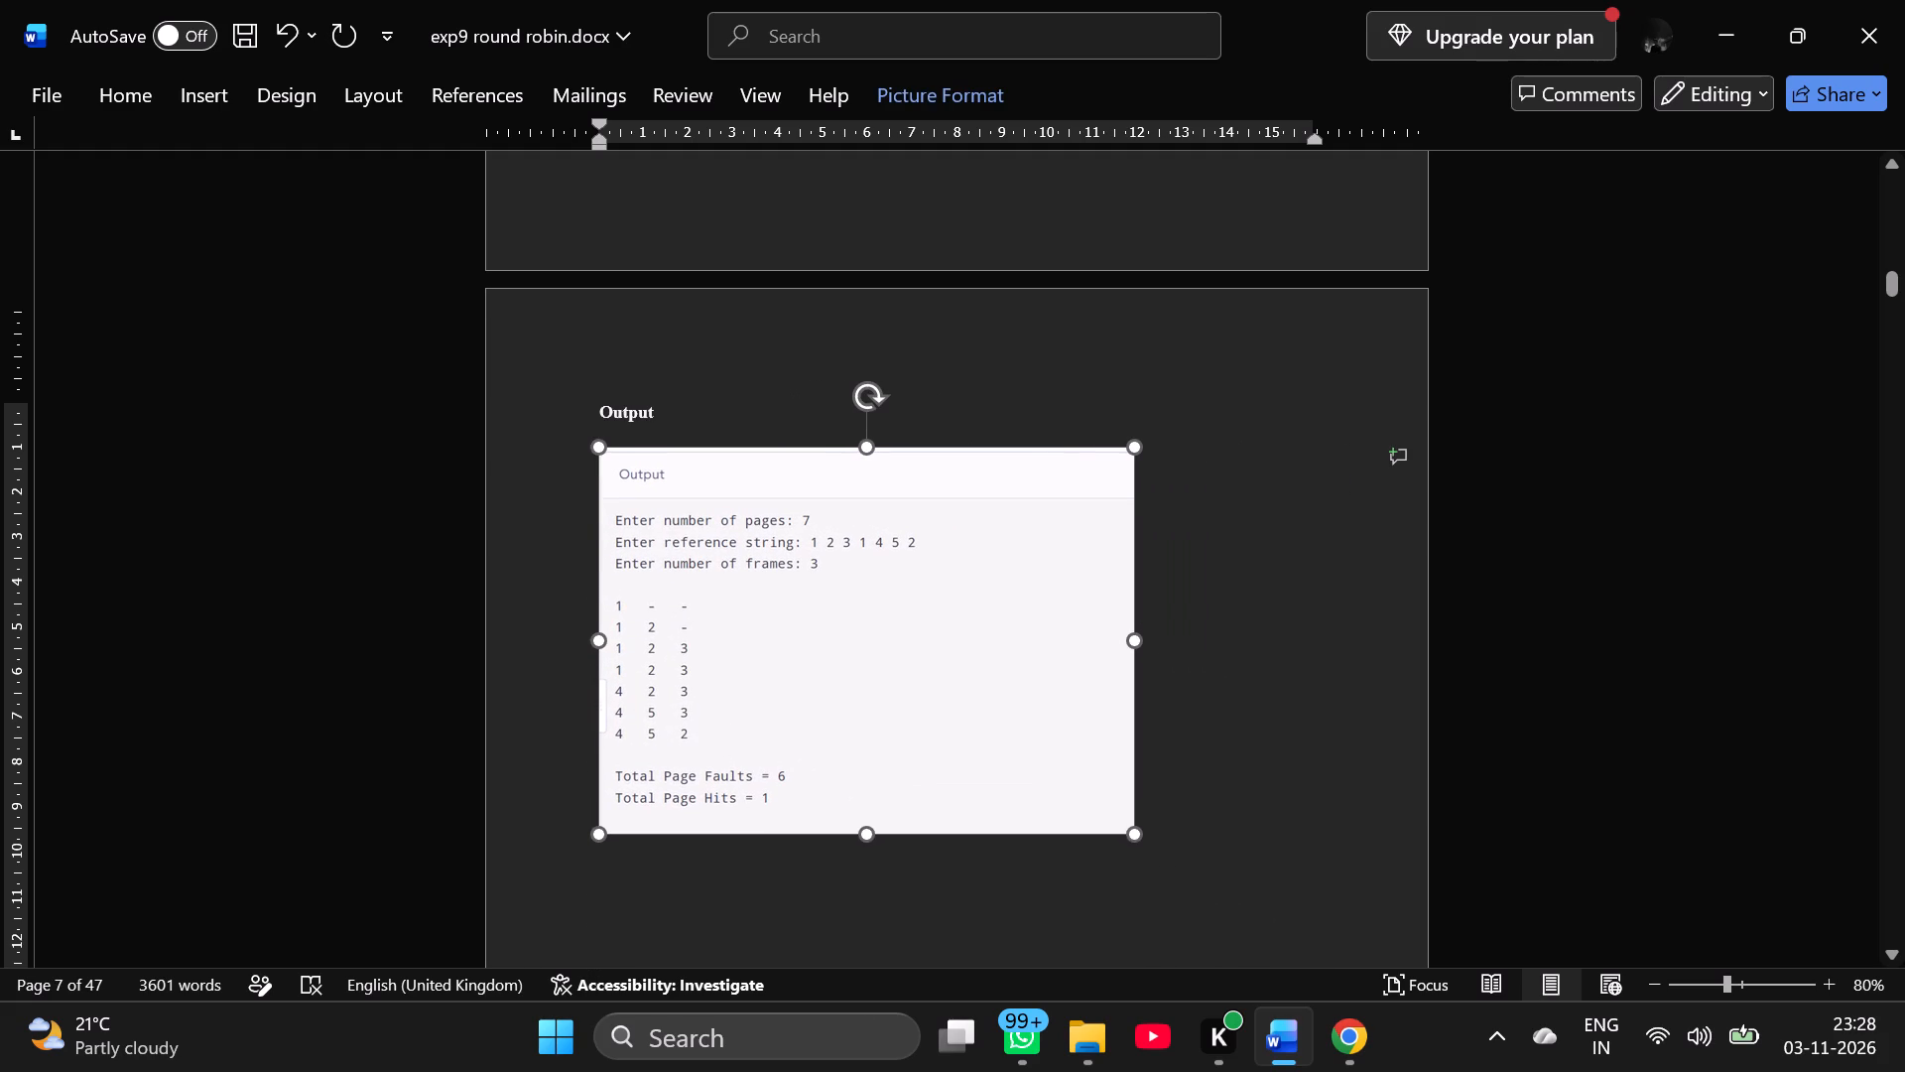
Remove the break before the FIFO Output heading so it sits directly below the program code on the preceding page.
left_click(587, 419)
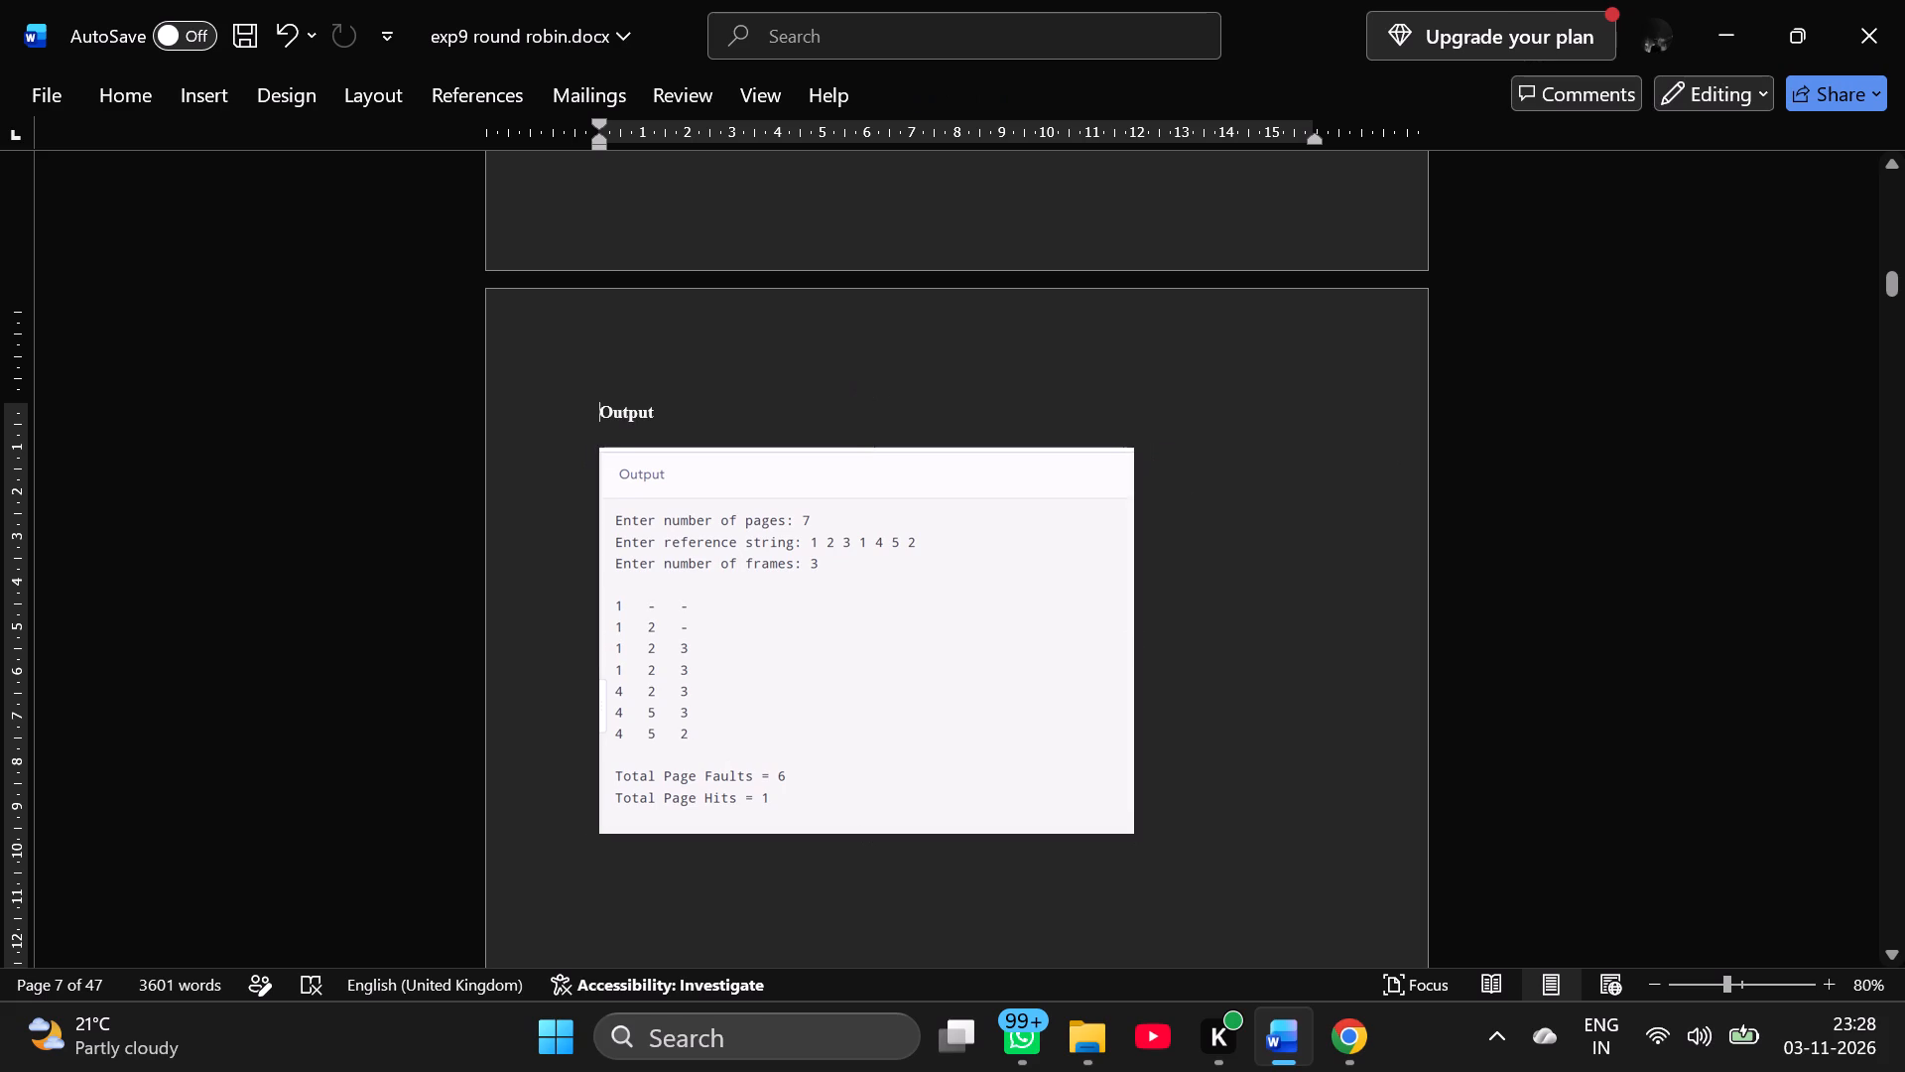
key("BackSpace")
key("BackSpace")
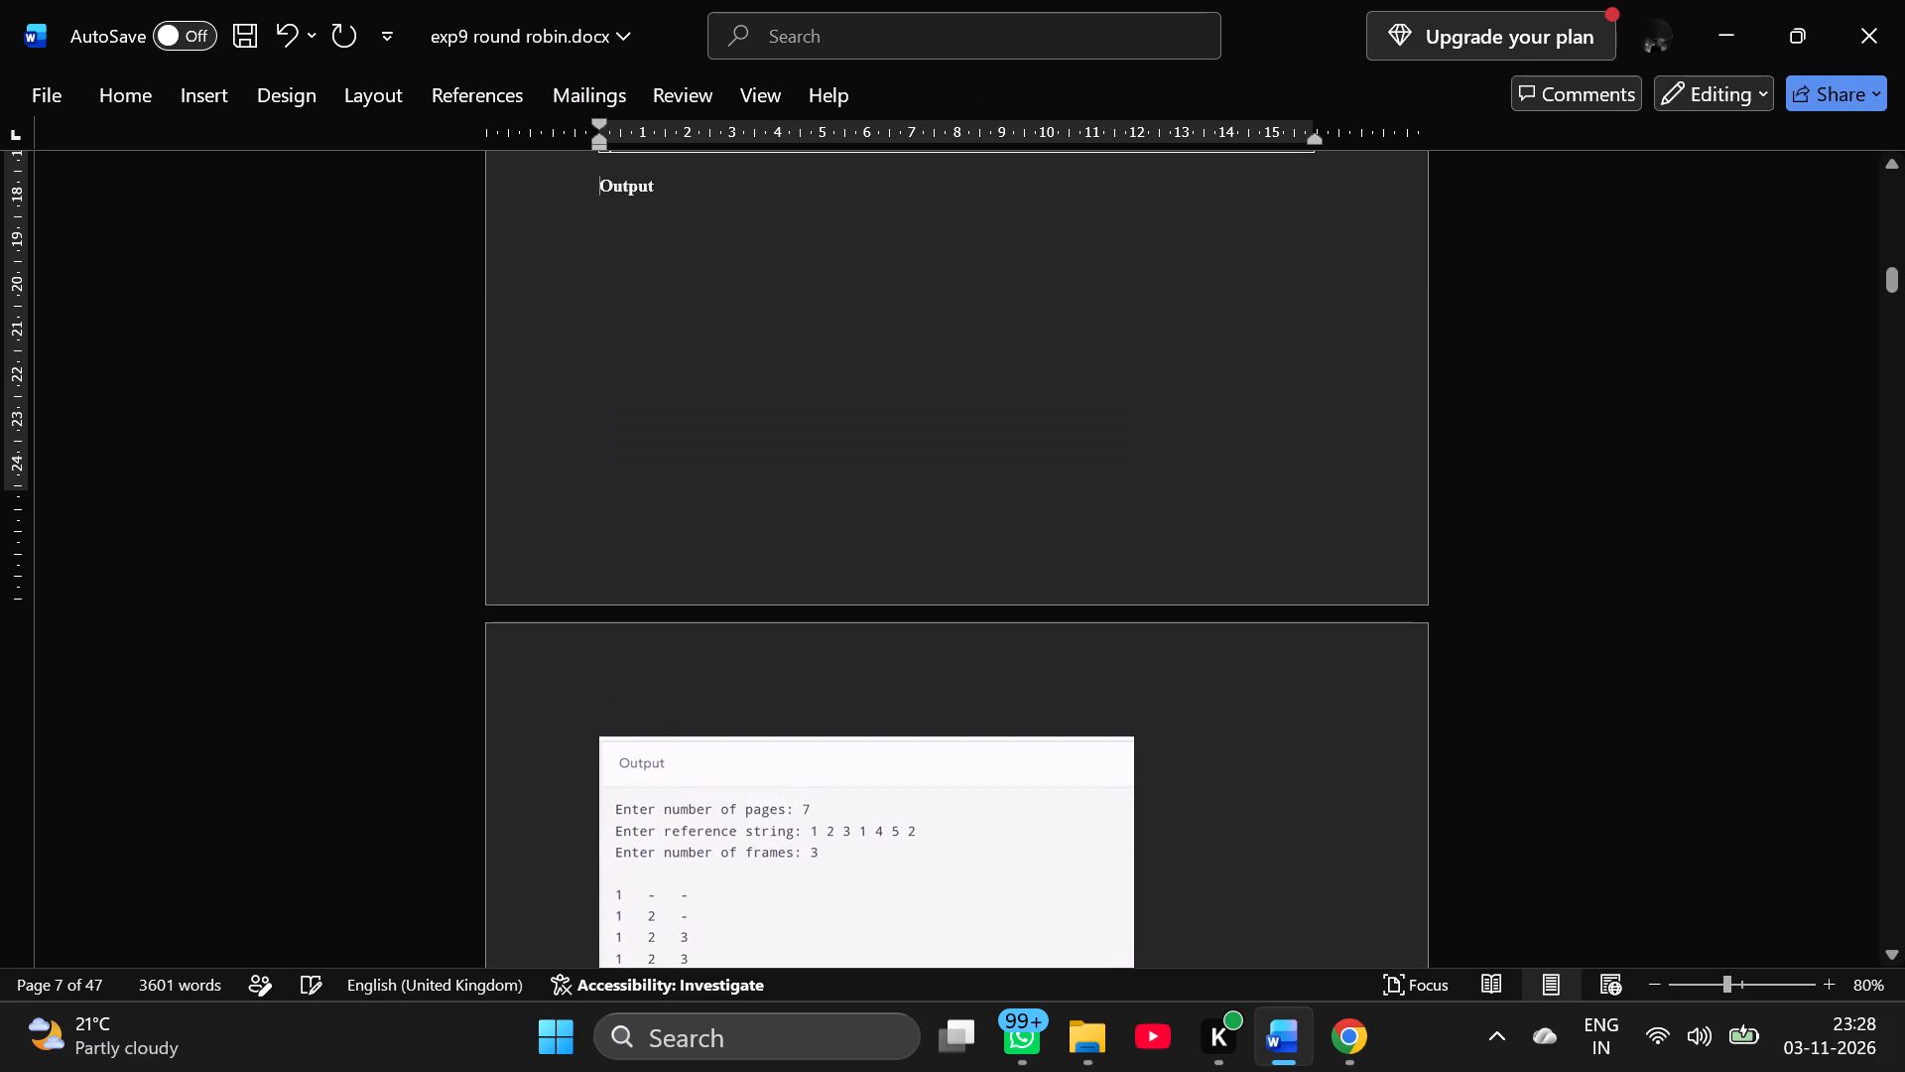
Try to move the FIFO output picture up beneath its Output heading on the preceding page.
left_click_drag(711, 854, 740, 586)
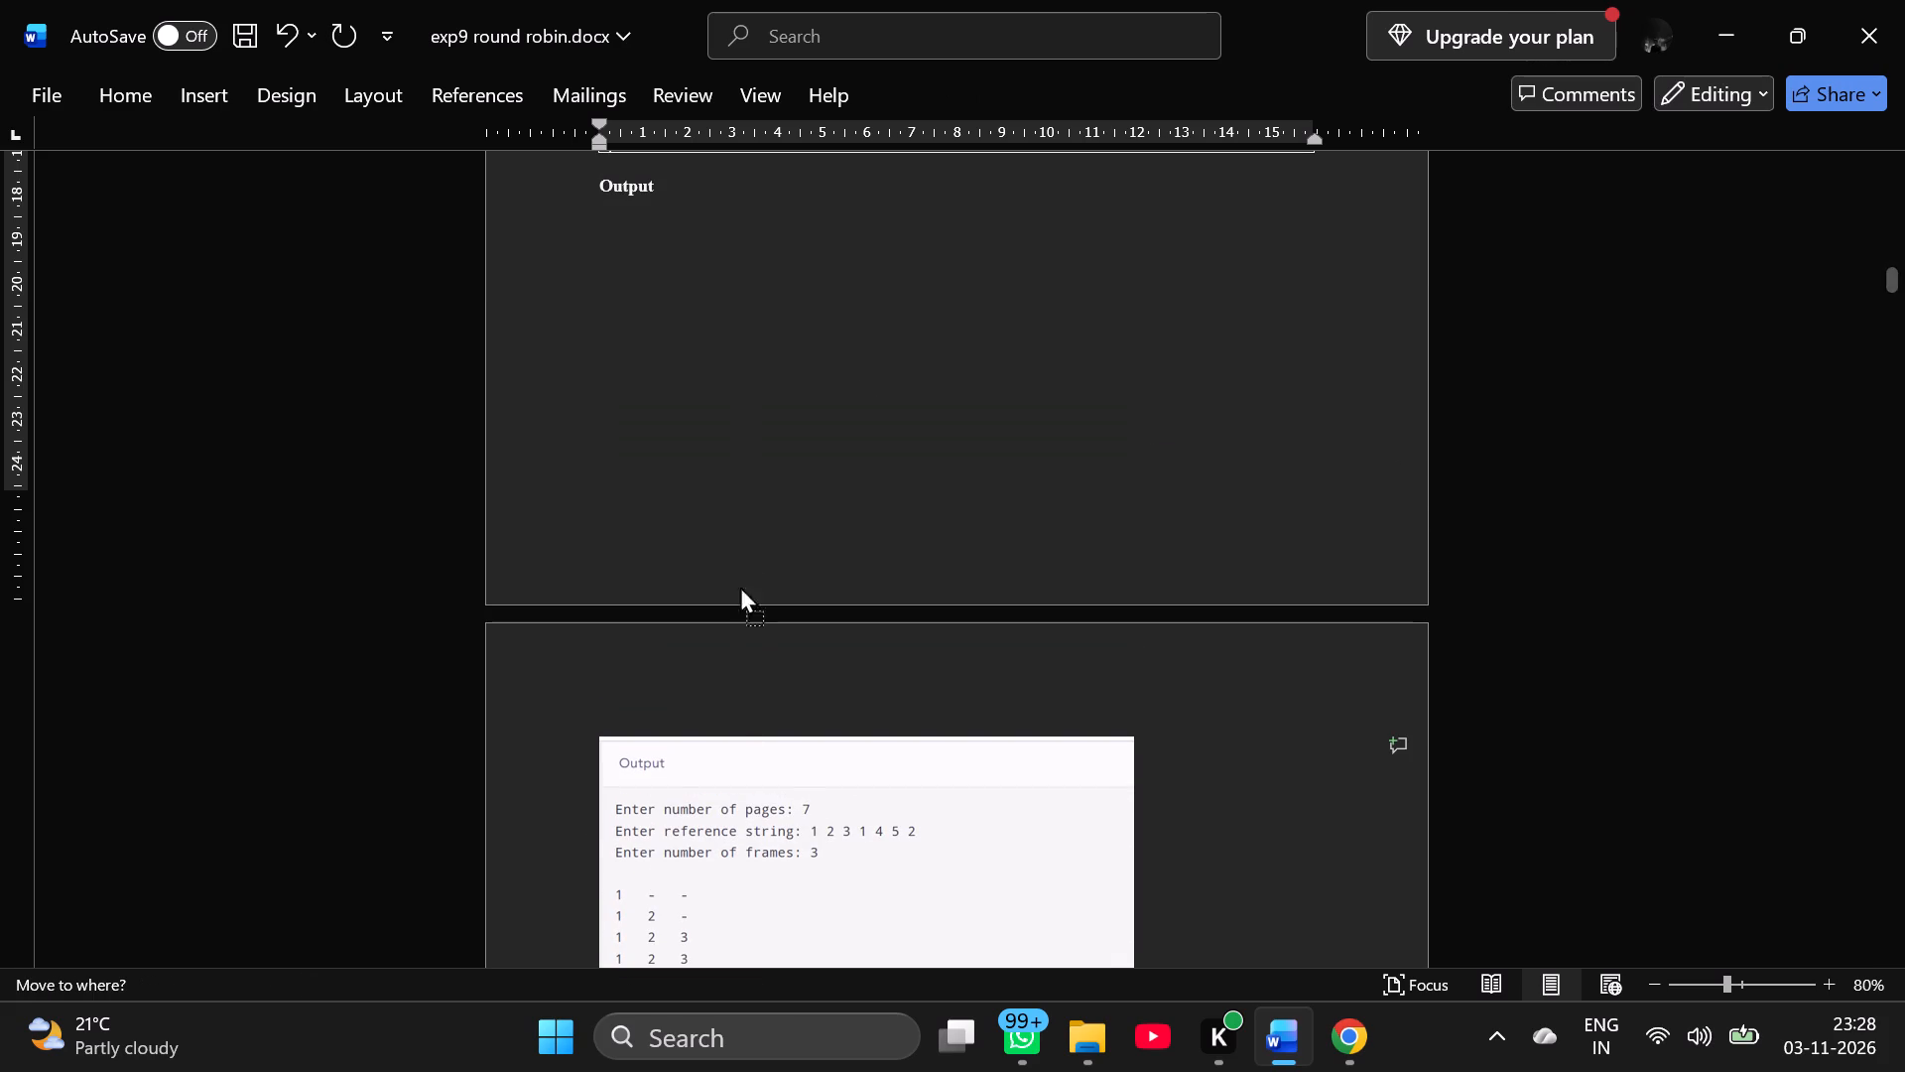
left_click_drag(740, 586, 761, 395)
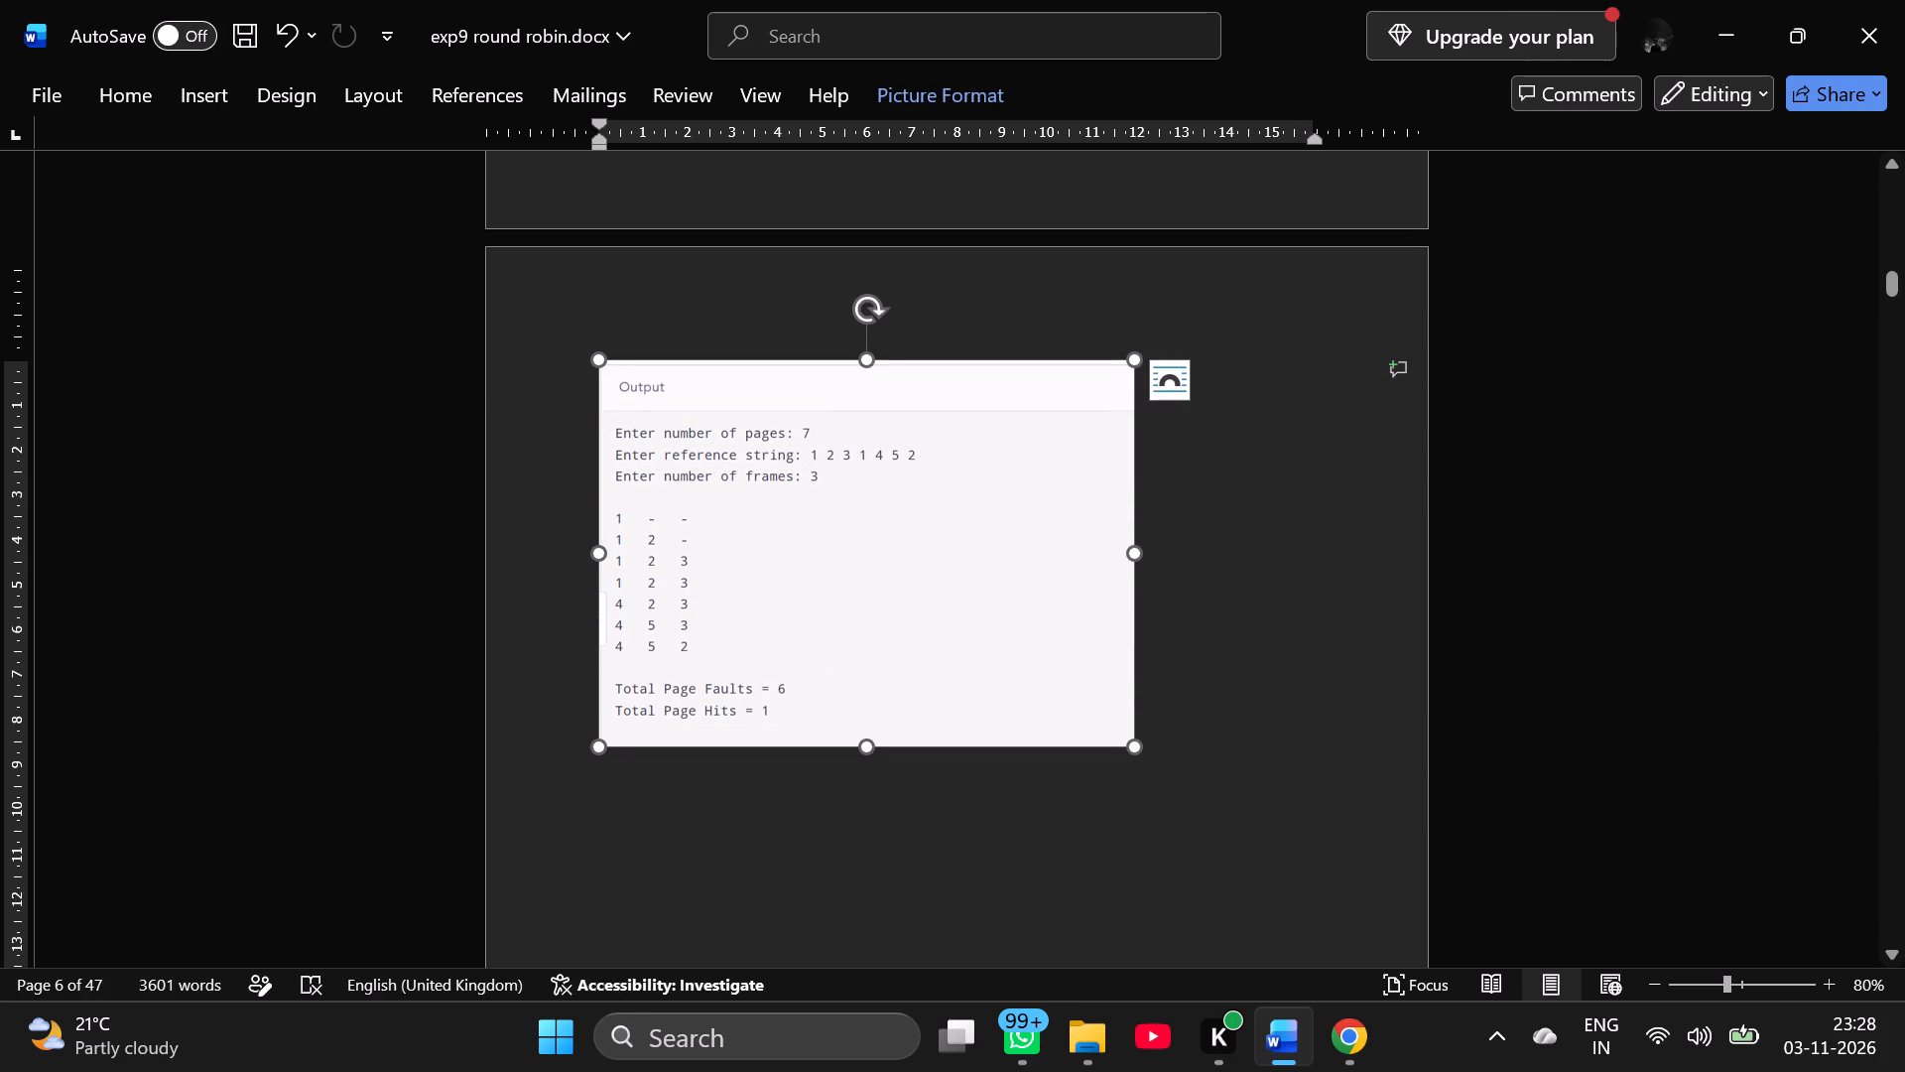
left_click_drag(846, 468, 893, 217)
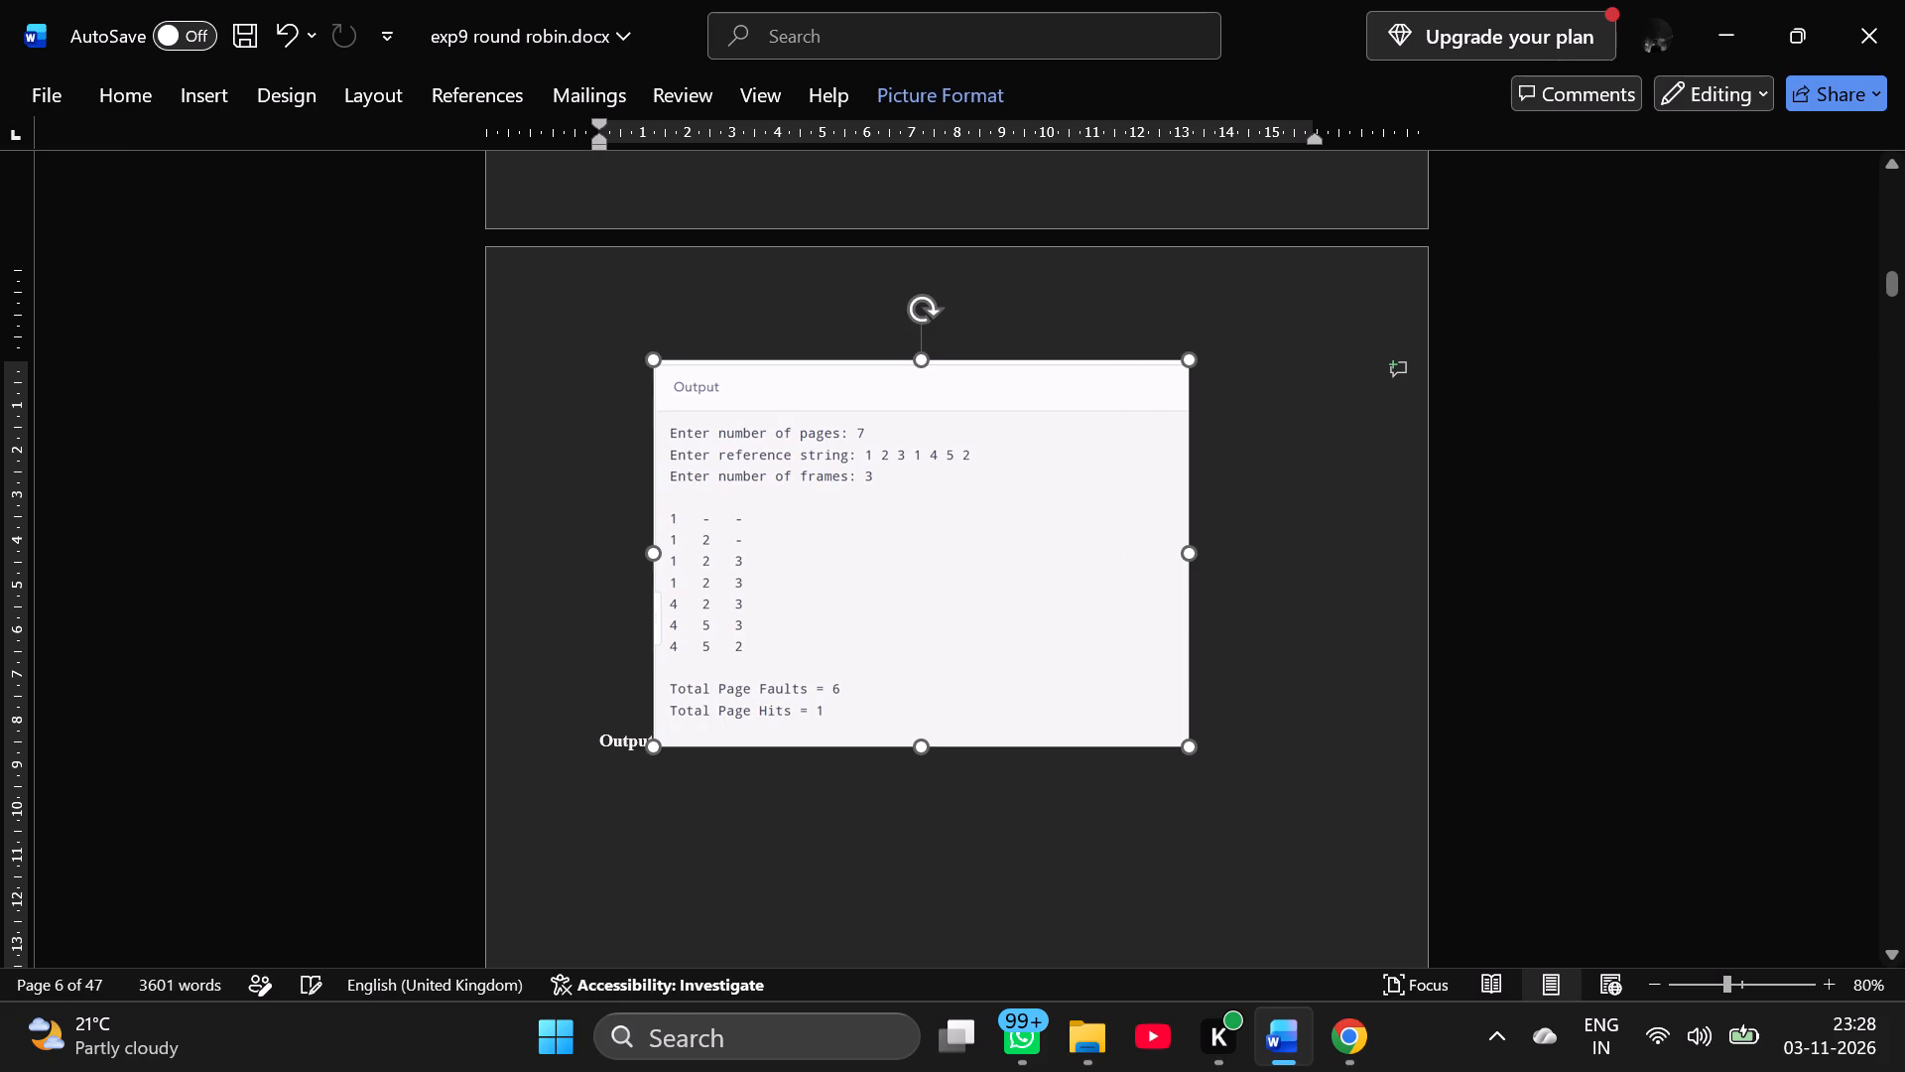
Undo the FIFO picture moves, the removal of the break before the Output heading, and the picture's shrinking.
left_click(284, 22)
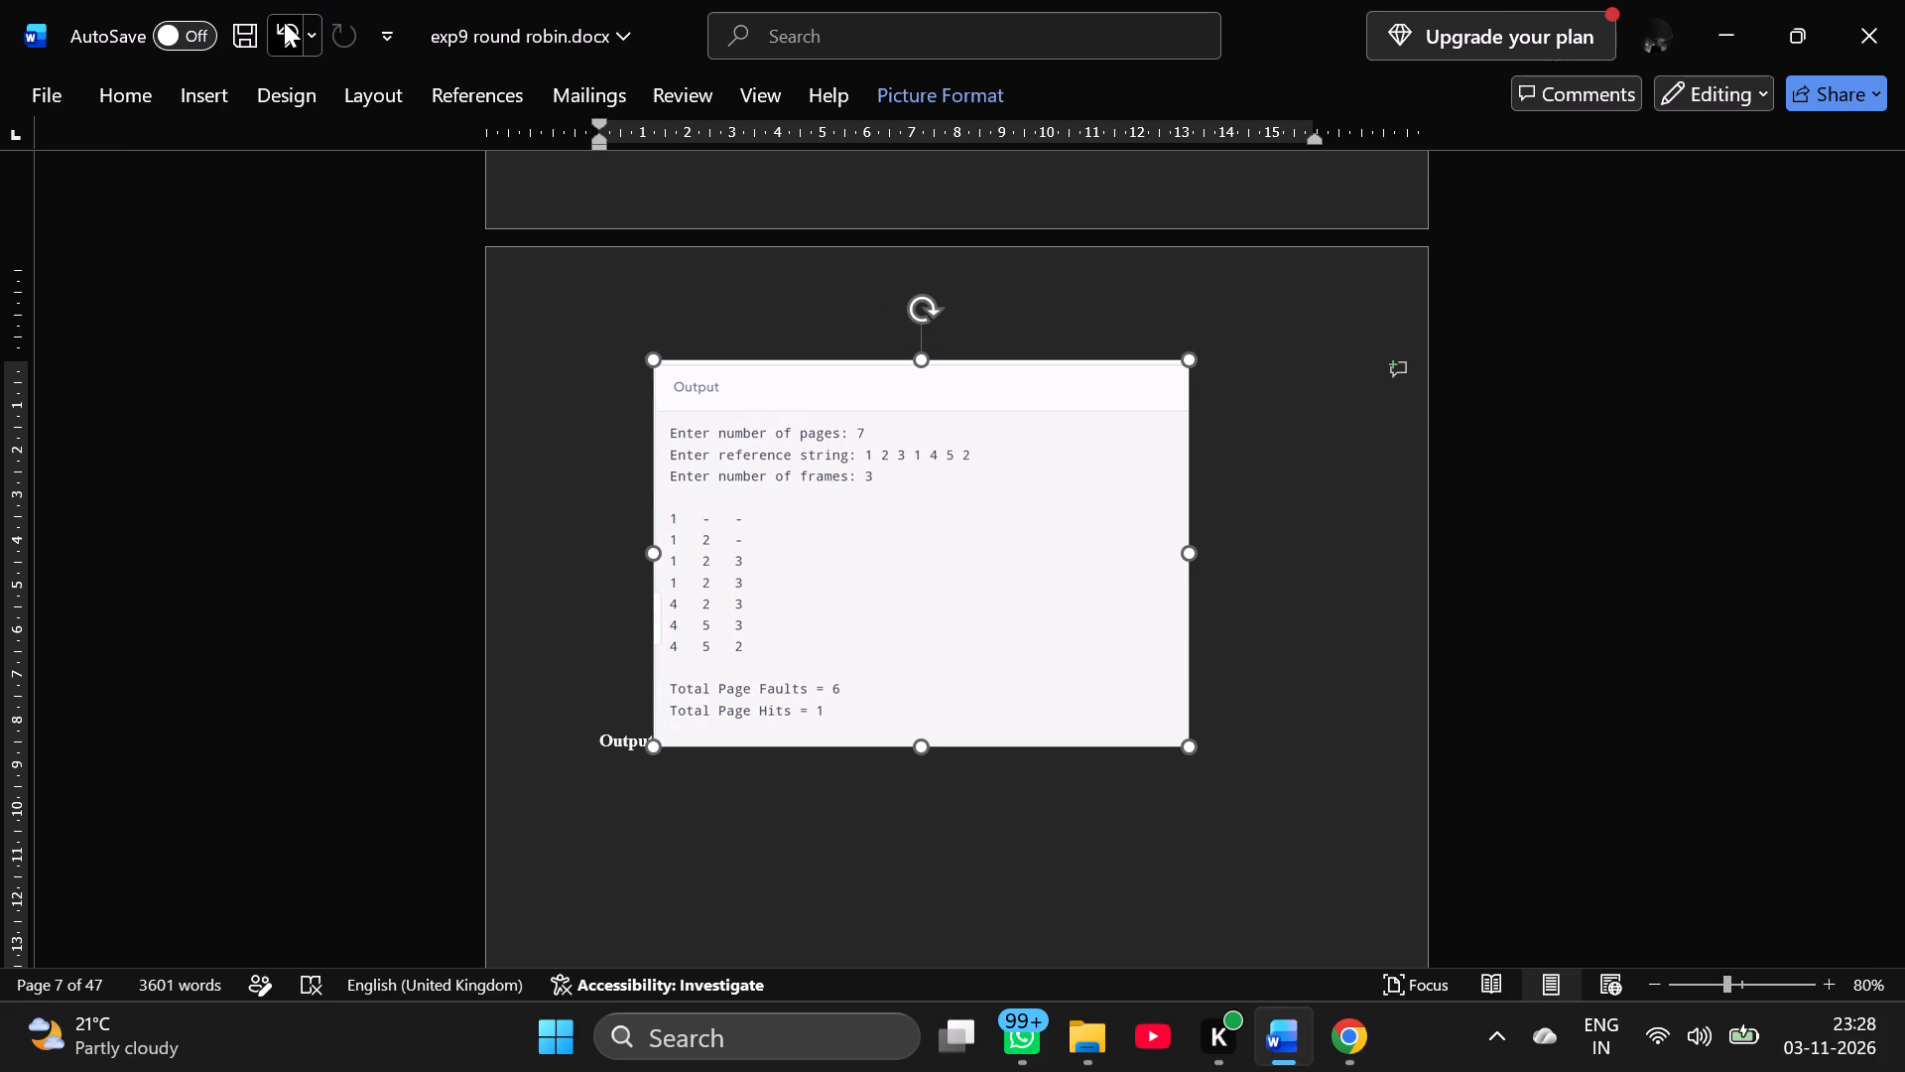
left_click(284, 22)
left_click(284, 22)
left_click(284, 22)
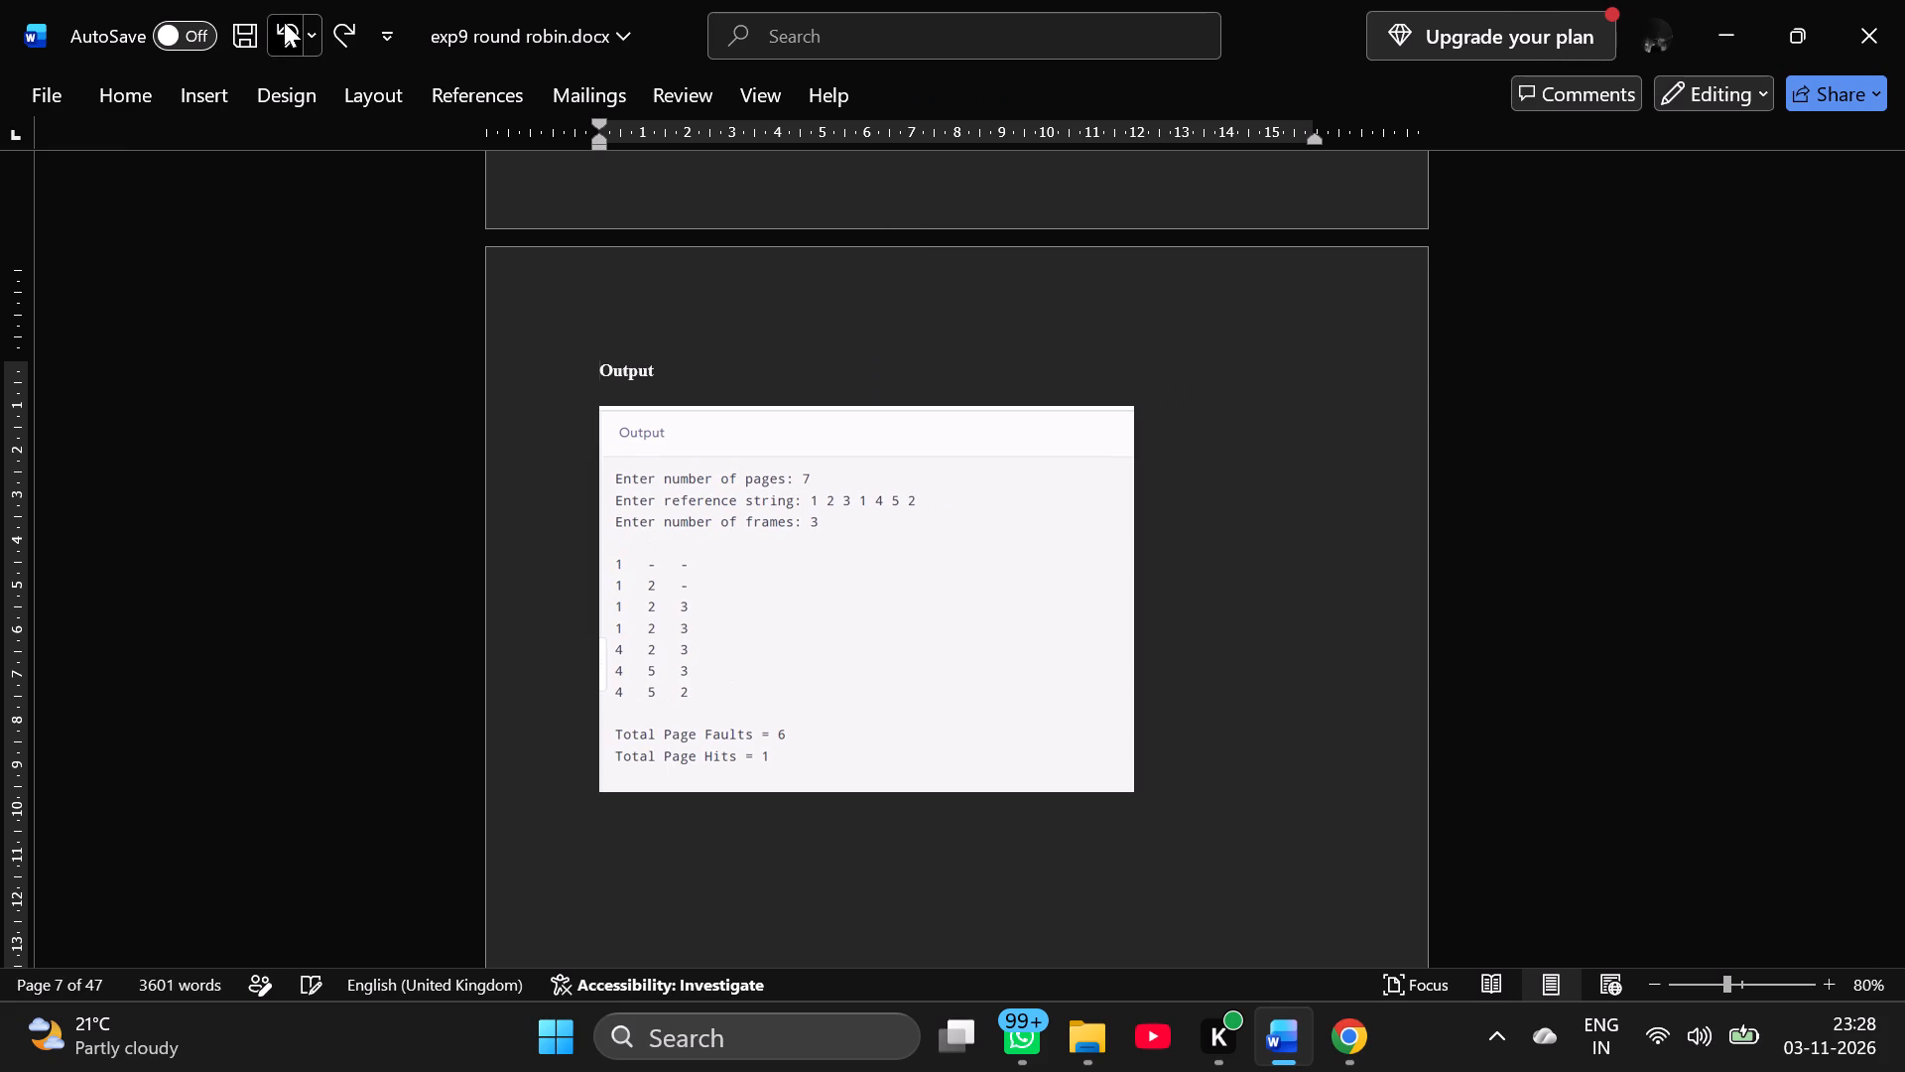
left_click(284, 22)
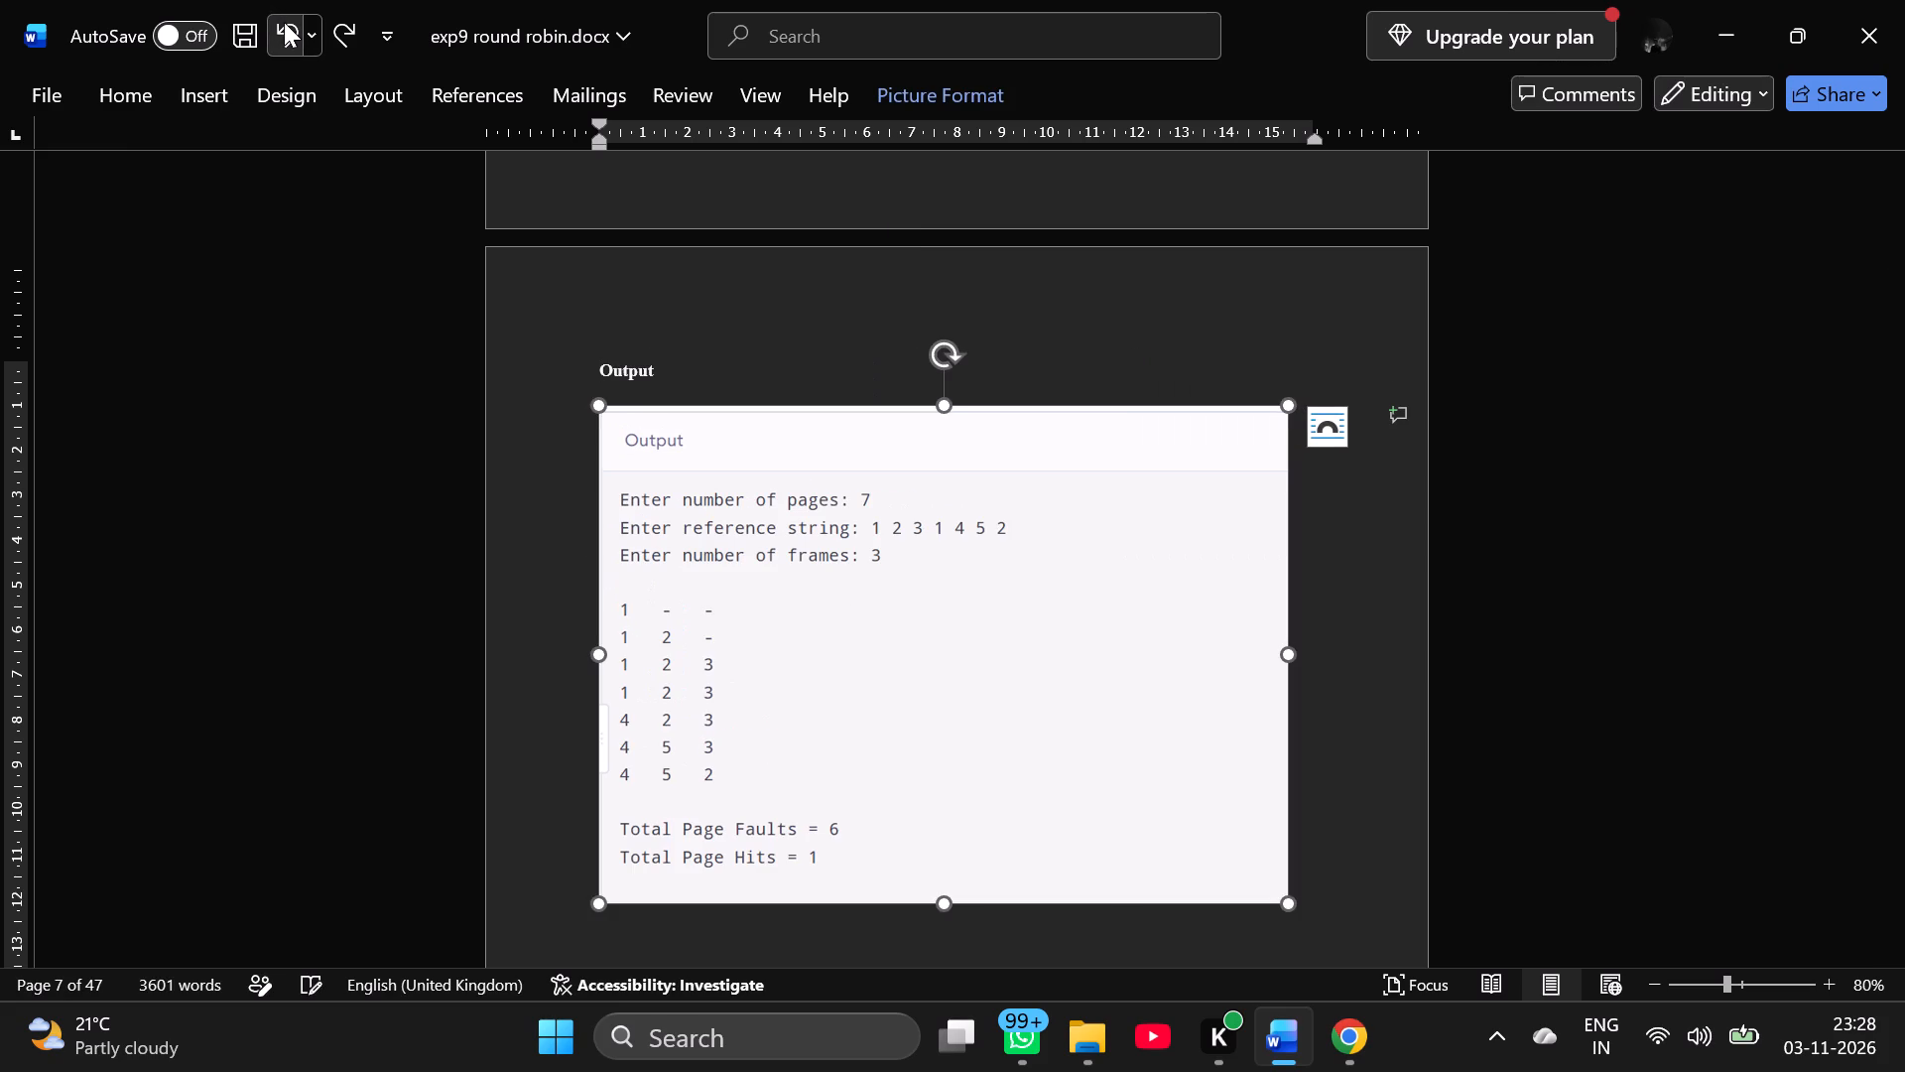
left_click(1582, 639)
Review the layout of the code and output pages through the farthest-variable program, LRU and MRU sections, down to the repeated Experiment–10 heading.
scroll(1582, 639, "down", 1)
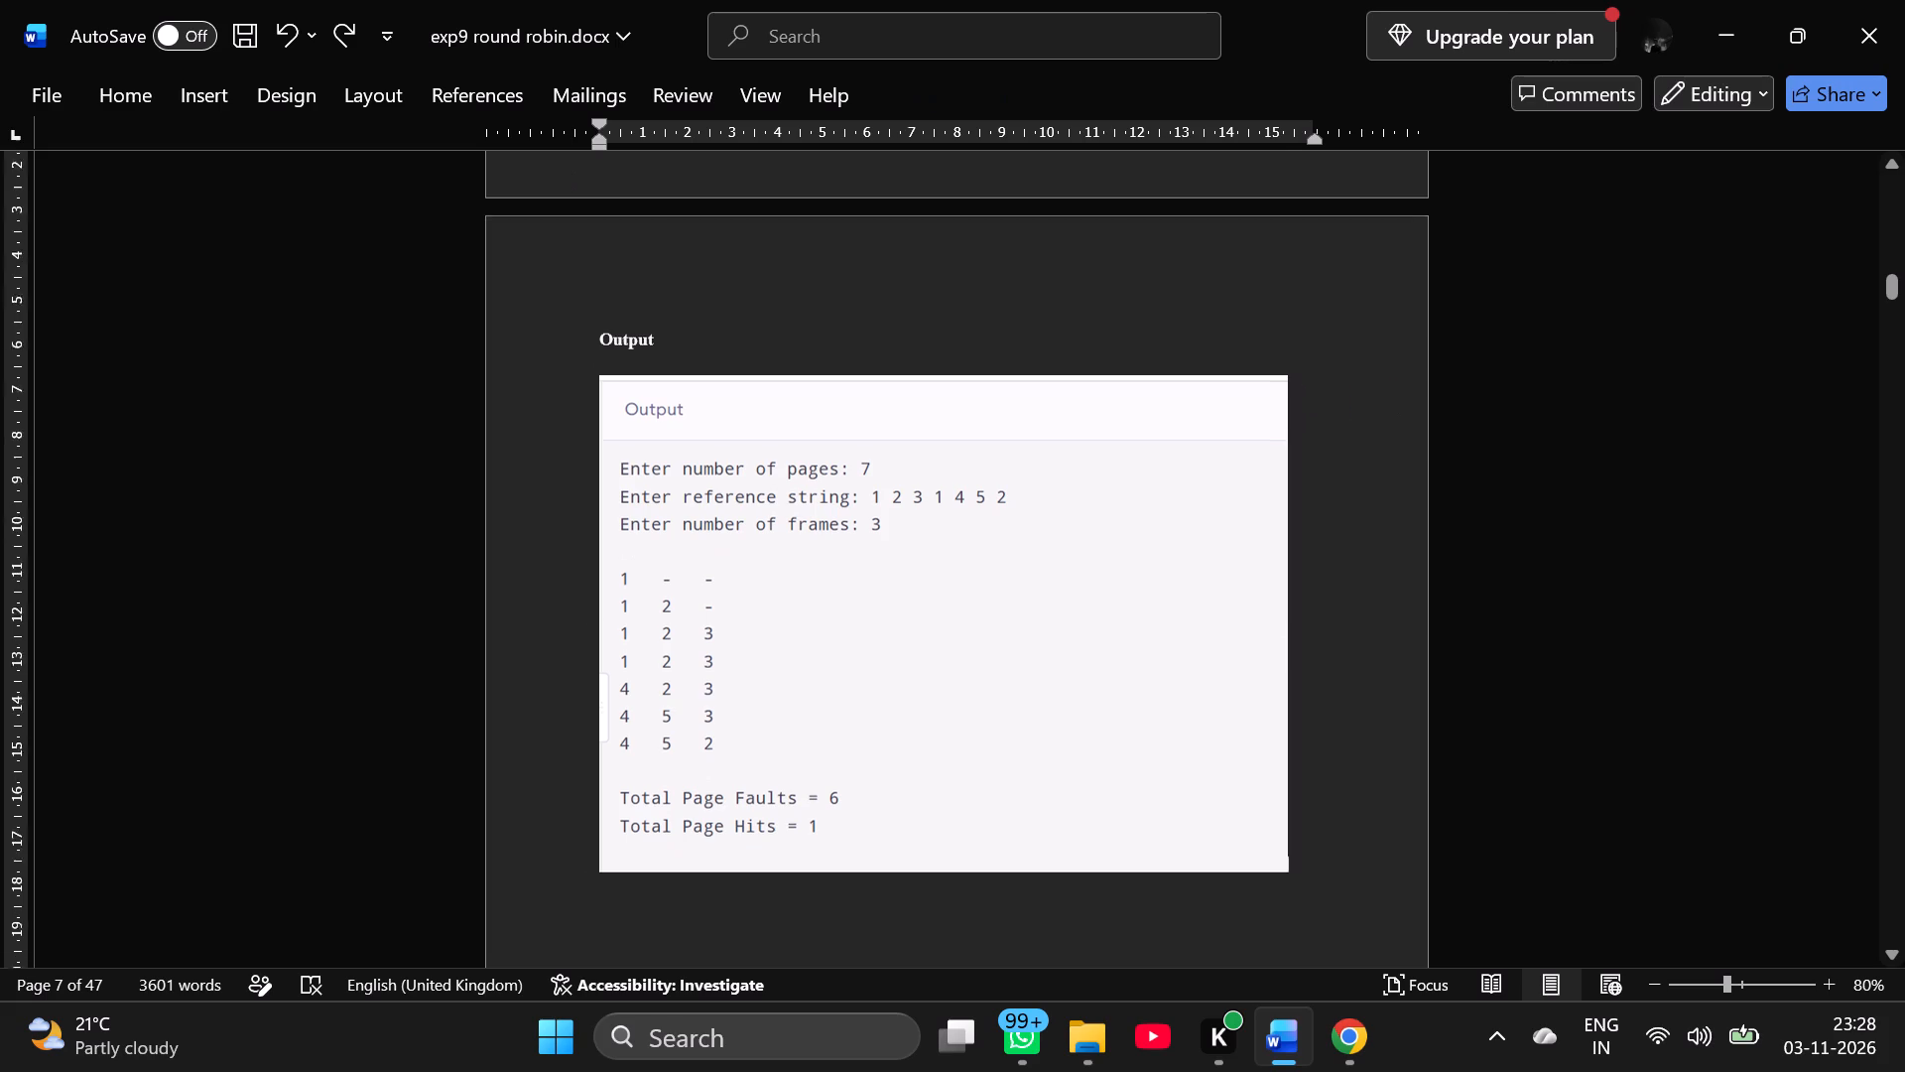
scroll(1582, 639, "down", 7)
scroll(1582, 639, "up", 6)
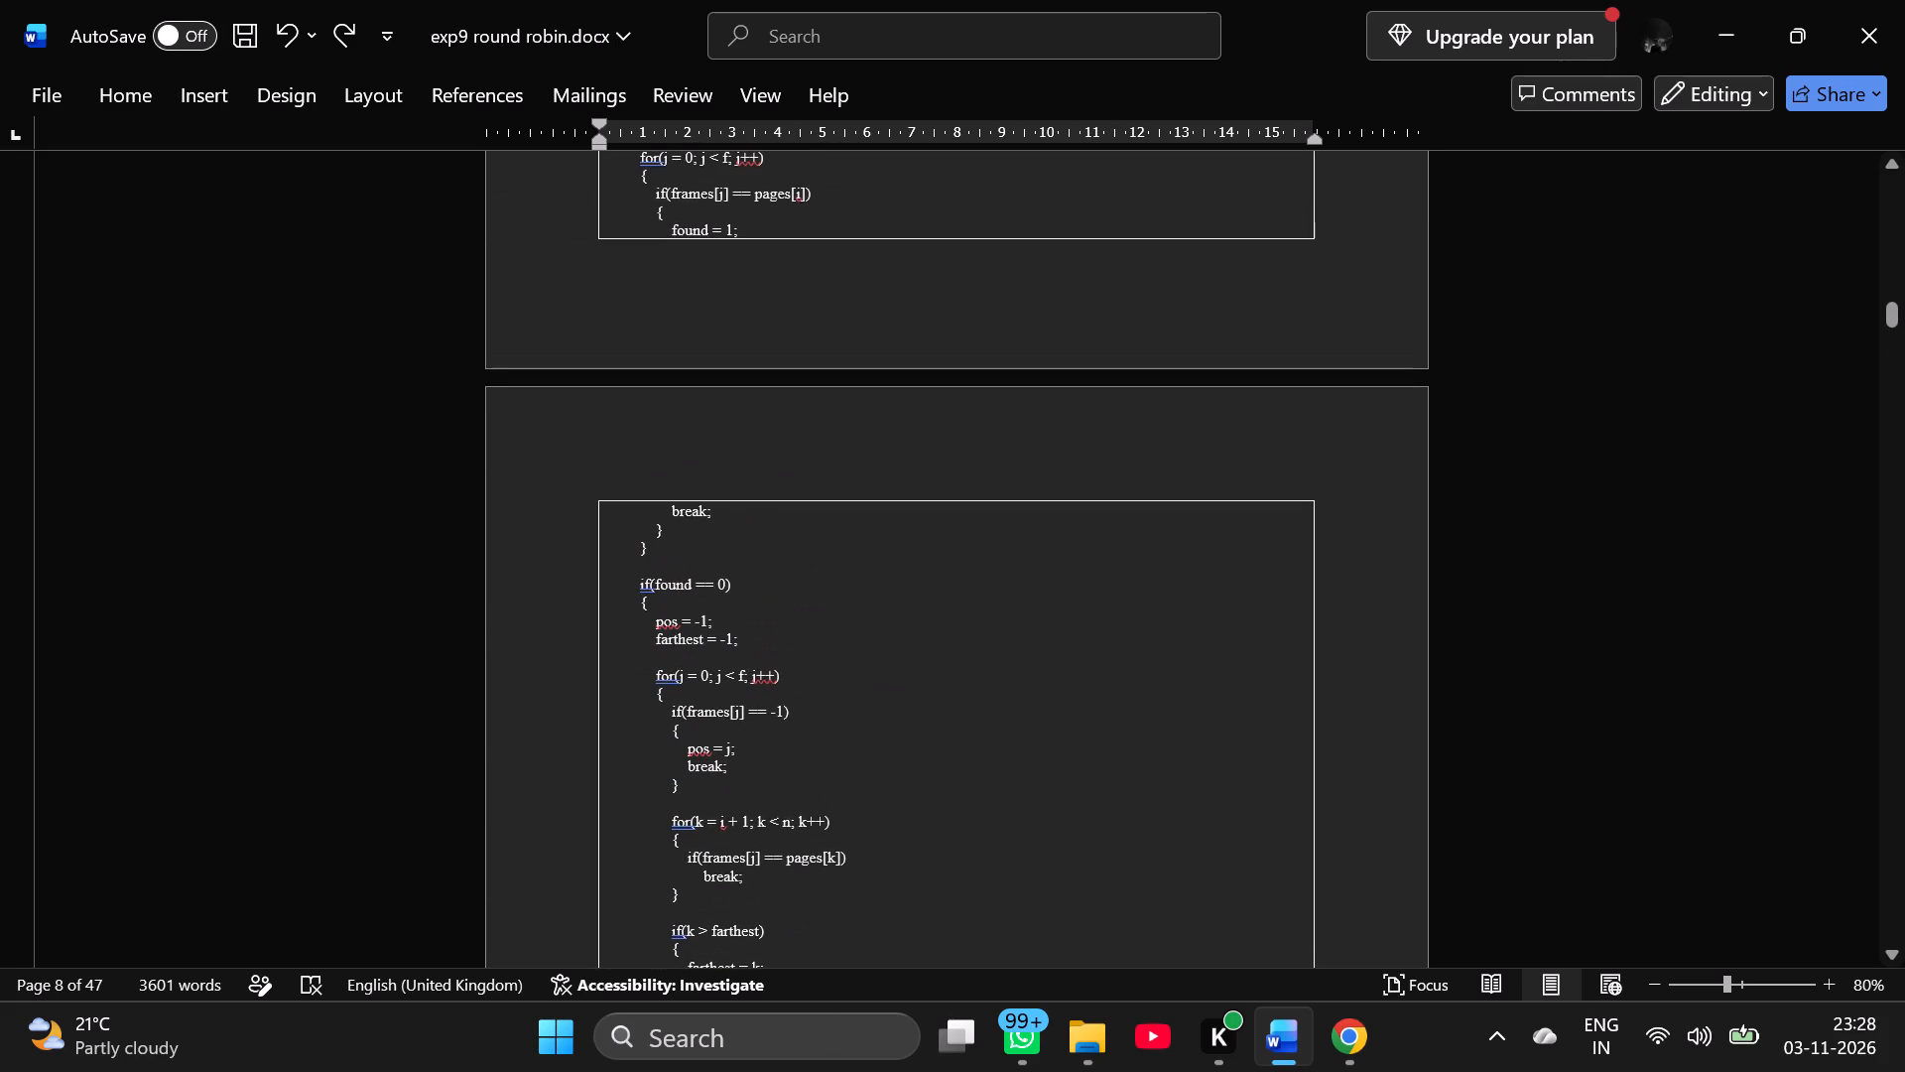
scroll(1582, 639, "down", 6)
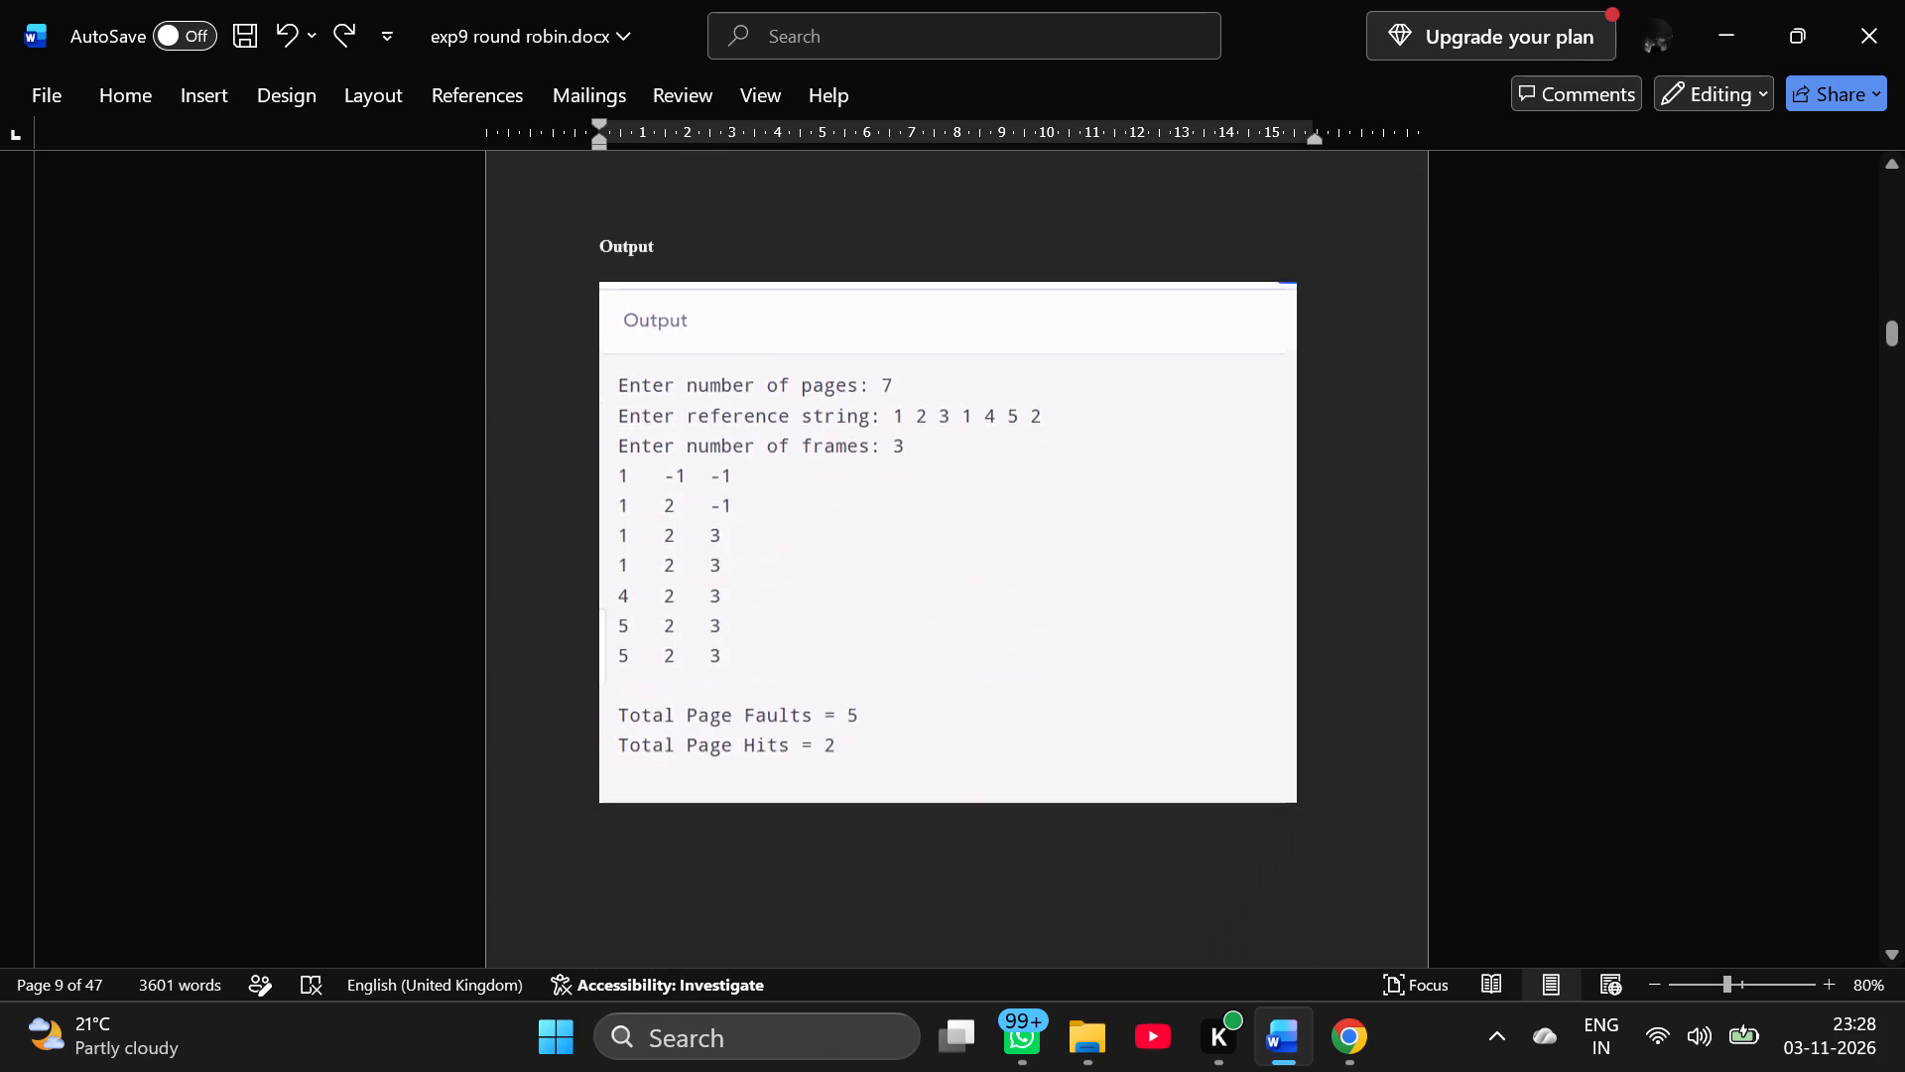
scroll(1582, 639, "up", 3)
scroll(1582, 639, "down", 6)
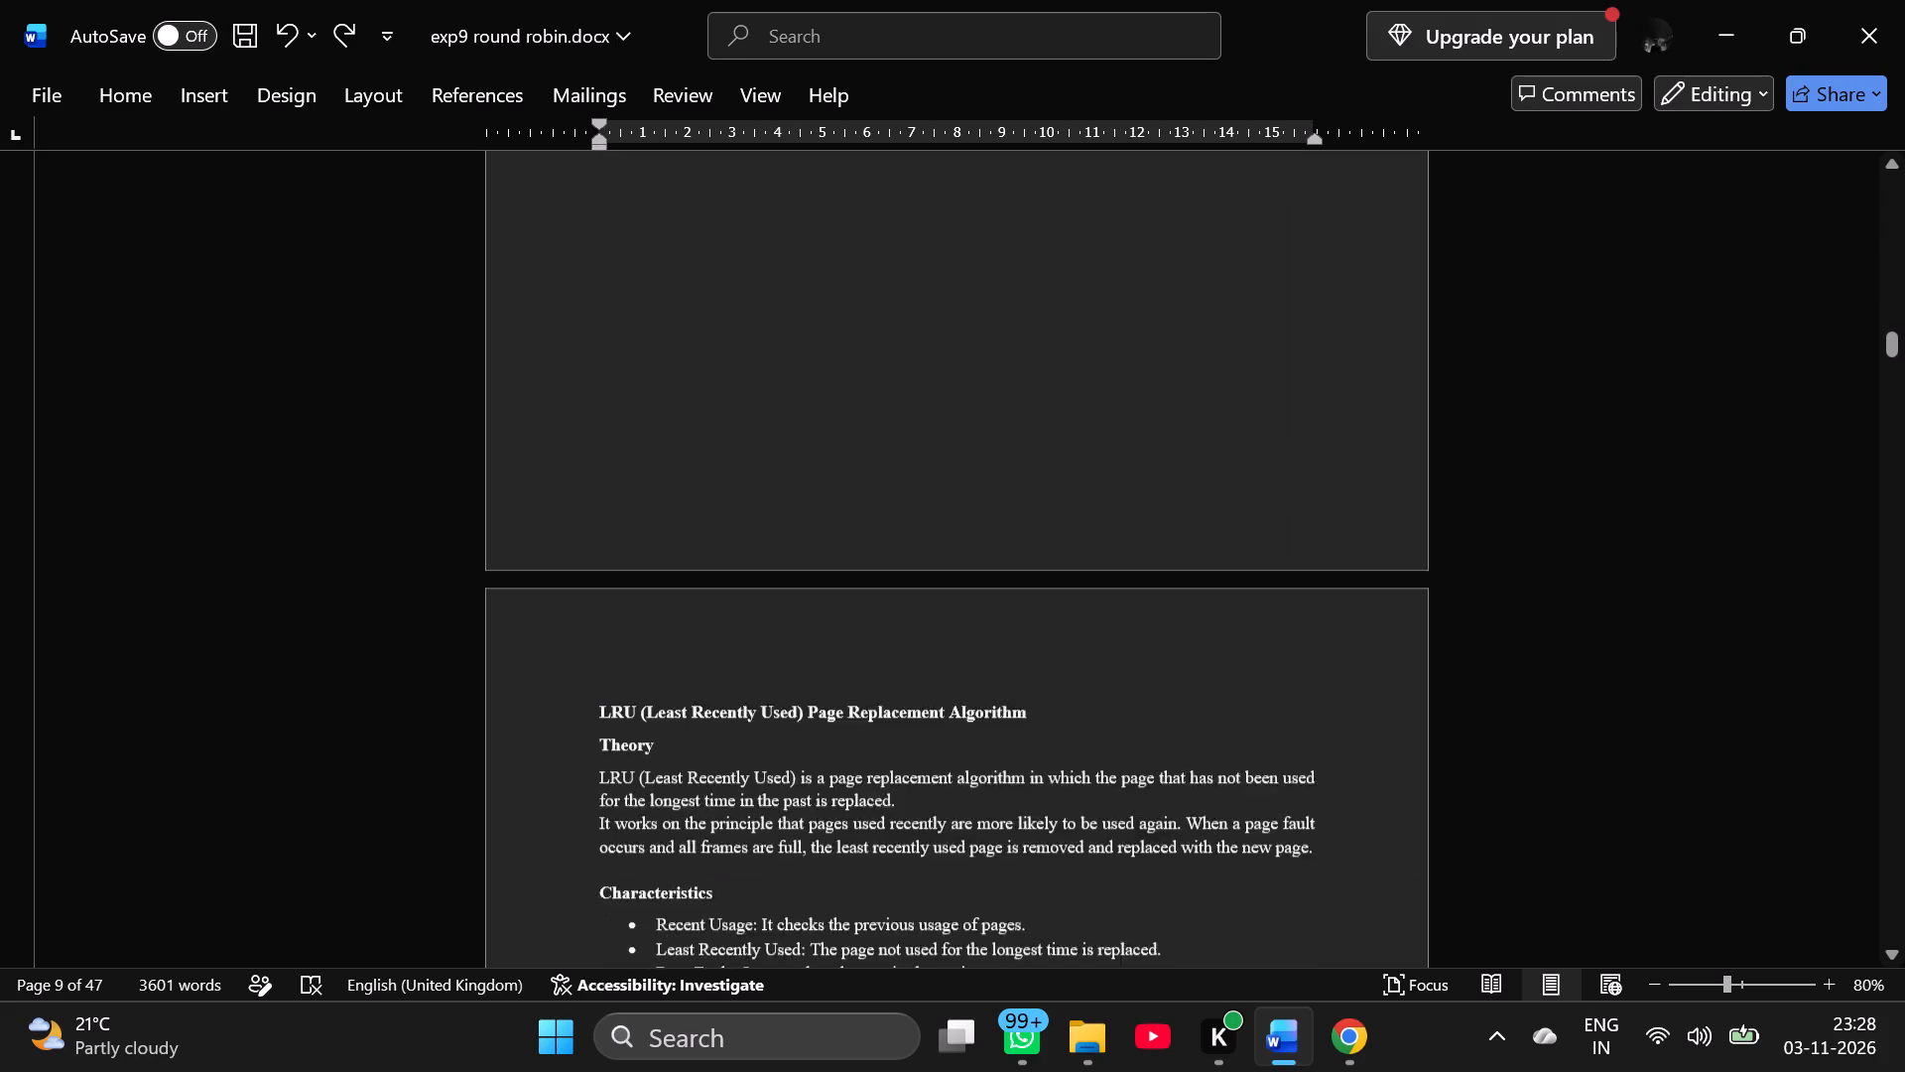
scroll(1582, 639, "down", 7)
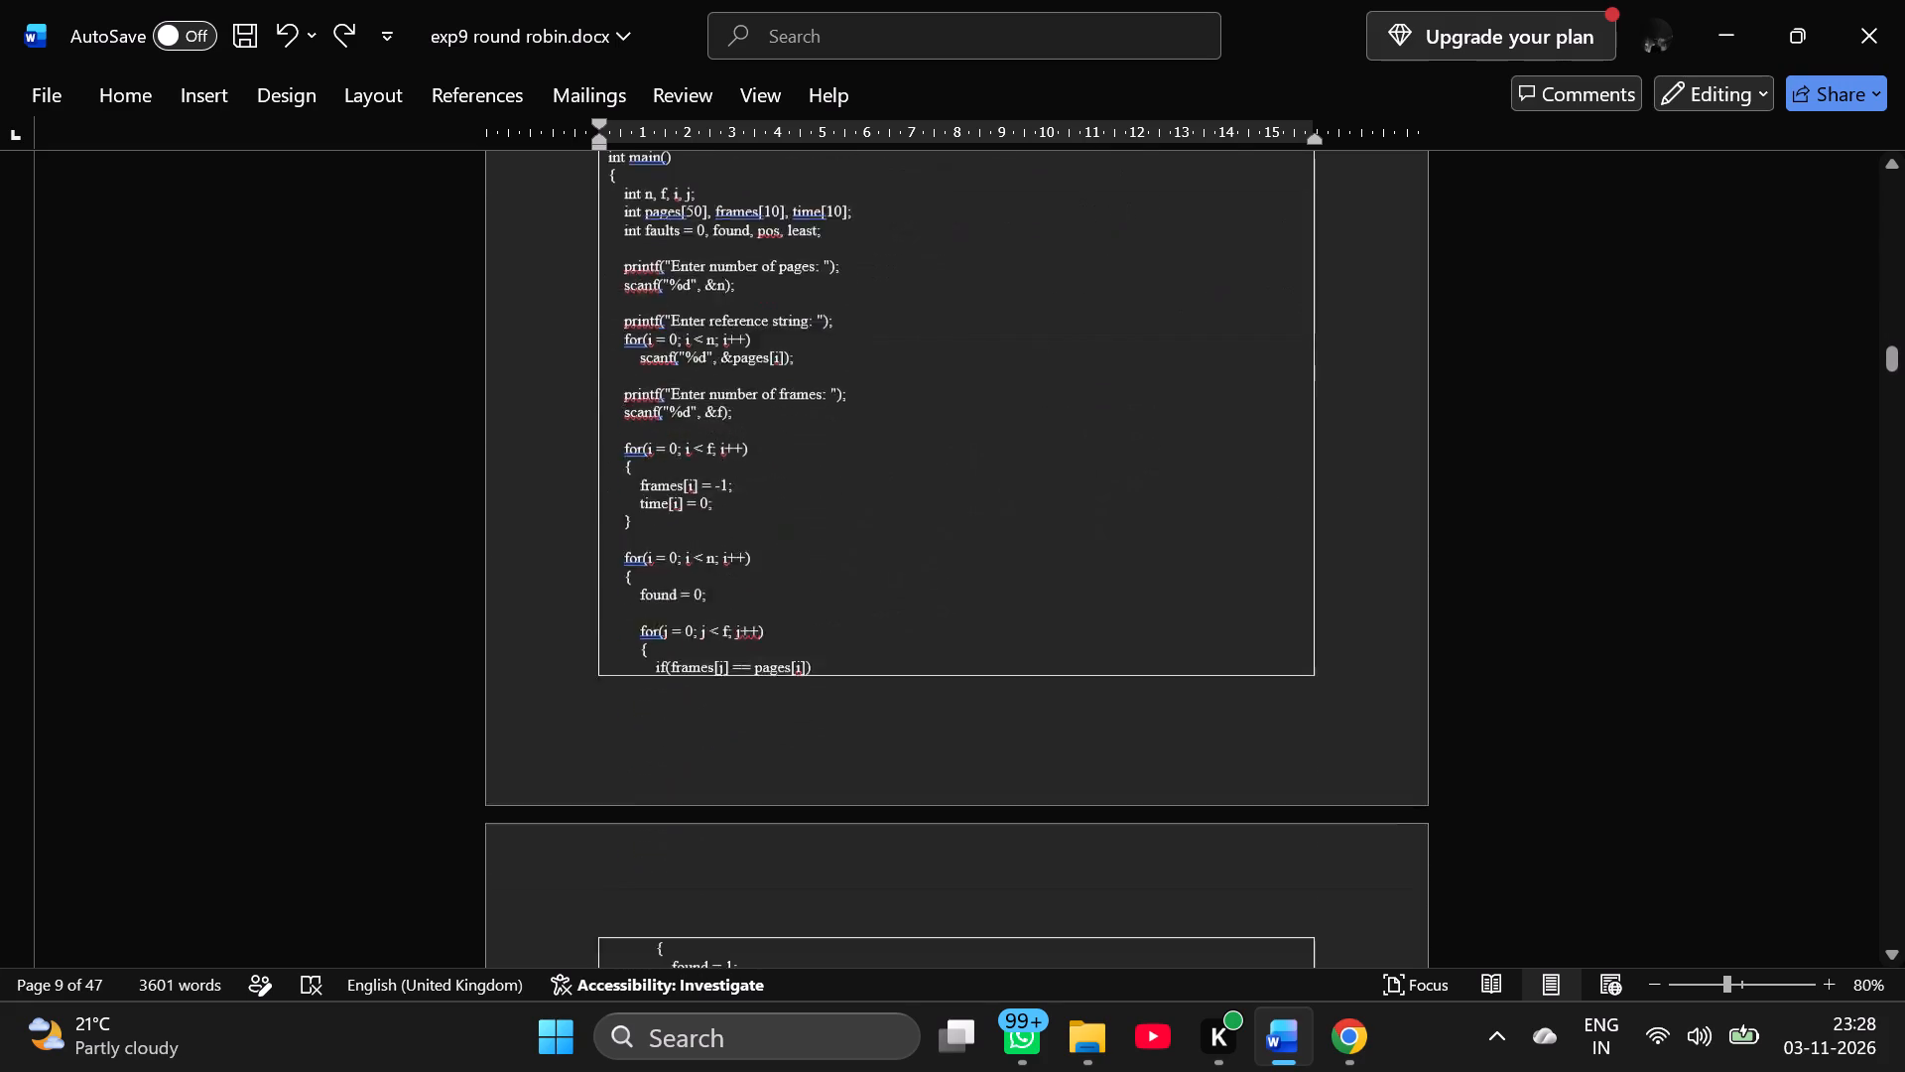
scroll(1582, 639, "down", 5)
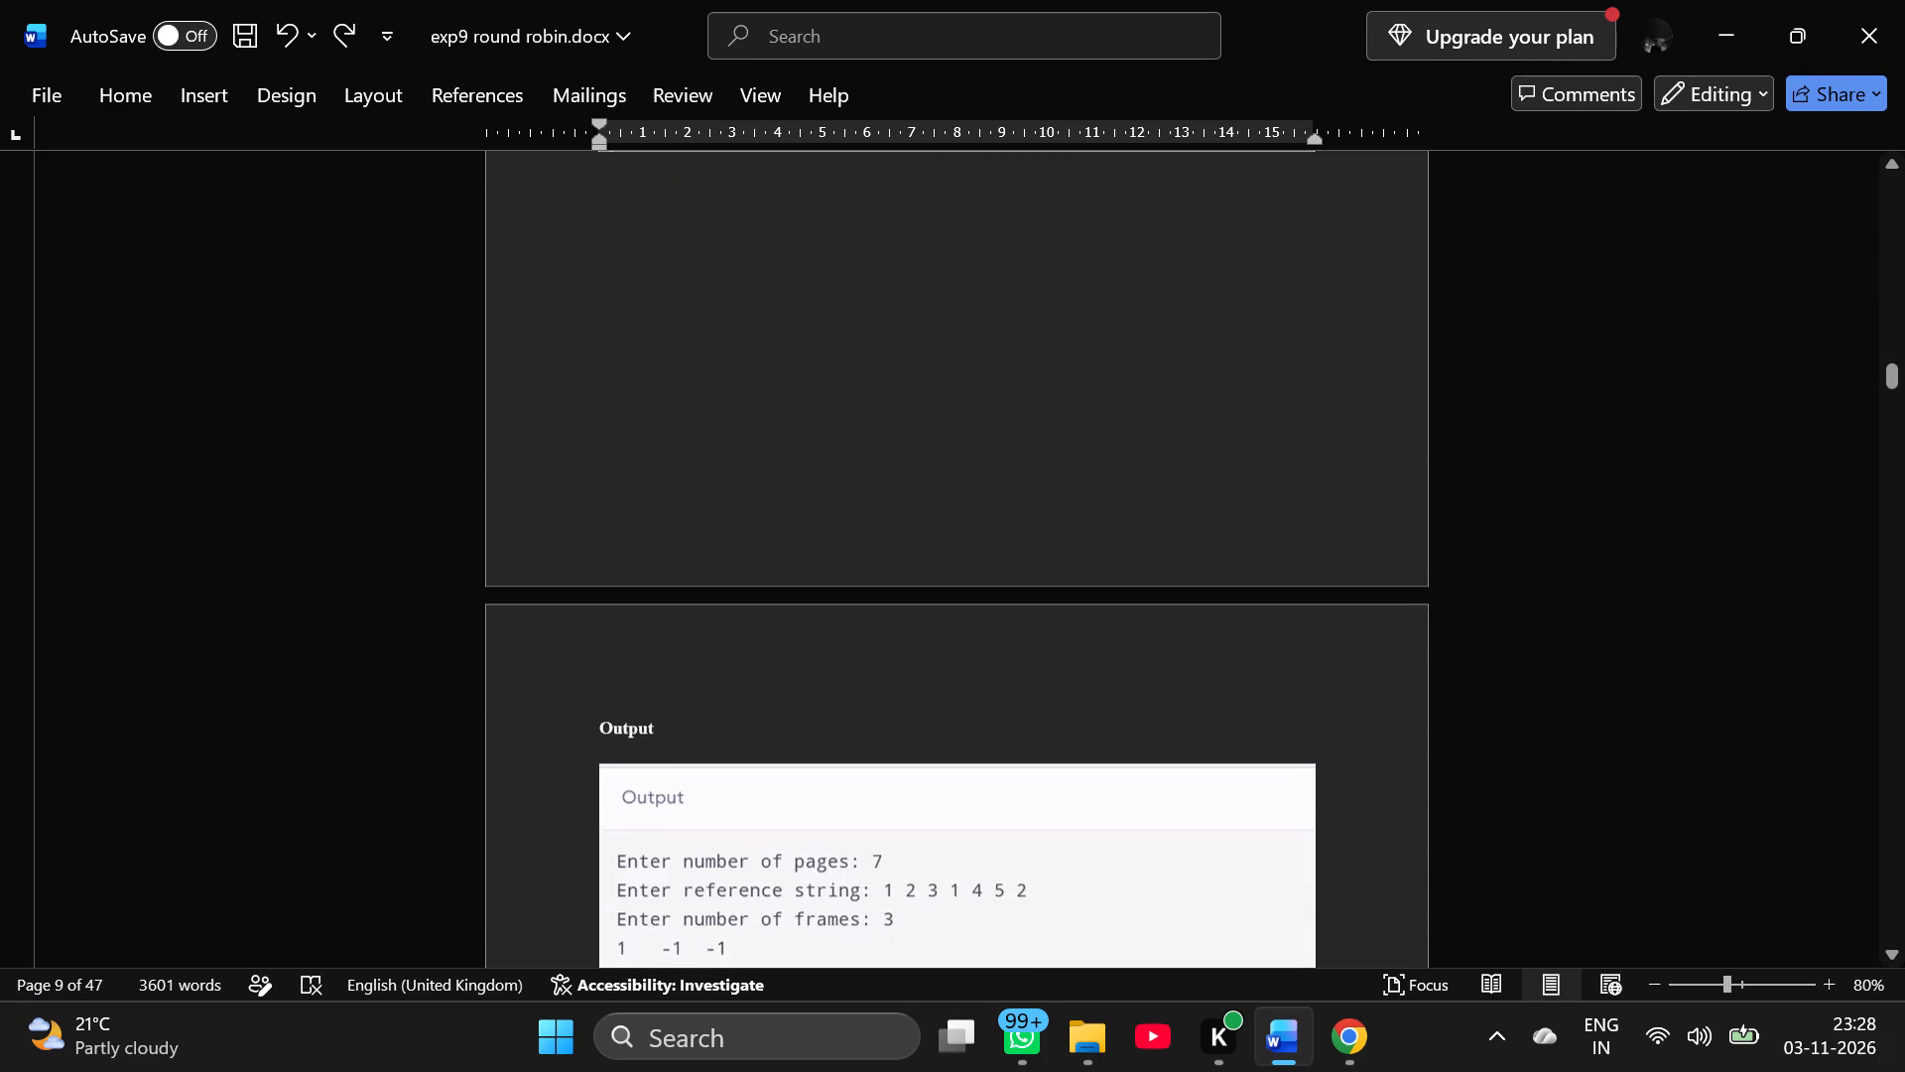
scroll(1582, 639, "down", 5)
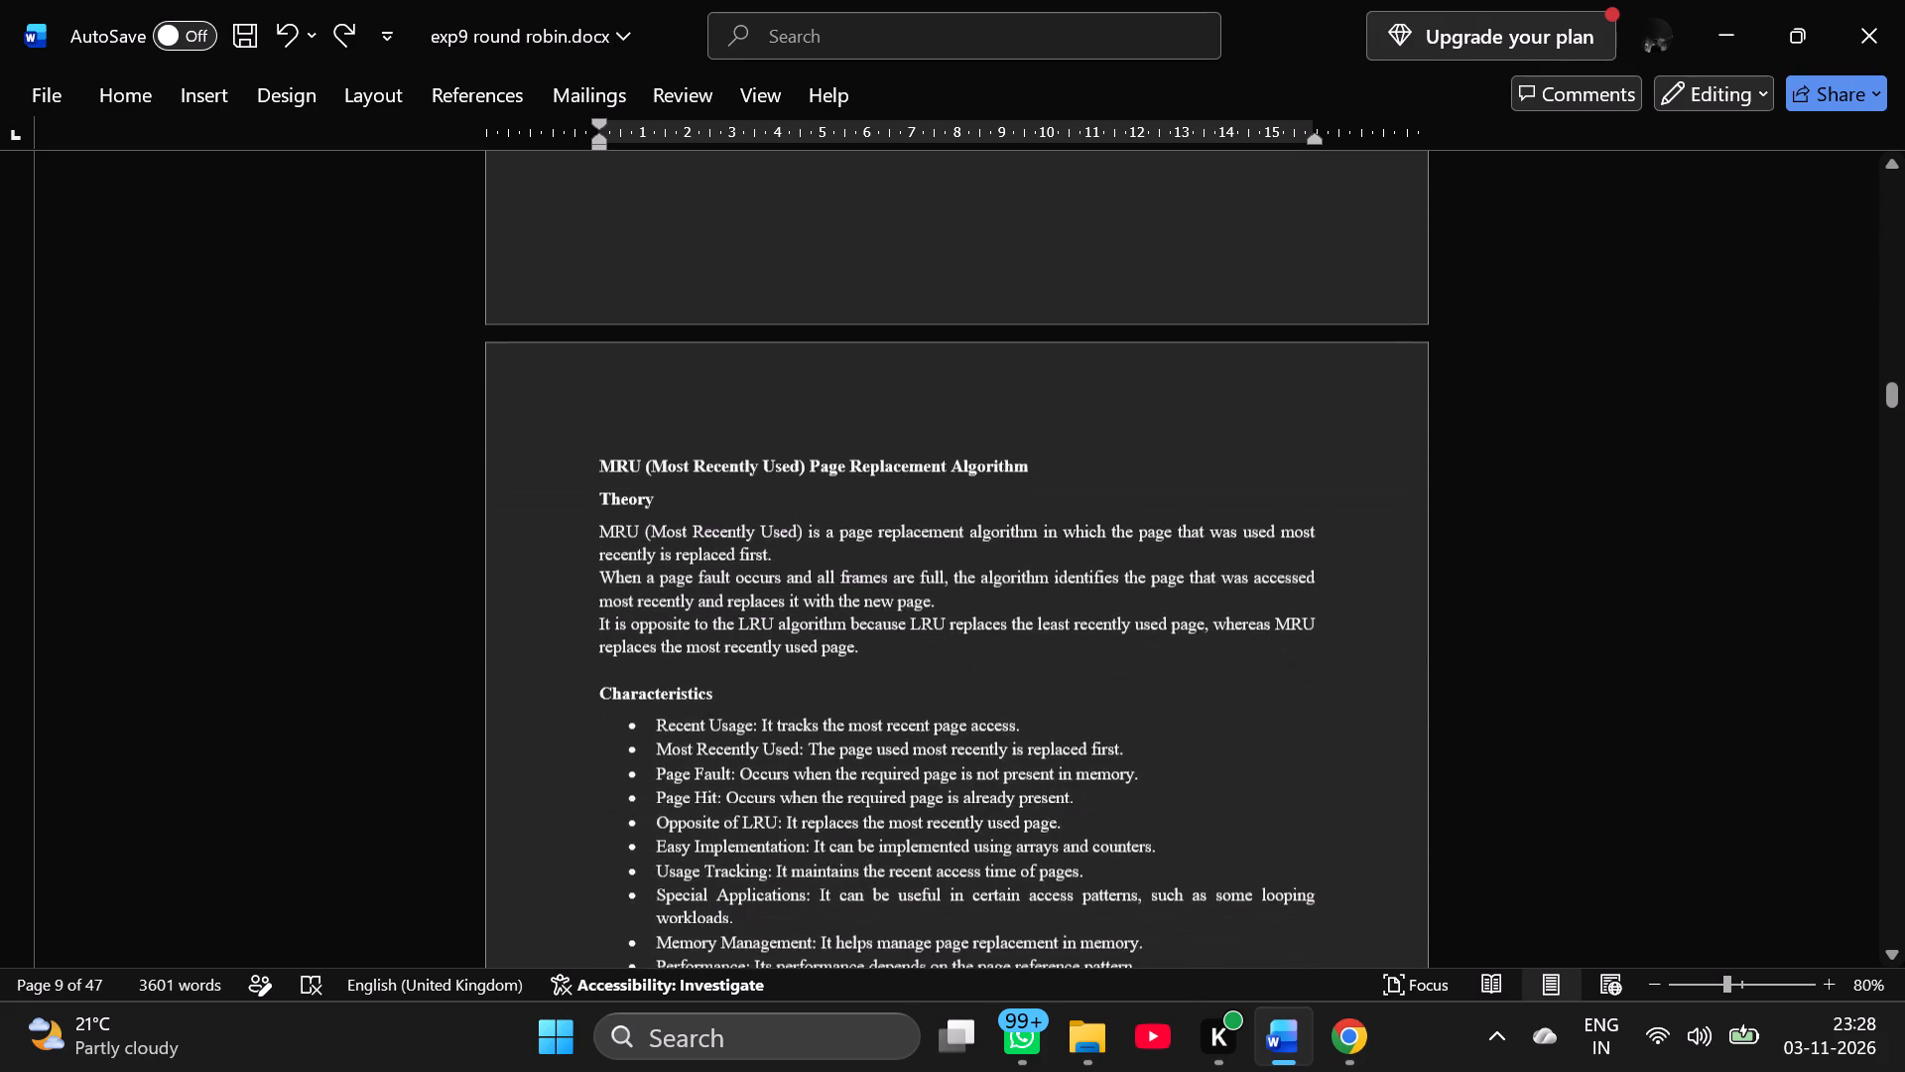
scroll(1582, 639, "down", 5)
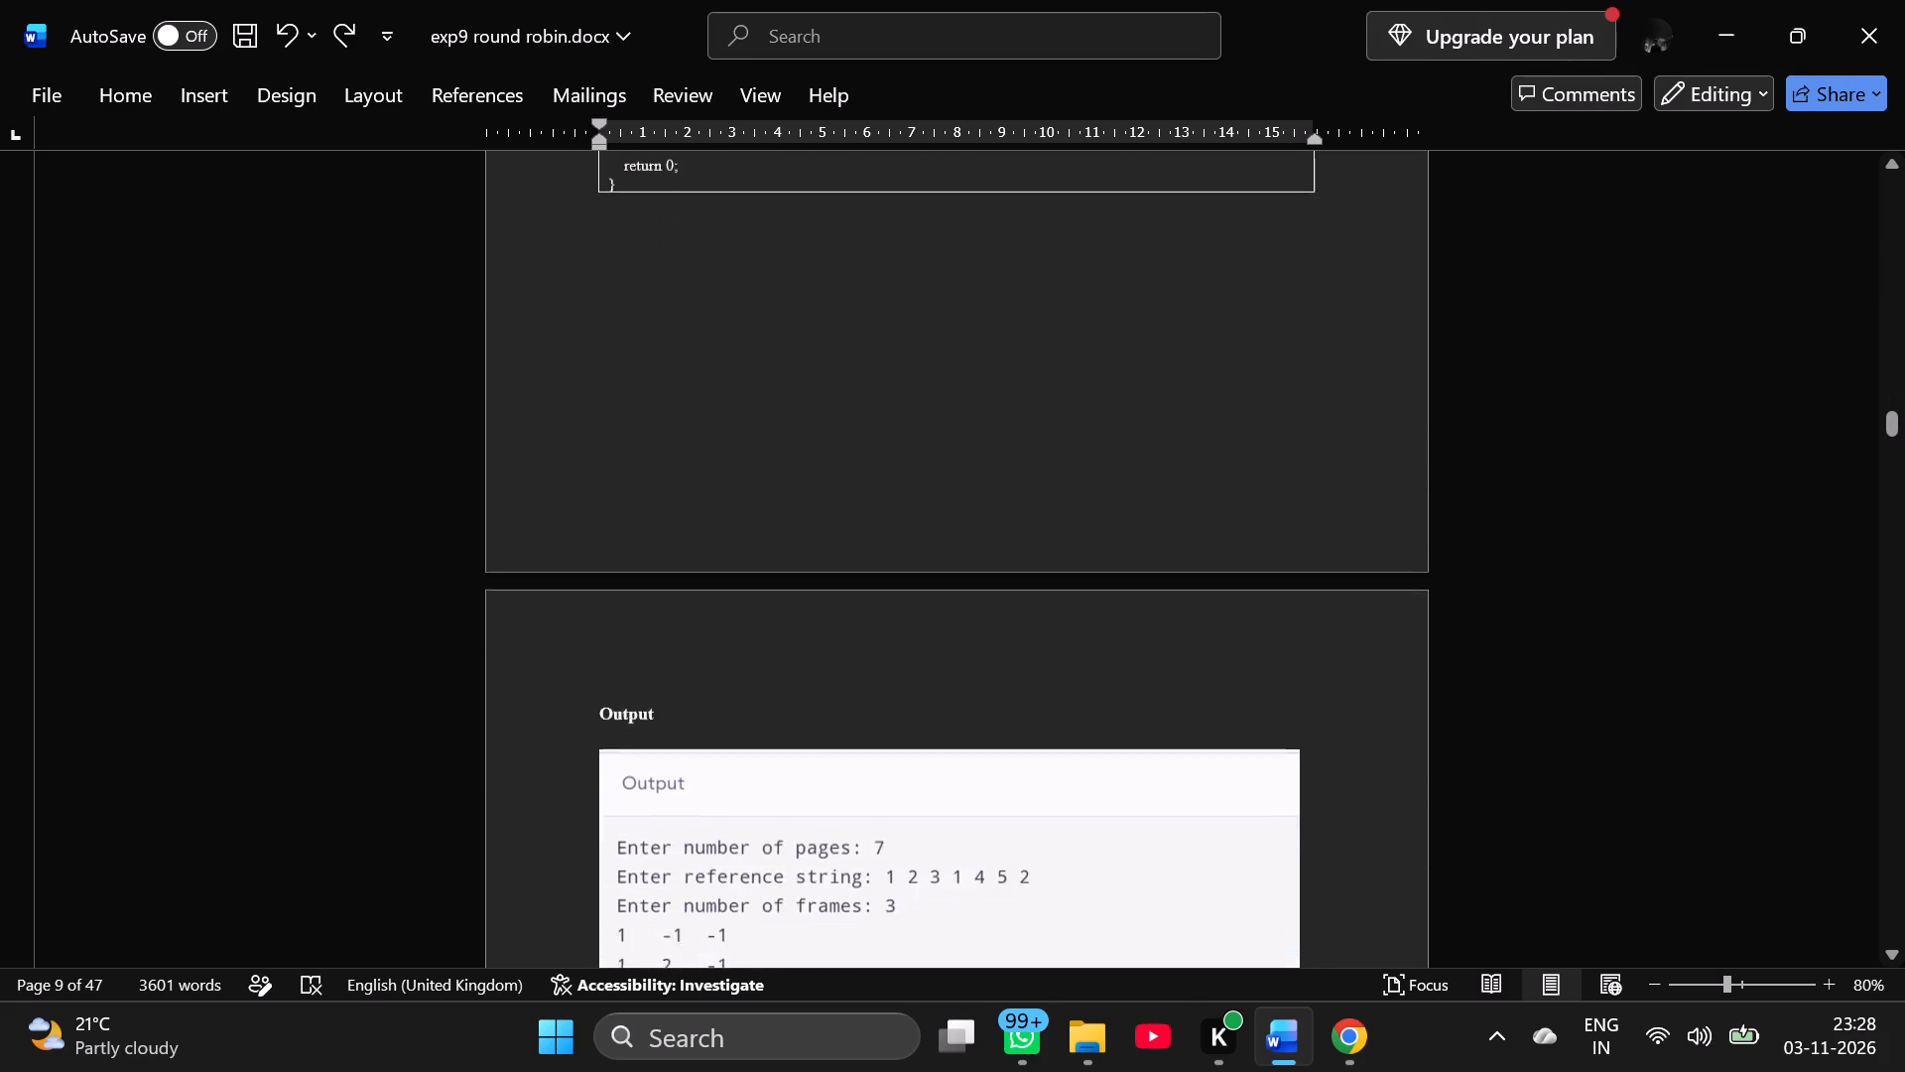
scroll(1582, 639, "down", 4)
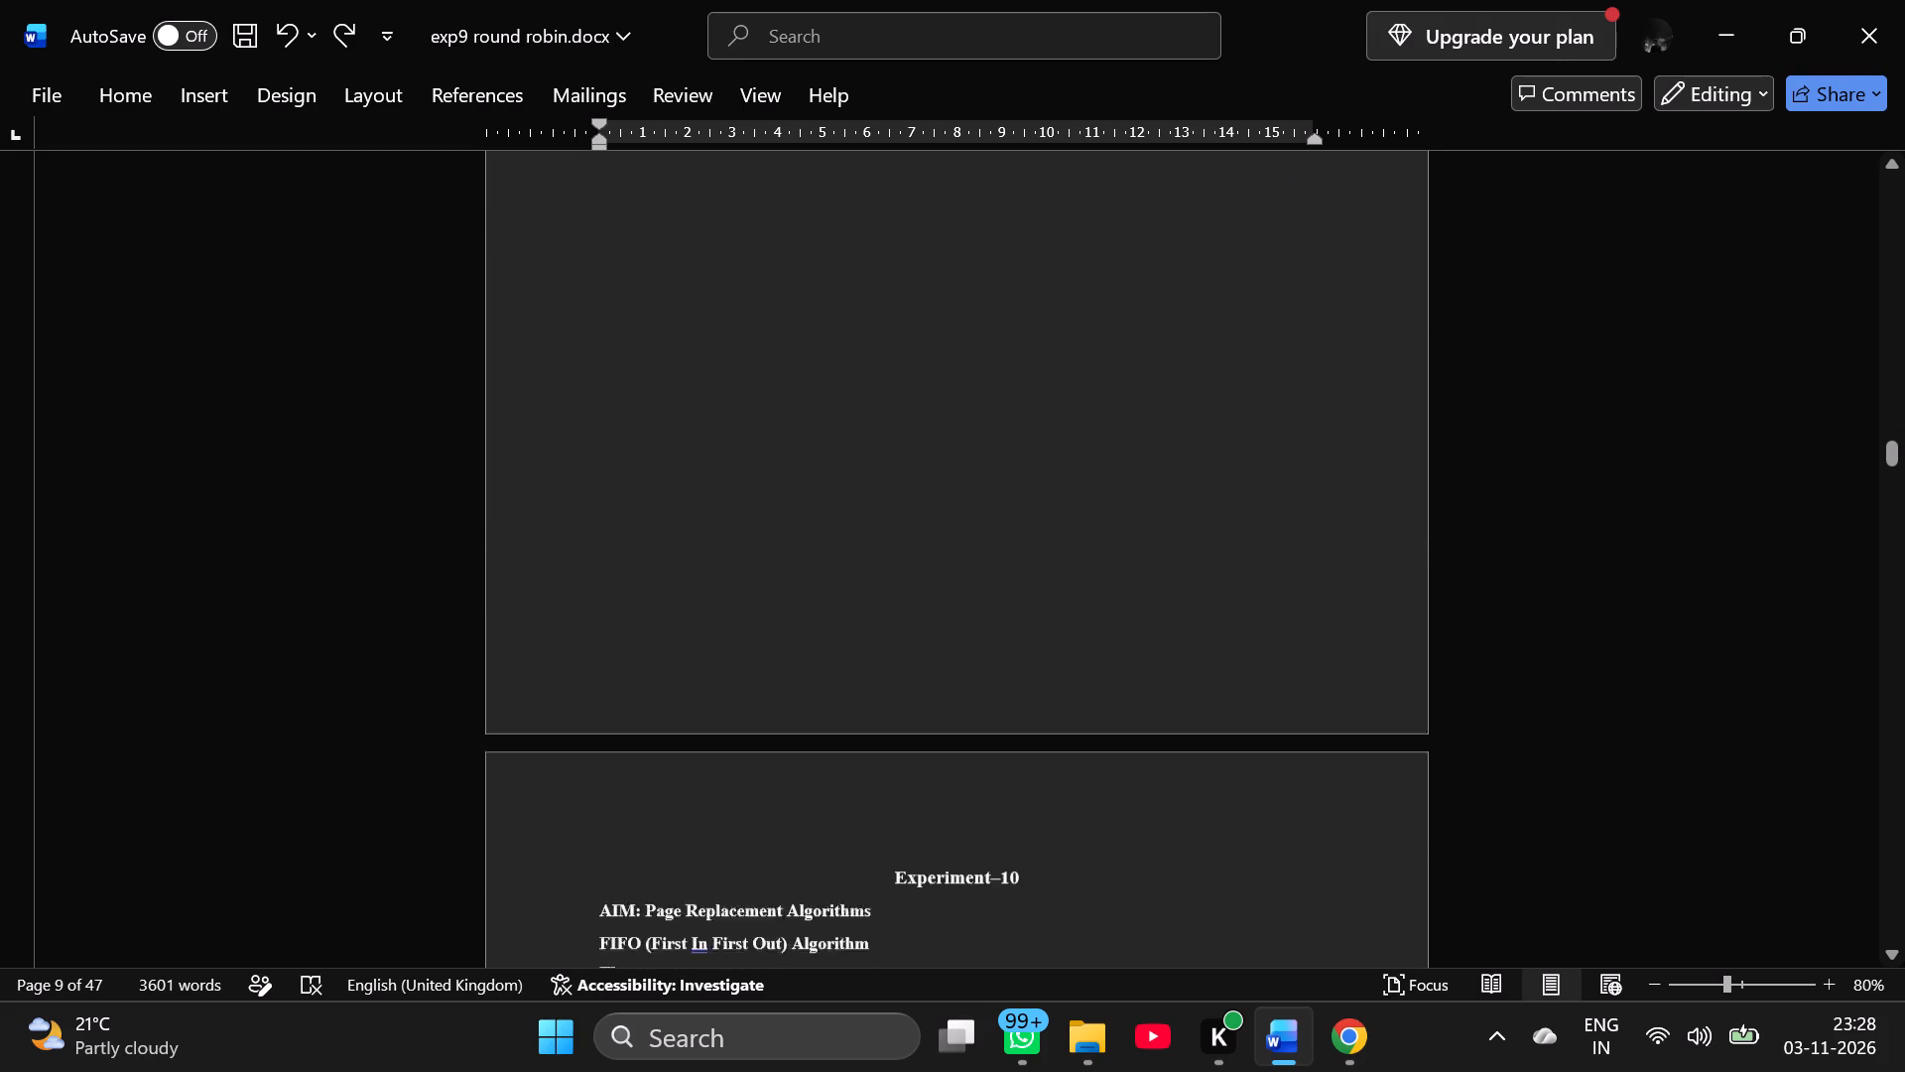
Change the repeated Experiment–10 heading on page 18 to Experiment–11.
scroll(1582, 639, "down", 1)
left_click(1054, 716)
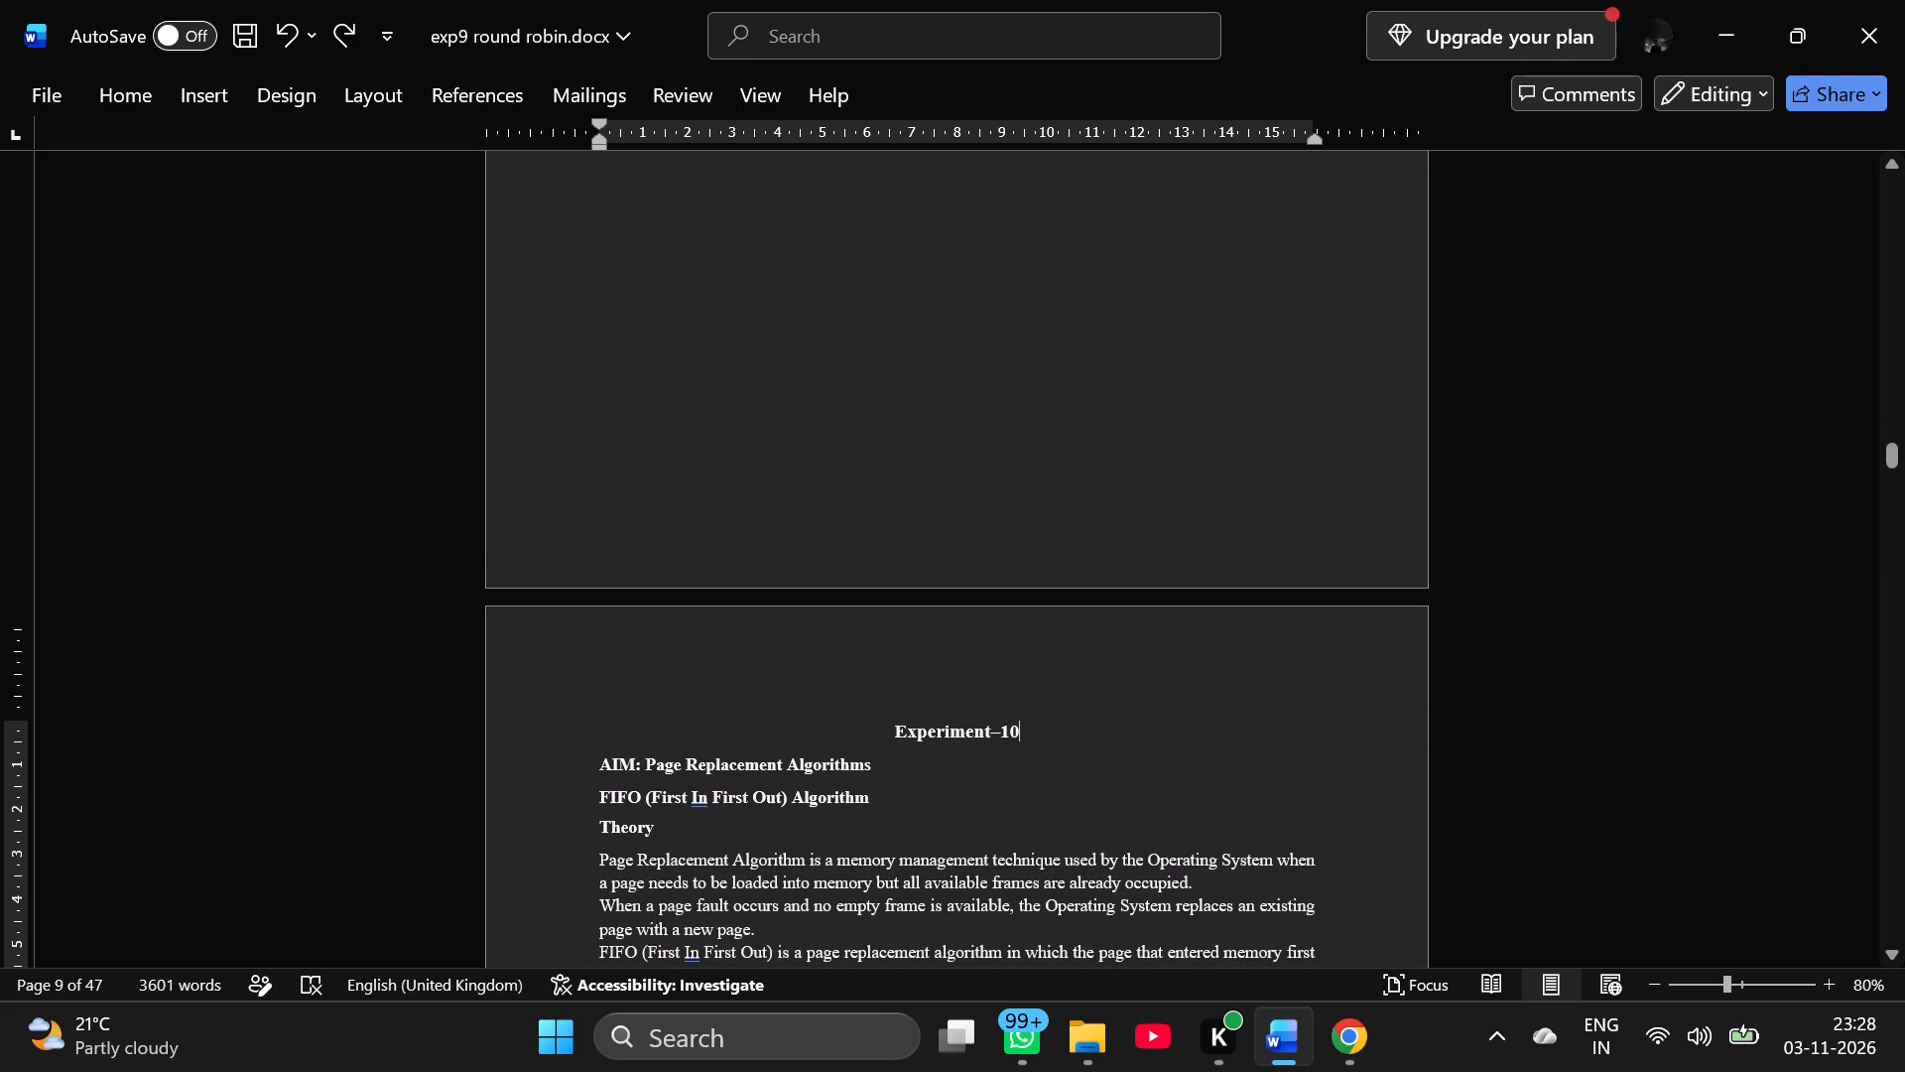
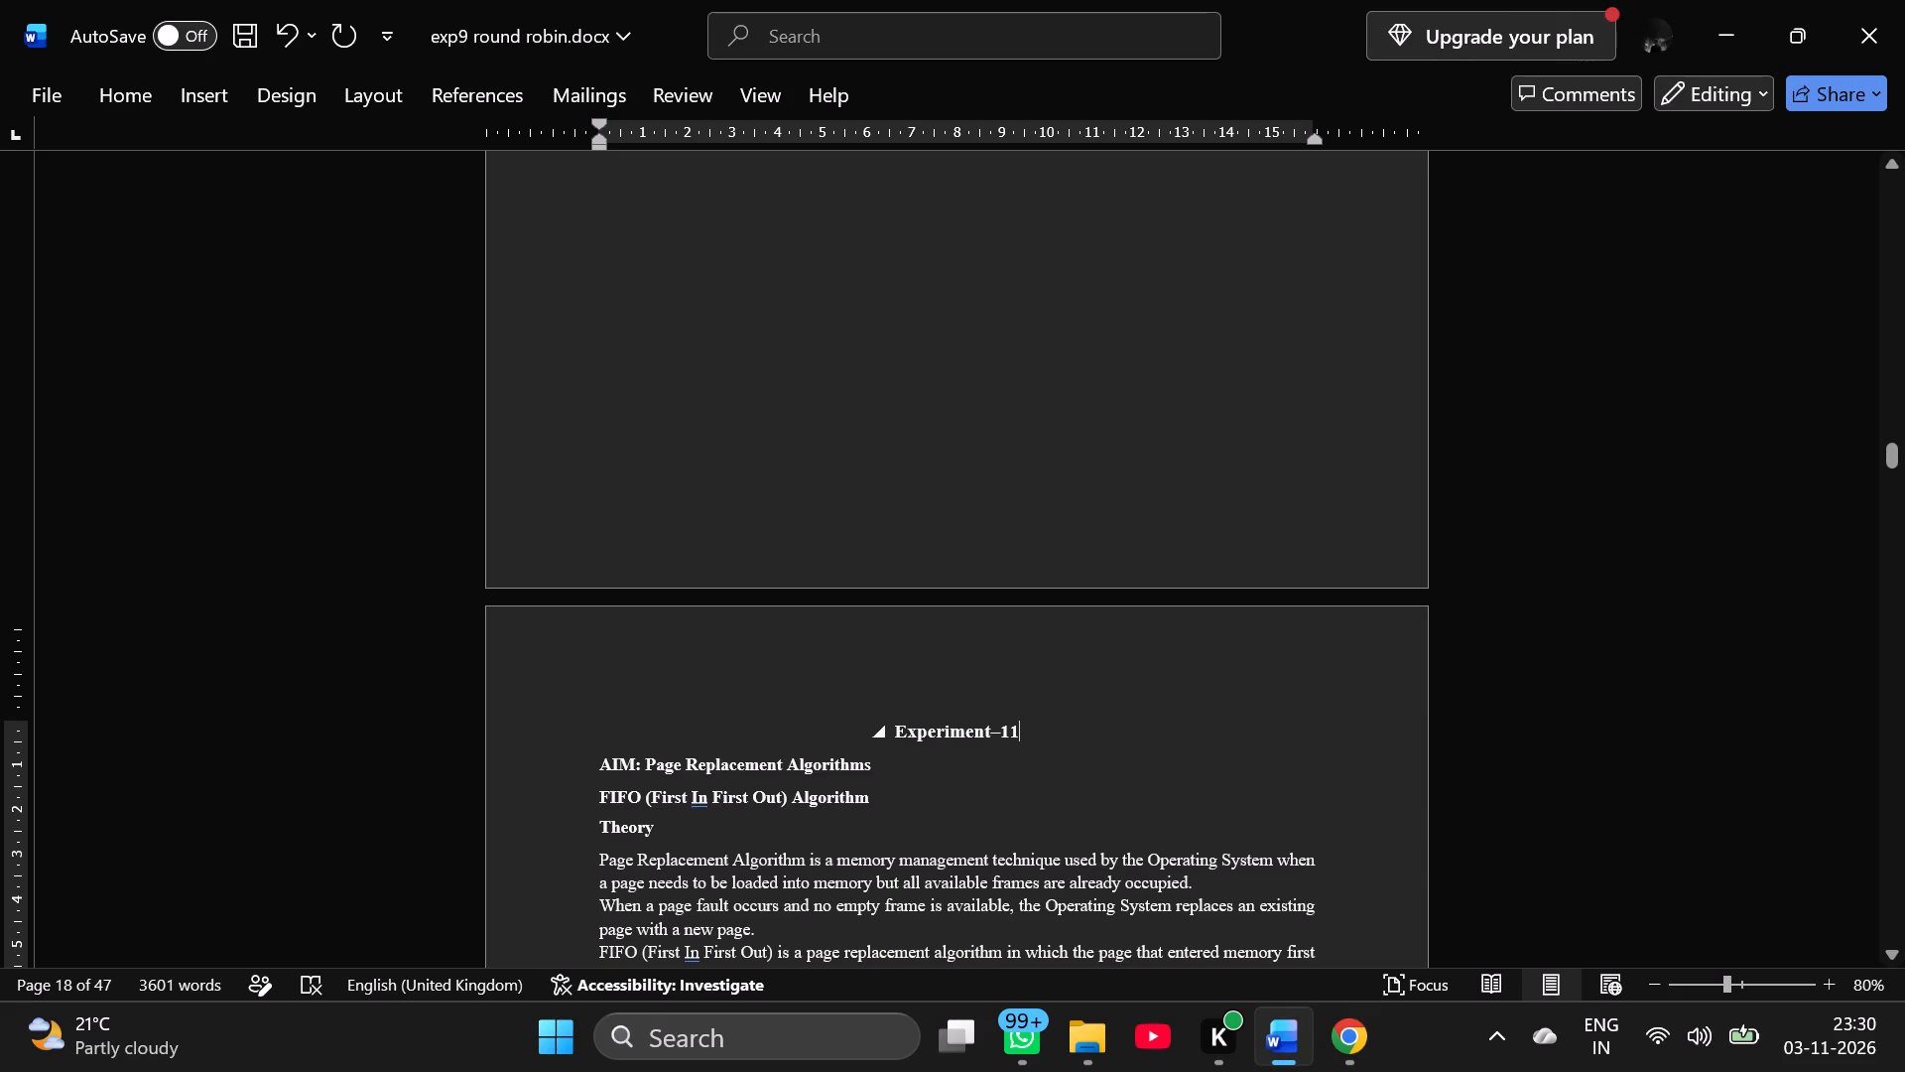
key("BackSpace")
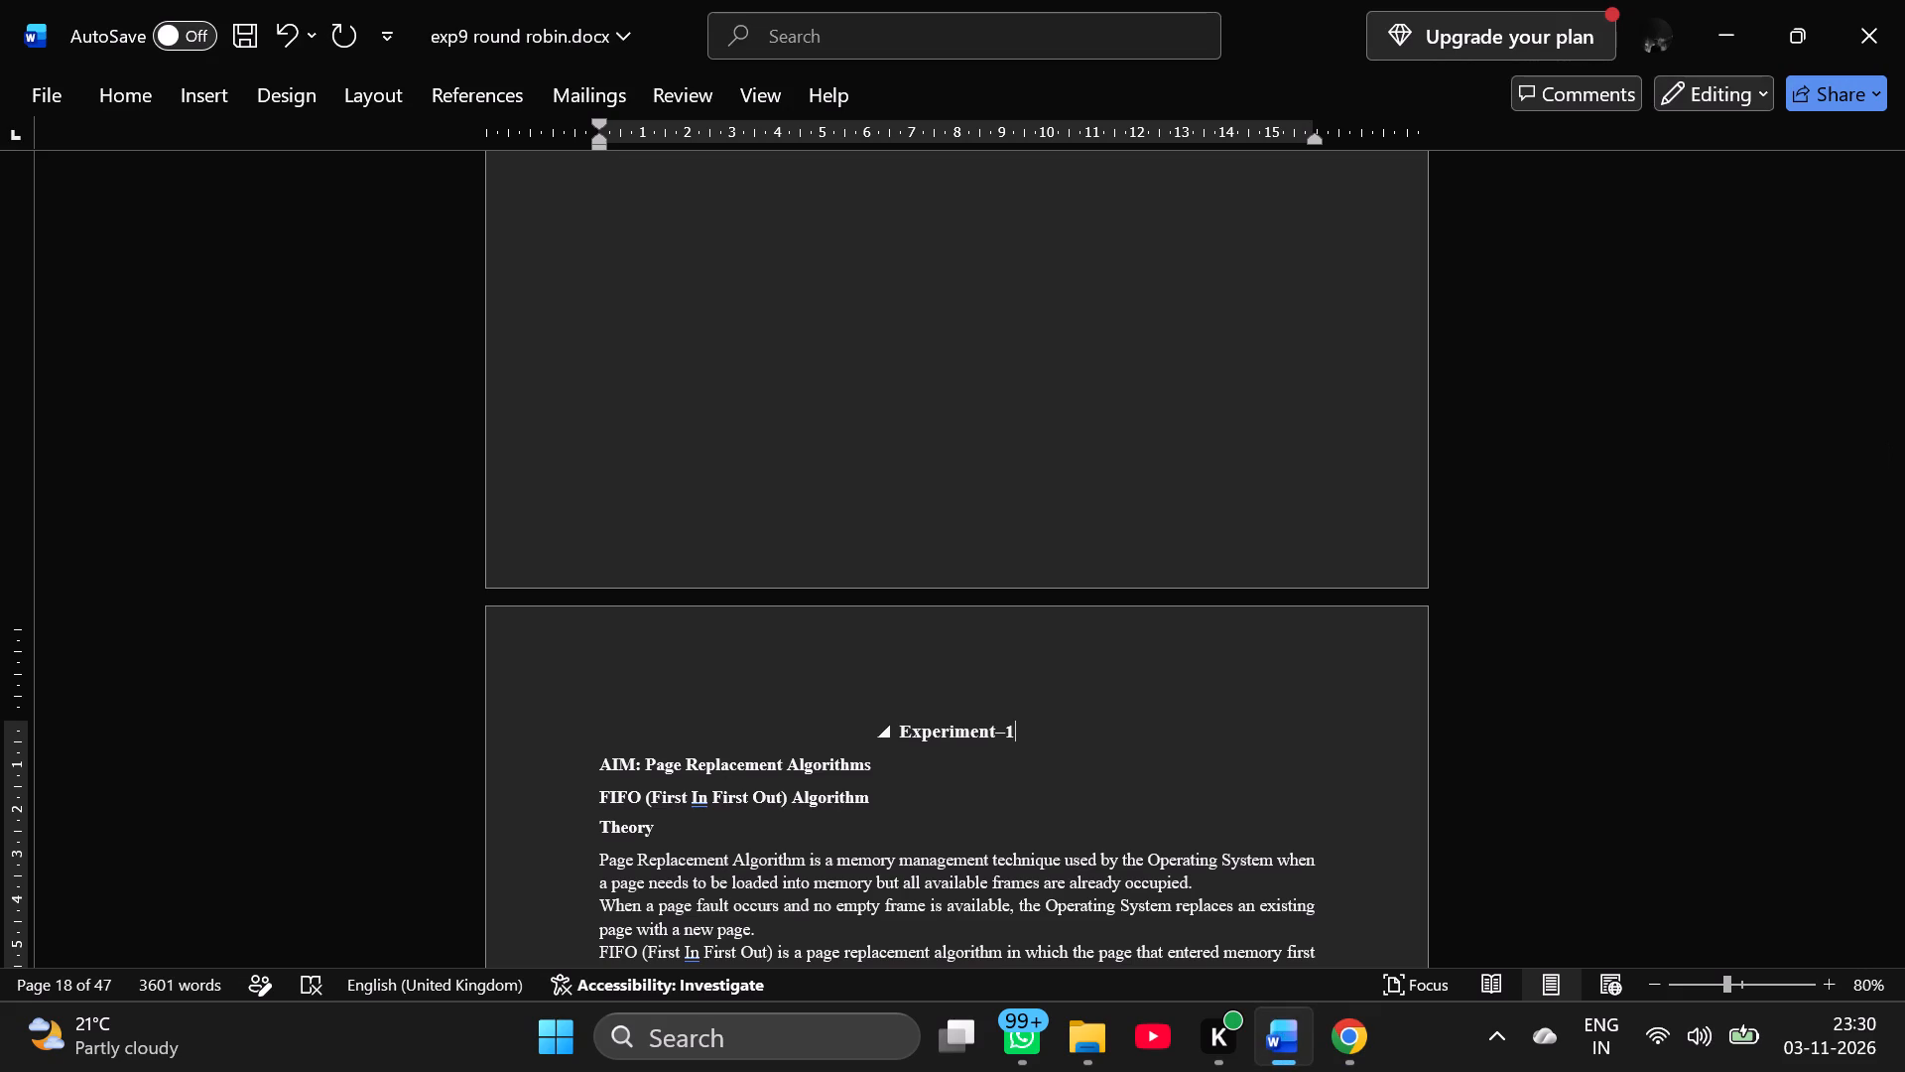
key("3")
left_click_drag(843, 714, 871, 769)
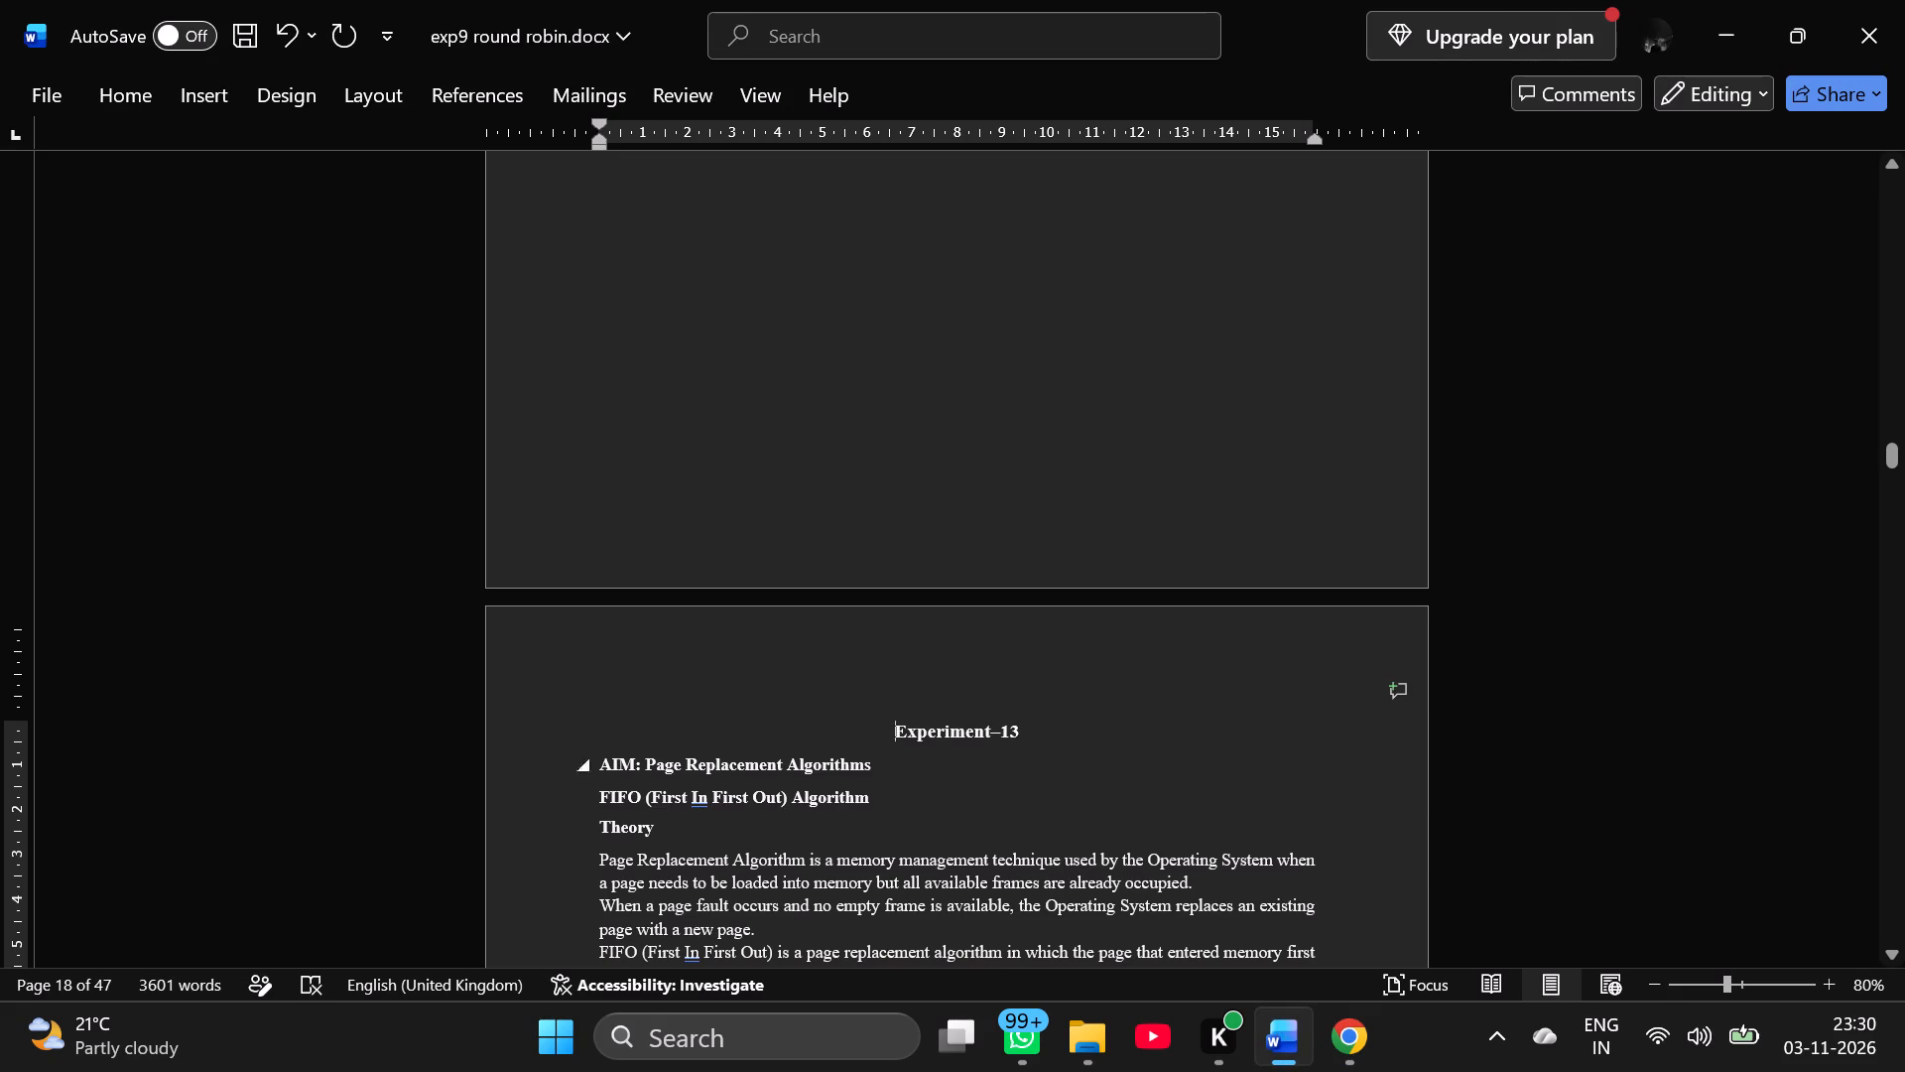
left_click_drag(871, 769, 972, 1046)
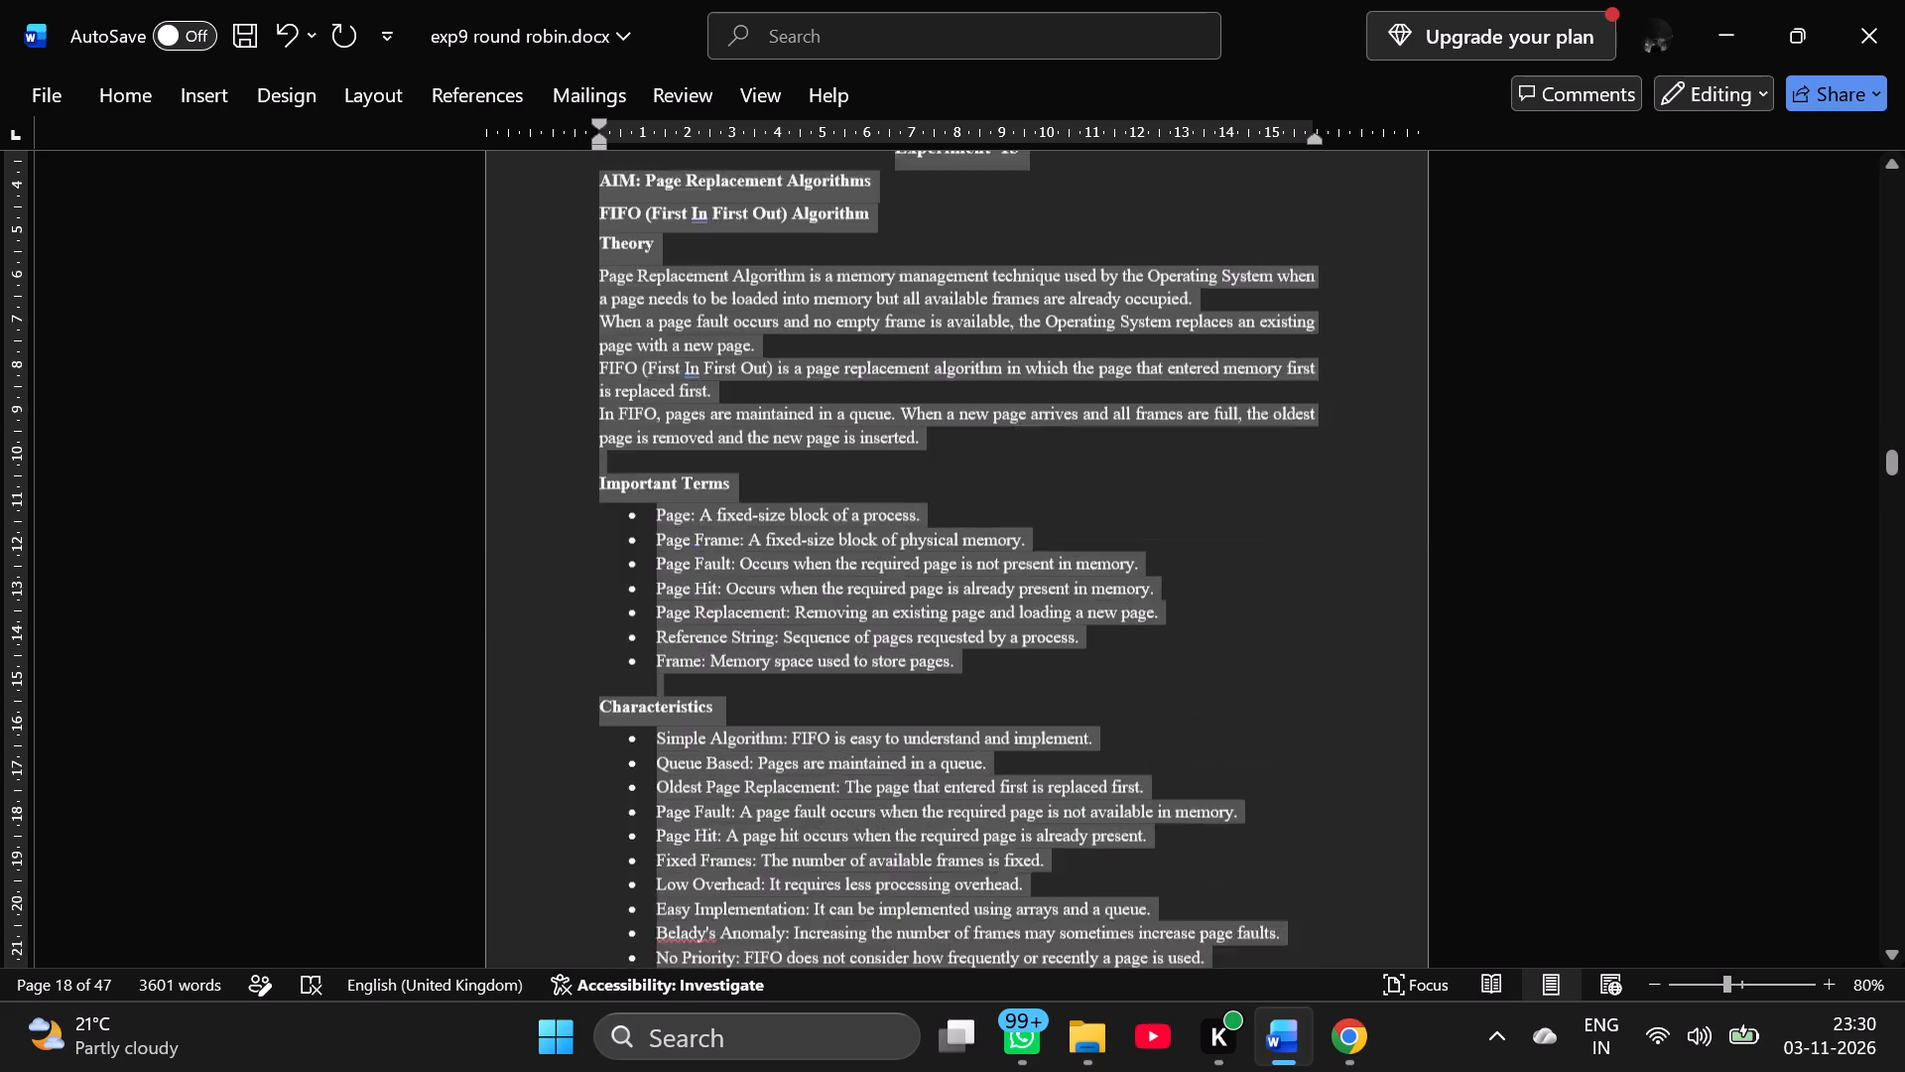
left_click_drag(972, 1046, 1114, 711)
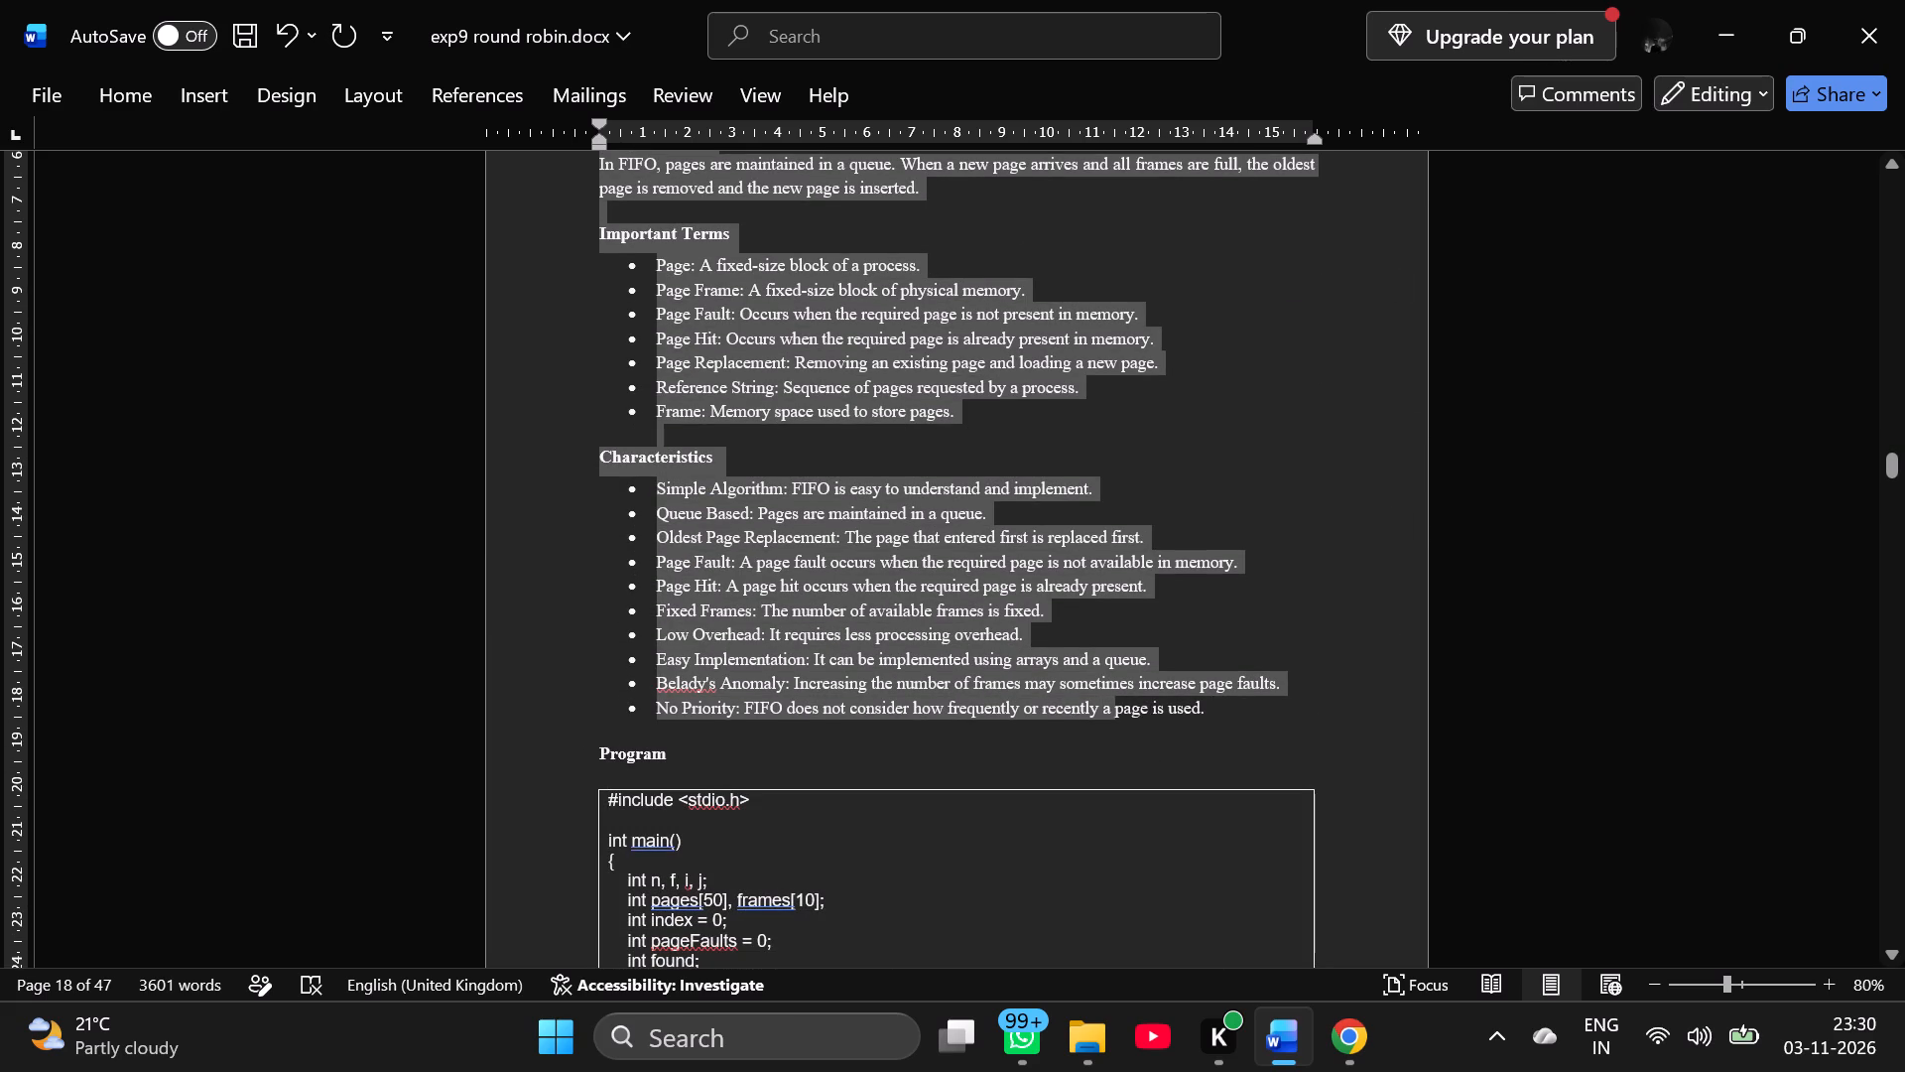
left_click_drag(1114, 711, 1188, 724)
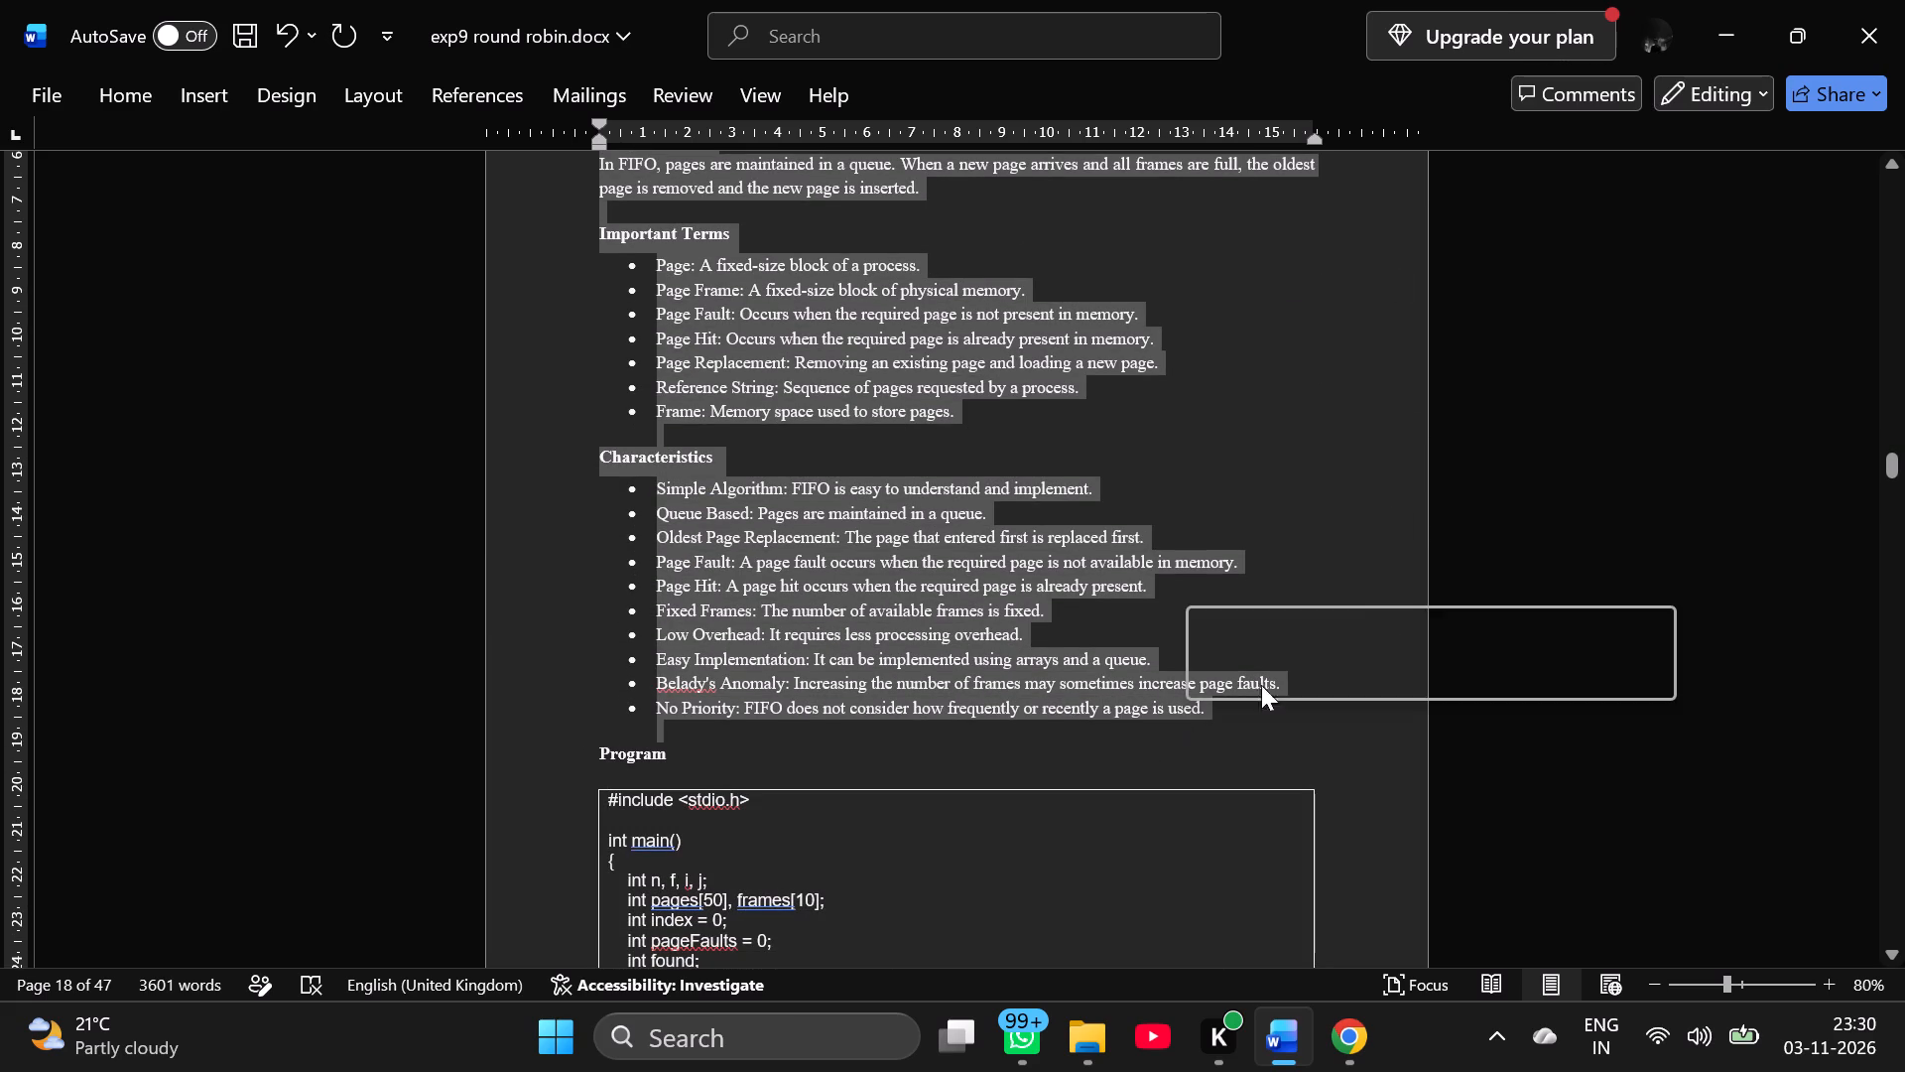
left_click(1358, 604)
Copy the Experiment–9 Round Robin section at the document's start, from its heading through the Output heading, without the output screenshot.
scroll(1358, 604, "up", 2)
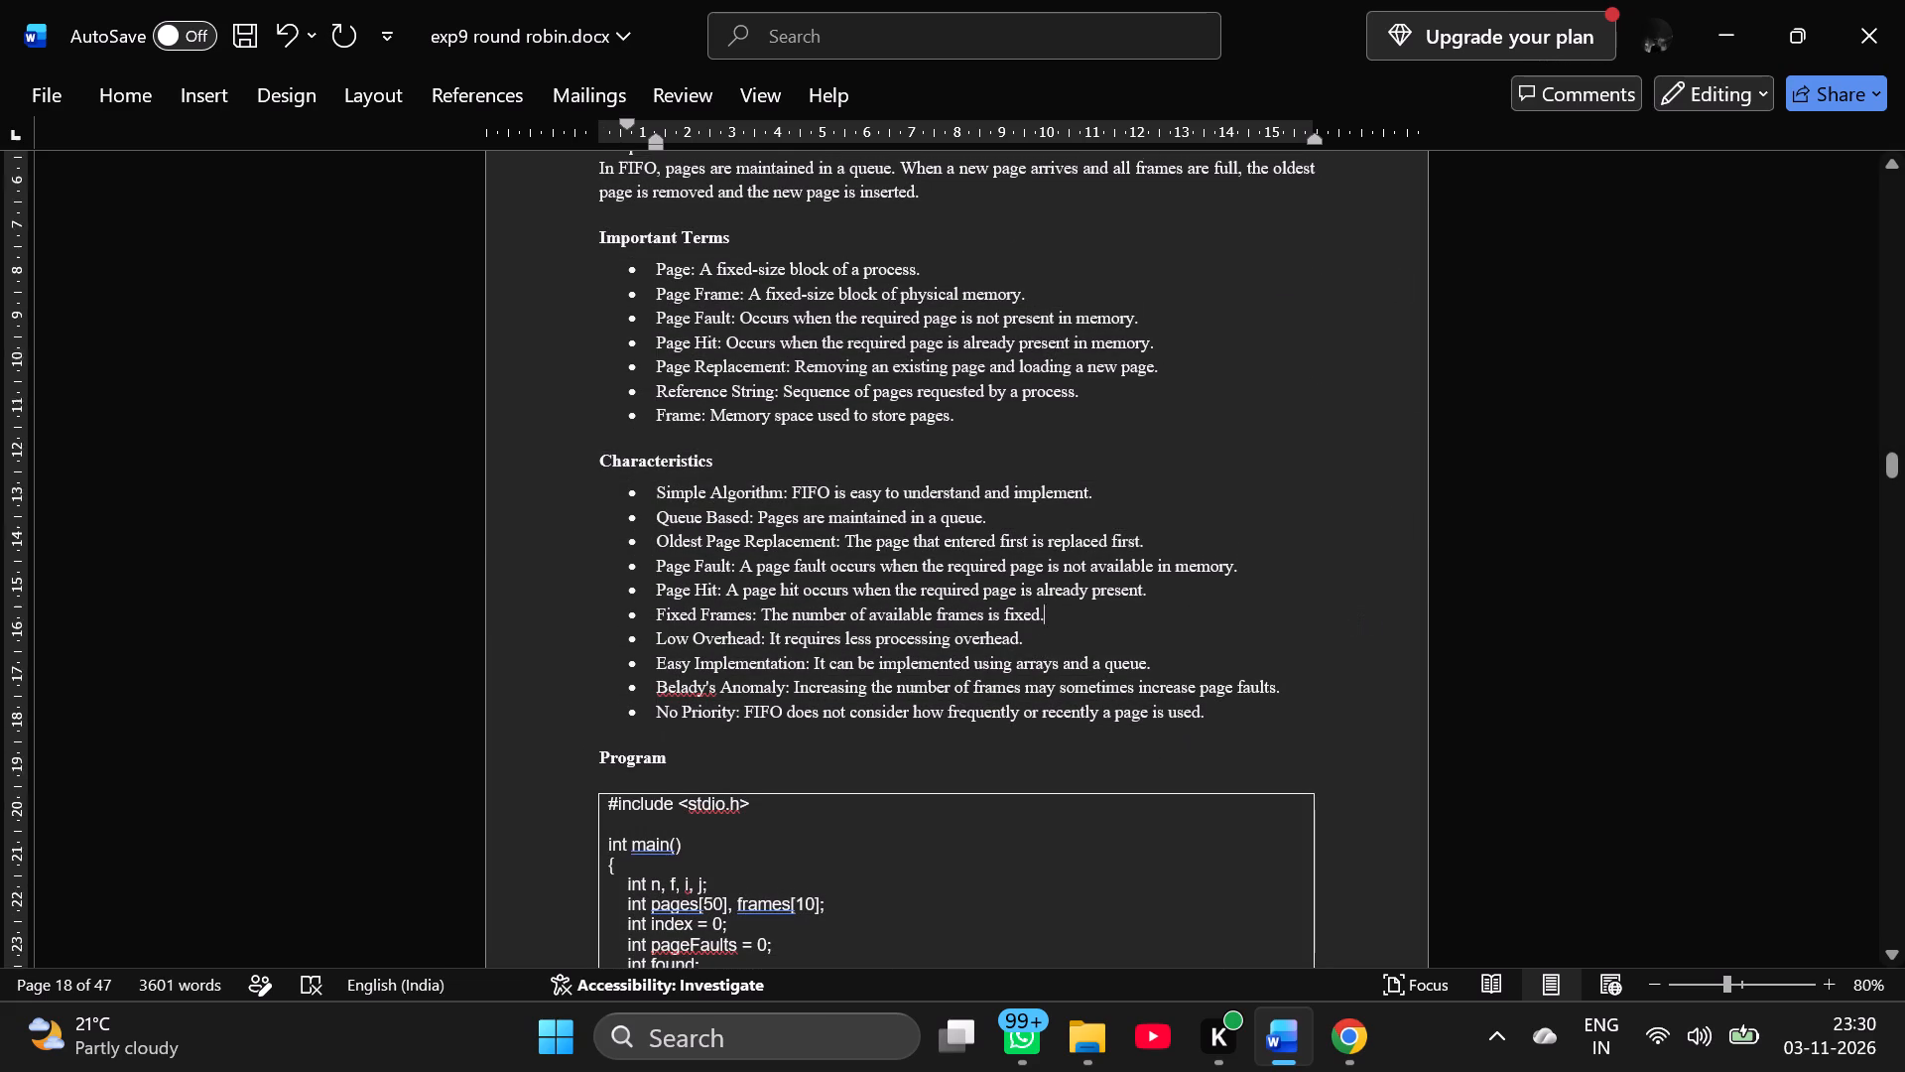
scroll(1358, 604, "up", 17)
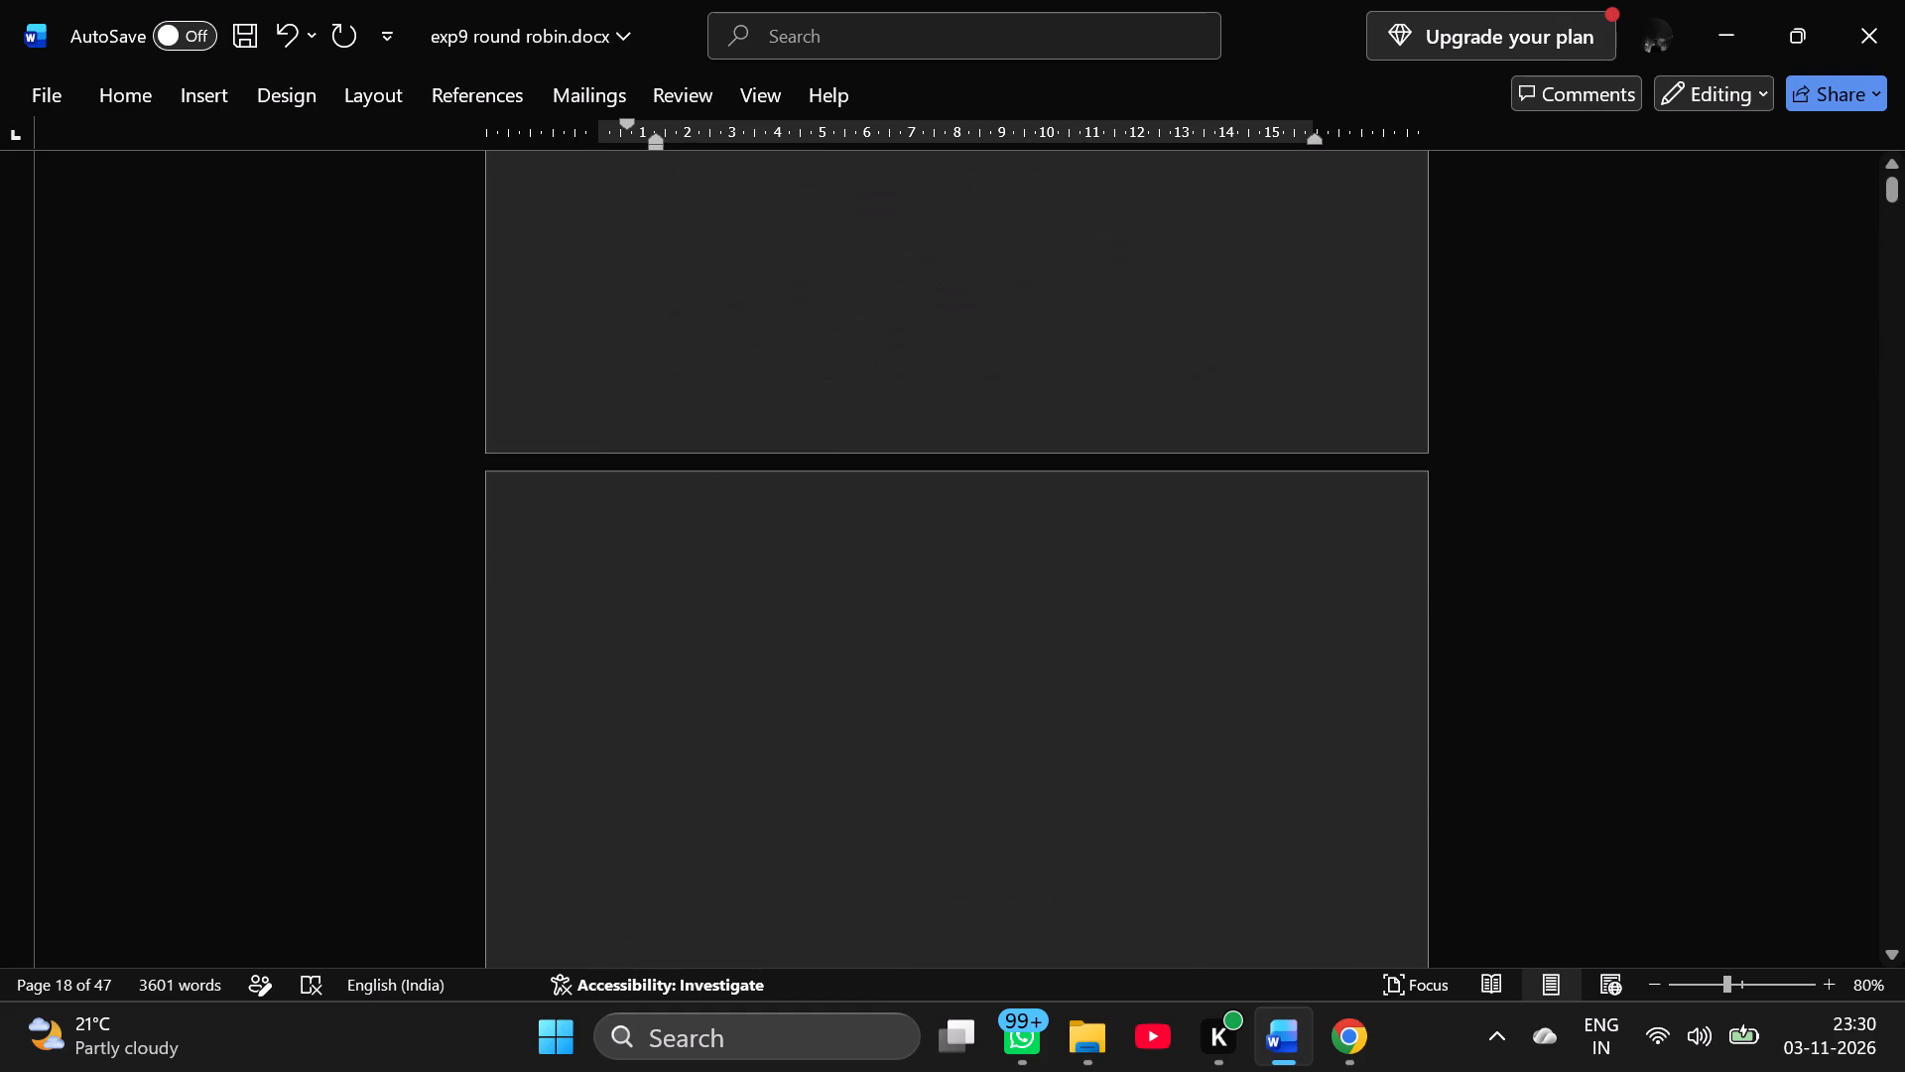
scroll(1358, 604, "up", 2)
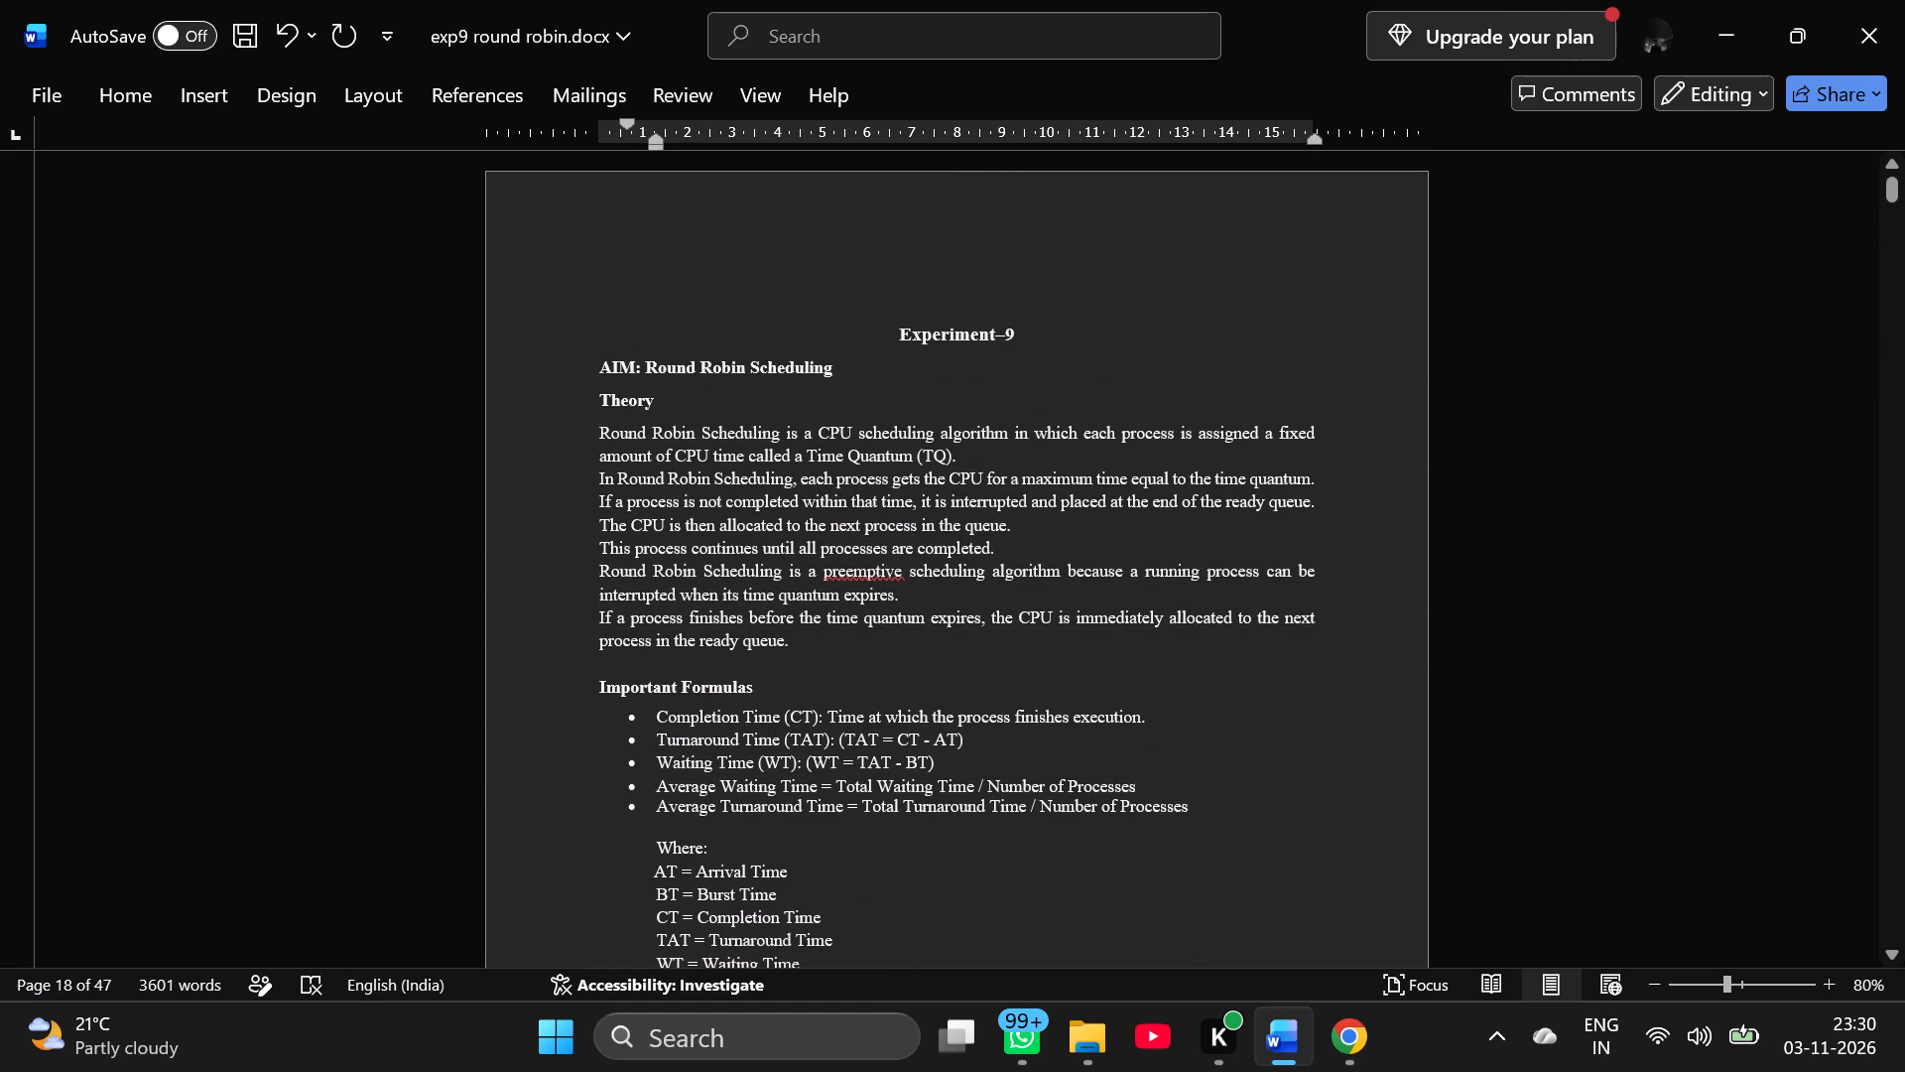
left_click_drag(587, 309, 813, 1035)
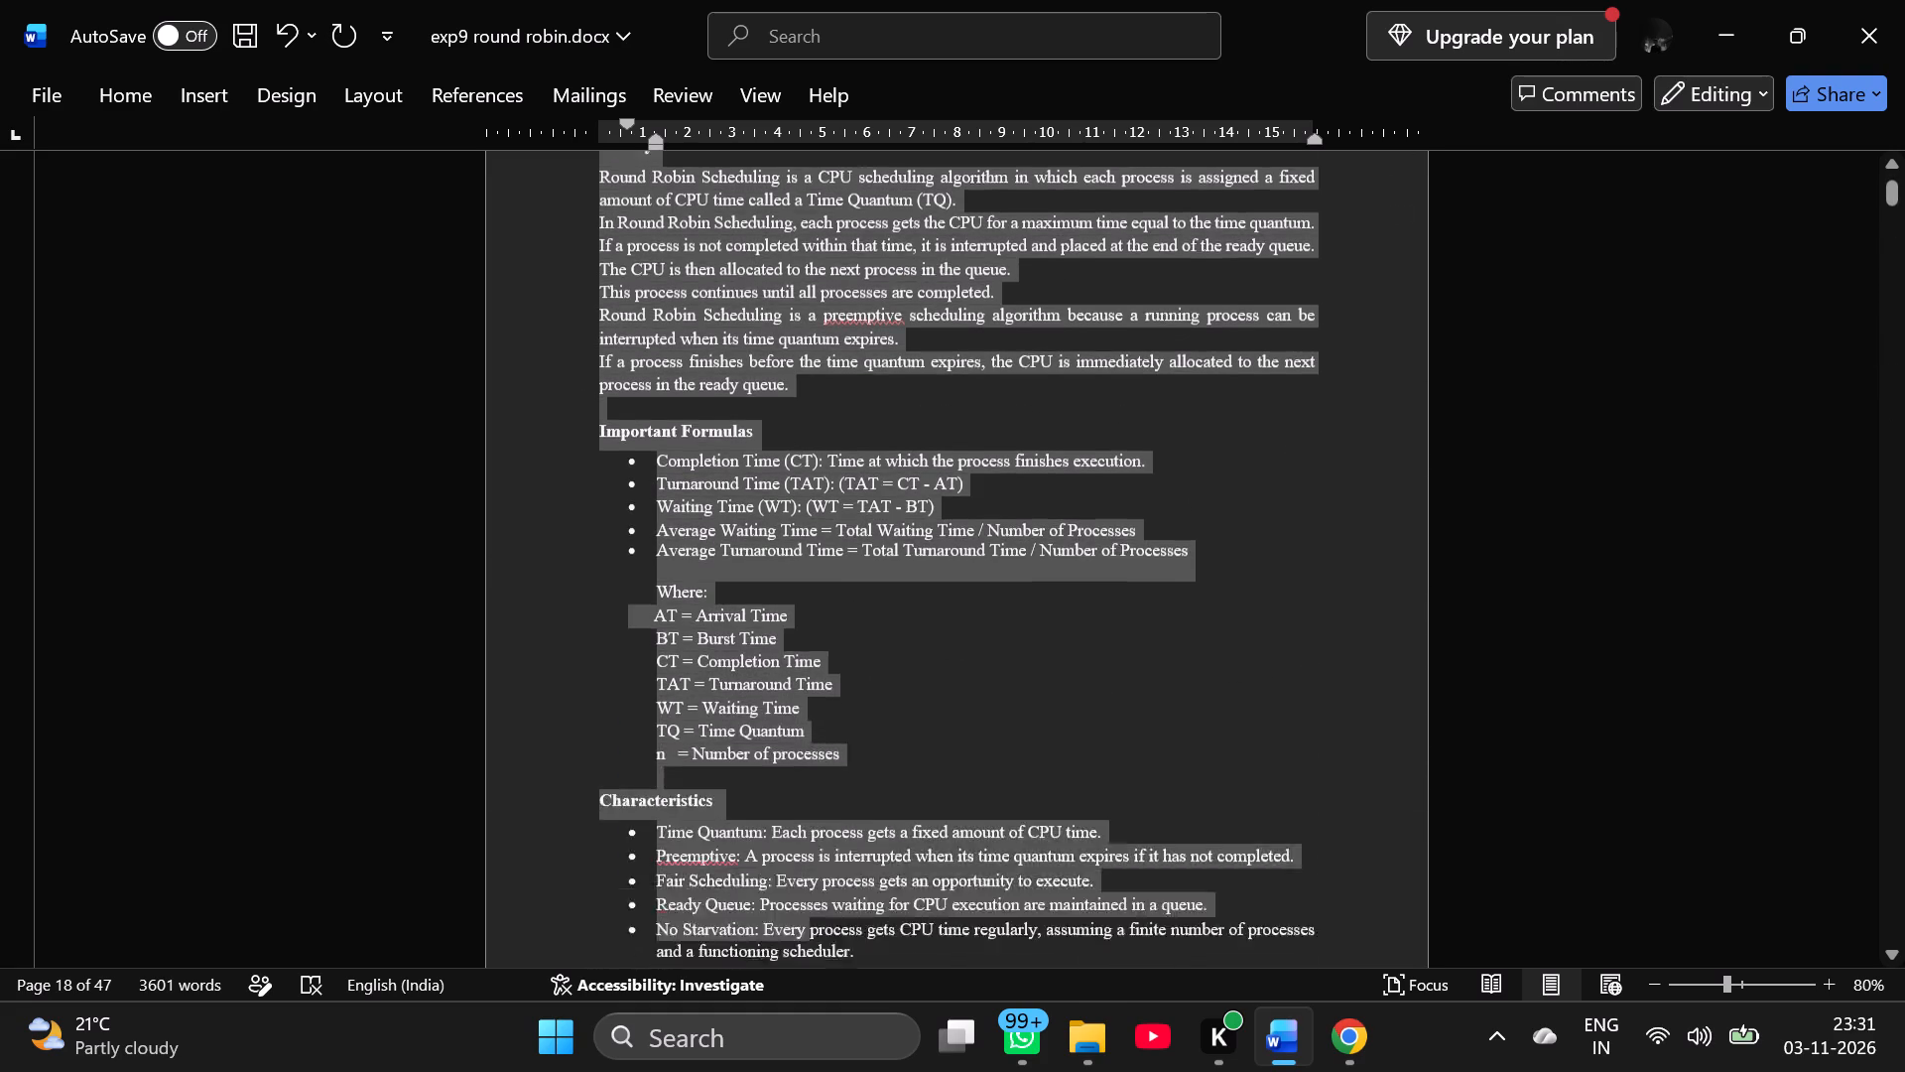
left_click_drag(813, 1035, 941, 869)
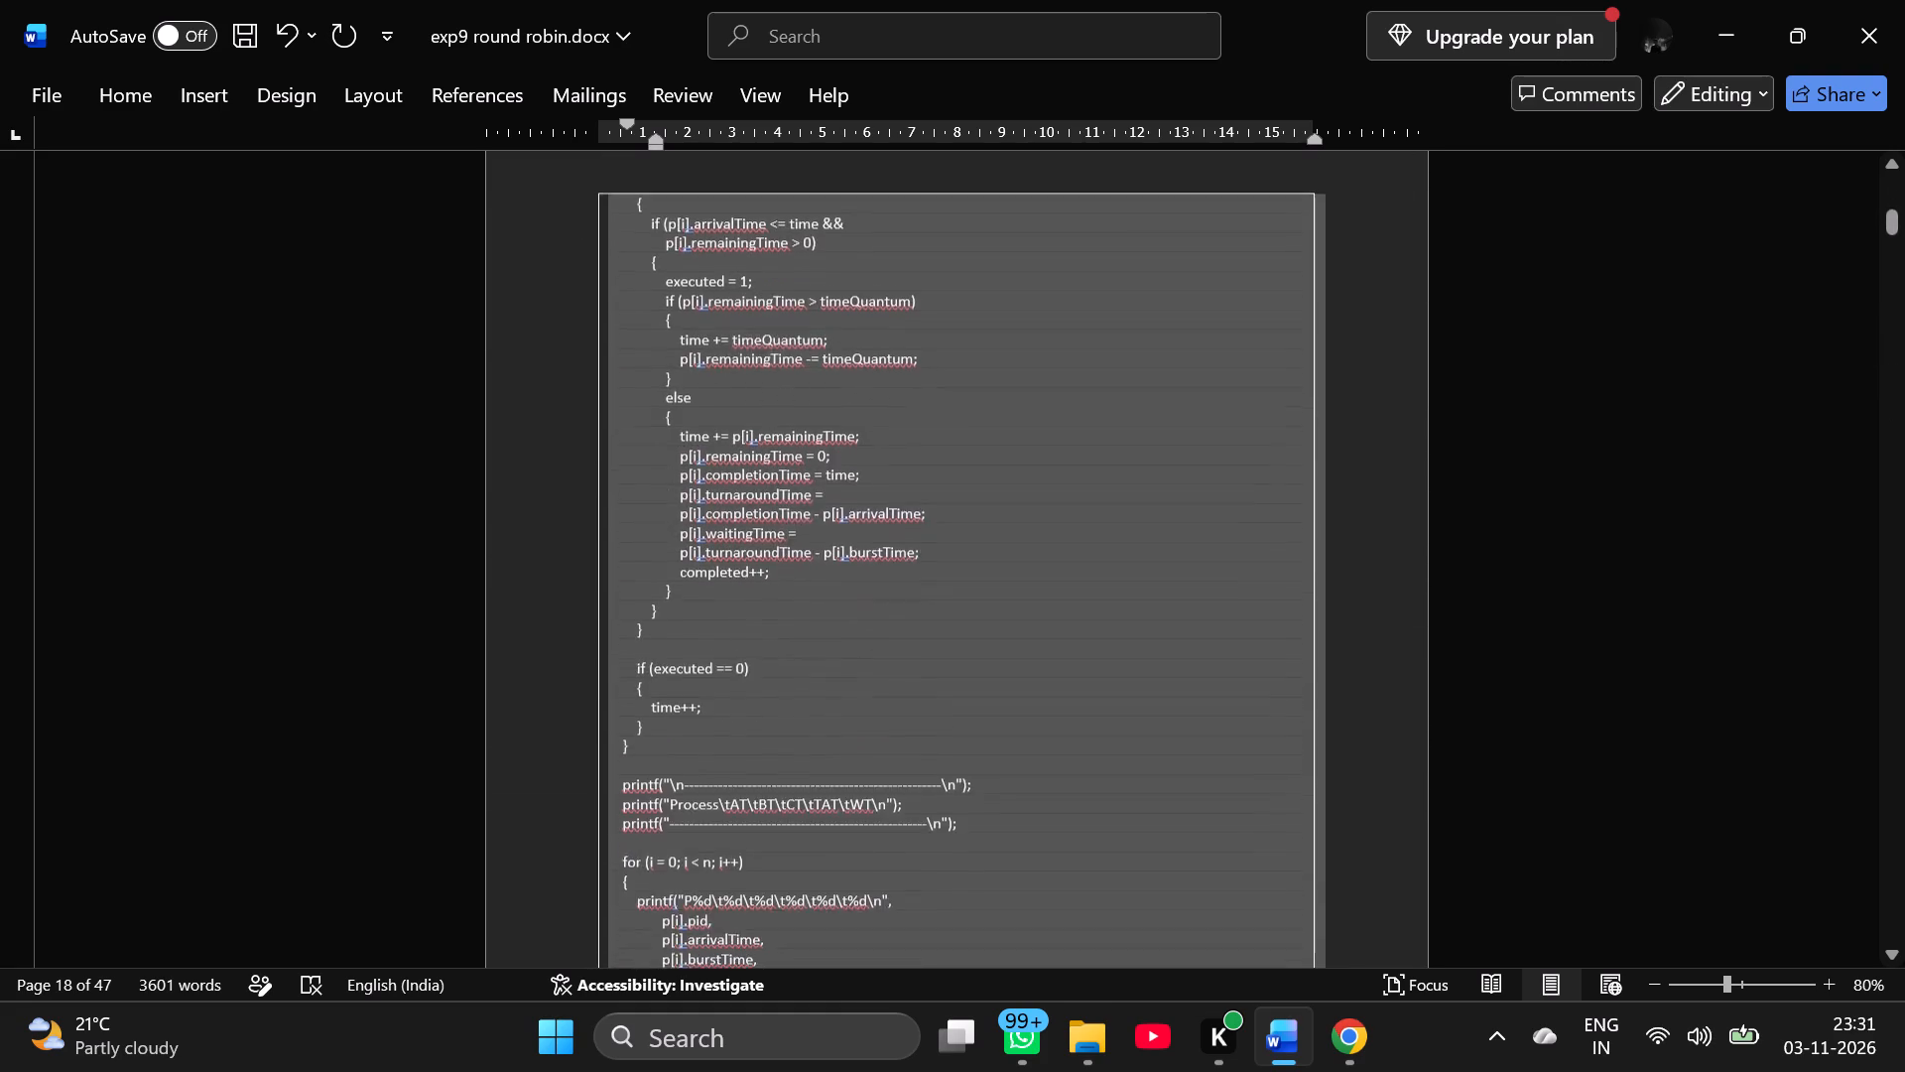
left_click_drag(941, 869, 792, 295)
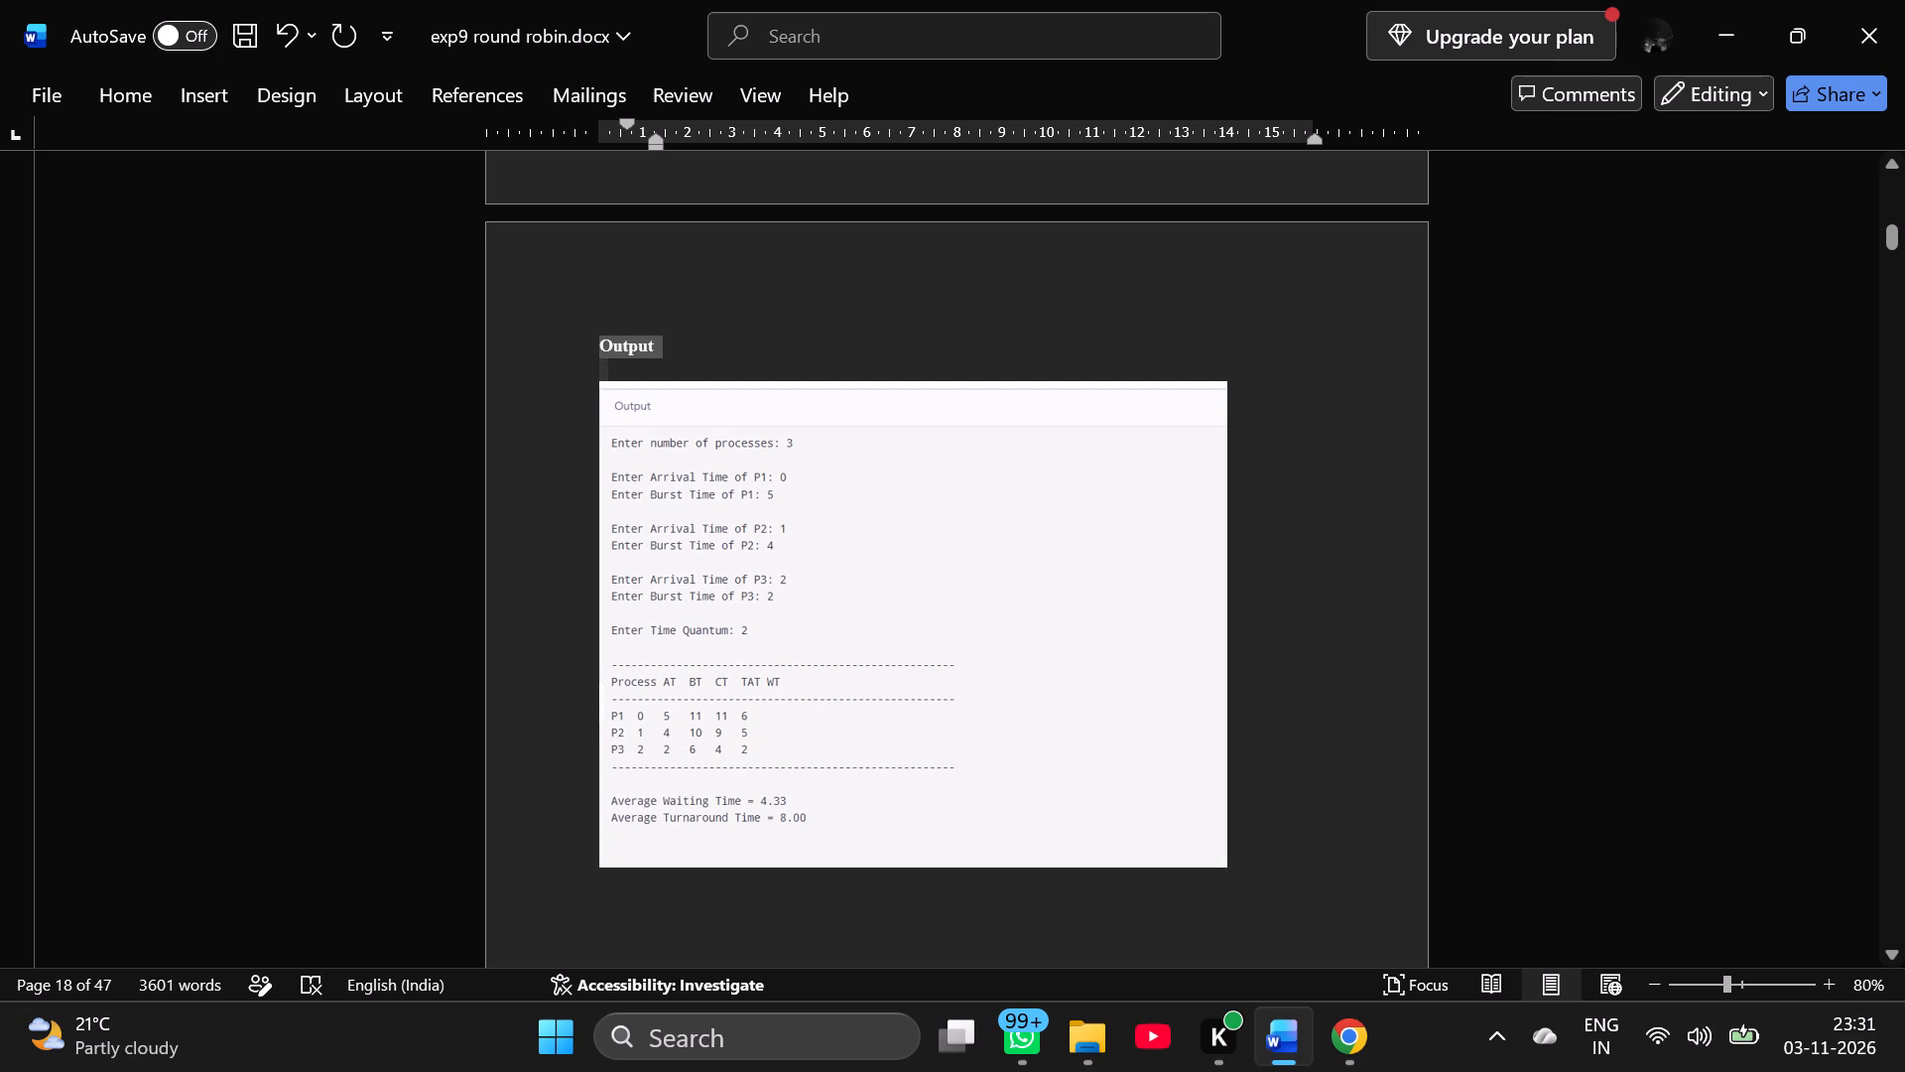
left_click_drag(792, 295, 721, 343)
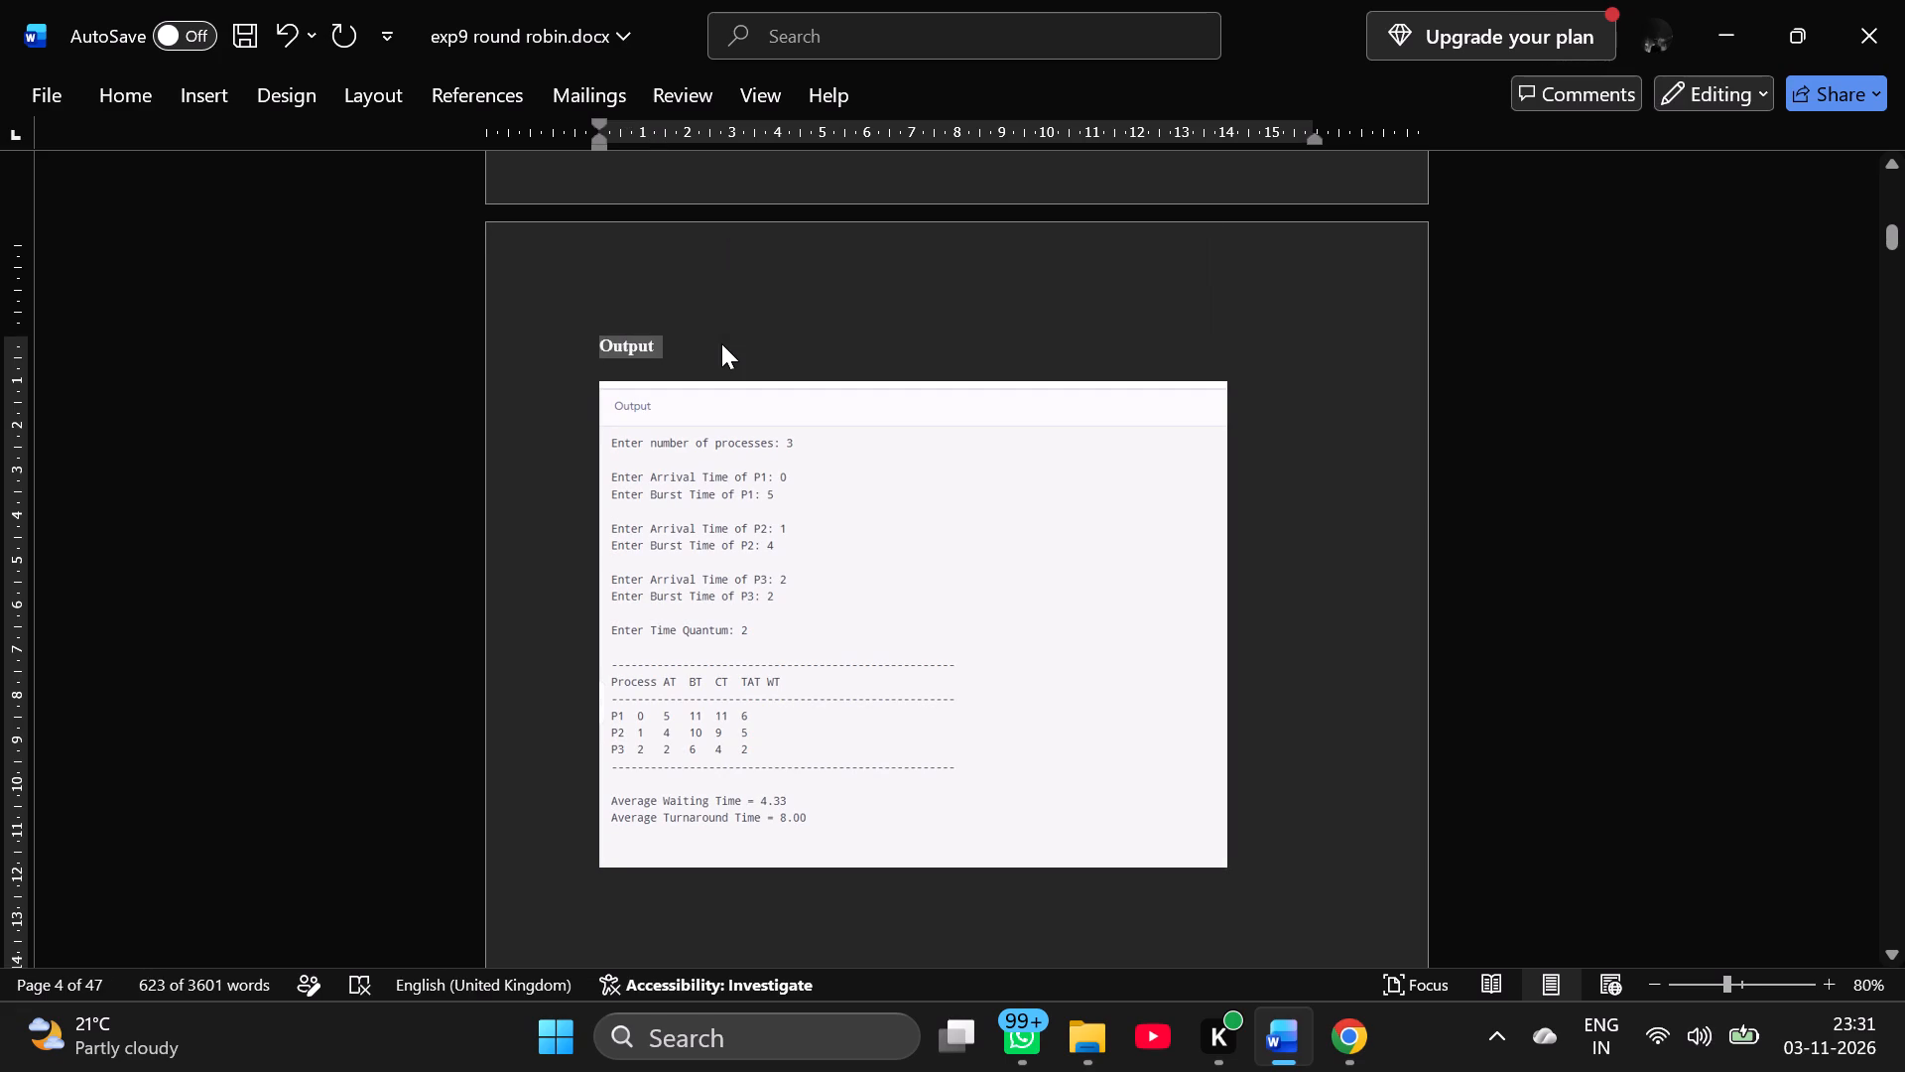
key("ctrl+c")
Paste the copied Round Robin section at the top of the blank page following the last page replacement output.
scroll(721, 343, "down", 3)
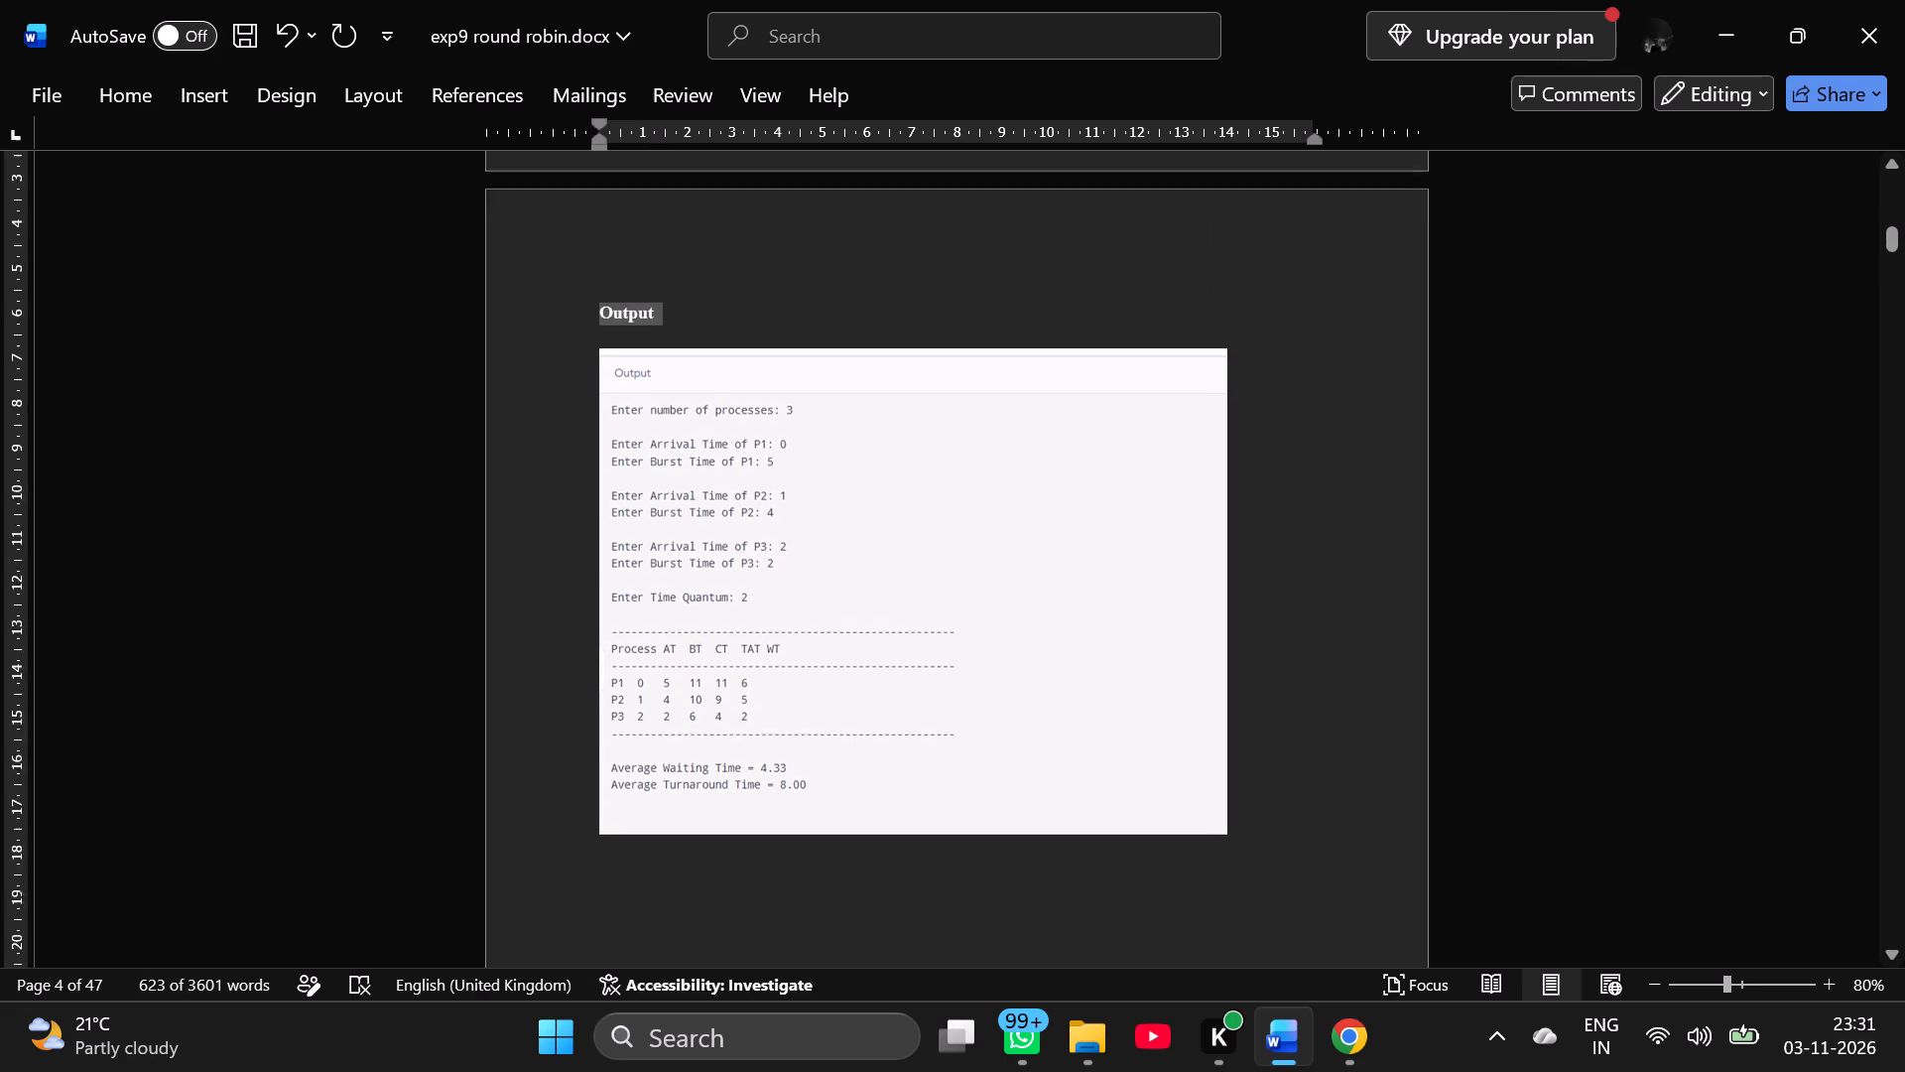
scroll(721, 343, "down", 20)
scroll(721, 343, "down", 12)
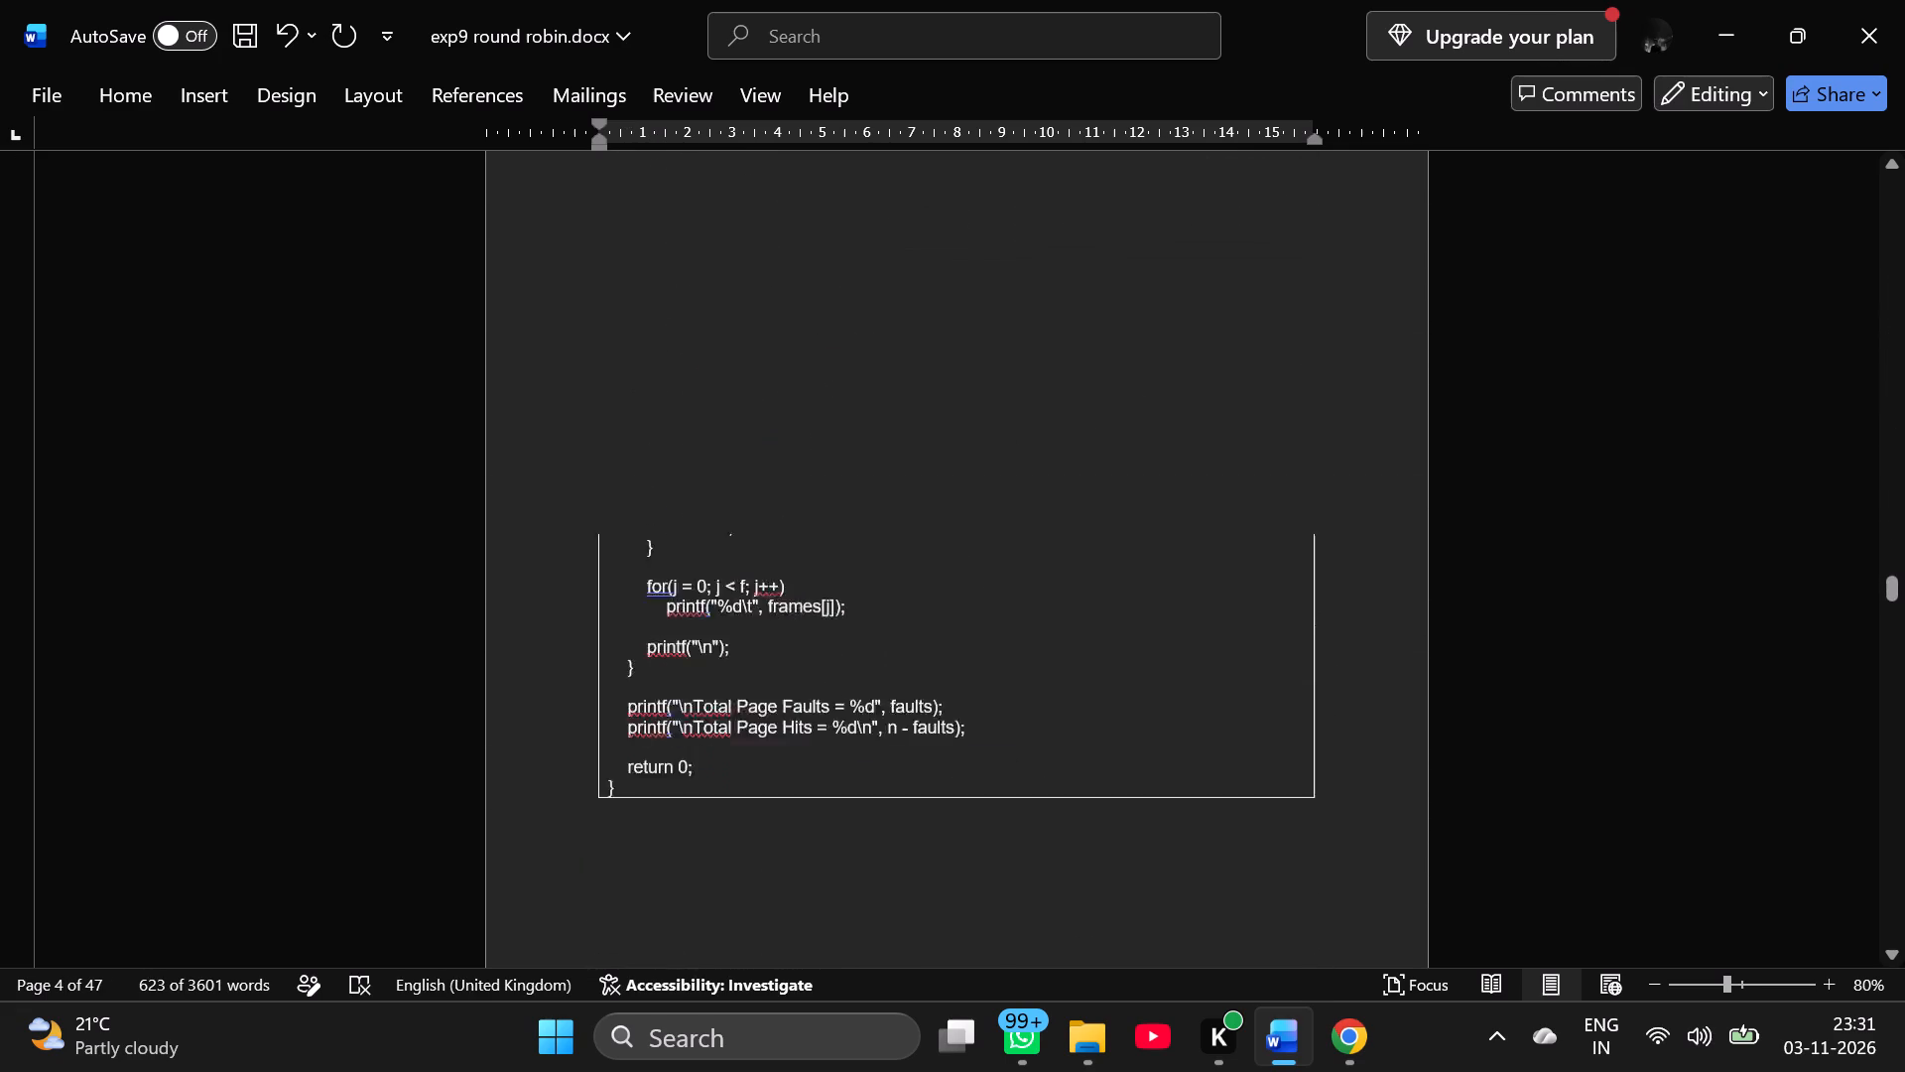
scroll(721, 343, "down", 3)
scroll(721, 343, "up", 2)
scroll(721, 343, "down", 2)
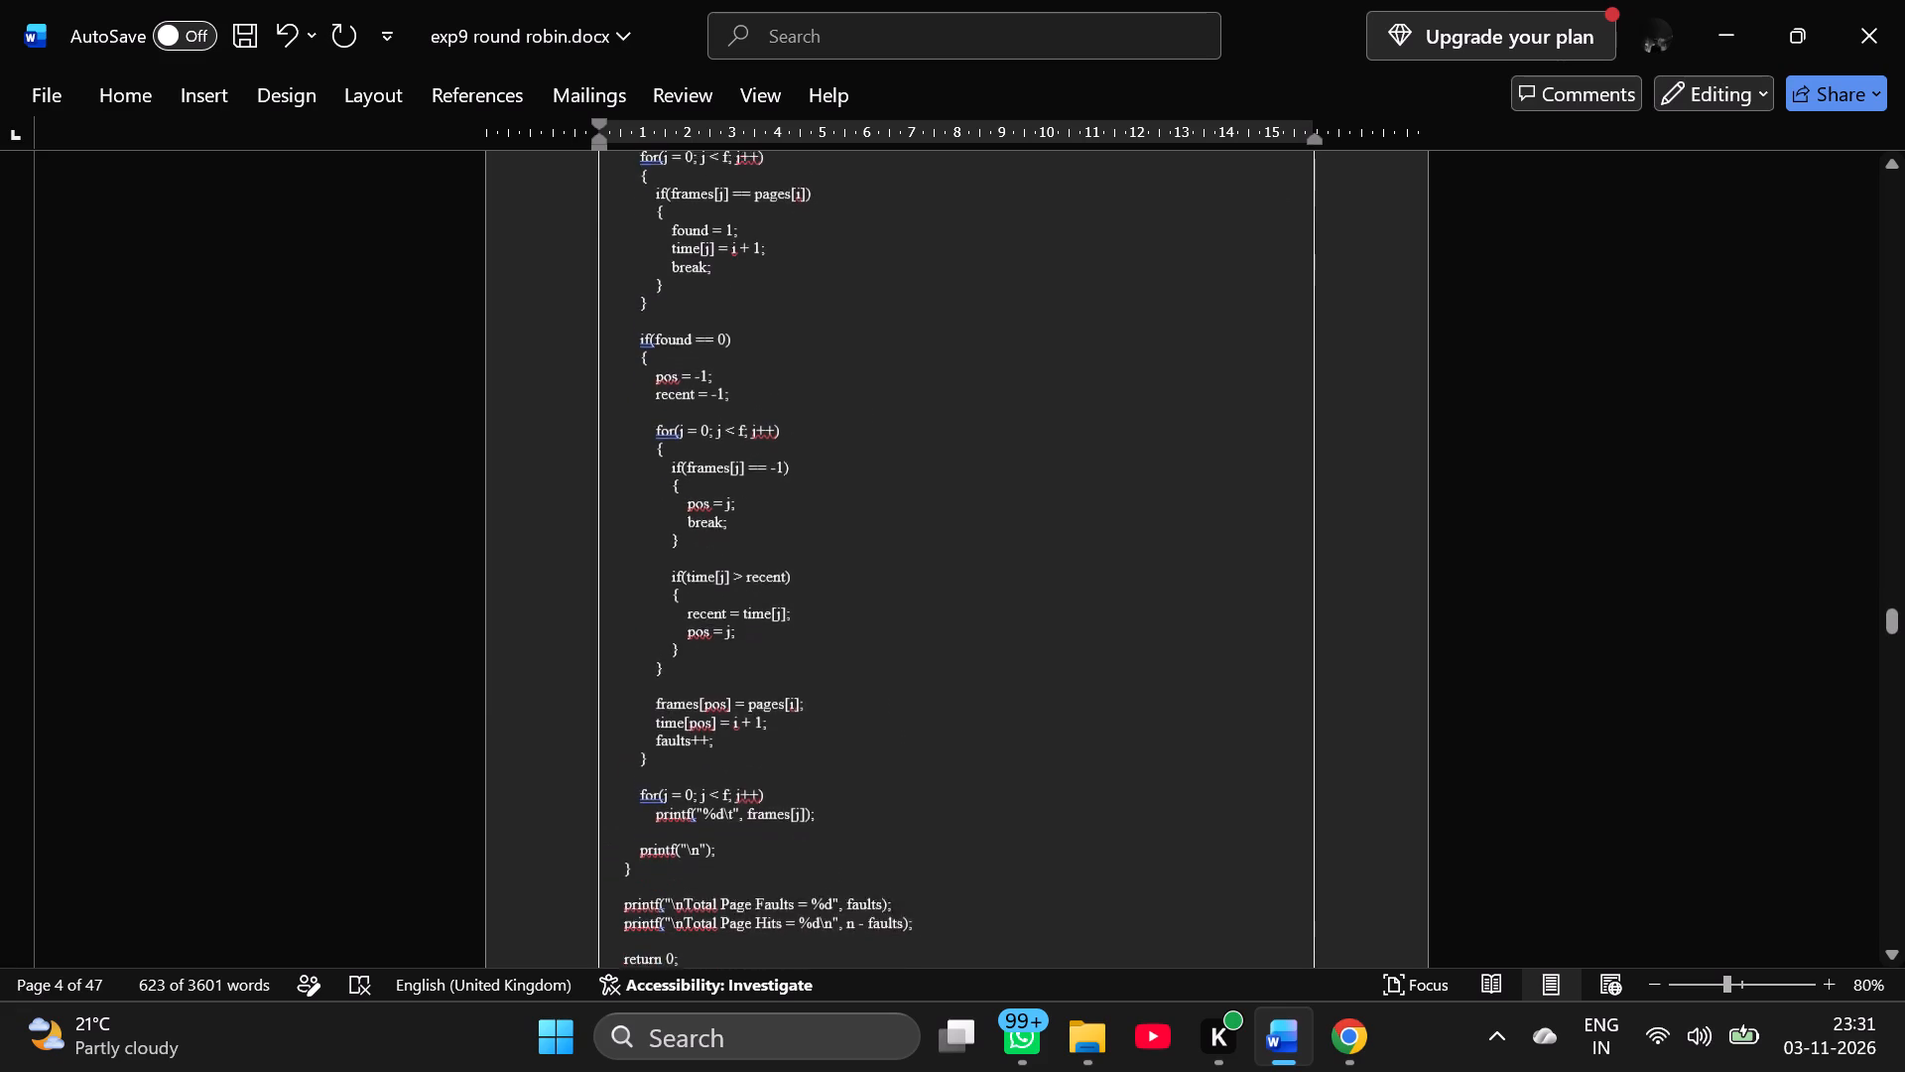
scroll(721, 343, "down", 4)
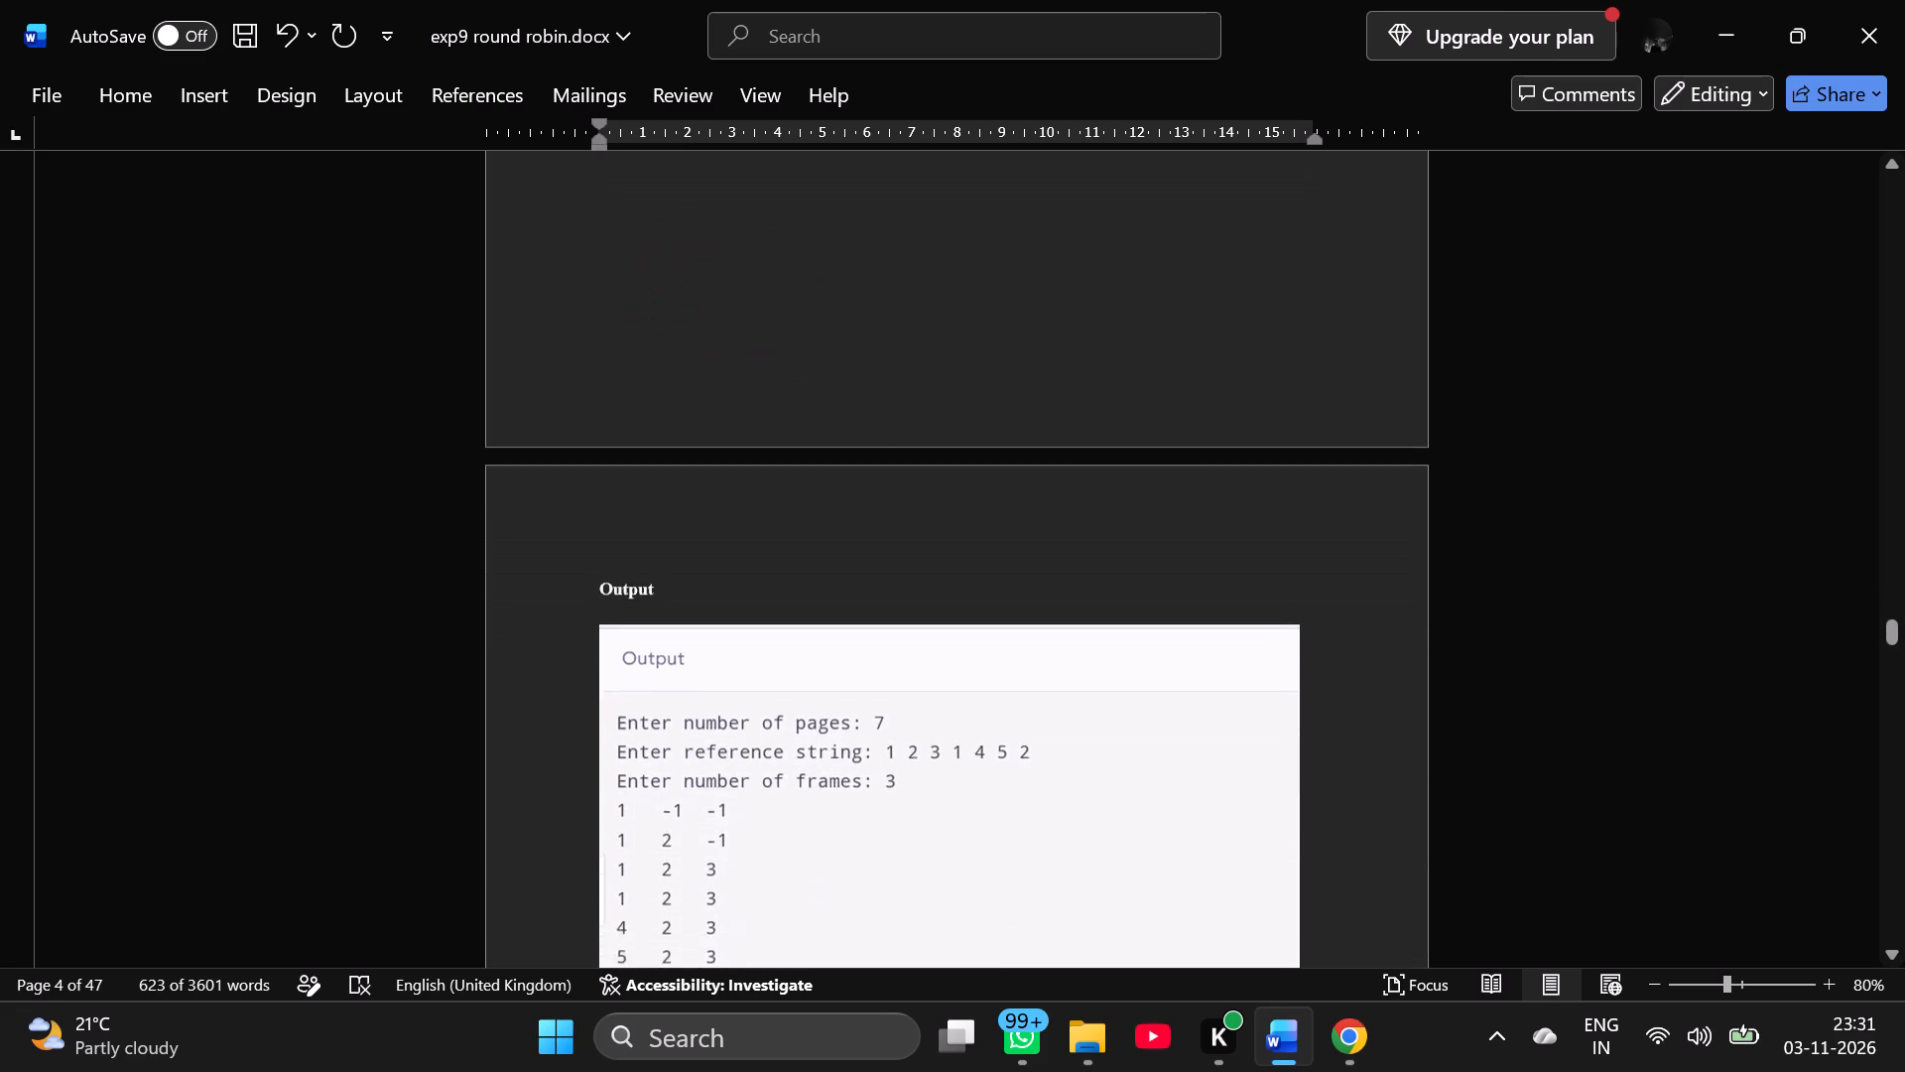
scroll(721, 343, "down", 5)
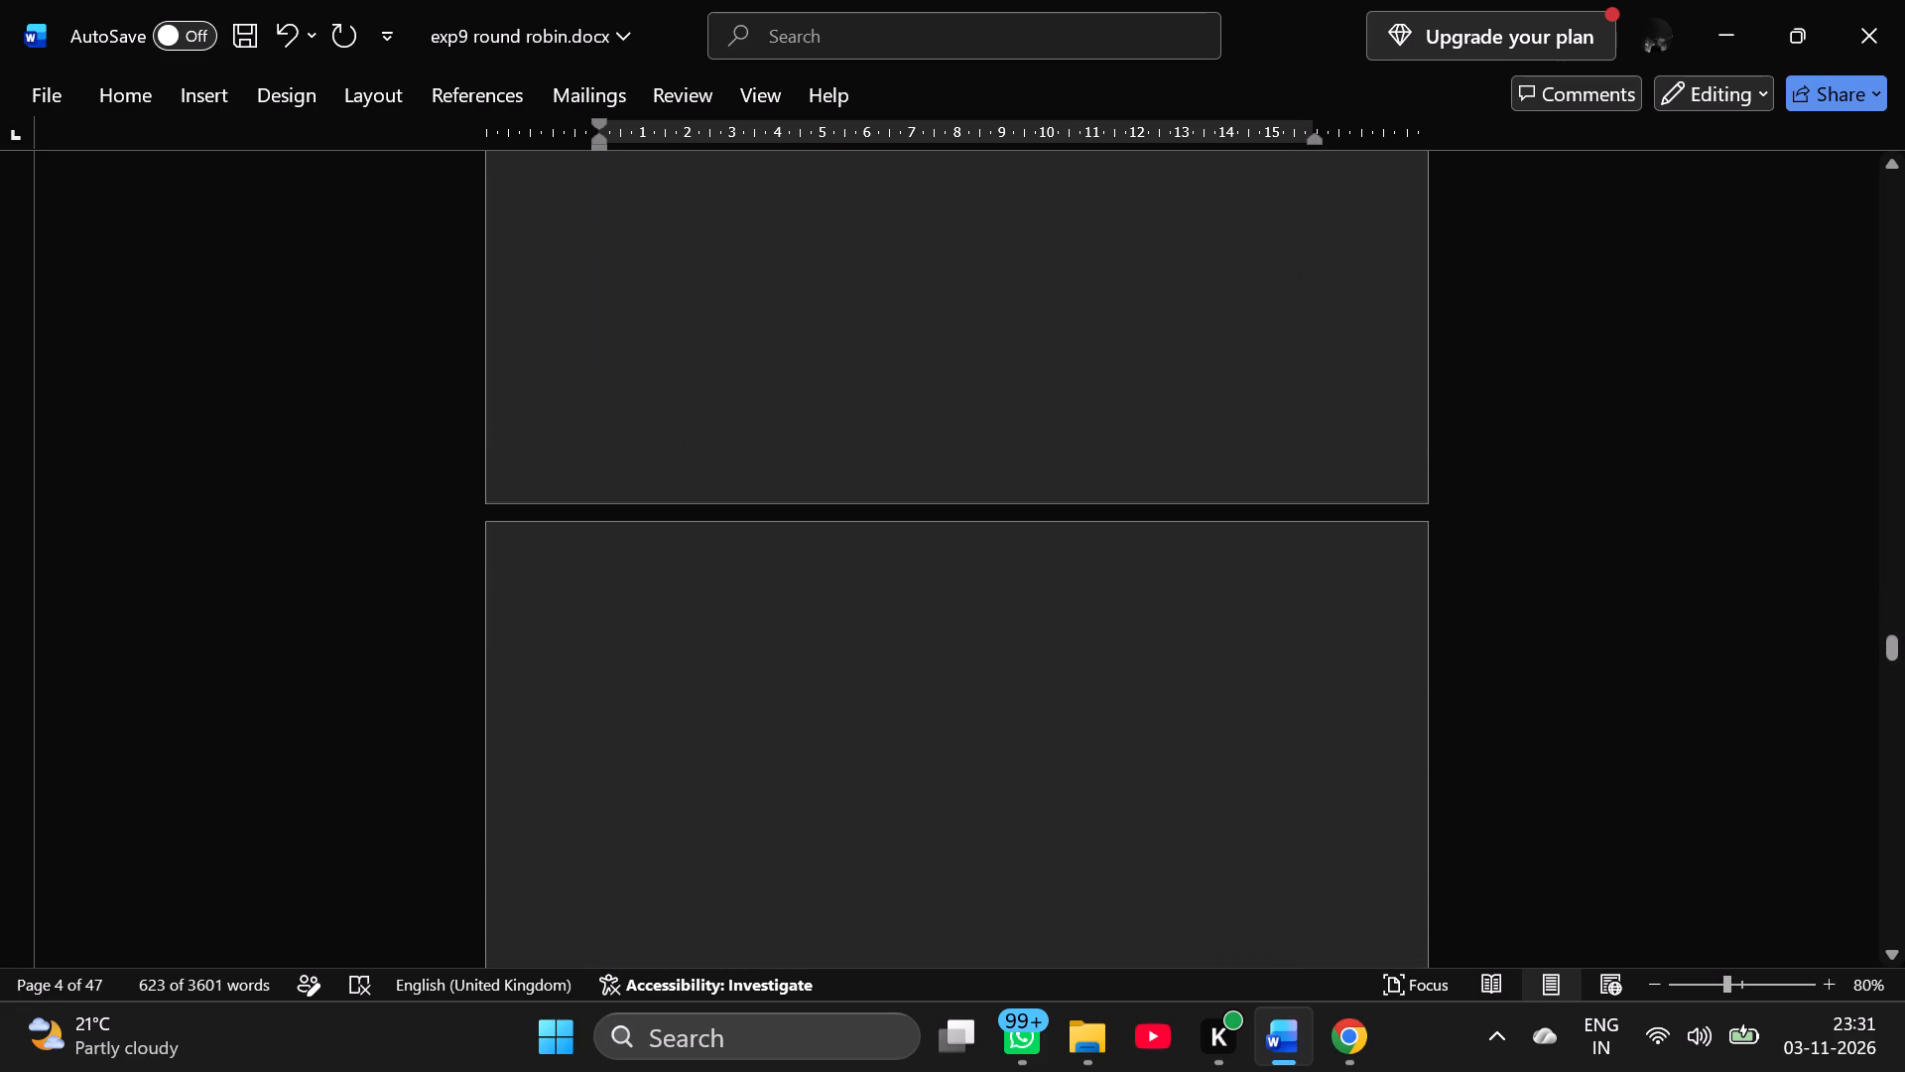
scroll(721, 343, "down", 1)
left_click(653, 648)
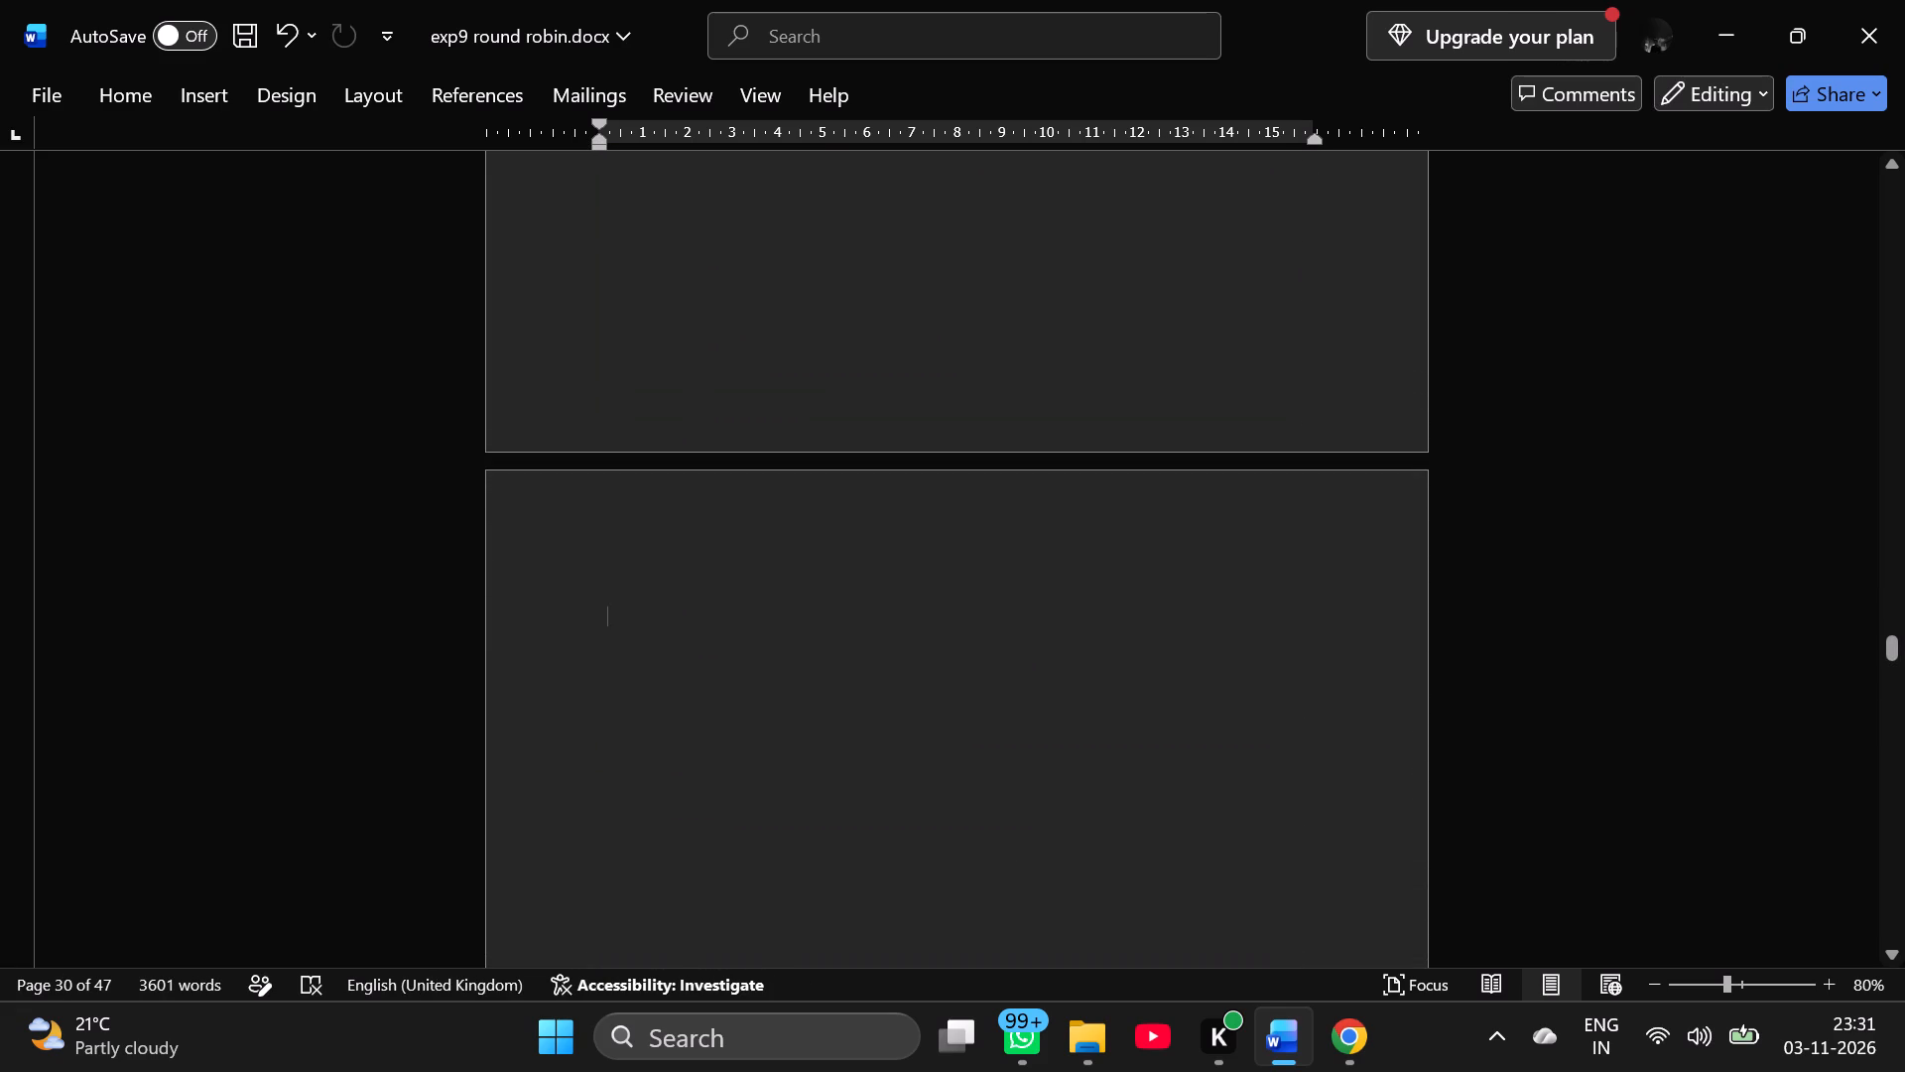
key("ctrl+v")
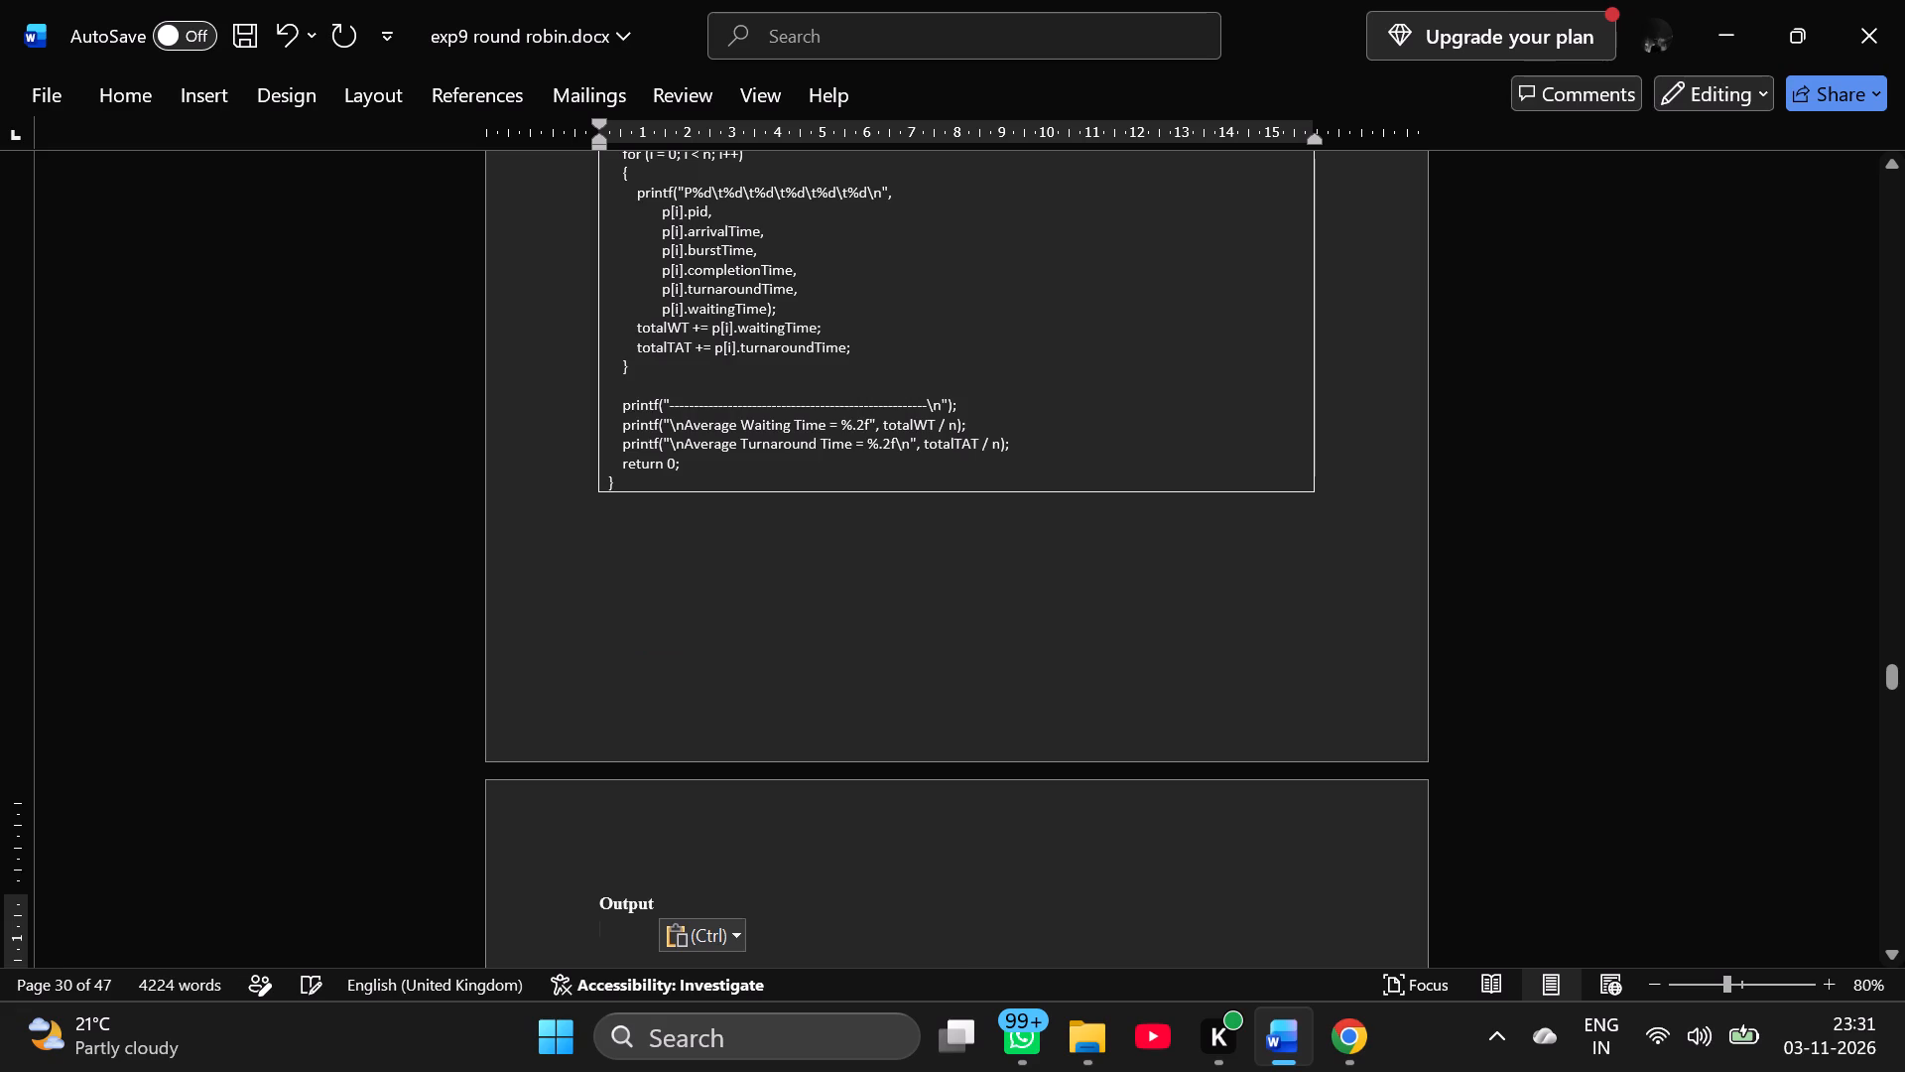
Choose a font size and apply Times New Roman to the boxed program code in the pasted Round Robin section.
scroll(968, 465, "up", 7)
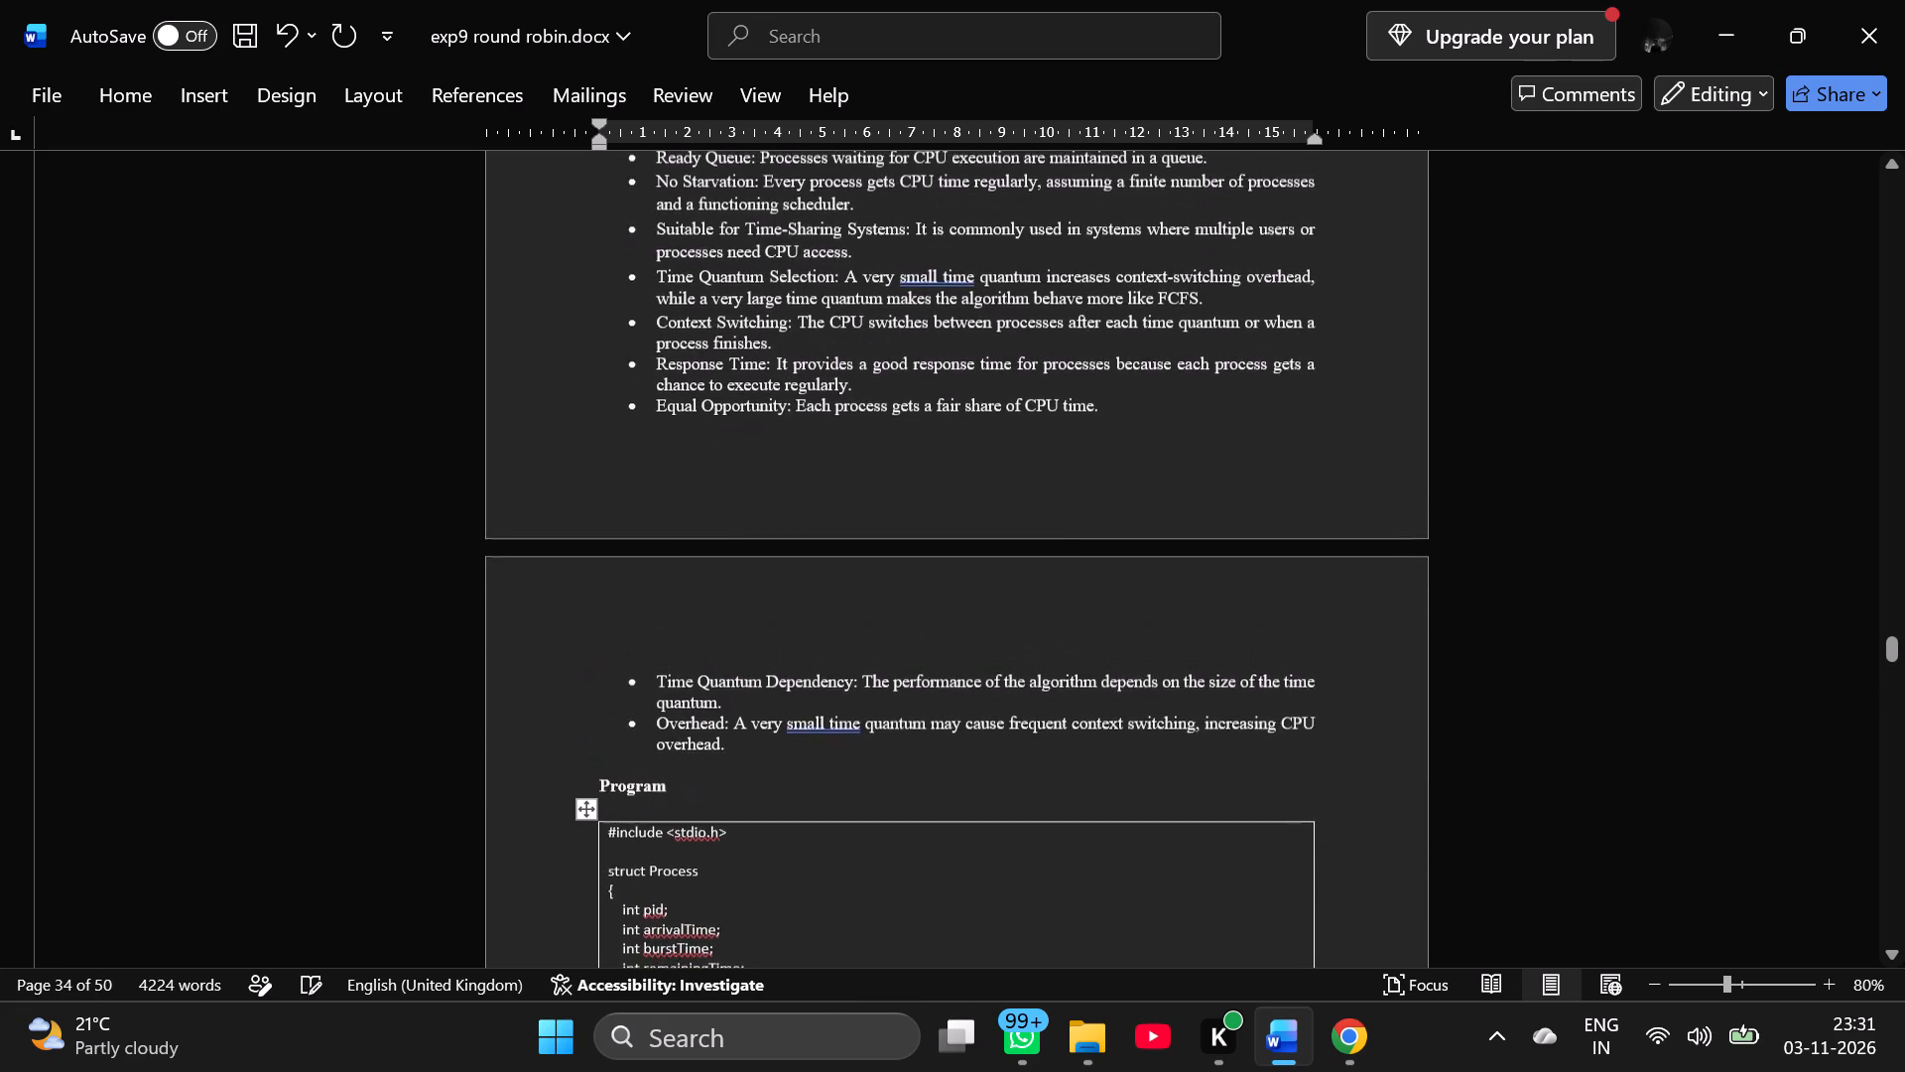
scroll(968, 465, "up", 3)
scroll(968, 465, "down", 2)
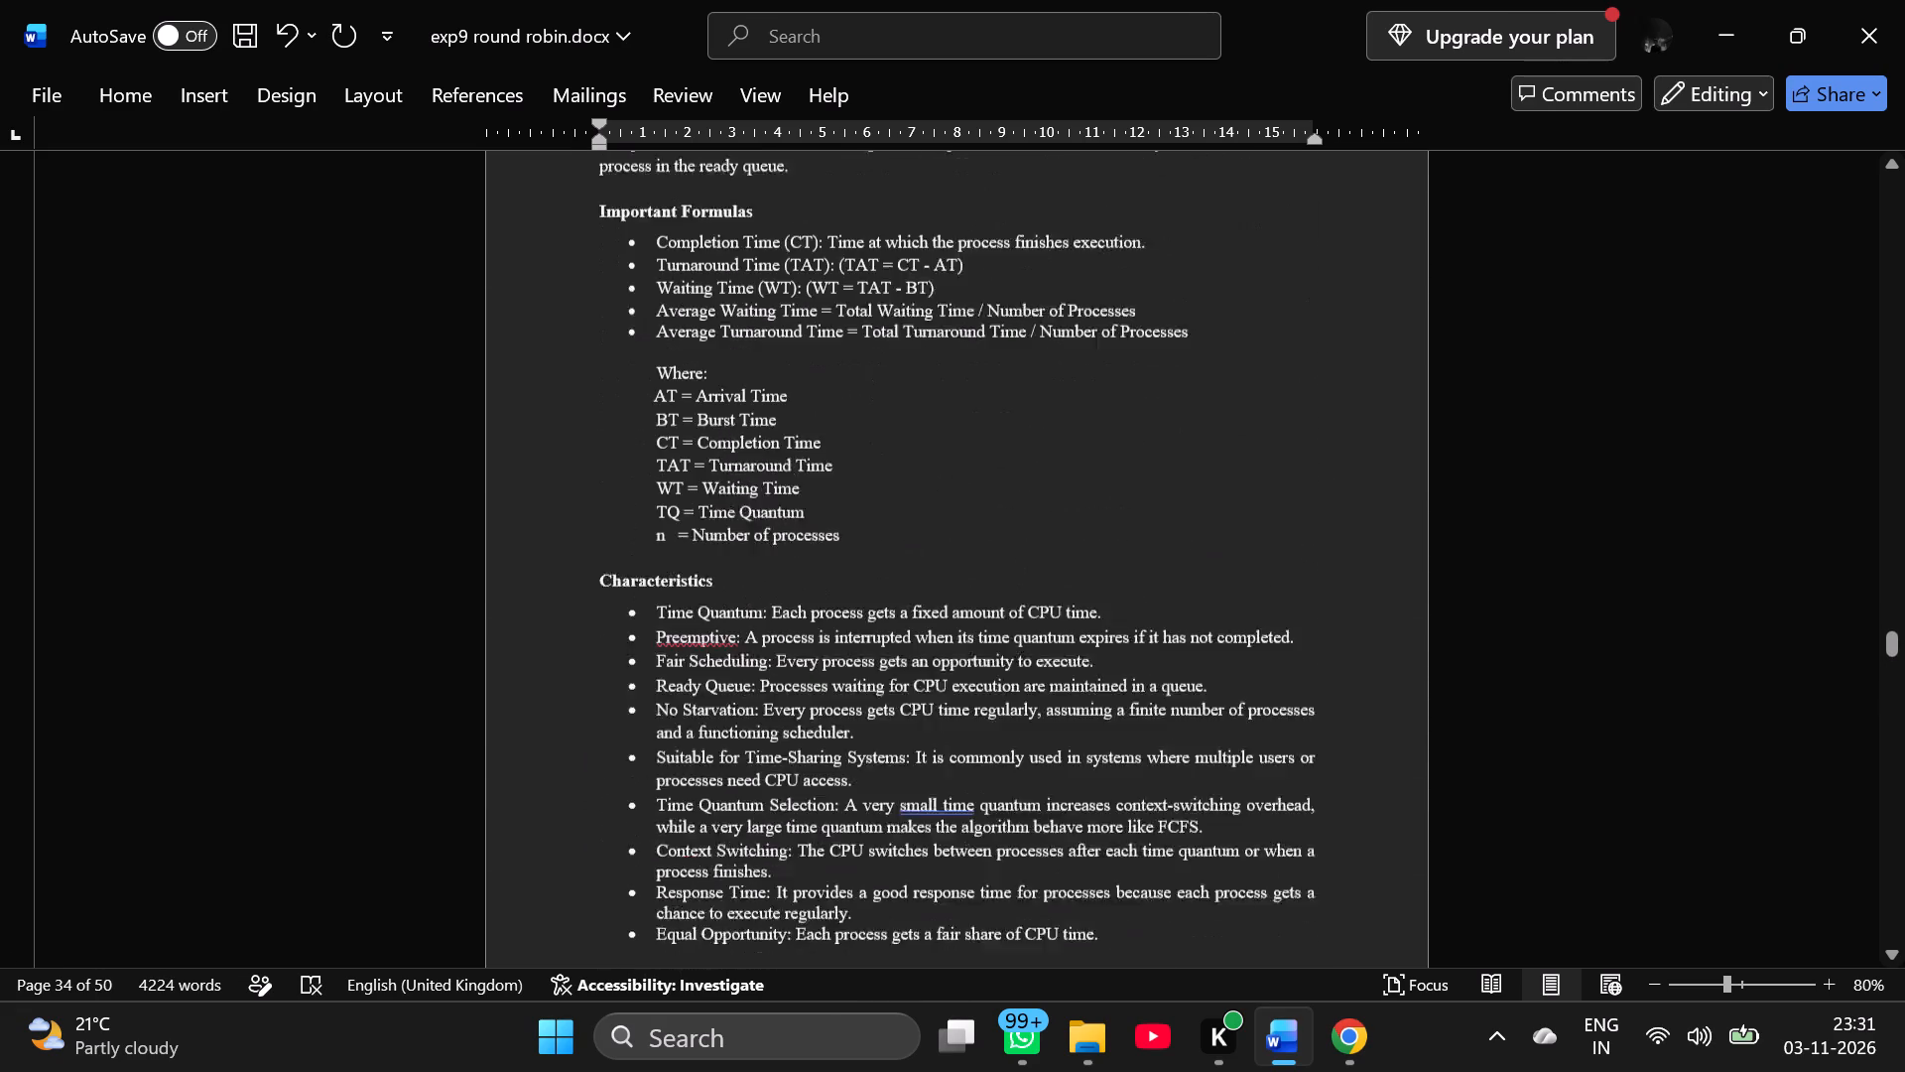
scroll(968, 465, "down", 2)
left_click_drag(690, 447, 706, 459)
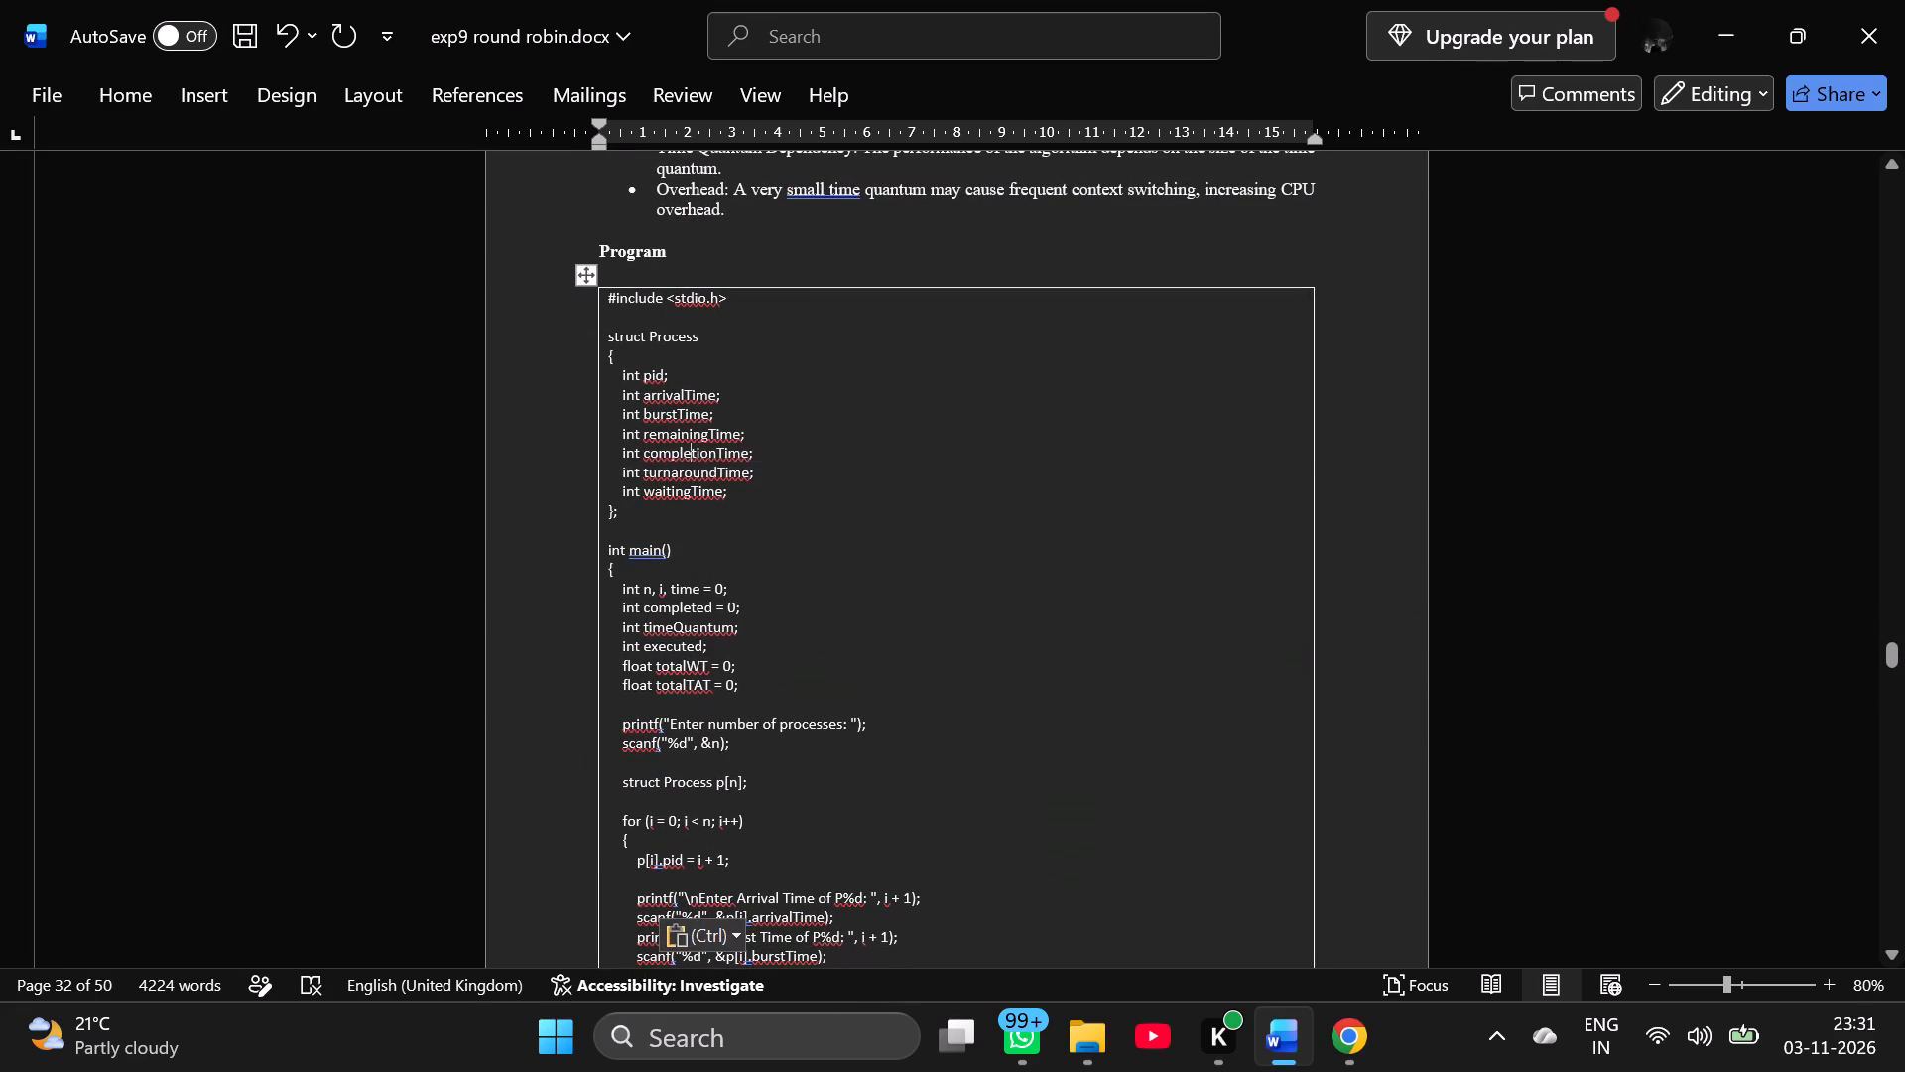
left_click_drag(706, 459, 724, 472)
left_click(814, 511)
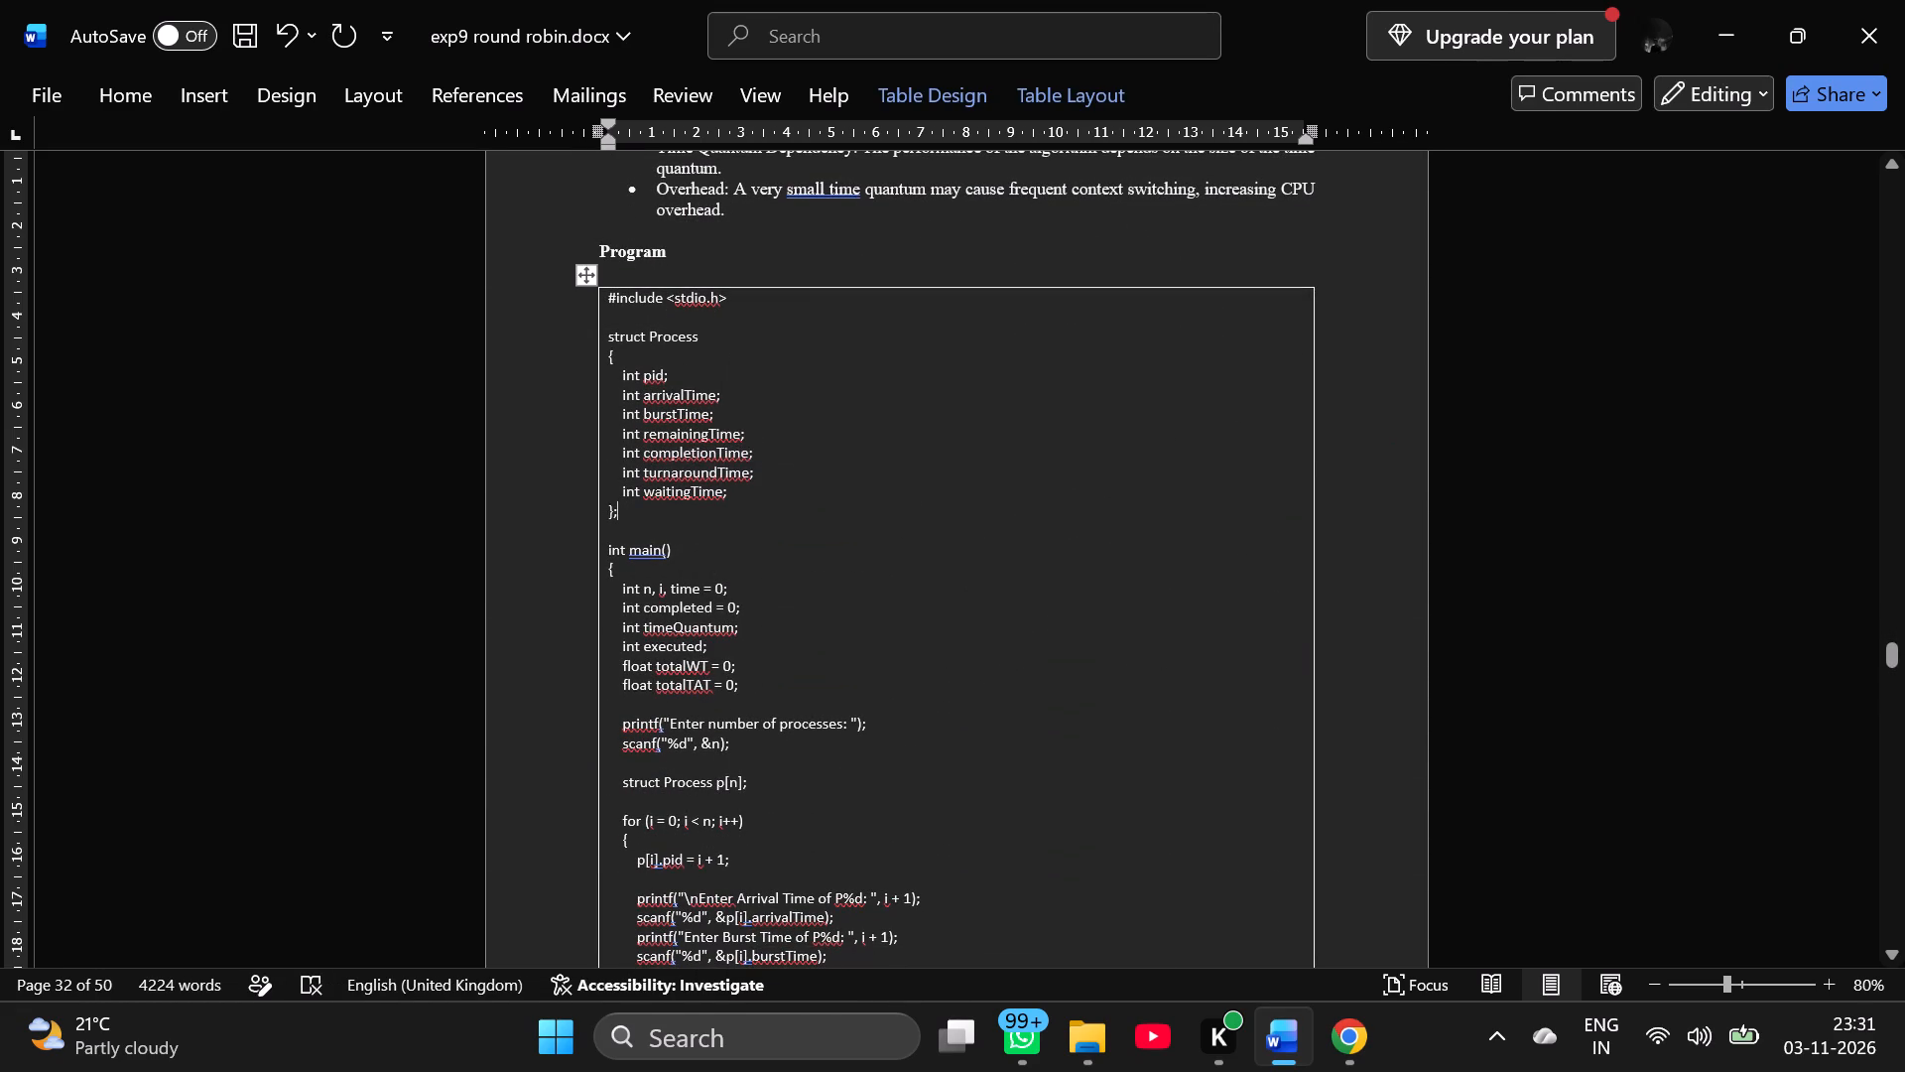
scroll(611, 609, "down", 1)
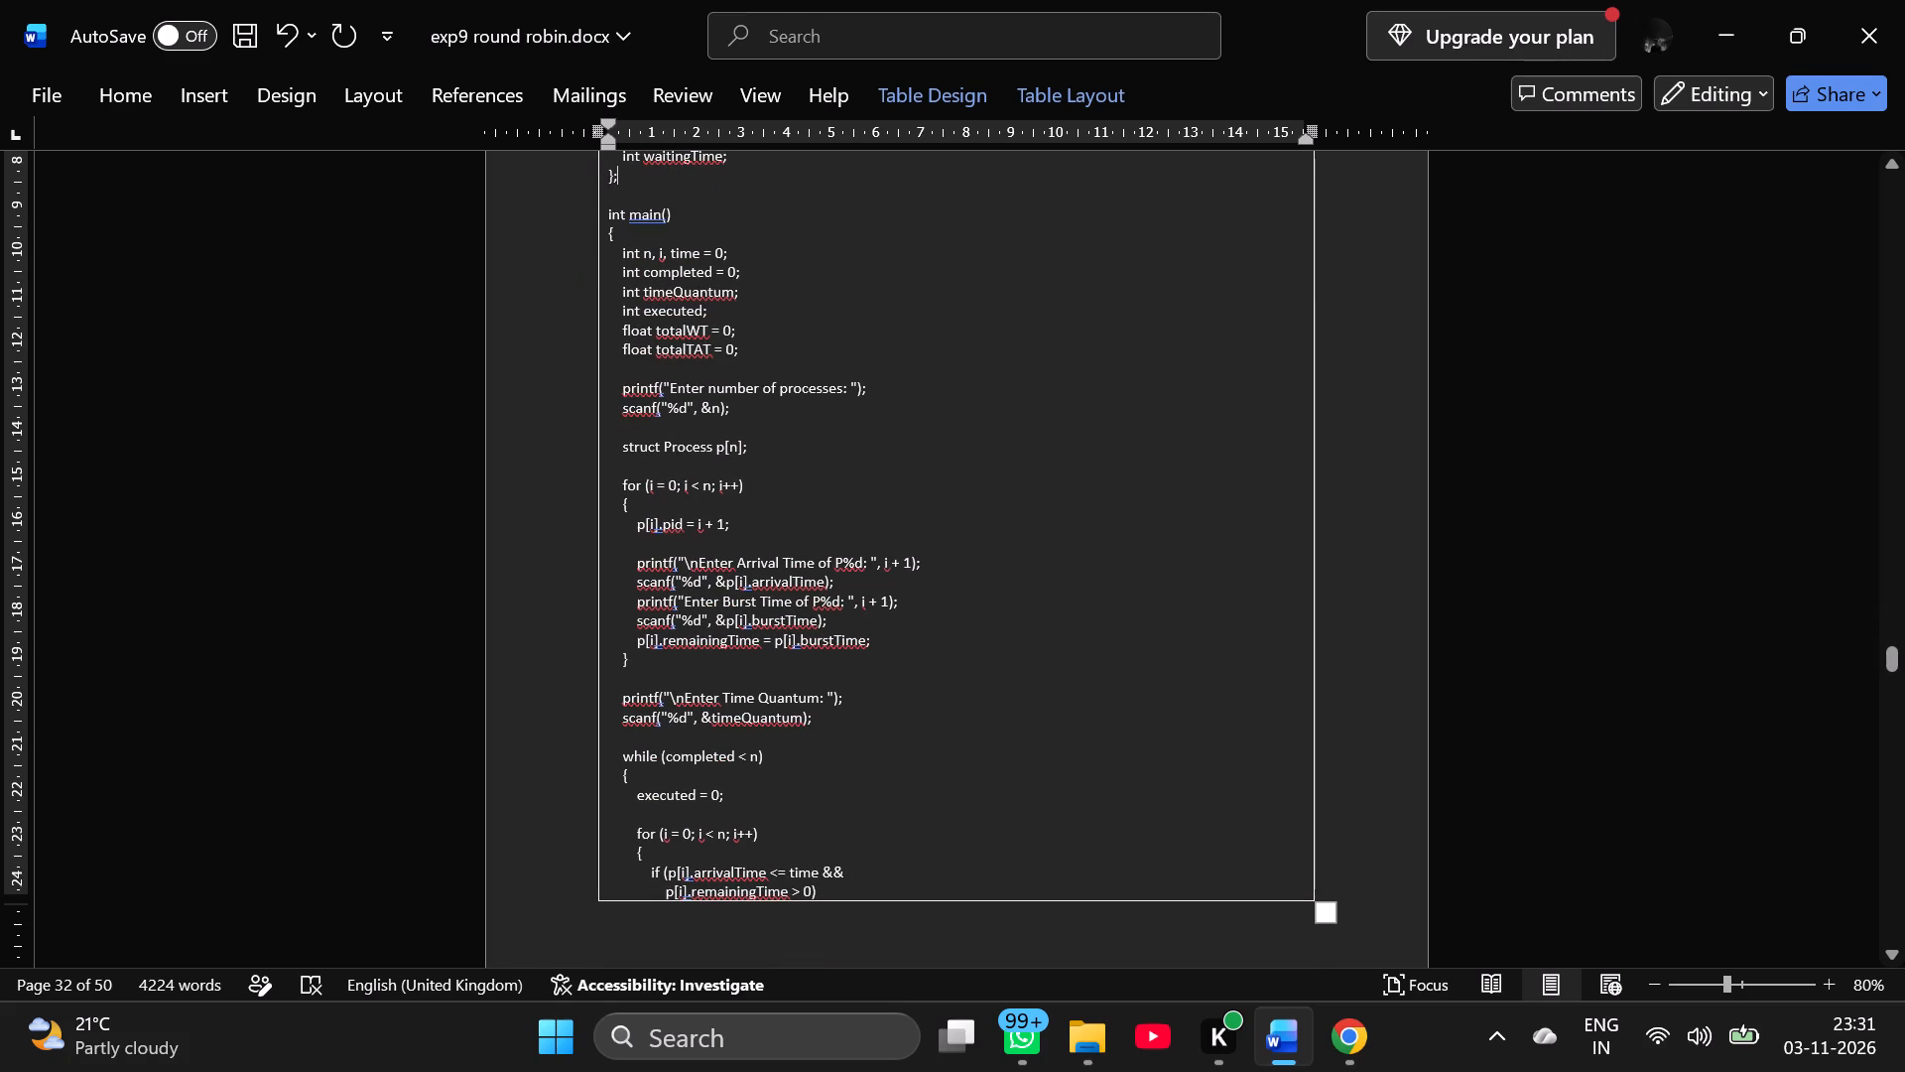
scroll(591, 799, "down", 2)
scroll(757, 646, "down", 2)
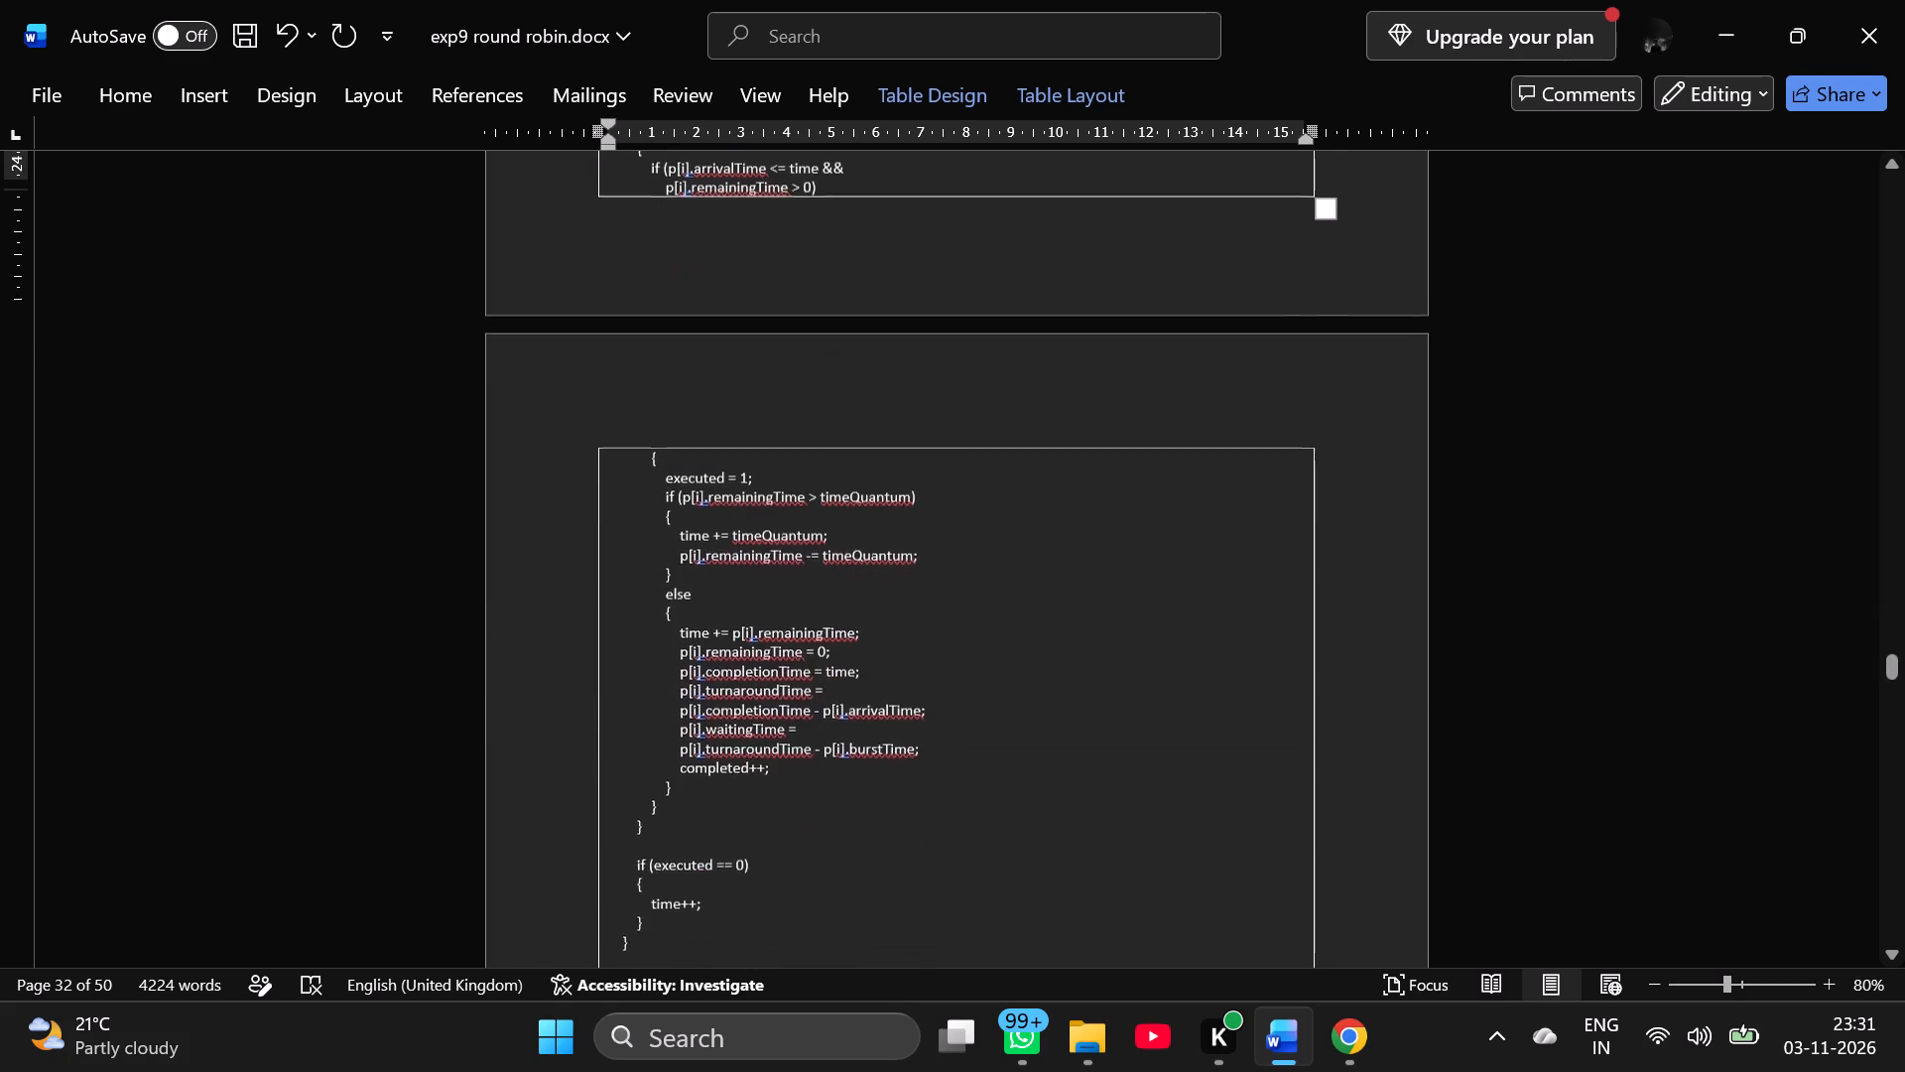
scroll(757, 646, "down", 3)
scroll(757, 646, "up", 2)
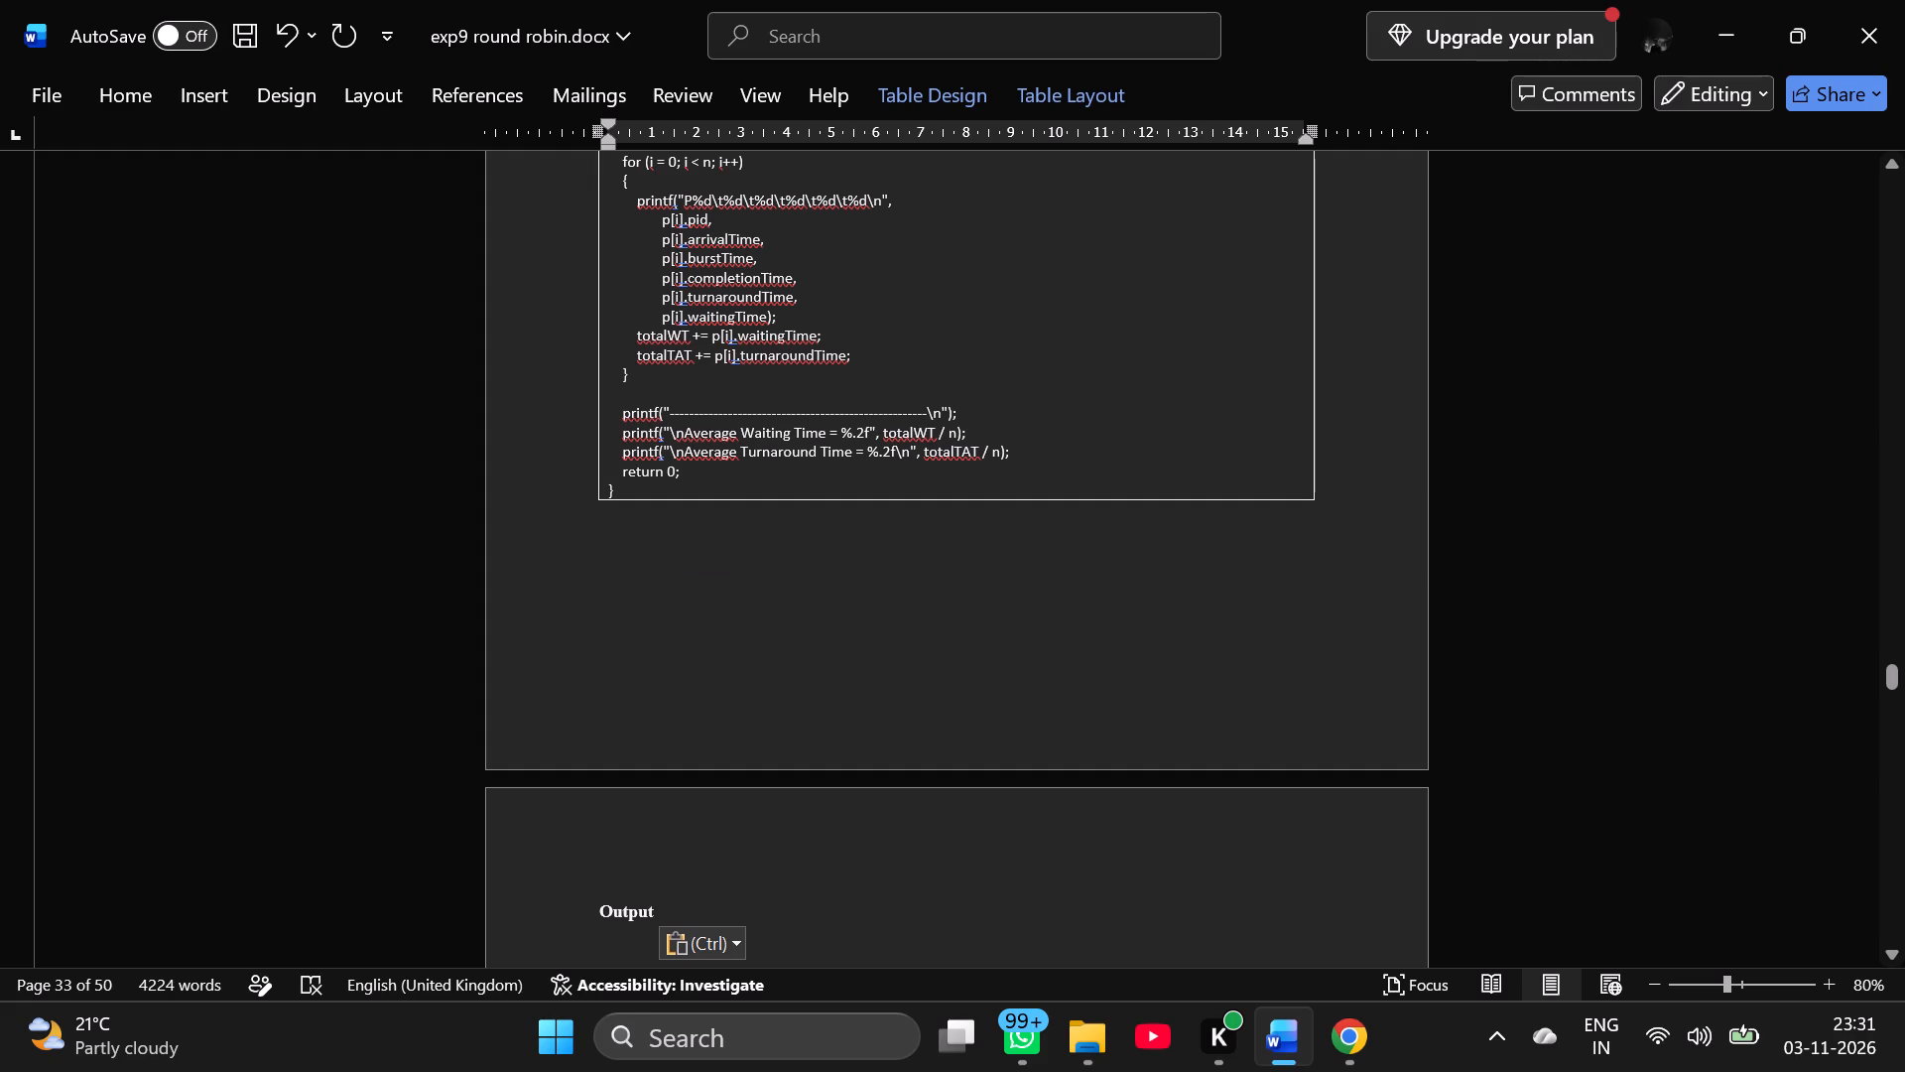
left_click(601, 482)
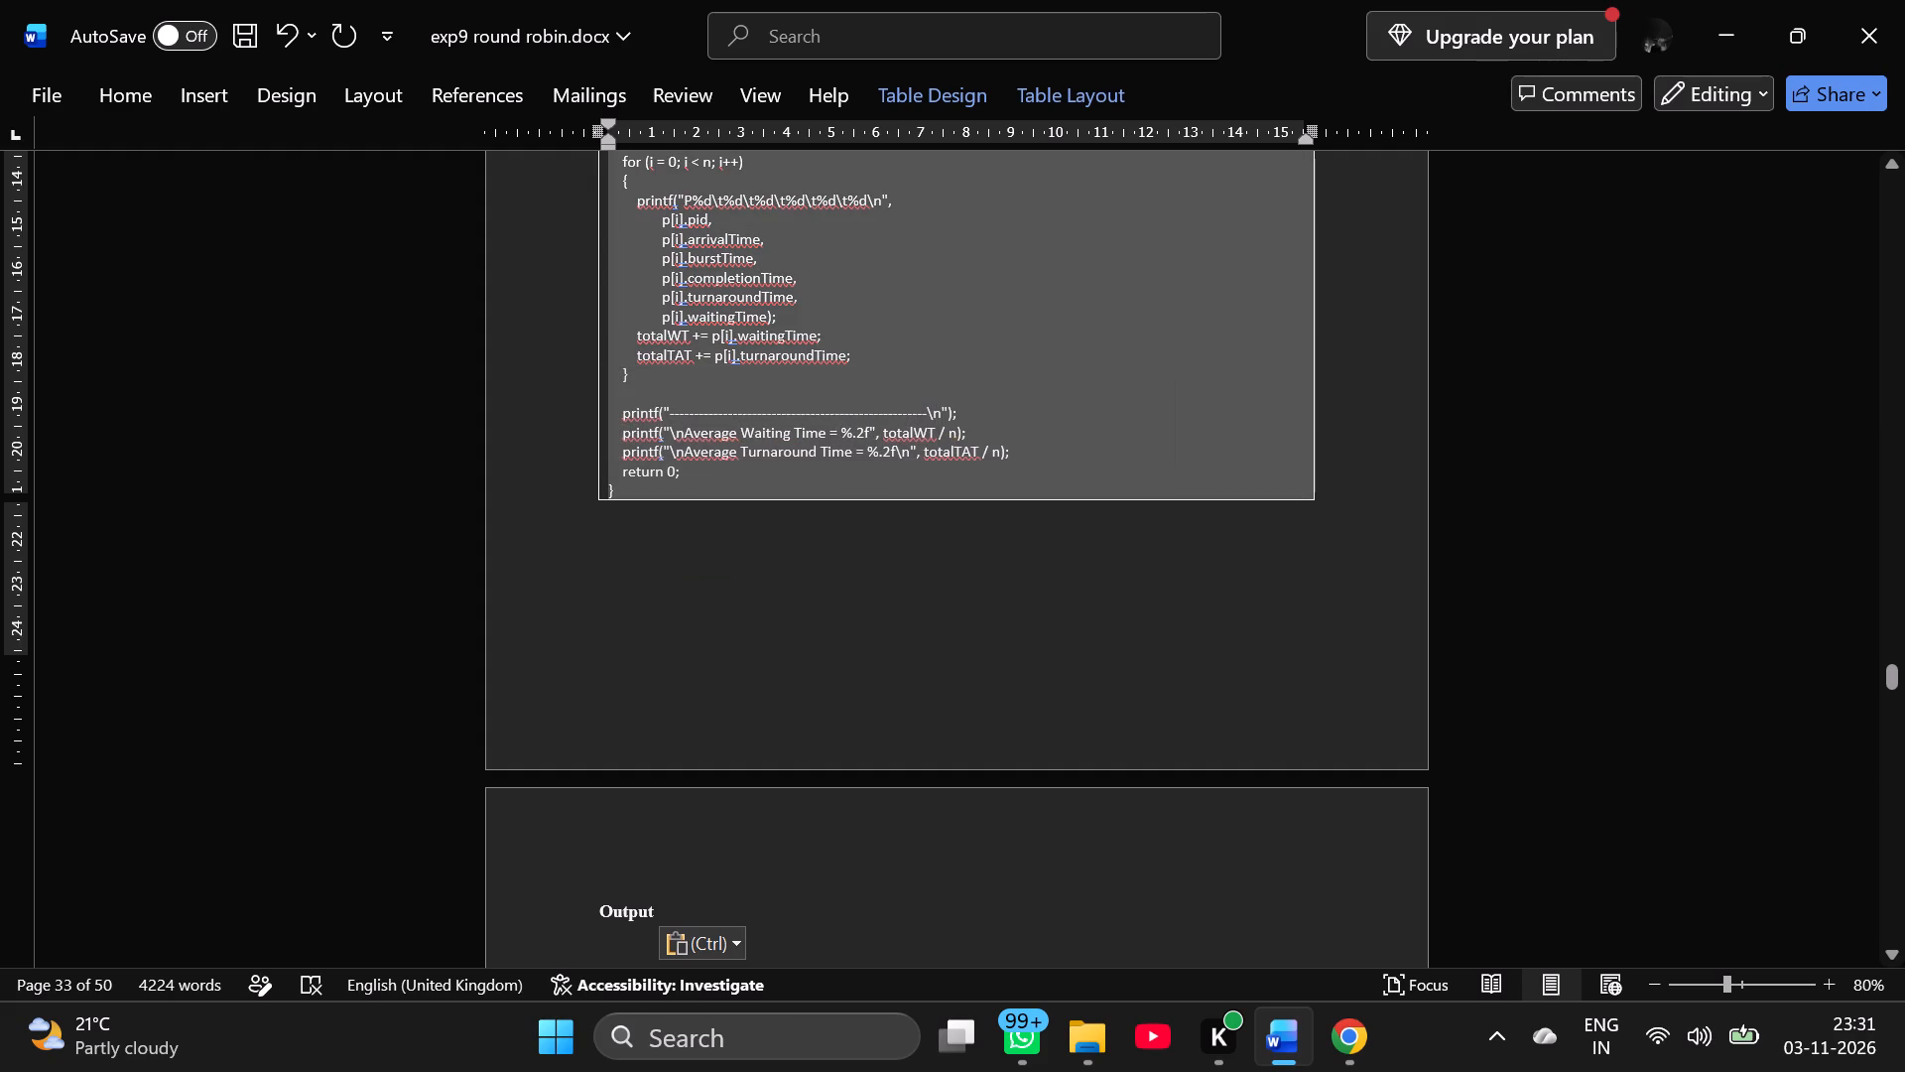
left_click(153, 105)
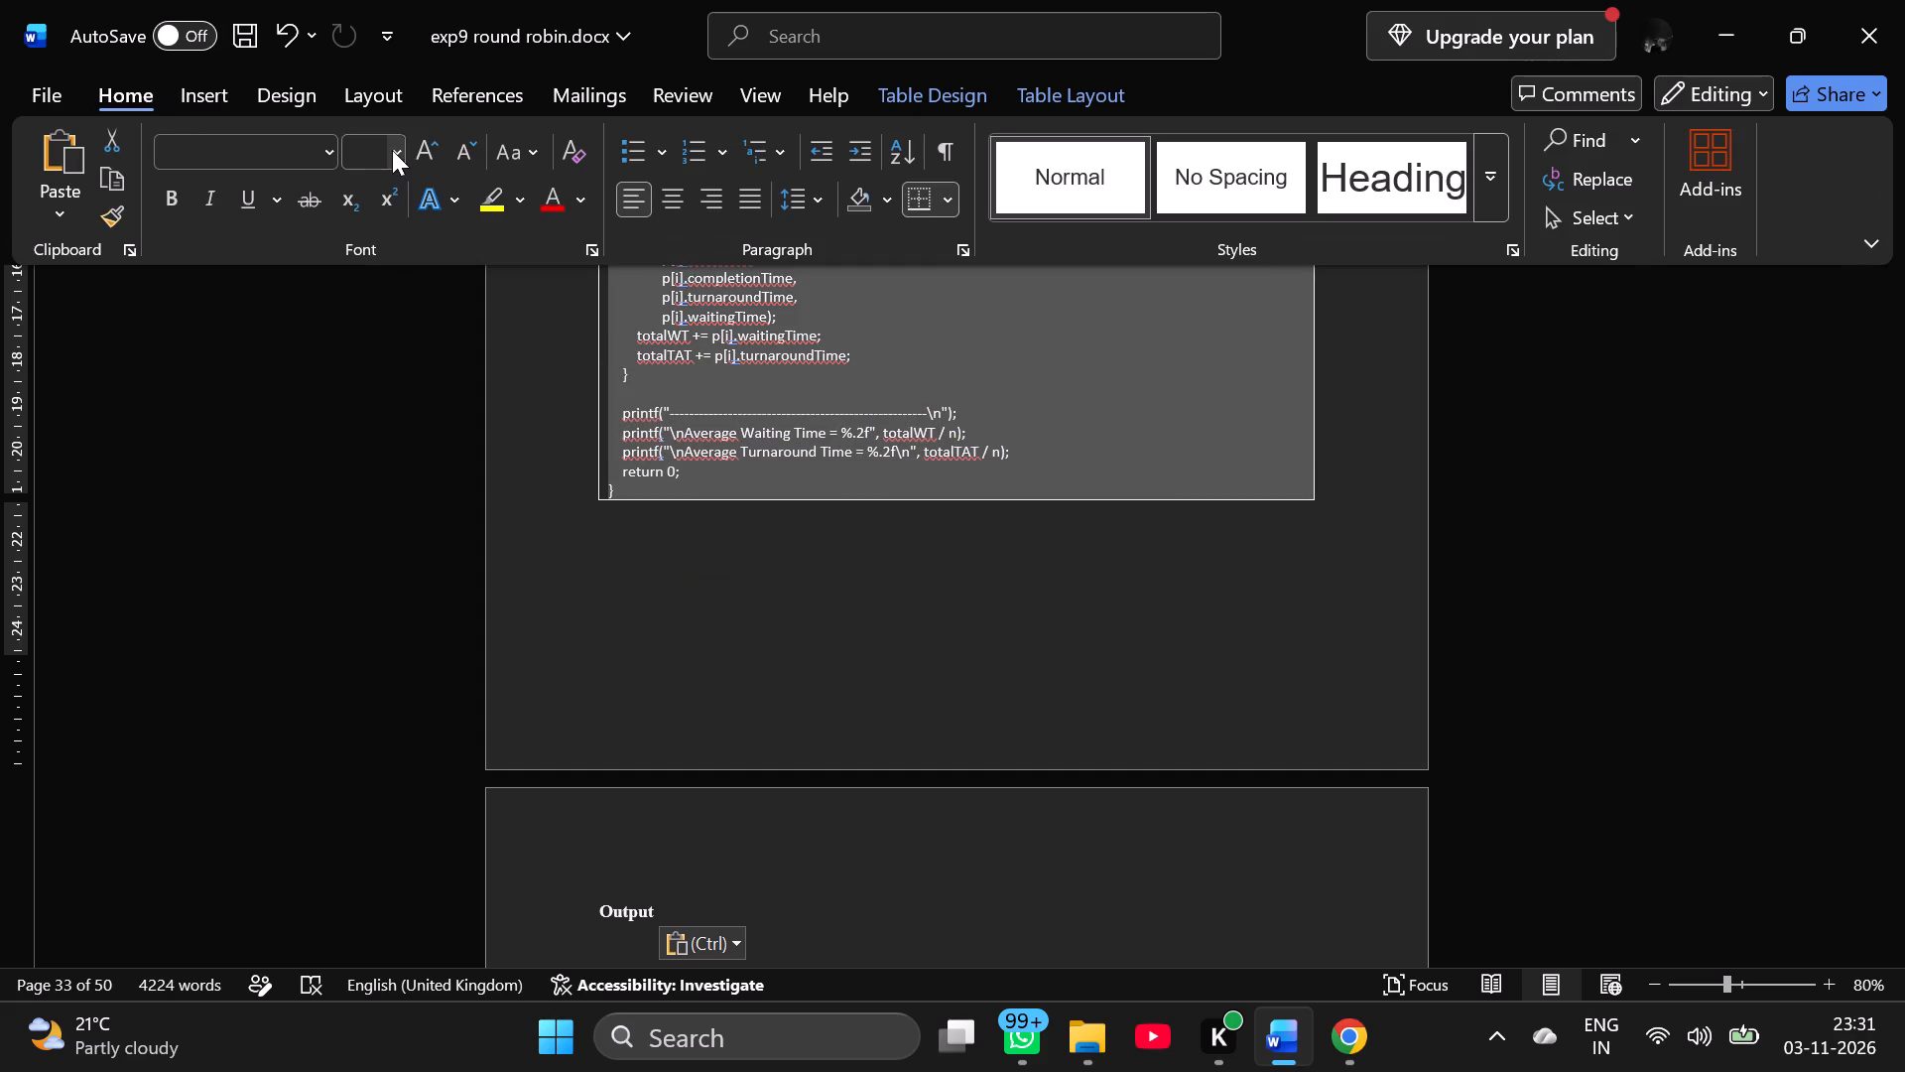
left_click(392, 150)
left_click(376, 249)
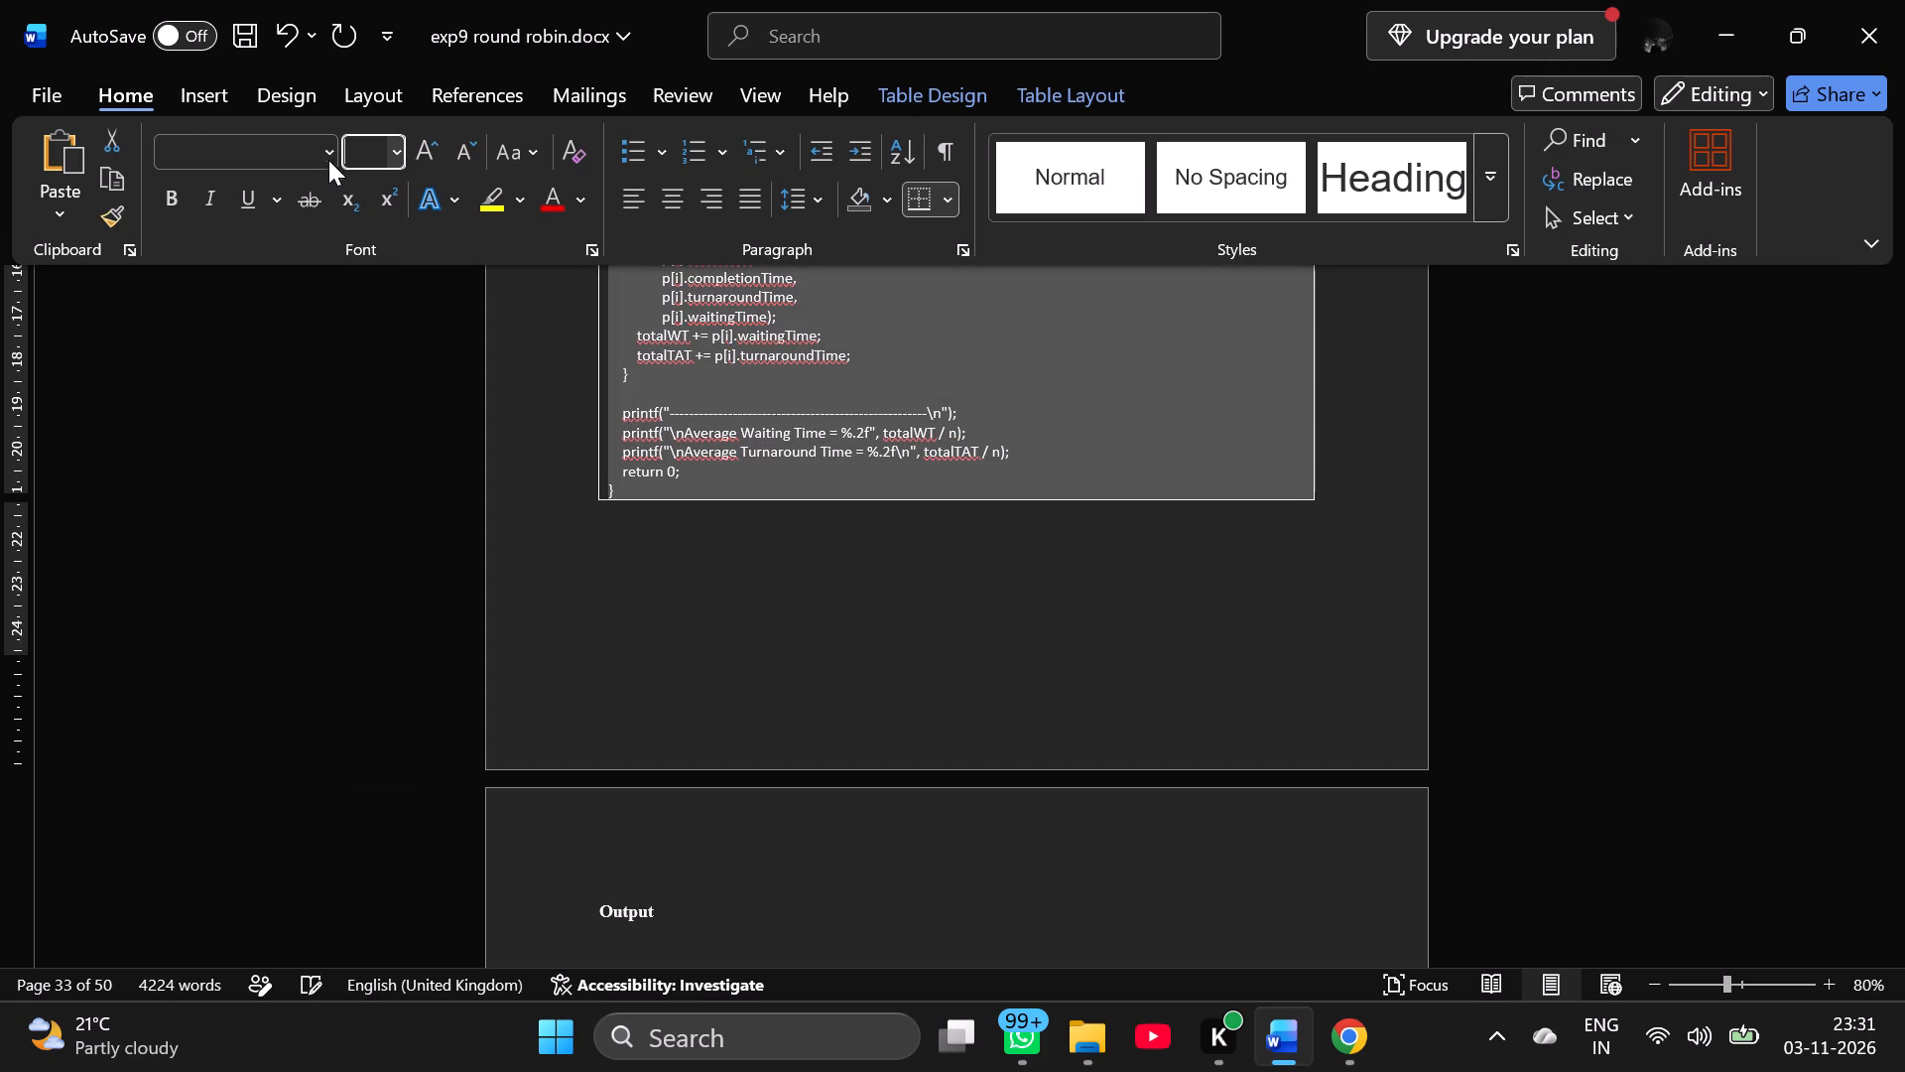
left_click(322, 147)
left_click(242, 350)
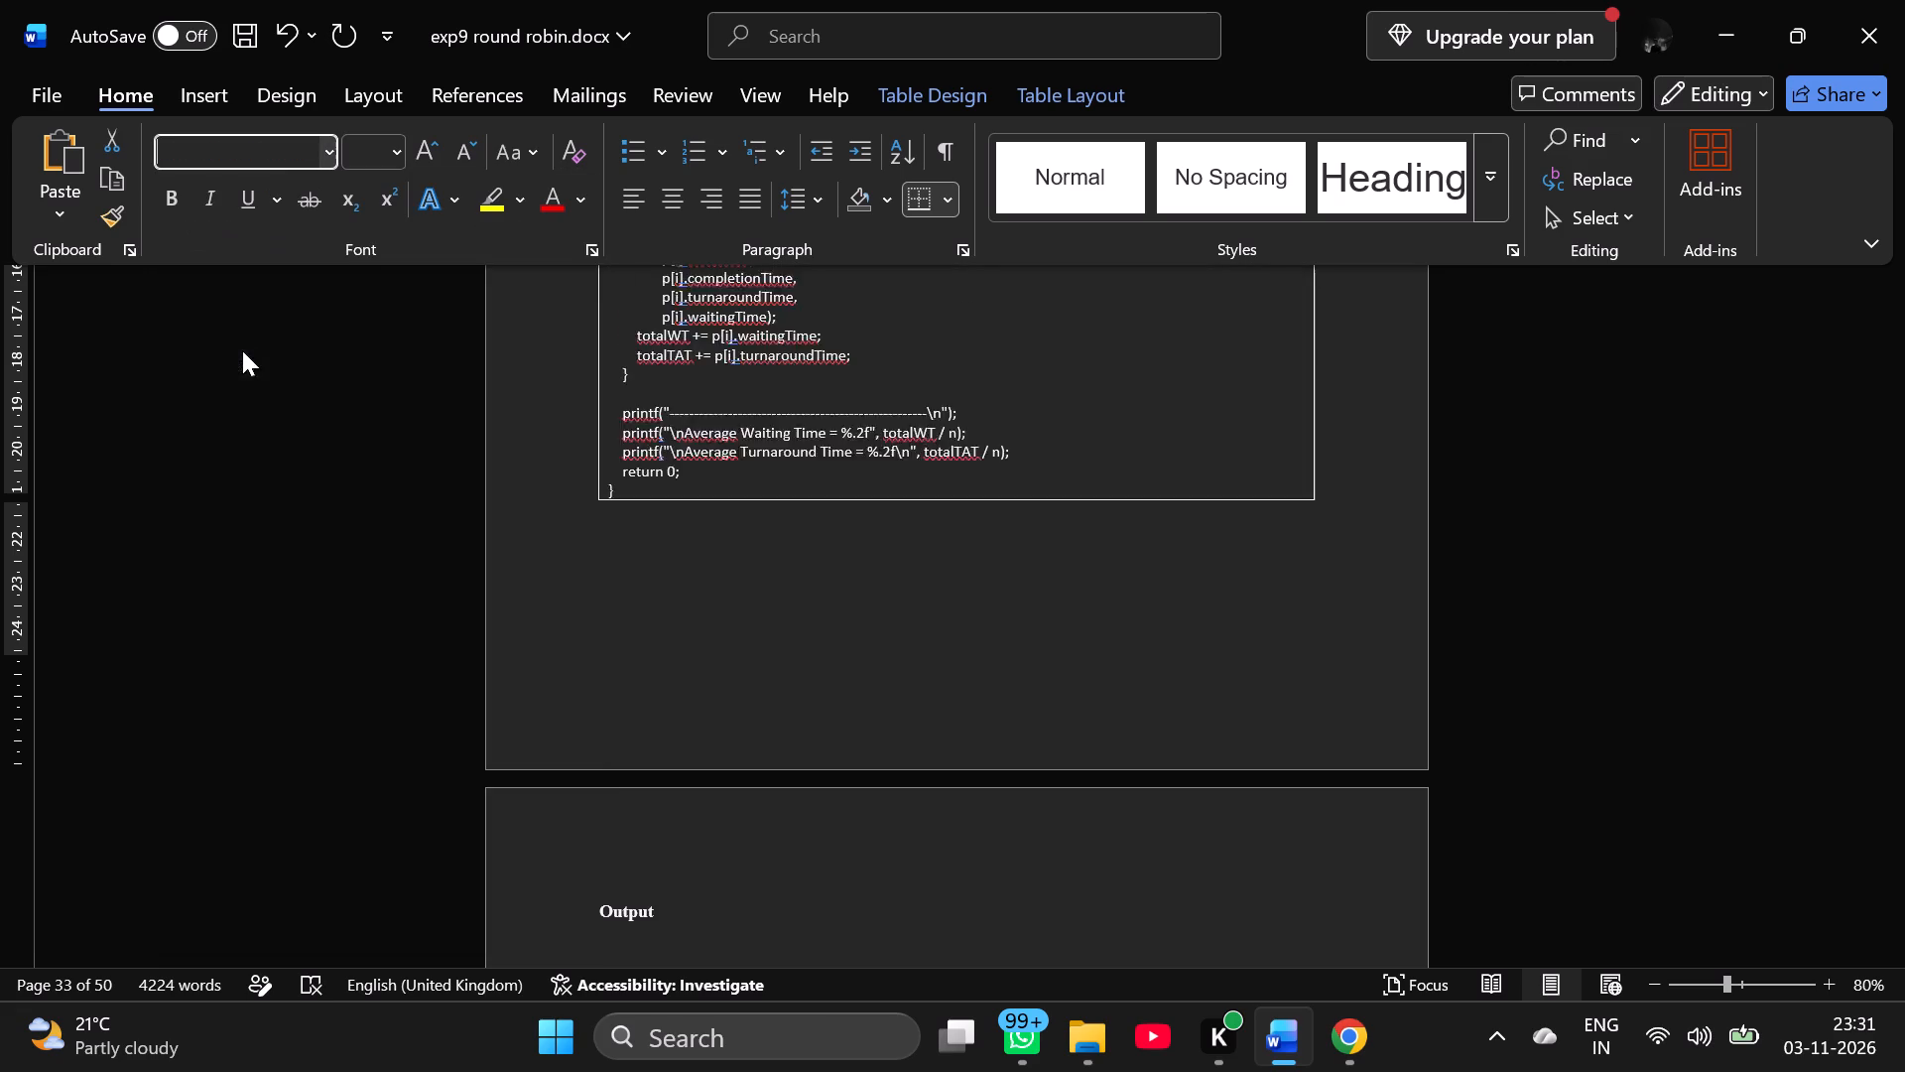
left_click(723, 499)
left_click(723, 499)
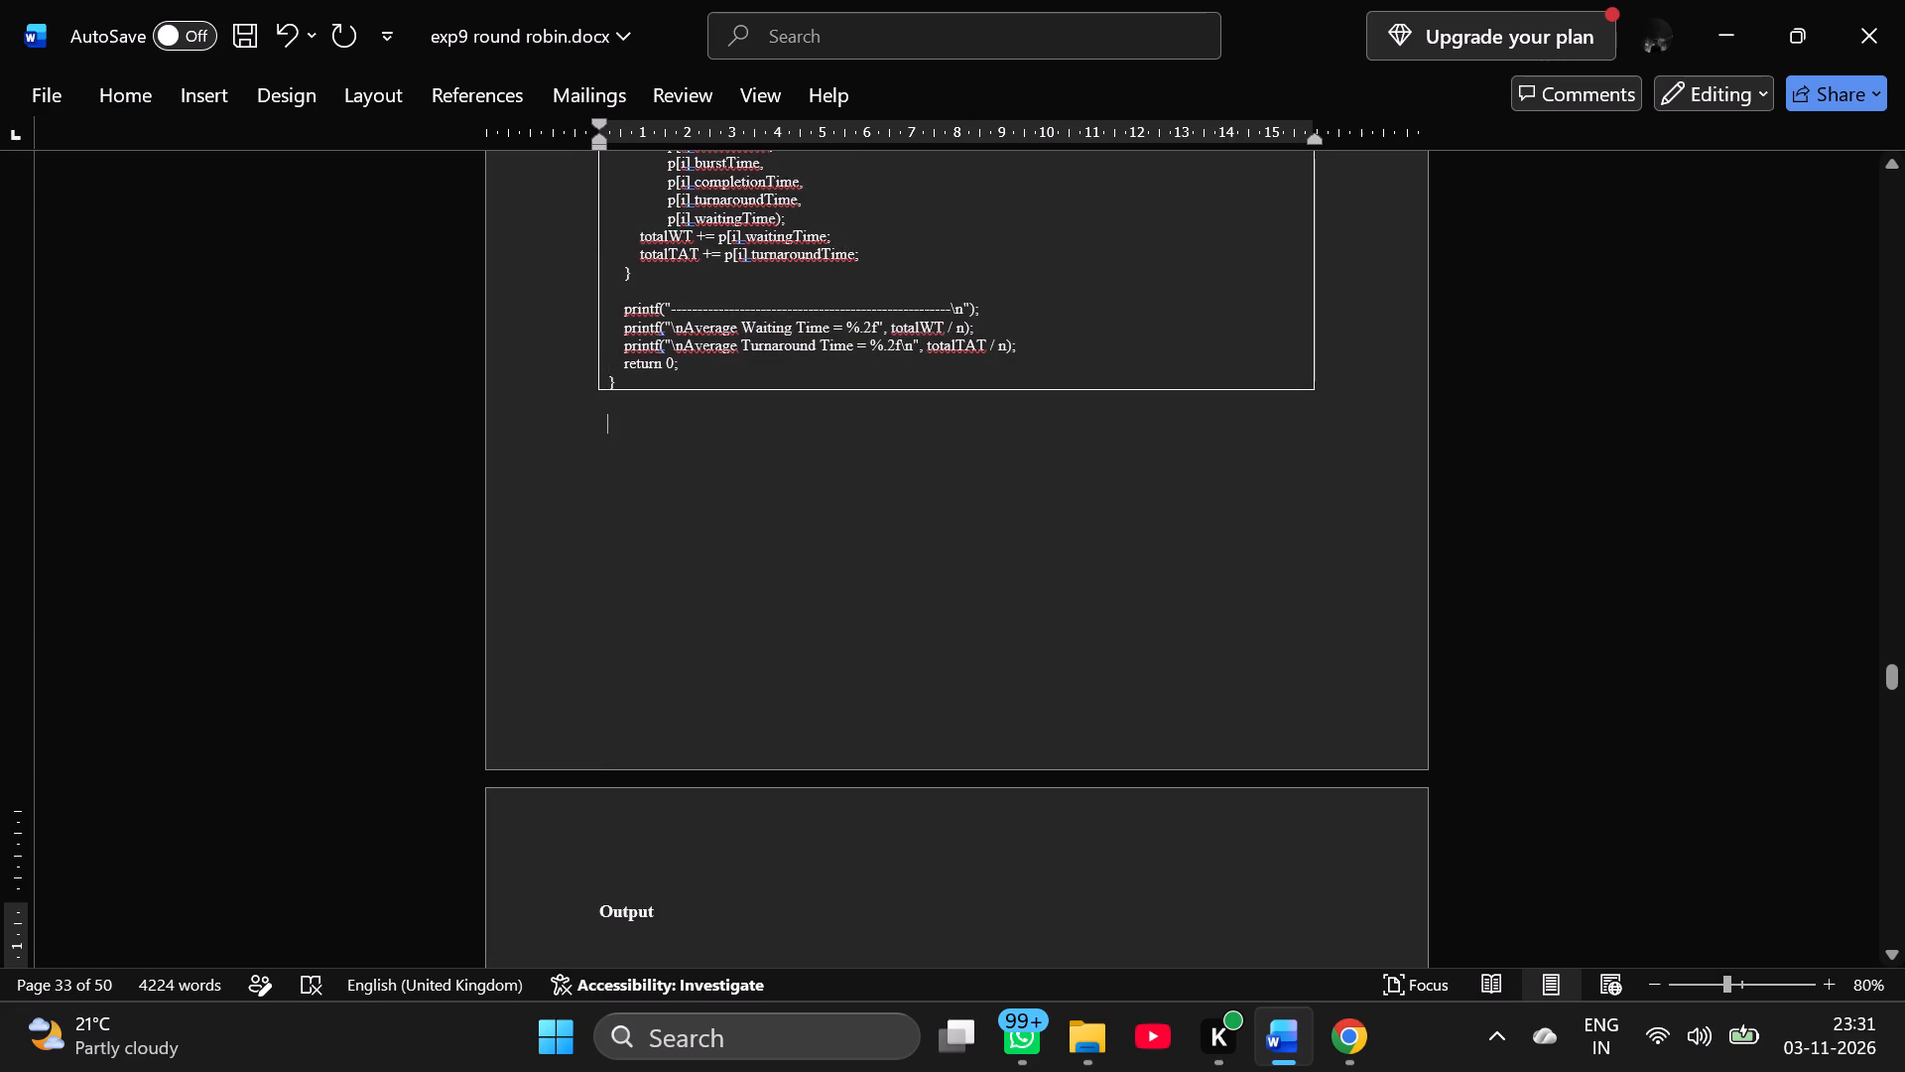
Apply Times New Roman to the boxed program code in the original Round Robin section at the document's start.
scroll(723, 499, "up", 1)
scroll(723, 499, "down", 4)
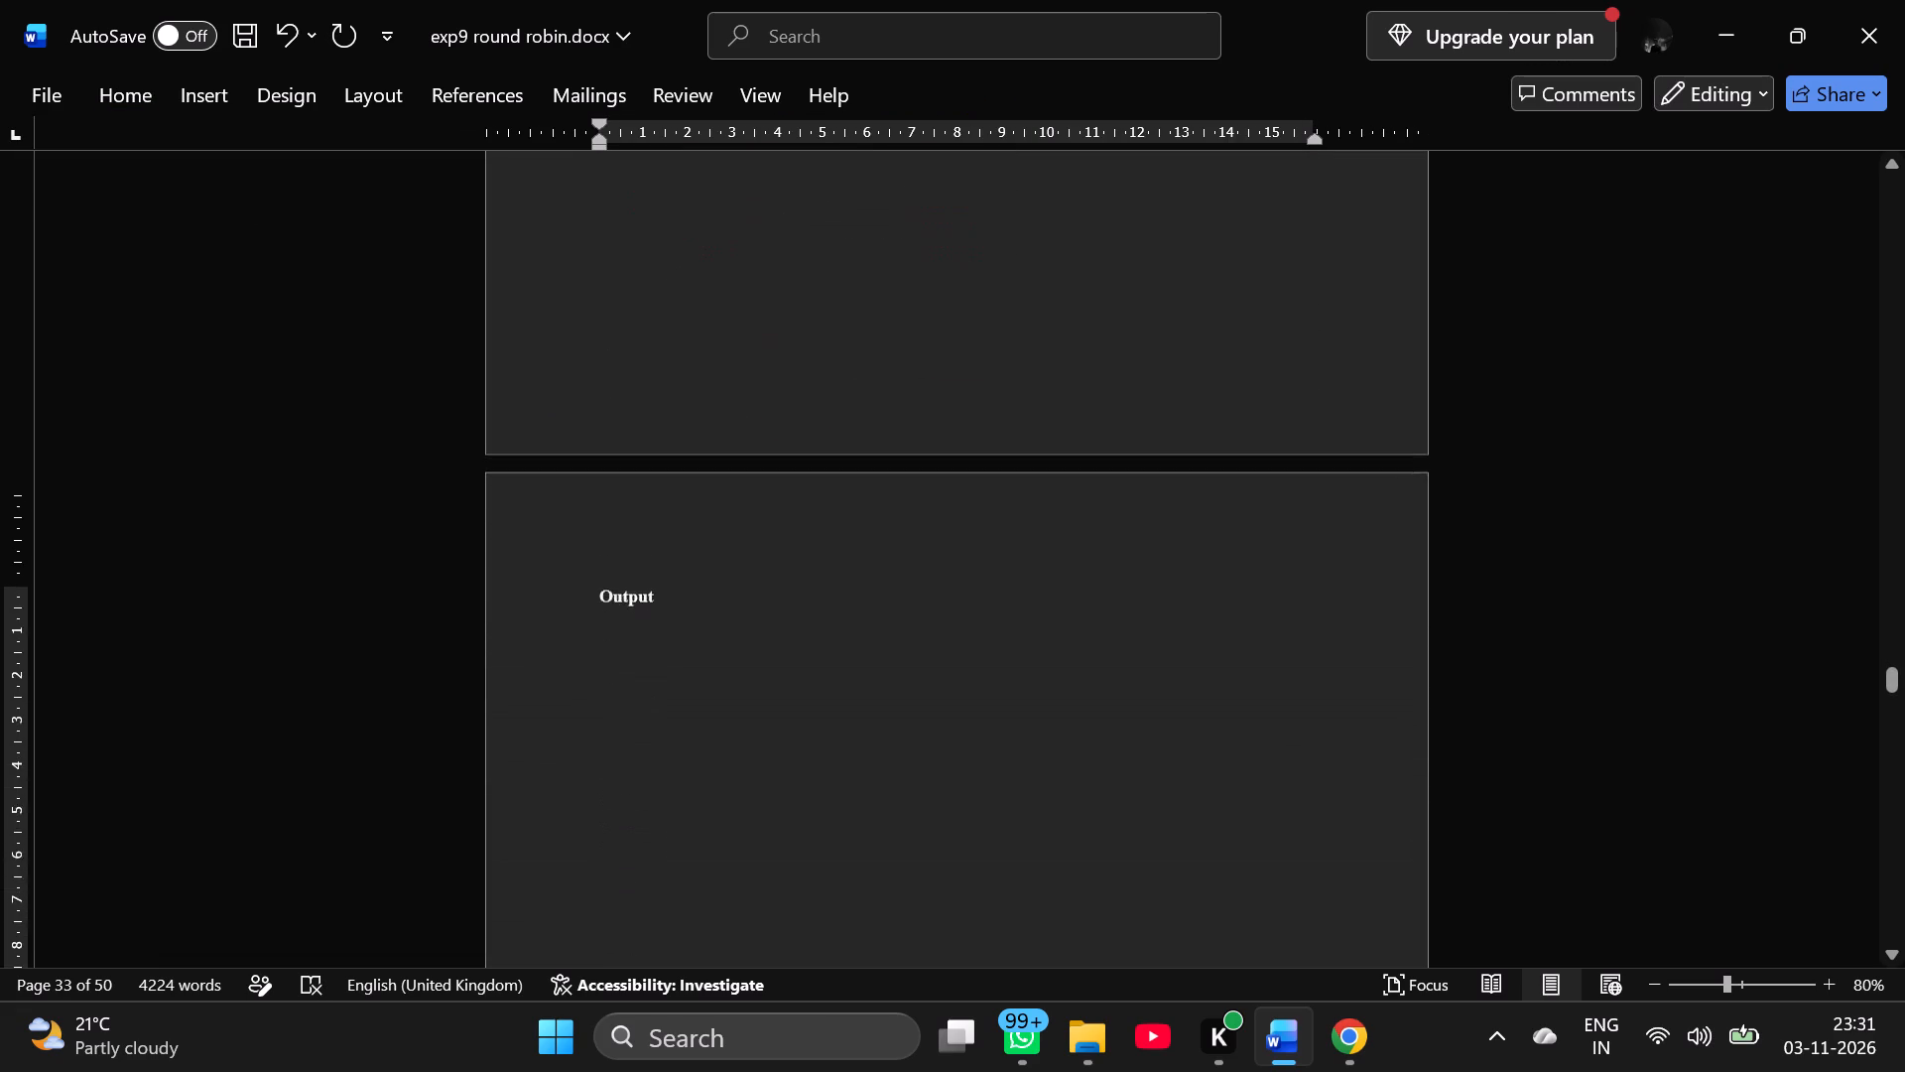
scroll(723, 499, "down", 1)
scroll(723, 499, "up", 6)
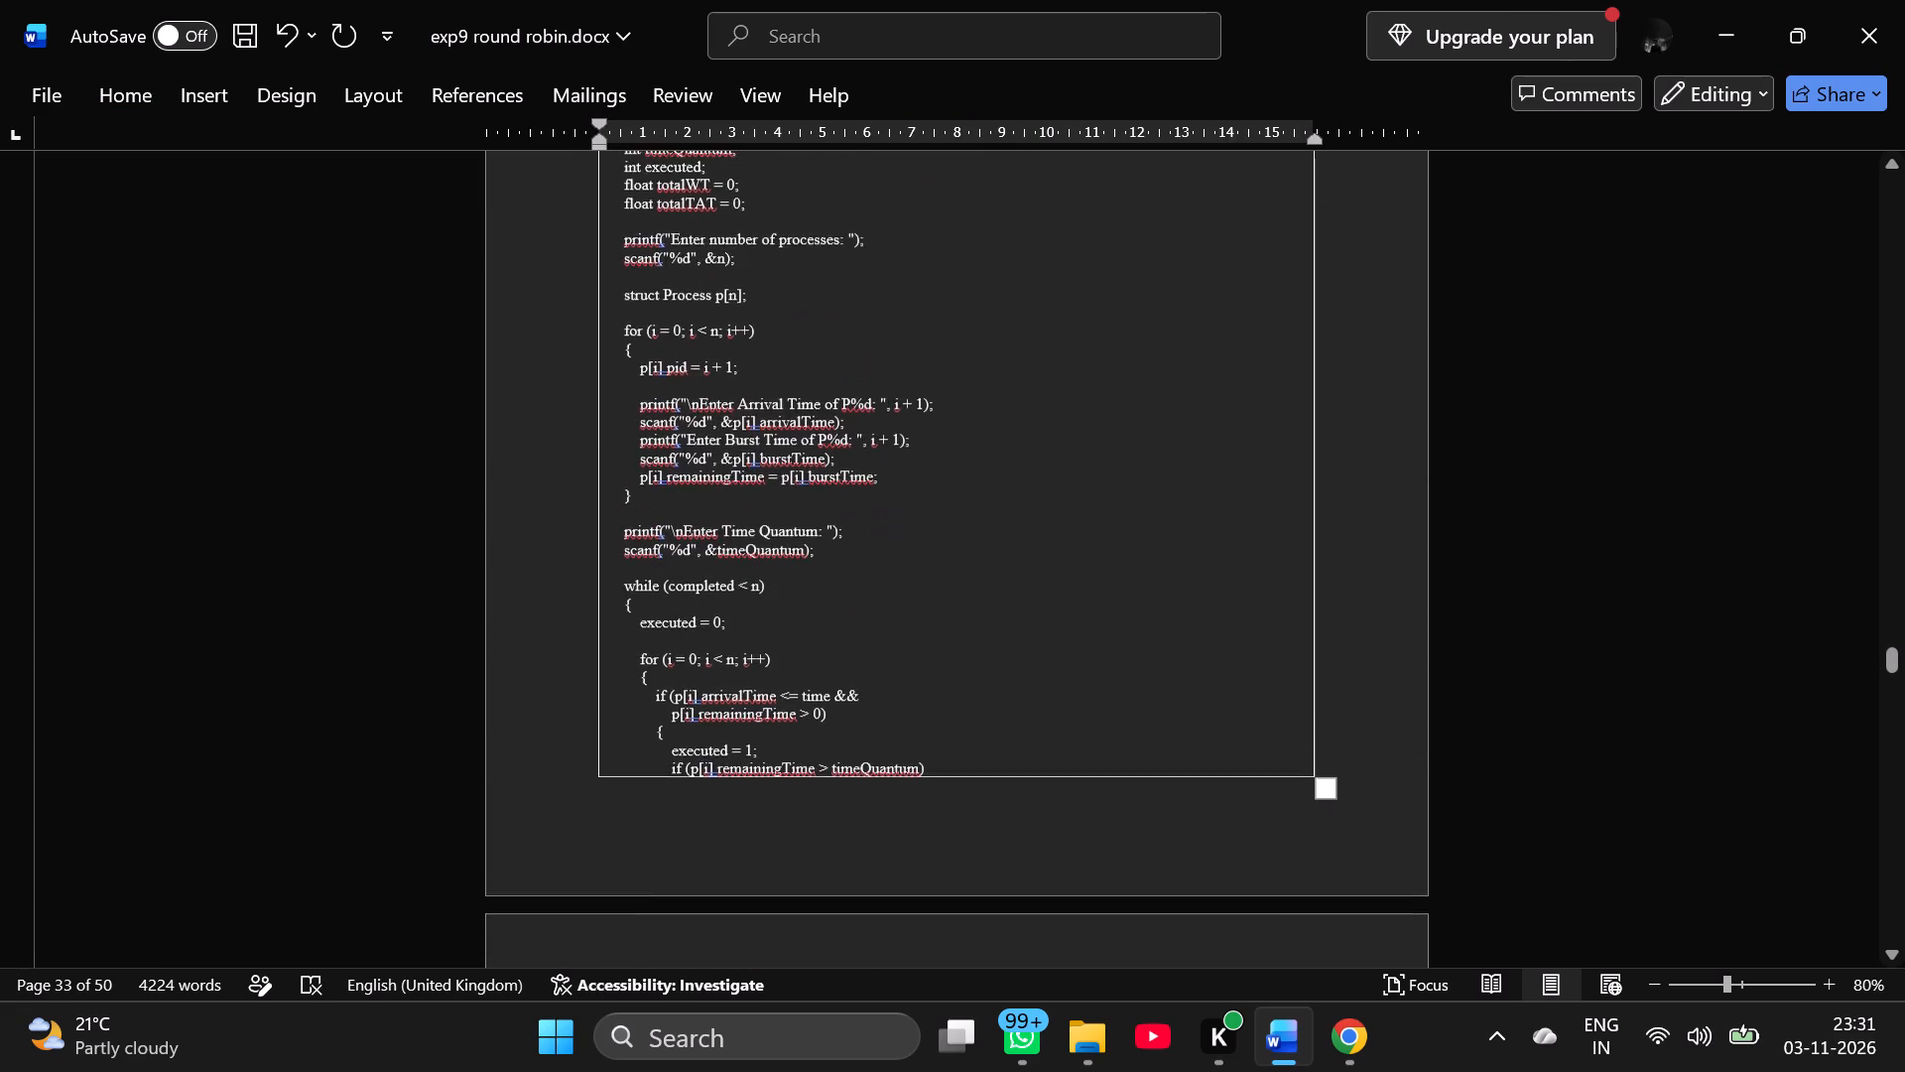
scroll(723, 499, "up", 5)
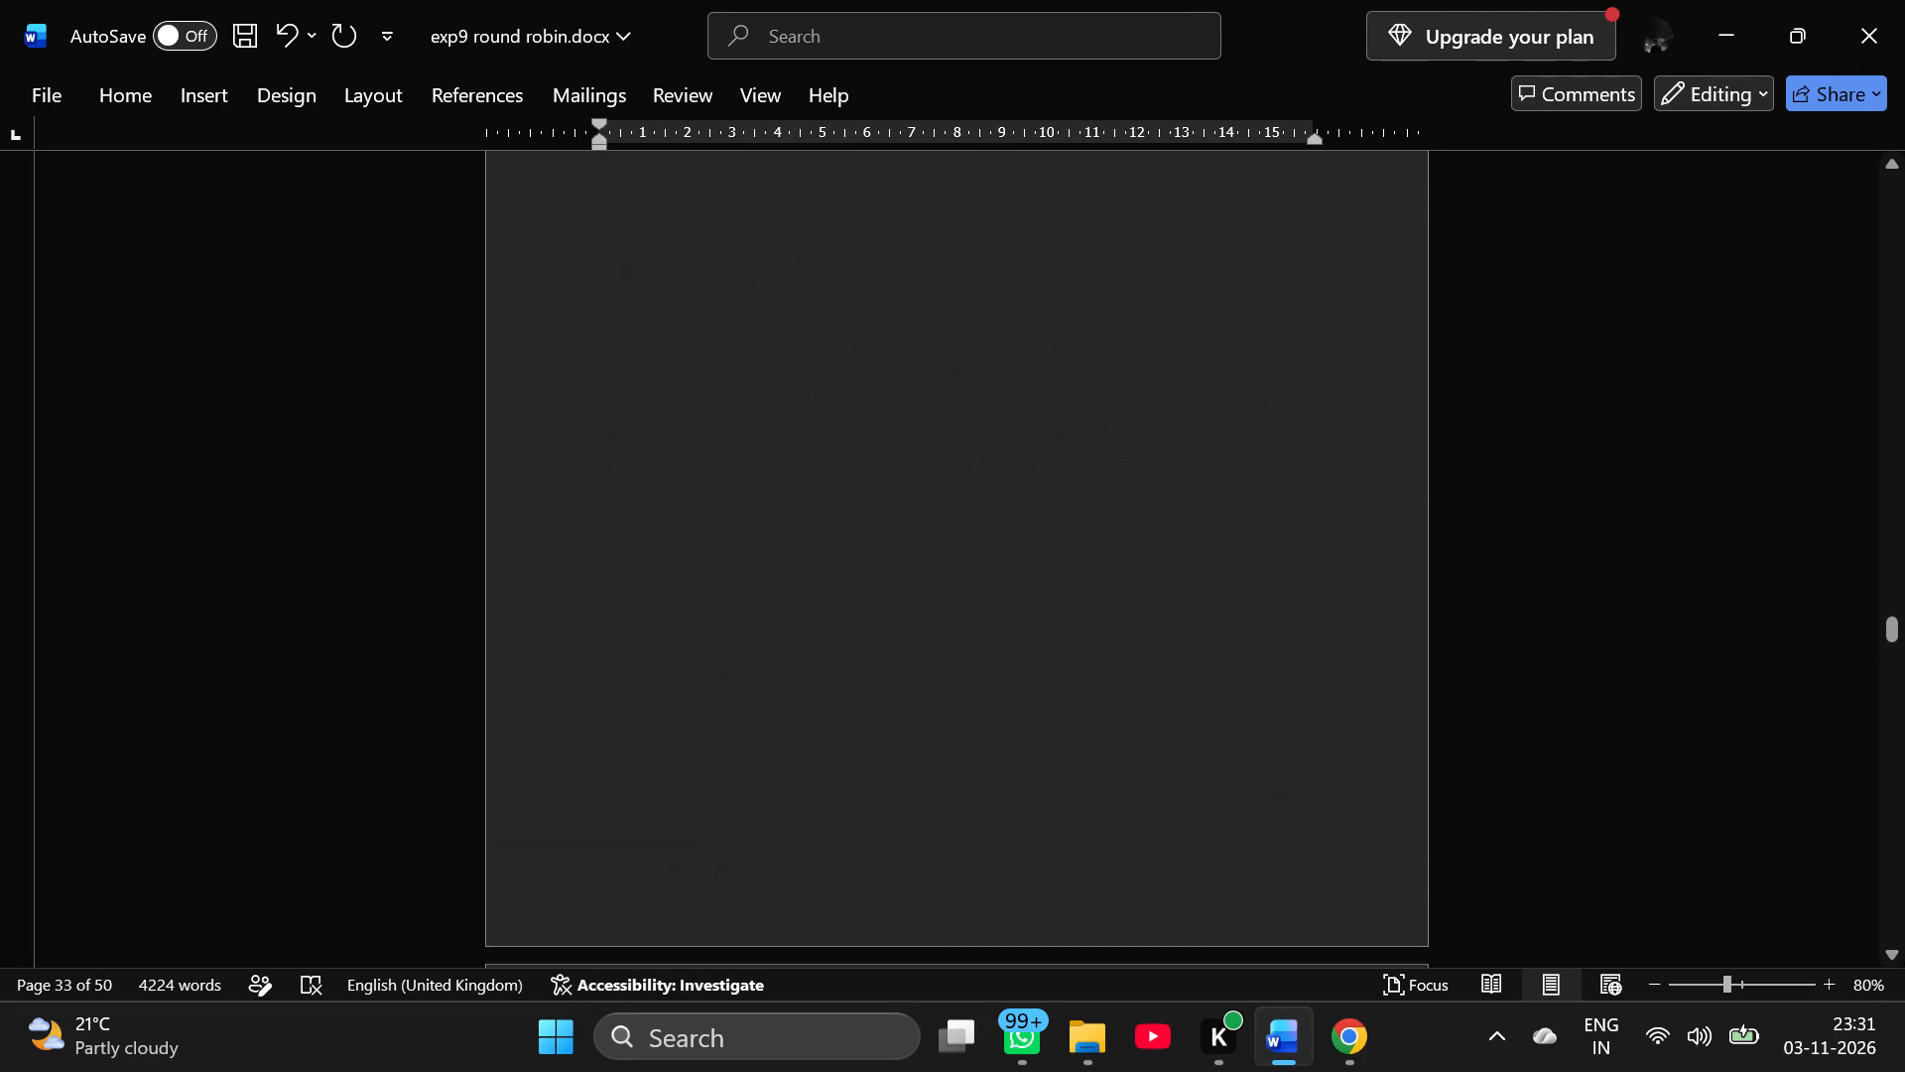
scroll(723, 499, "up", 8)
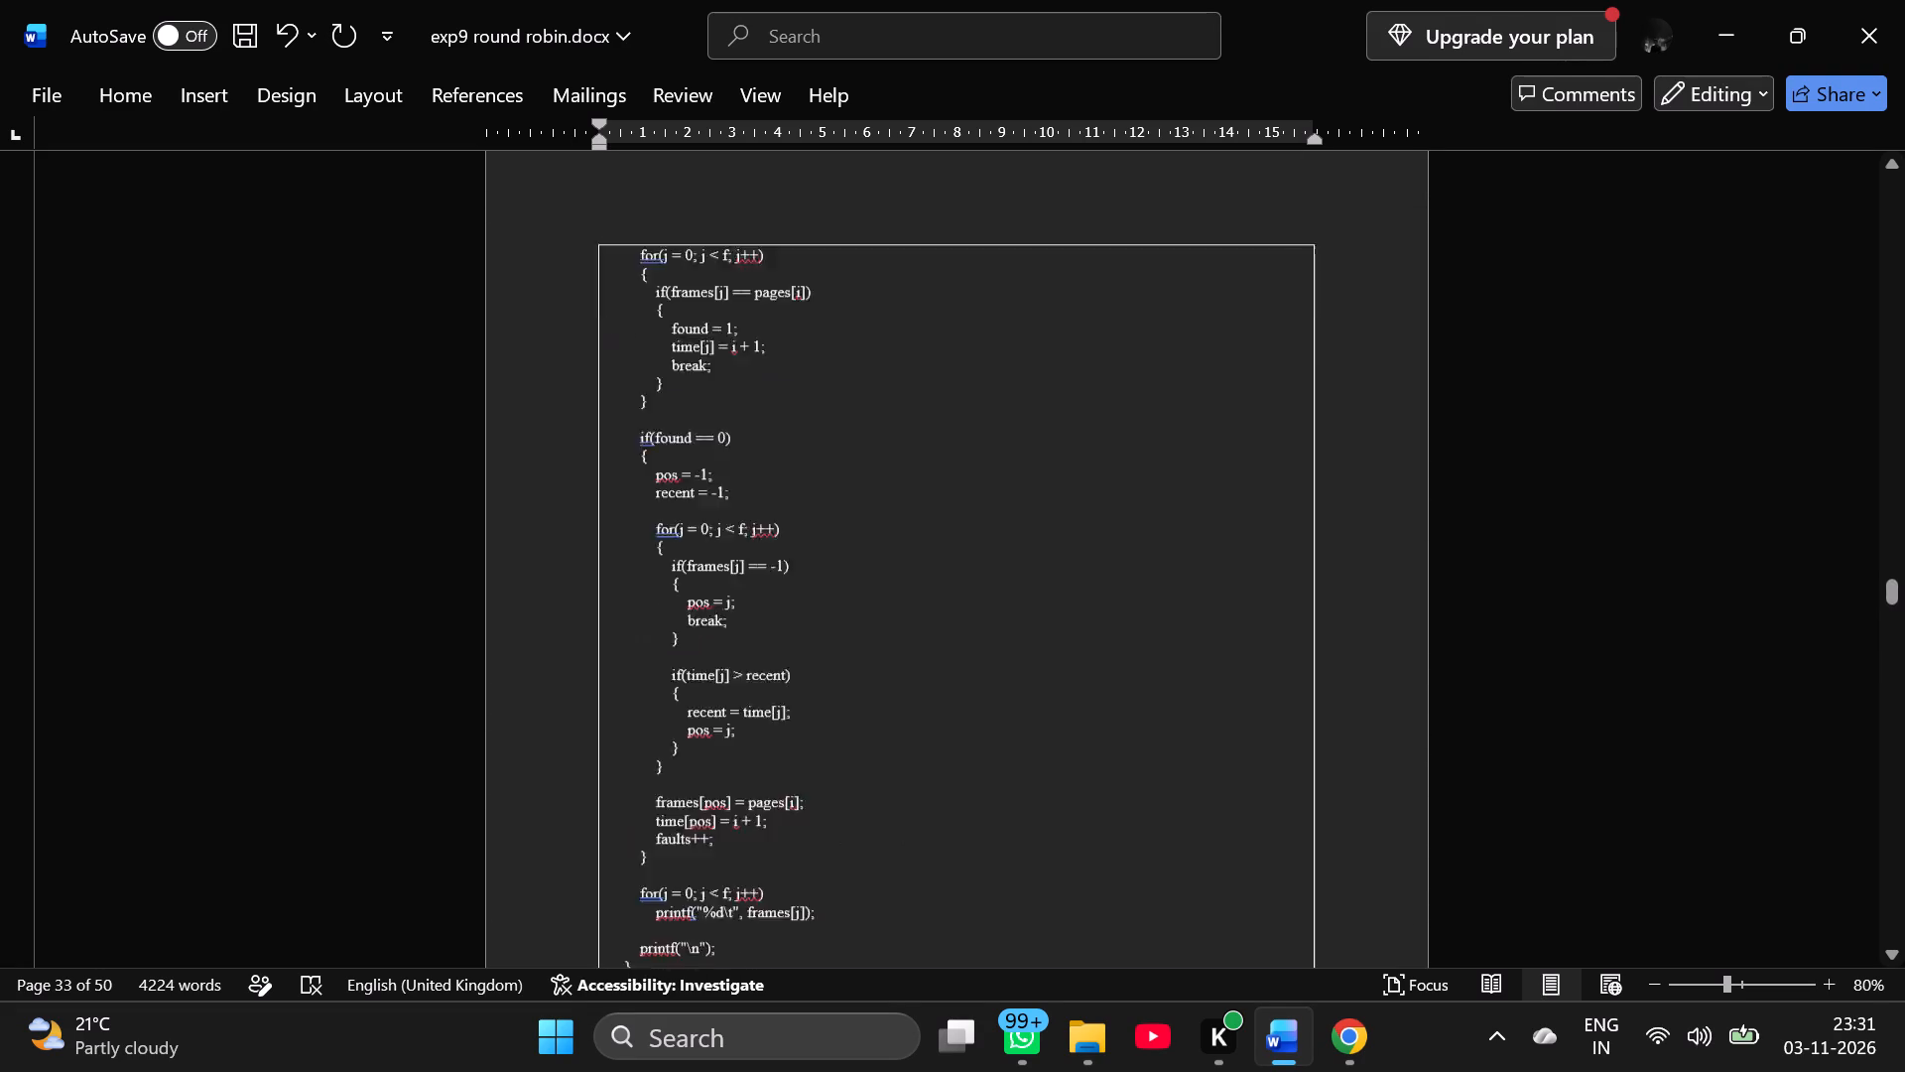
scroll(723, 499, "up", 15)
scroll(723, 499, "down", 2)
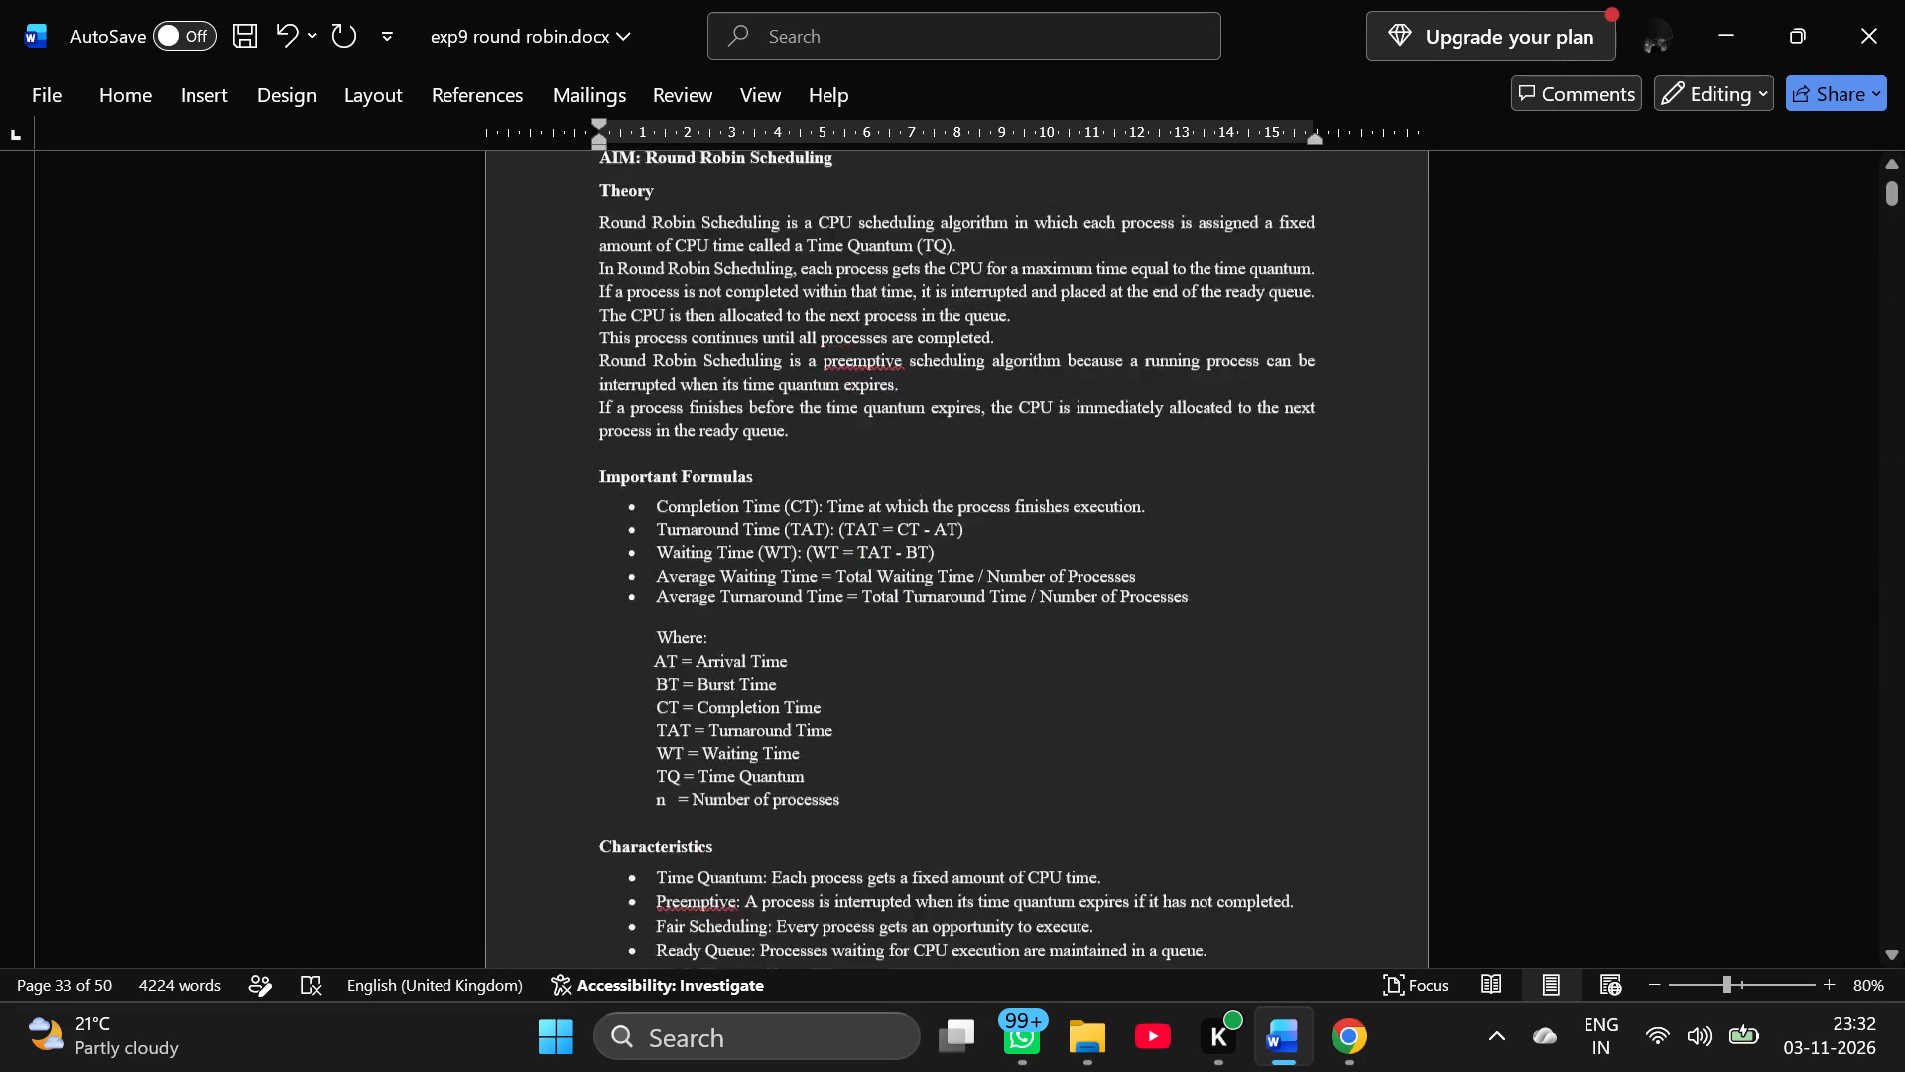
scroll(723, 499, "down", 4)
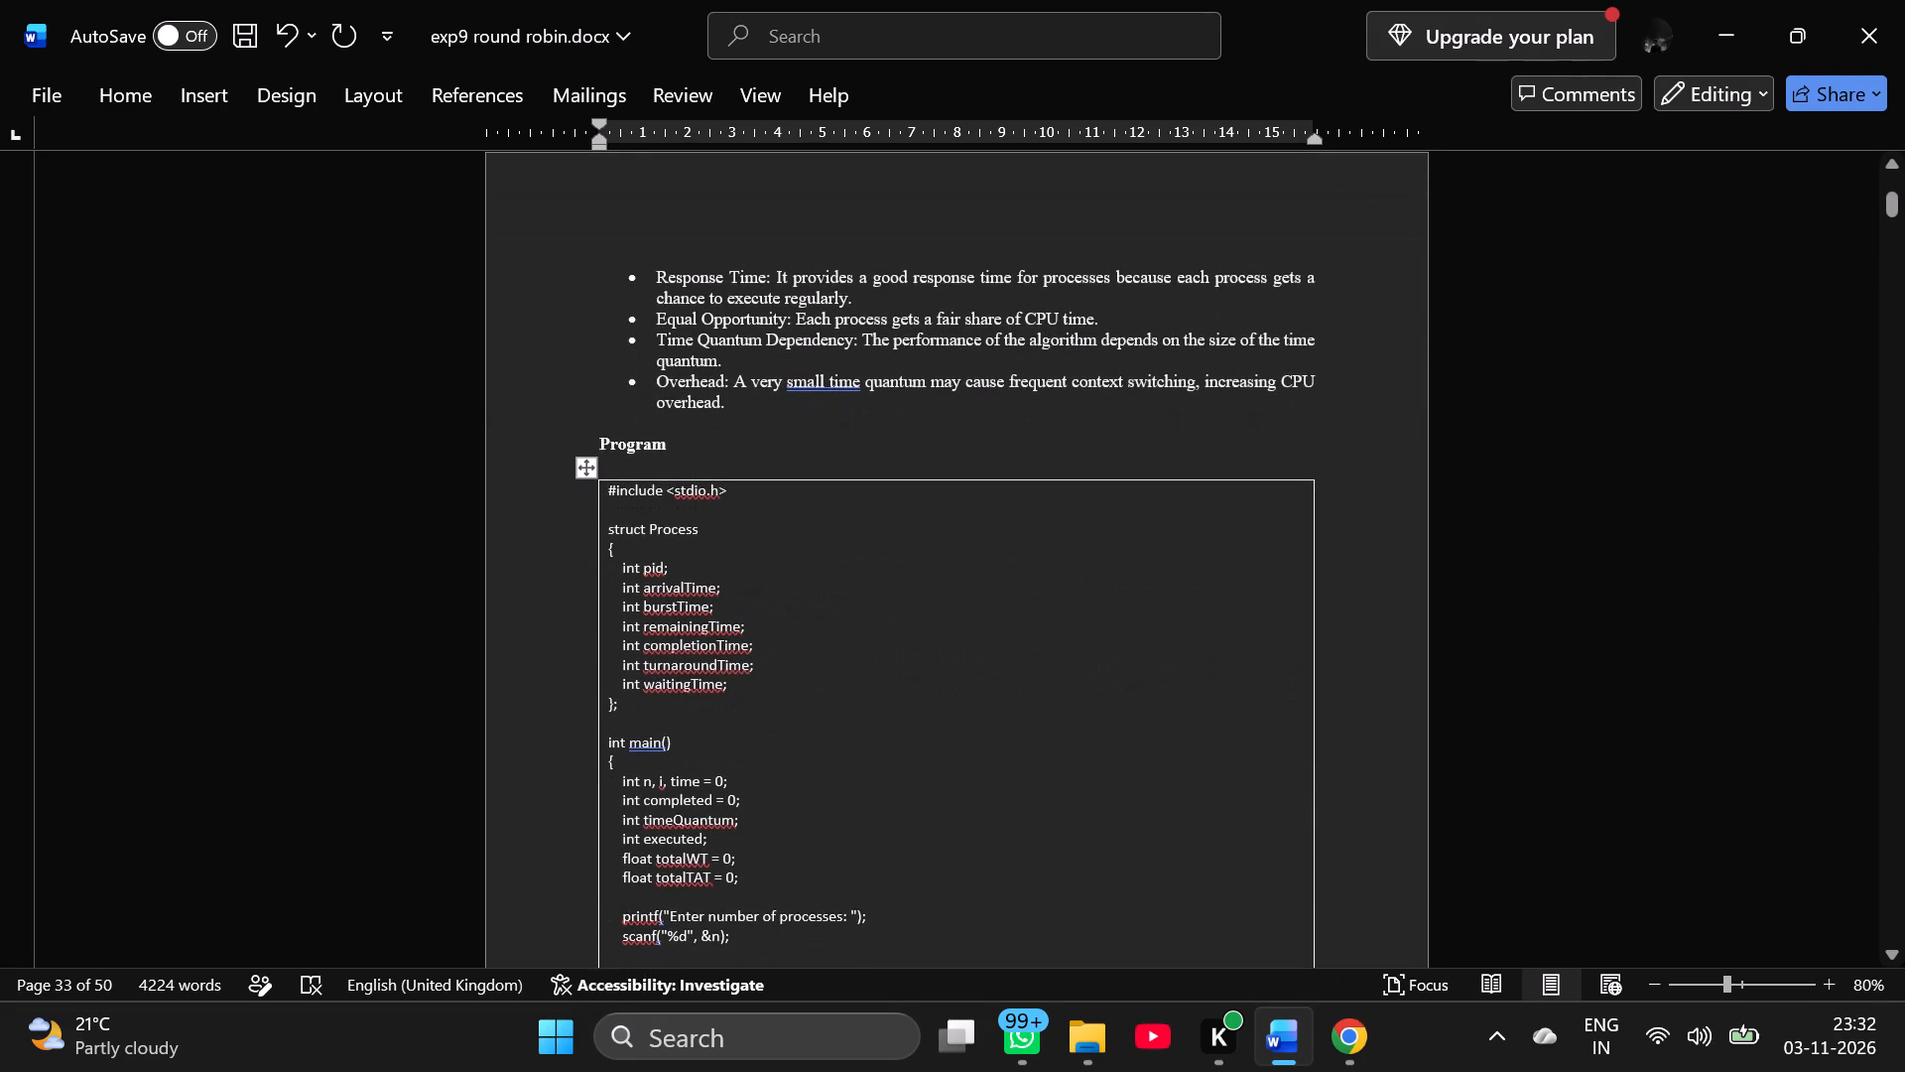
scroll(743, 470, "down", 5)
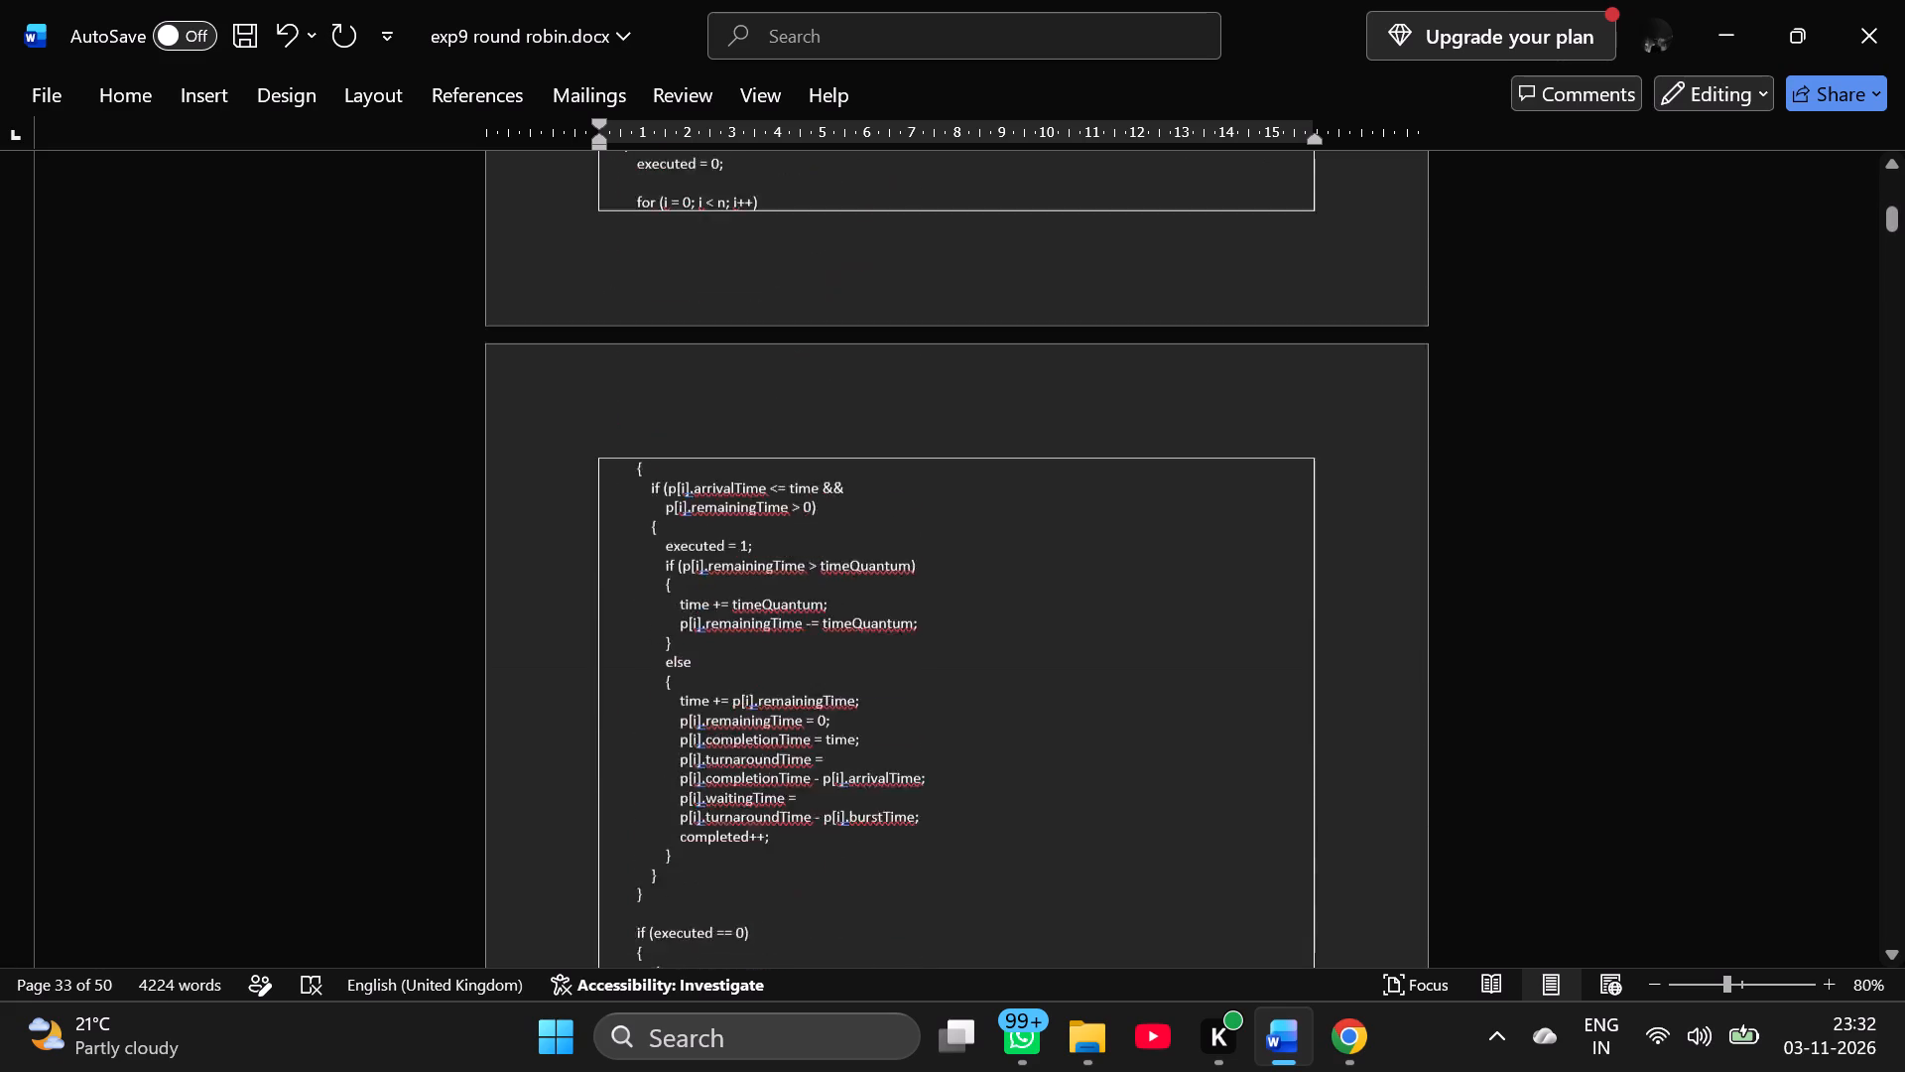
scroll(743, 470, "down", 1)
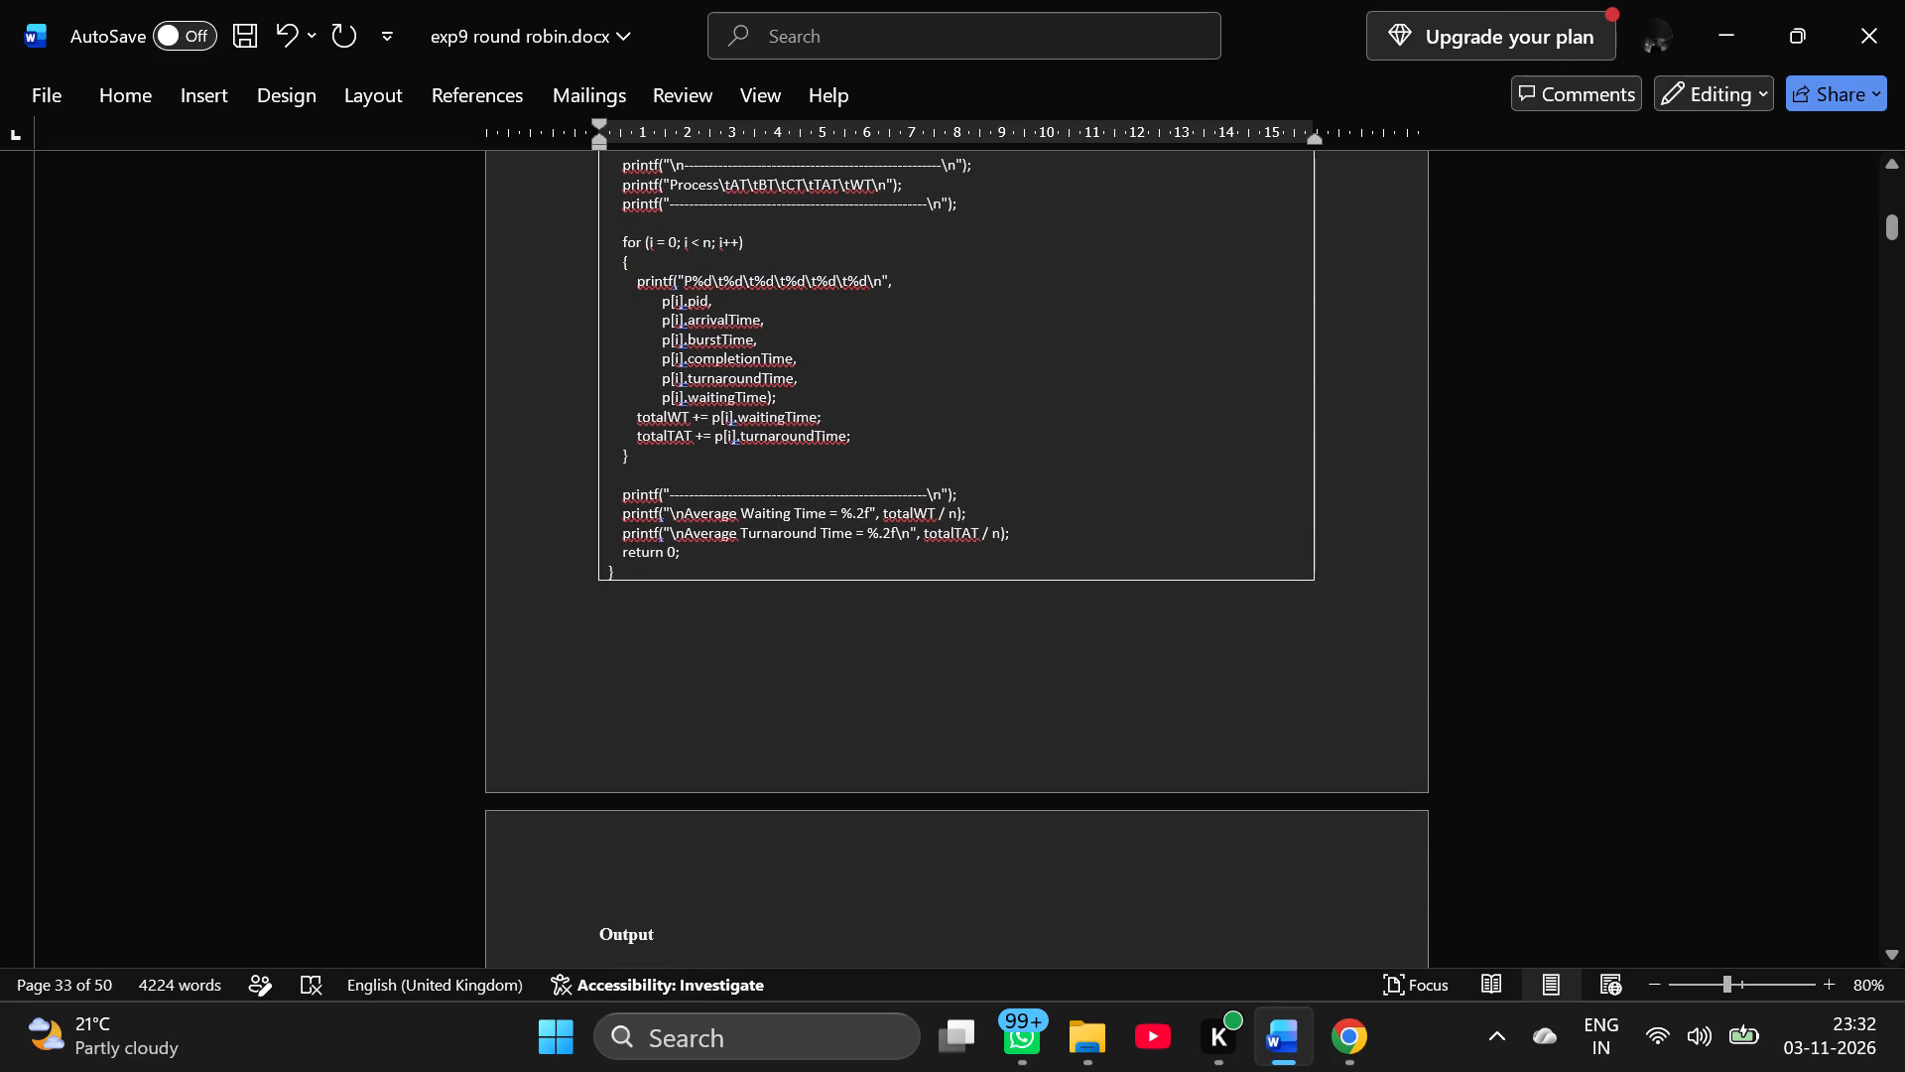
left_click(601, 558)
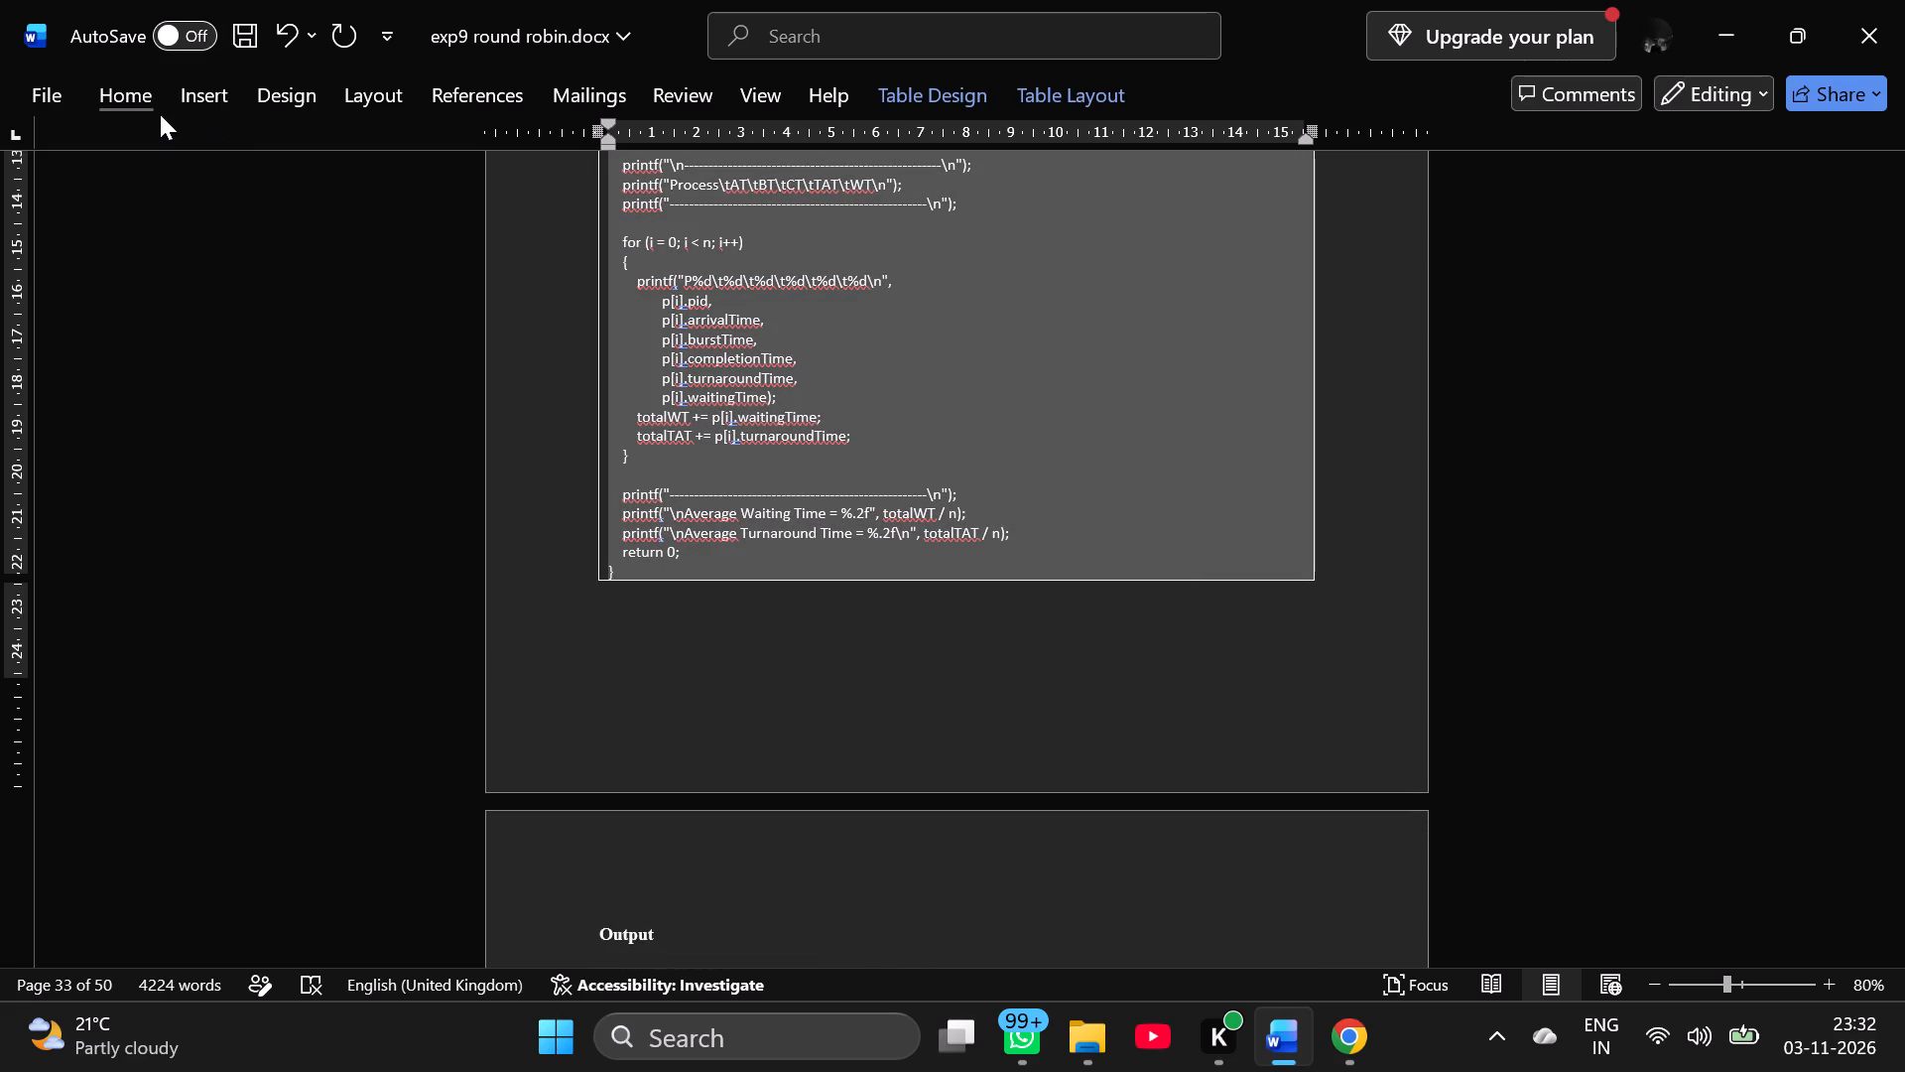
left_click(160, 114)
left_click(331, 169)
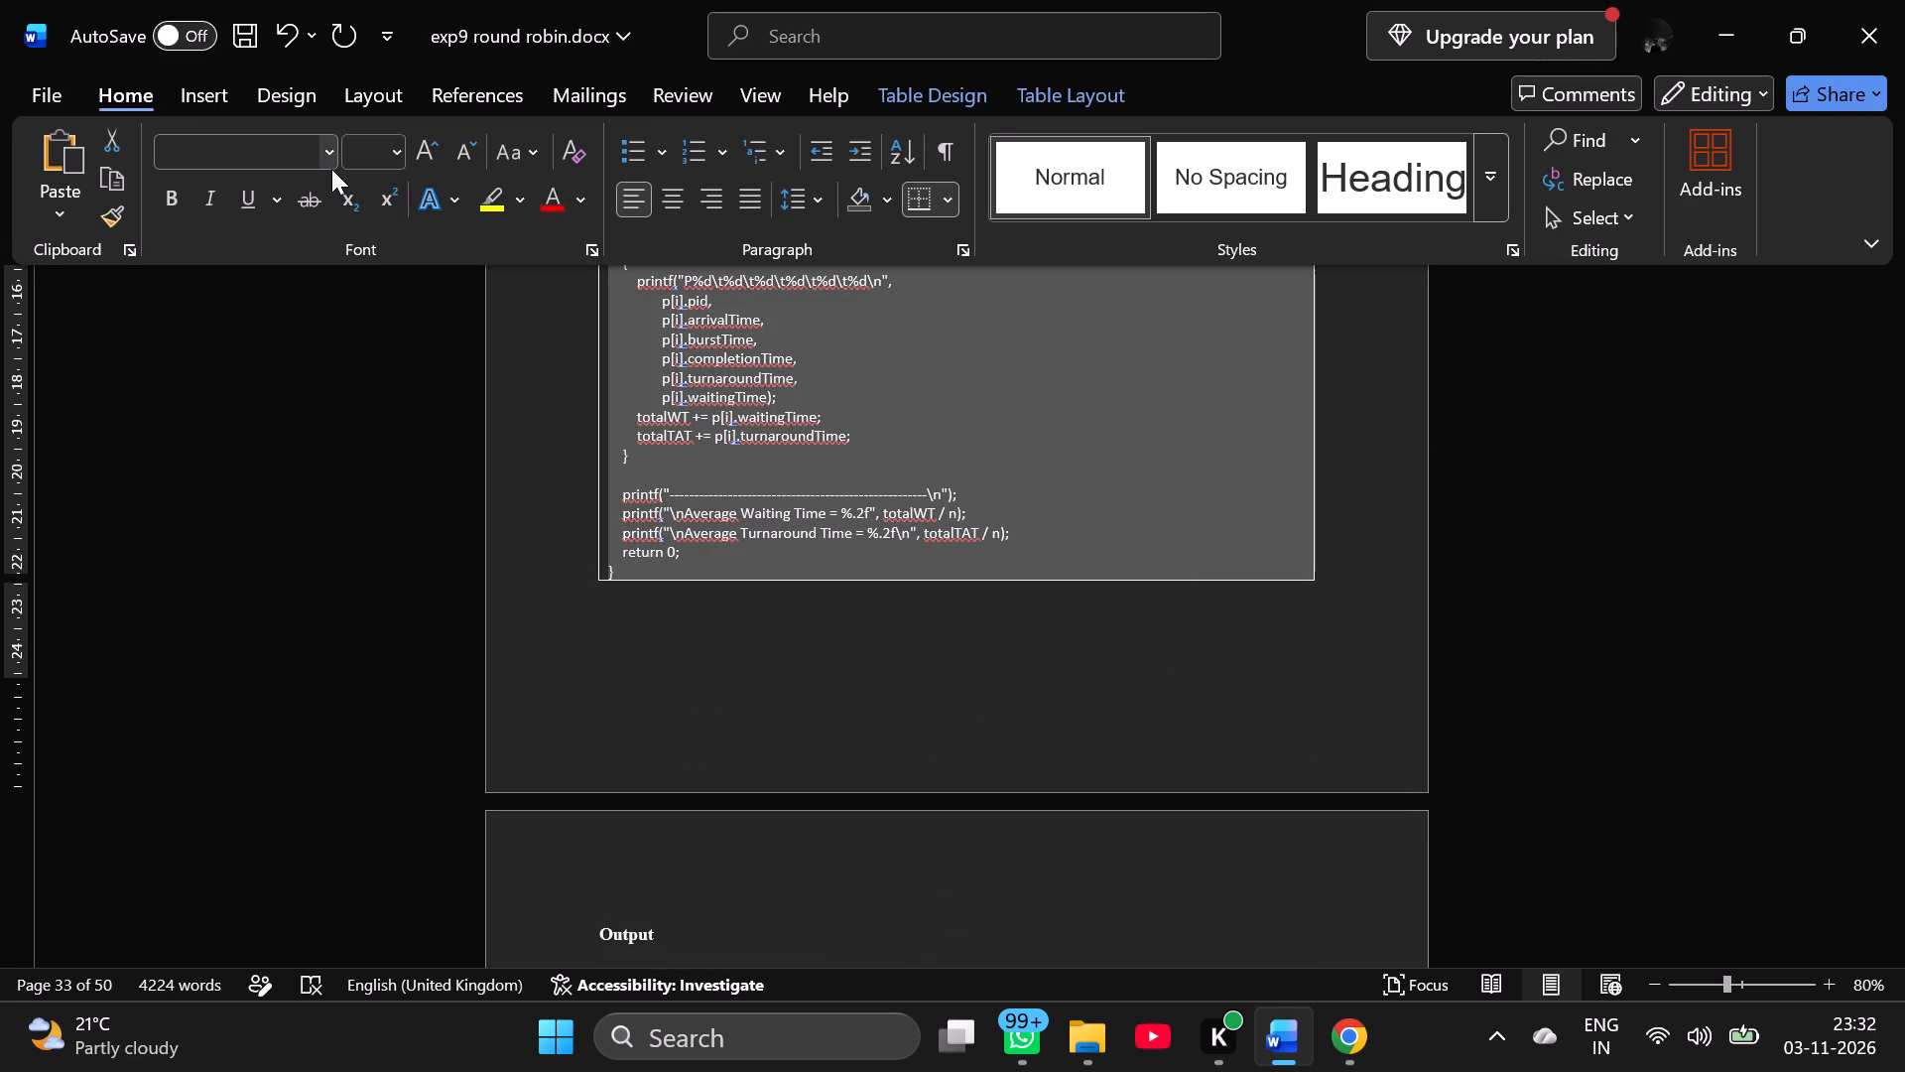
left_click(322, 158)
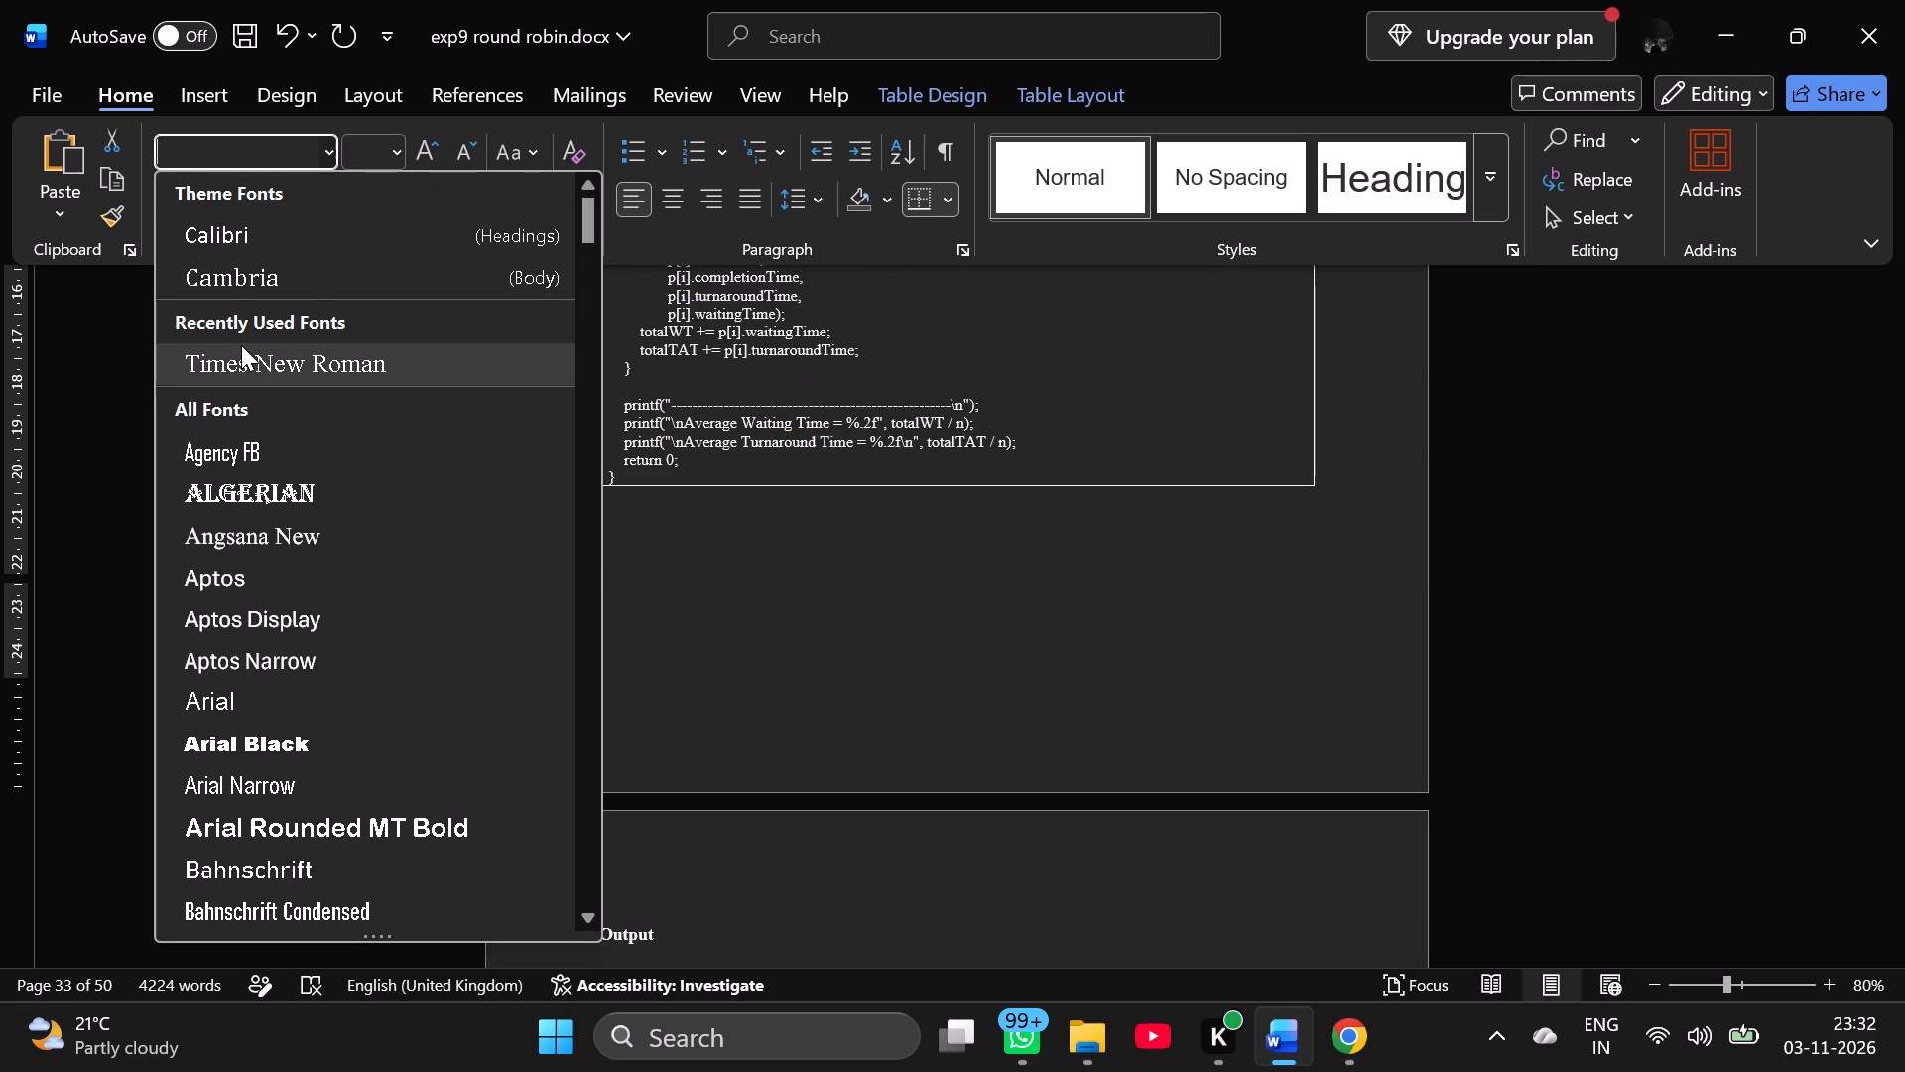
left_click(241, 345)
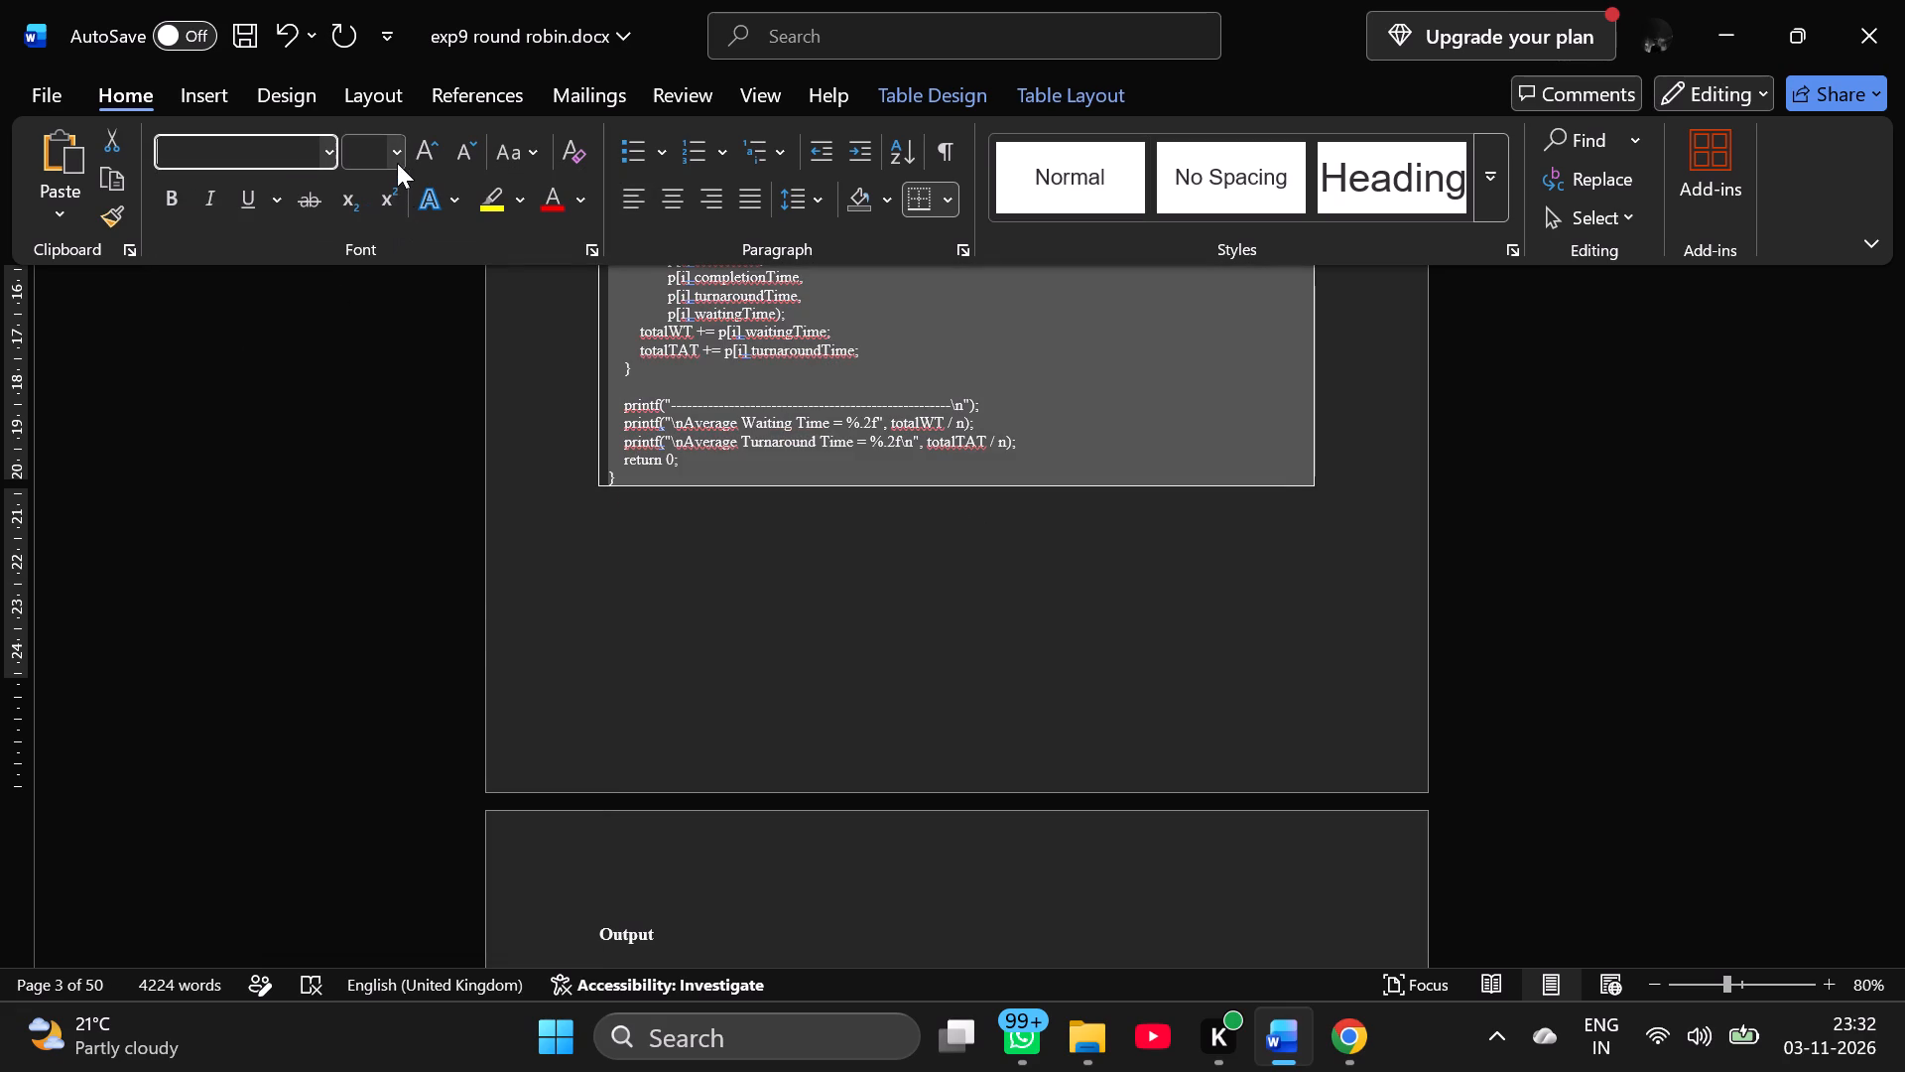
left_click(607, 676)
left_click(607, 676)
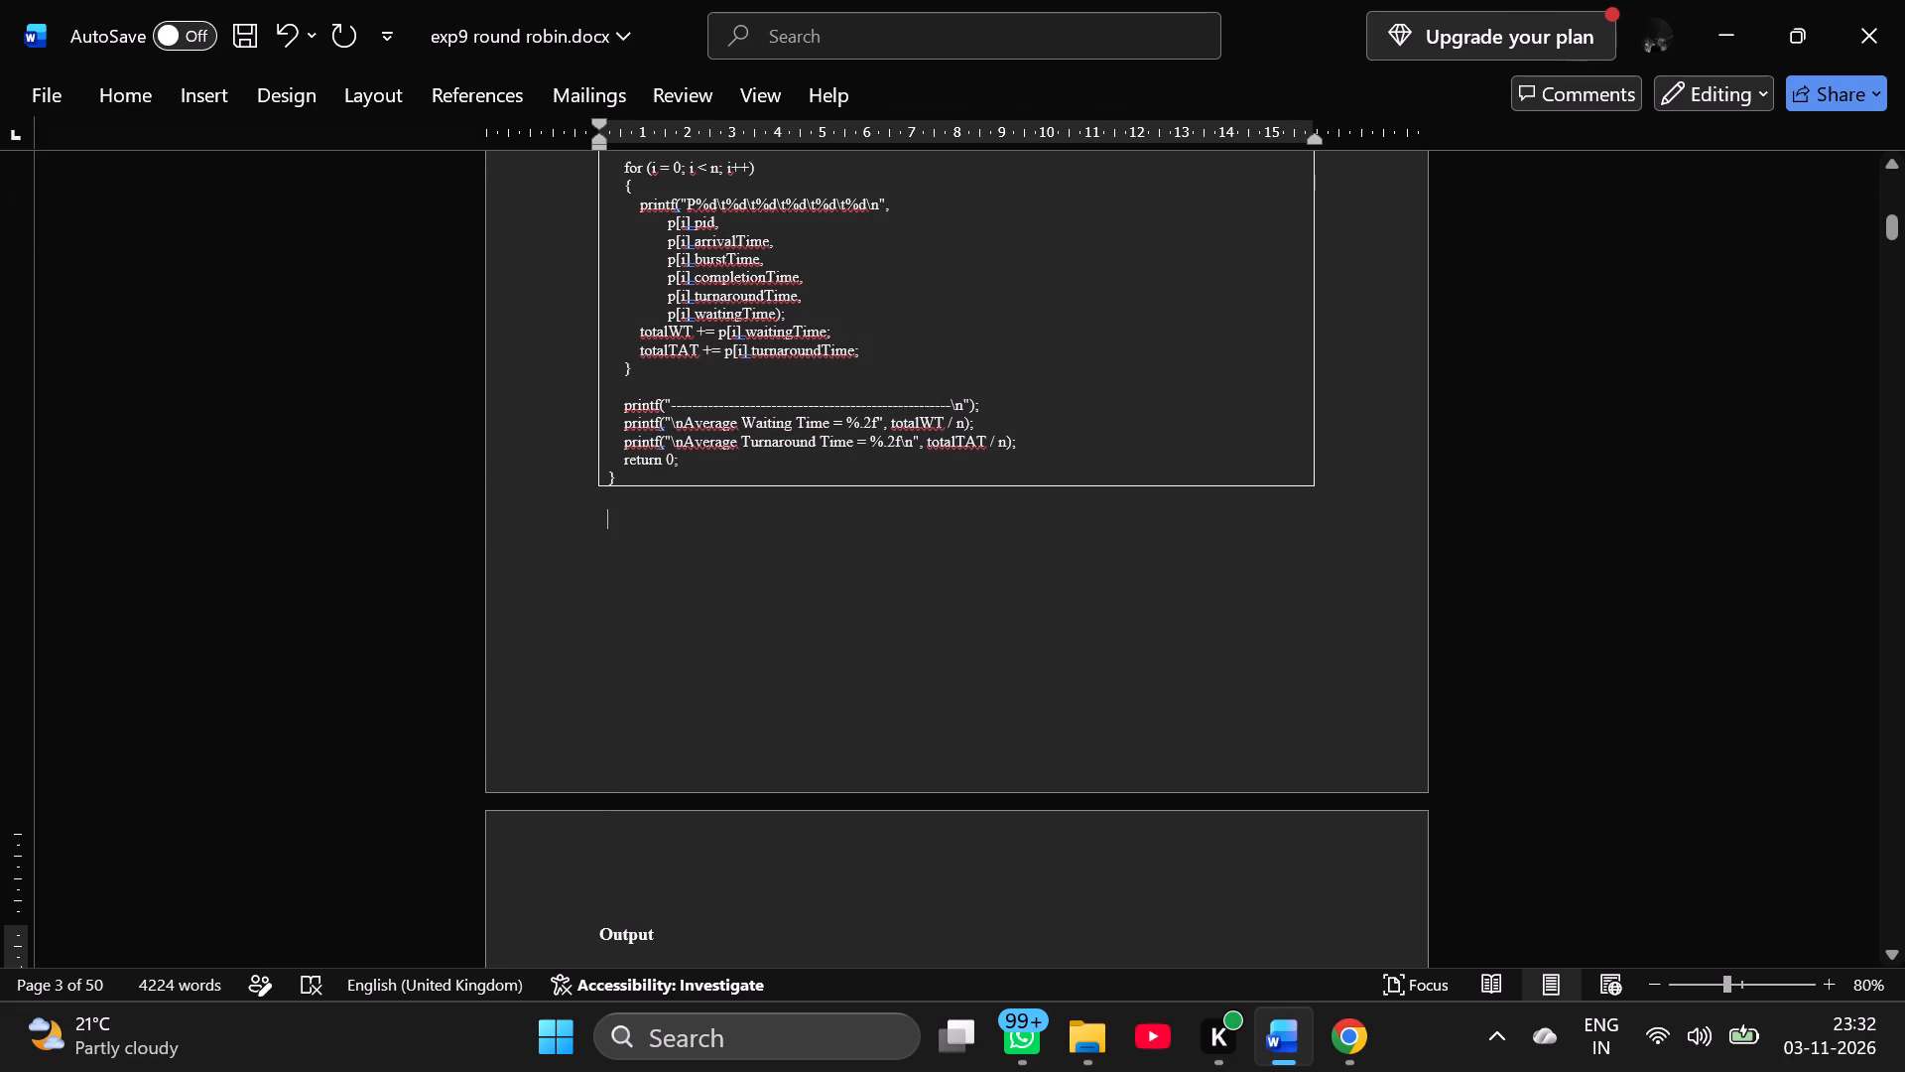
Enlarge the original Round Robin section's output screenshot proportionally until it extends slightly past the right text margin.
scroll(607, 676, "up", 3)
scroll(607, 676, "down", 3)
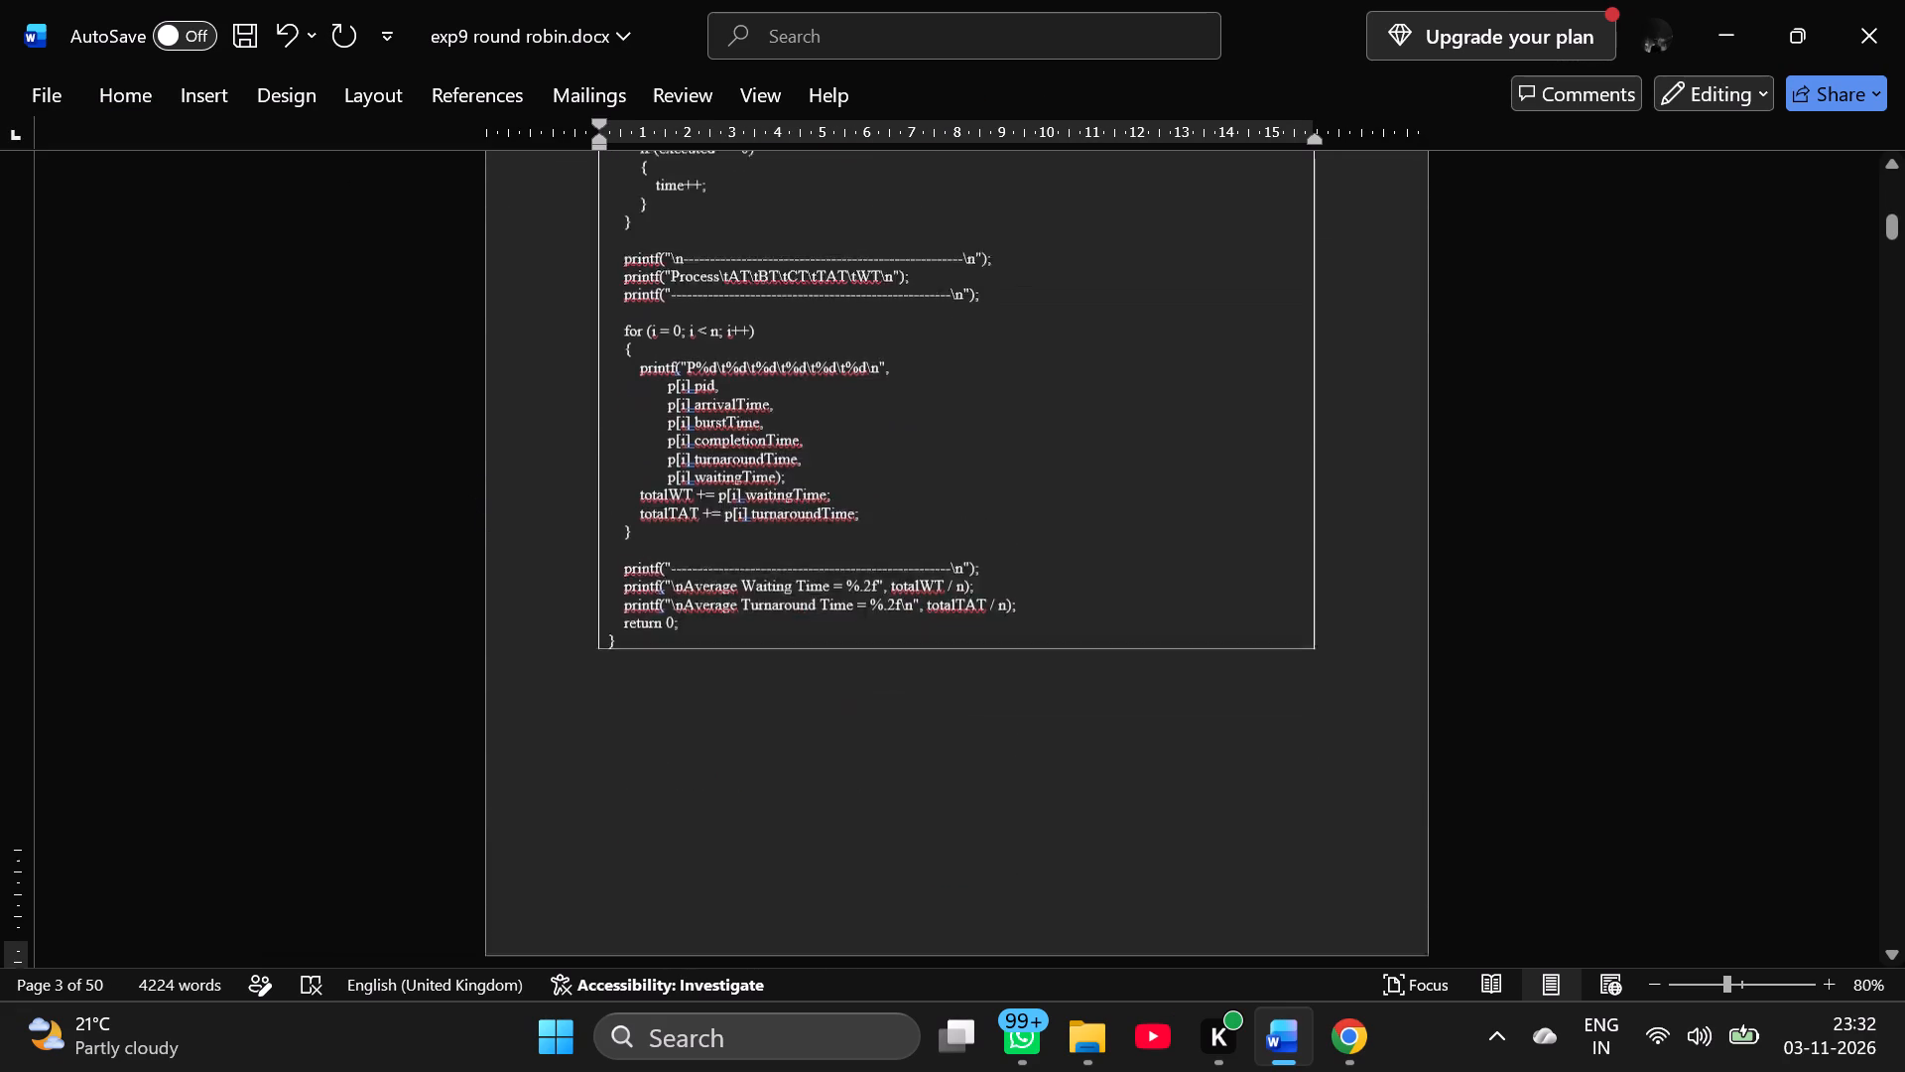
scroll(607, 676, "down", 6)
scroll(607, 676, "up", 3)
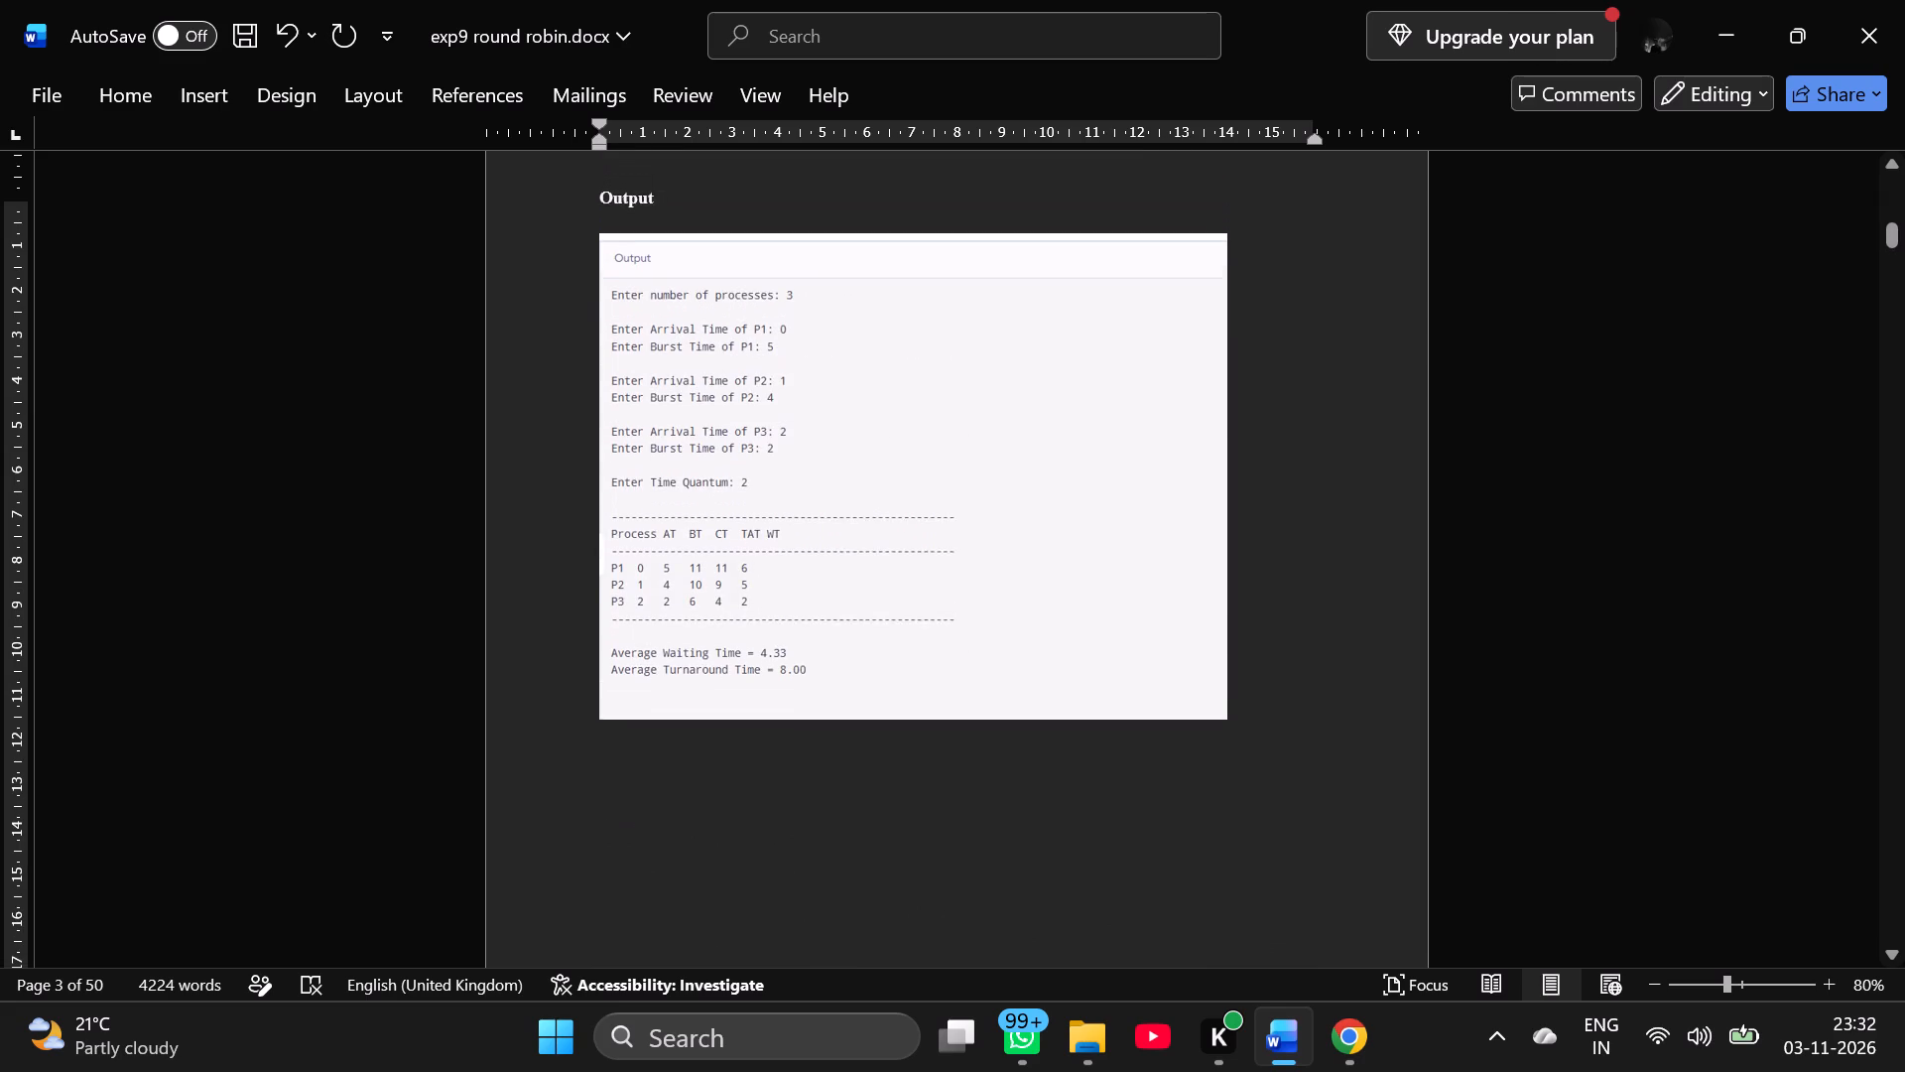
left_click(743, 676)
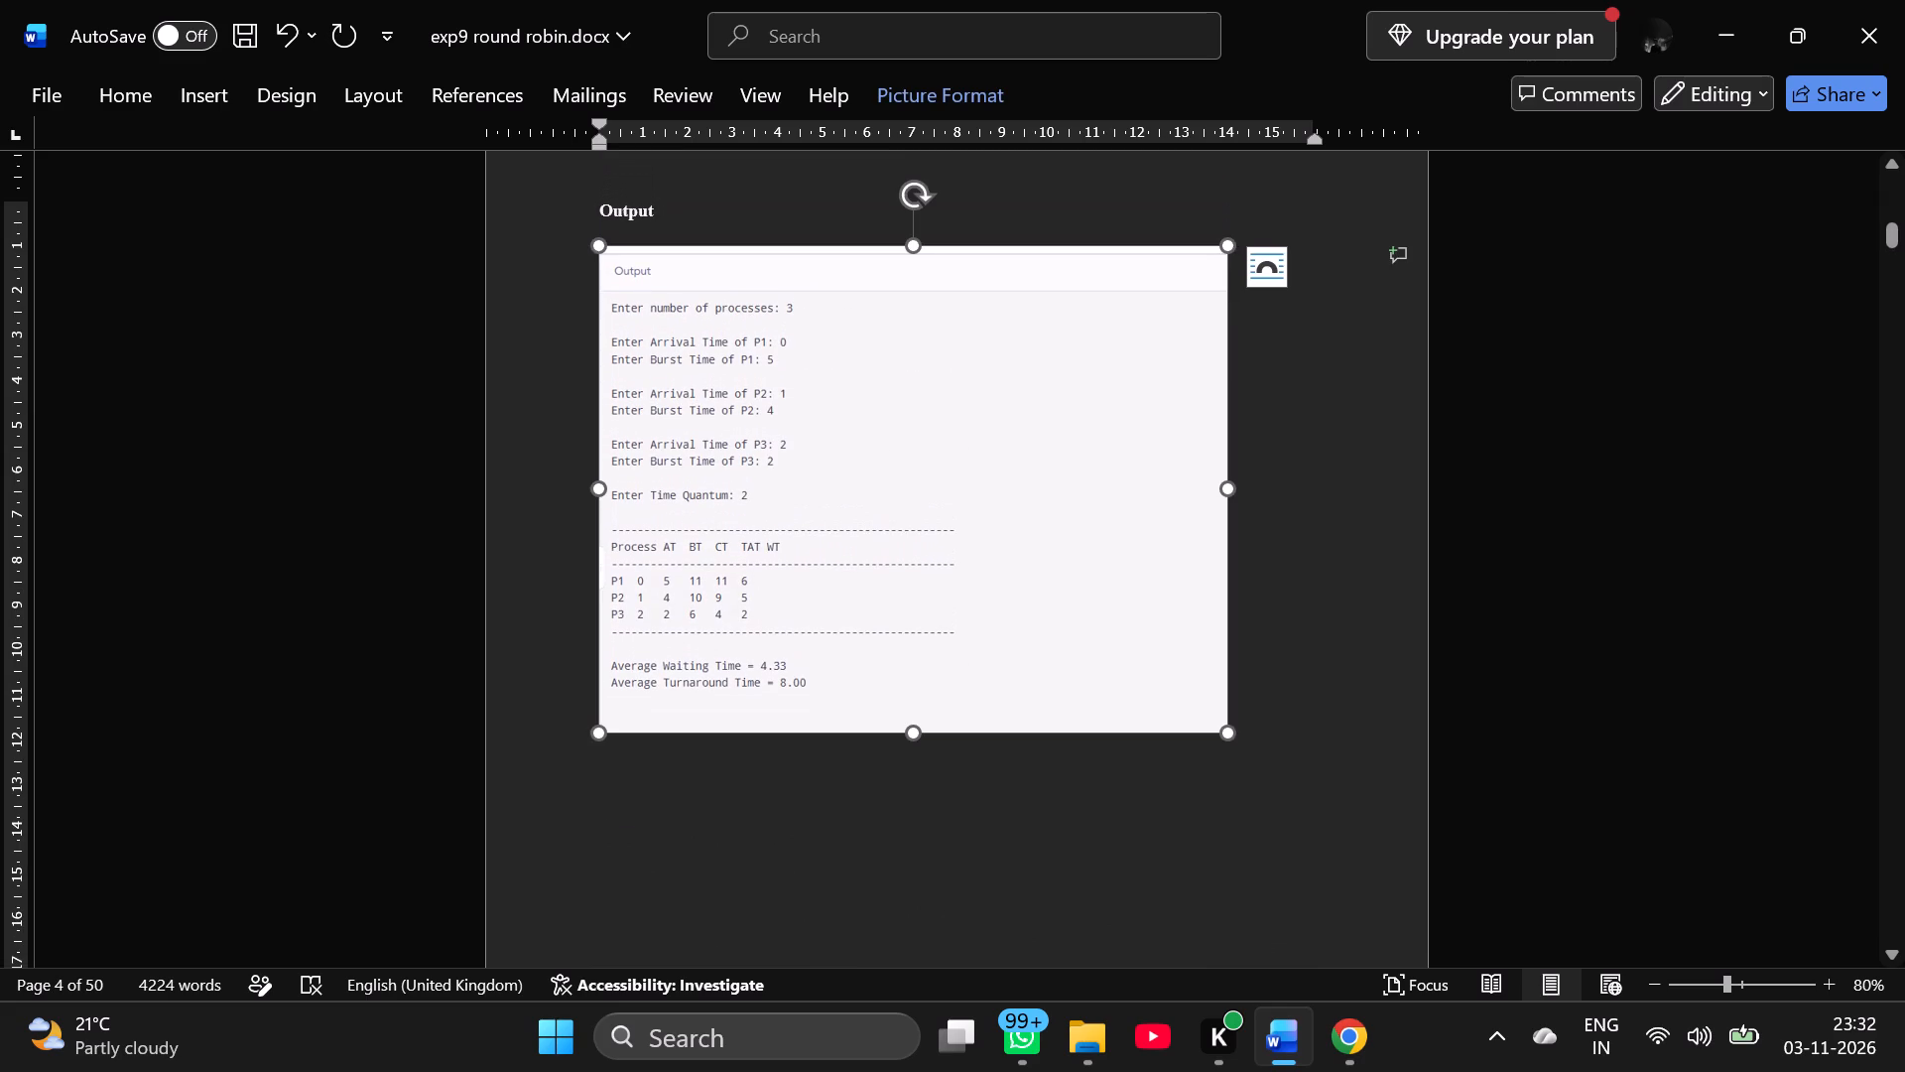
left_click_drag(1223, 734, 1249, 758)
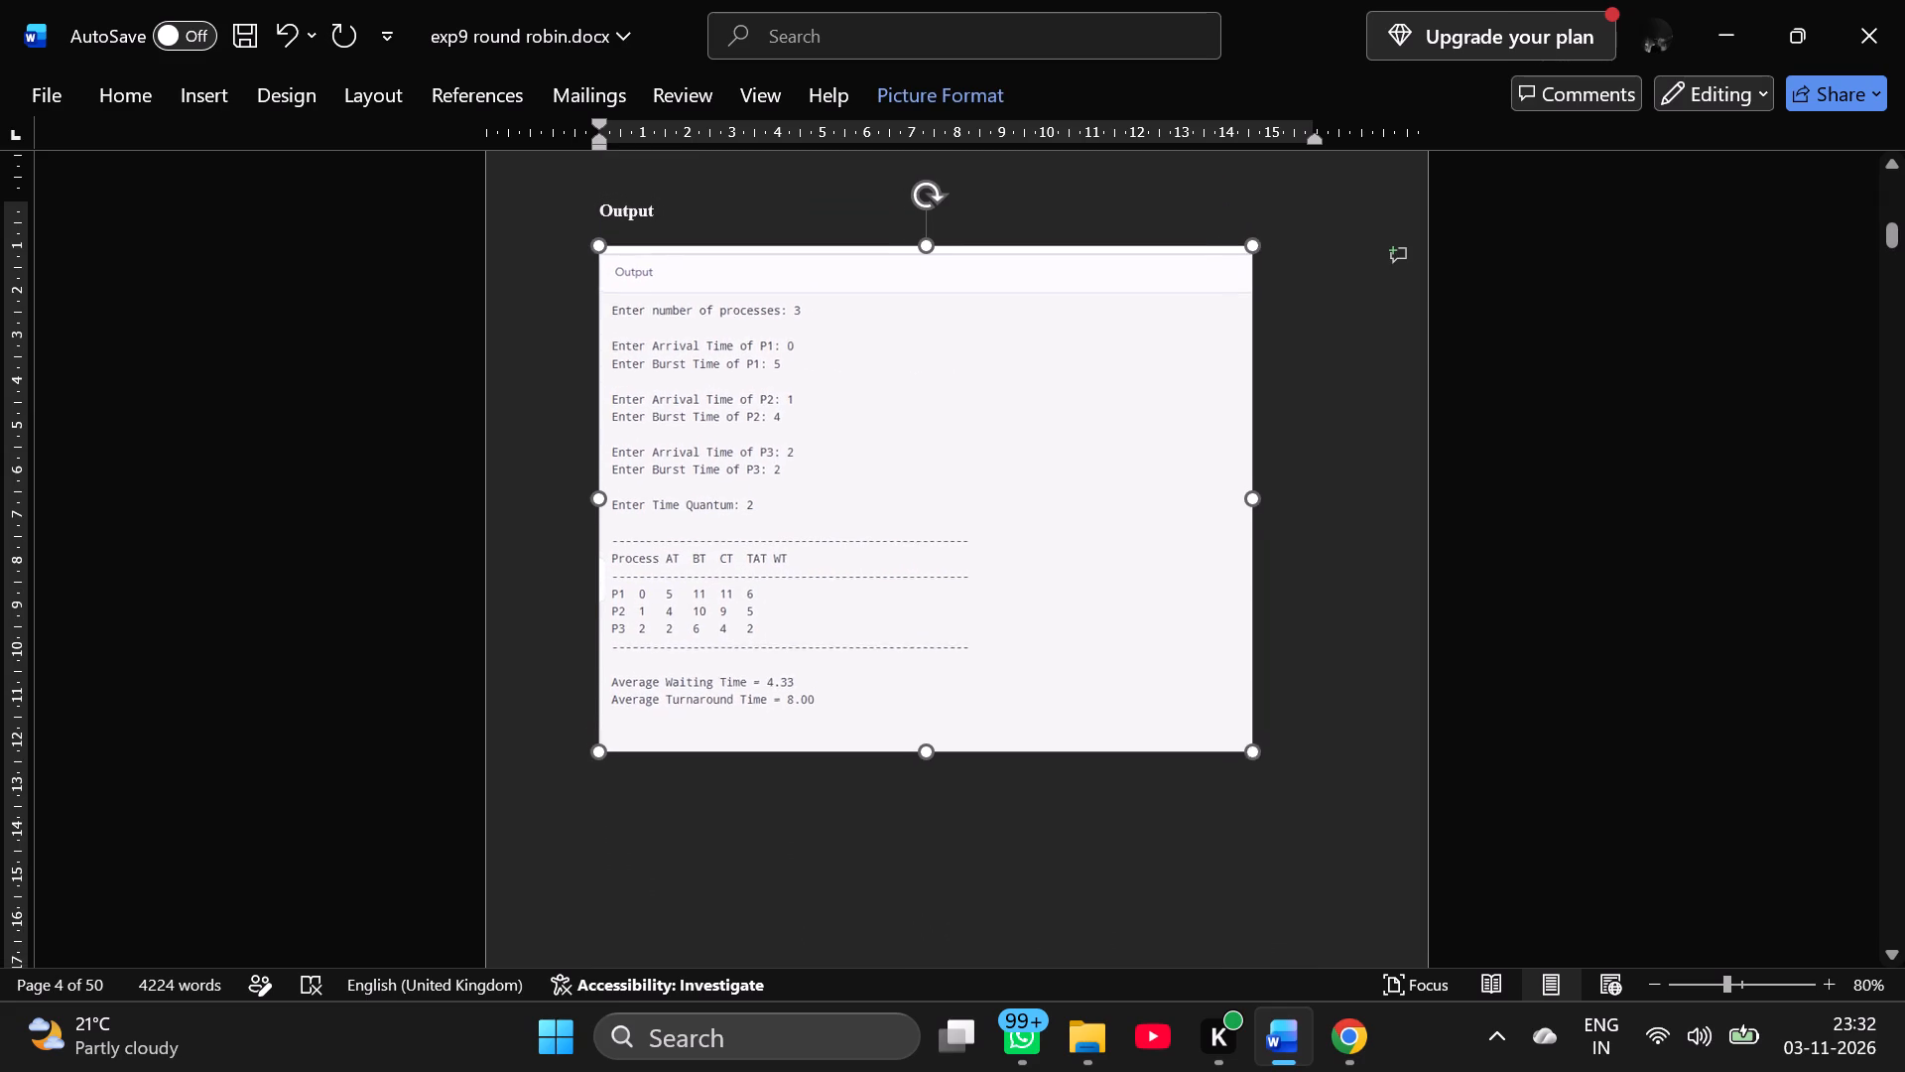
left_click_drag(1249, 758, 1336, 835)
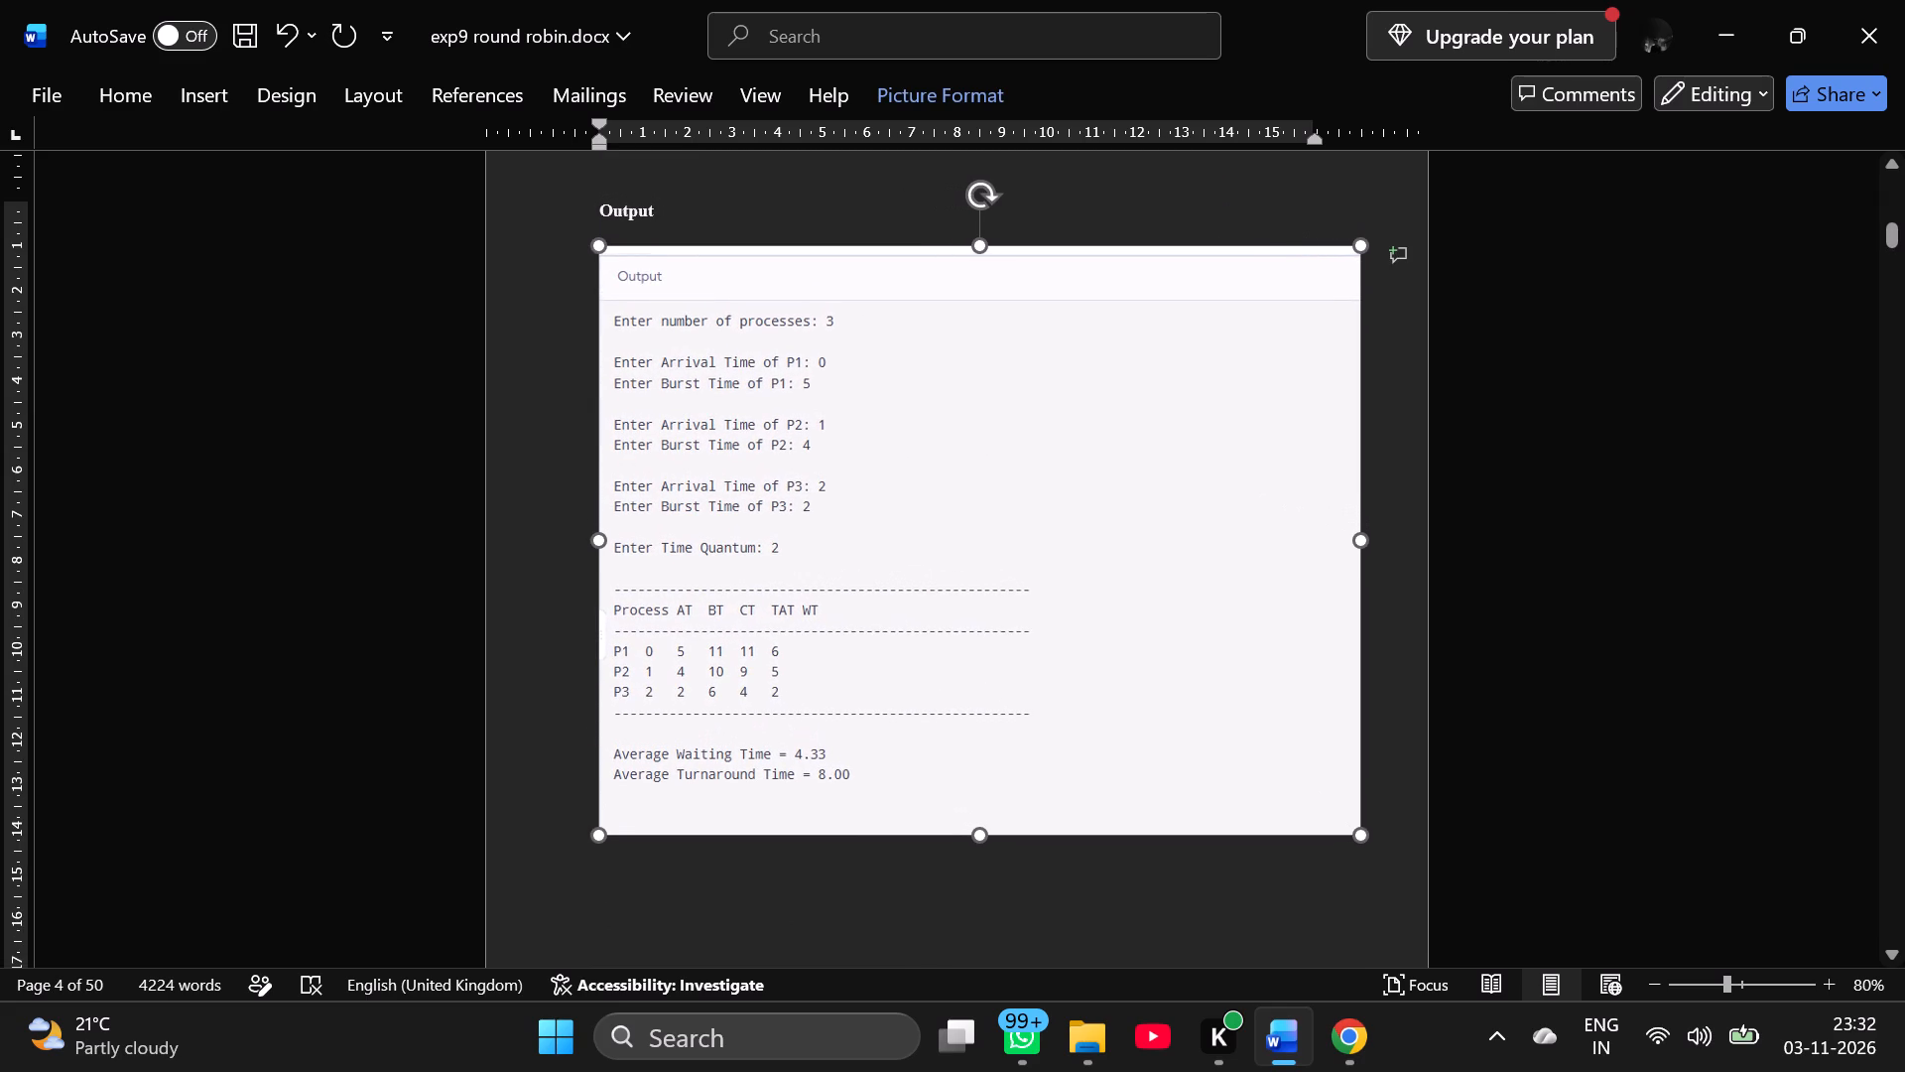
left_click_drag(1336, 835, 1329, 826)
left_click(1708, 869)
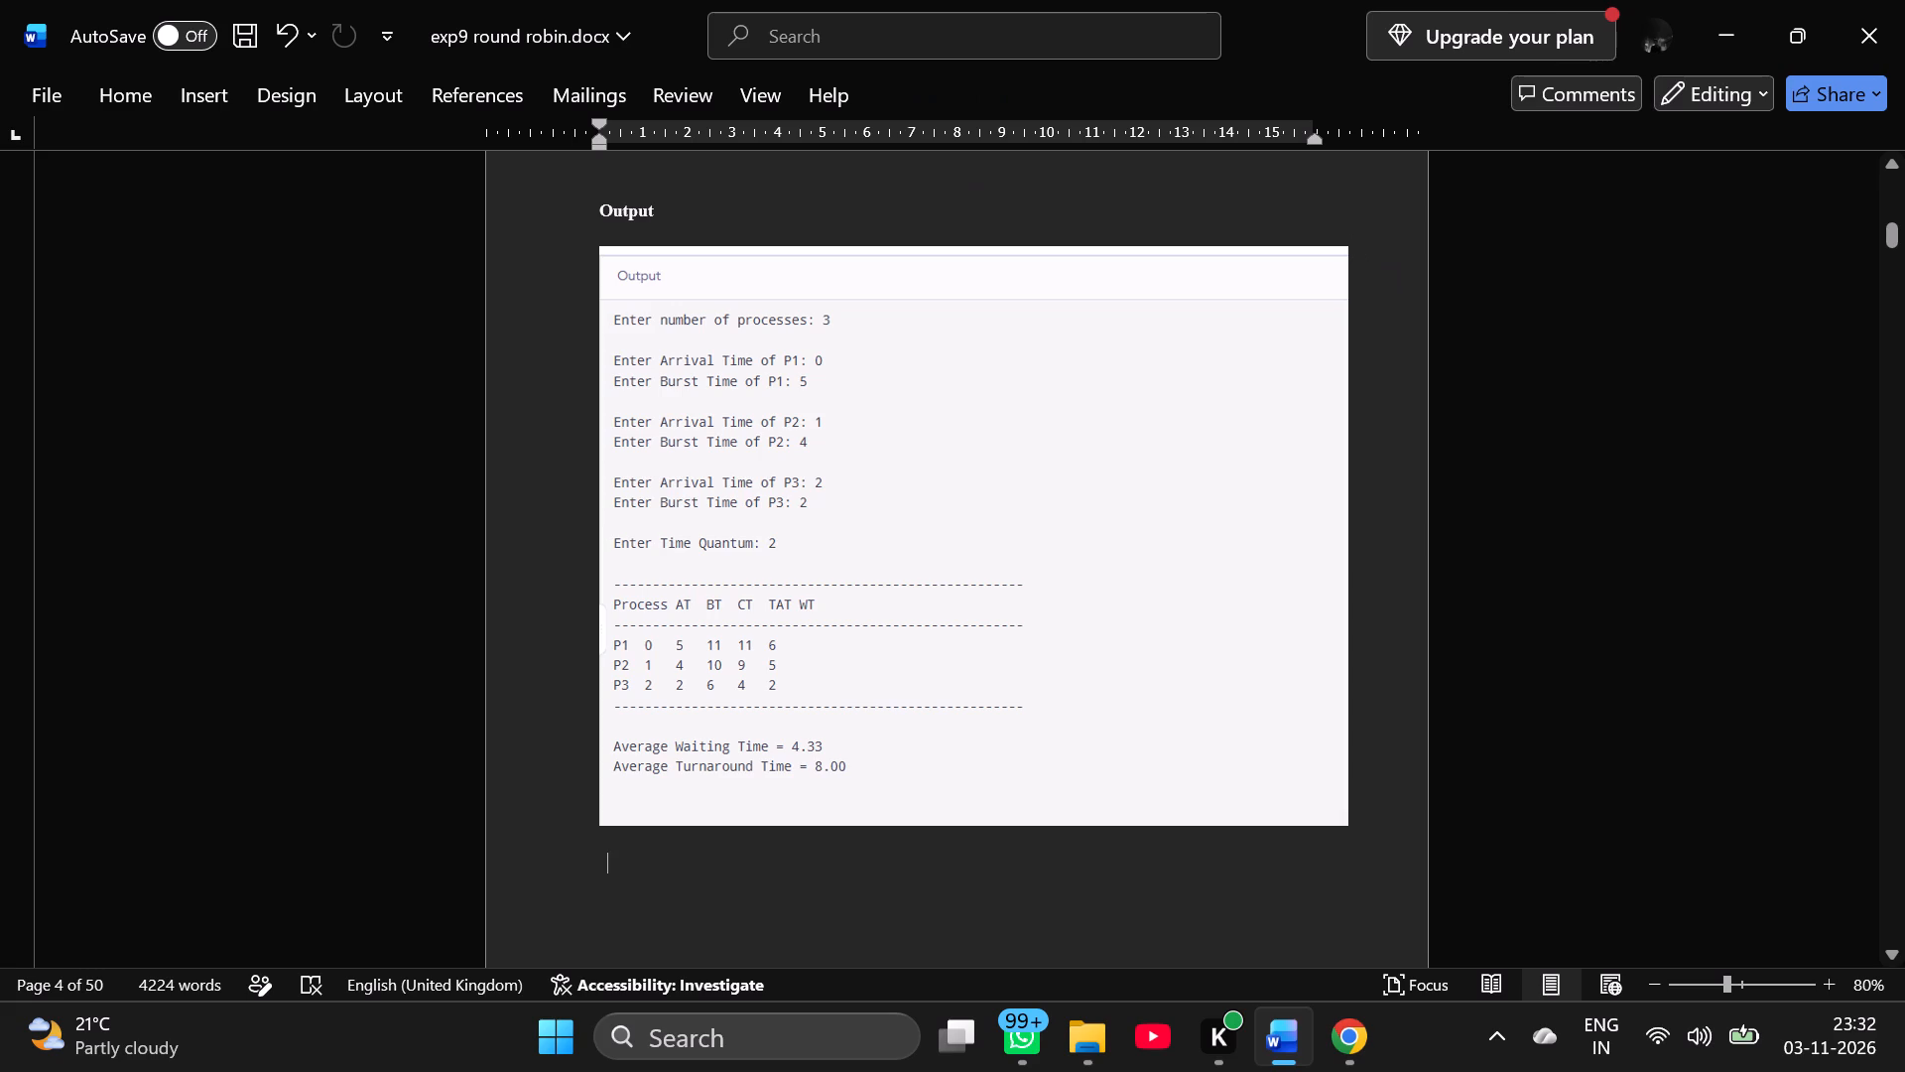
Change the experiment number in the heading of the pasted Round Robin section to 11.
scroll(1768, 749, "down", 12)
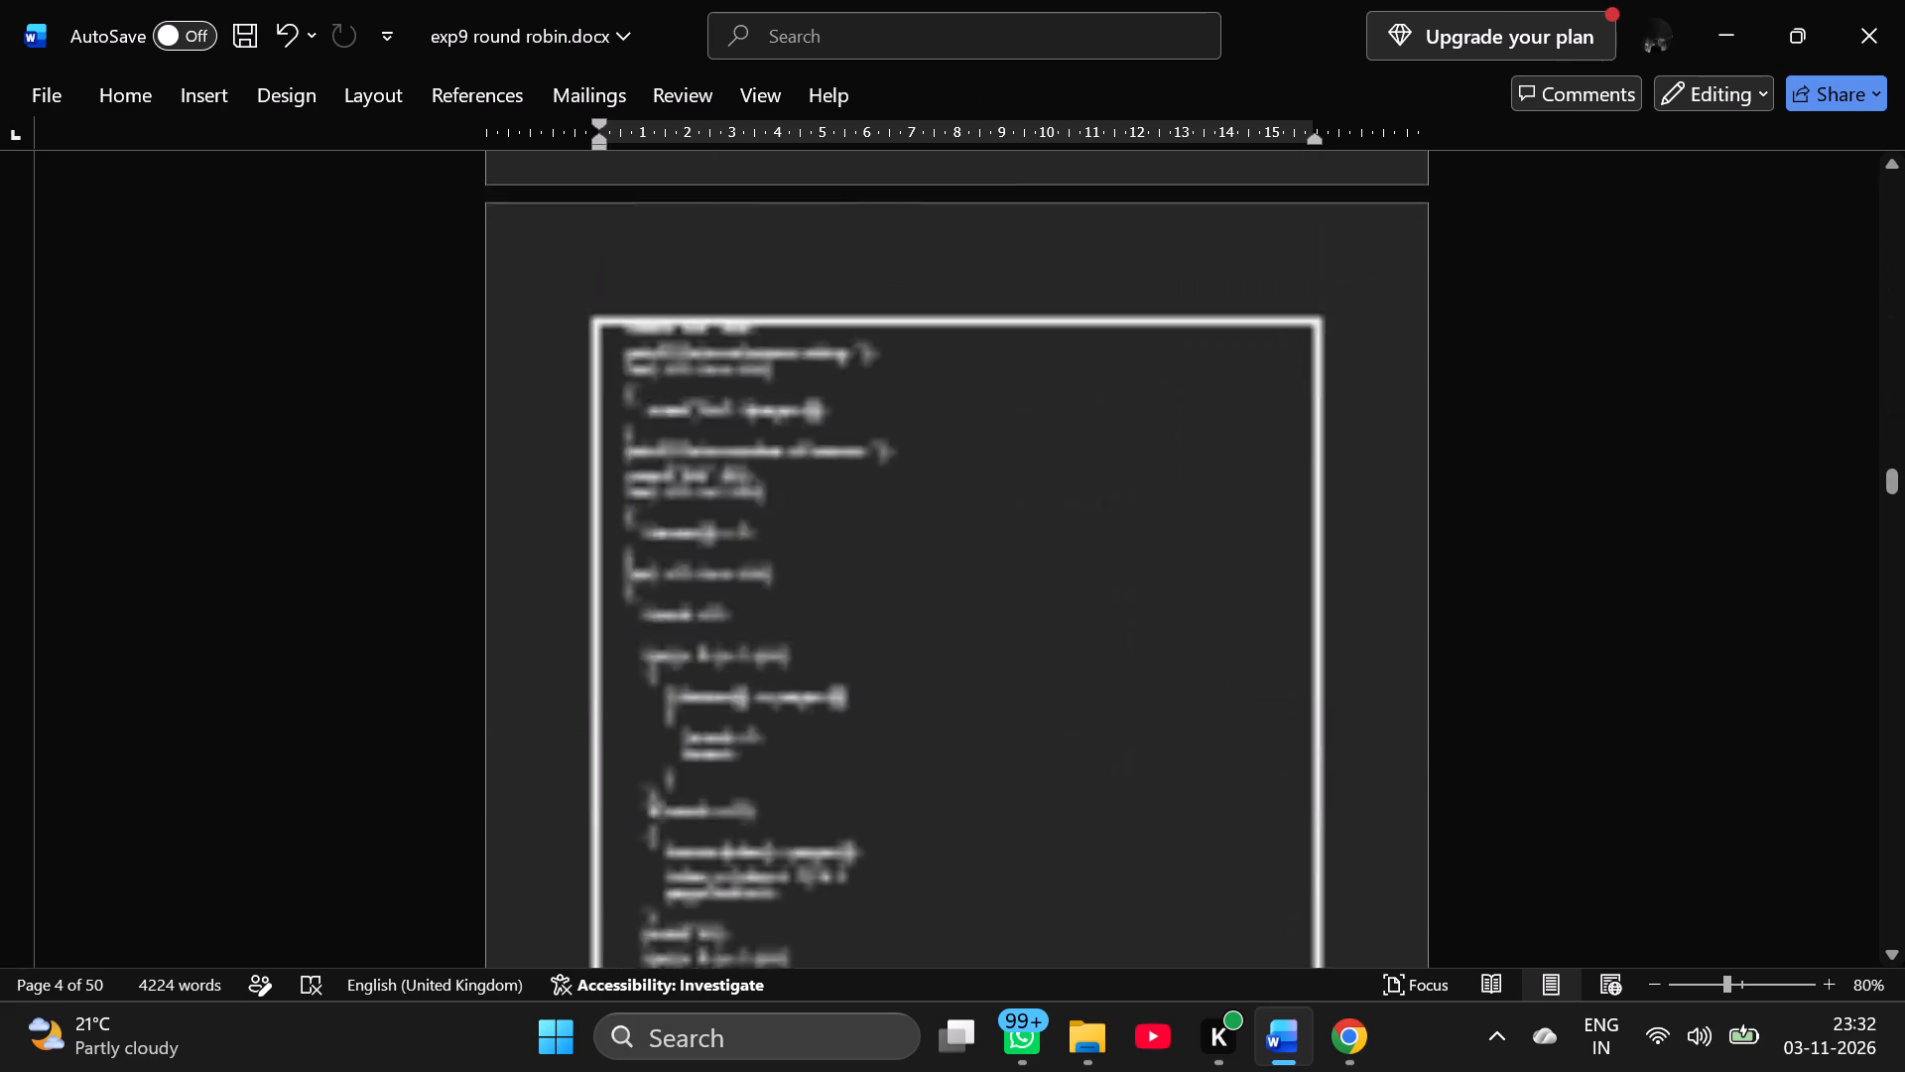
scroll(1768, 749, "down", 6)
scroll(1768, 749, "down", 17)
scroll(1768, 749, "up", 1)
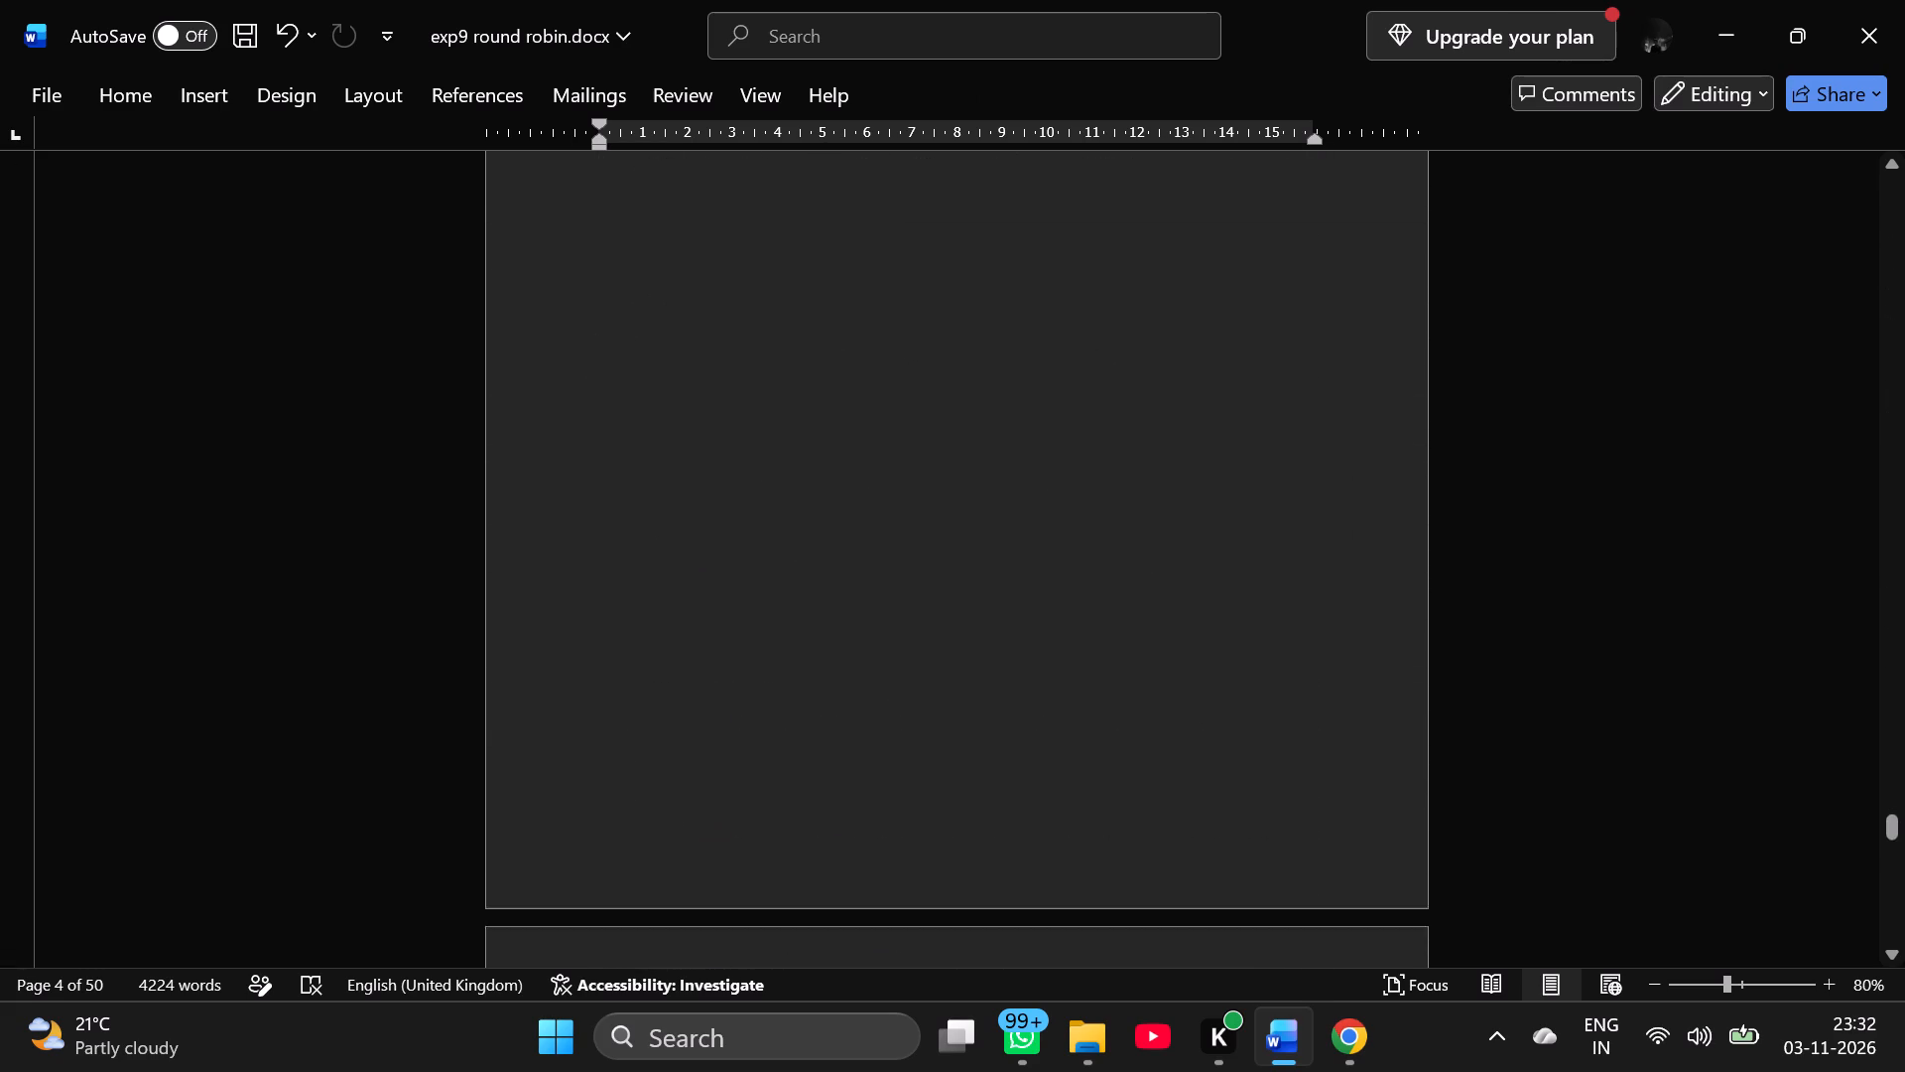
scroll(1768, 749, "up", 8)
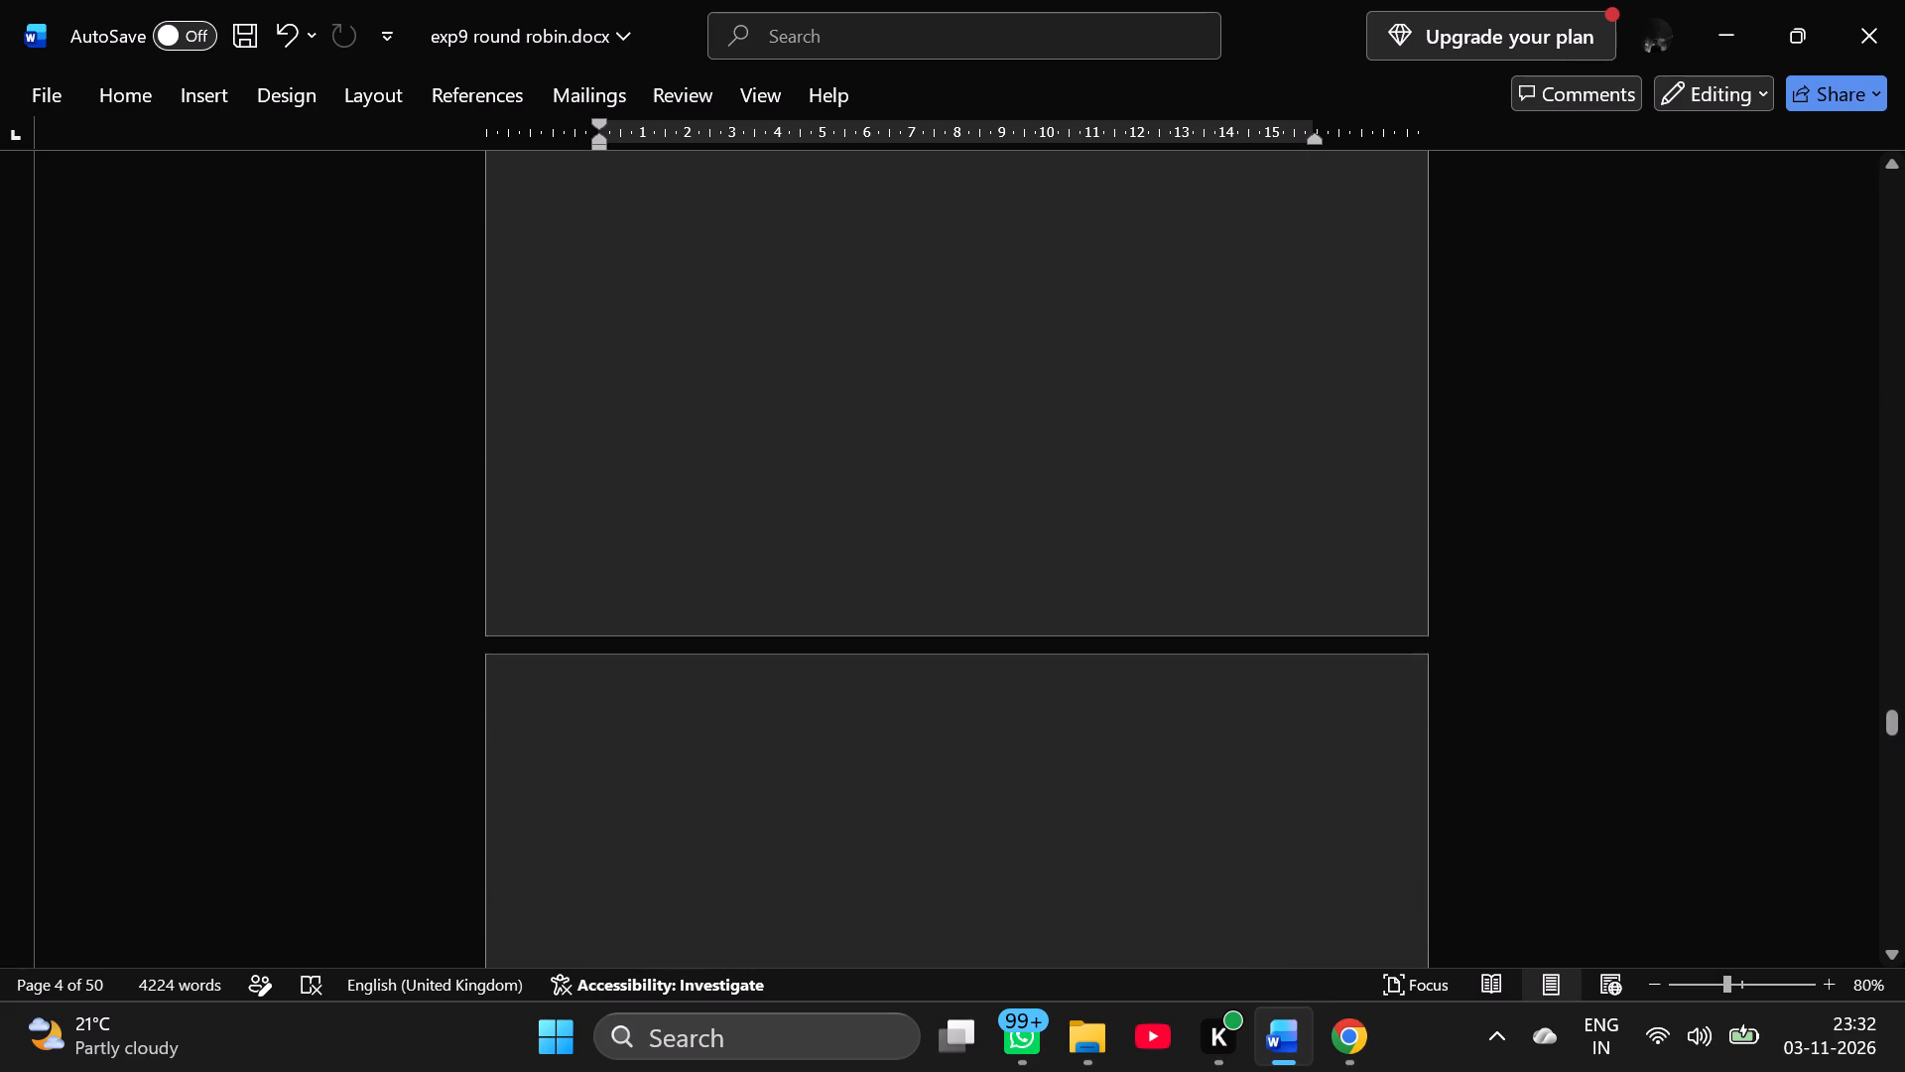
scroll(1768, 749, "up", 7)
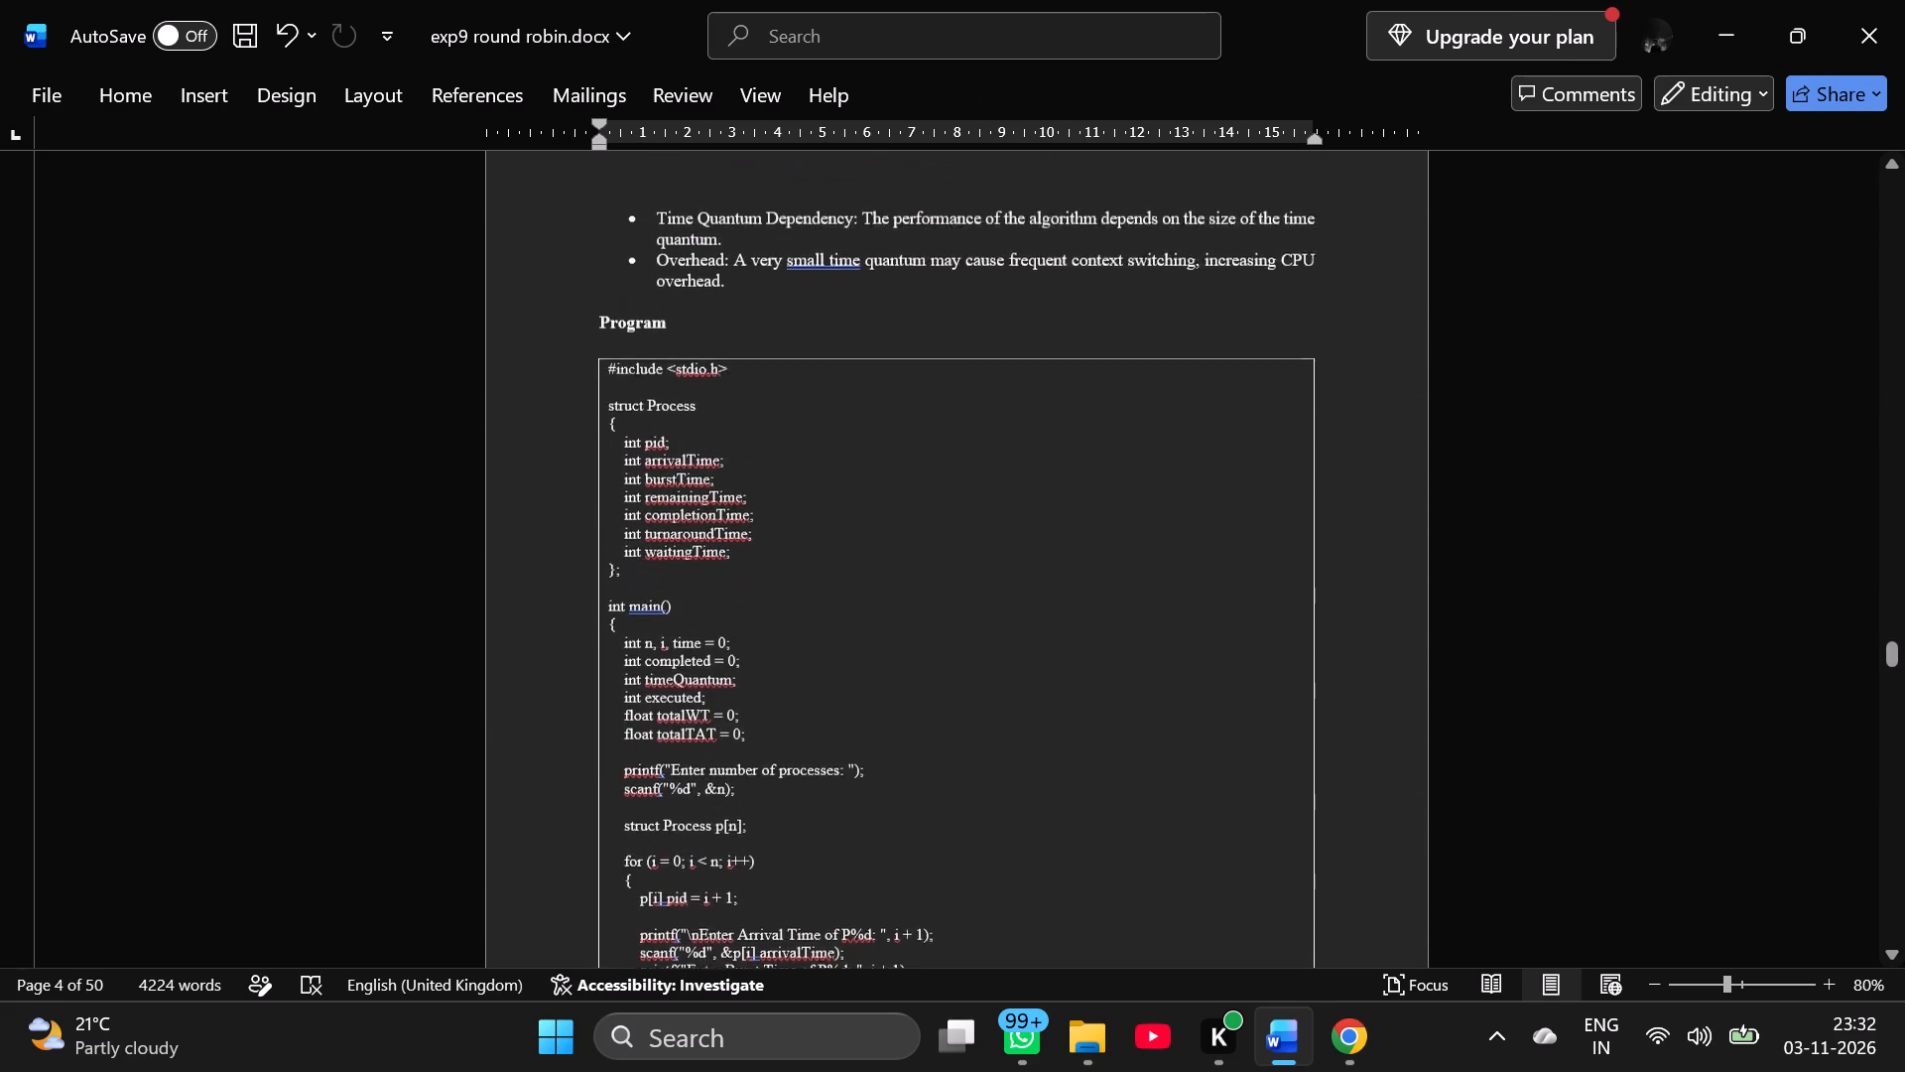
scroll(1768, 749, "up", 4)
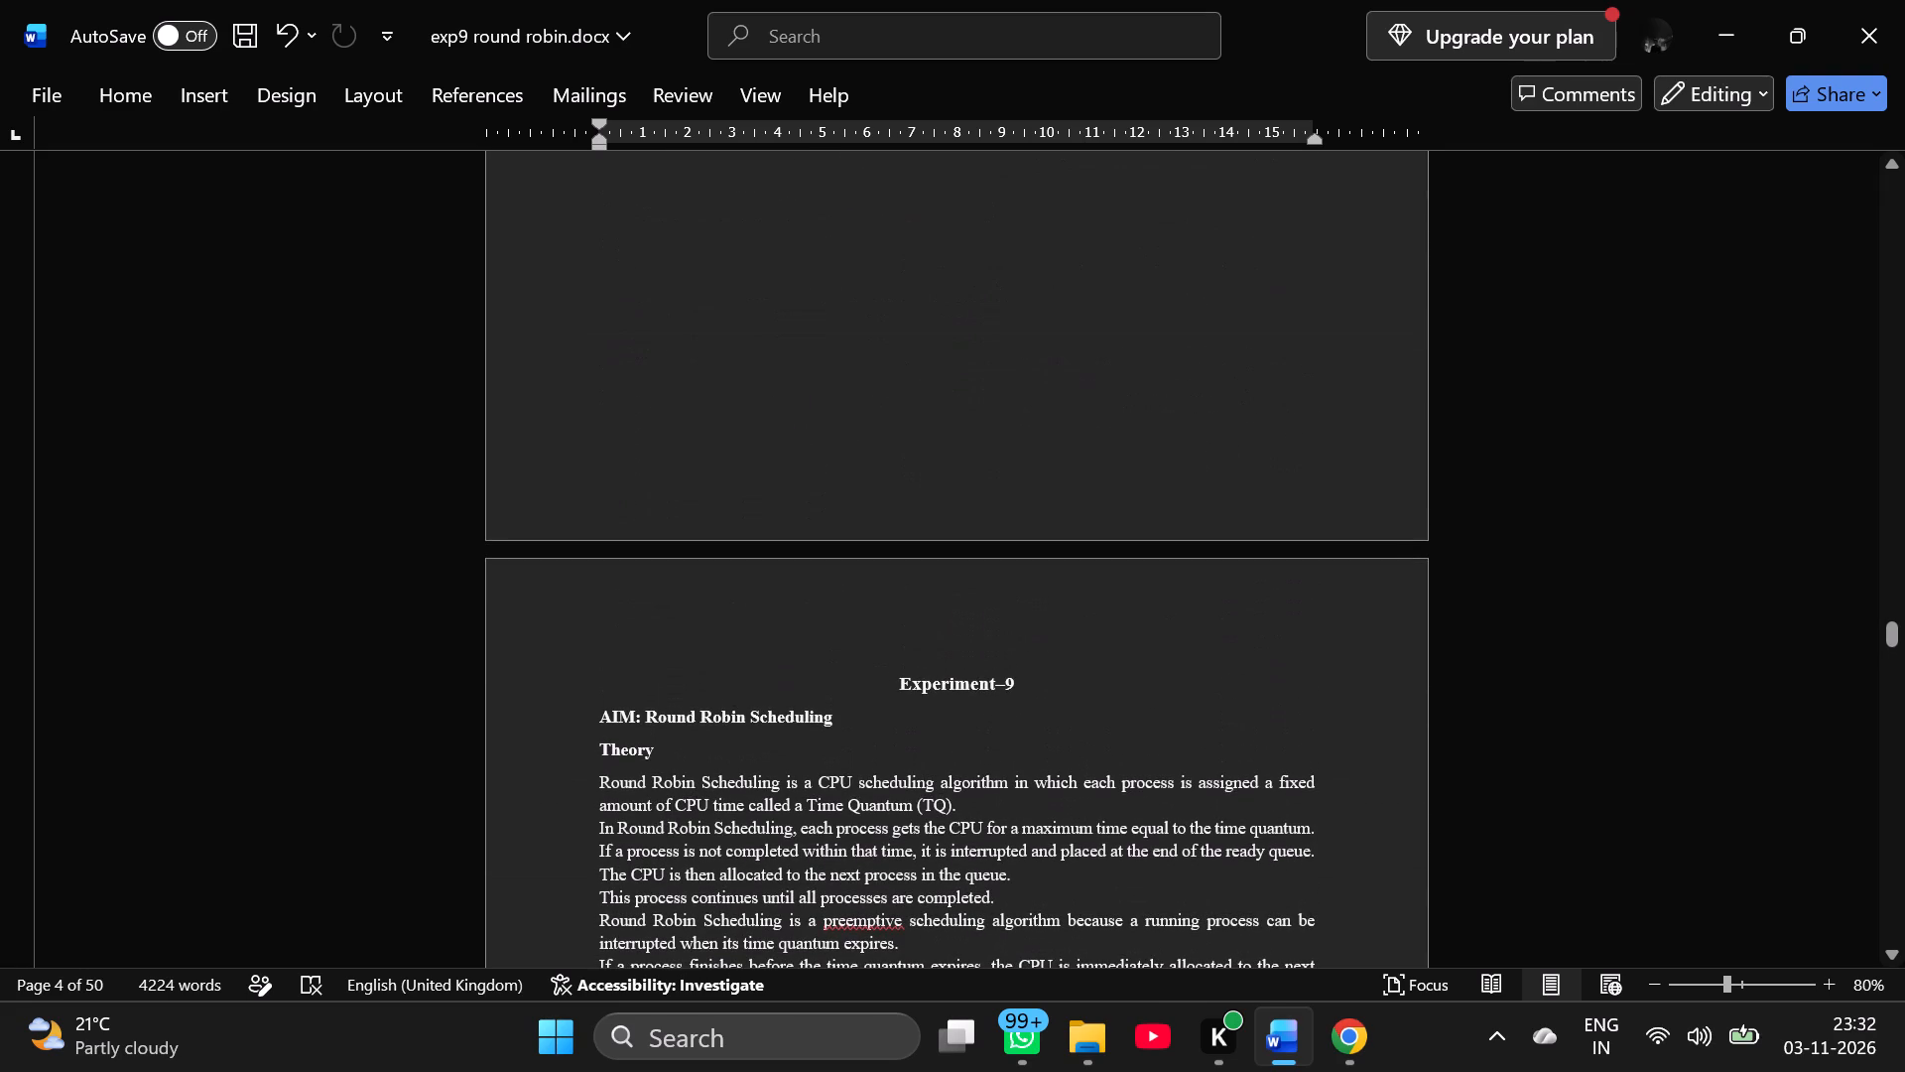
left_click(1099, 691)
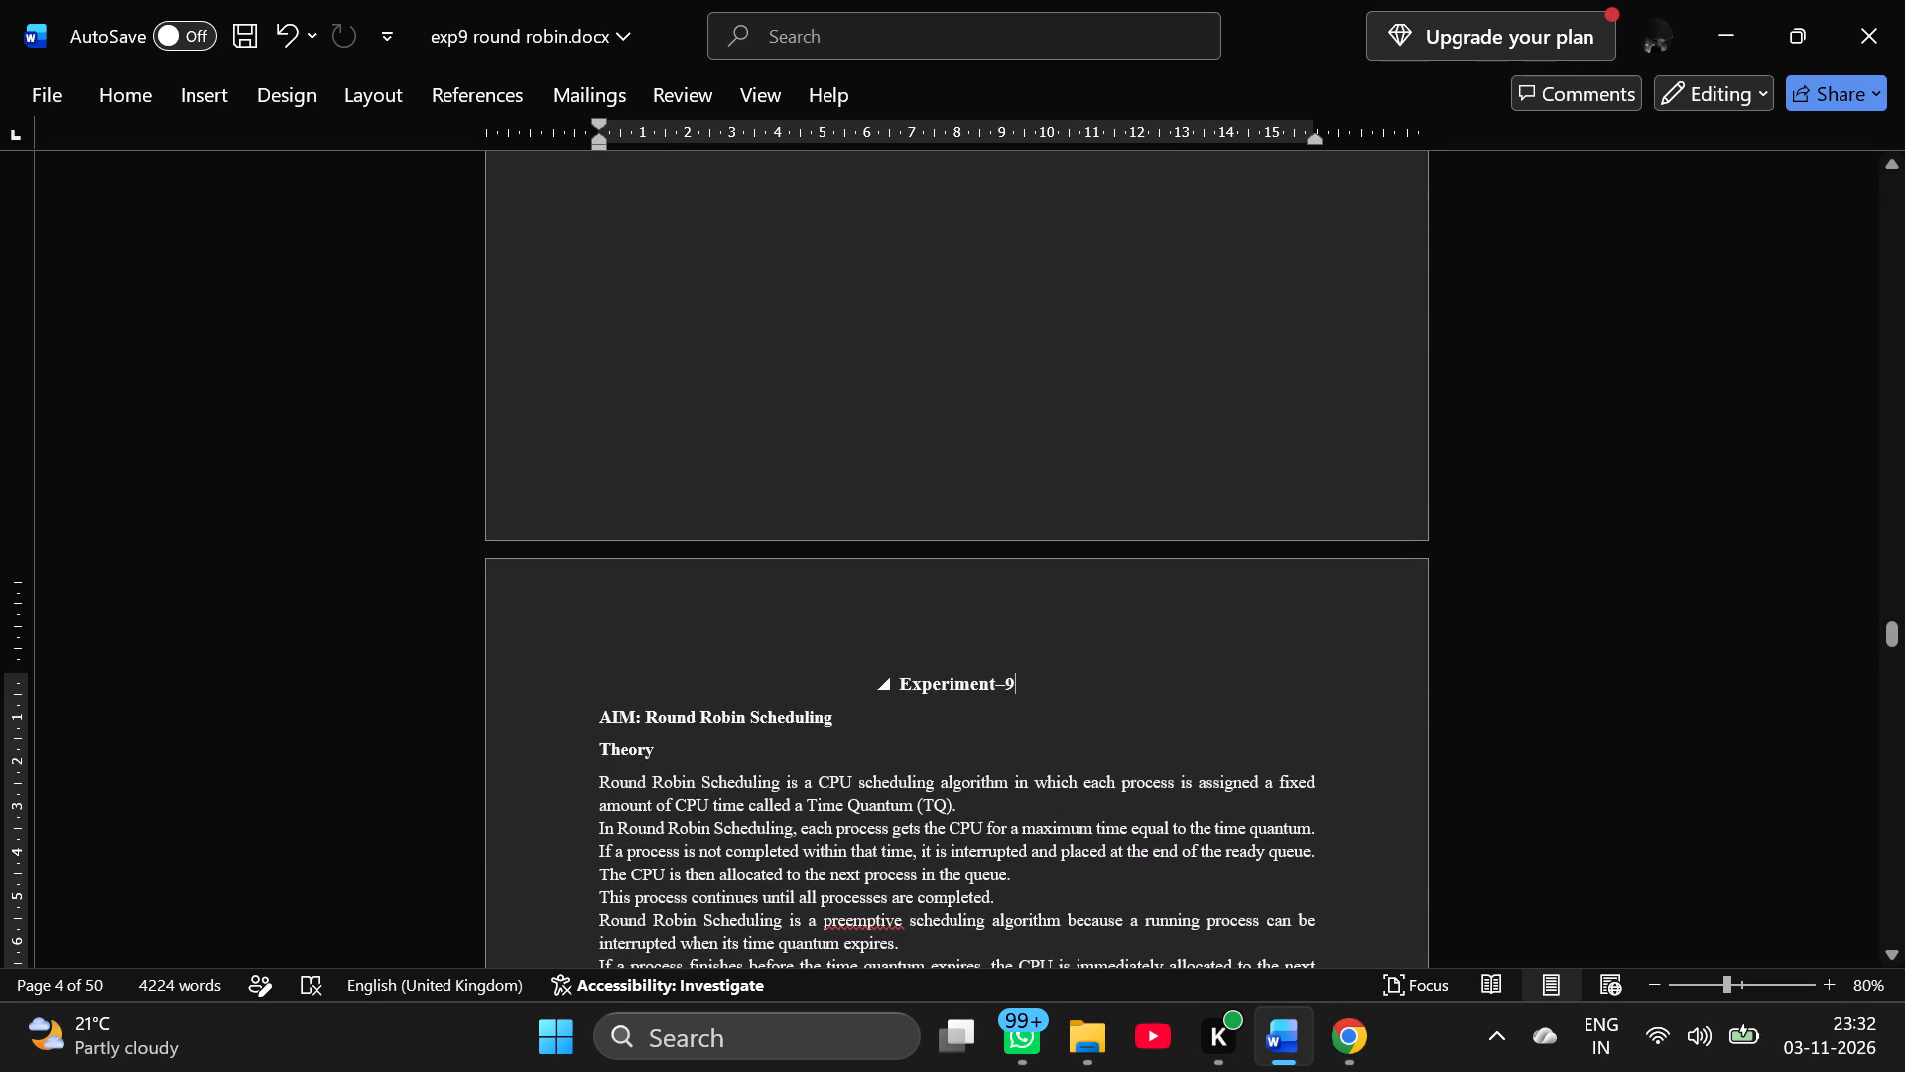
key("BackSpace")
type("11")
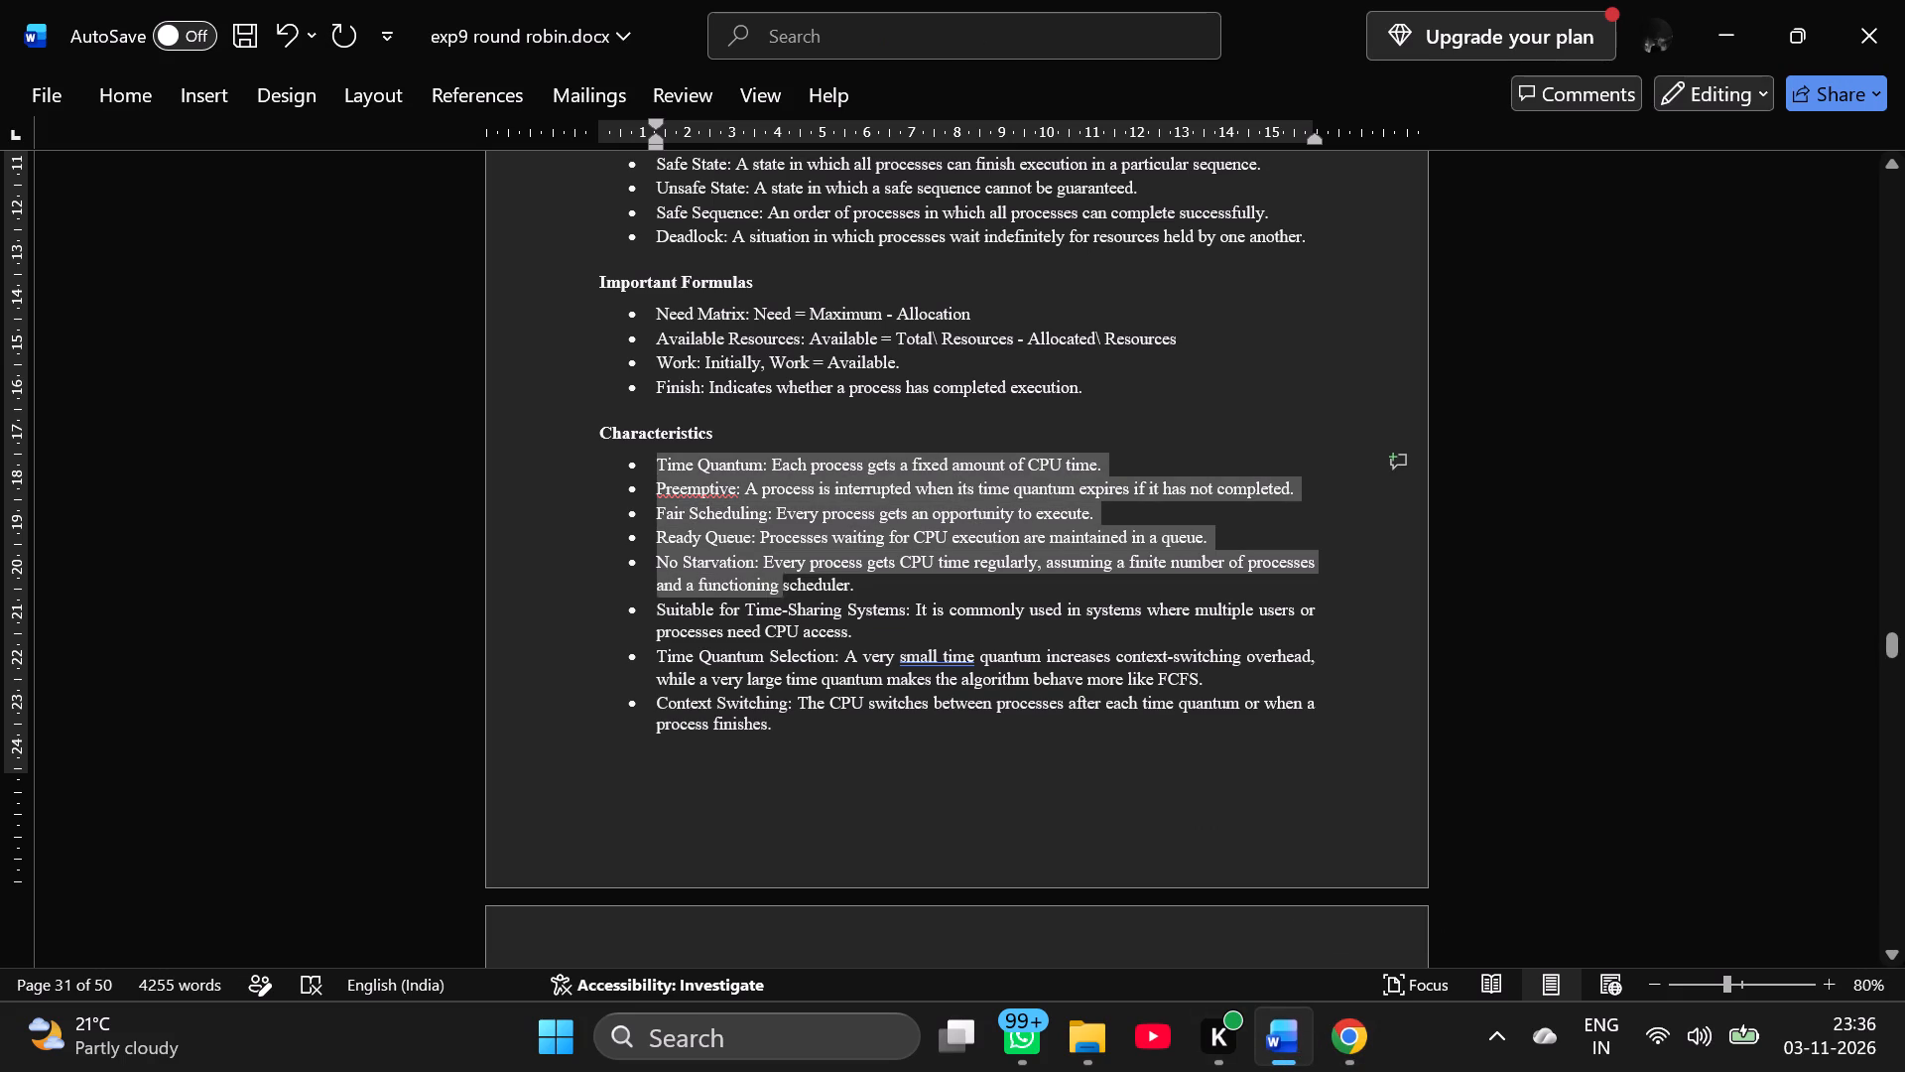
left_click_drag(723, 618, 787, 737)
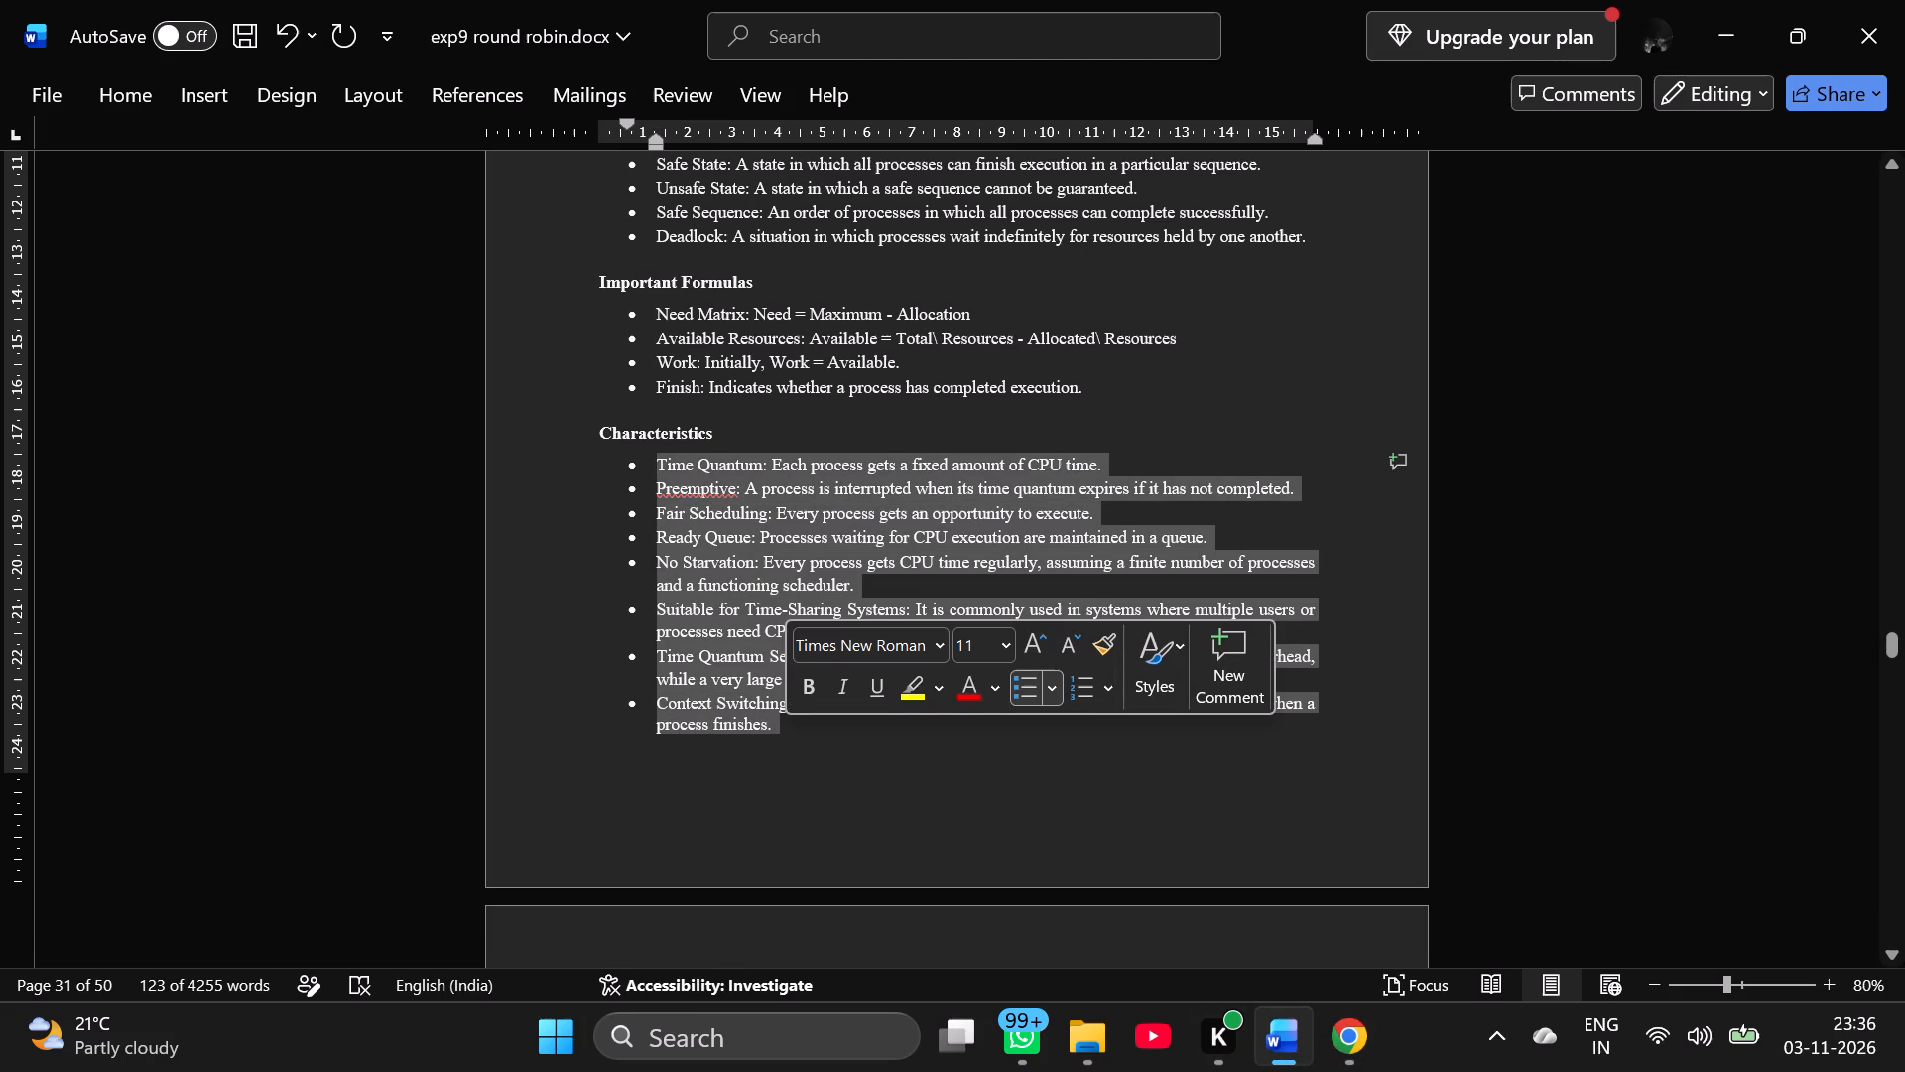
key("ctrl+v")
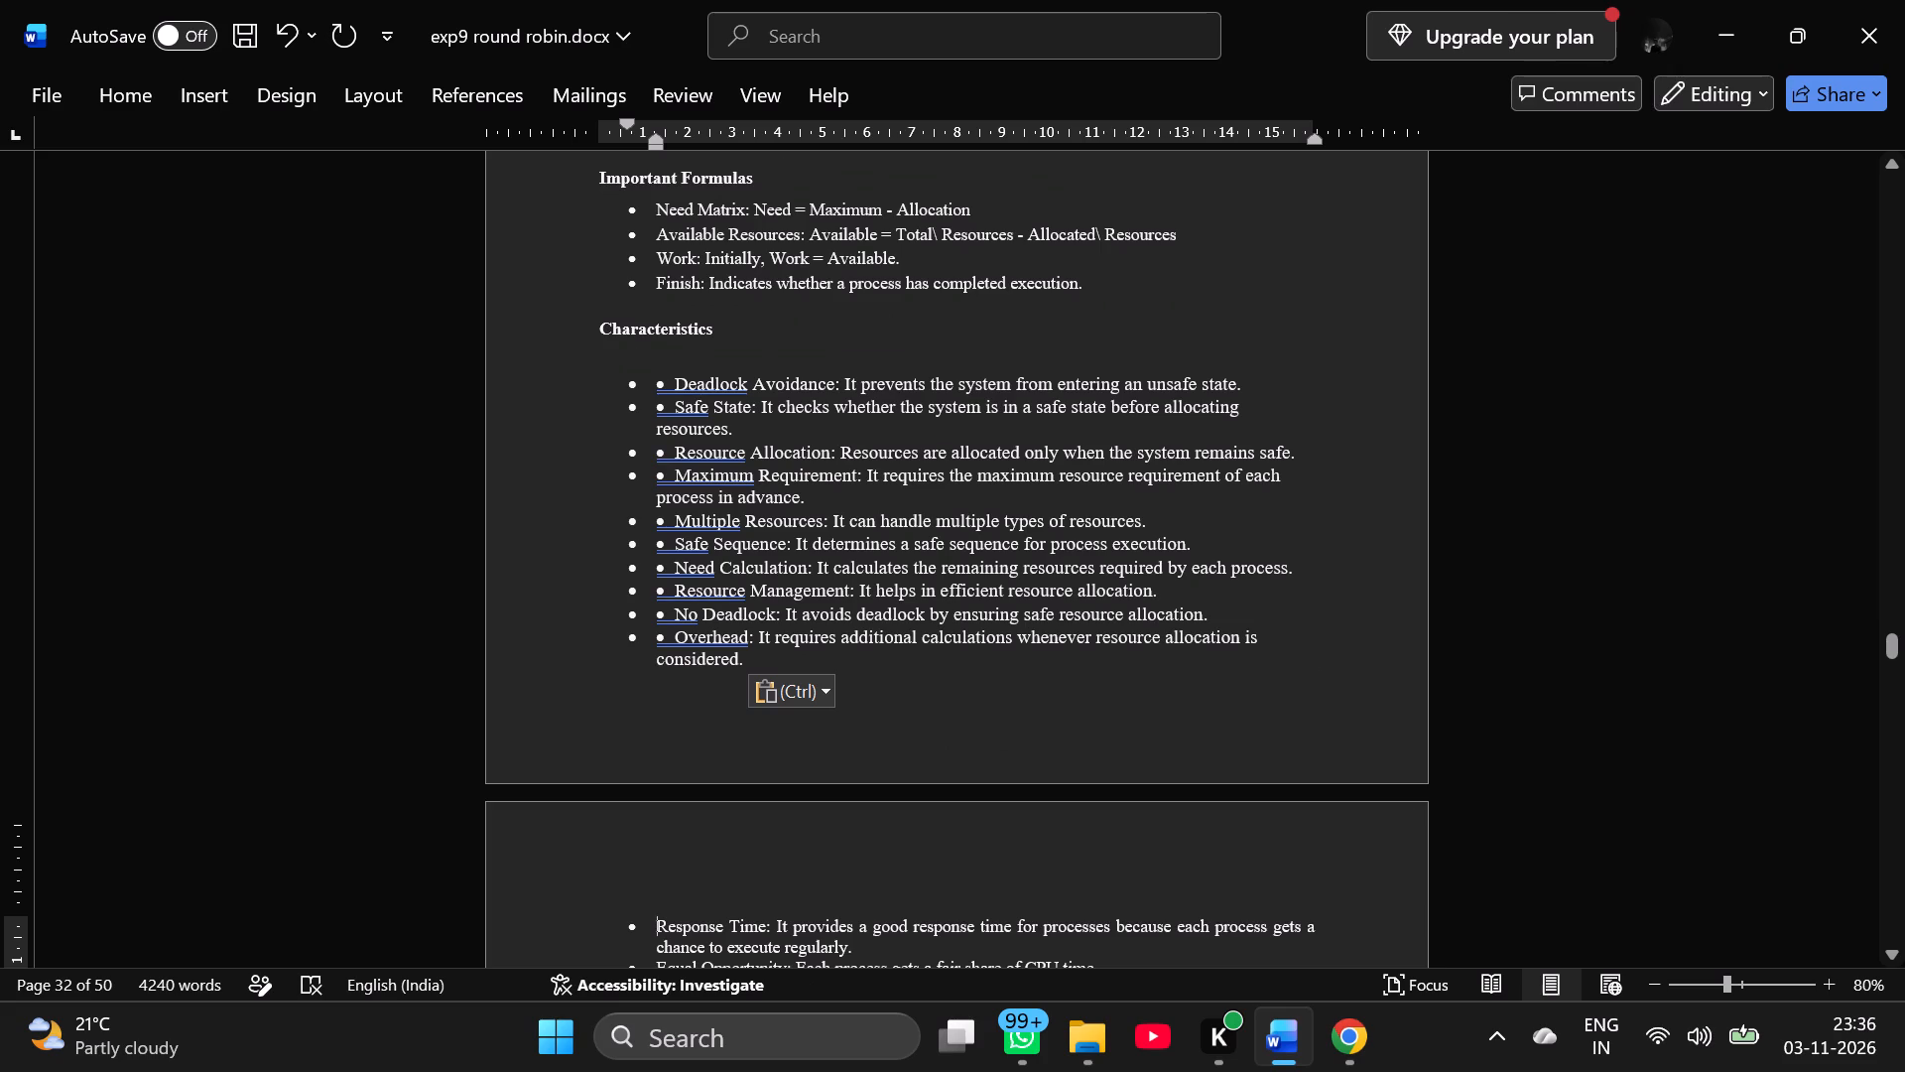
Remove the duplicate inline bullet symbols and extra spaces before Deadlock Avoidance and Safe State in the Characteristics list.
left_click(658, 389)
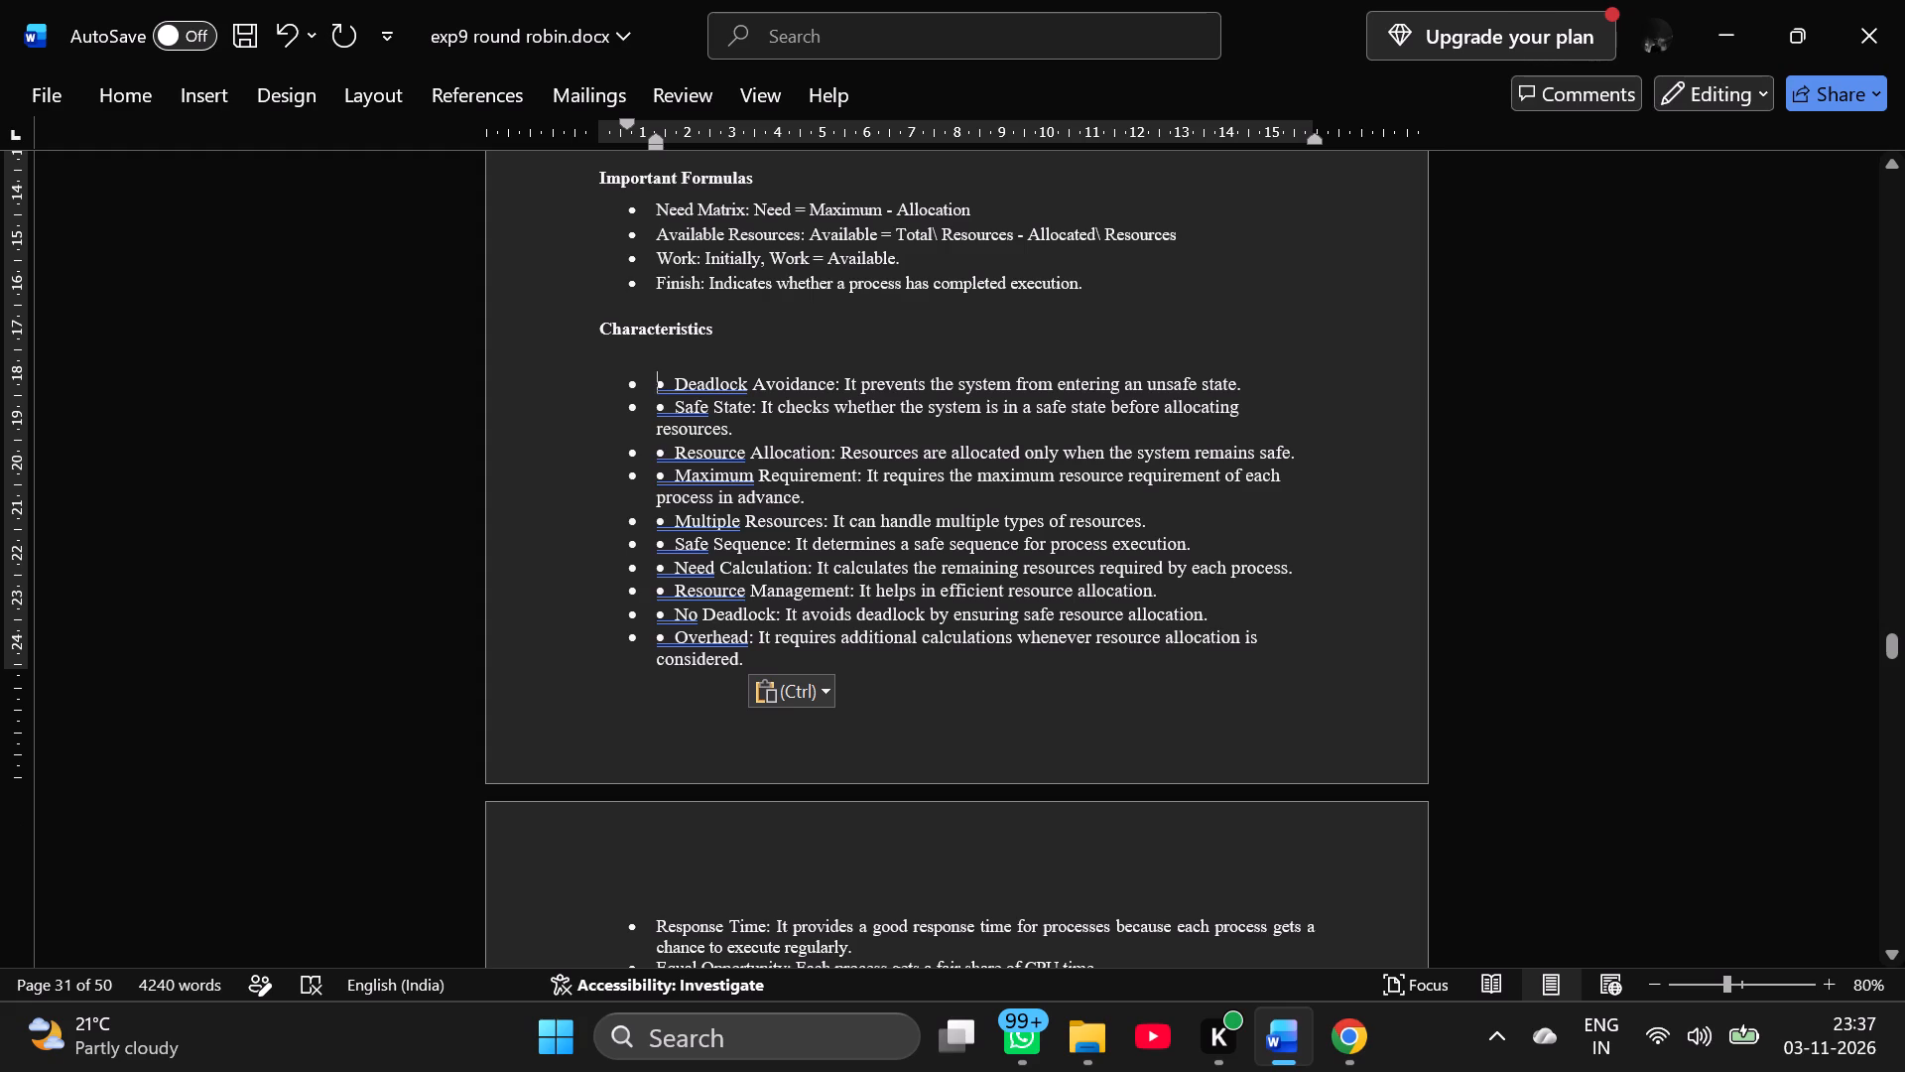
left_click(668, 389)
key("Right")
key("BackSpace")
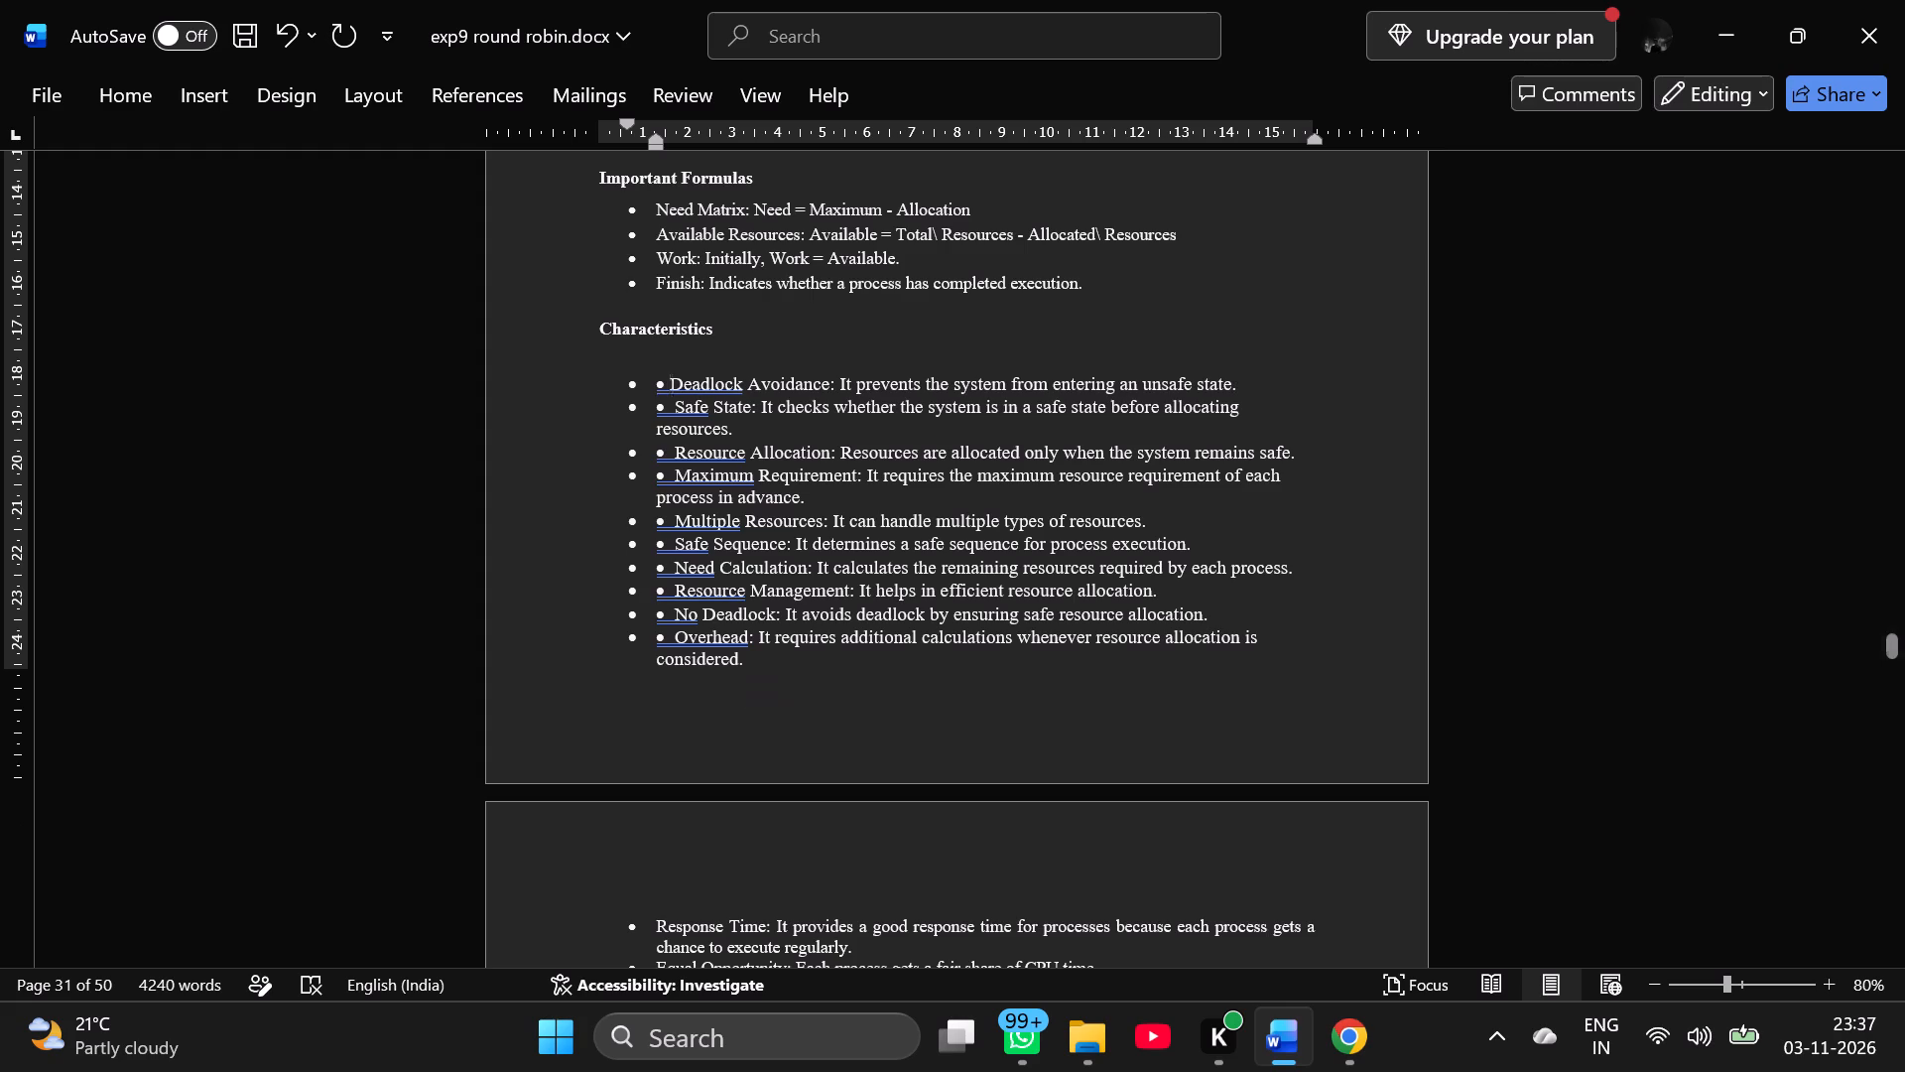
key("BackSpace")
key("BackSpace")
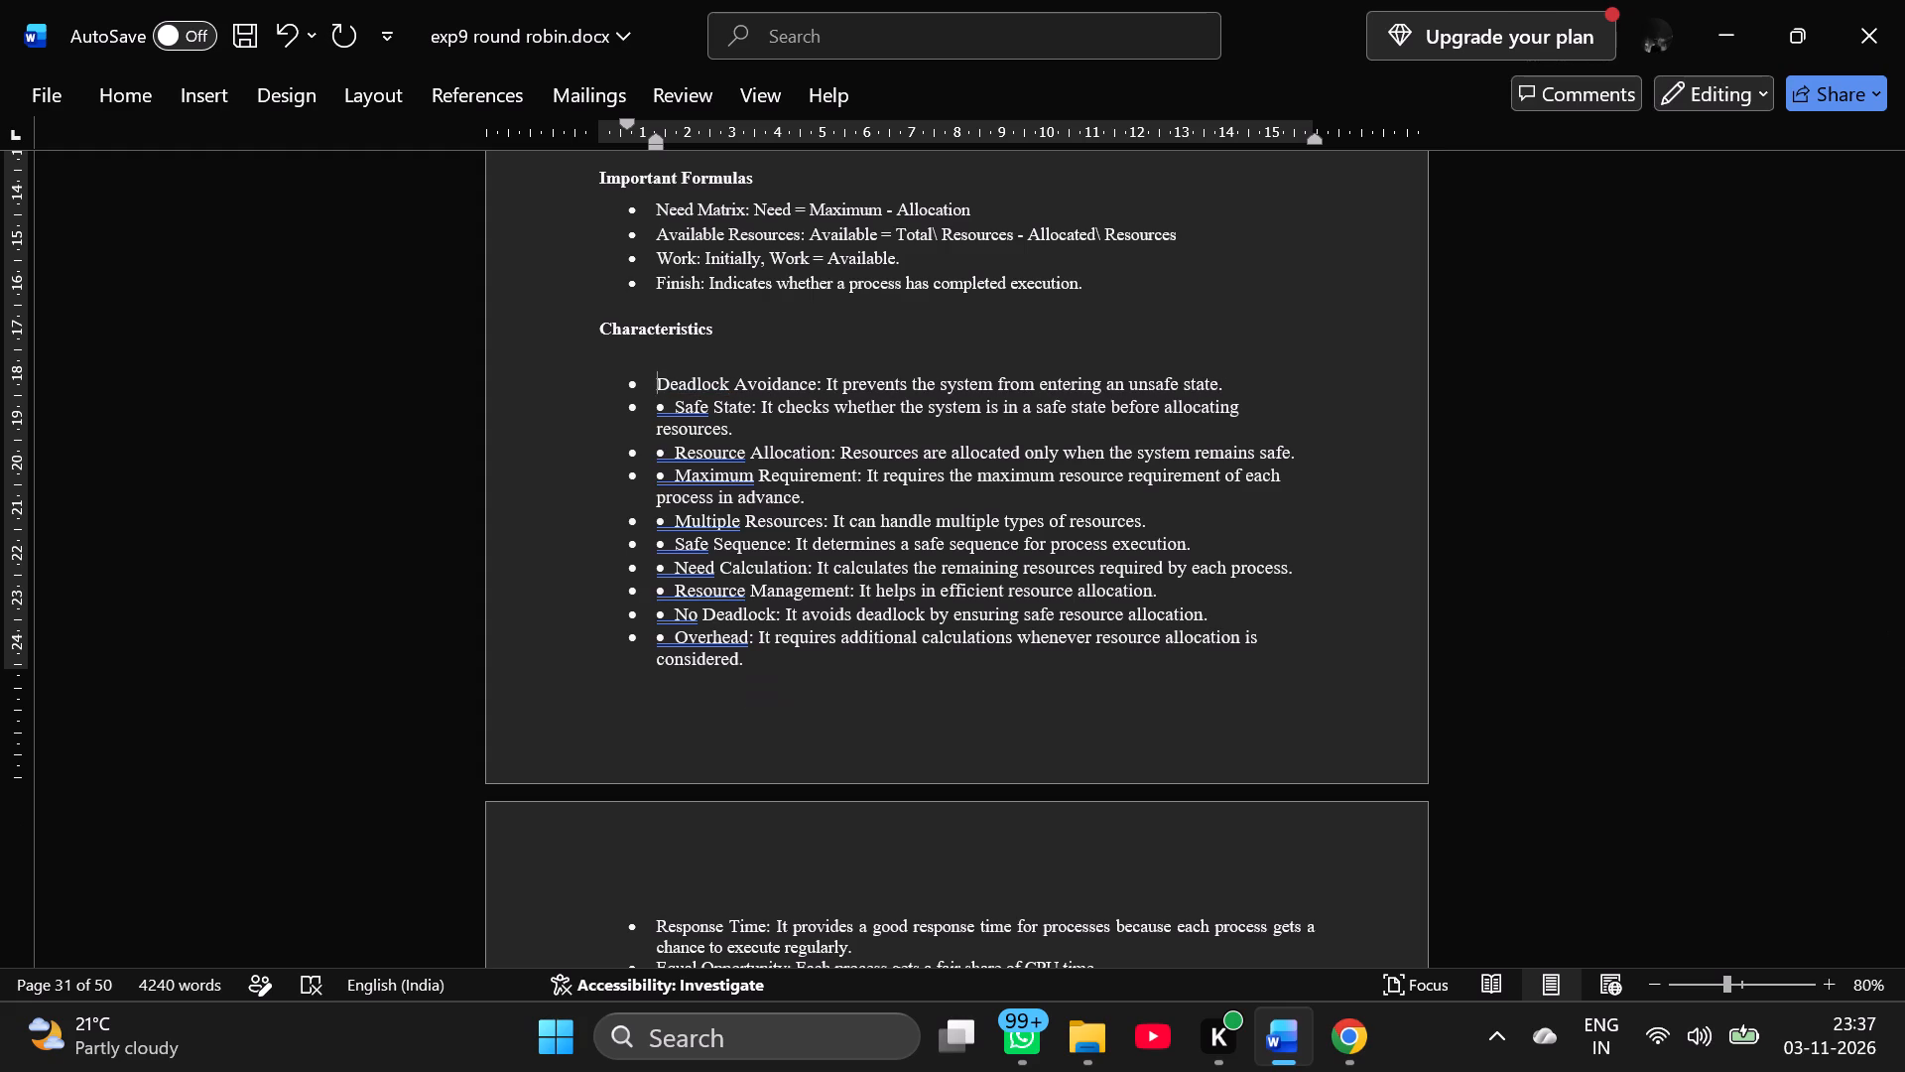
left_click(671, 407)
key("Right")
key("BackSpace")
key("BackSpace")
key("BackSpace")
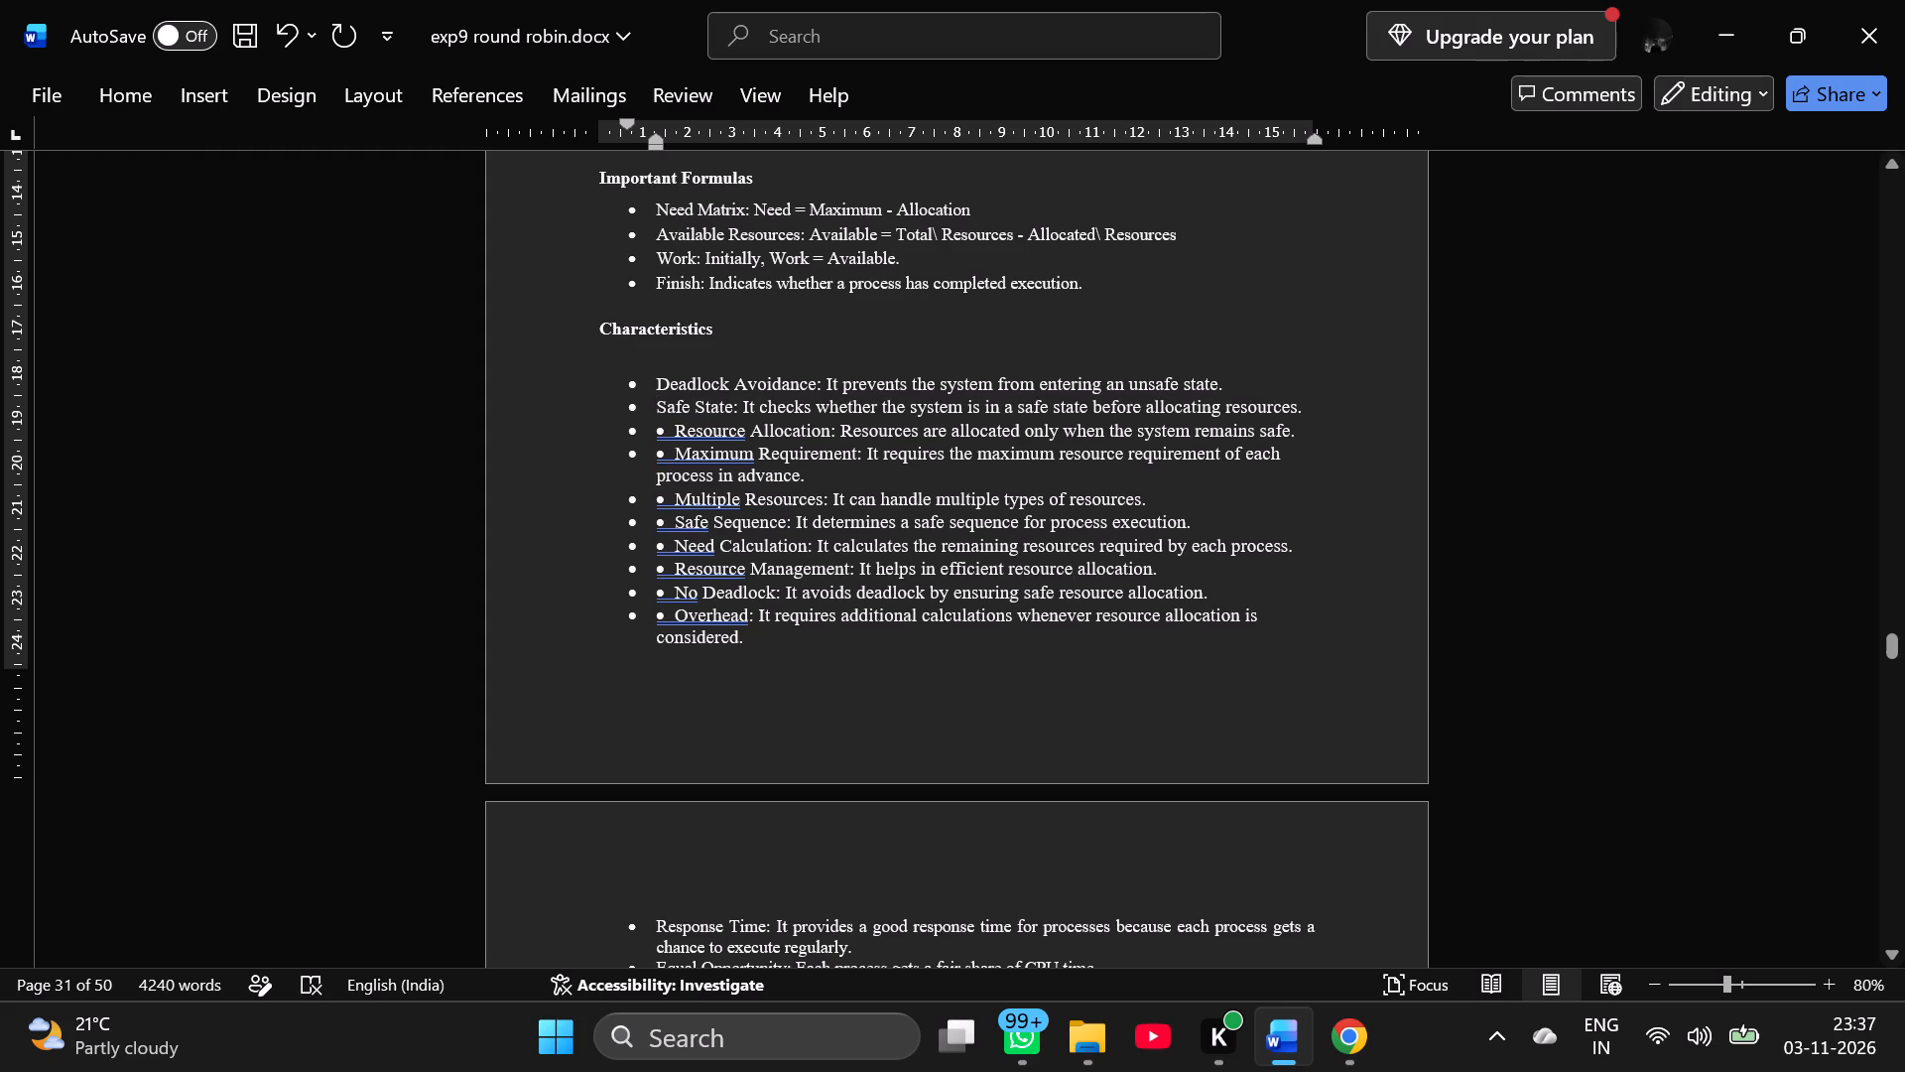
left_click(277, 30)
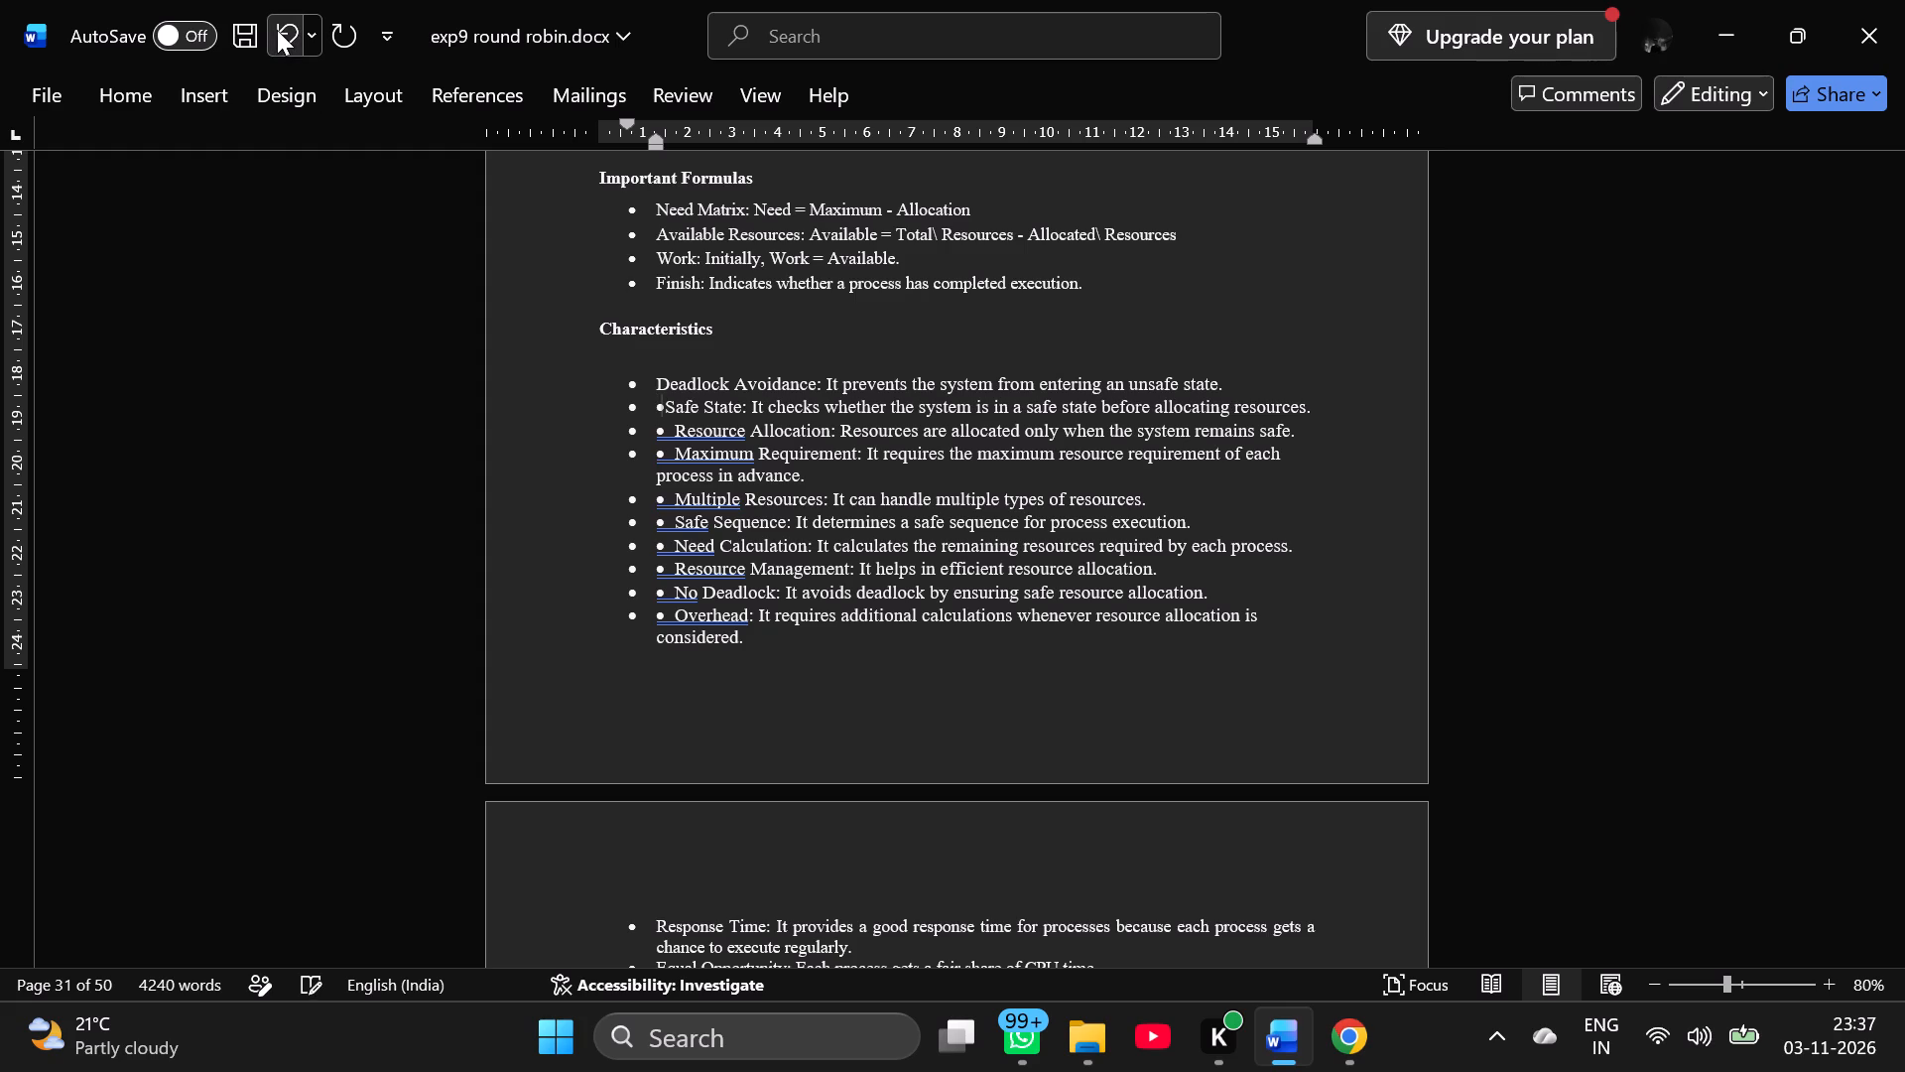
left_click(277, 30)
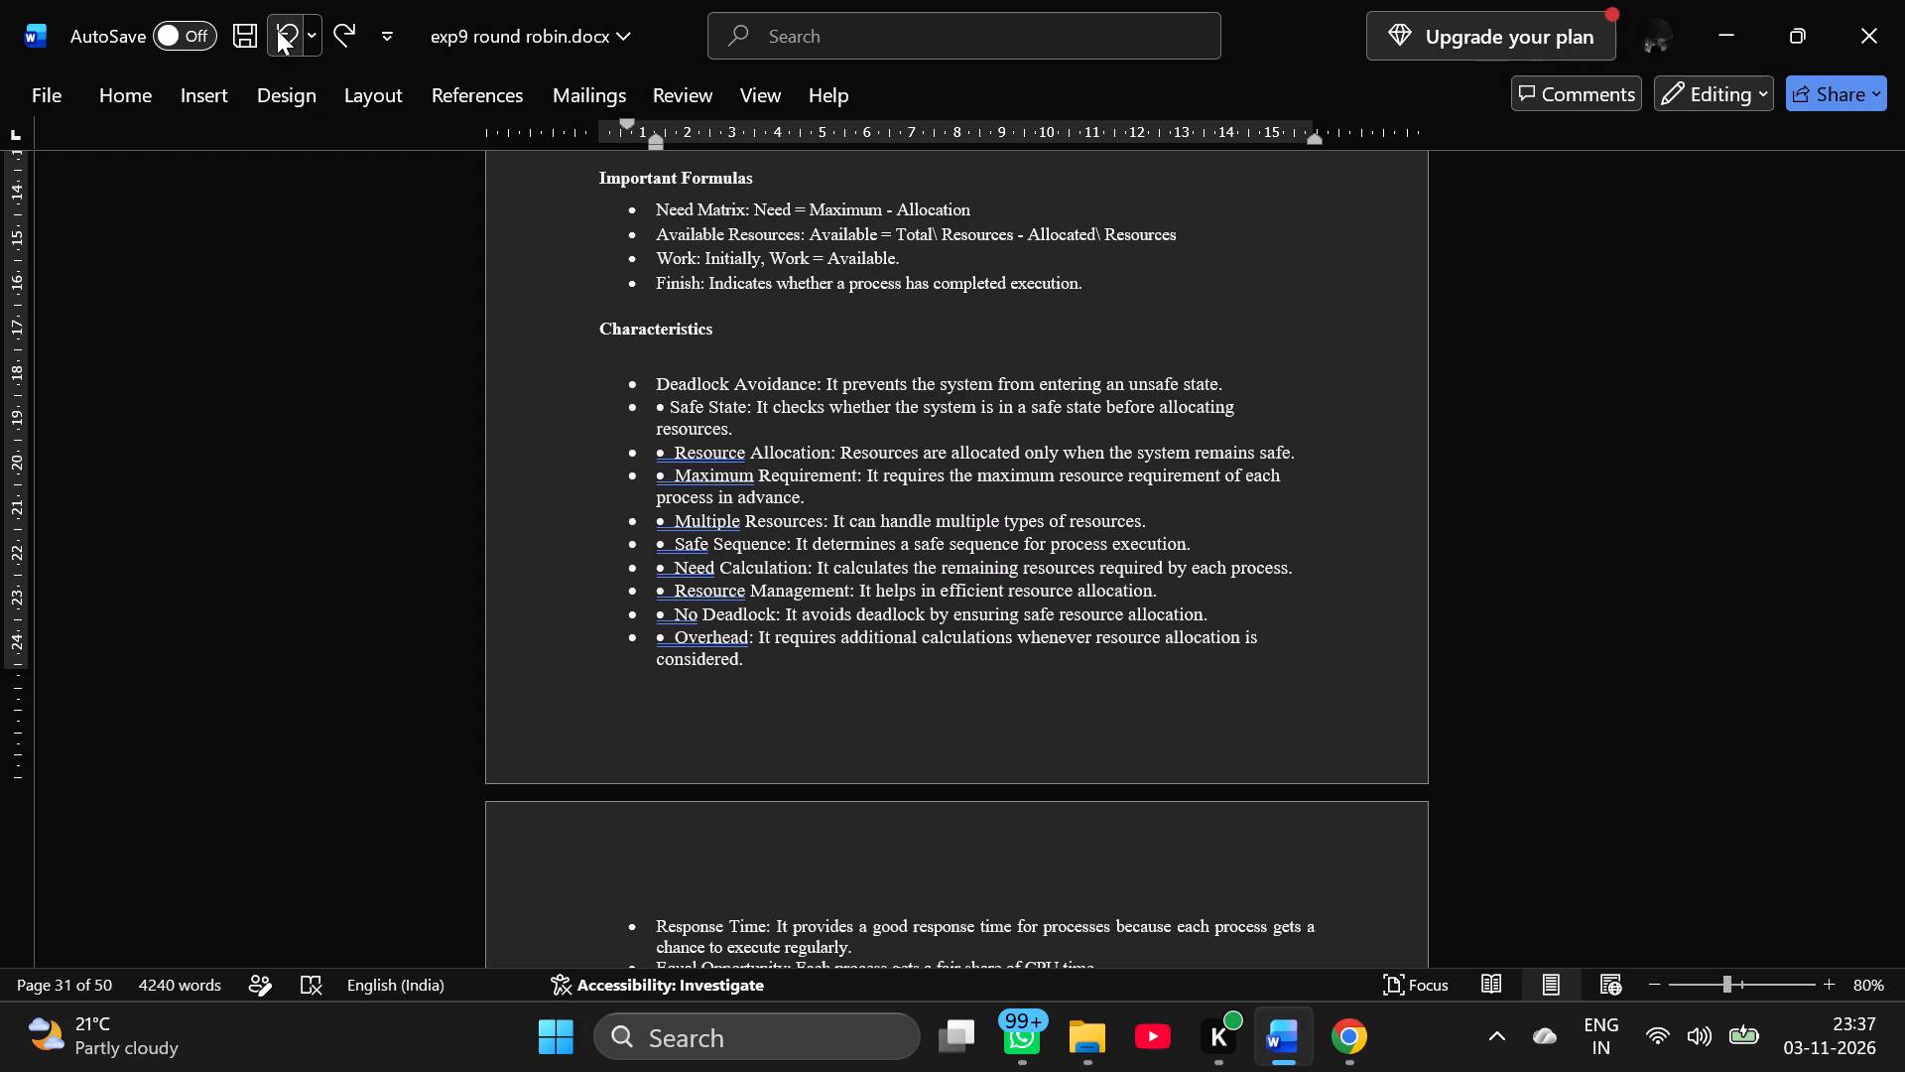
key("BackSpace")
key("BackSpace")
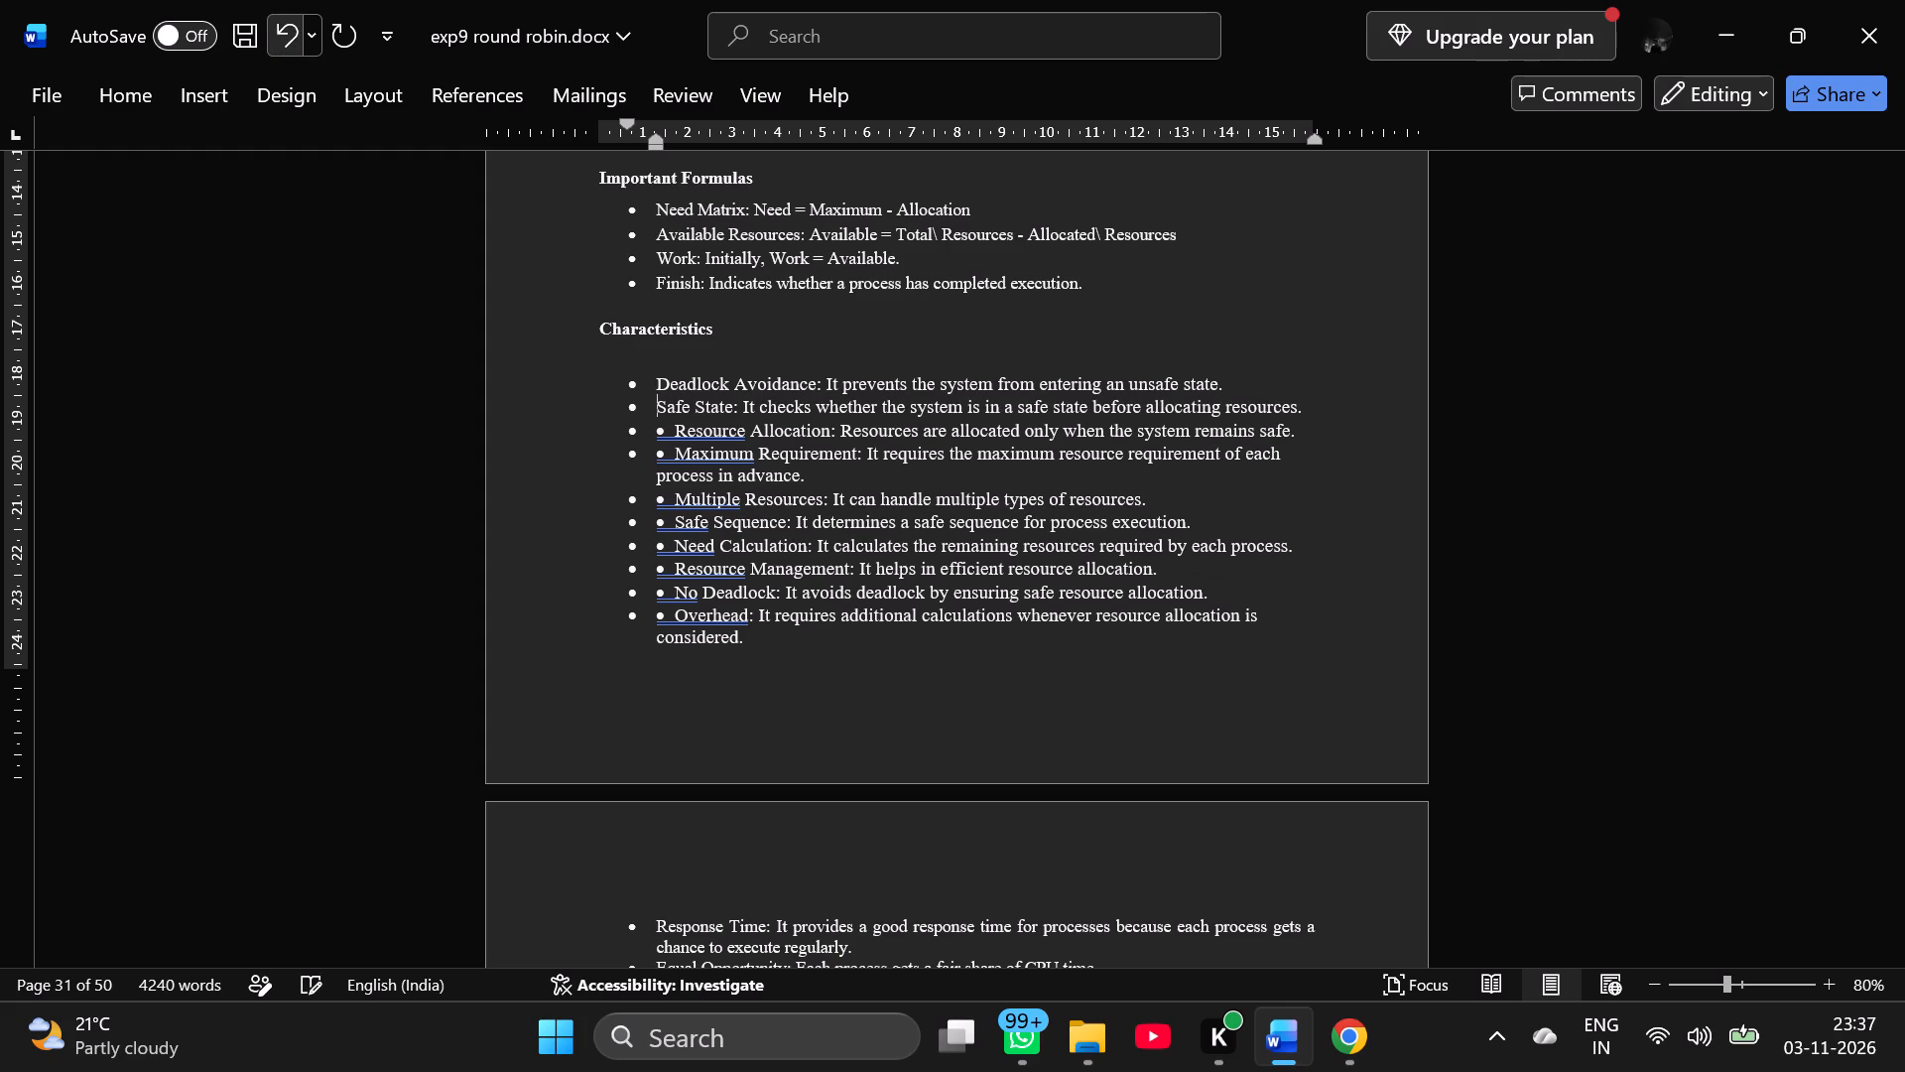
Remove the duplicate inline bullets and spaces before Resource Allocation, Maximum Requirement and Multiple Resources.
left_click(677, 431)
key("BackSpace")
key("BackSpace")
key("BackSpace")
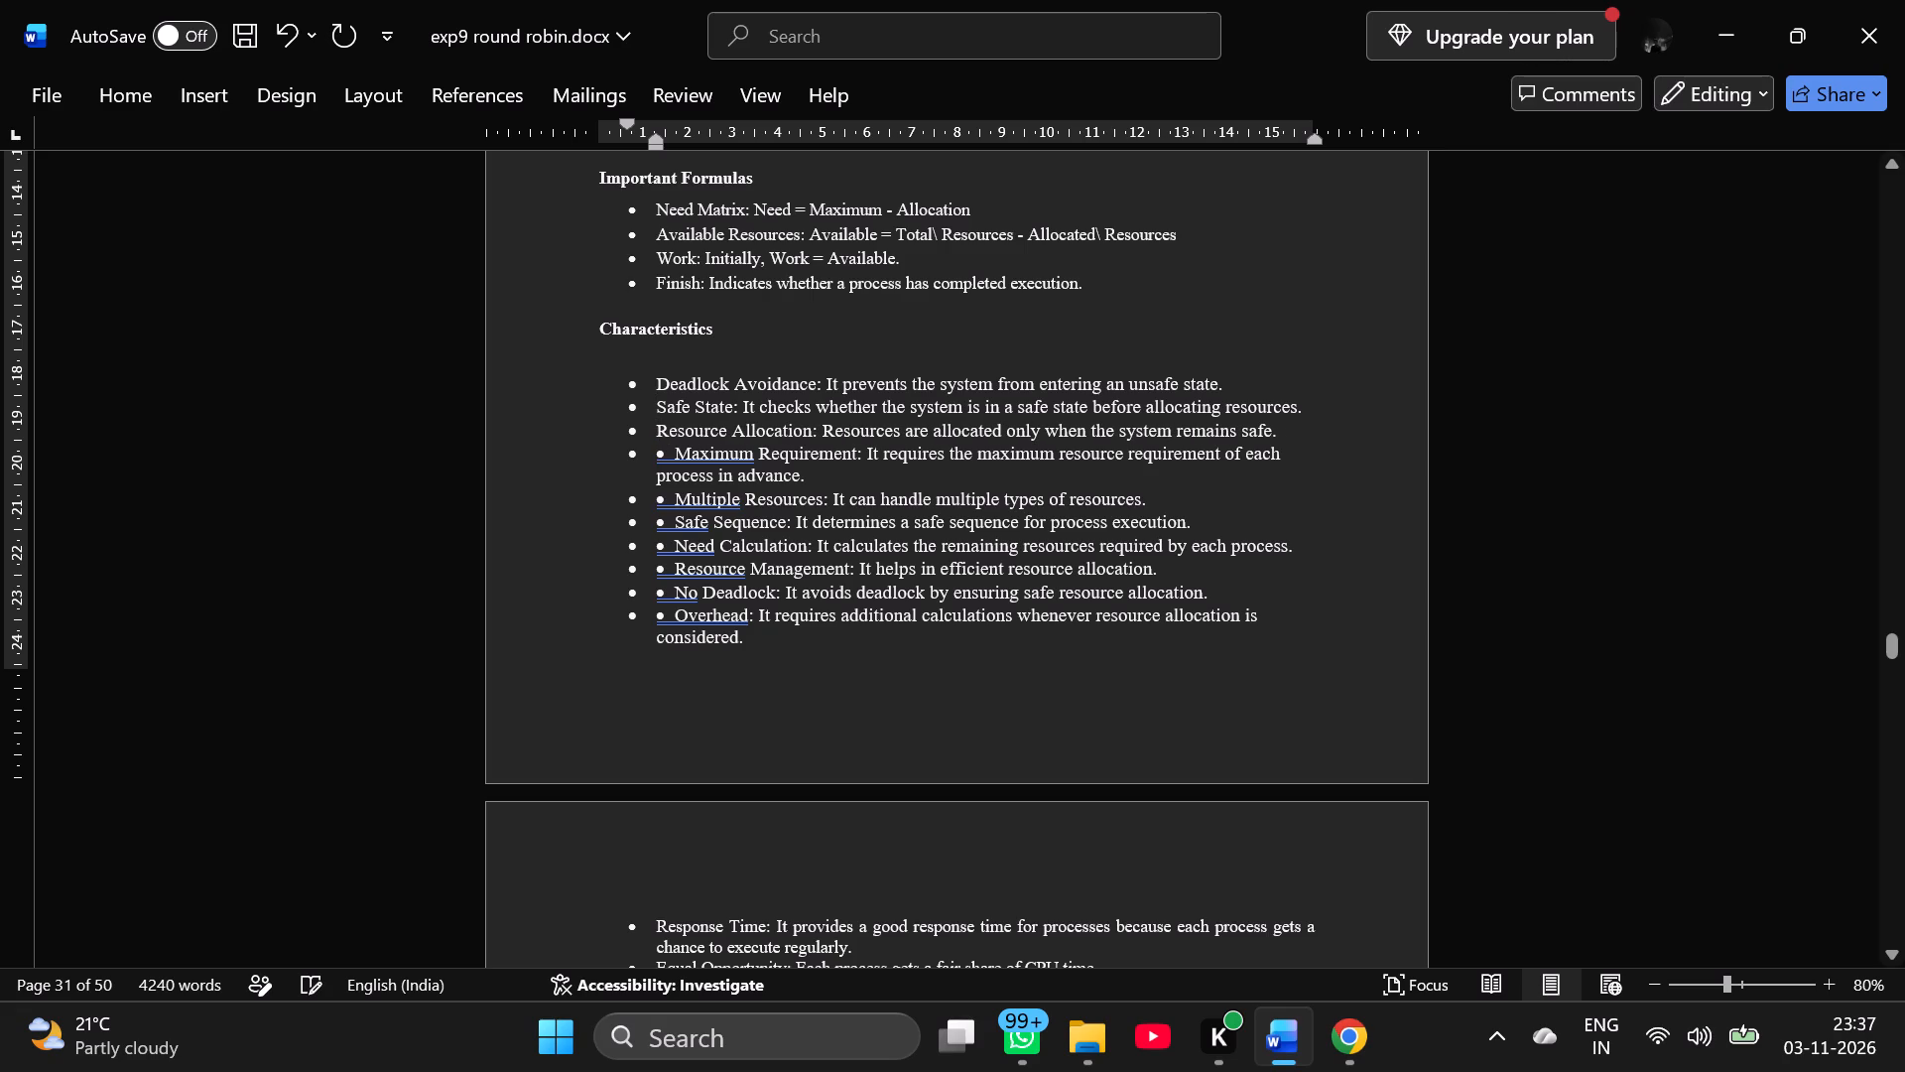
left_click(677, 456)
key("BackSpace")
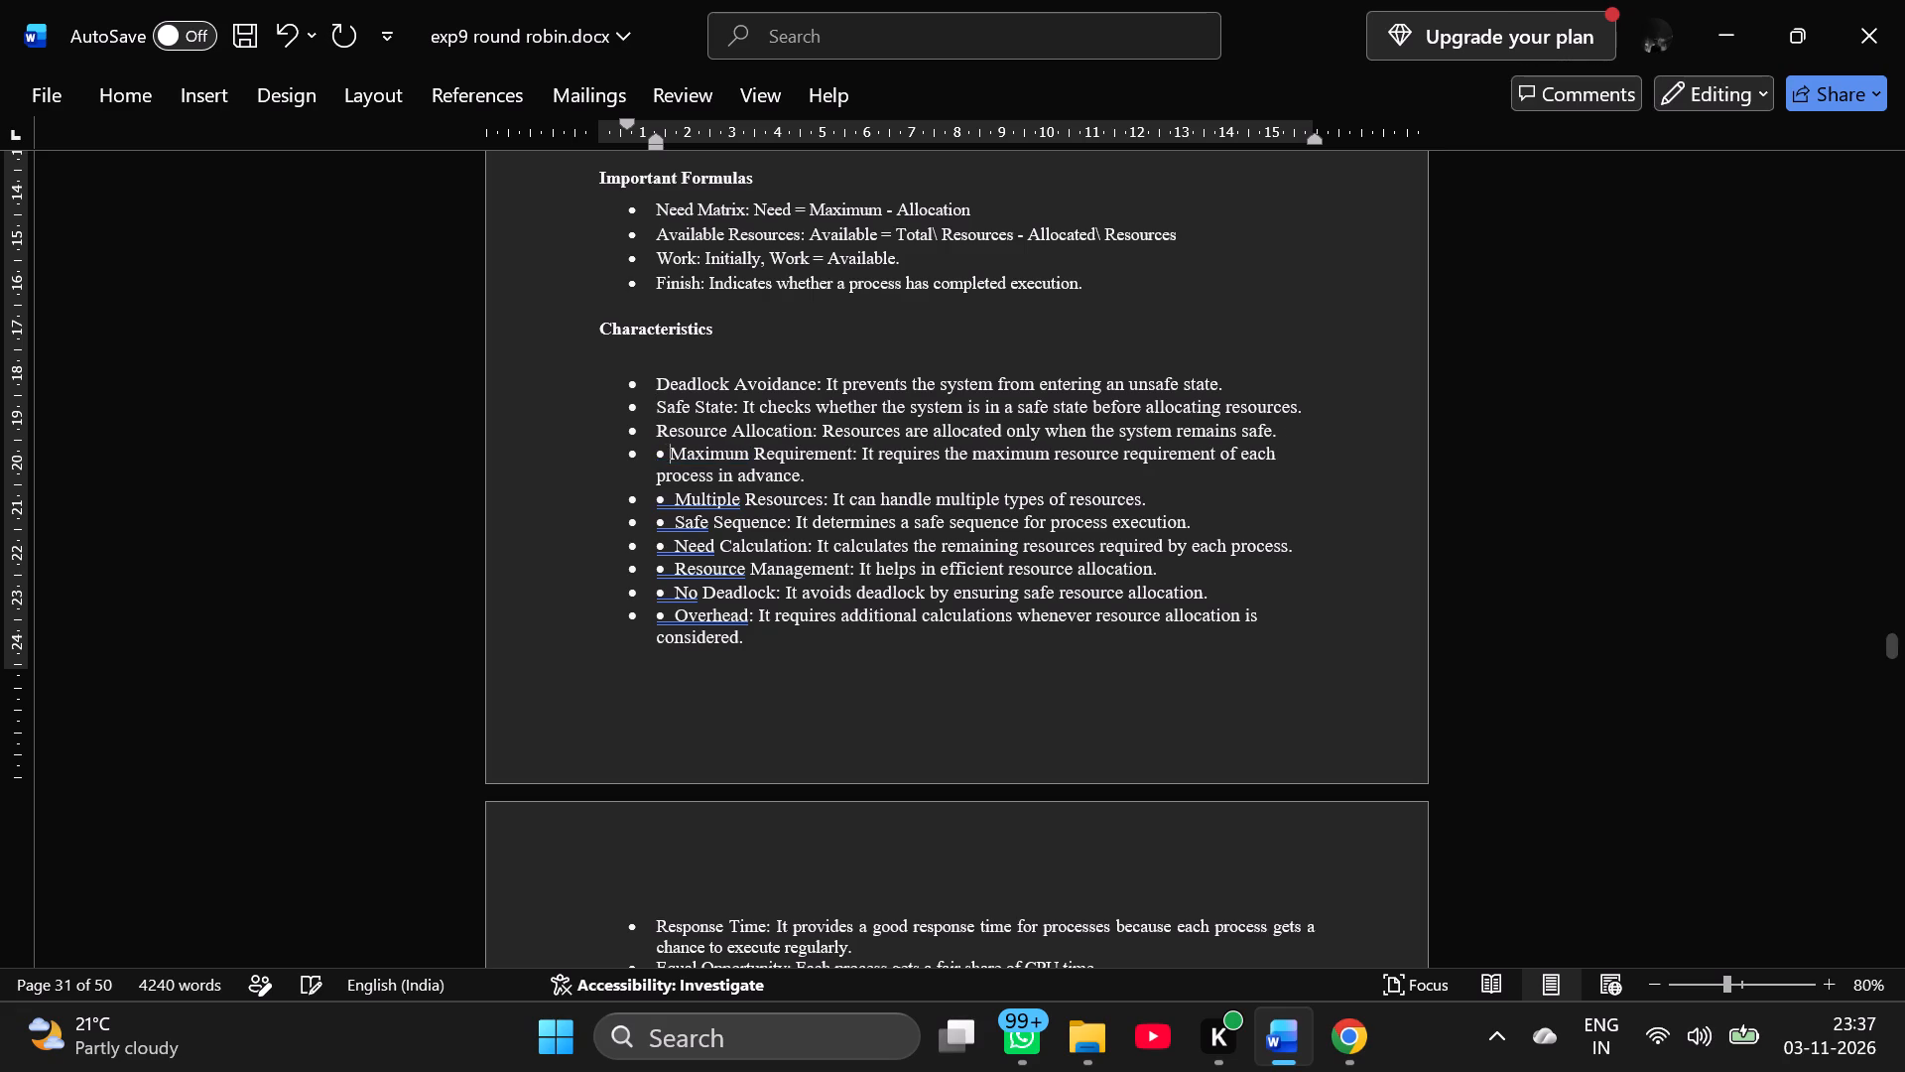
key("BackSpace")
key("BackSpace")
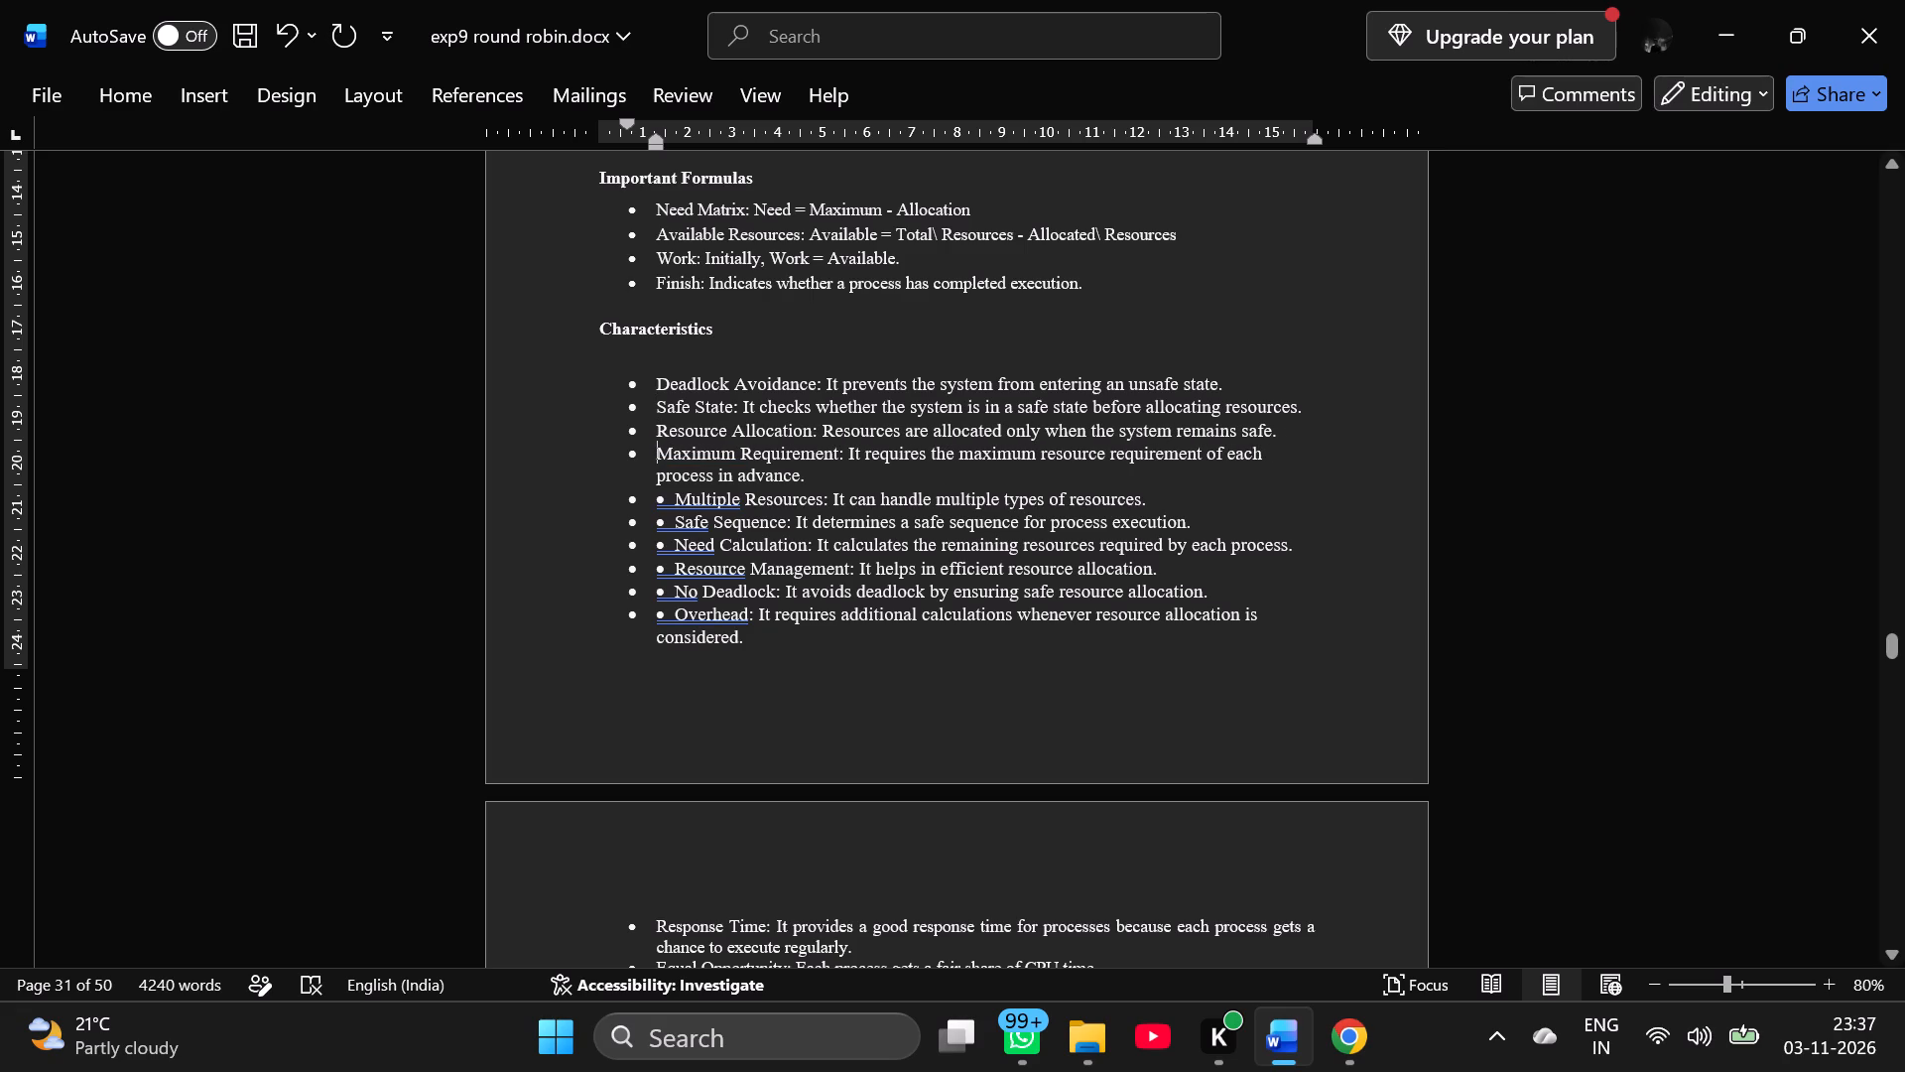
left_click(675, 499)
key("BackSpace")
key("BackSpace")
key("BackSpace")
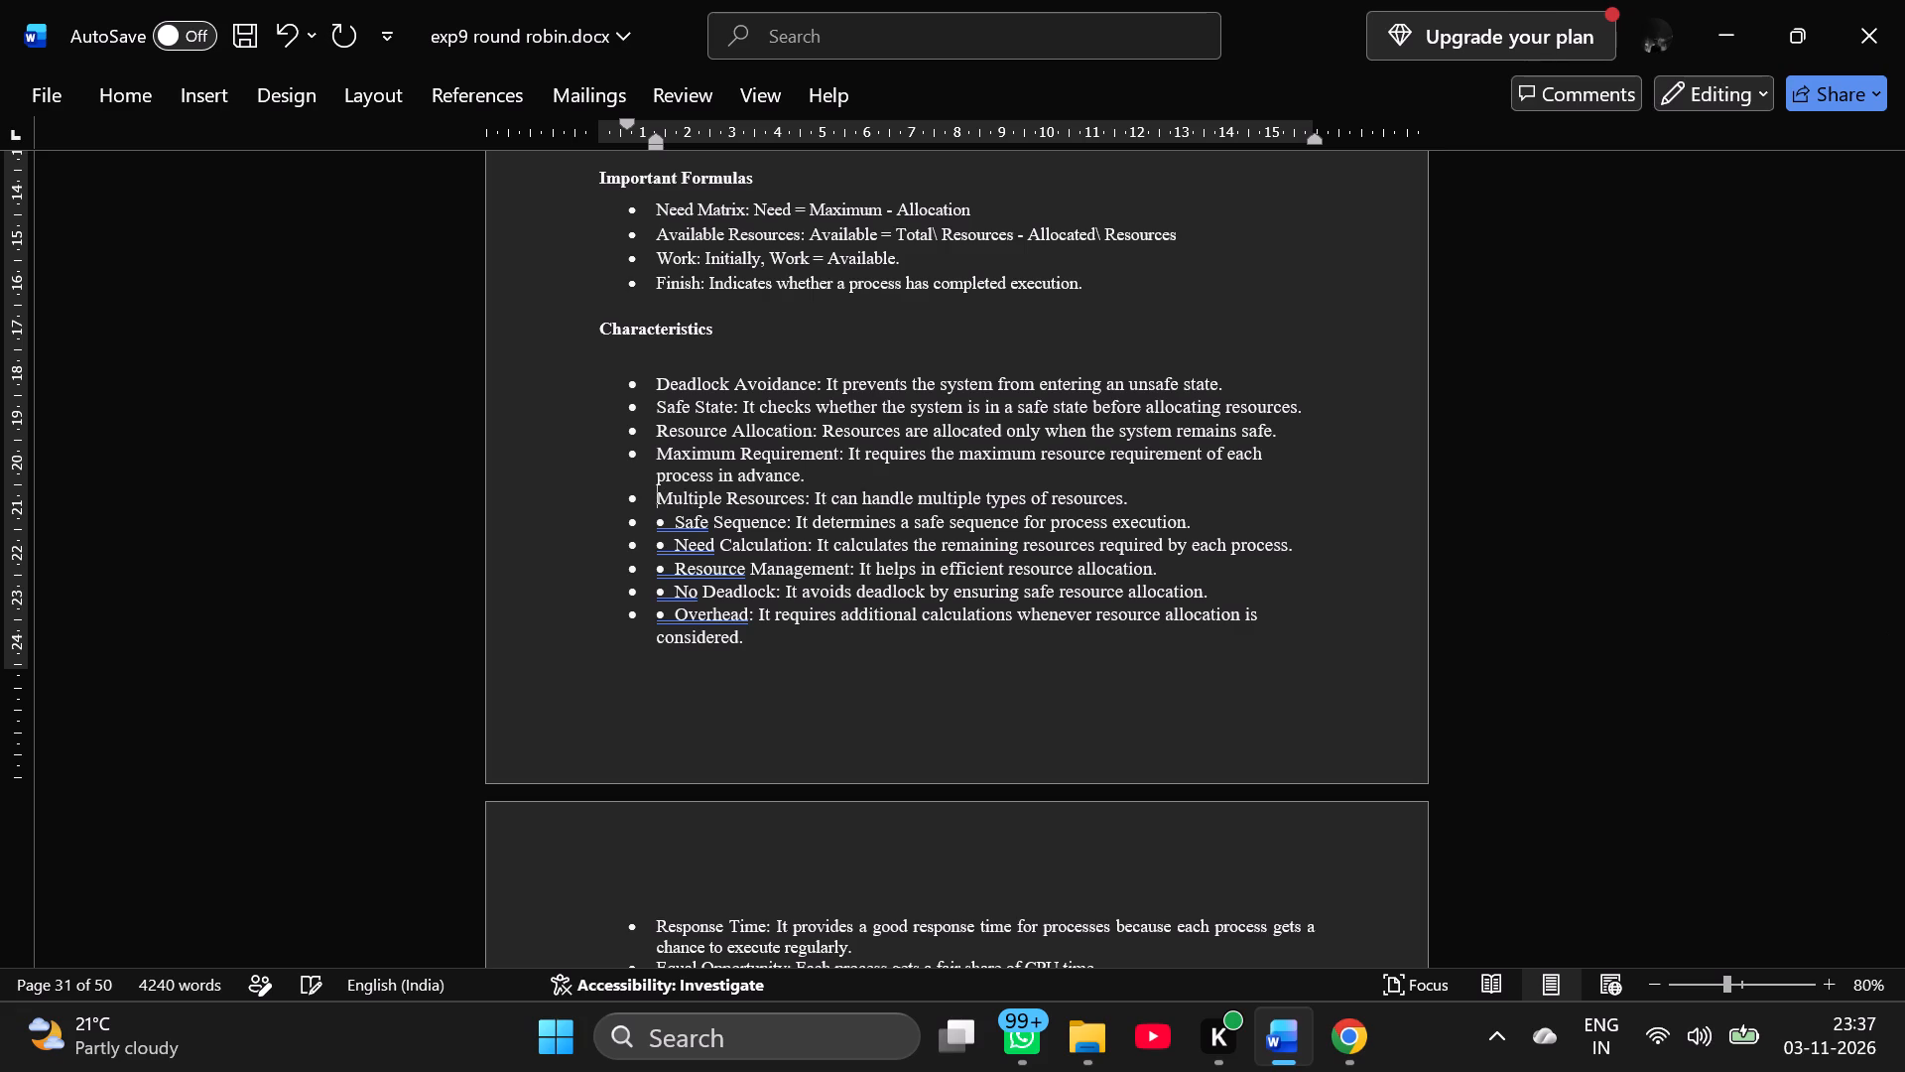
Remove the duplicate inline bullets and spaces before Safe Sequence and Need Calculation, keeping both as list items.
left_click(672, 522)
key("BackSpace")
key("BackSpace")
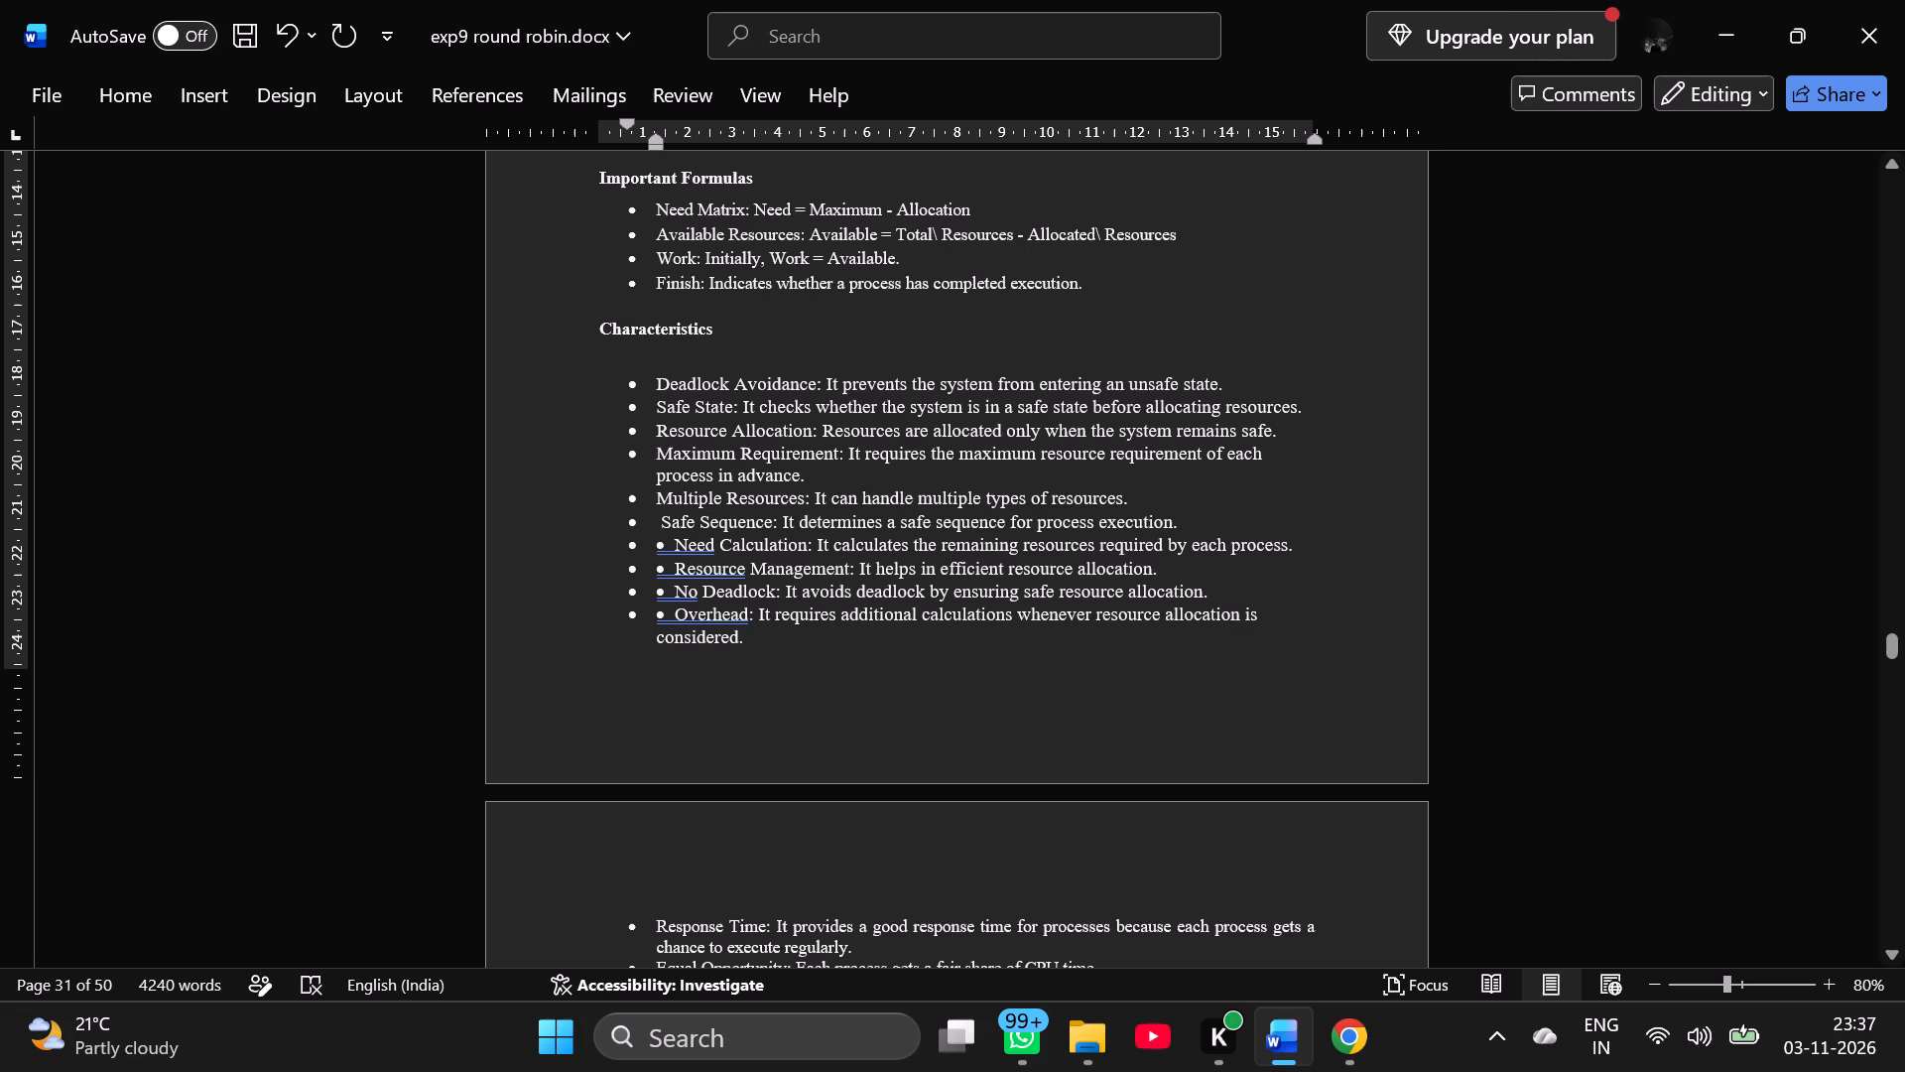
key("BackSpace")
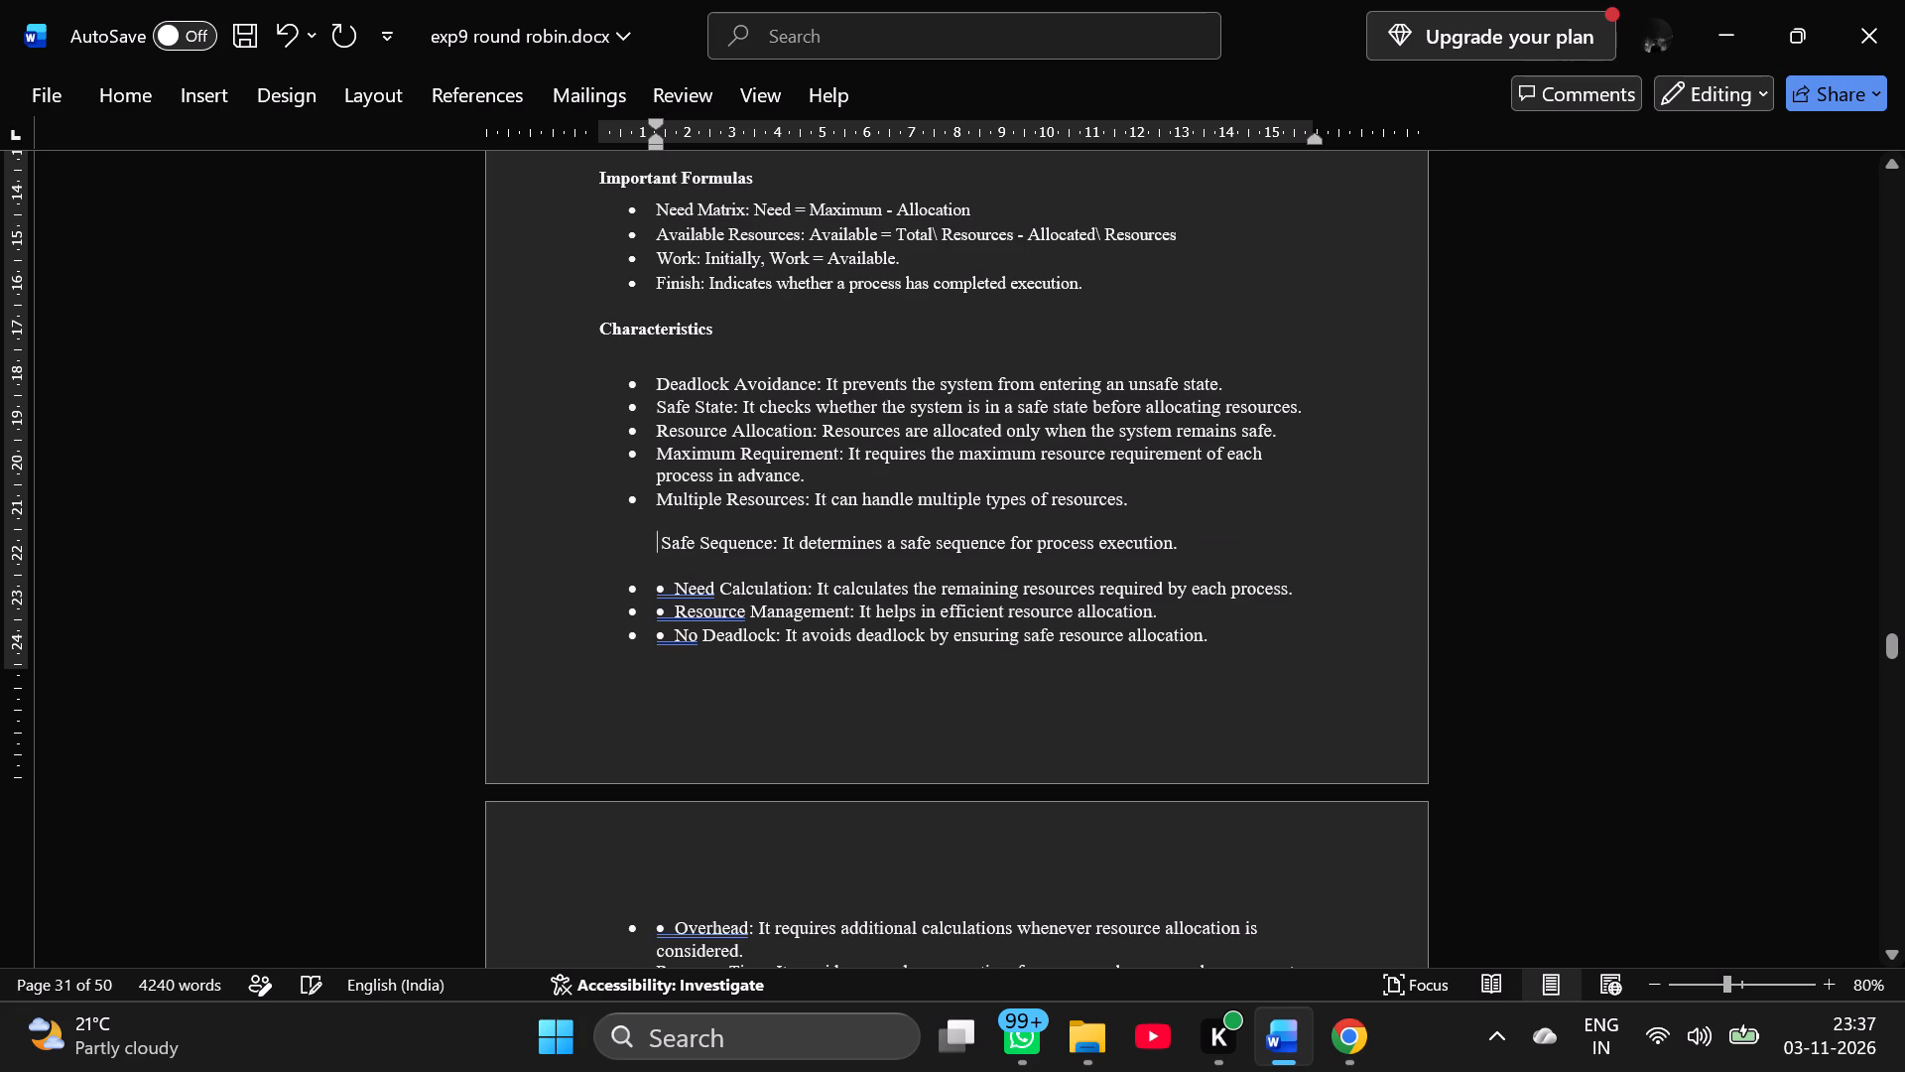
key("BackSpace")
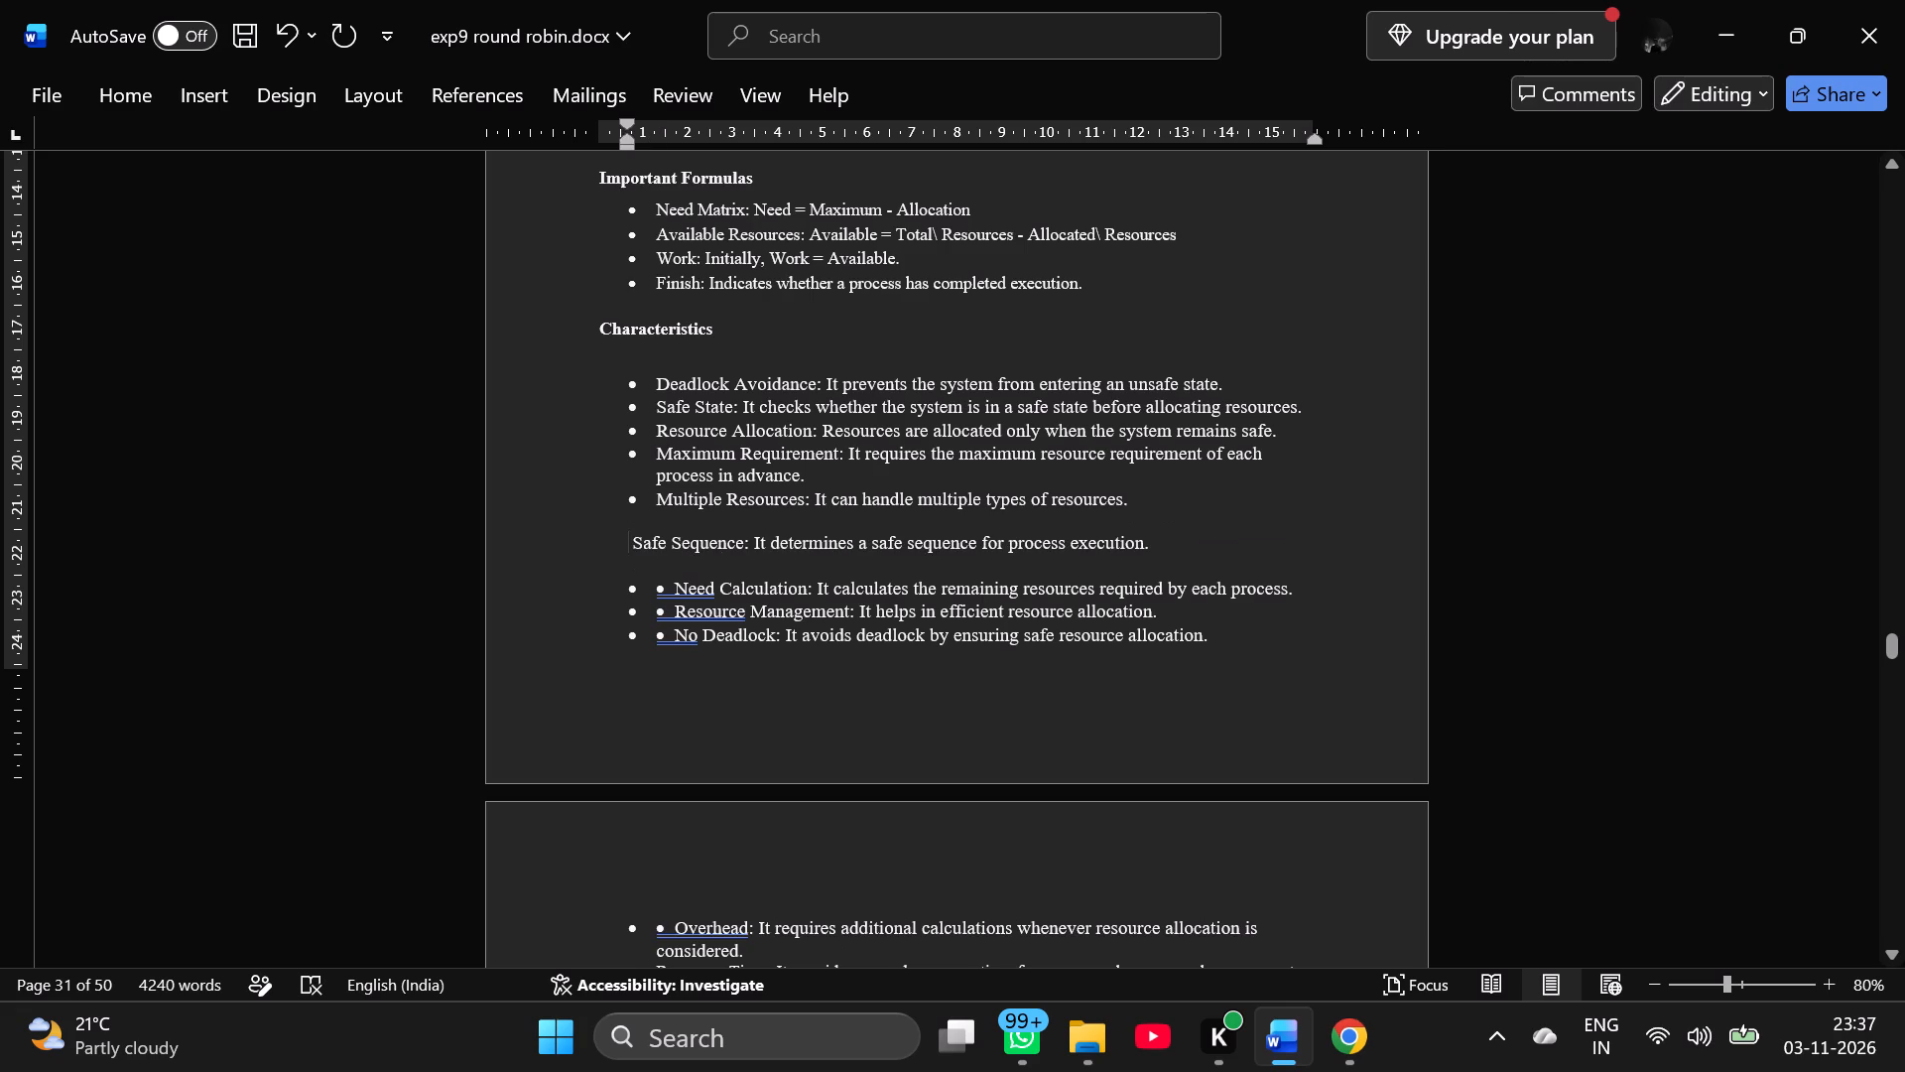
left_click(279, 33)
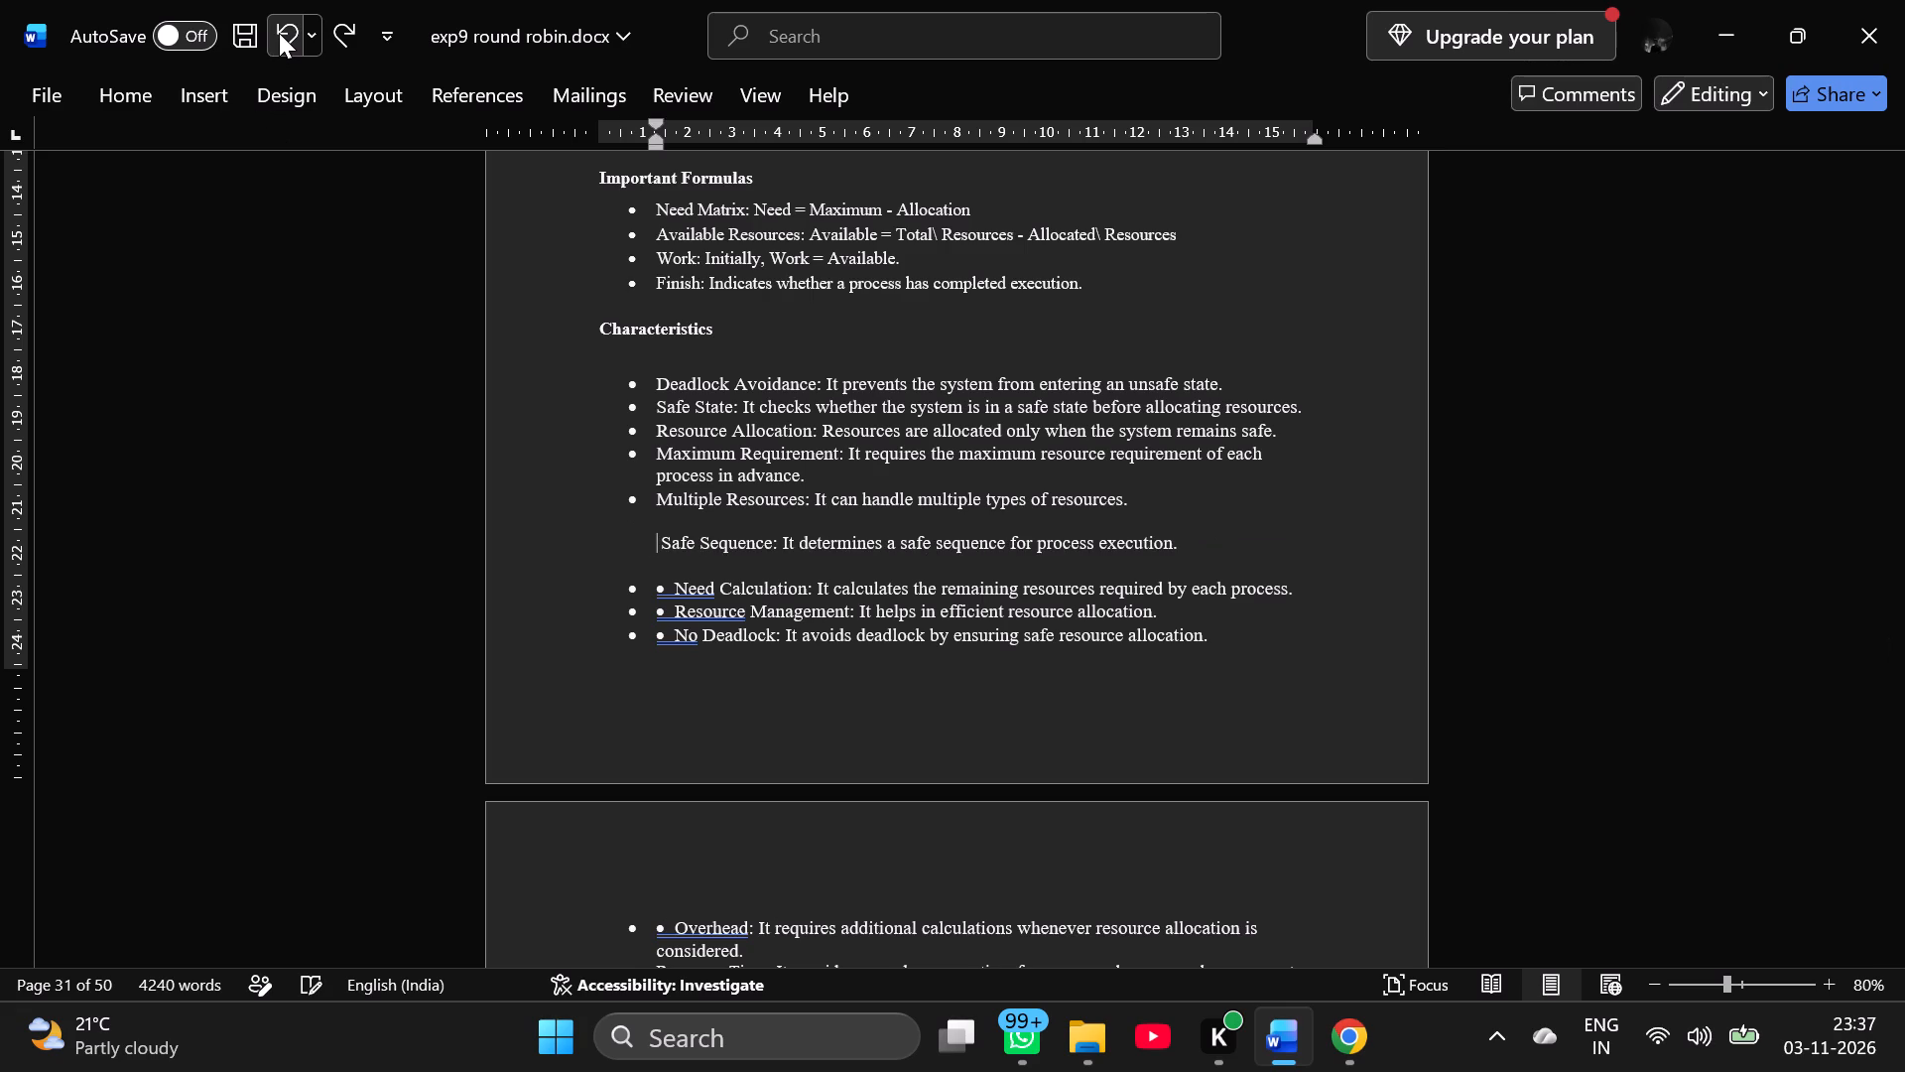
left_click(279, 33)
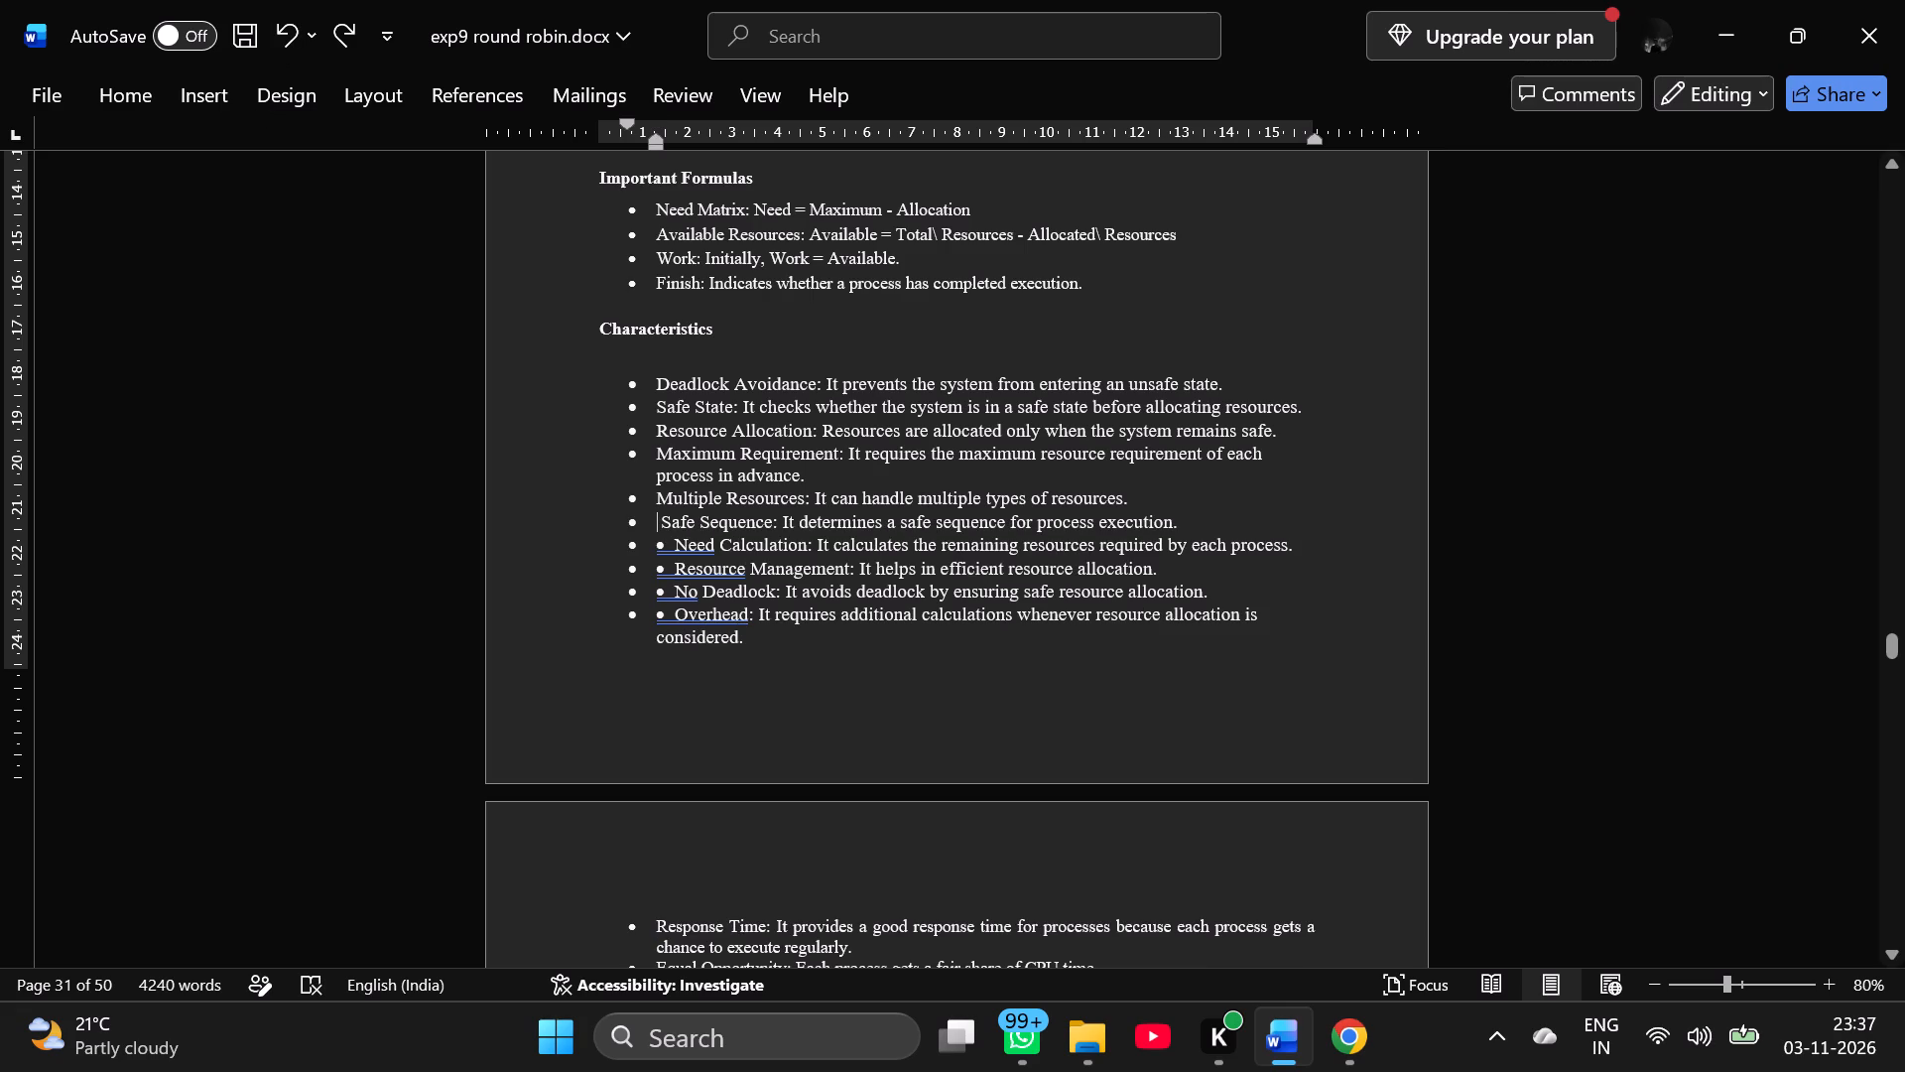
key("Right")
key("BackSpace")
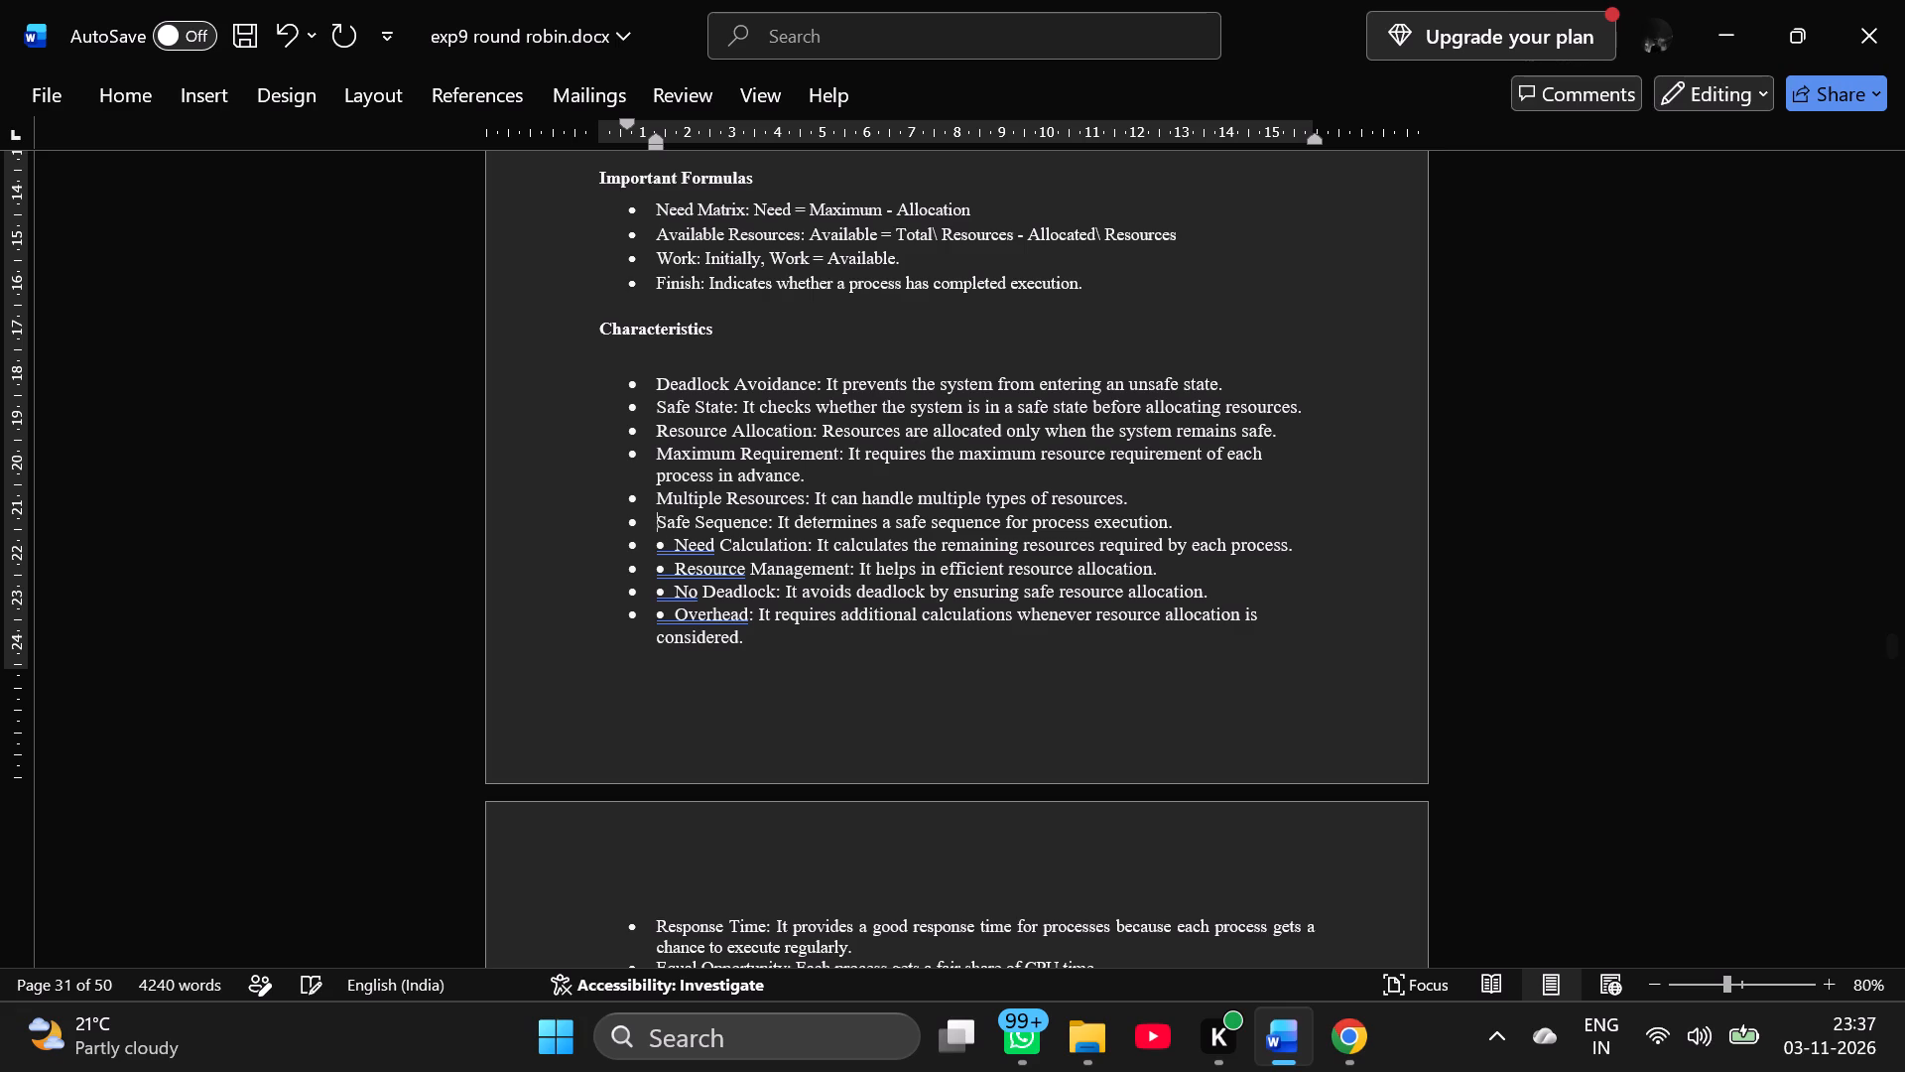
left_click(675, 544)
key("BackSpace")
key("BackSpace")
key("BackSpace")
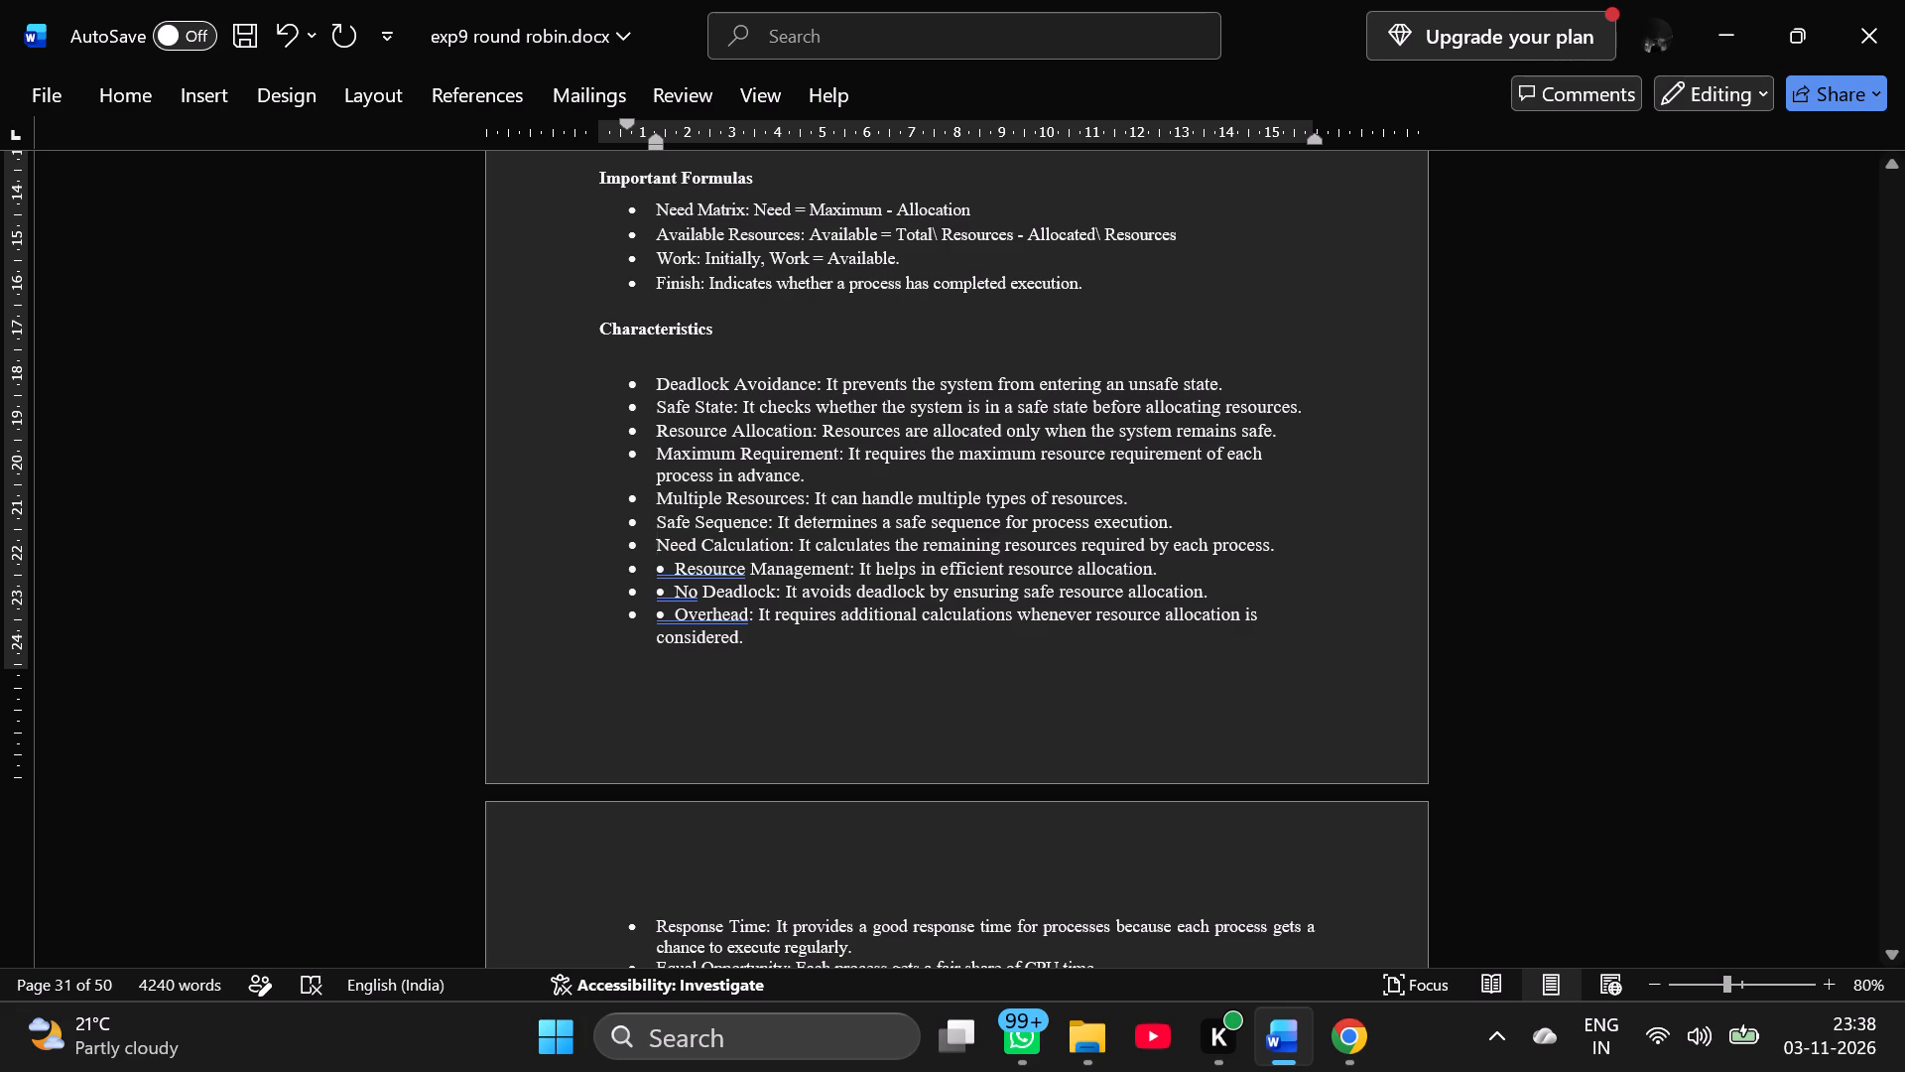
Remove the duplicate inline bullets and spaces before Resource Management, No Deadlock and Overhead.
left_click(674, 570)
key("BackSpace")
key("BackSpace")
key("BackSpace")
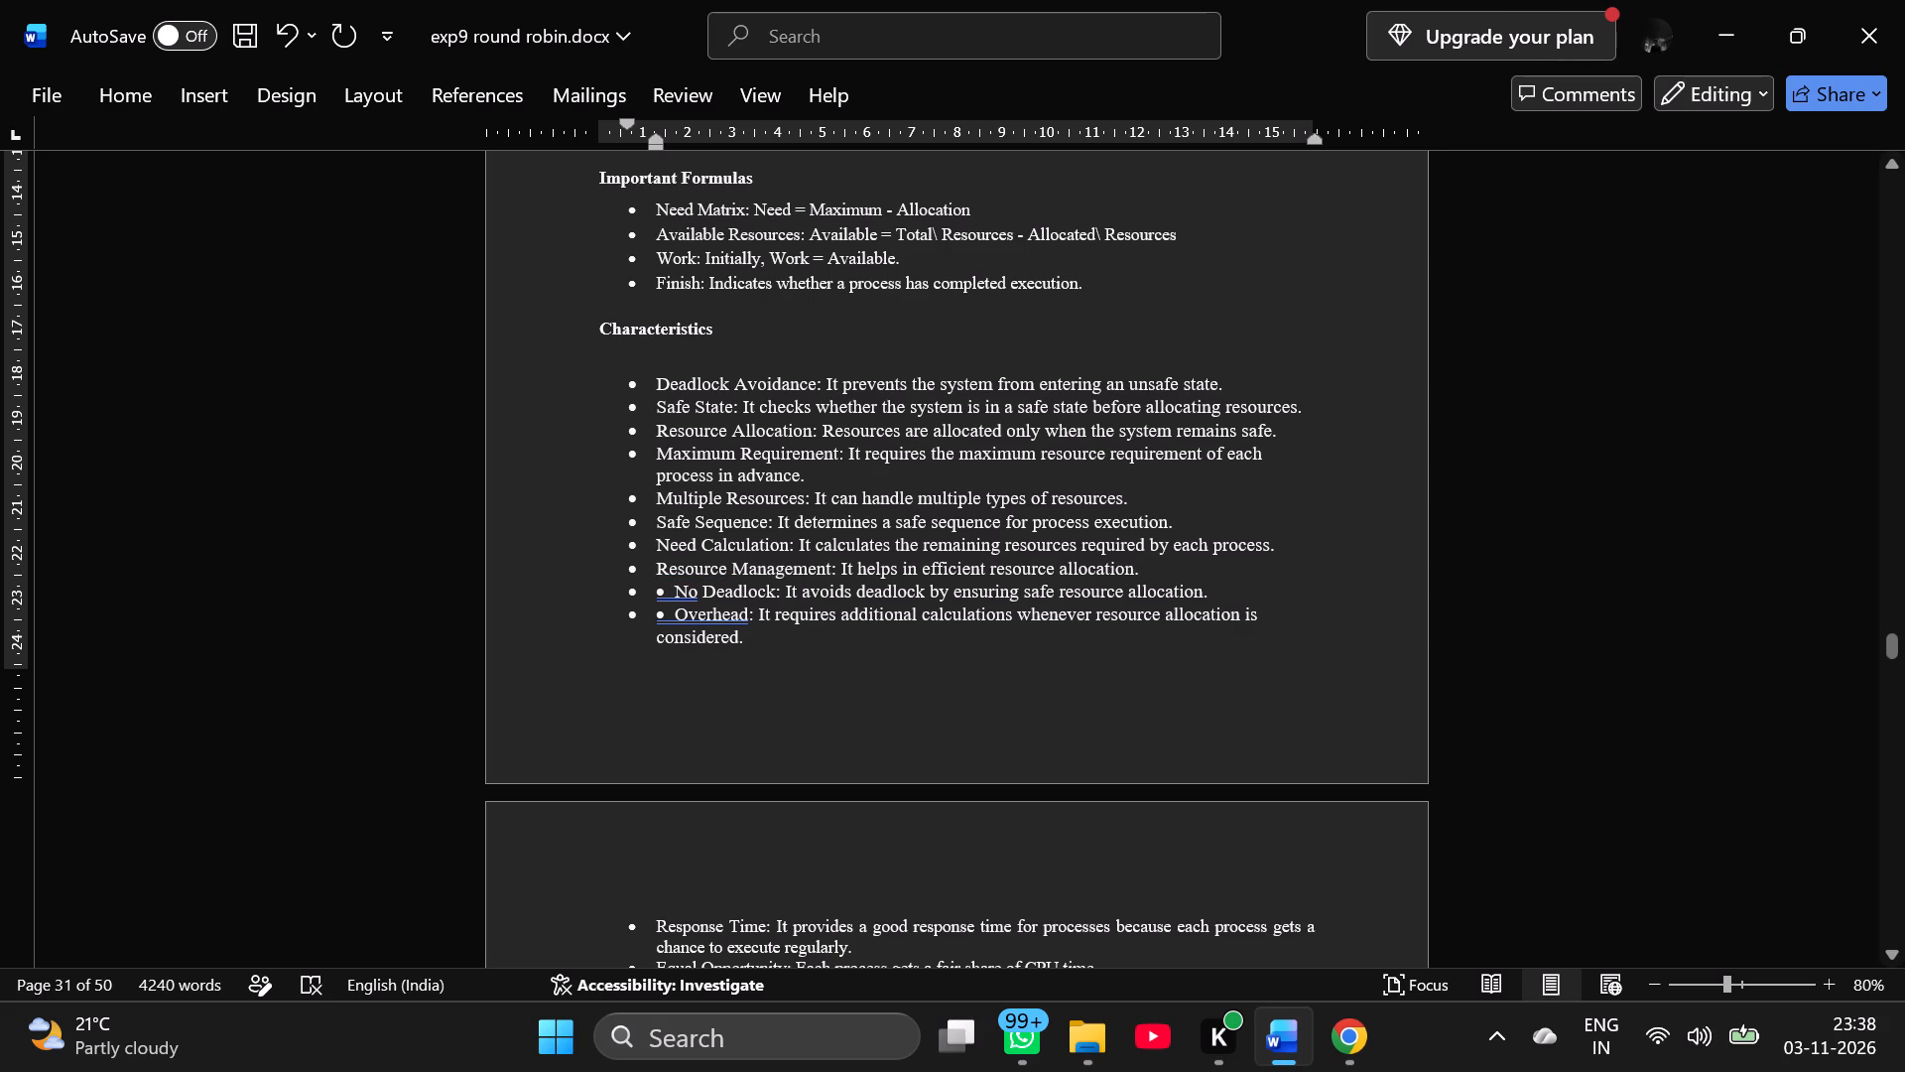
left_click(674, 587)
key("BackSpace")
key("BackSpace")
key("BackSpace")
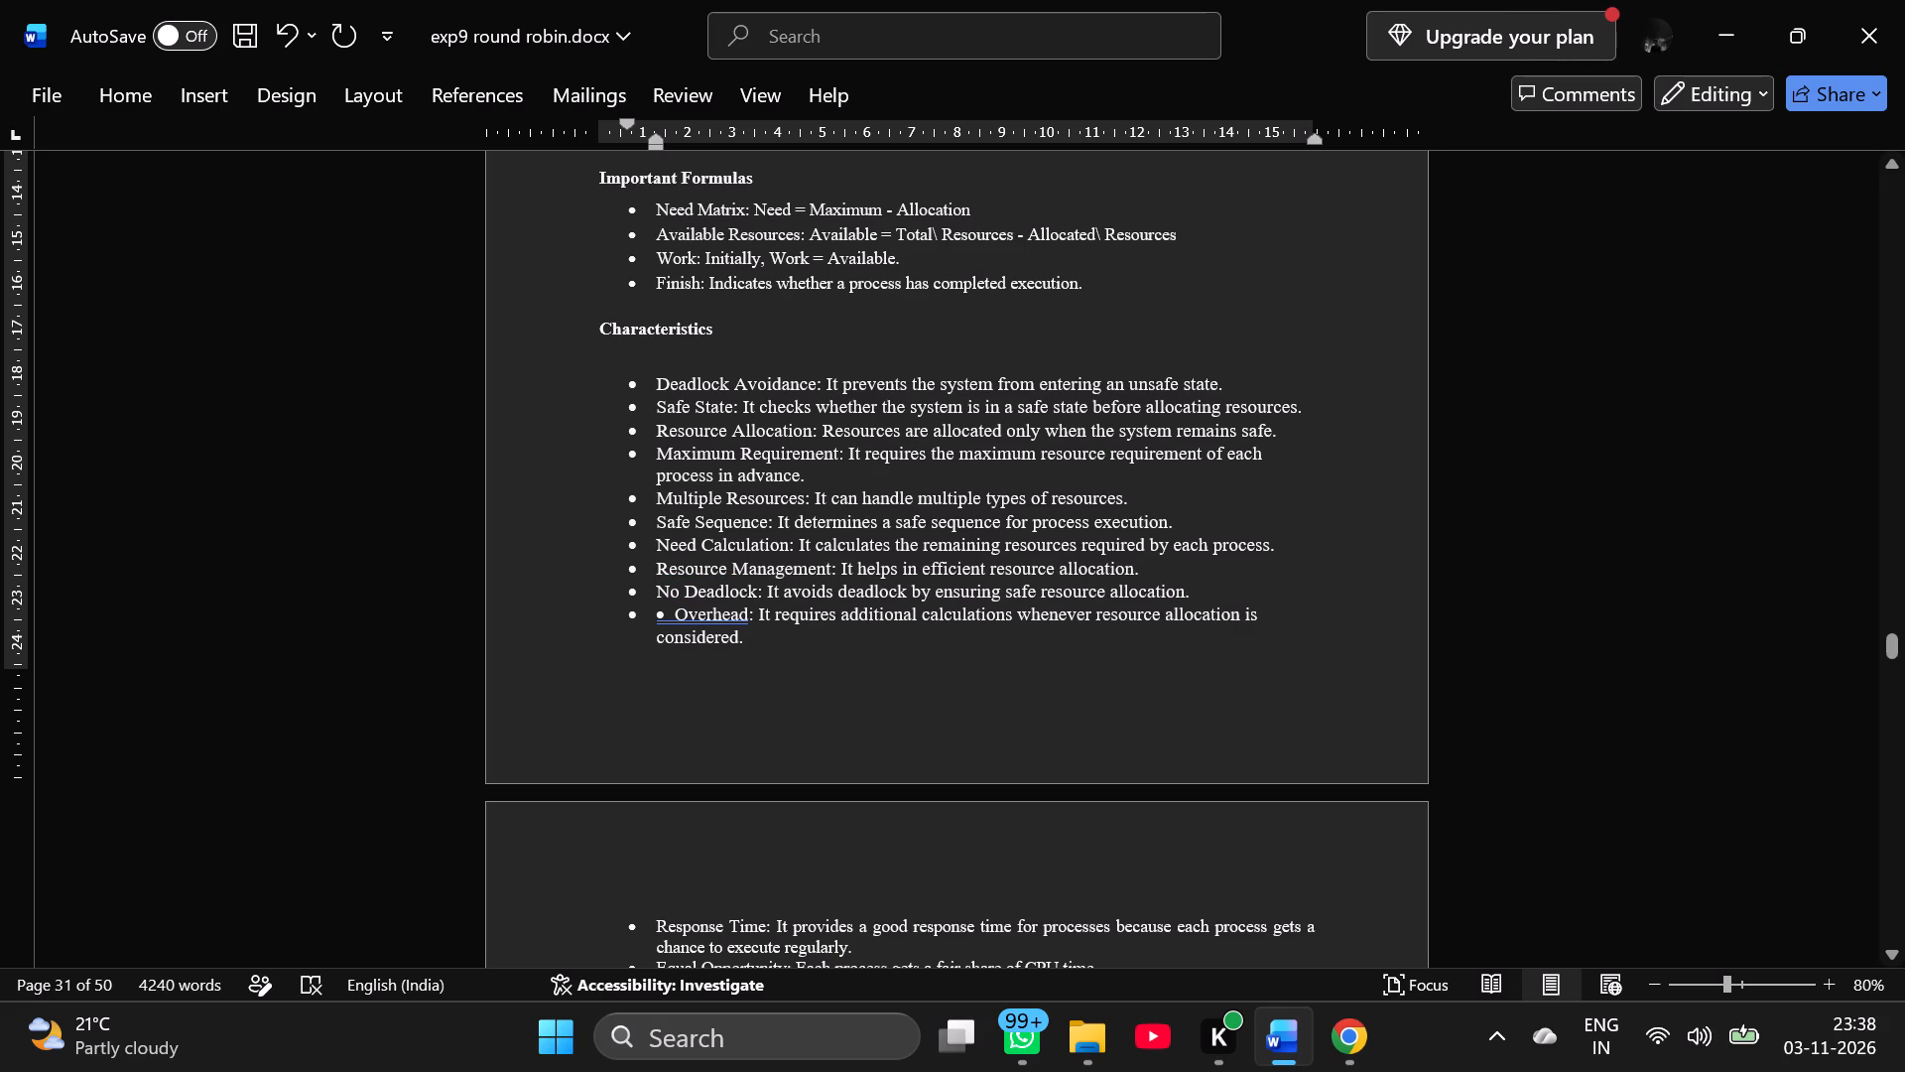
left_click(676, 613)
key("BackSpace")
key("BackSpace")
key("BackSpace")
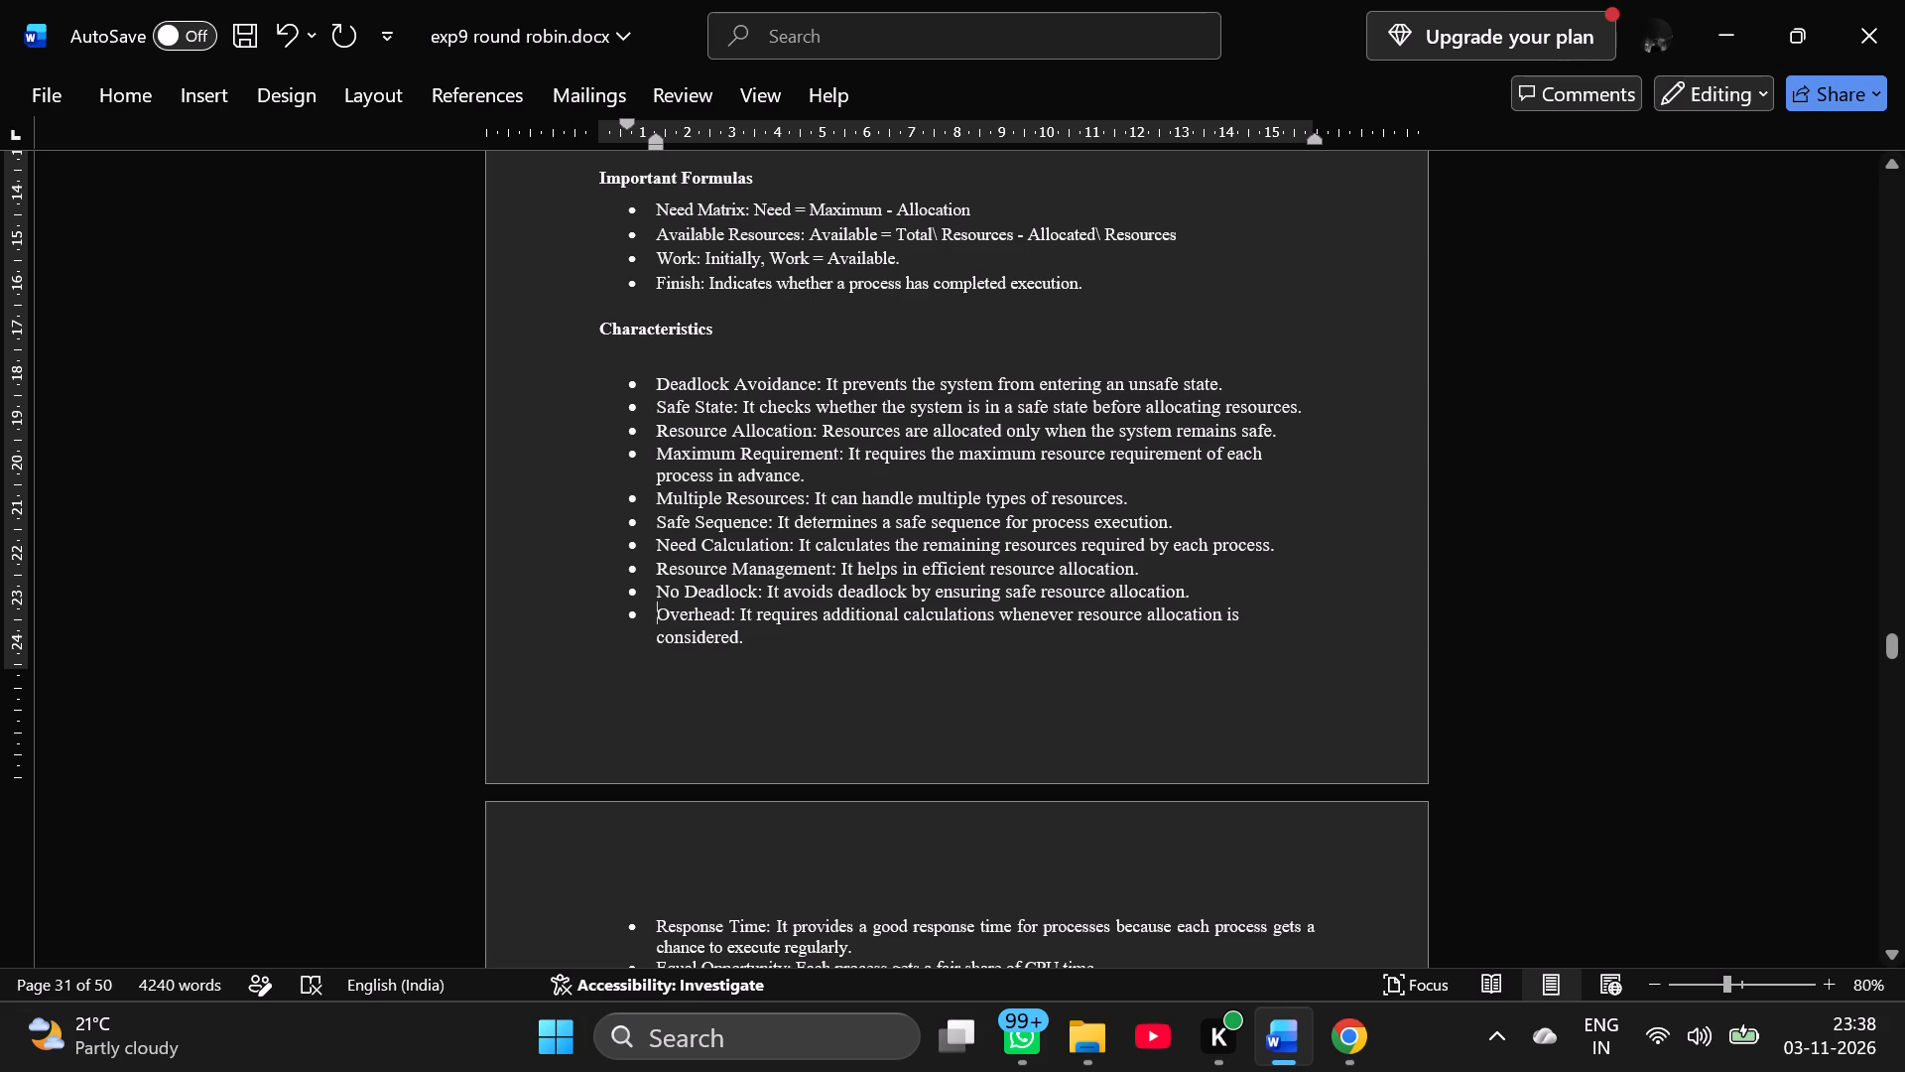
Set the Characteristics bullets from Deadlock Avoidance through Overhead to font size 11 and justify them.
left_click_drag(649, 378, 742, 654)
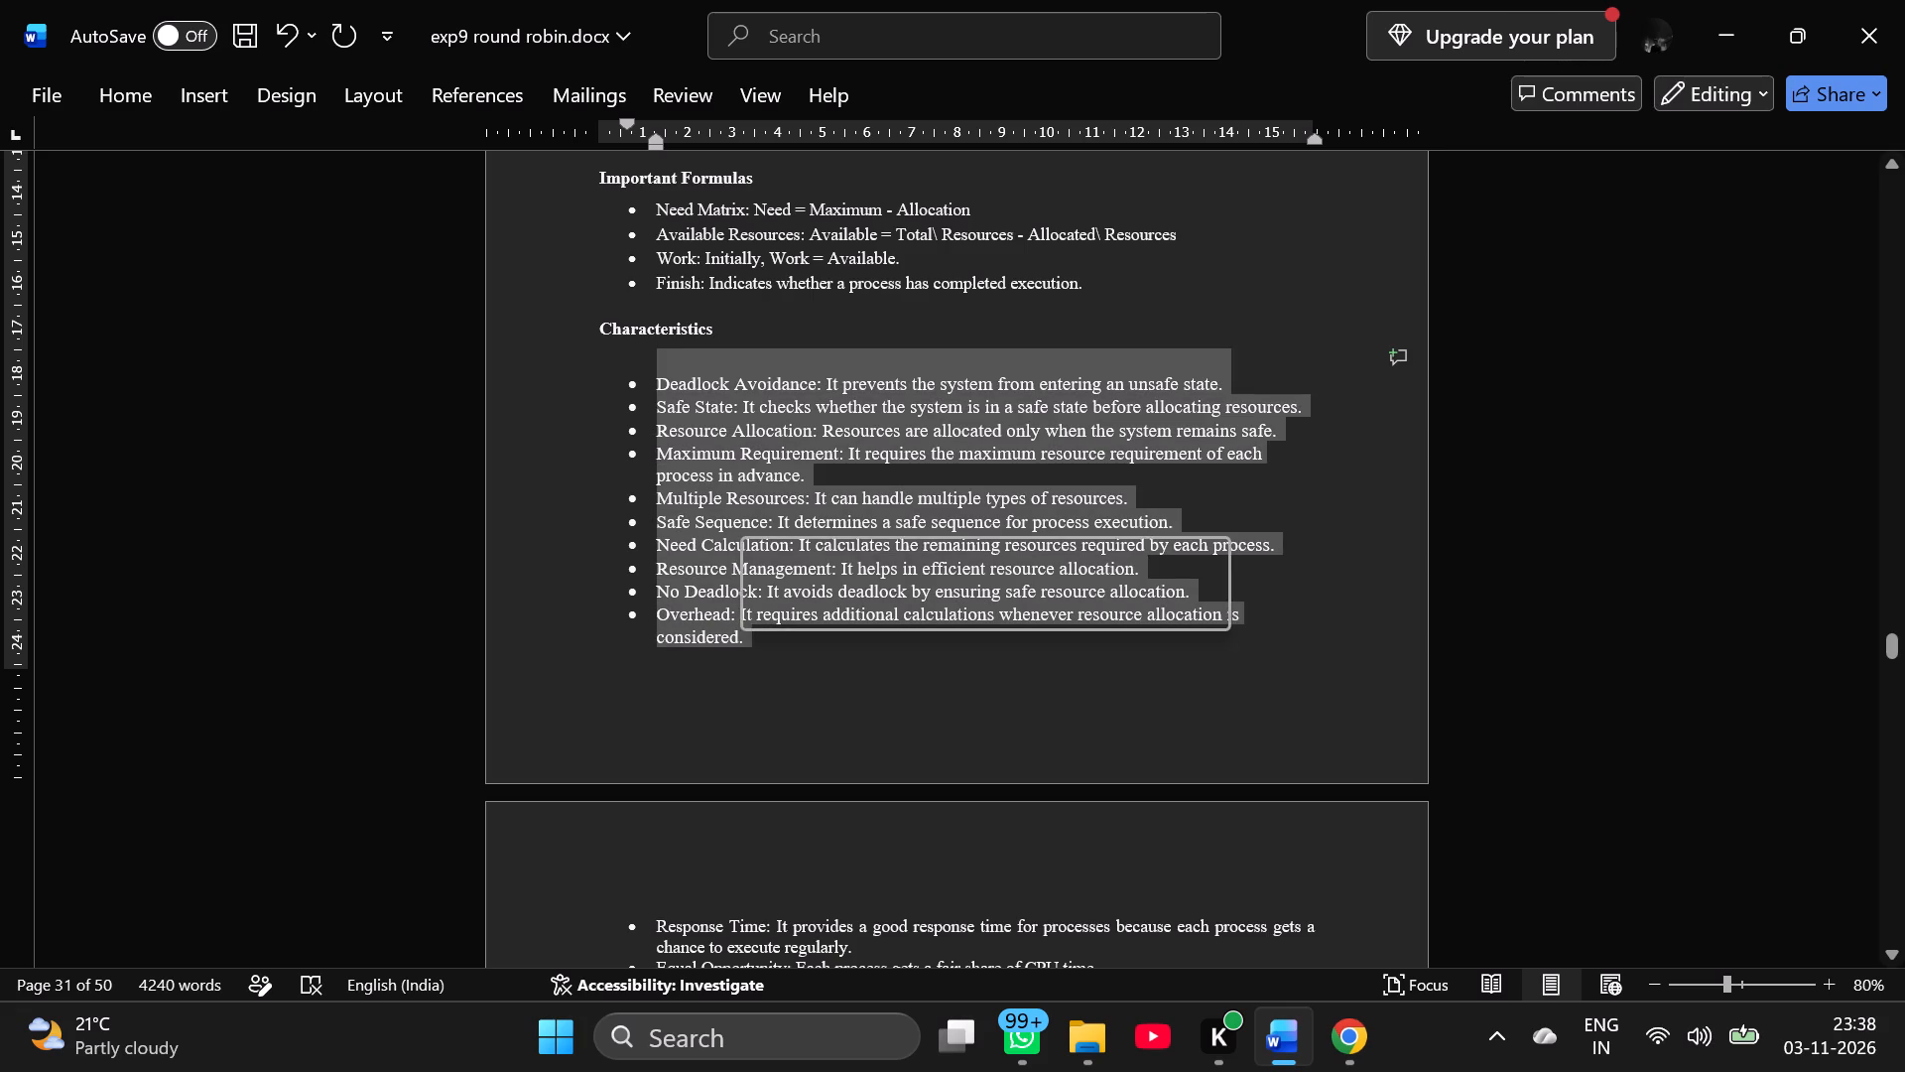
left_click(146, 104)
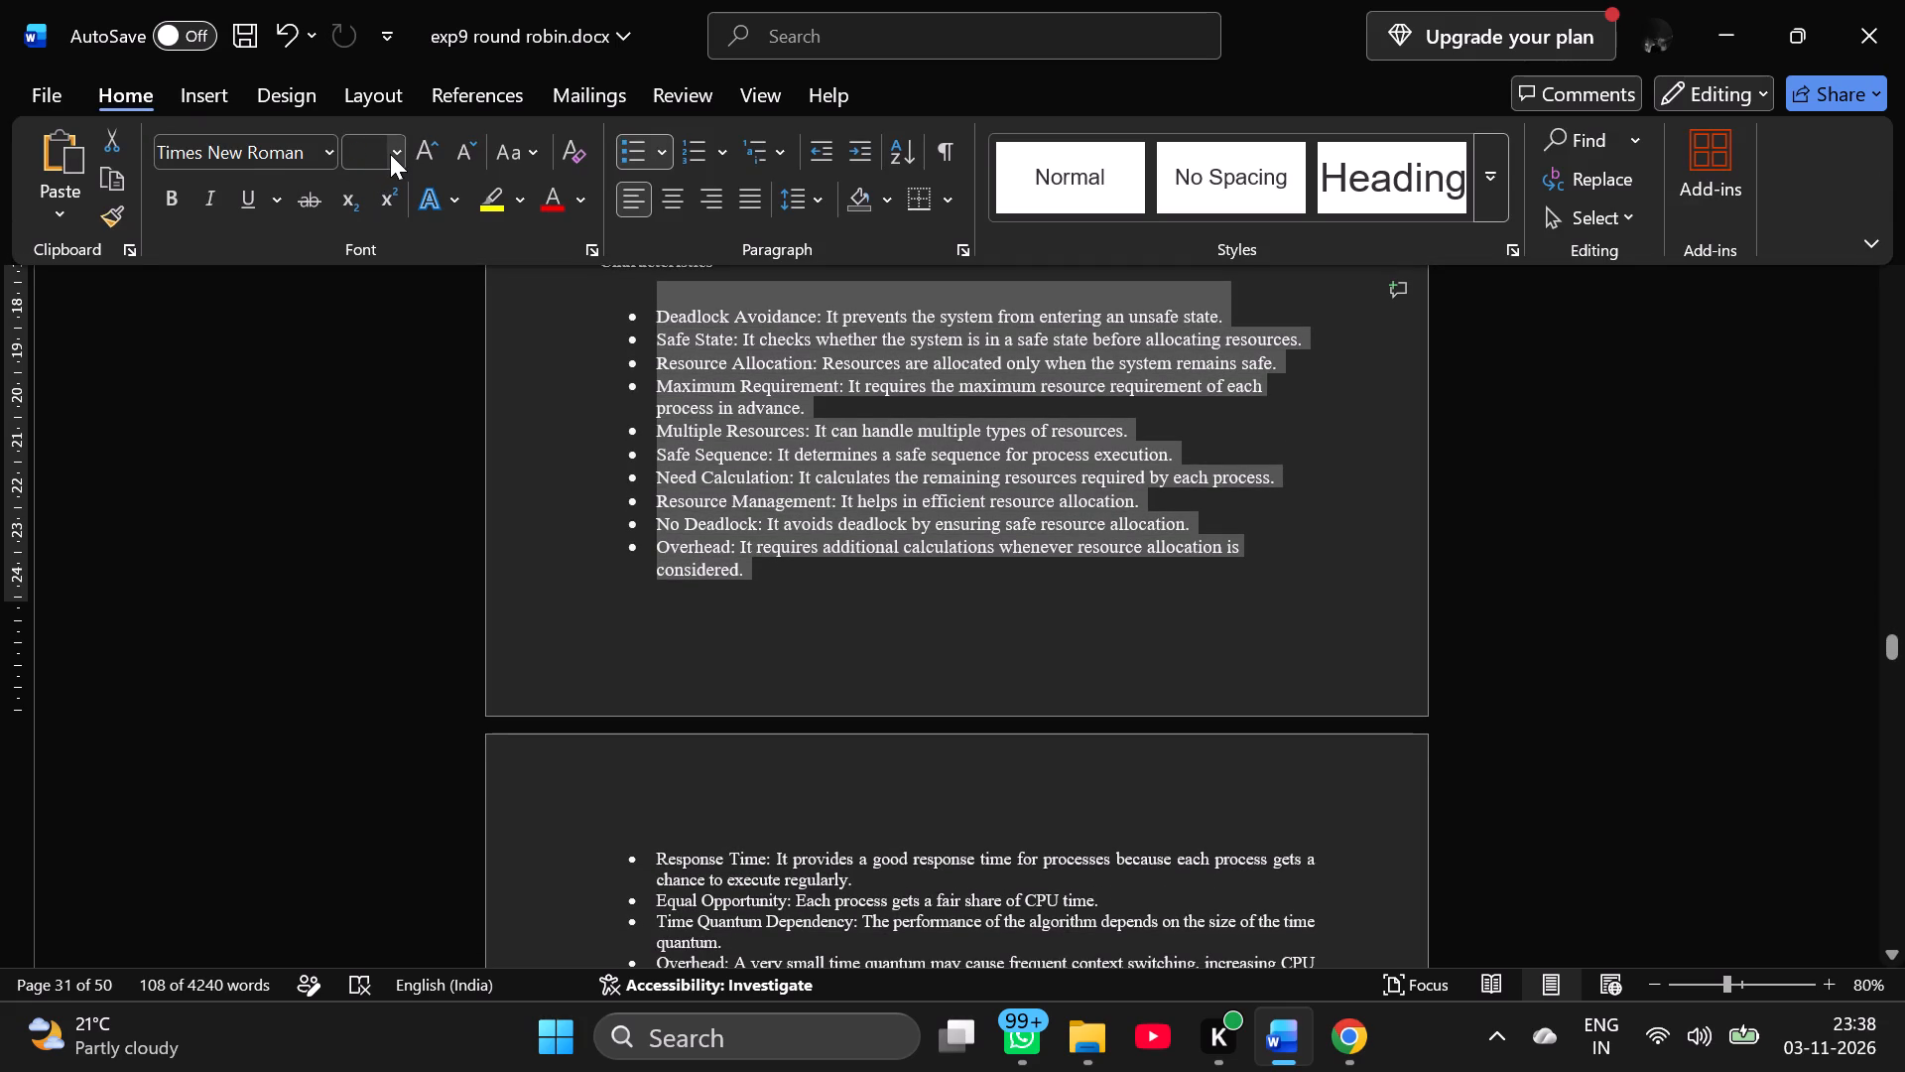
left_click(390, 154)
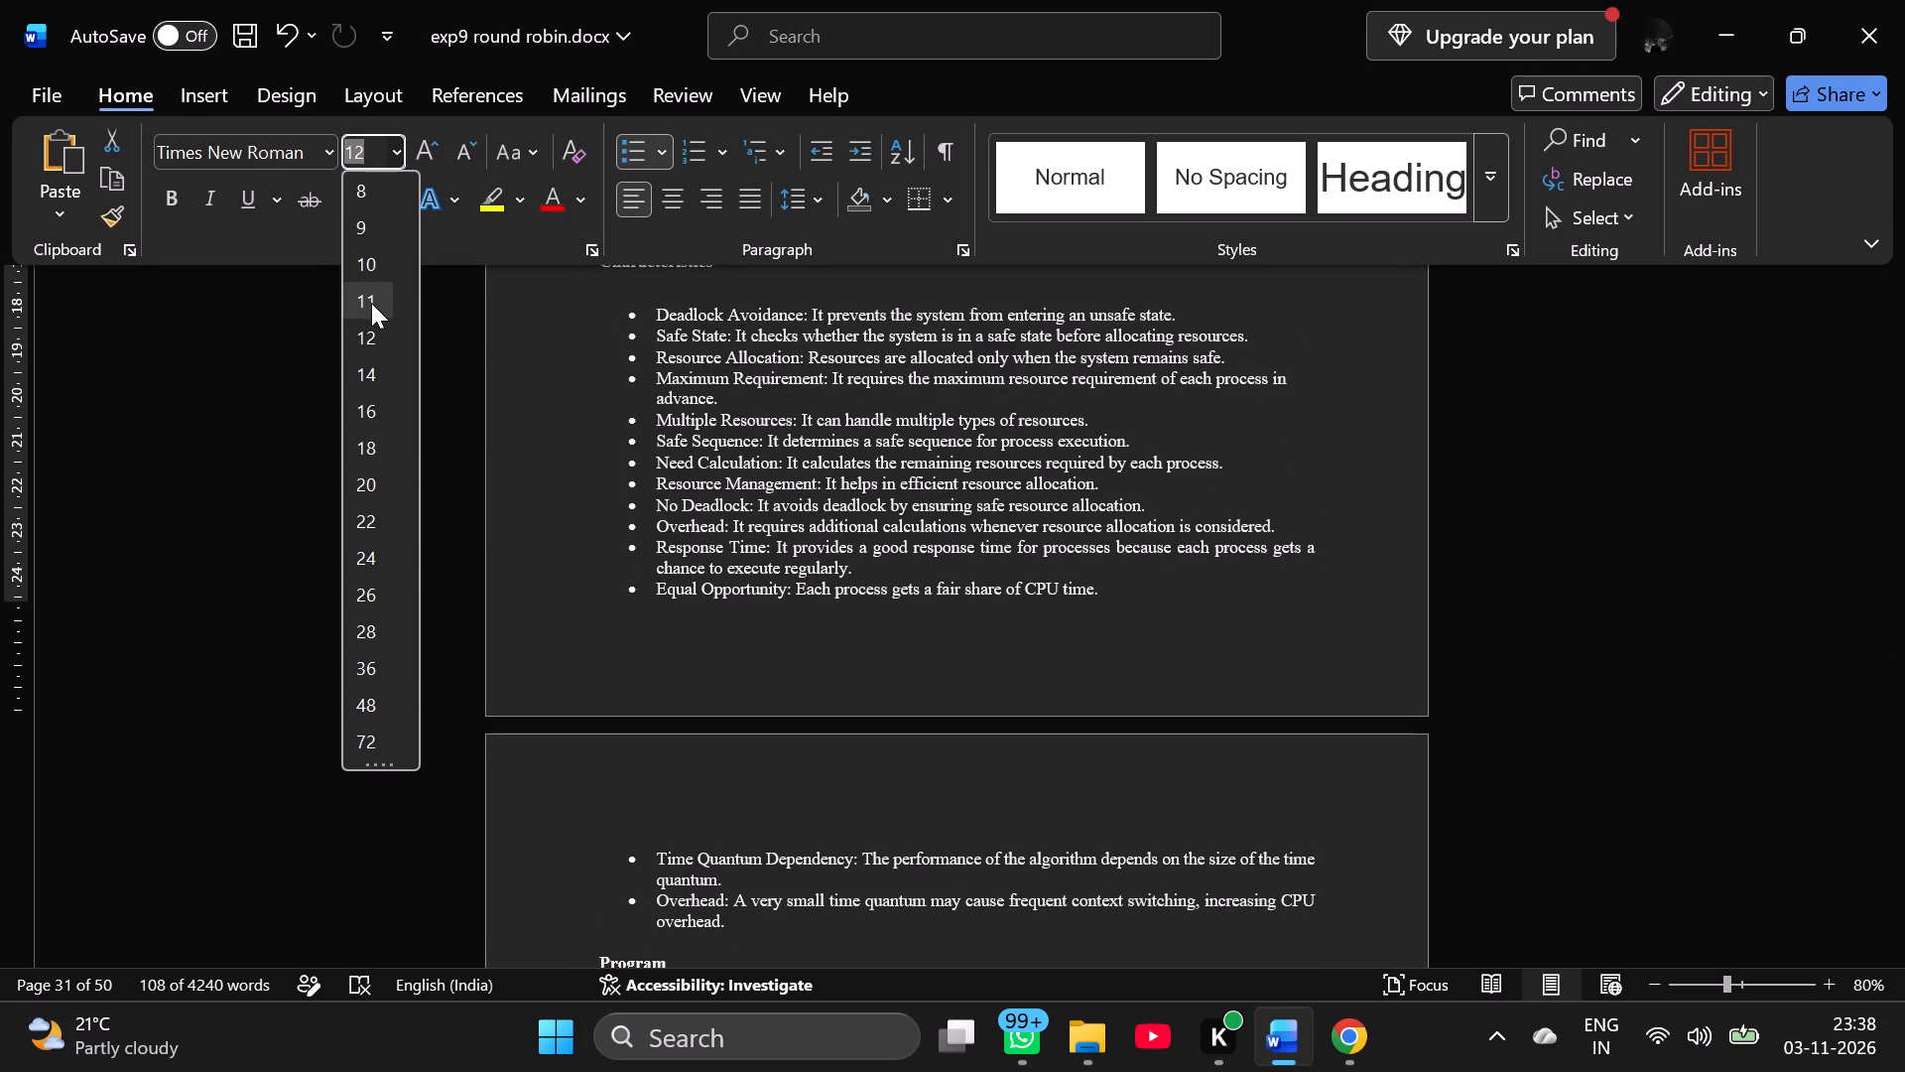
left_click(371, 303)
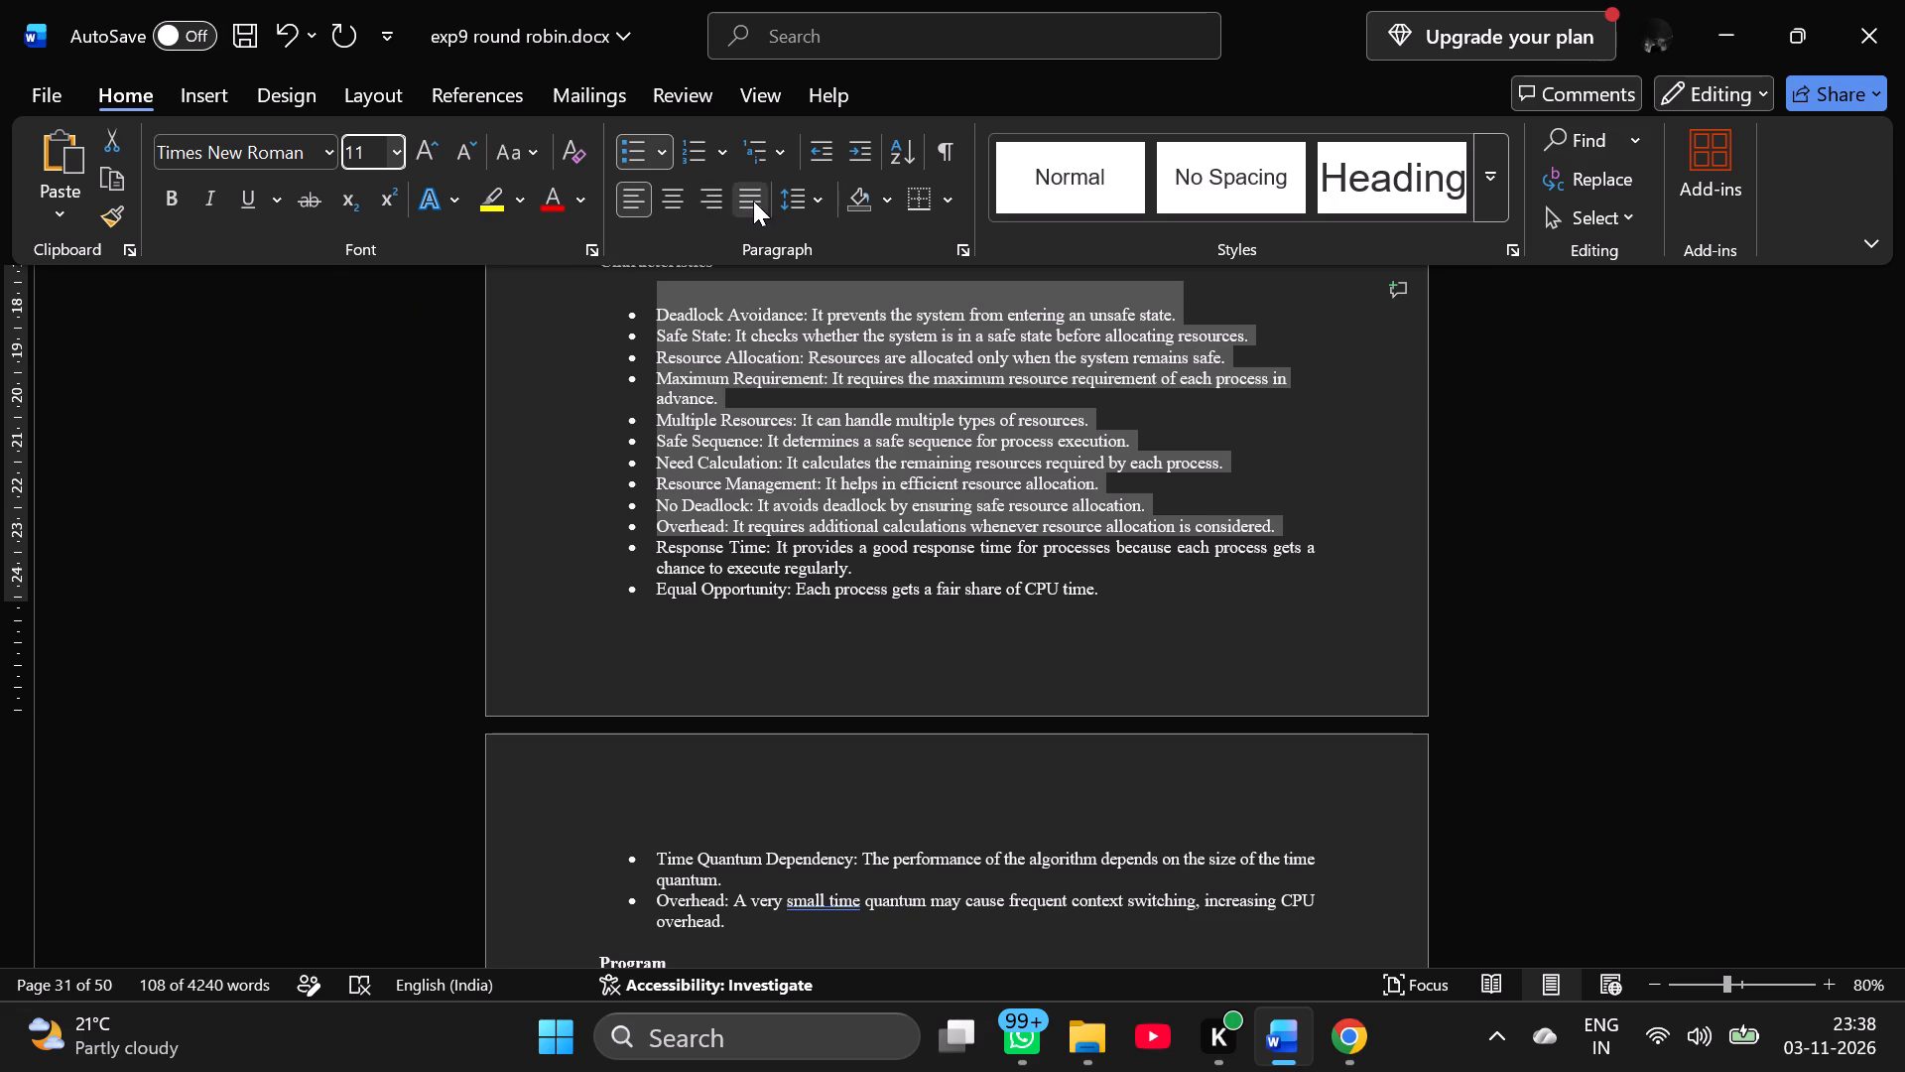
left_click(753, 201)
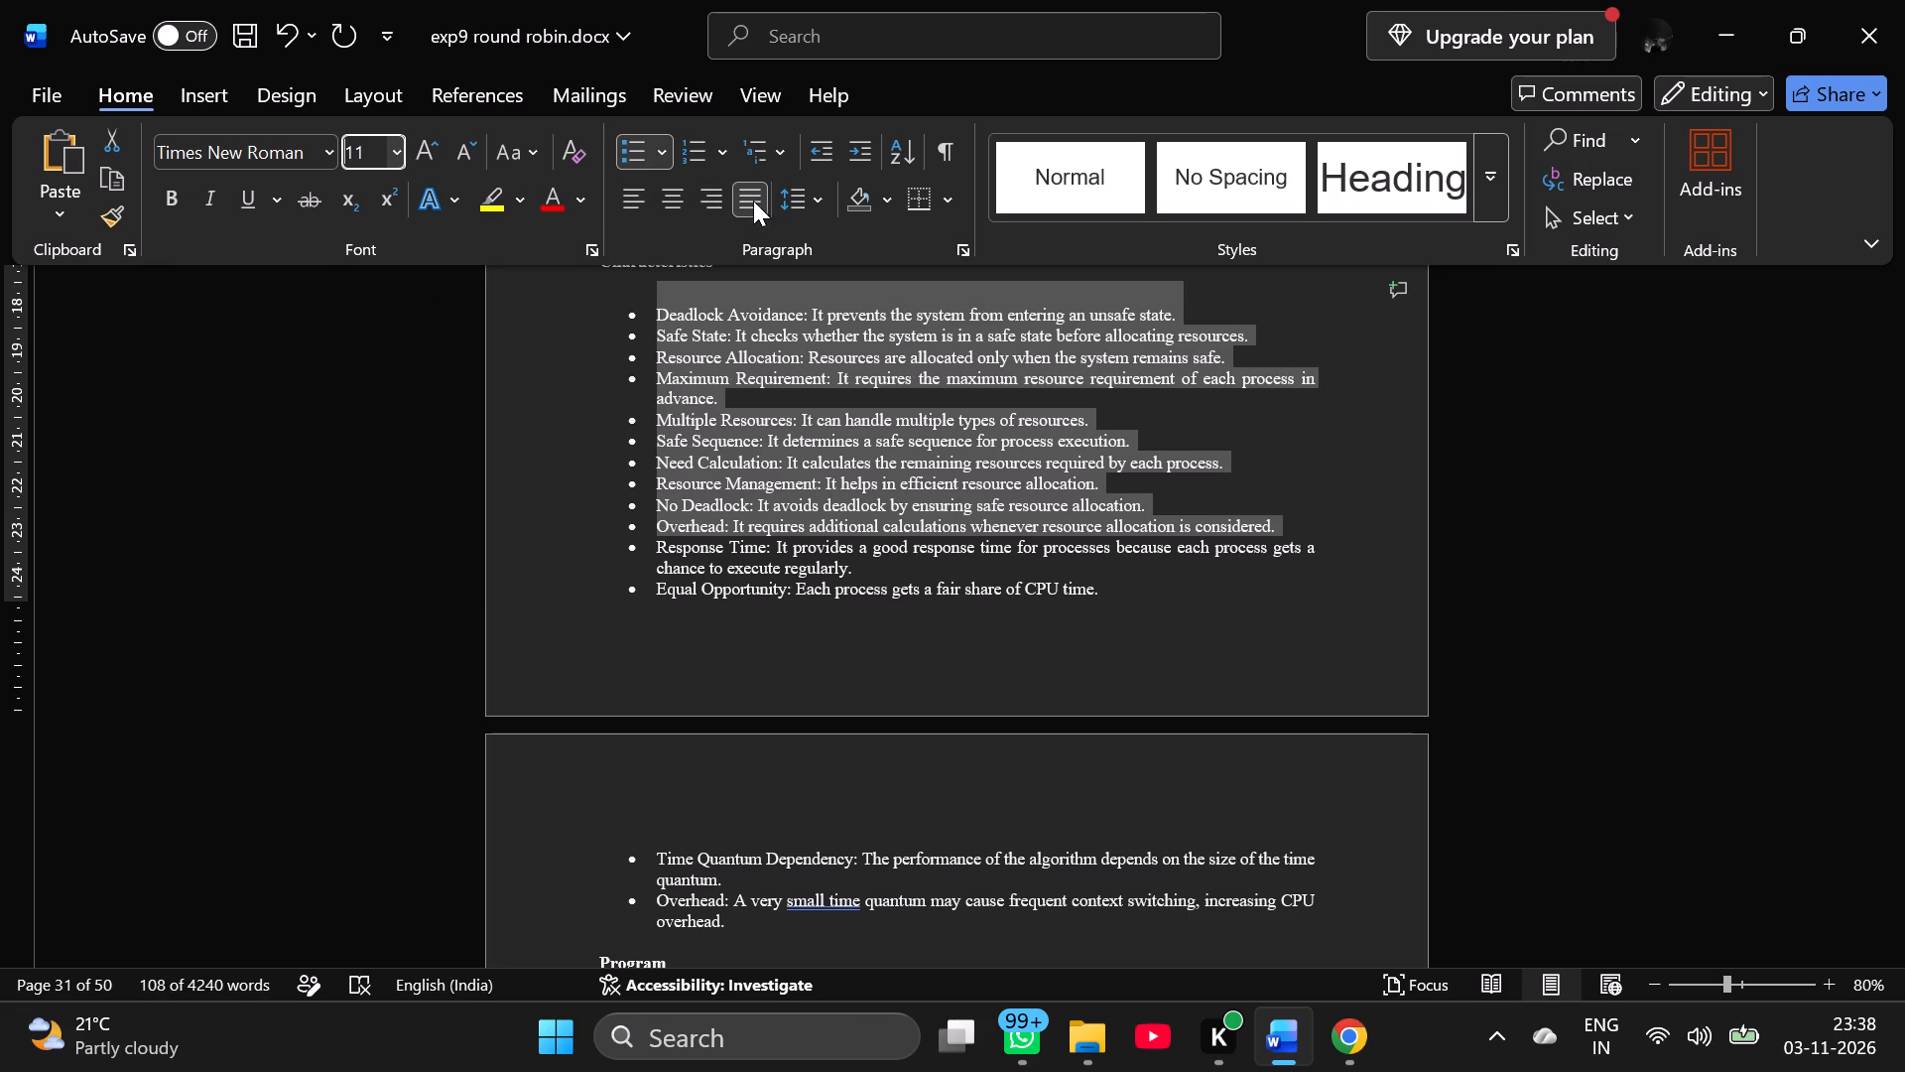
left_click(856, 616)
Delete the leftover Round Robin bullets from Response Time through the time-quantum Overhead item, keeping the Program heading.
scroll(856, 616, "down", 2)
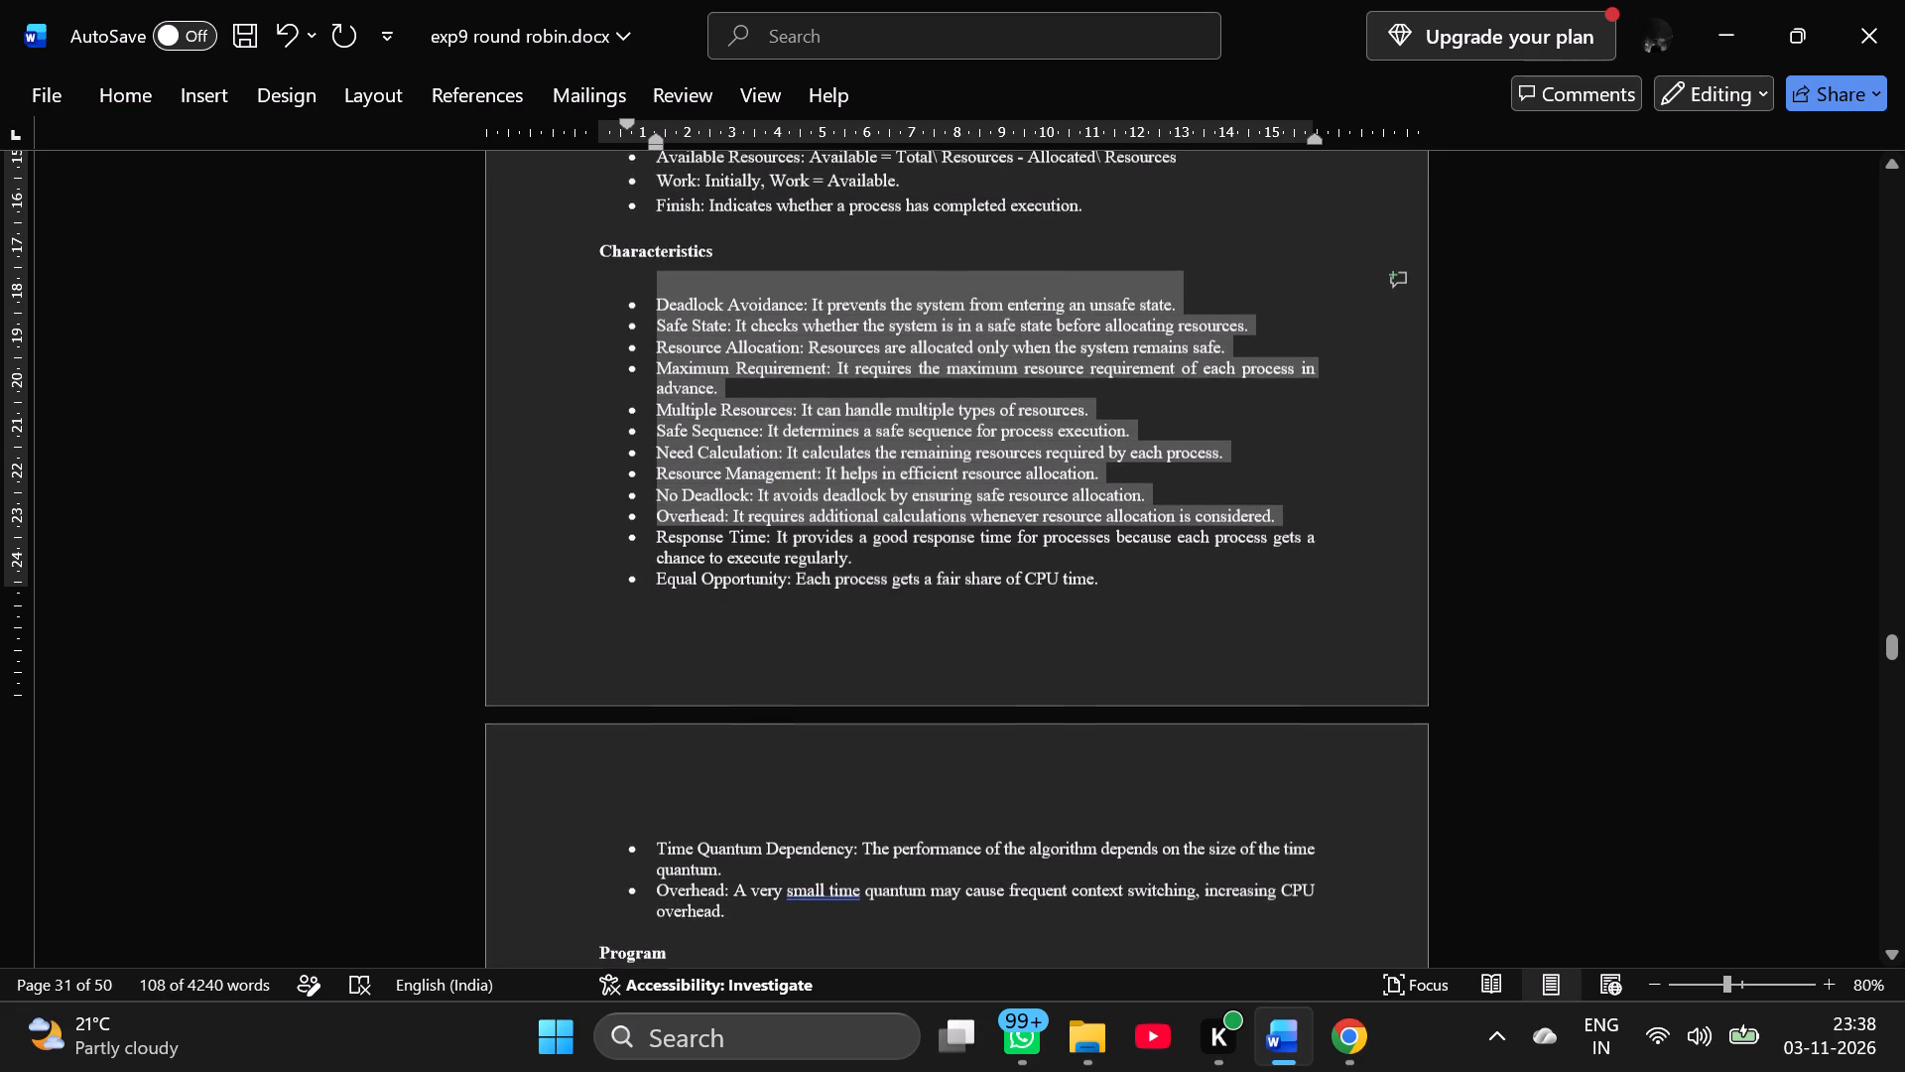
scroll(856, 616, "down", 1)
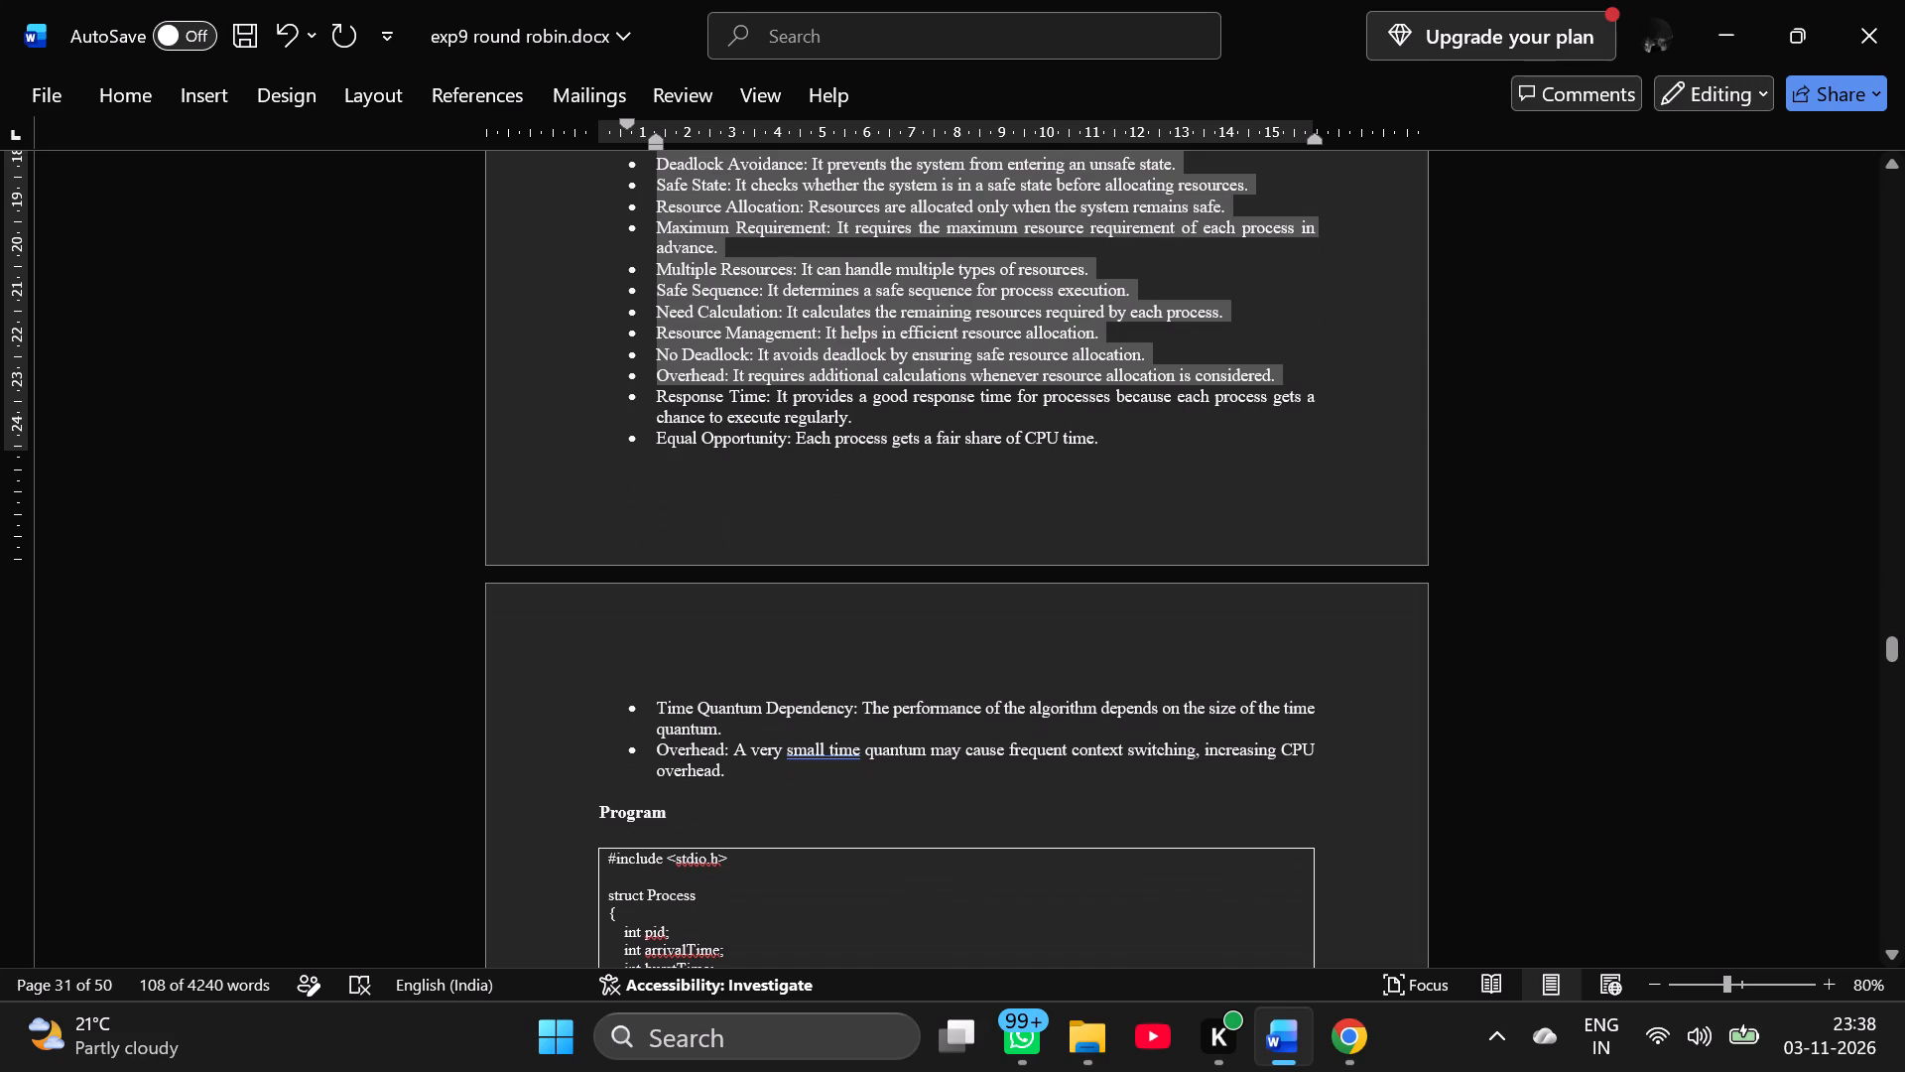
left_click(841, 633)
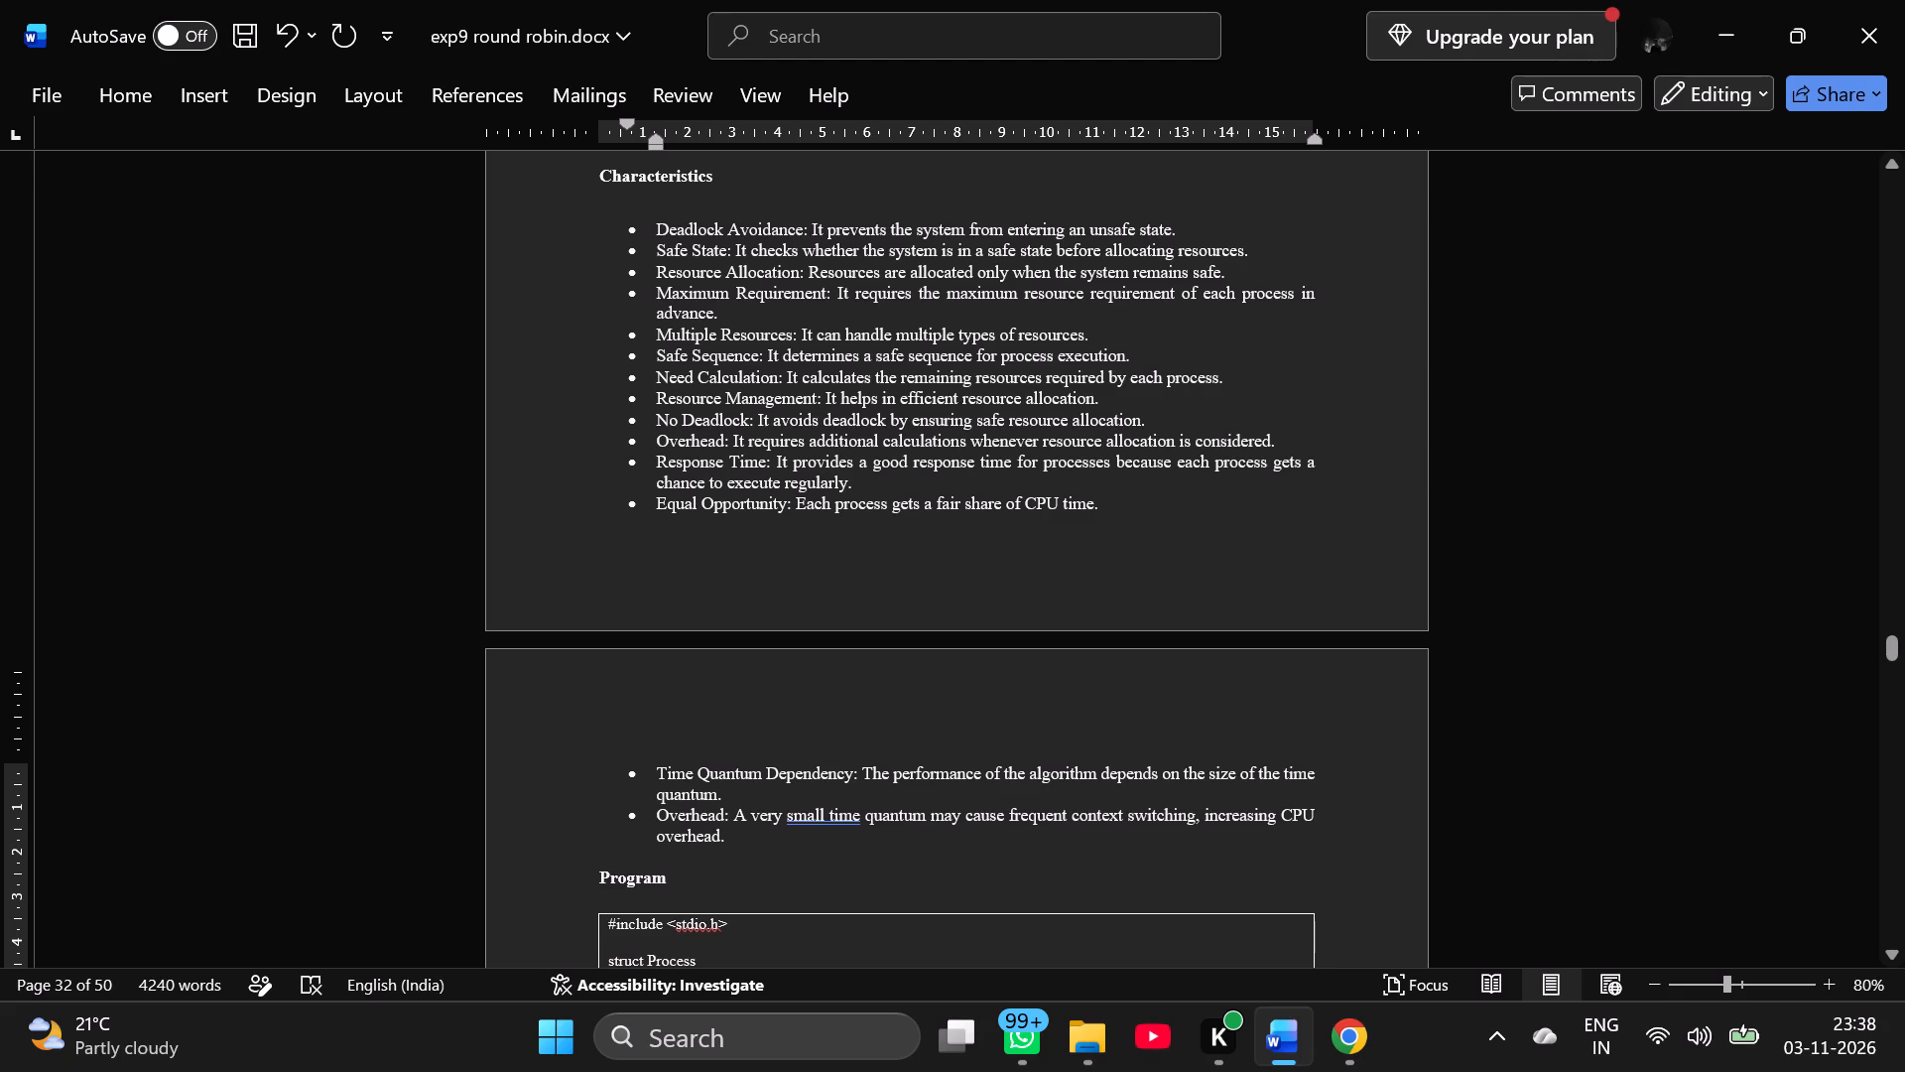
left_click_drag(645, 234, 752, 902)
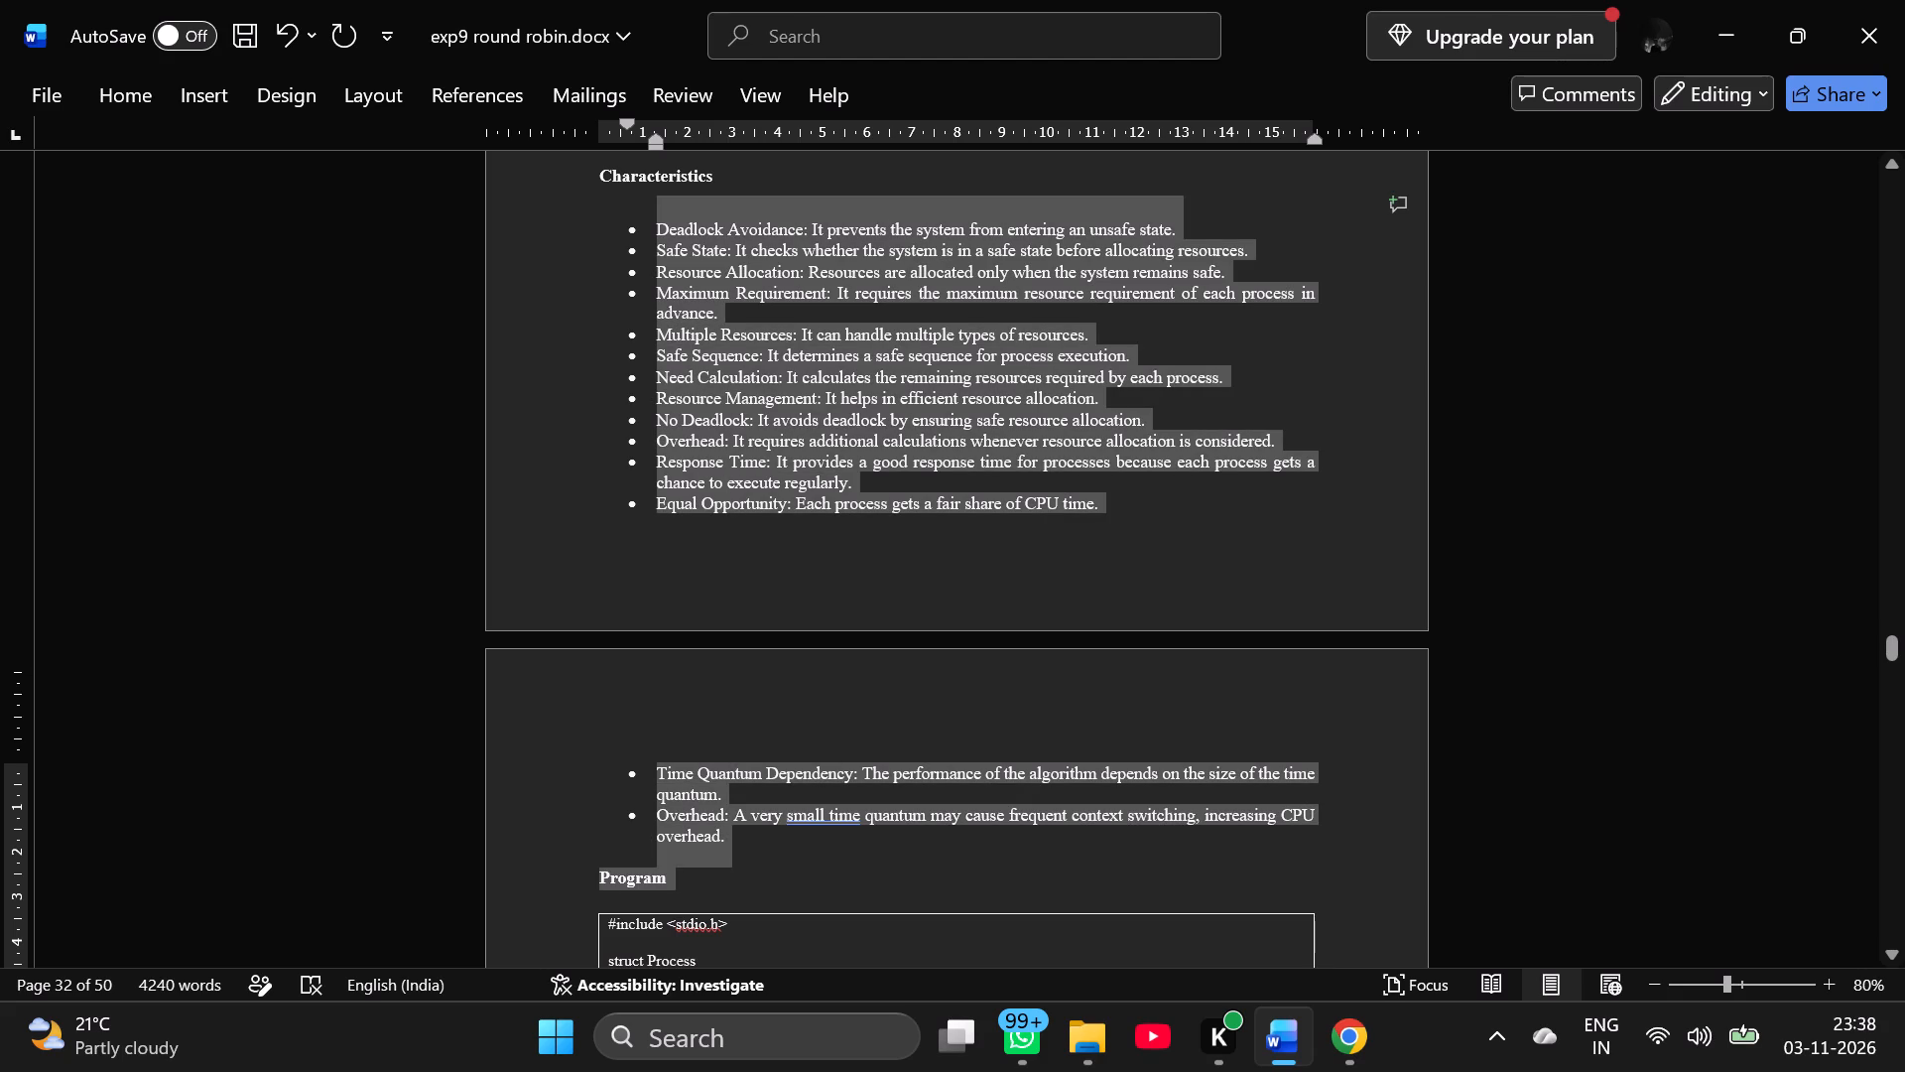
left_click_drag(752, 902, 770, 824)
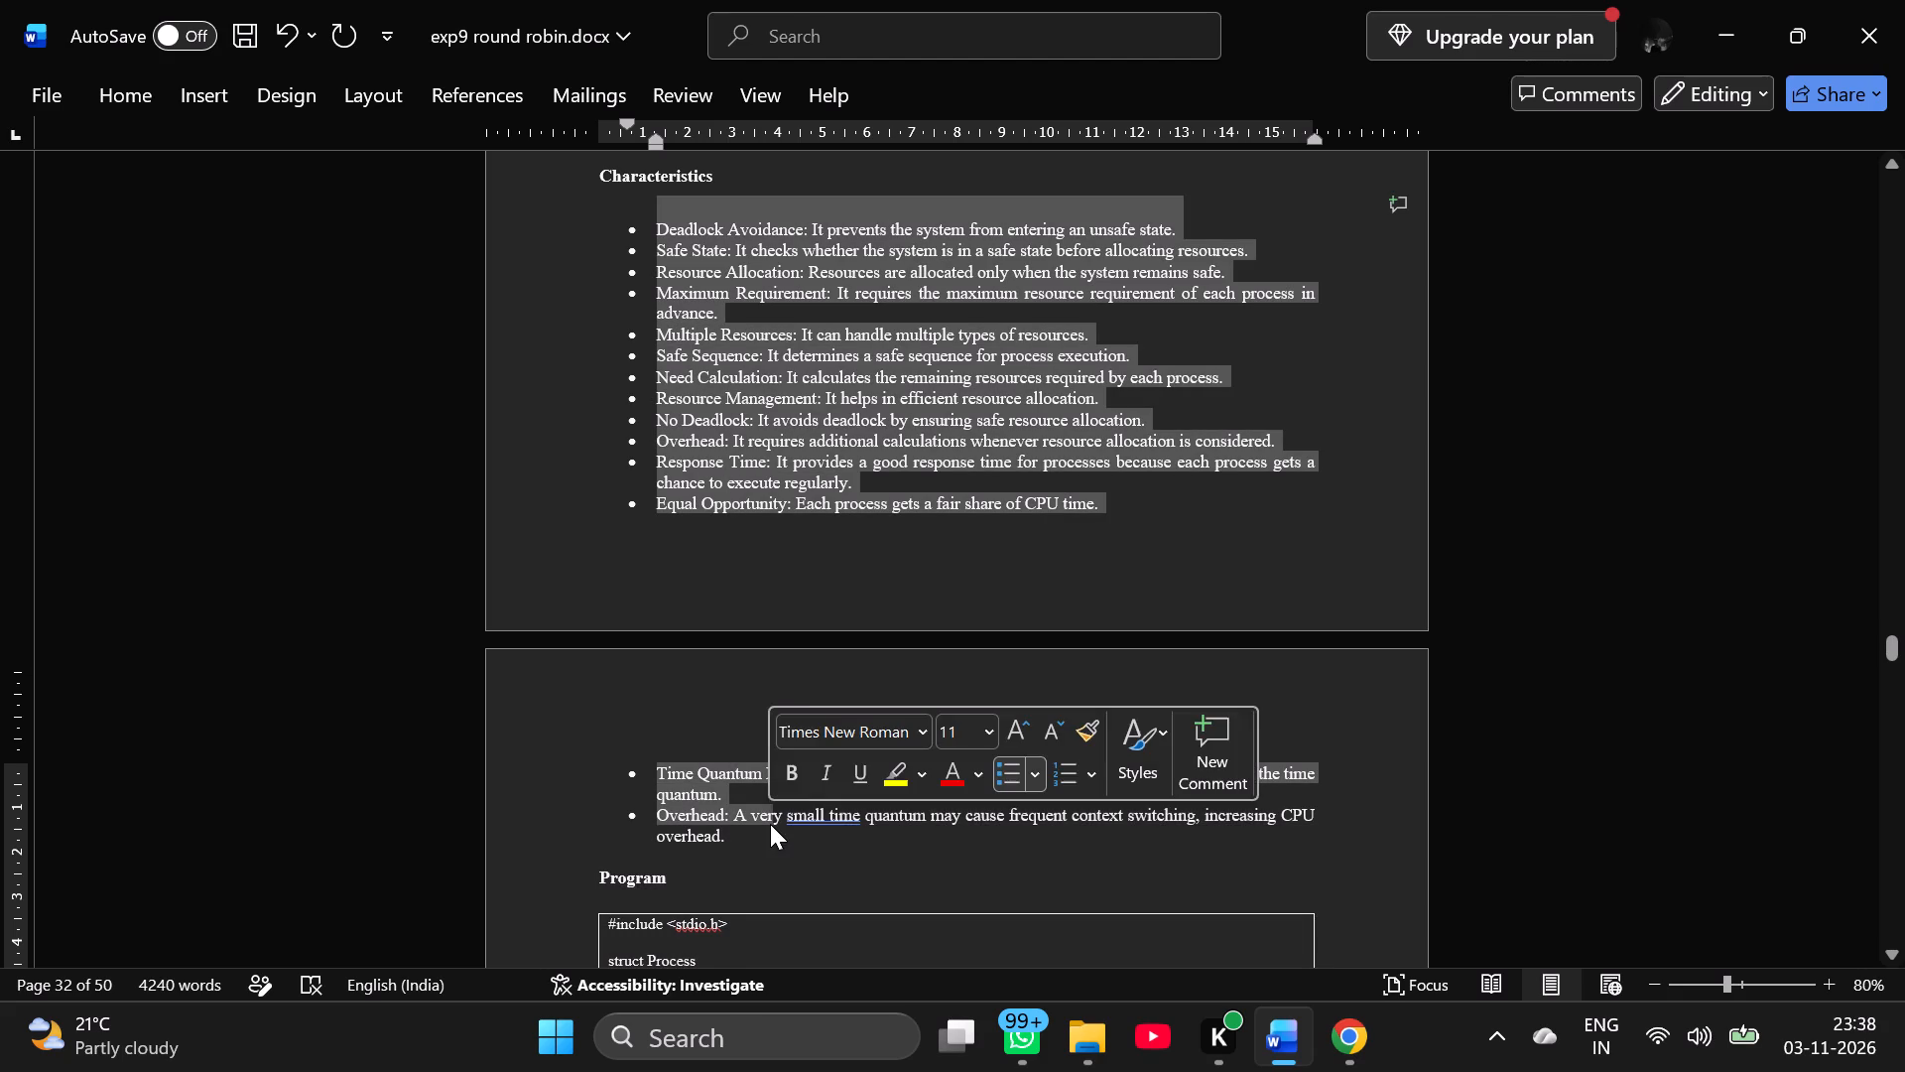
left_click(650, 674)
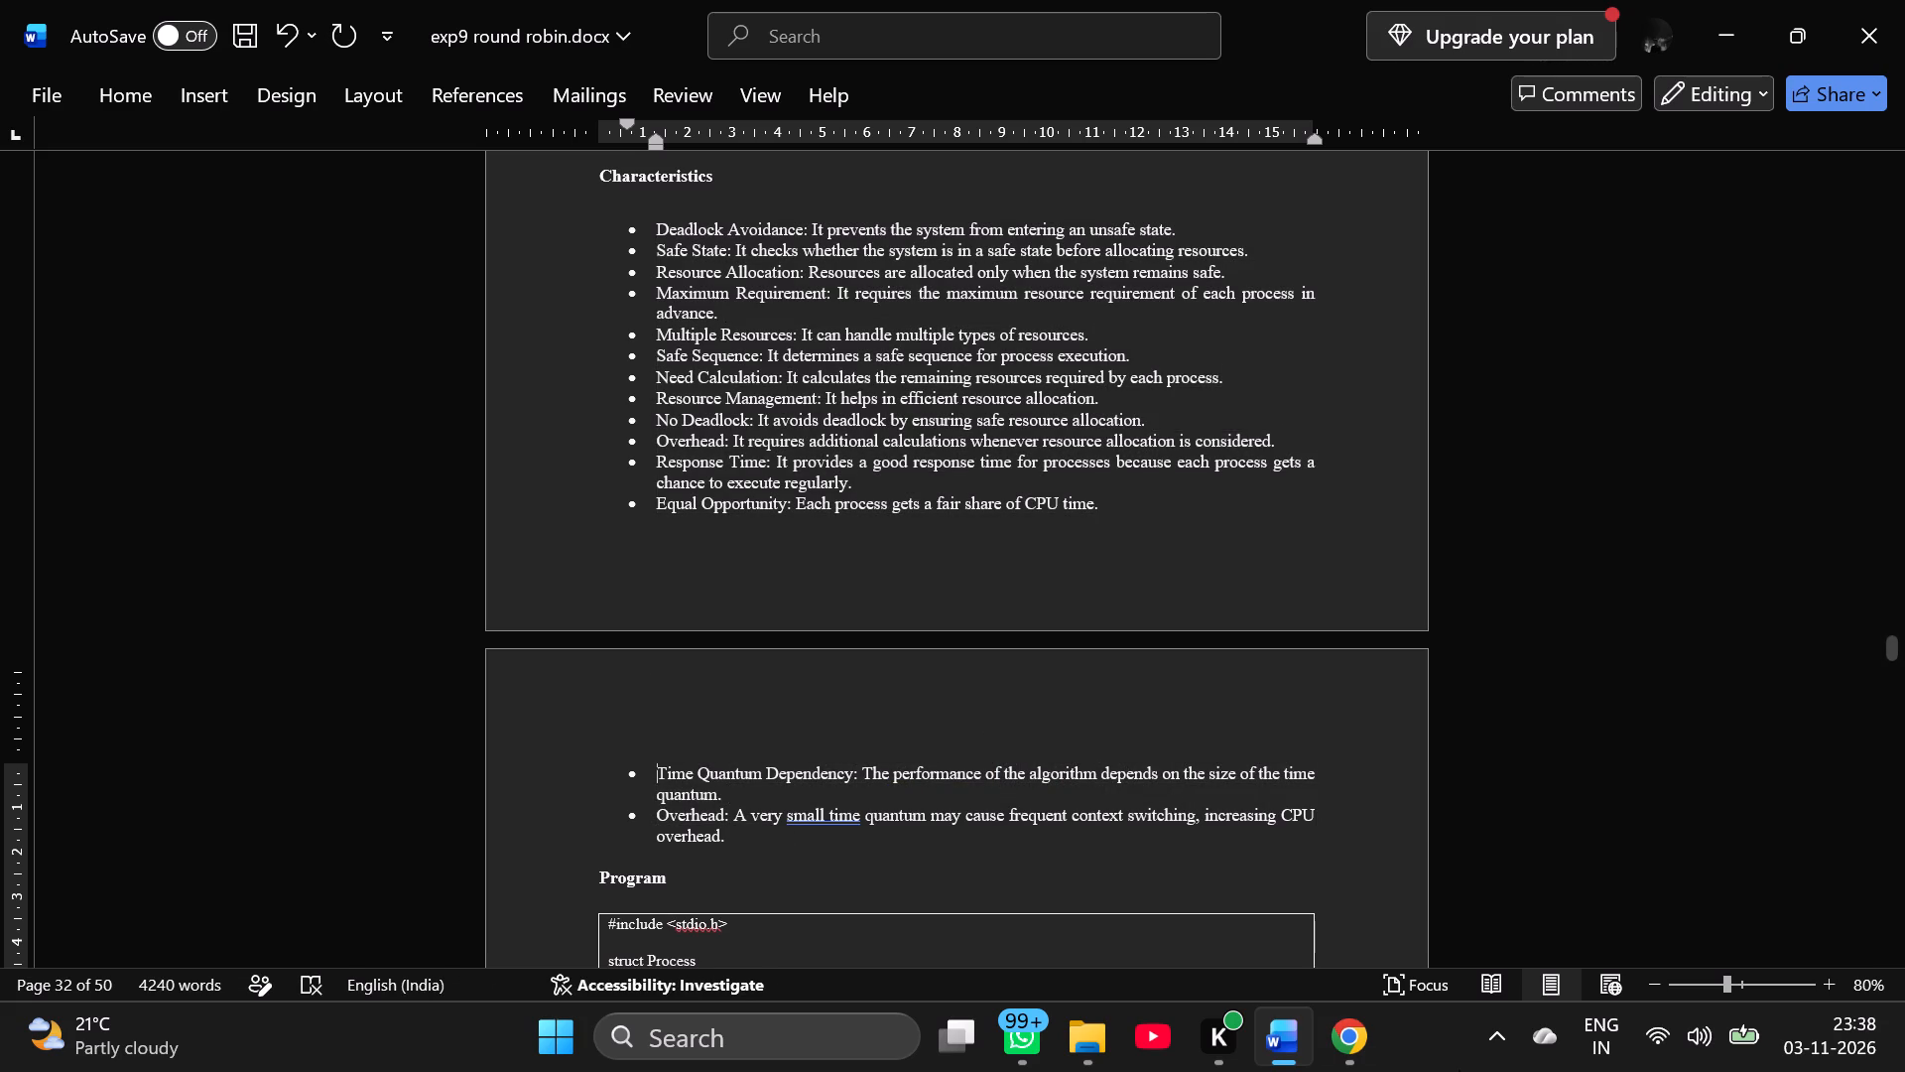
left_click(1275, 1071)
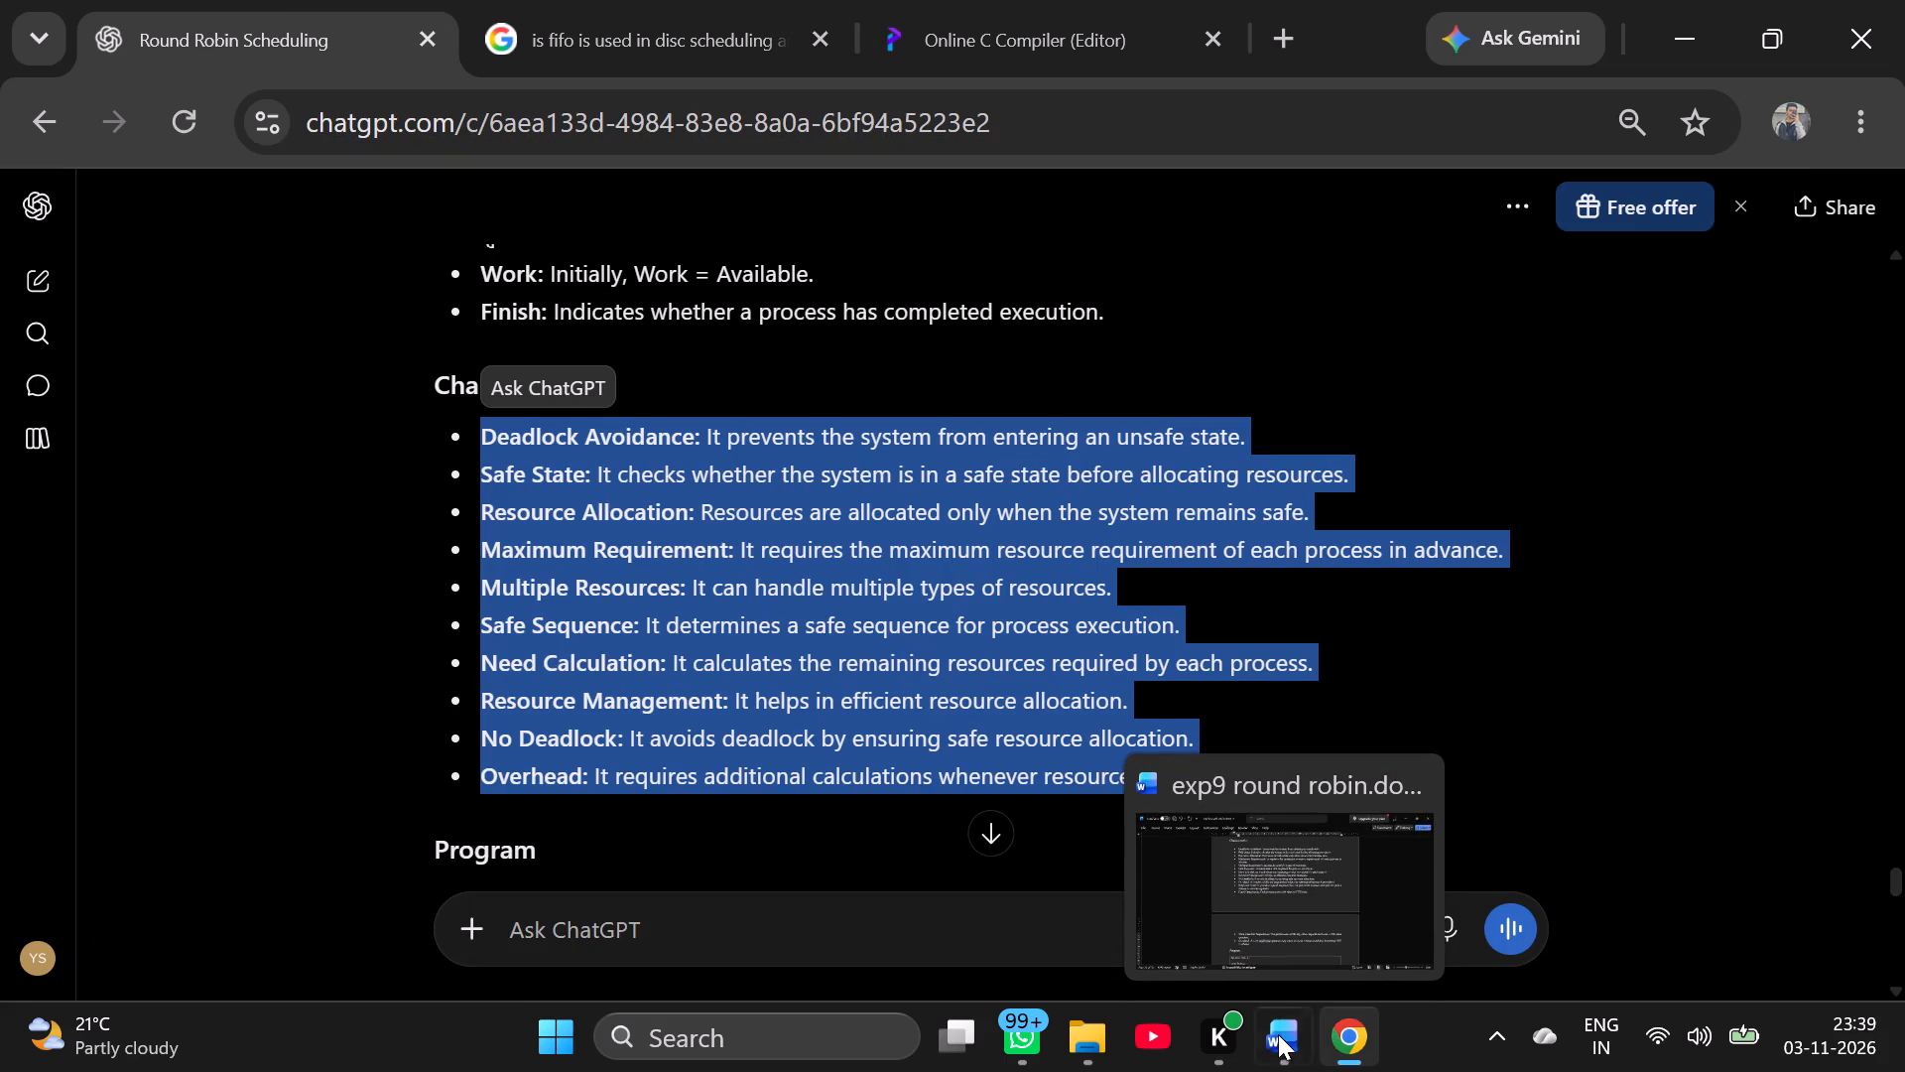
left_click(1277, 1035)
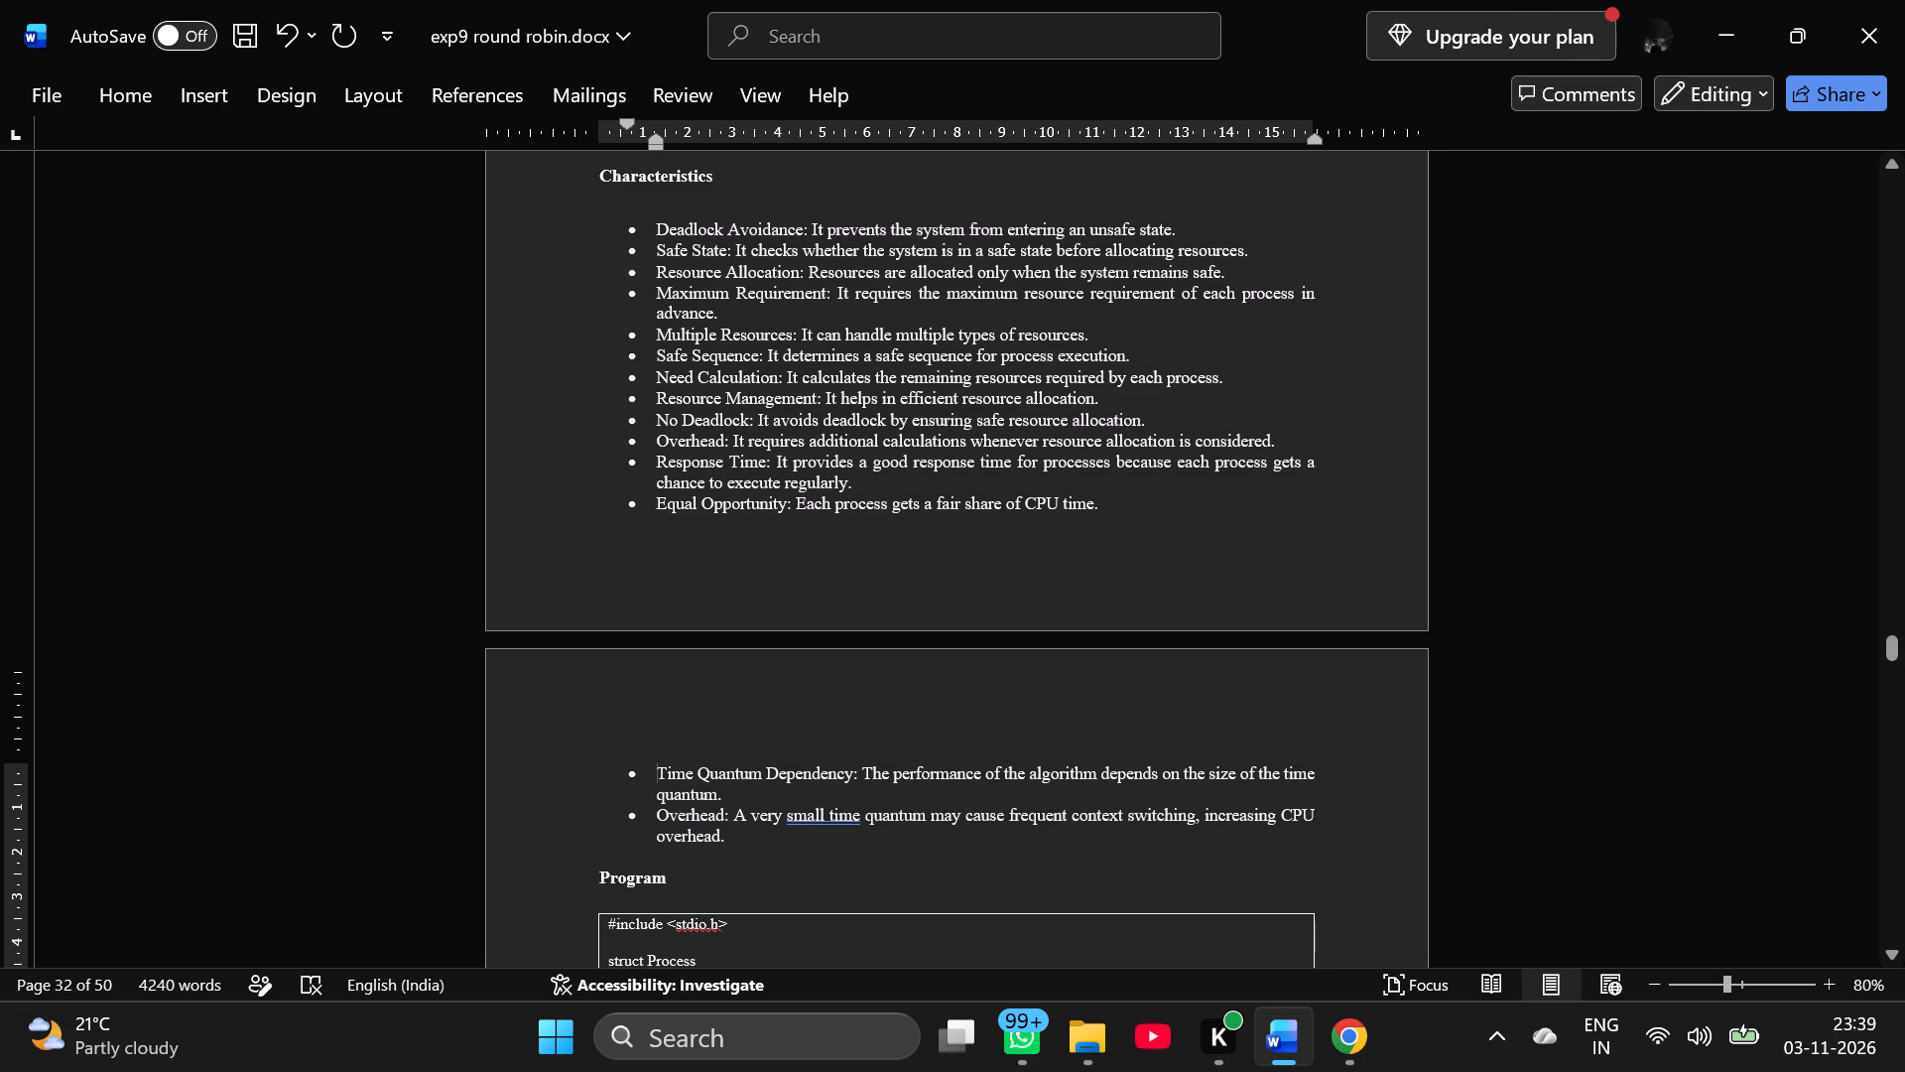
left_click_drag(625, 474, 675, 534)
left_click(607, 477)
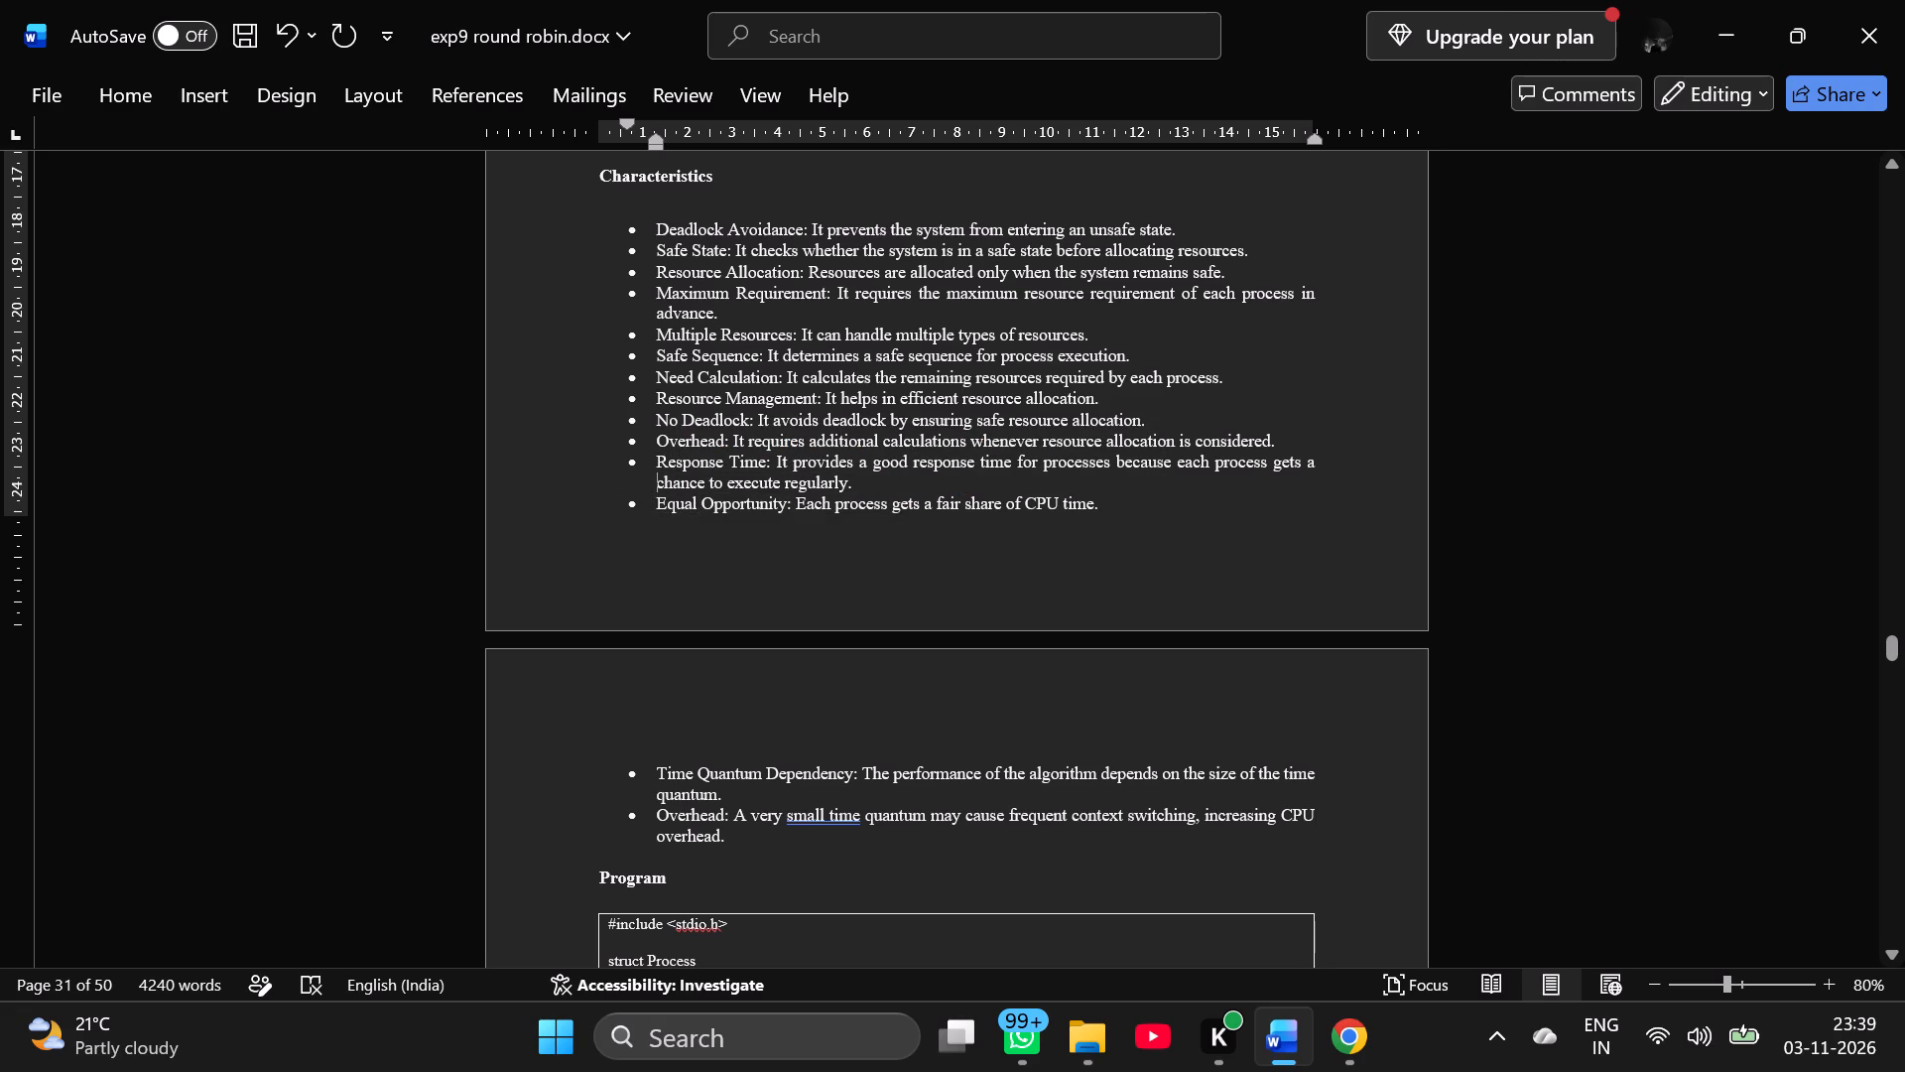
left_click_drag(644, 458, 721, 879)
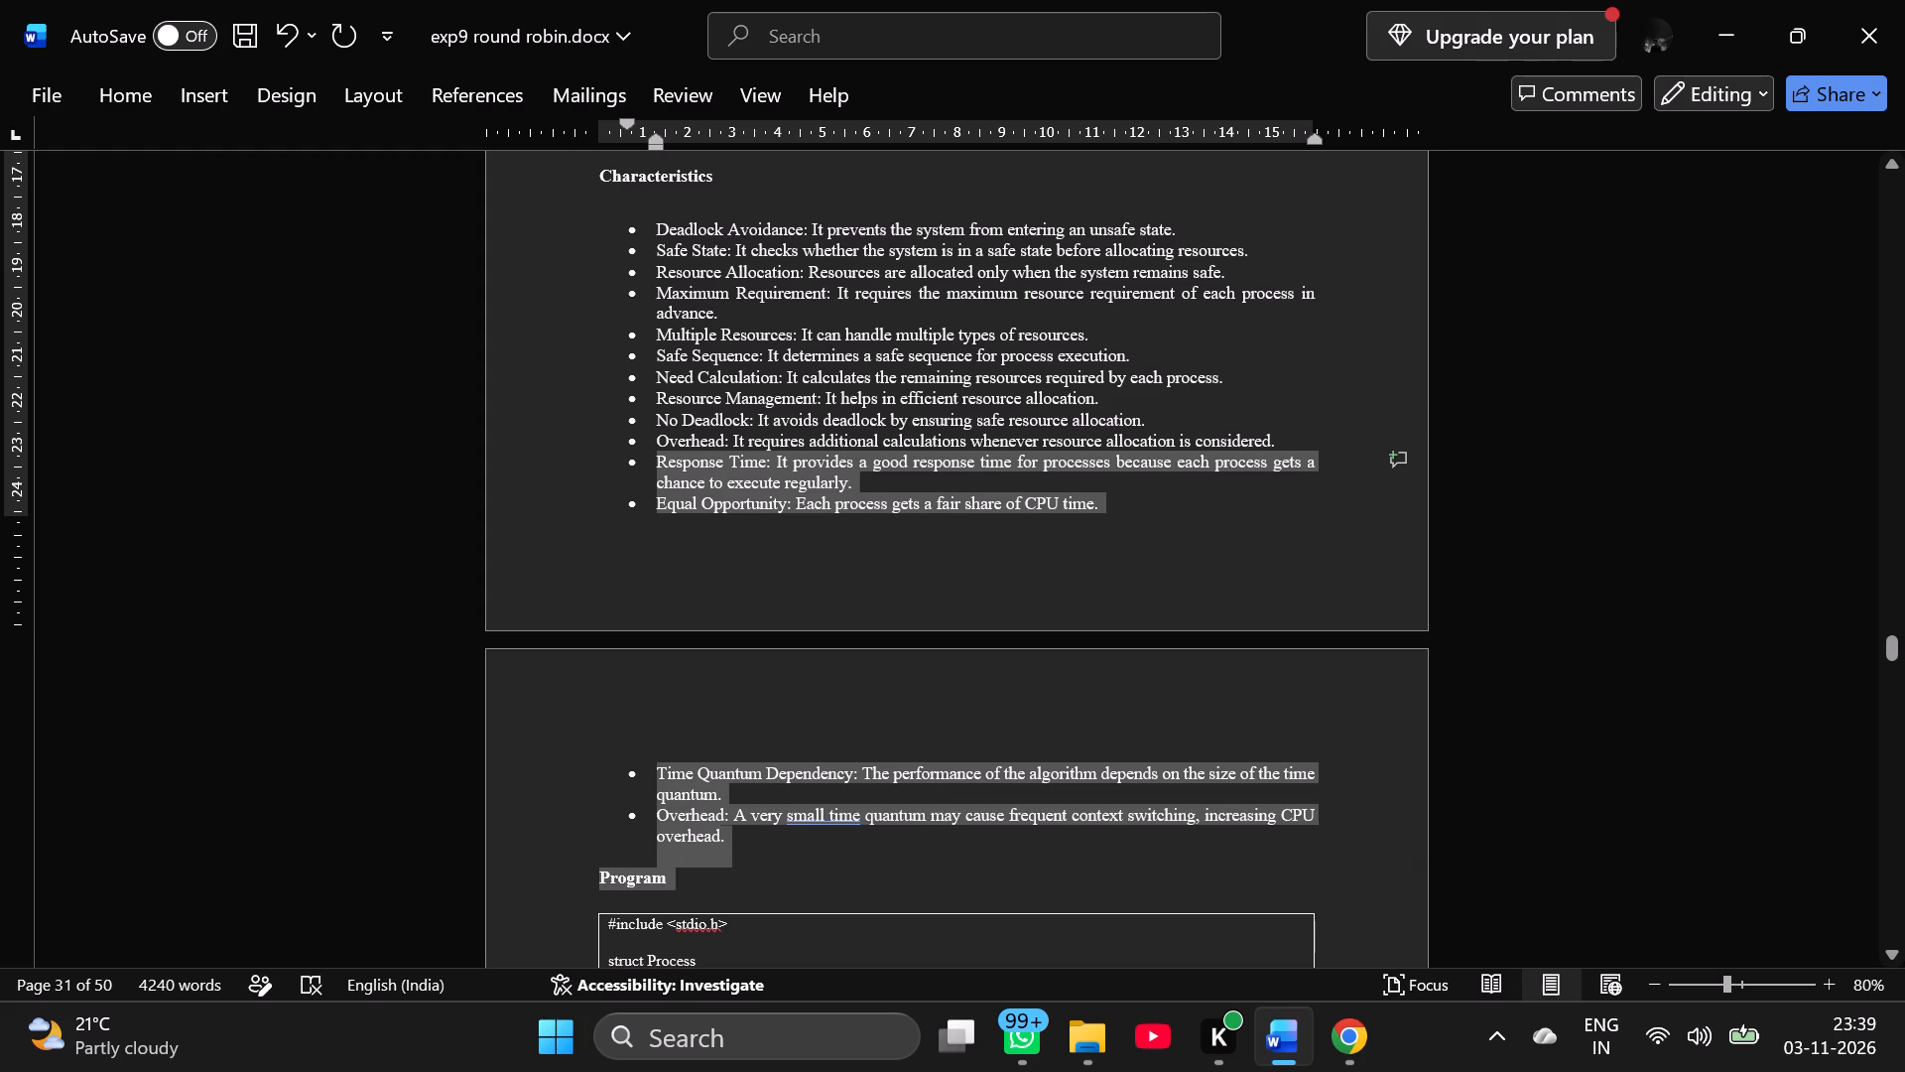
left_click_drag(721, 879, 741, 842)
key("BackSpace")
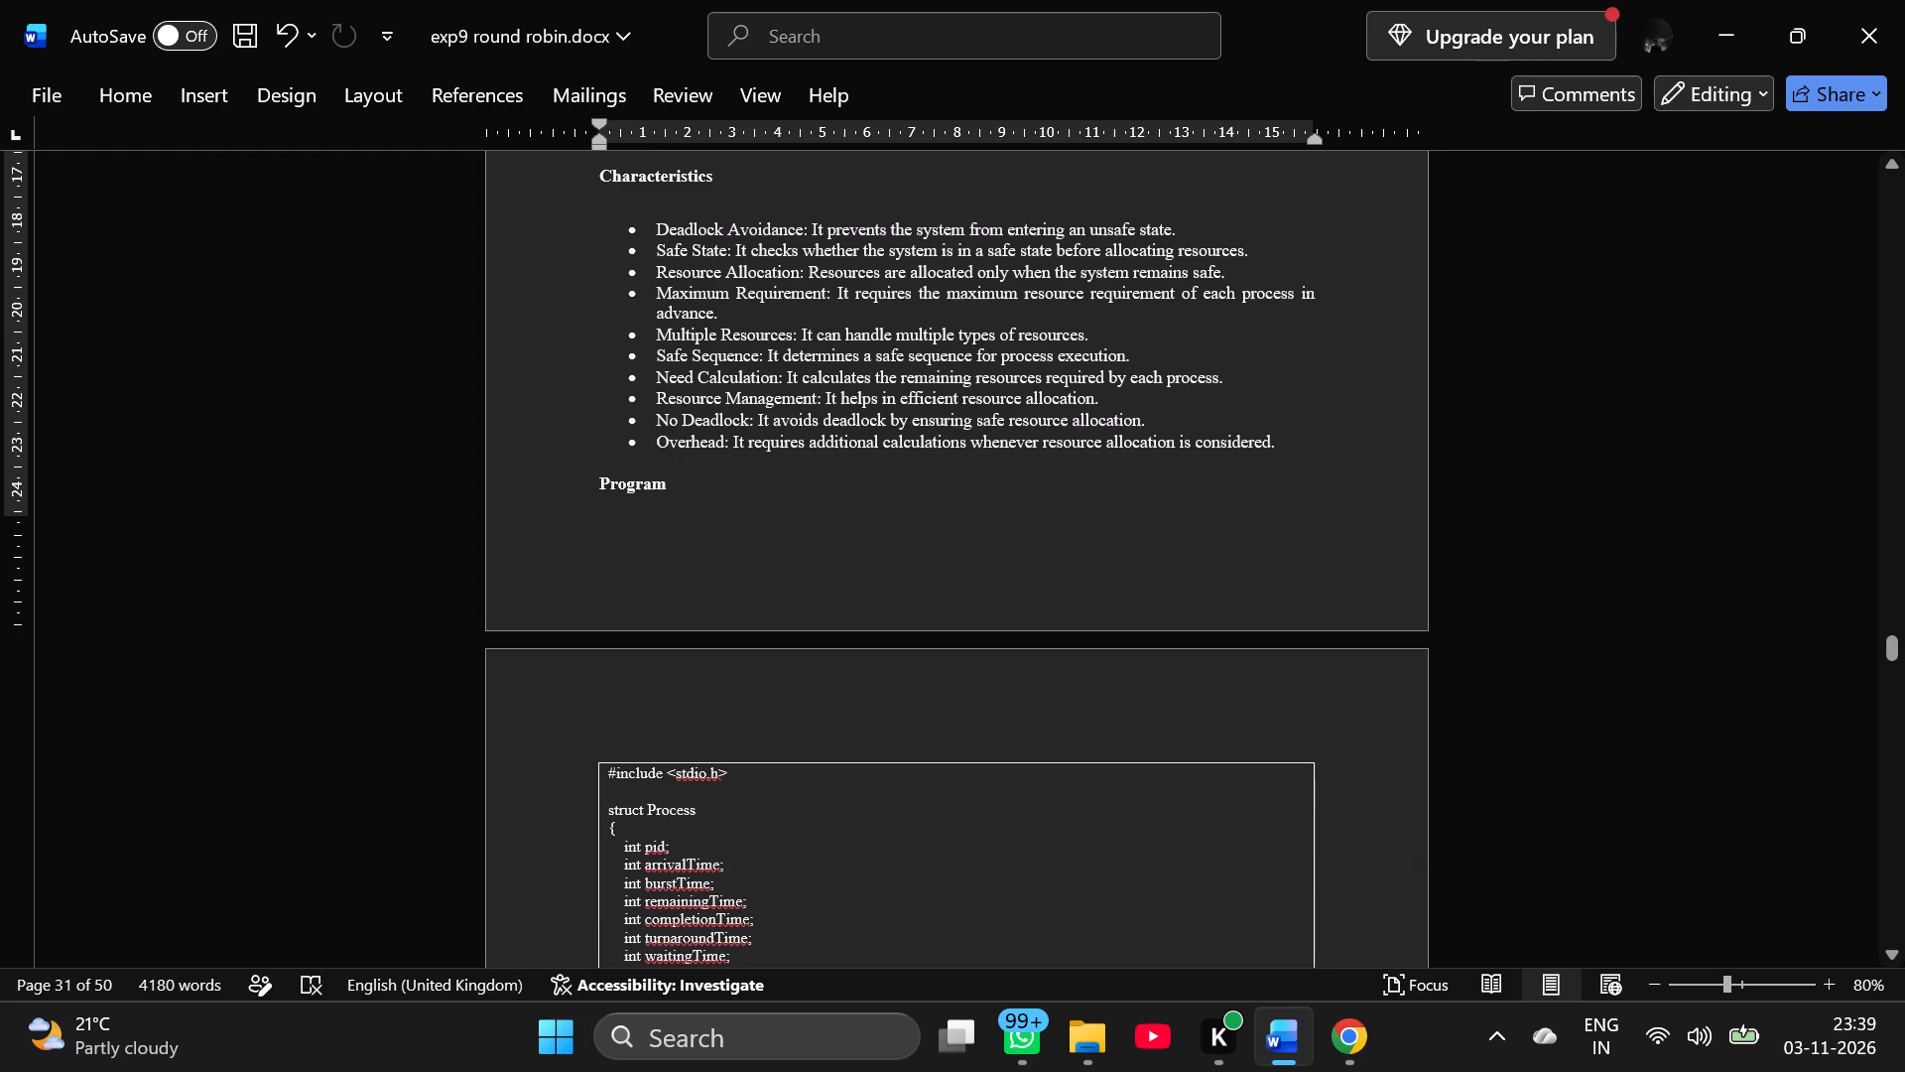
Remove the space before the Deadlock Avoidance paragraph under the Characteristics heading.
left_click(631, 211)
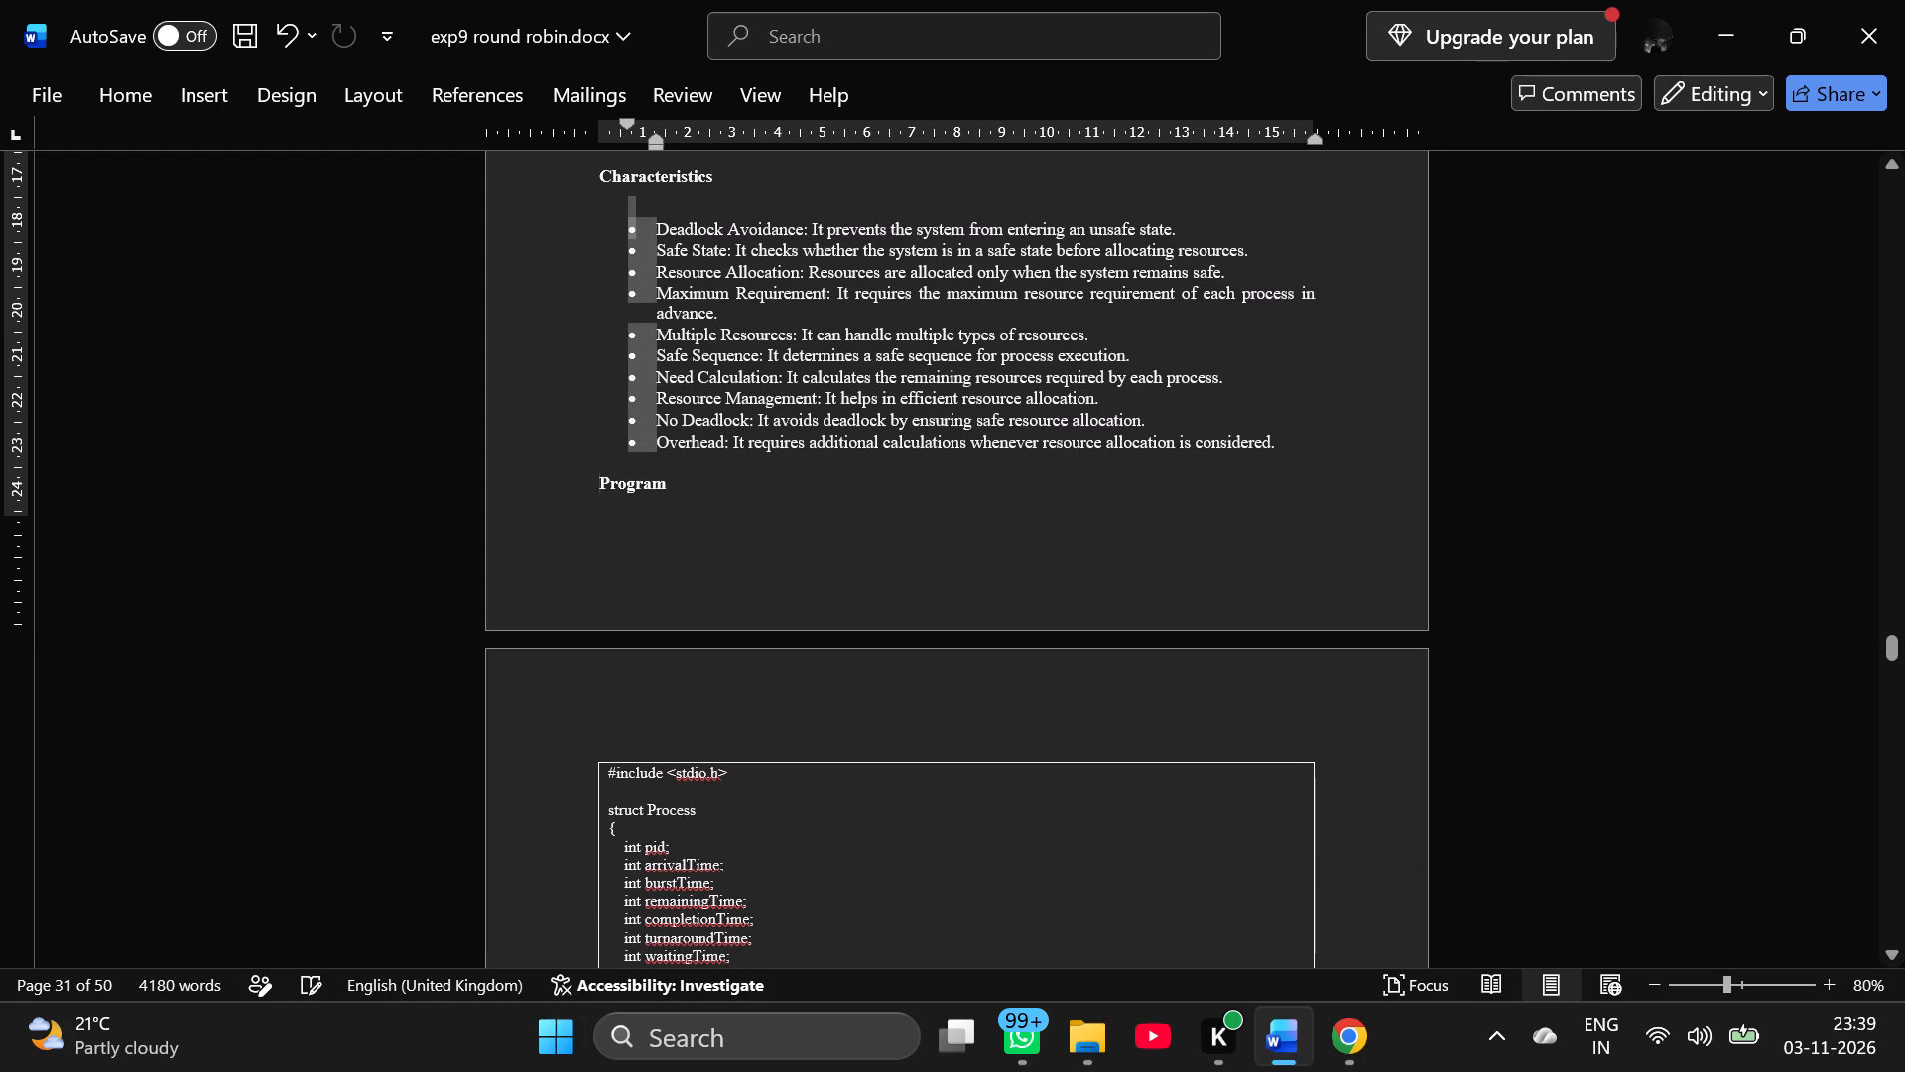
left_click(620, 201)
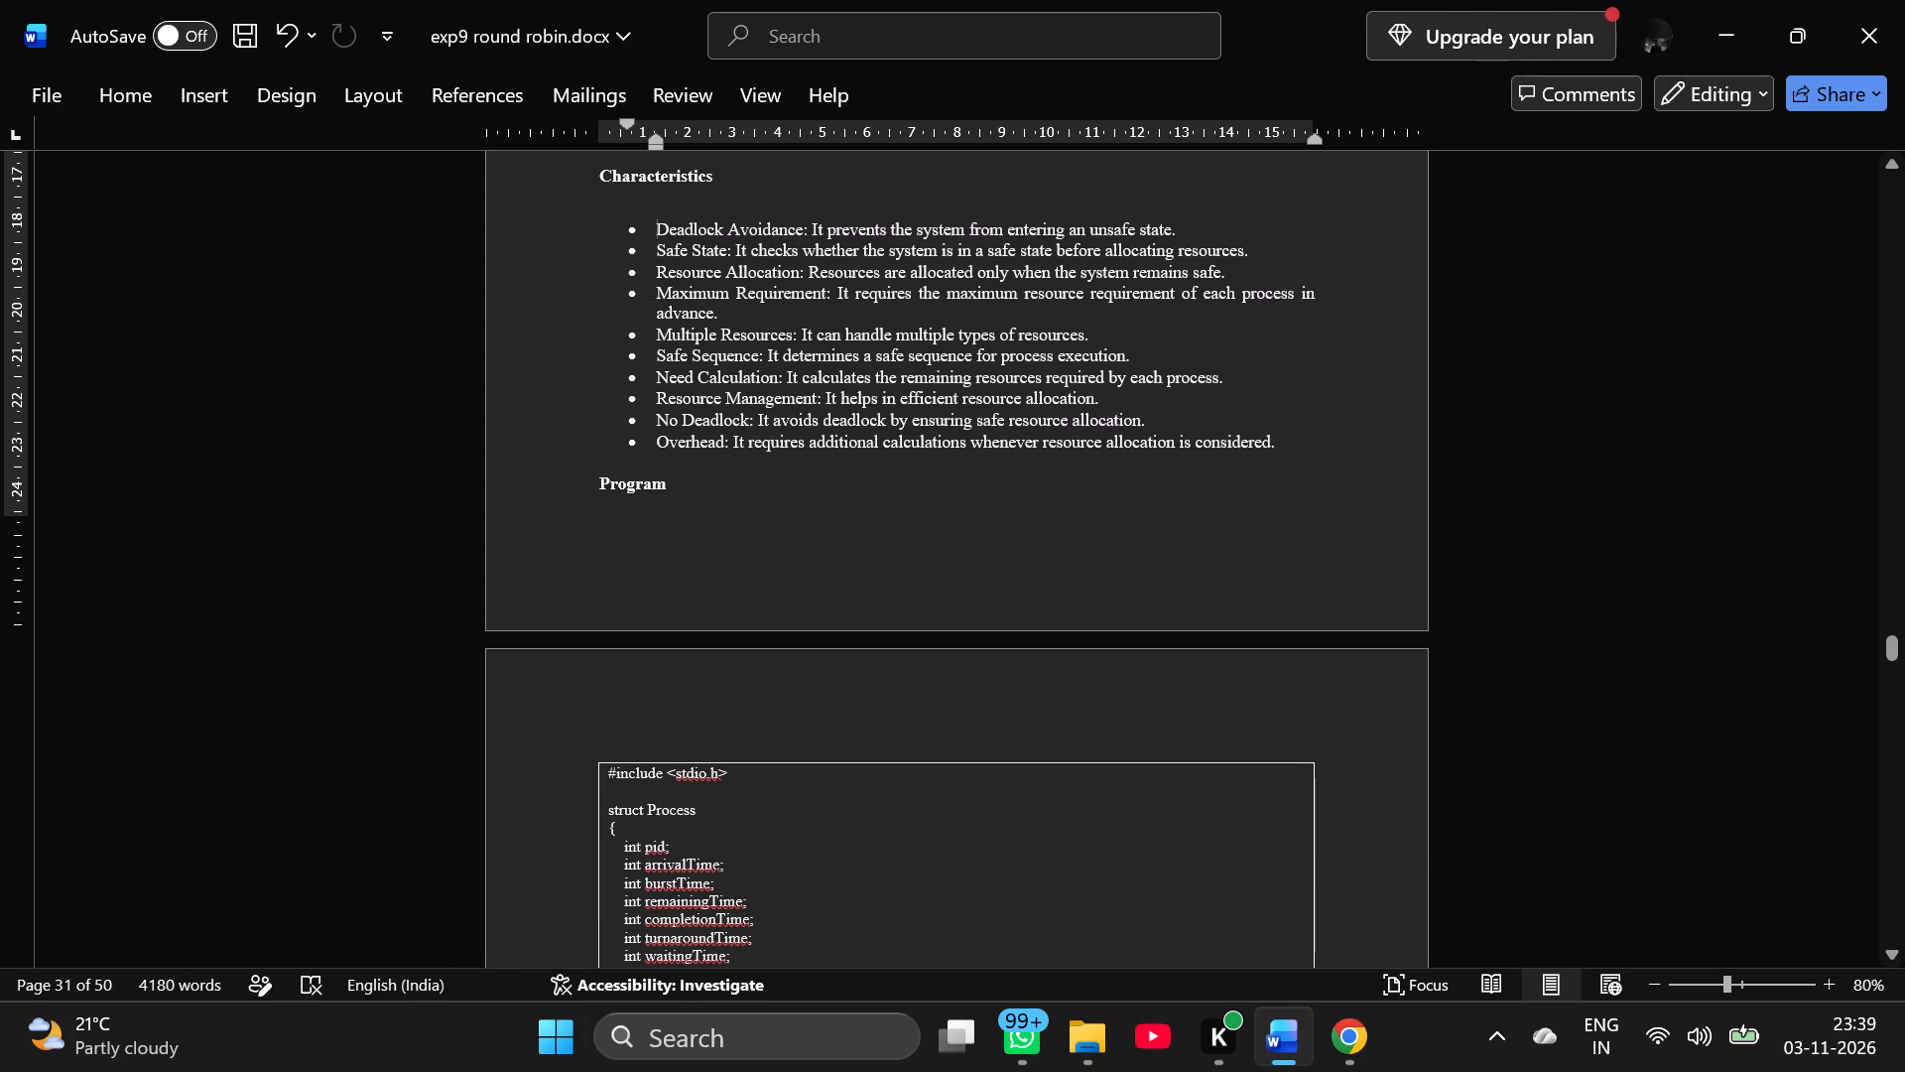
left_click_drag(620, 201, 685, 214)
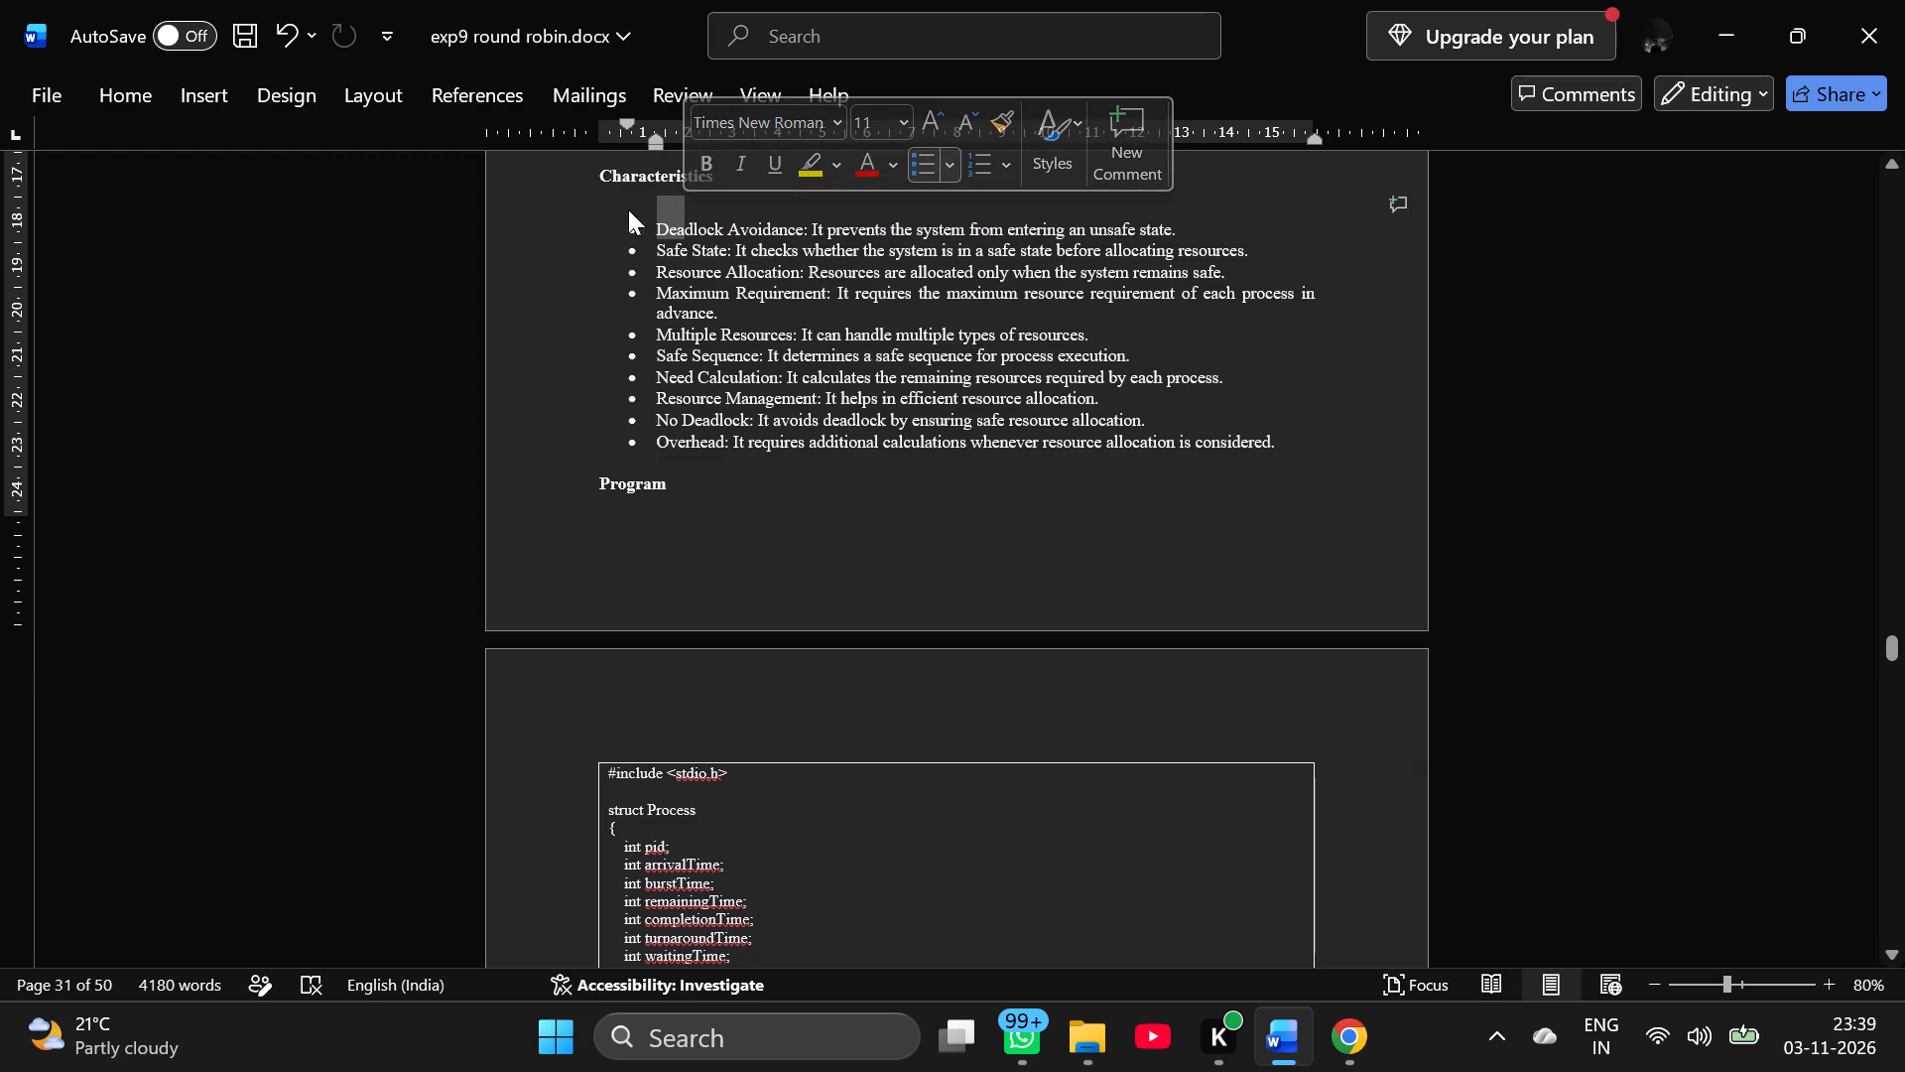
left_click(610, 205)
left_click(666, 204)
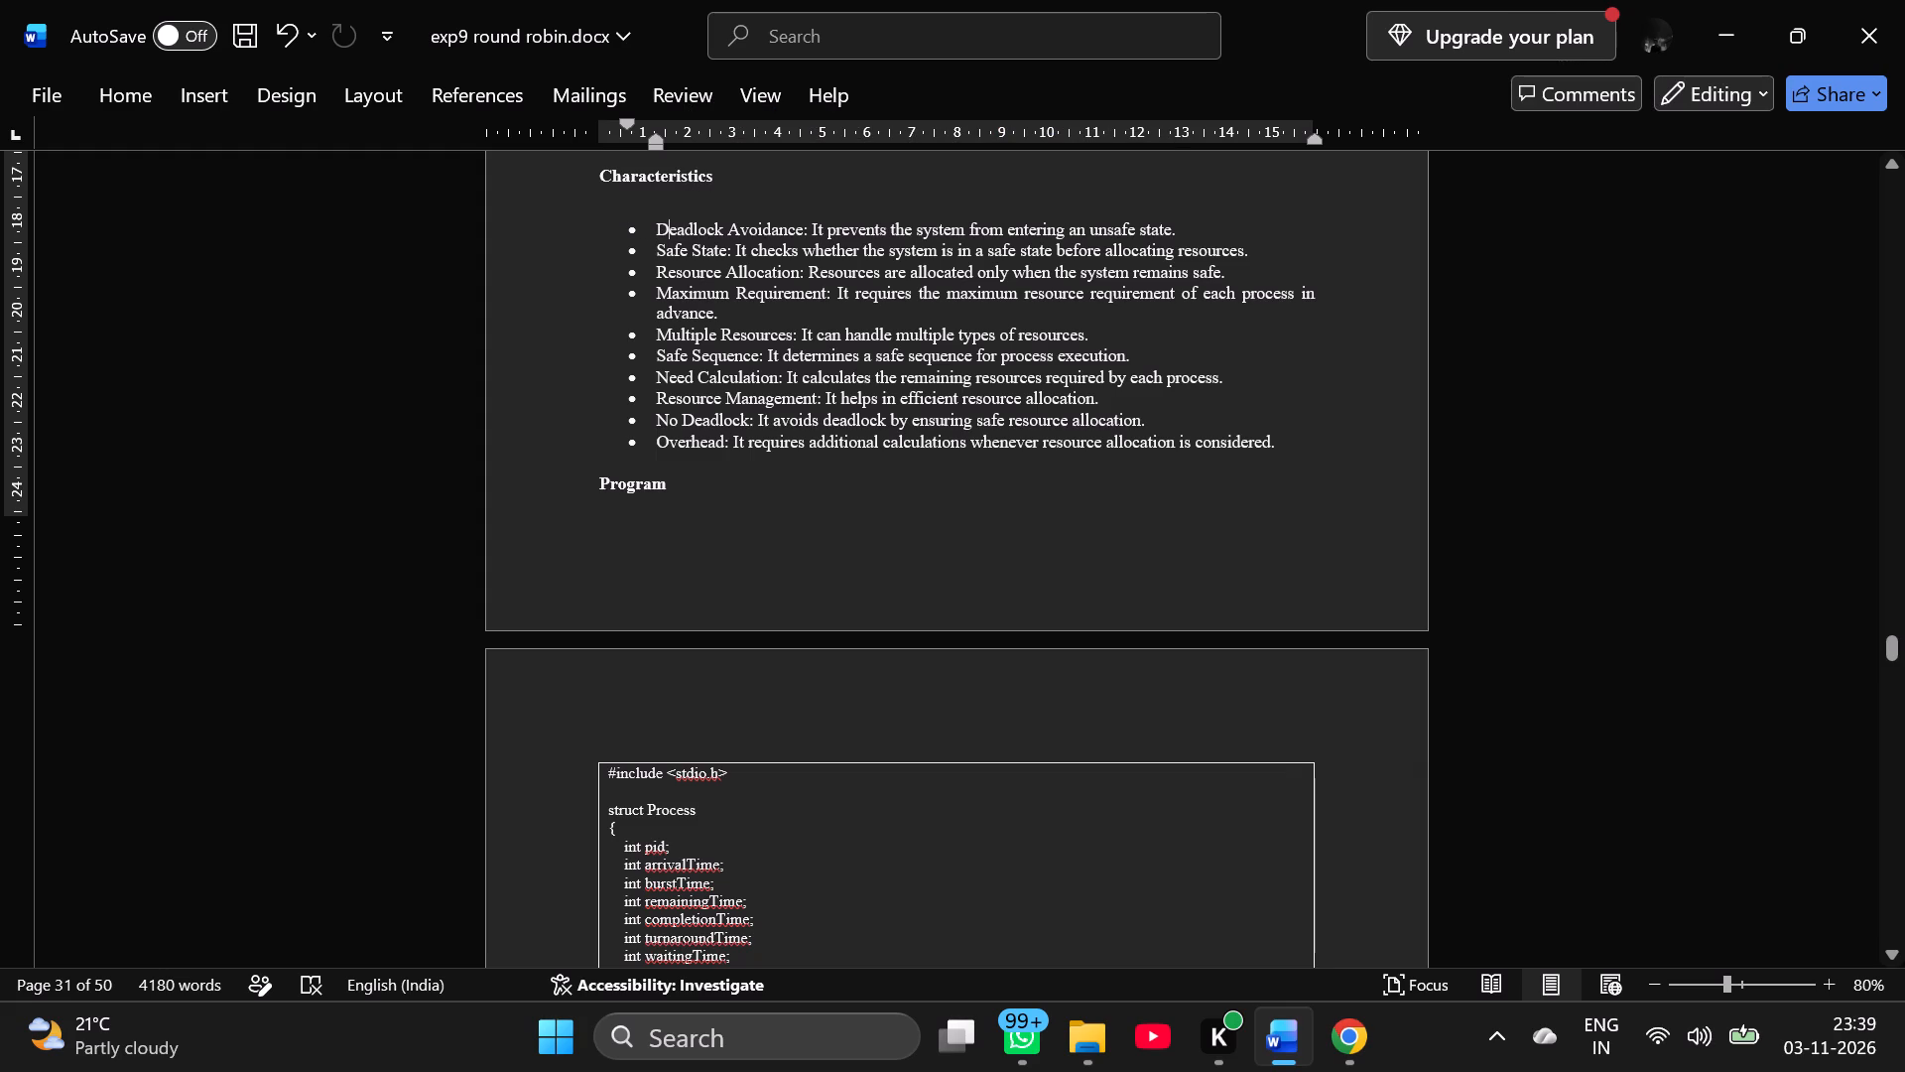
left_click_drag(619, 203, 626, 203)
left_click_drag(626, 203, 764, 209)
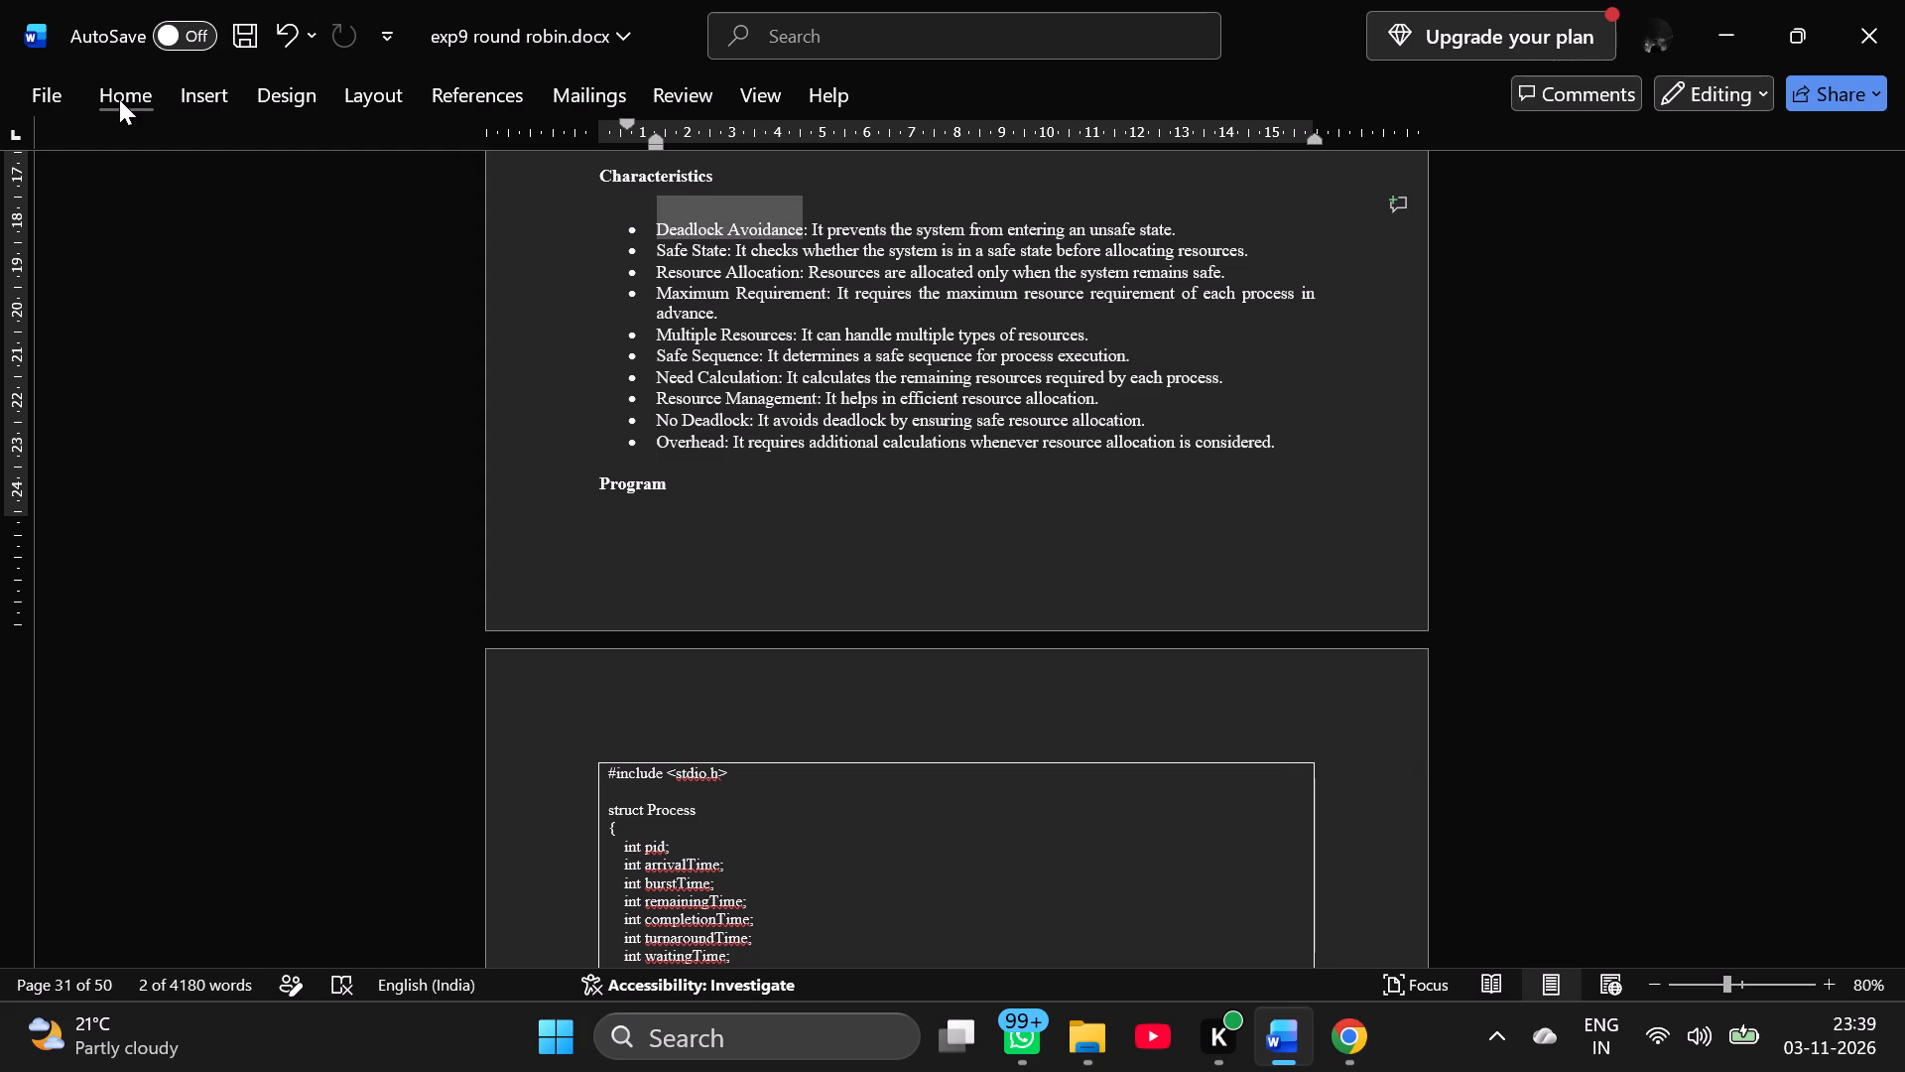
left_click(119, 99)
left_click(806, 214)
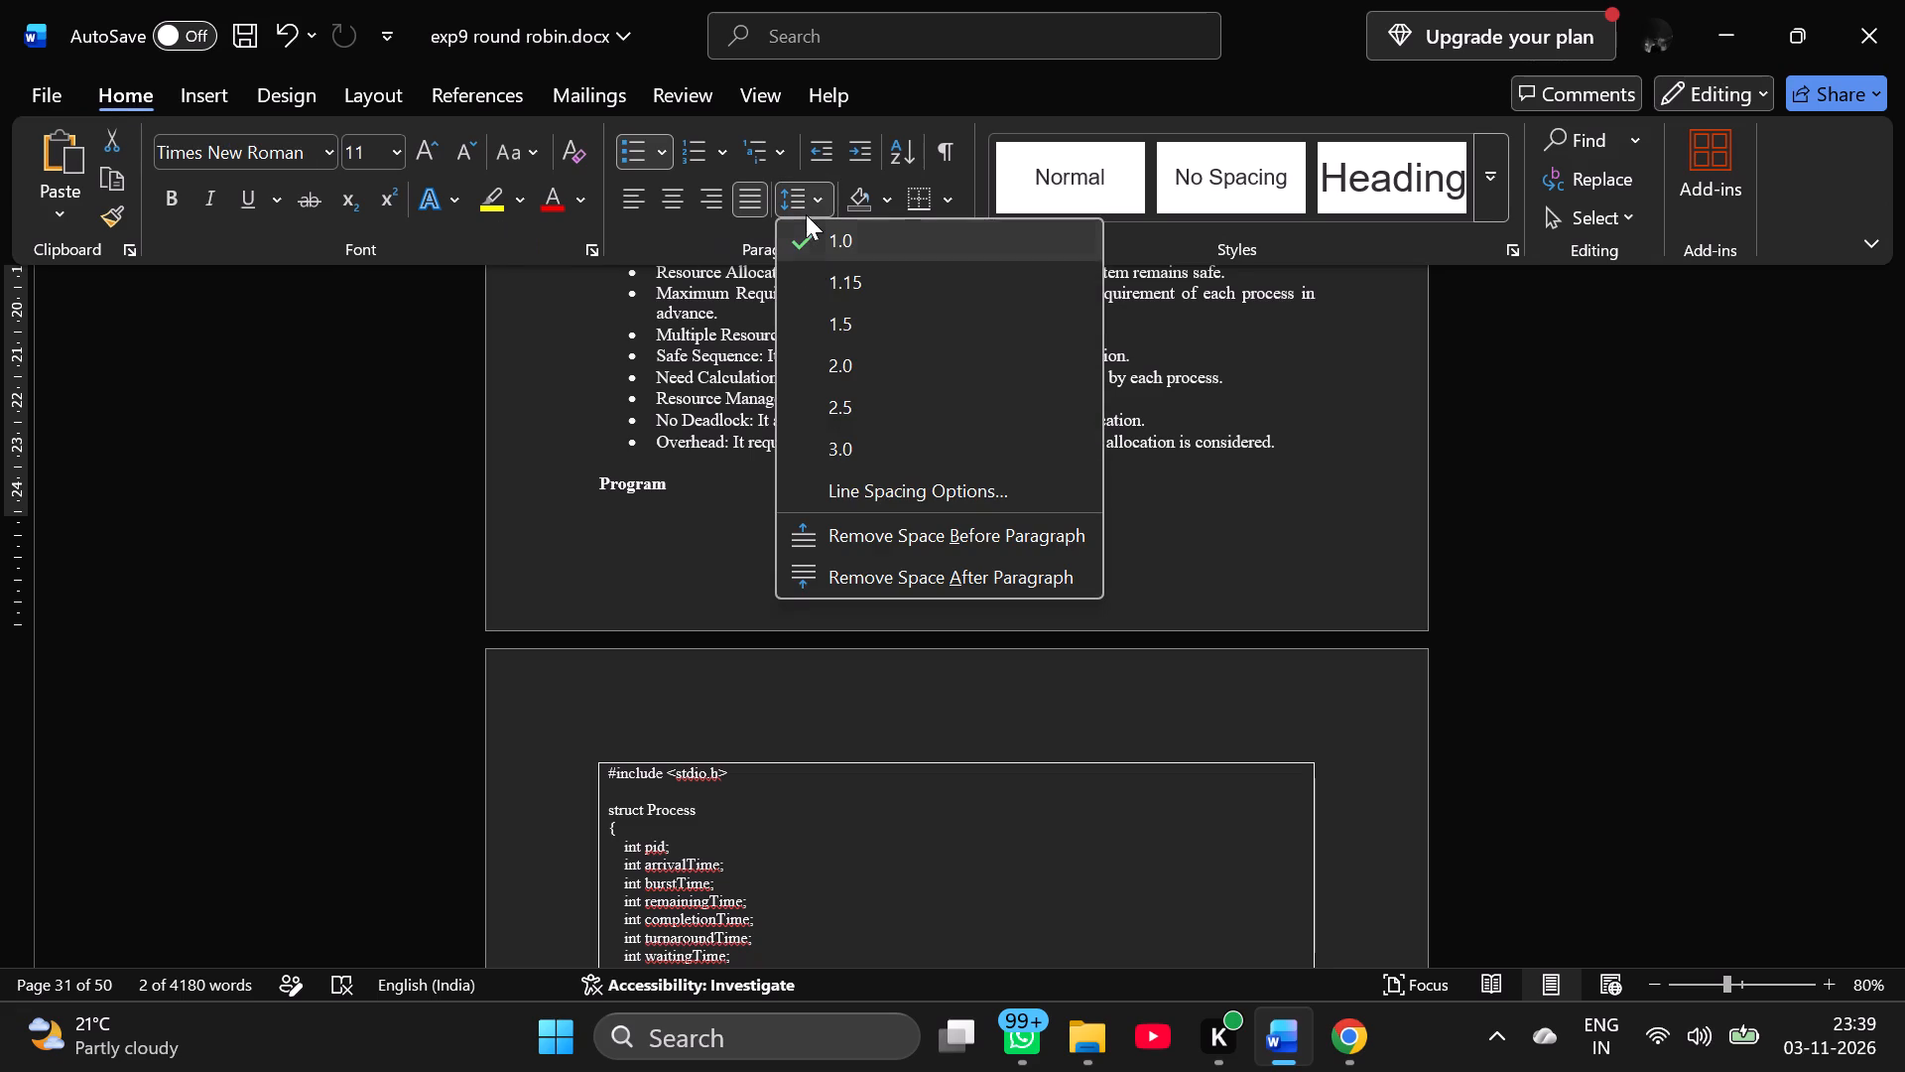
left_click(874, 537)
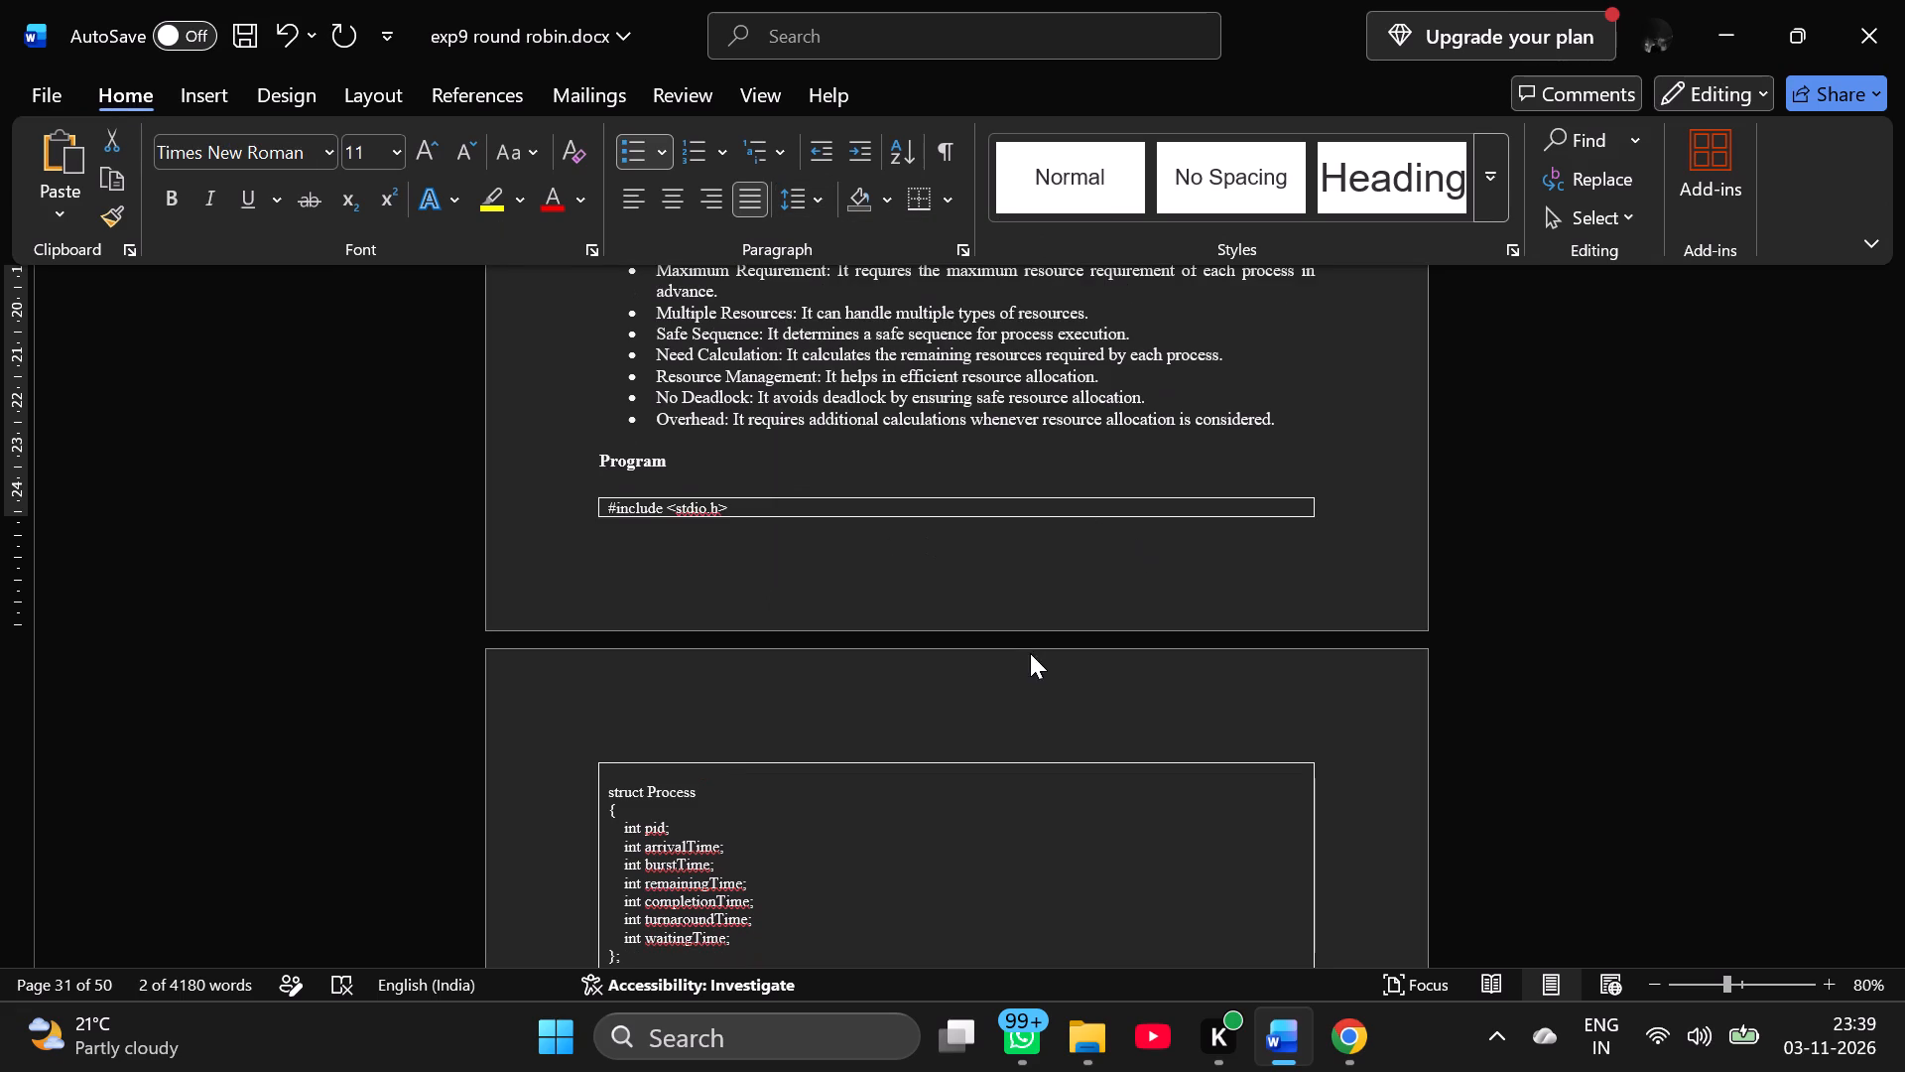
scroll(1030, 653, "up", 1)
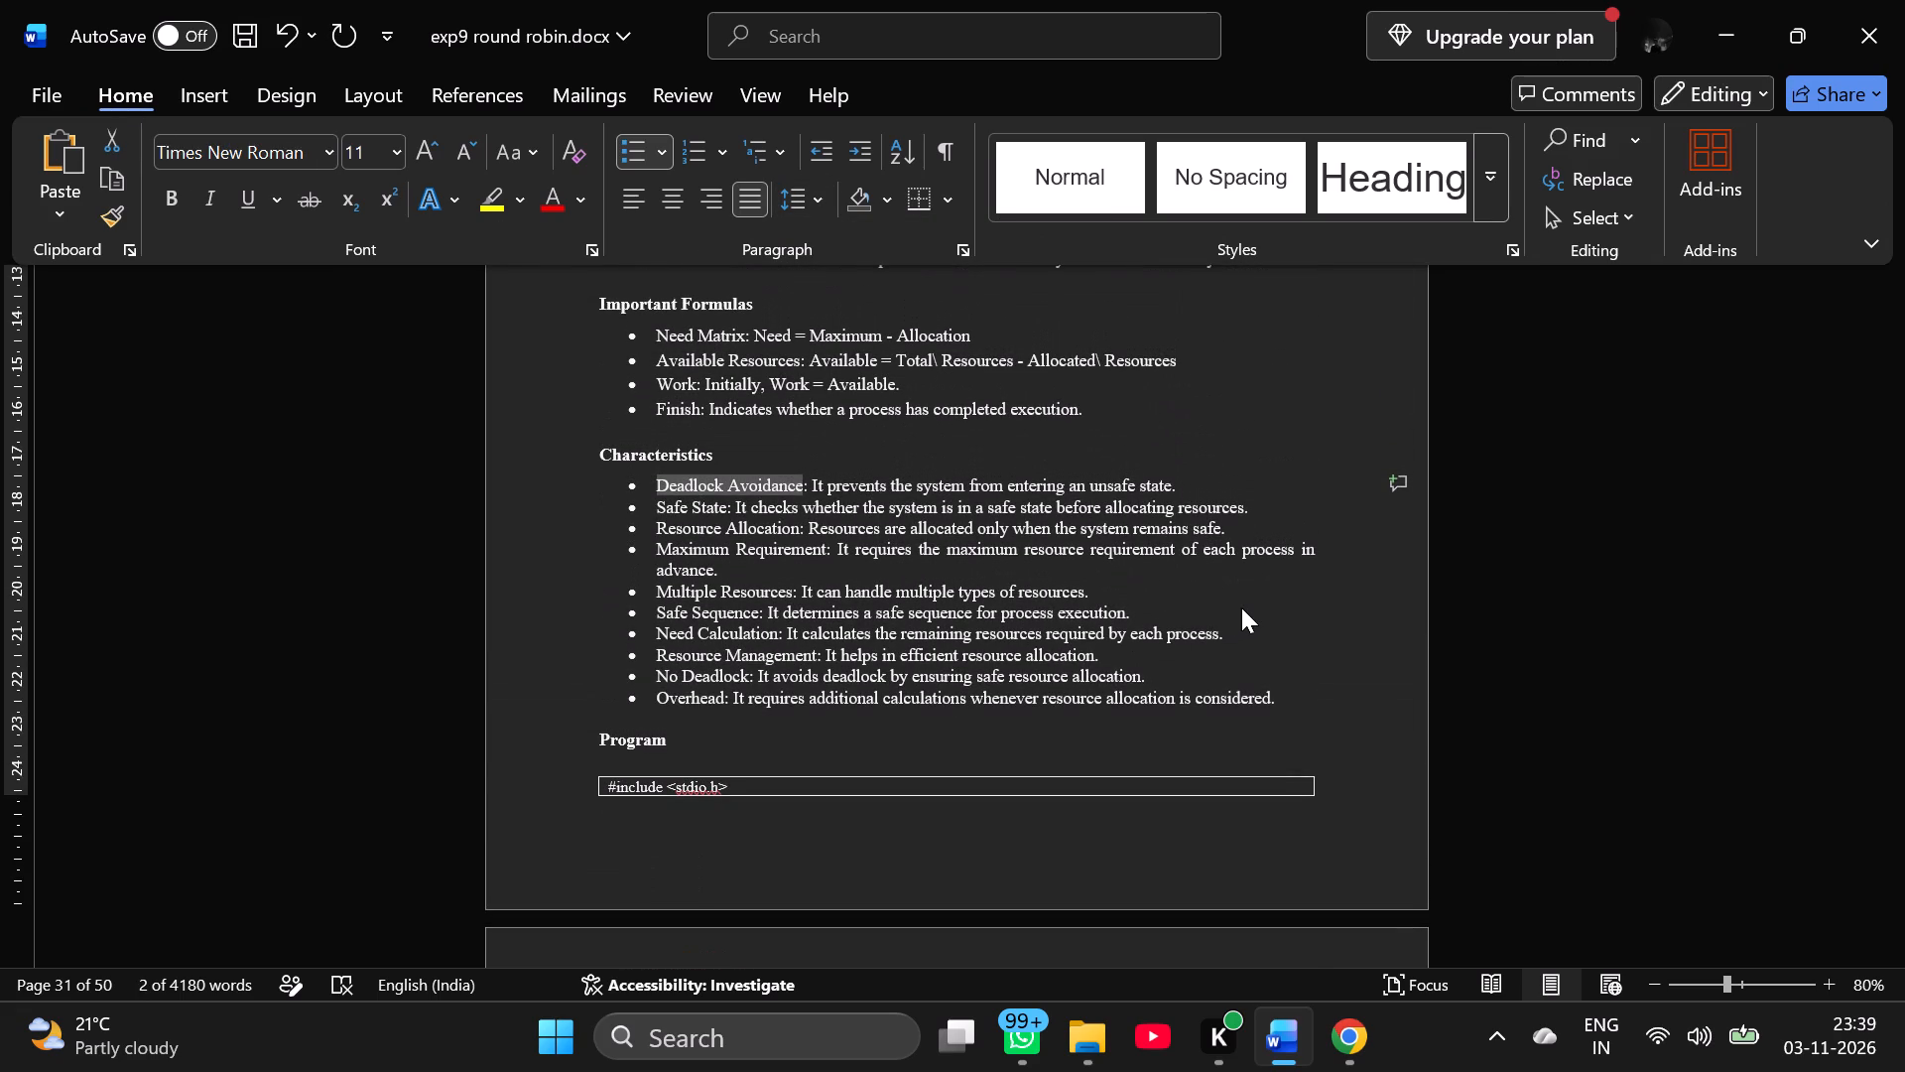
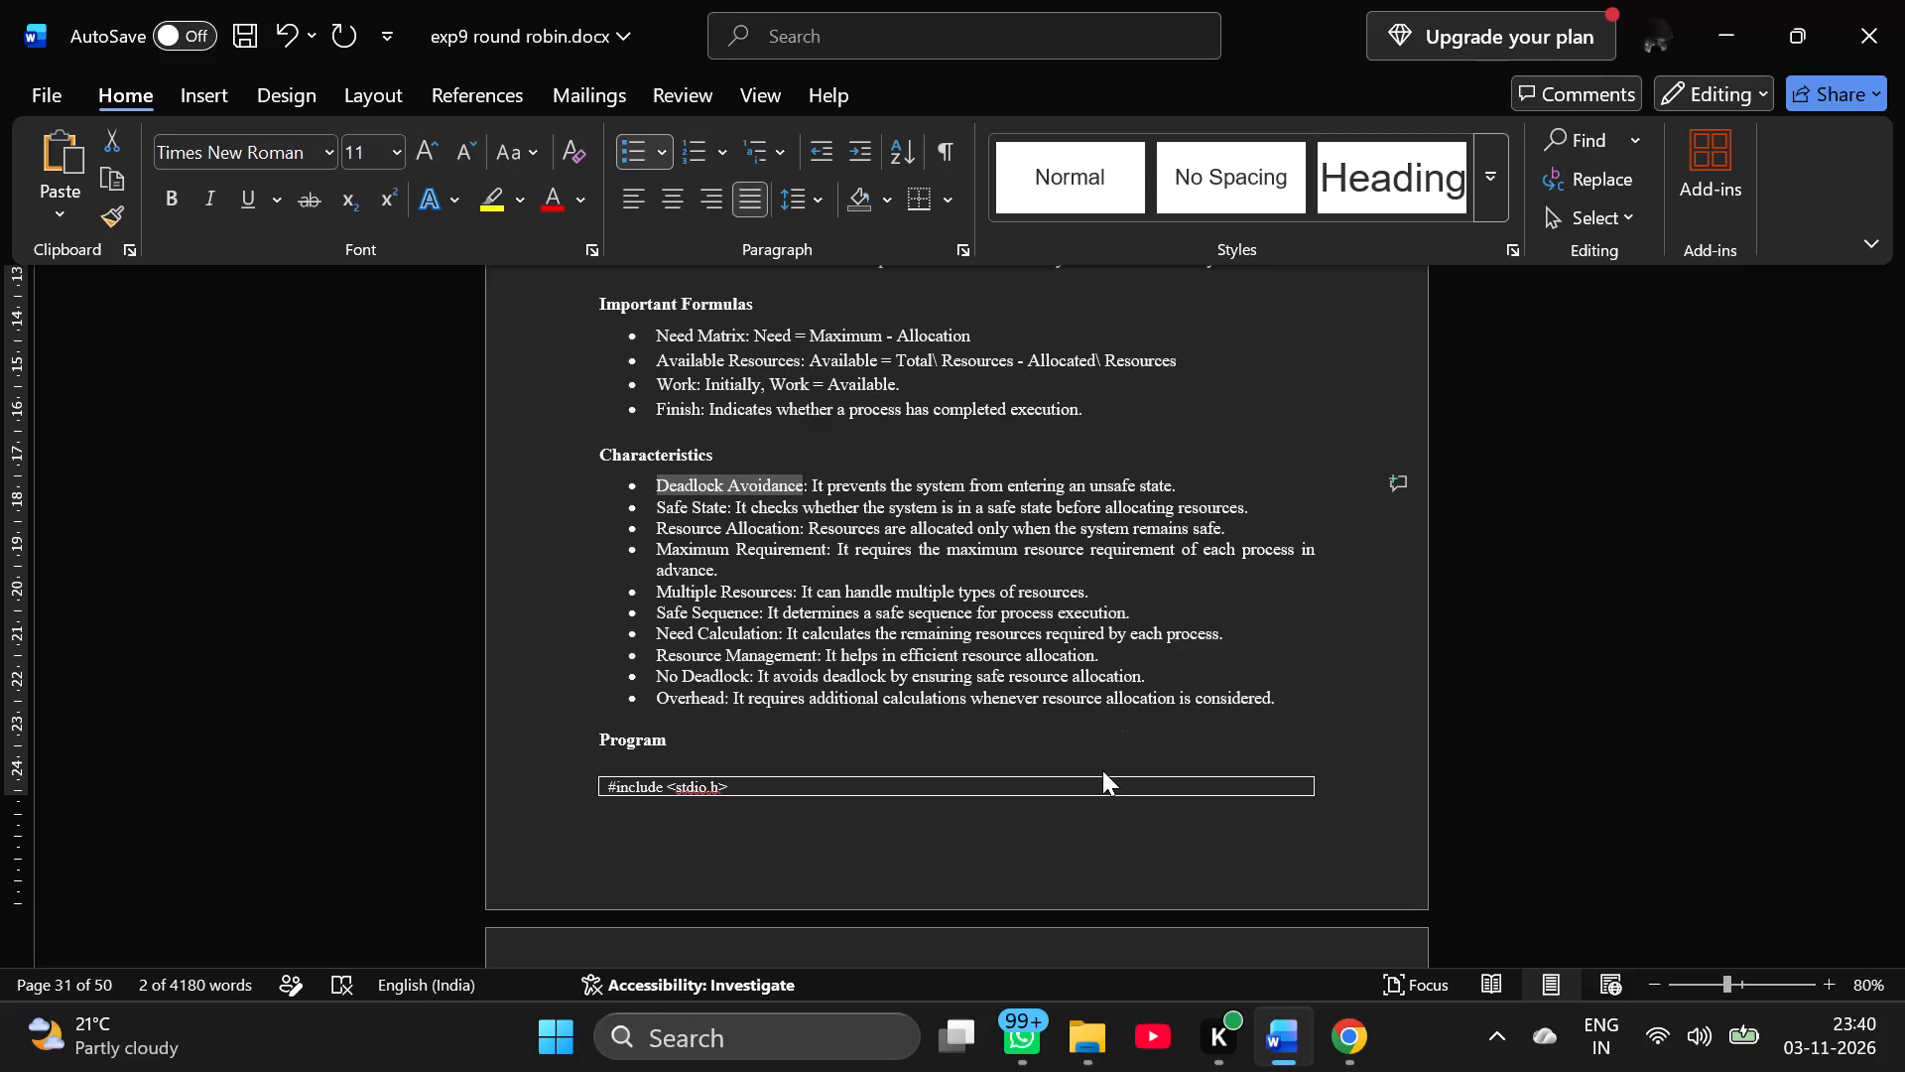
left_click(1102, 770)
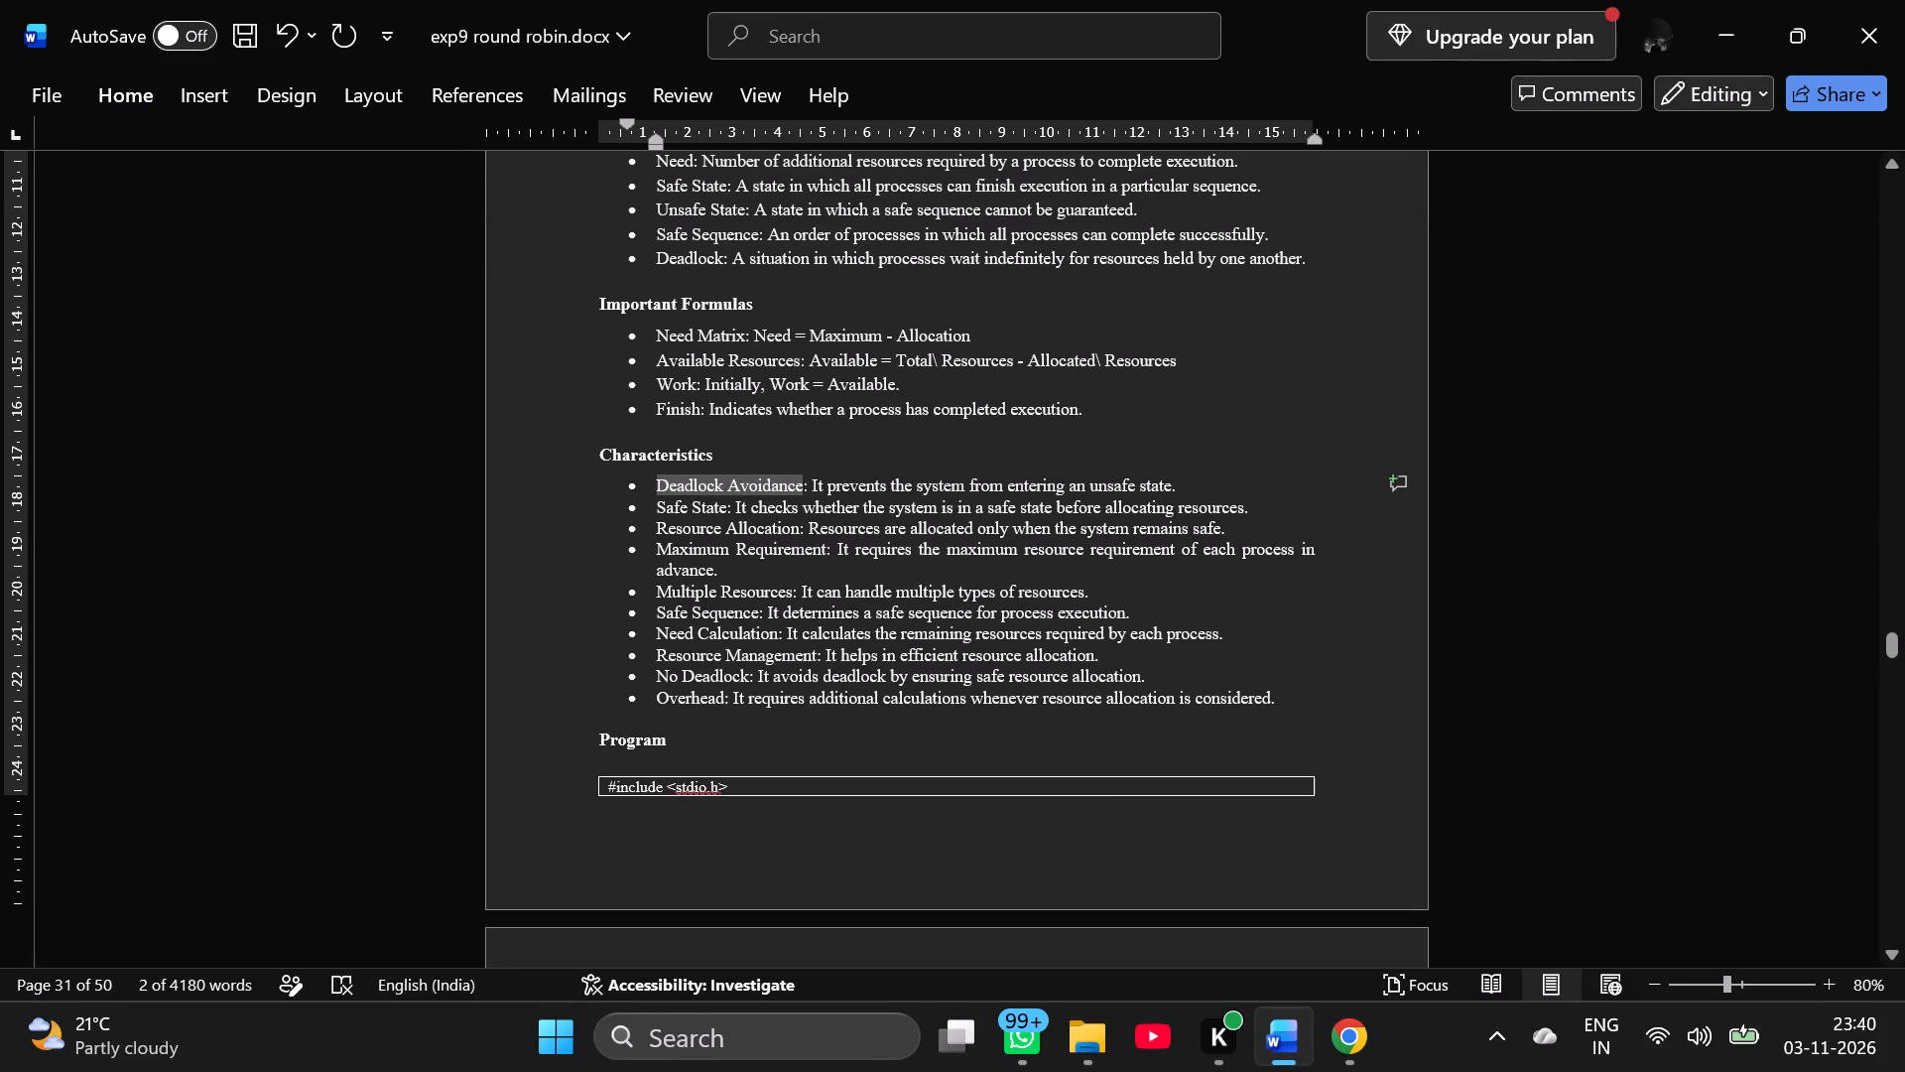
left_click_drag(660, 784, 731, 784)
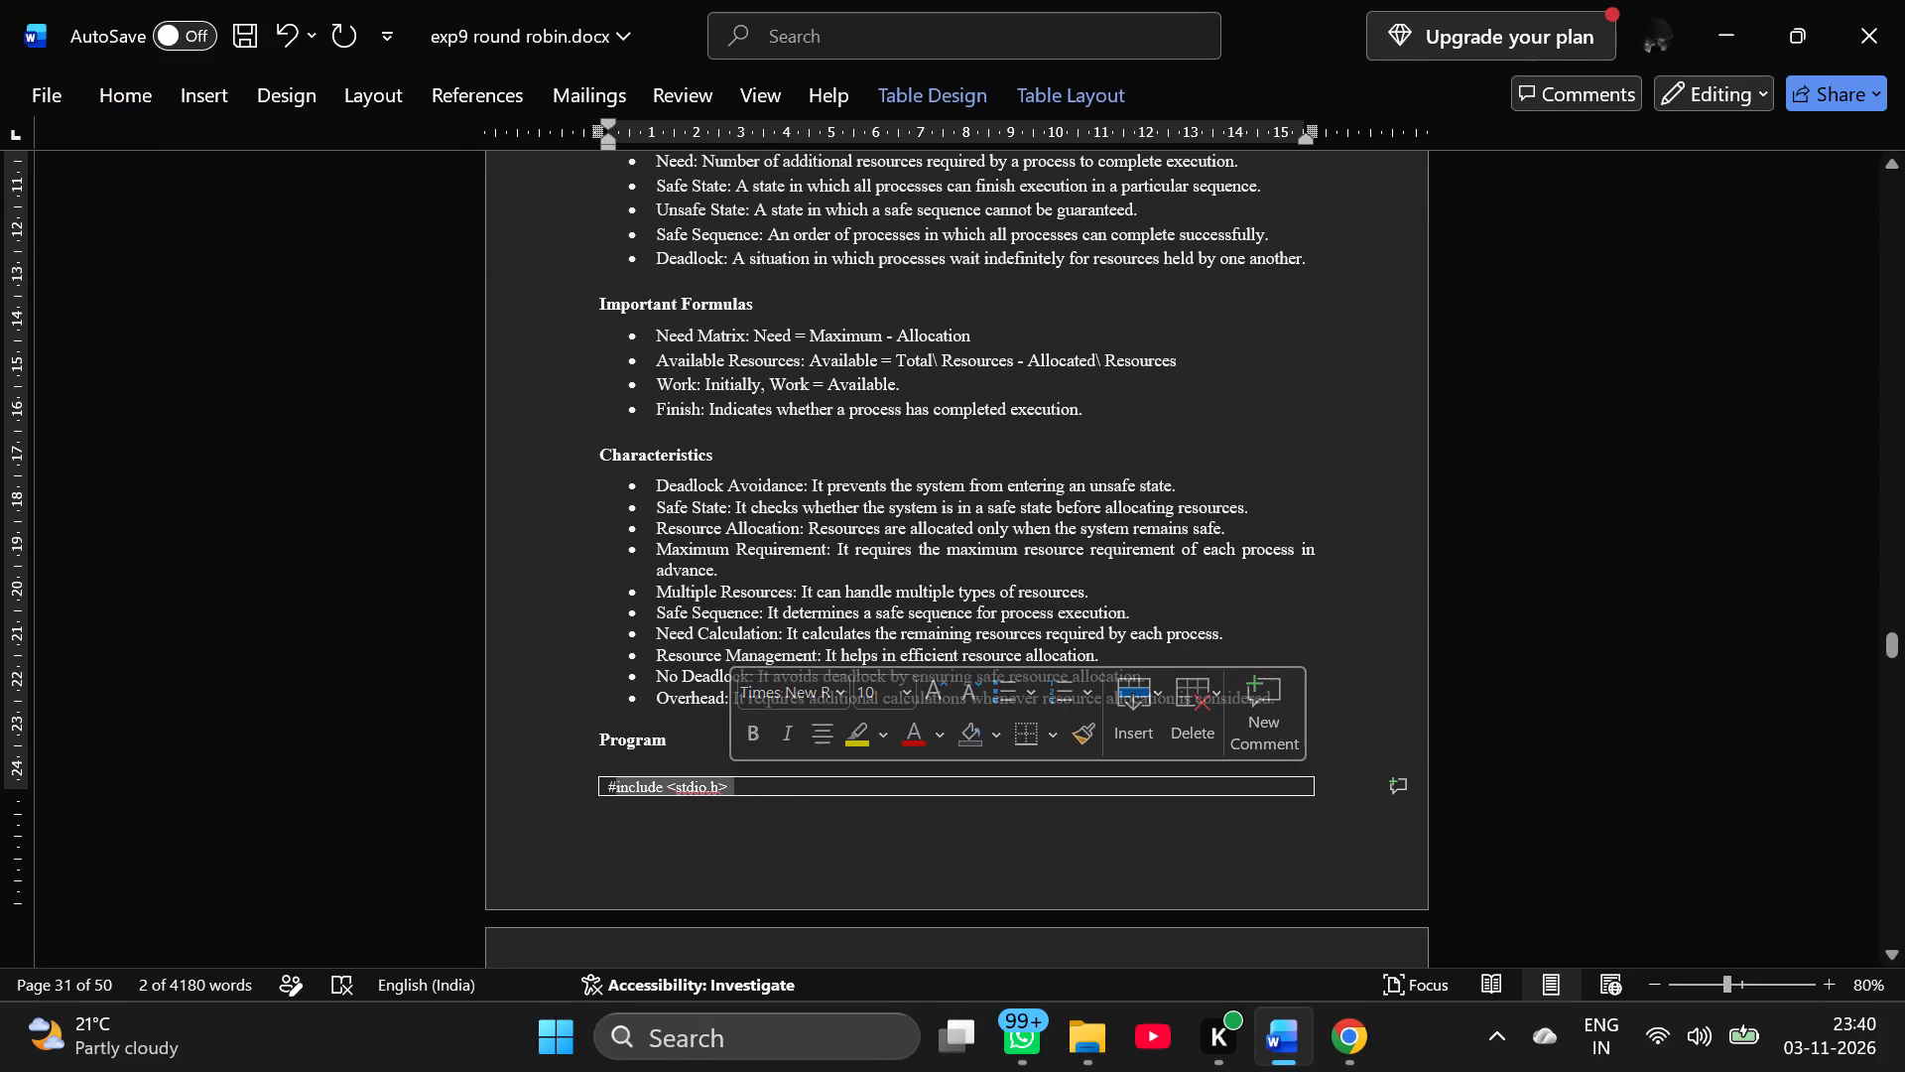
scroll(819, 814, "down", 7)
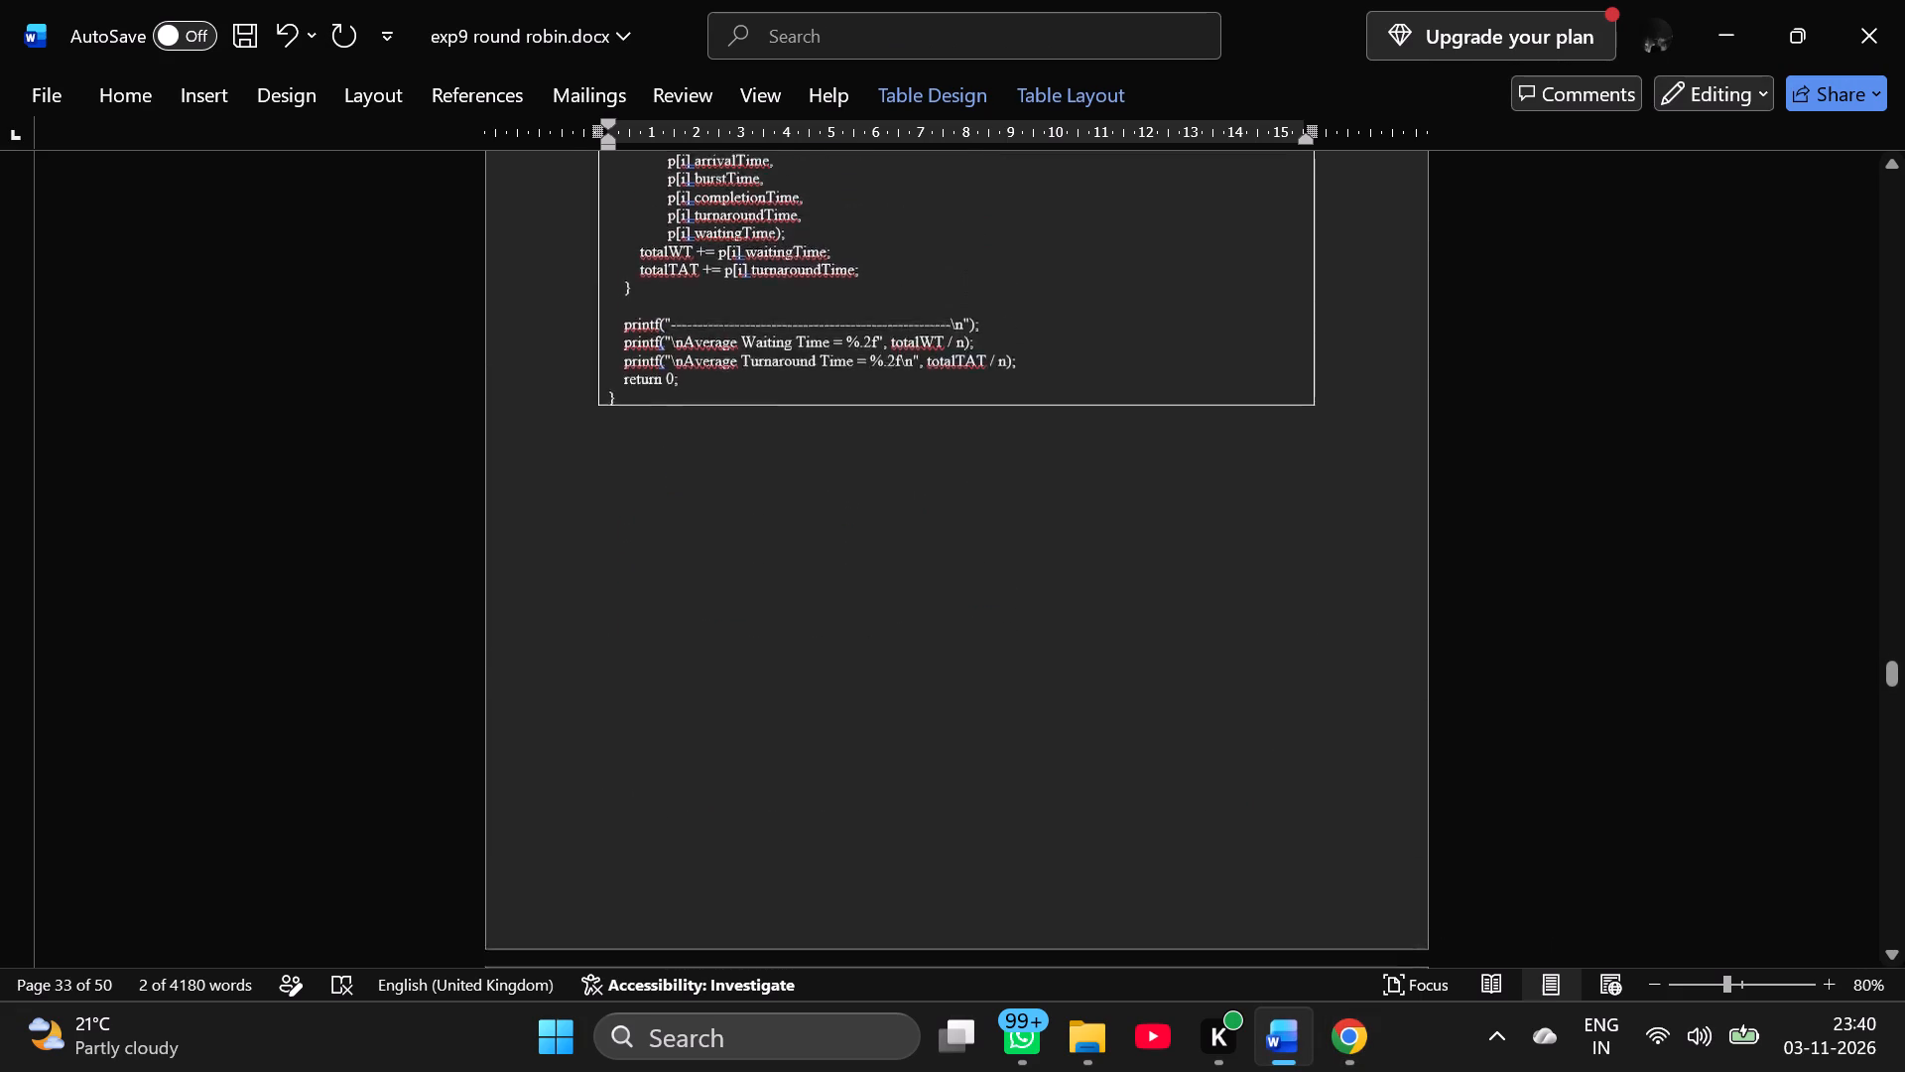
scroll(864, 674, "up", 1)
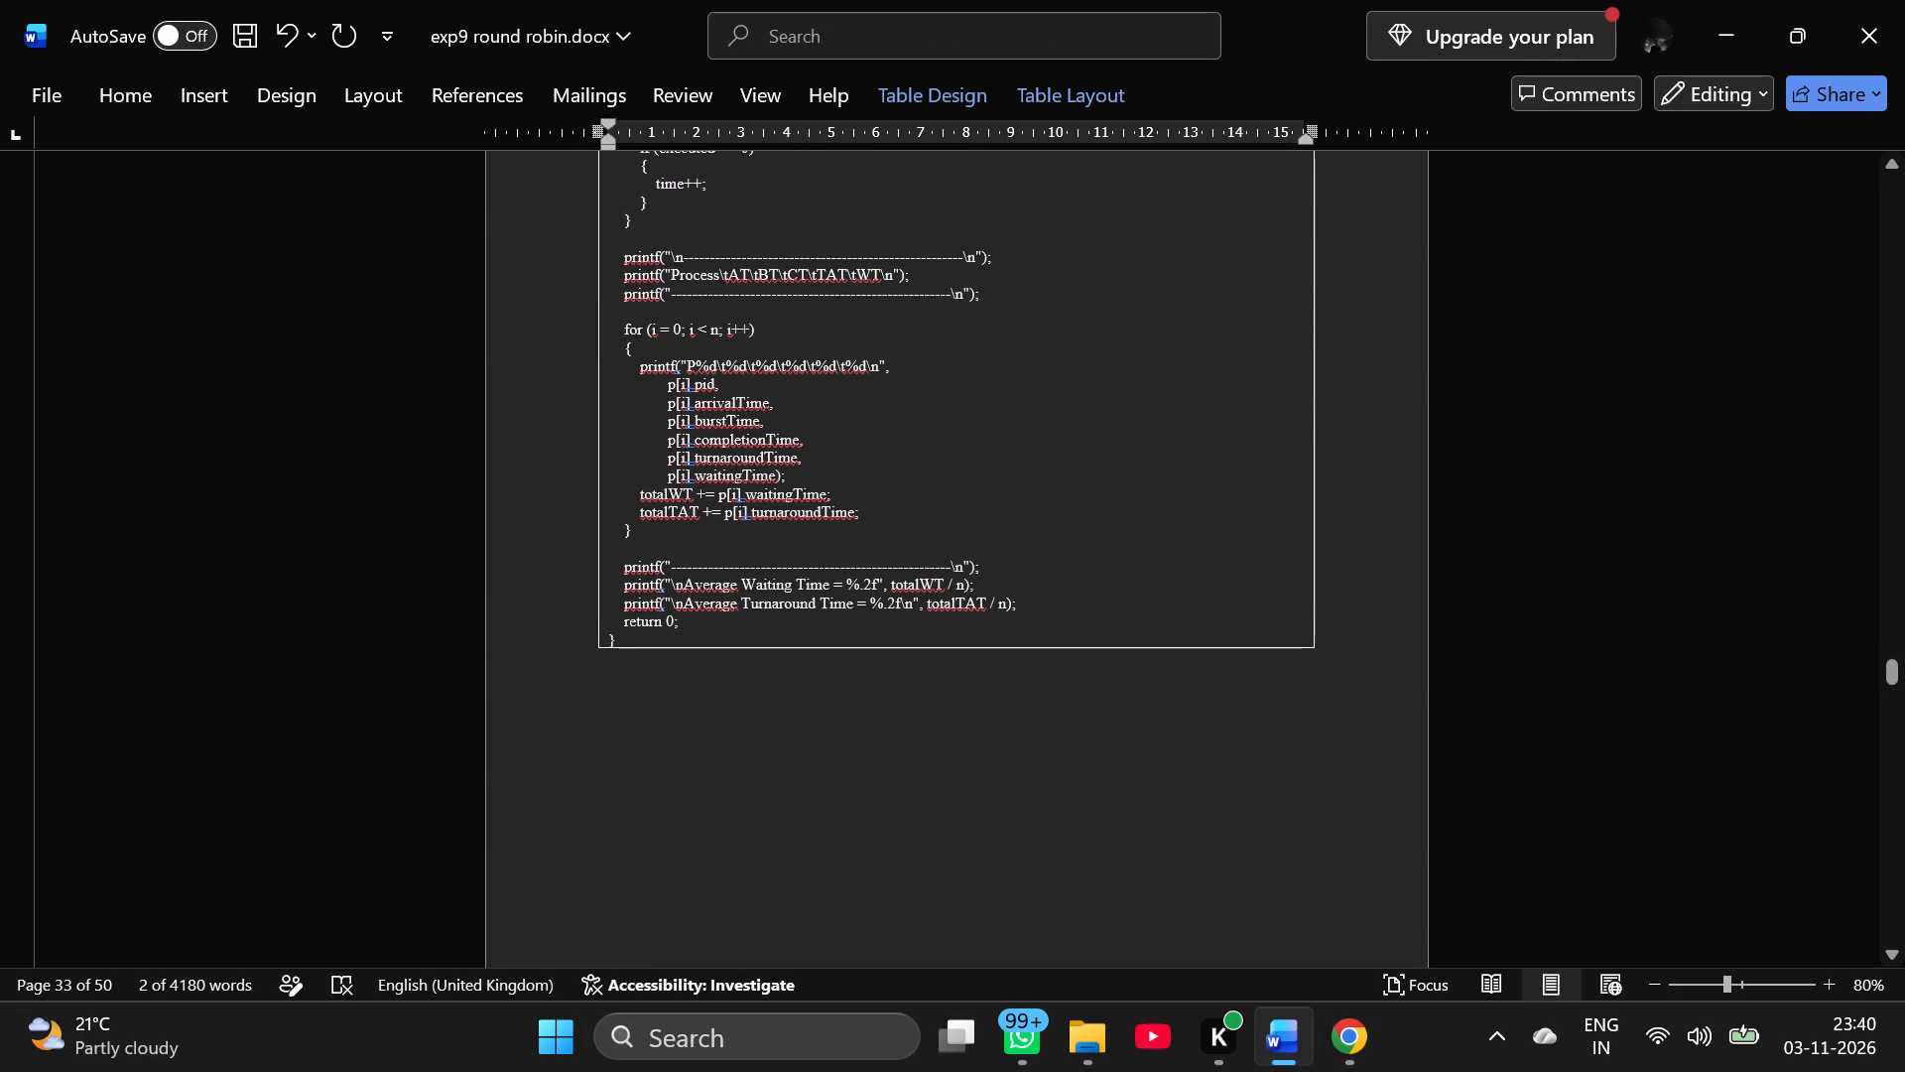
left_click(603, 611)
key("ctrl+v")
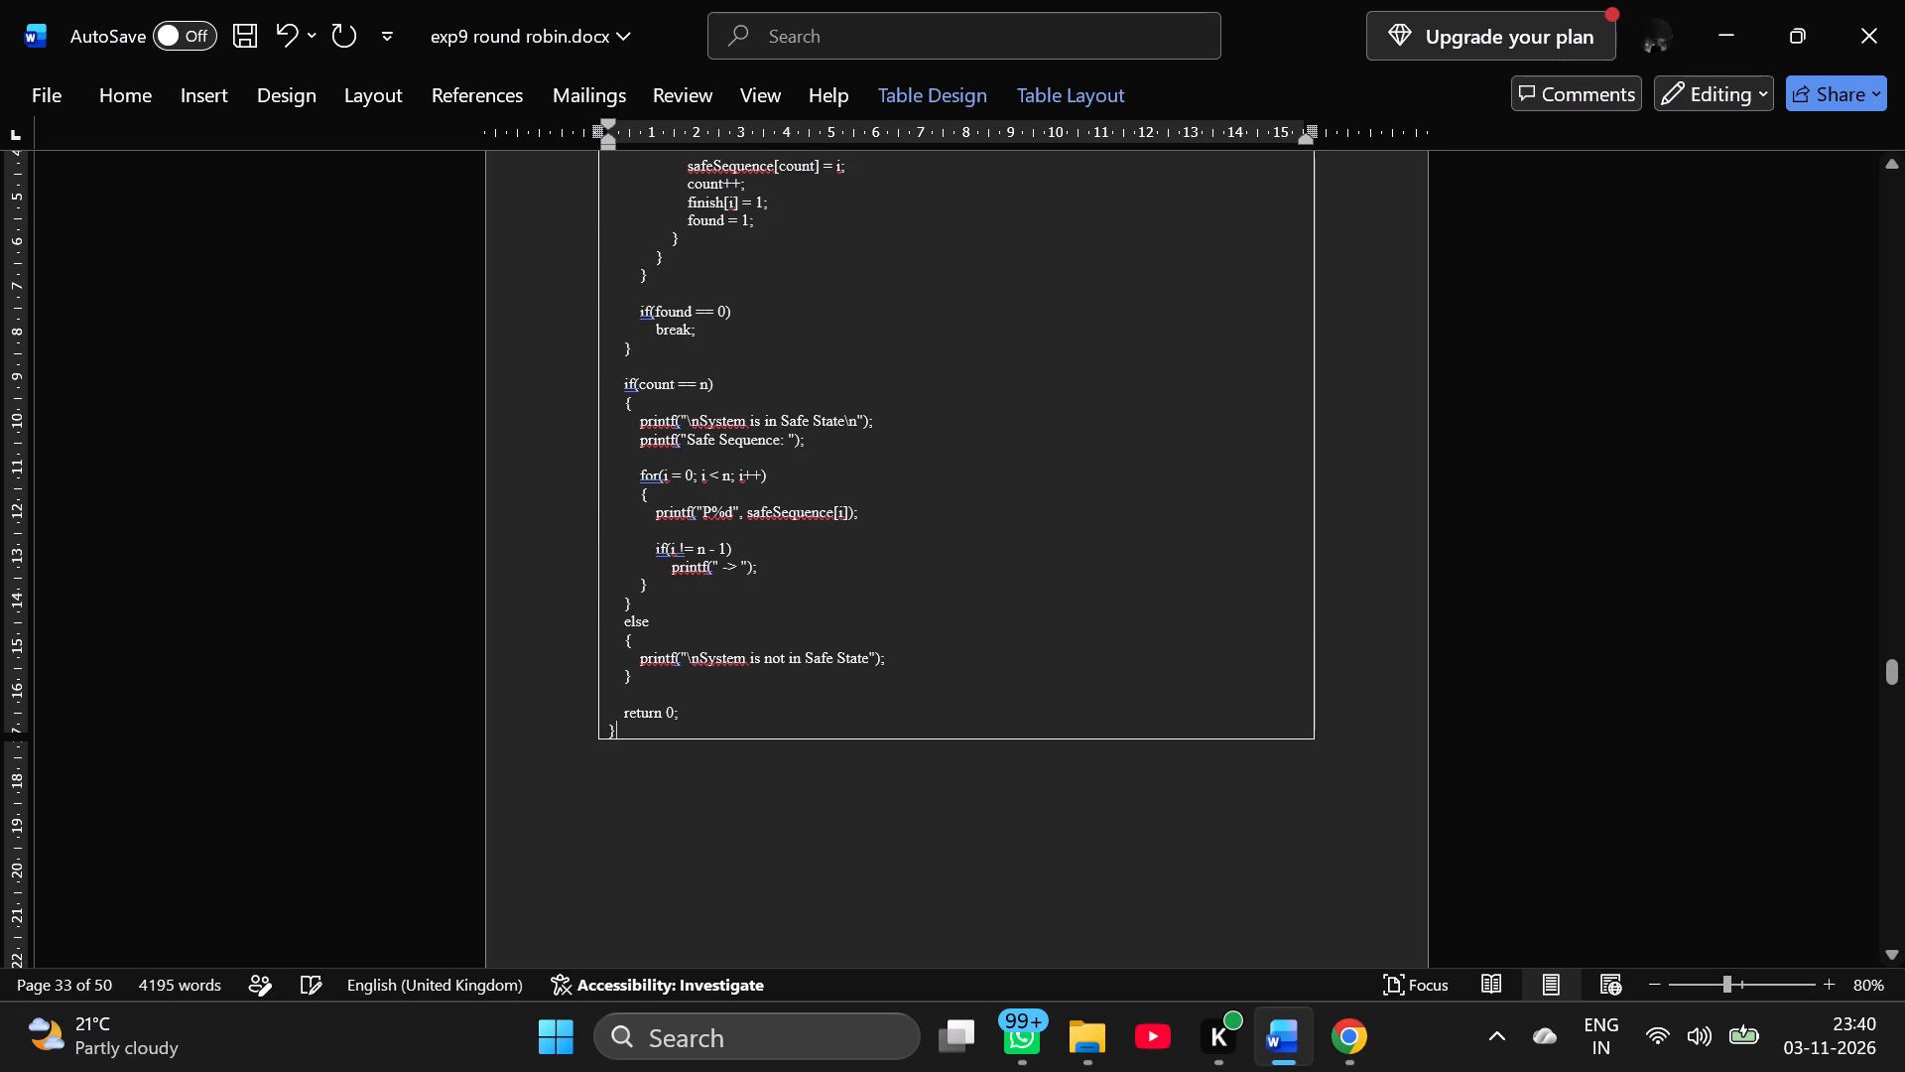
Set the whole pasted program in the box to Times New Roman, font size 10.
left_click(121, 91)
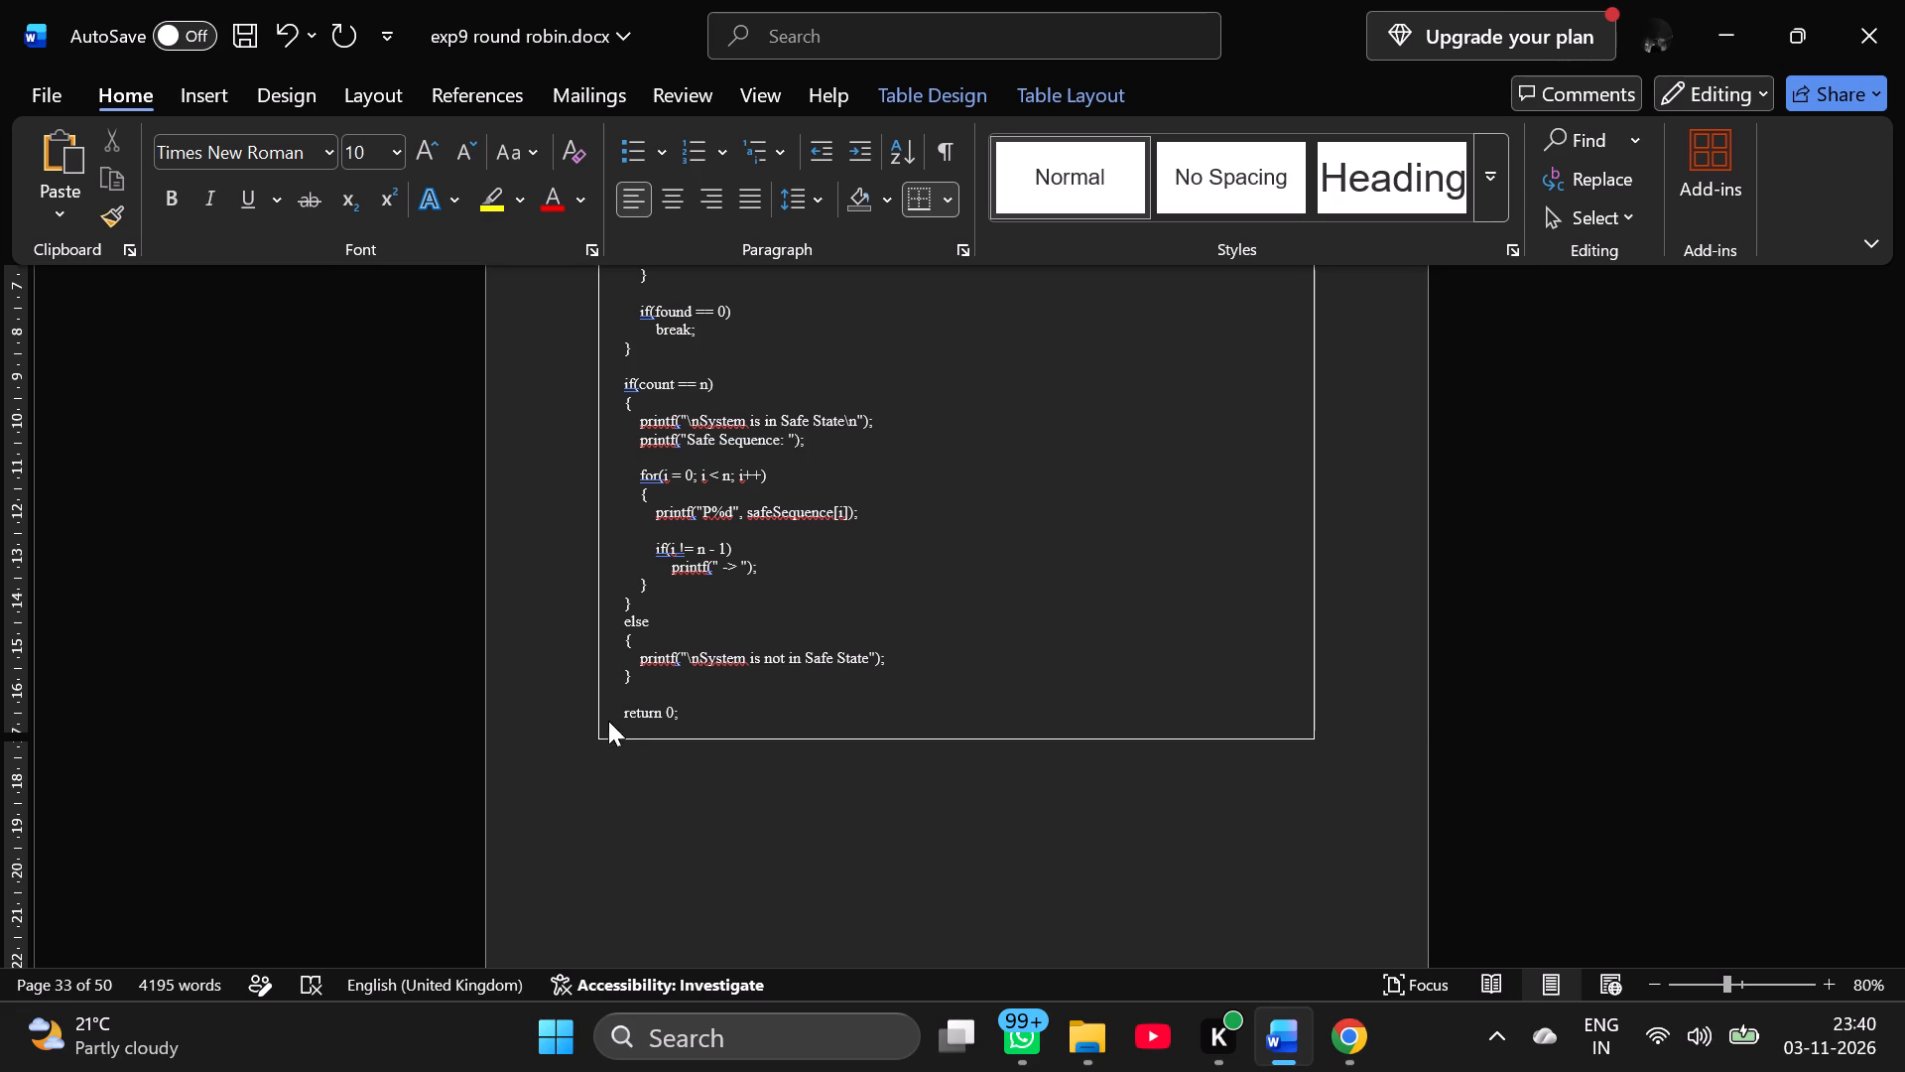
left_click(659, 667)
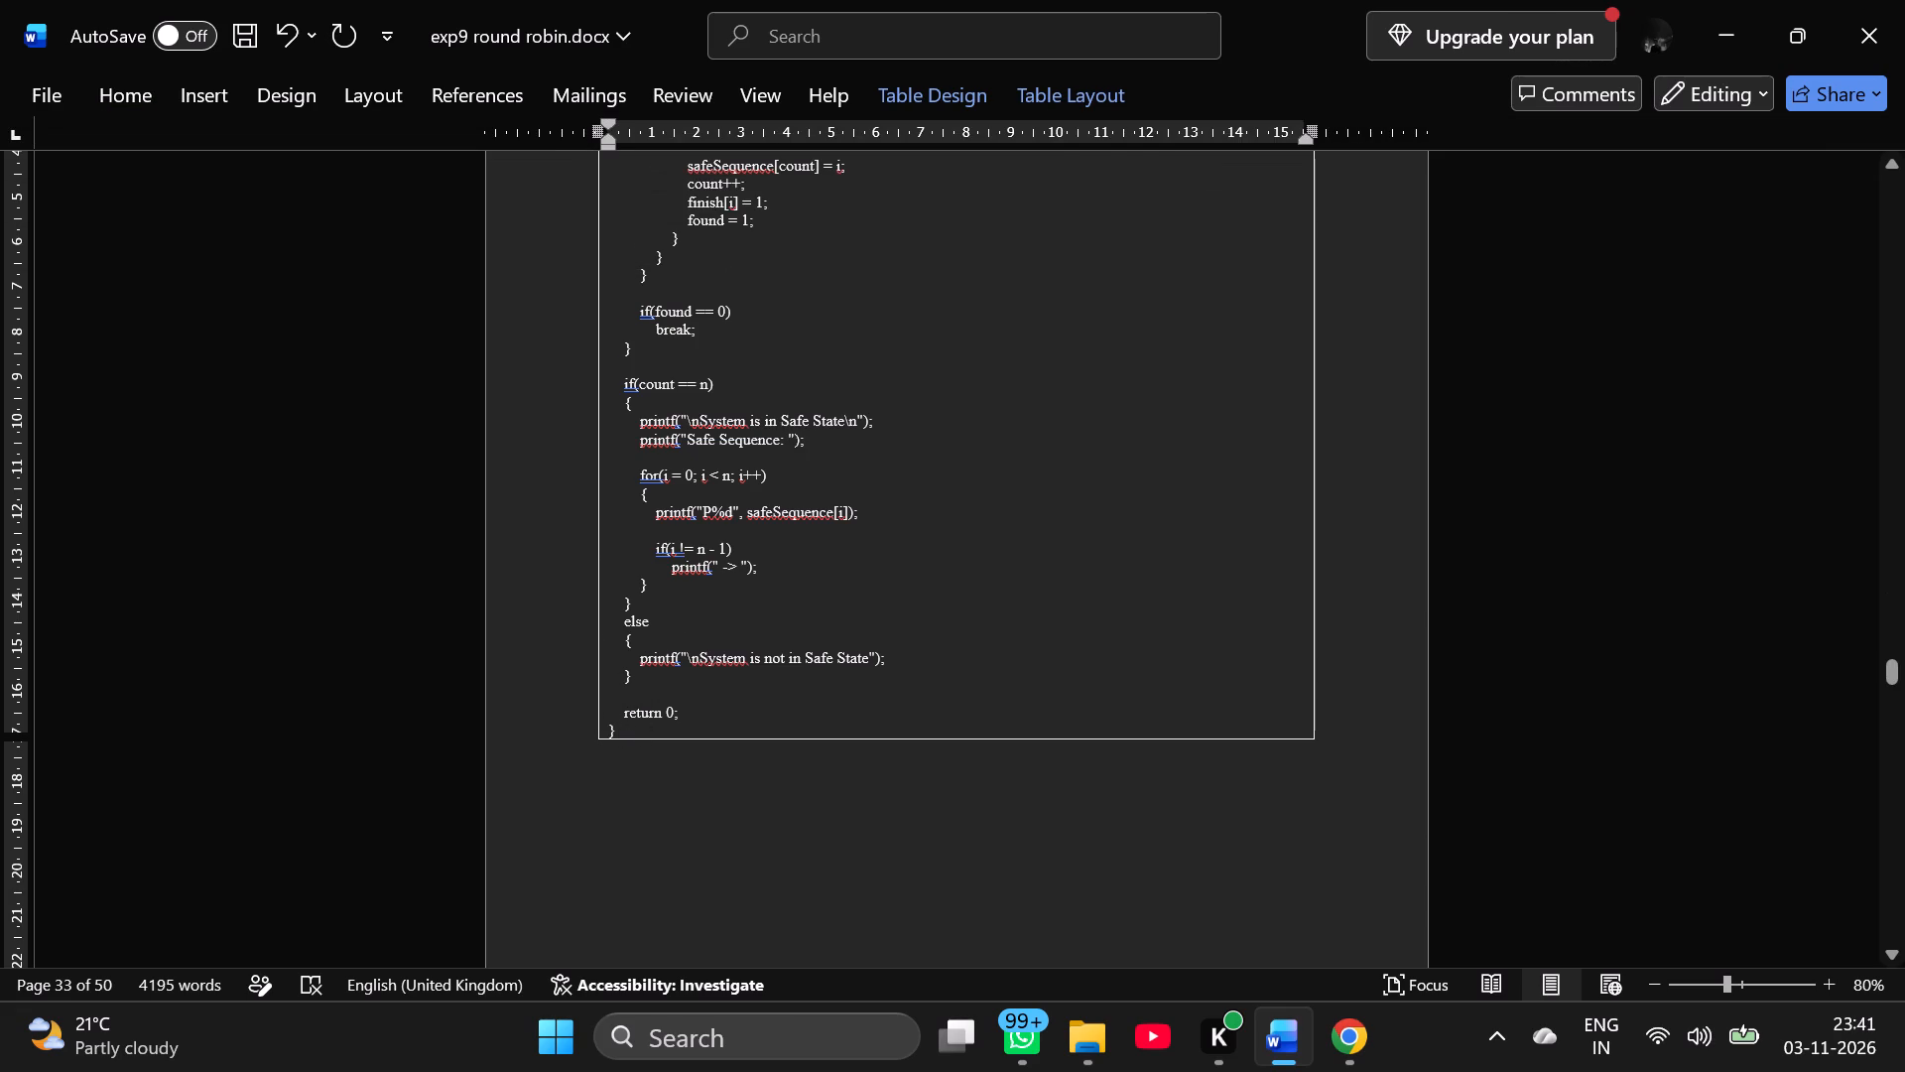
left_click(600, 685)
left_click(113, 97)
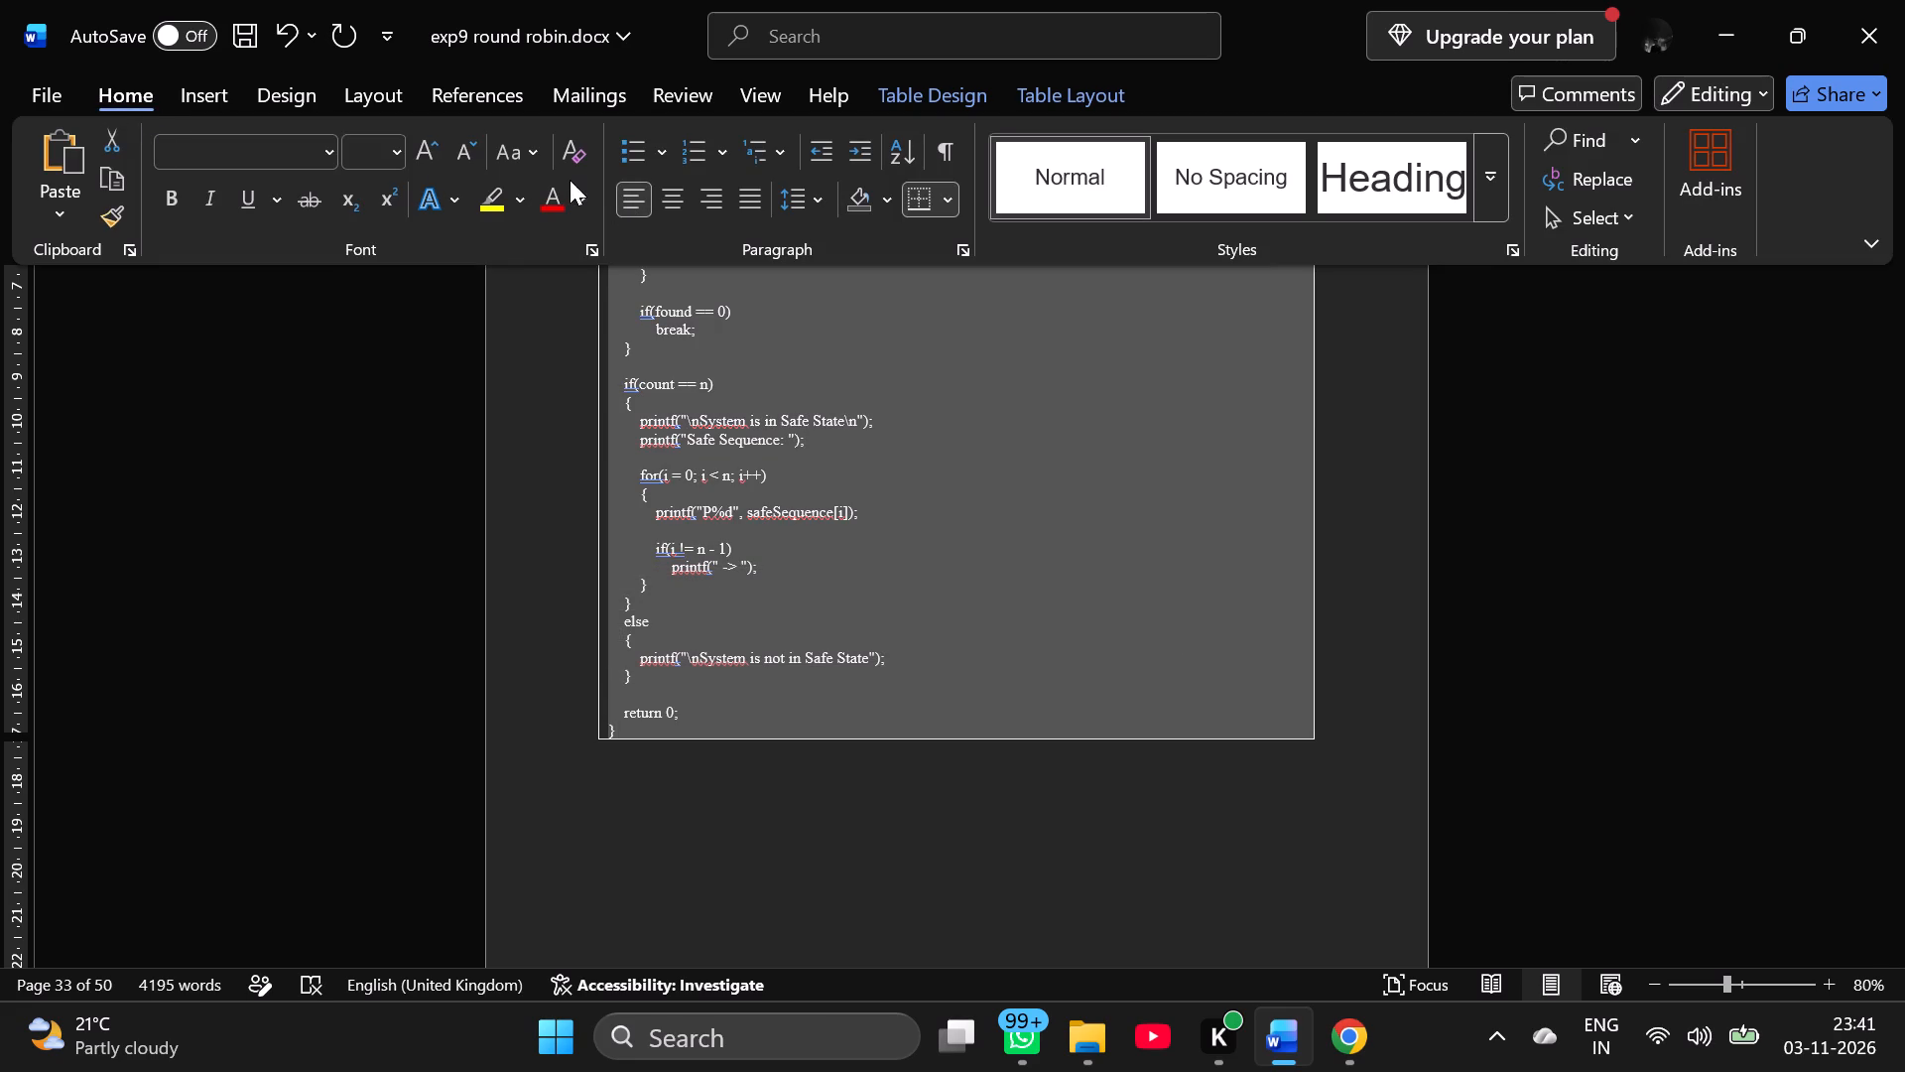
left_click(391, 147)
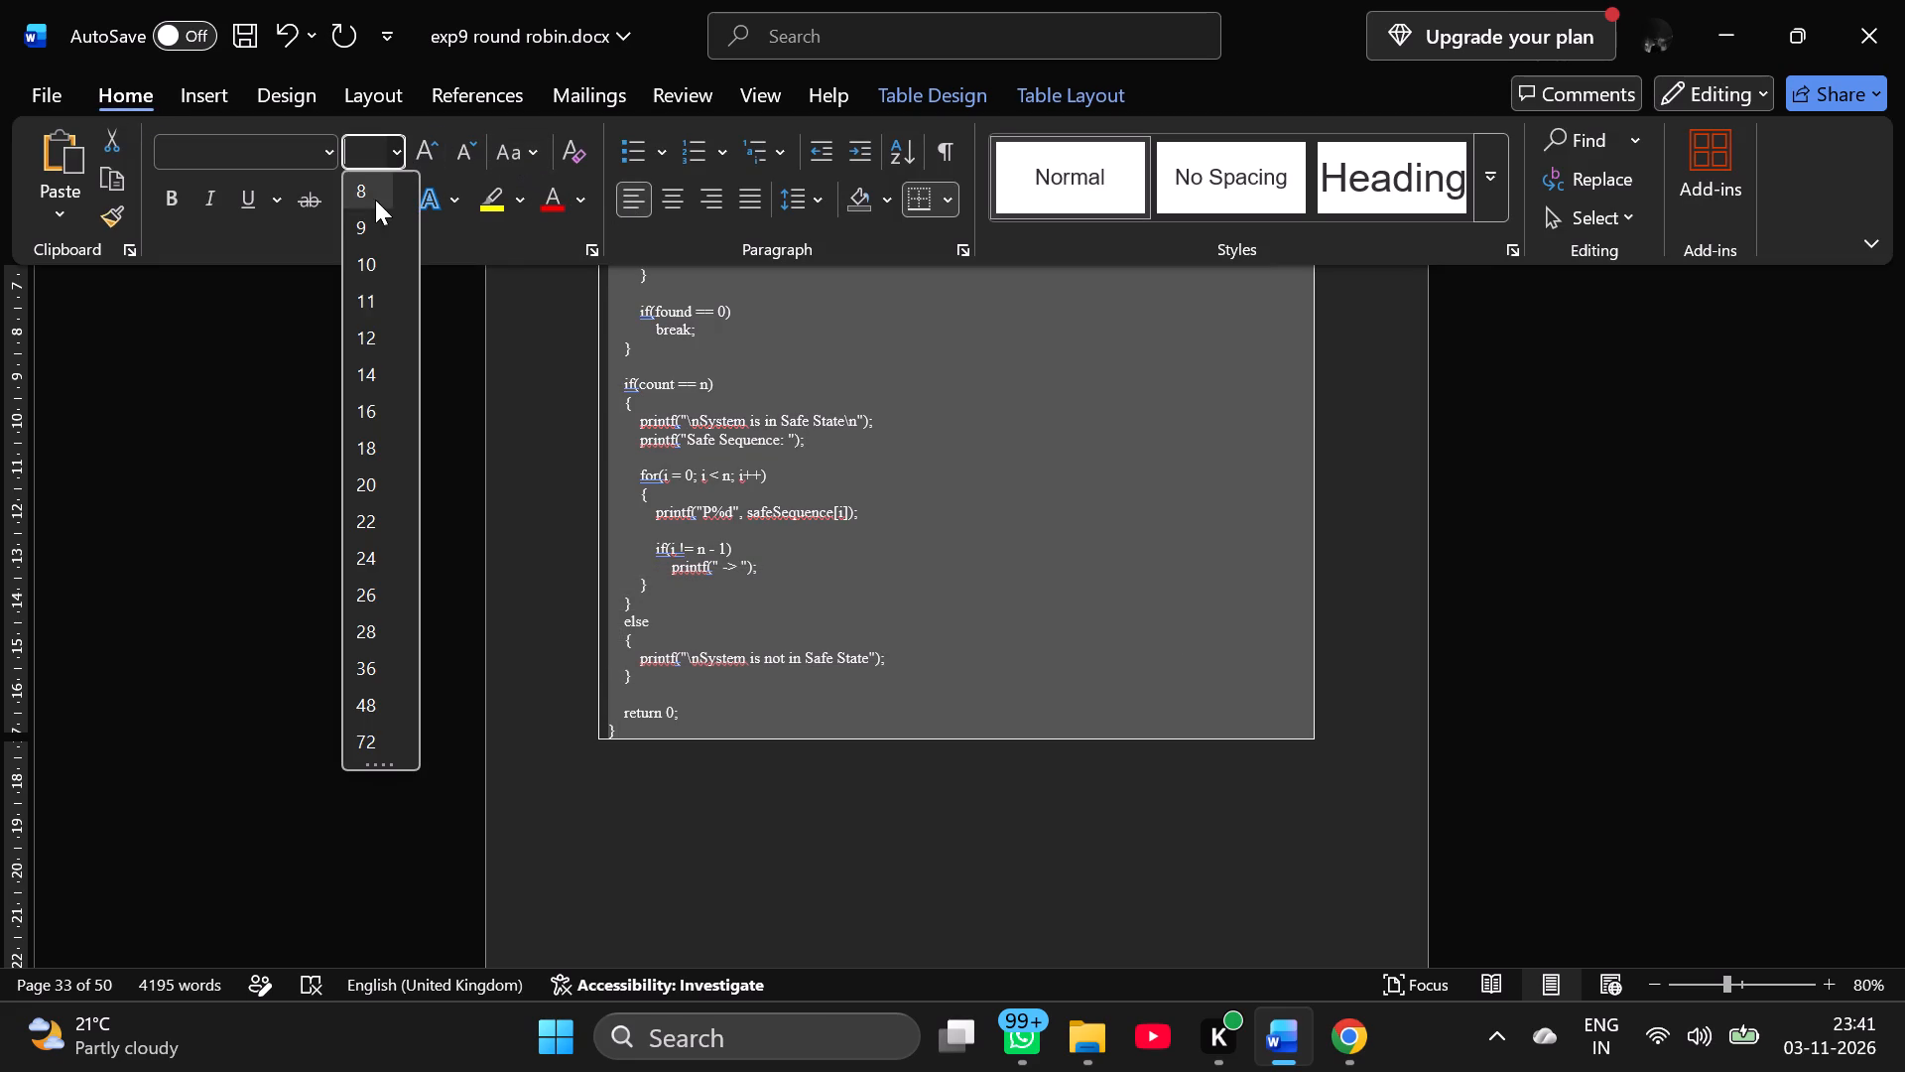
left_click(368, 250)
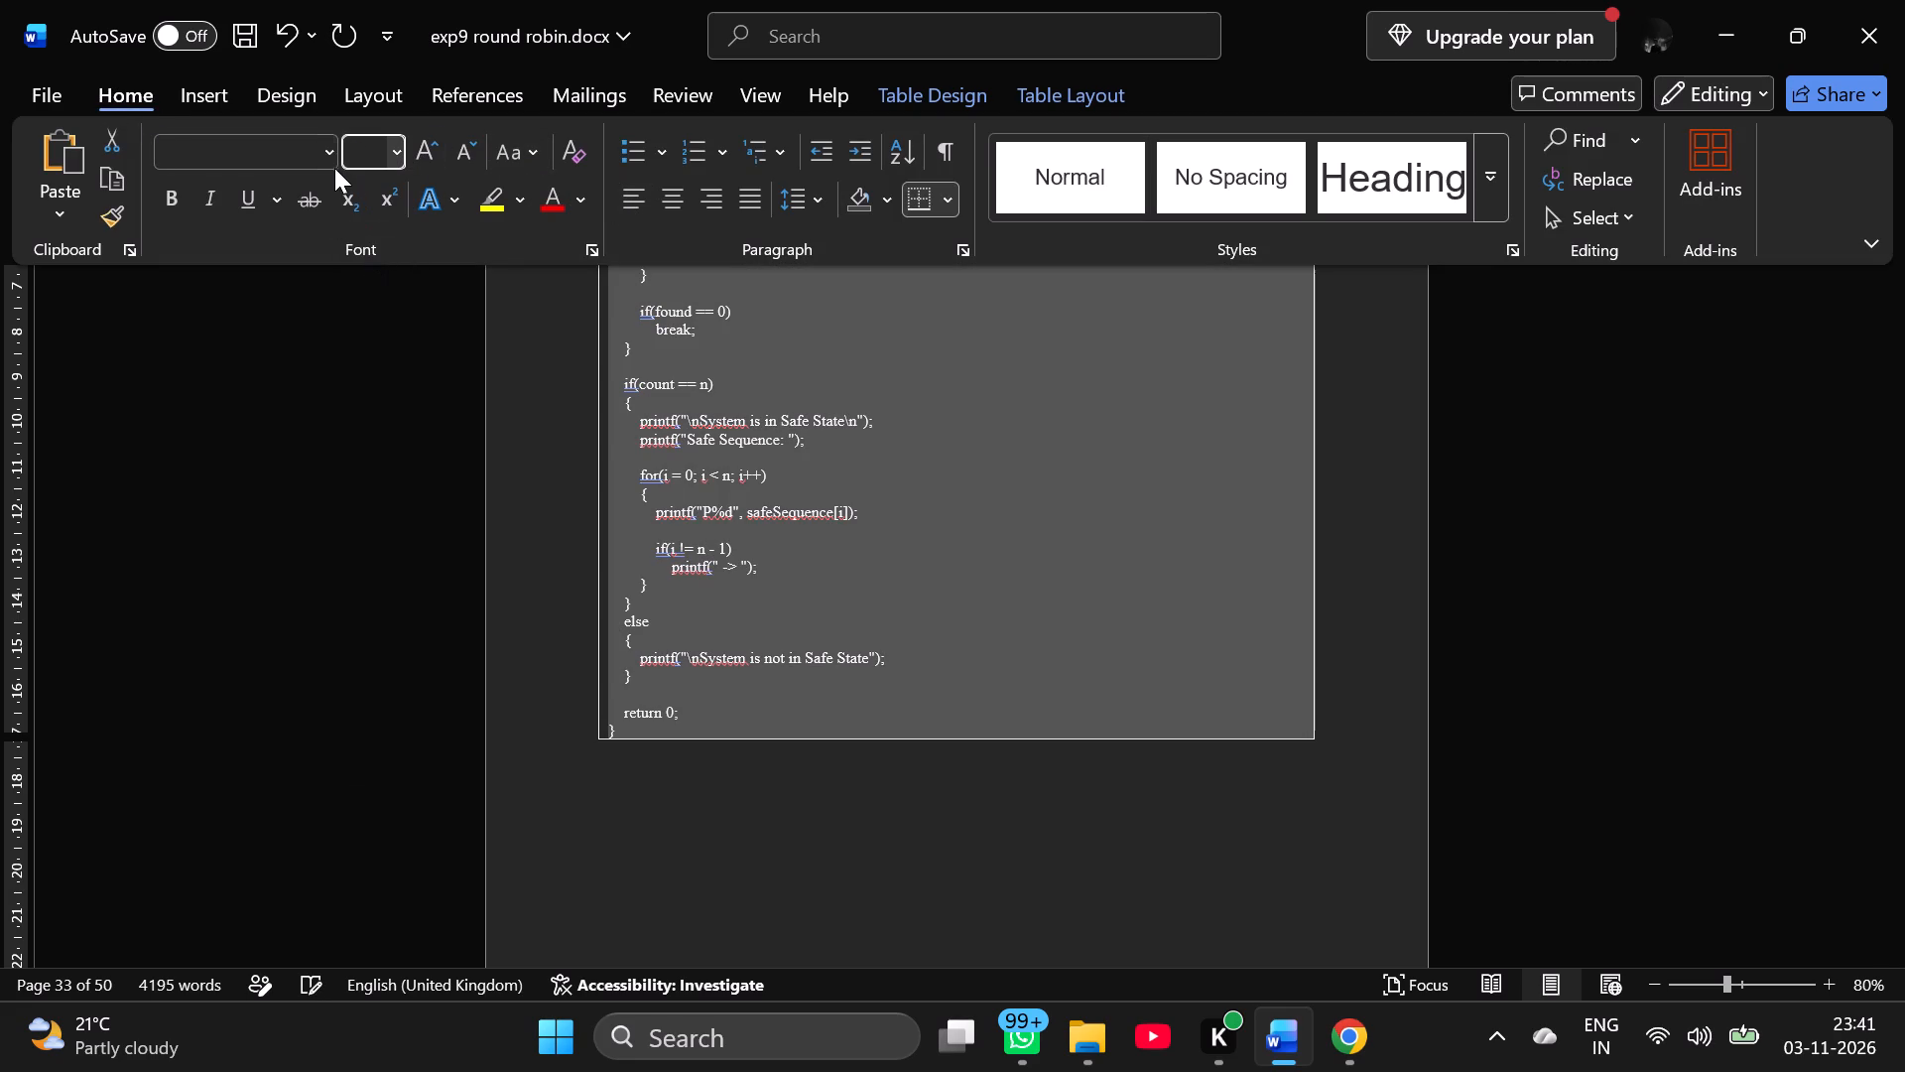
left_click(332, 163)
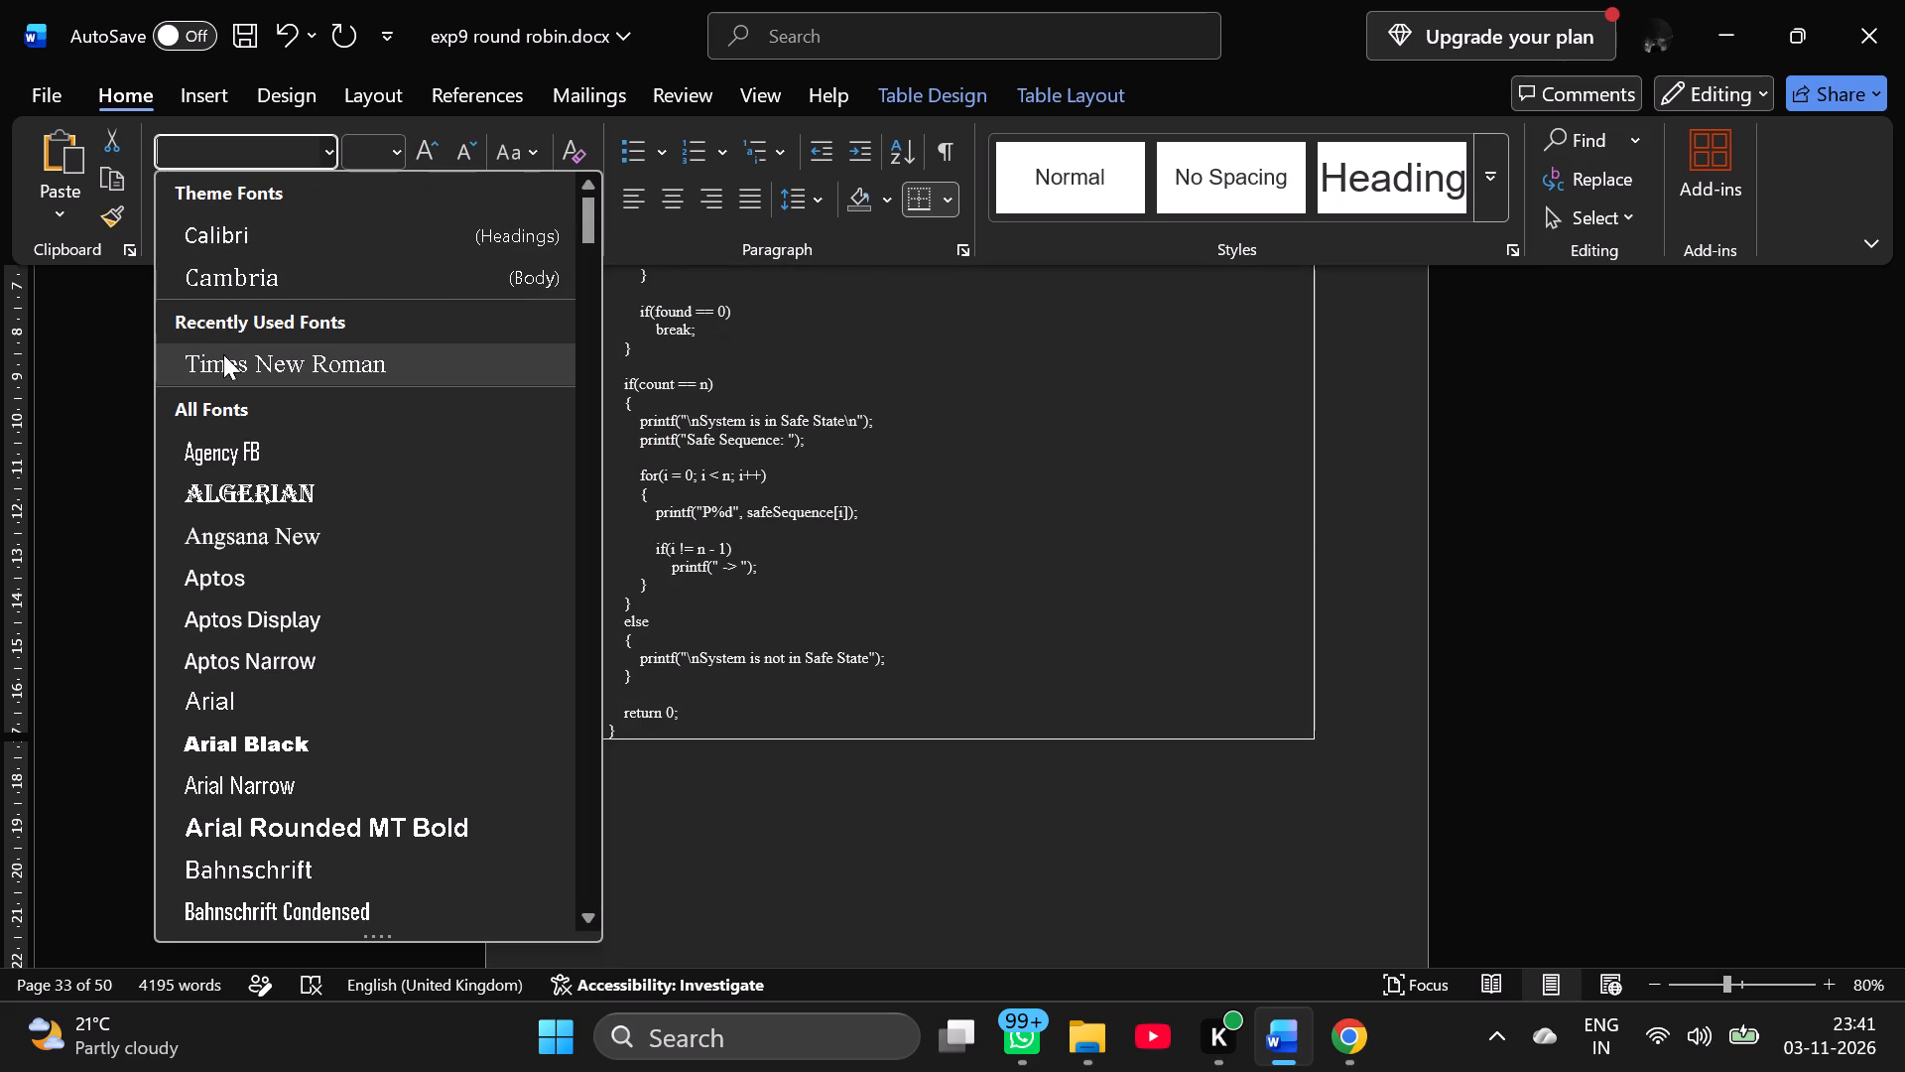
left_click(223, 354)
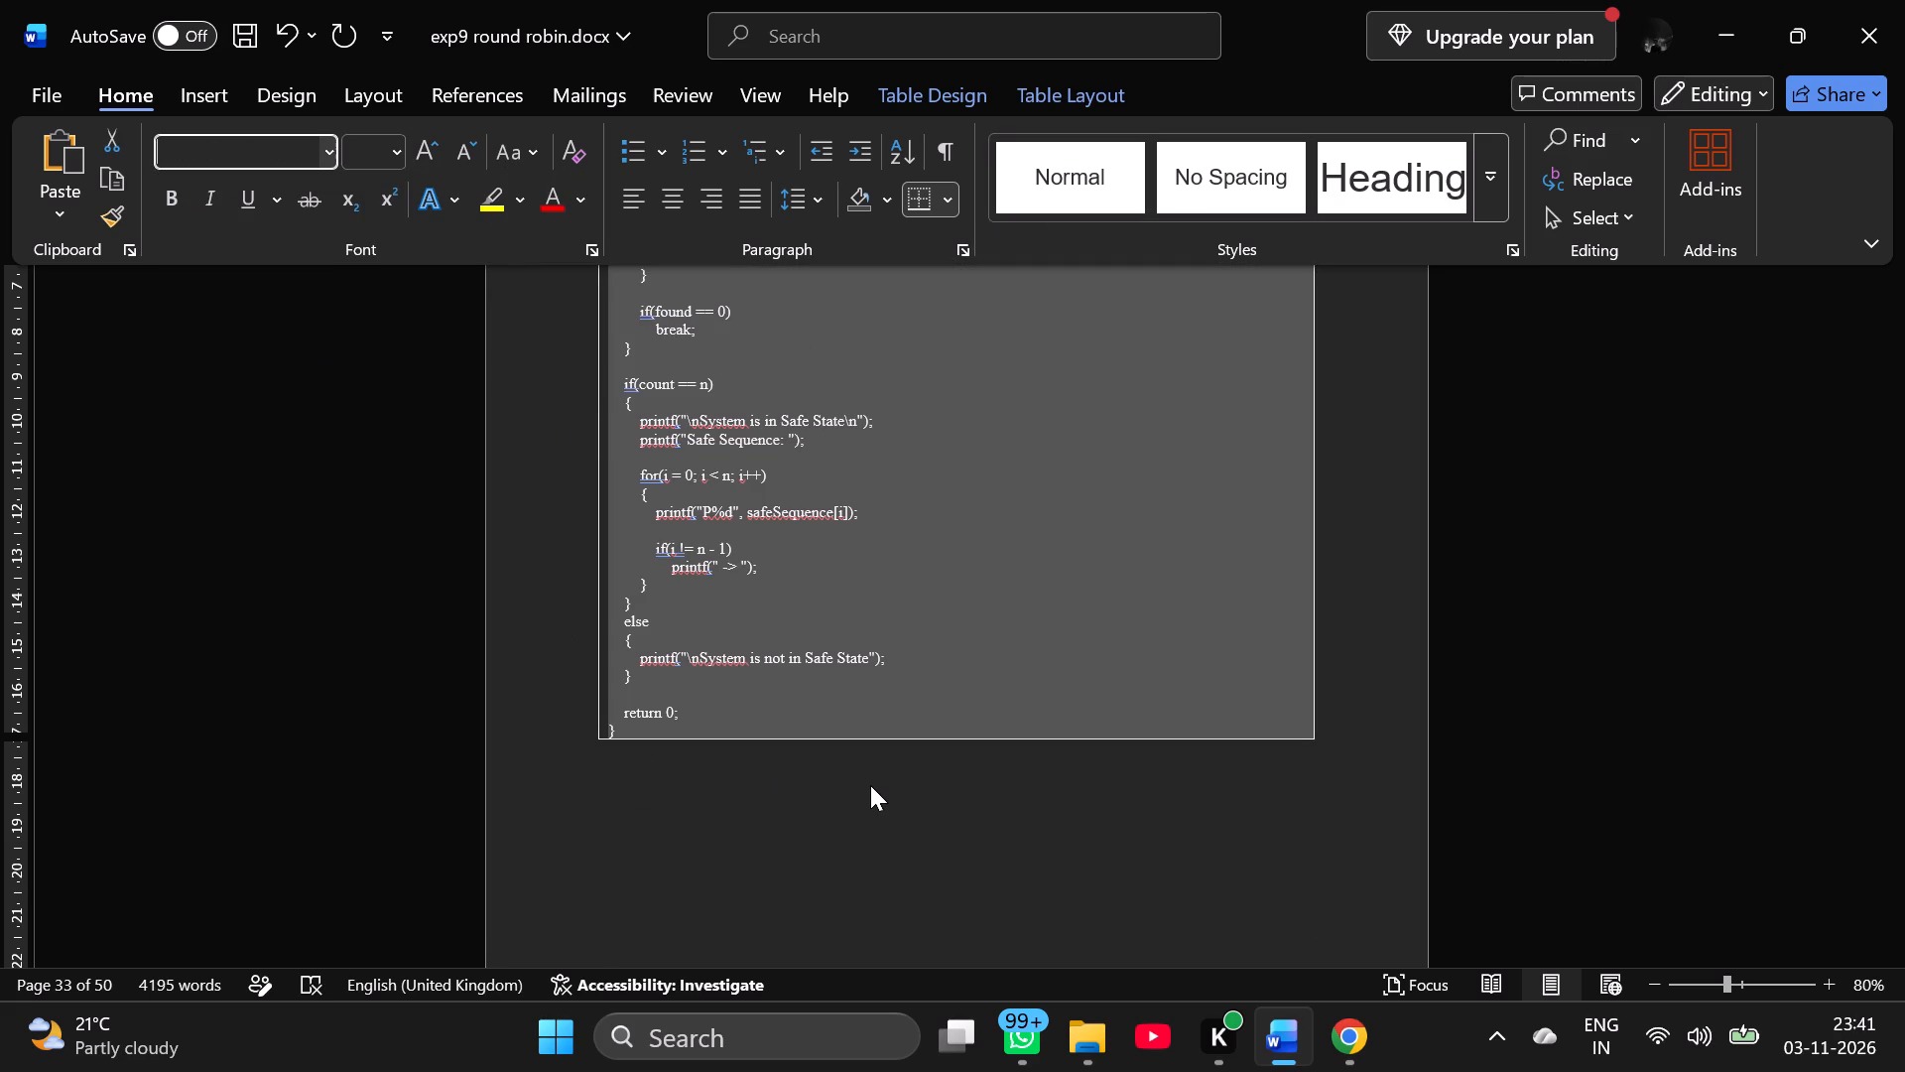
left_click(870, 786)
left_click(870, 786)
Look through the pasted program from int main() down to the Output heading to check its layout and page breaks.
scroll(870, 786, "up", 2)
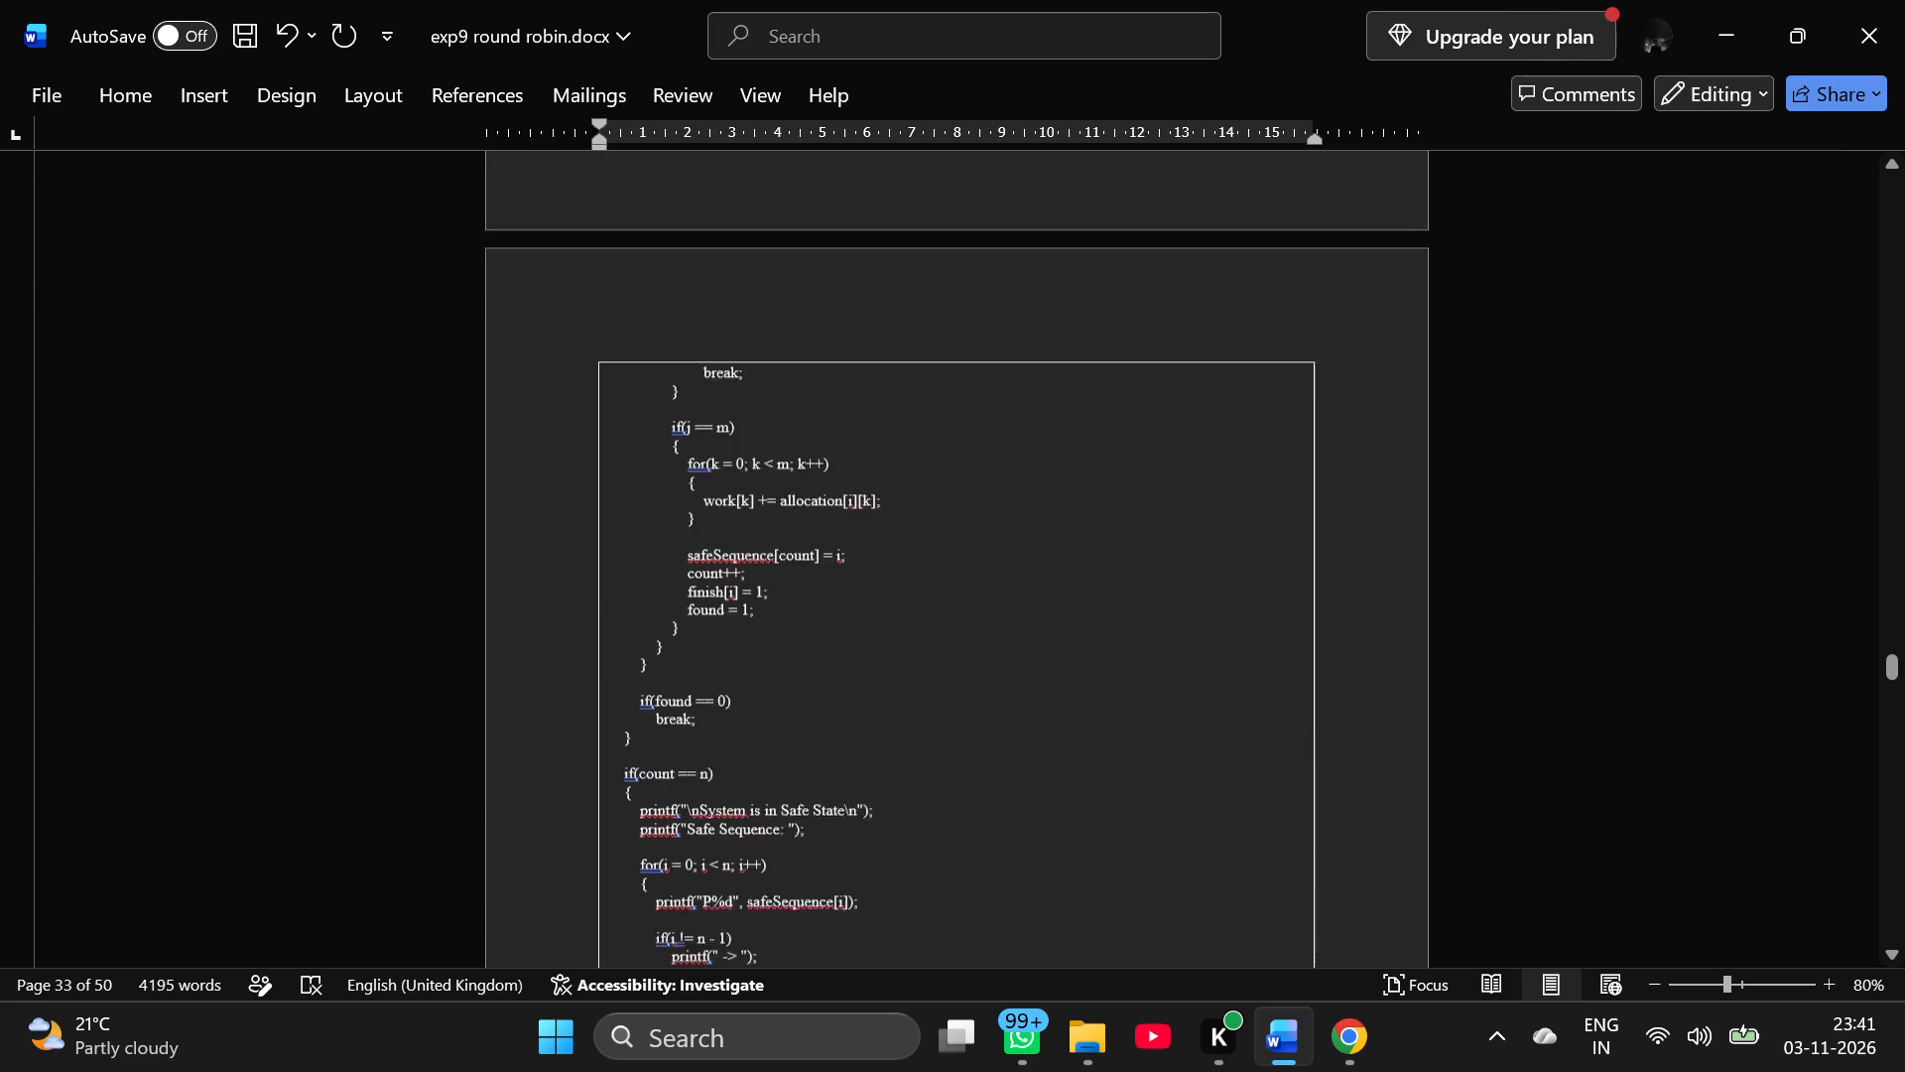
scroll(870, 786, "up", 3)
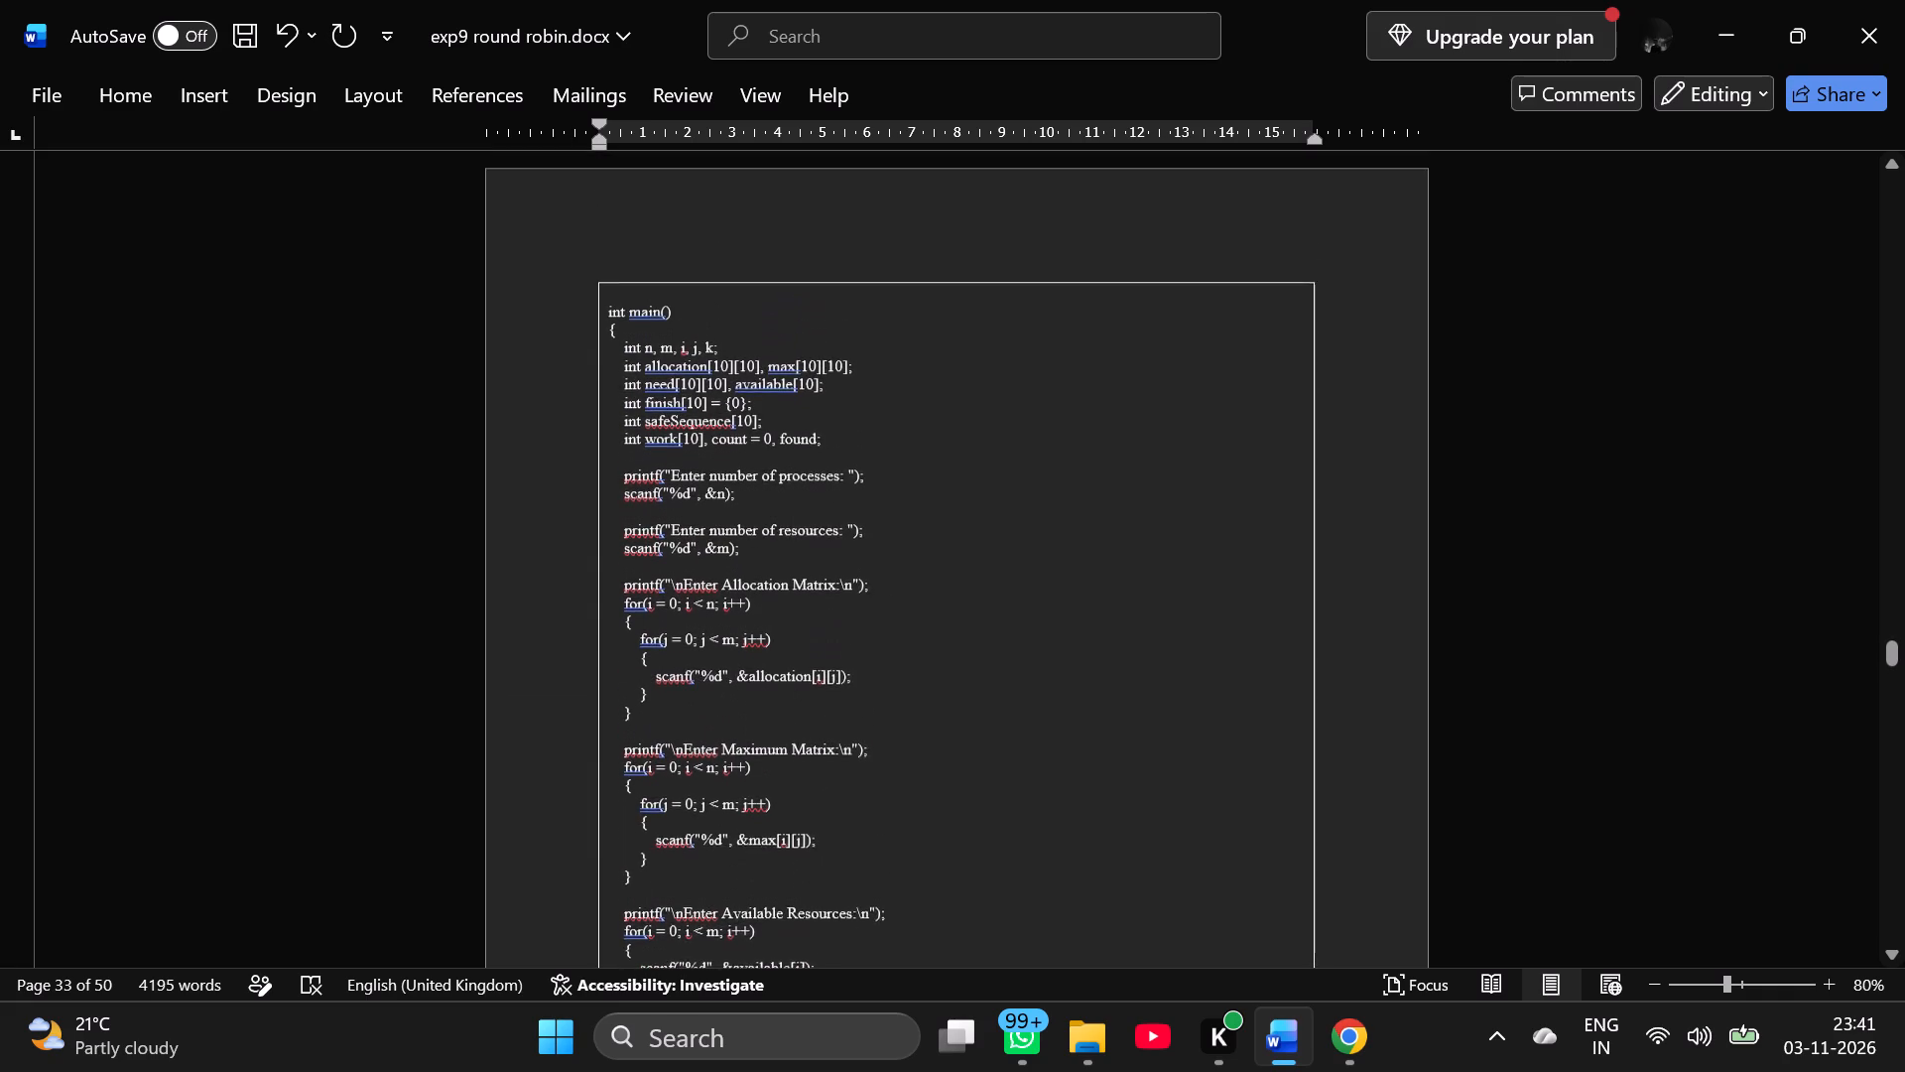
scroll(870, 786, "up", 1)
scroll(870, 786, "down", 1)
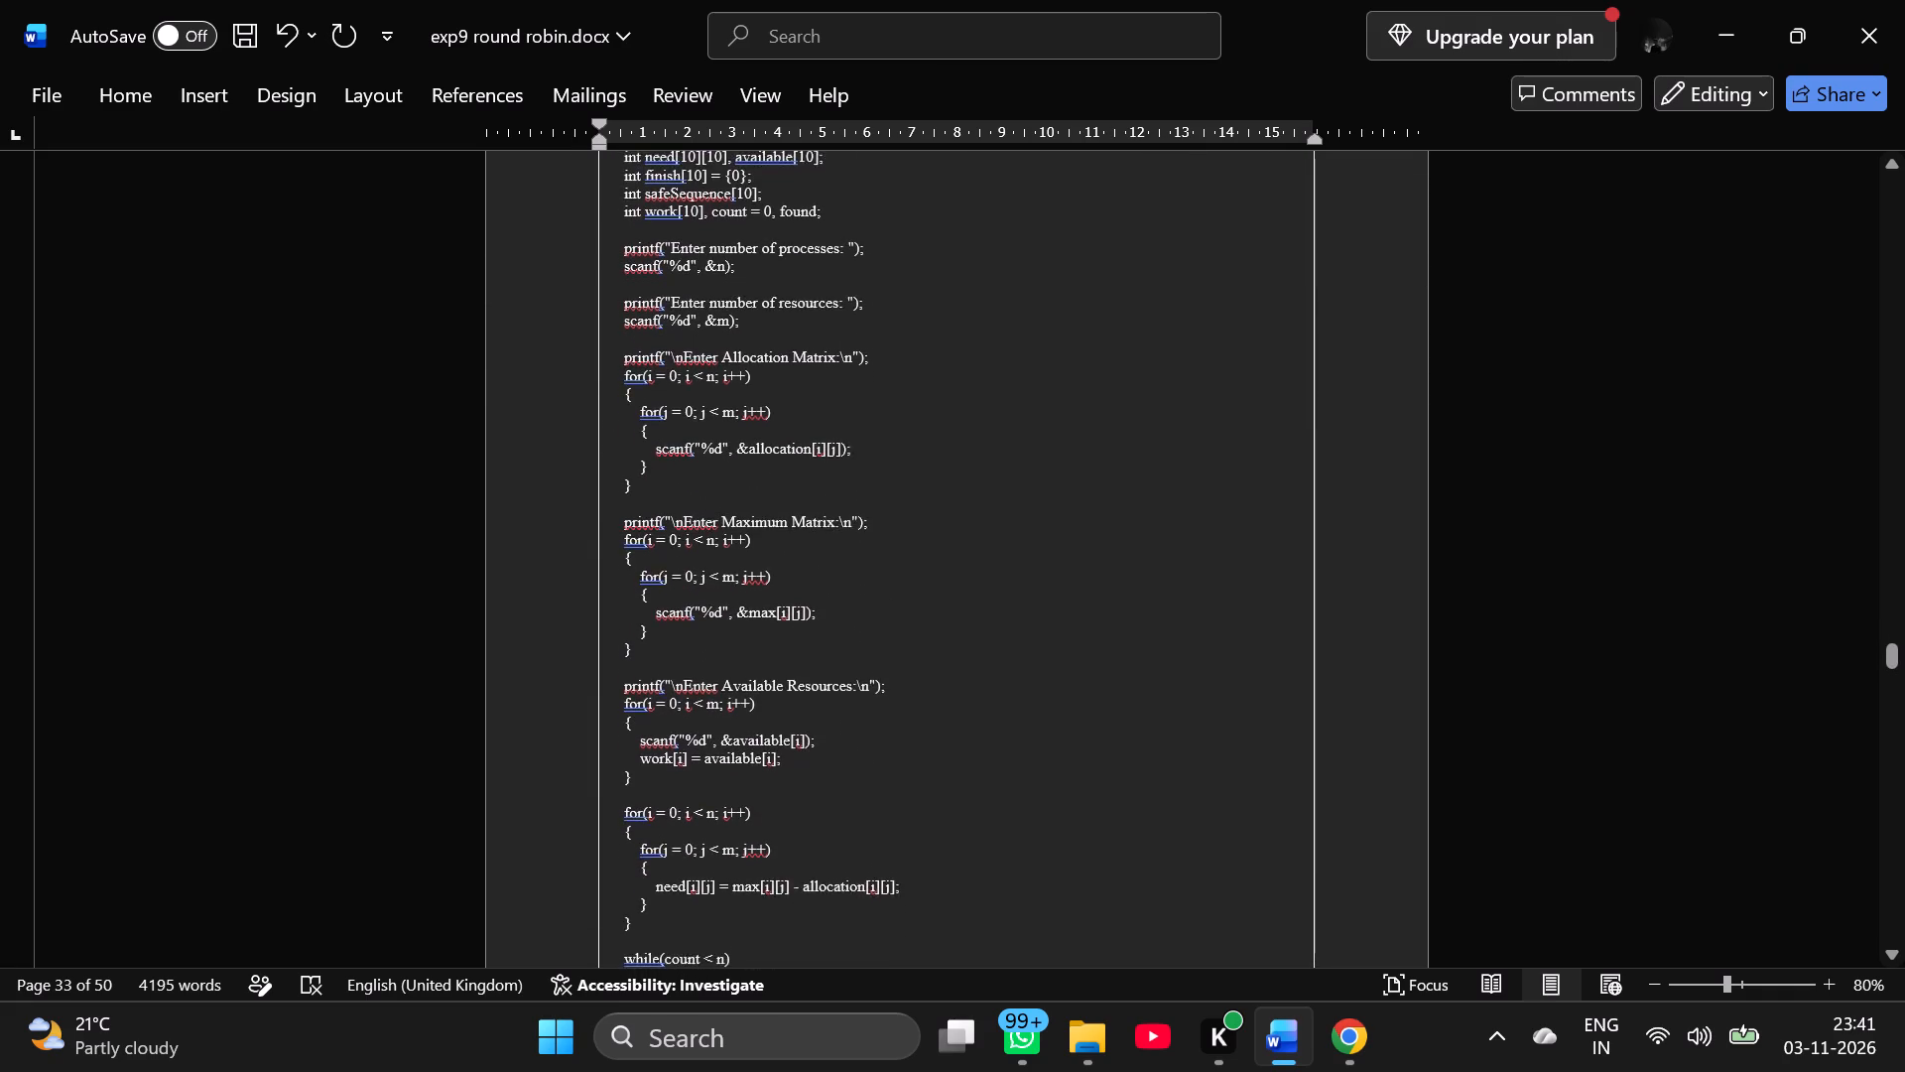
scroll(870, 786, "down", 7)
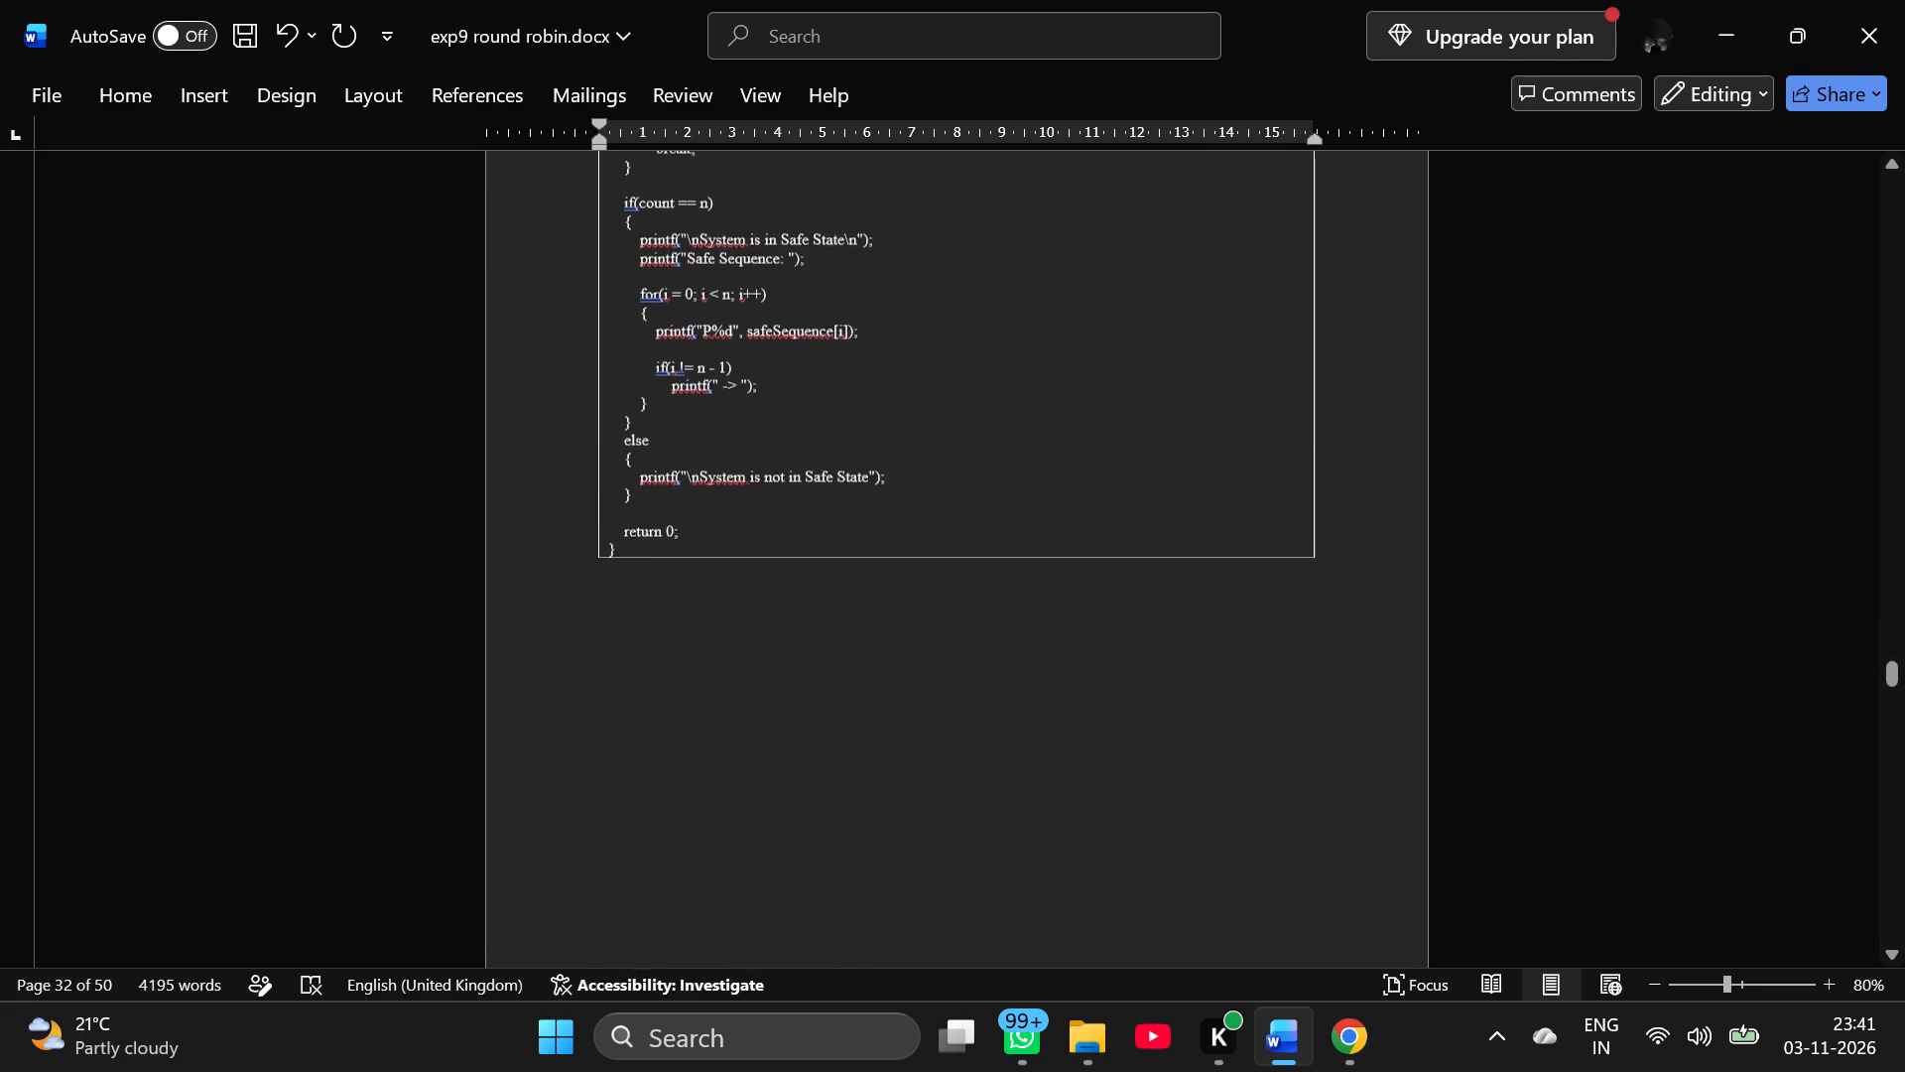
scroll(870, 786, "down", 2)
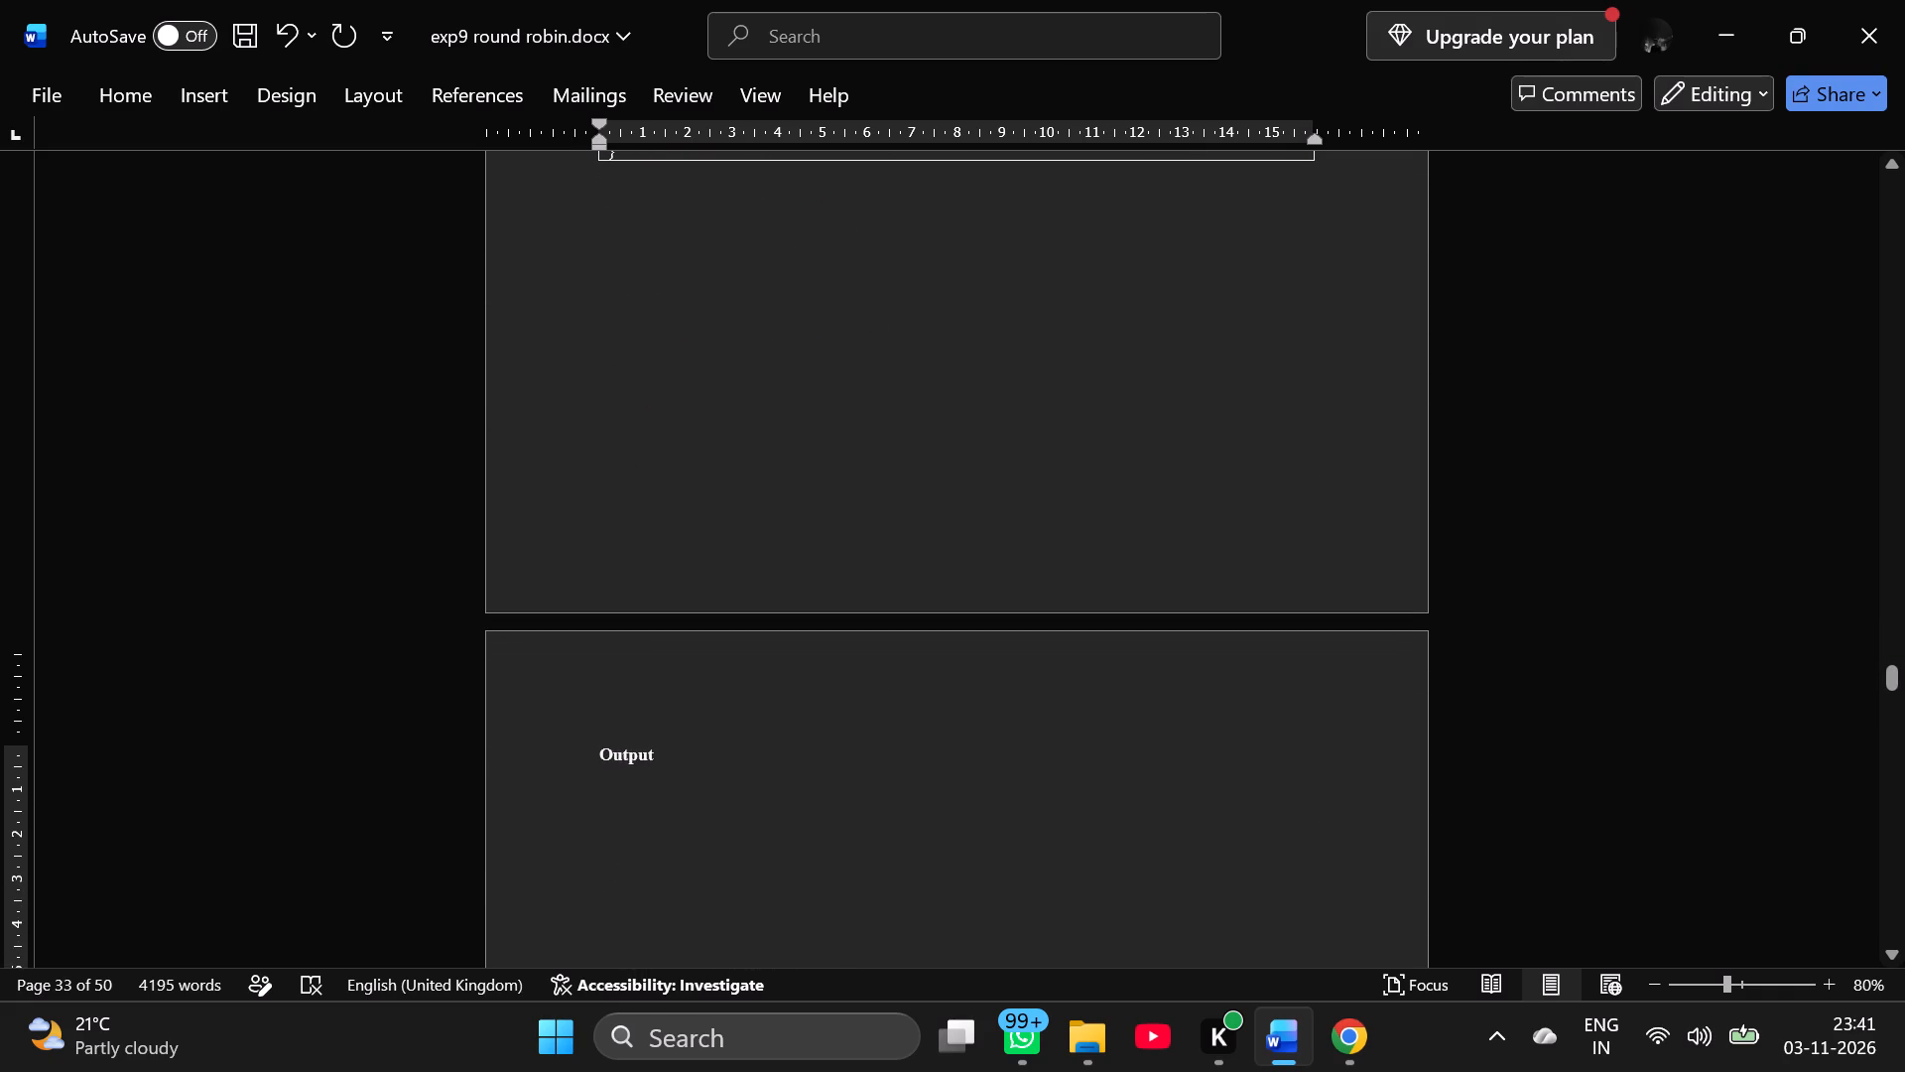
Delete the blank lines before return 0, if(i != n - 1), the safe-sequence printing for loop and if(count == n).
scroll(984, 487, "up", 2)
left_click(633, 559)
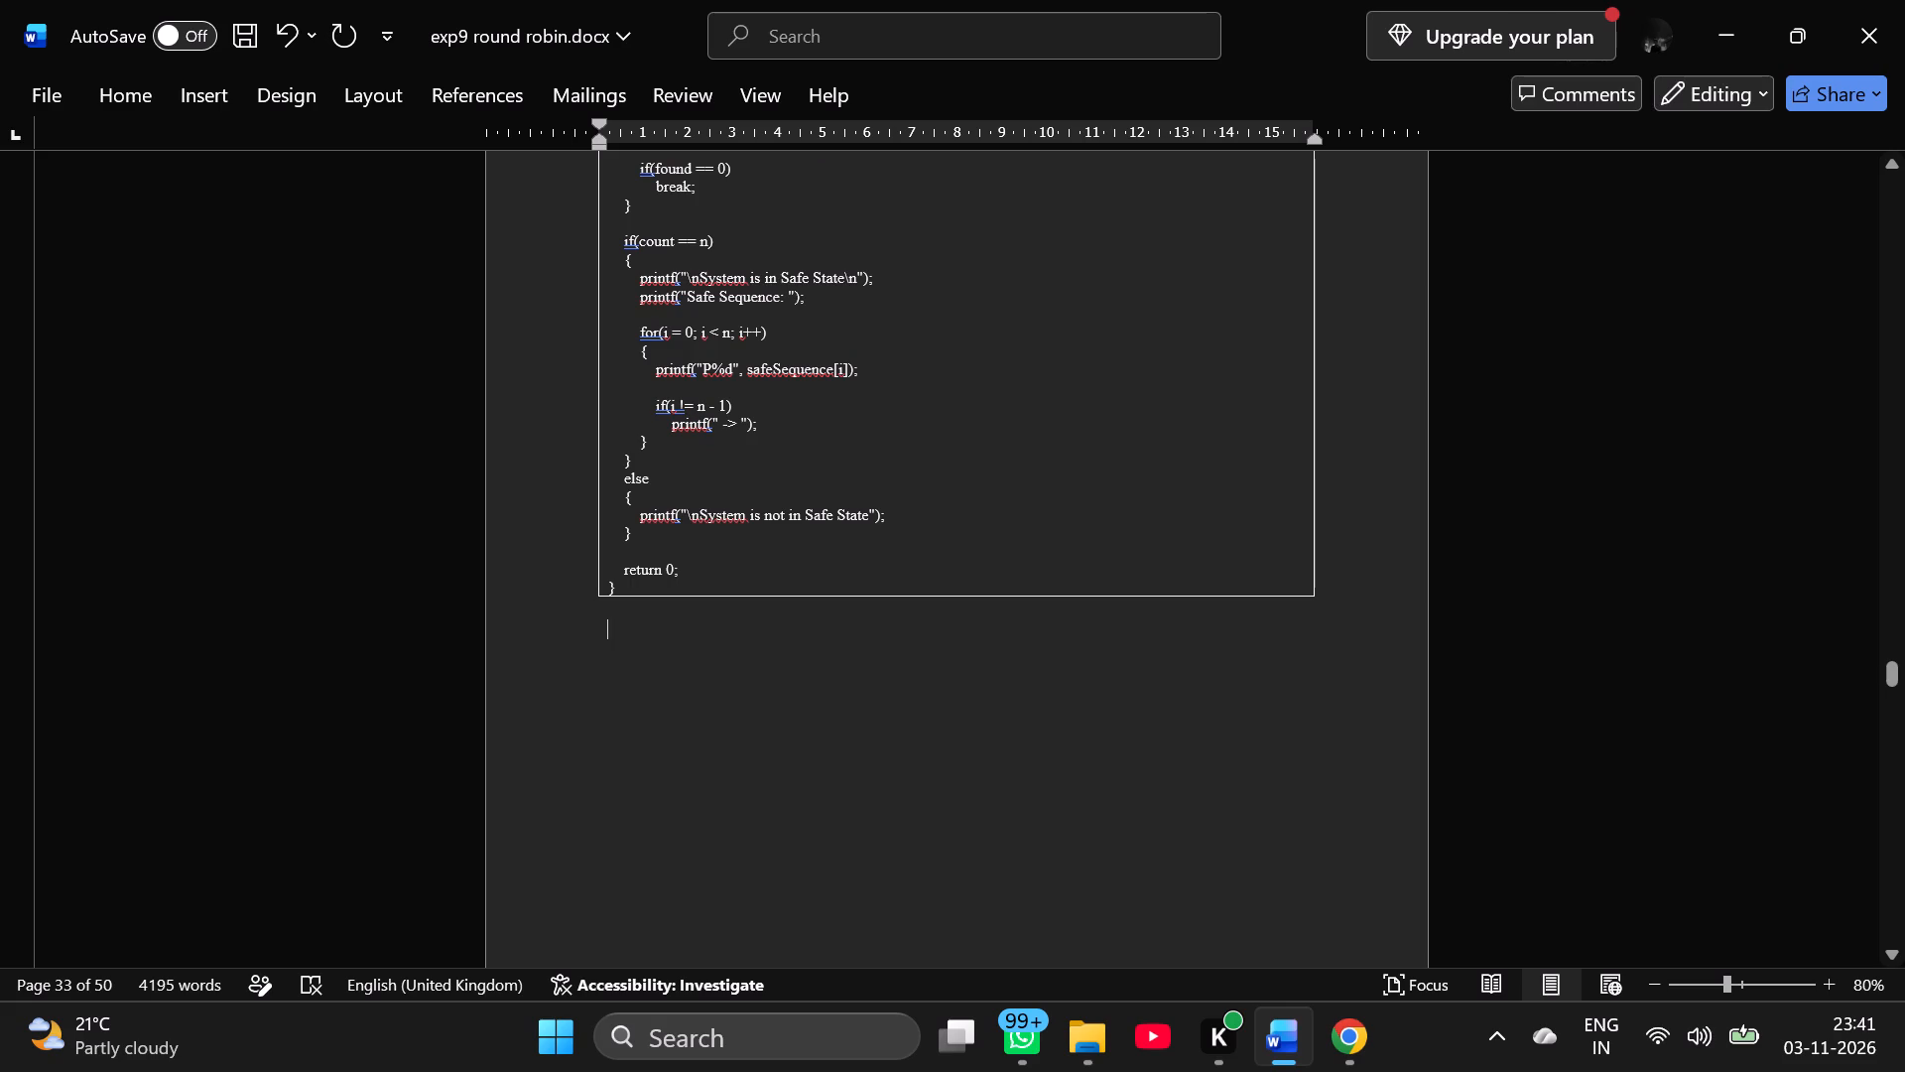
key("BackSpace")
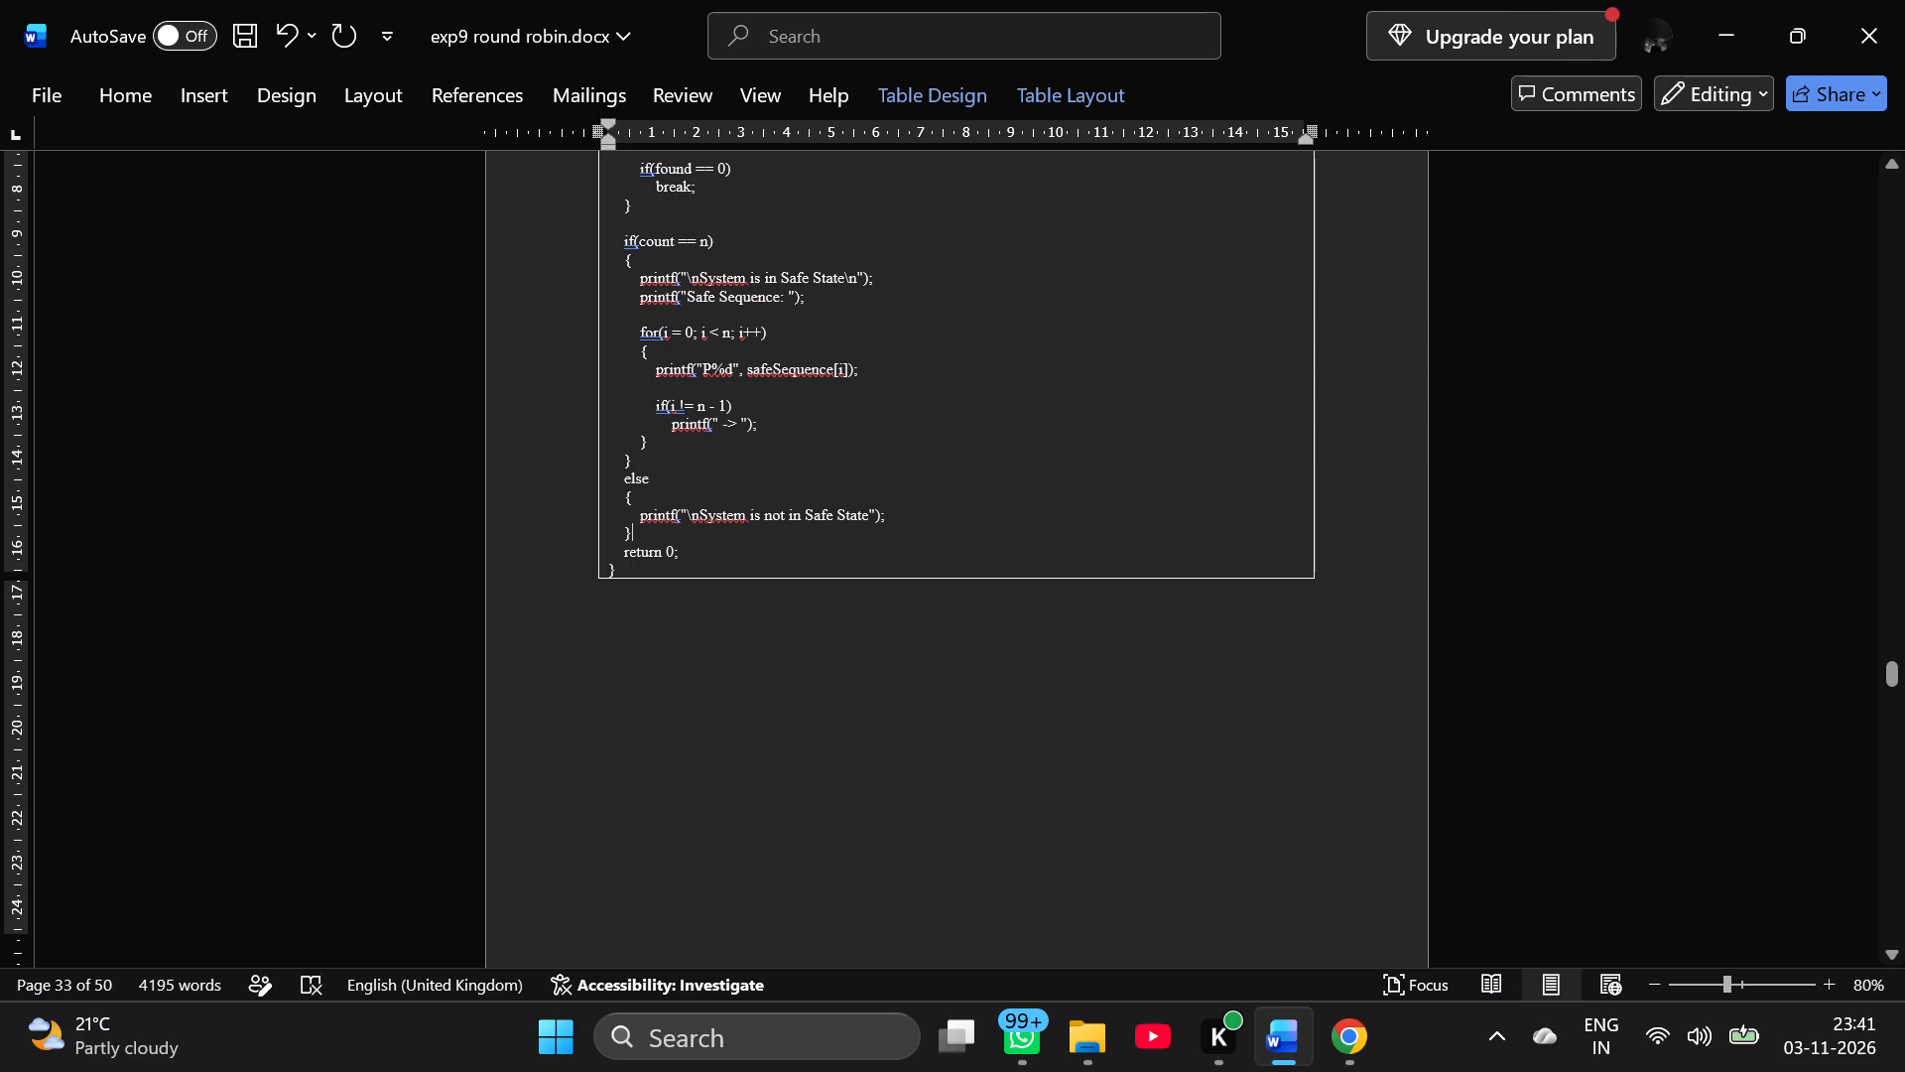
left_click(670, 390)
key("BackSpace")
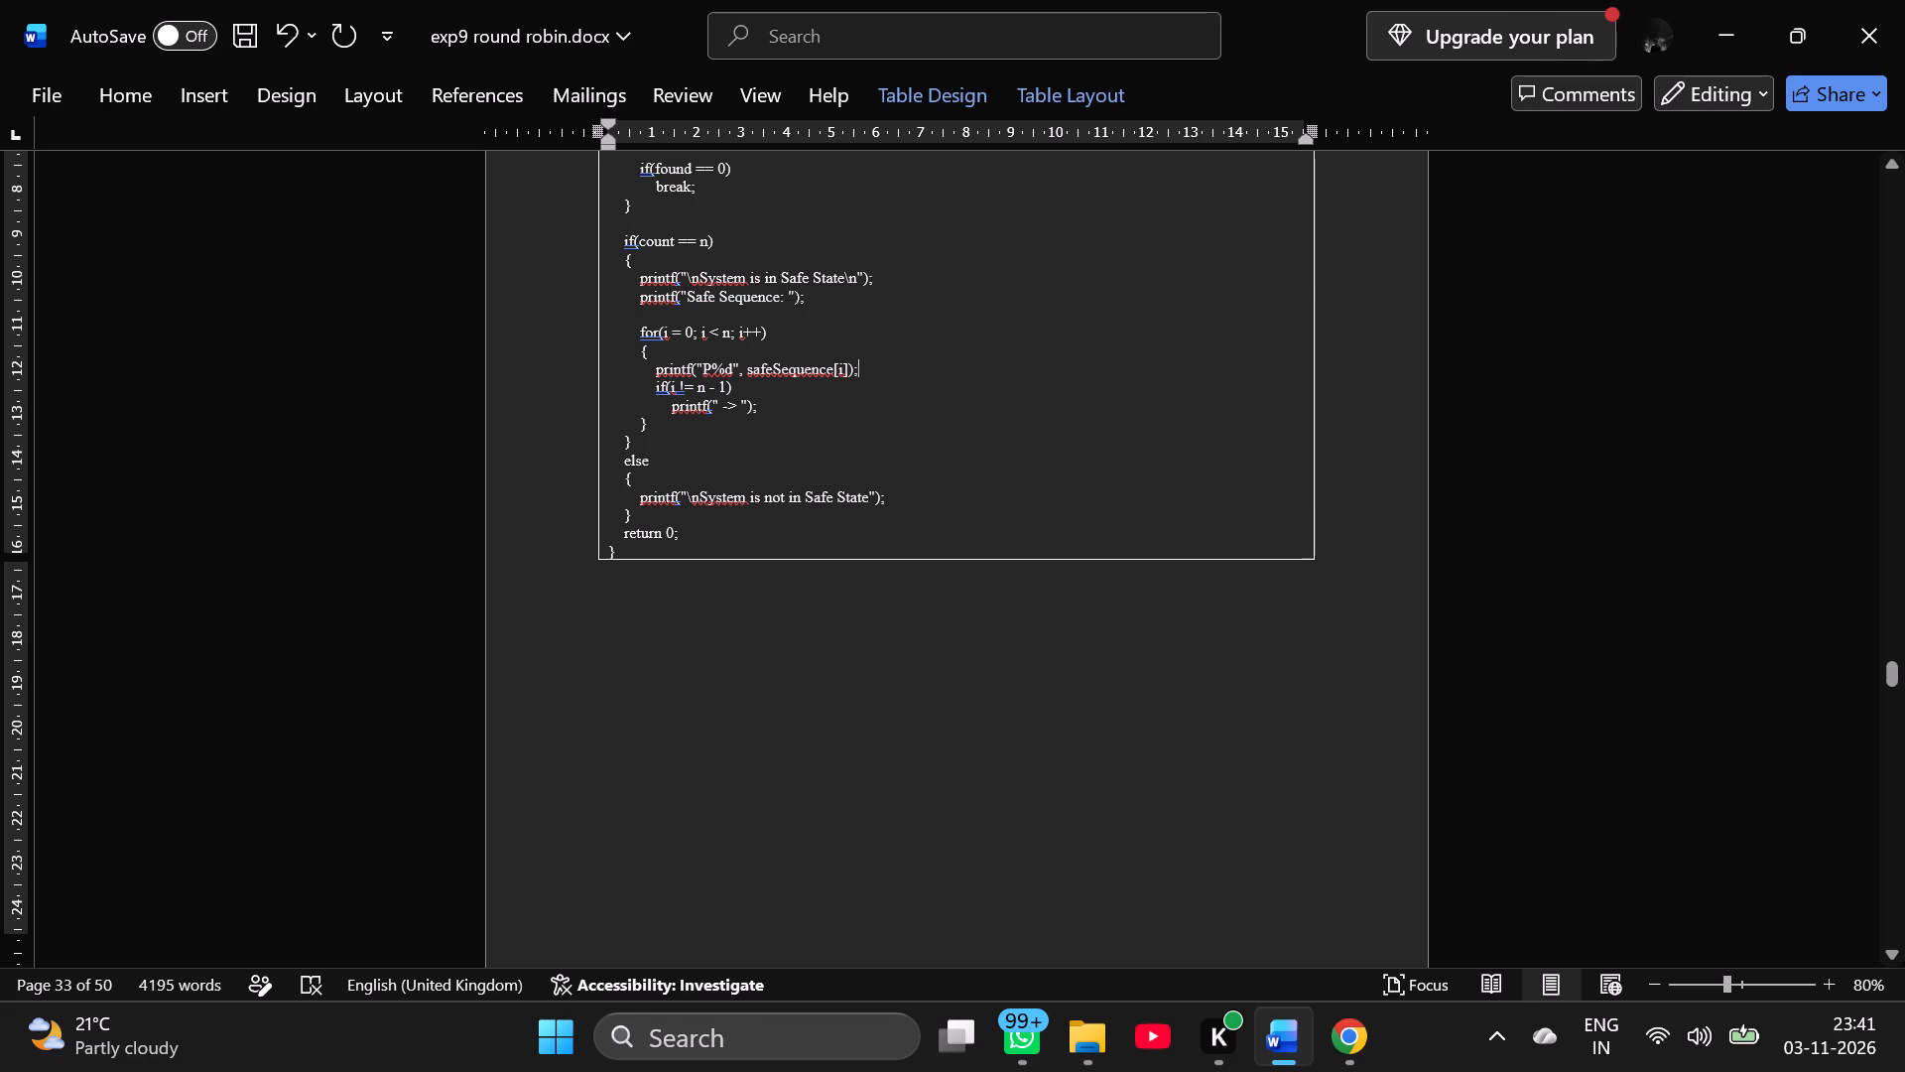
left_click(638, 312)
key("BackSpace")
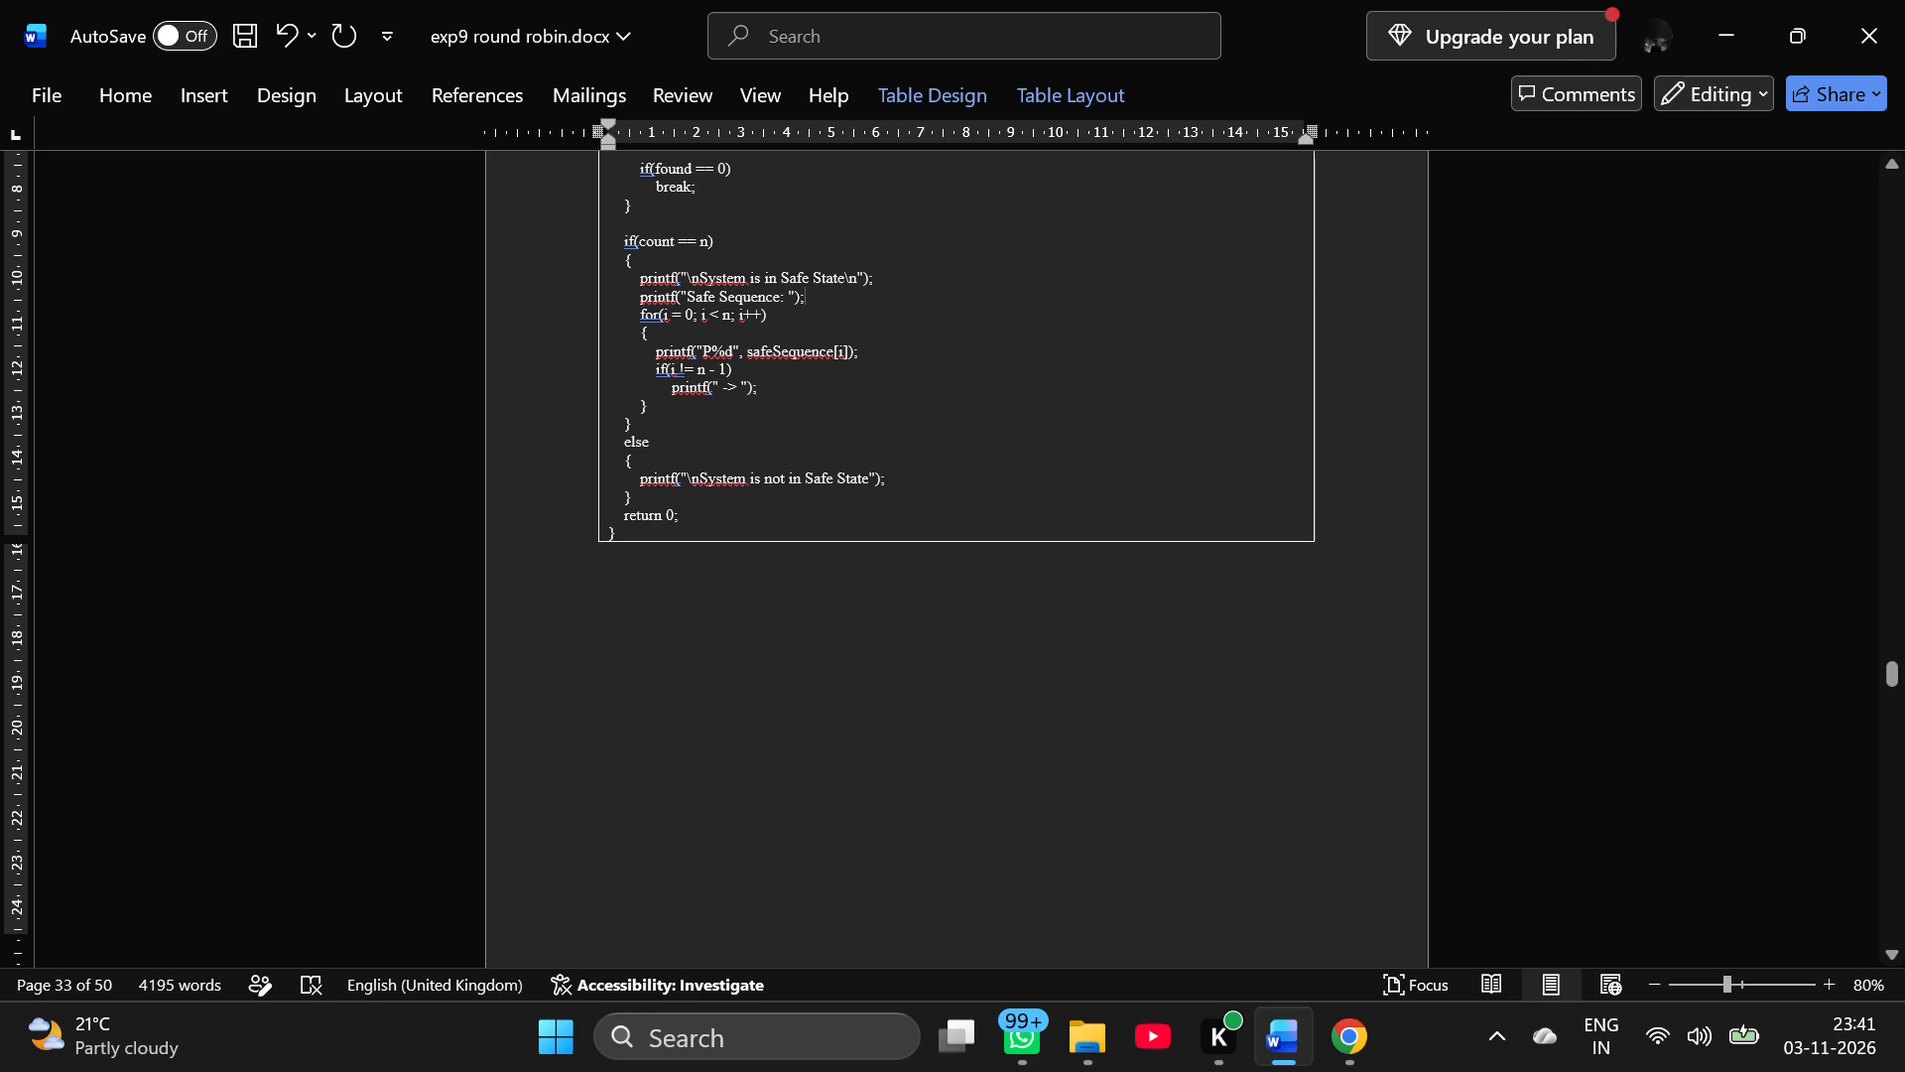
left_click(630, 226)
key("BackSpace")
Delete the blank lines before if(found == 0) and before safeSequence[count] = i in the program.
scroll(630, 226, "up", 1)
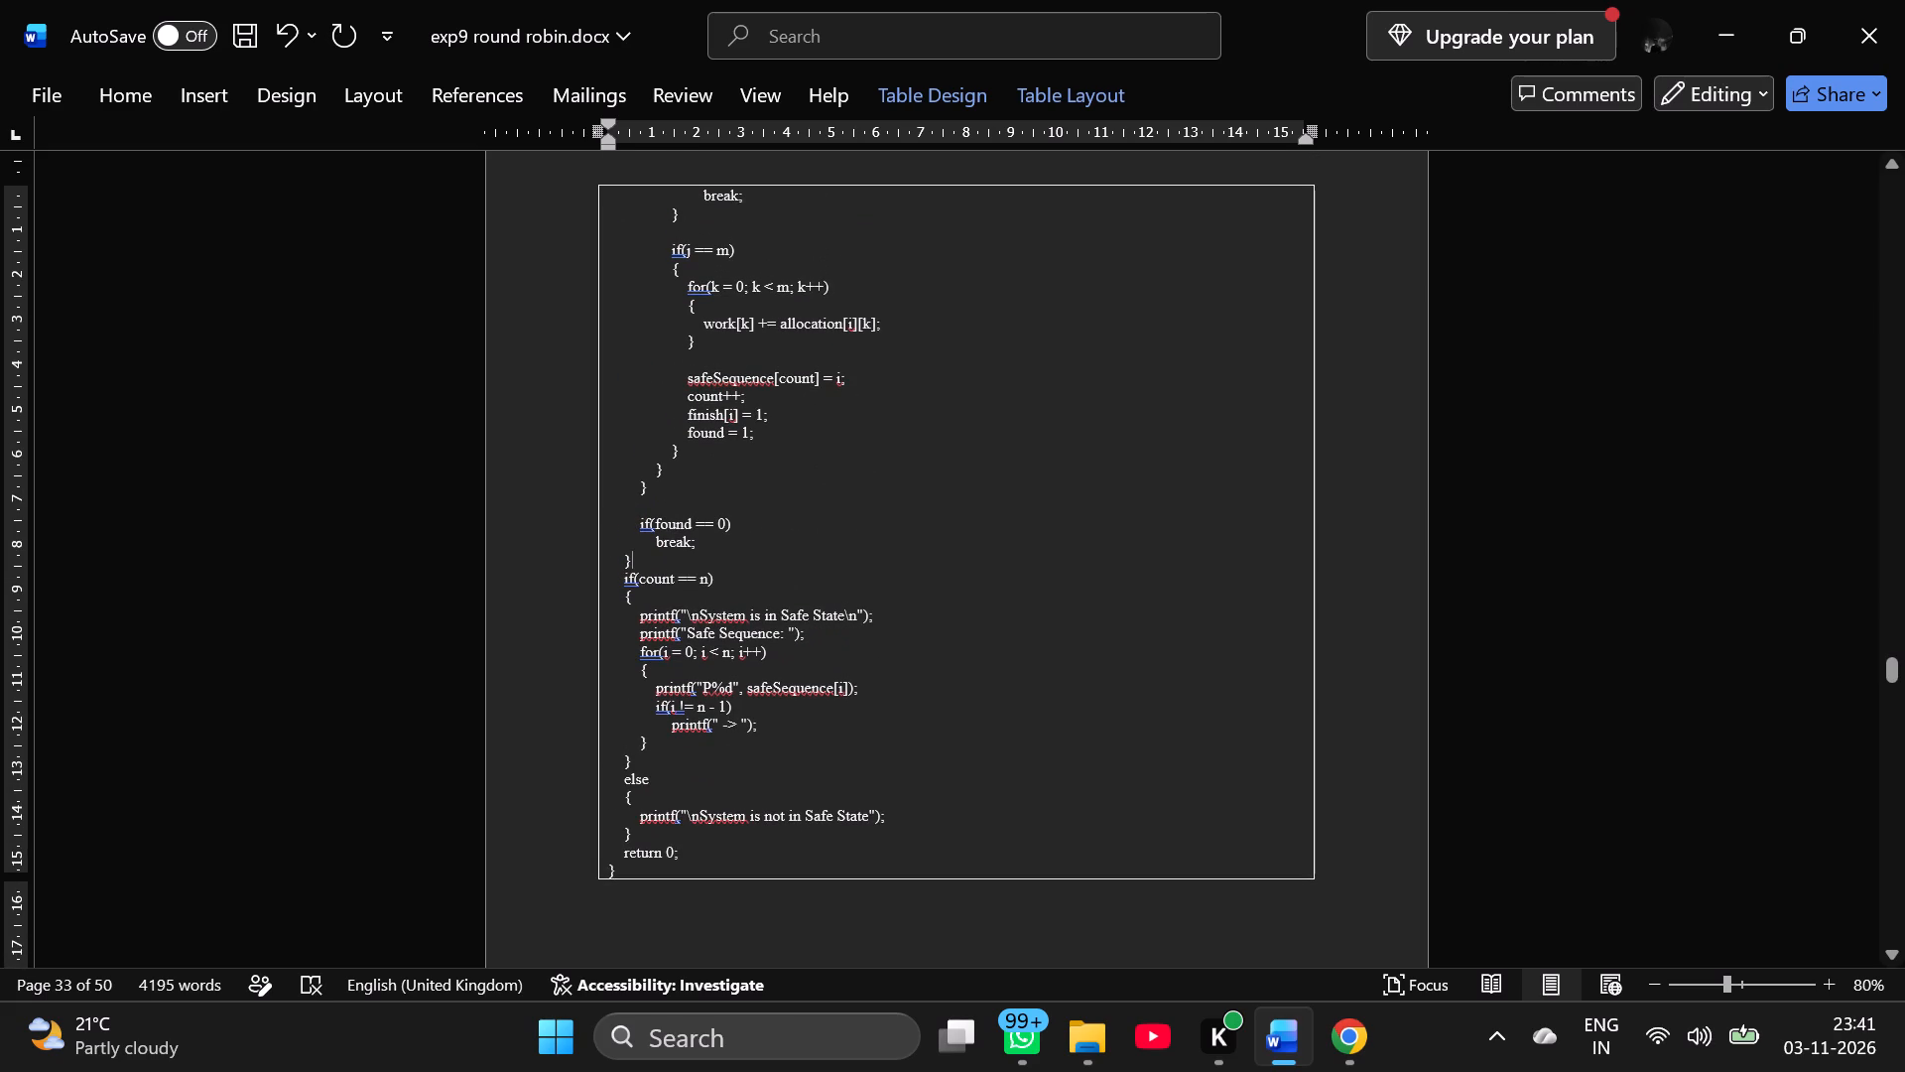
left_click(665, 508)
key("BackSpace")
scroll(665, 508, "up", 1)
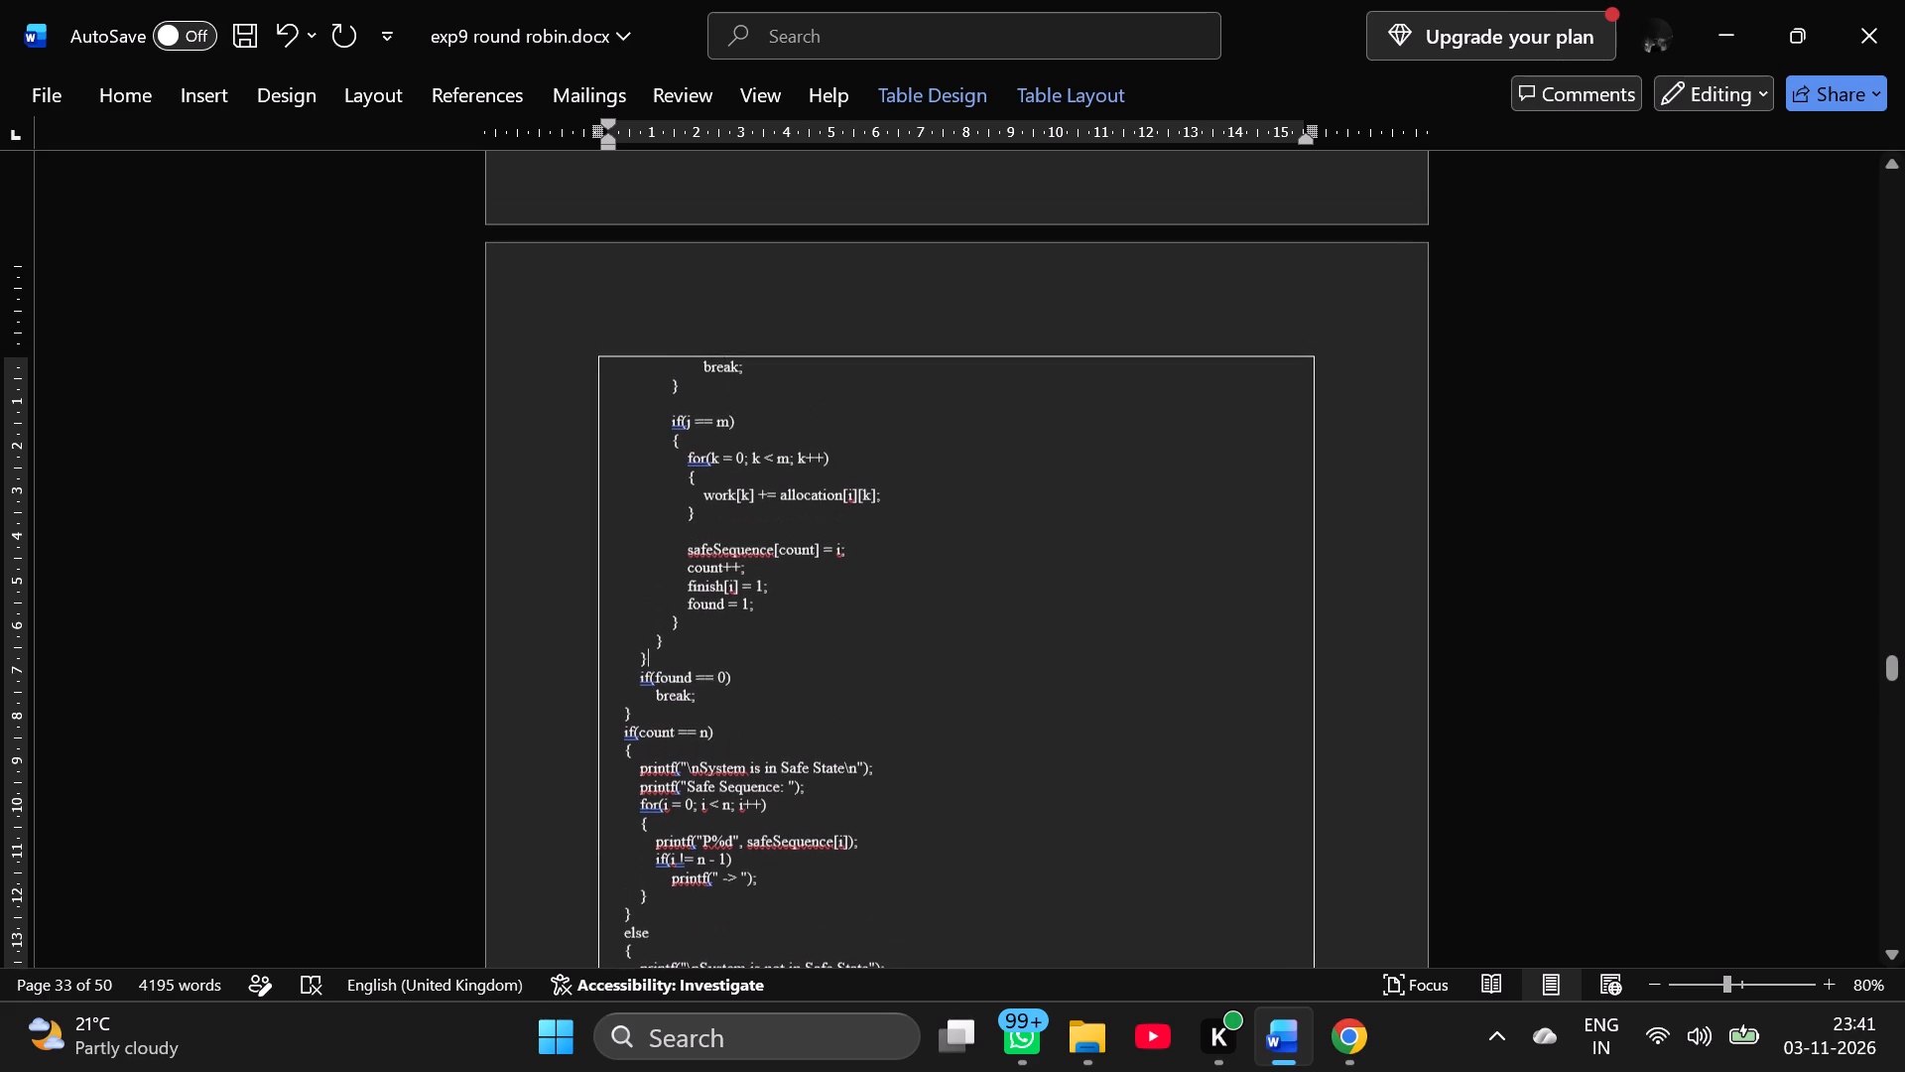
left_click(701, 534)
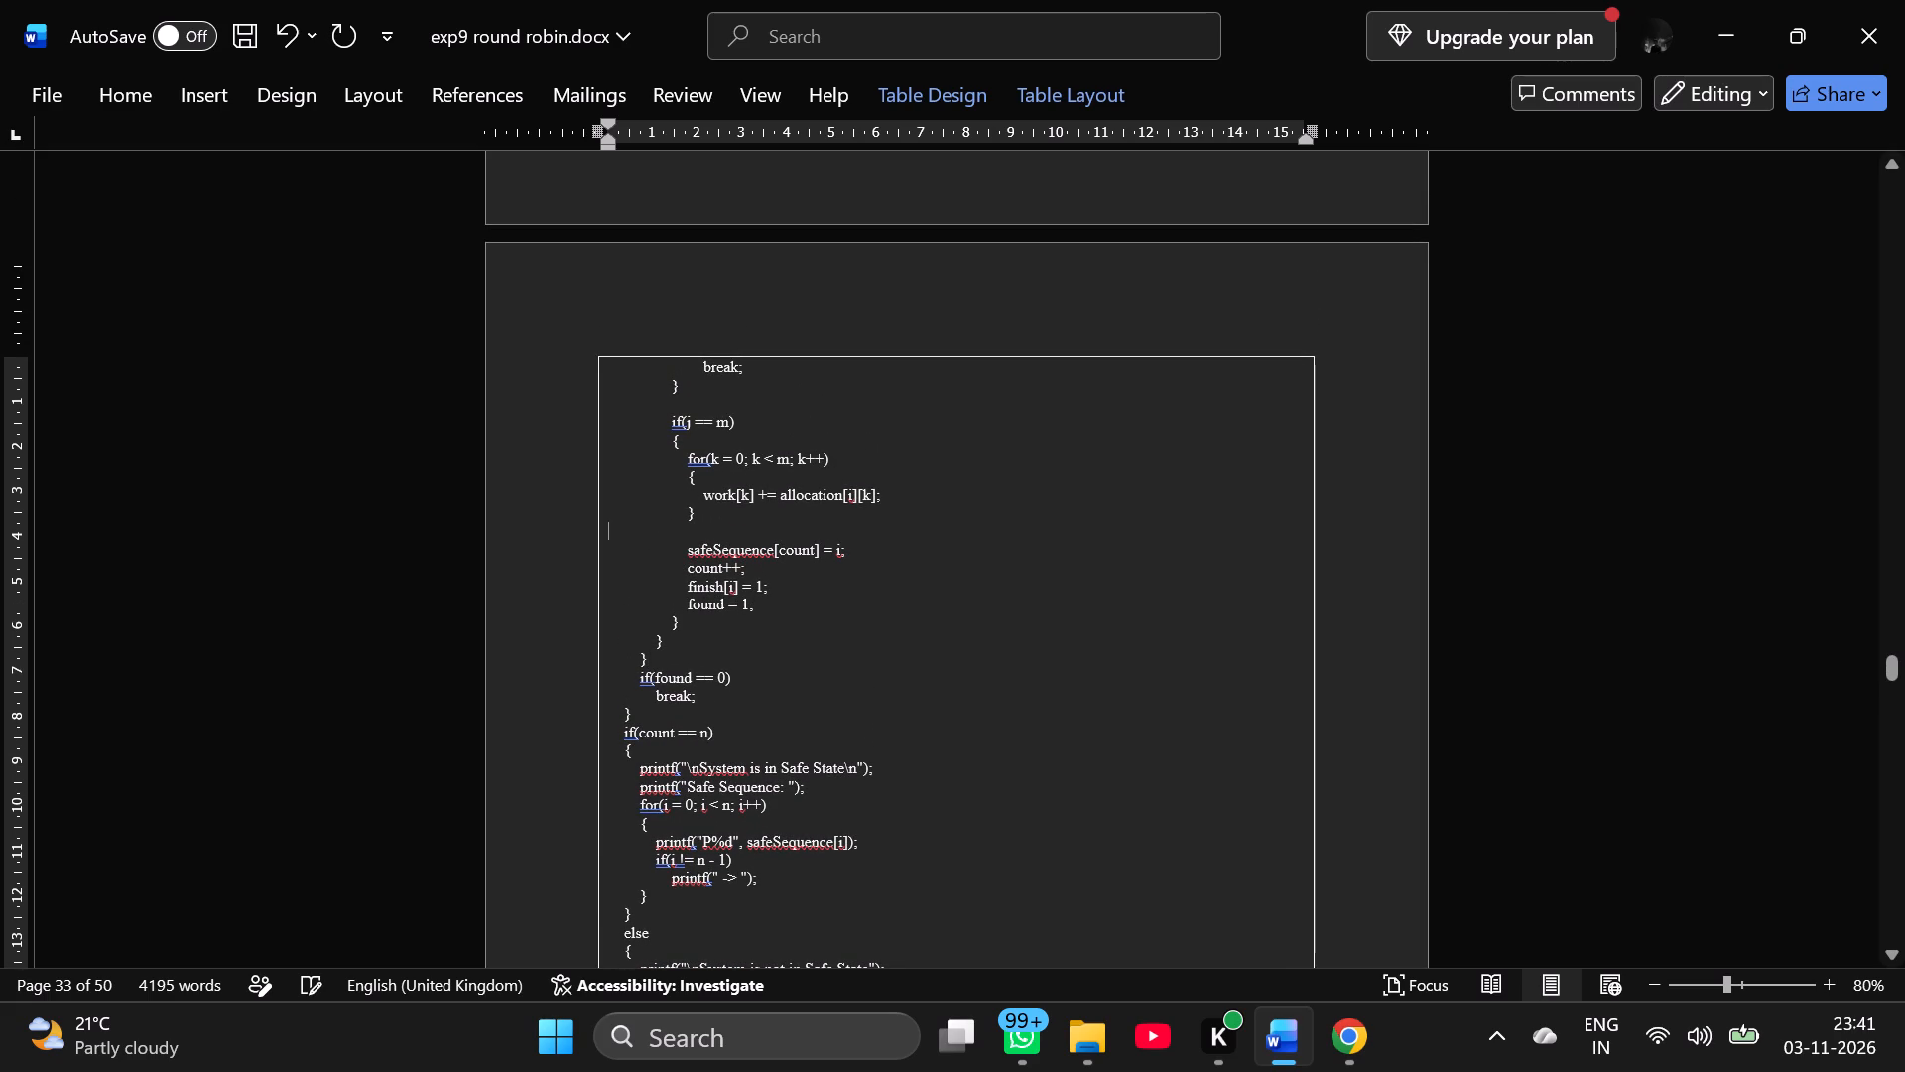
key("BackSpace")
Delete the blank lines before while(count < n) and before the for loop that calculates the need matrix.
scroll(701, 534, "up", 1)
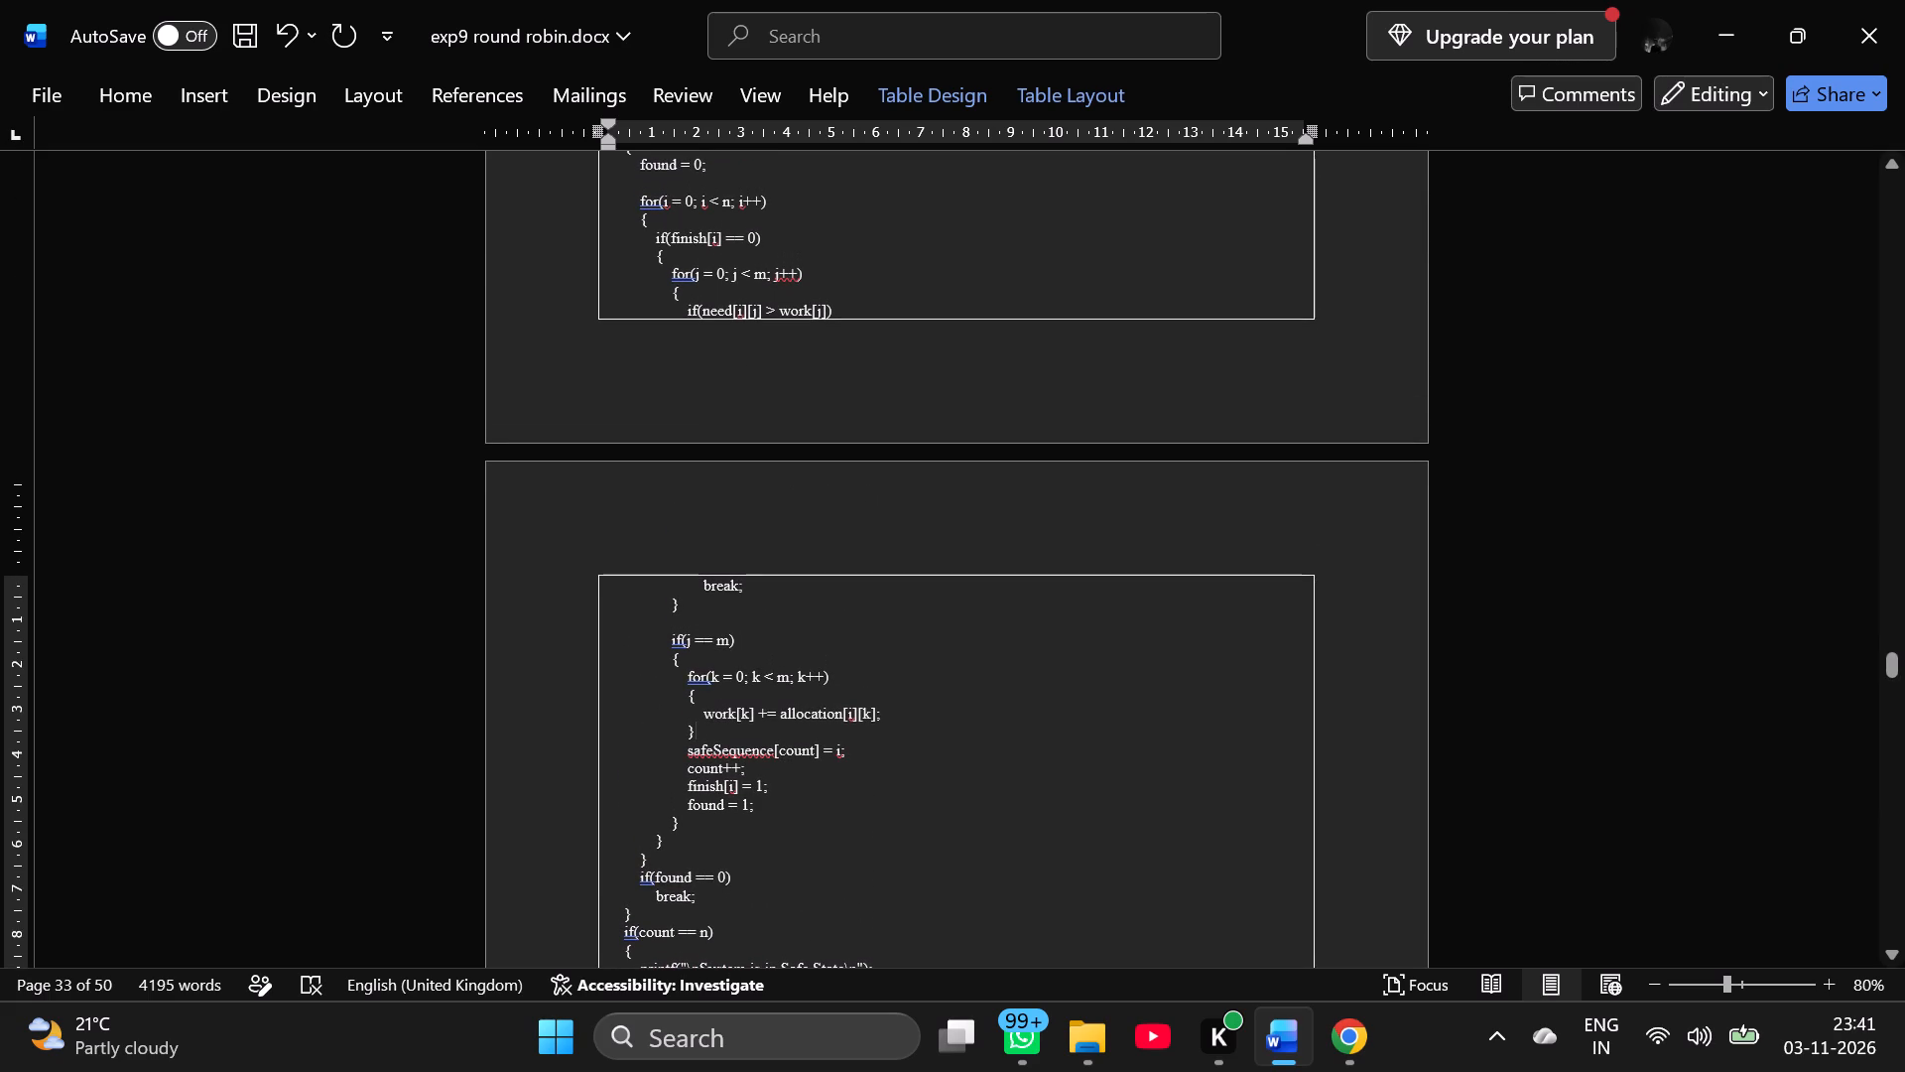
scroll(724, 489, "up", 2)
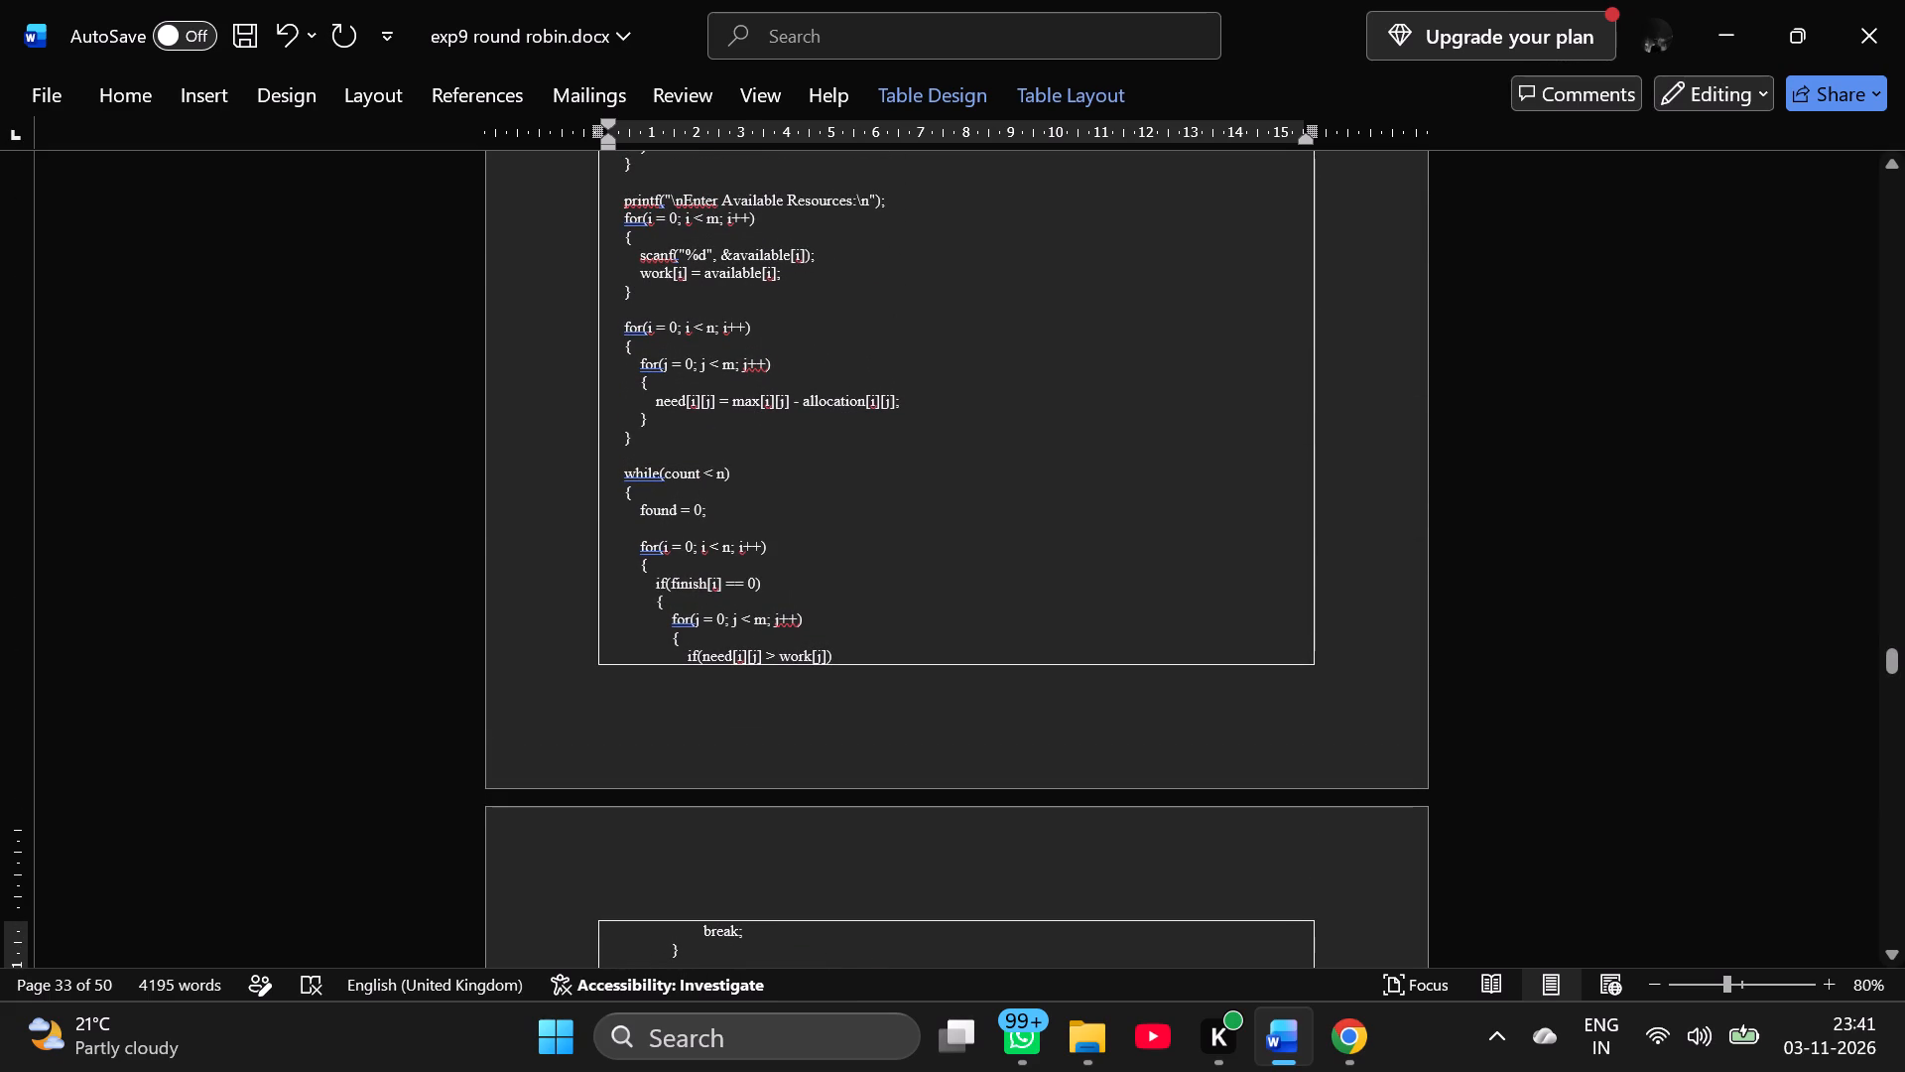
left_click(636, 464)
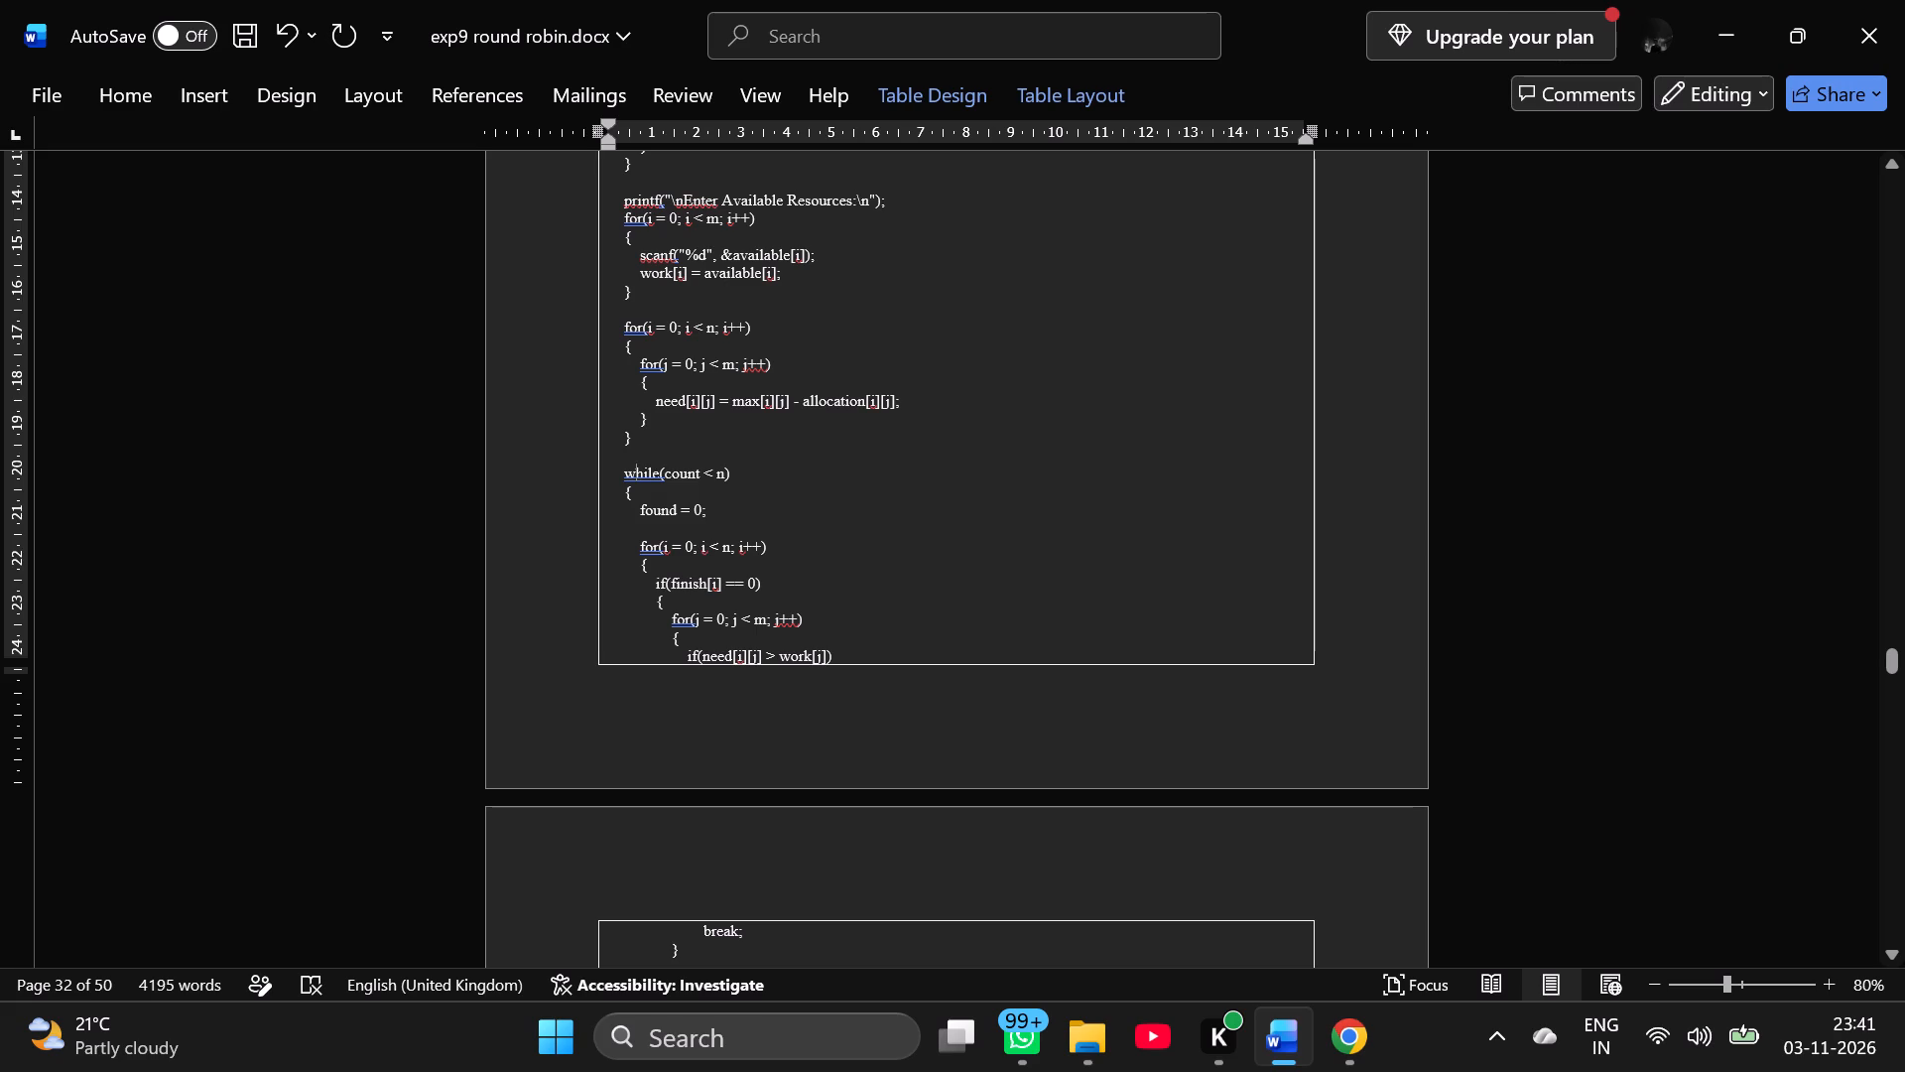
left_click(626, 460)
key("BackSpace")
scroll(626, 460, "up", 1)
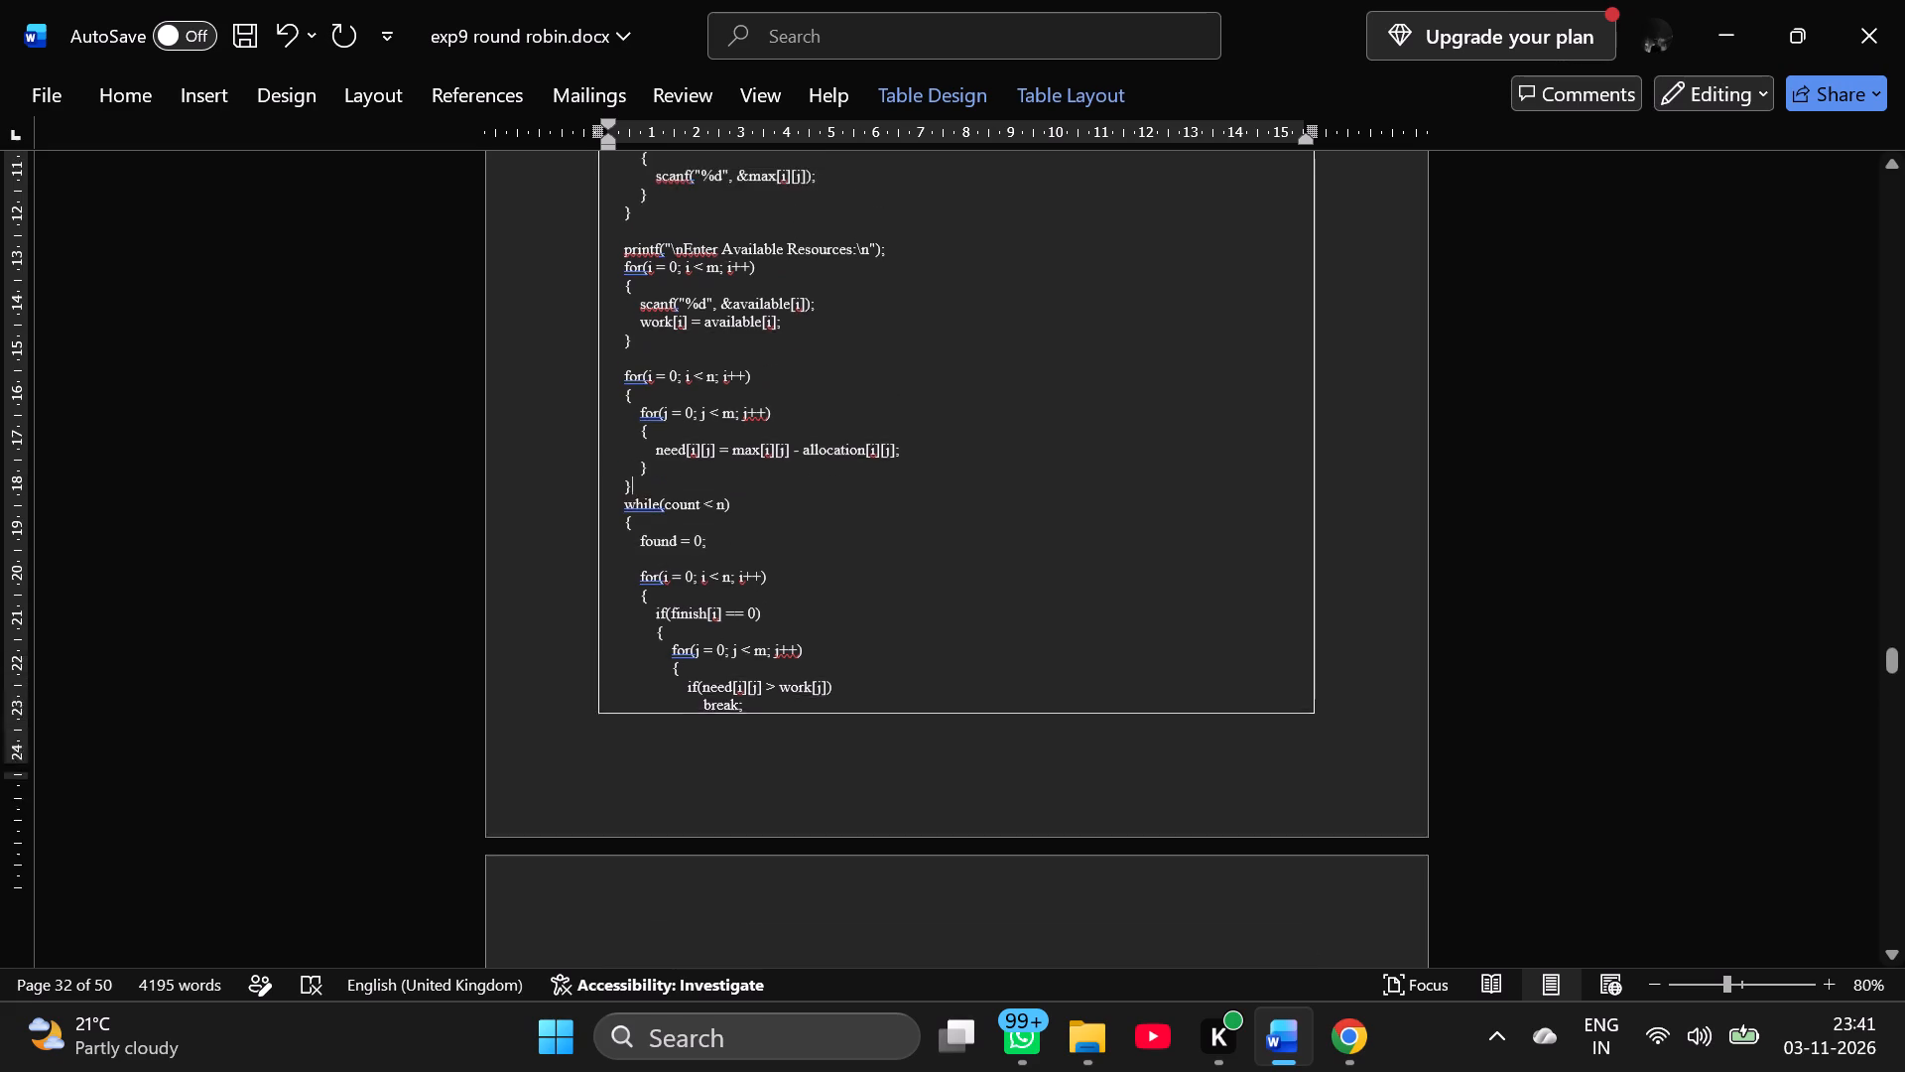
scroll(626, 460, "up", 1)
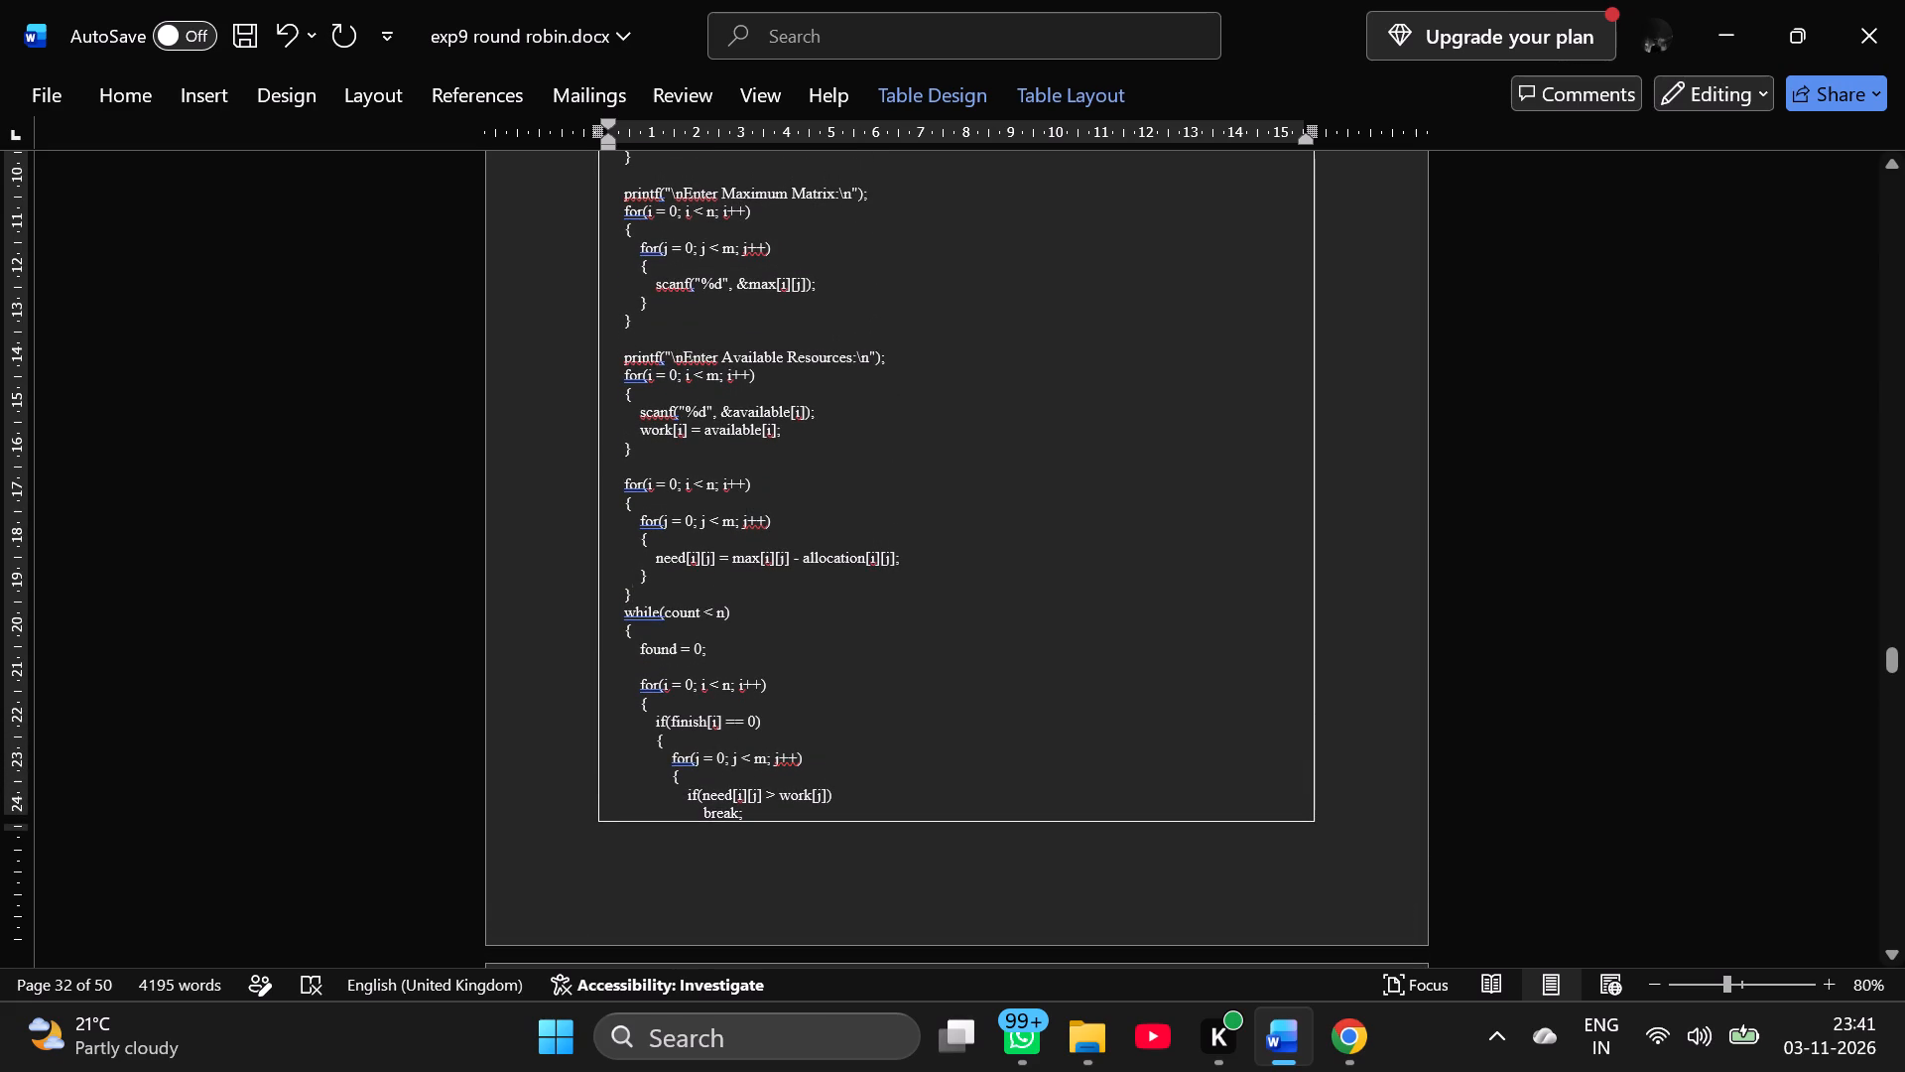
left_click(635, 469)
key("BackSpace")
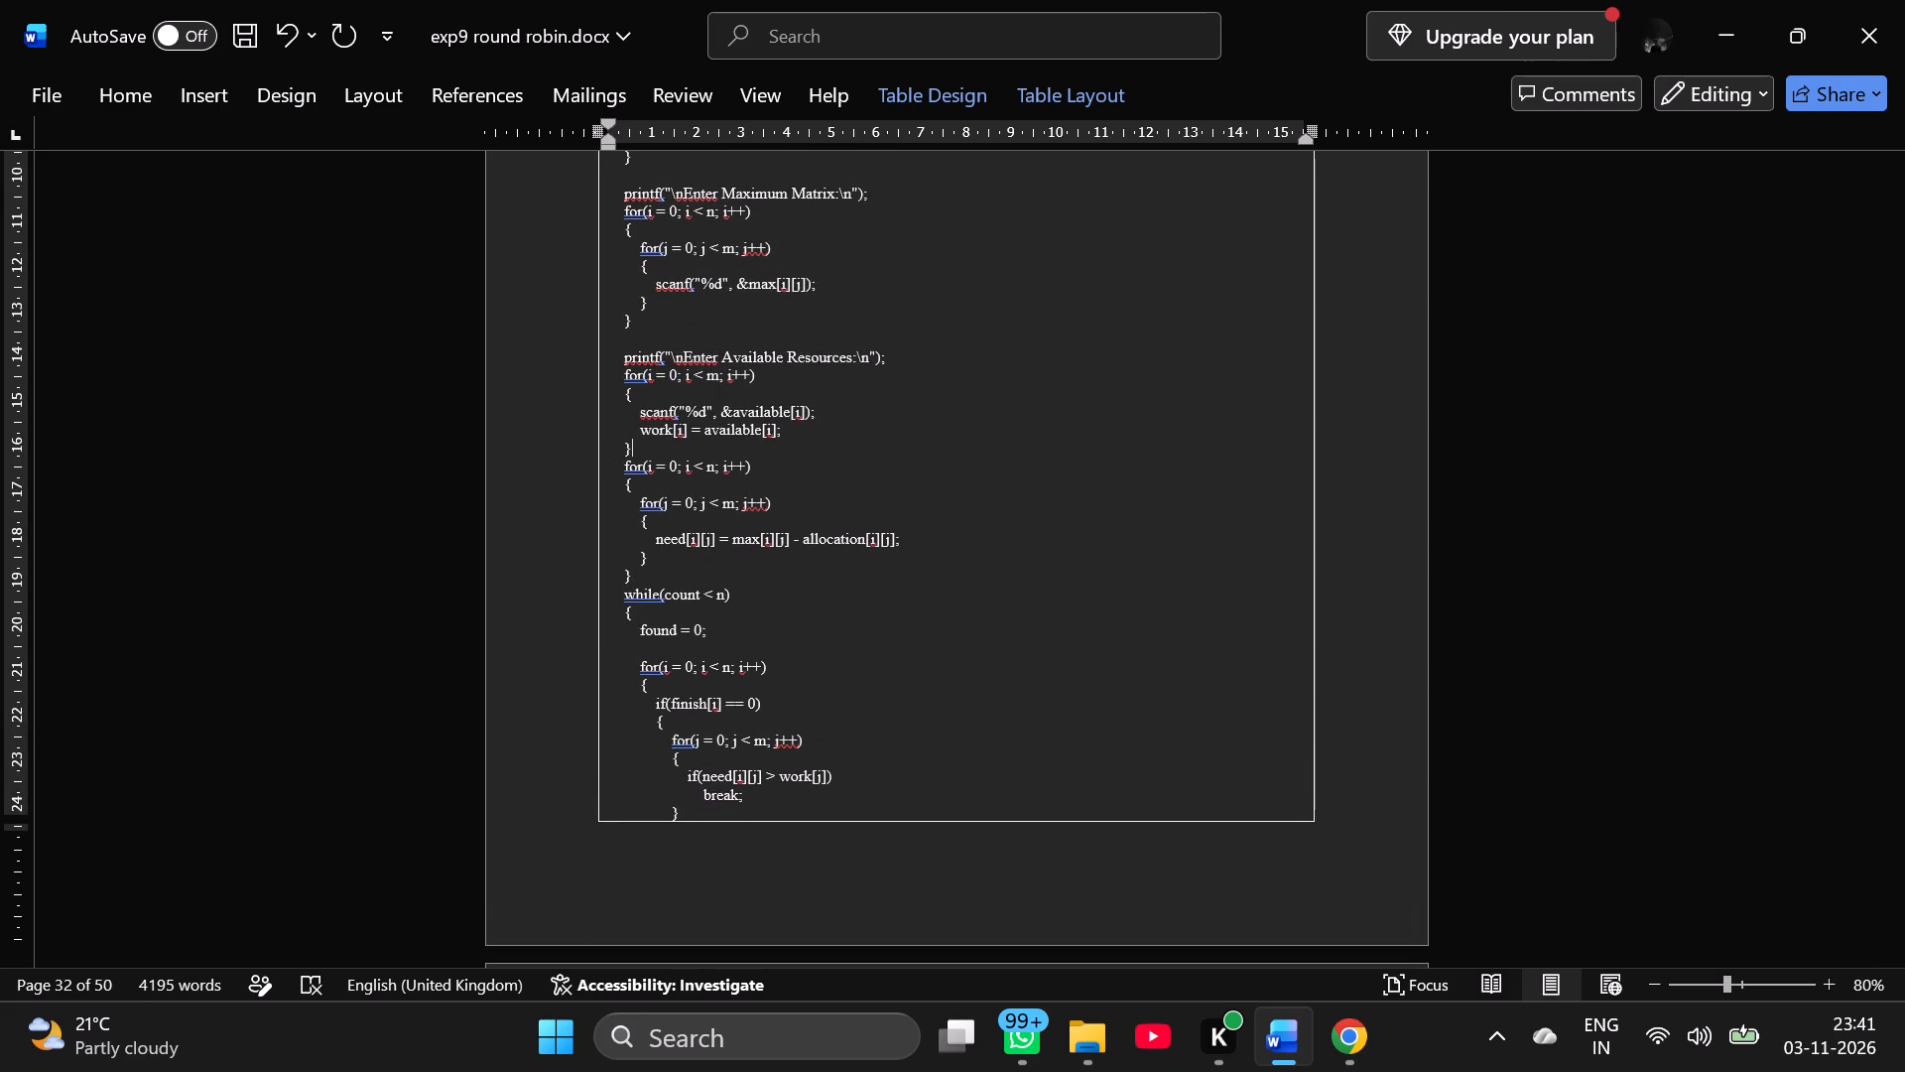
Delete the blank lines before the Enter Available Resources and Enter Maximum Matrix printf statements in the program.
scroll(635, 469, "up", 1)
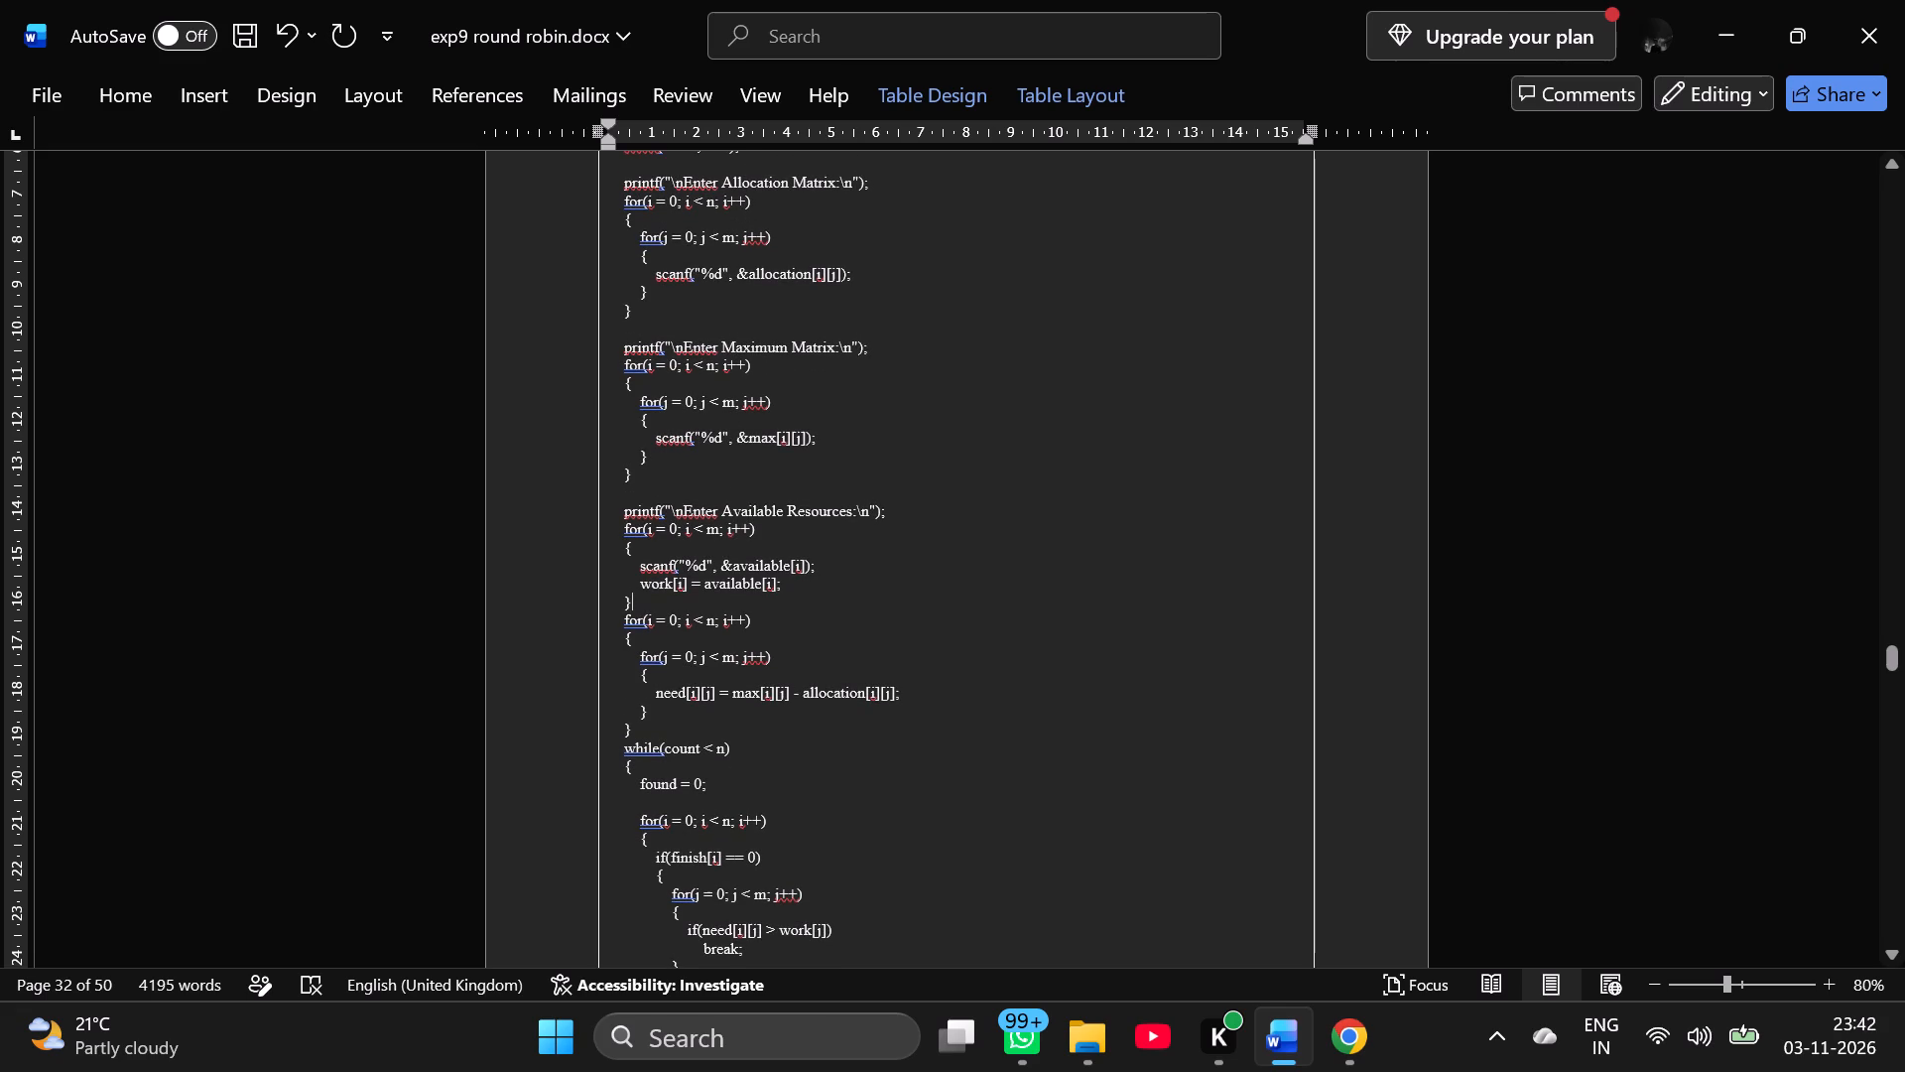
left_click(635, 501)
left_click(645, 494)
key("BackSpace")
scroll(645, 494, "up", 1)
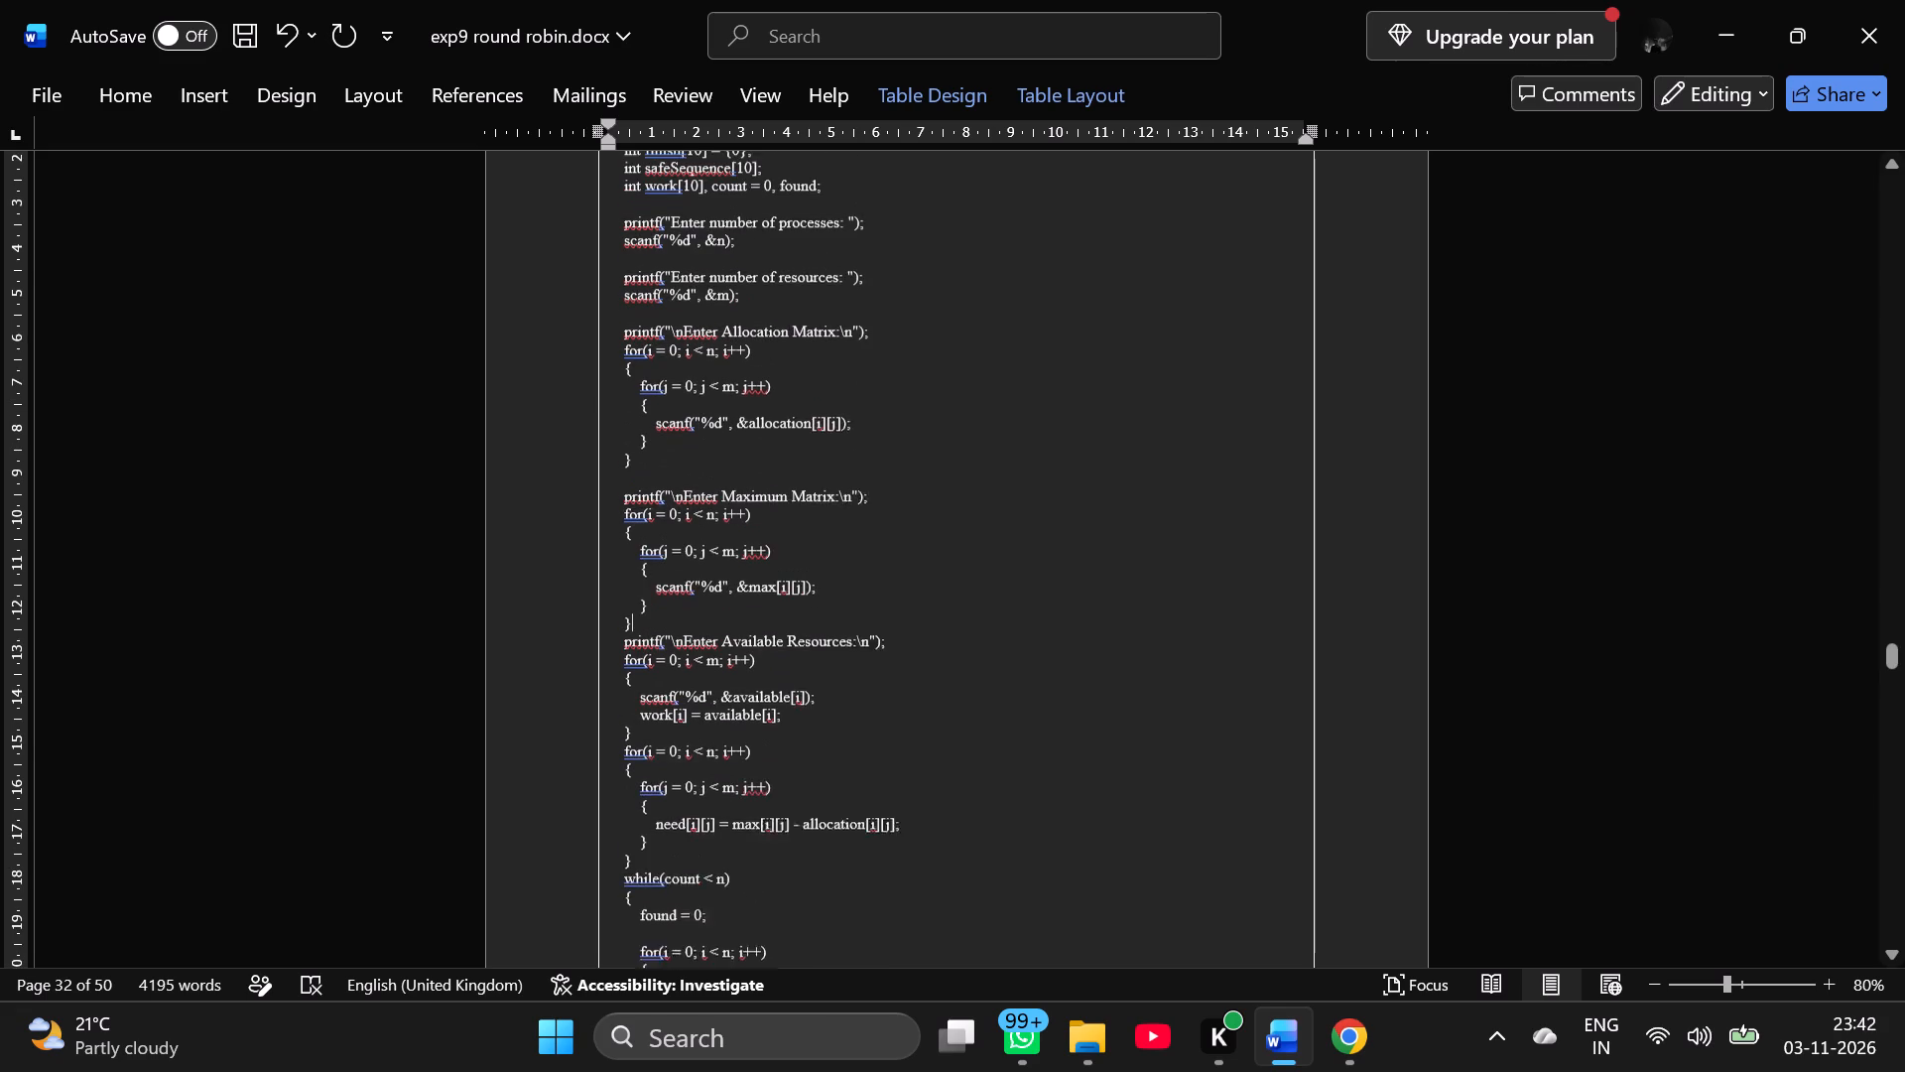
scroll(645, 494, "up", 1)
left_click(626, 519)
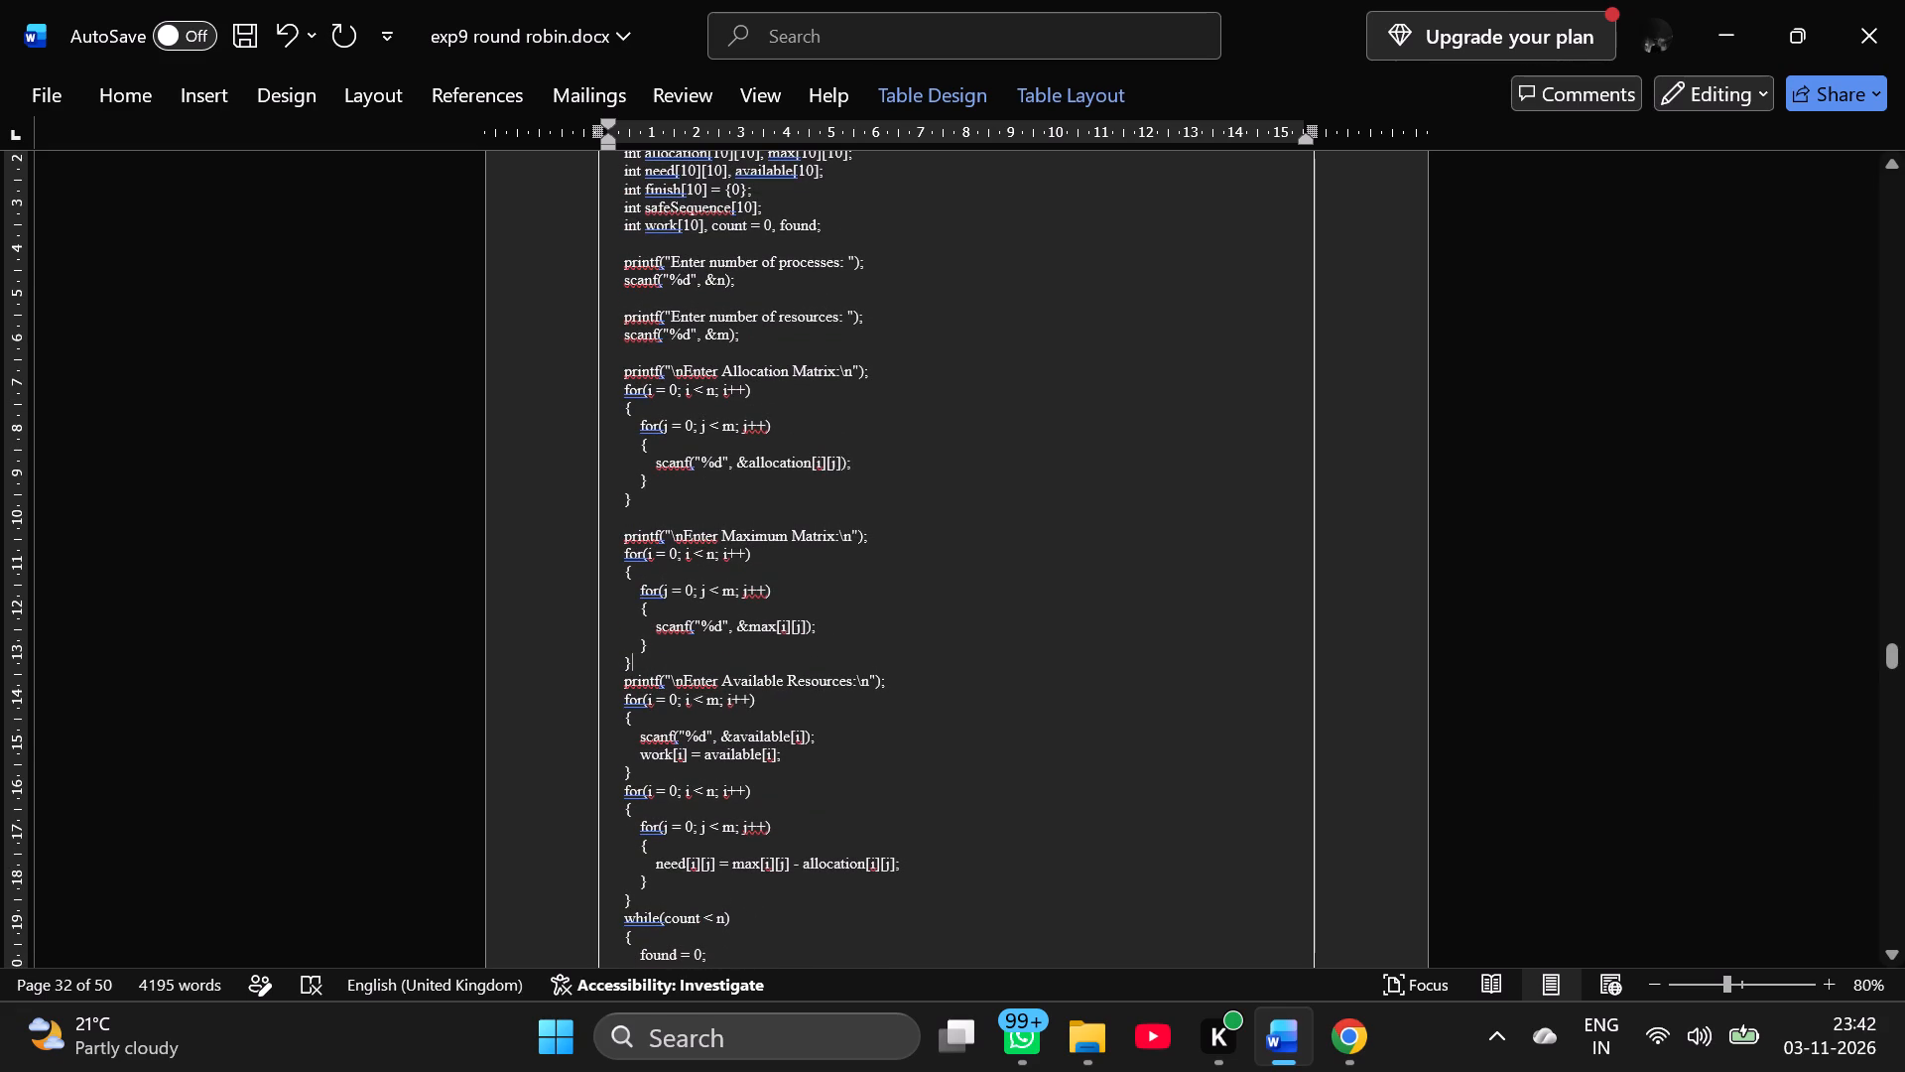
key("BackSpace")
Delete the blank lines before int main() and before the number of processes, number of resources and Allocation Matrix printf statements.
scroll(626, 519, "up", 1)
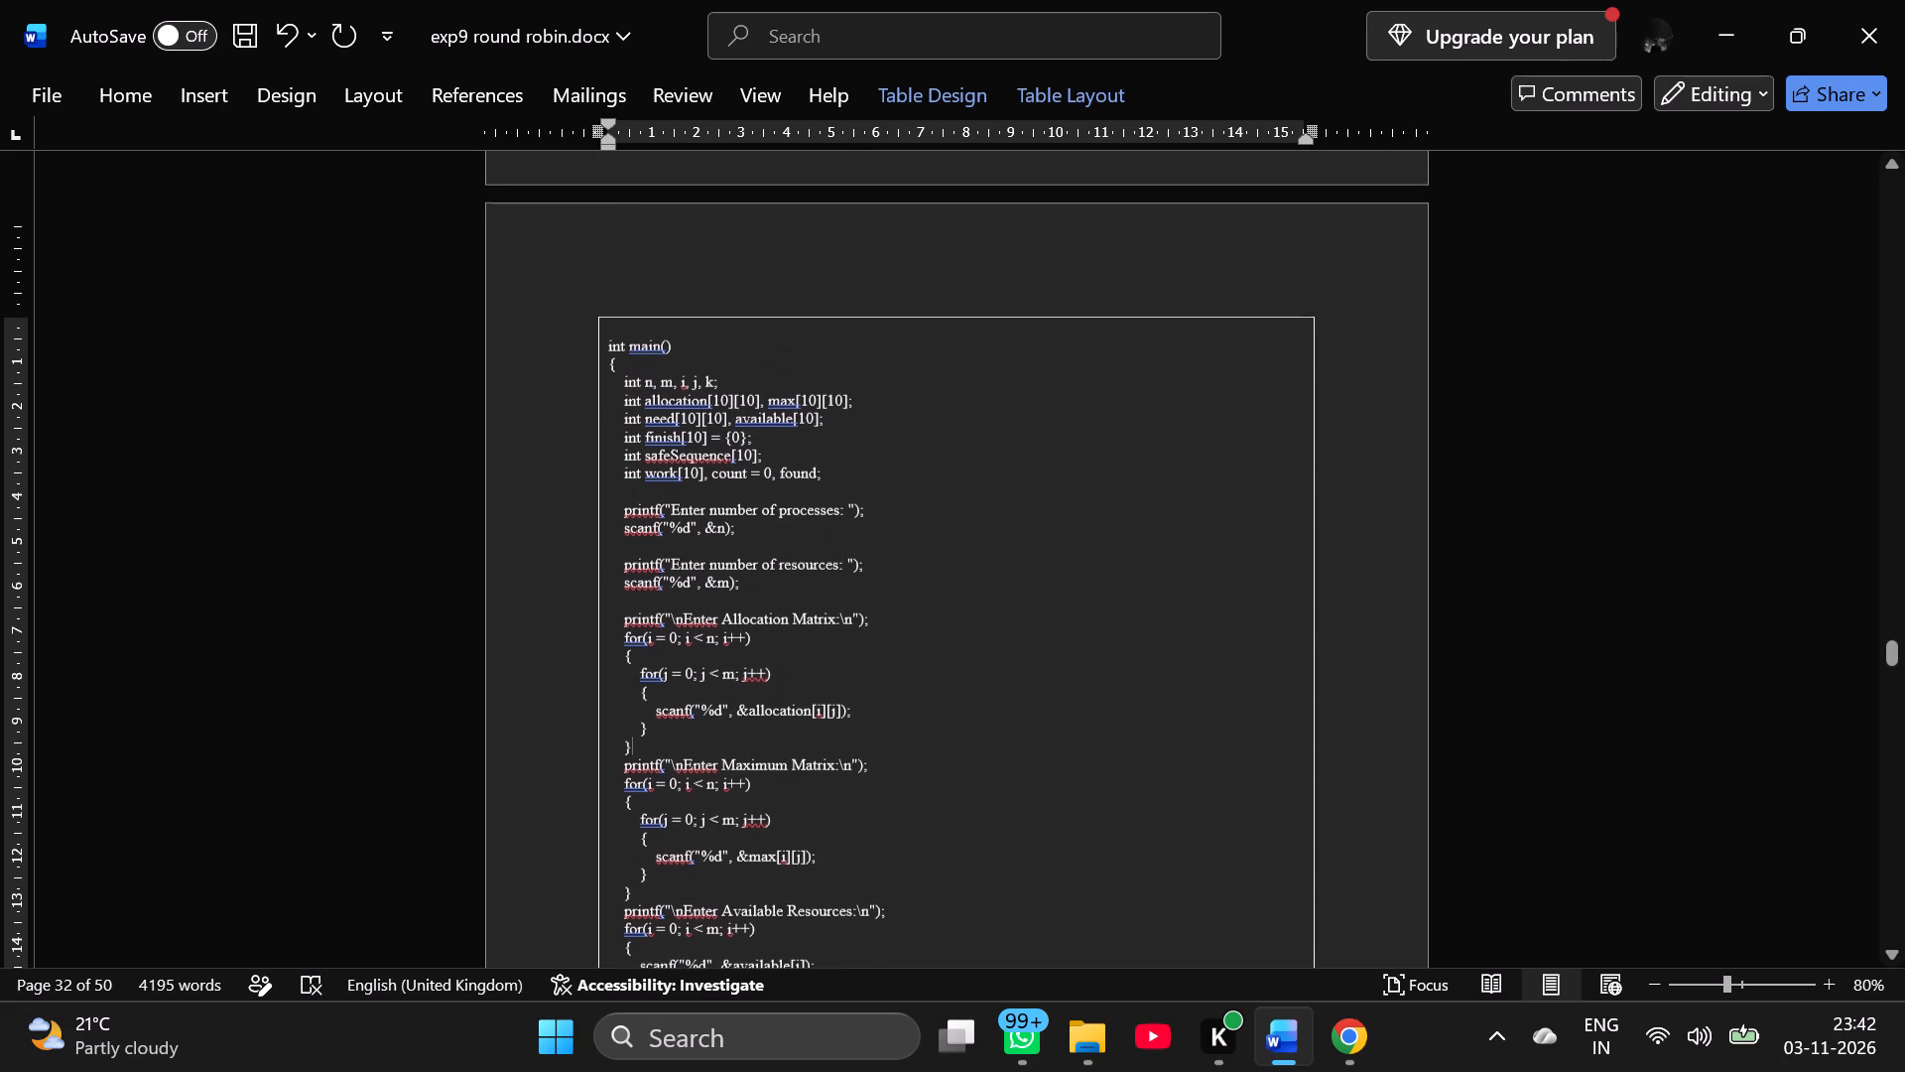
left_click(635, 493)
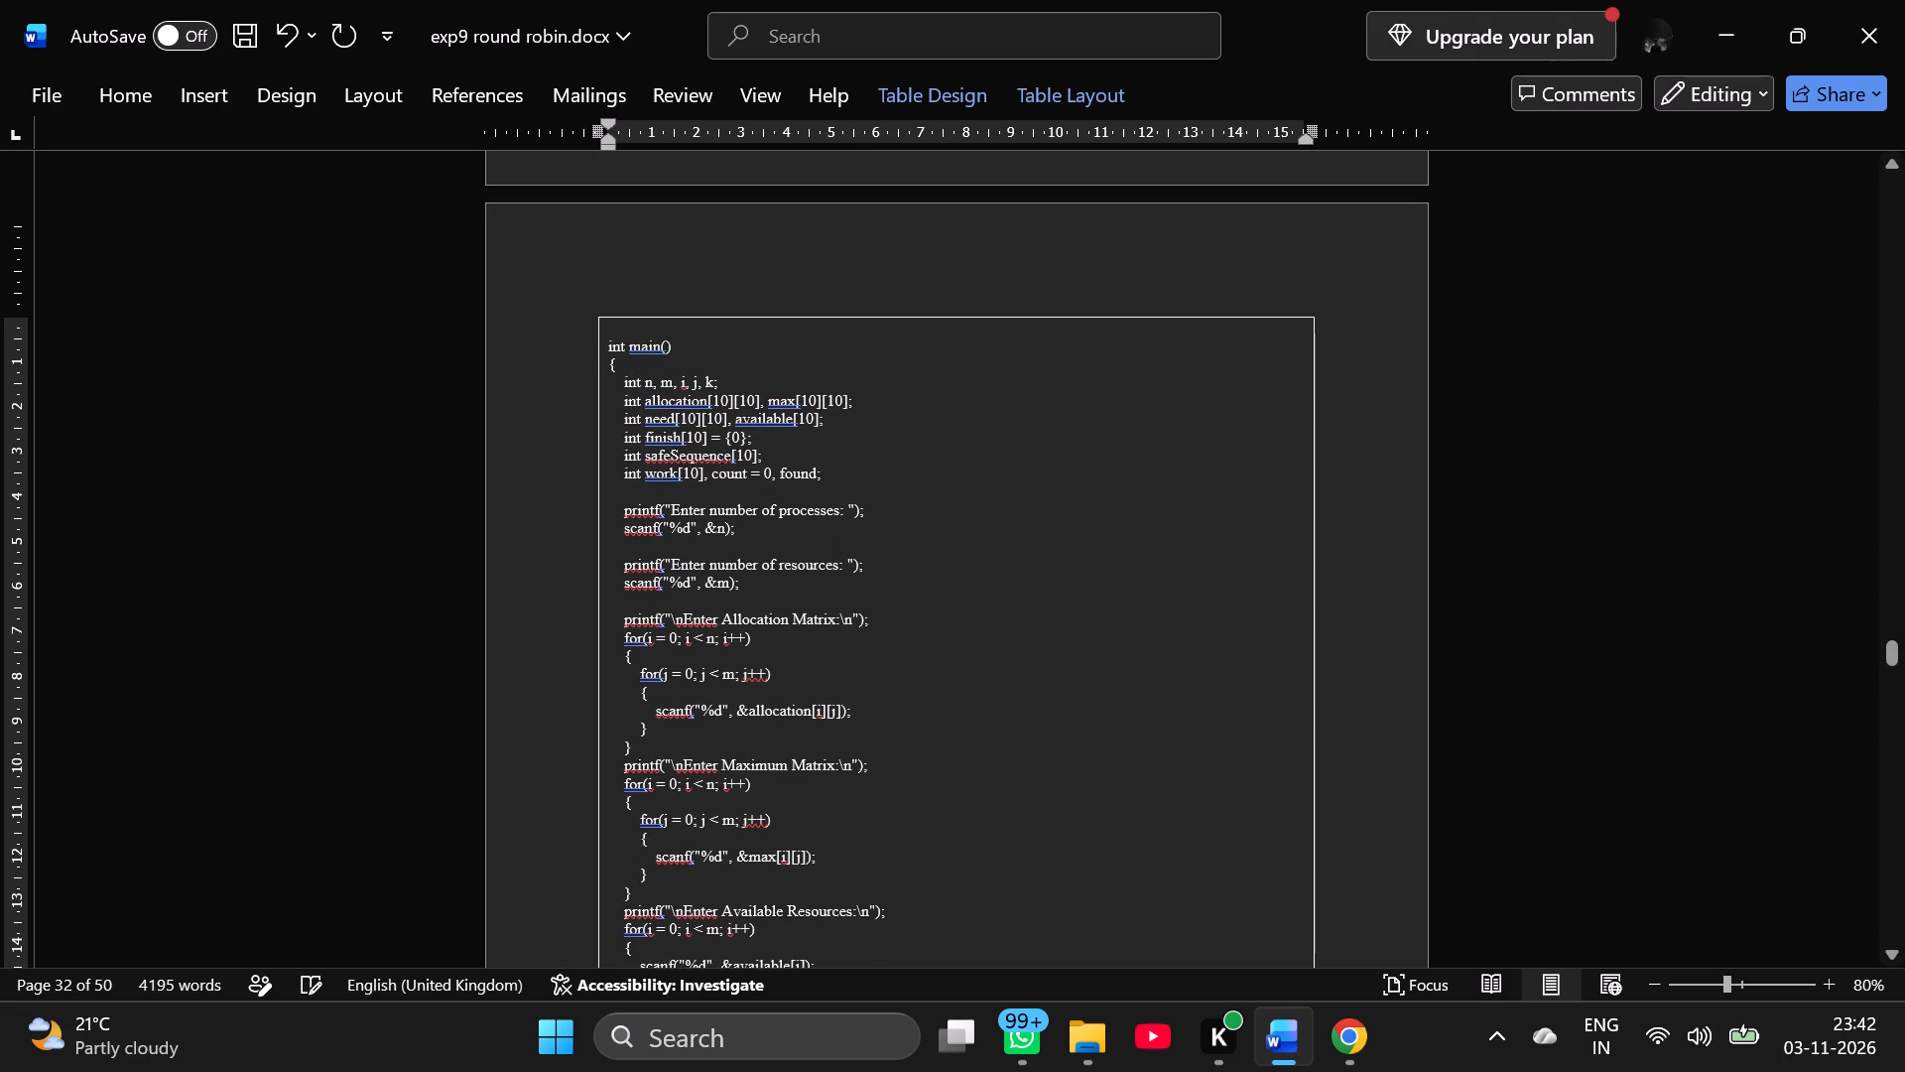
key("BackSpace")
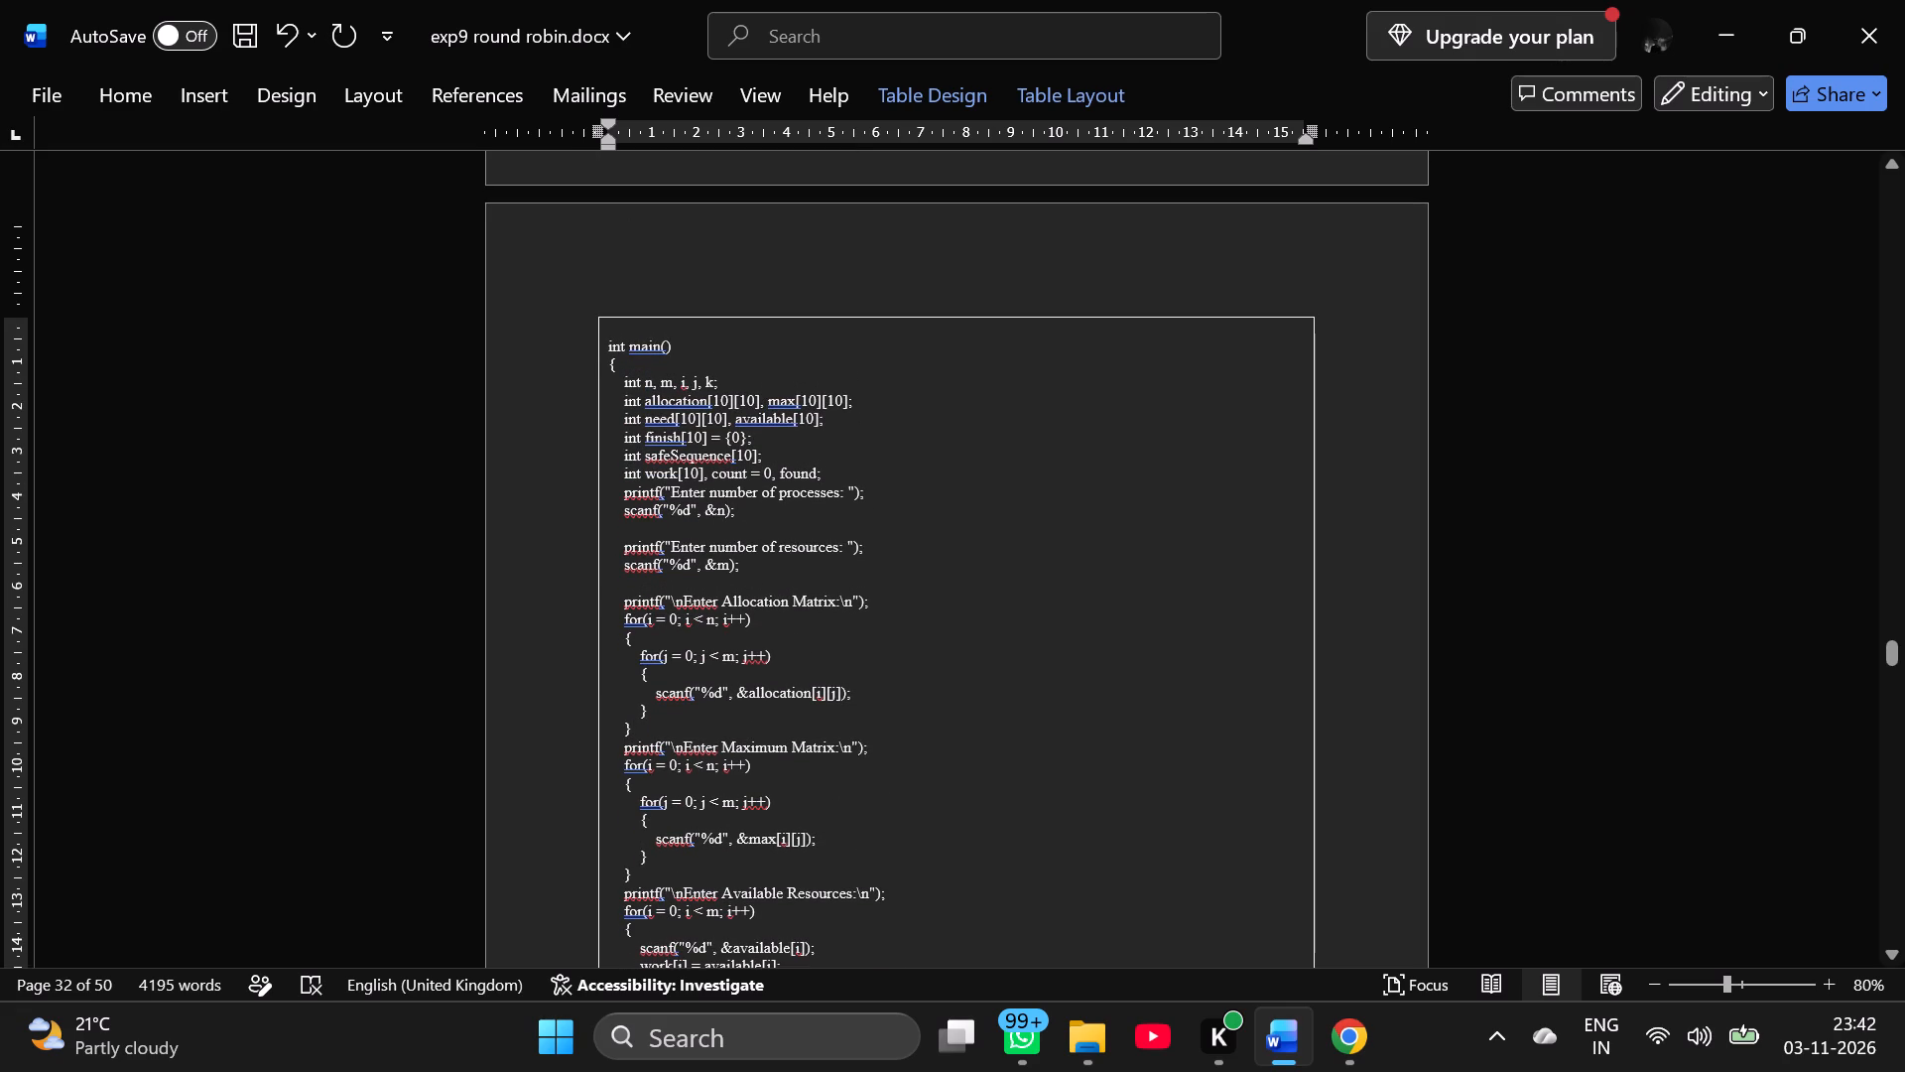
left_click(625, 530)
key("BackSpace")
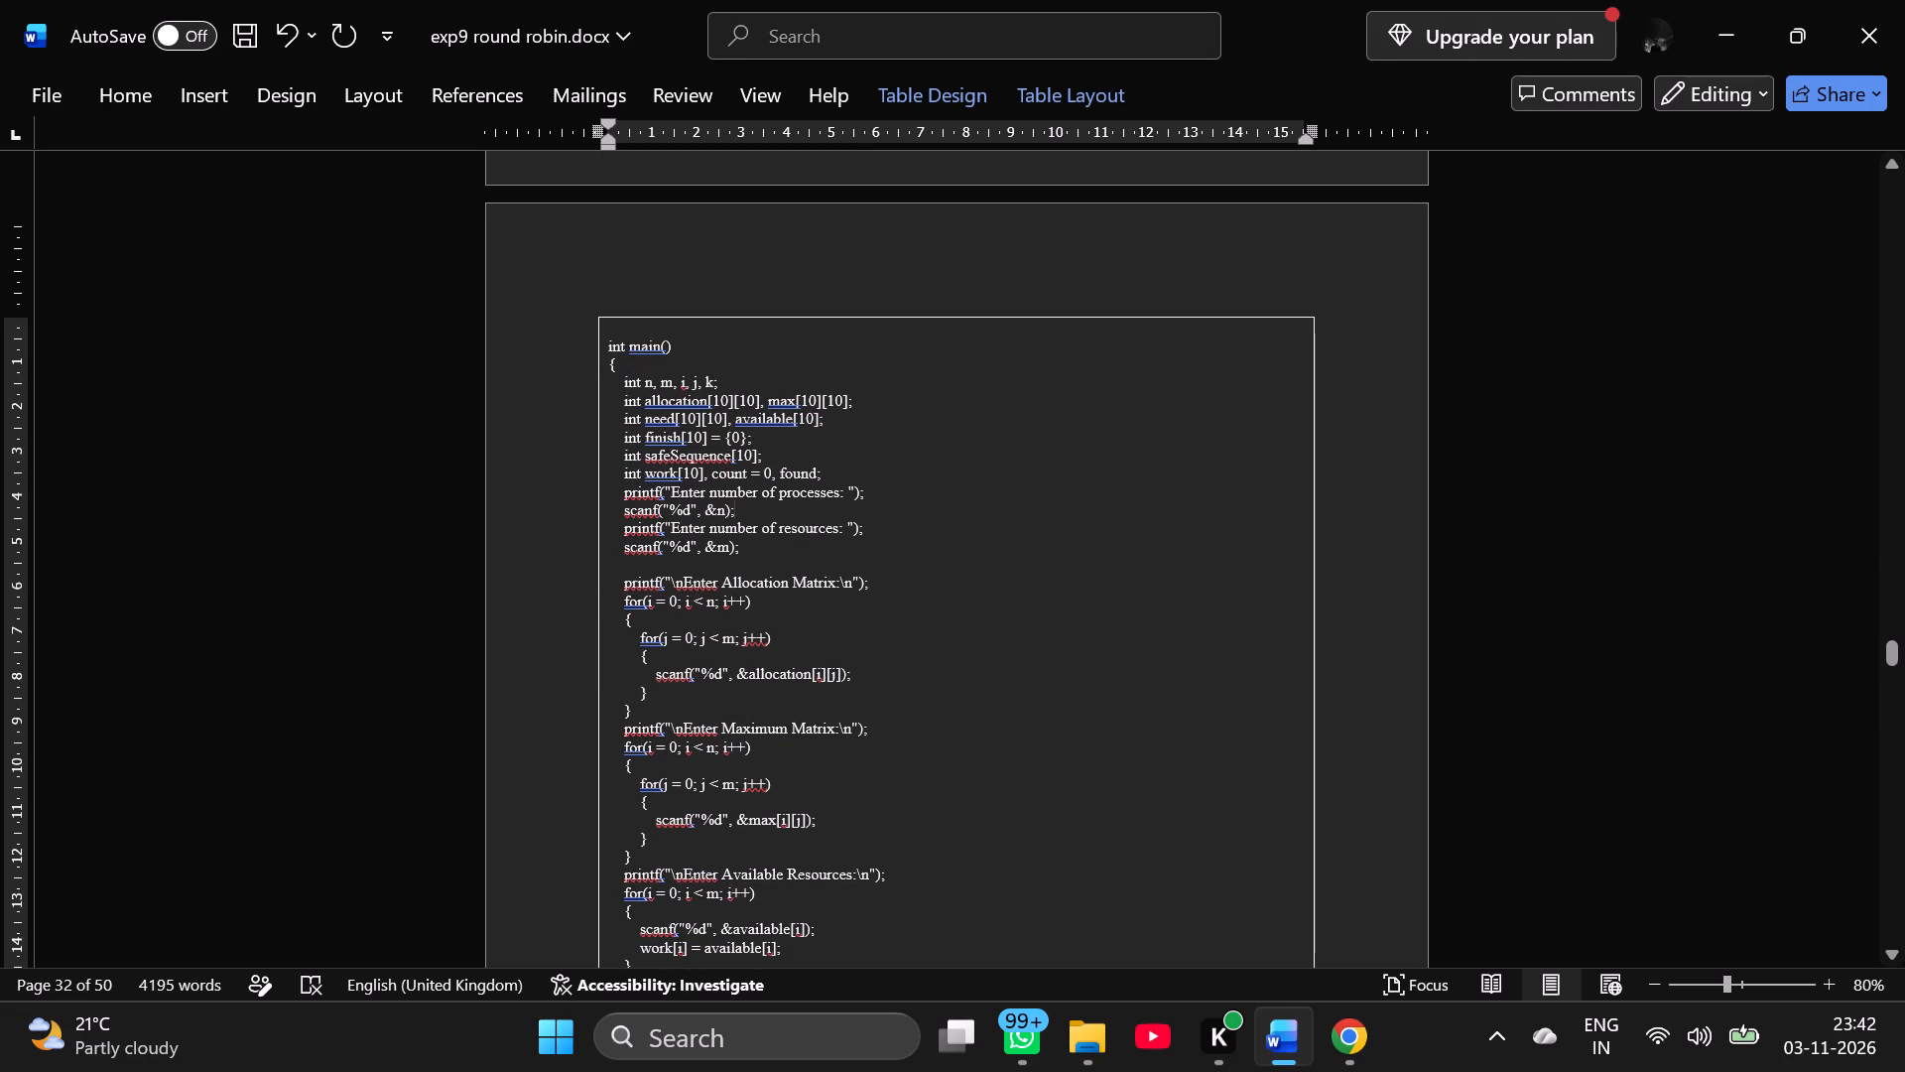
left_click(639, 564)
key("BackSpace")
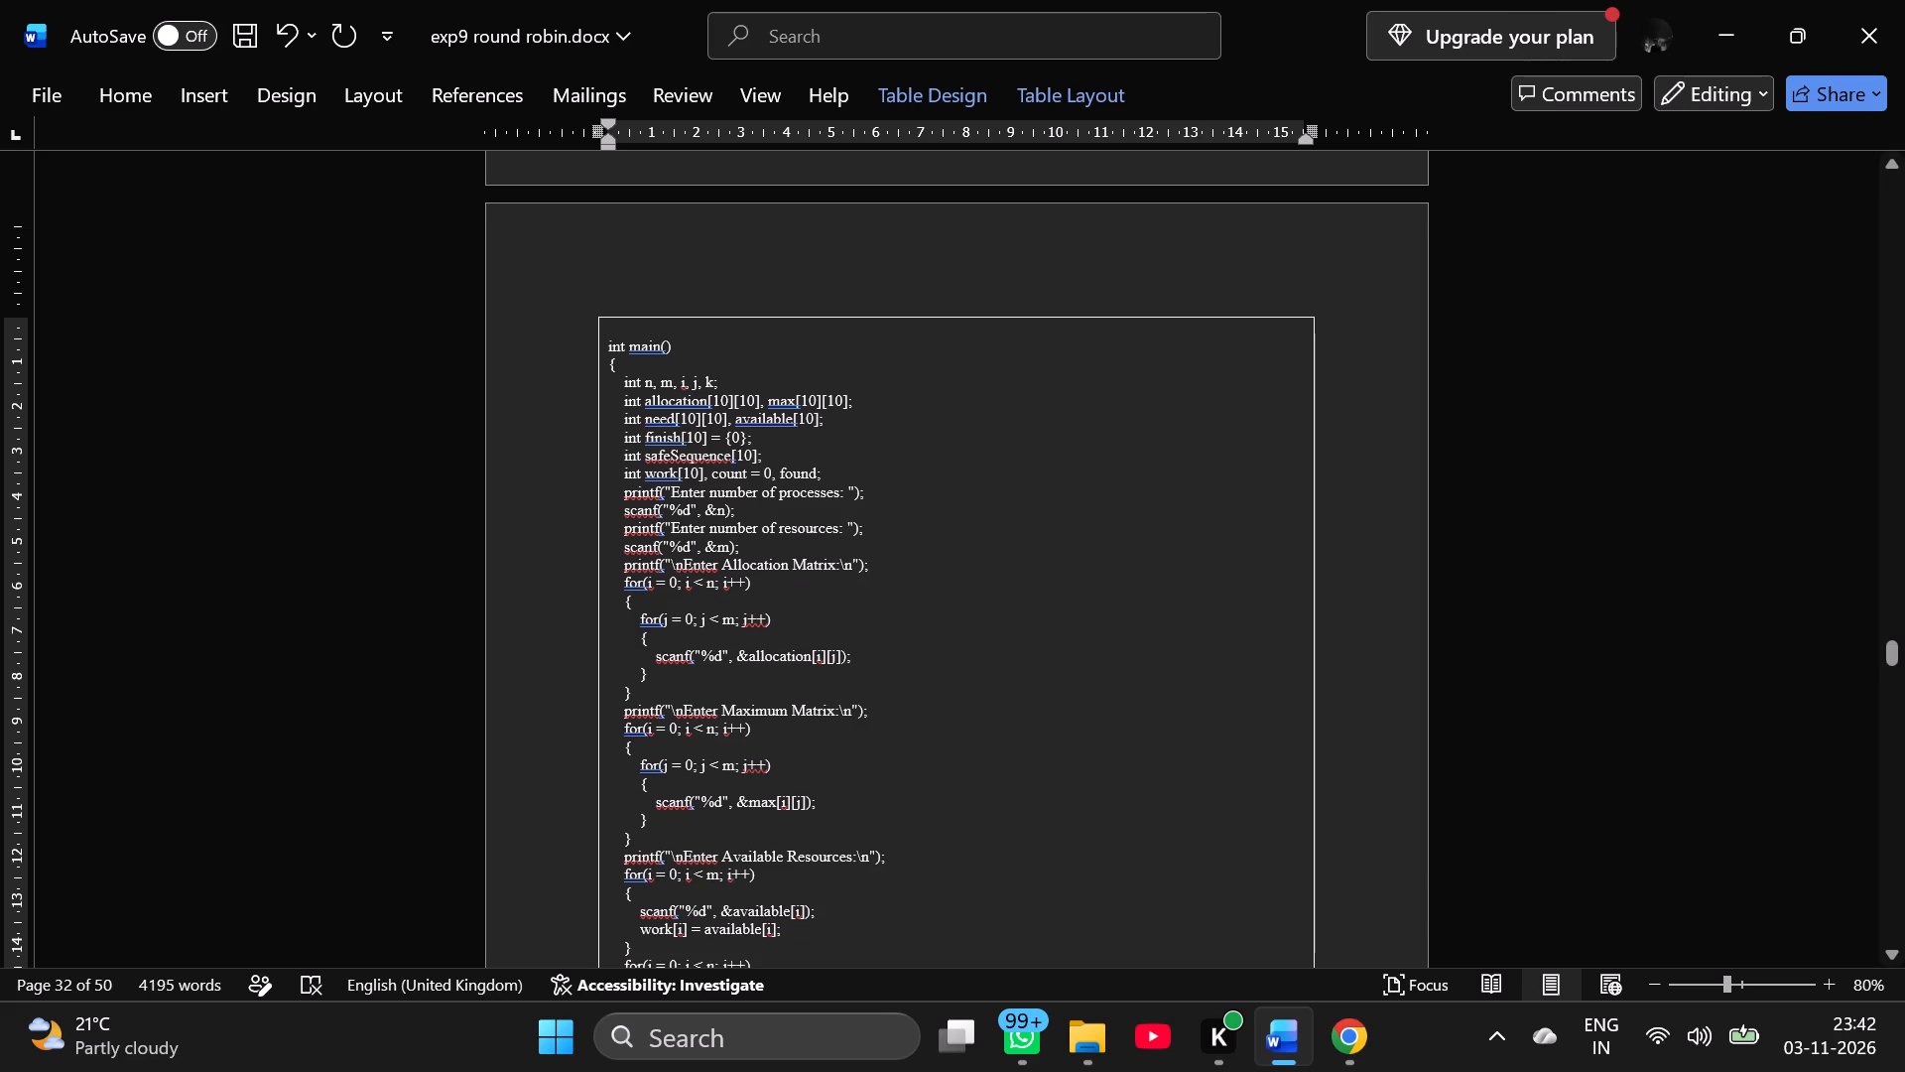
scroll(701, 643, "up", 2)
scroll(701, 643, "down", 1)
left_click(627, 545)
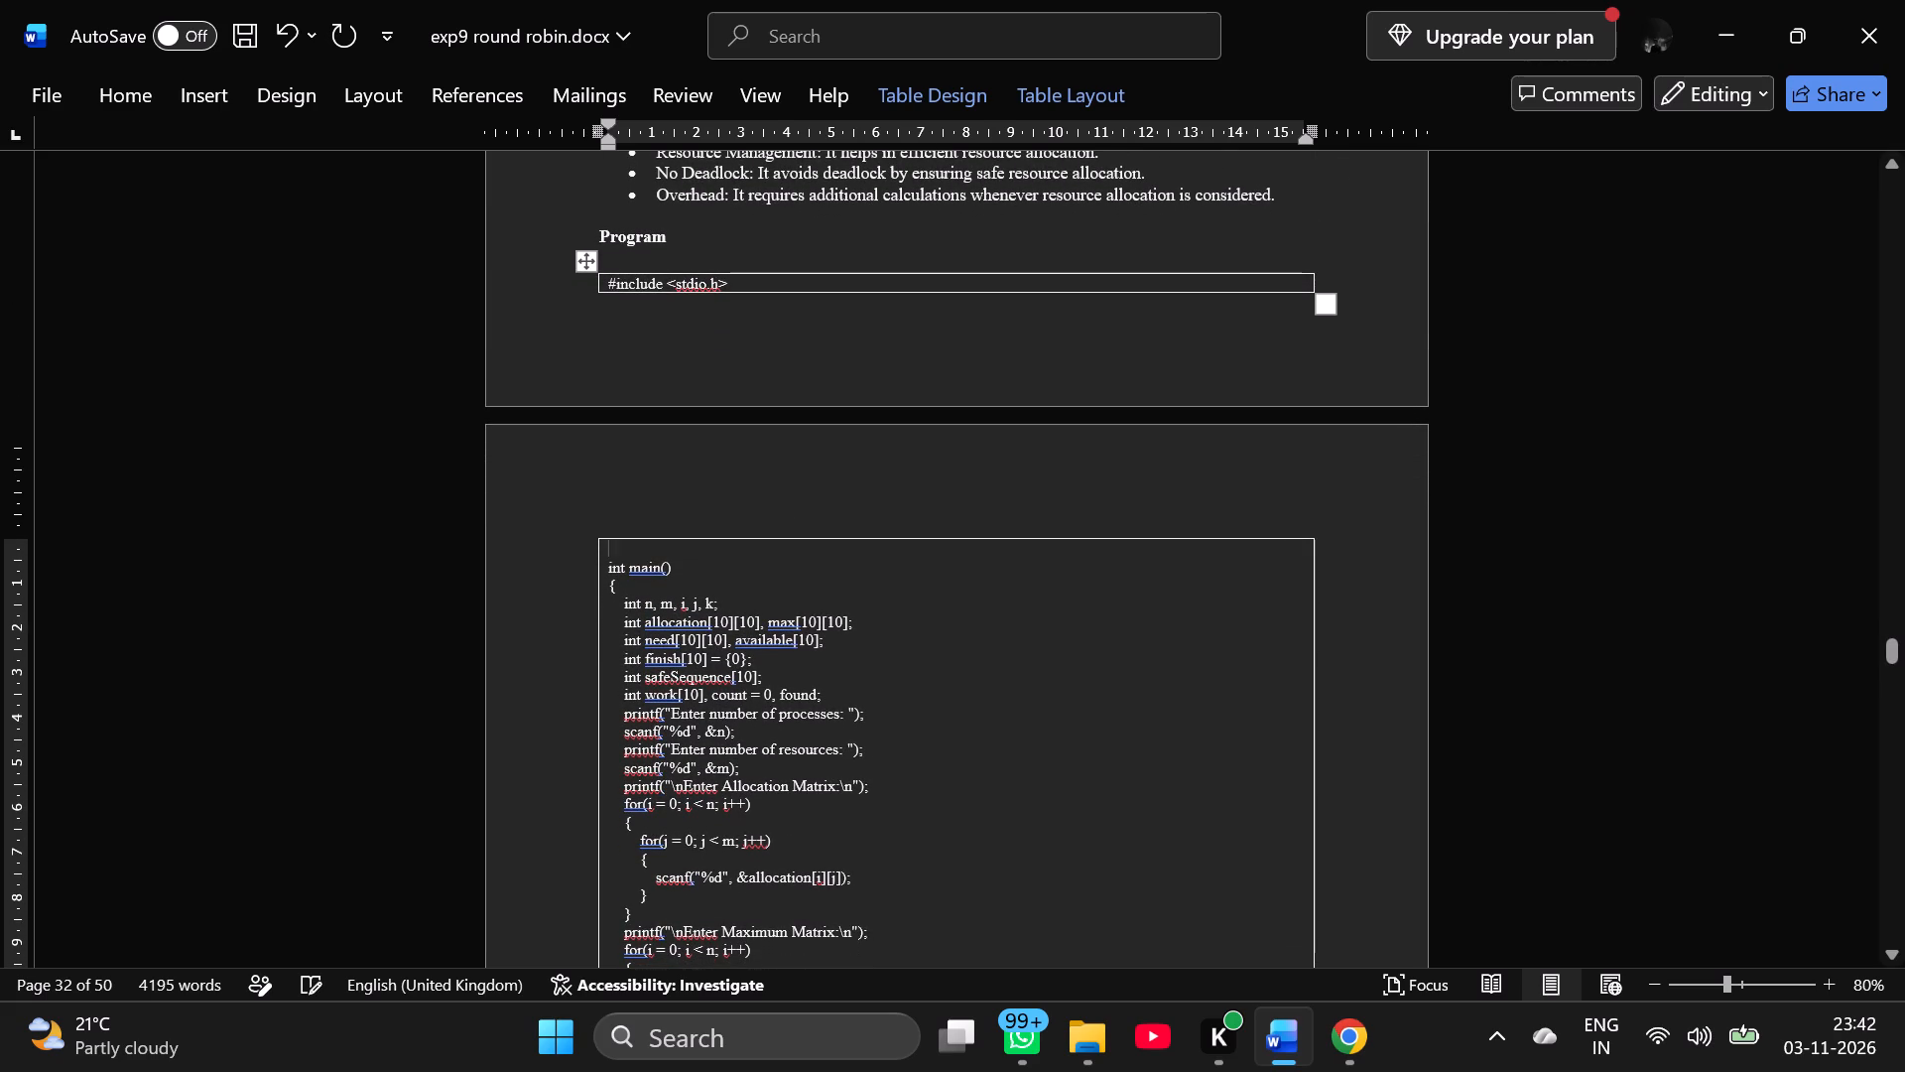
key("BackSpace")
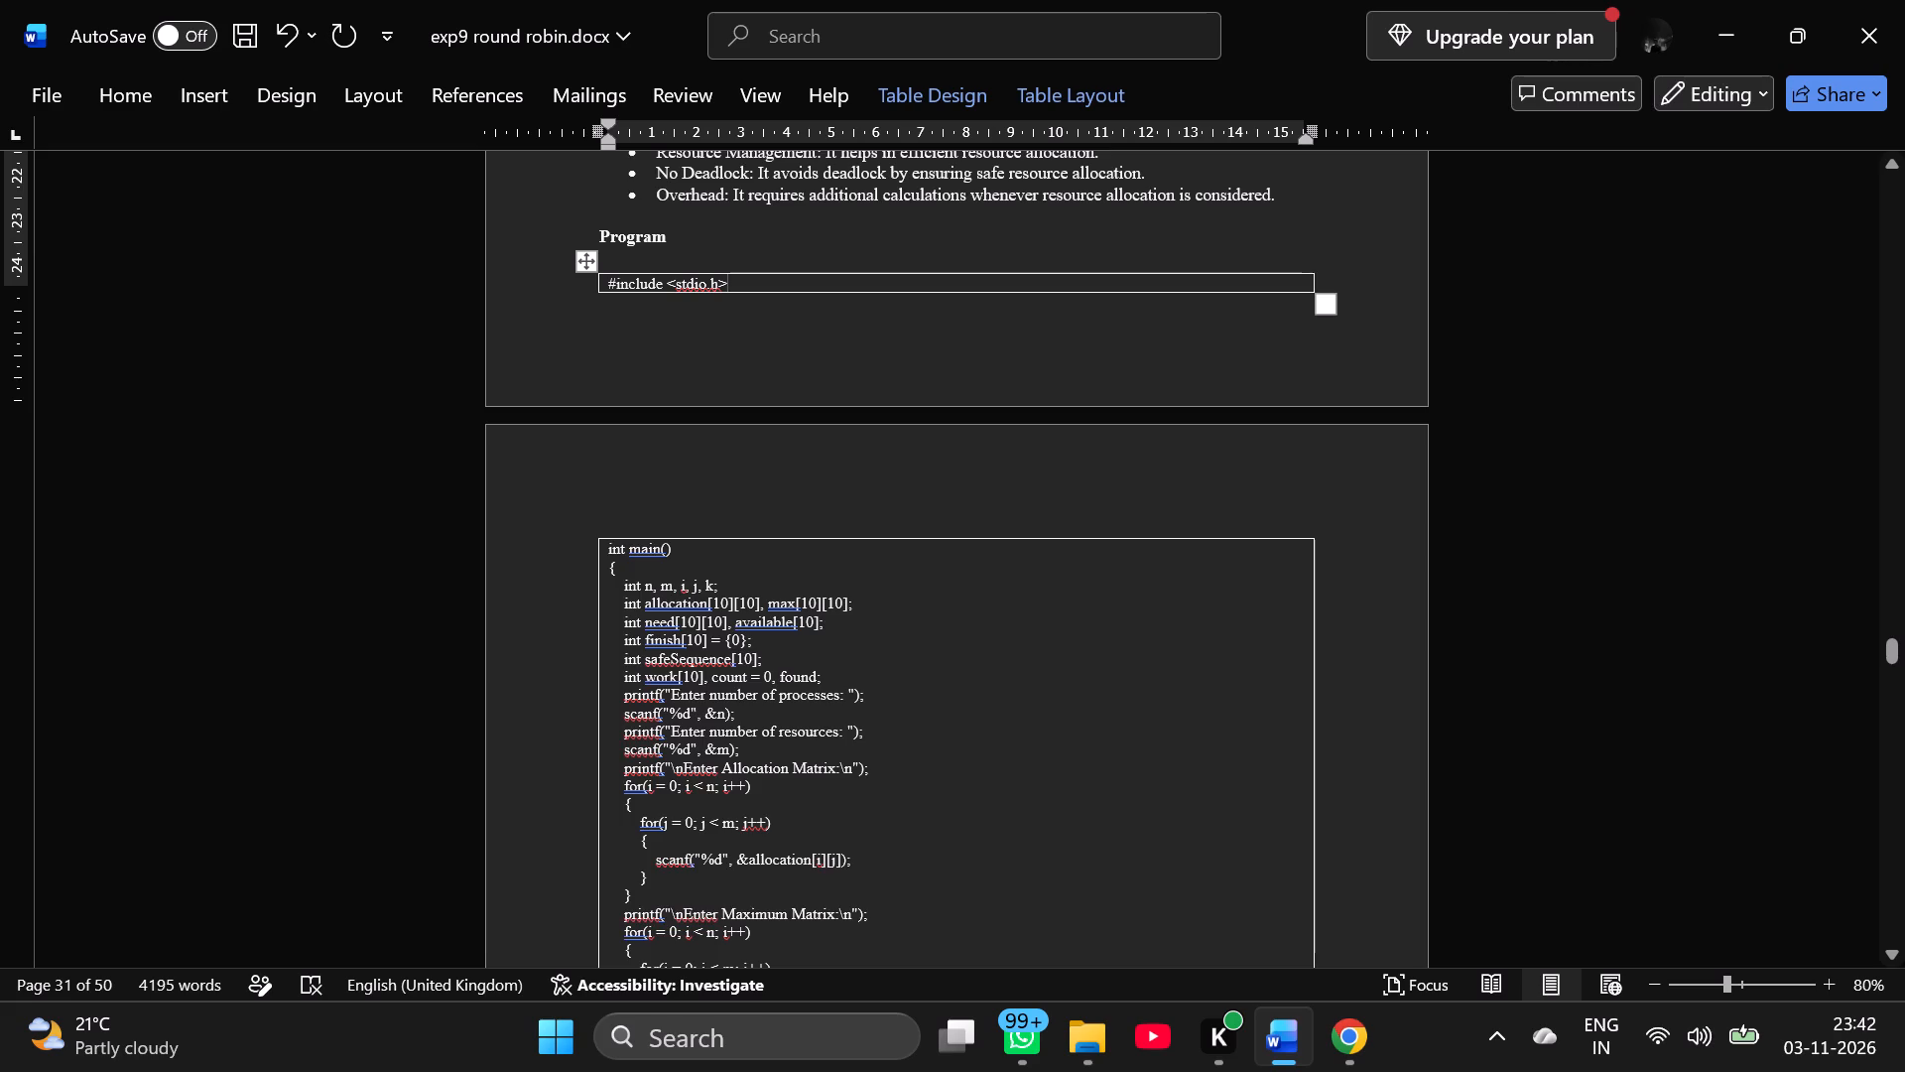
Remove the break before the Output heading so it sits directly below the end of the program table.
scroll(870, 782, "down", 7)
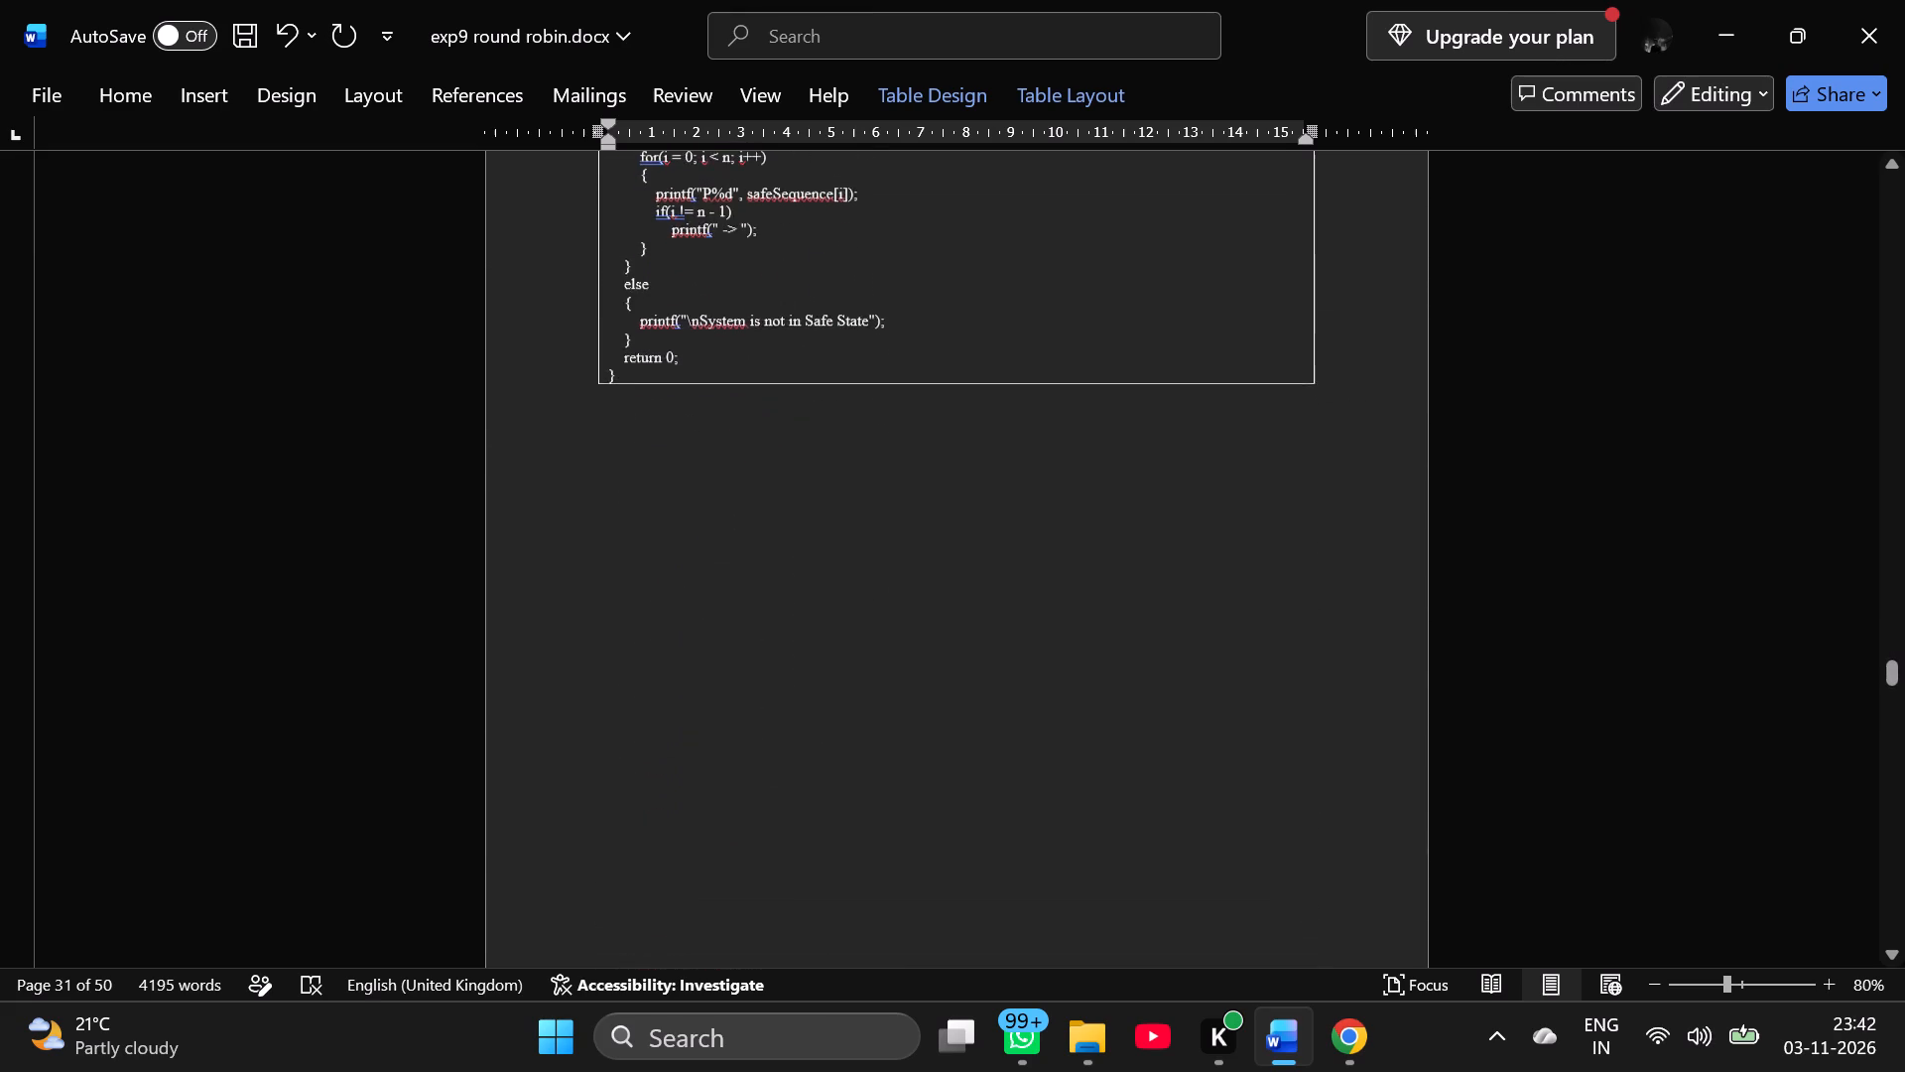
scroll(870, 782, "down", 2)
left_click(571, 821)
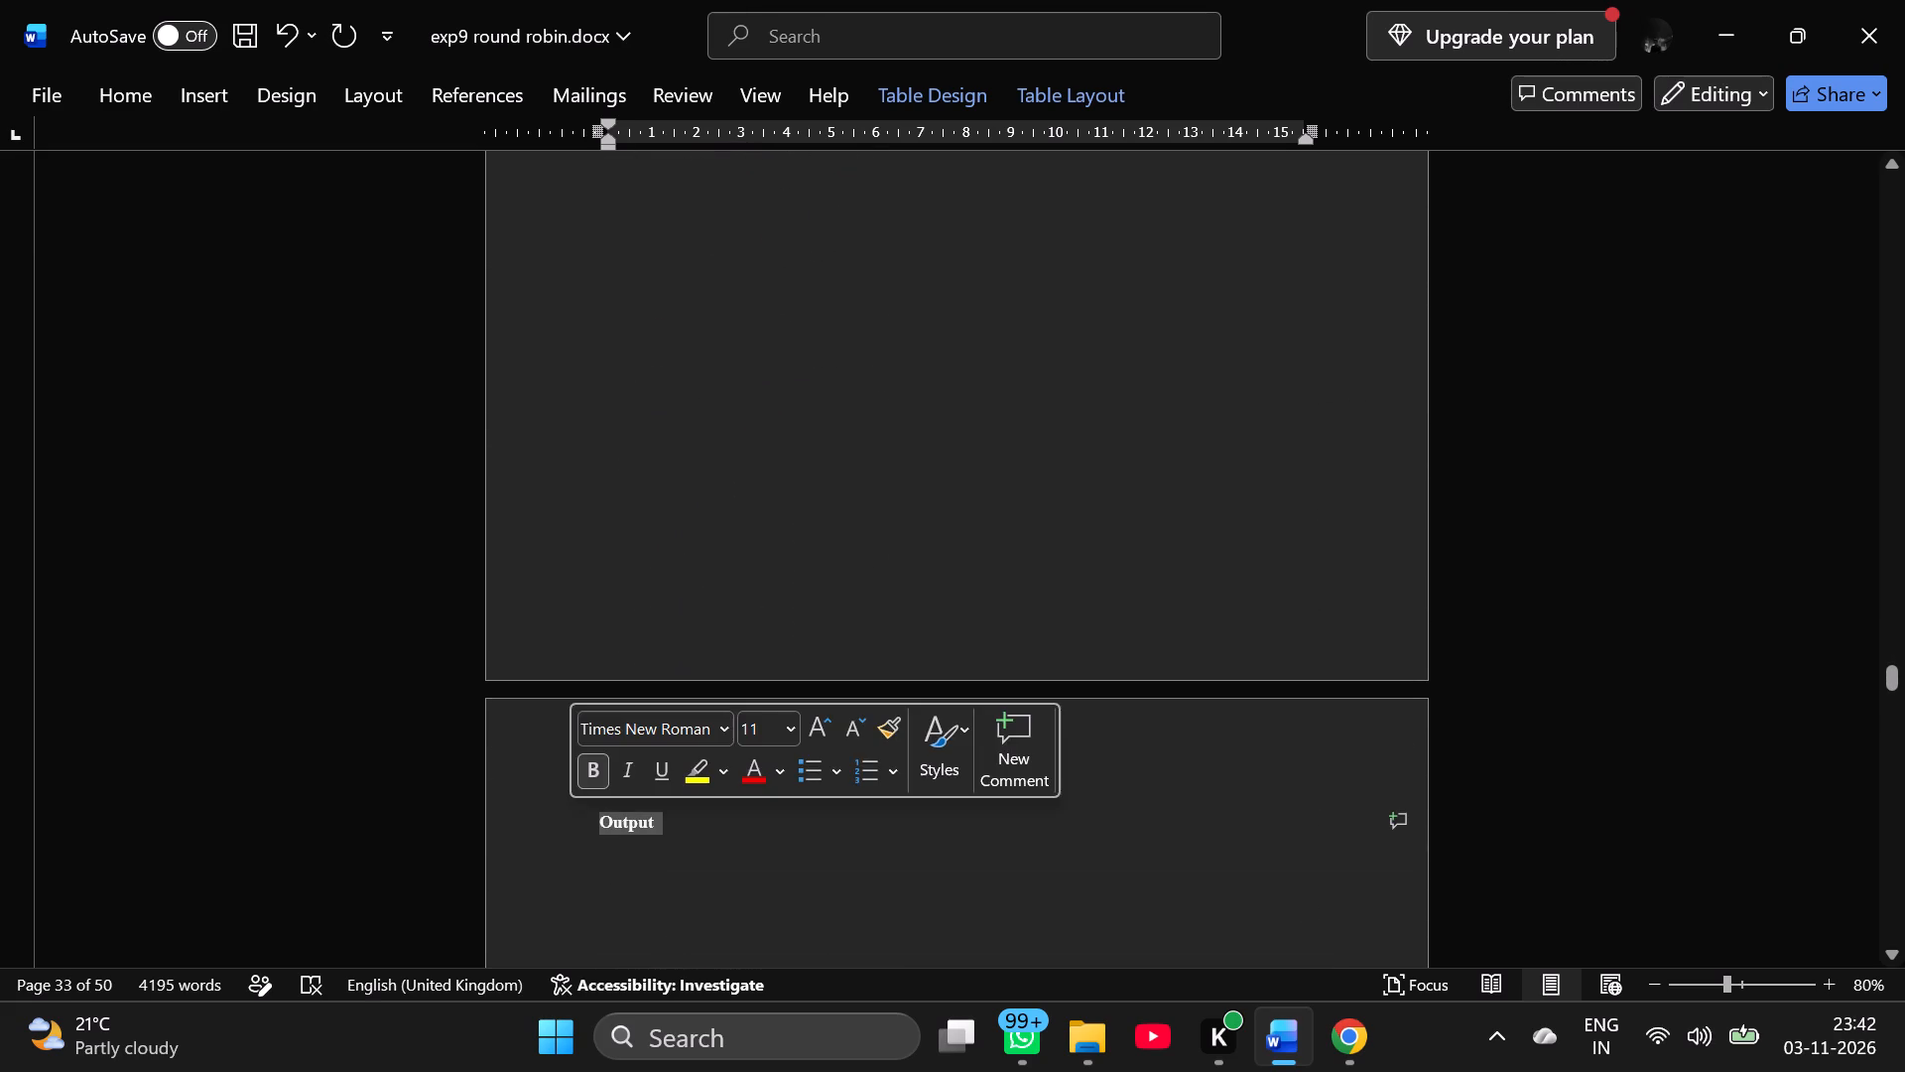
left_click(583, 819)
key("BackSpace")
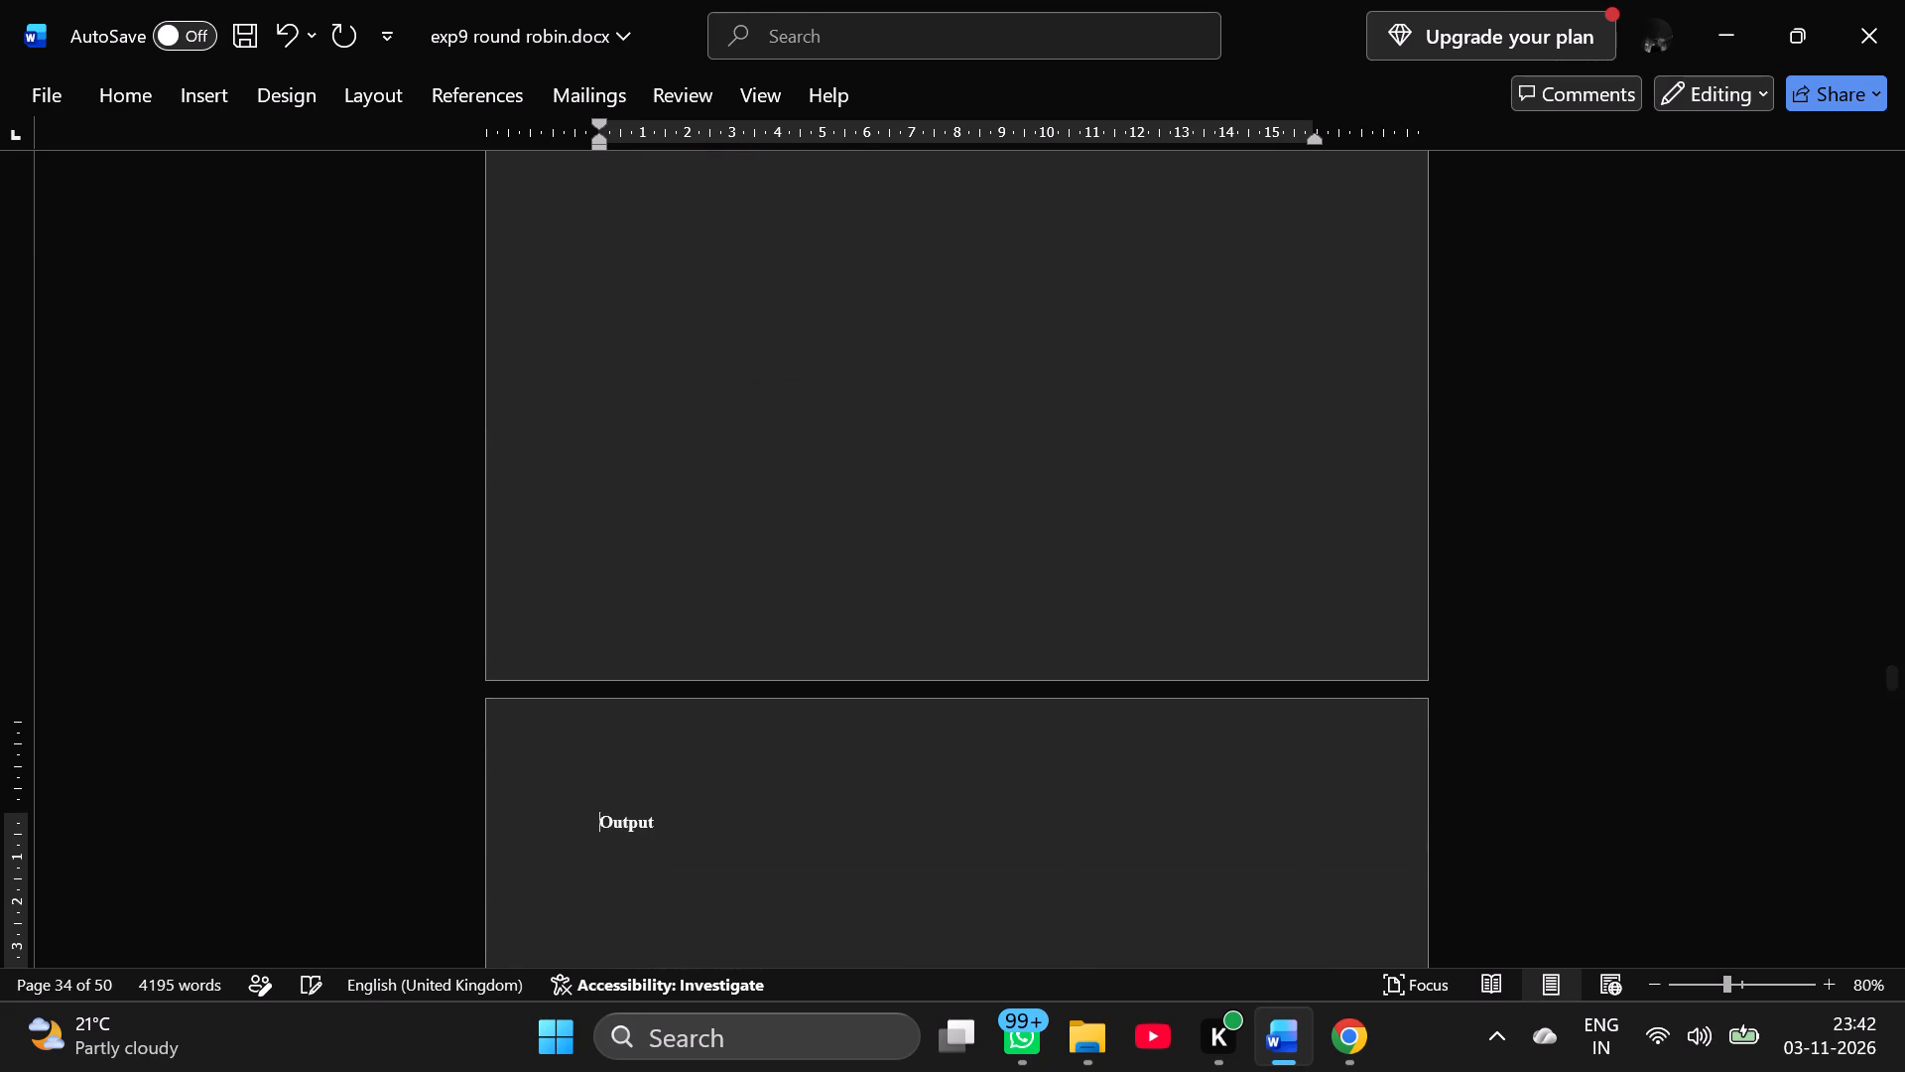
key("BackSpace")
scroll(590, 817, "up", 1)
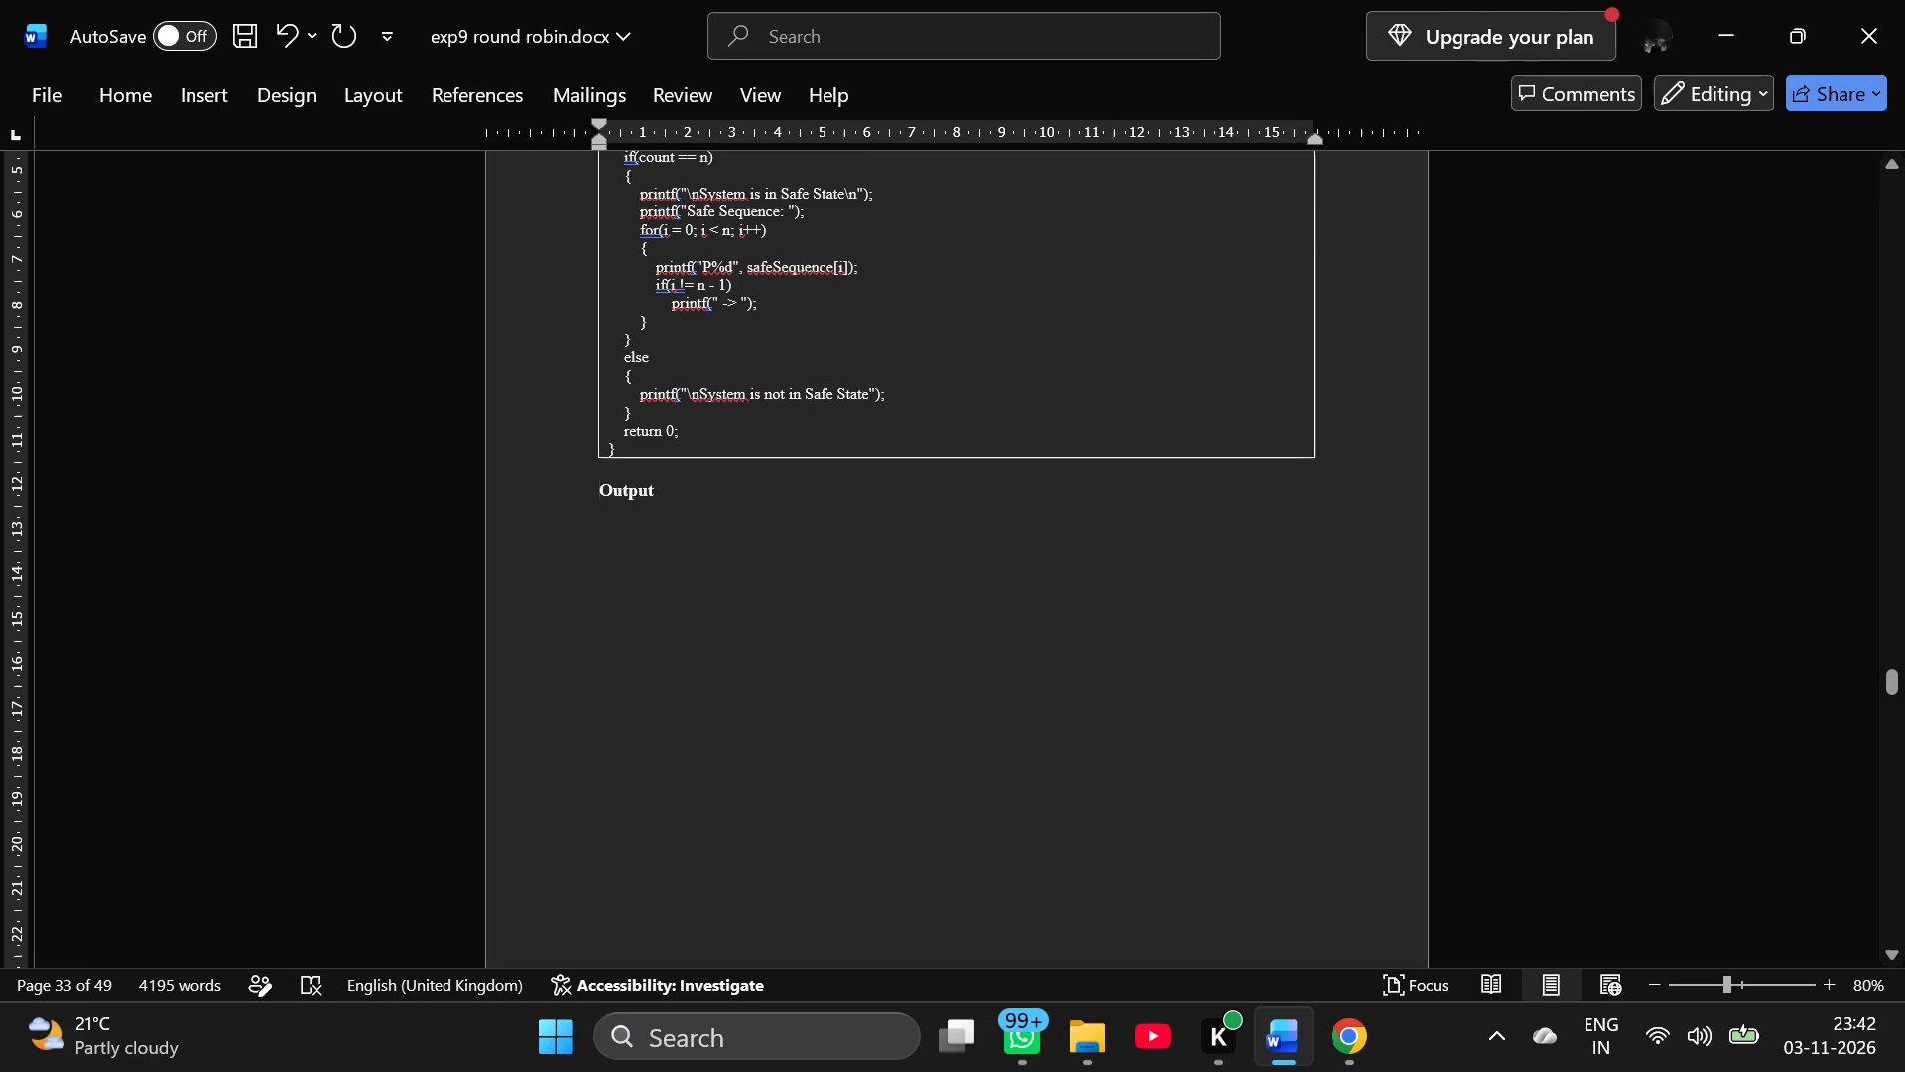
Switch to the Programiz C compiler in Chrome, replace its code with the copied Banker's Algorithm program, and run it.
left_click(1337, 1010)
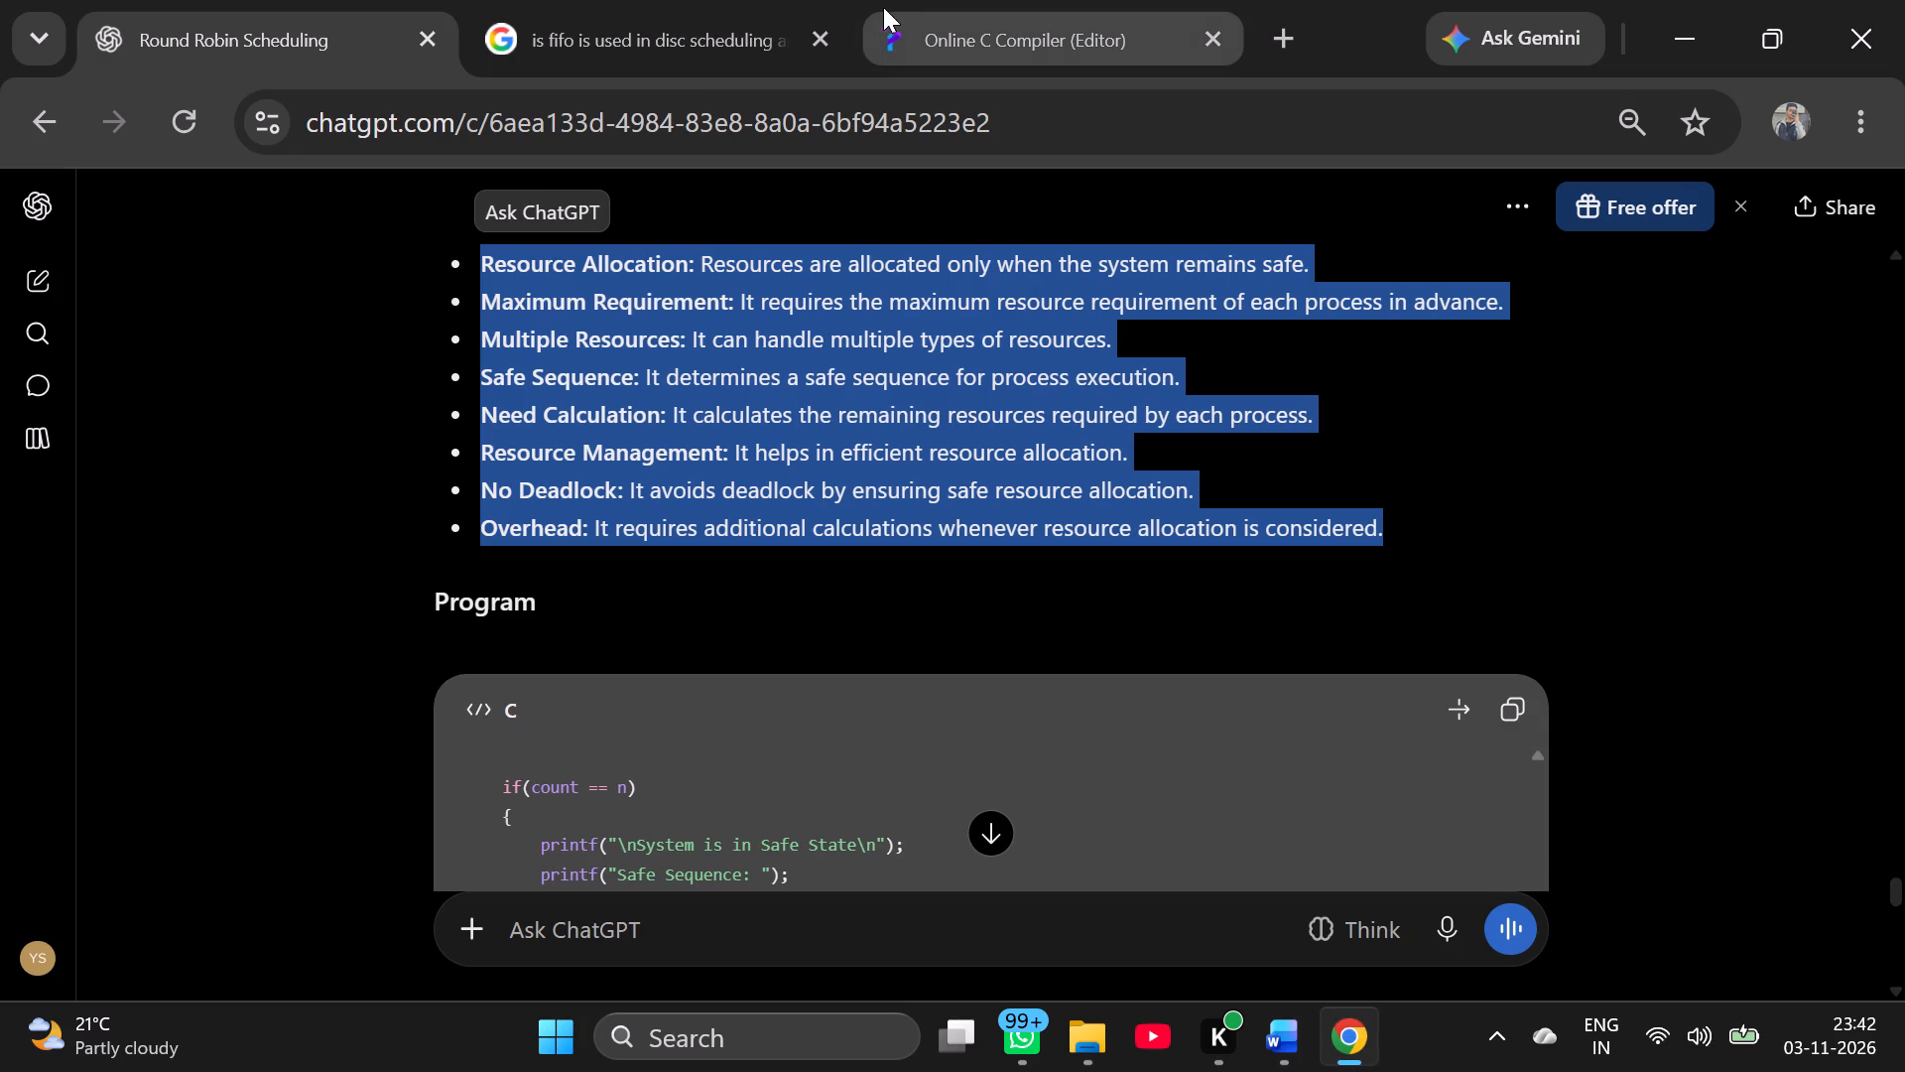
left_click(900, 9)
left_click(816, 631)
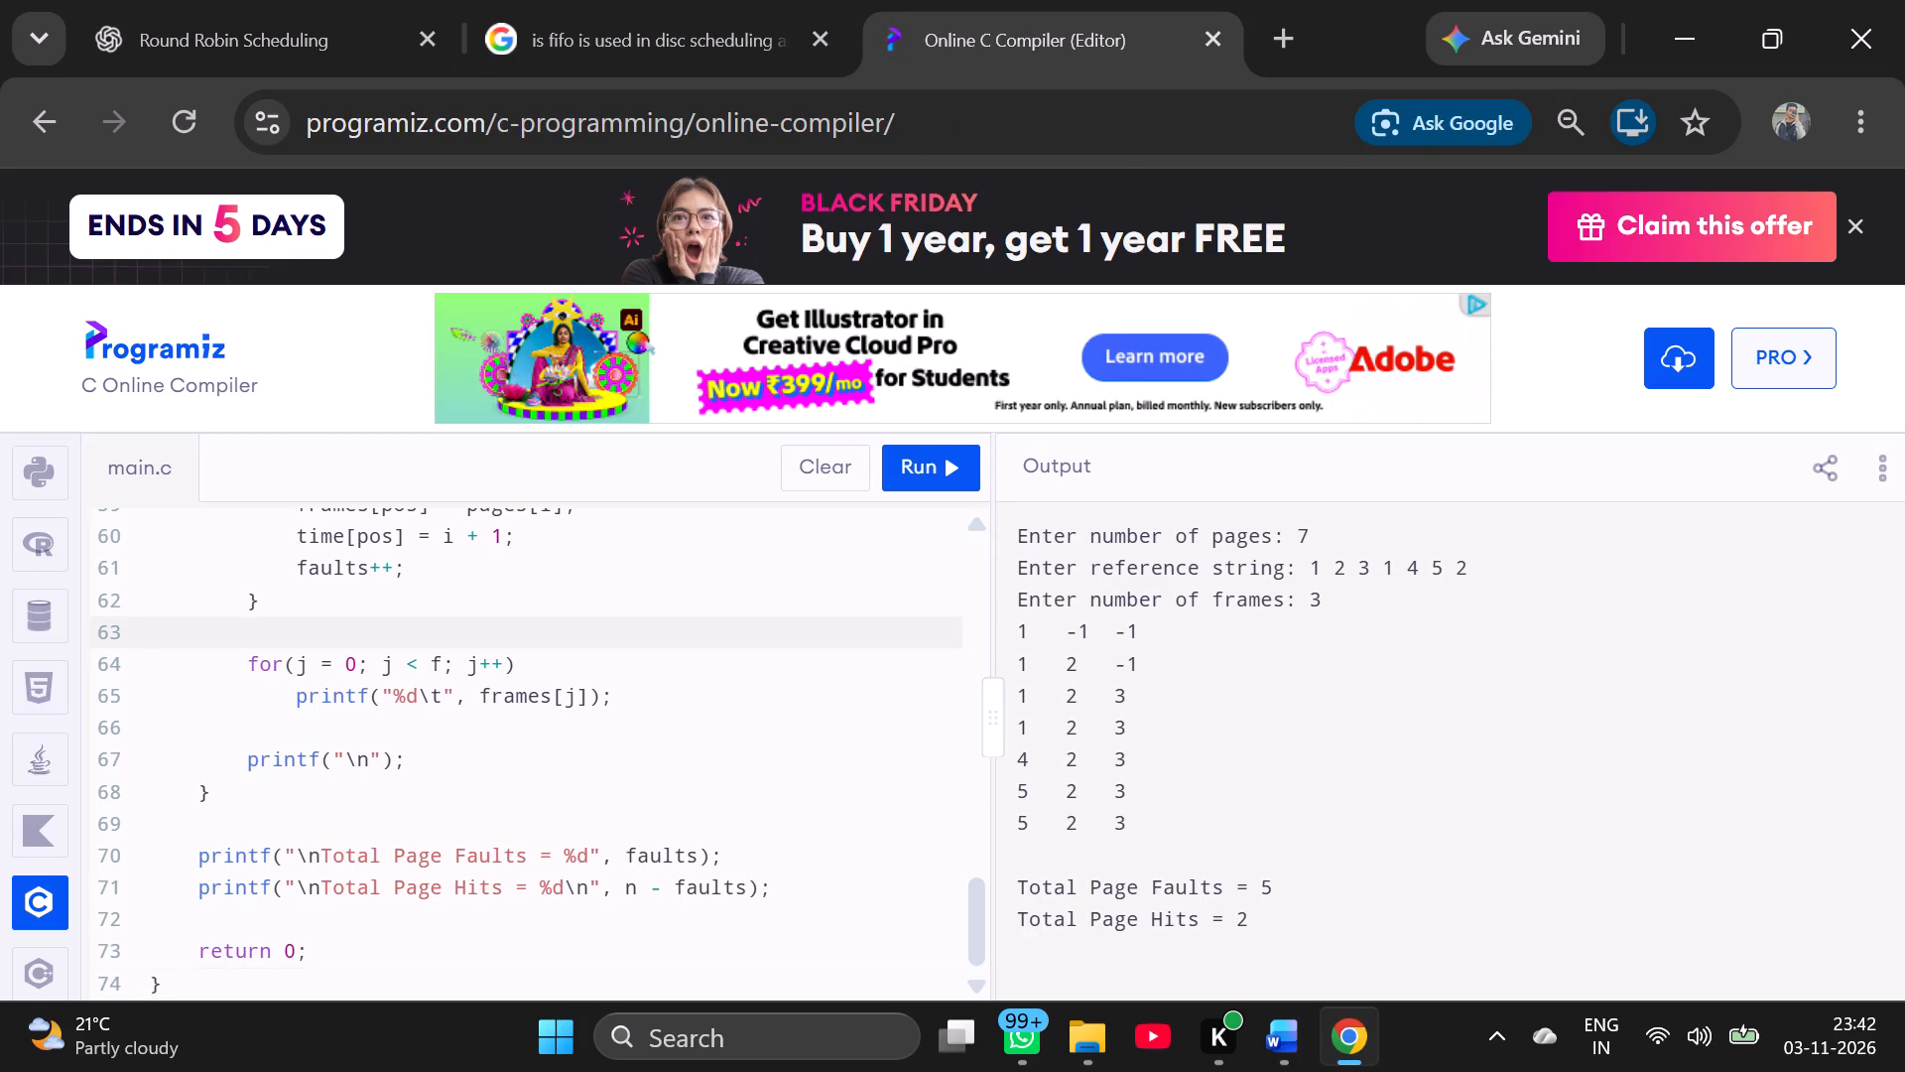
key("ctrl+a")
key("ctrl+v")
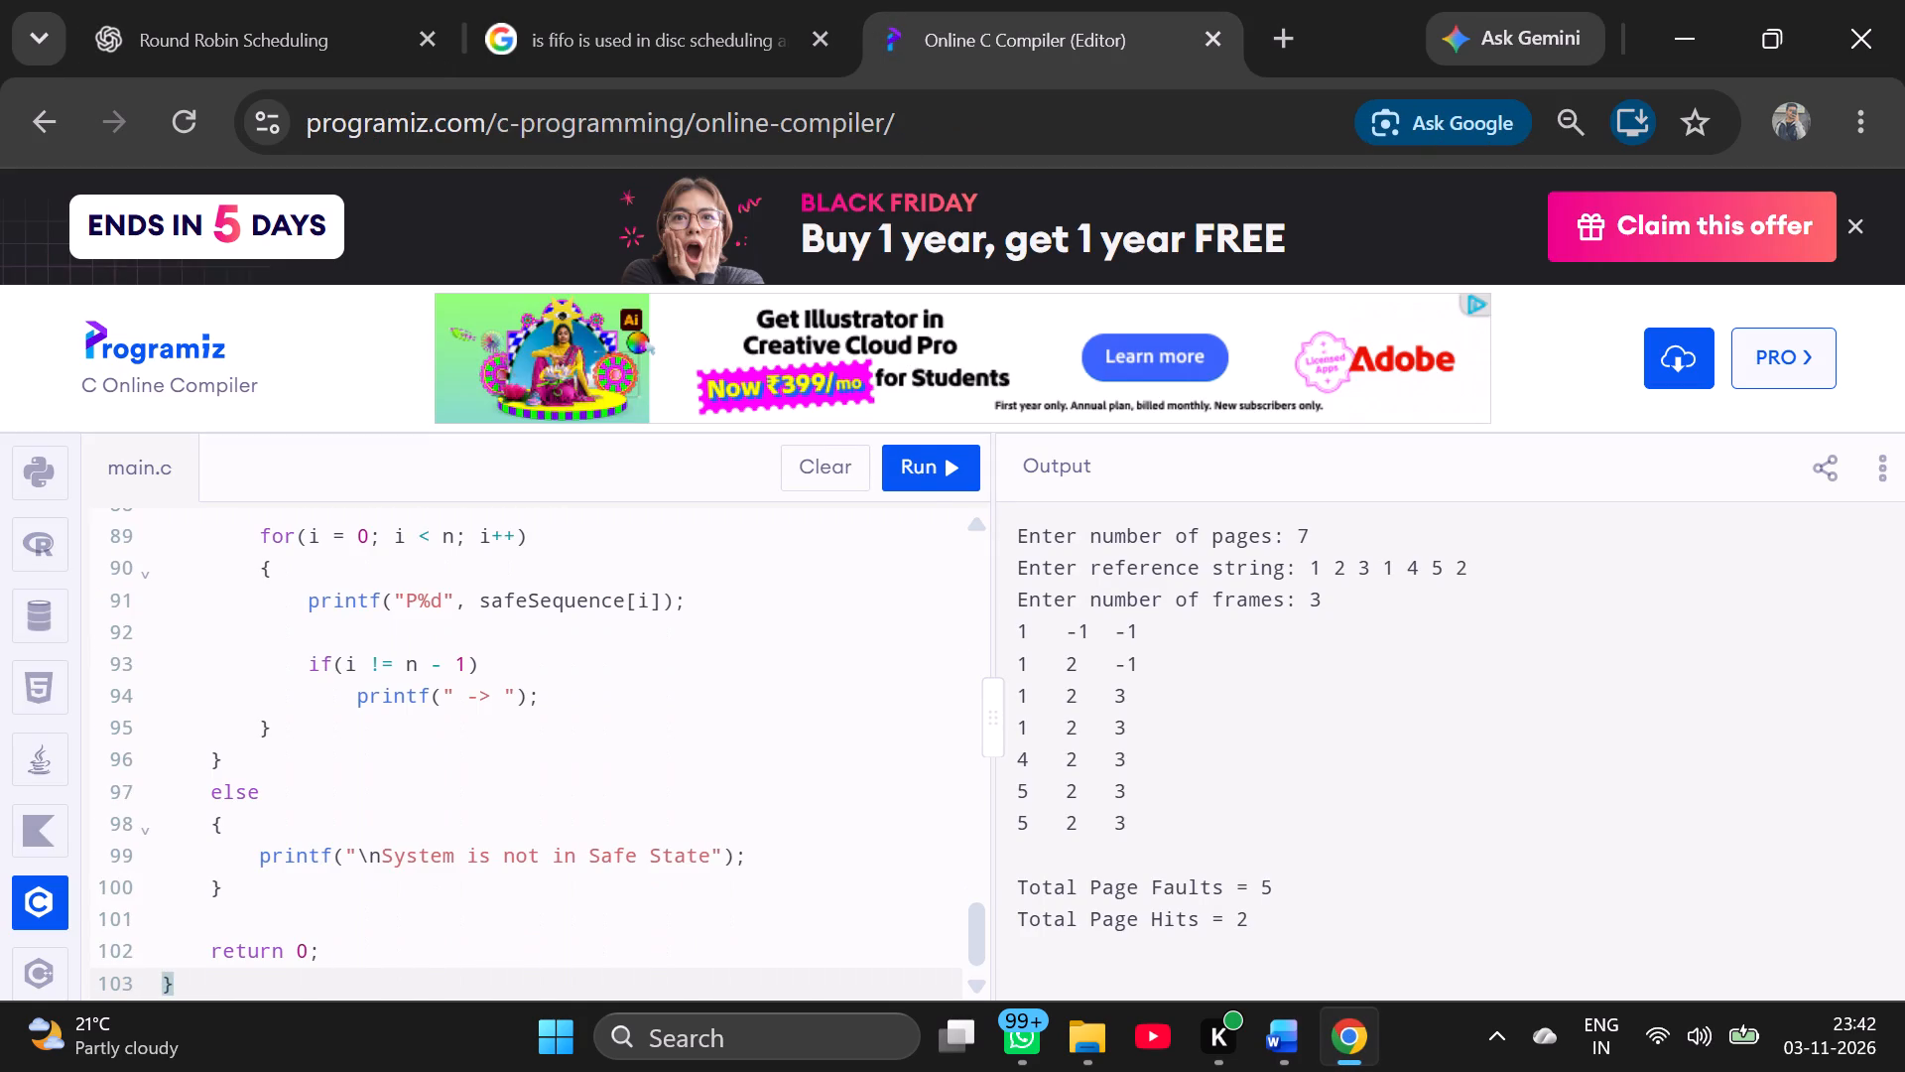
left_click(938, 483)
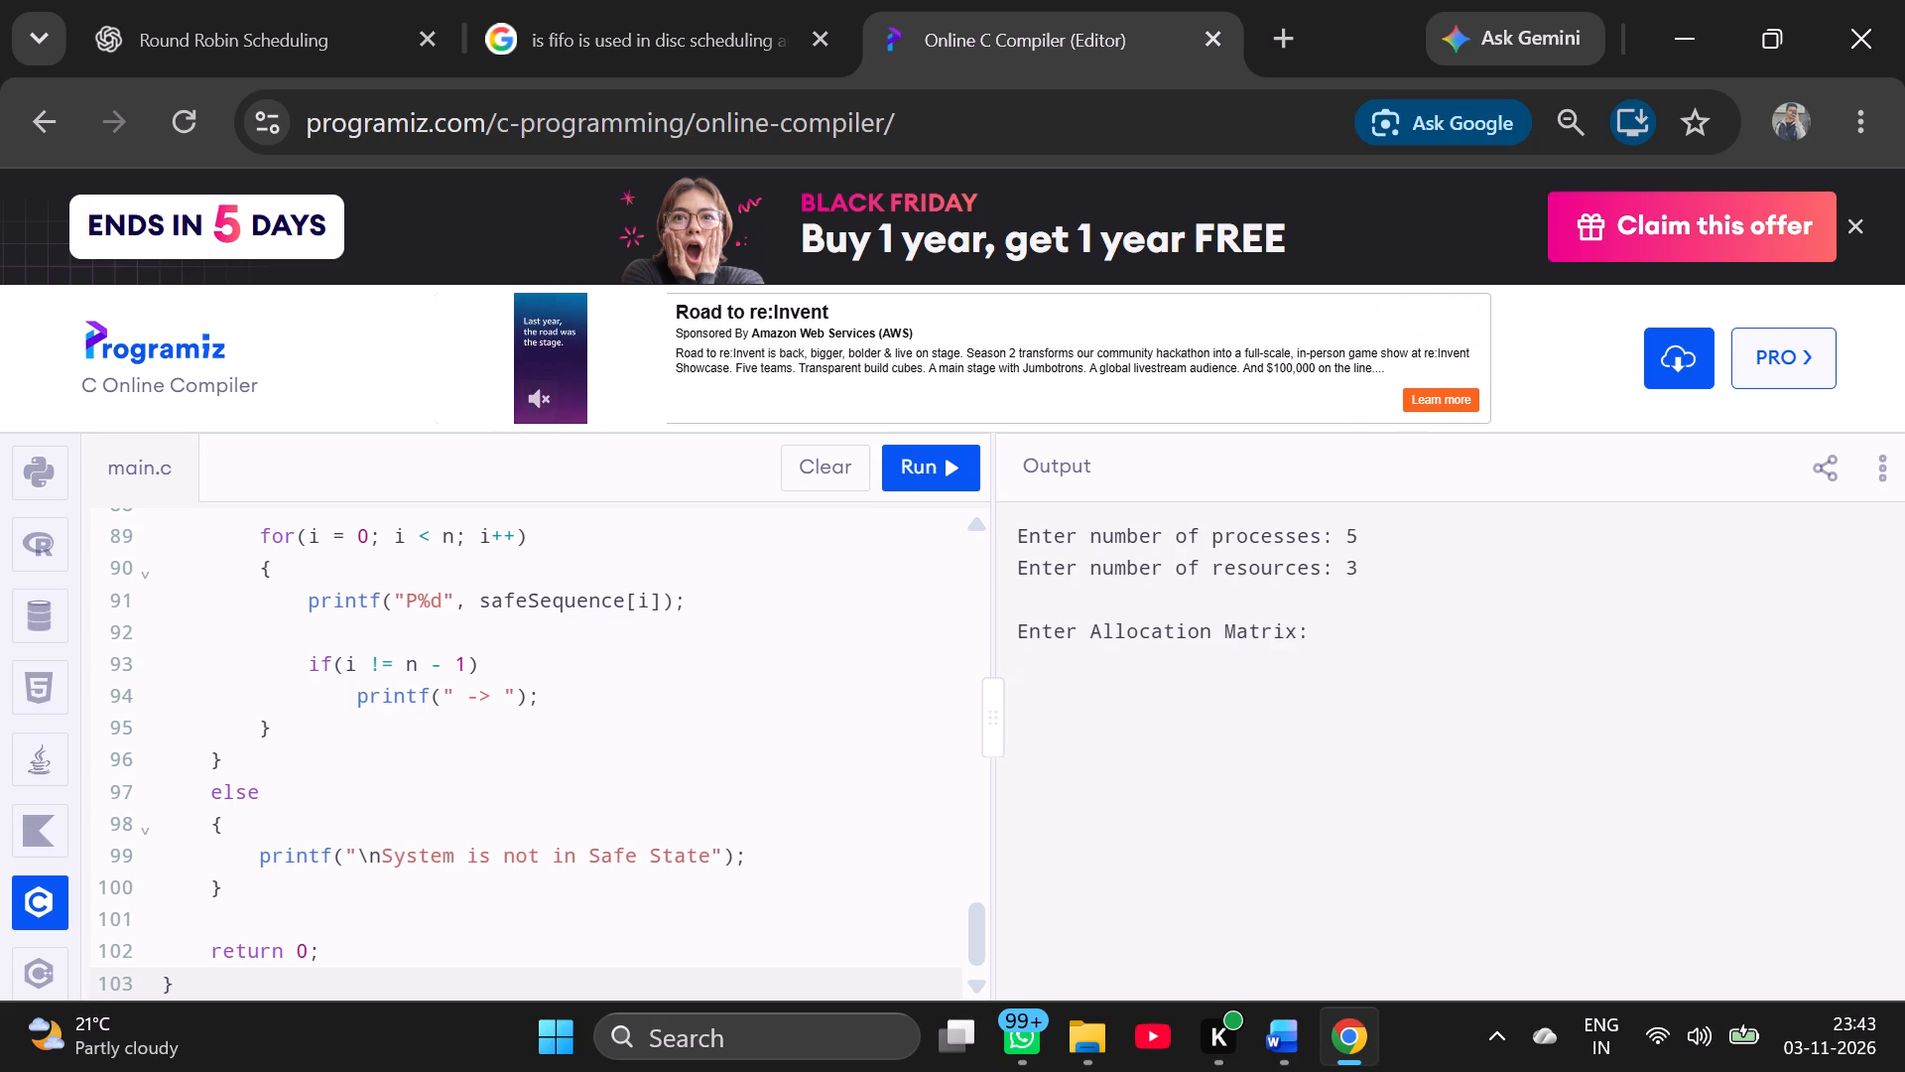
Enter the Allocation Matrix rows 0 1 0, 2 0 0, 3 0 2, 2 1 1 and 0 0 2 in the running program.
type("0 1 0")
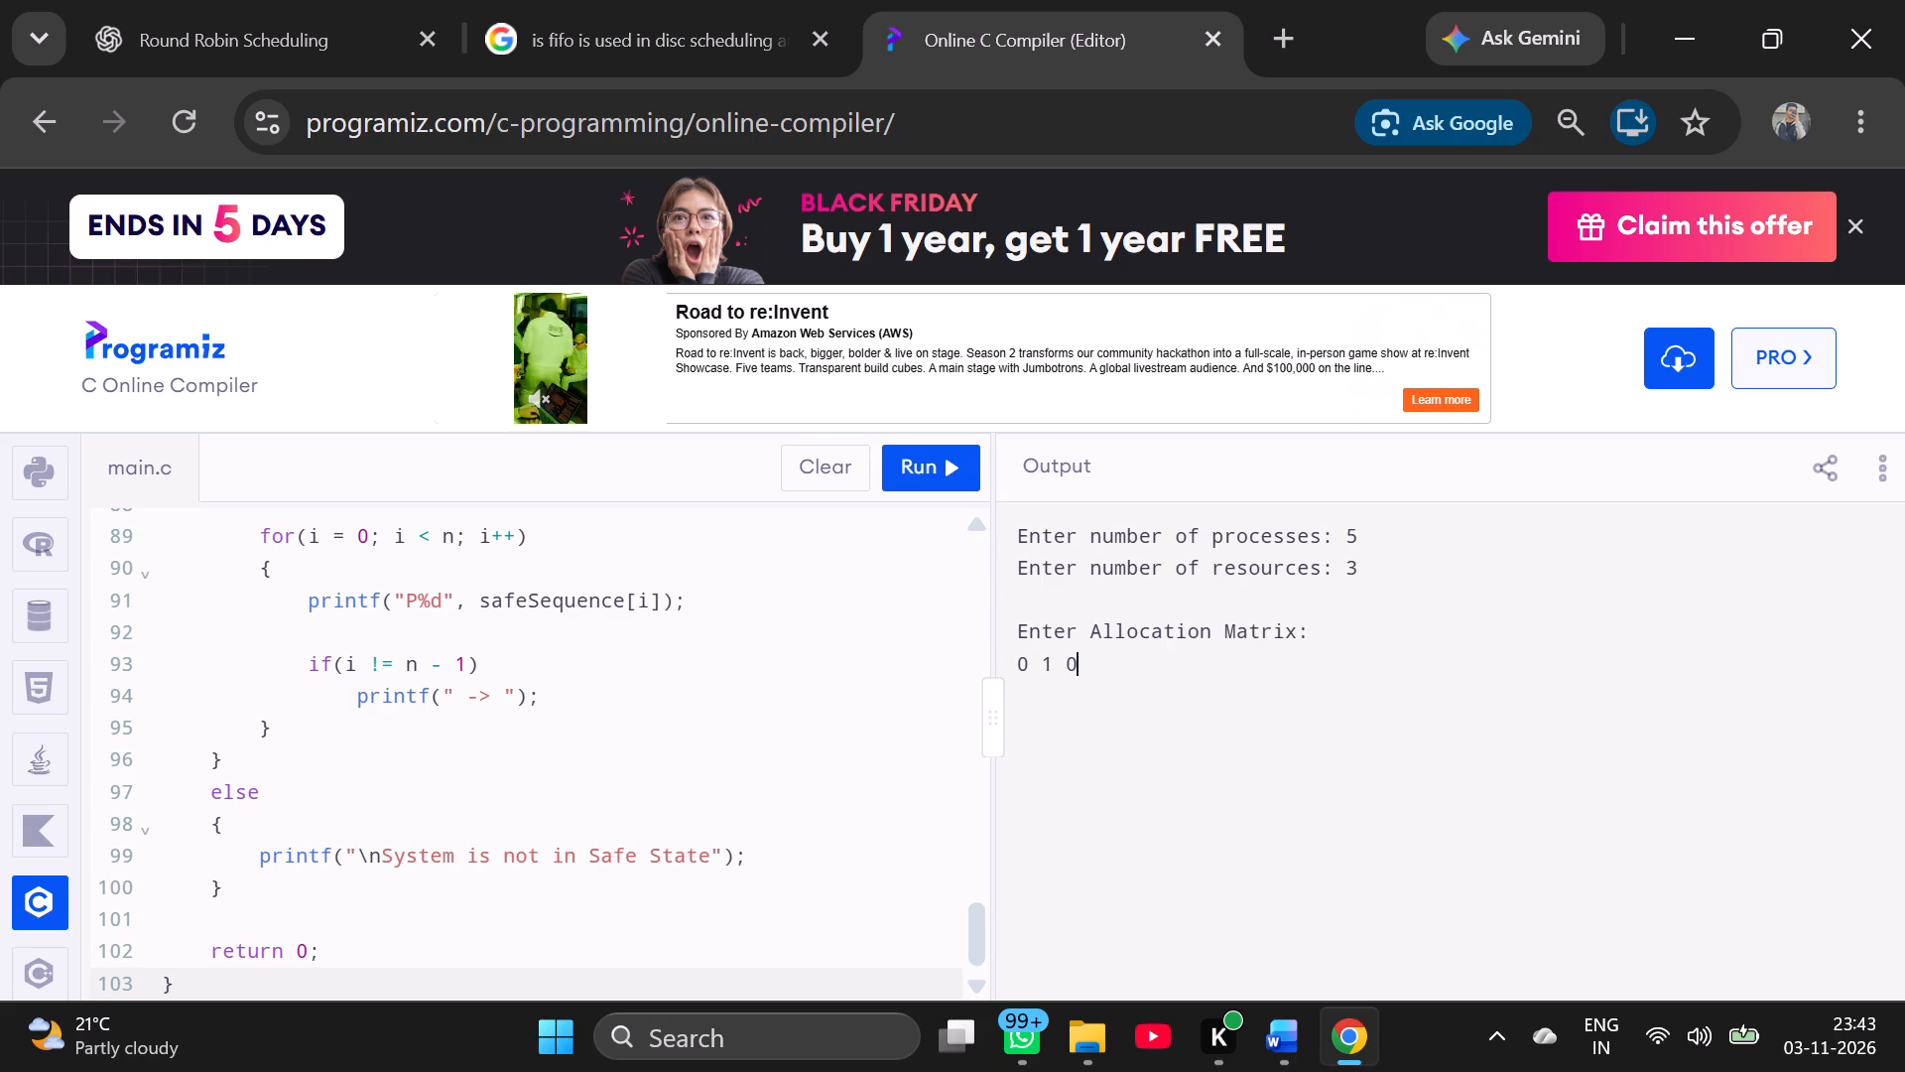
key("Return")
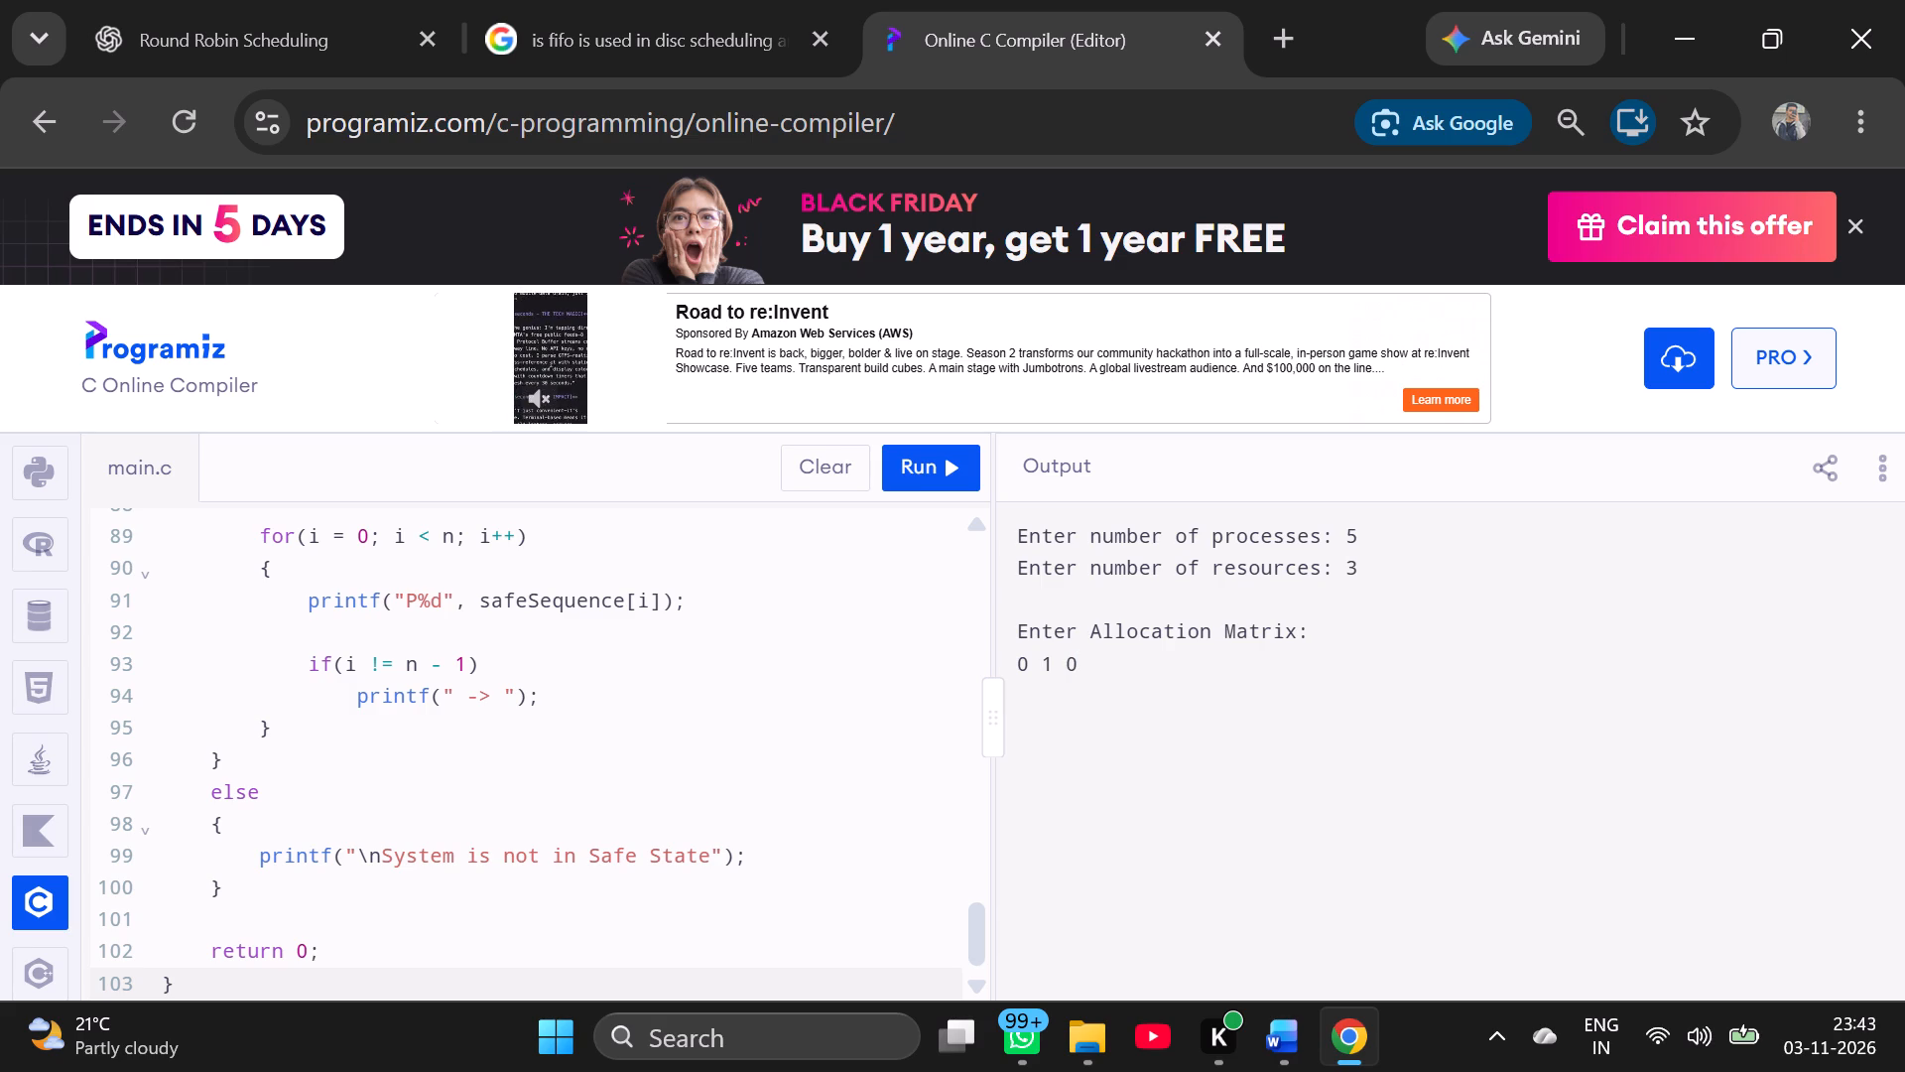
type("2")
key("space")
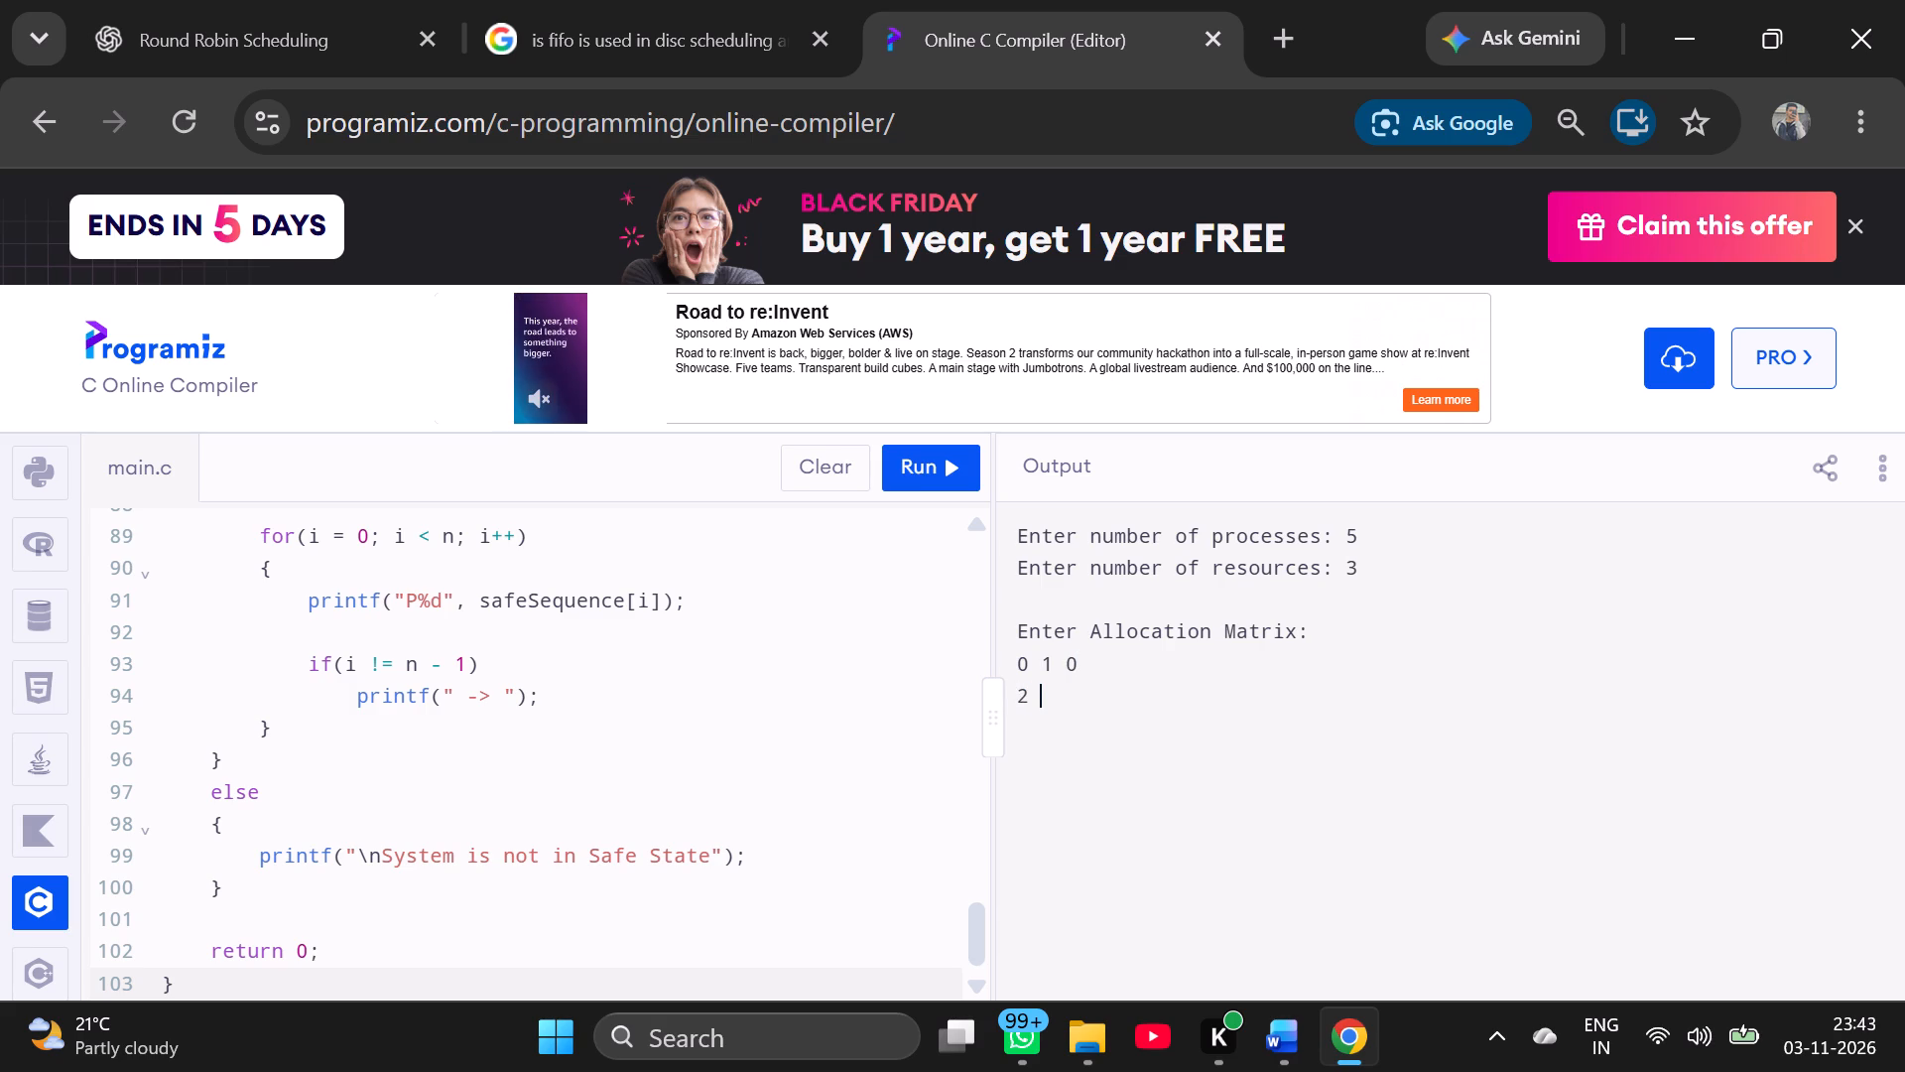
type("0 0")
key("Return")
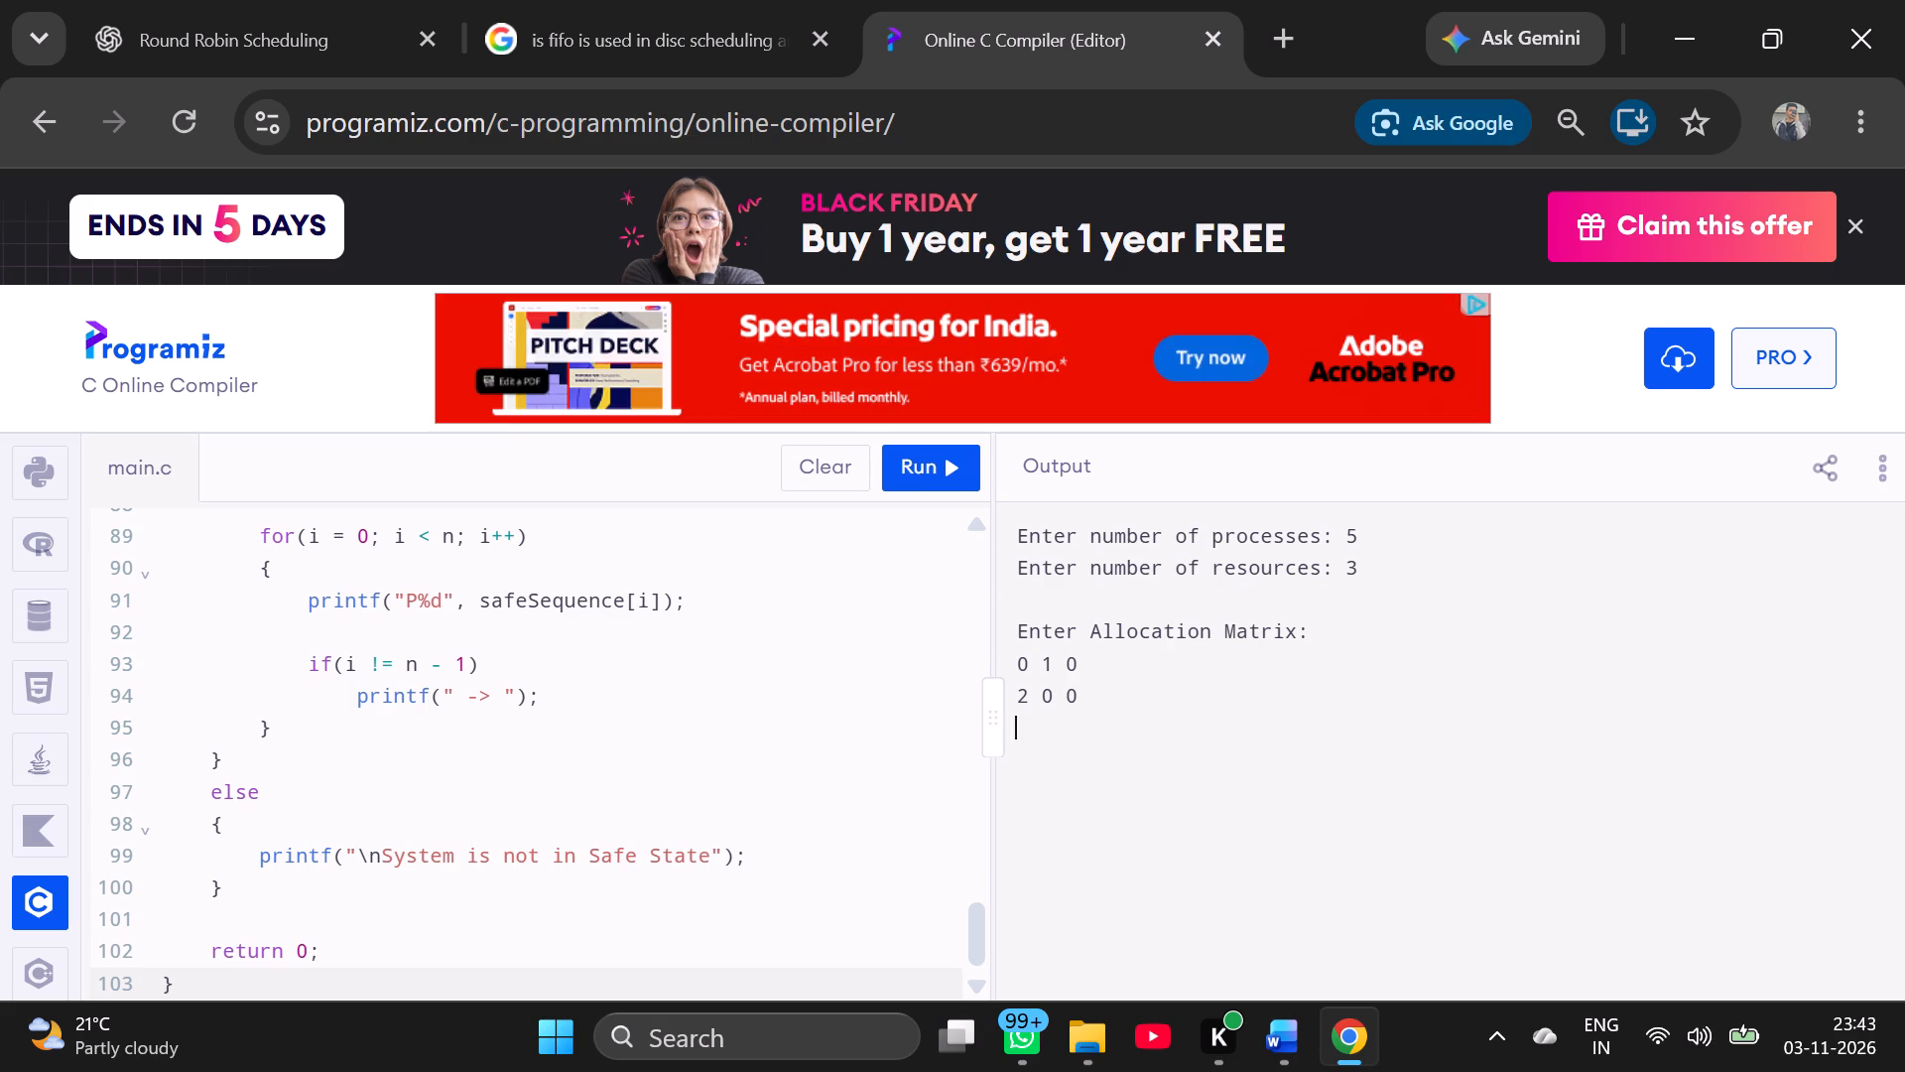
type("3 0")
key("space")
key("2")
key("Return")
type("2")
key("space")
type("1 1")
key("Return")
type("0 0")
key("space")
key("2")
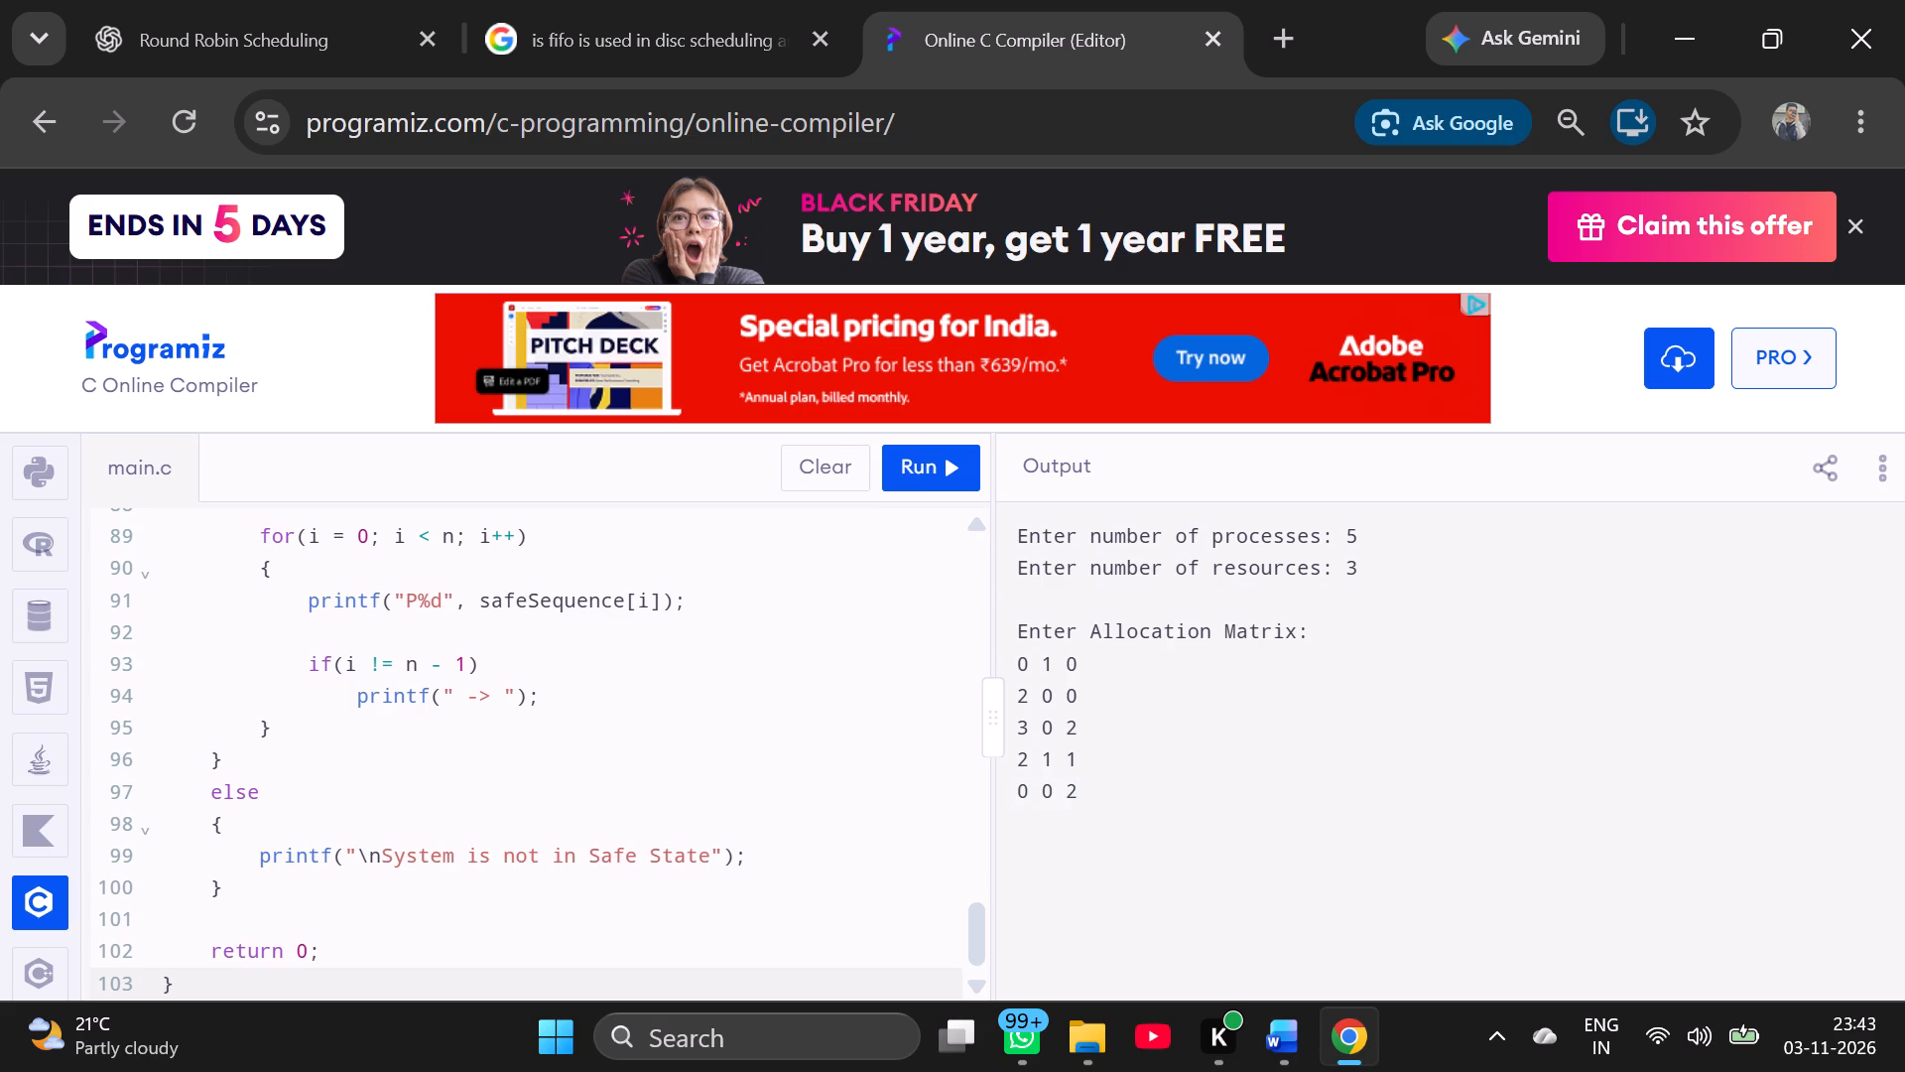
key("Return")
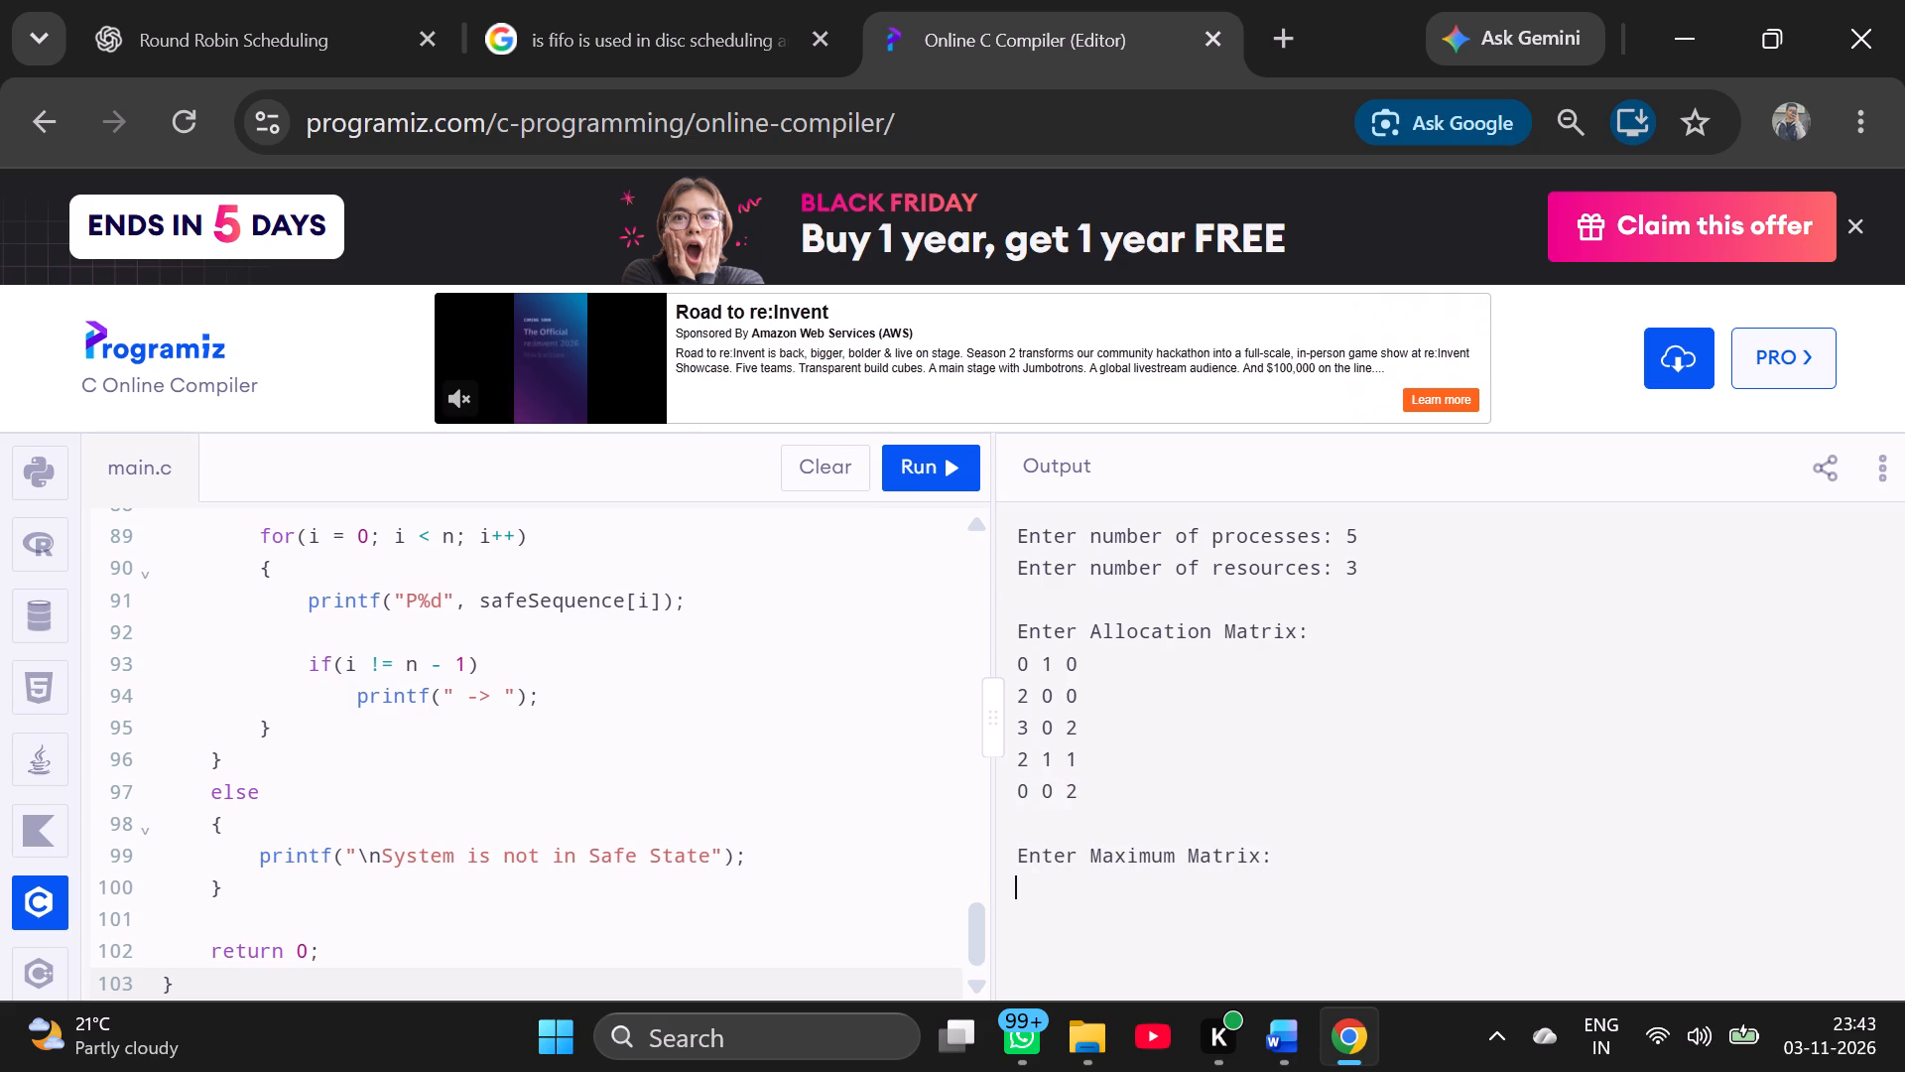
type("7")
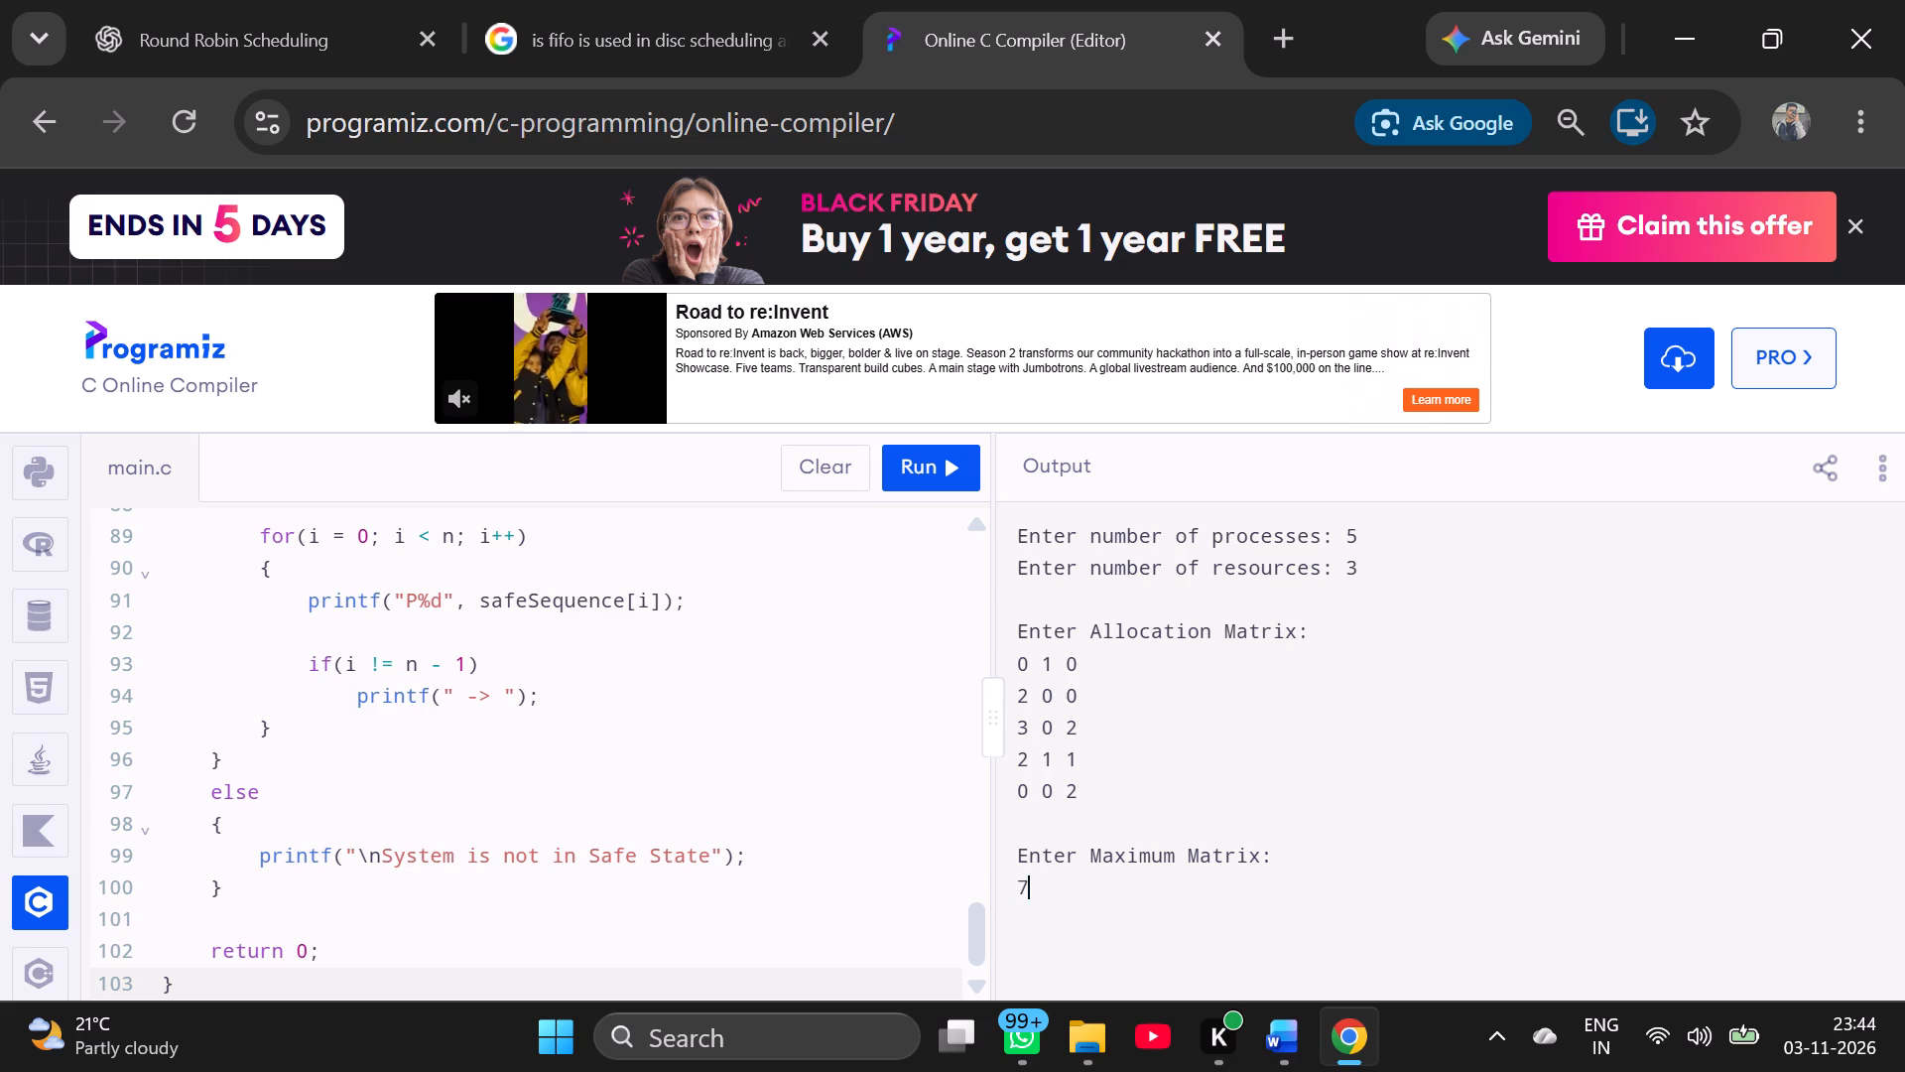
key("space")
type("5")
key("space")
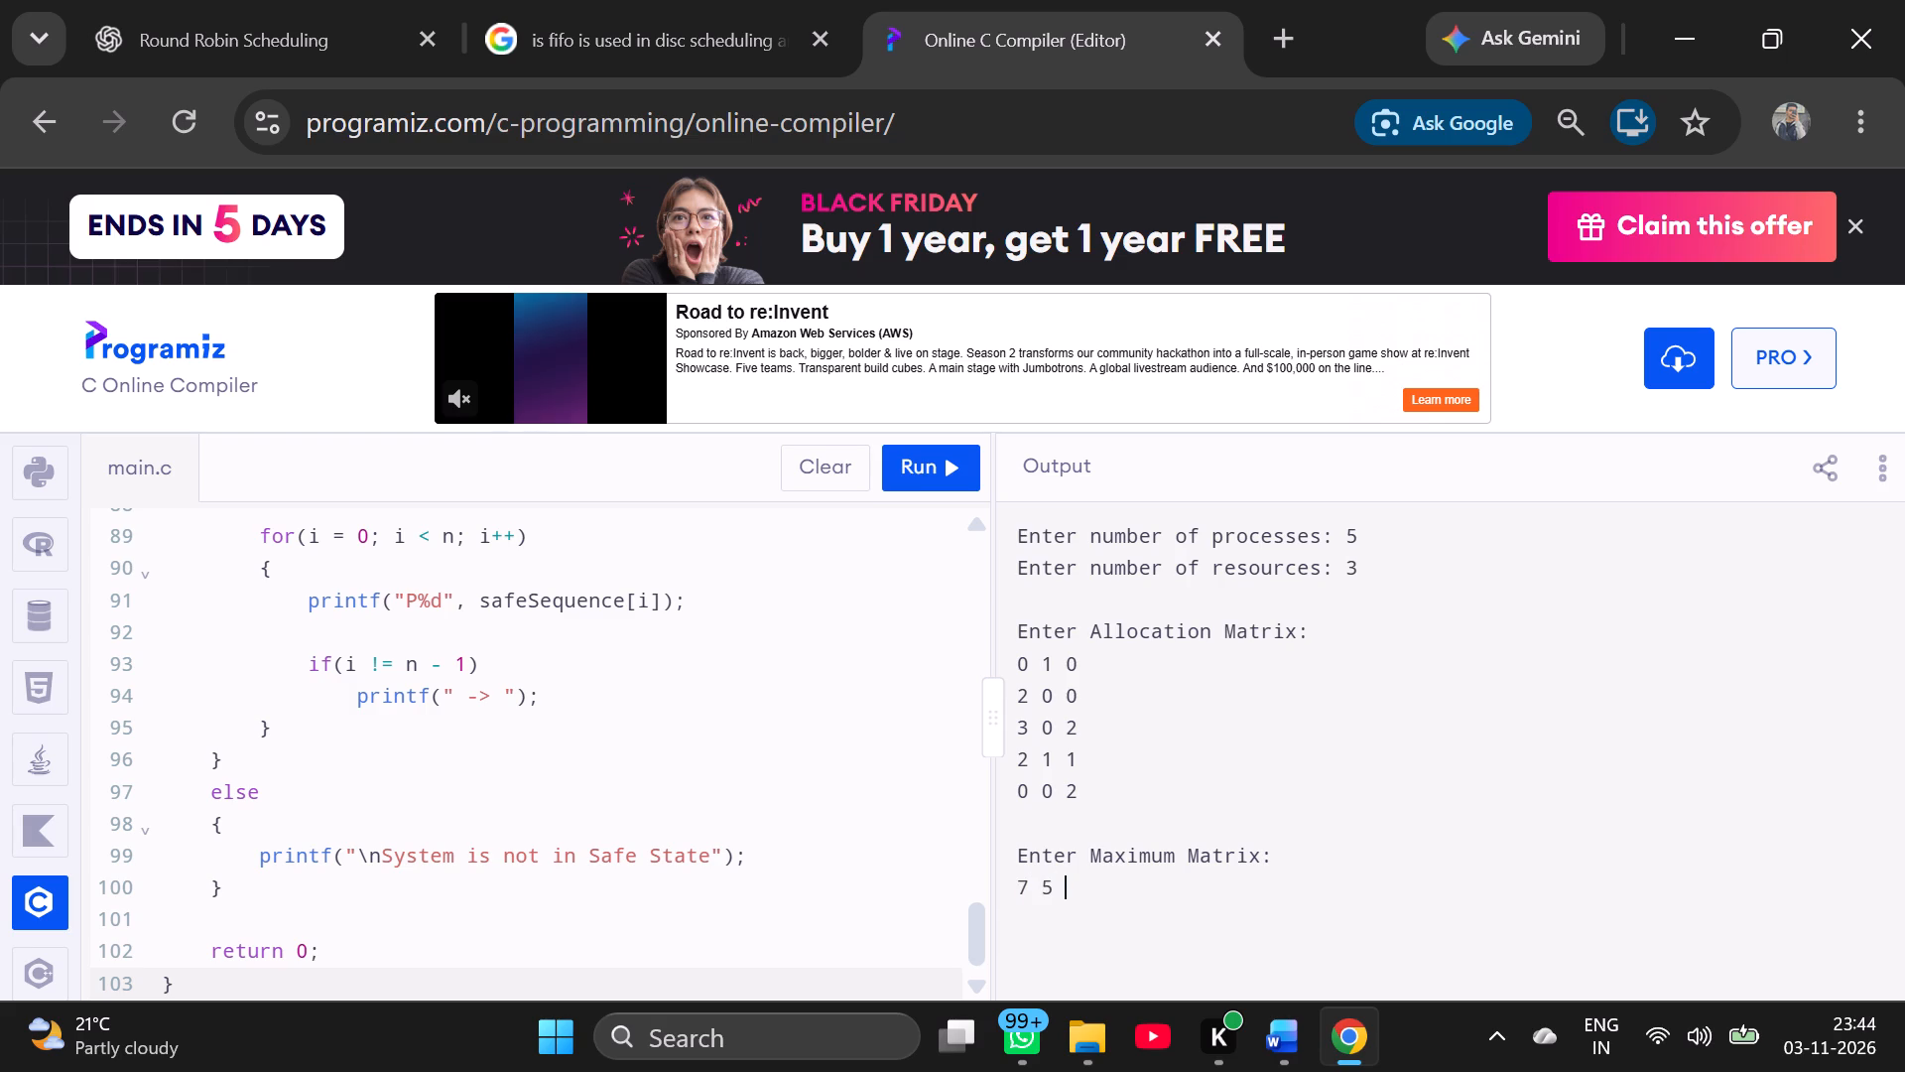
key("3")
key("Return")
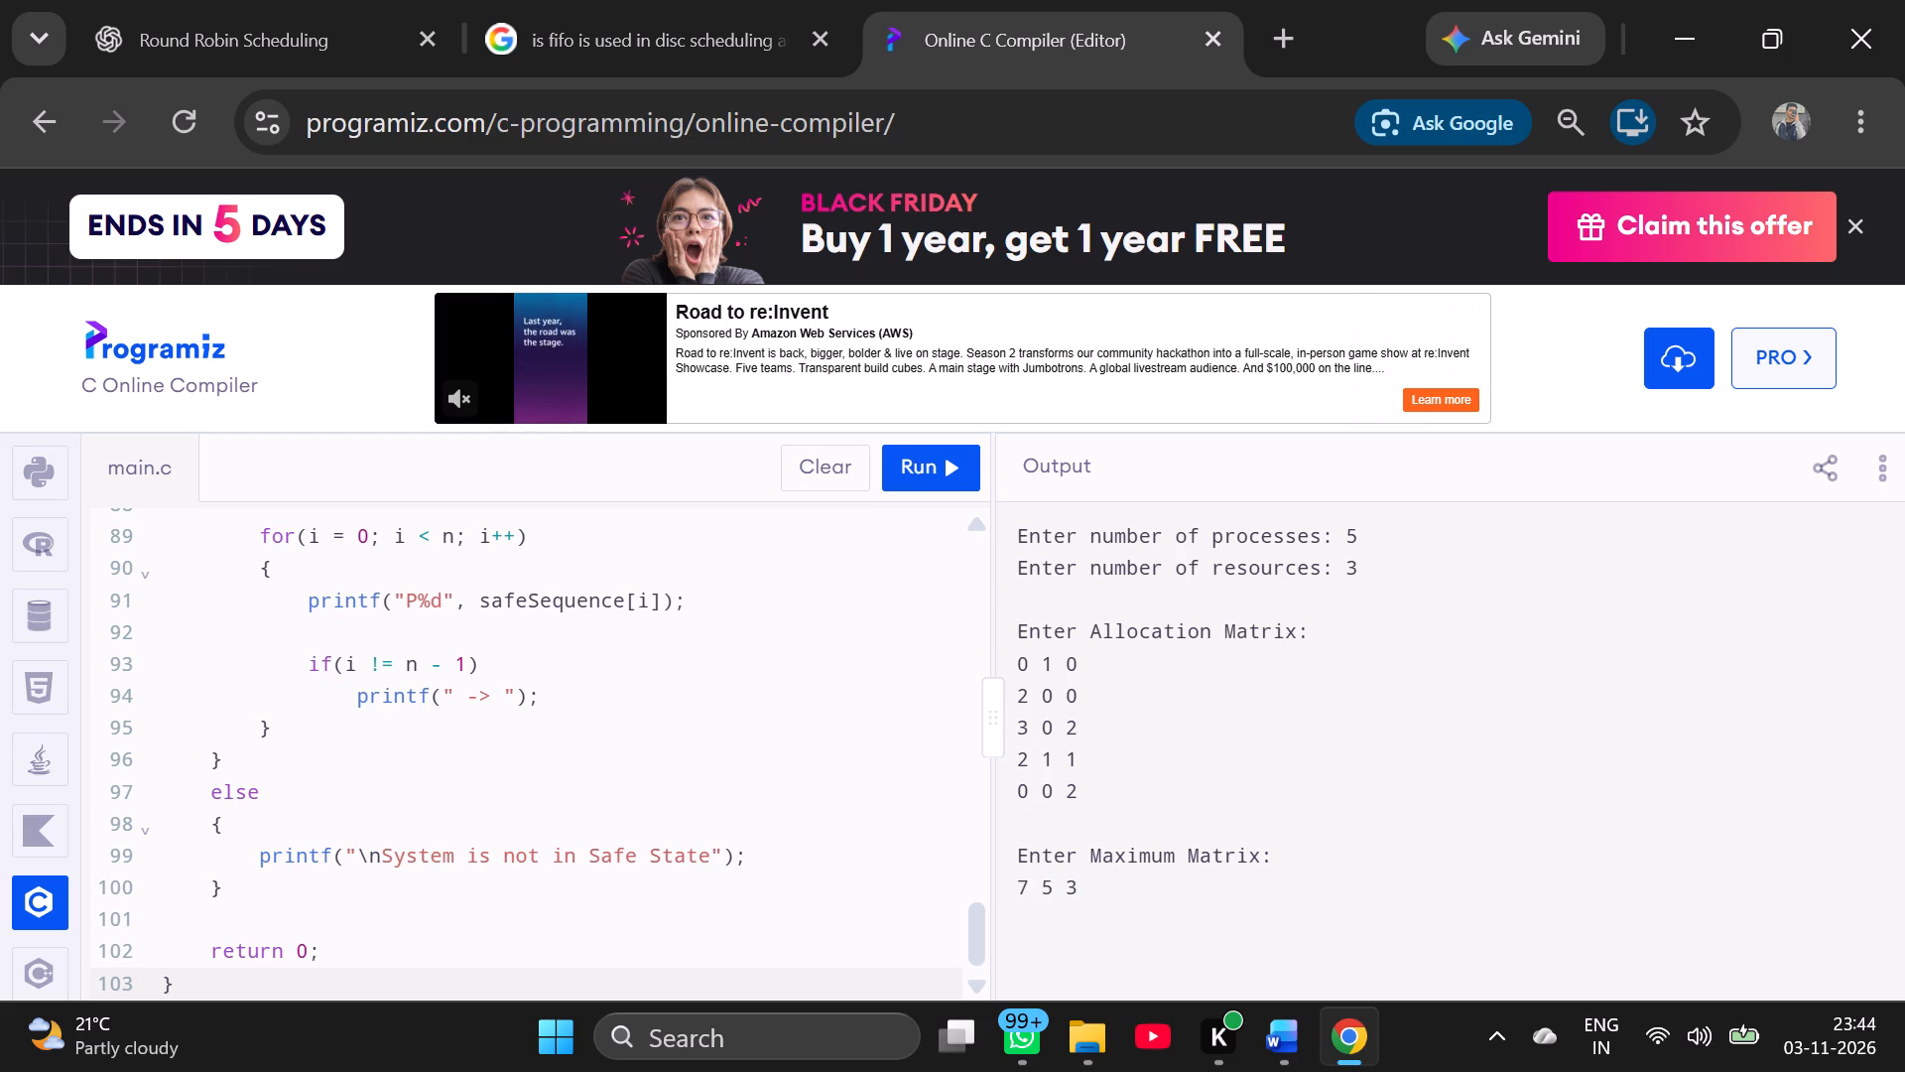
type("3 2 2")
key("Return")
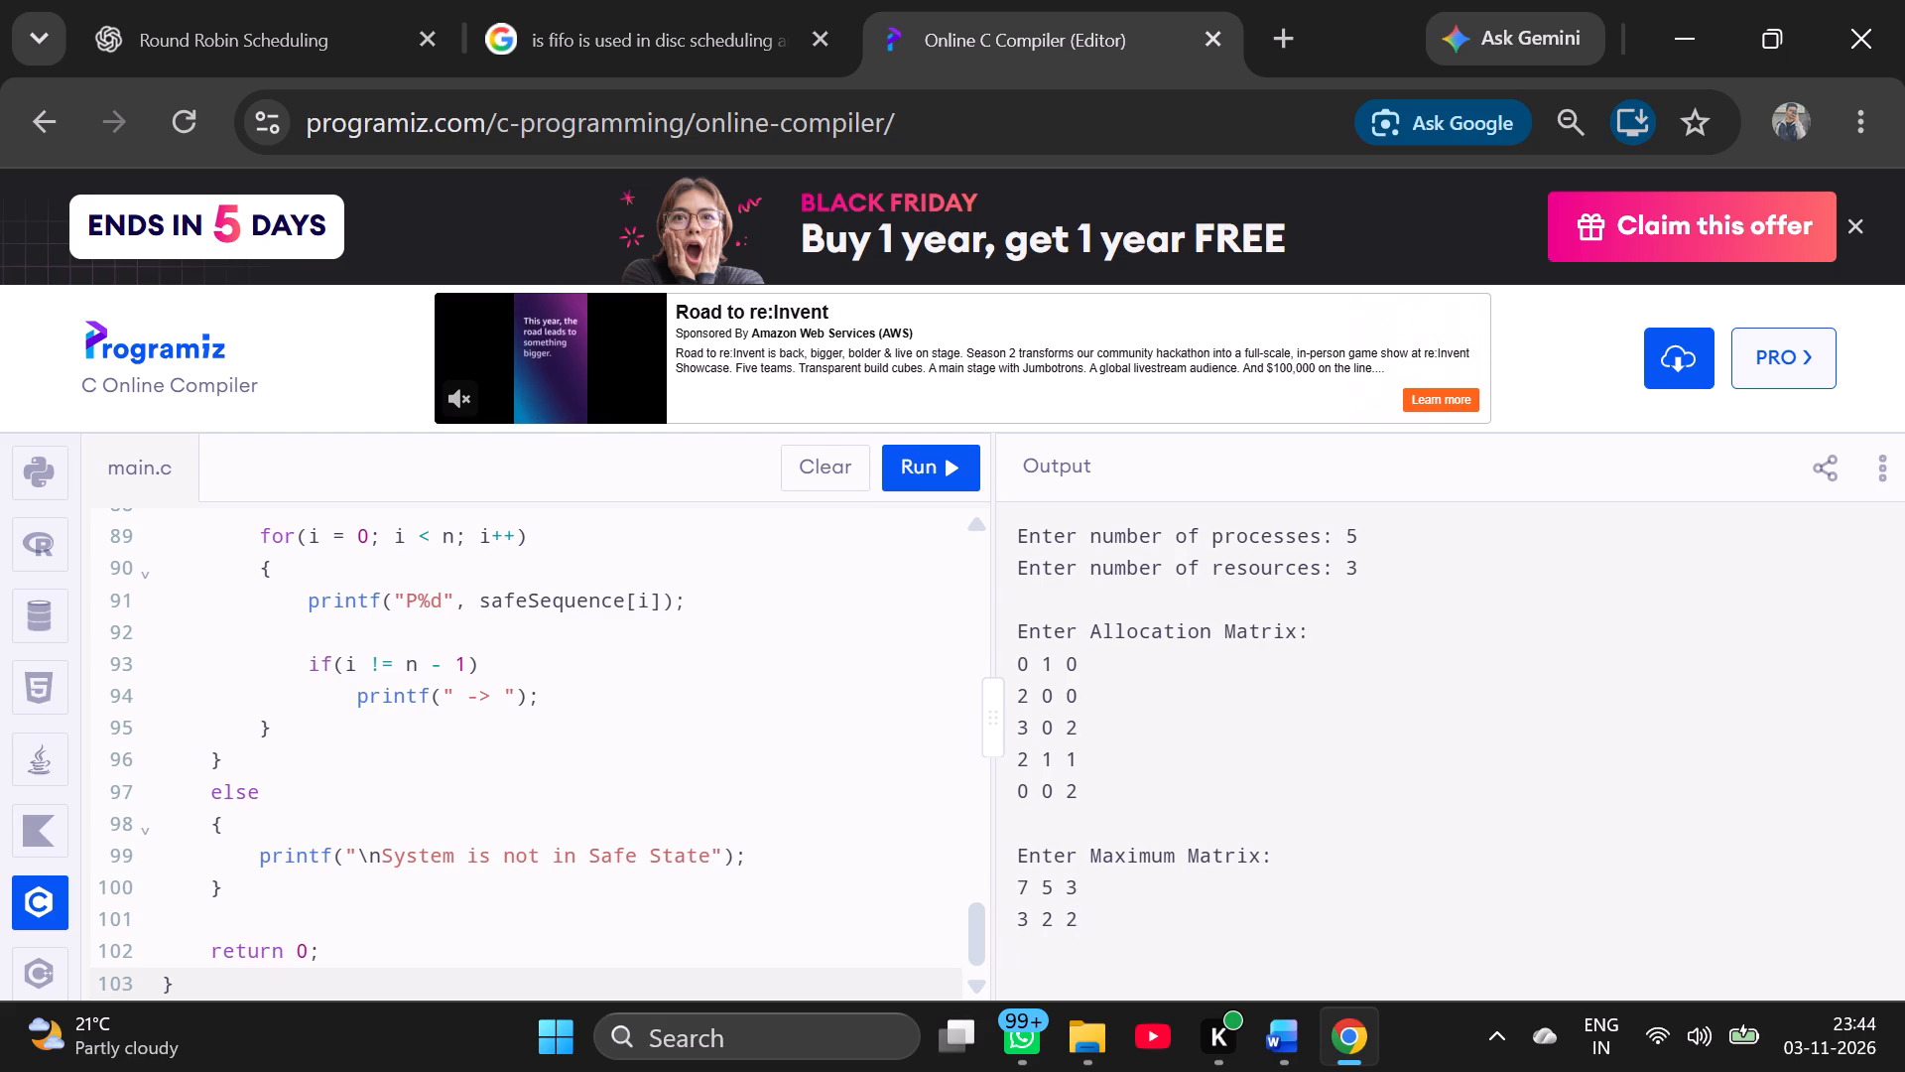
type("9 0")
key("space")
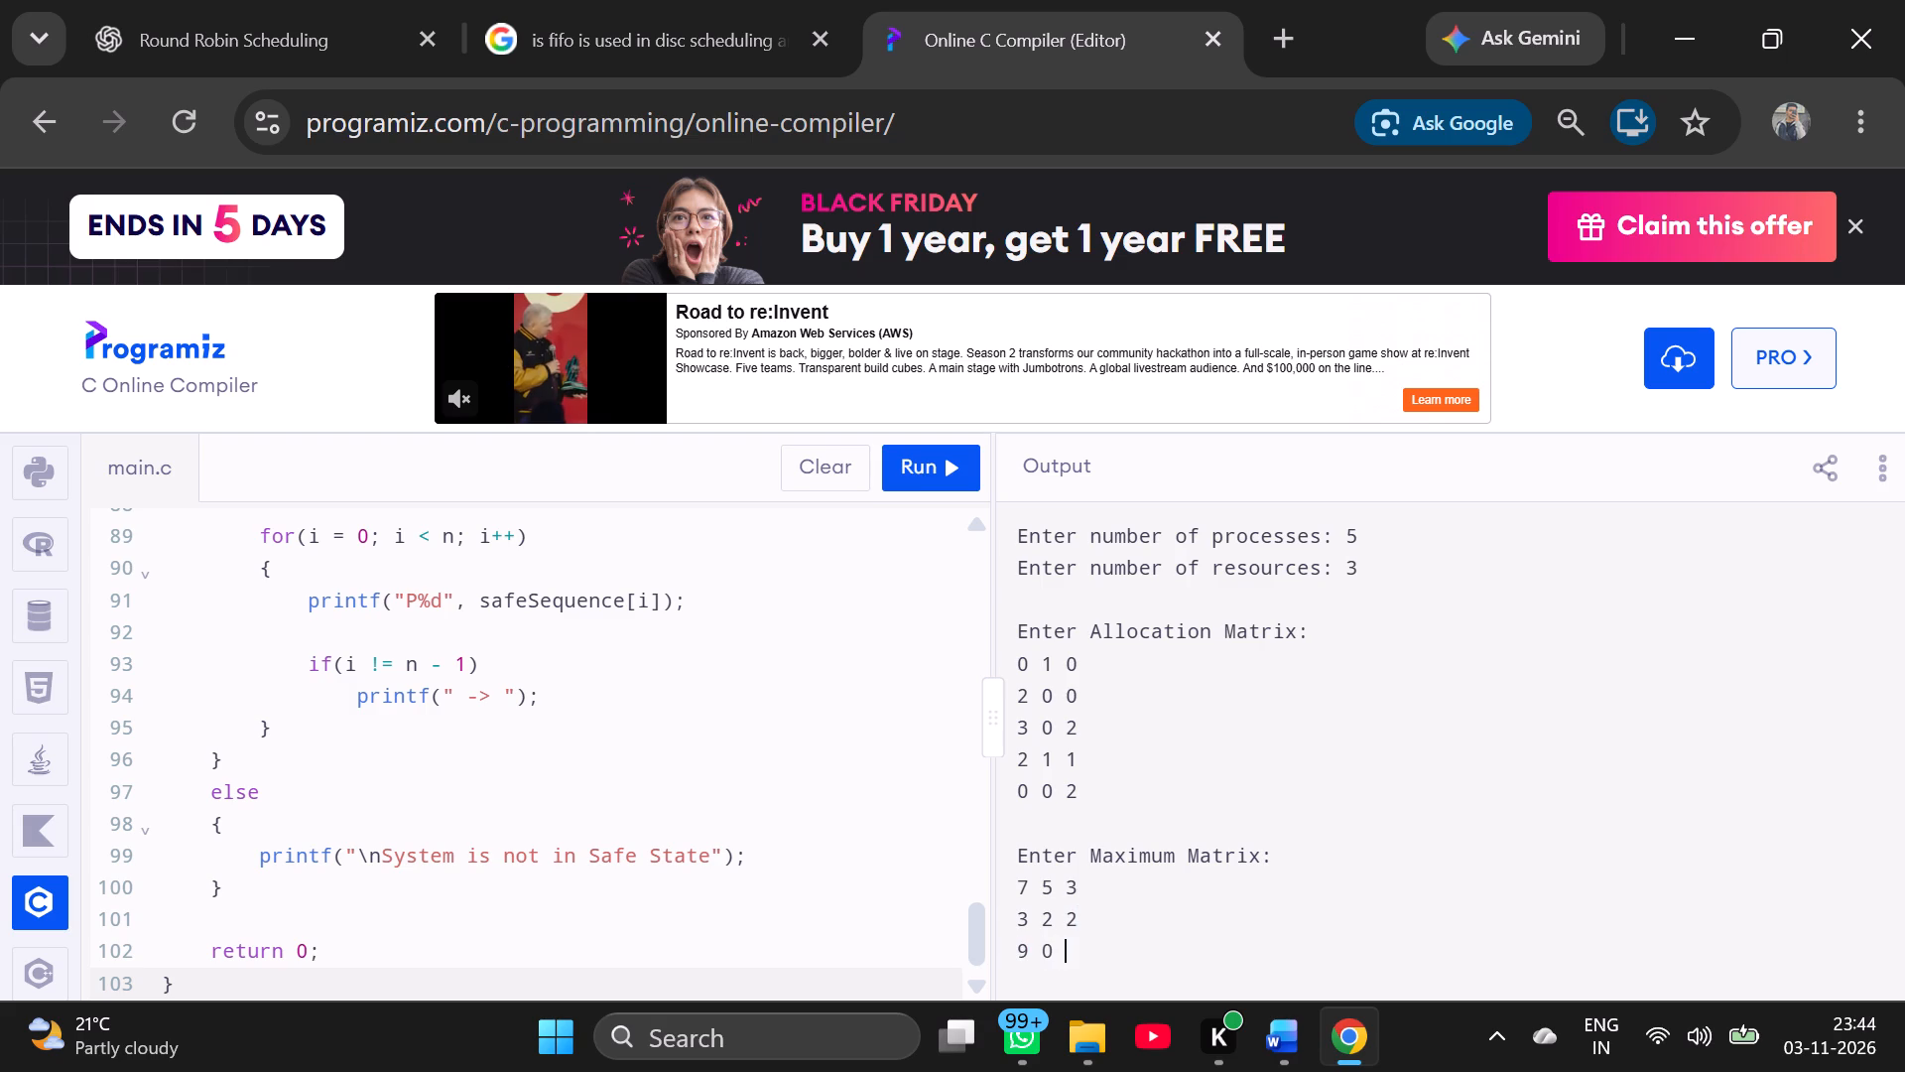
key("2")
key("Return")
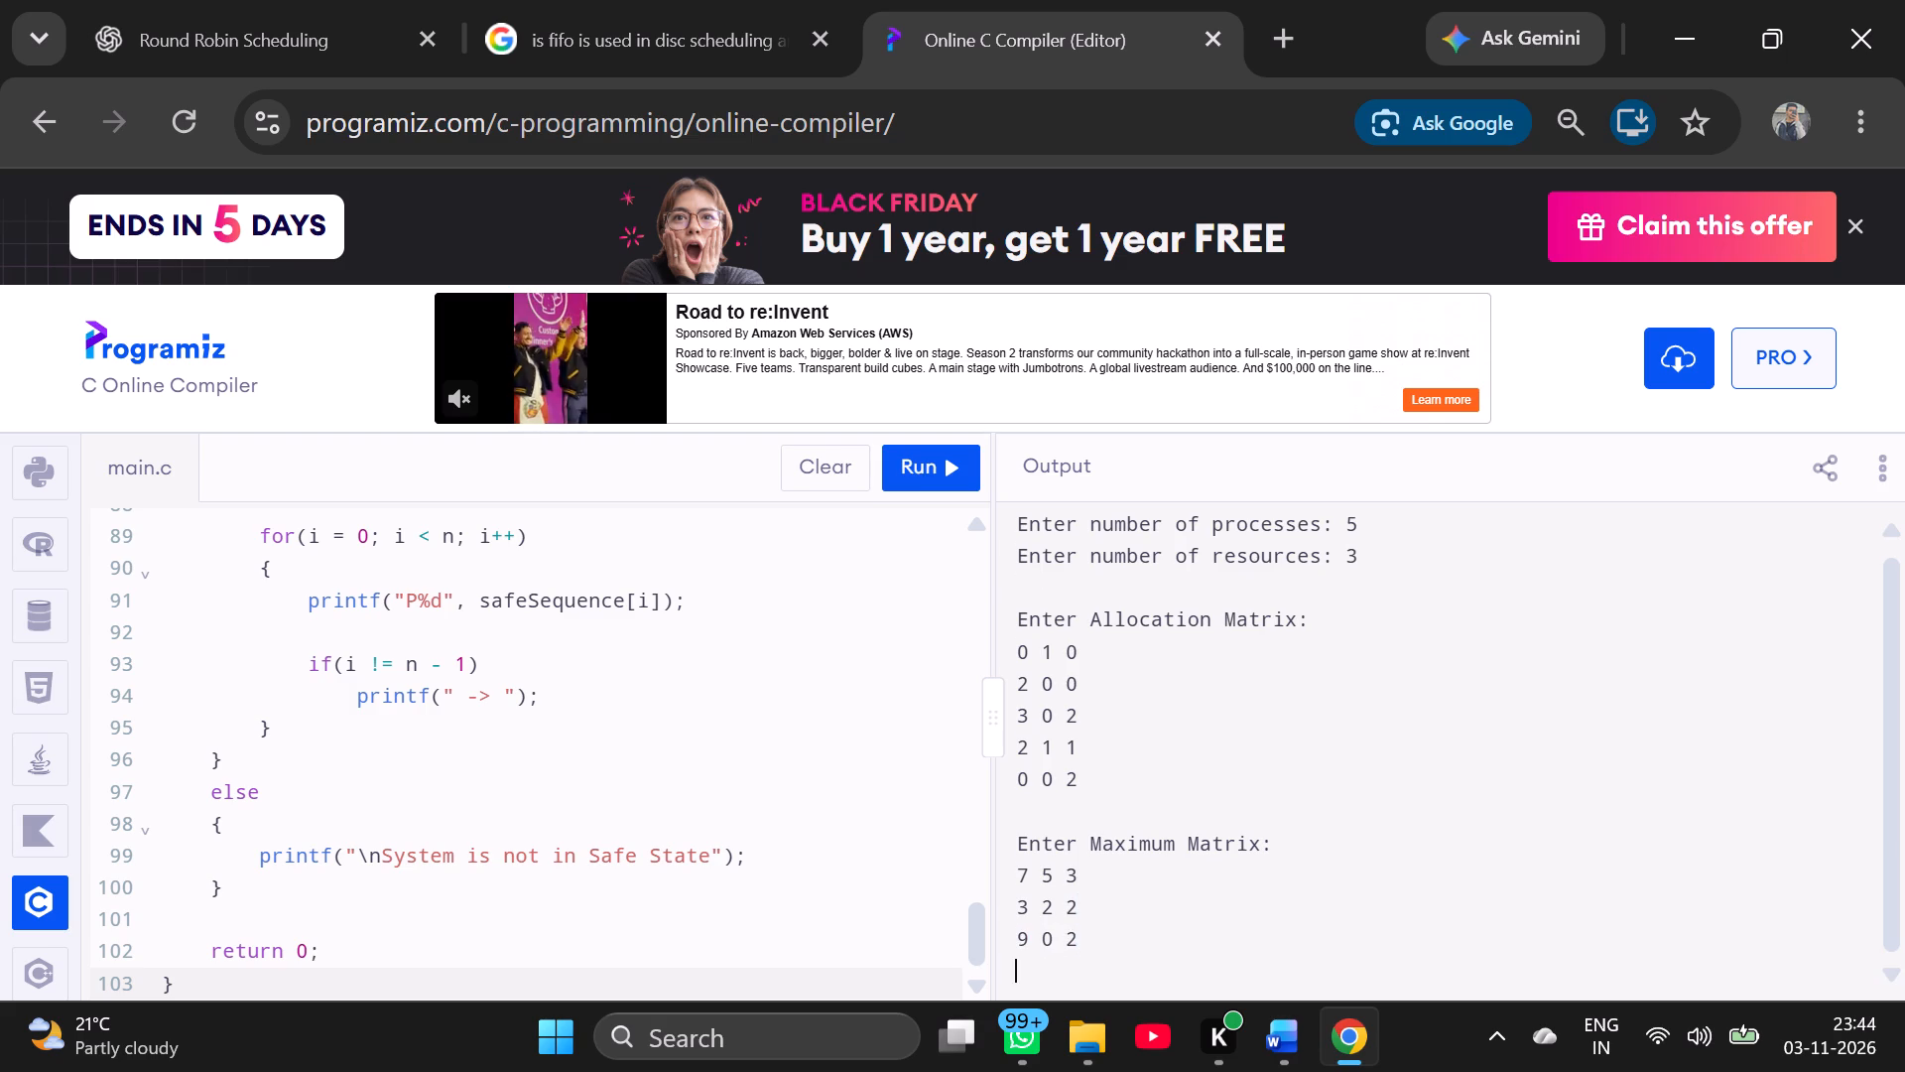
type("2 22")
key("BackSpace")
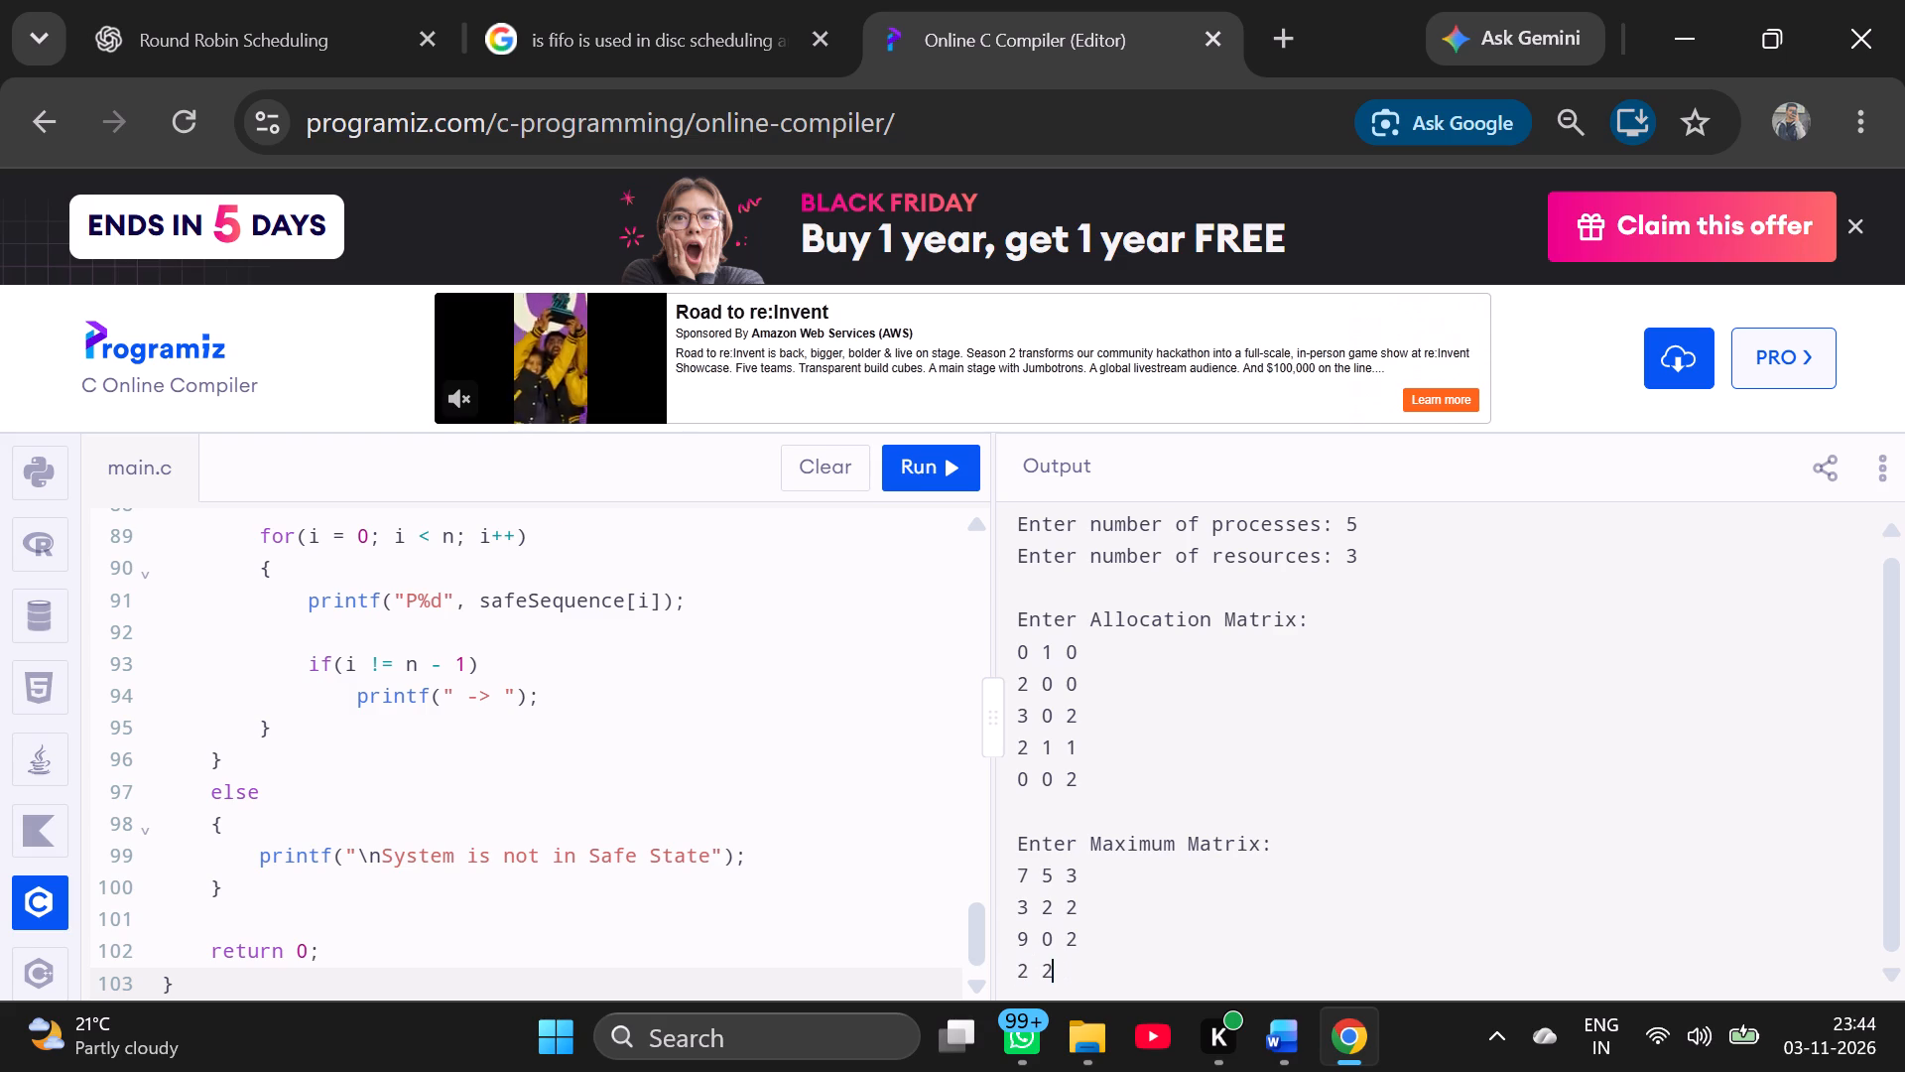
key("space")
key("2")
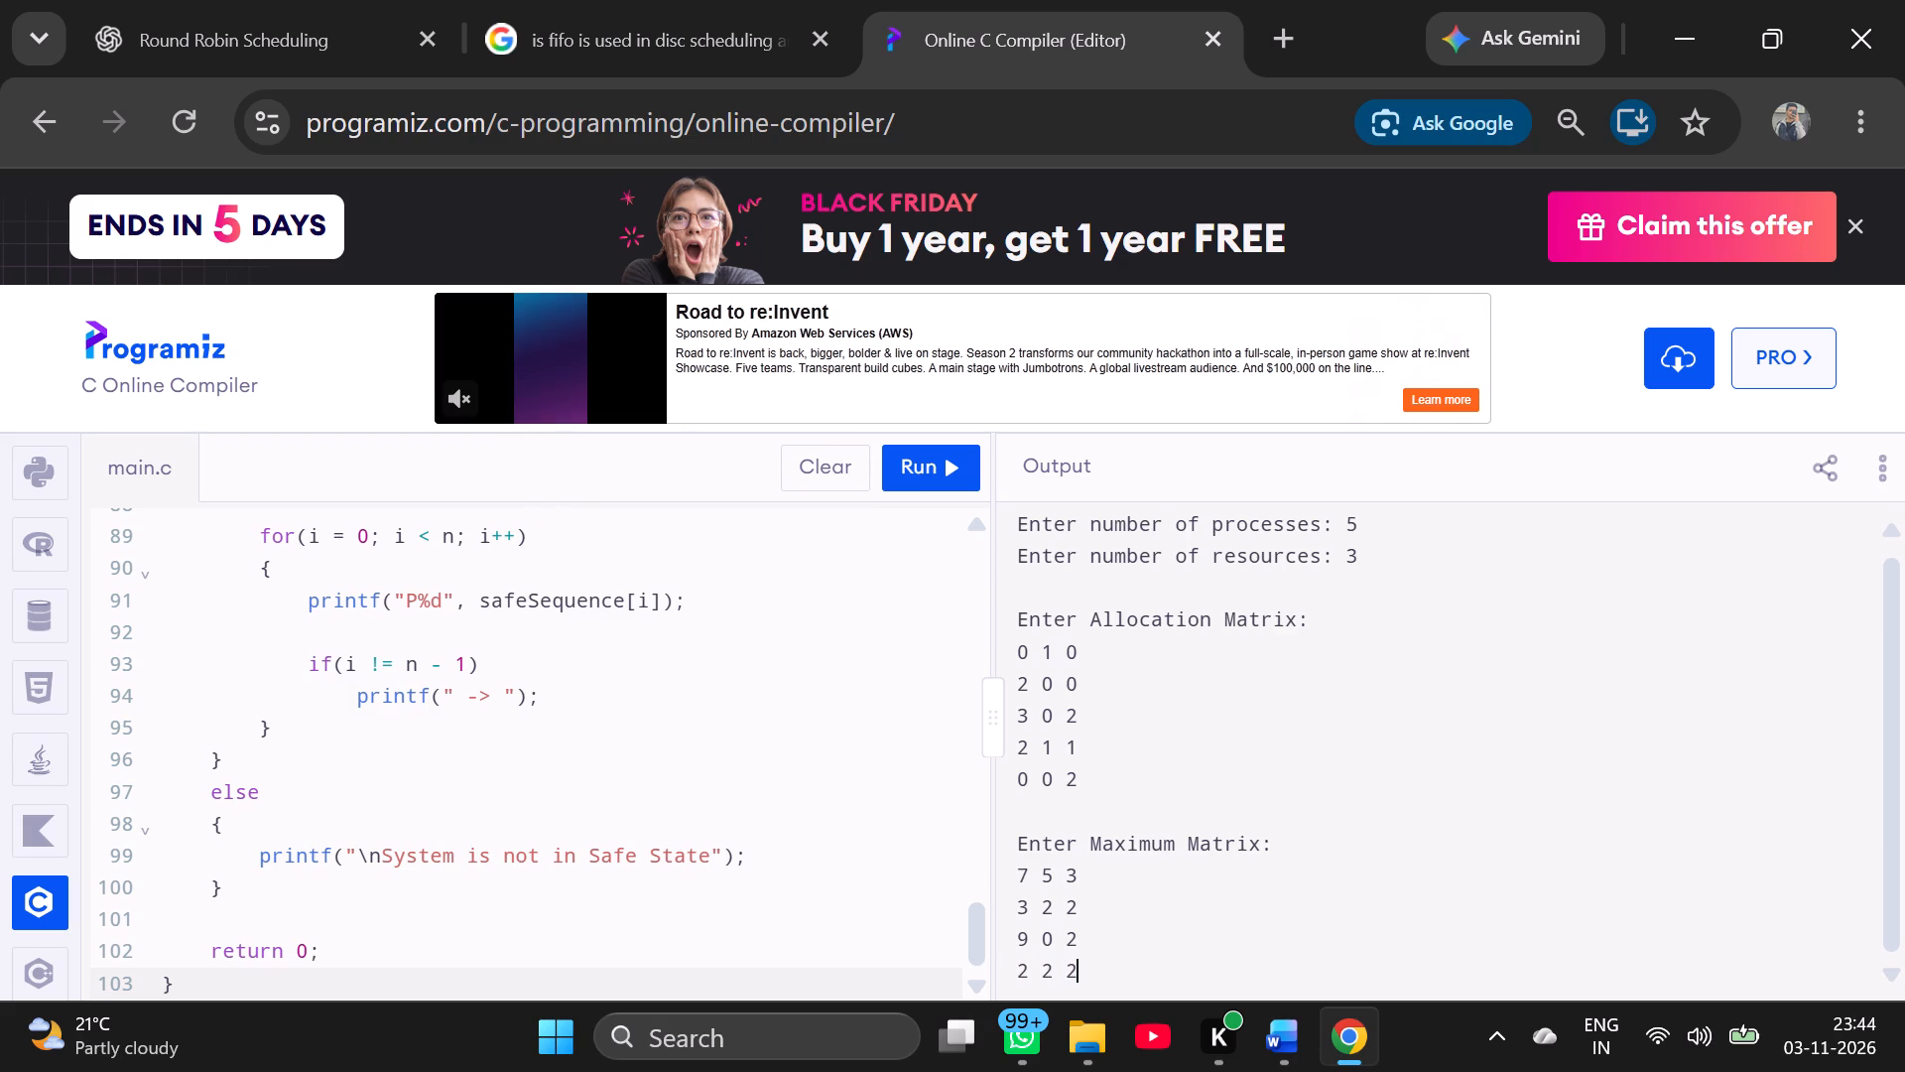
key("Return")
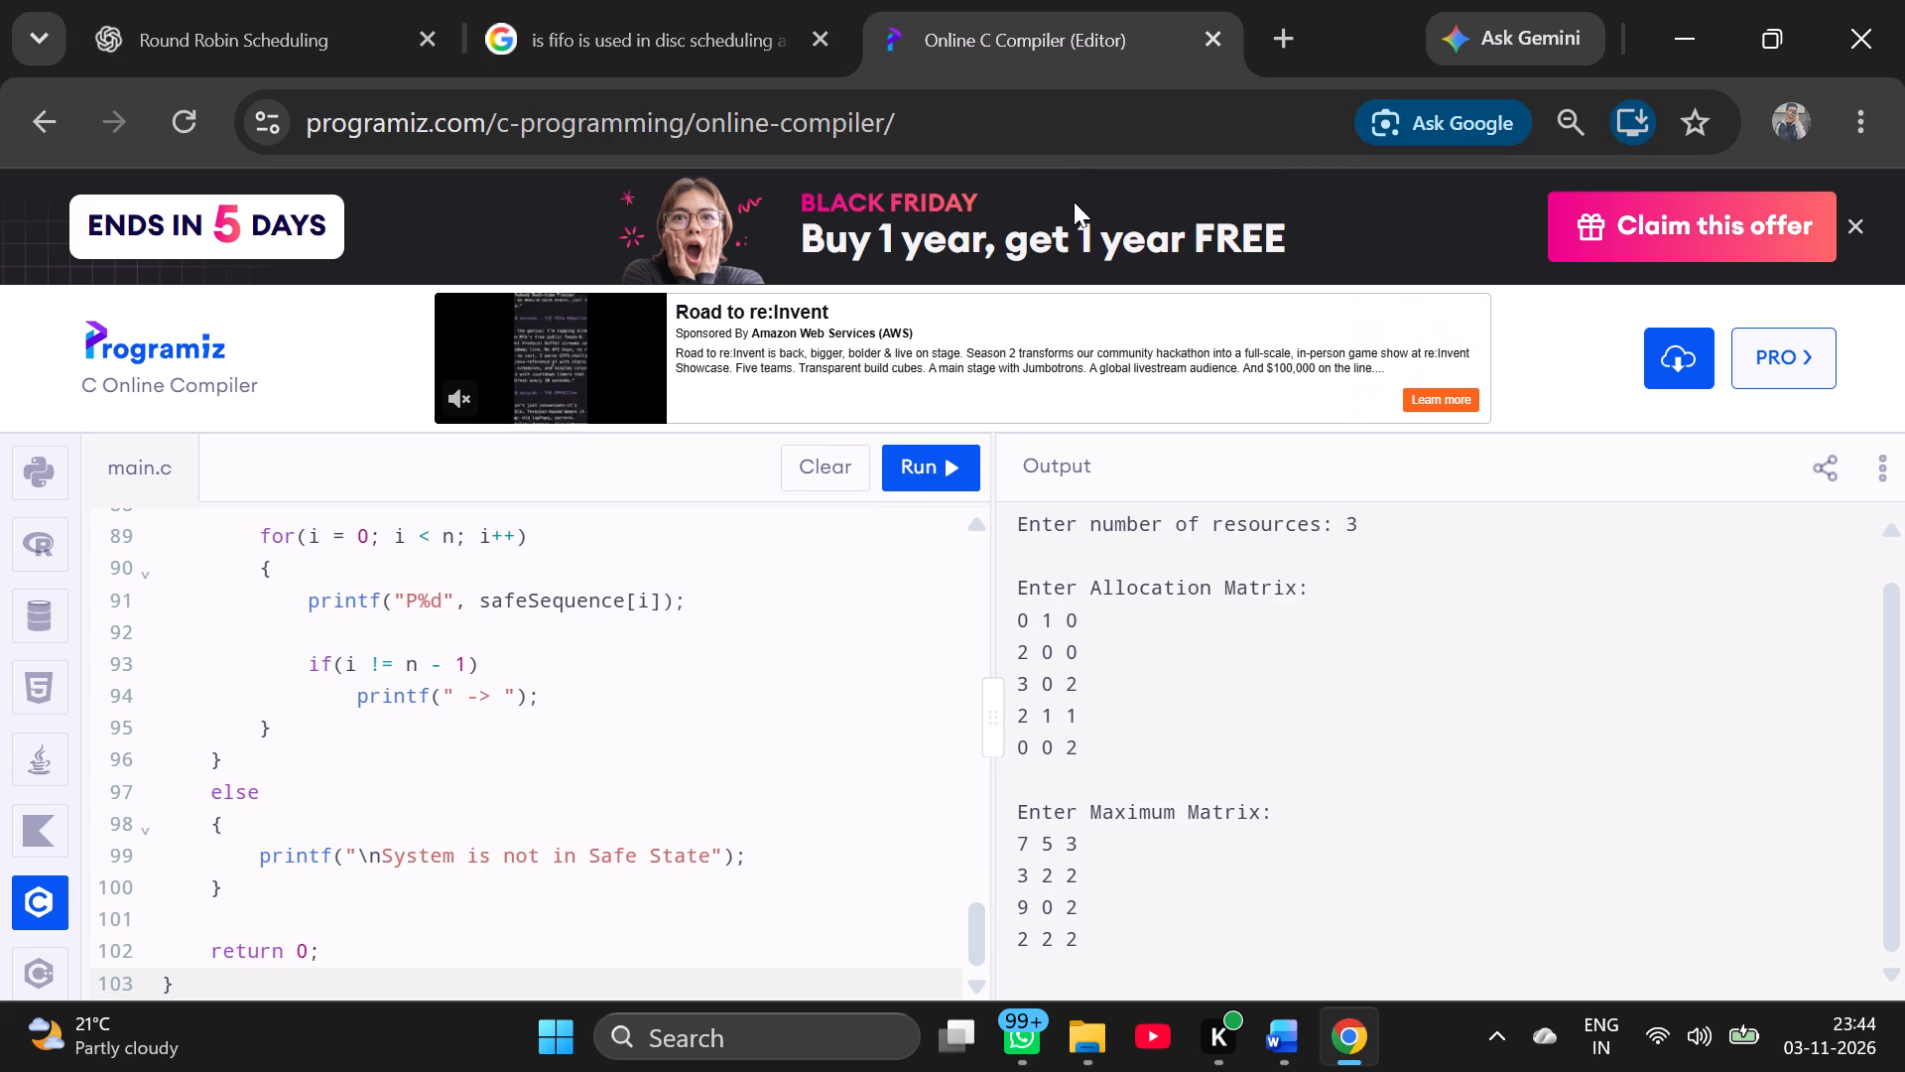
type("4 3 3")
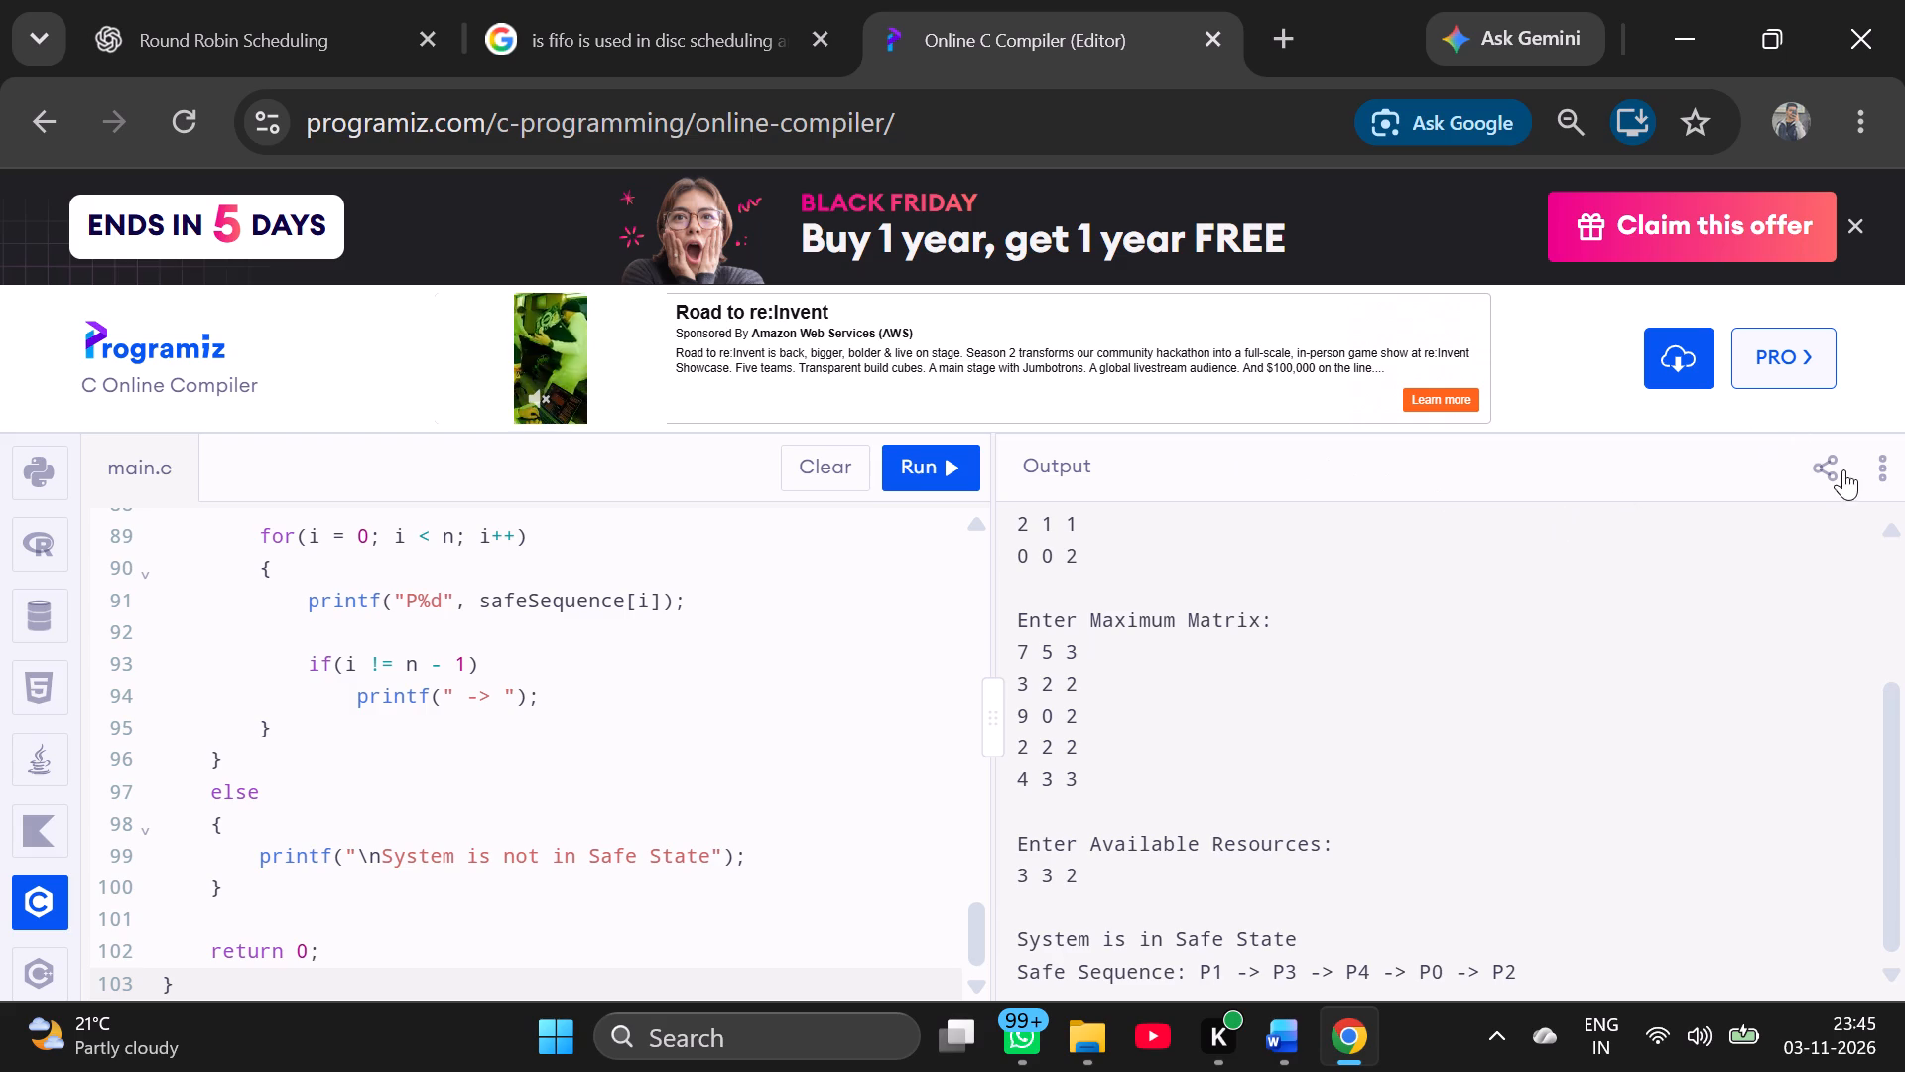
Capture a screenshot of the complete Banker's Algorithm output on Programiz, from the number of processes through the safe sequence.
left_click(1876, 467)
left_click(1779, 553)
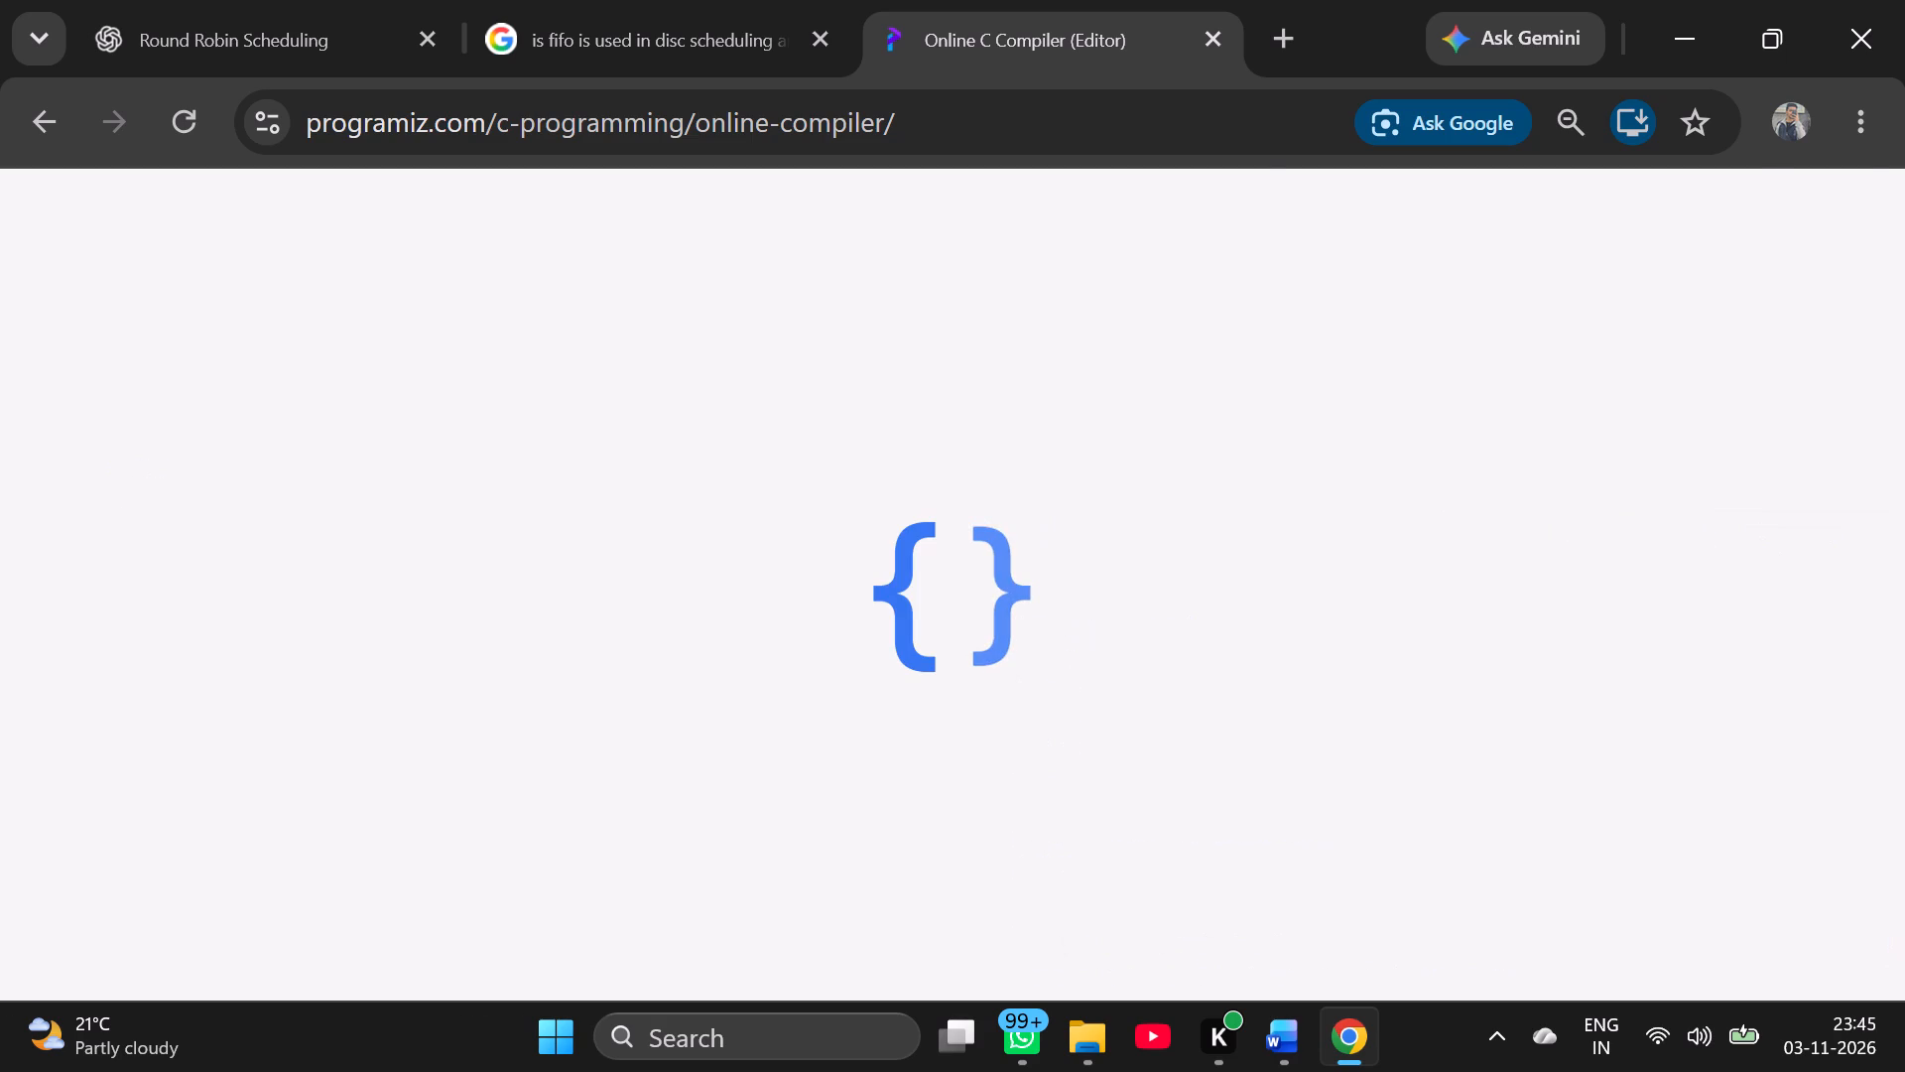
key("ctrl+minus")
key("ctrl+minus")
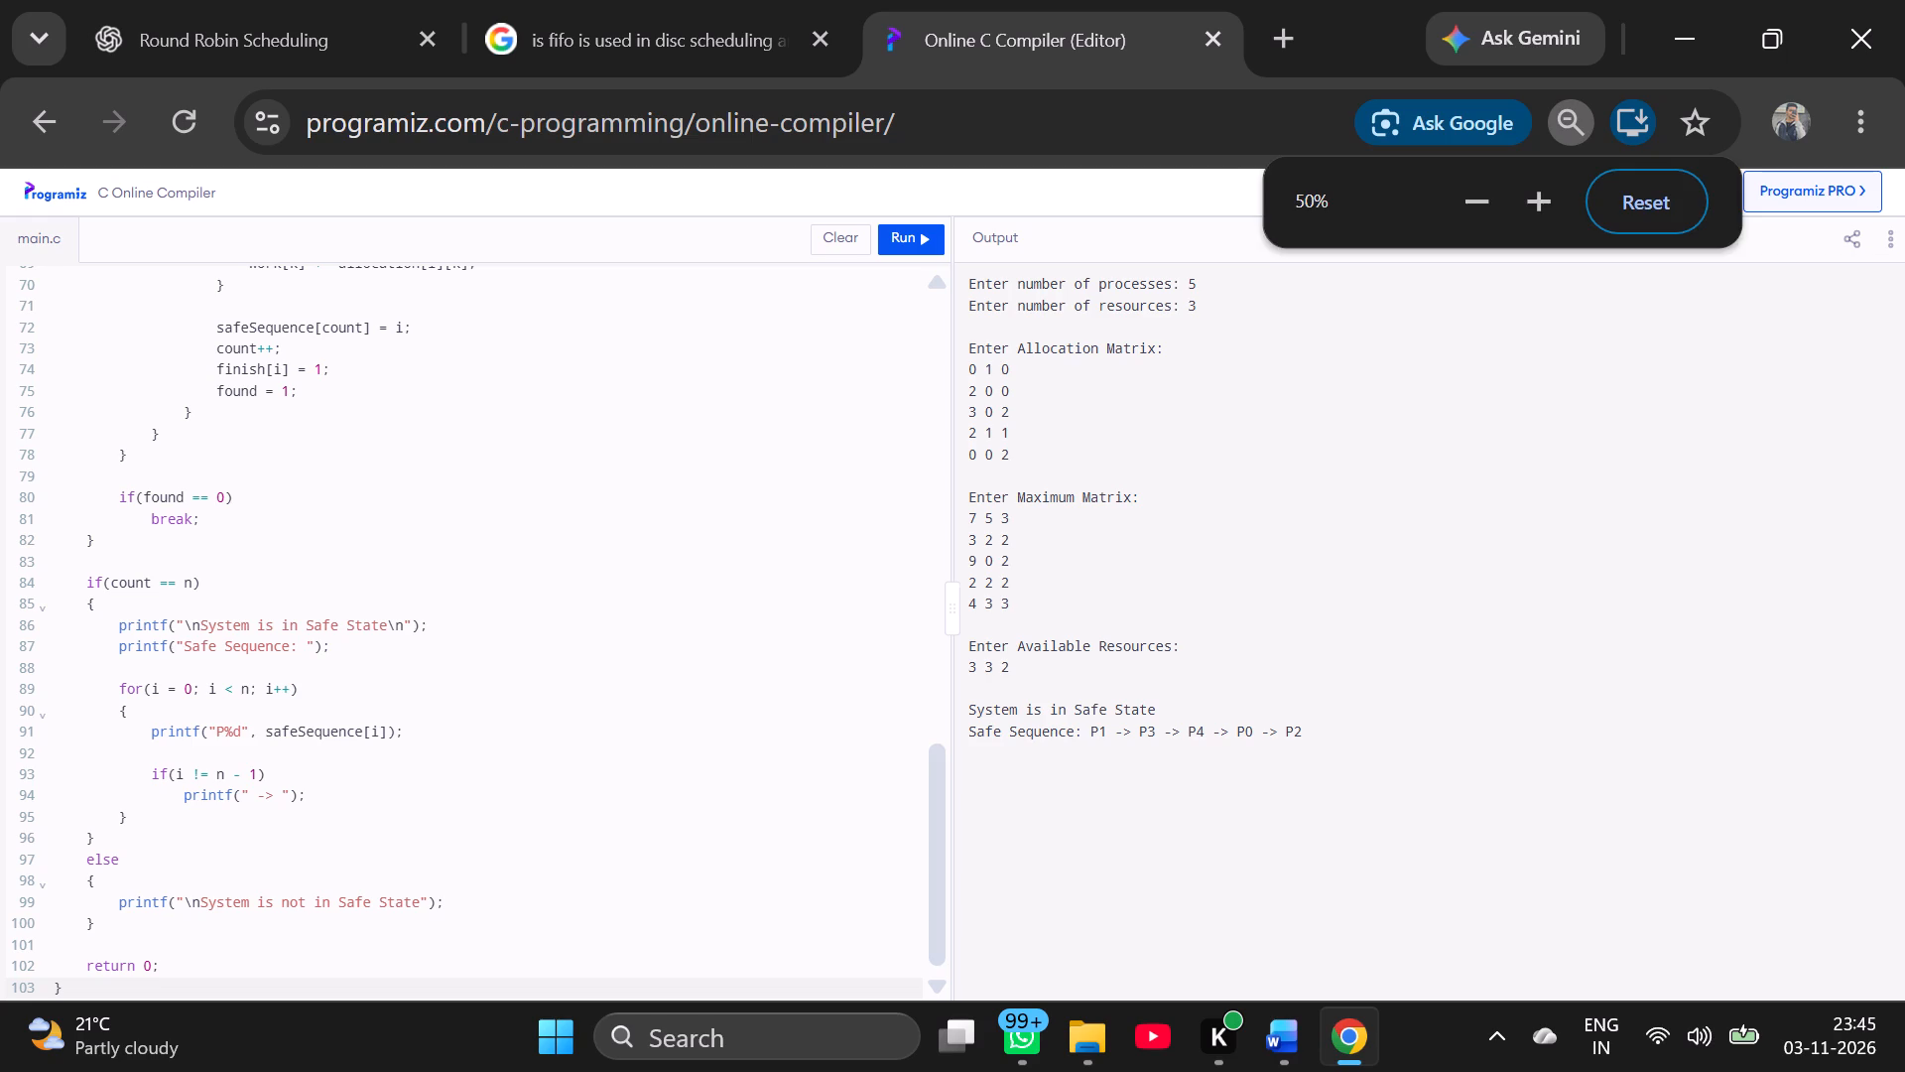
key("Print")
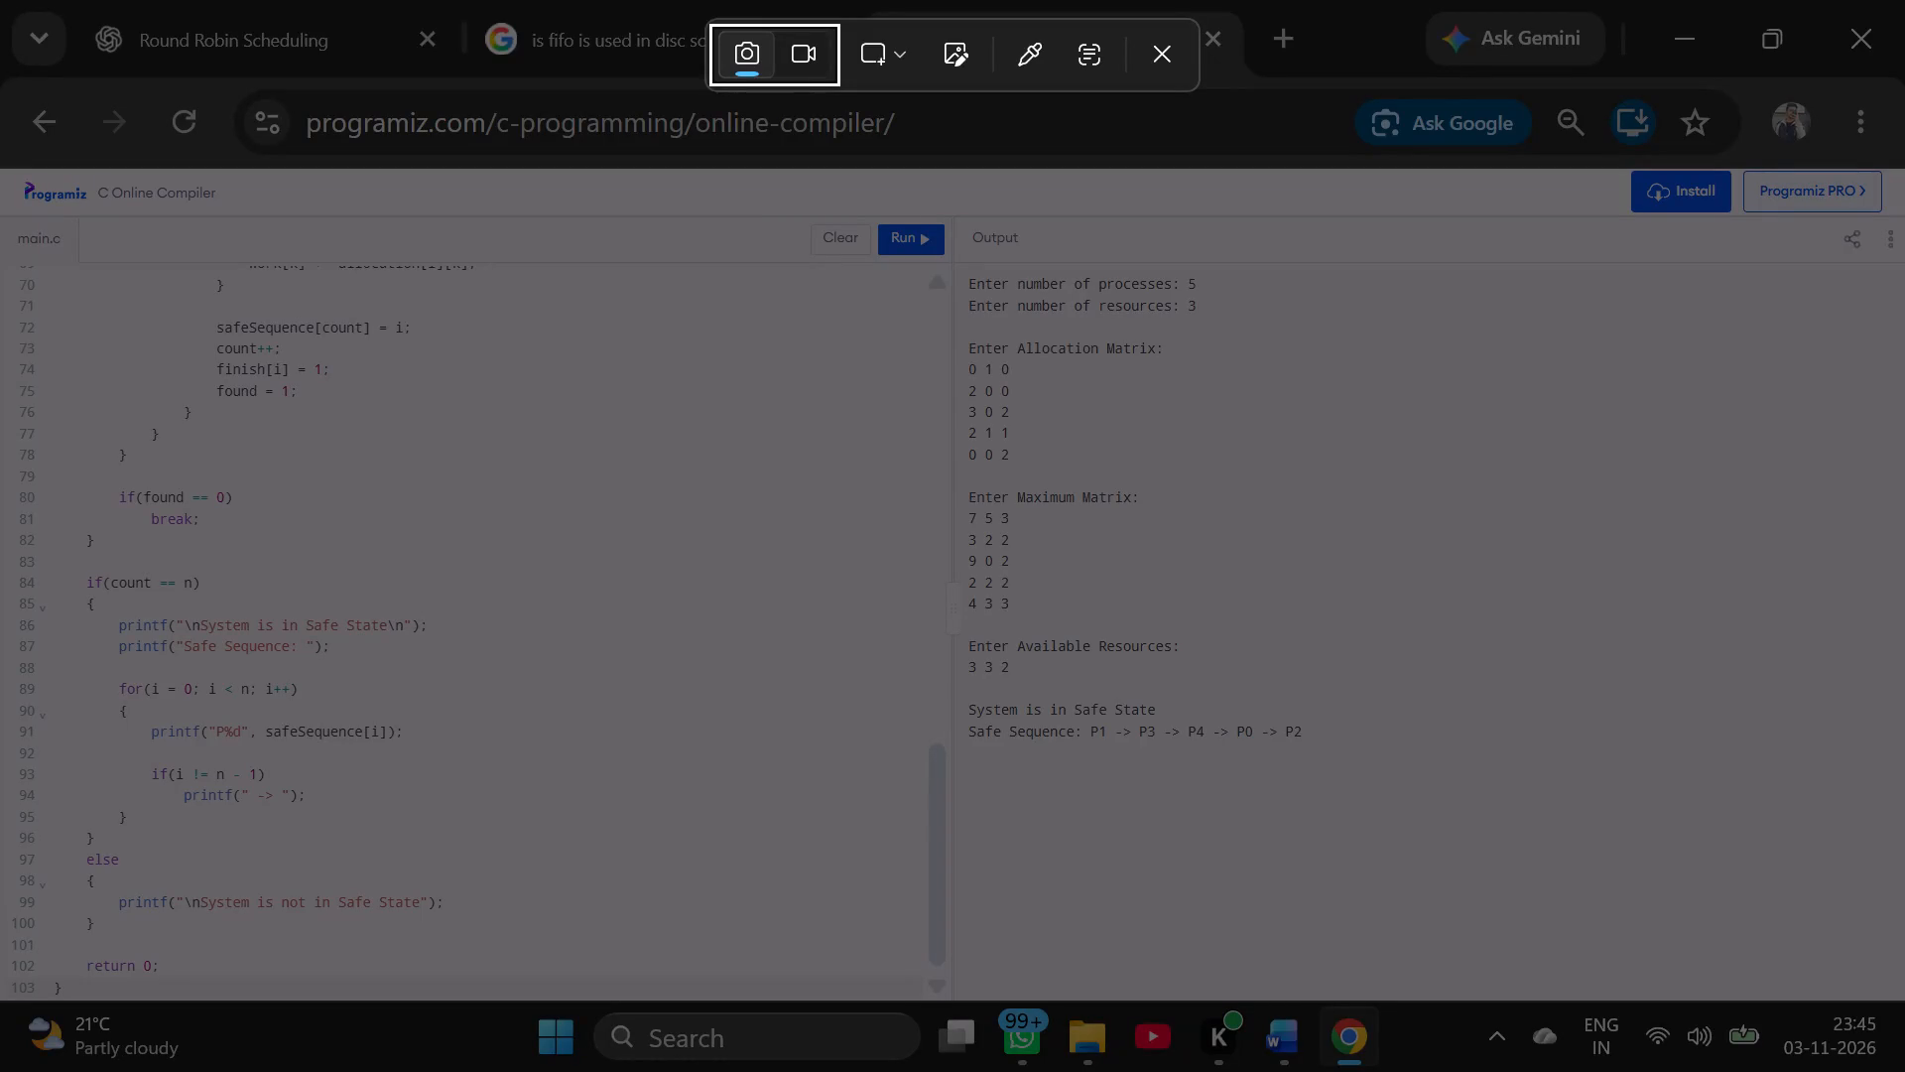
left_click_drag(956, 215, 1023, 328)
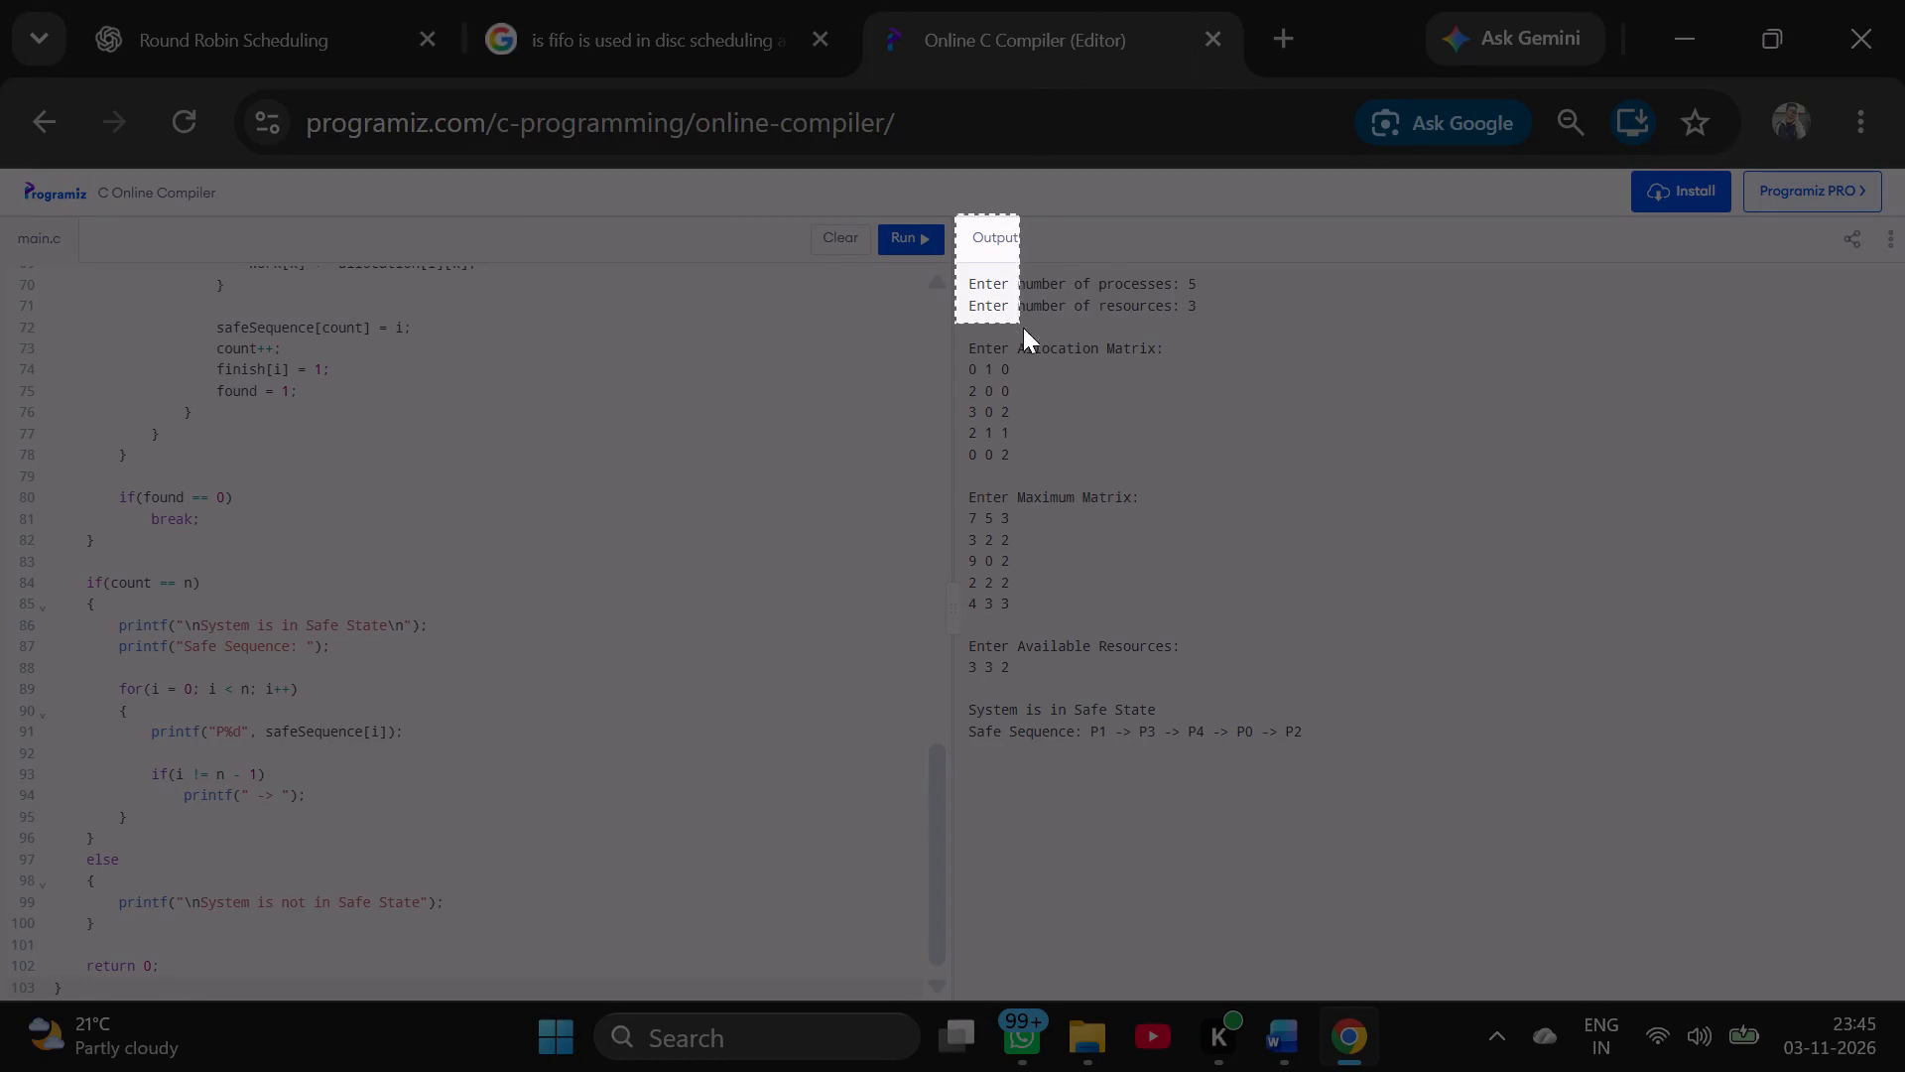
left_click_drag(1023, 328, 1447, 593)
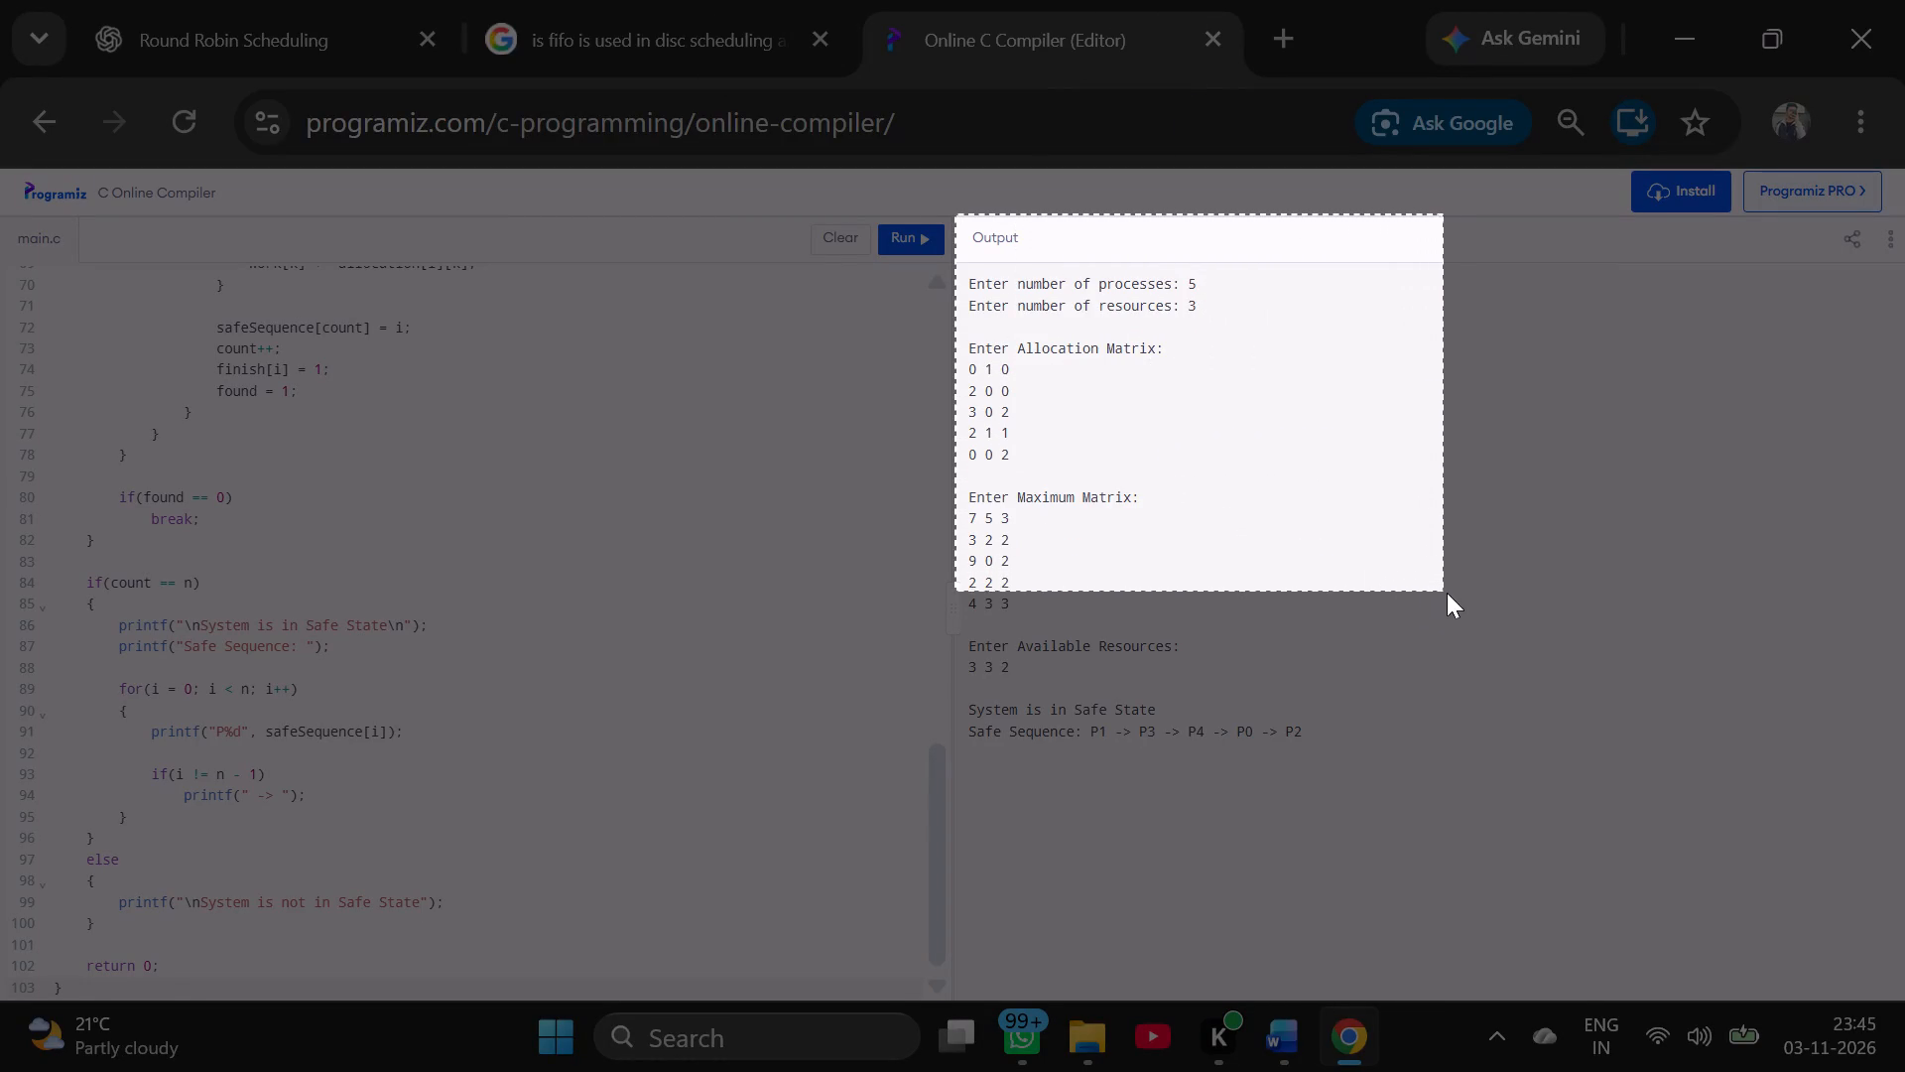
left_click_drag(1447, 593, 1697, 795)
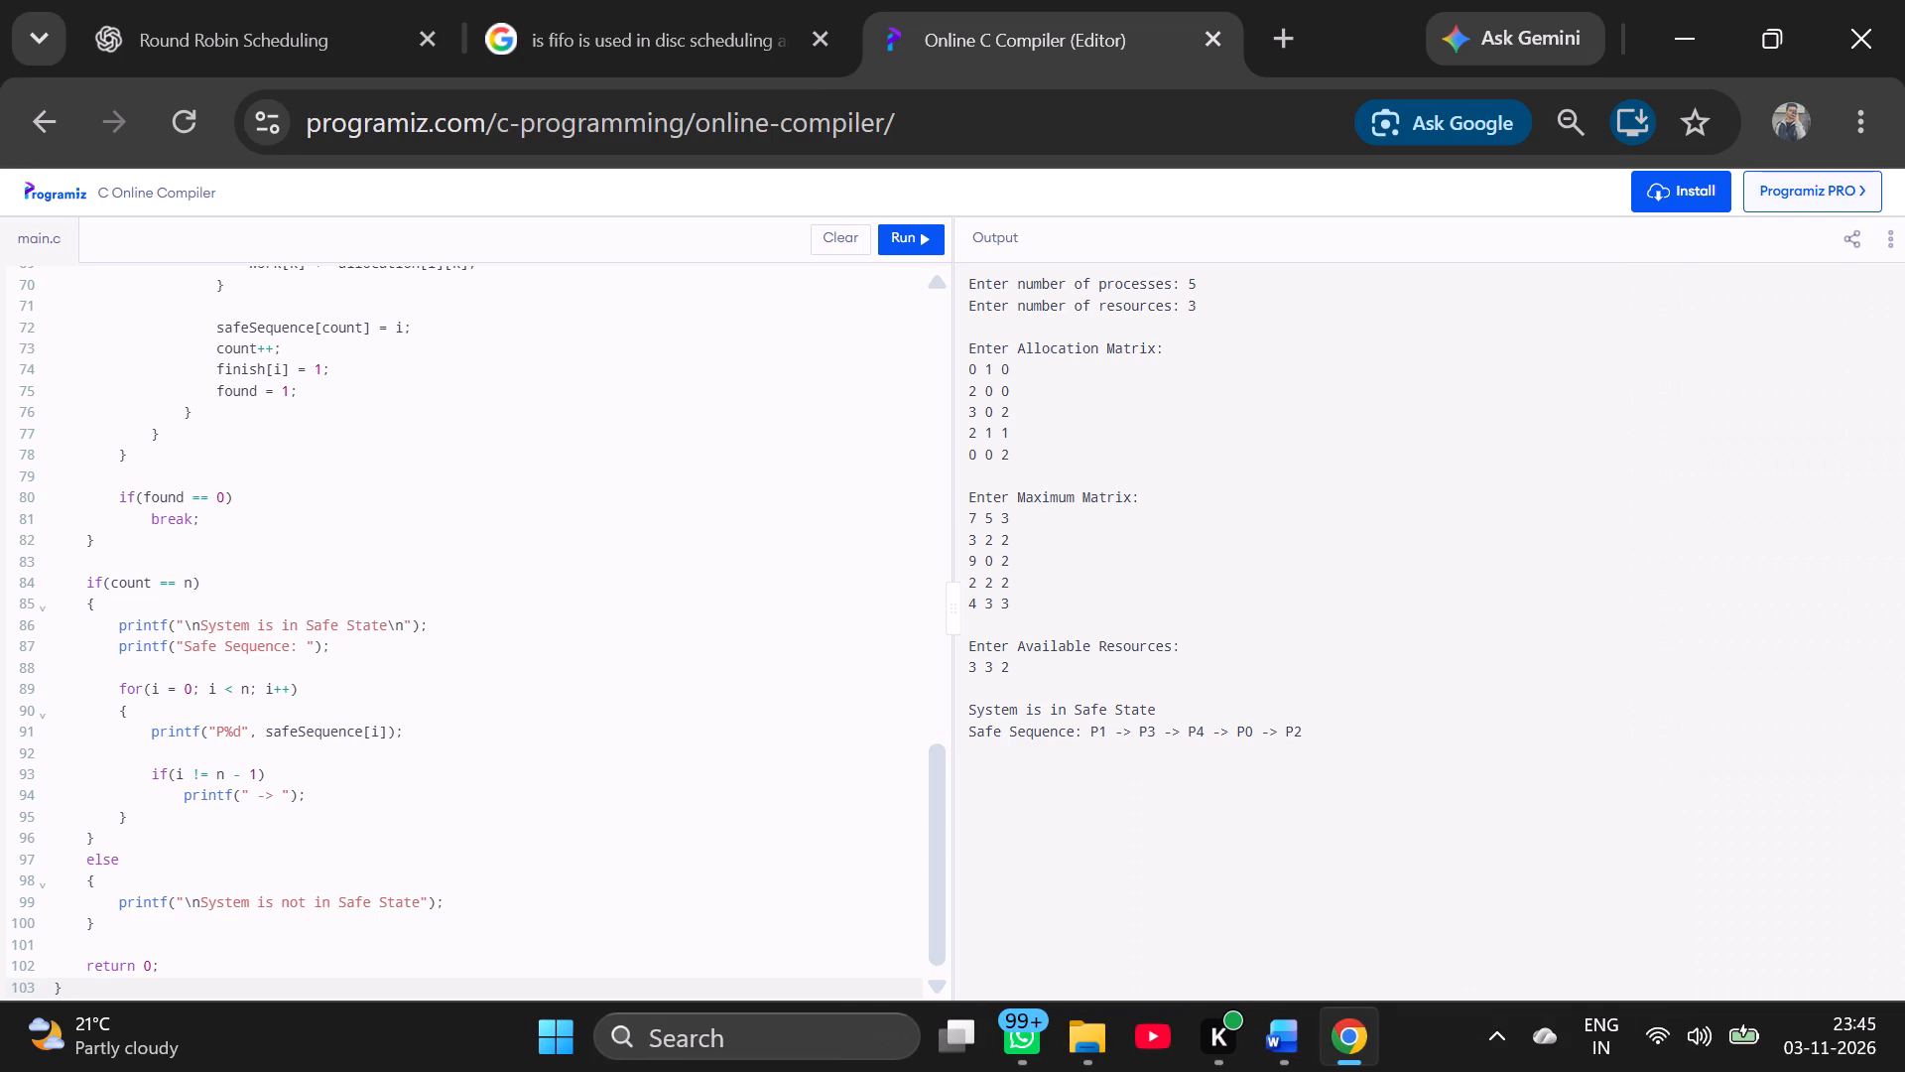
key("Print")
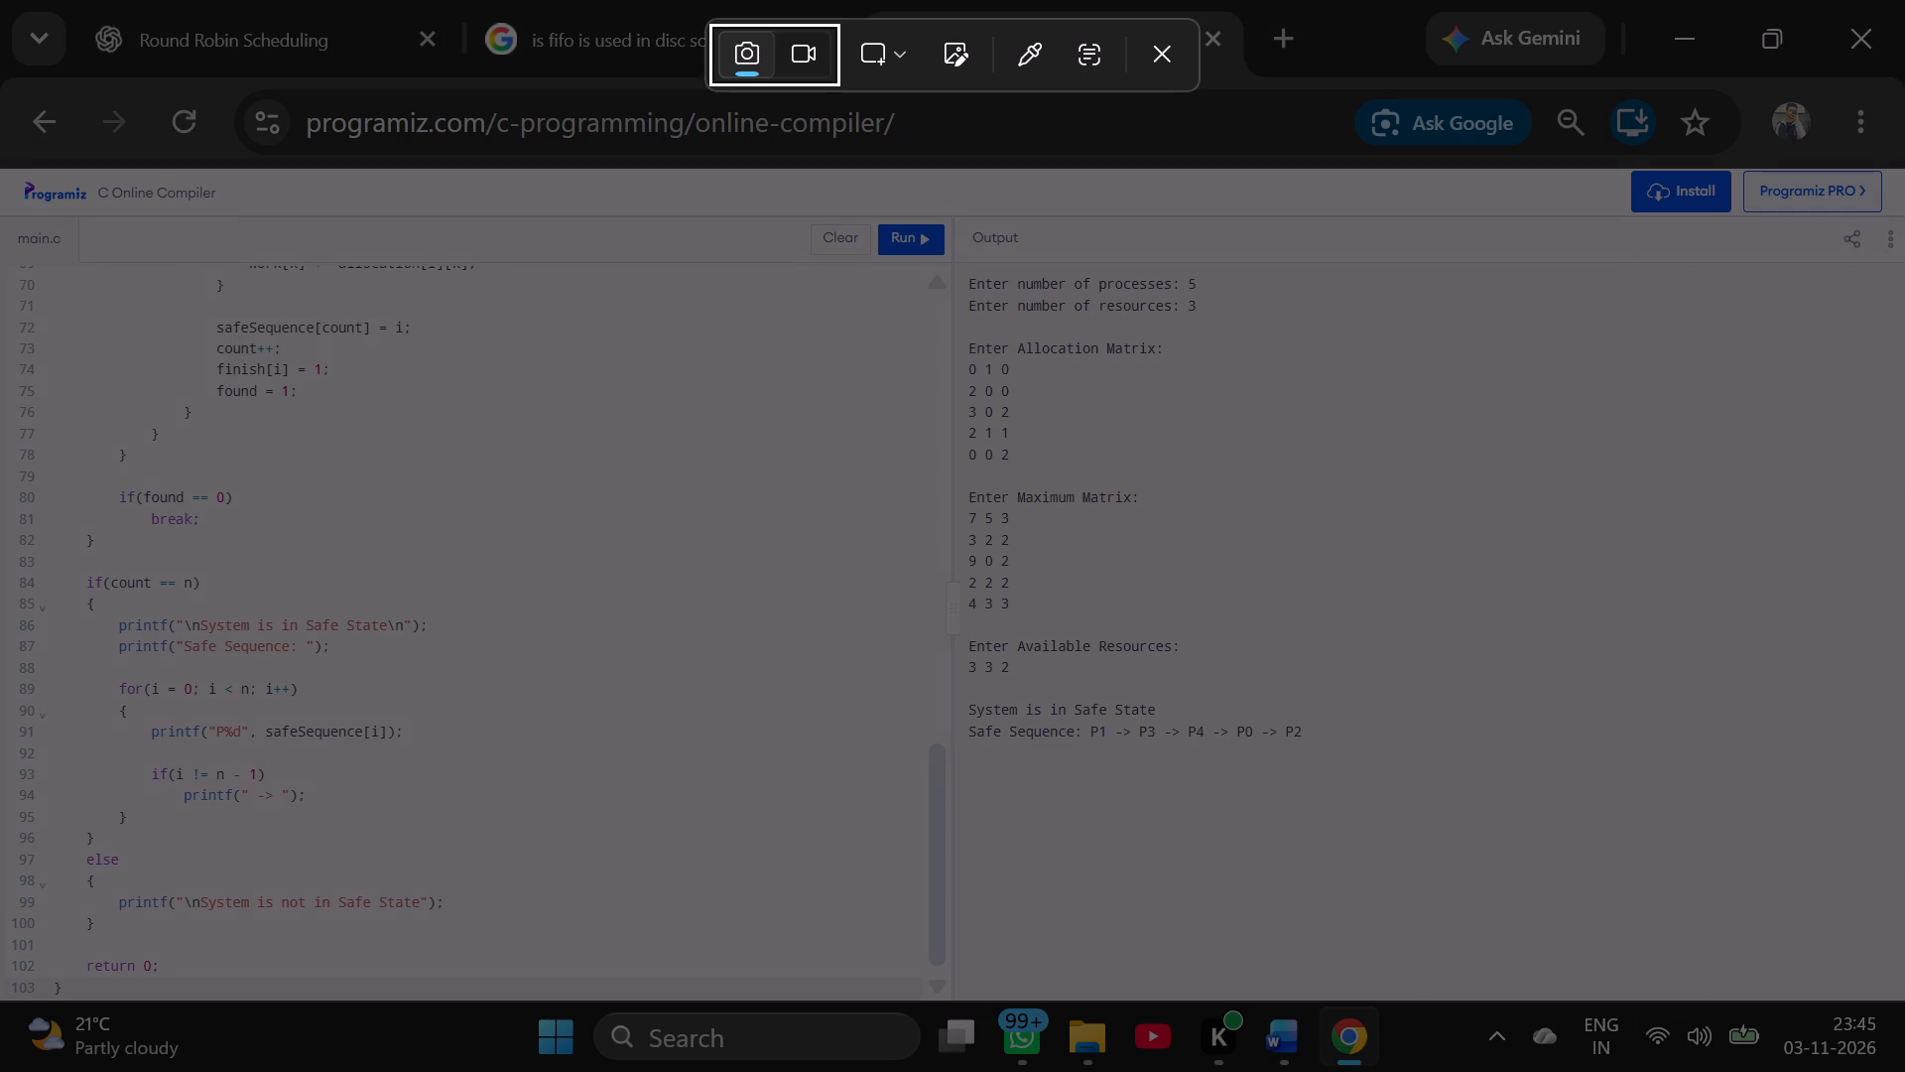
left_click_drag(955, 212, 1064, 370)
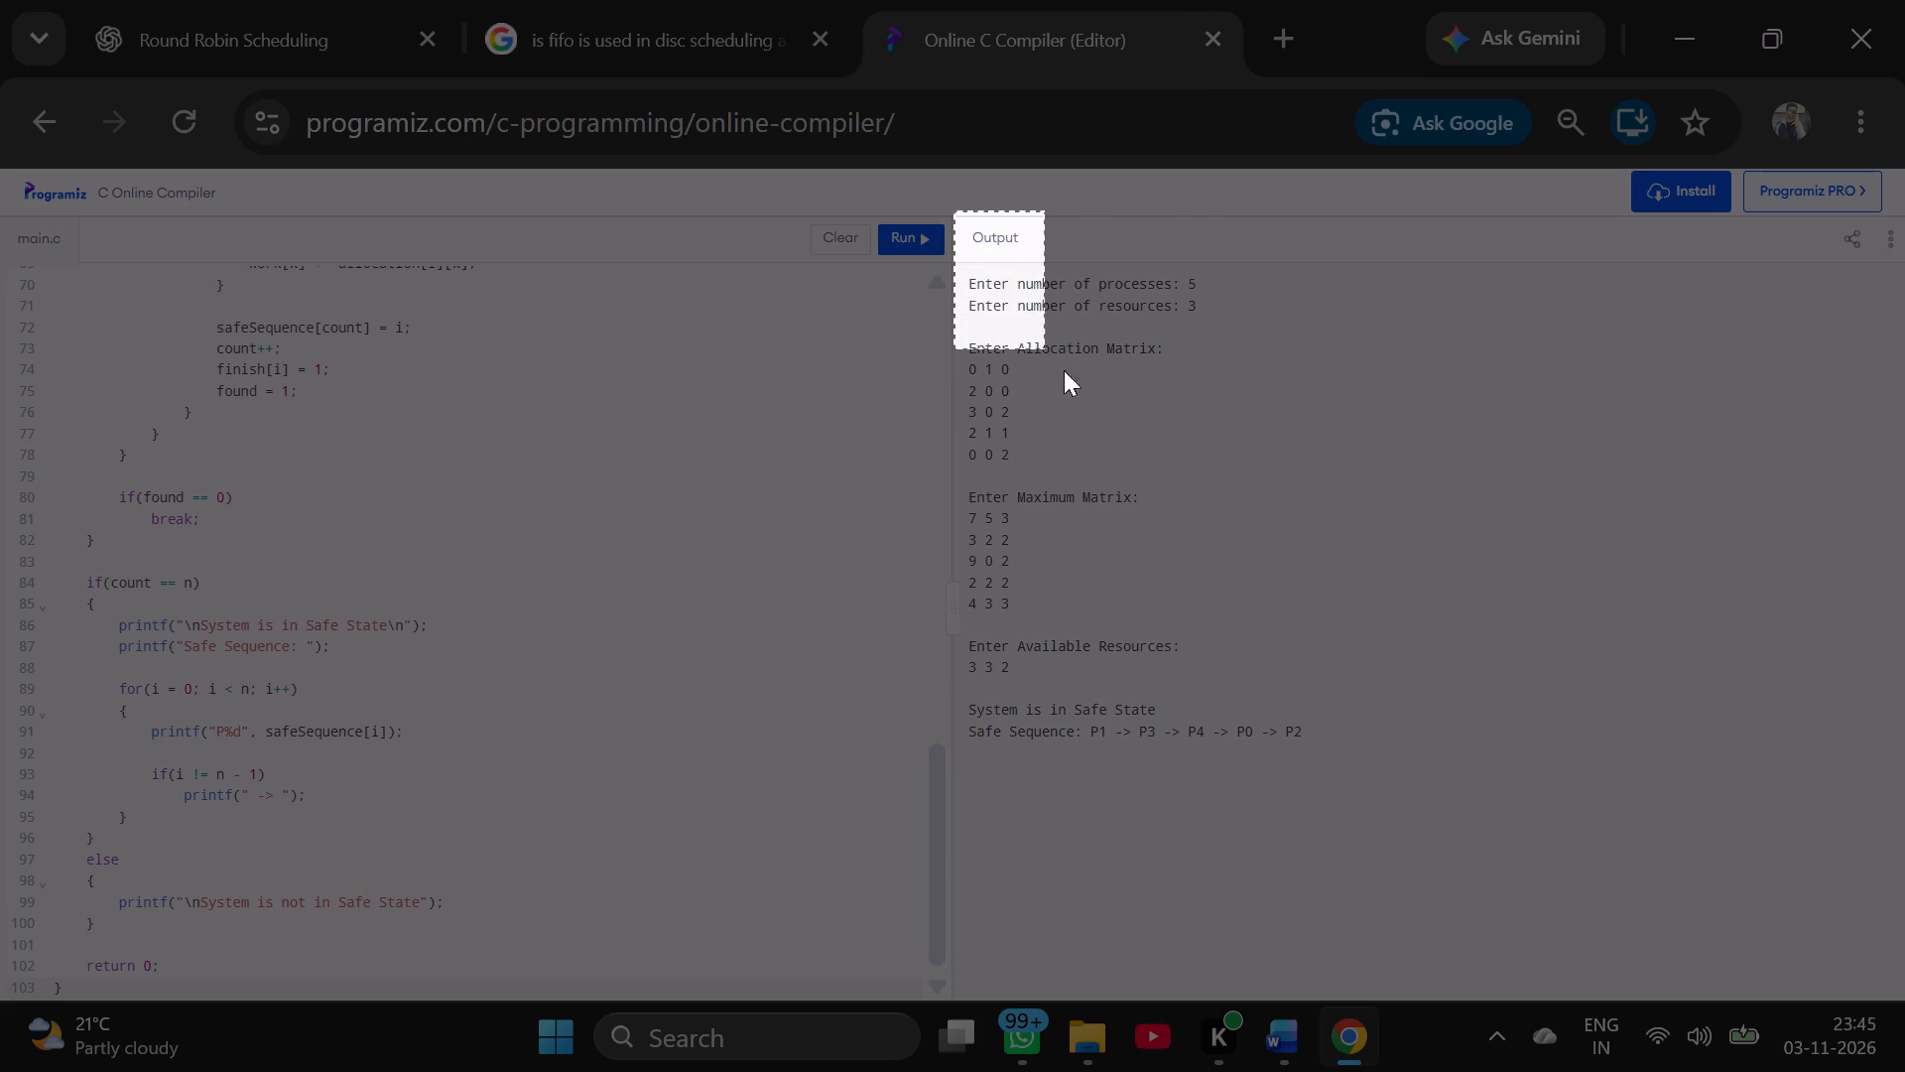
left_click_drag(1064, 370, 1568, 695)
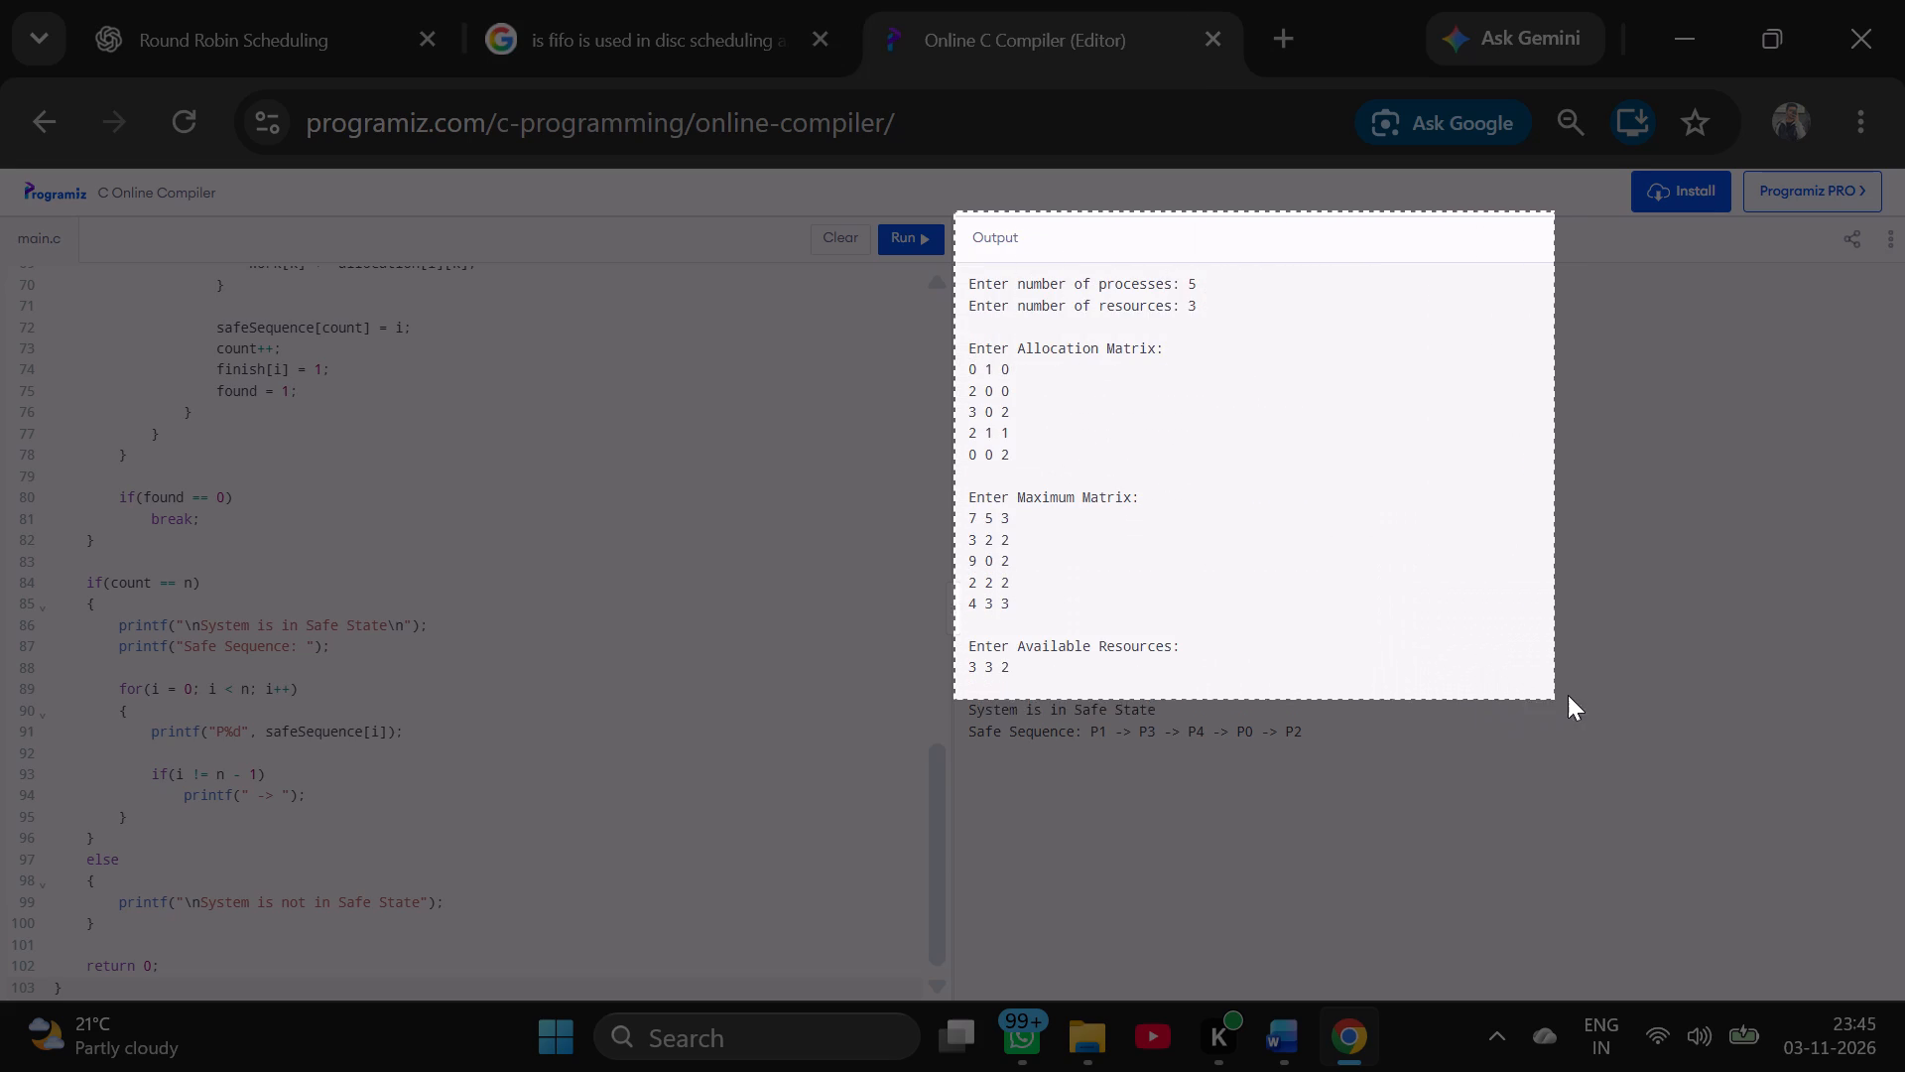
left_click_drag(1568, 695, 1845, 795)
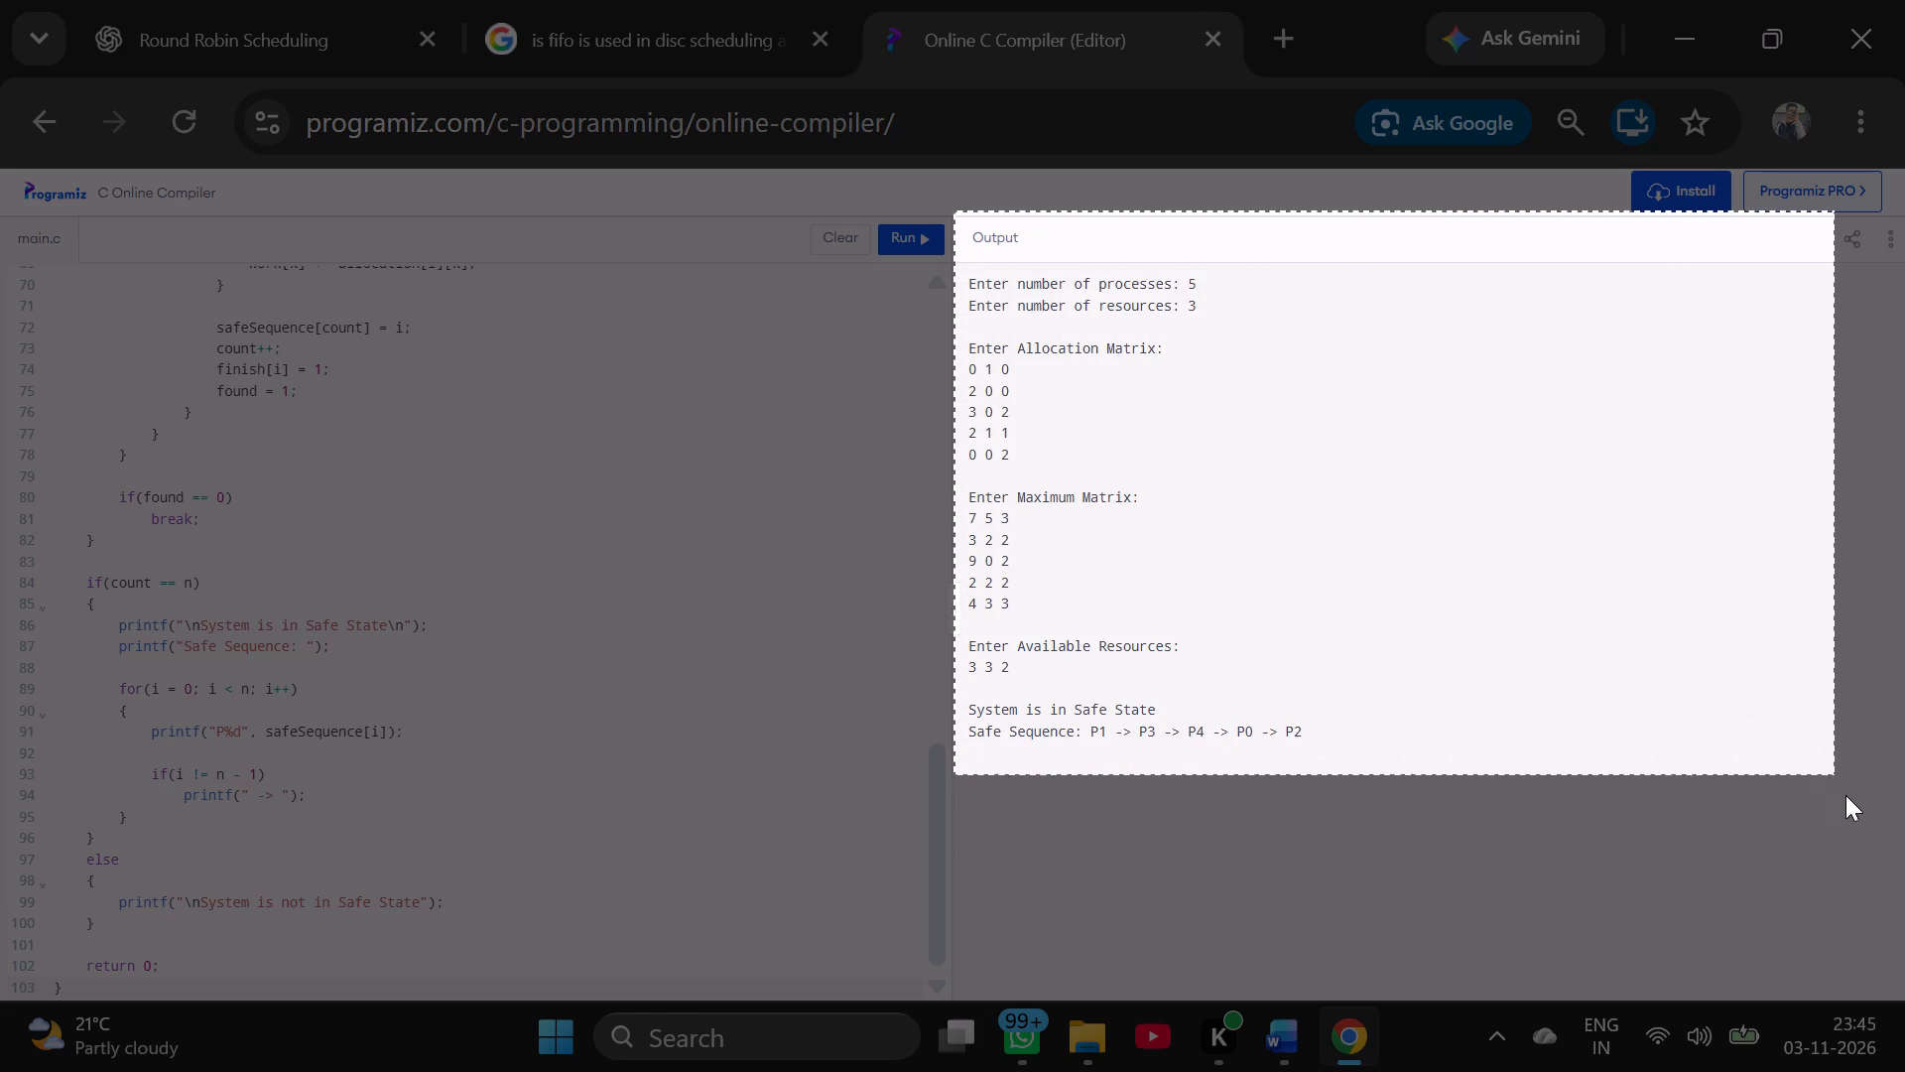
left_click_drag(1845, 795, 1809, 783)
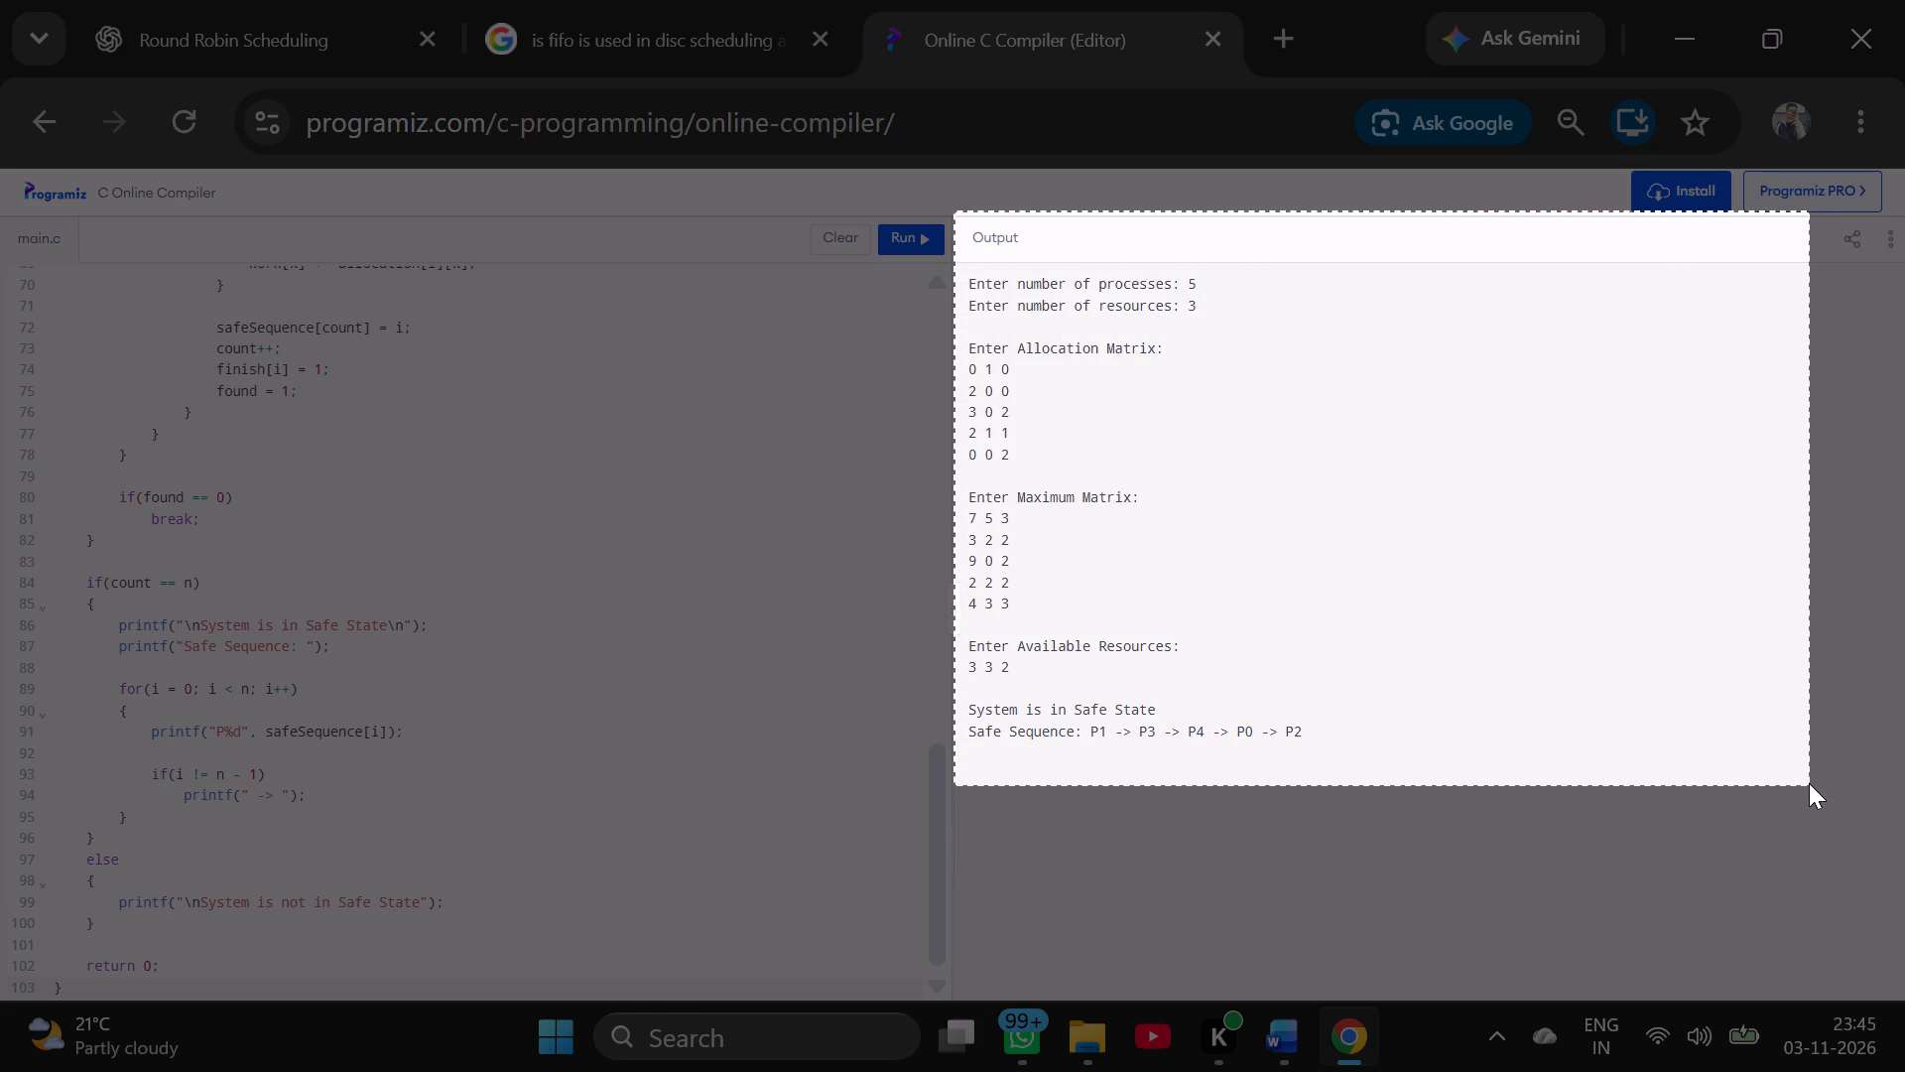
left_click_drag(1809, 783, 1809, 759)
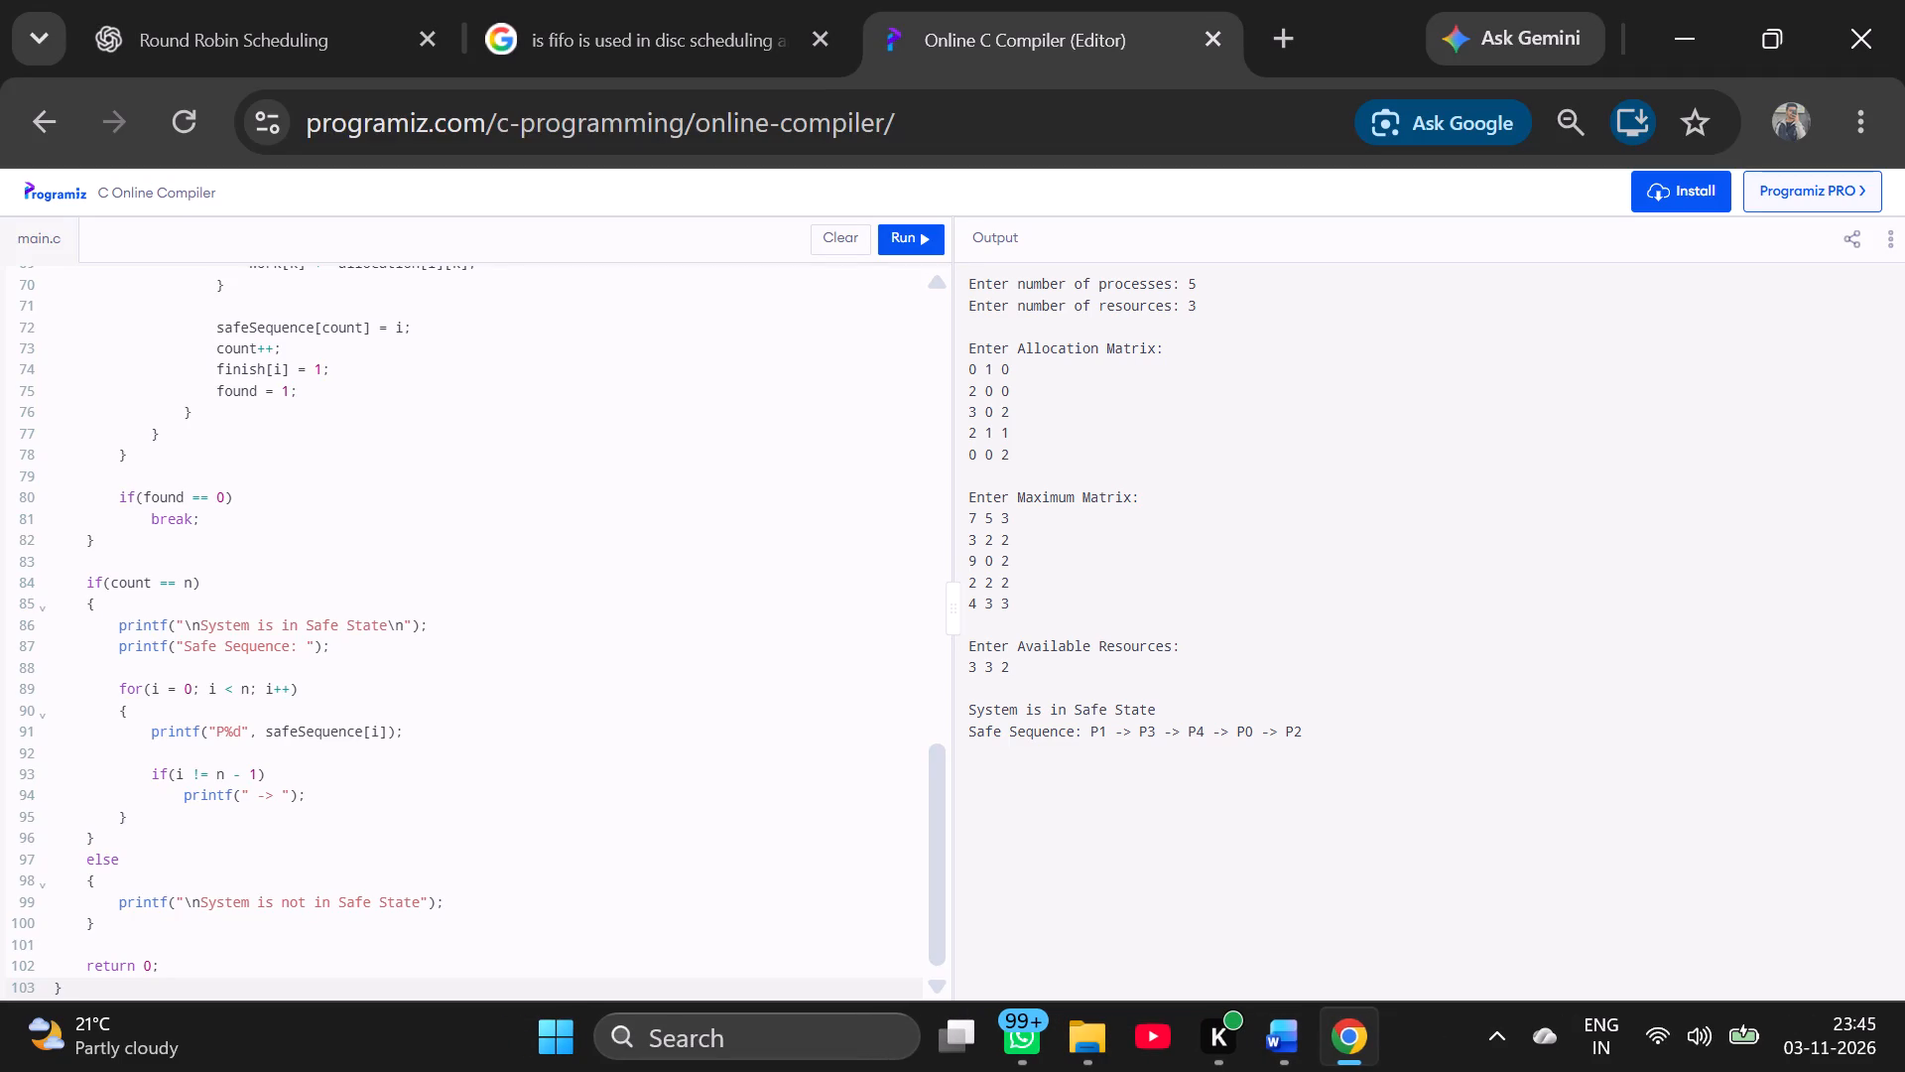
Switch to the Word lab document and paste the captured screenshot on a new line below the Output heading.
left_click(1307, 1039)
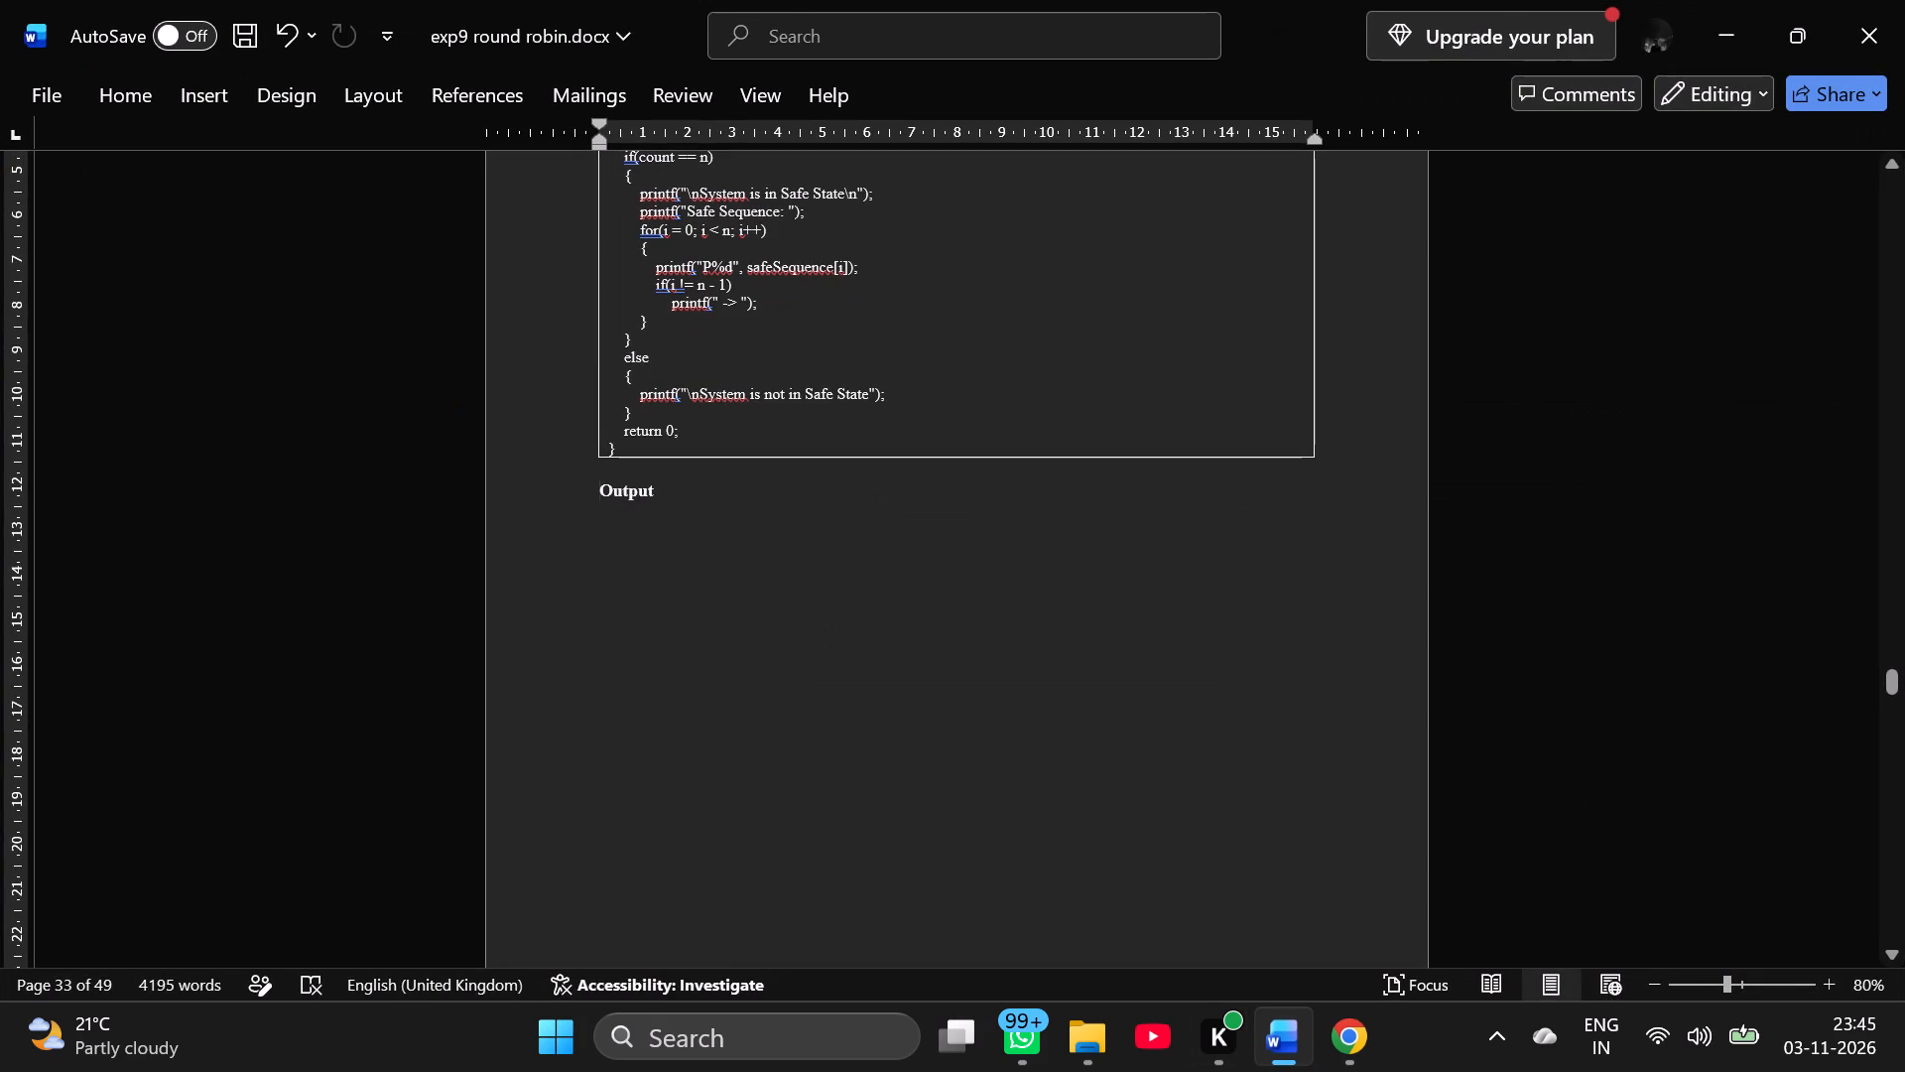
left_click(711, 520)
key("Return")
key("ctrl+v")
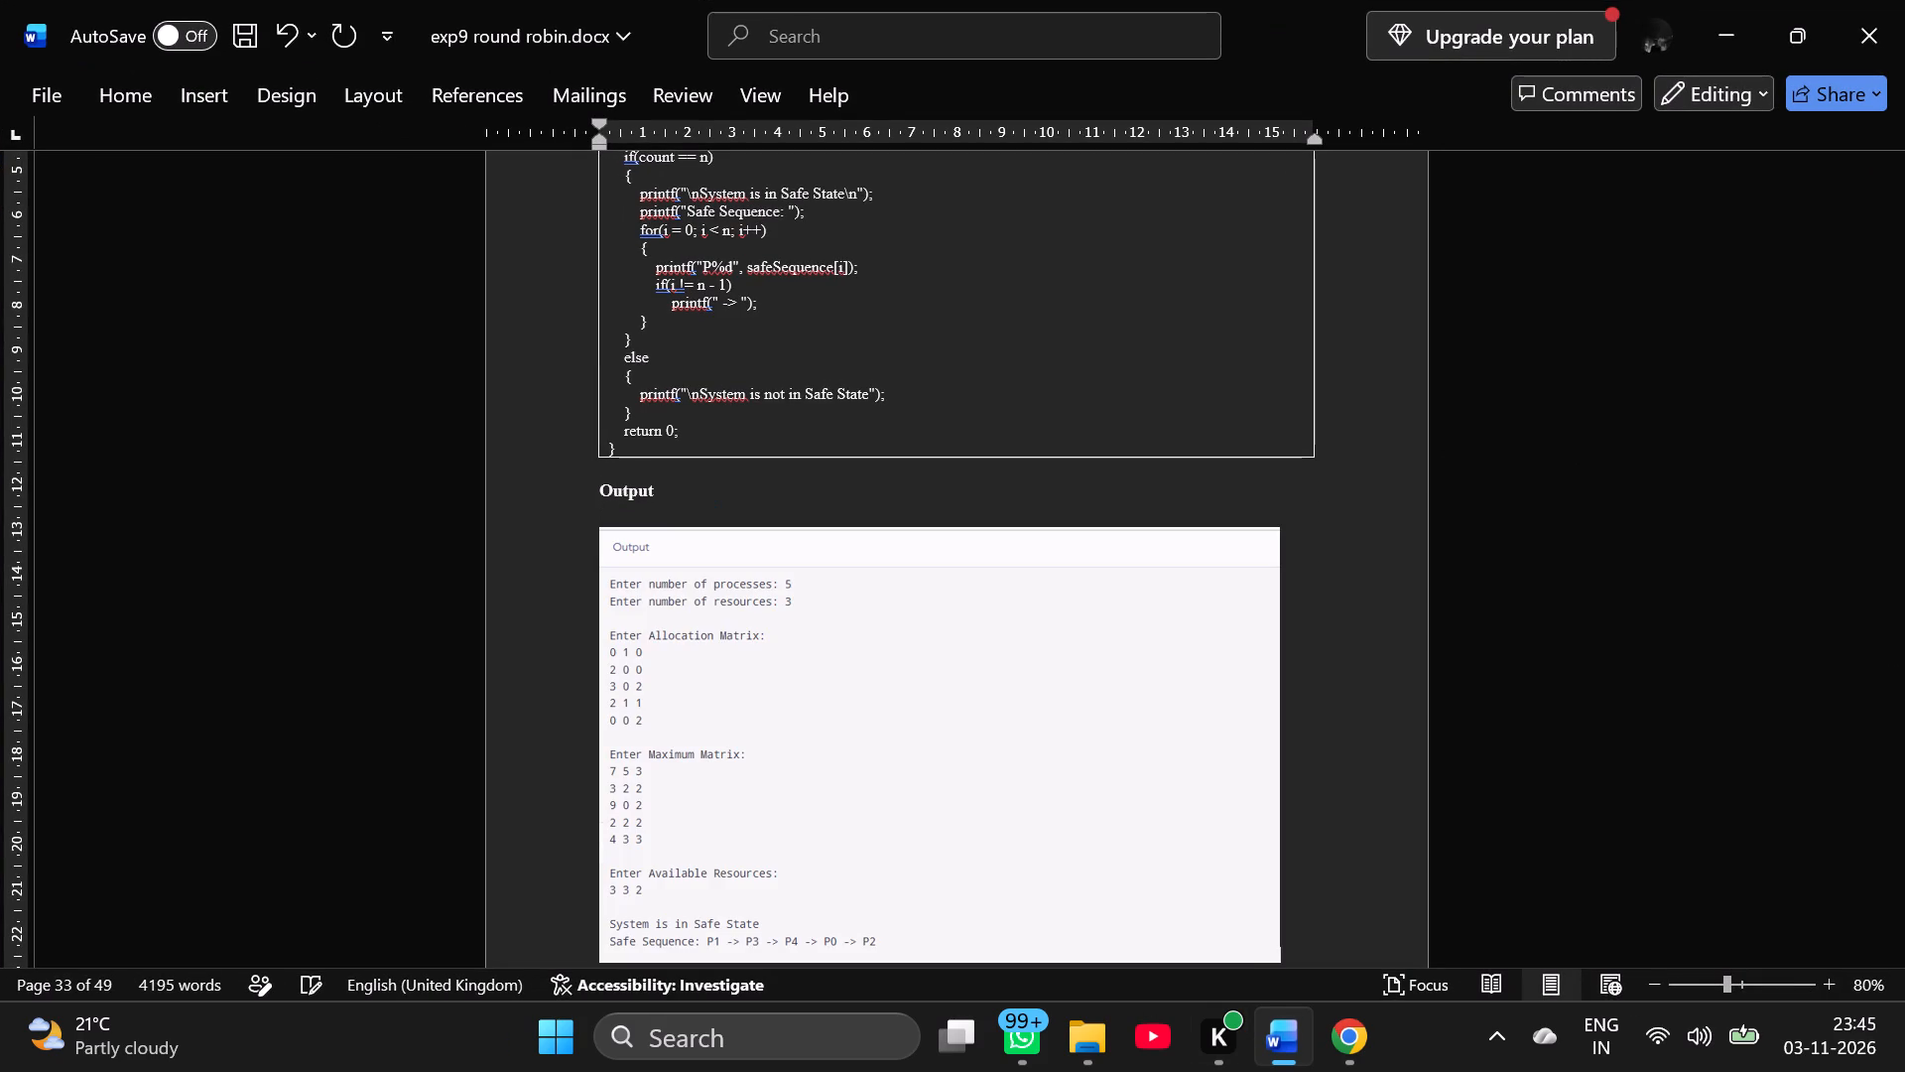
Resize the pasted output screenshot proportionally until it is about as wide as the bordered program box above it.
scroll(711, 520, "down", 2)
left_click(1047, 538)
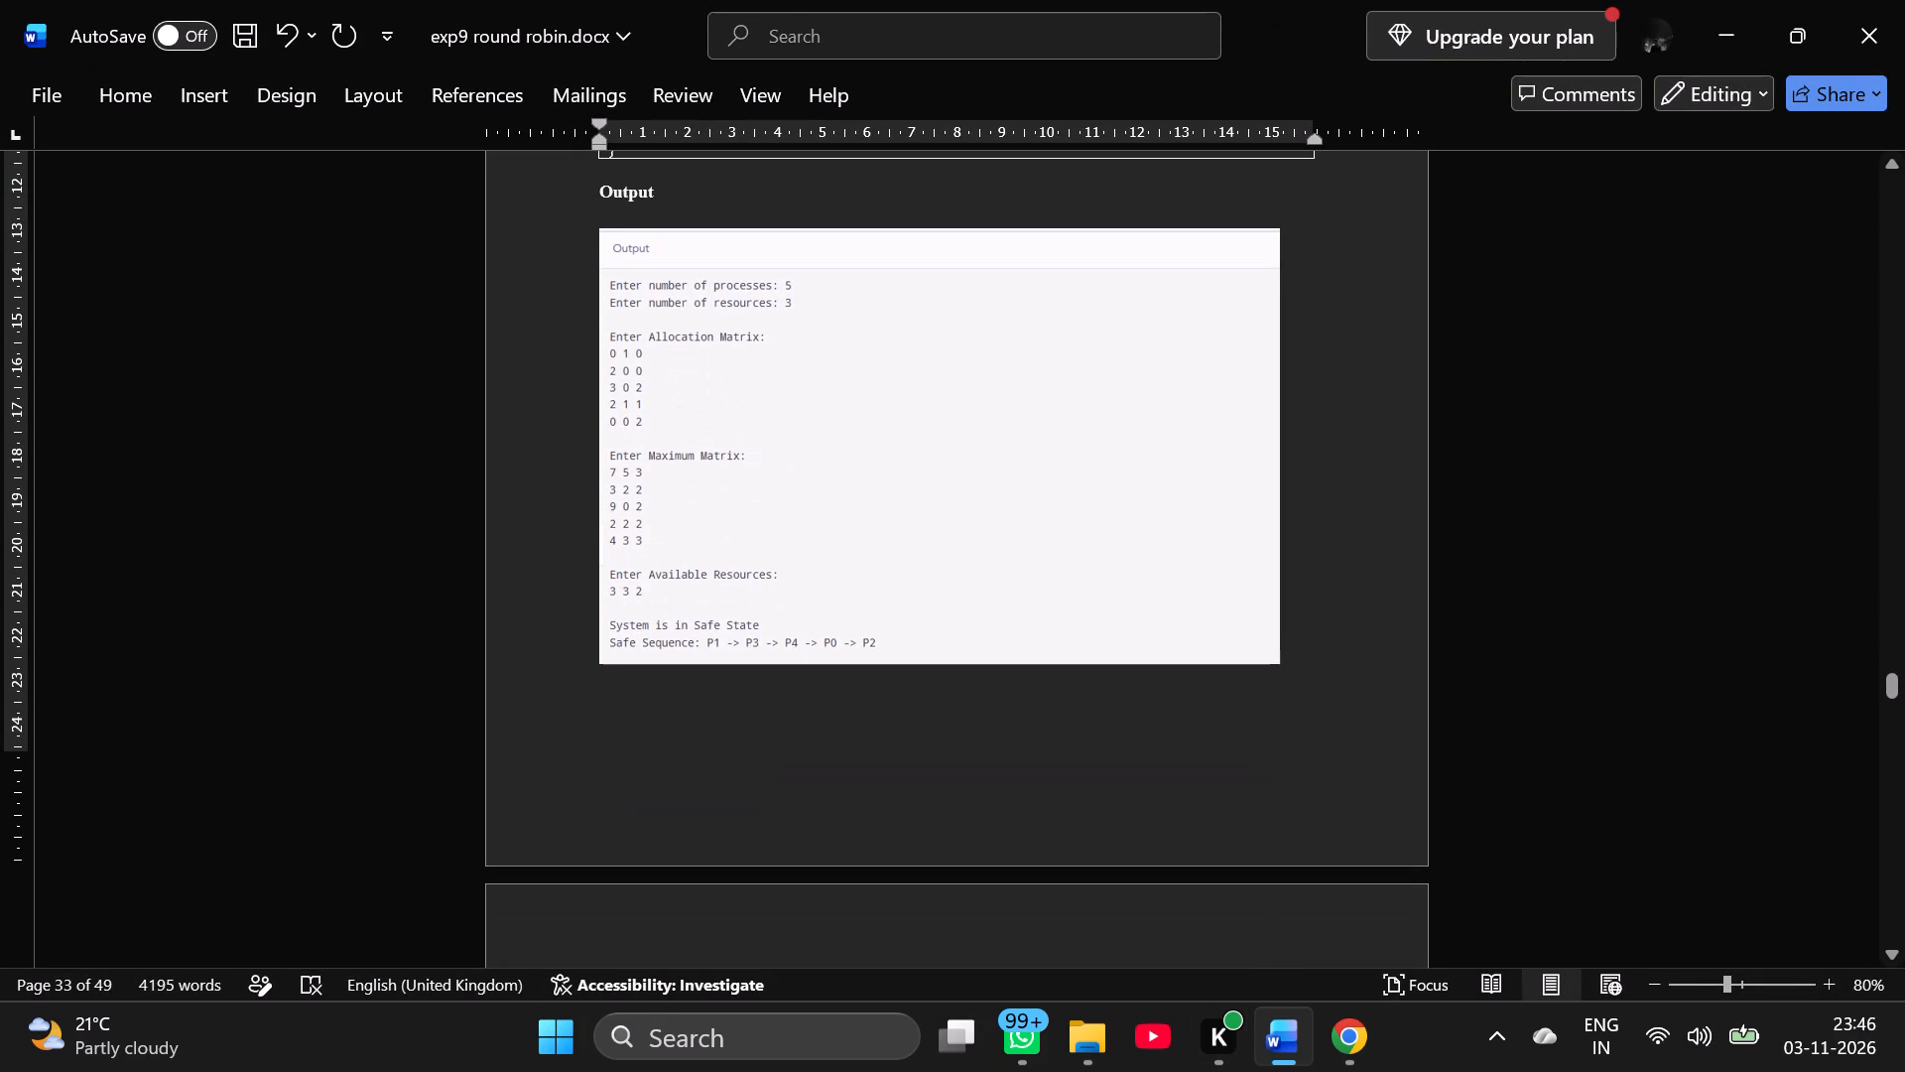
left_click_drag(1288, 672, 1335, 692)
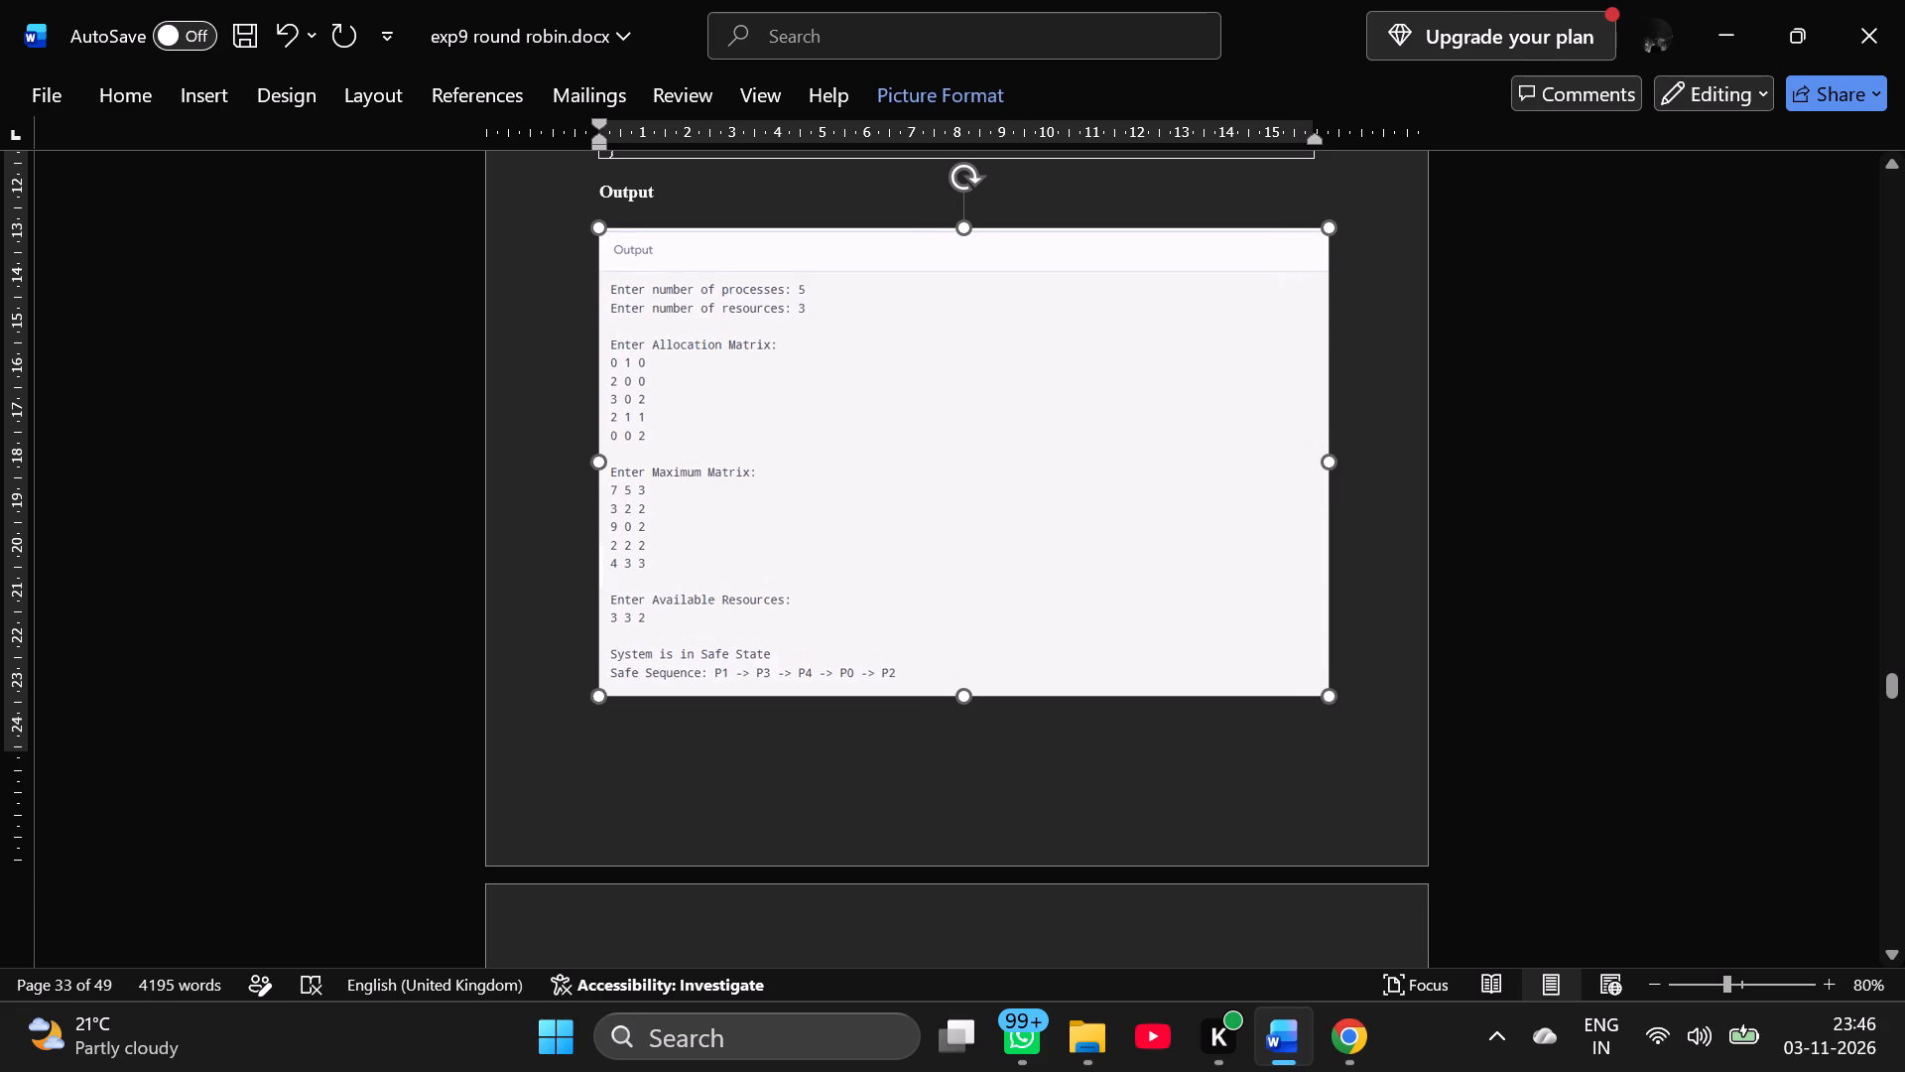
left_click_drag(1335, 692, 1356, 700)
left_click(1626, 714)
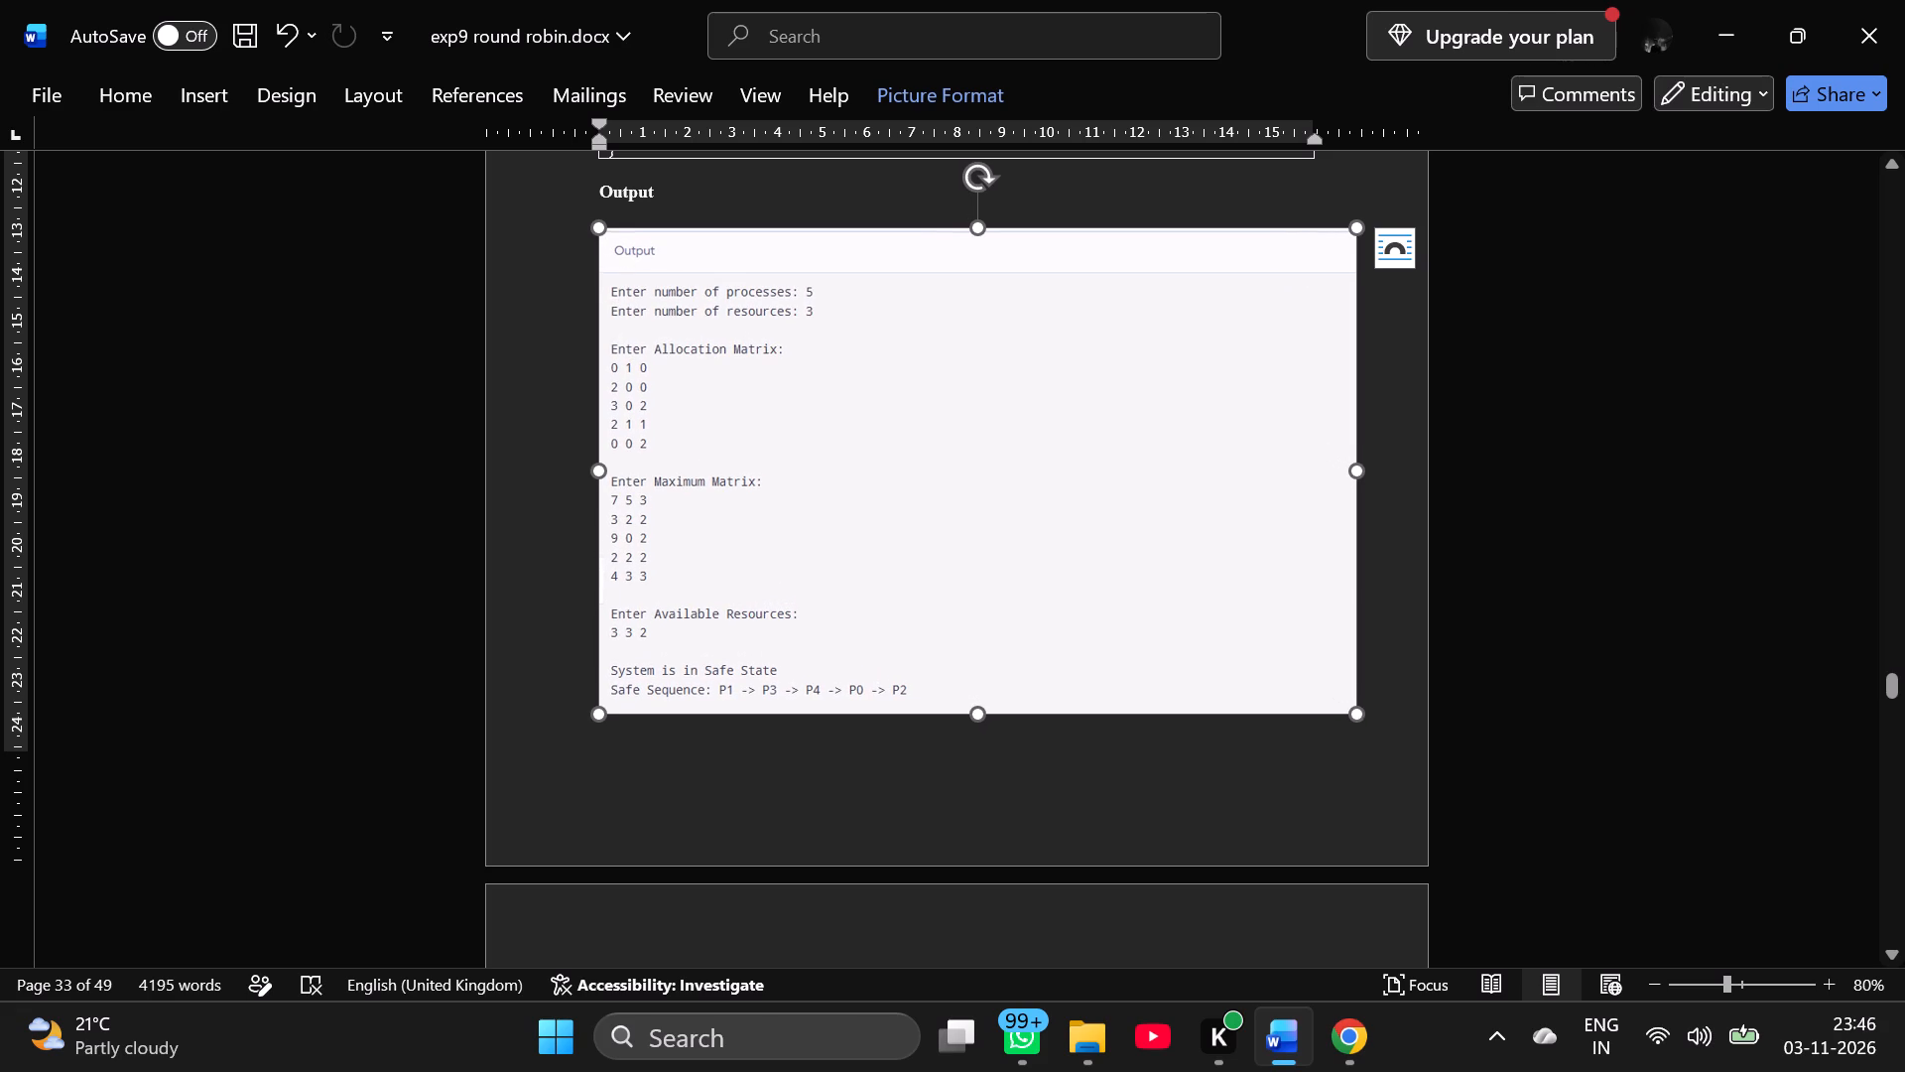
scroll(1626, 714, "up", 1)
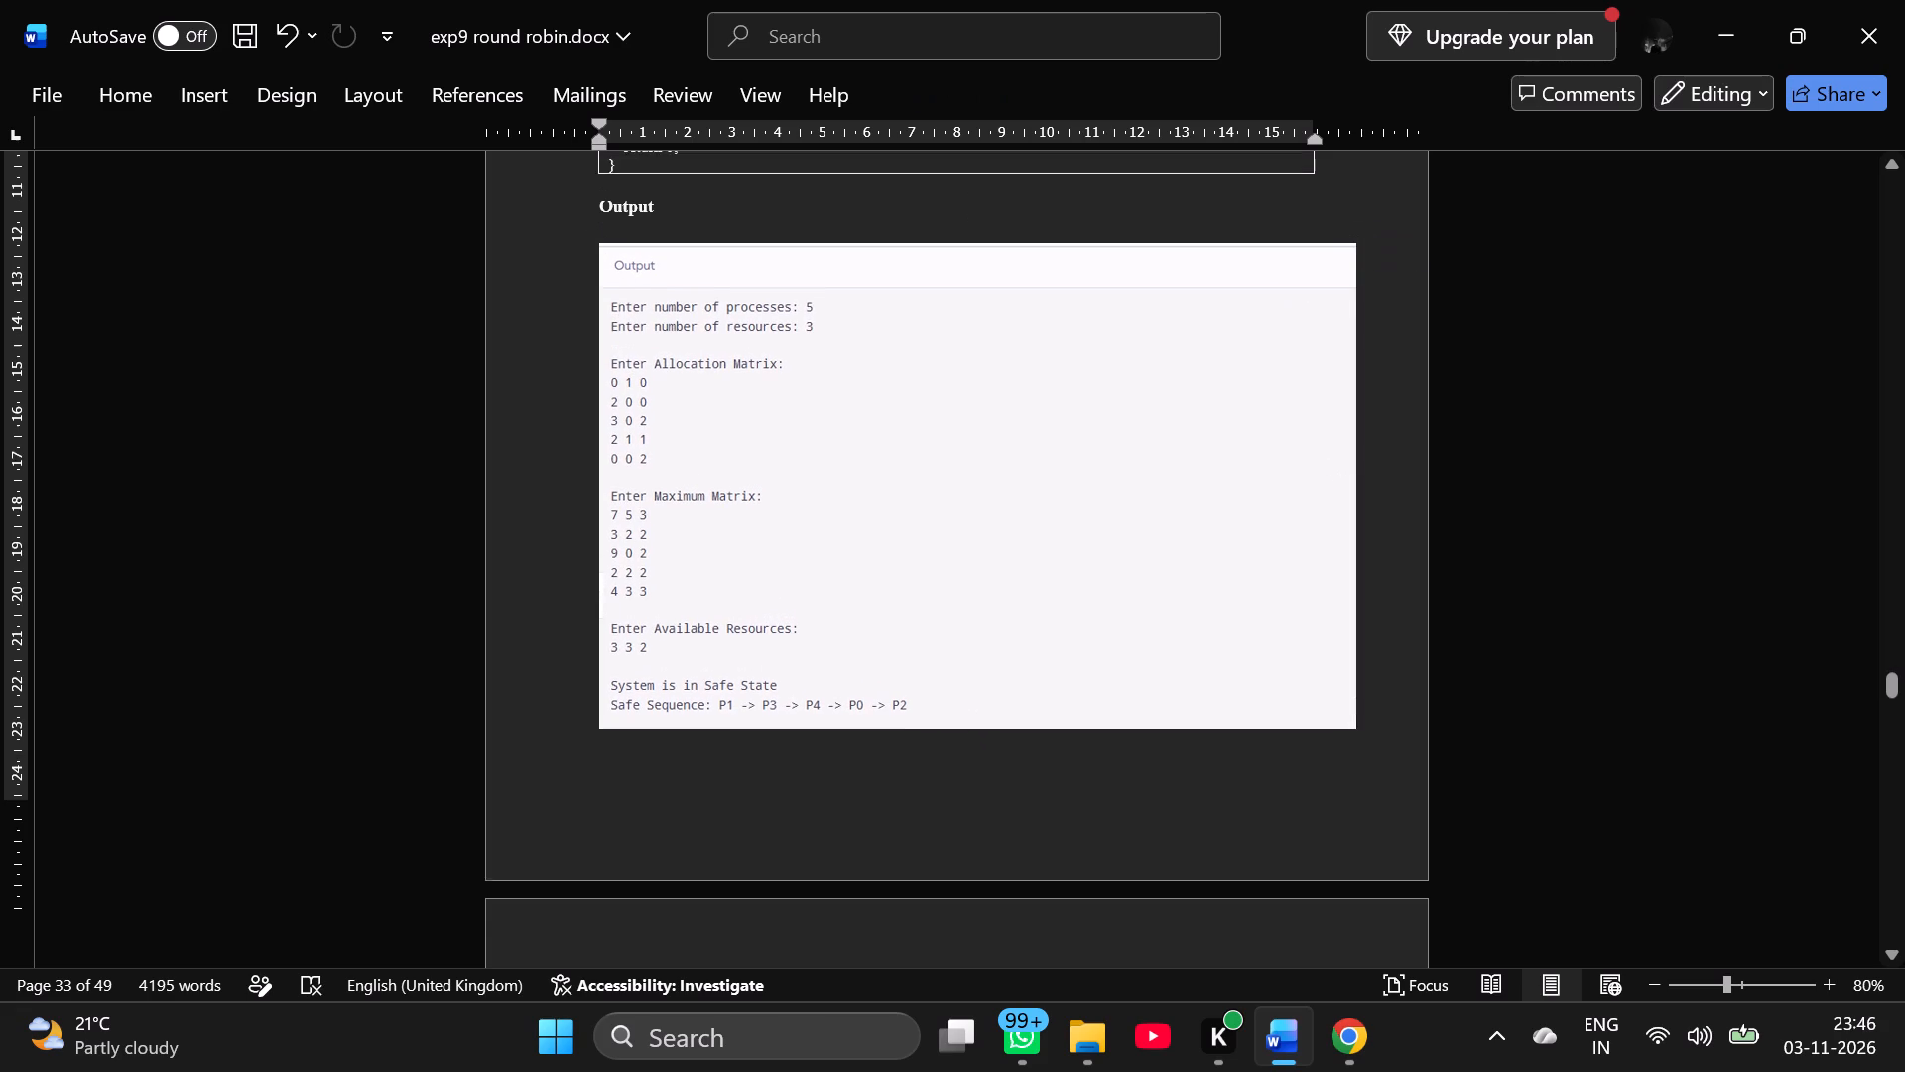
scroll(1626, 714, "up", 1)
left_click(1369, 781)
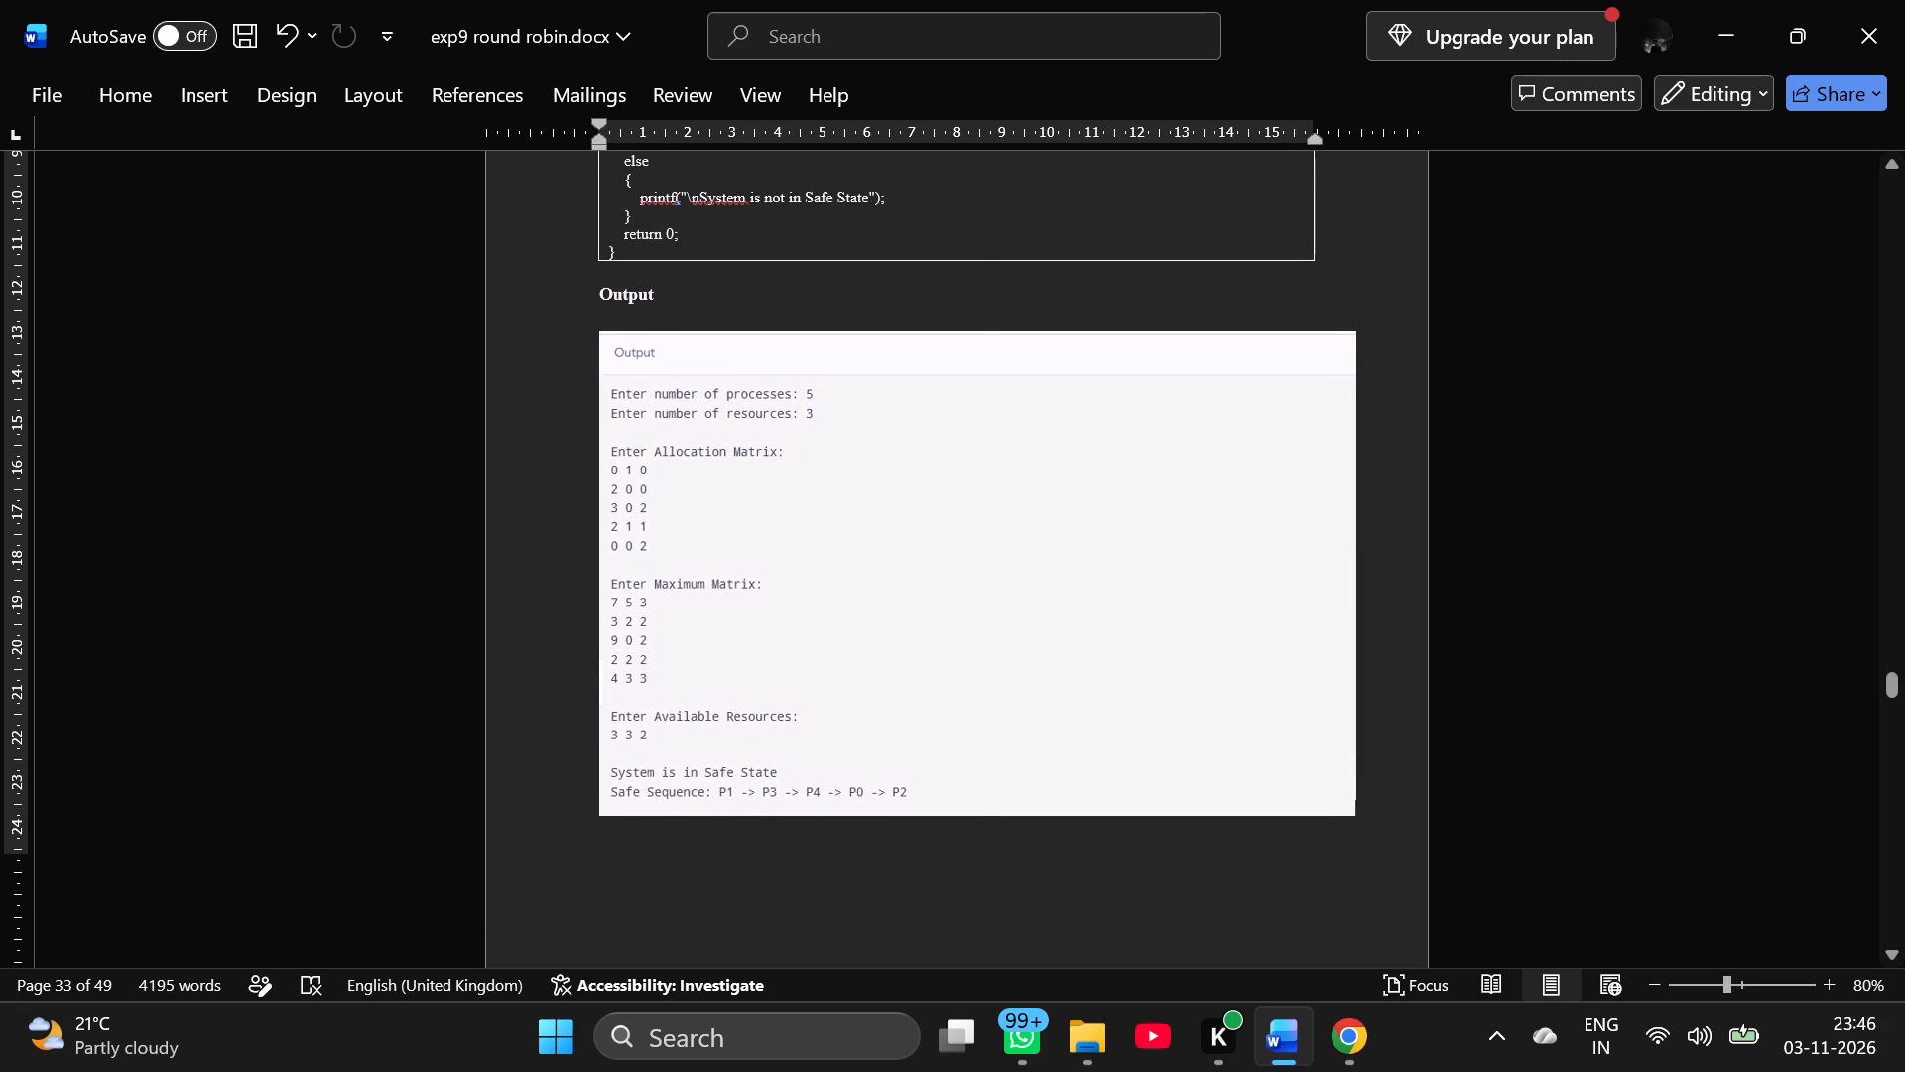
left_click(1338, 780)
left_click_drag(1364, 819, 1339, 823)
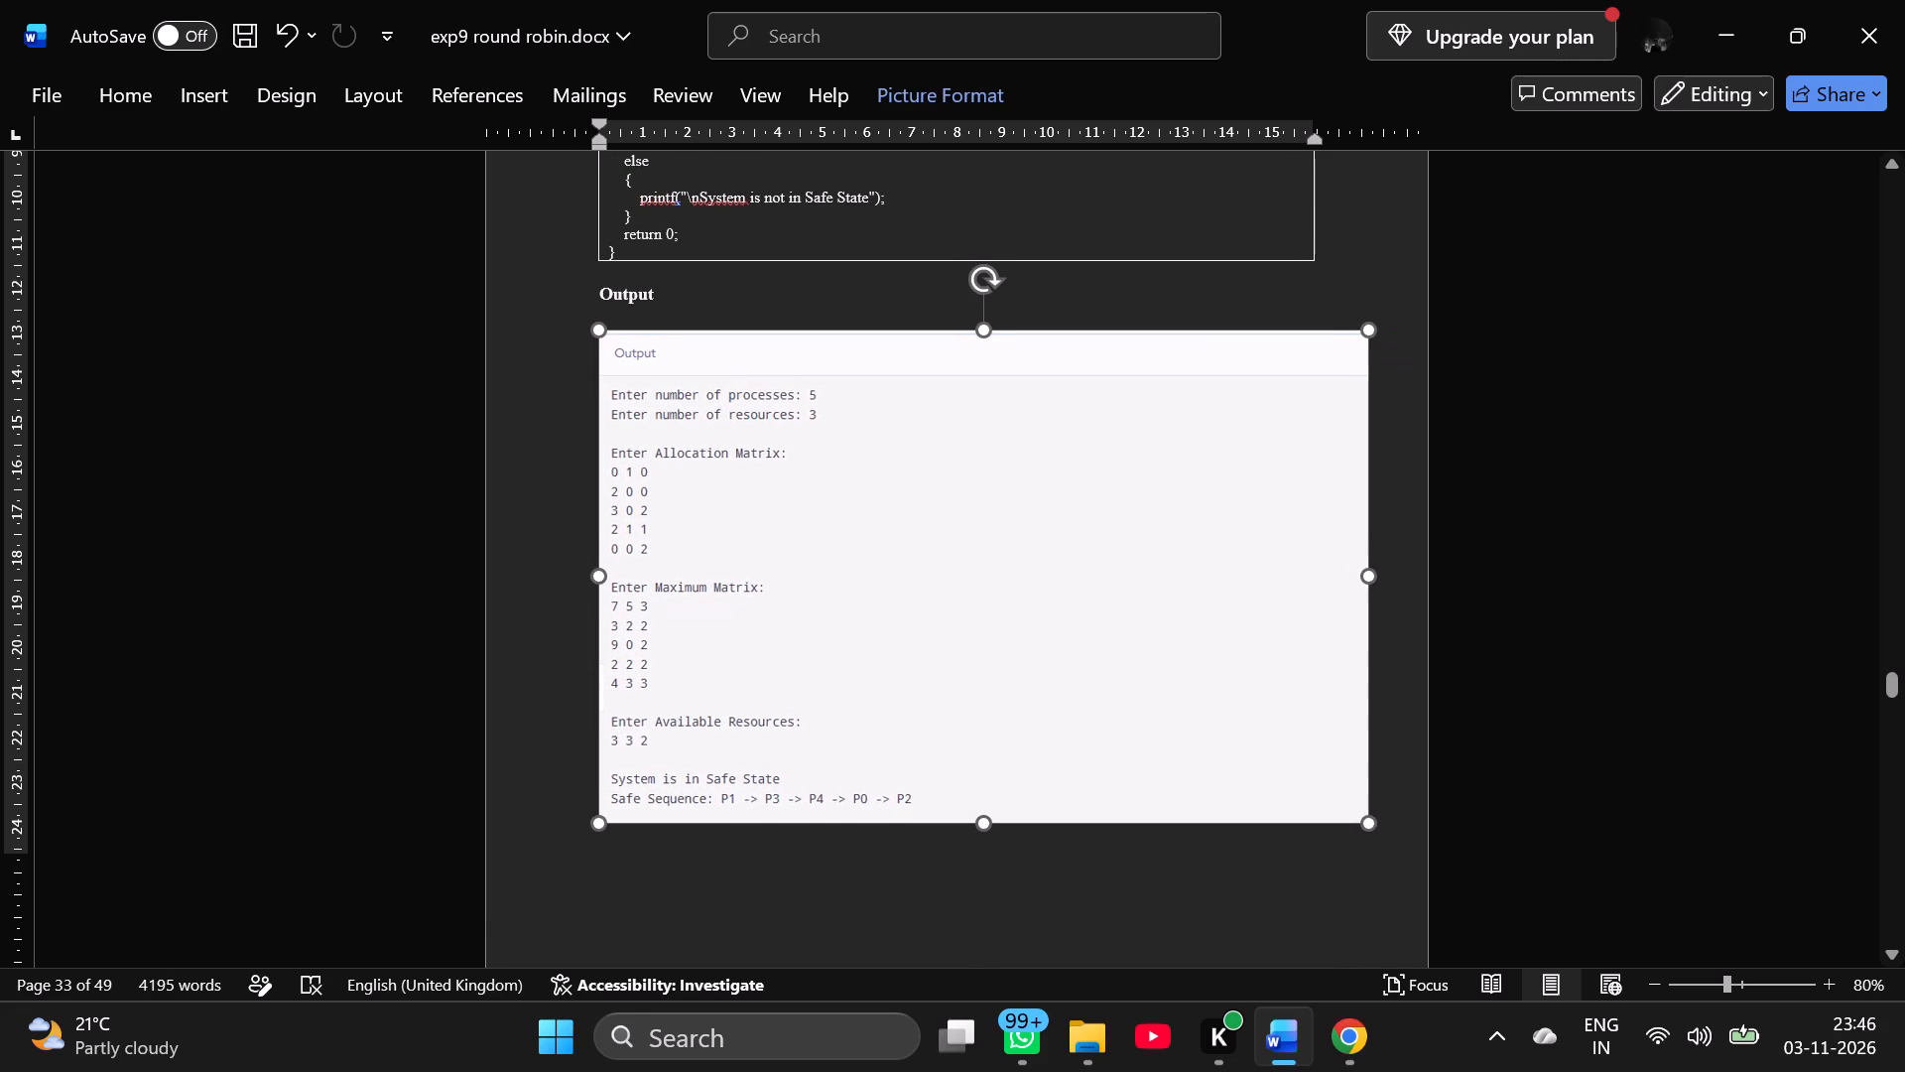
left_click_drag(1339, 823, 1323, 786)
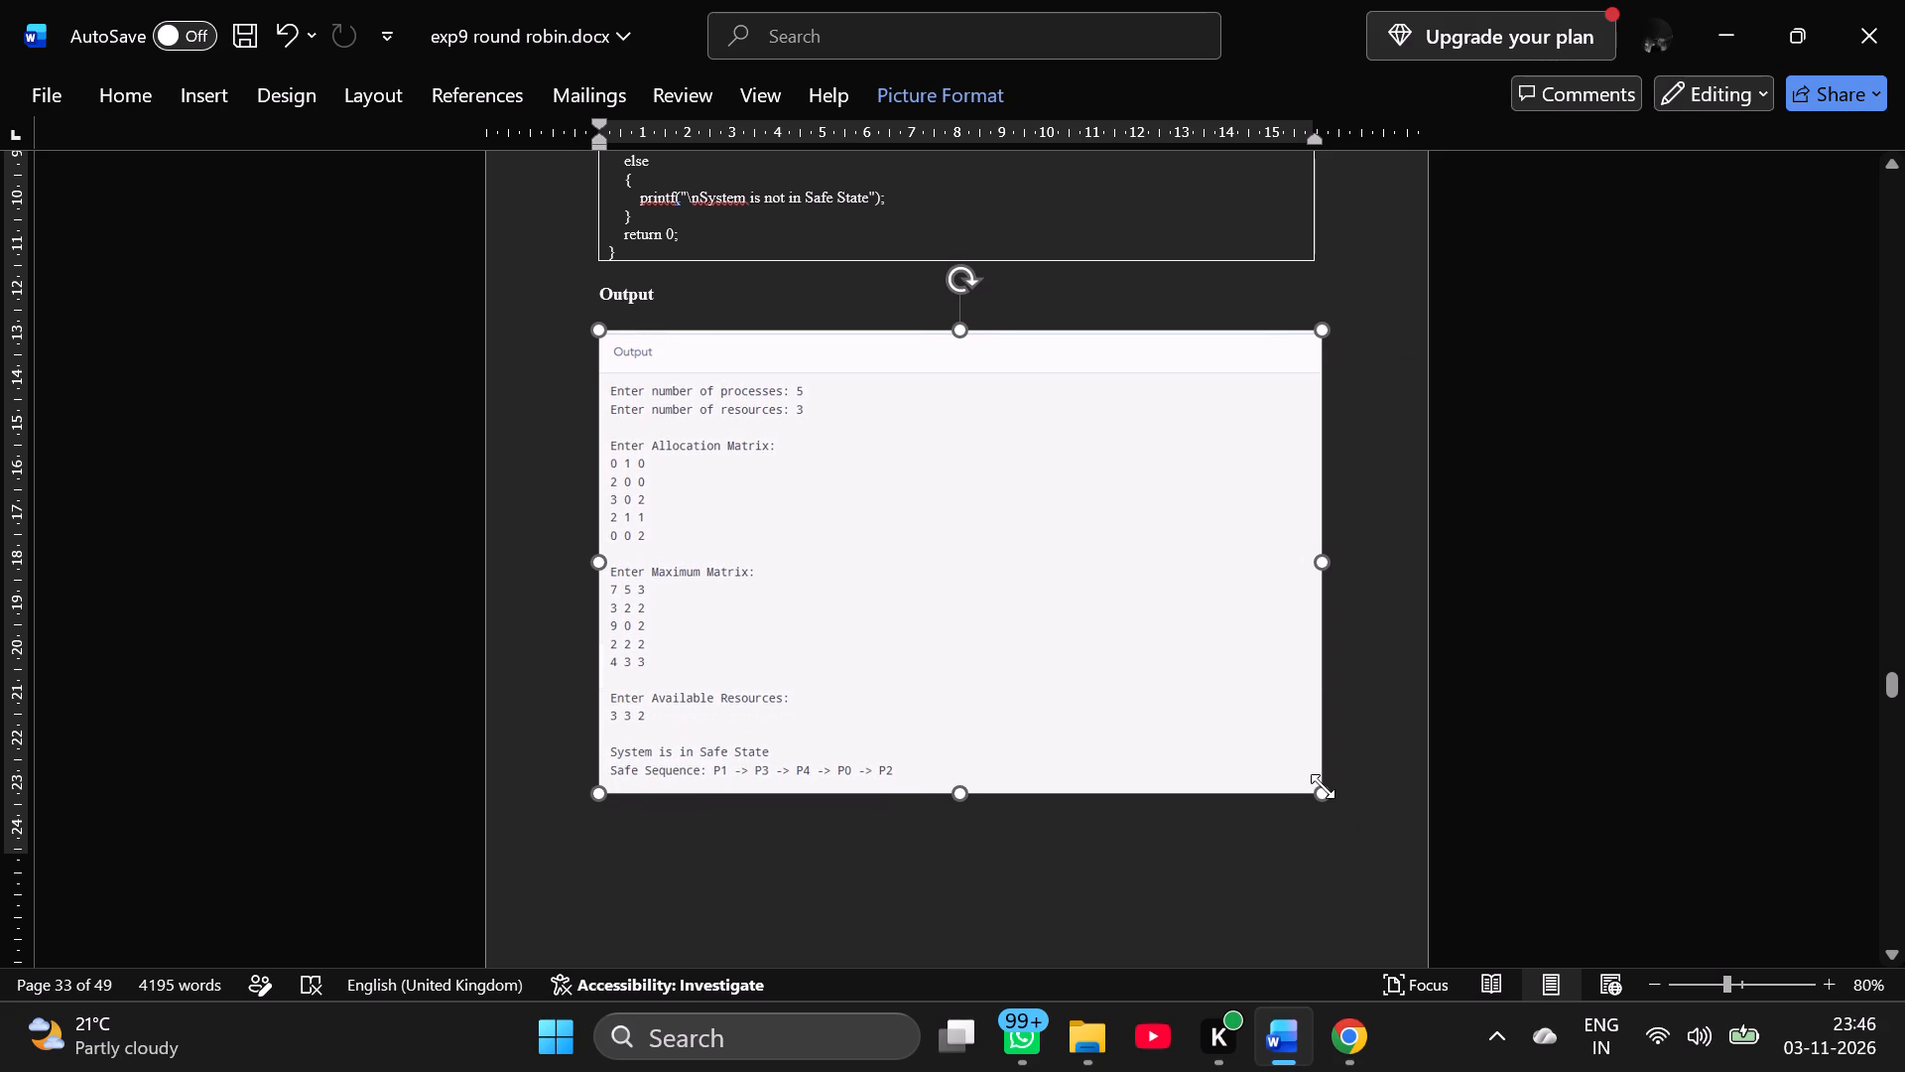
left_click(1549, 755)
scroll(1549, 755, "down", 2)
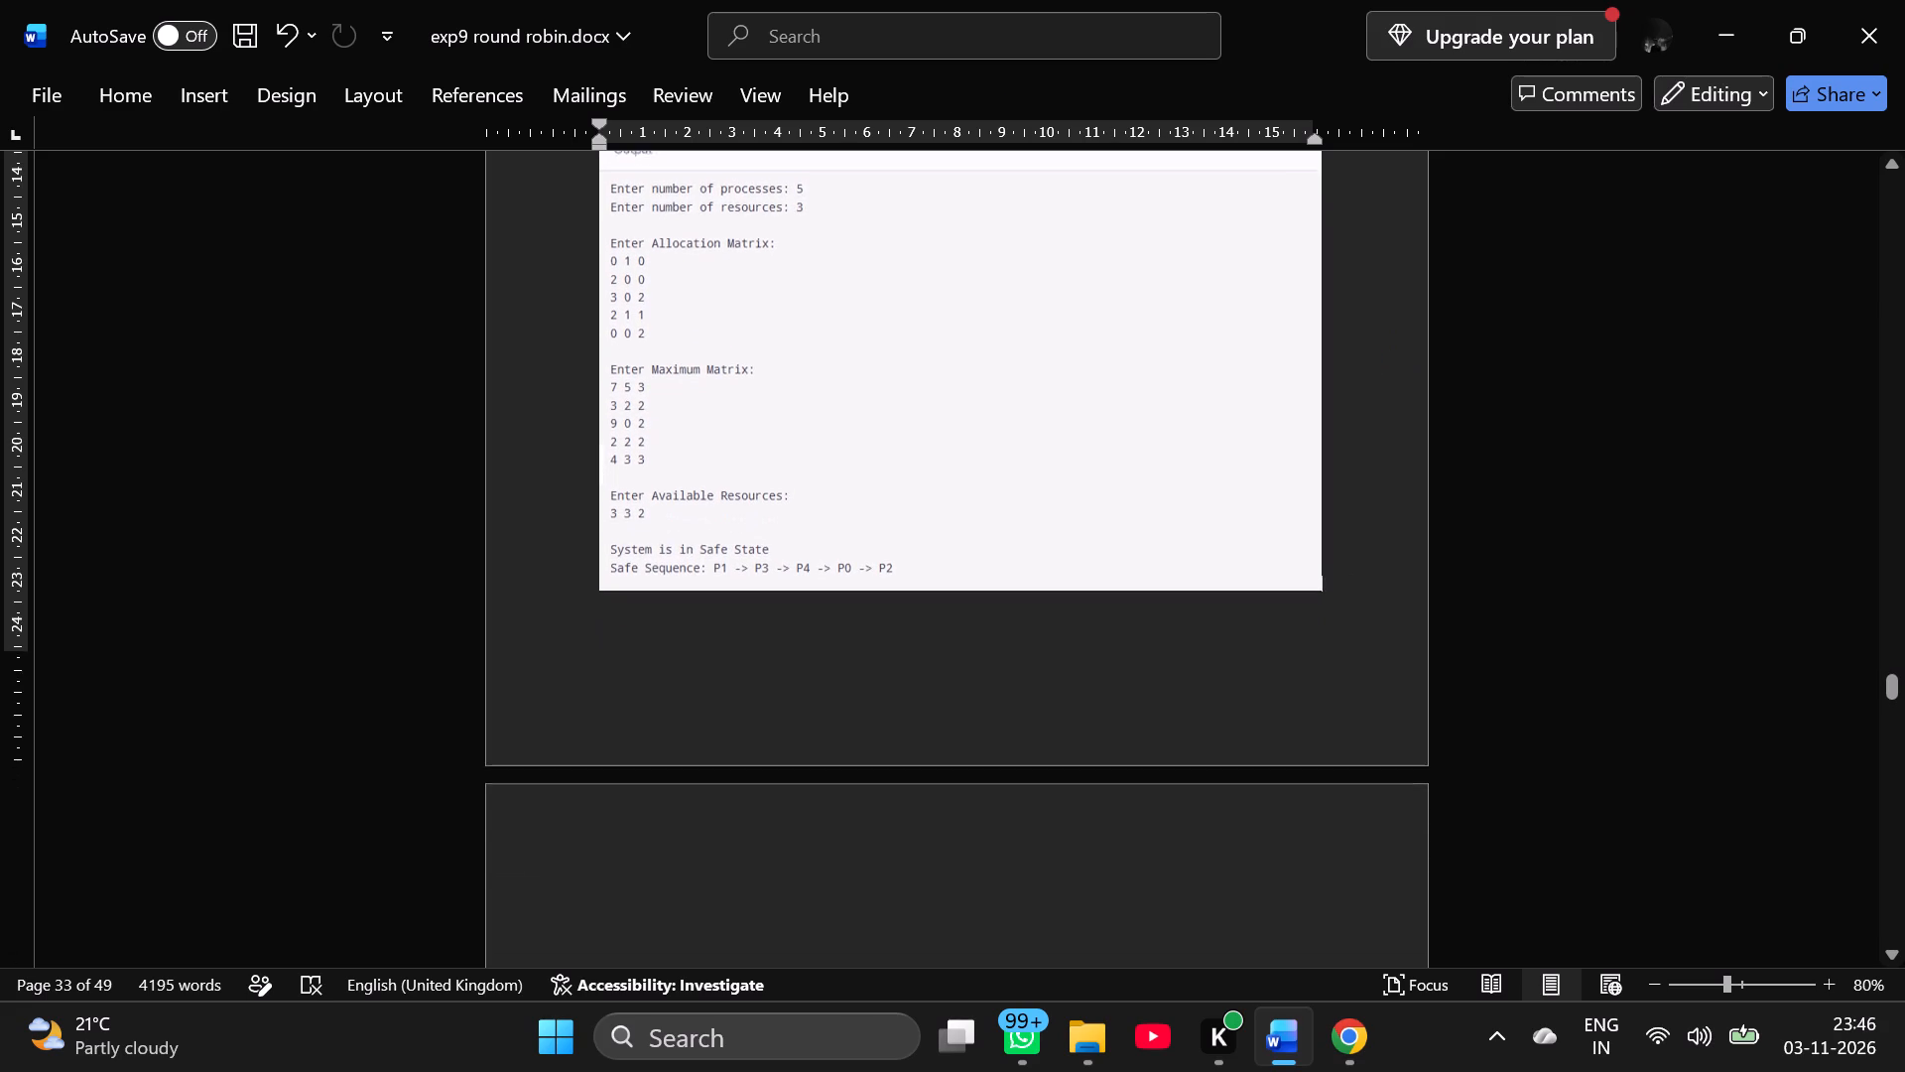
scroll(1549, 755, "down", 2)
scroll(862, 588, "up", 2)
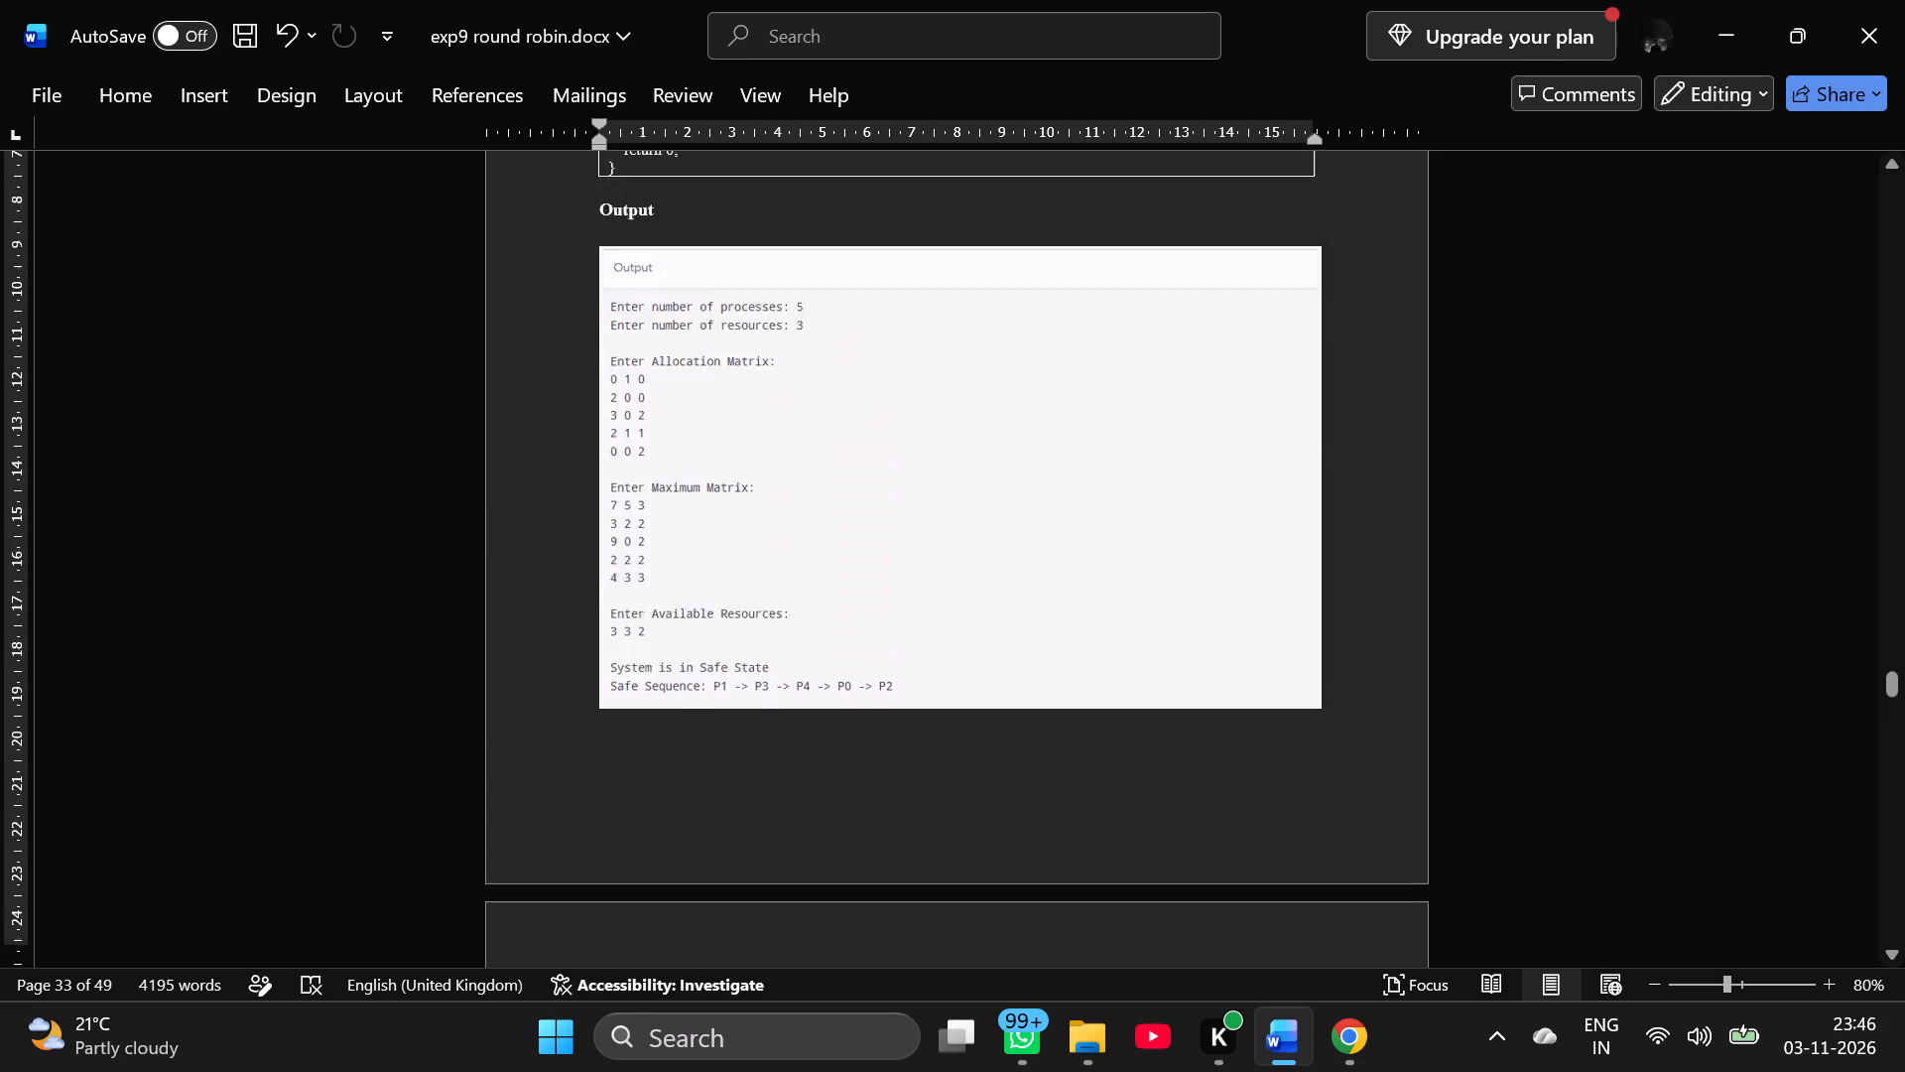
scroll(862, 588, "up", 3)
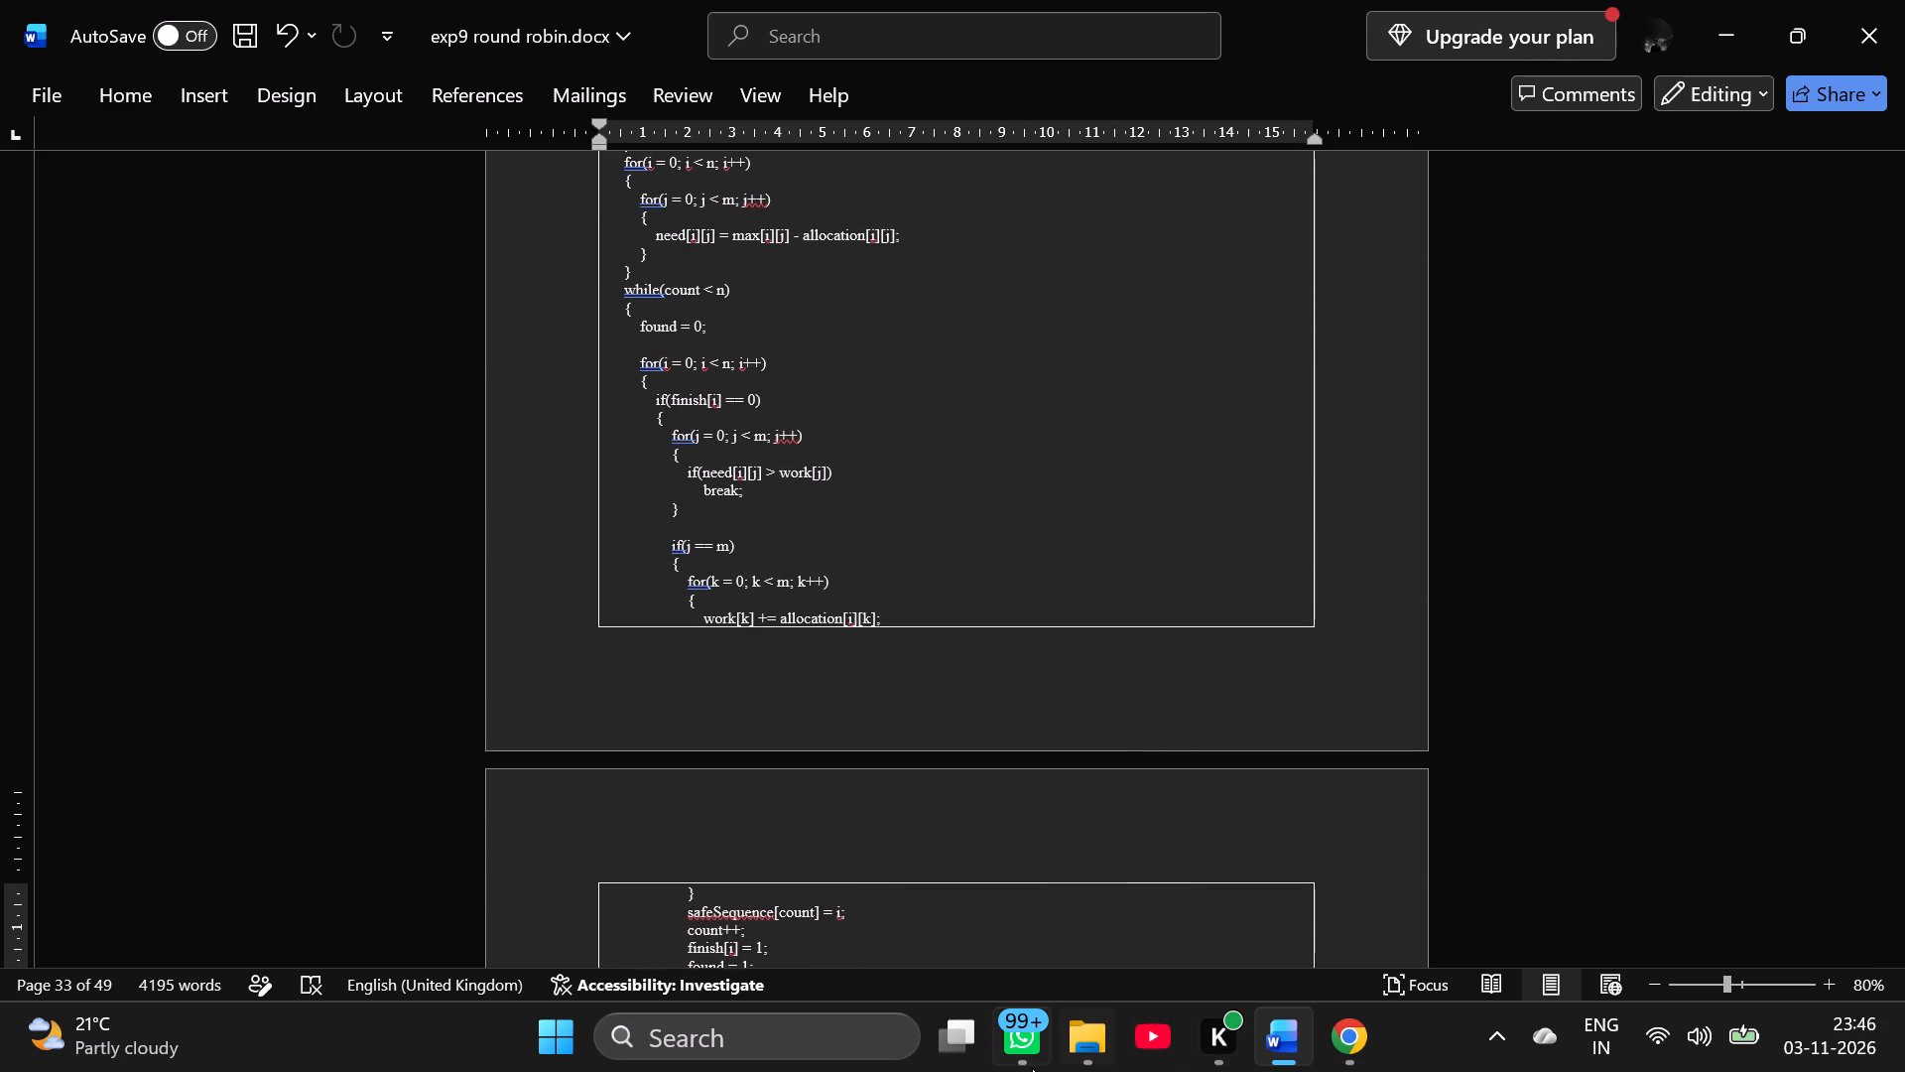
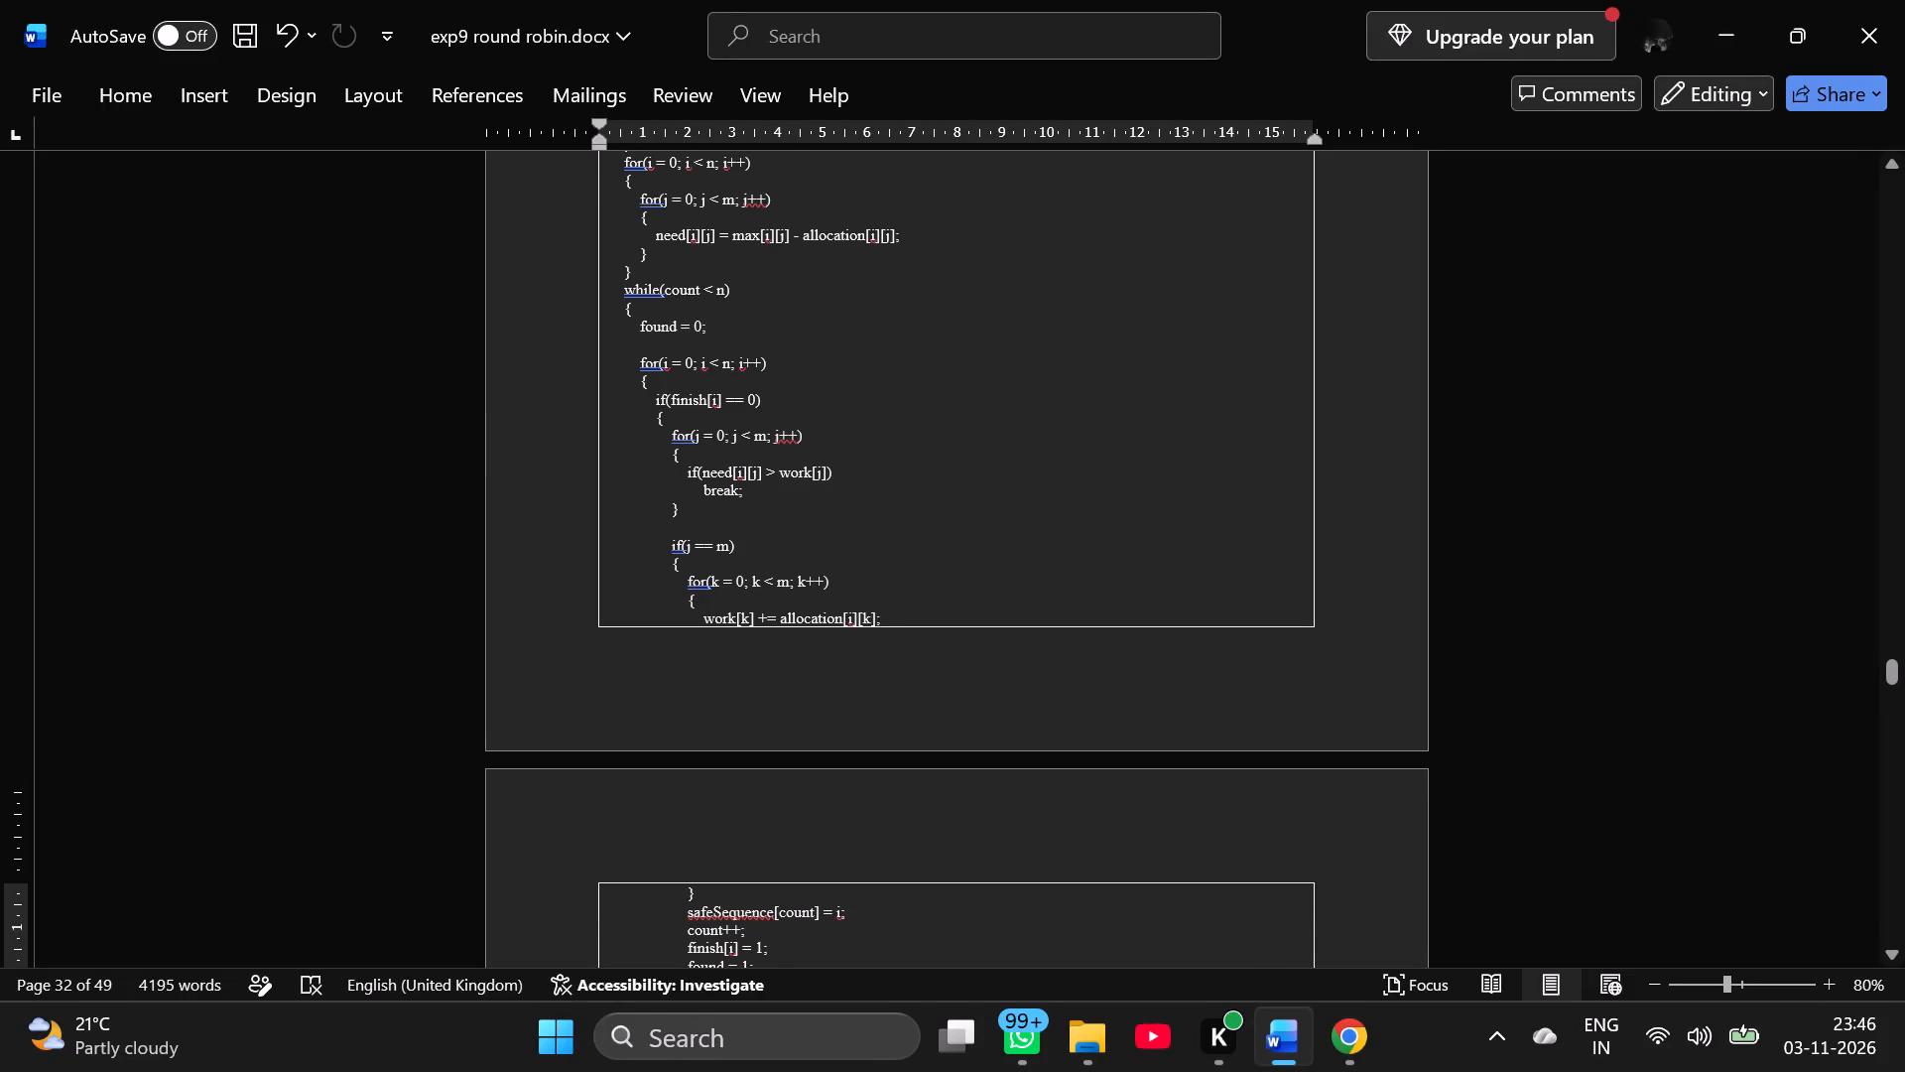
Delete the blank lines before if(j == m) and after found = 0; in the Banker's Algorithm program box.
scroll(747, 637, "up", 5)
scroll(747, 637, "down", 2)
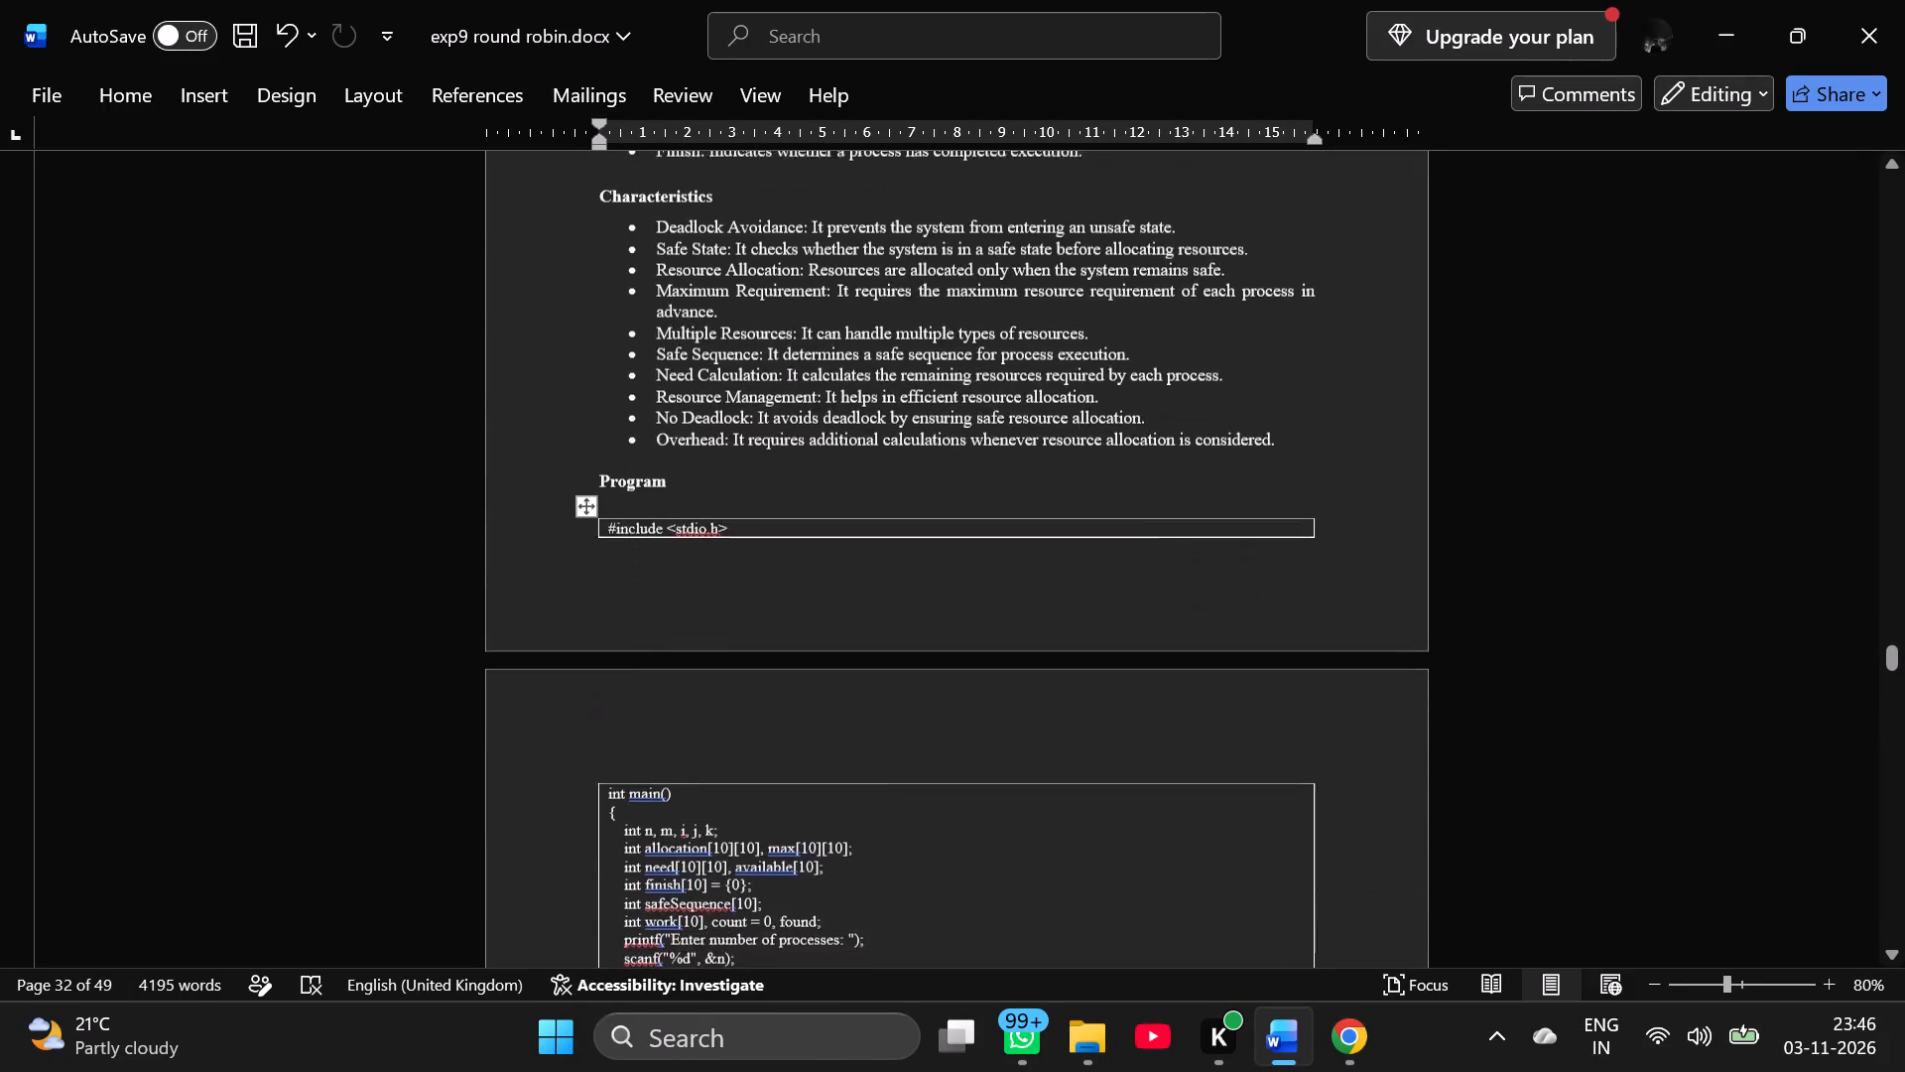
scroll(747, 637, "down", 4)
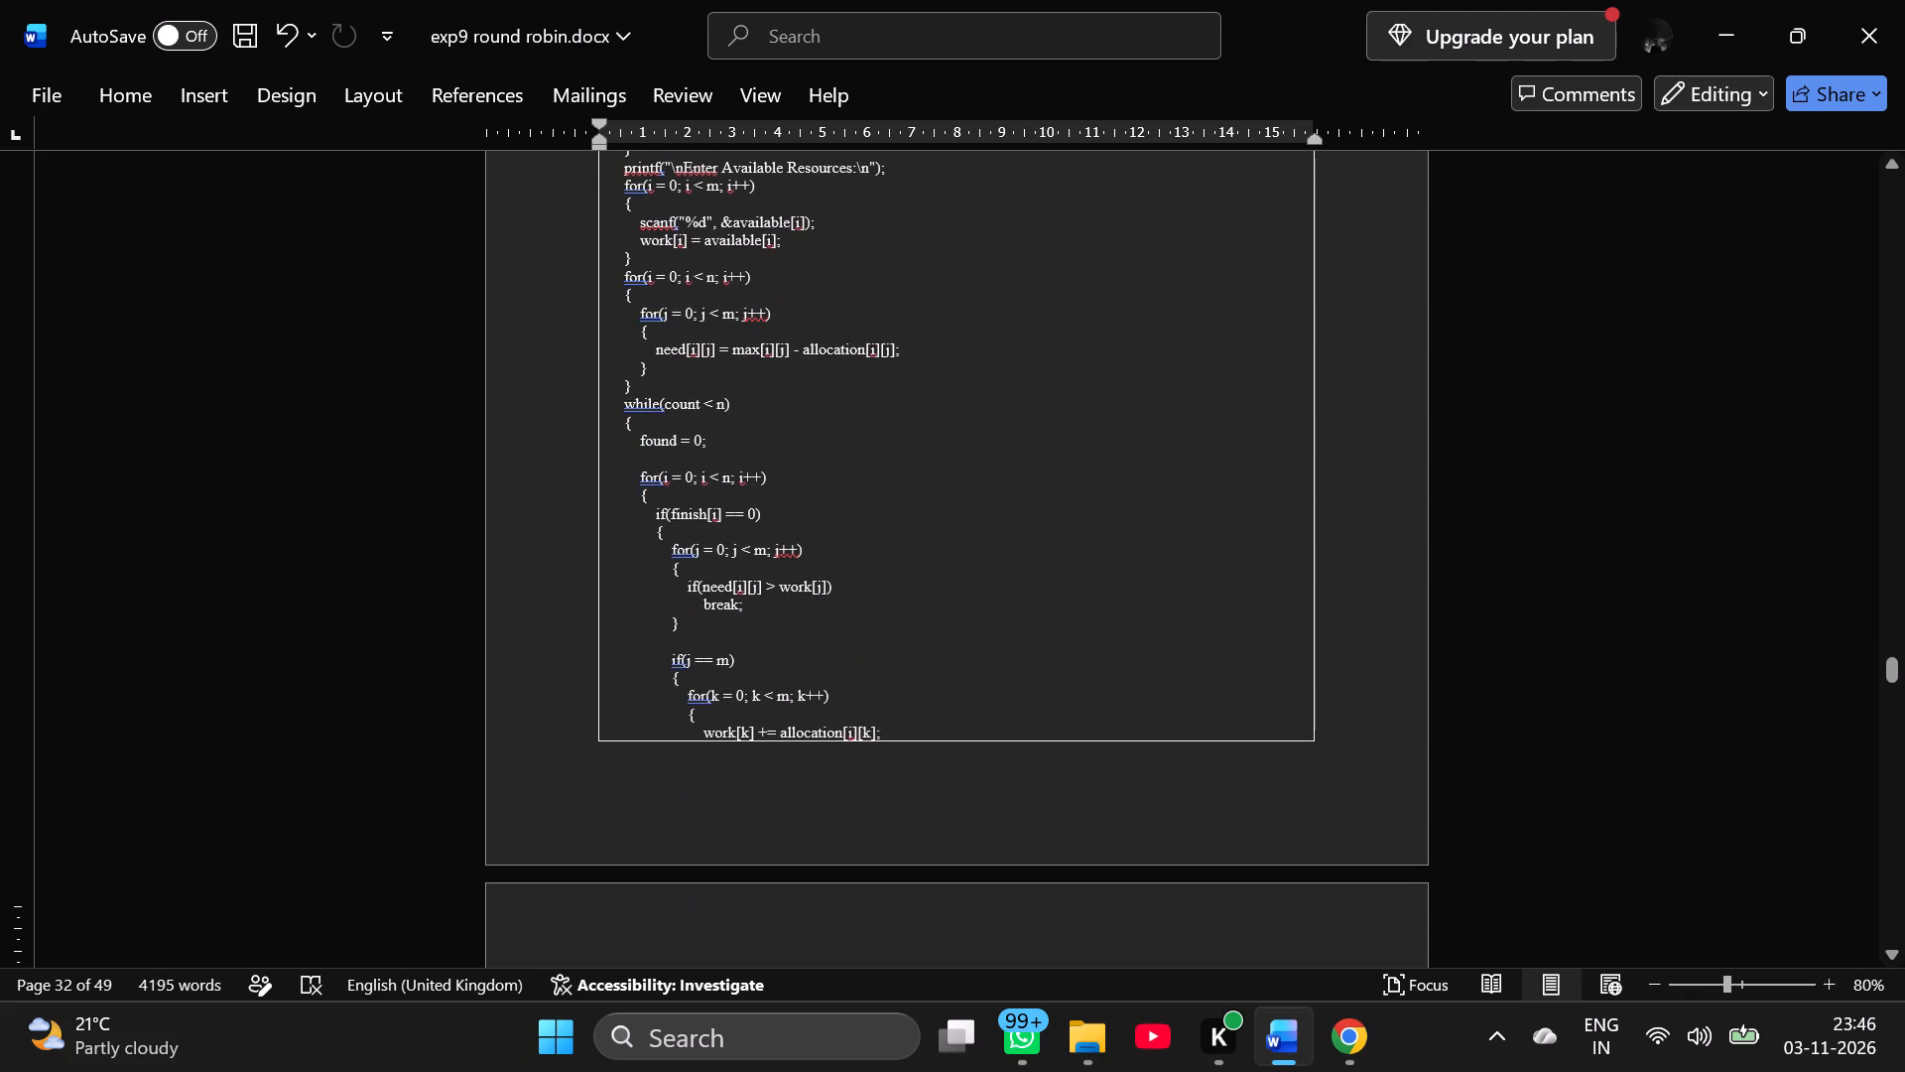
left_click(668, 647)
key("BackSpace")
scroll(668, 647, "down", 3)
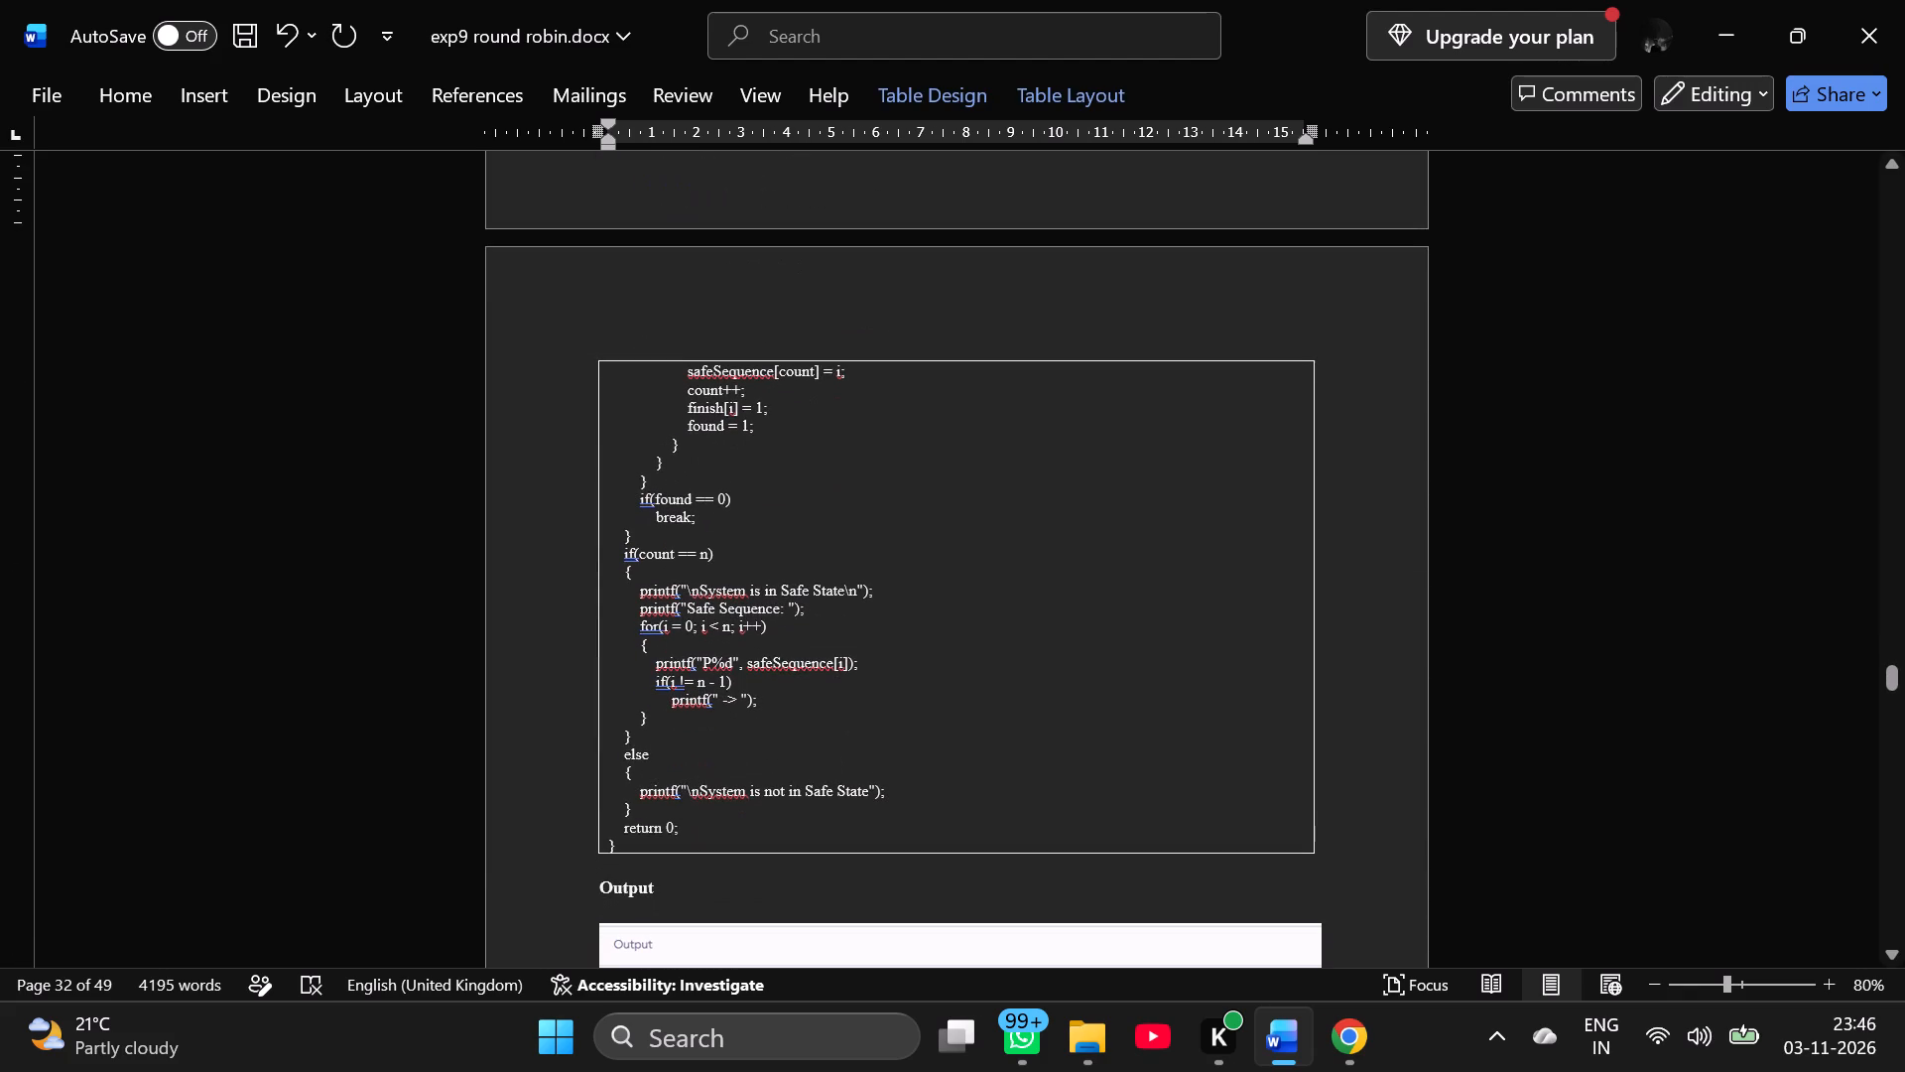
scroll(668, 647, "down", 1)
scroll(668, 647, "up", 3)
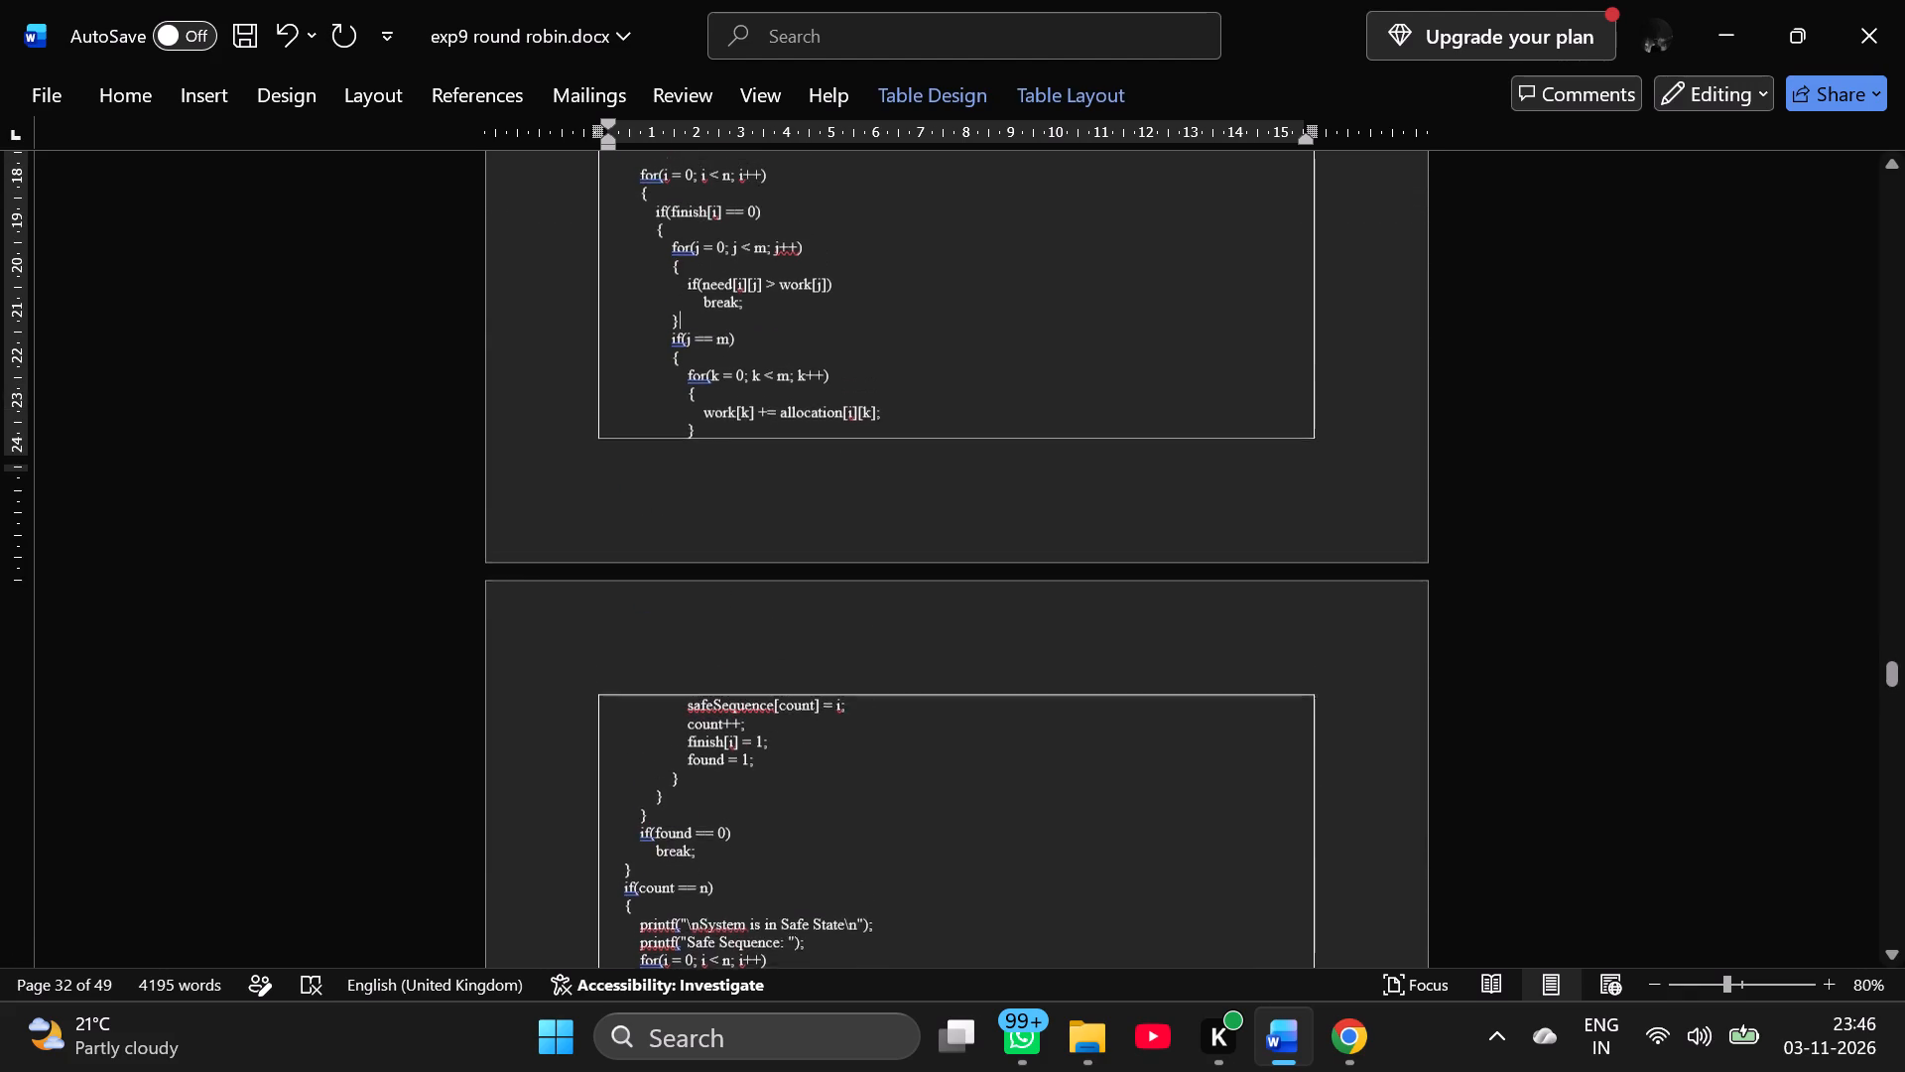
scroll(668, 647, "up", 1)
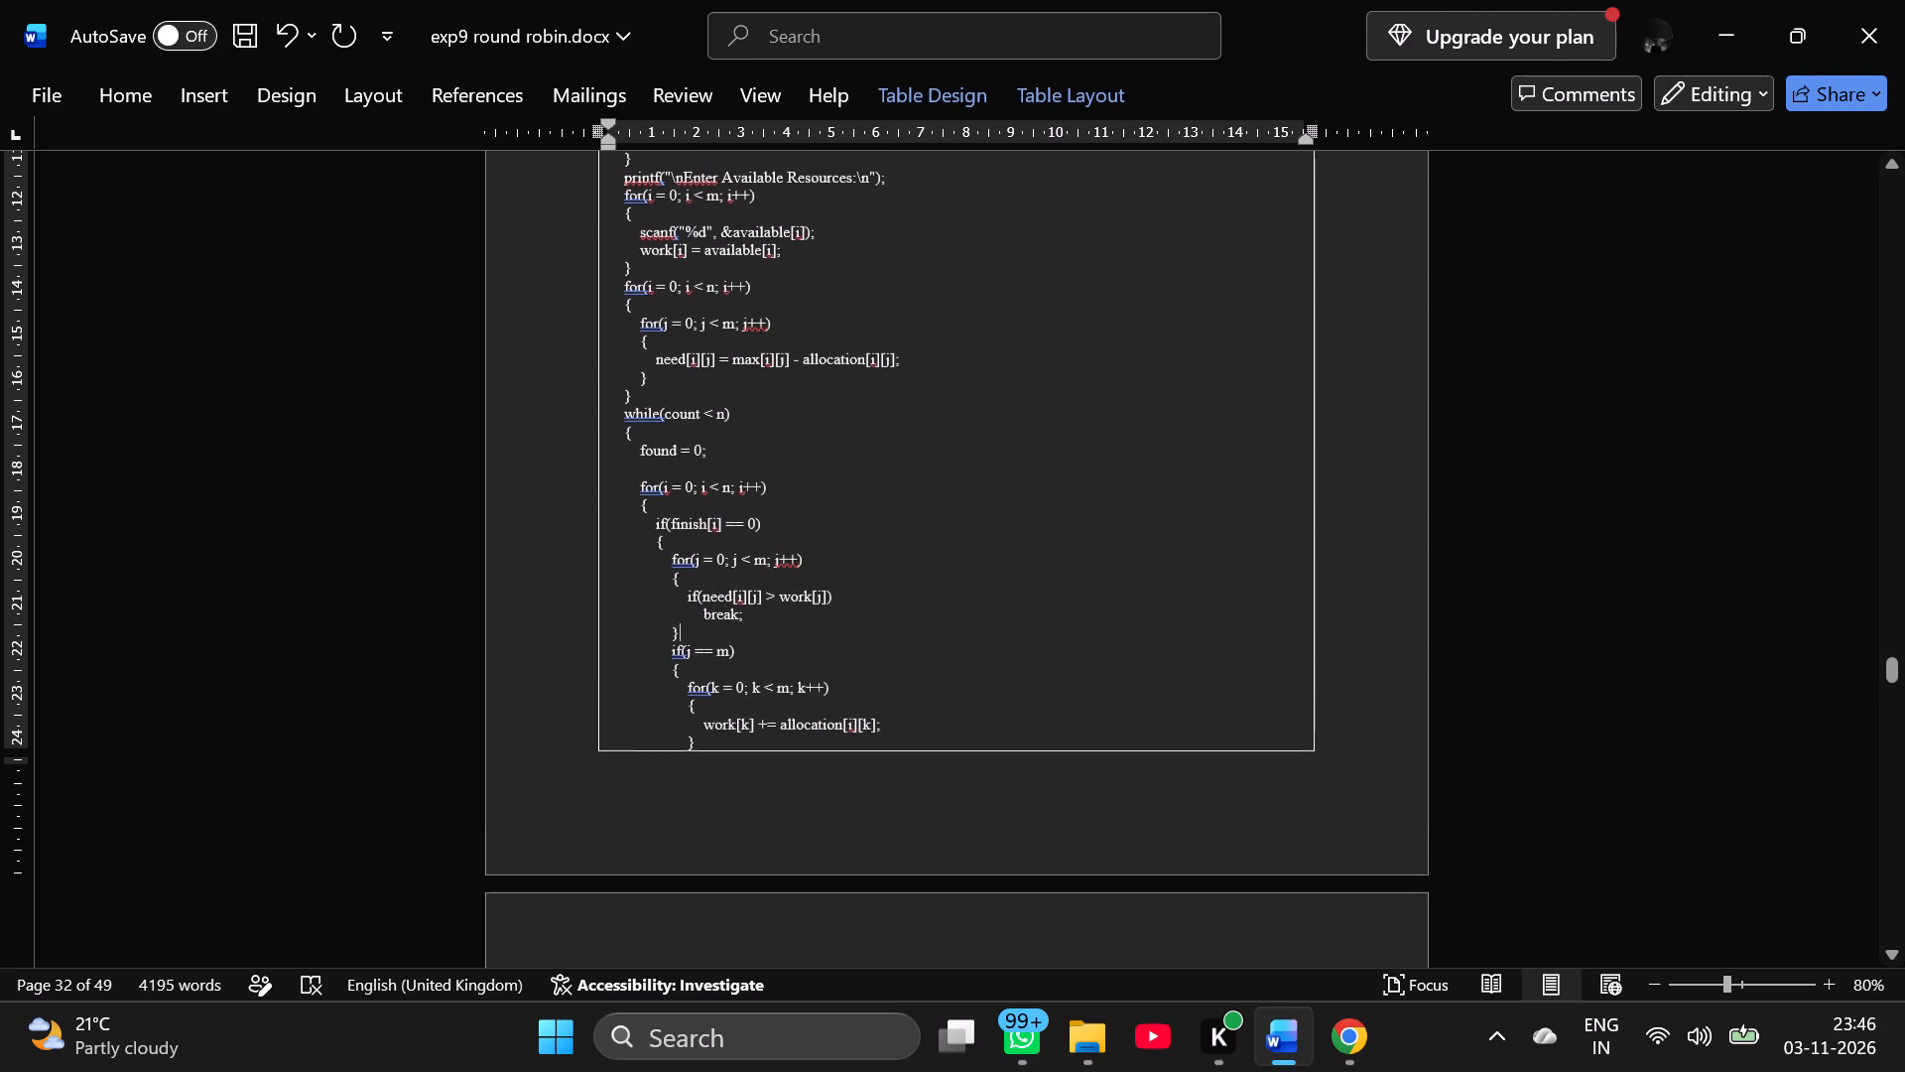
left_click(641, 468)
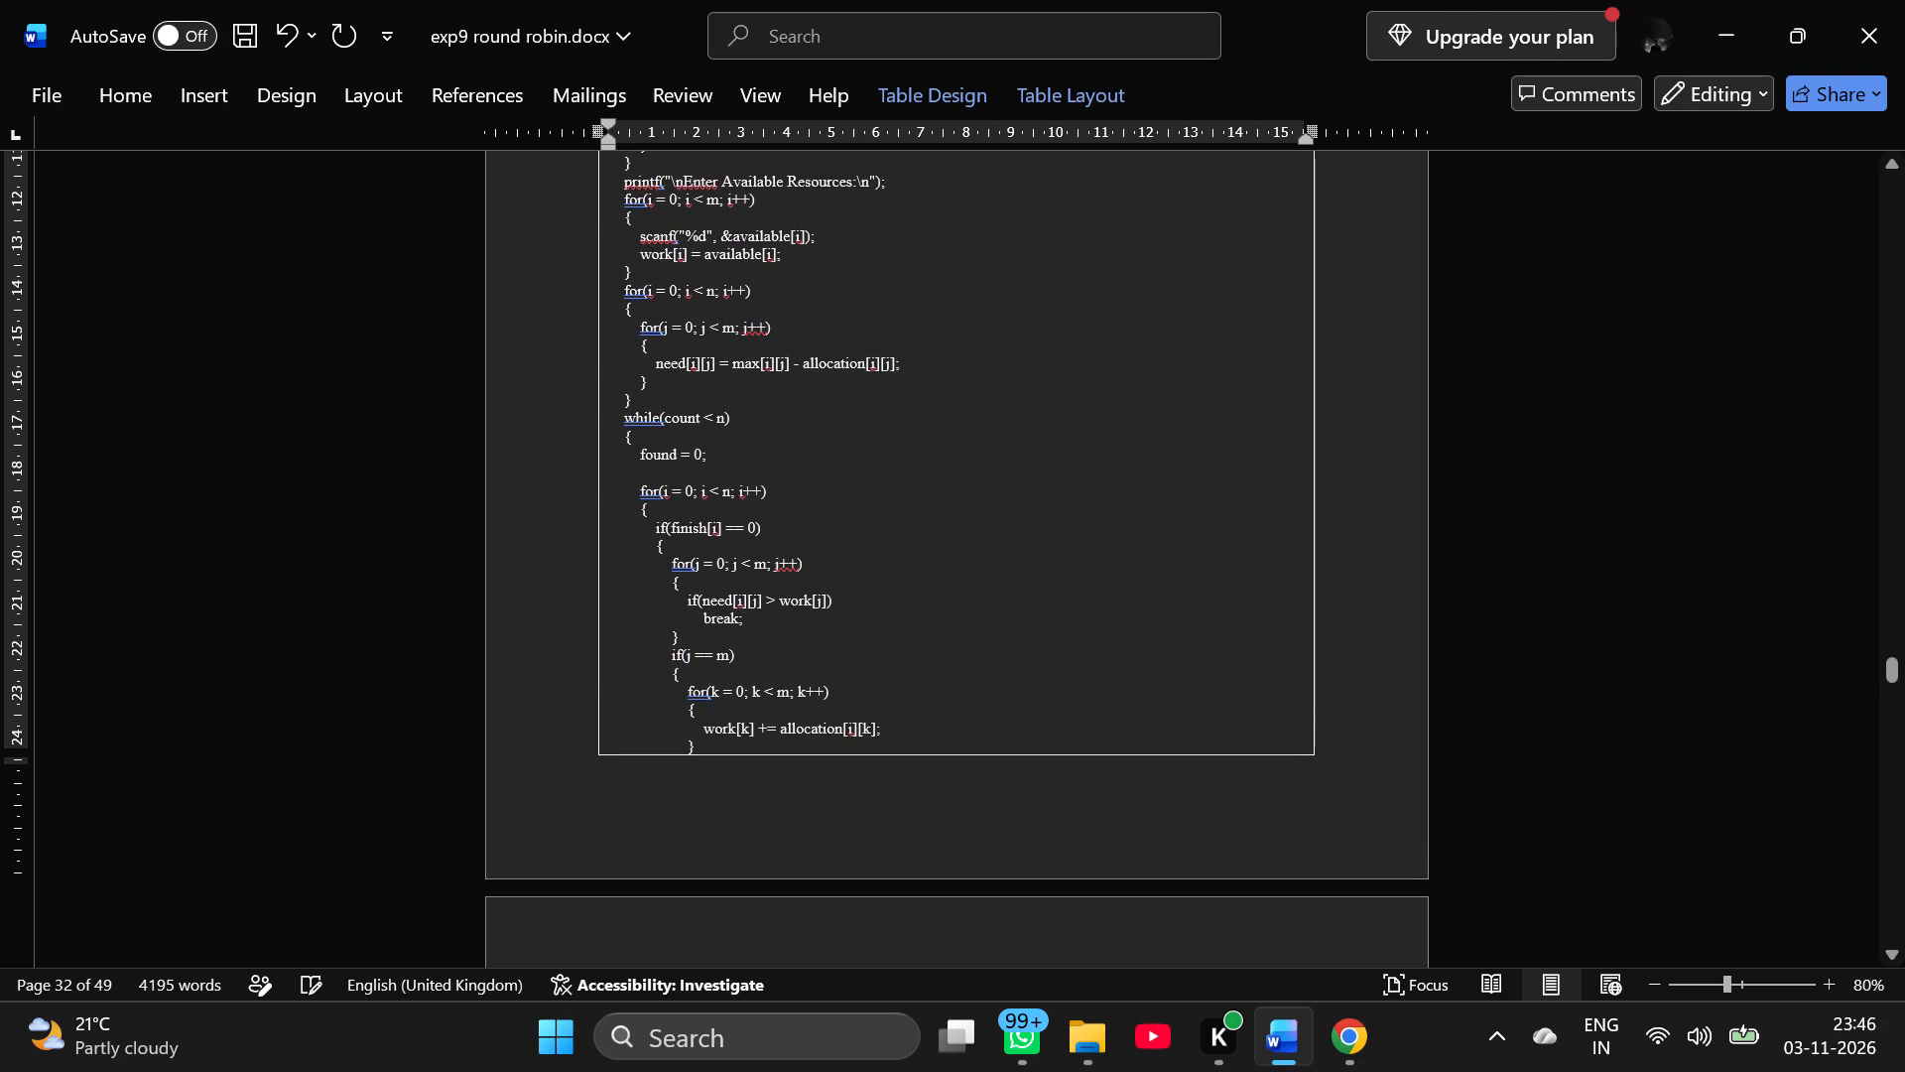
key("BackSpace")
Copy the Experiment–11 section from its title through the Output heading, including the bordered program box but not the output screenshot.
scroll(641, 468, "up", 4)
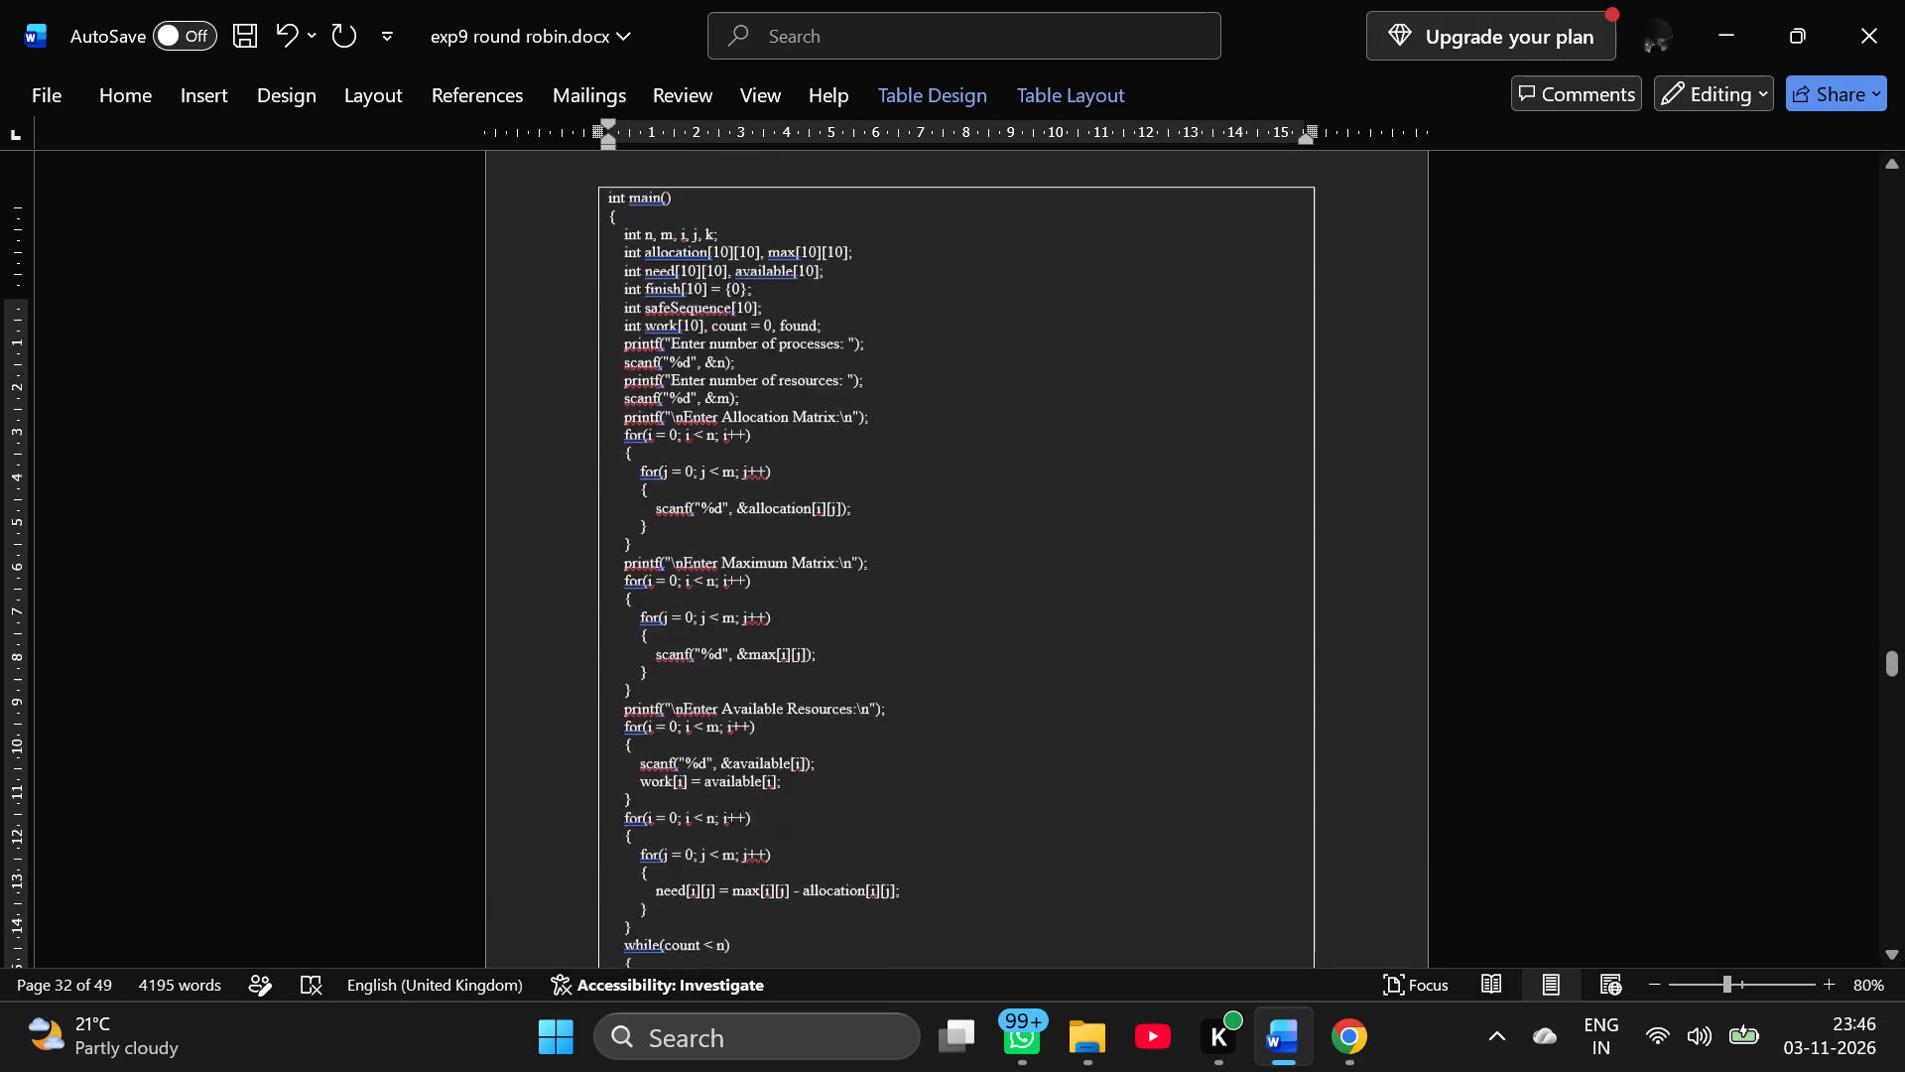
scroll(641, 468, "up", 4)
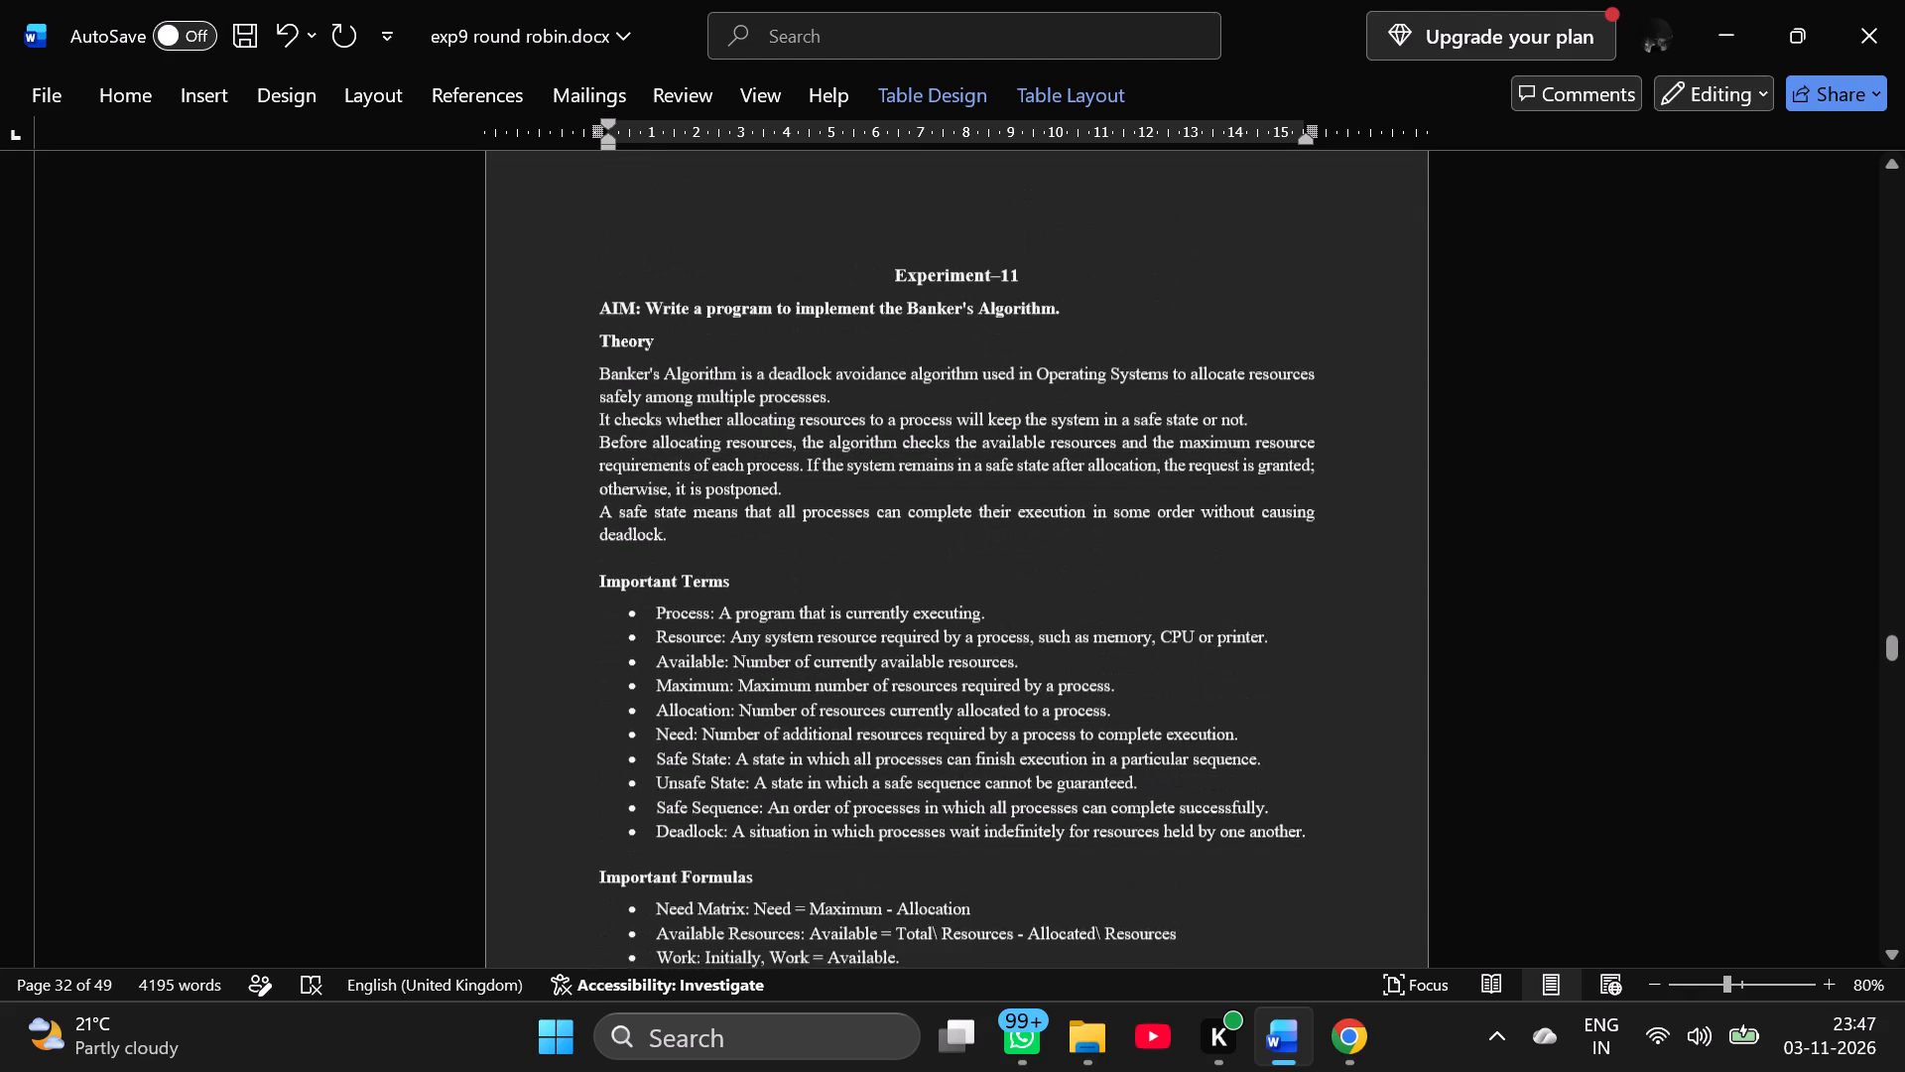
scroll(641, 468, "up", 1)
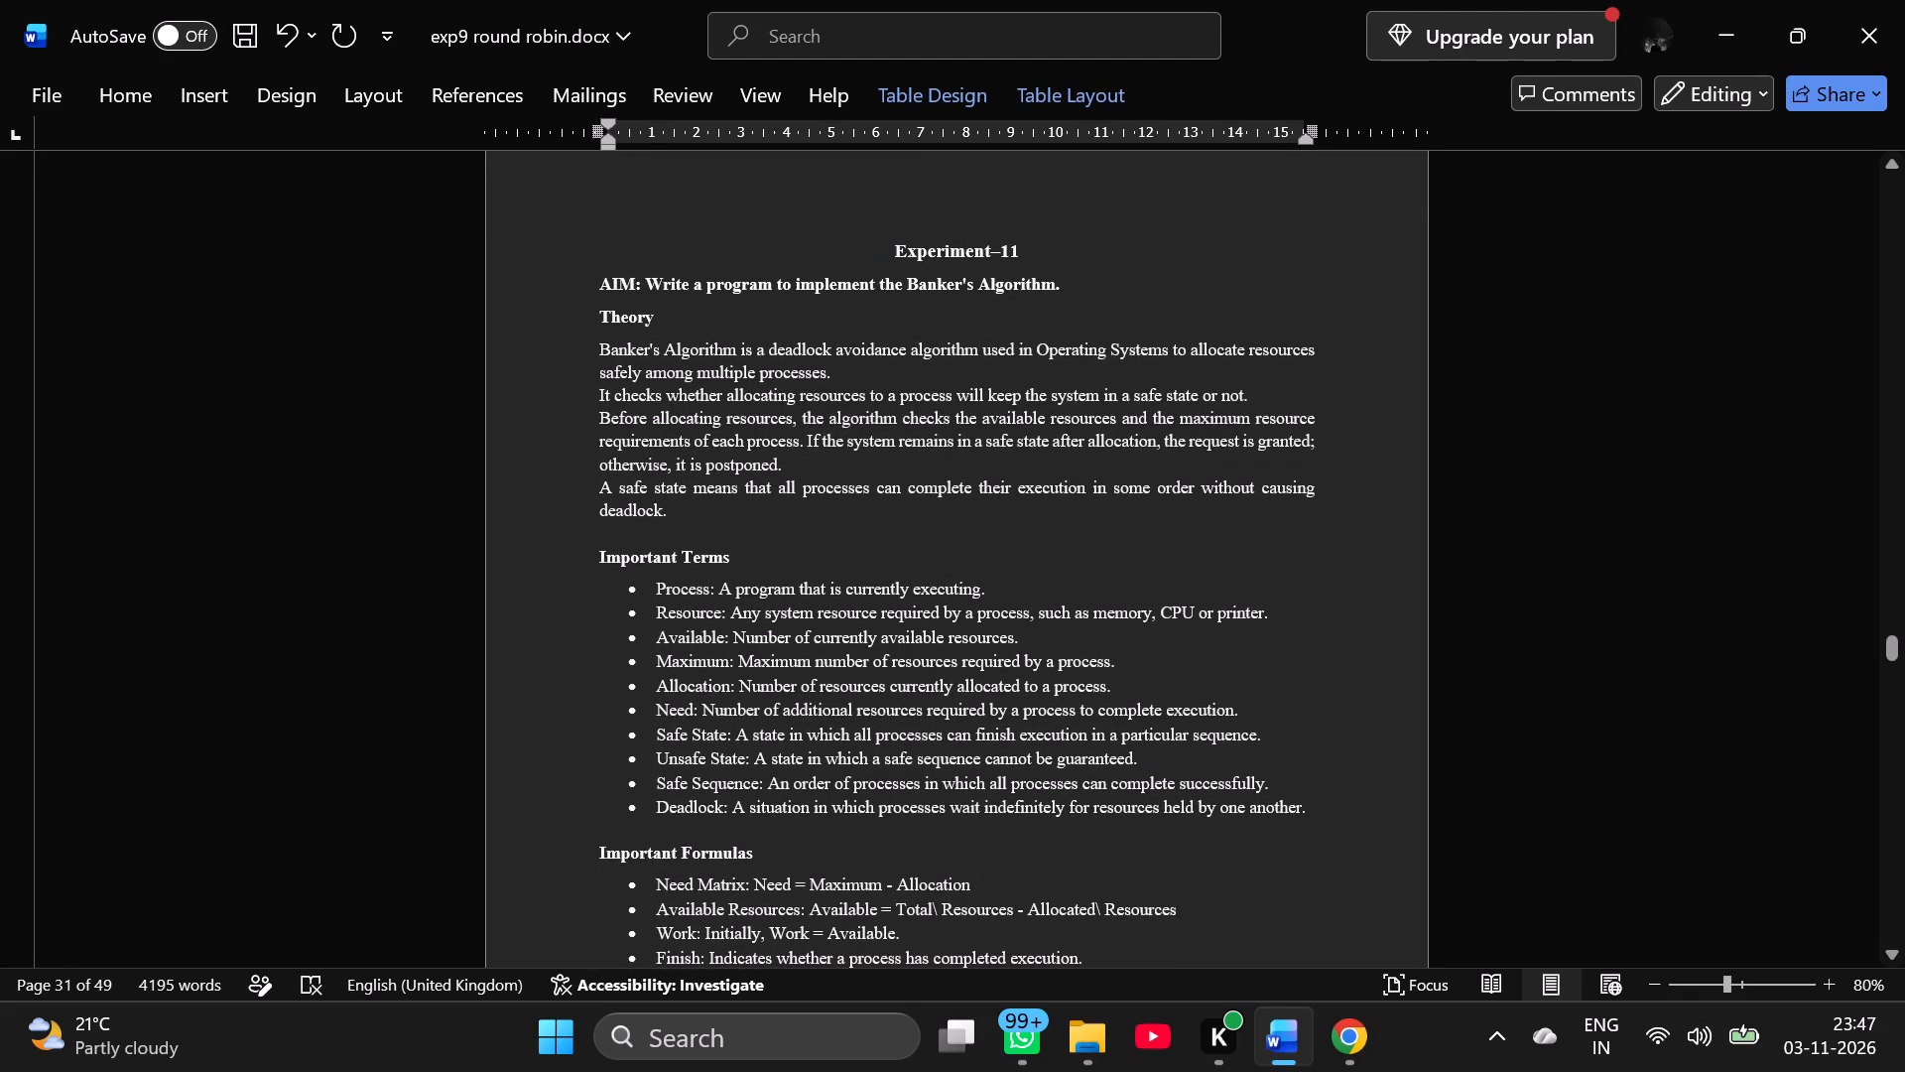
left_click_drag(605, 257, 680, 361)
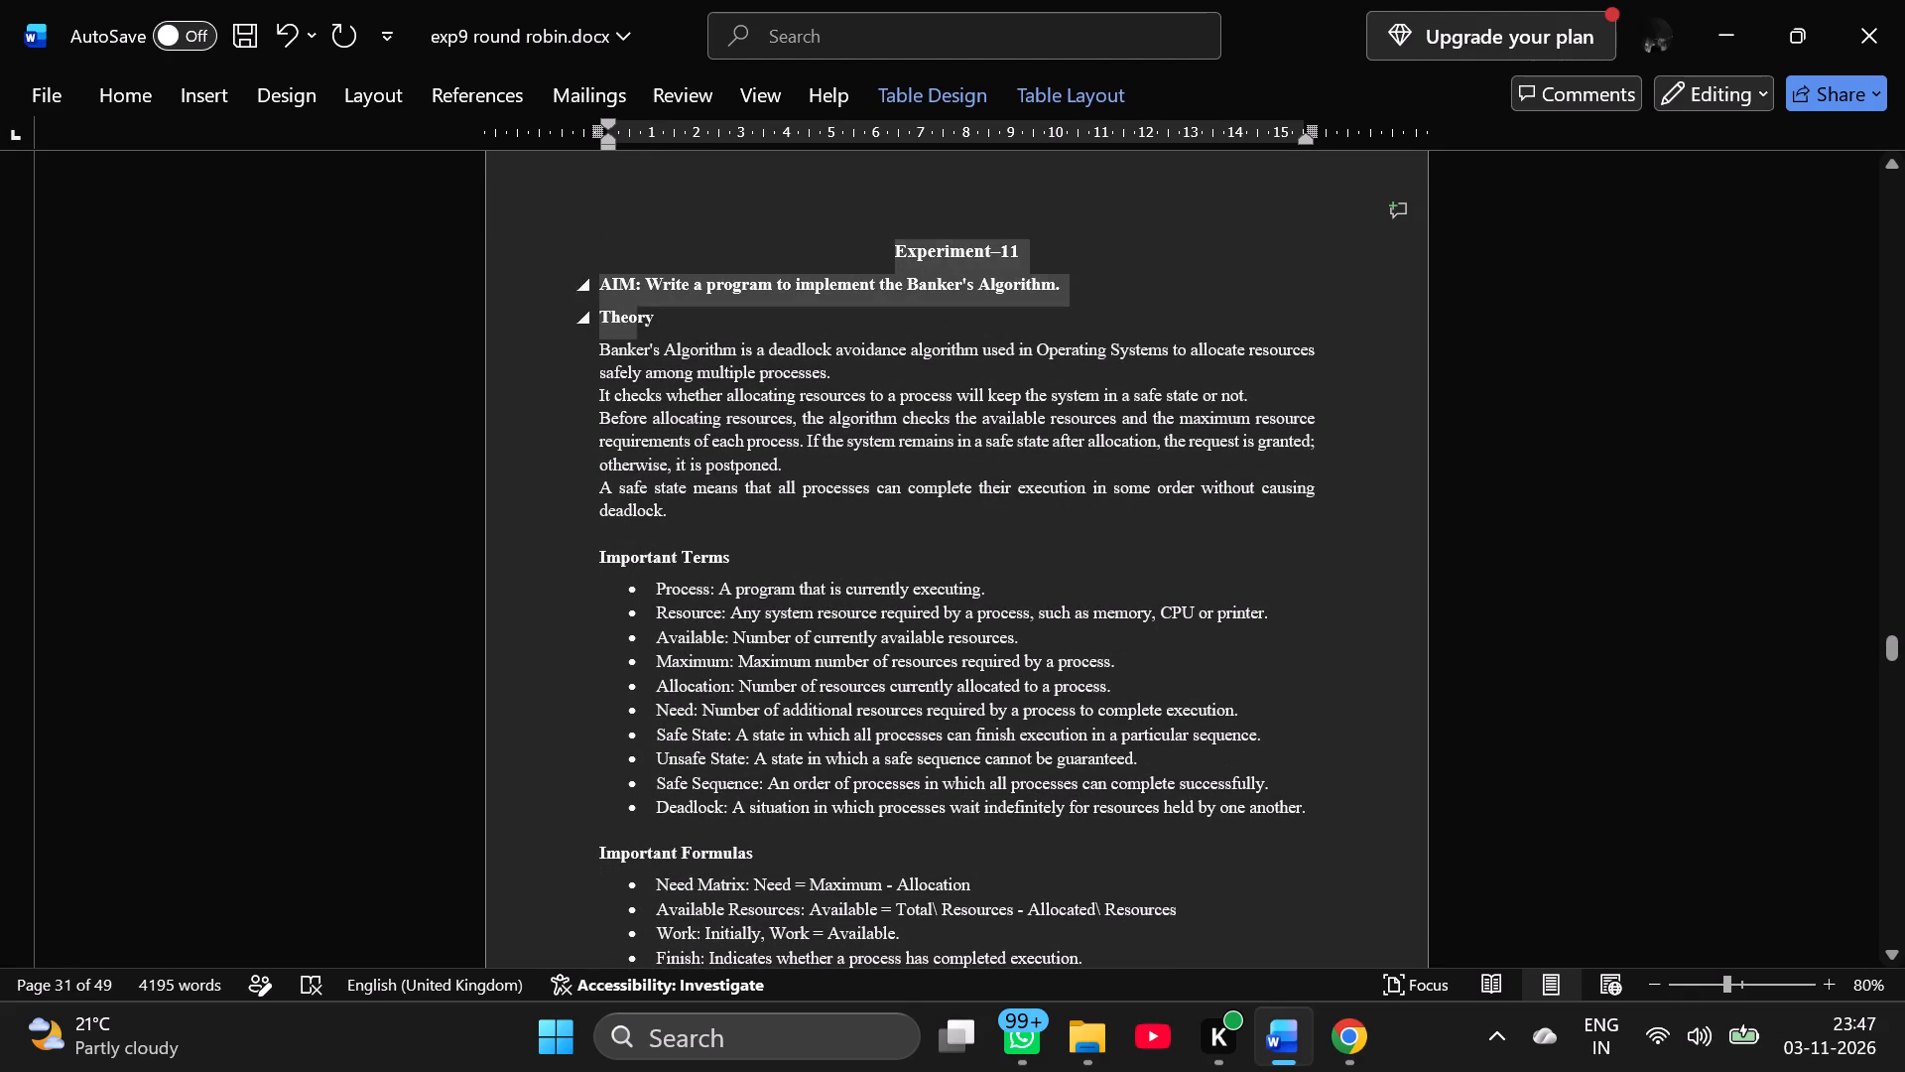
left_click_drag(680, 361, 827, 960)
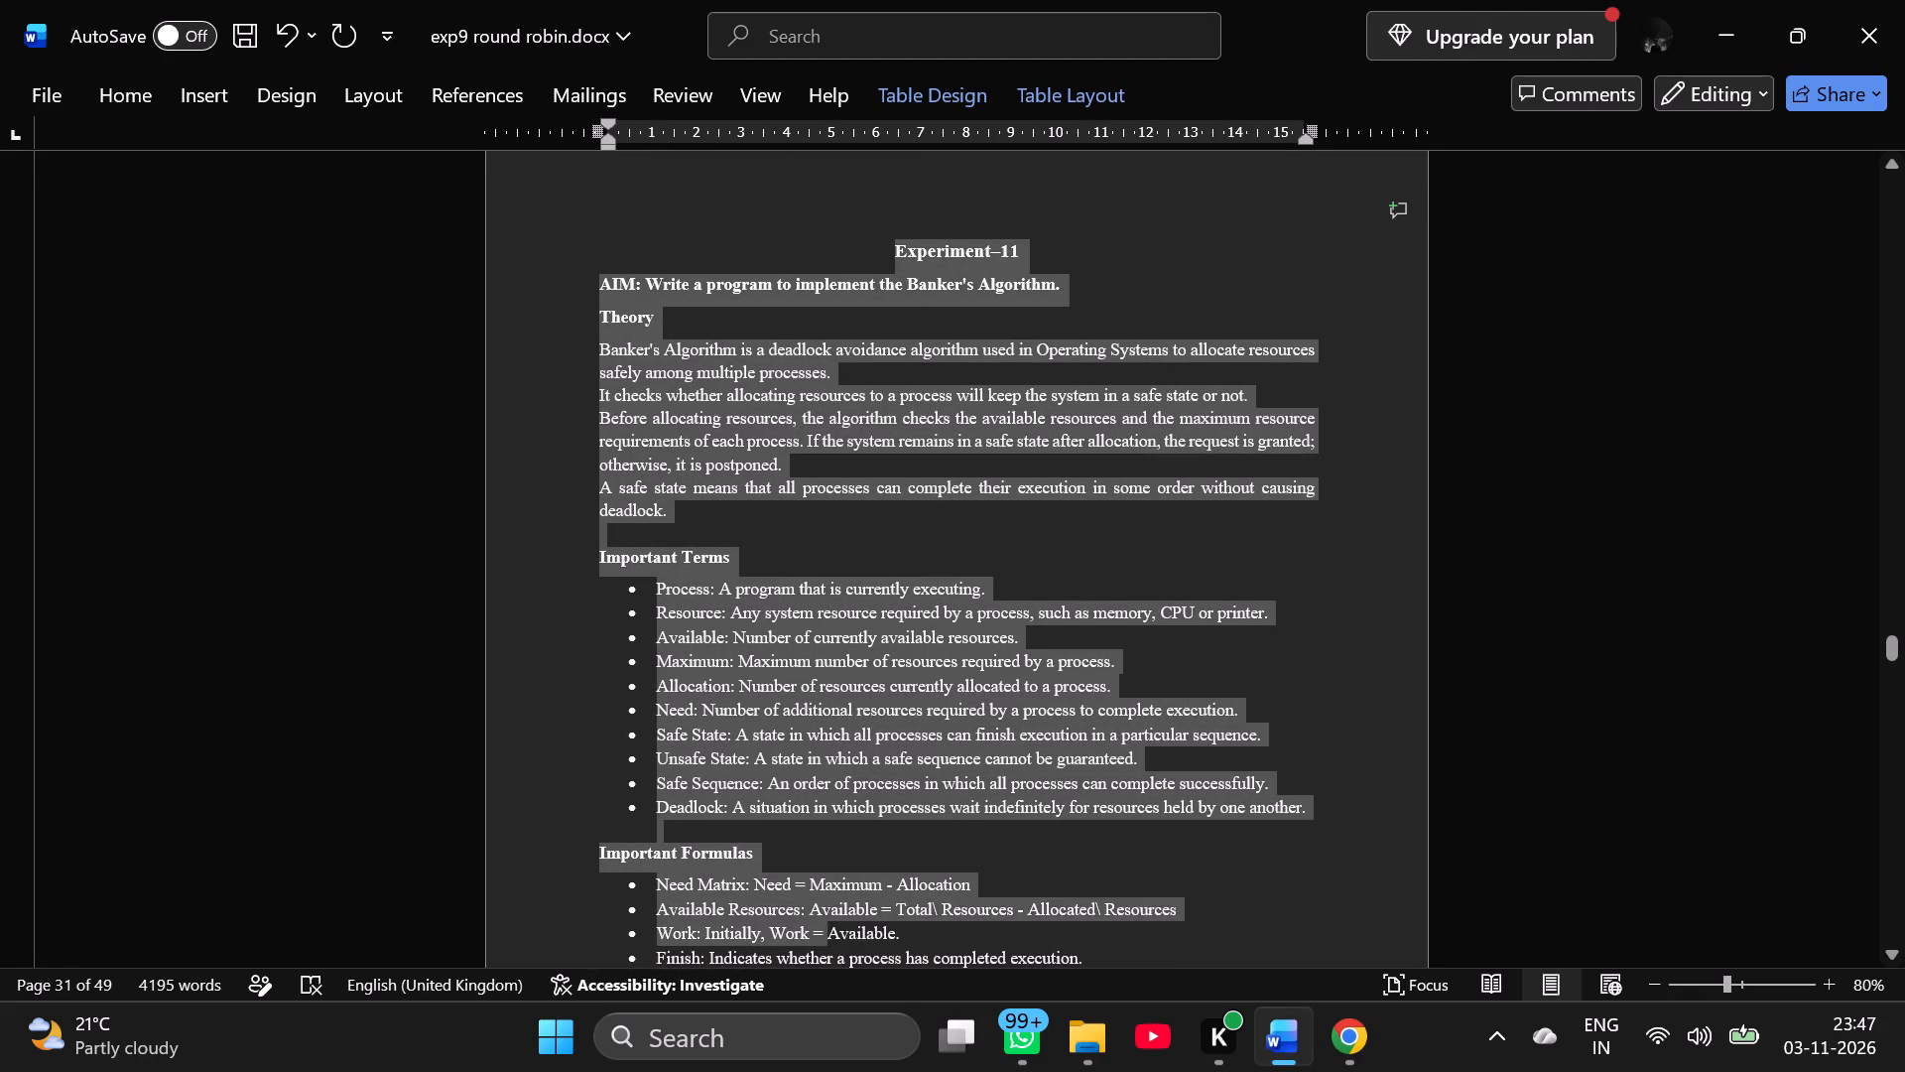
left_click_drag(827, 960, 939, 986)
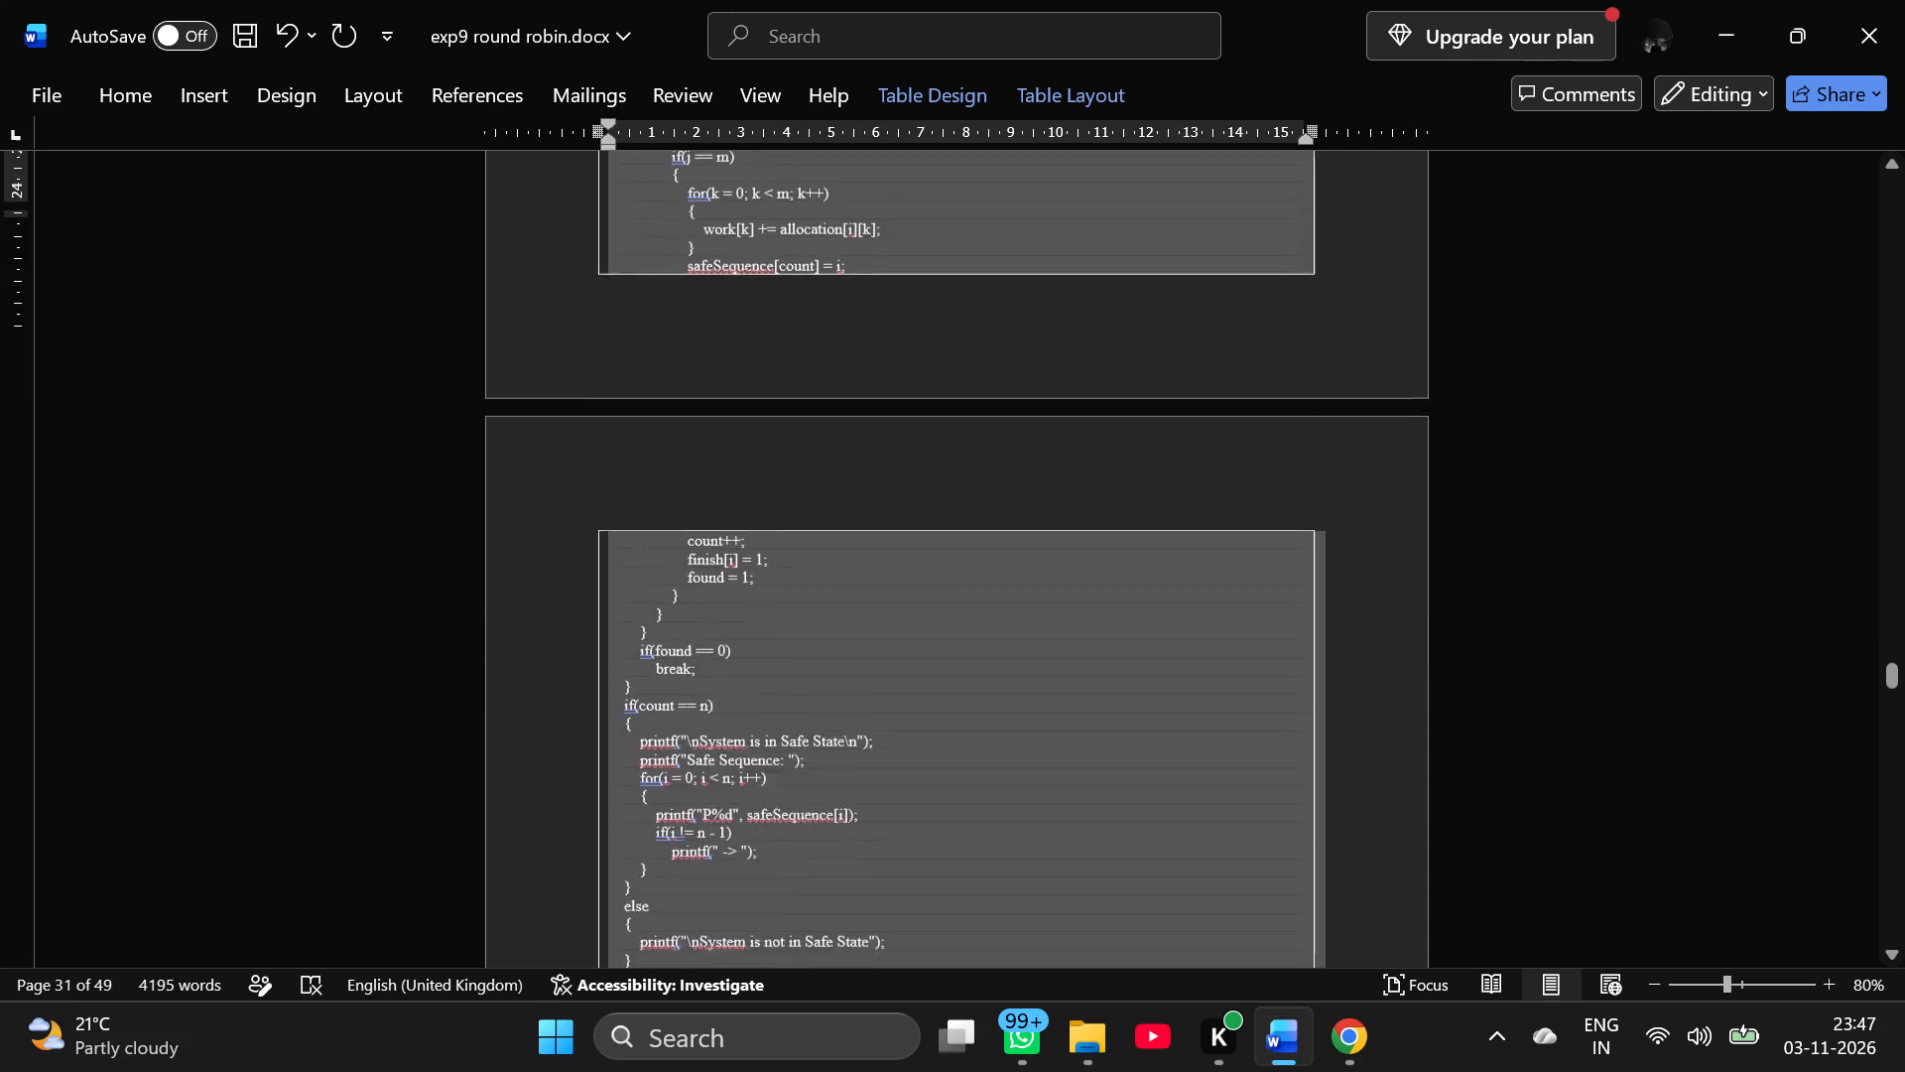
left_click_drag(939, 986, 788, 721)
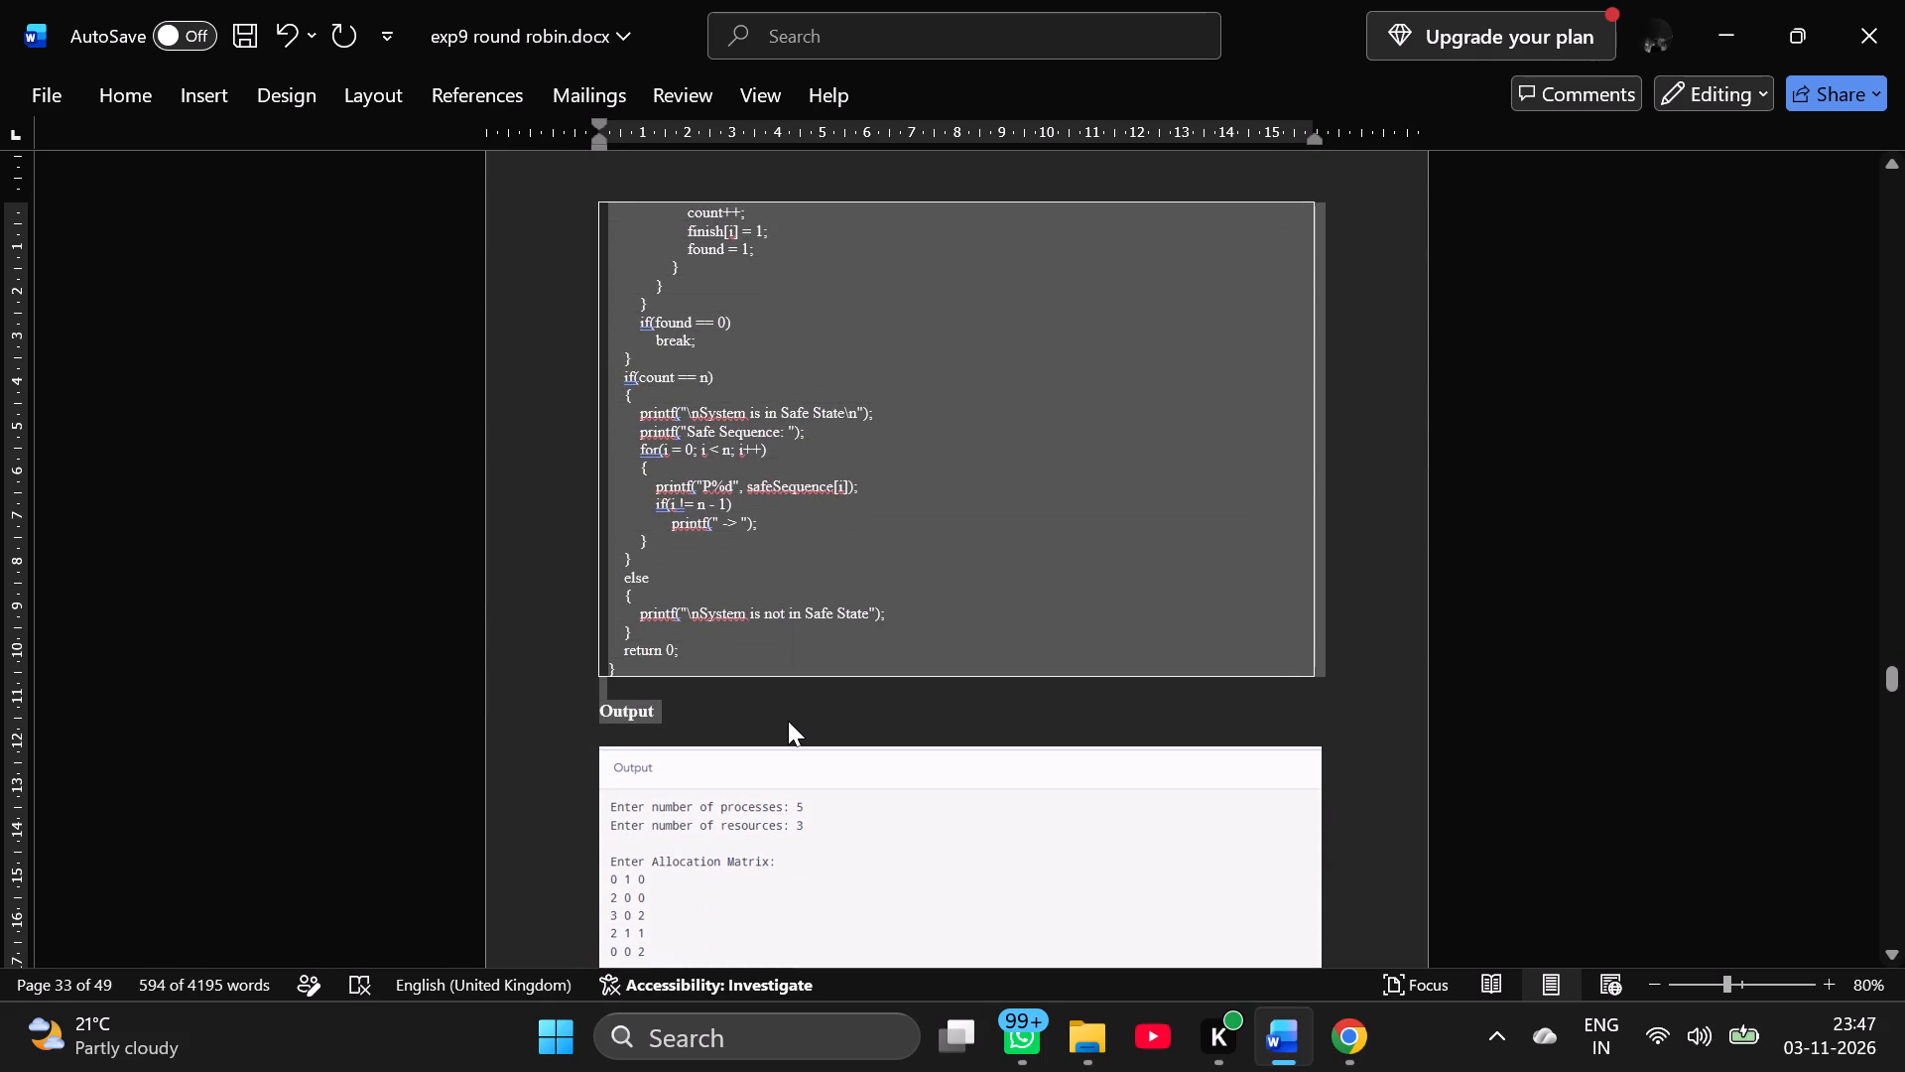
key("ctrl+v")
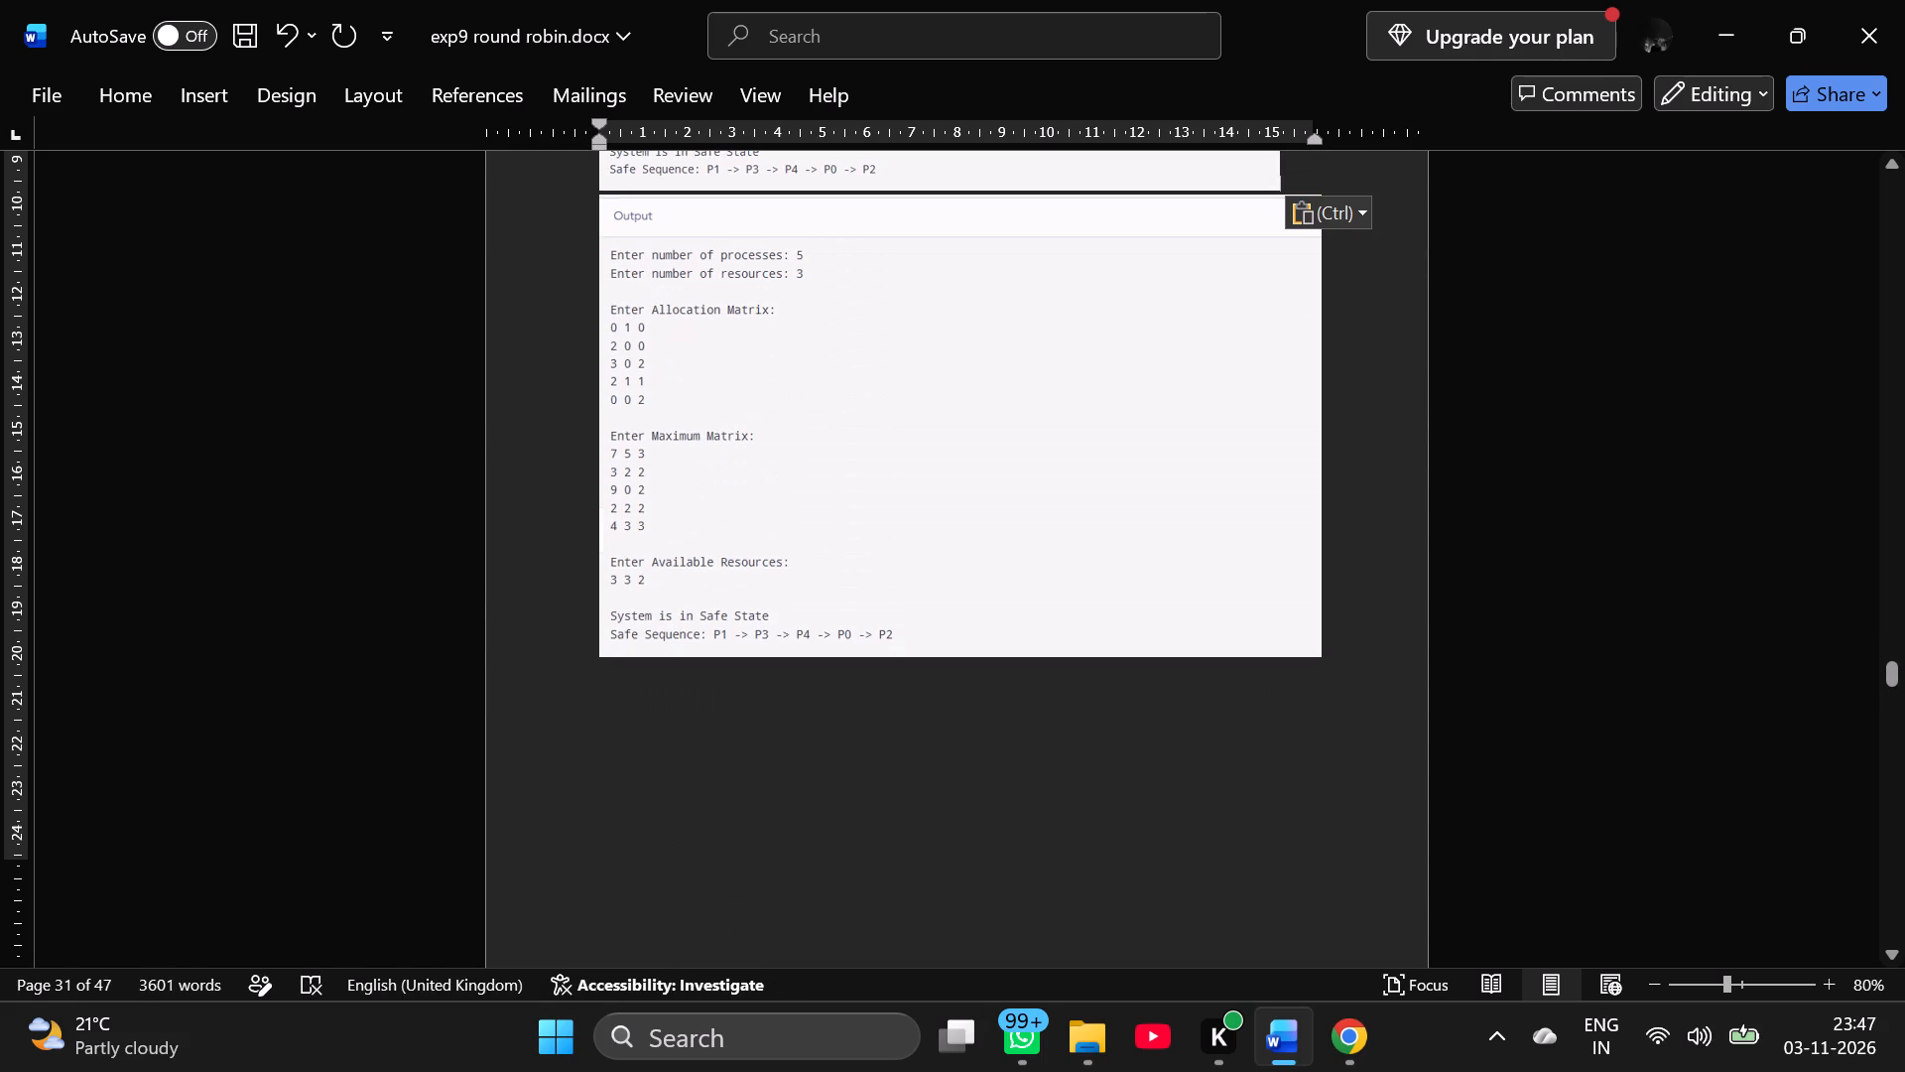
left_click(285, 29)
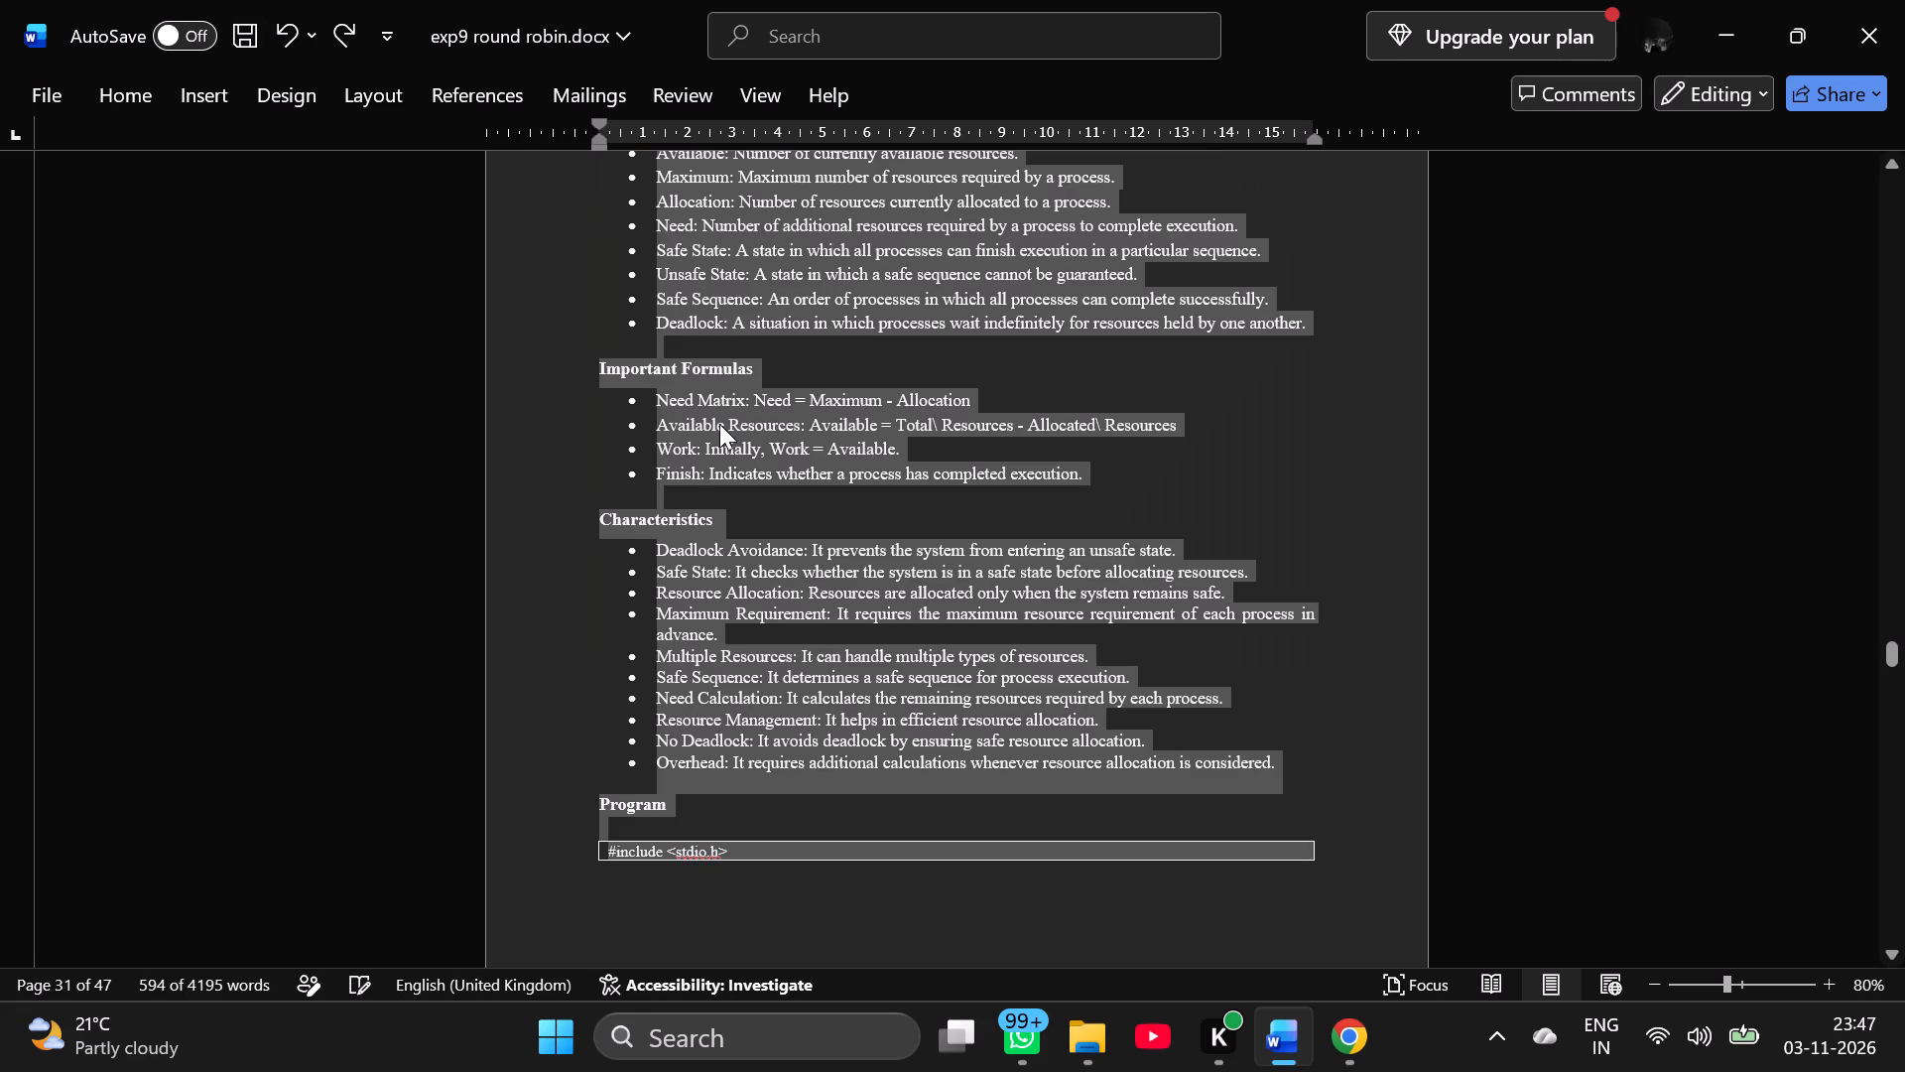
key("ctrl+c")
Paste the copied section on the blank page that follows the Banker's Algorithm output screenshot.
scroll(1079, 591, "down", 5)
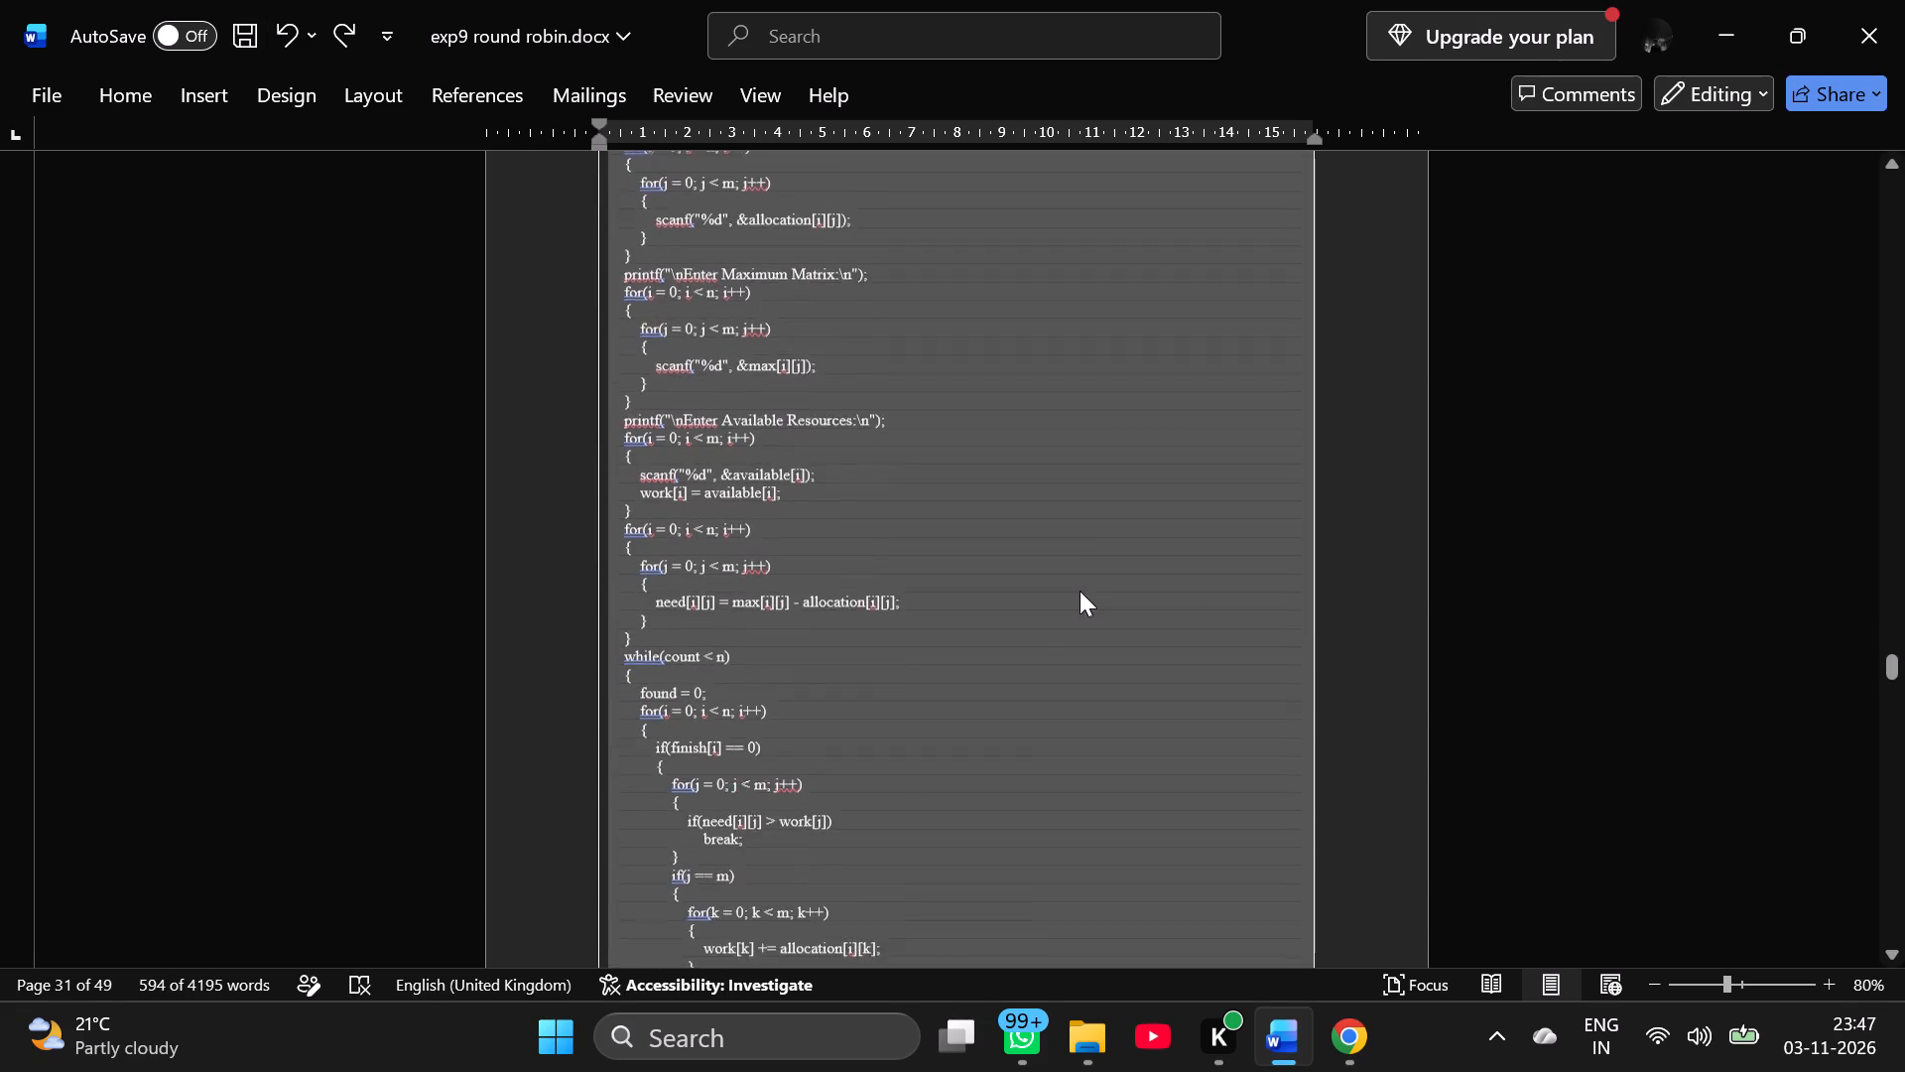
scroll(1079, 591, "down", 3)
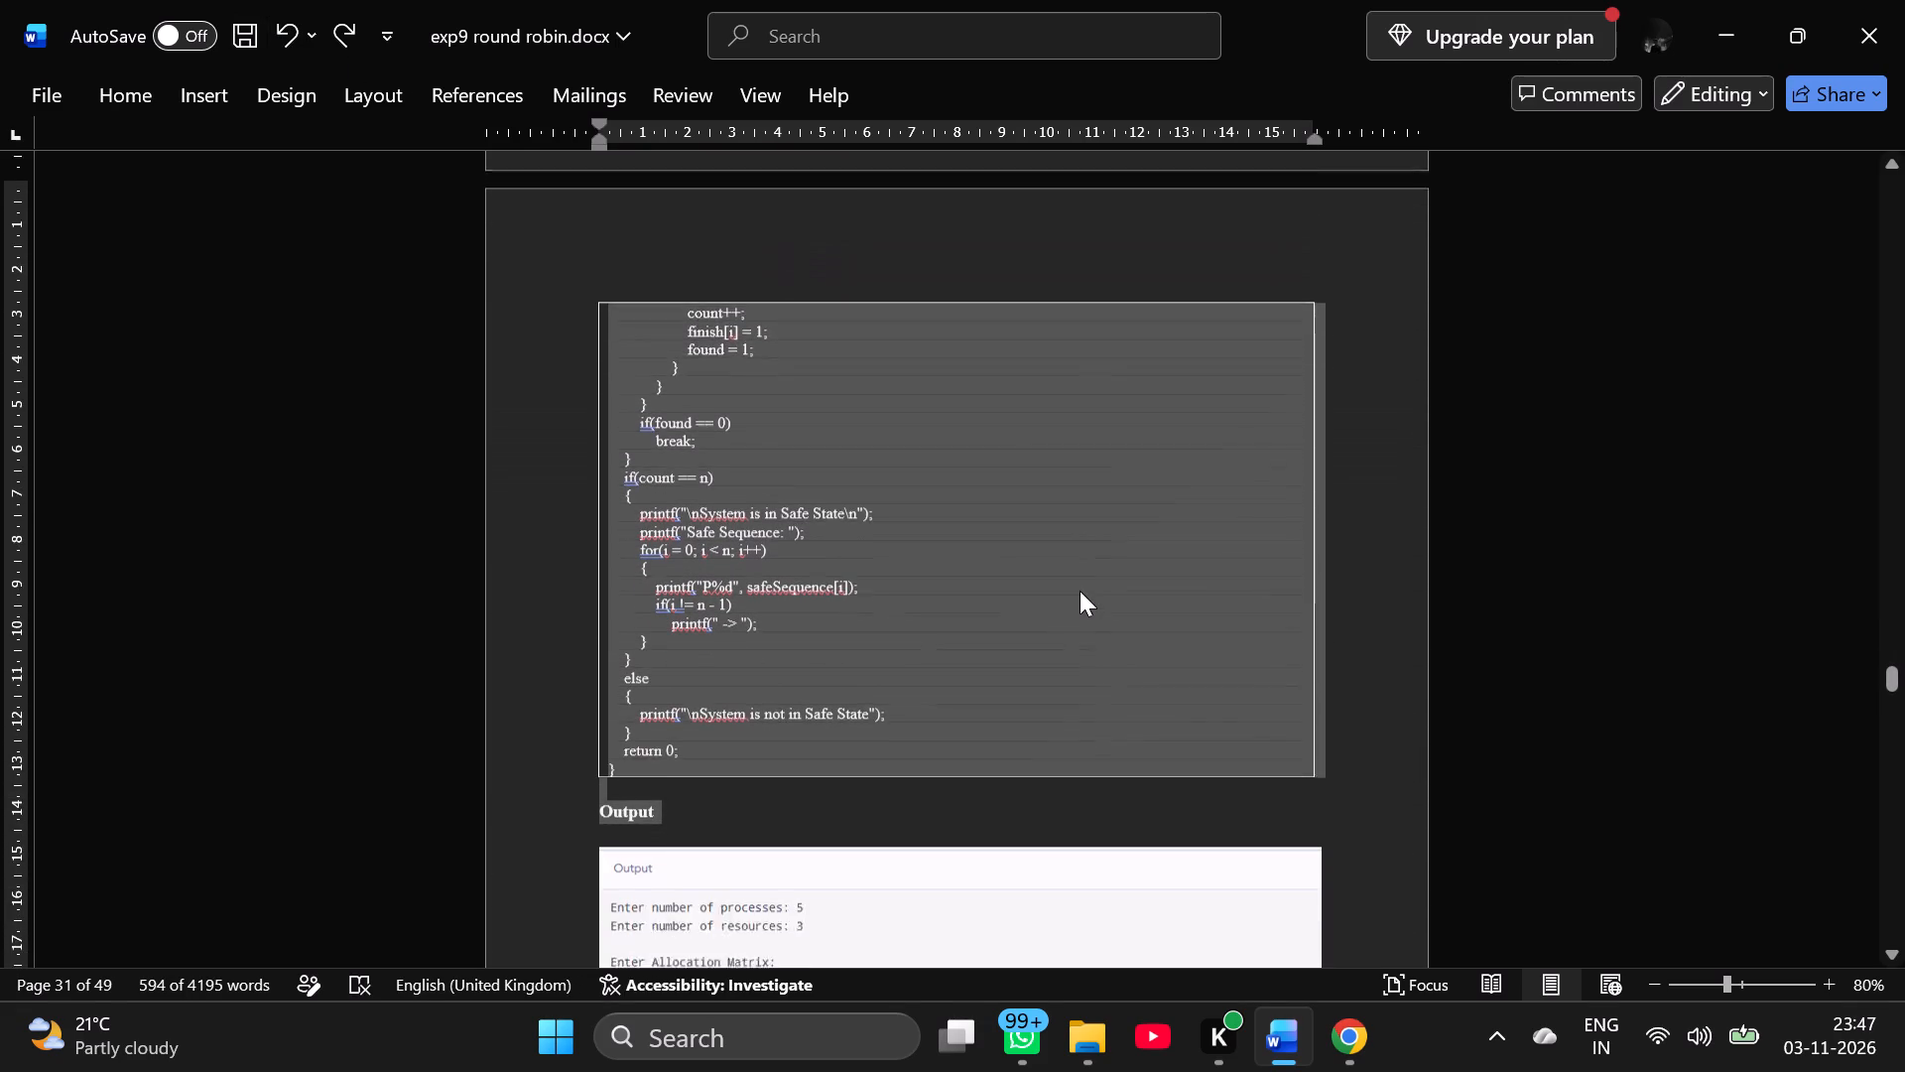
scroll(1079, 591, "down", 2)
left_click(1079, 591)
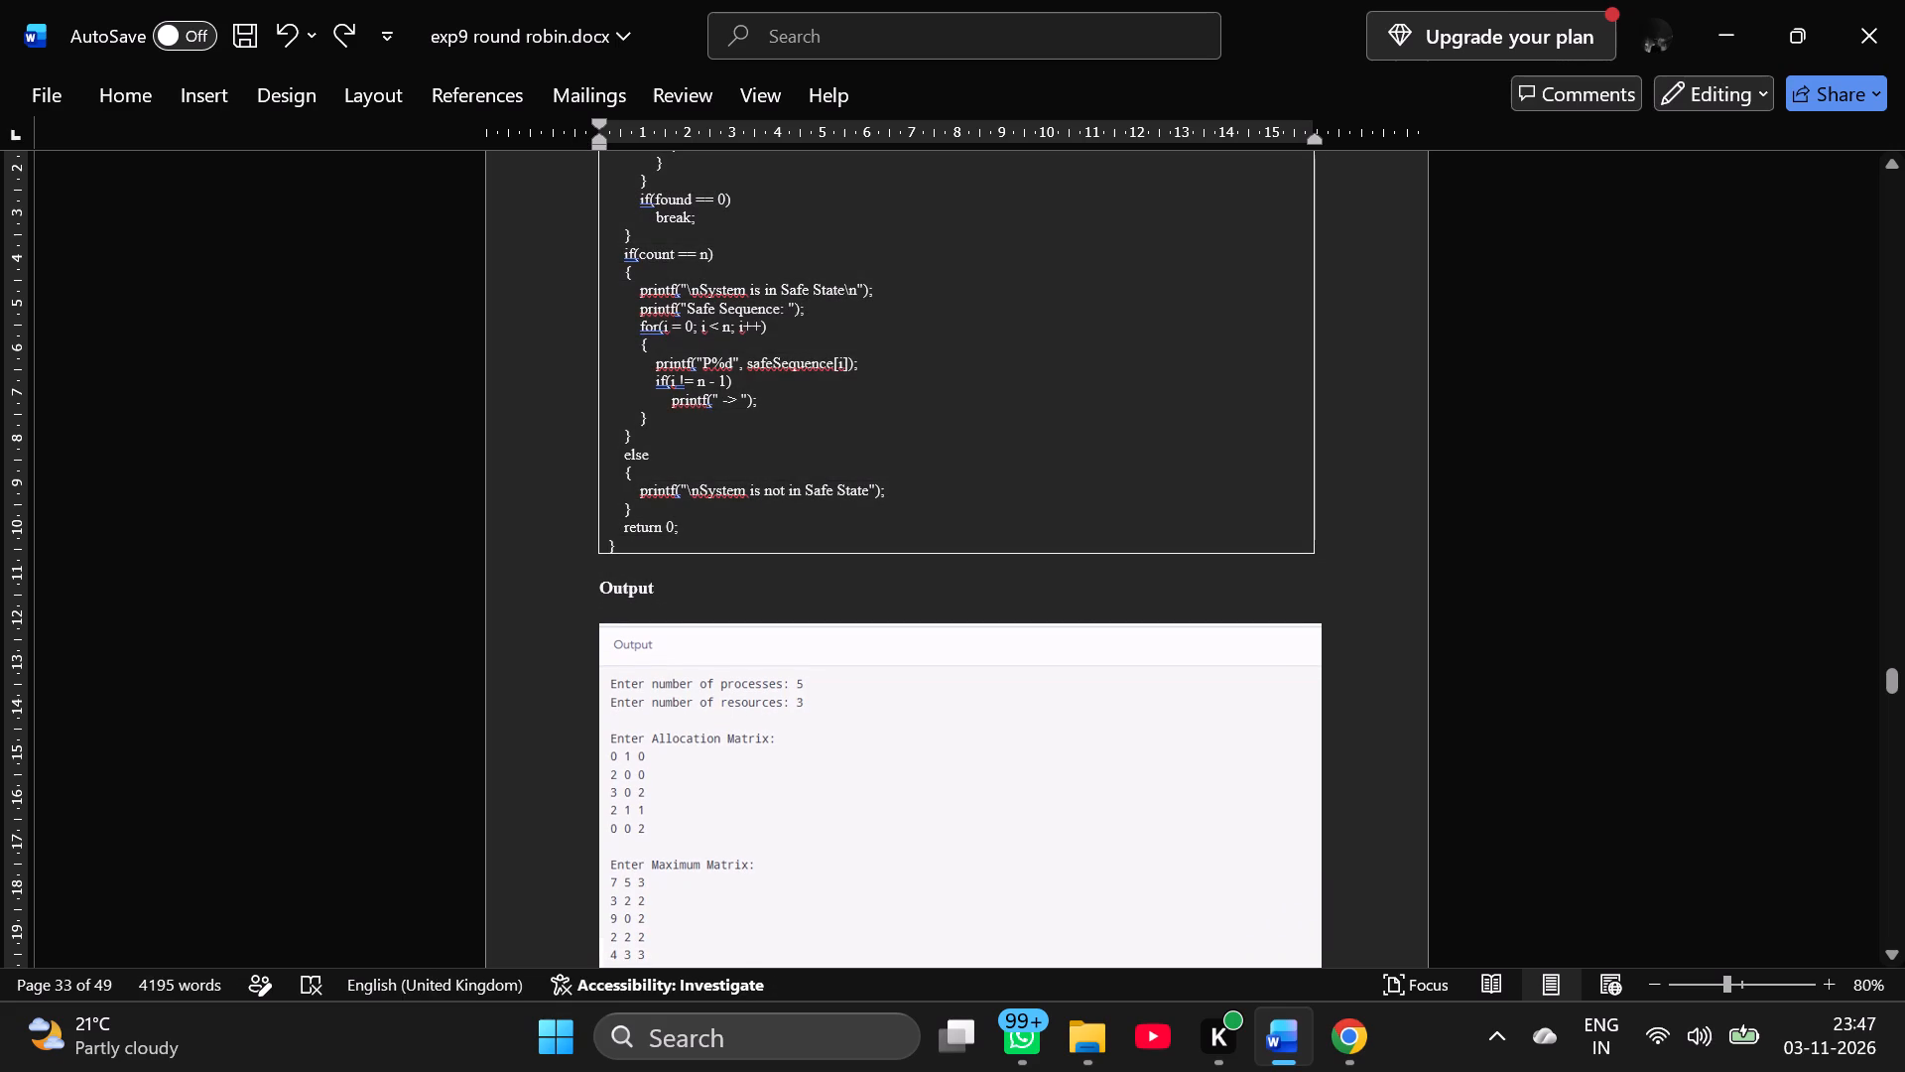
left_click_drag(616, 588, 671, 595)
left_click(727, 592)
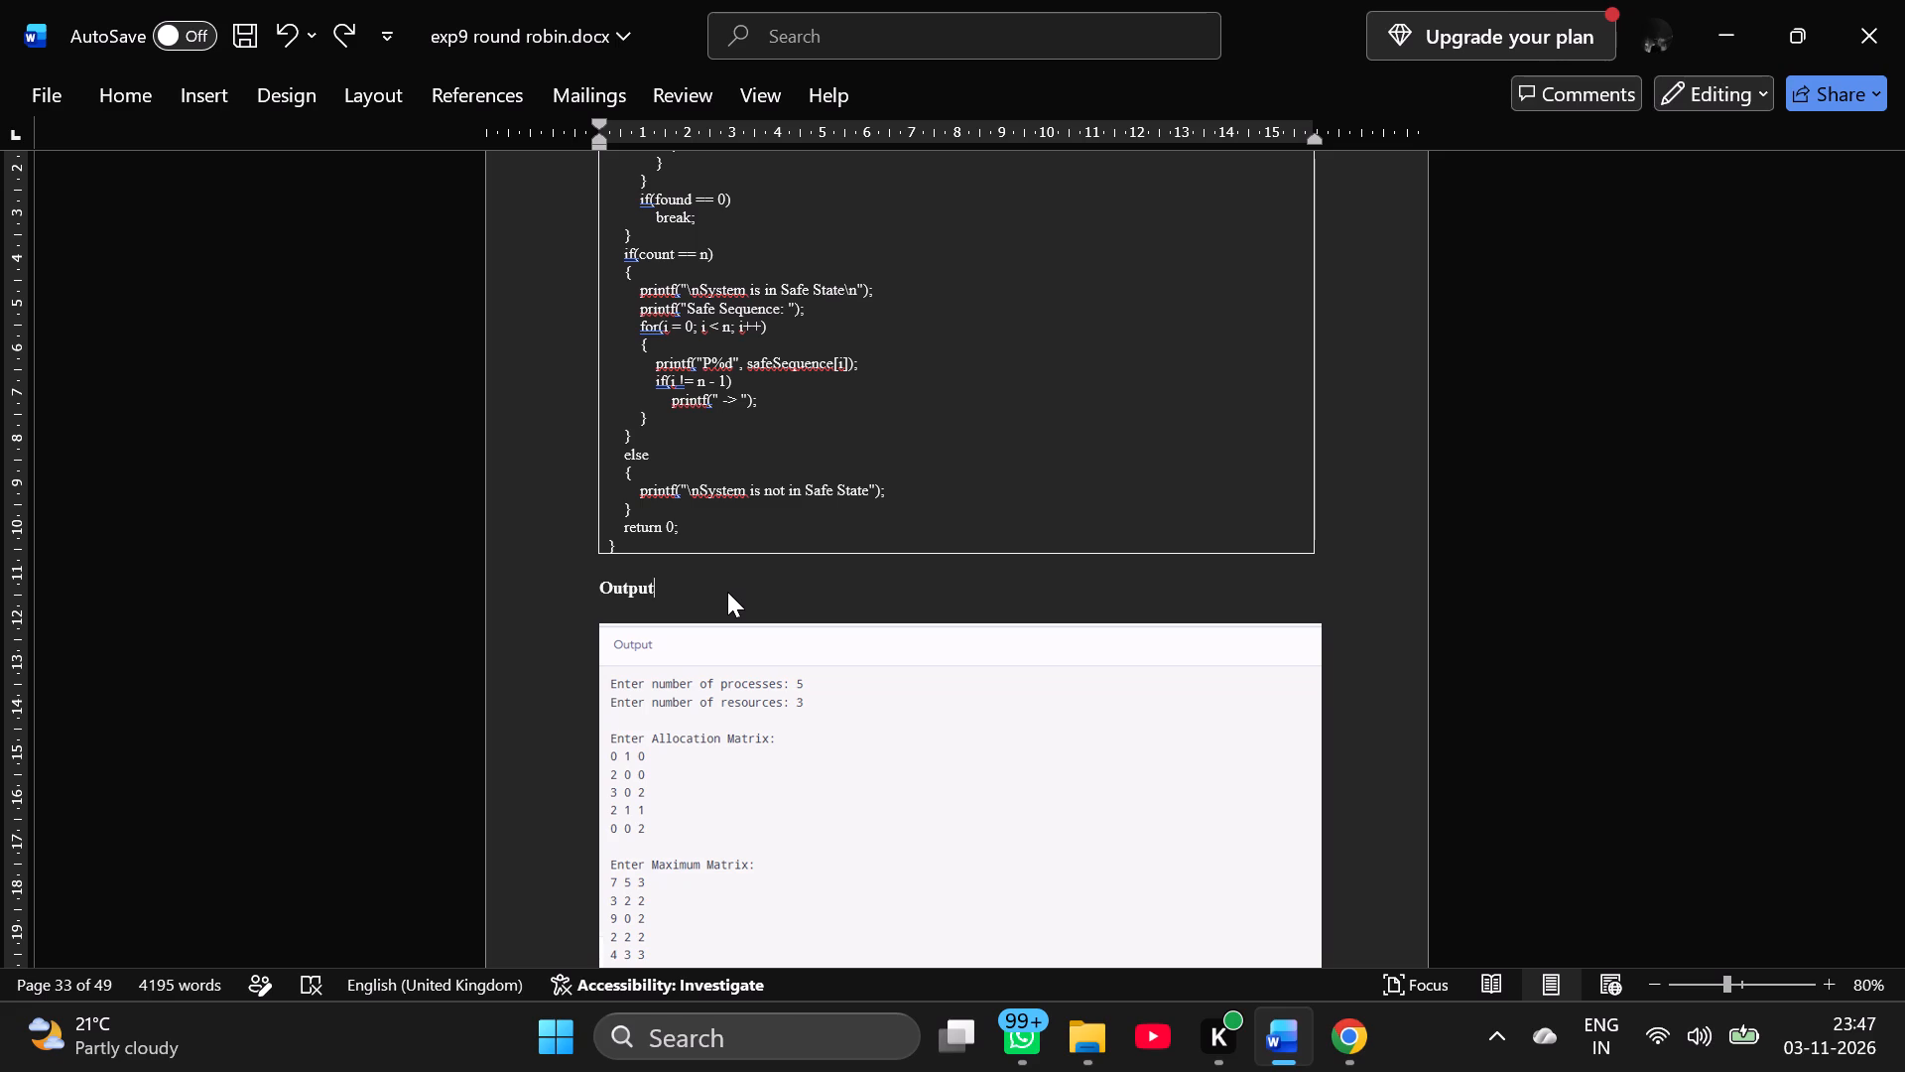
scroll(727, 592, "down", 4)
left_click(727, 592)
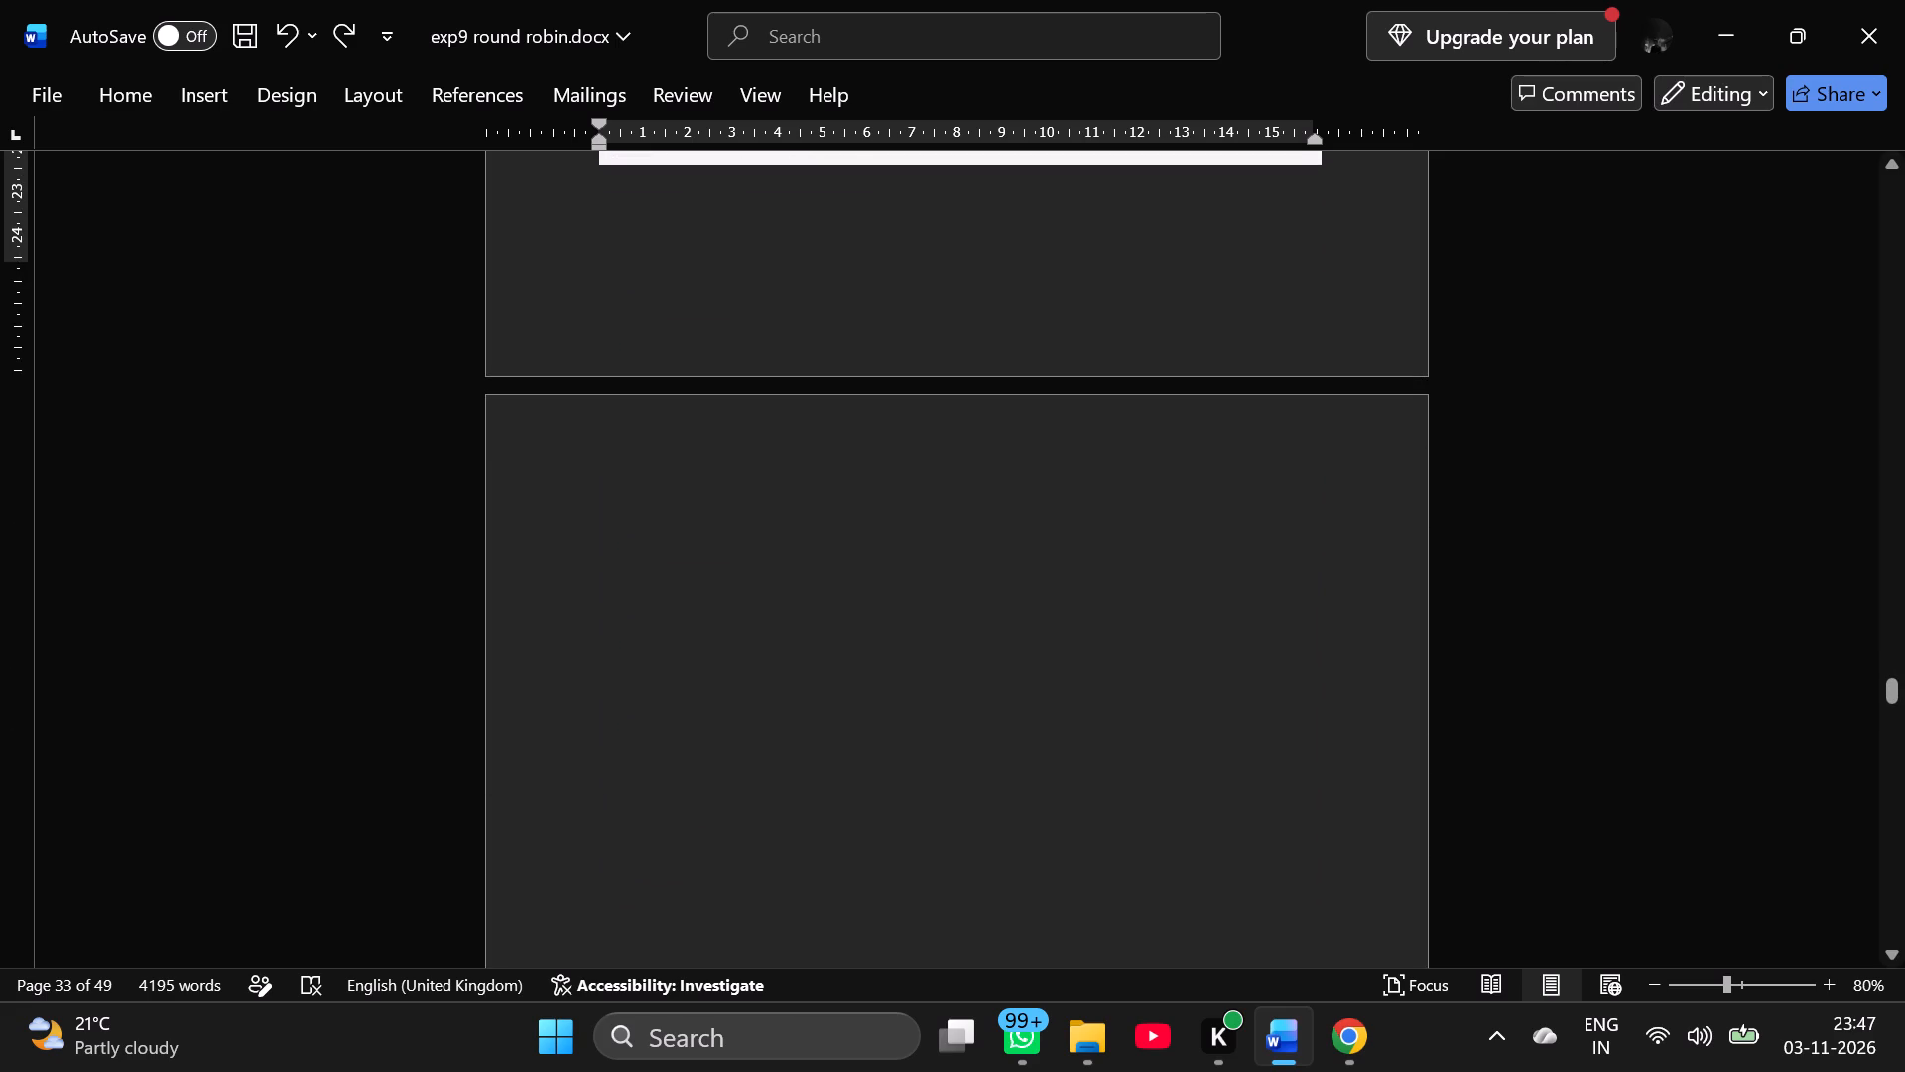
key("ctrl+v")
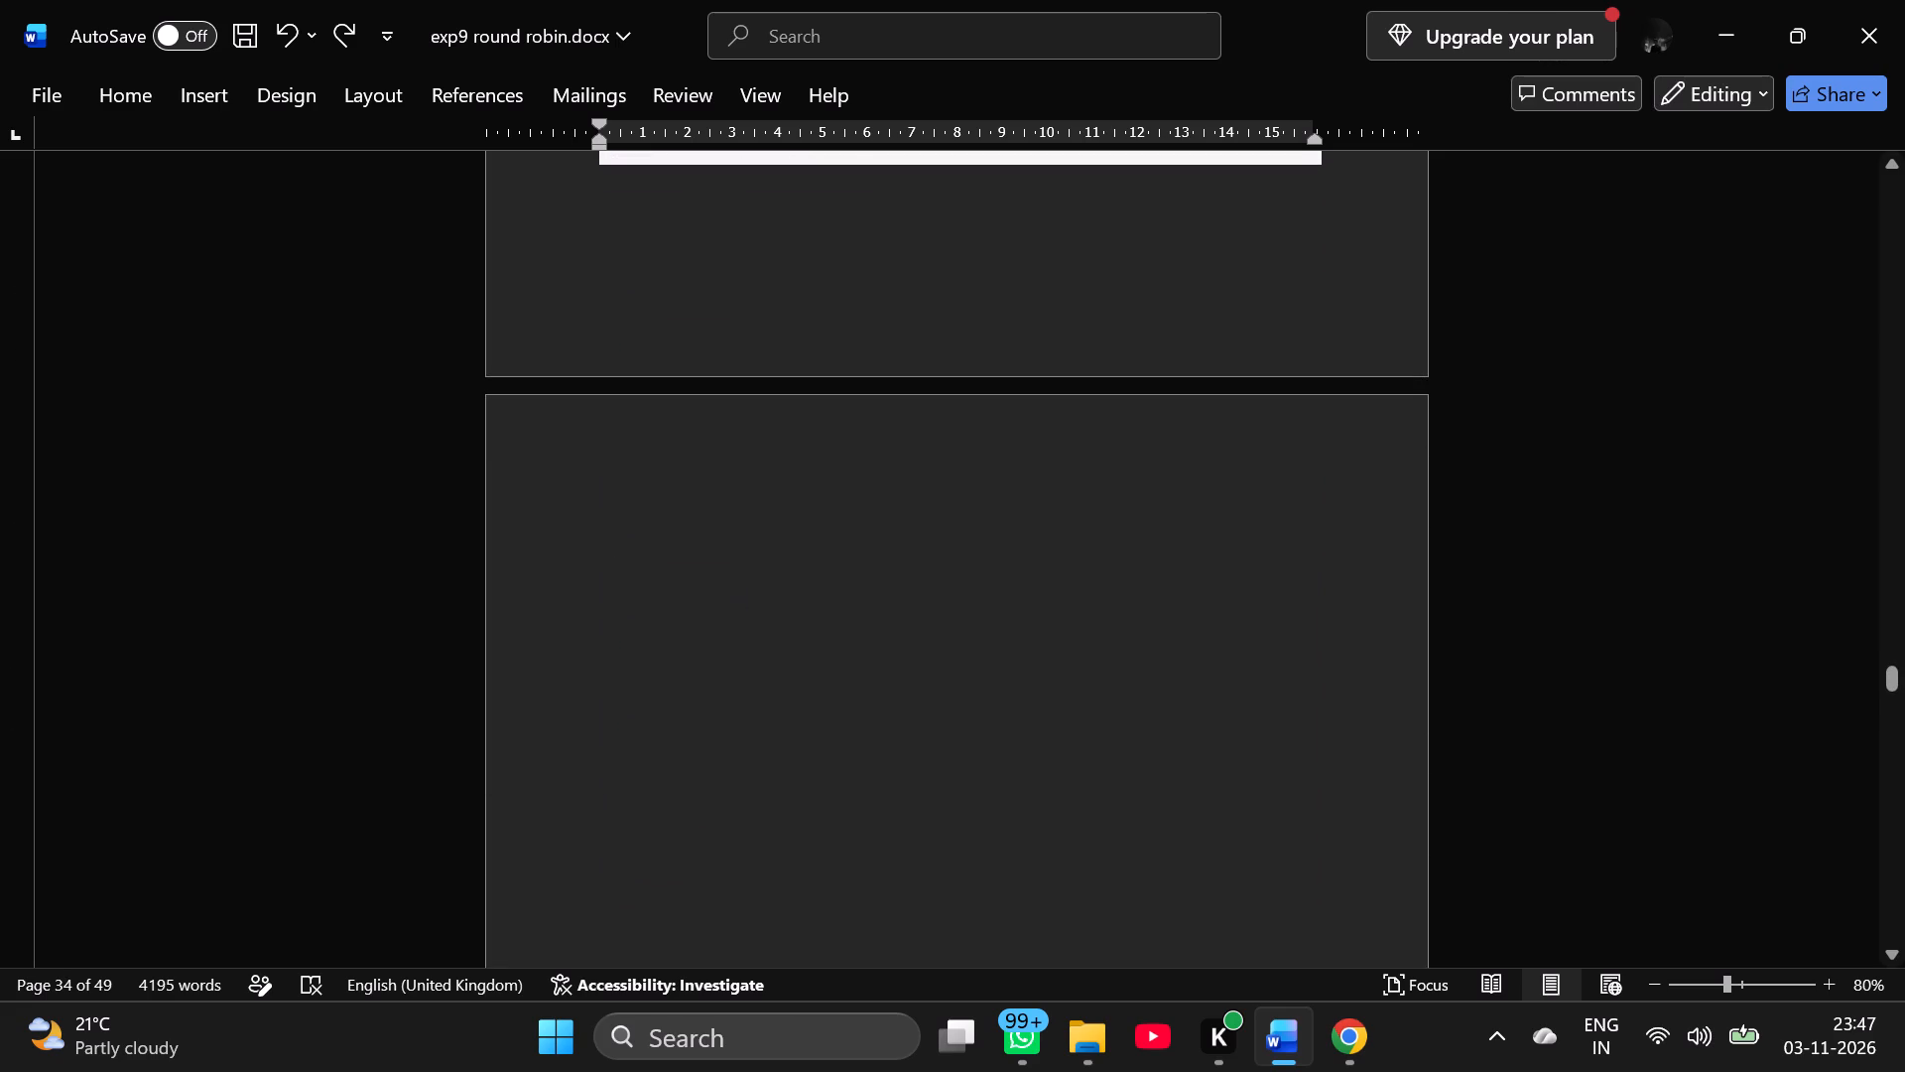
Change the title of the pasted section to Experiment–12.
scroll(727, 592, "up", 4)
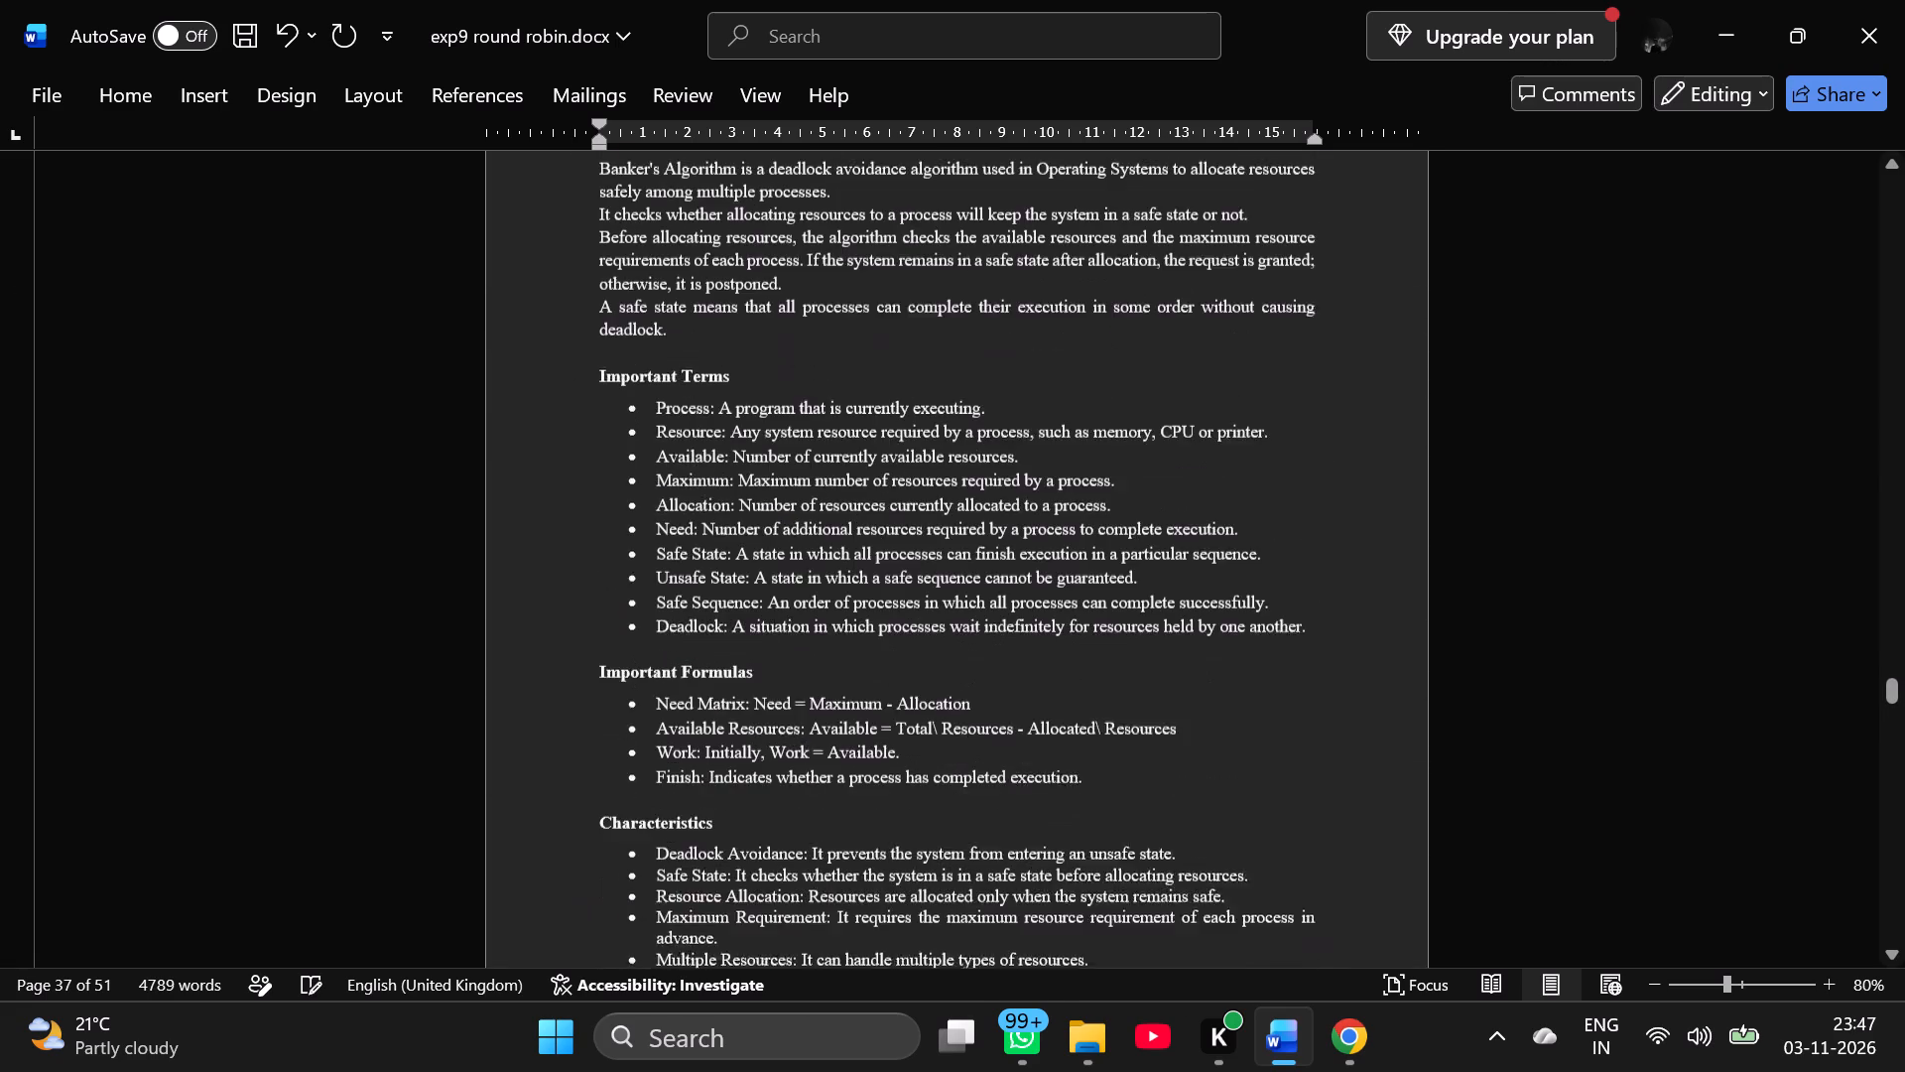
scroll(866, 531, "up", 1)
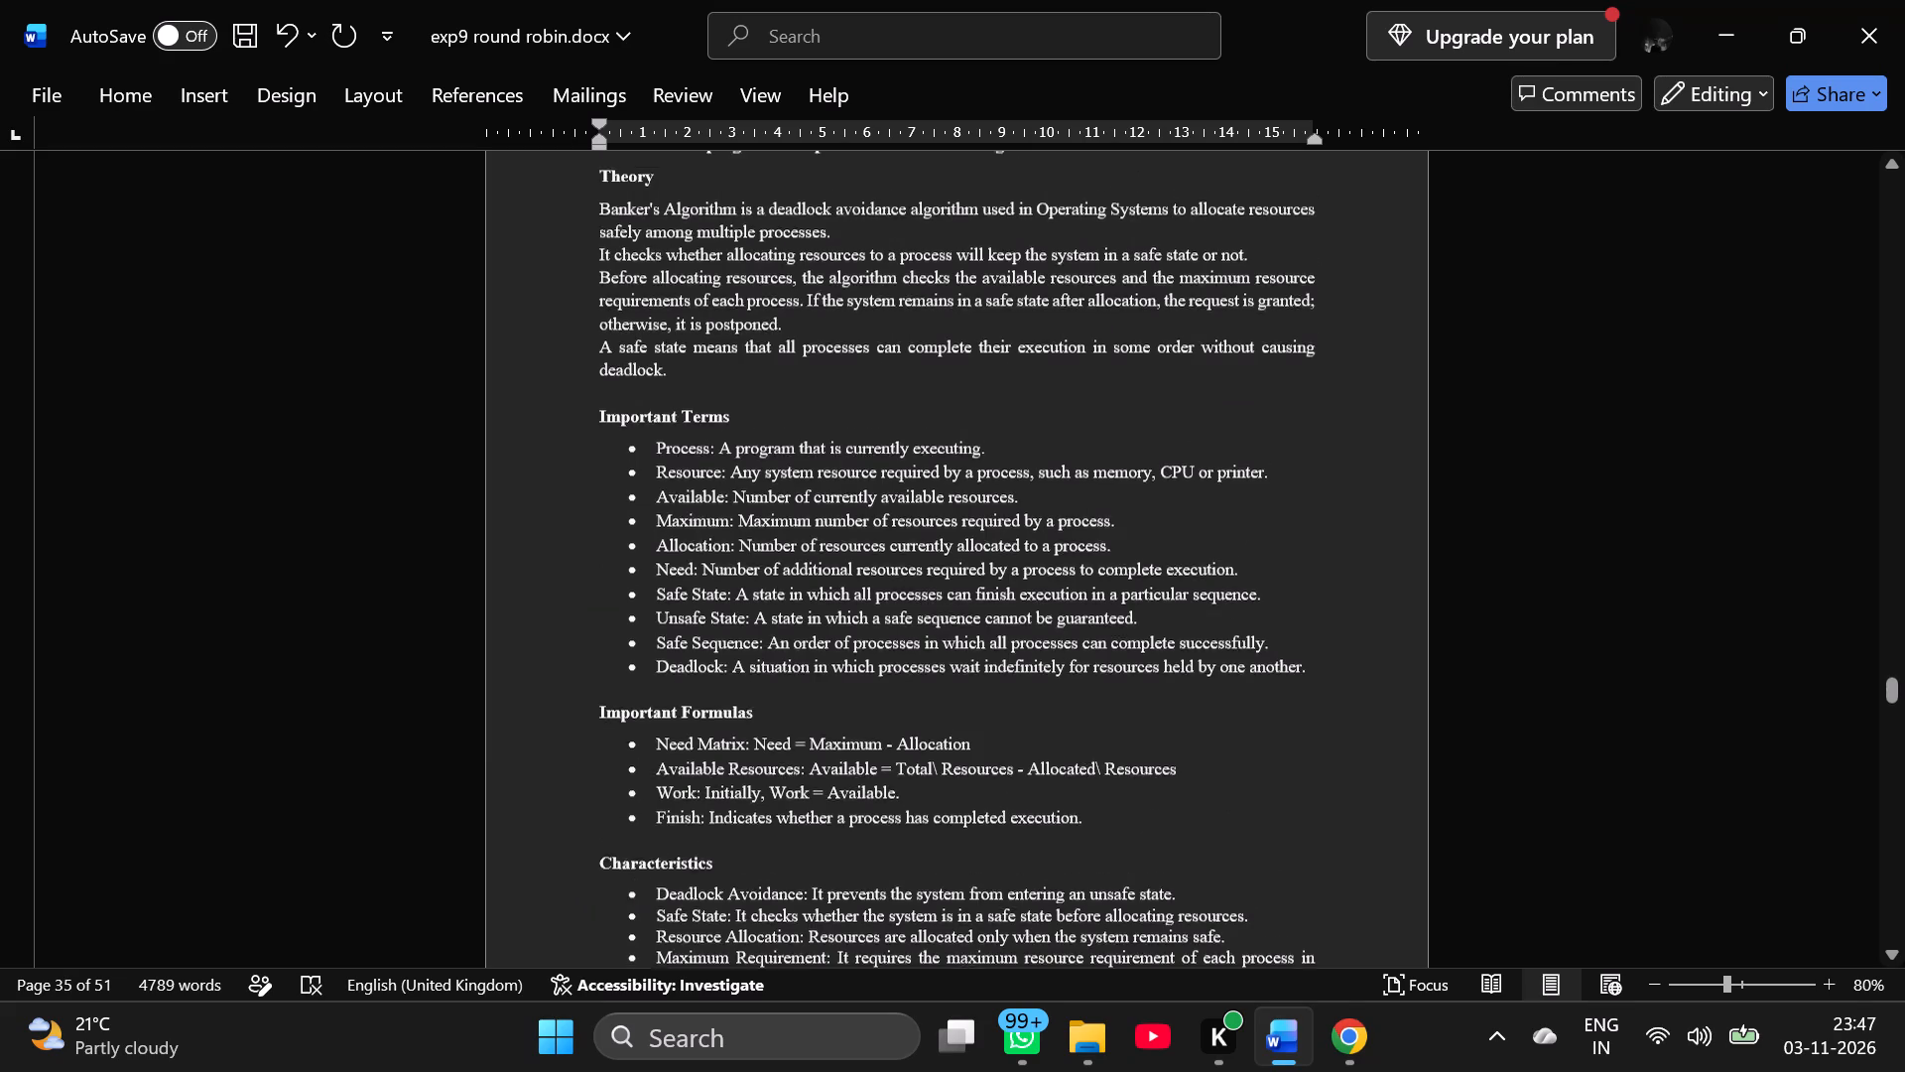
scroll(866, 531, "up", 1)
left_click(1025, 338)
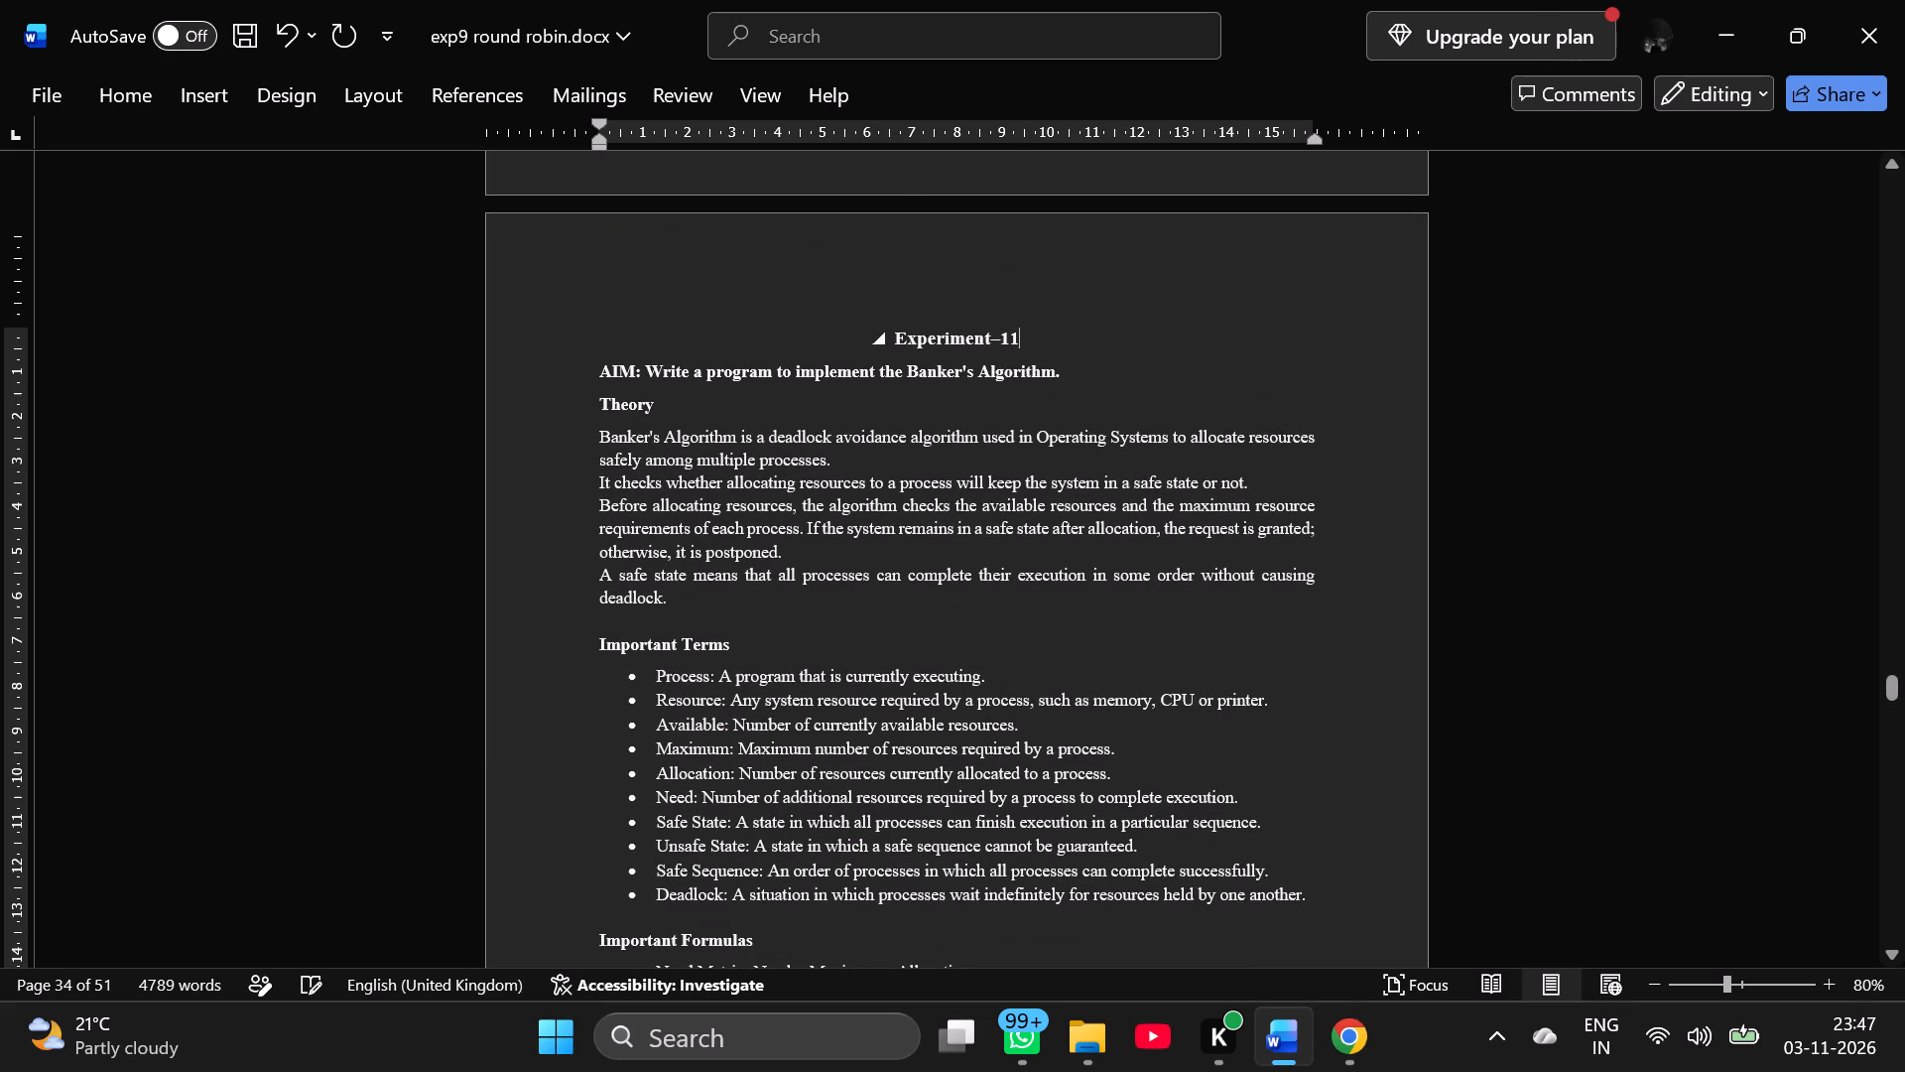
key("BackSpace")
key("2")
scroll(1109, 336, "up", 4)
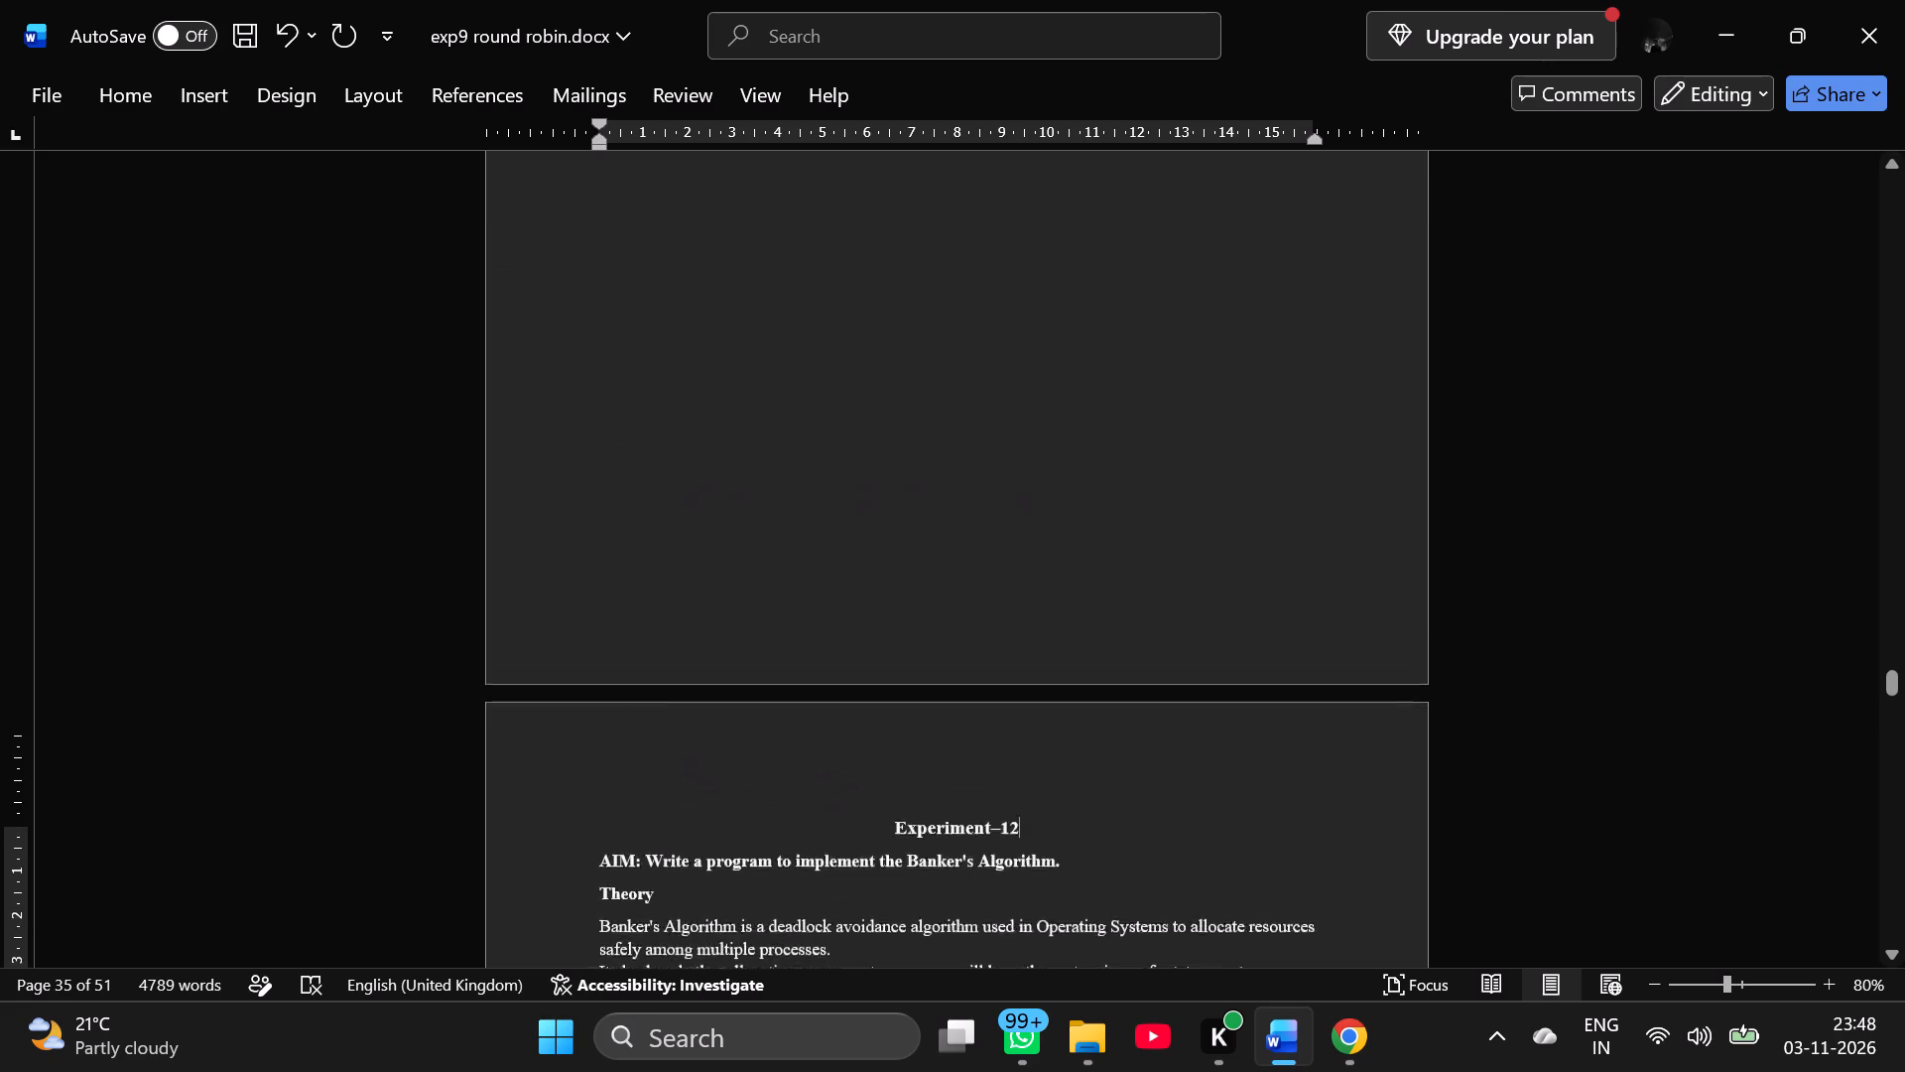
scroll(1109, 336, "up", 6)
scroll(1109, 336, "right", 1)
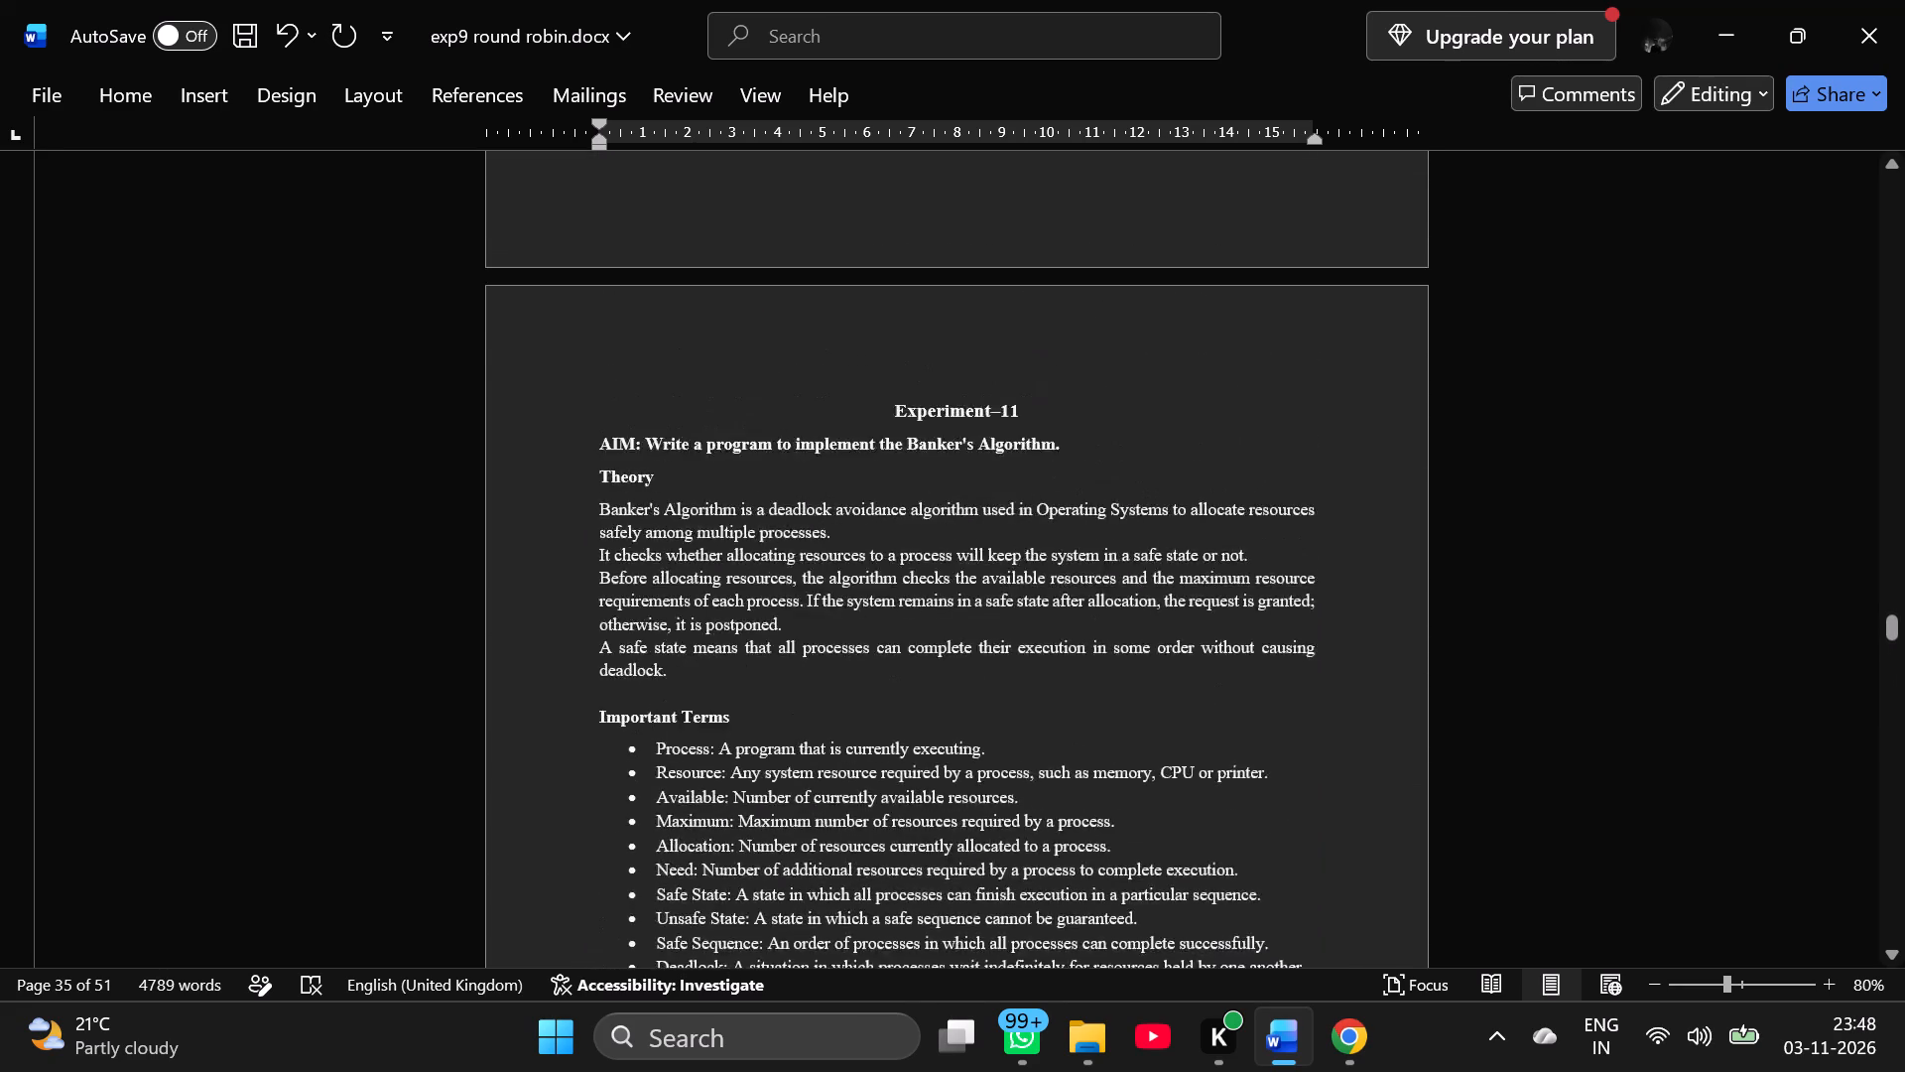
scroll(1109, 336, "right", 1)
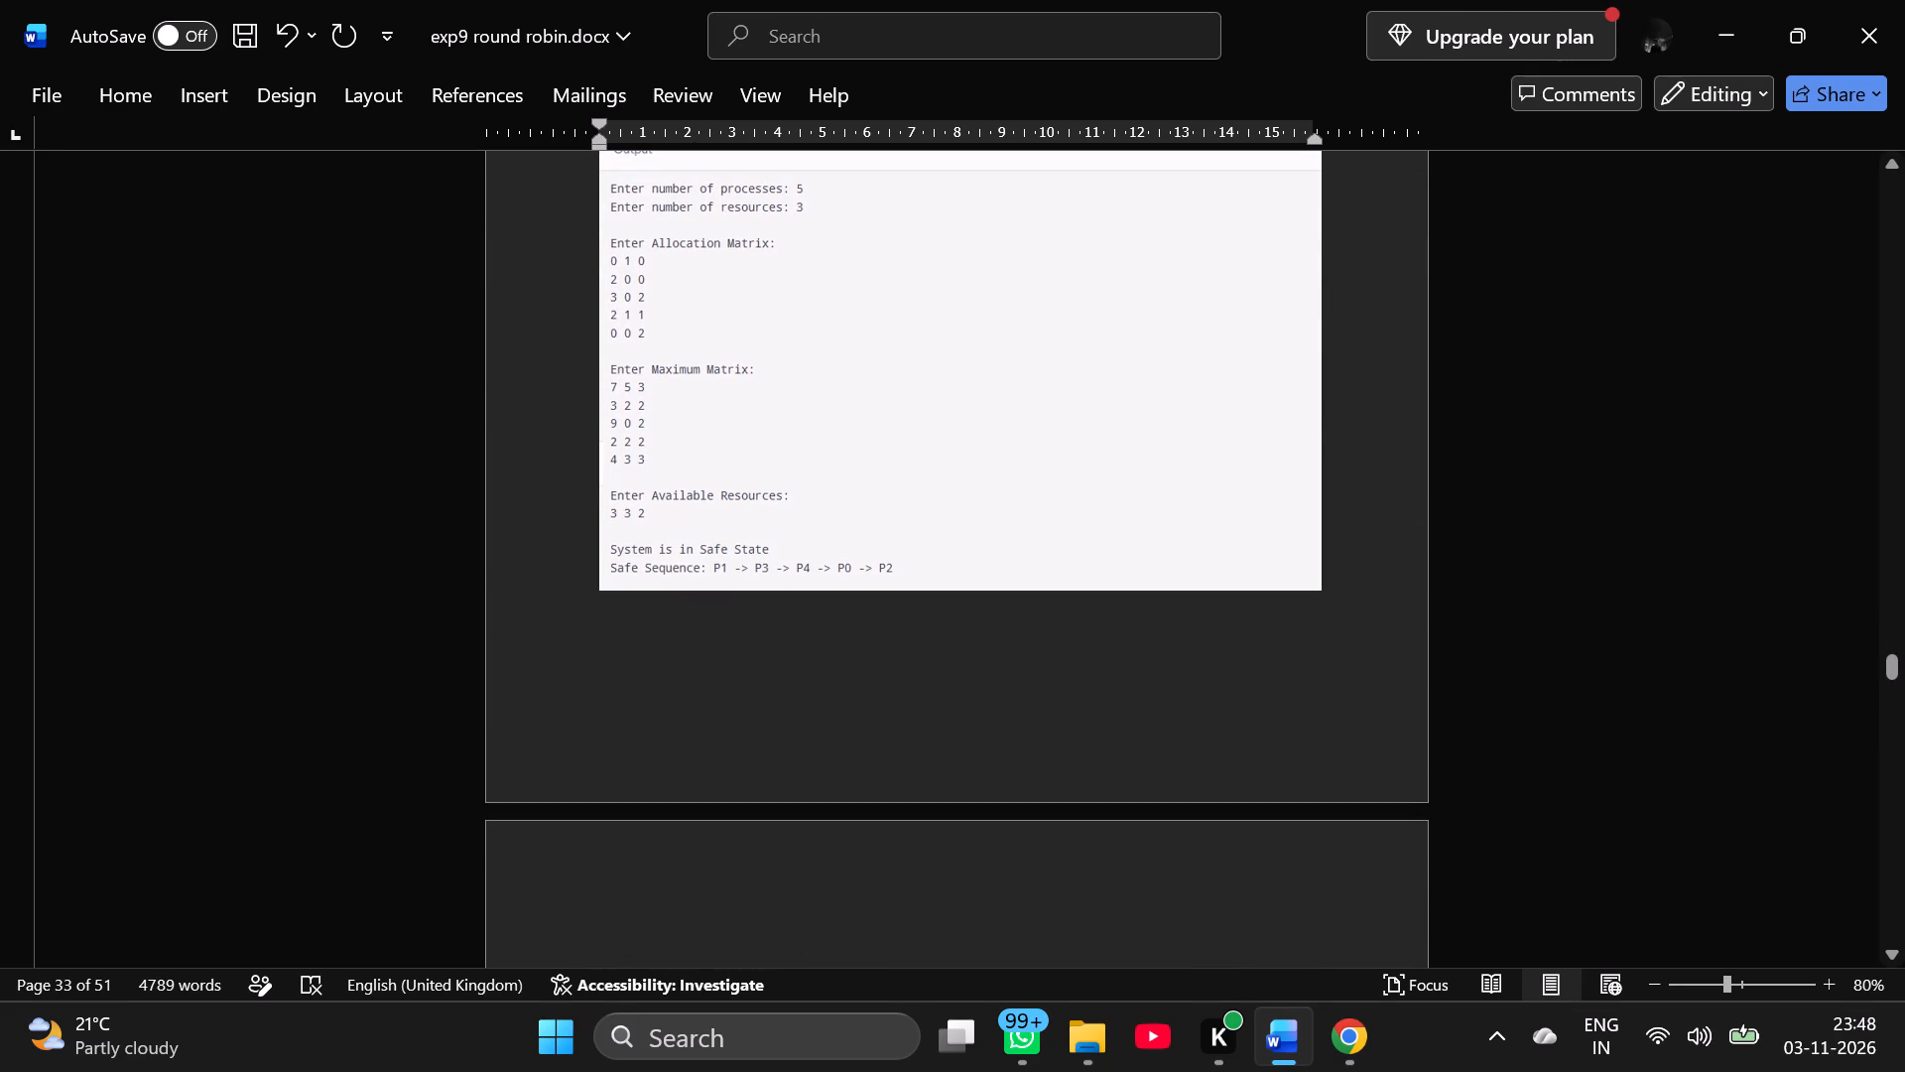
left_click(1319, 1036)
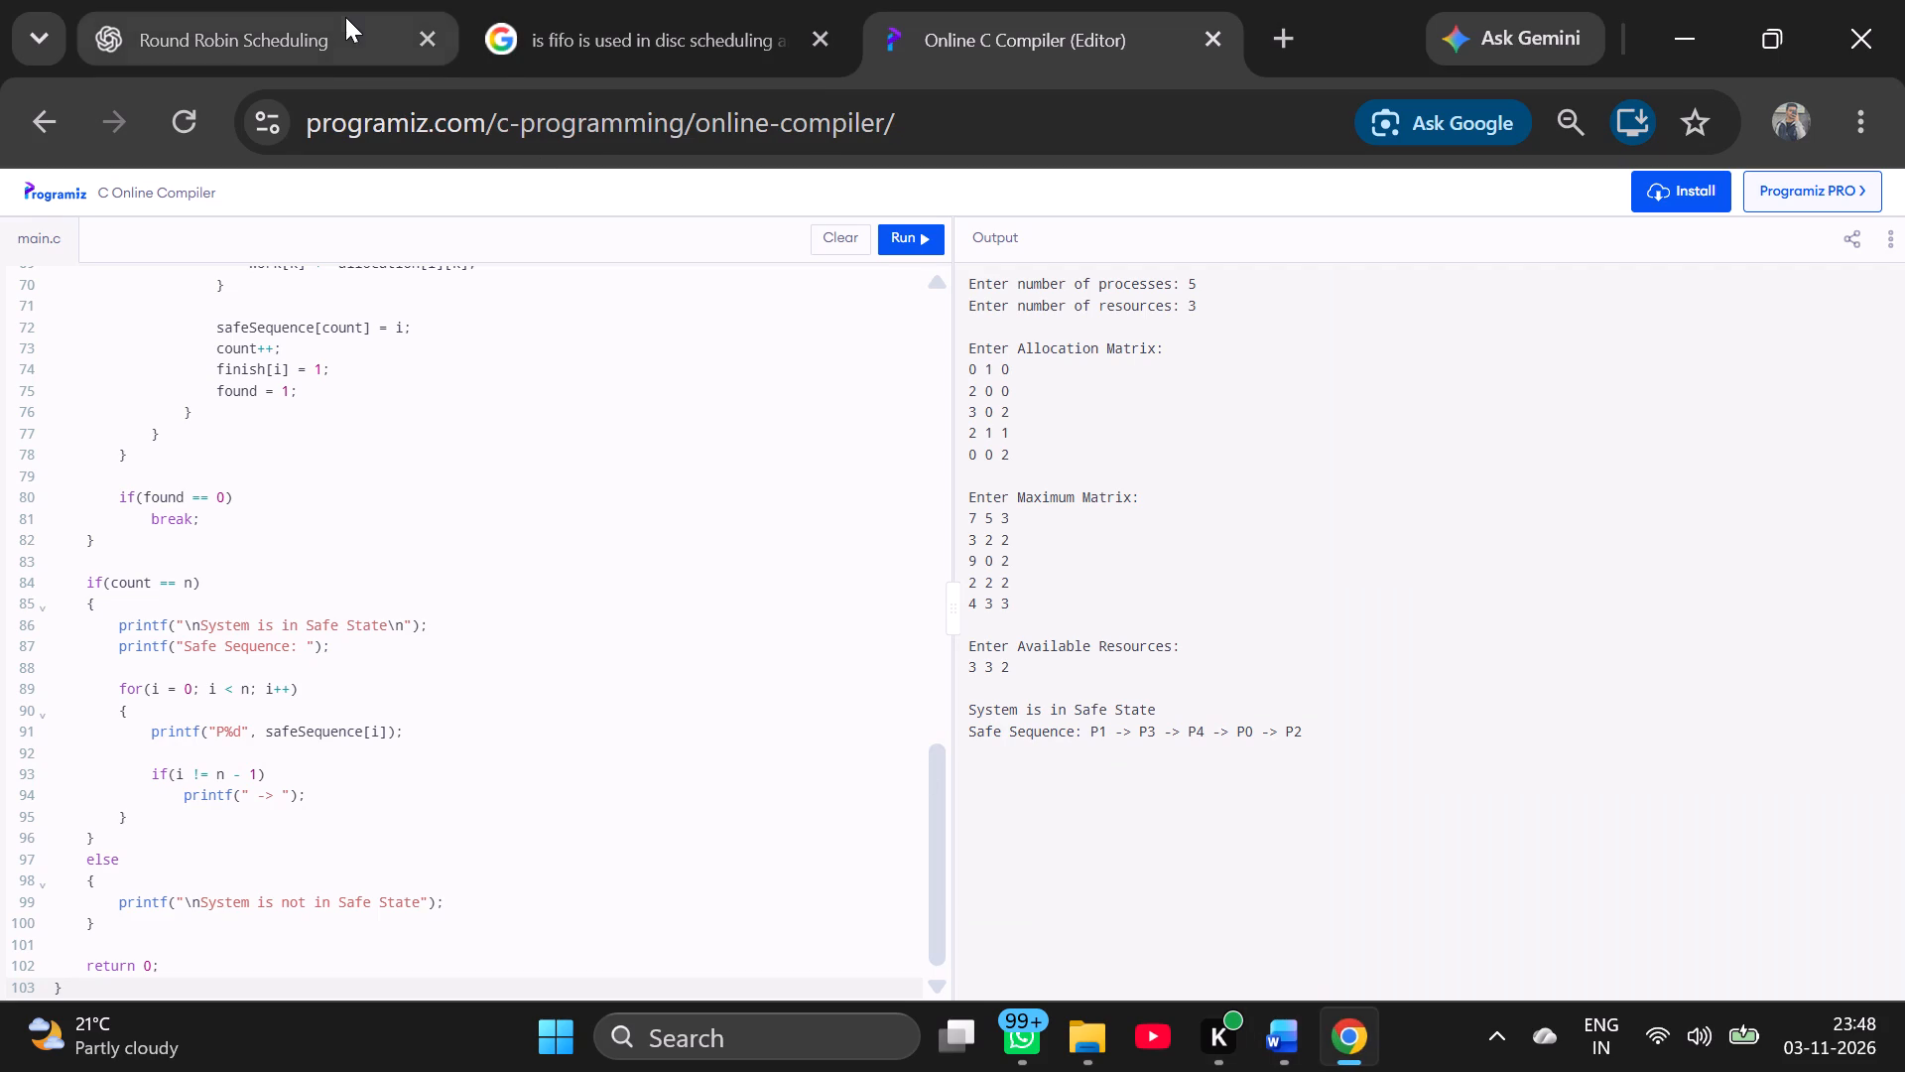
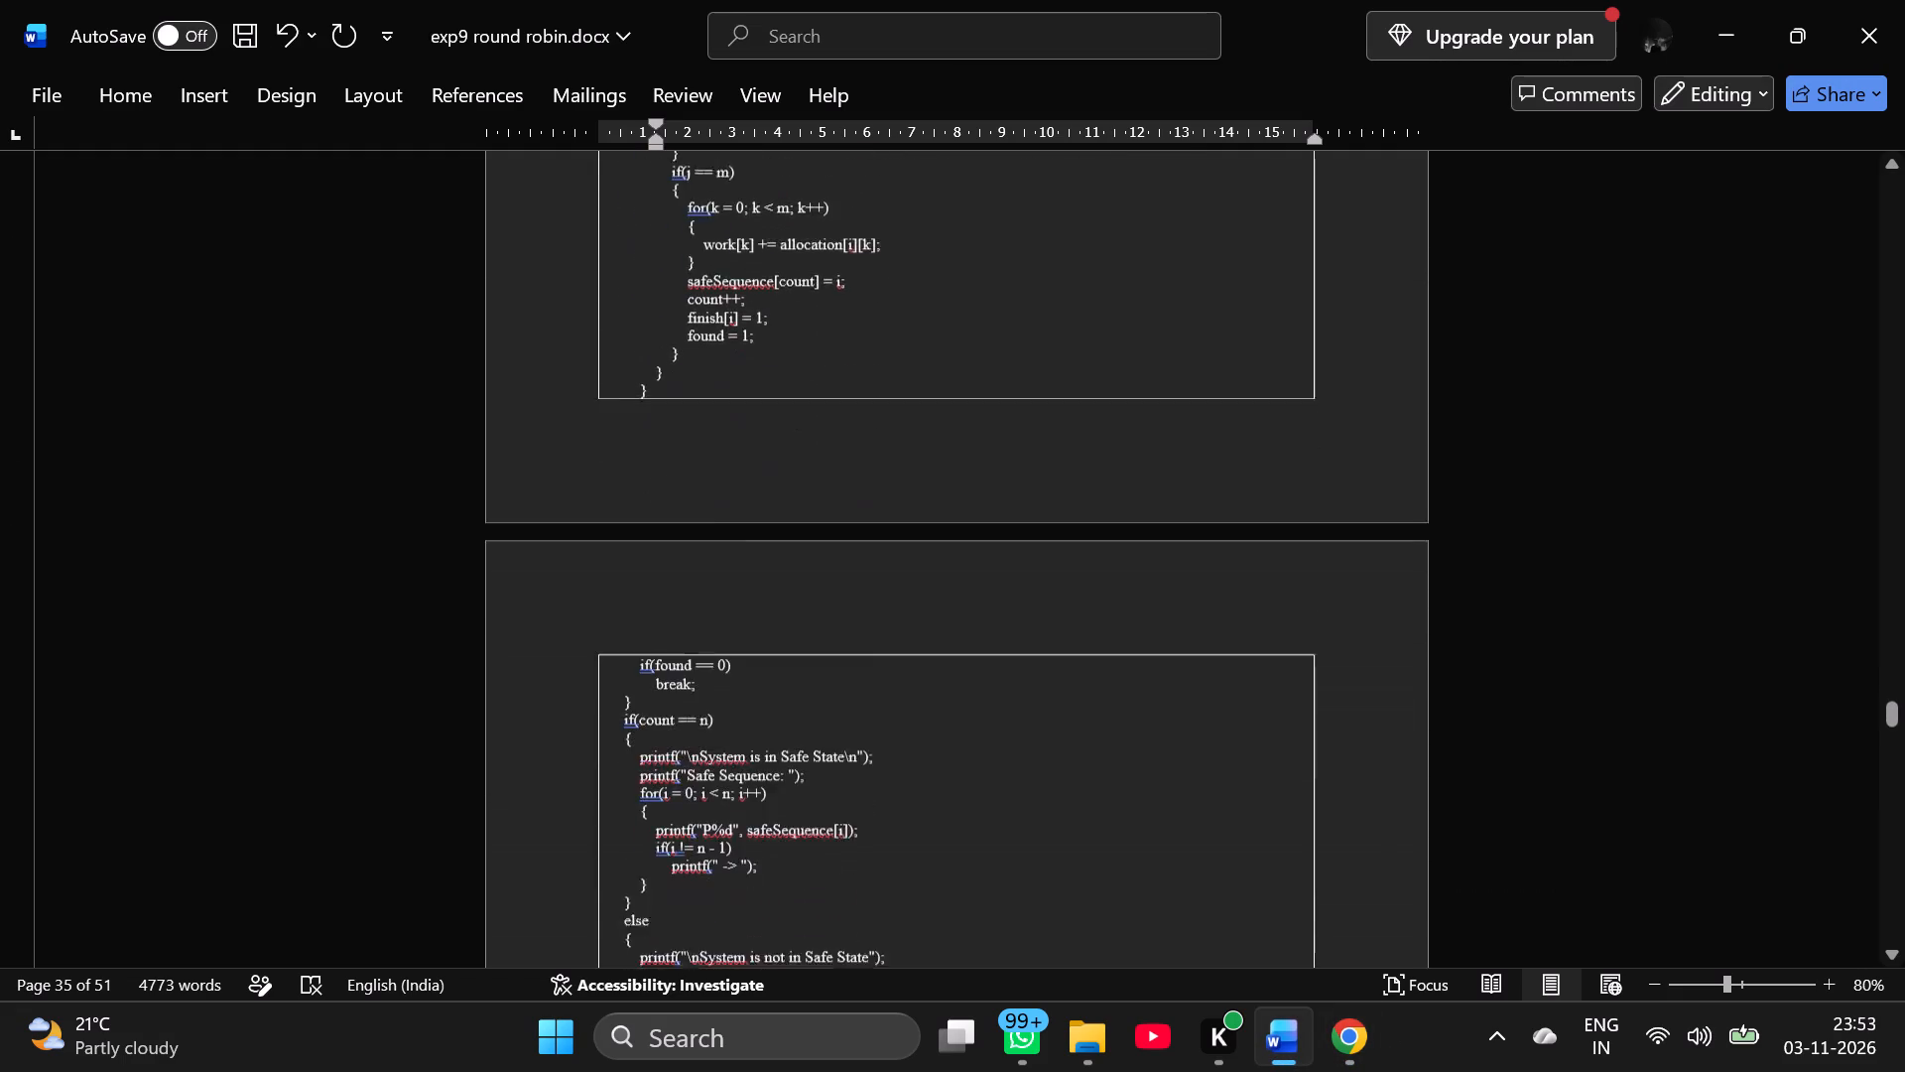
scroll(1074, 881, "down", 2)
scroll(1074, 881, "up", 2)
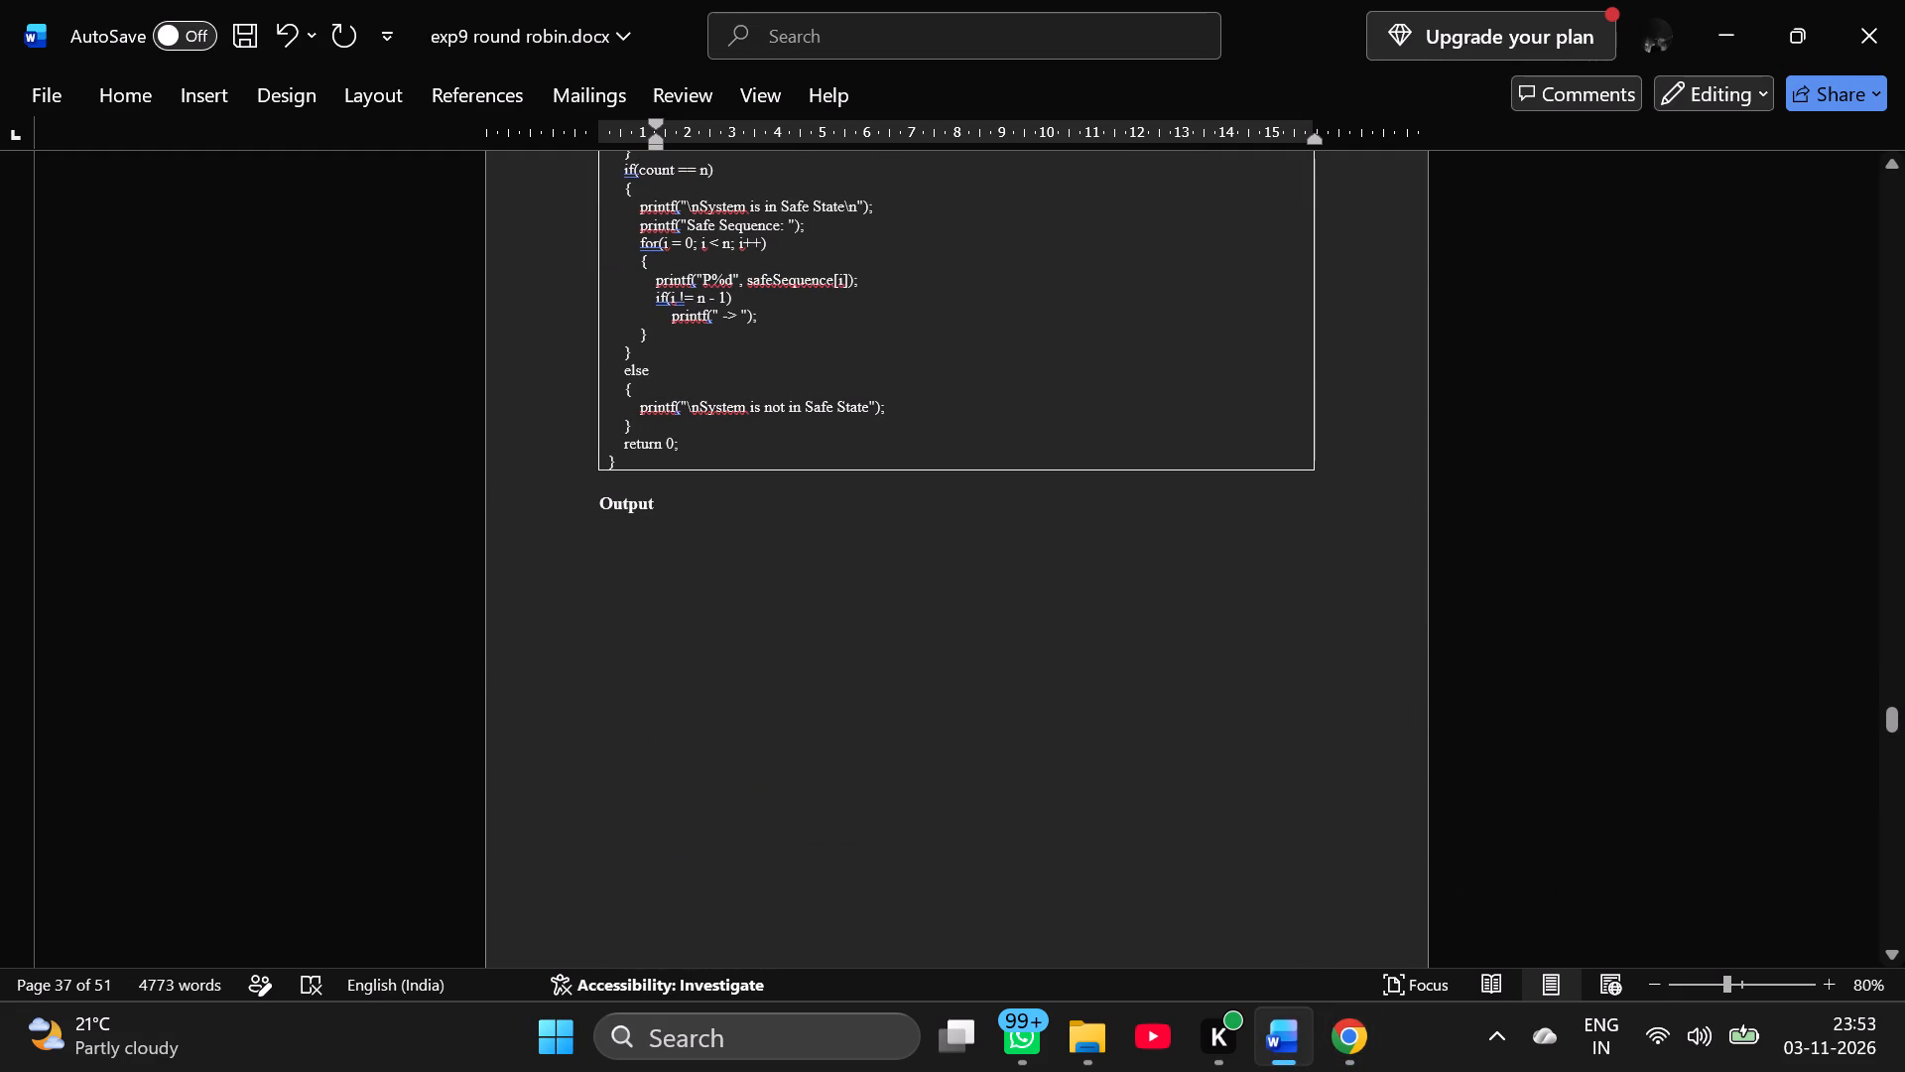
left_click(604, 447)
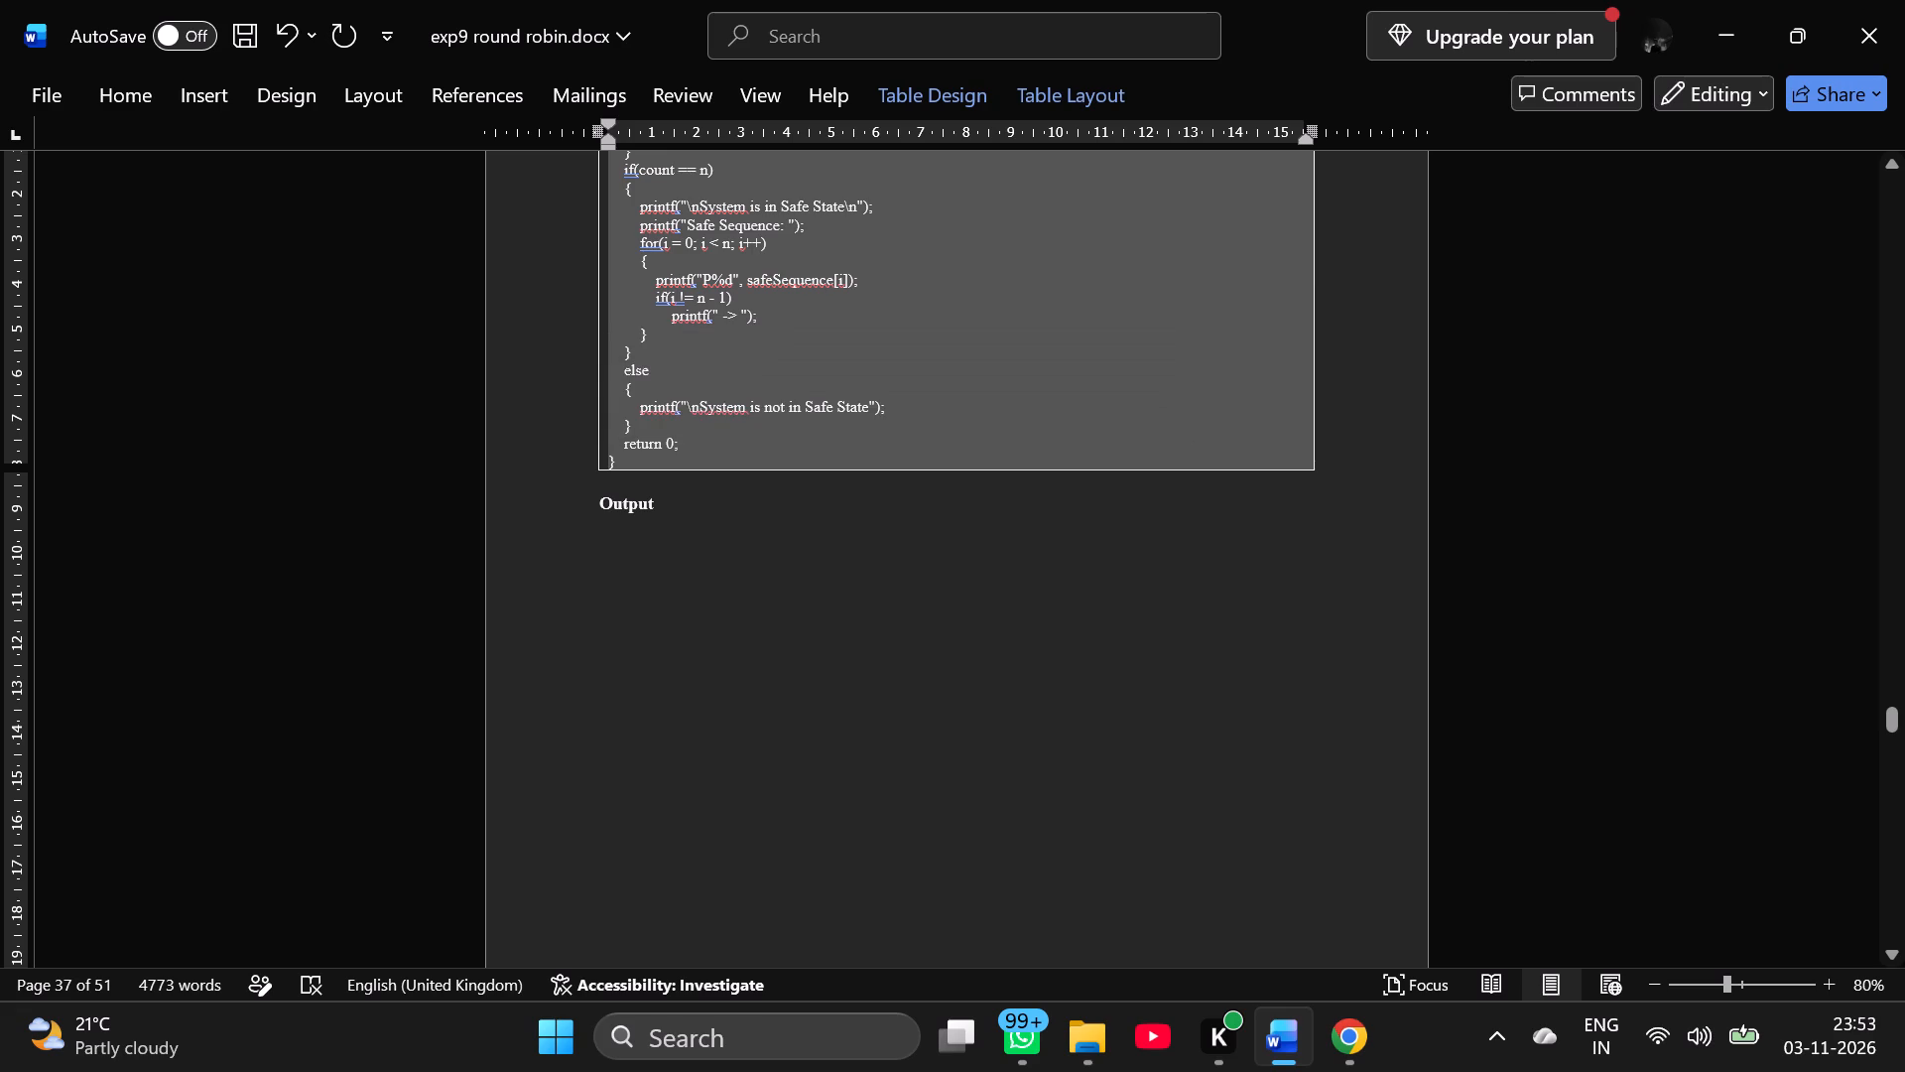
key("ctrl+v")
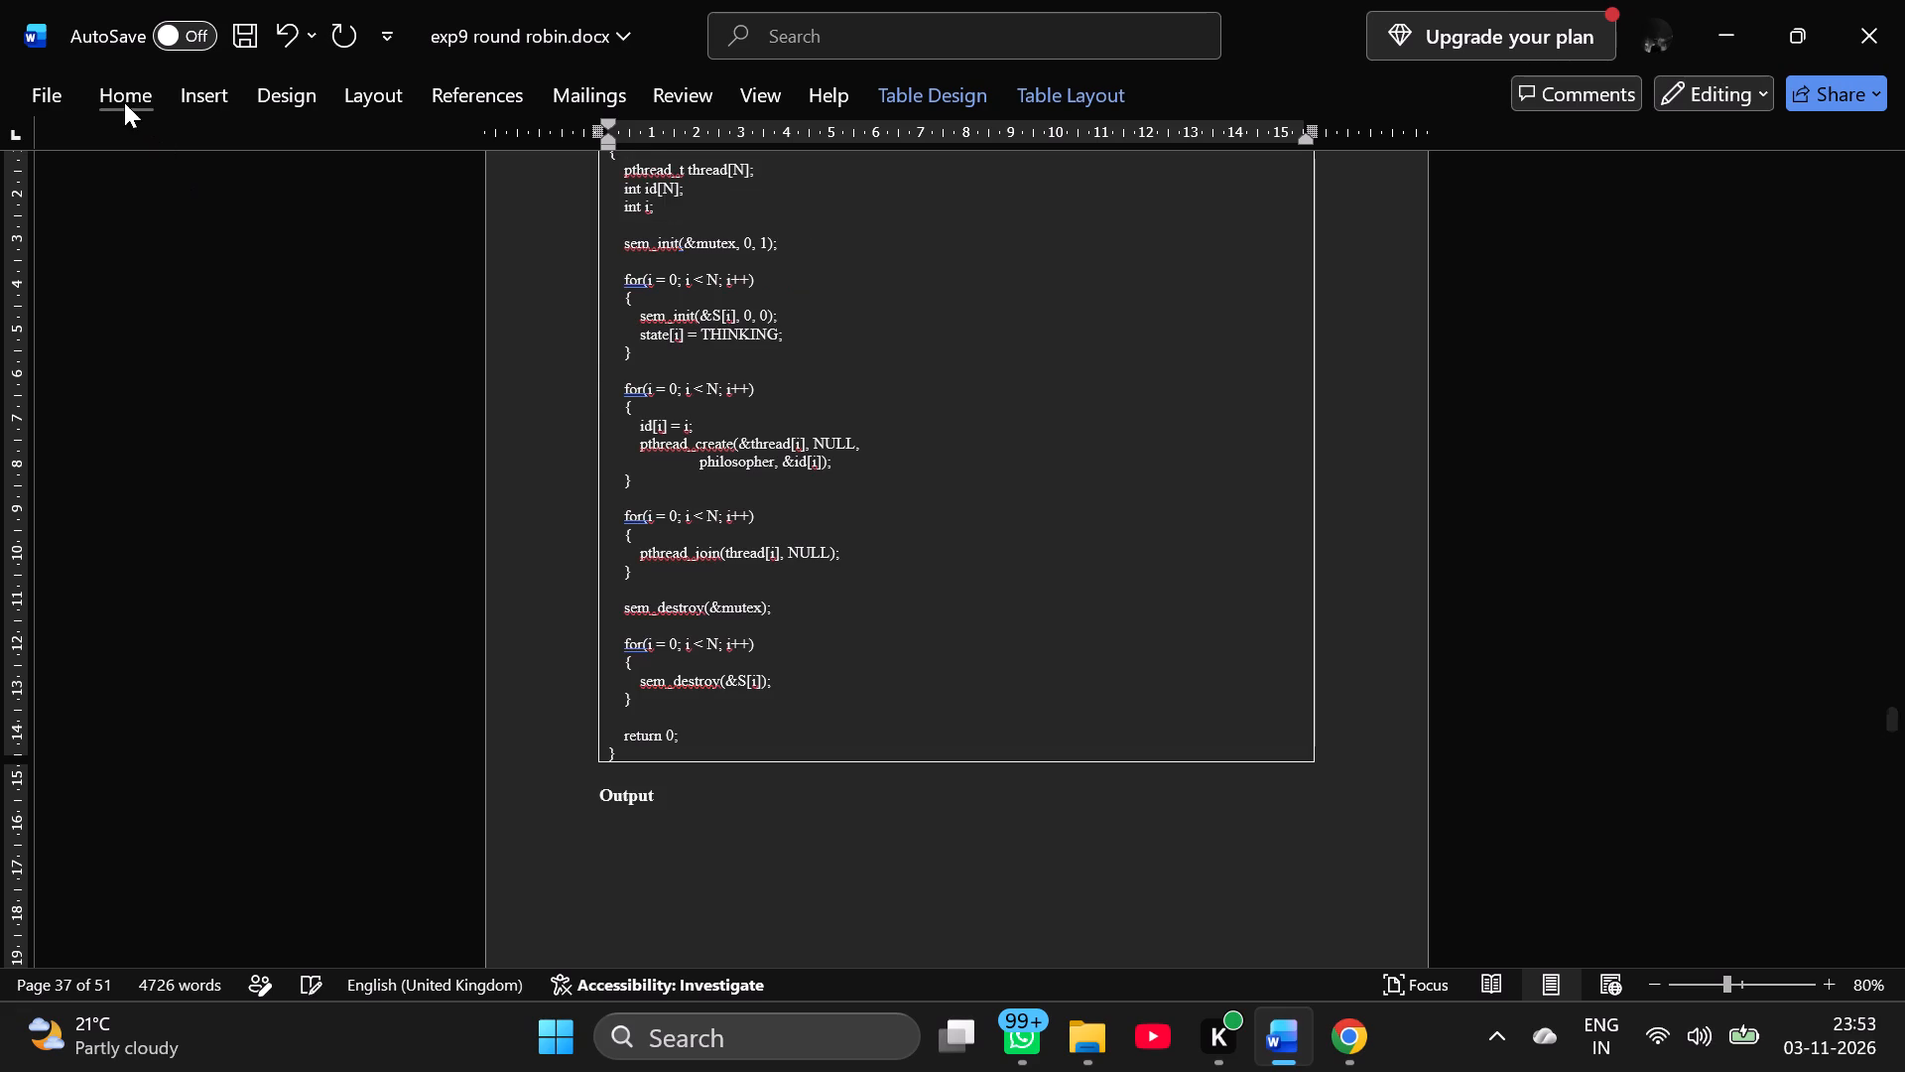
Set all the code in Experiment–12's Program box to Times New Roman, size 10.
left_click(602, 719)
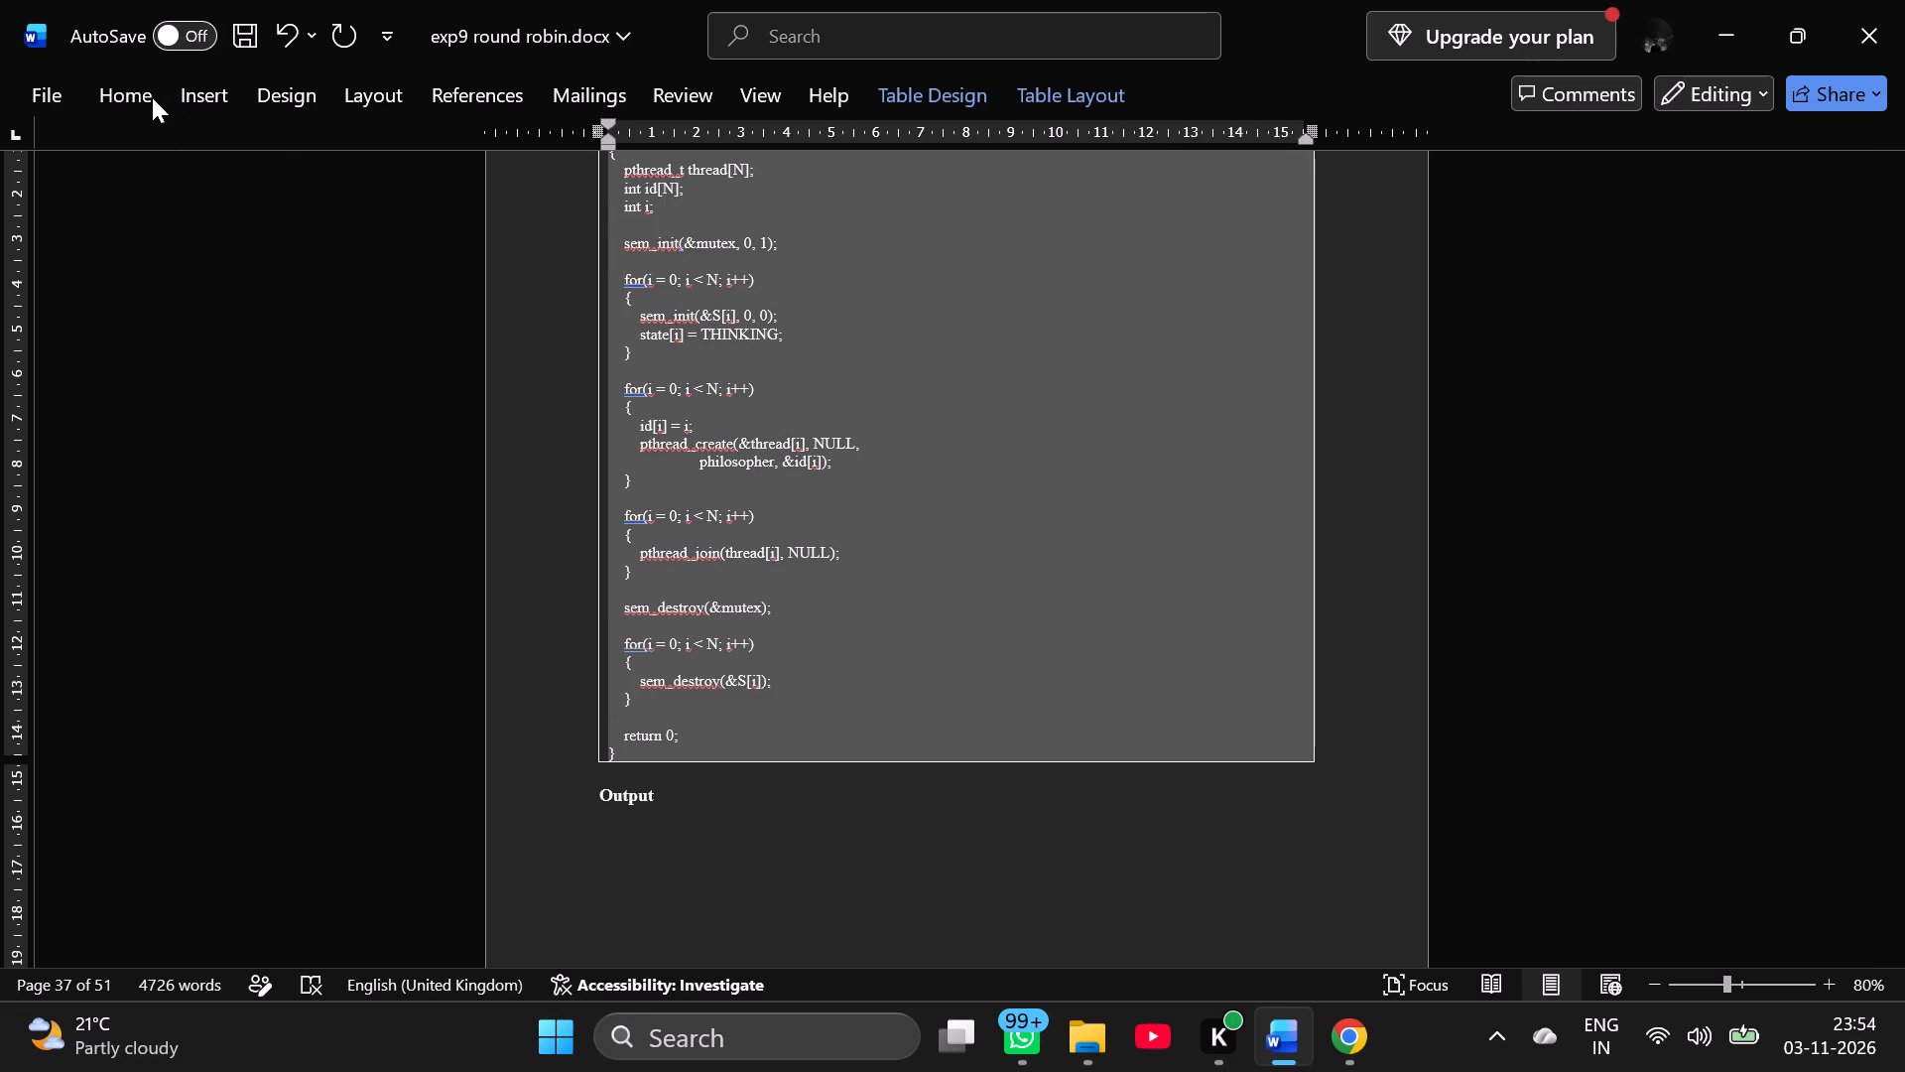
left_click(152, 97)
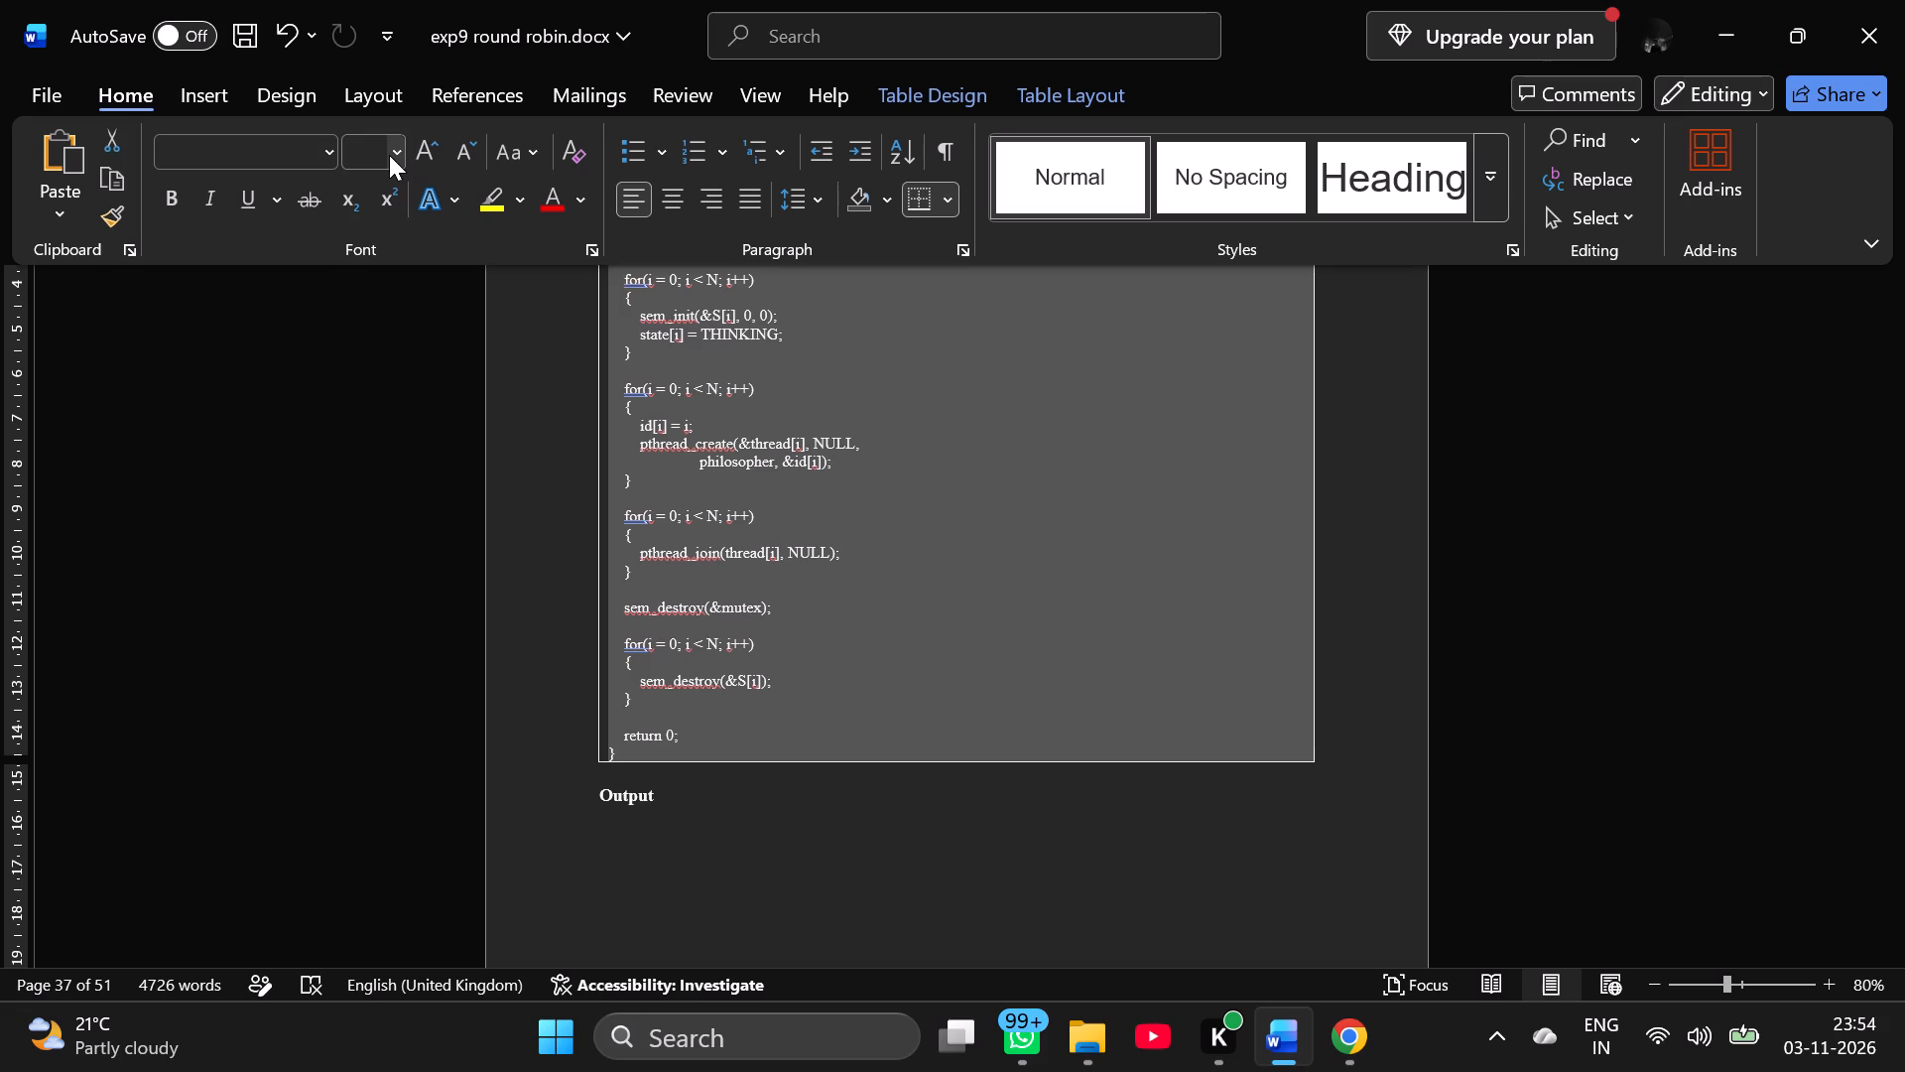
left_click(389, 155)
left_click(368, 256)
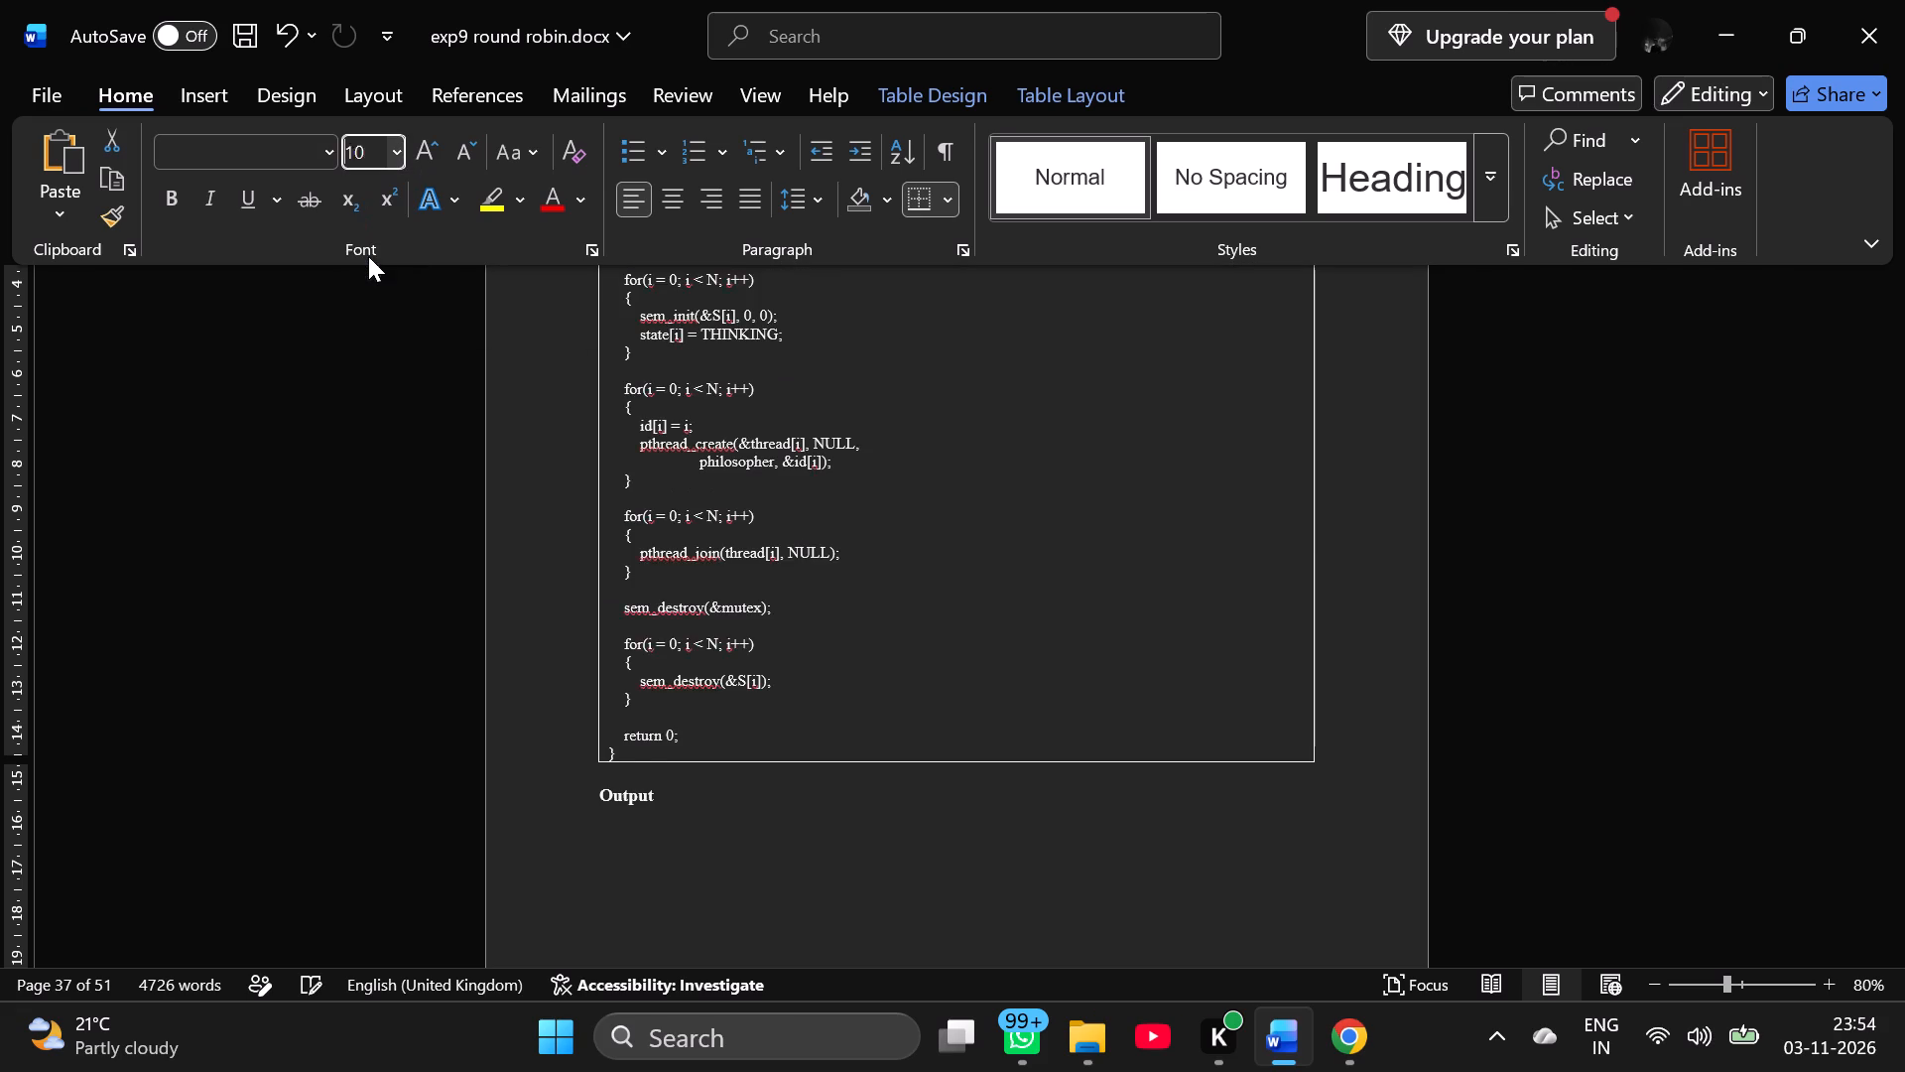
left_click(325, 138)
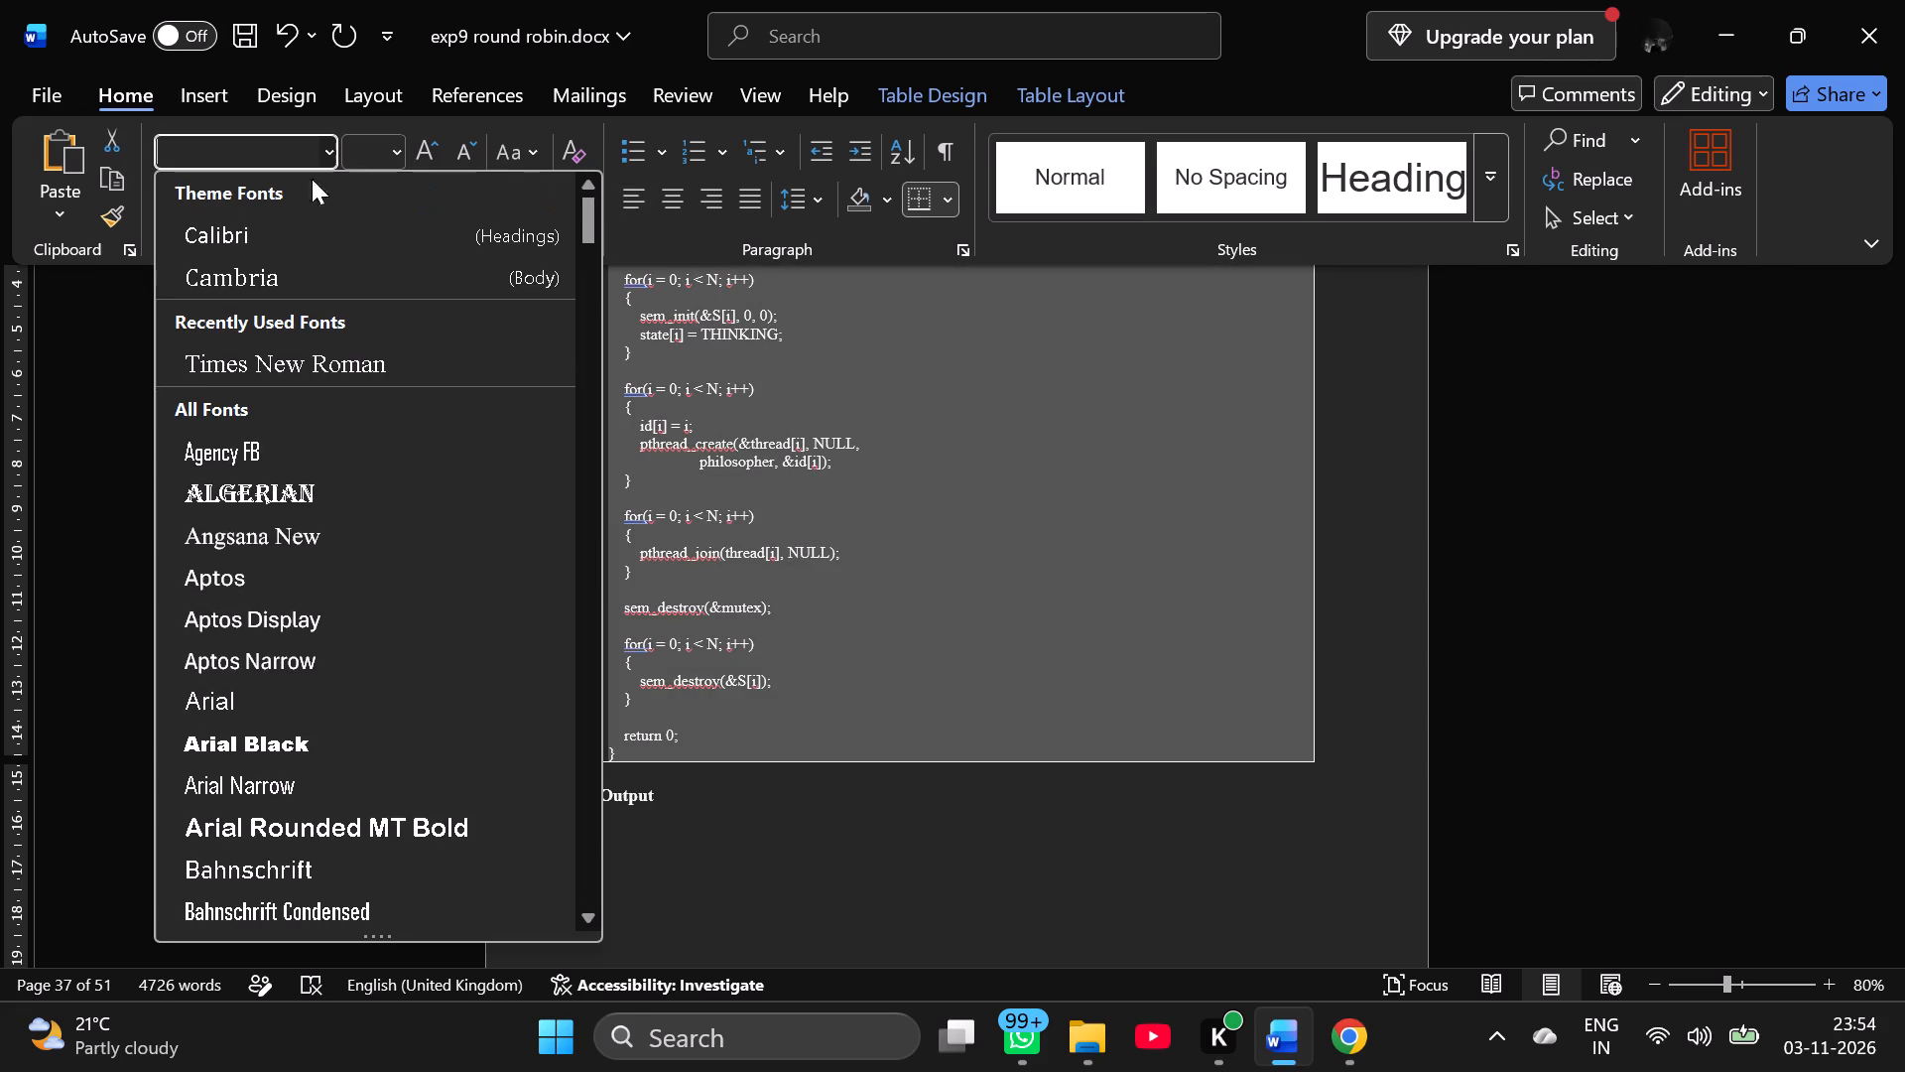
left_click(254, 356)
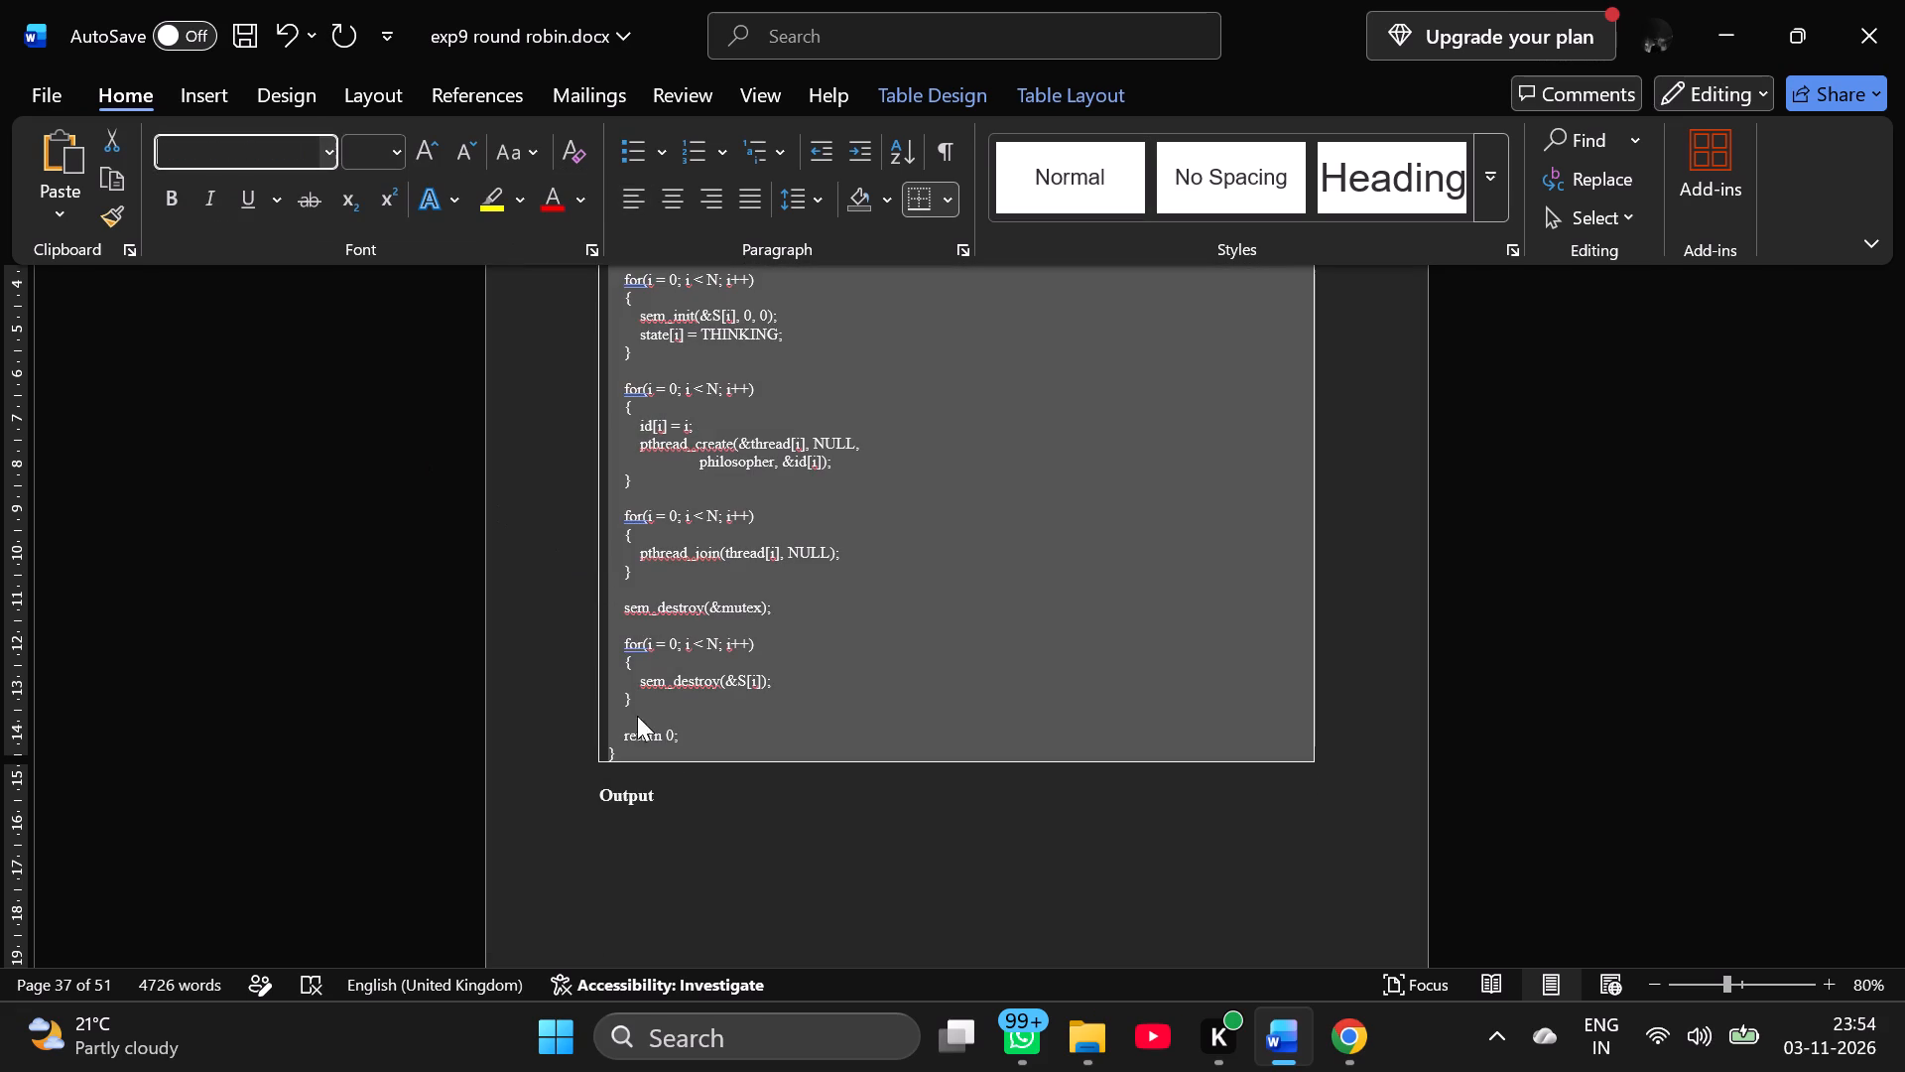
Remove the blank lines in the program's main() function from above return 0 up to above the pthread_create loop.
left_click(634, 708)
left_click(634, 708)
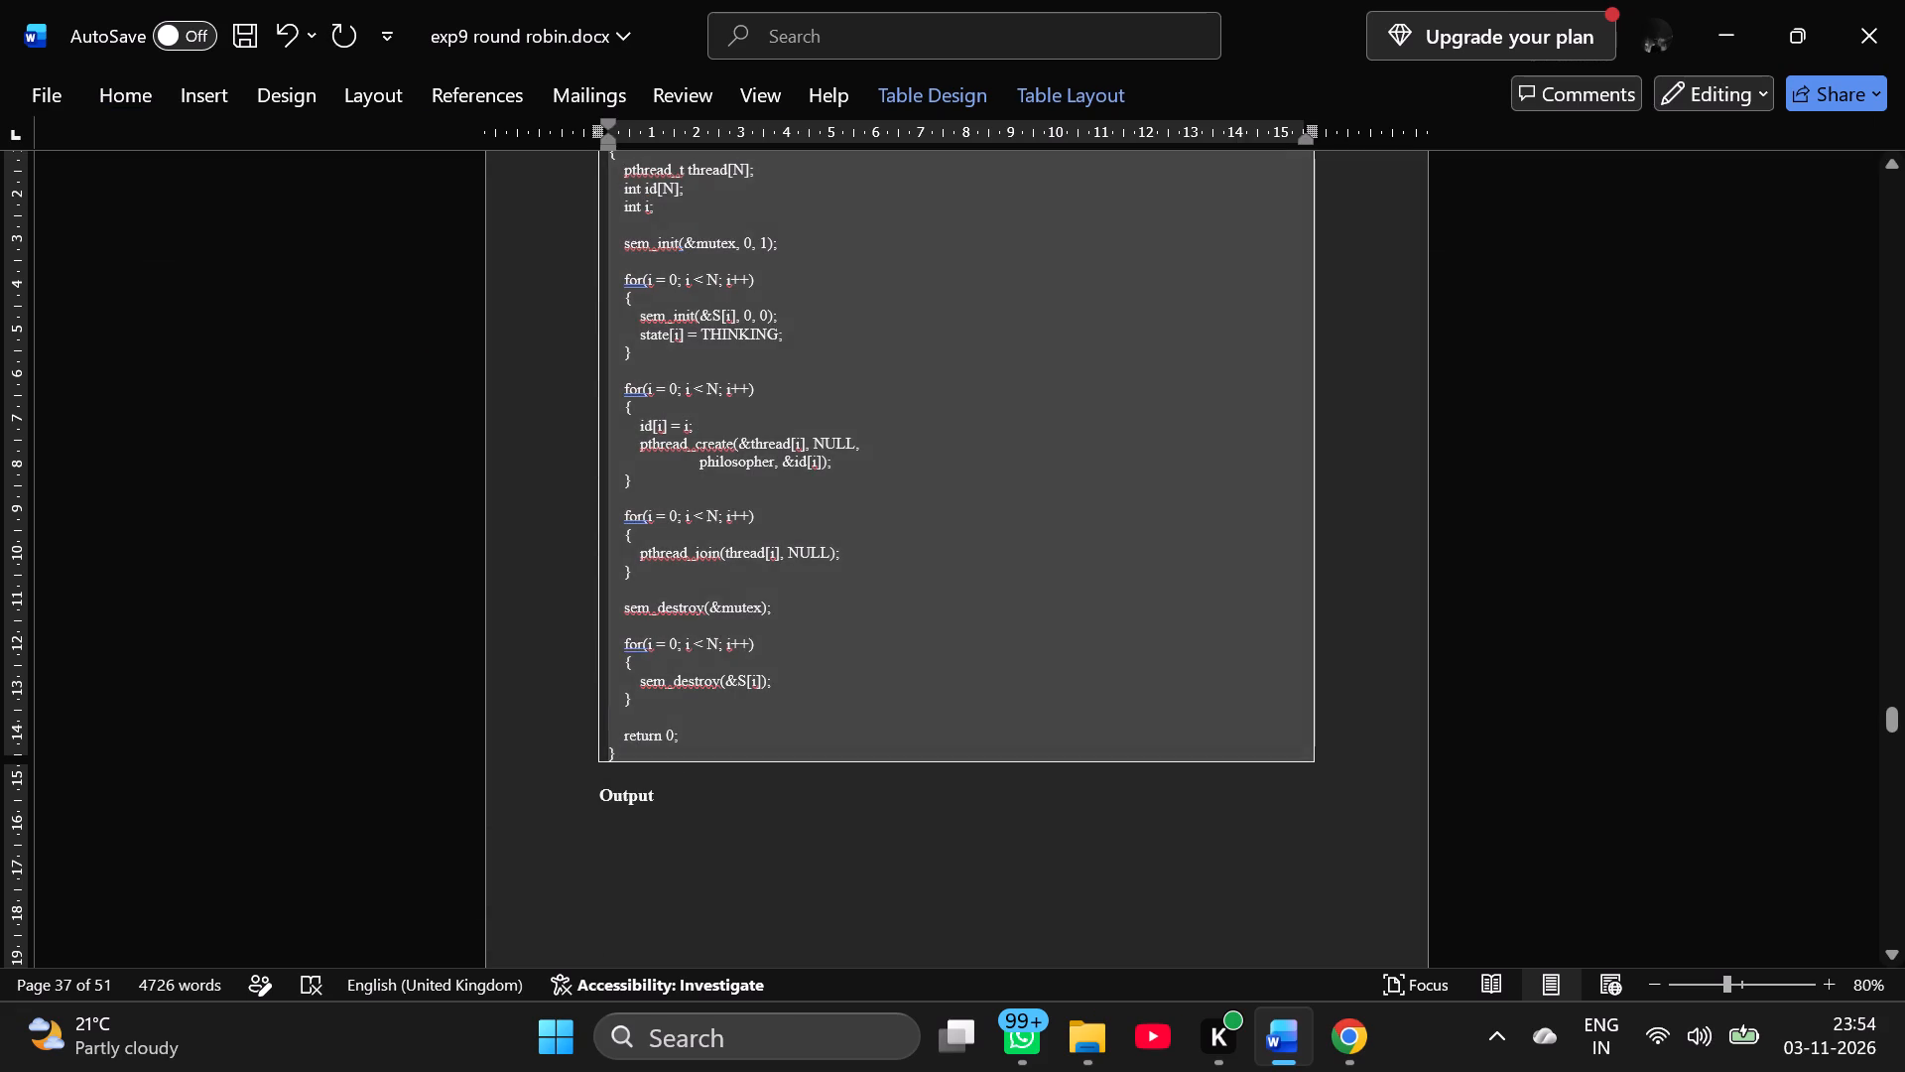
key("BackSpace")
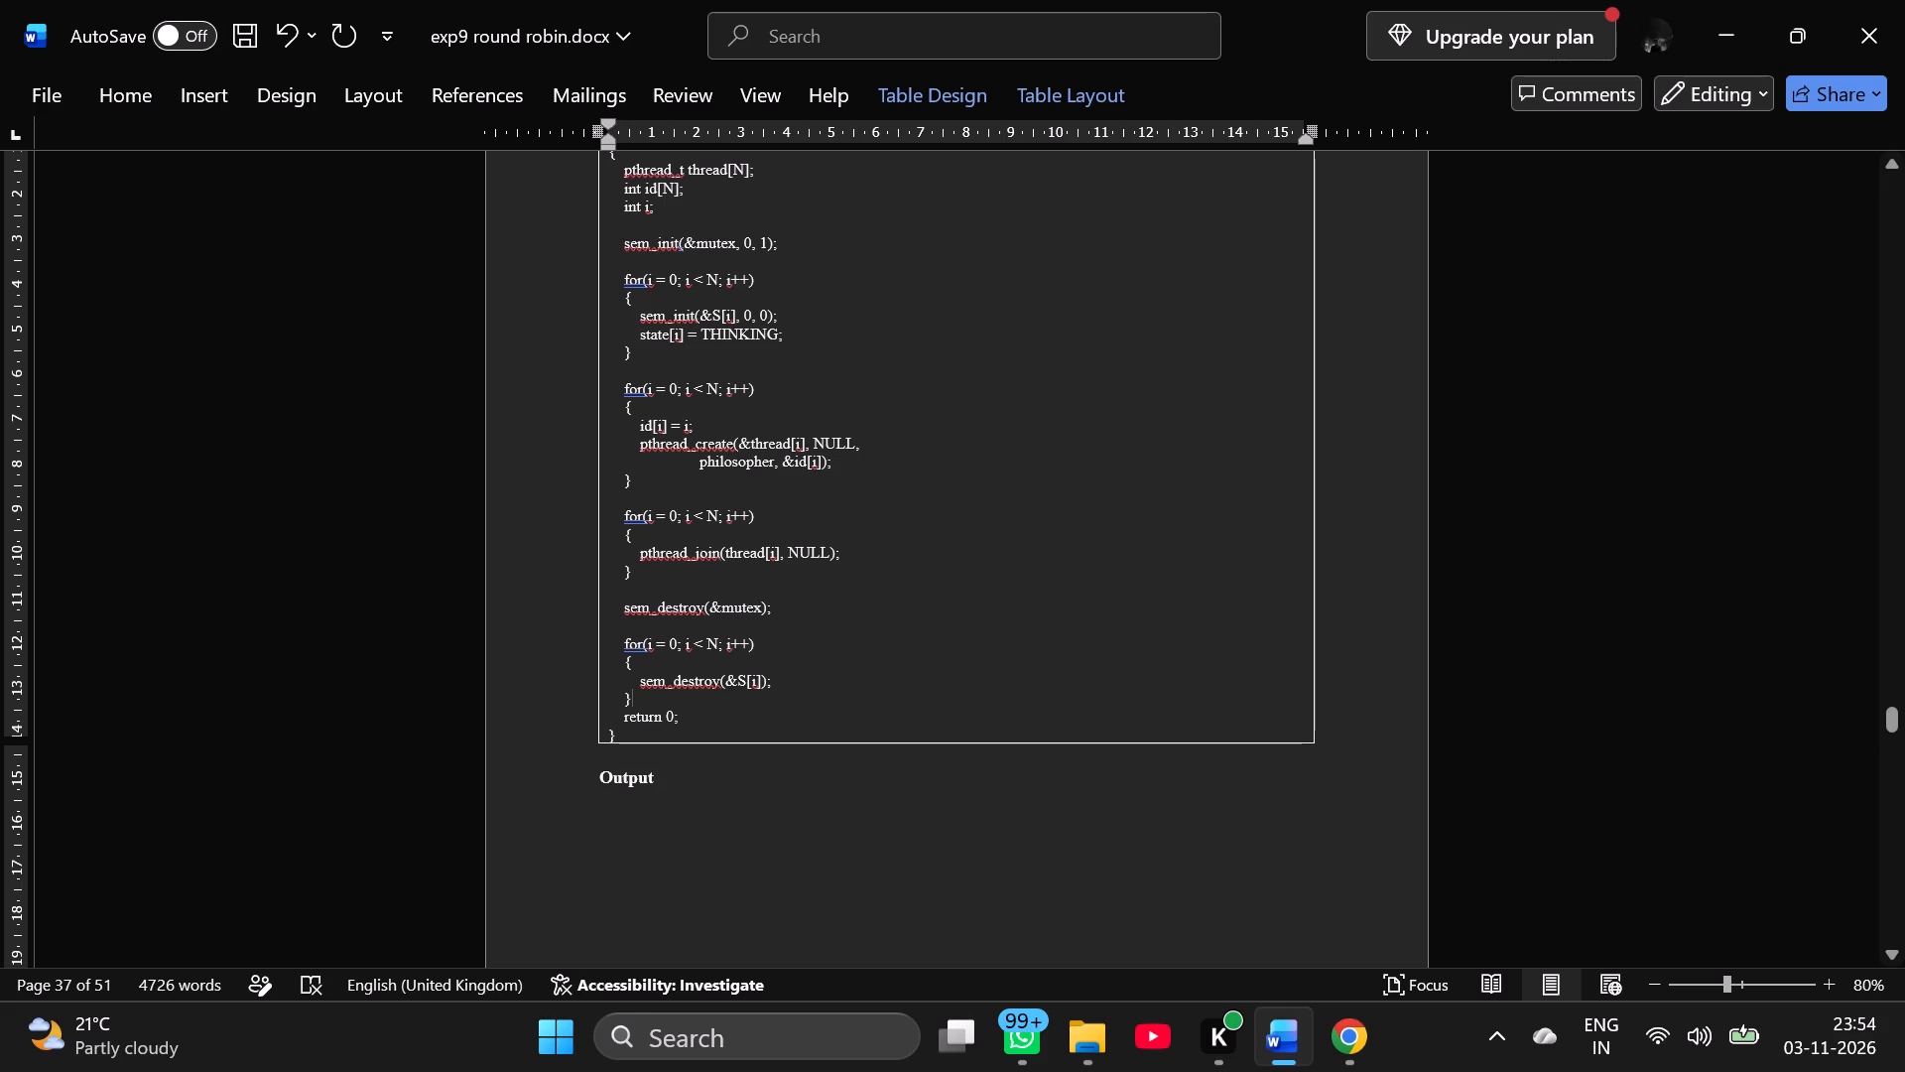
left_click(637, 619)
key("BackSpace")
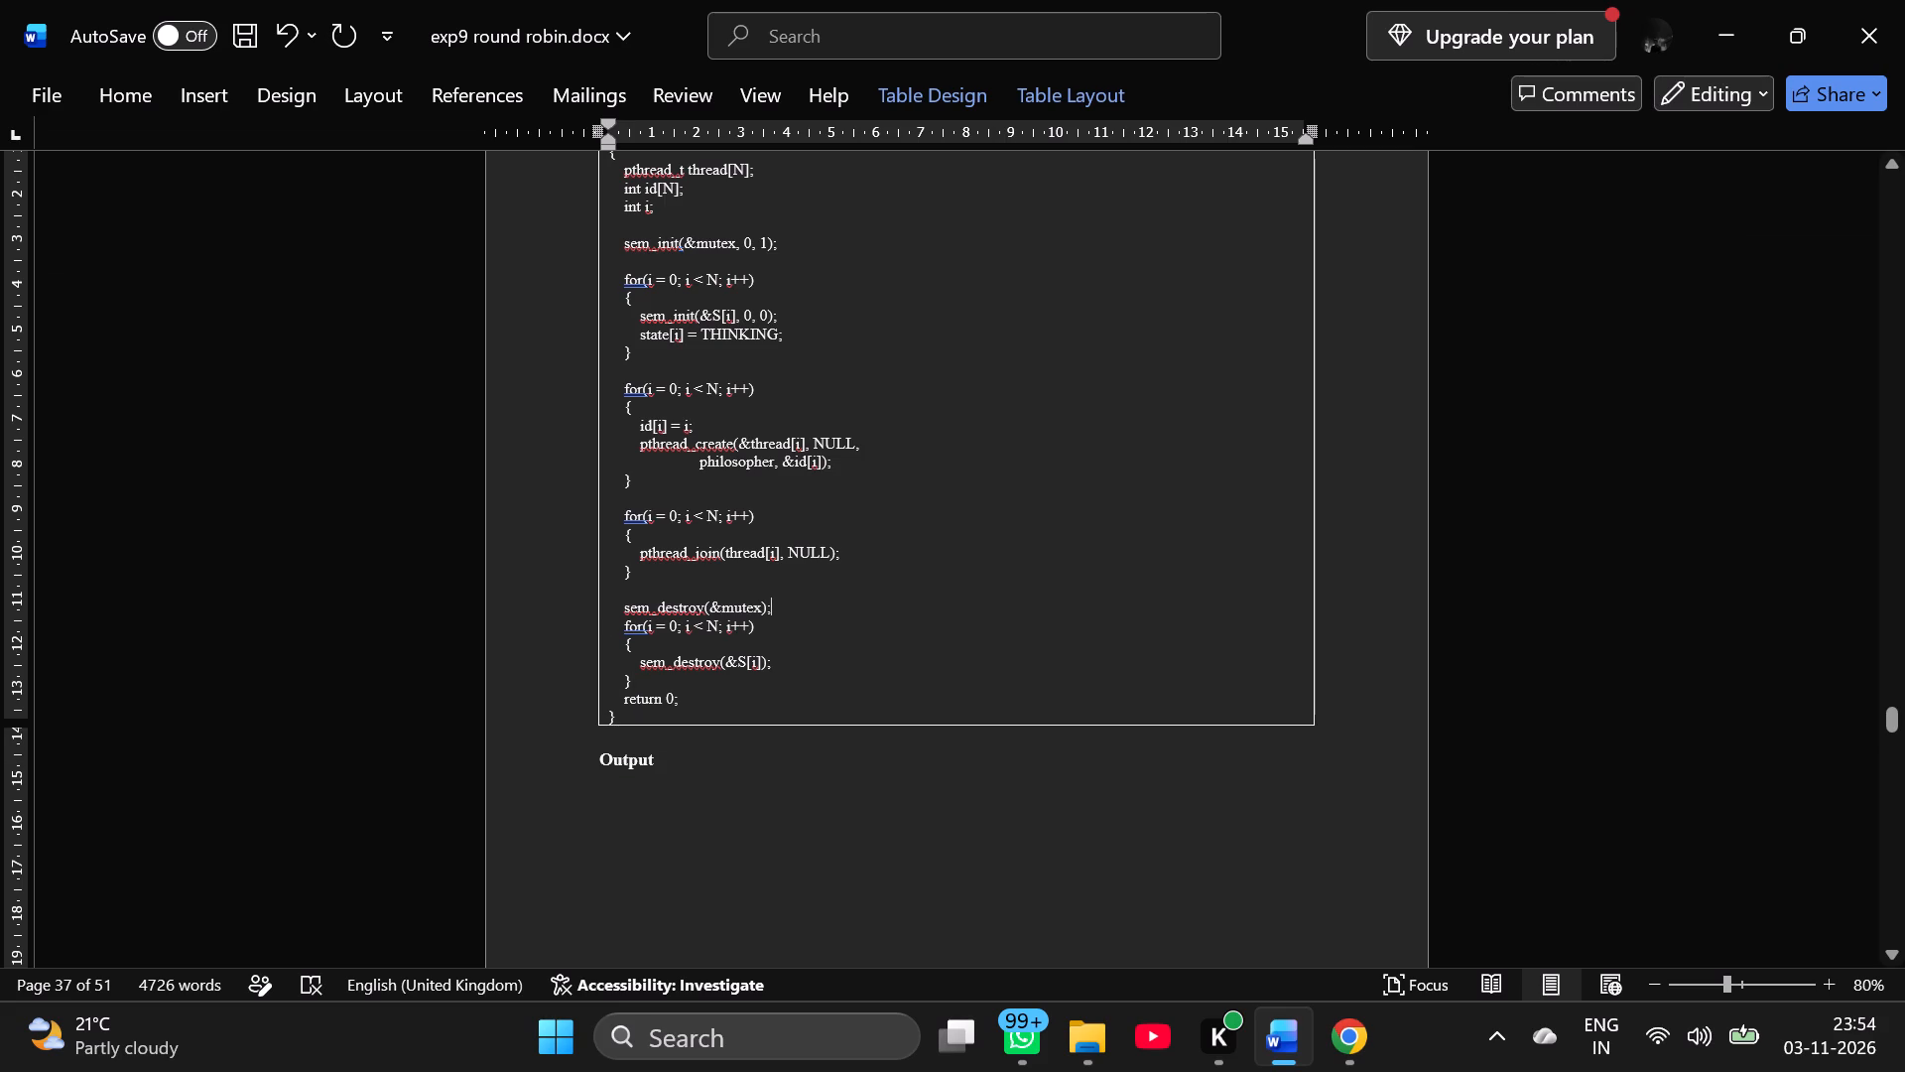
left_click(620, 590)
key("BackSpace")
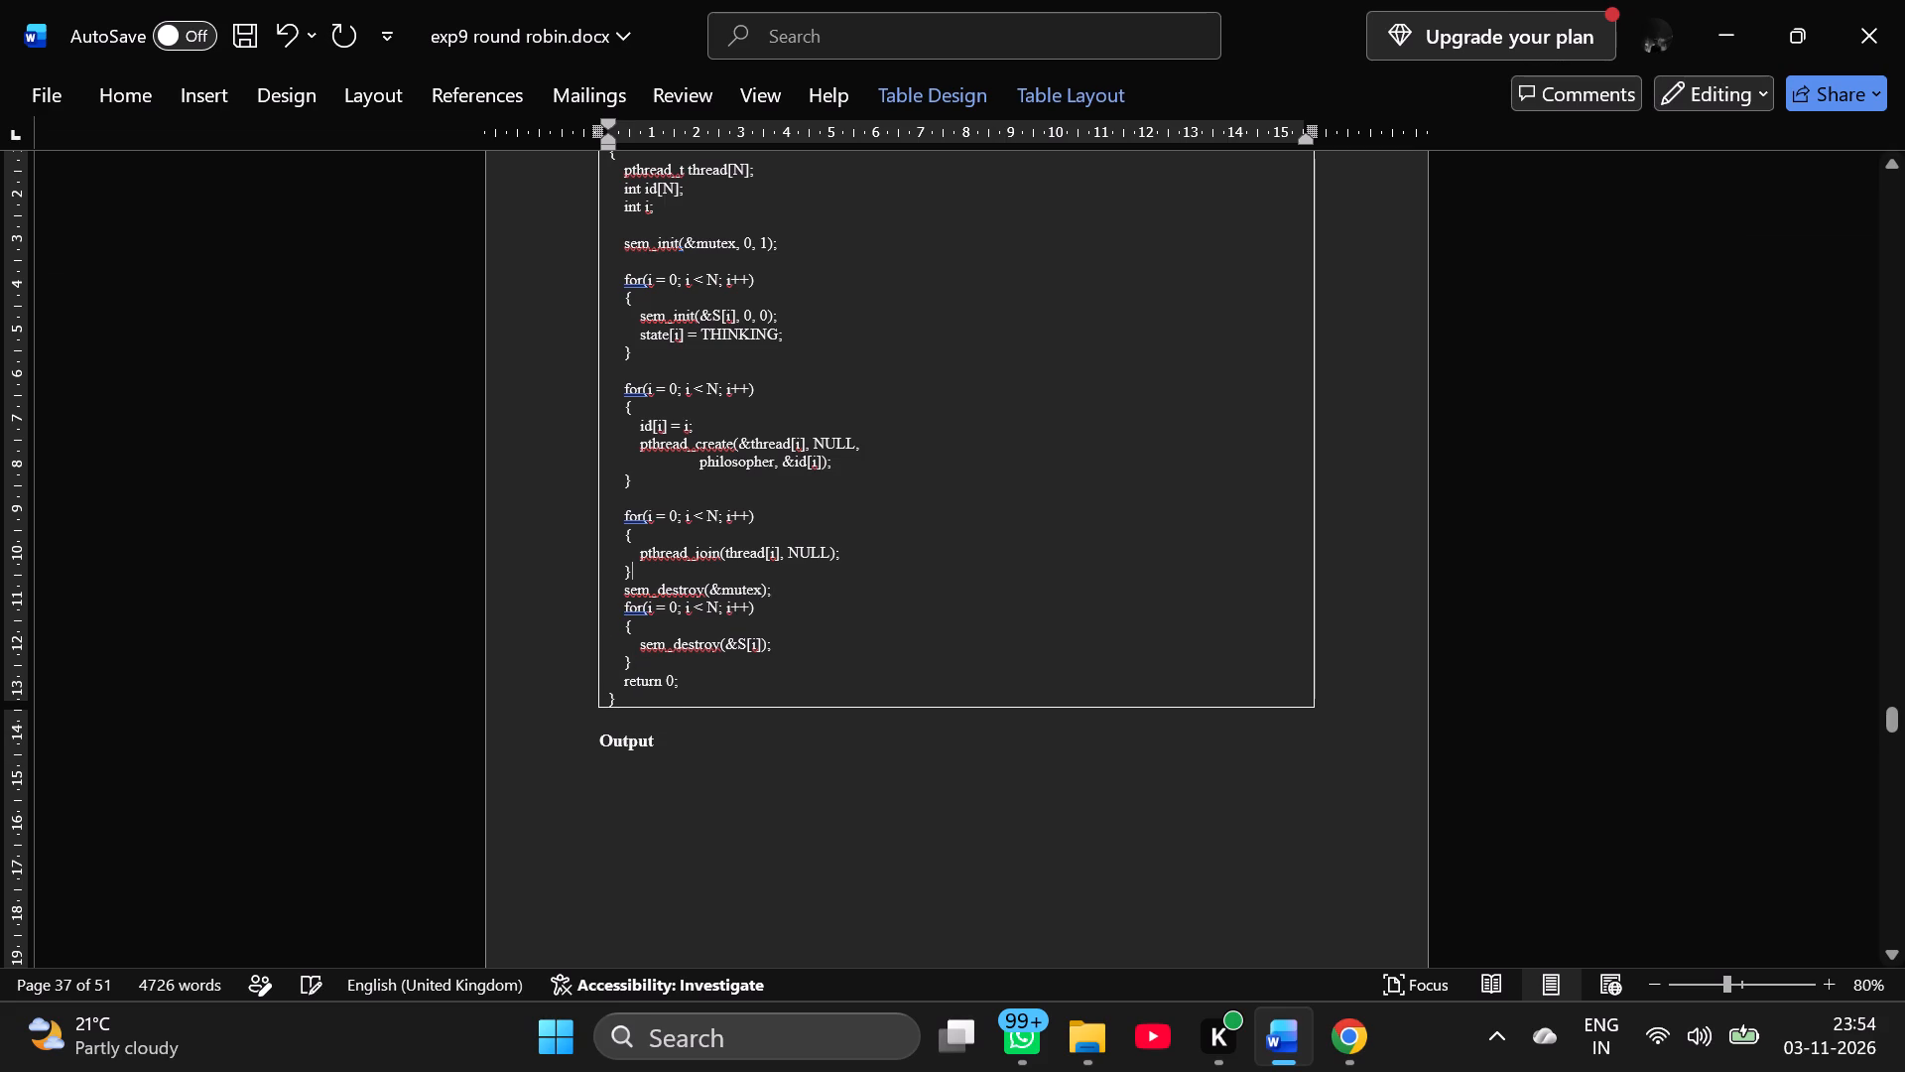
left_click(616, 496)
key("BackSpace")
scroll(616, 496, "up", 1)
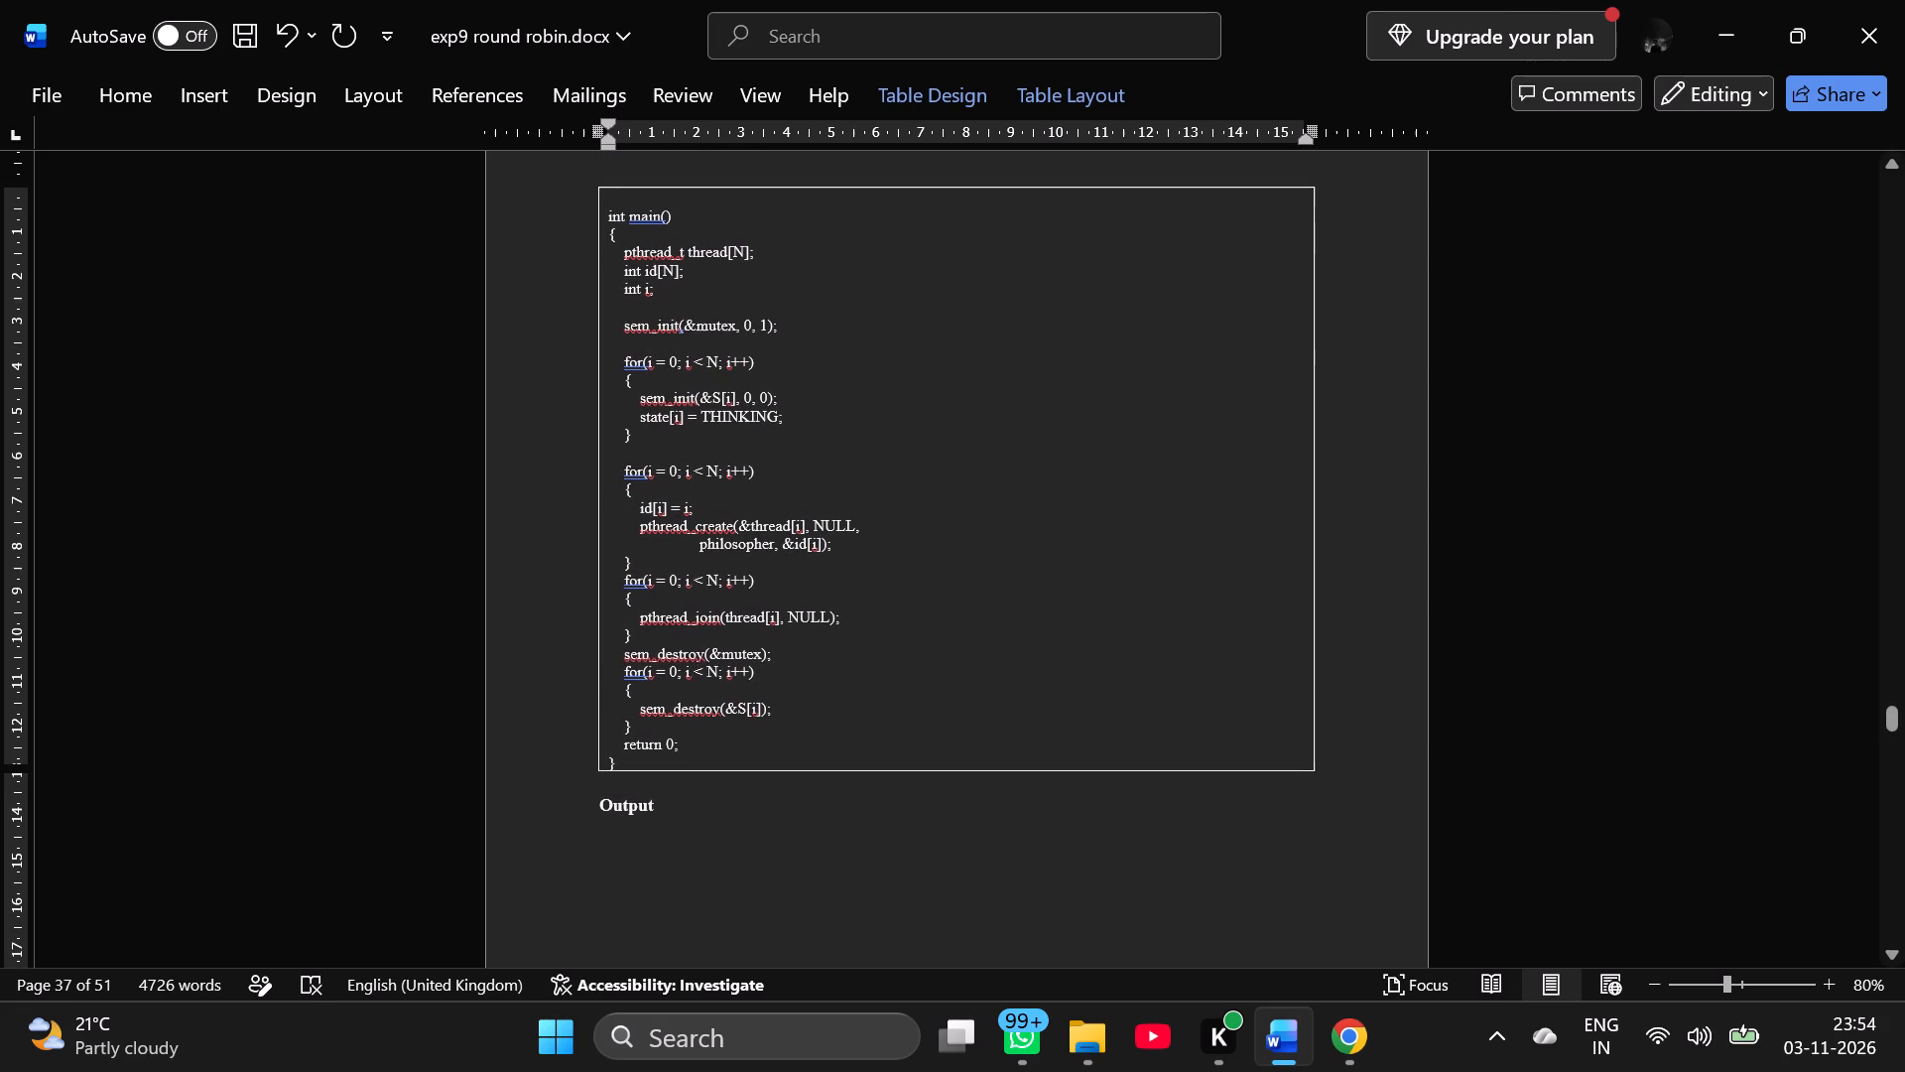
left_click(622, 452)
key("BackSpace")
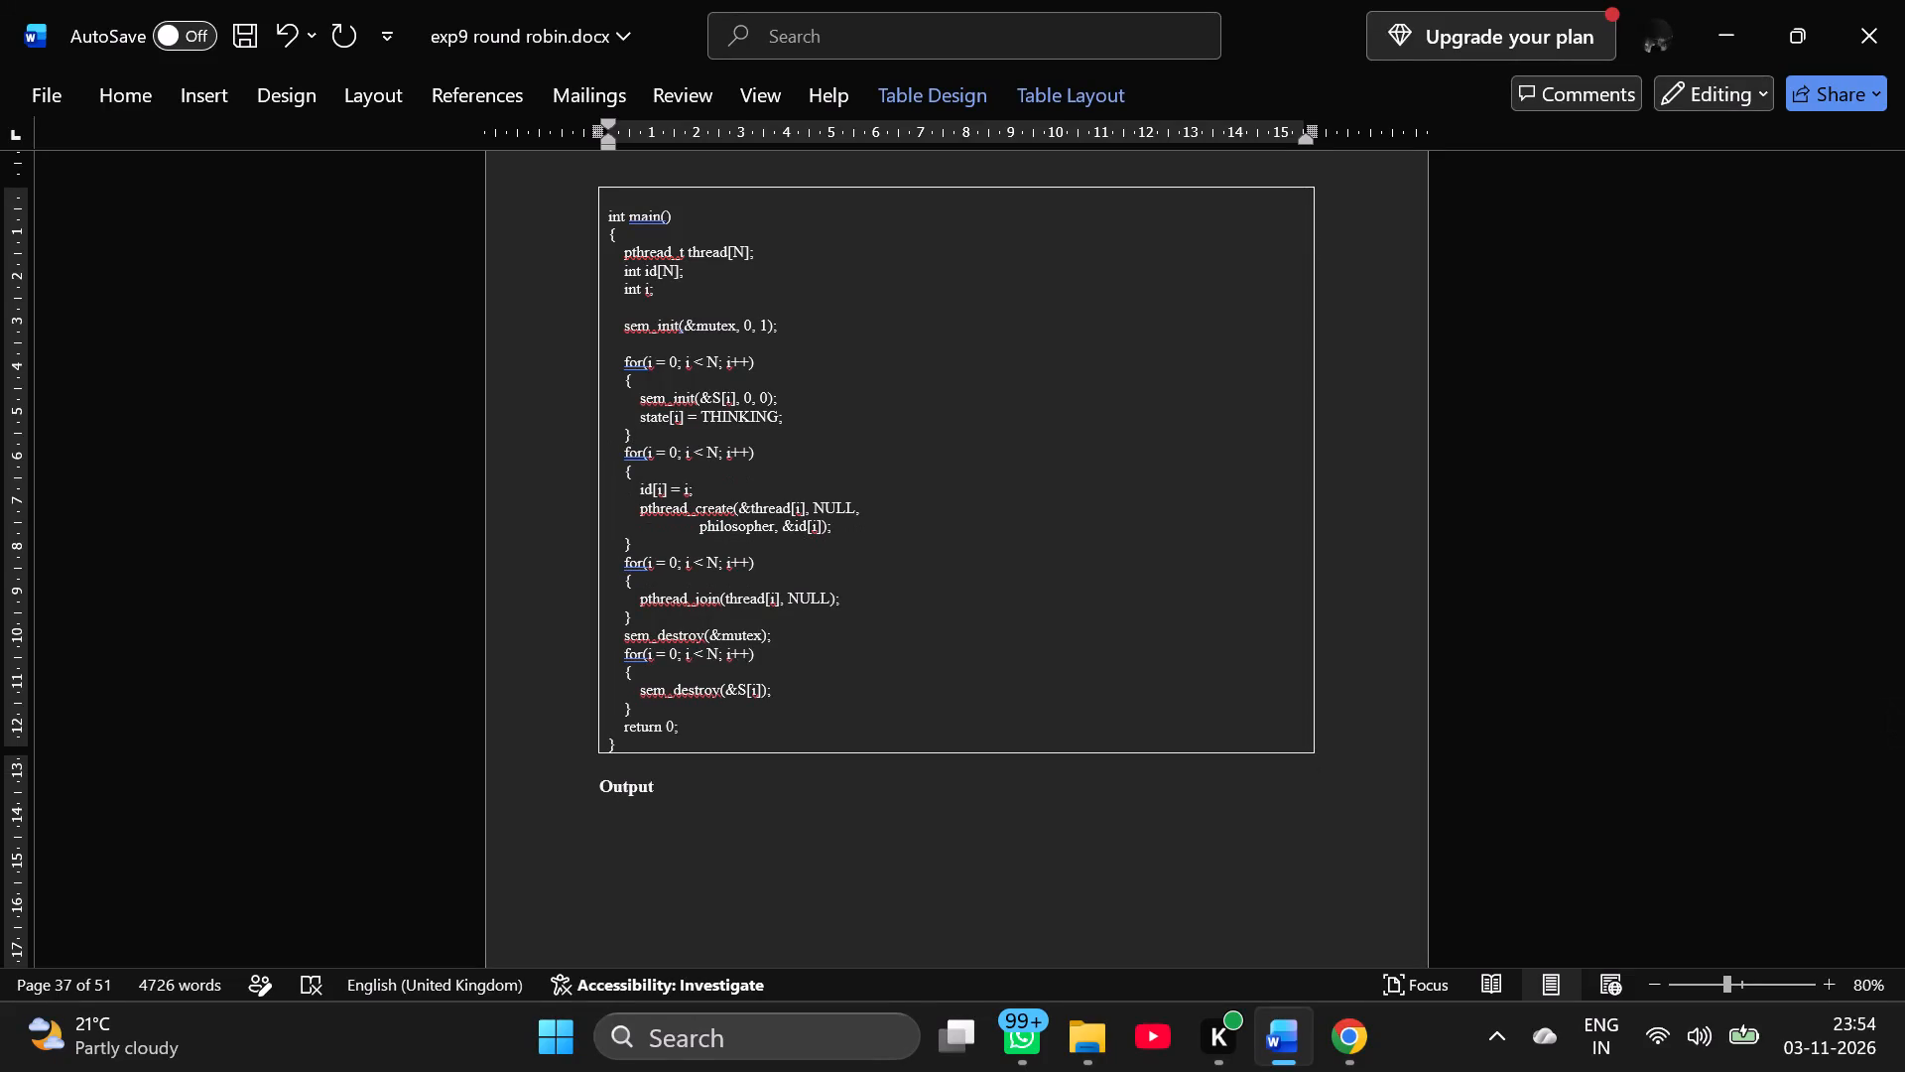
Remove the blank lines before and after sem_init(&mutex, 0, 1) and the one above int main() in the program code.
scroll(622, 452, "up", 1)
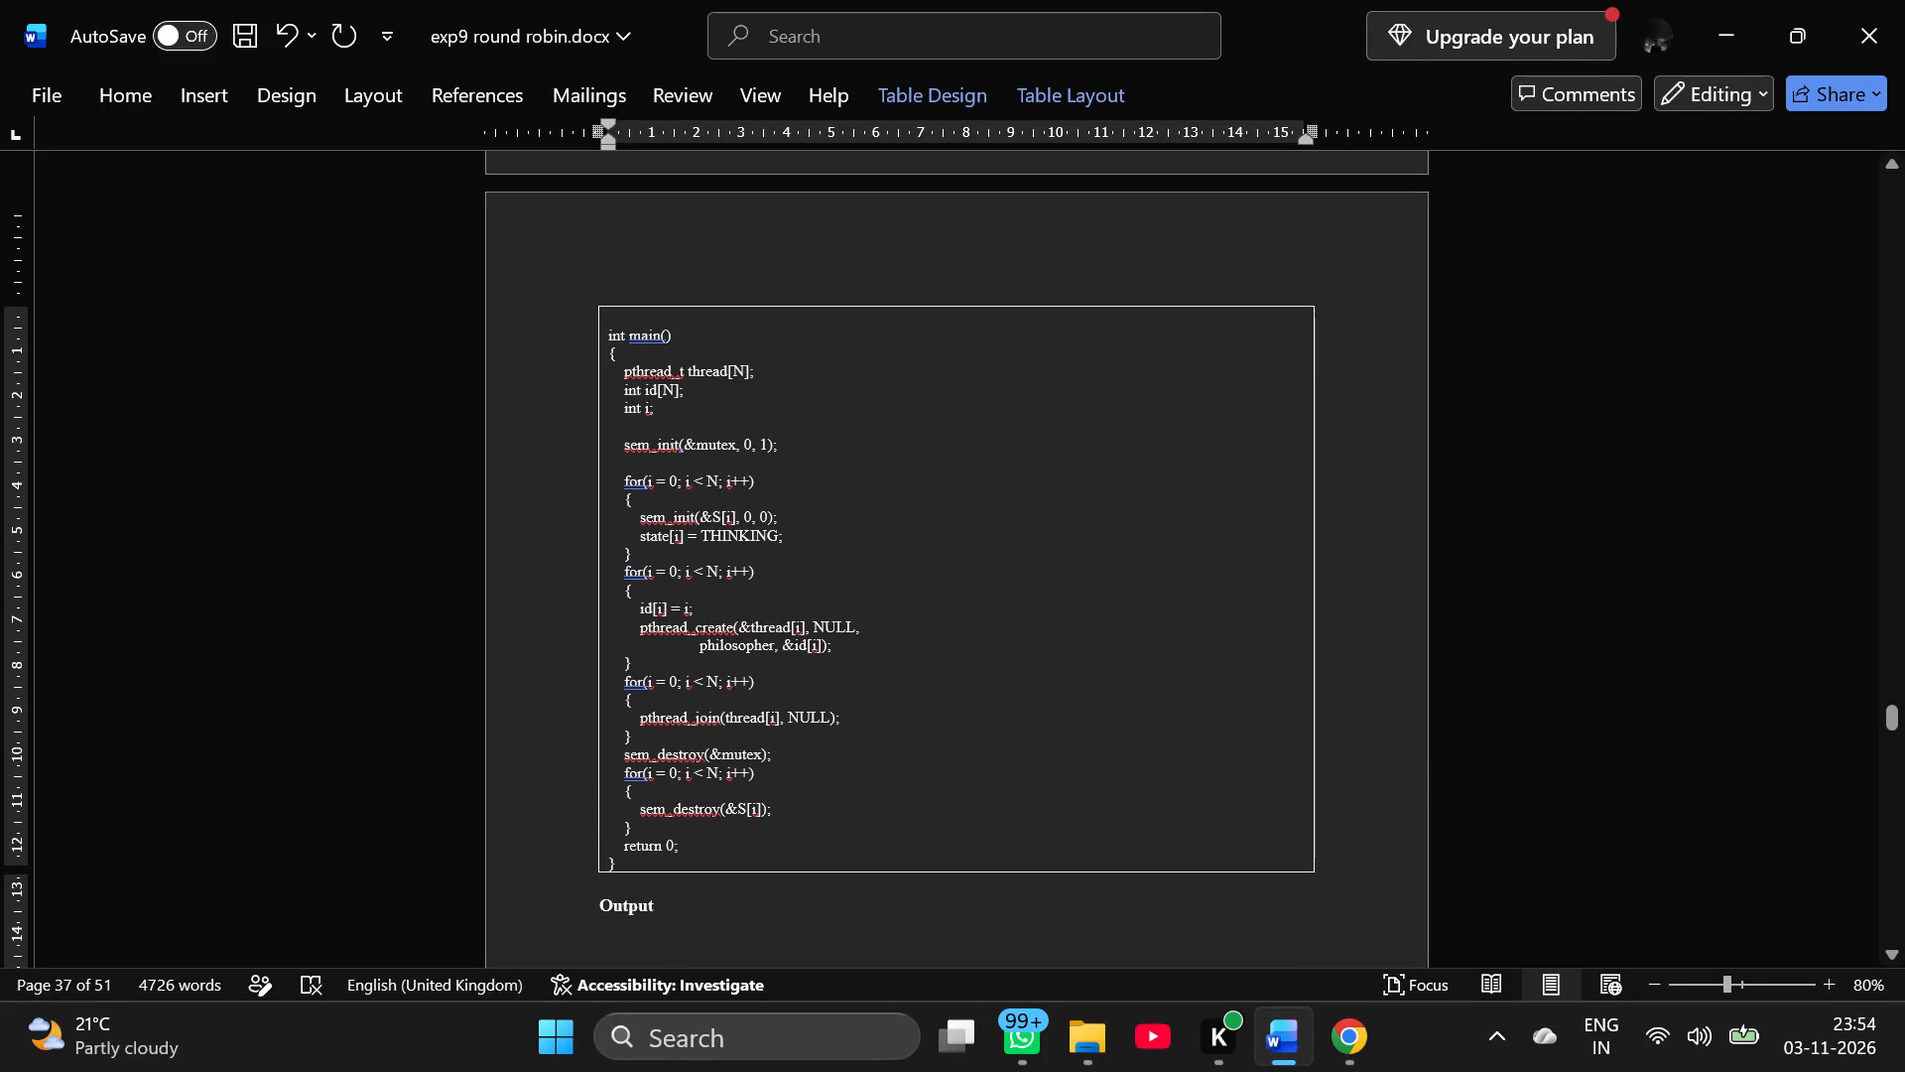
left_click(626, 461)
key("BackSpace")
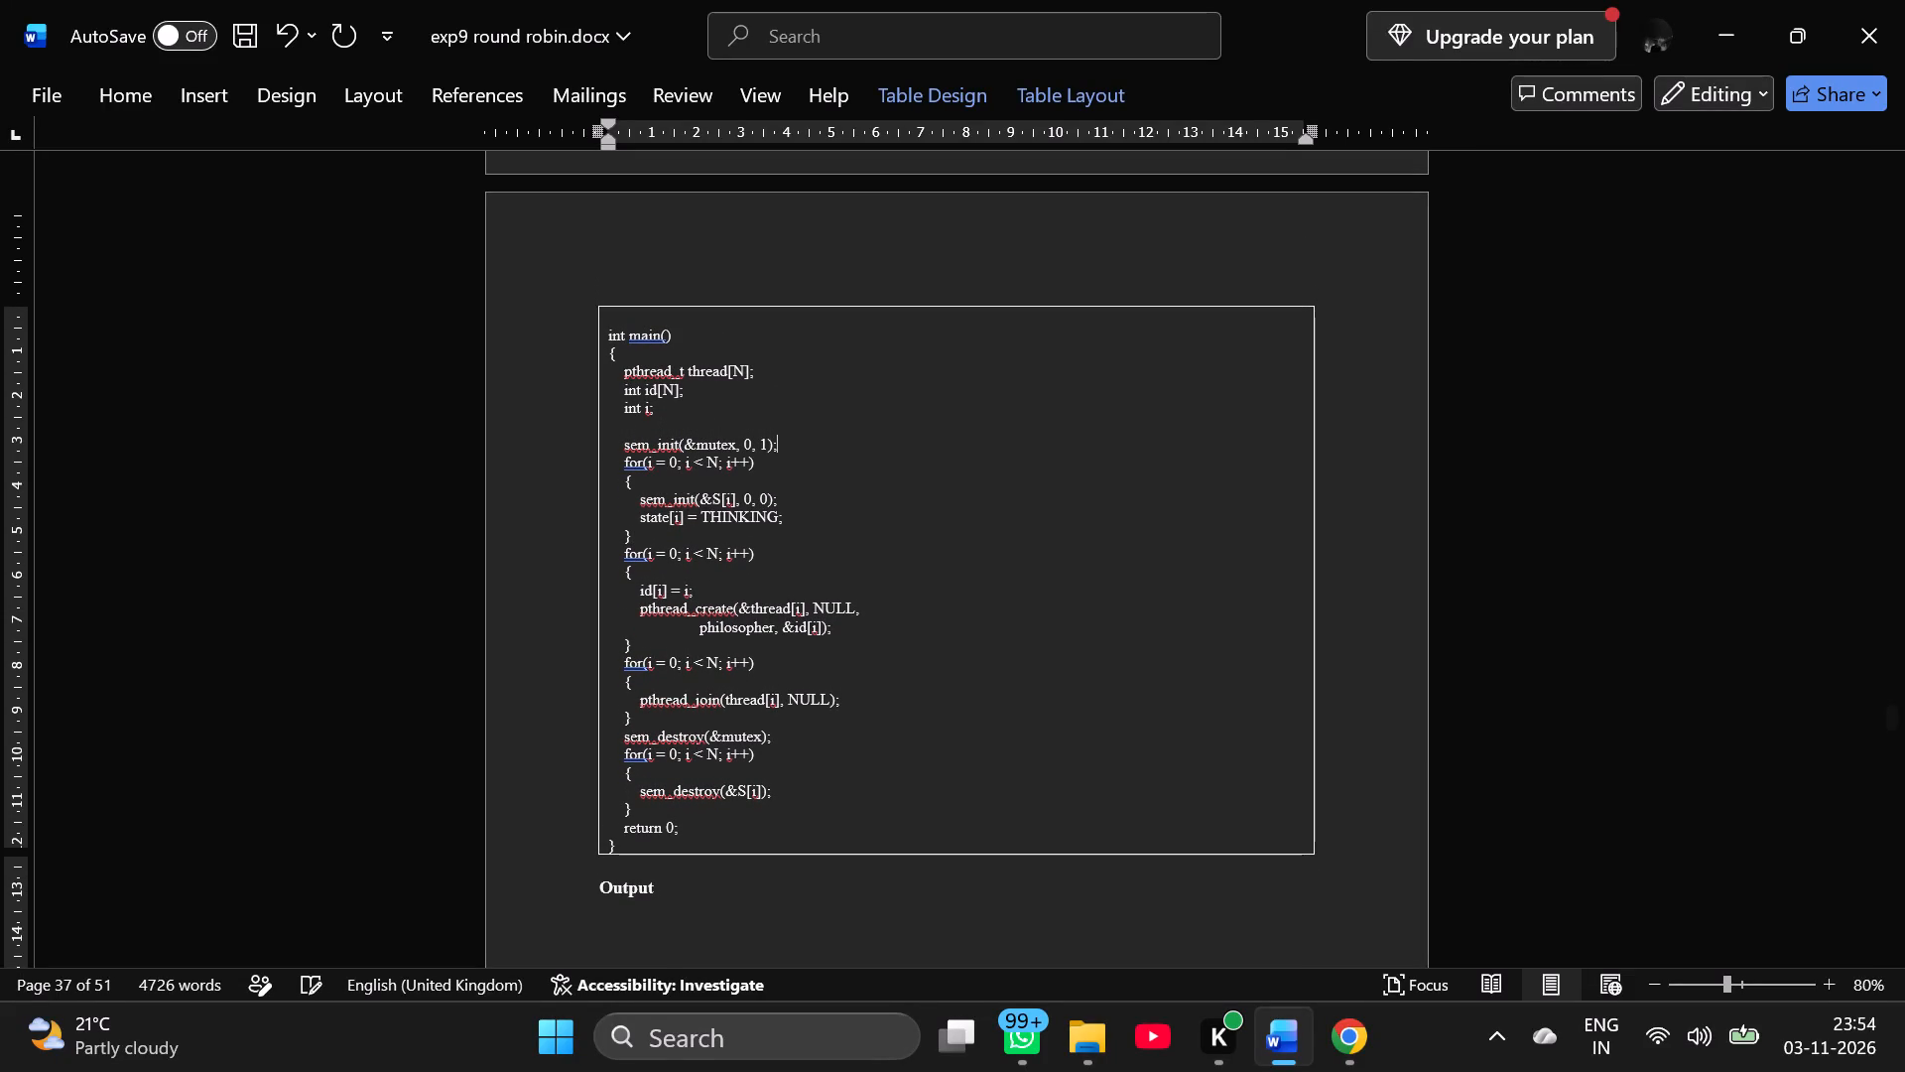
scroll(626, 461, "up", 1)
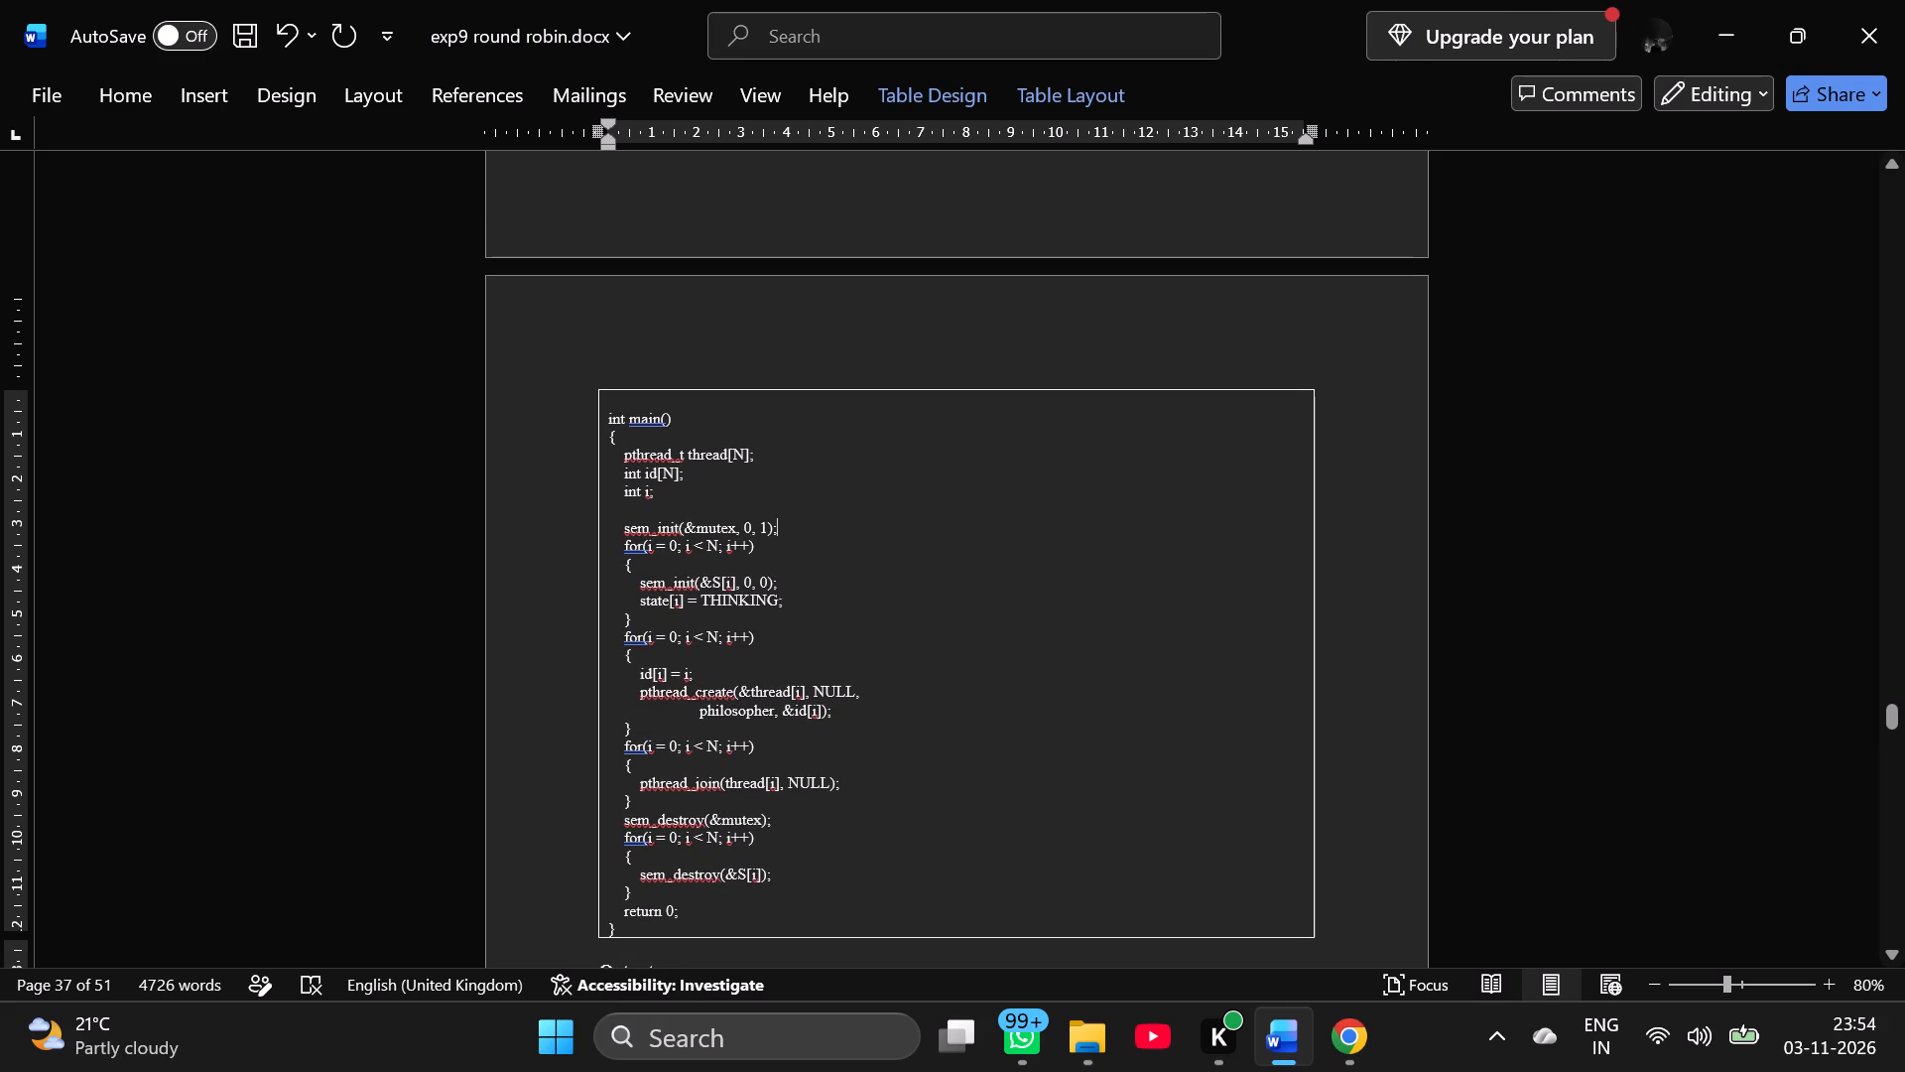
left_click(630, 512)
key("BackSpace")
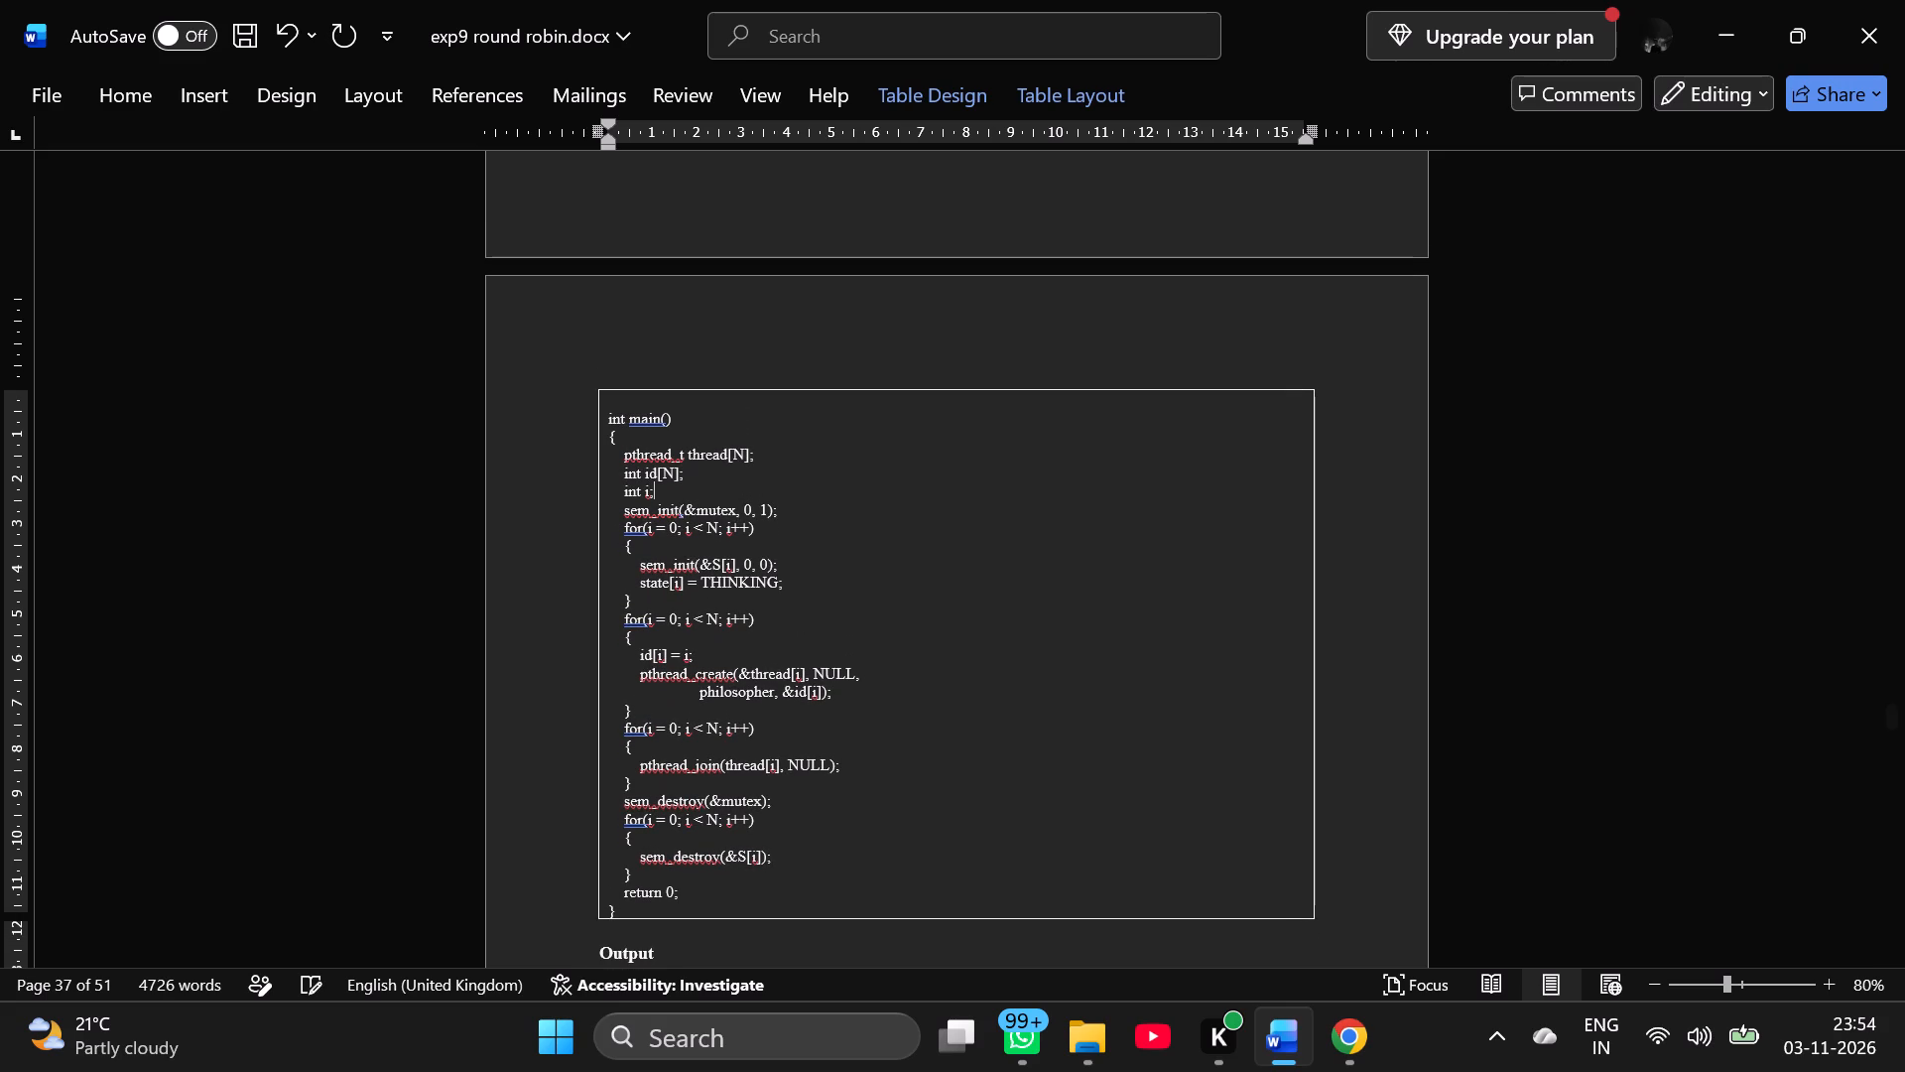
scroll(630, 512, "up", 2)
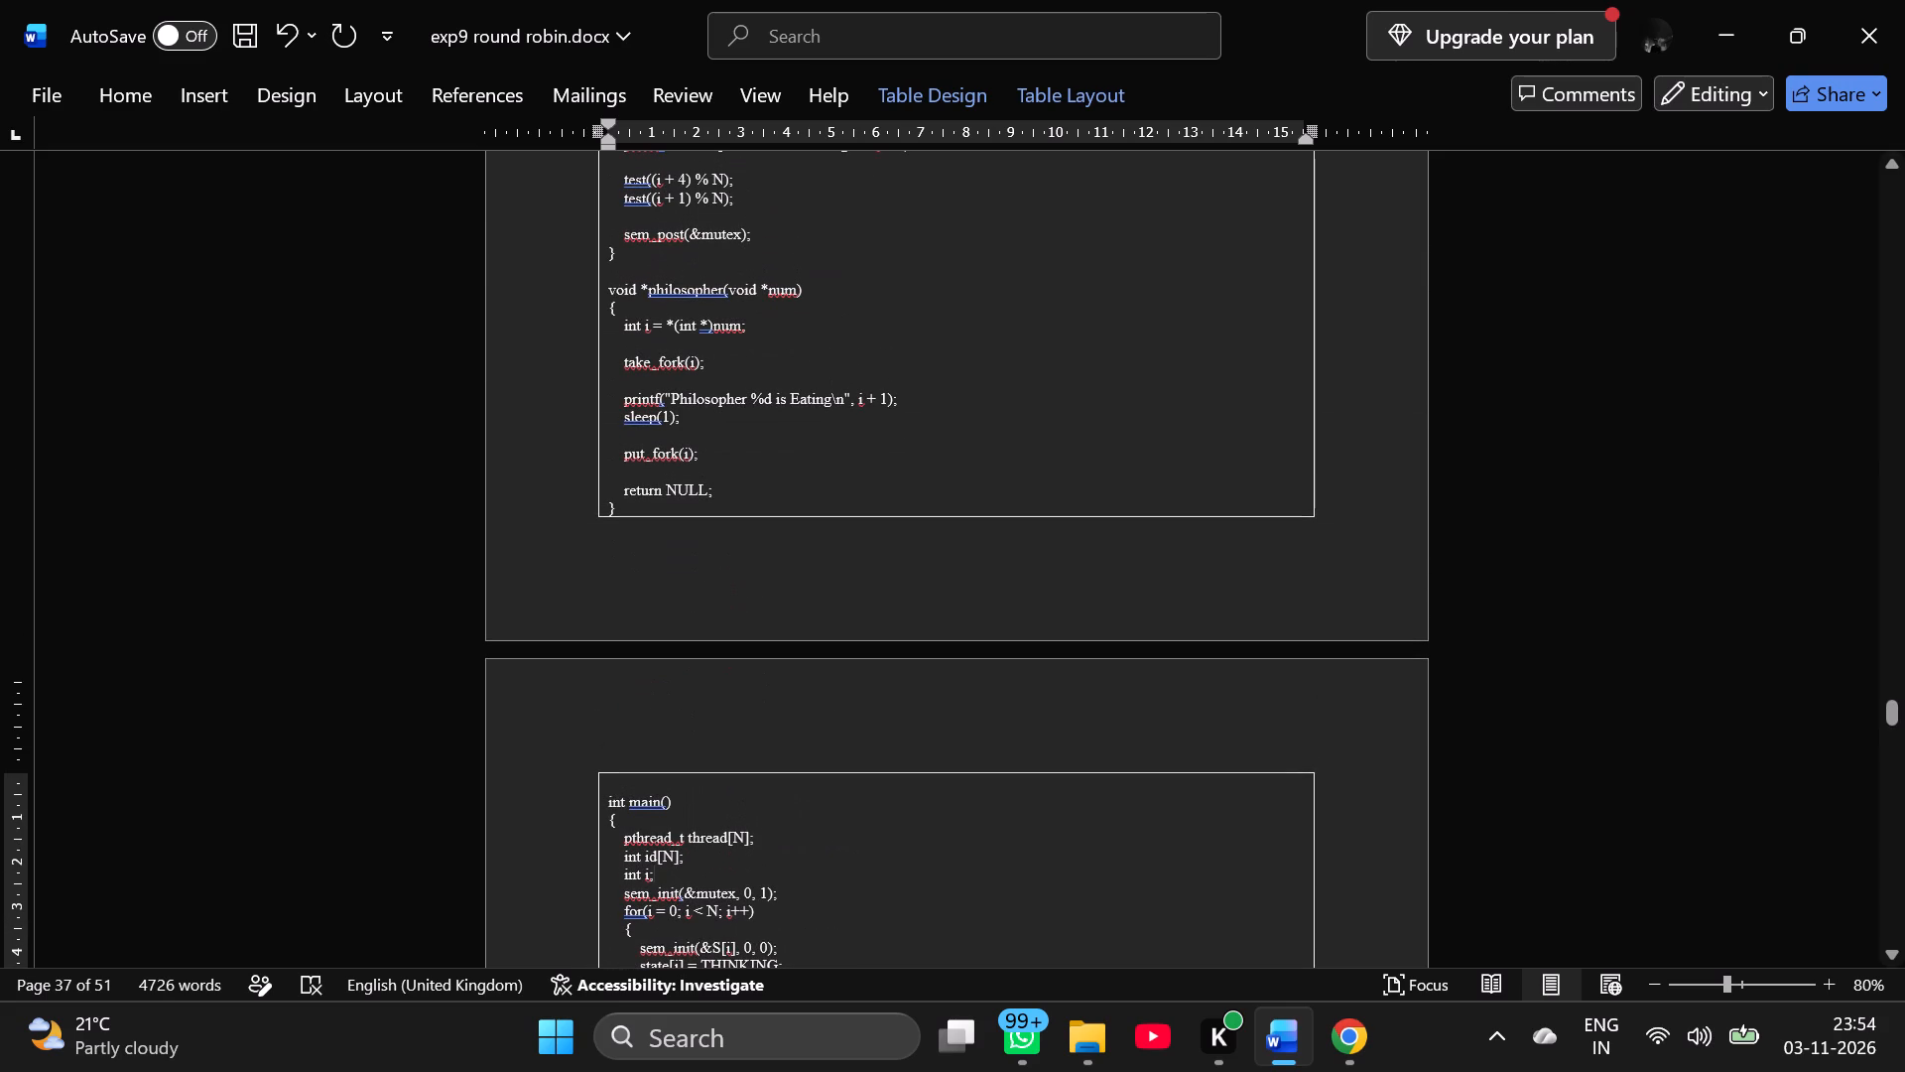
left_click(625, 796)
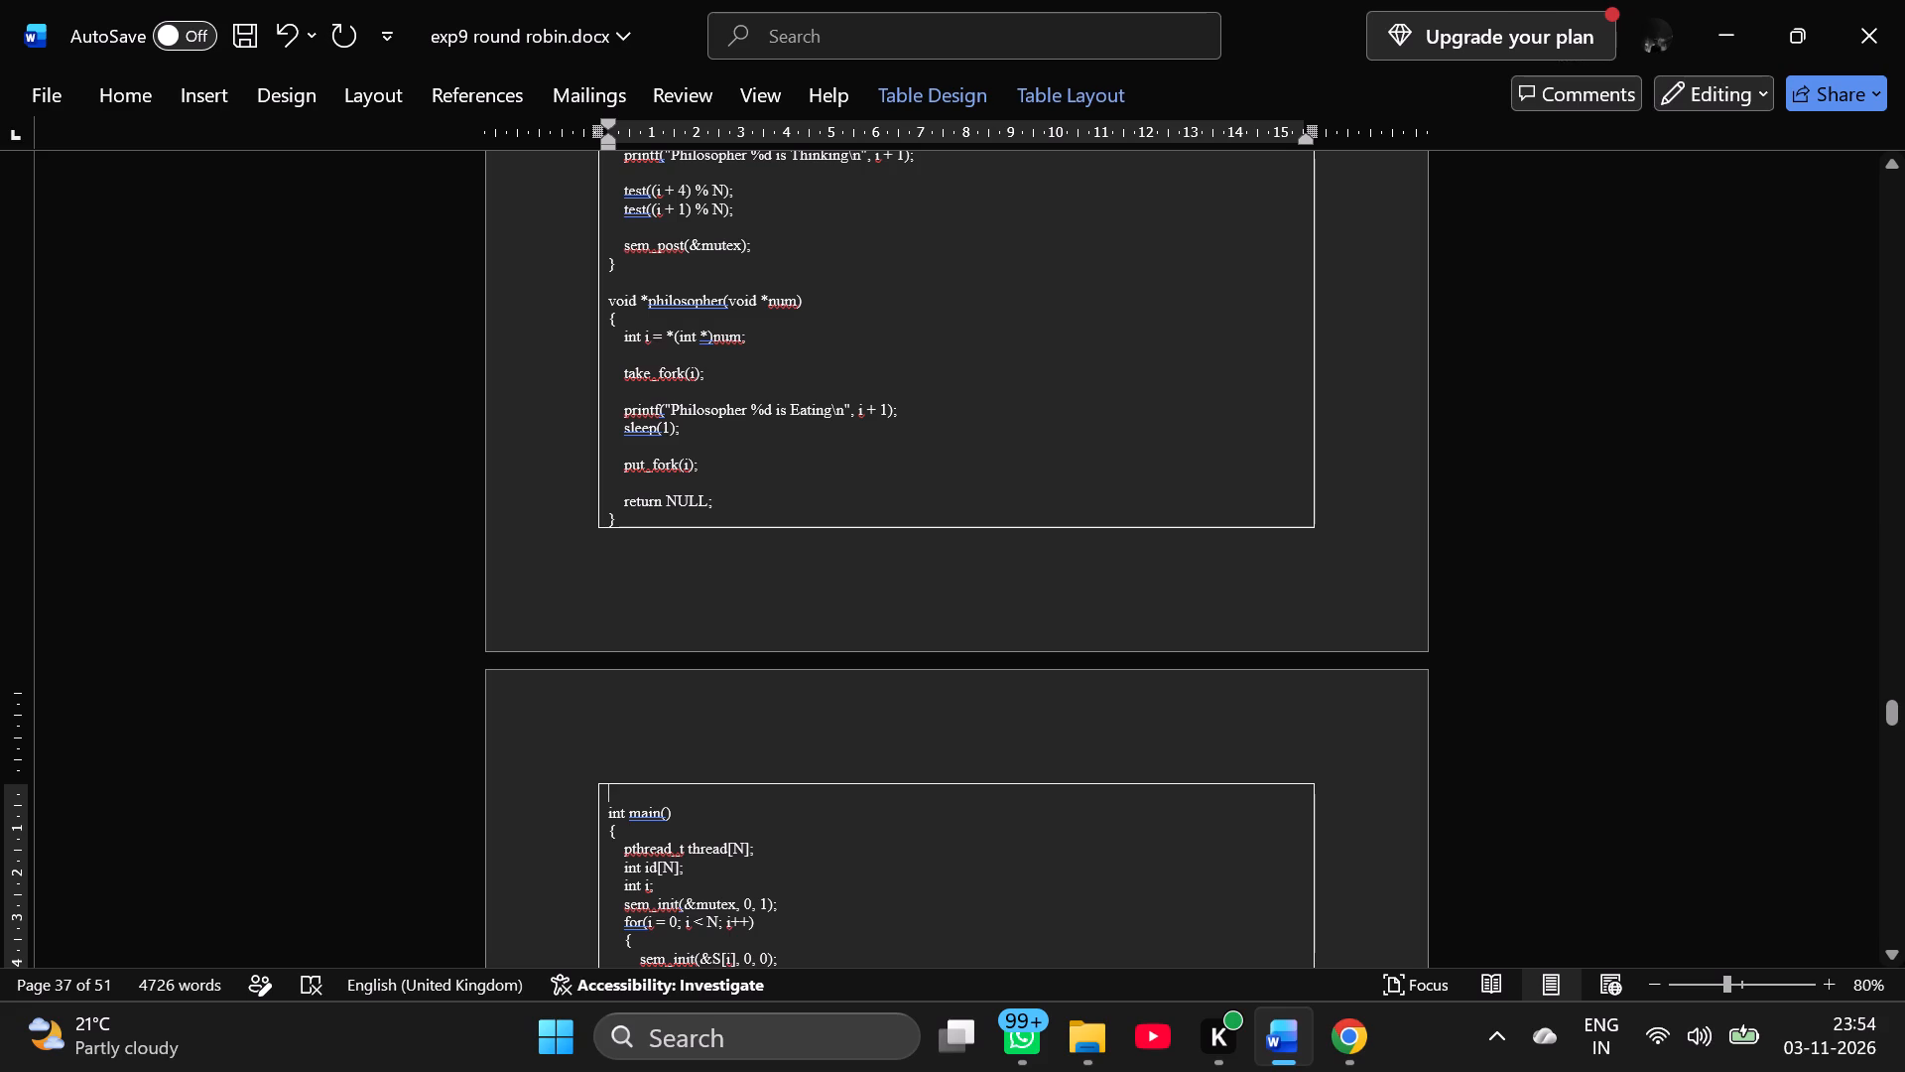
key("BackSpace")
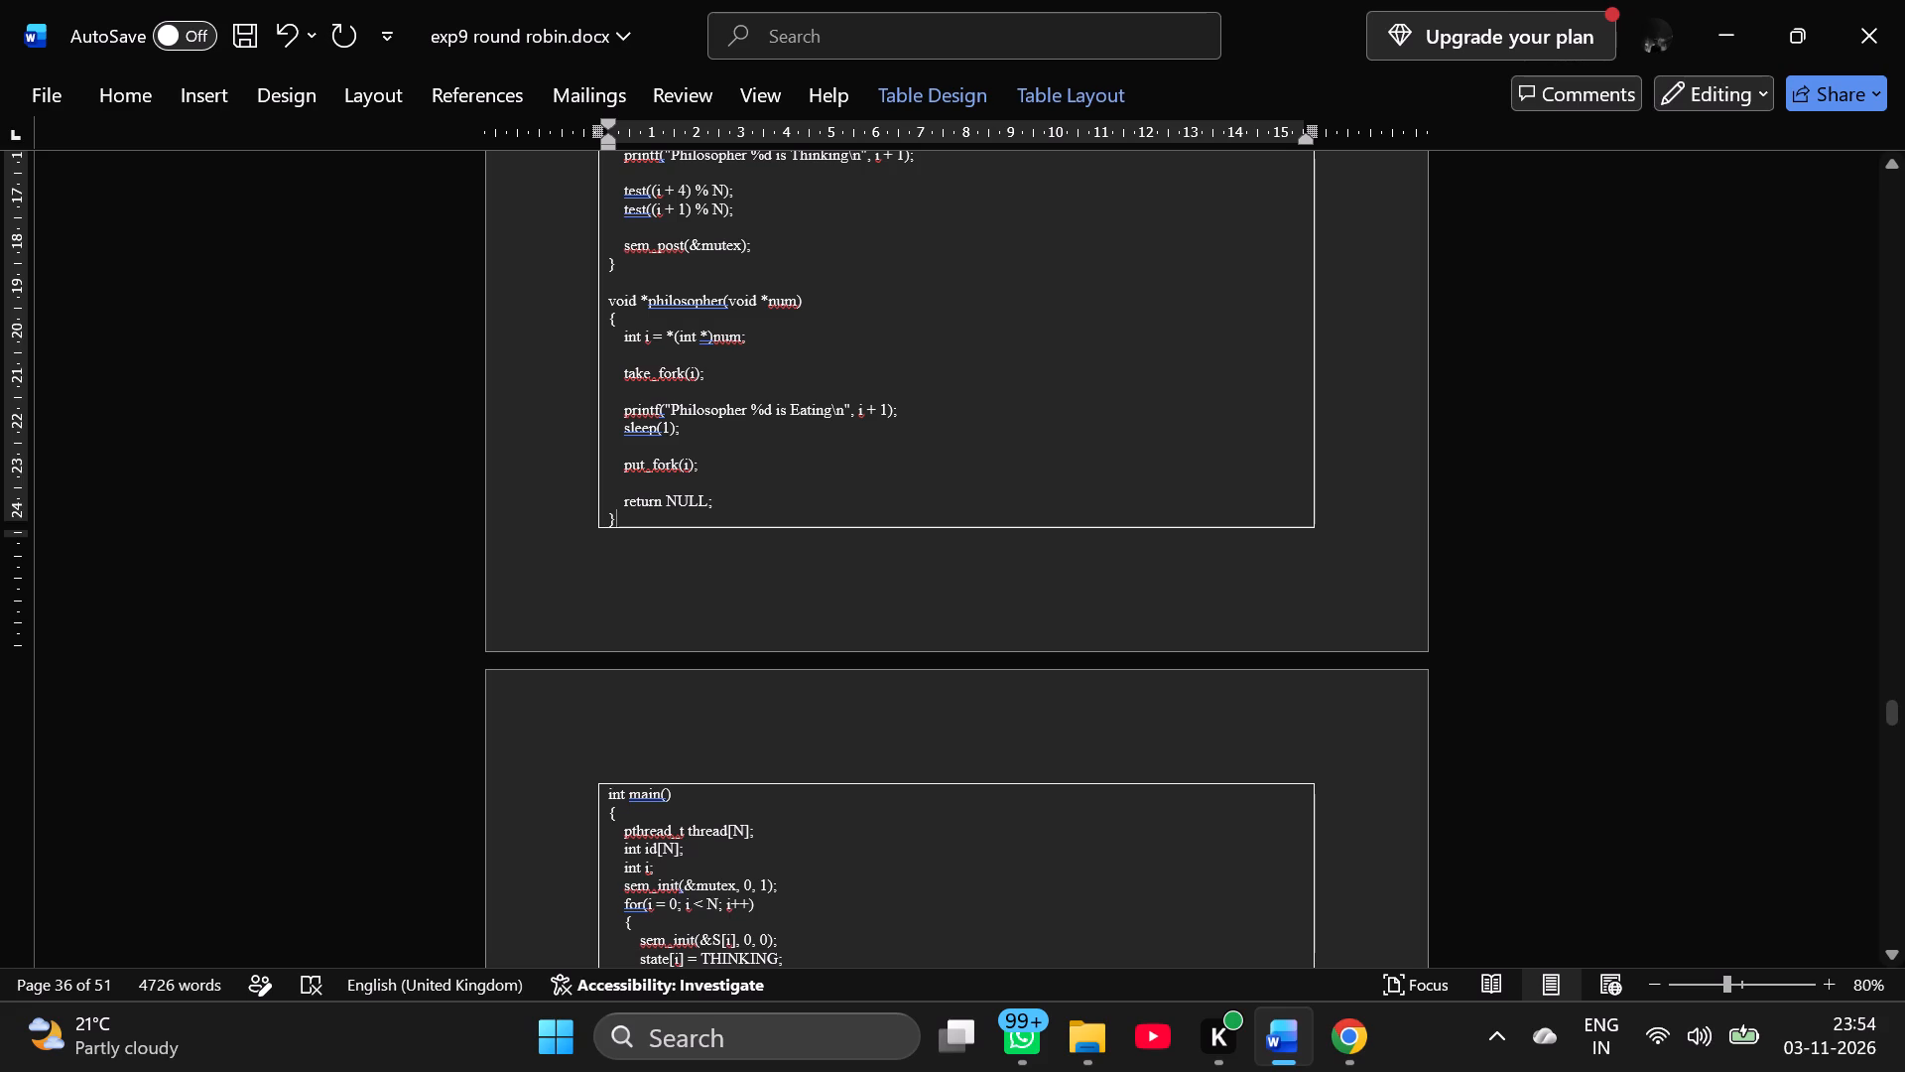
Remove all blank lines inside the program's philosopher() function and the one directly above void *philosopher(void *num).
left_click(626, 488)
key("BackSpace")
left_click(626, 445)
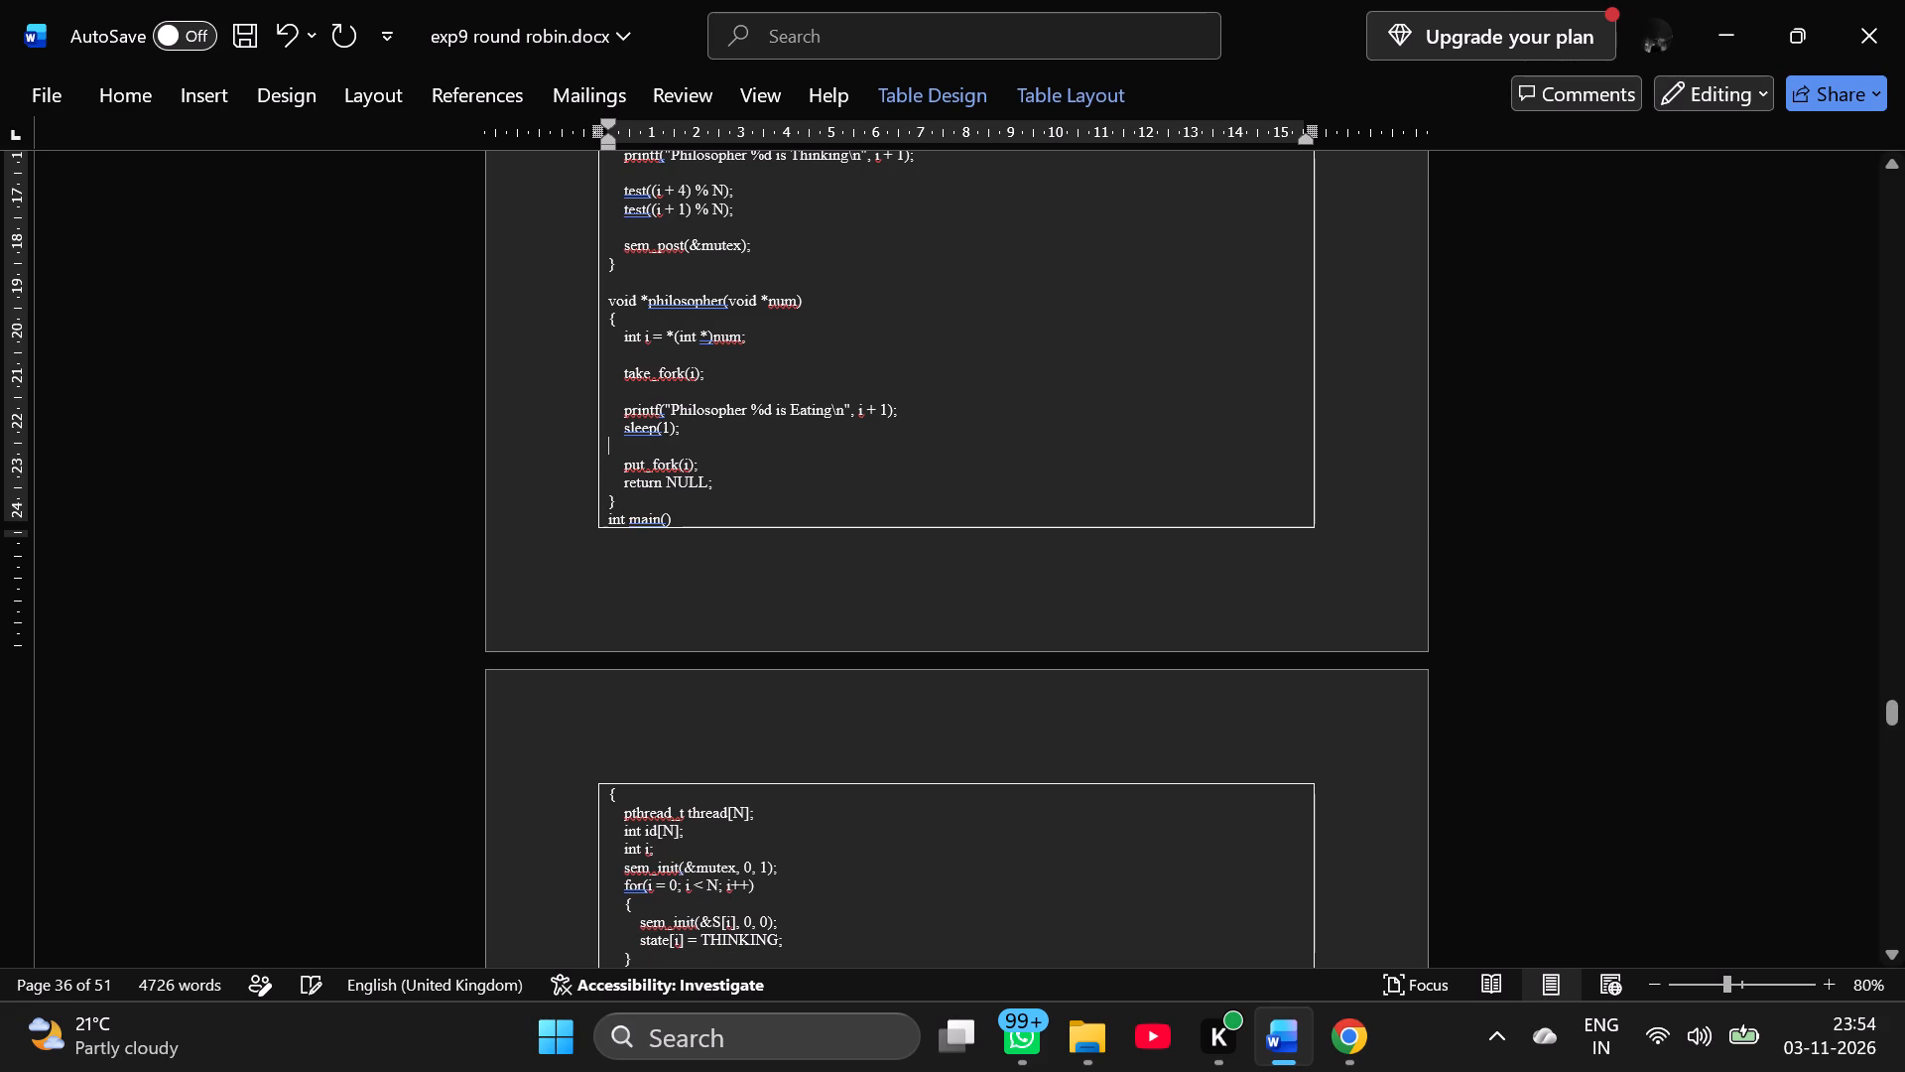
key("BackSpace")
scroll(626, 445, "up", 1)
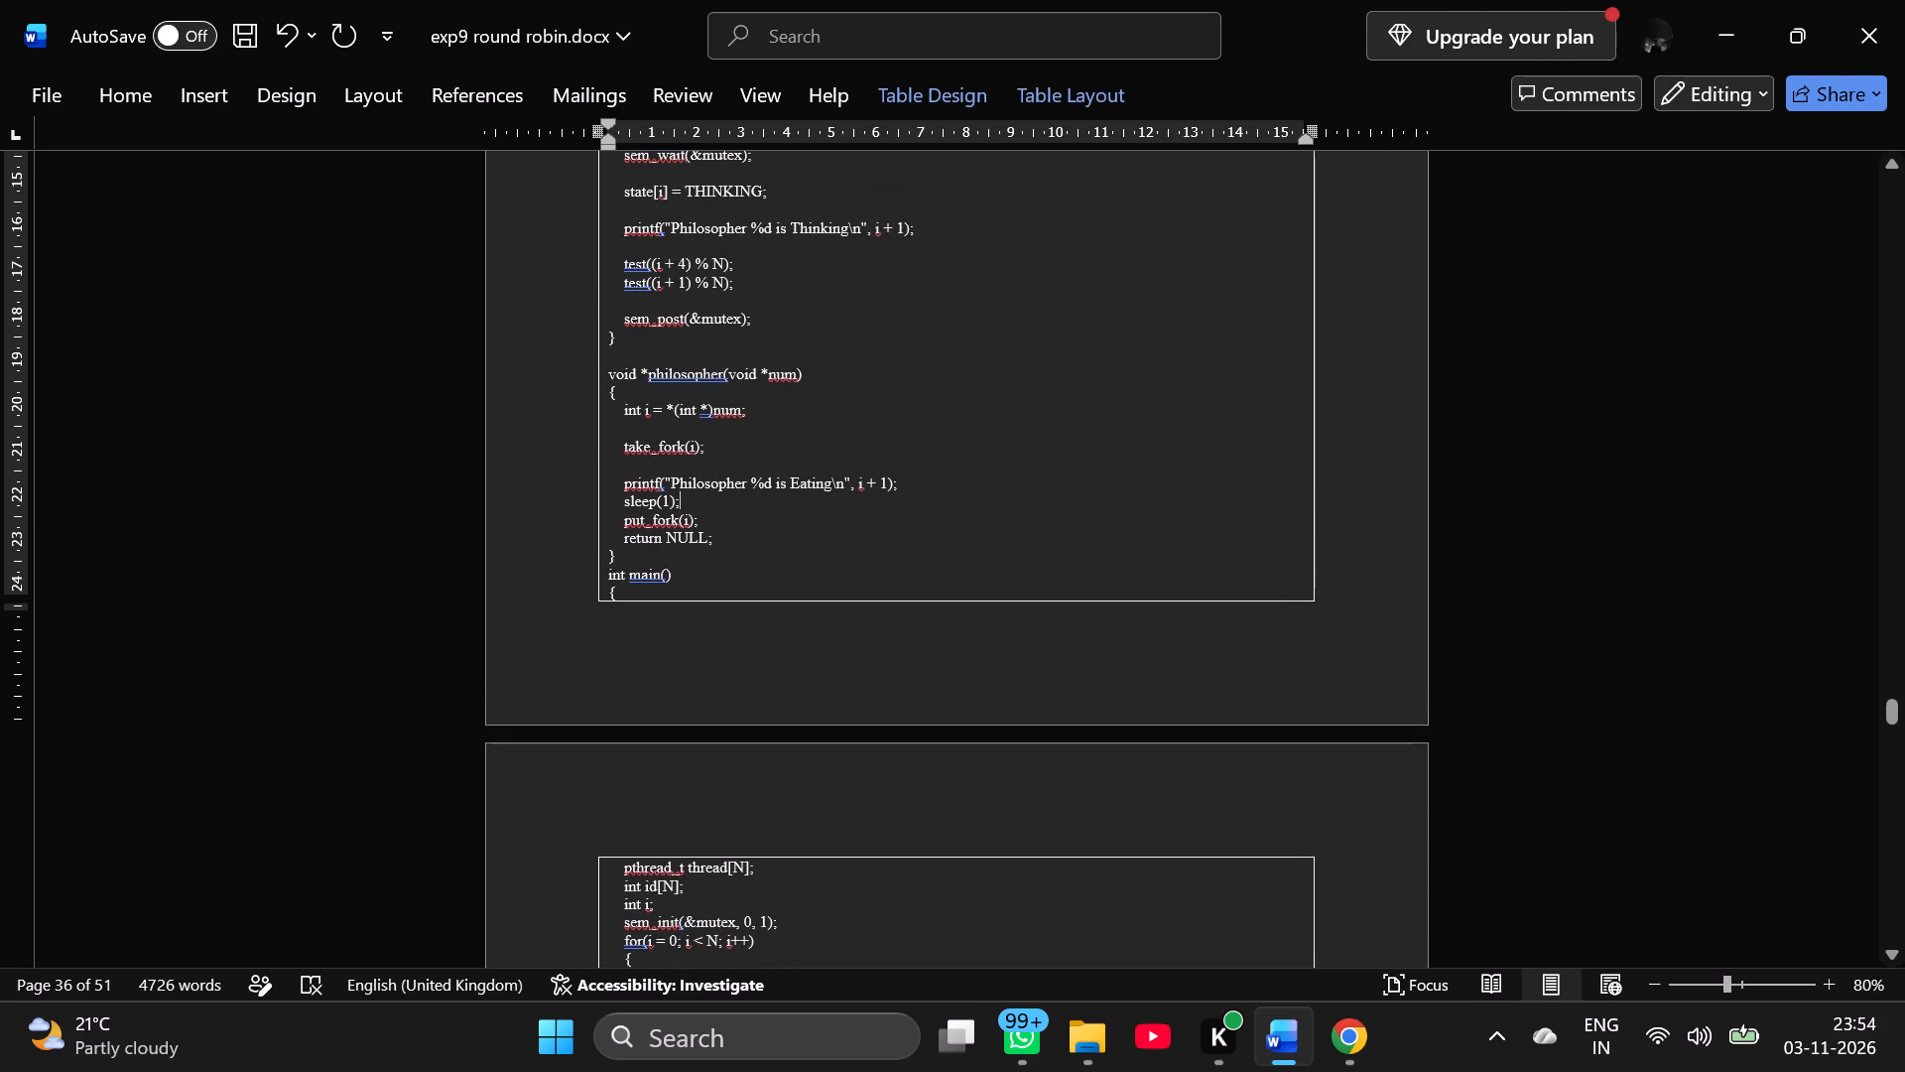
left_click(637, 468)
key("BackSpace")
scroll(637, 468, "up", 1)
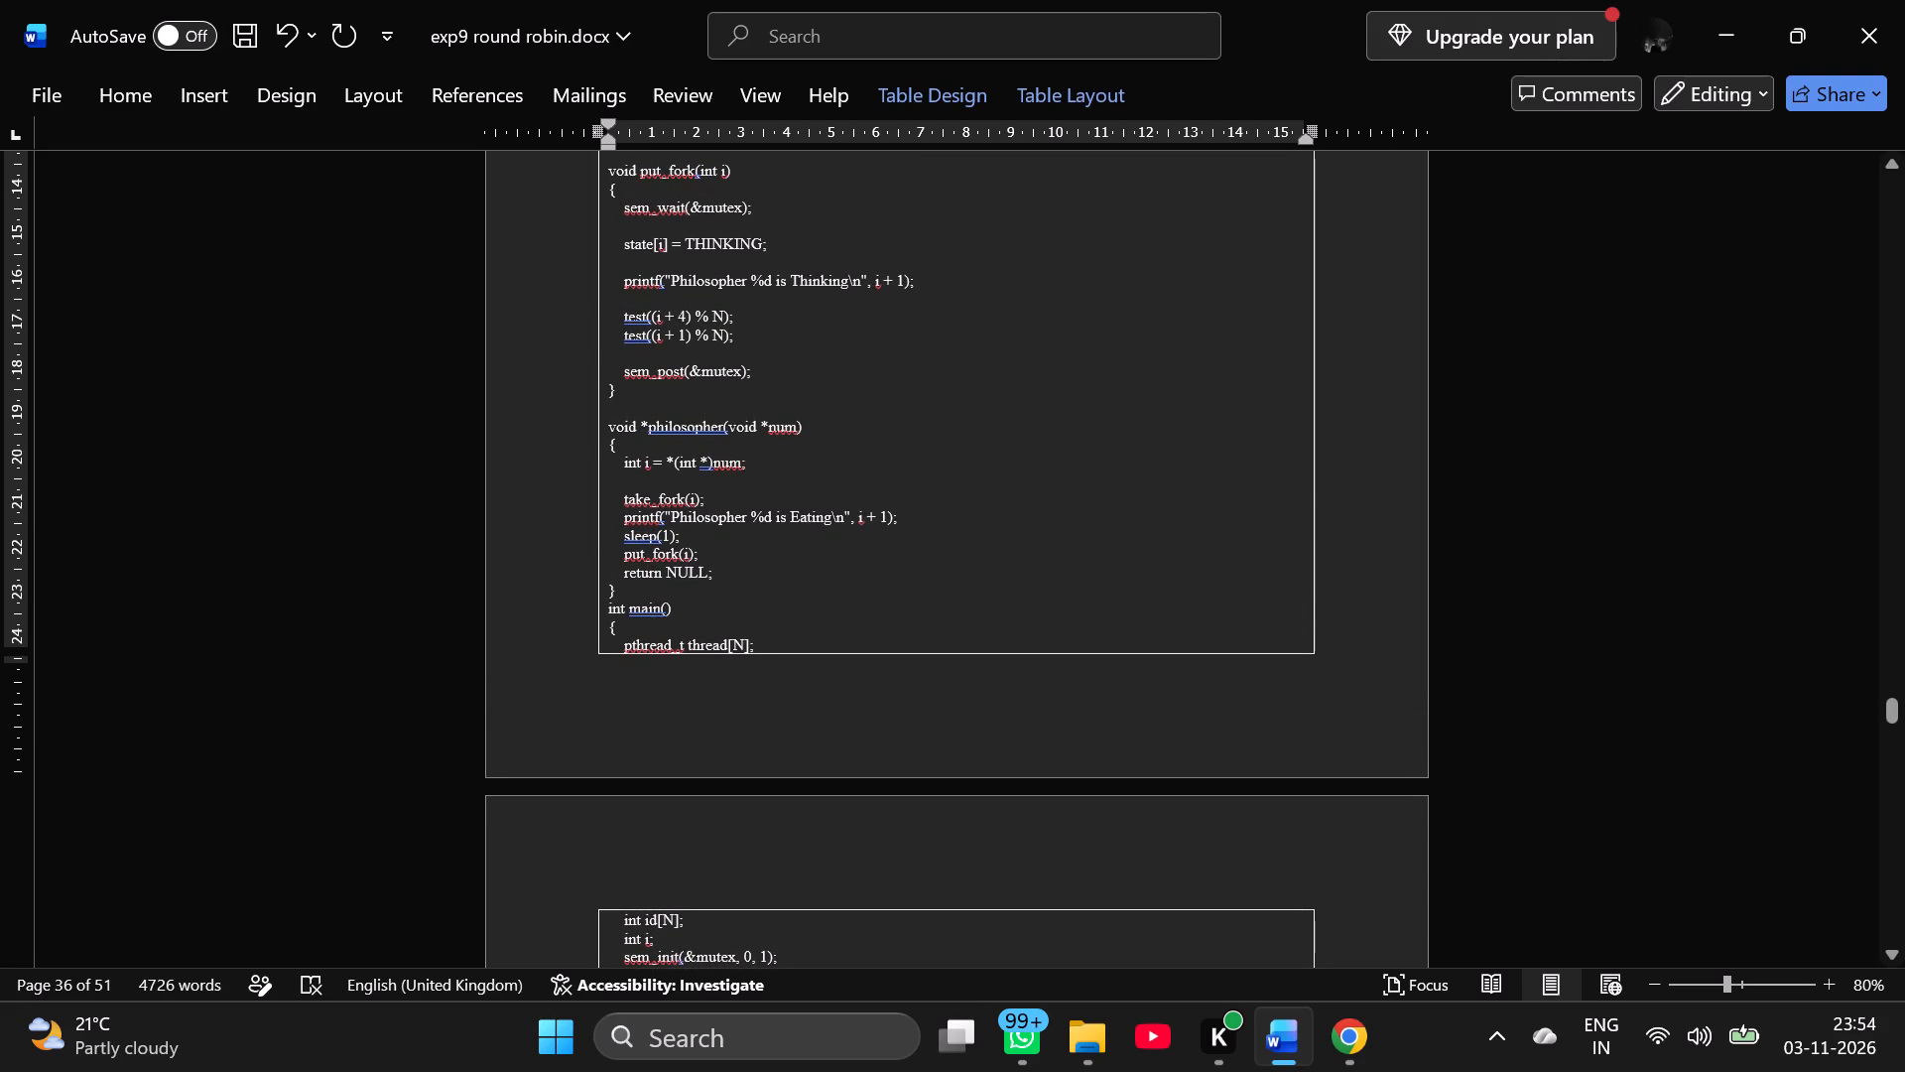
left_click(625, 487)
key("BackSpace")
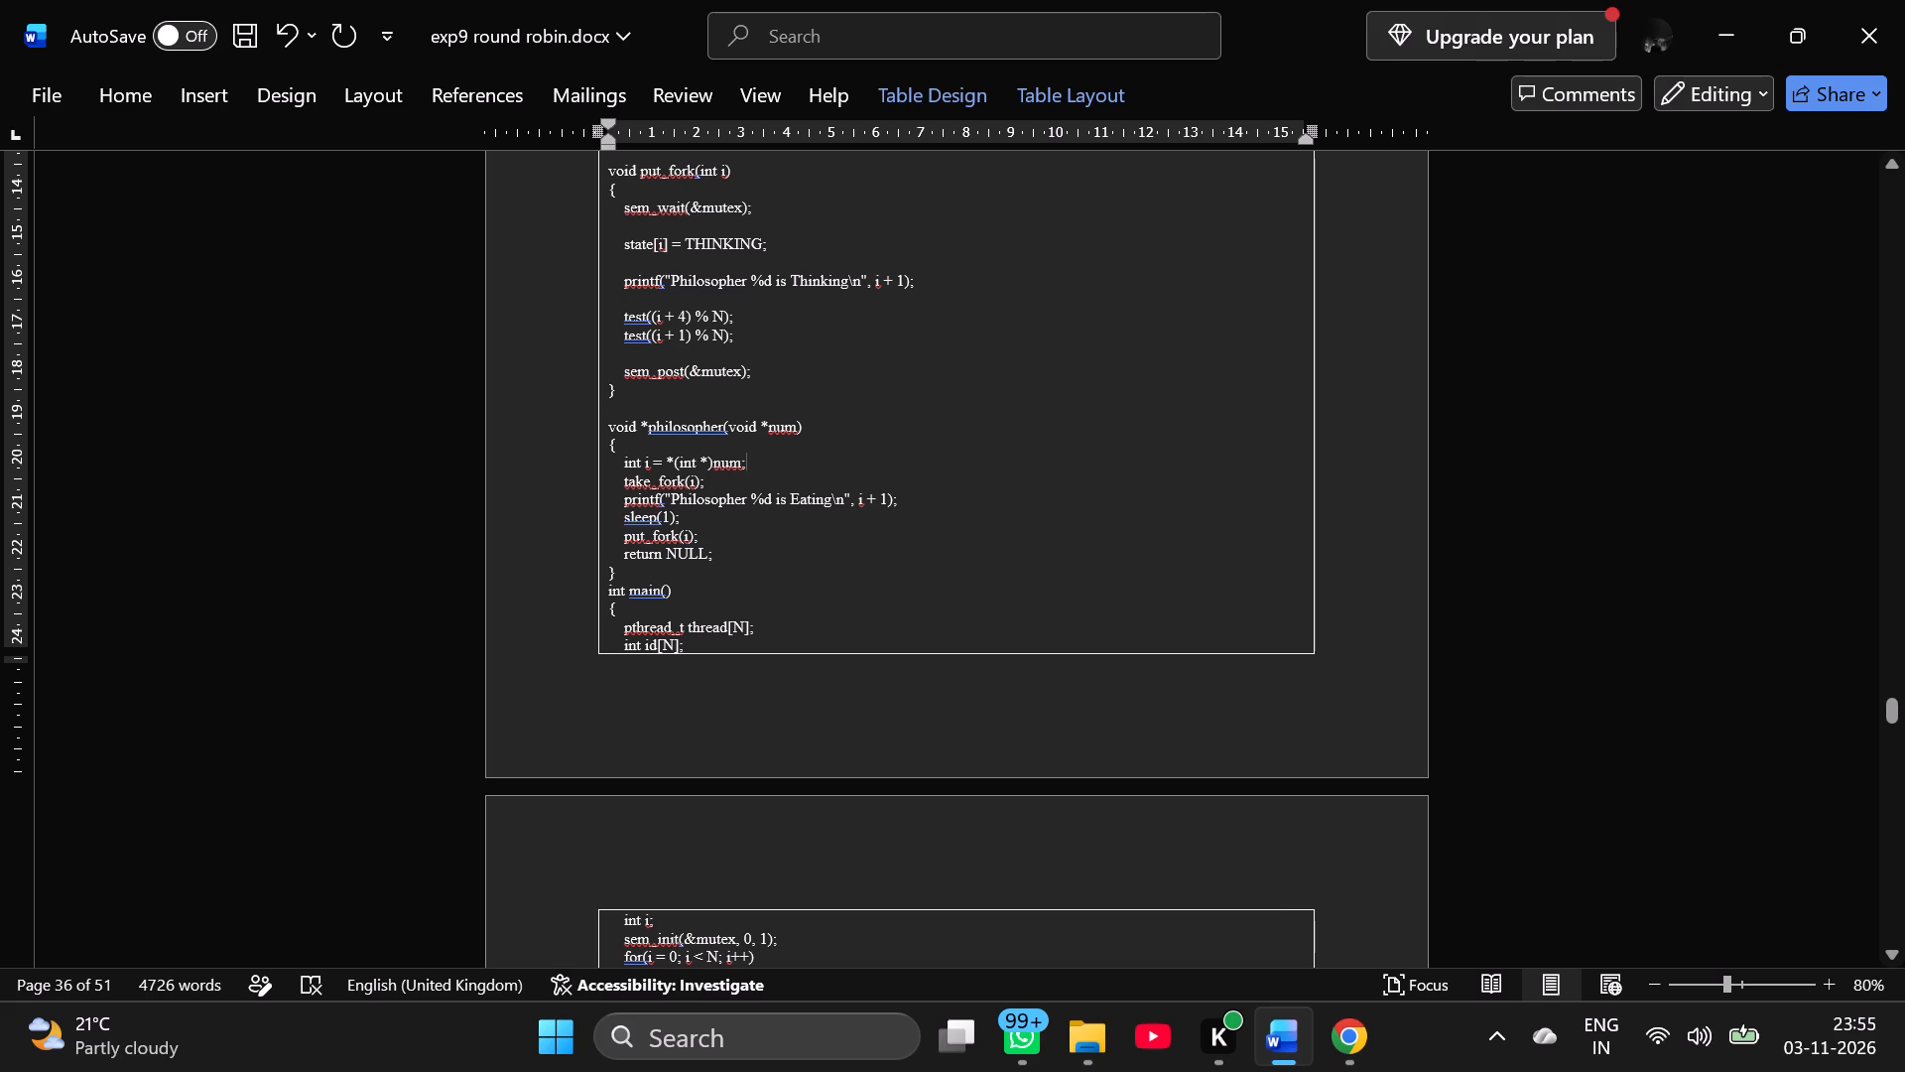
left_click(617, 400)
key("BackSpace")
Remove all blank lines inside the put_fork() function and the one directly above void put_fork(int i).
scroll(617, 400, "up", 1)
left_click(615, 442)
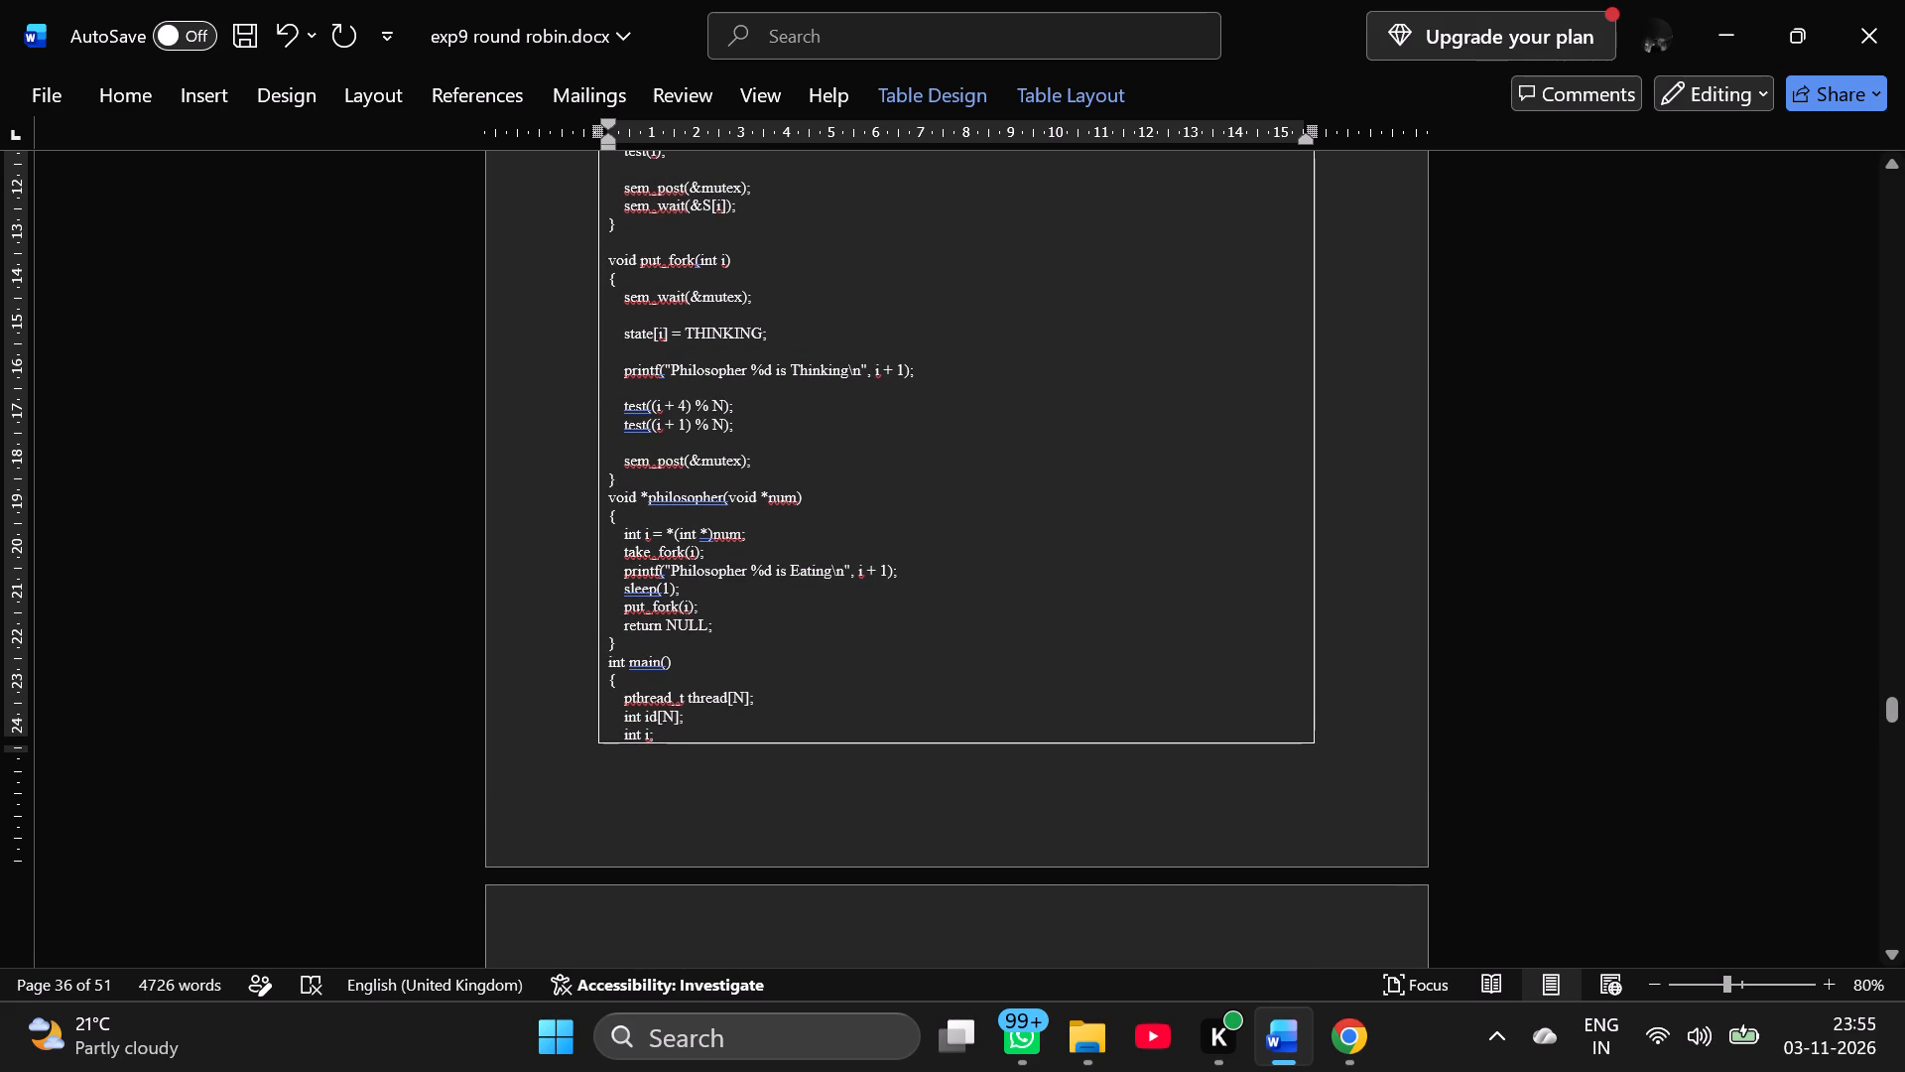
key("BackSpace")
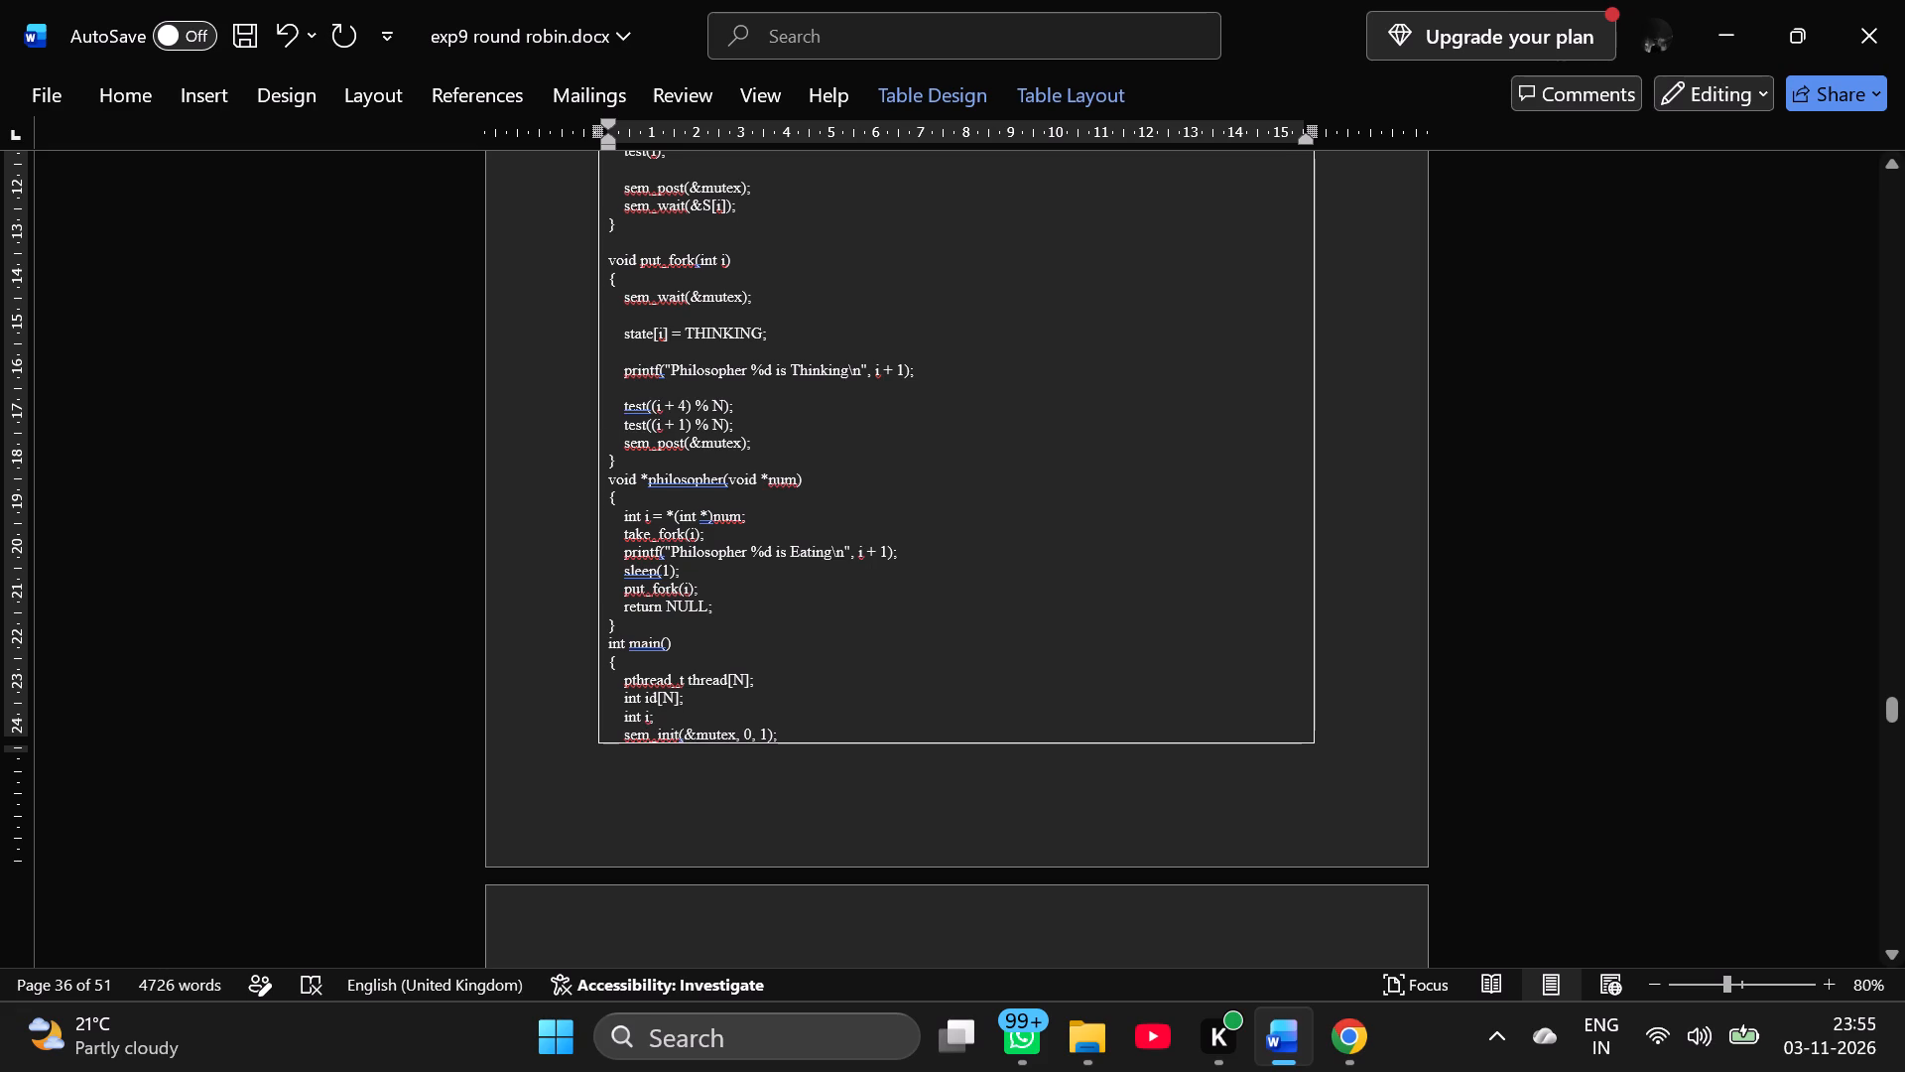
left_click(634, 381)
key("BackSpace")
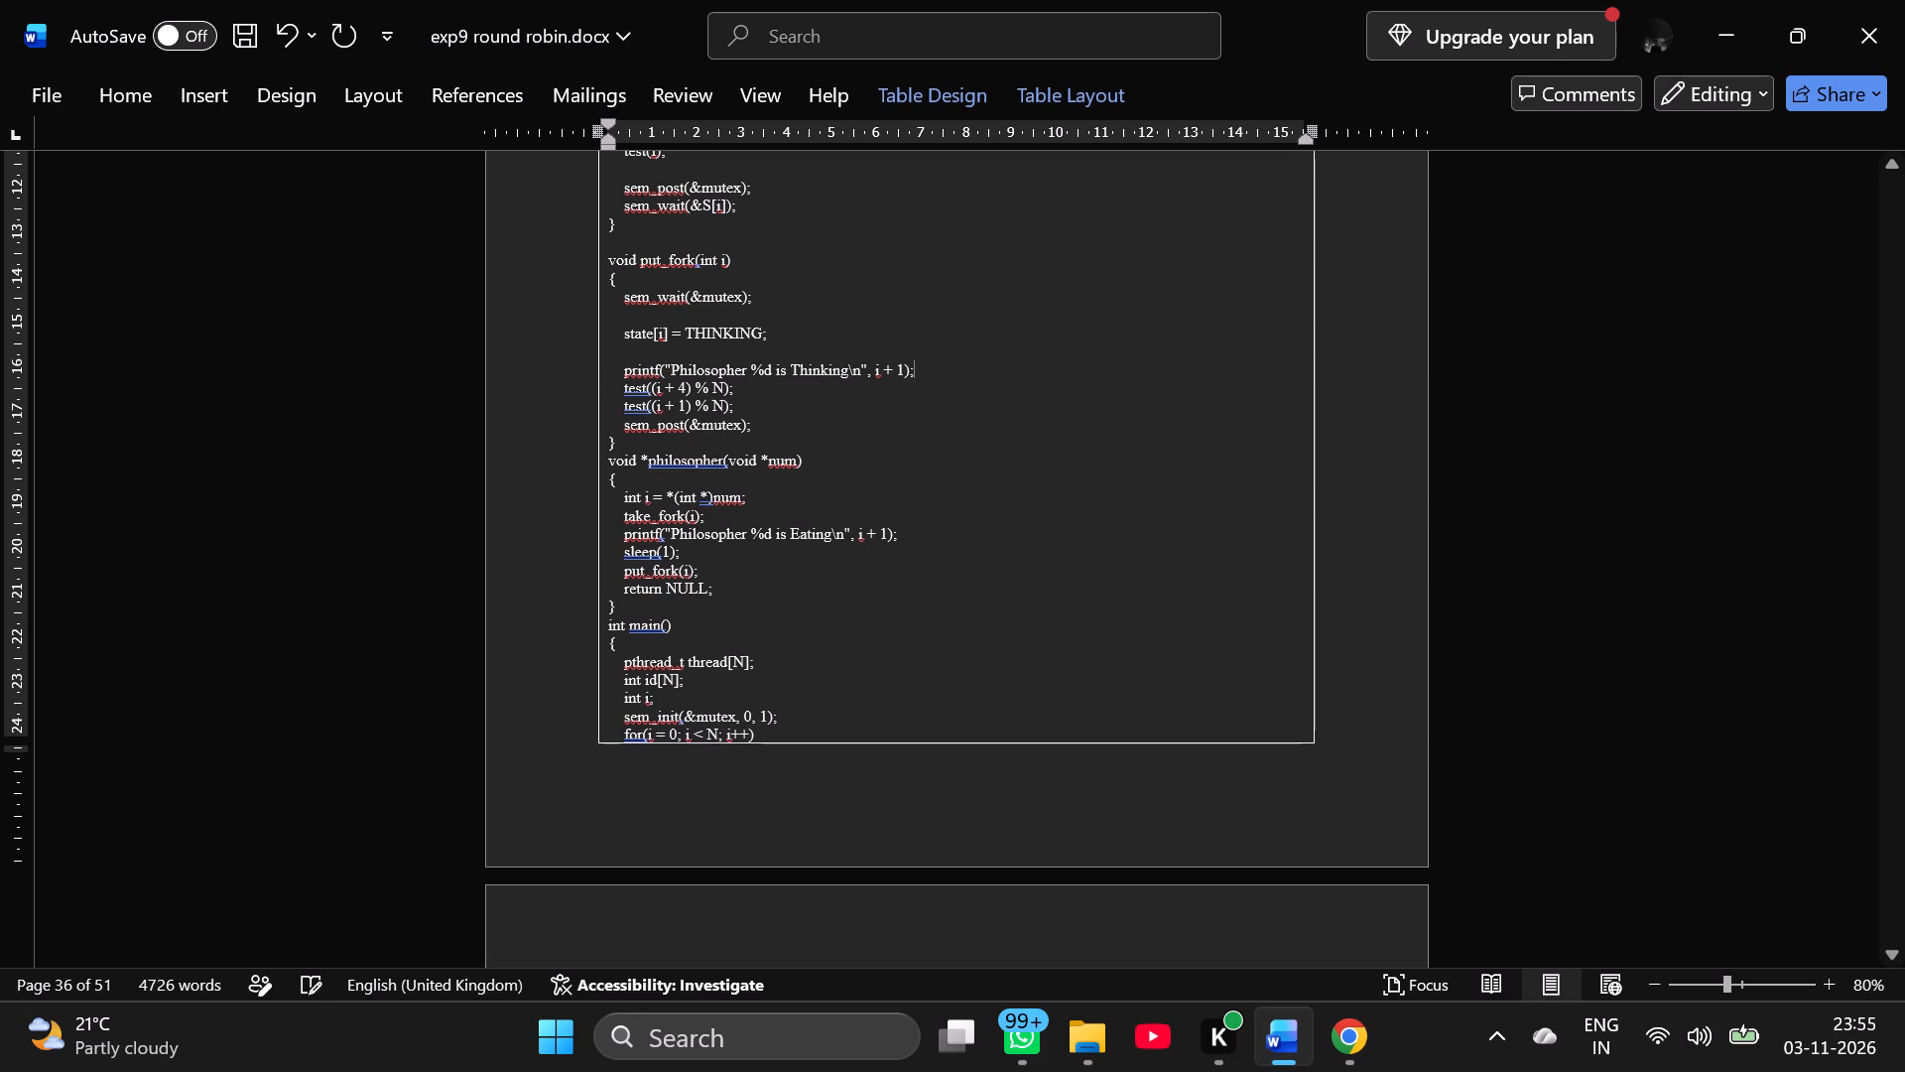
left_click(631, 351)
key("BackSpace")
left_click(627, 313)
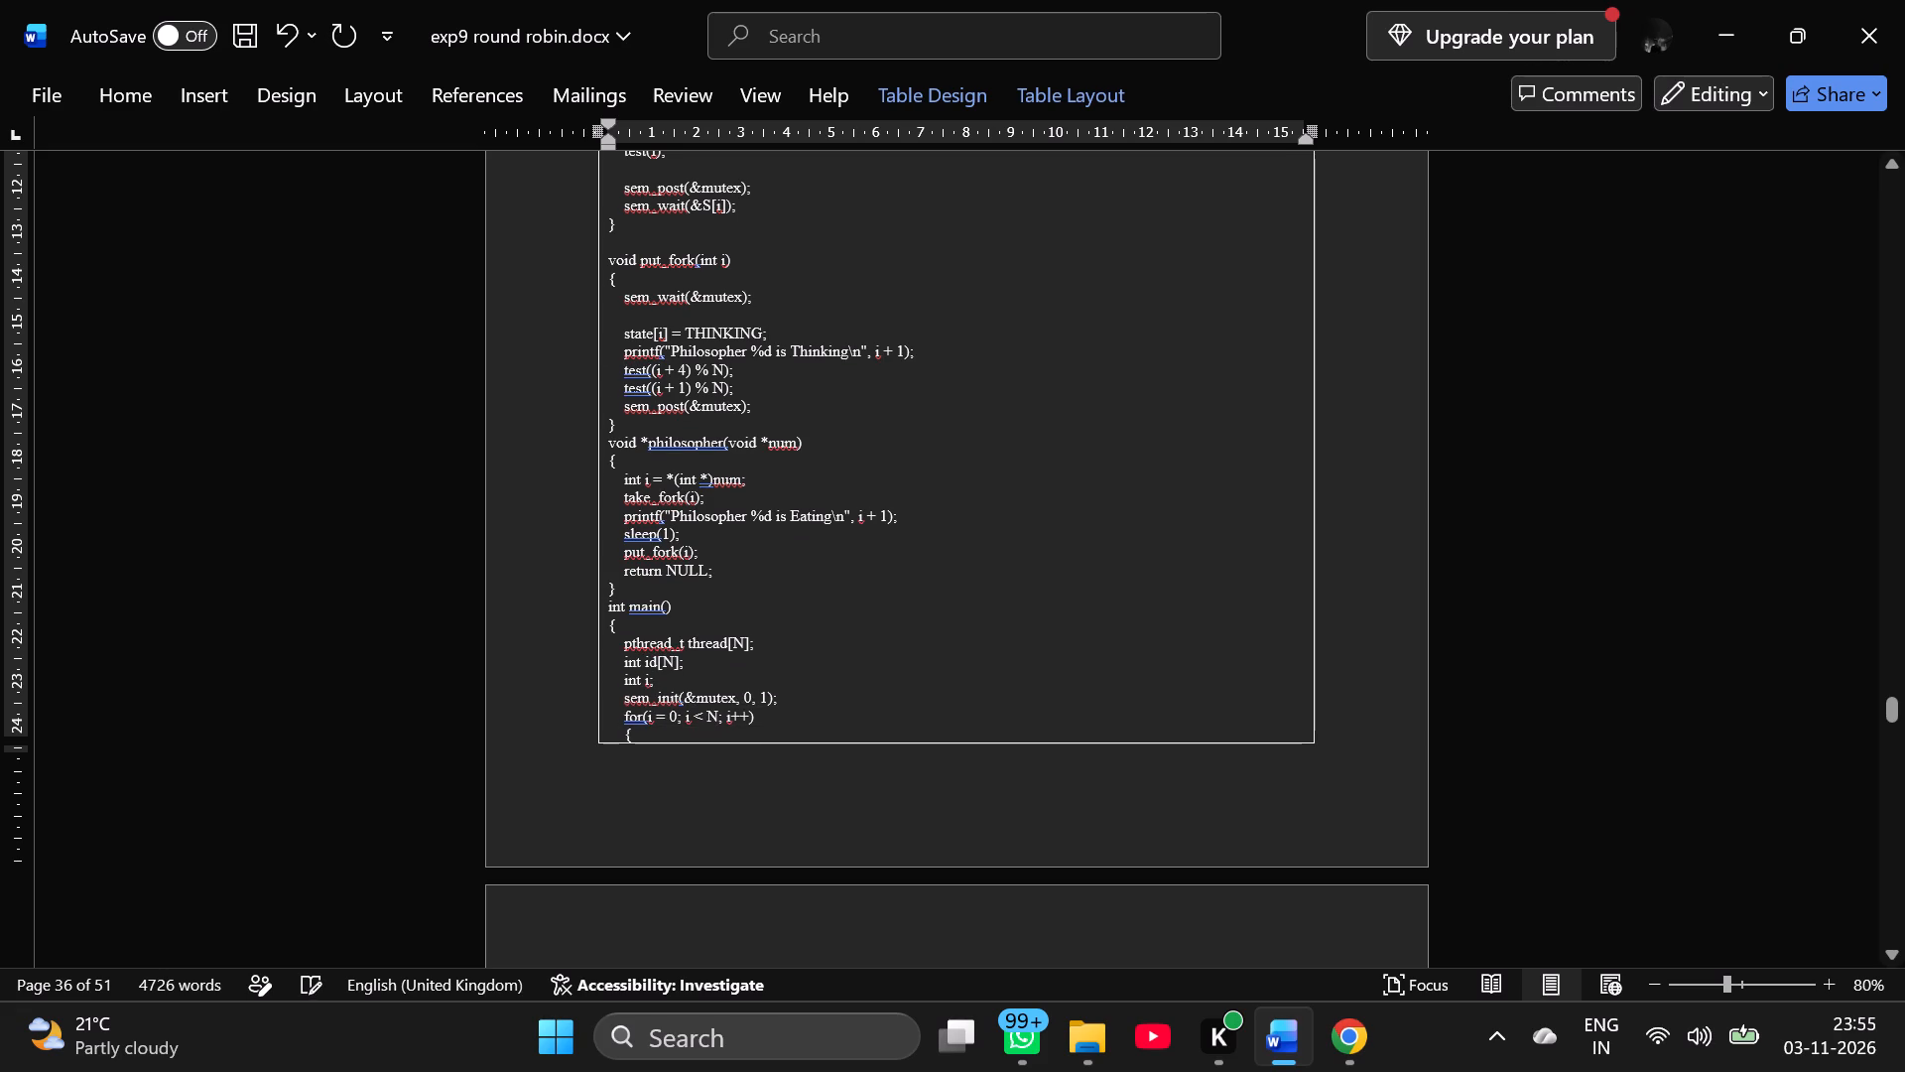
key("BackSpace")
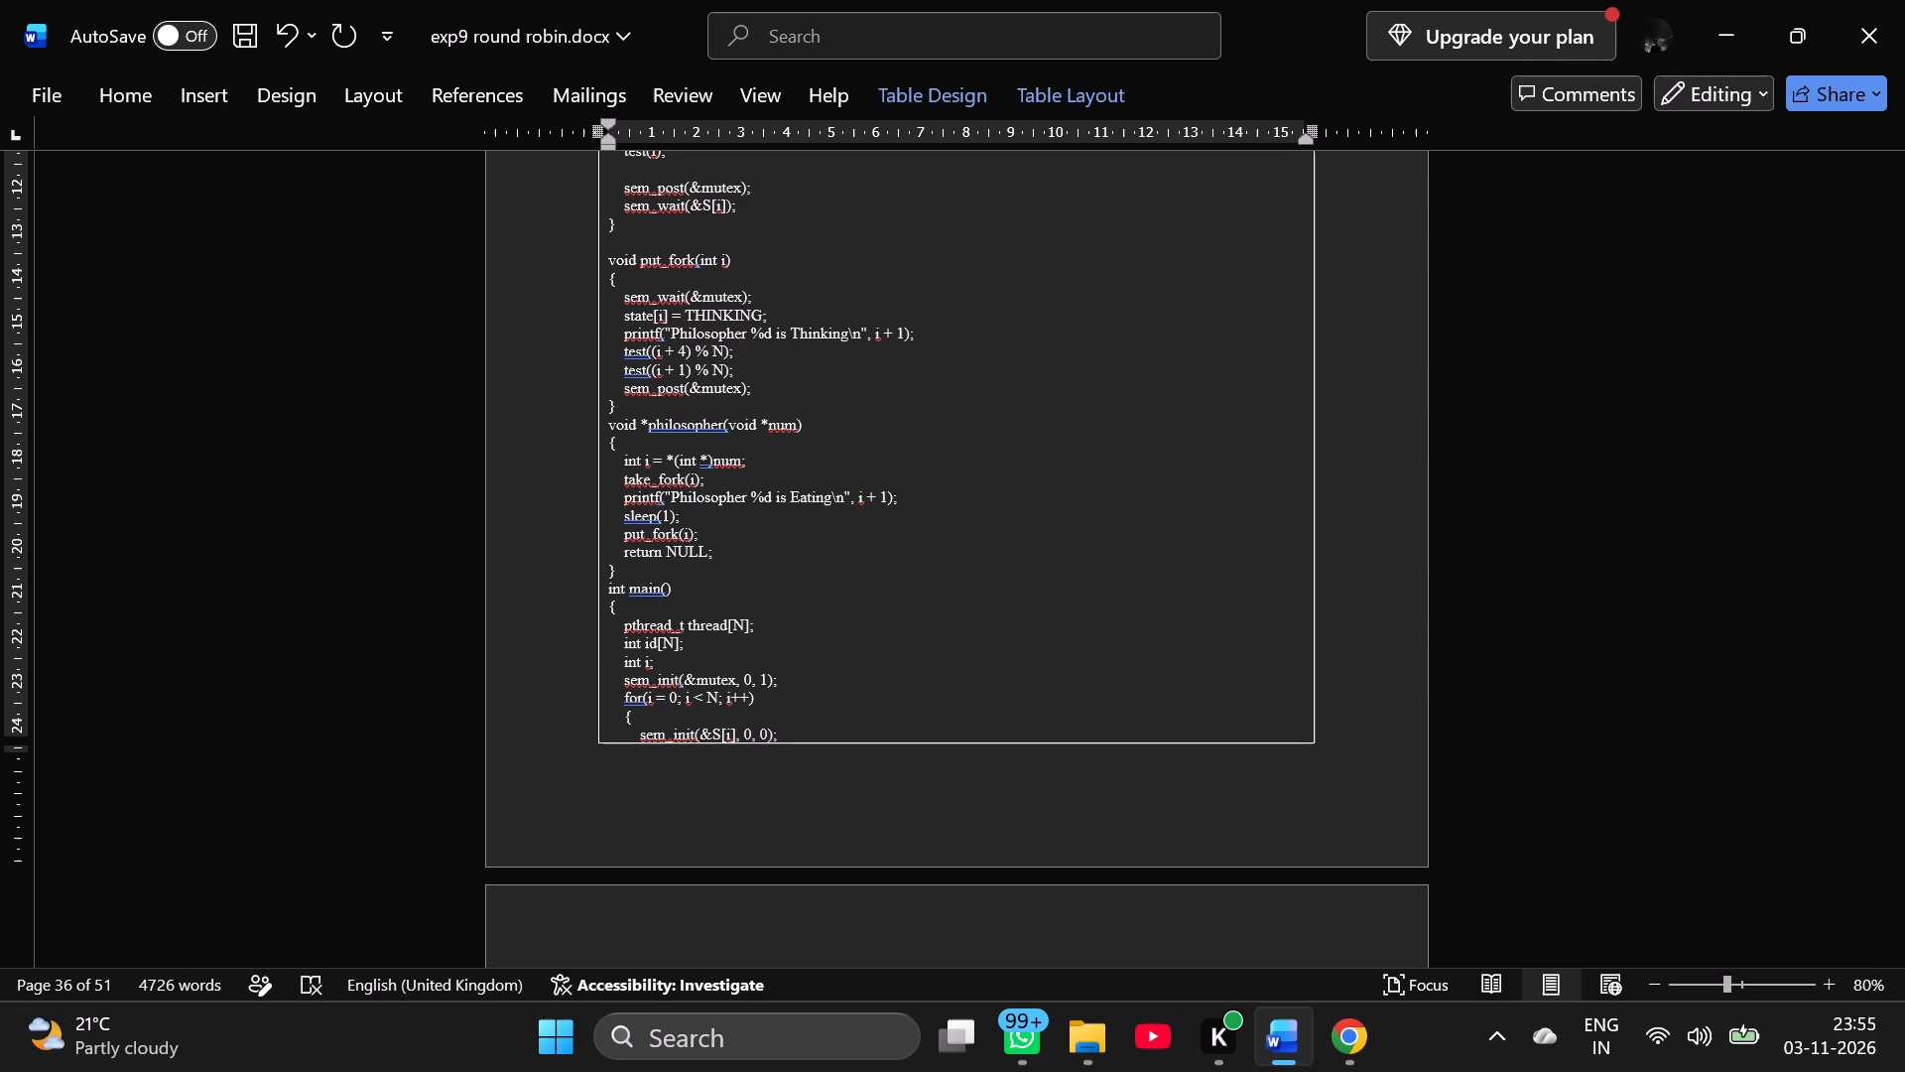
left_click(635, 244)
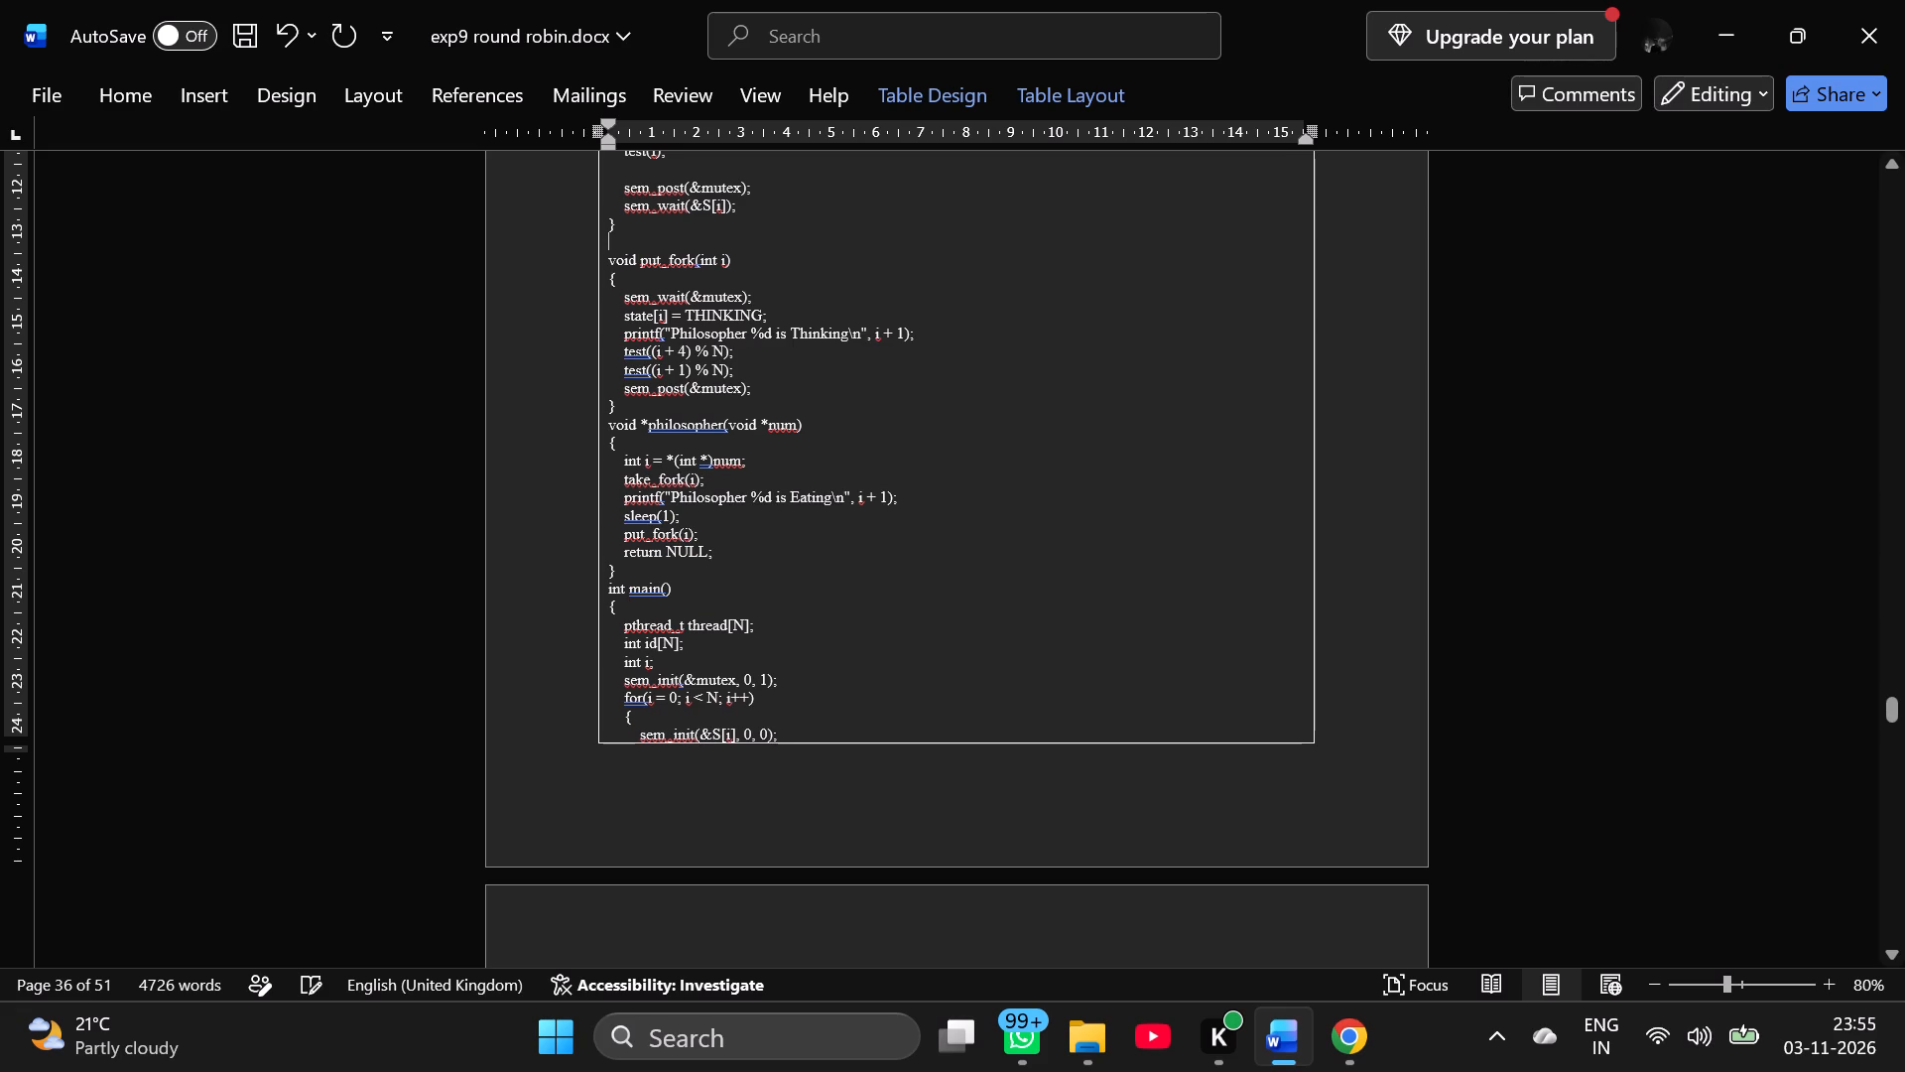
key("BackSpace")
Remove all blank lines inside the take_fork() function and the one directly above void take_fork(int i).
scroll(635, 244, "up", 2)
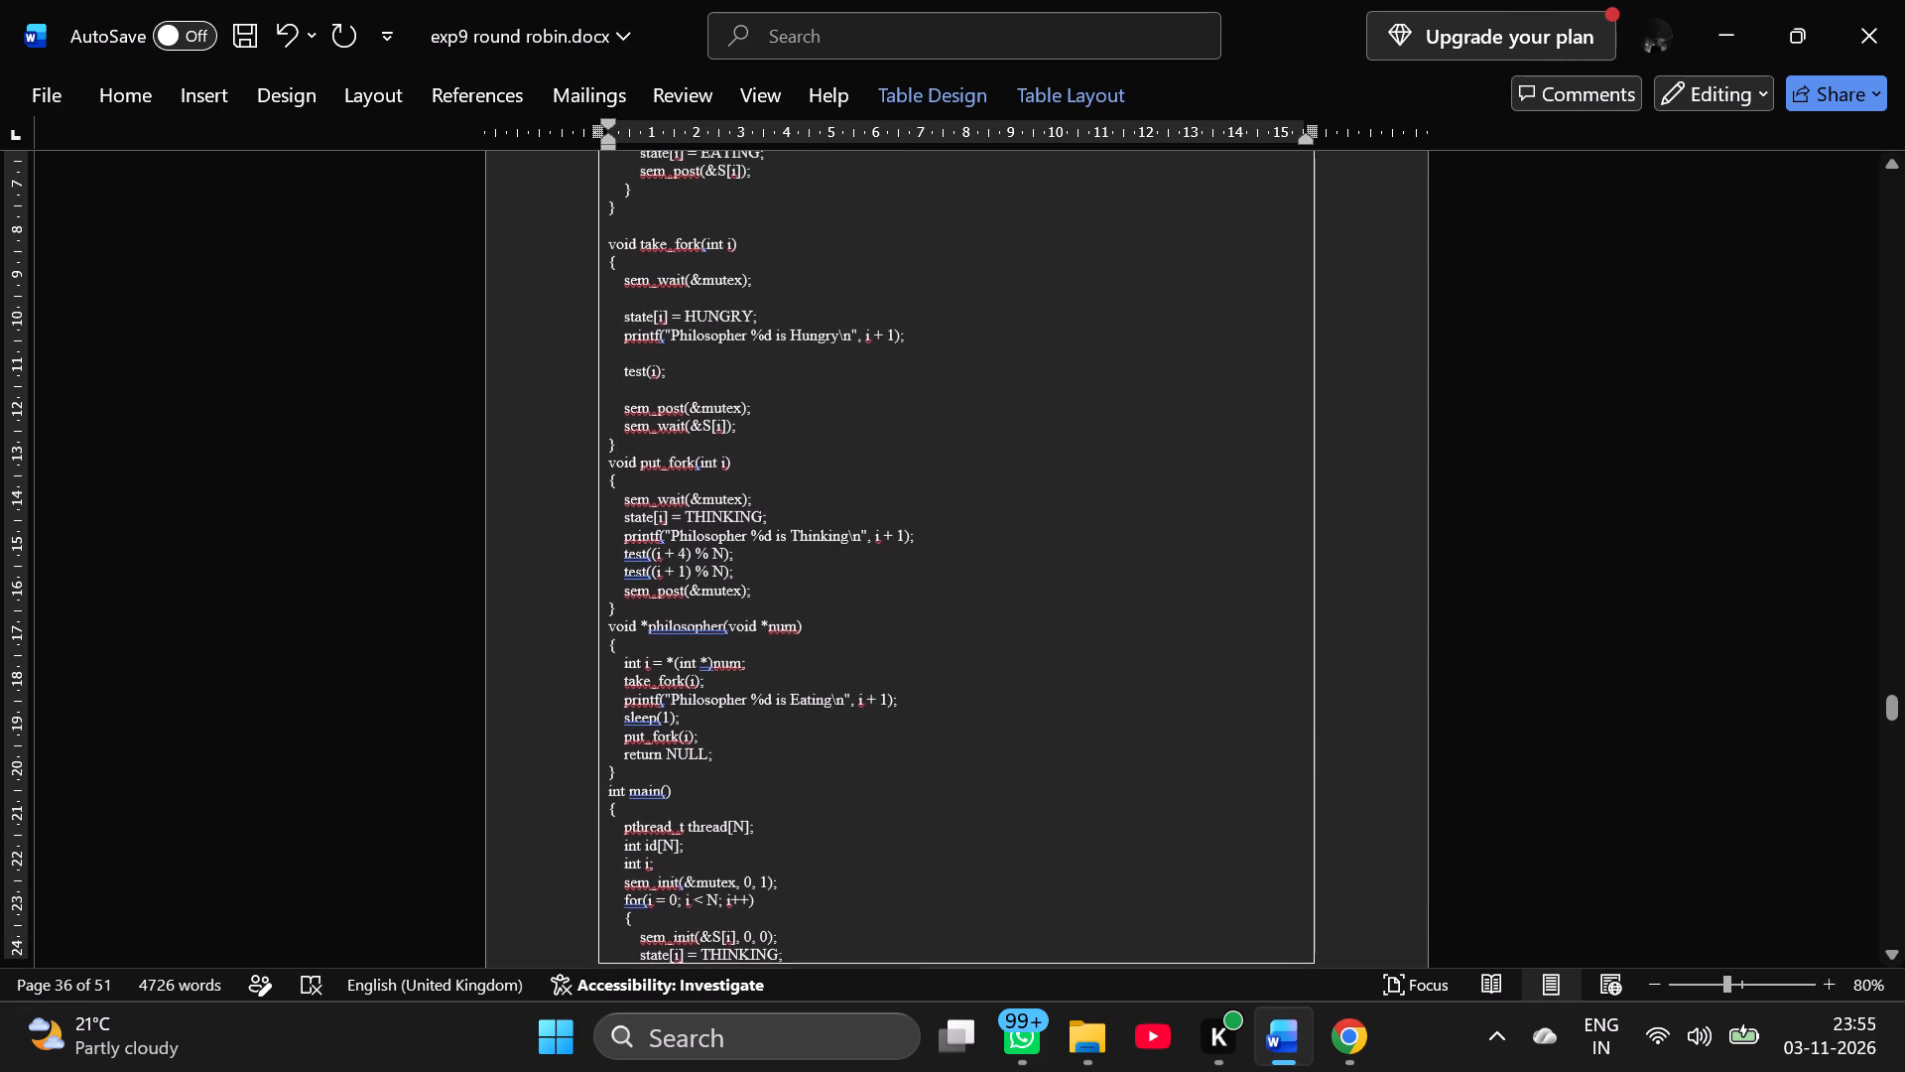
left_click(637, 389)
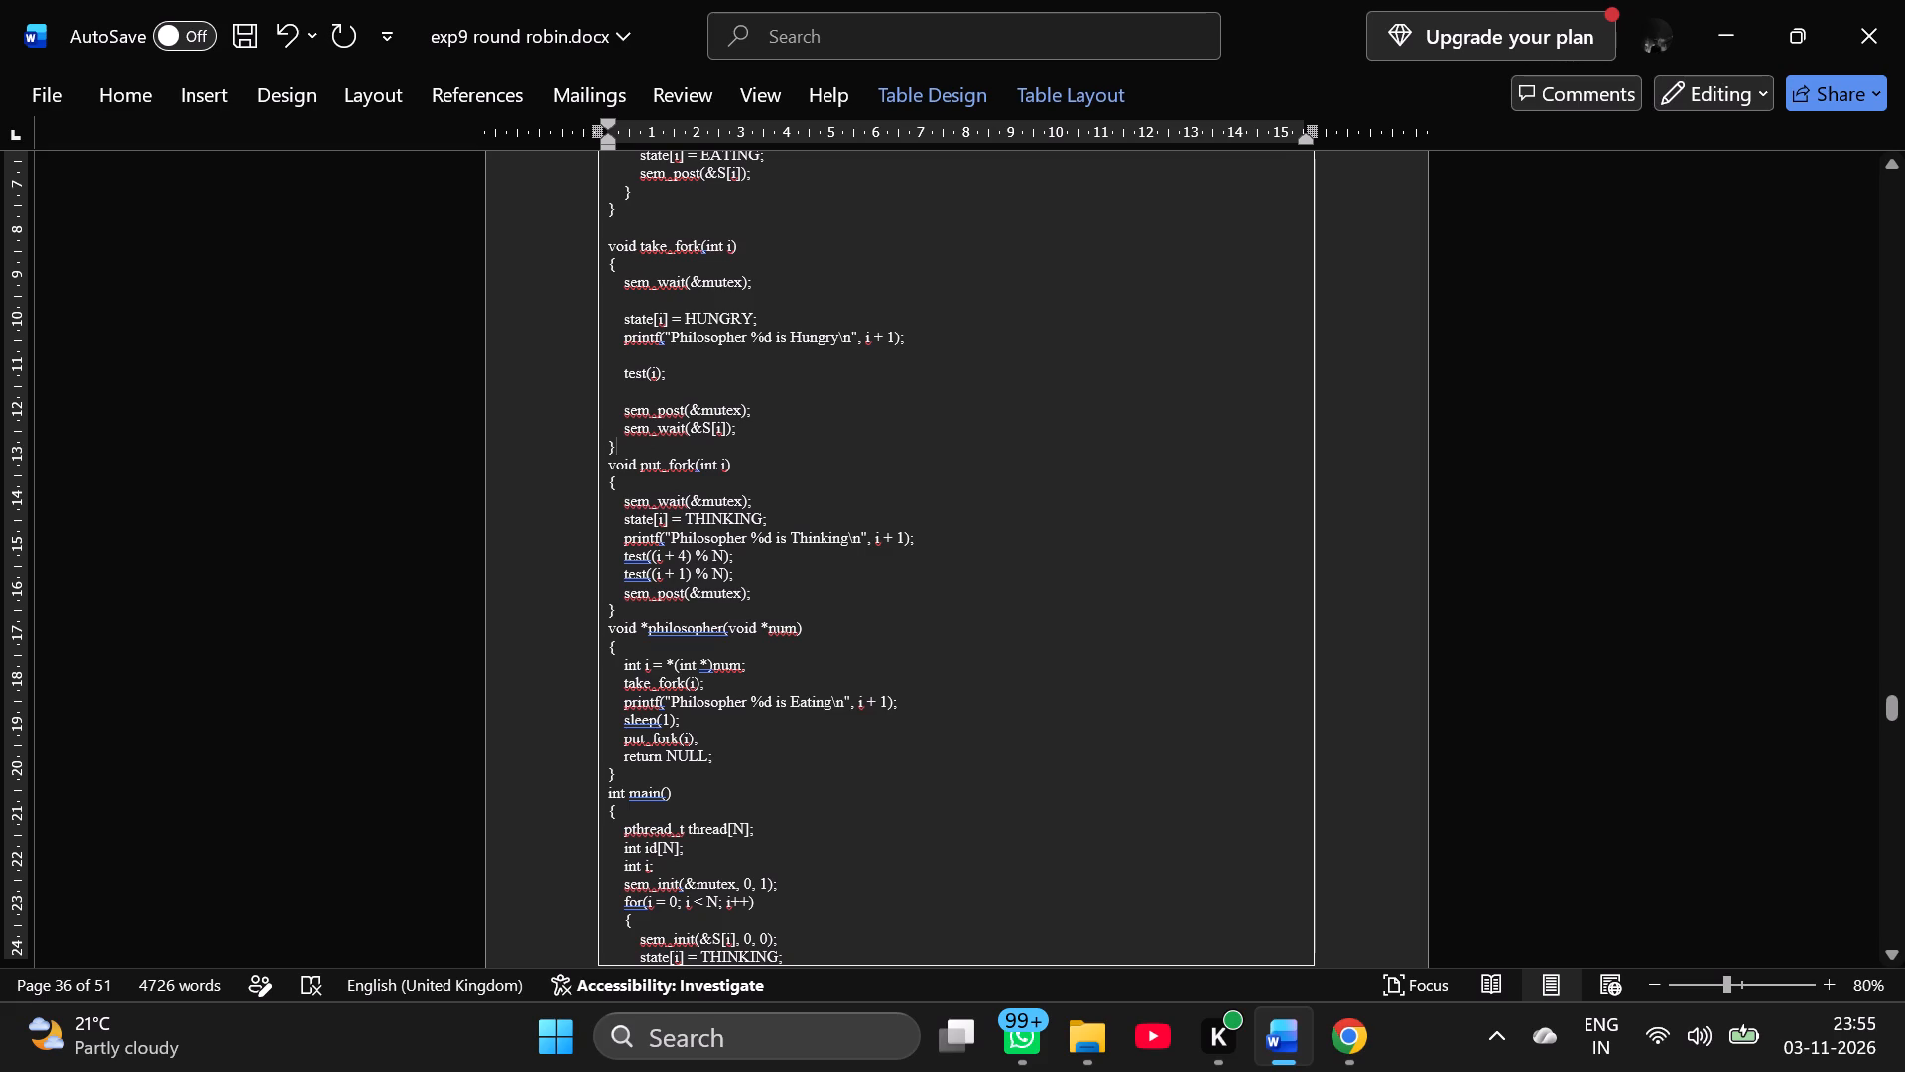
key("BackSpace")
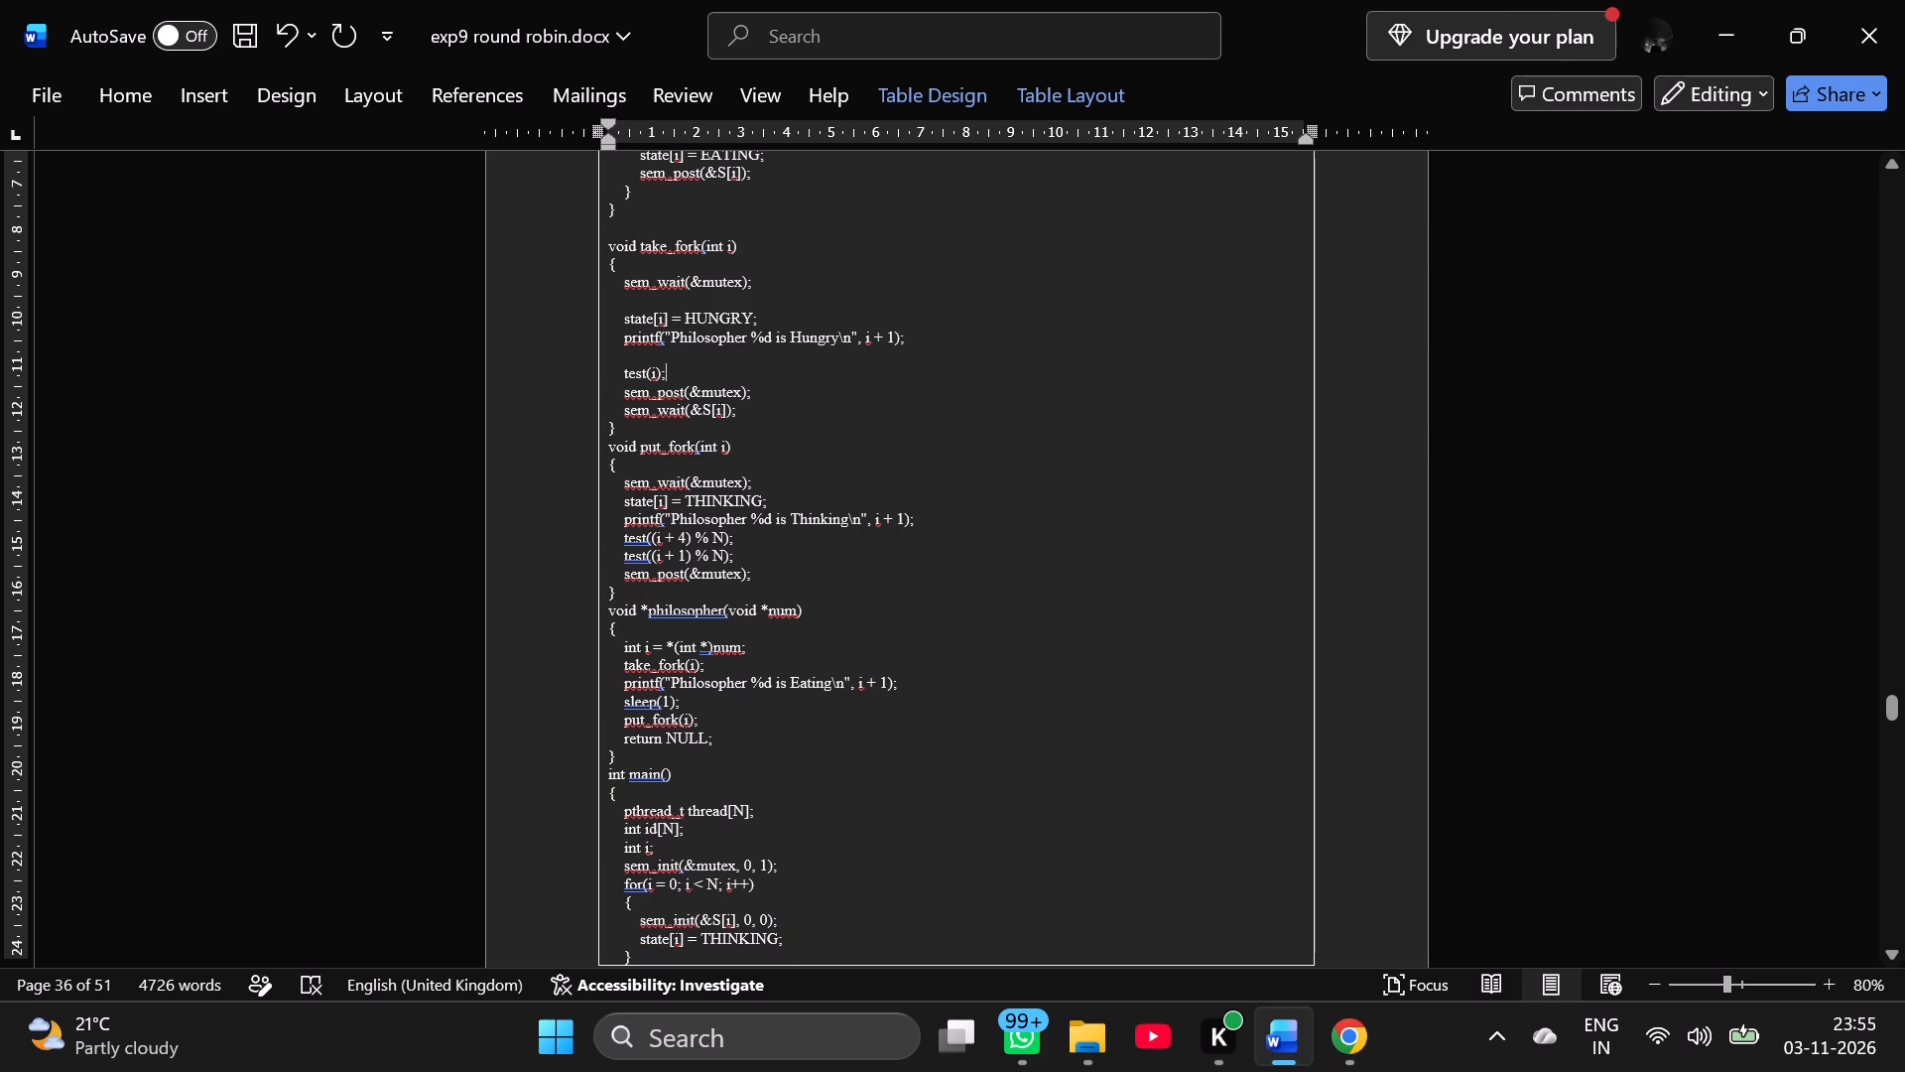
left_click(651, 359)
key("BackSpace")
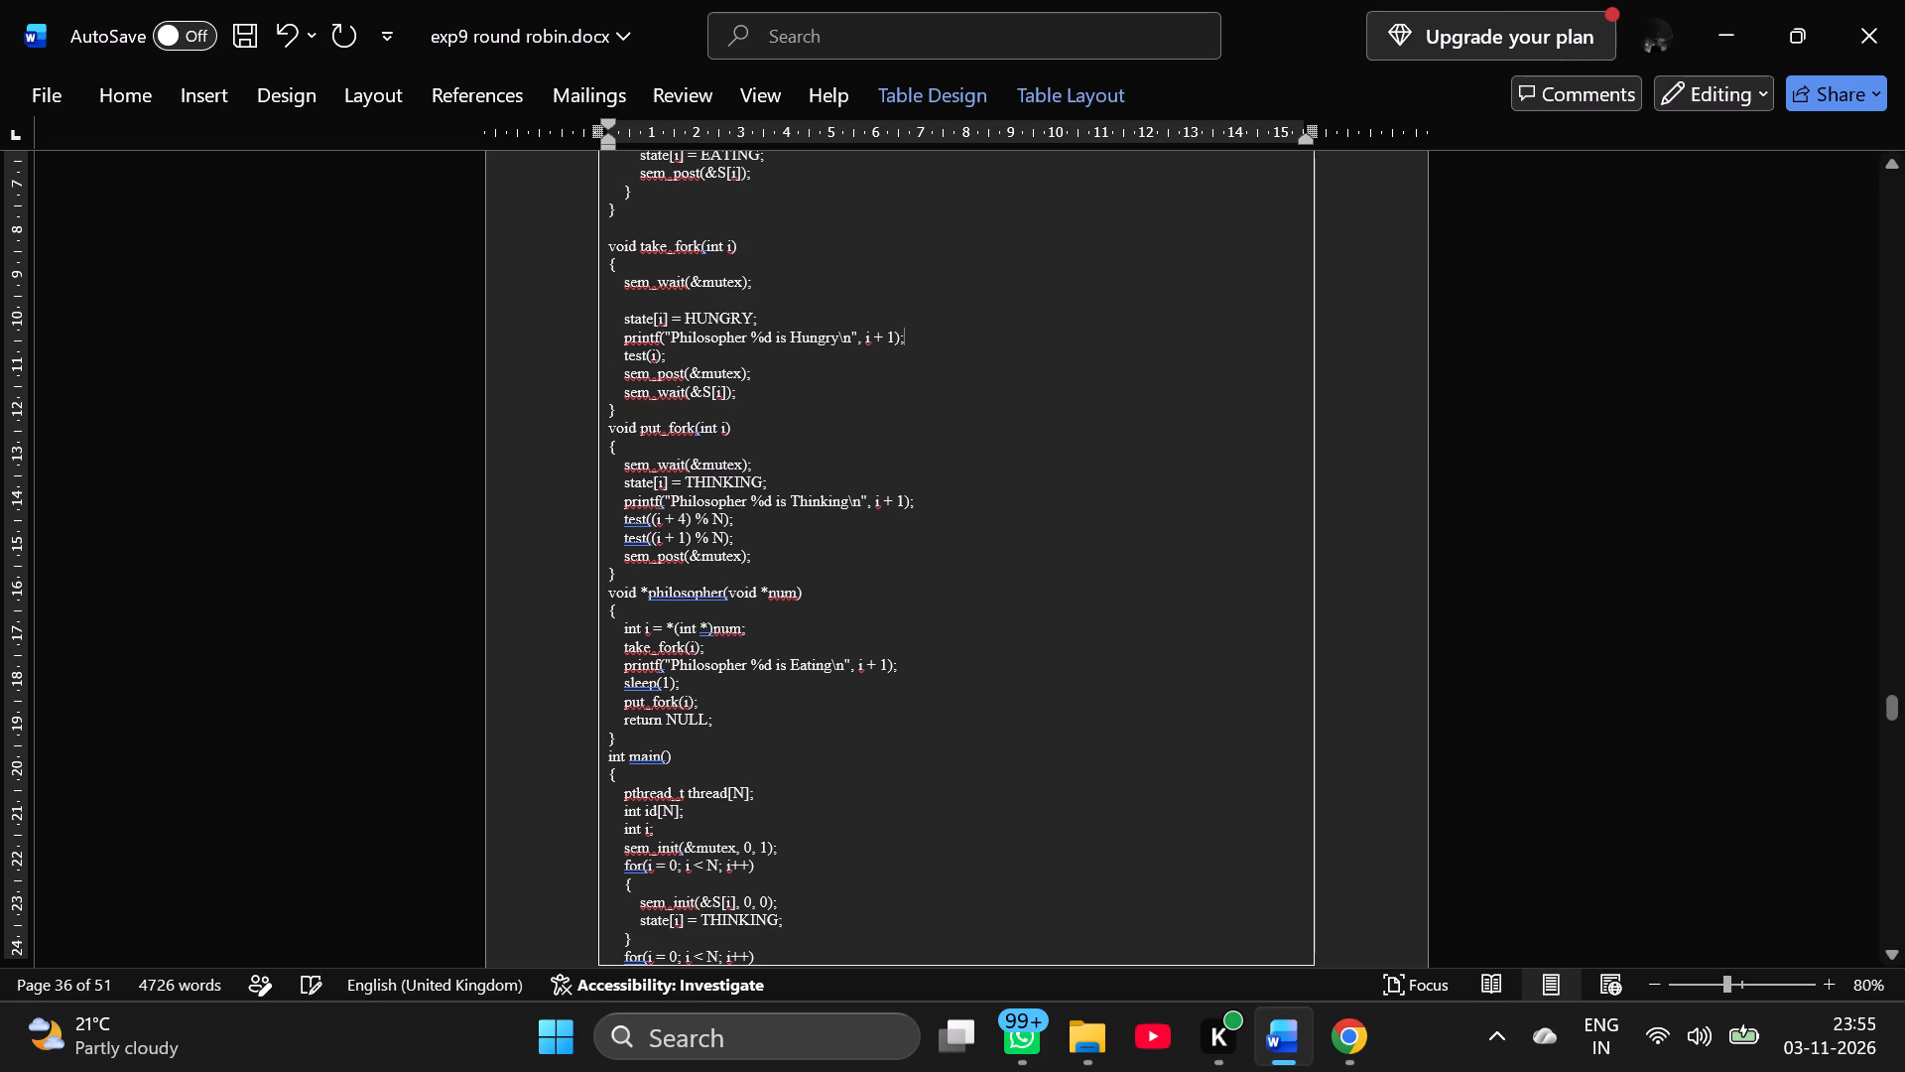
left_click(628, 295)
key("BackSpace")
scroll(628, 295, "up", 2)
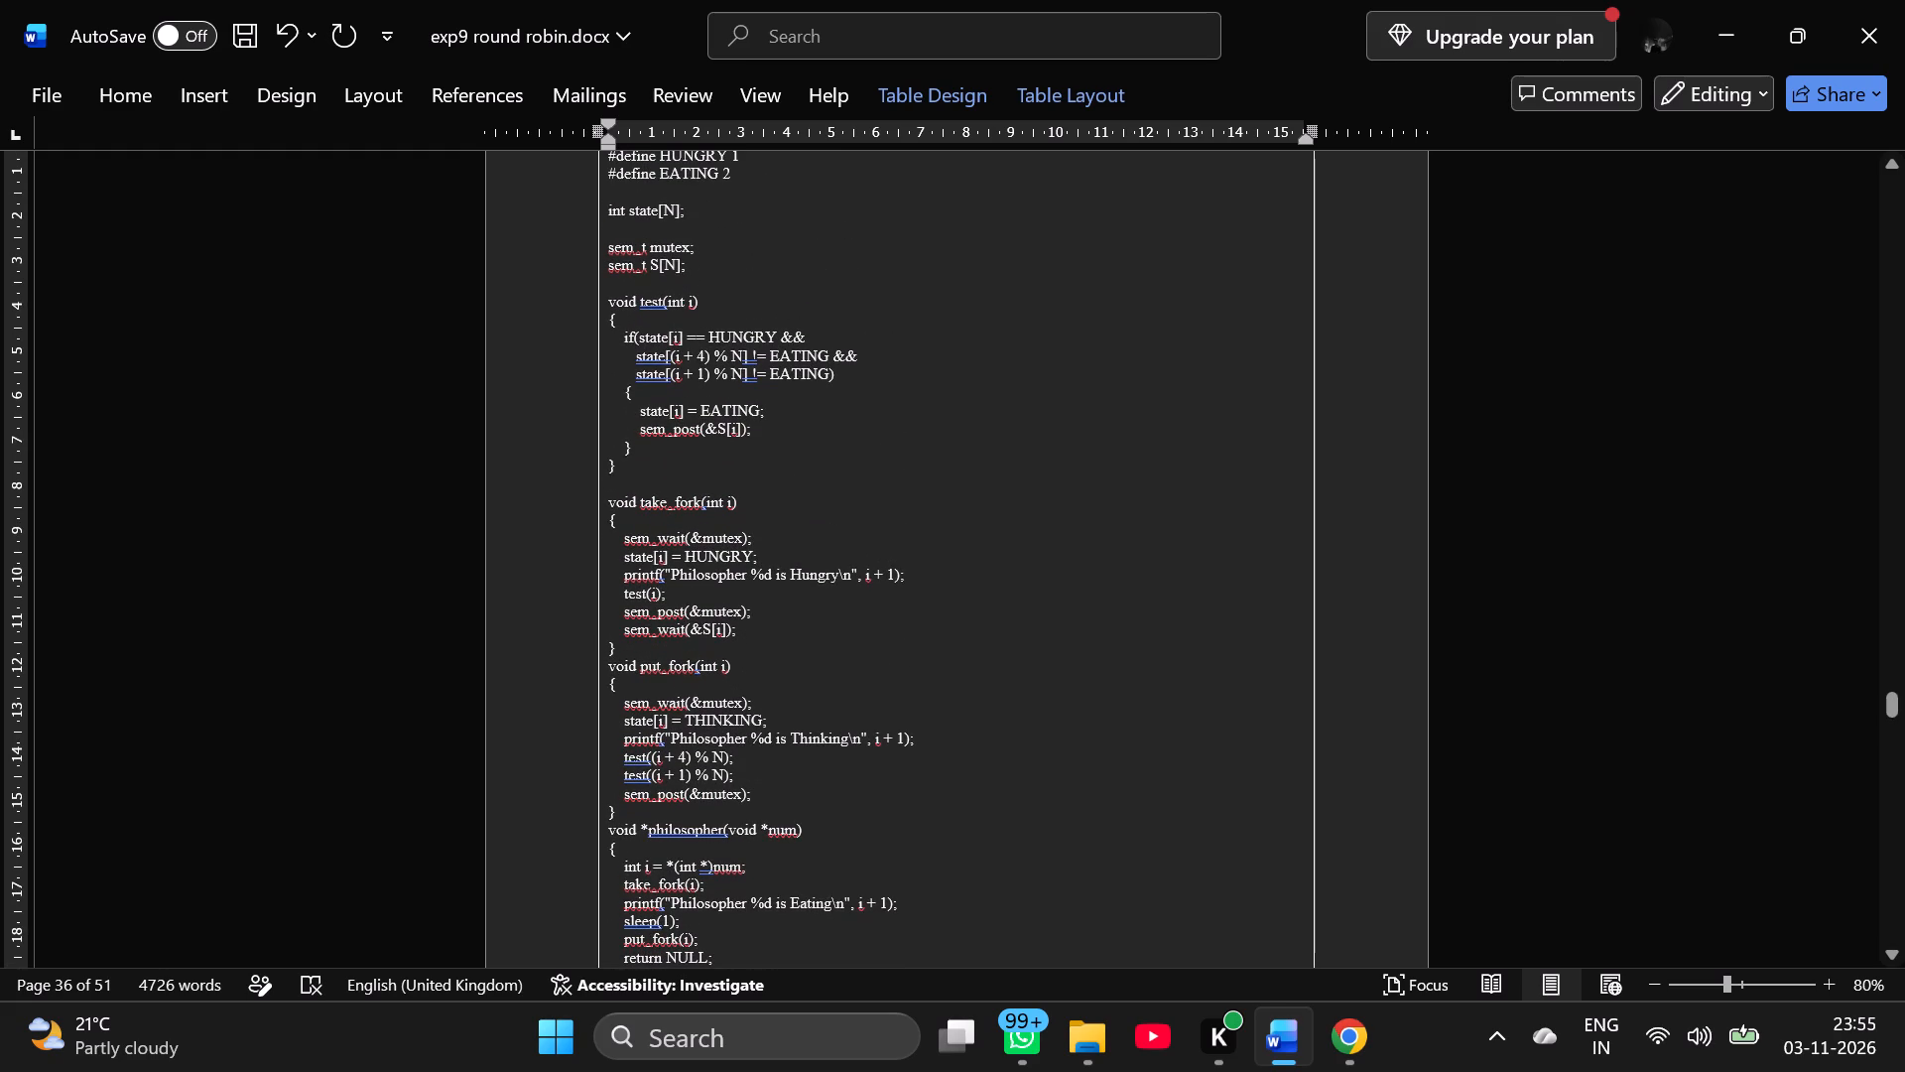
left_click(643, 491)
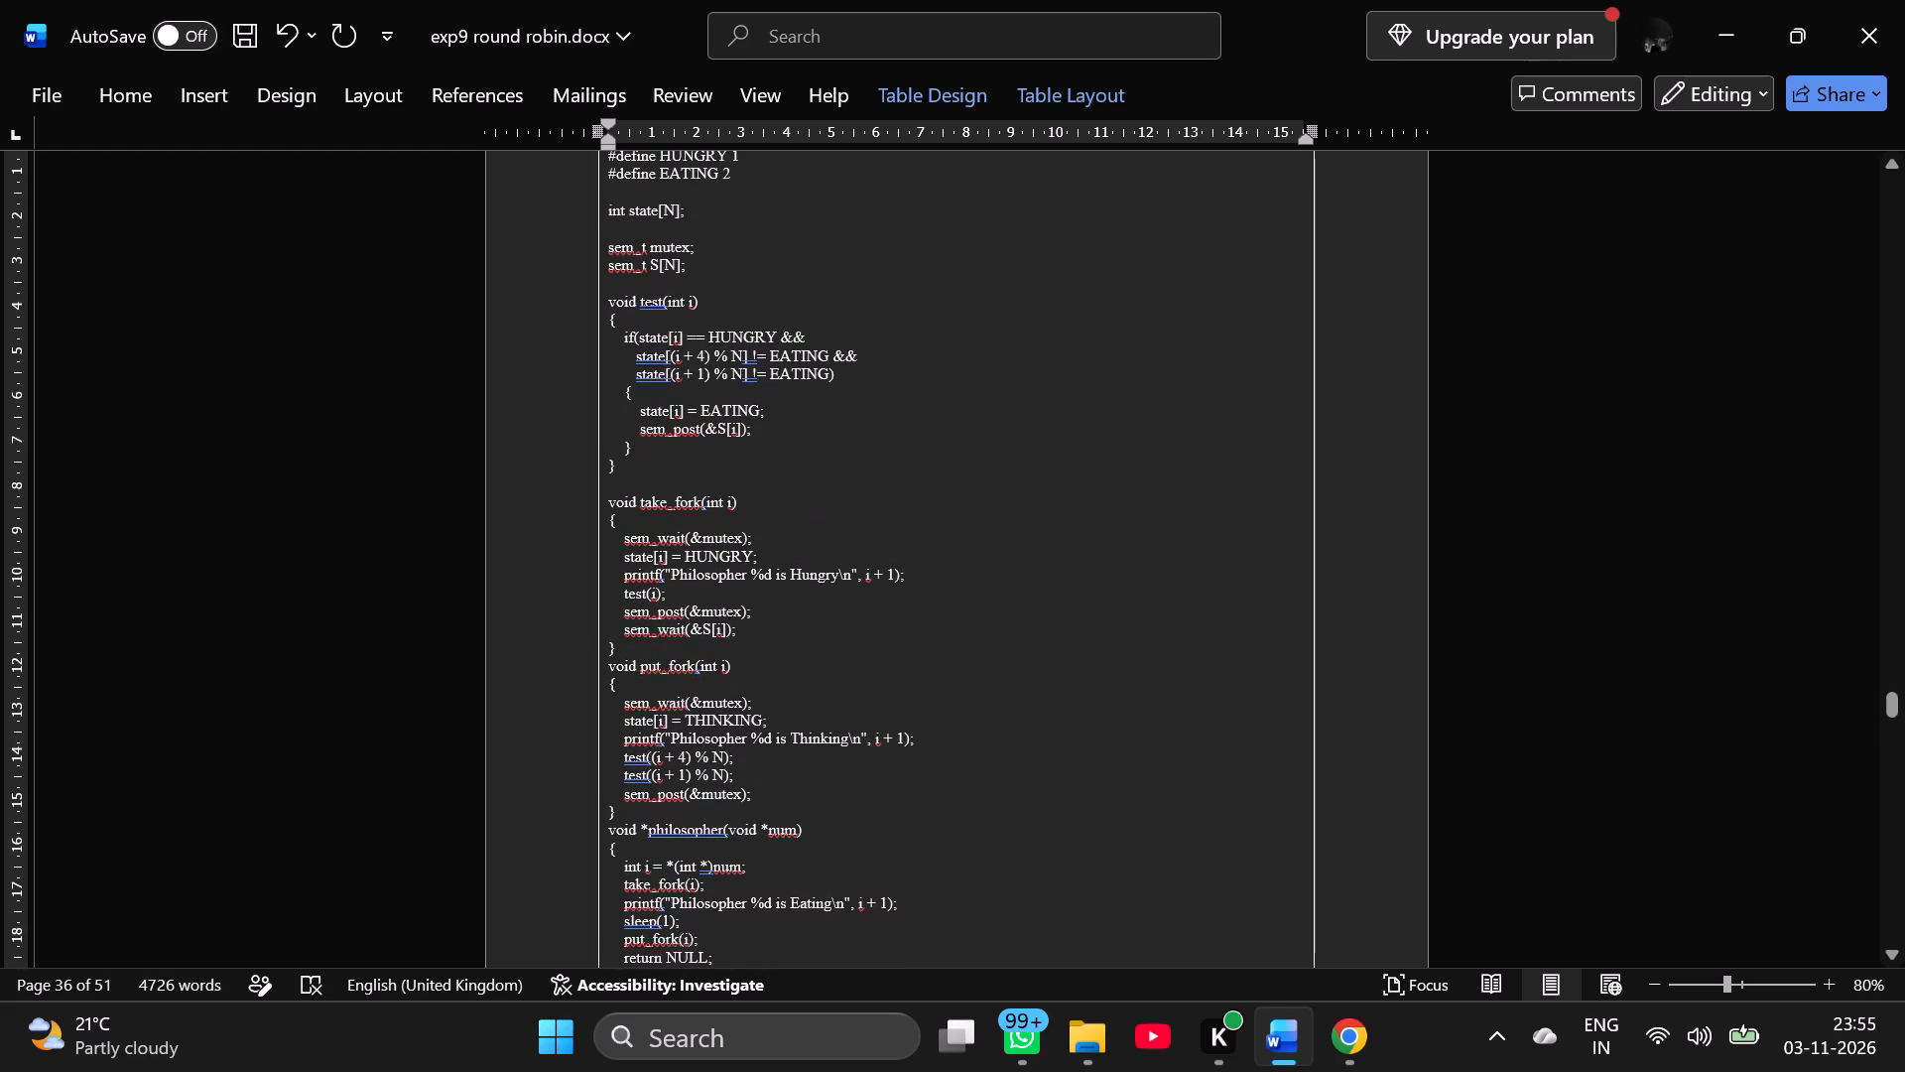
left_click(652, 483)
key("BackSpace")
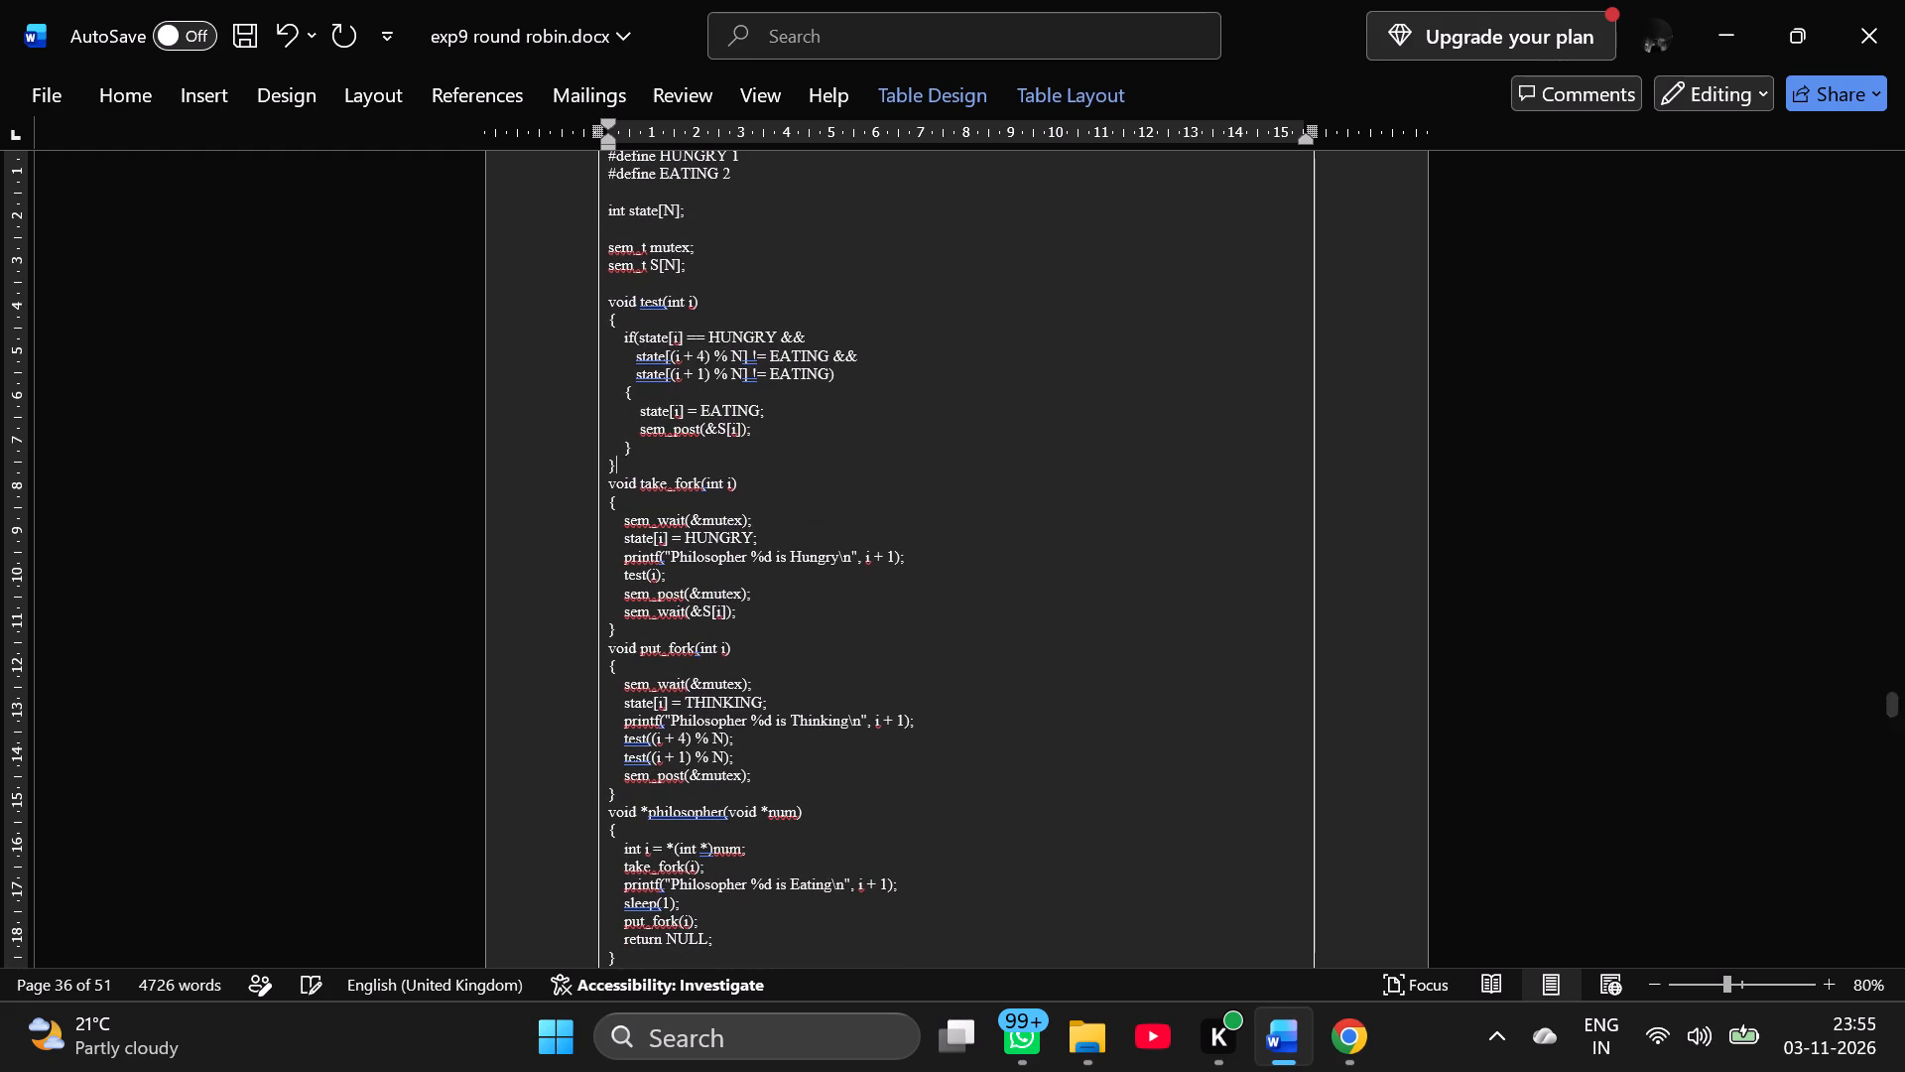
Remove the blank lines among the global declarations, from below #define EATING 2 down to void test(int i).
scroll(644, 438, "up", 1)
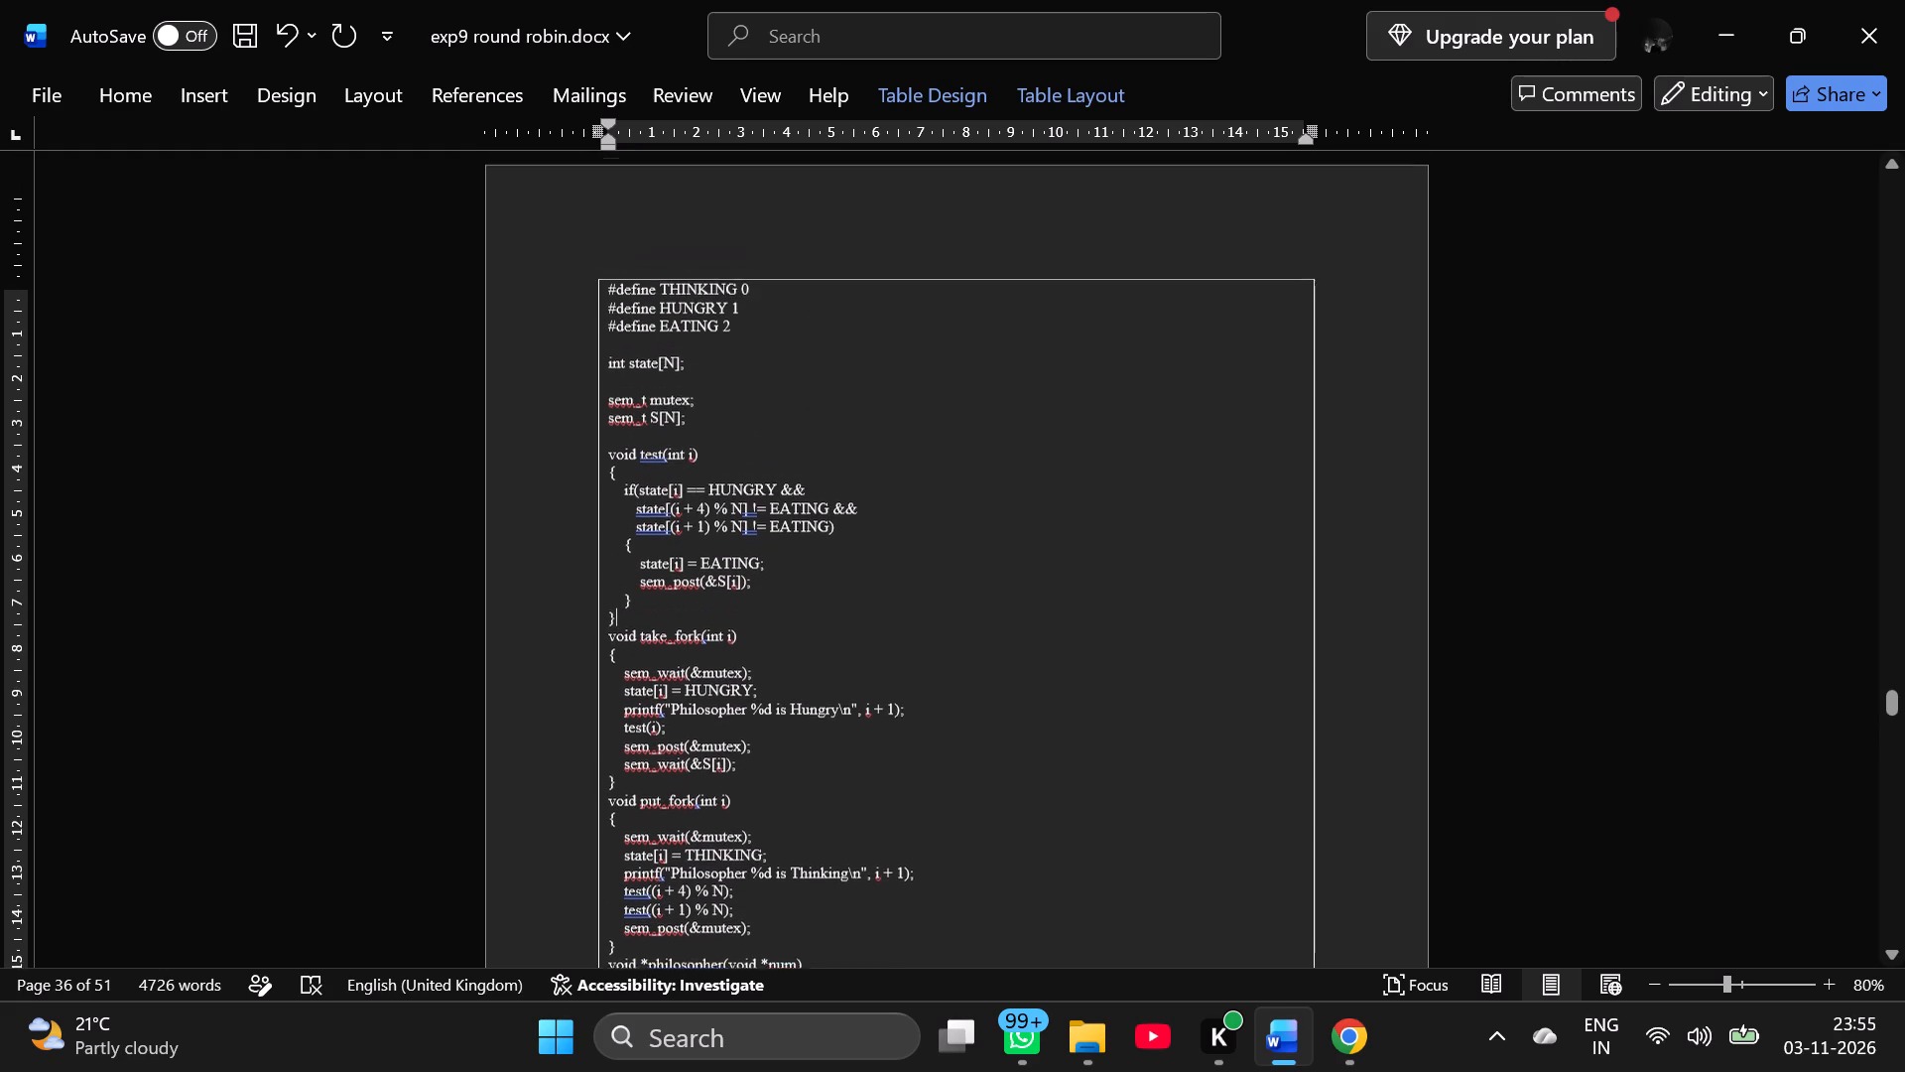
scroll(644, 438, "up", 1)
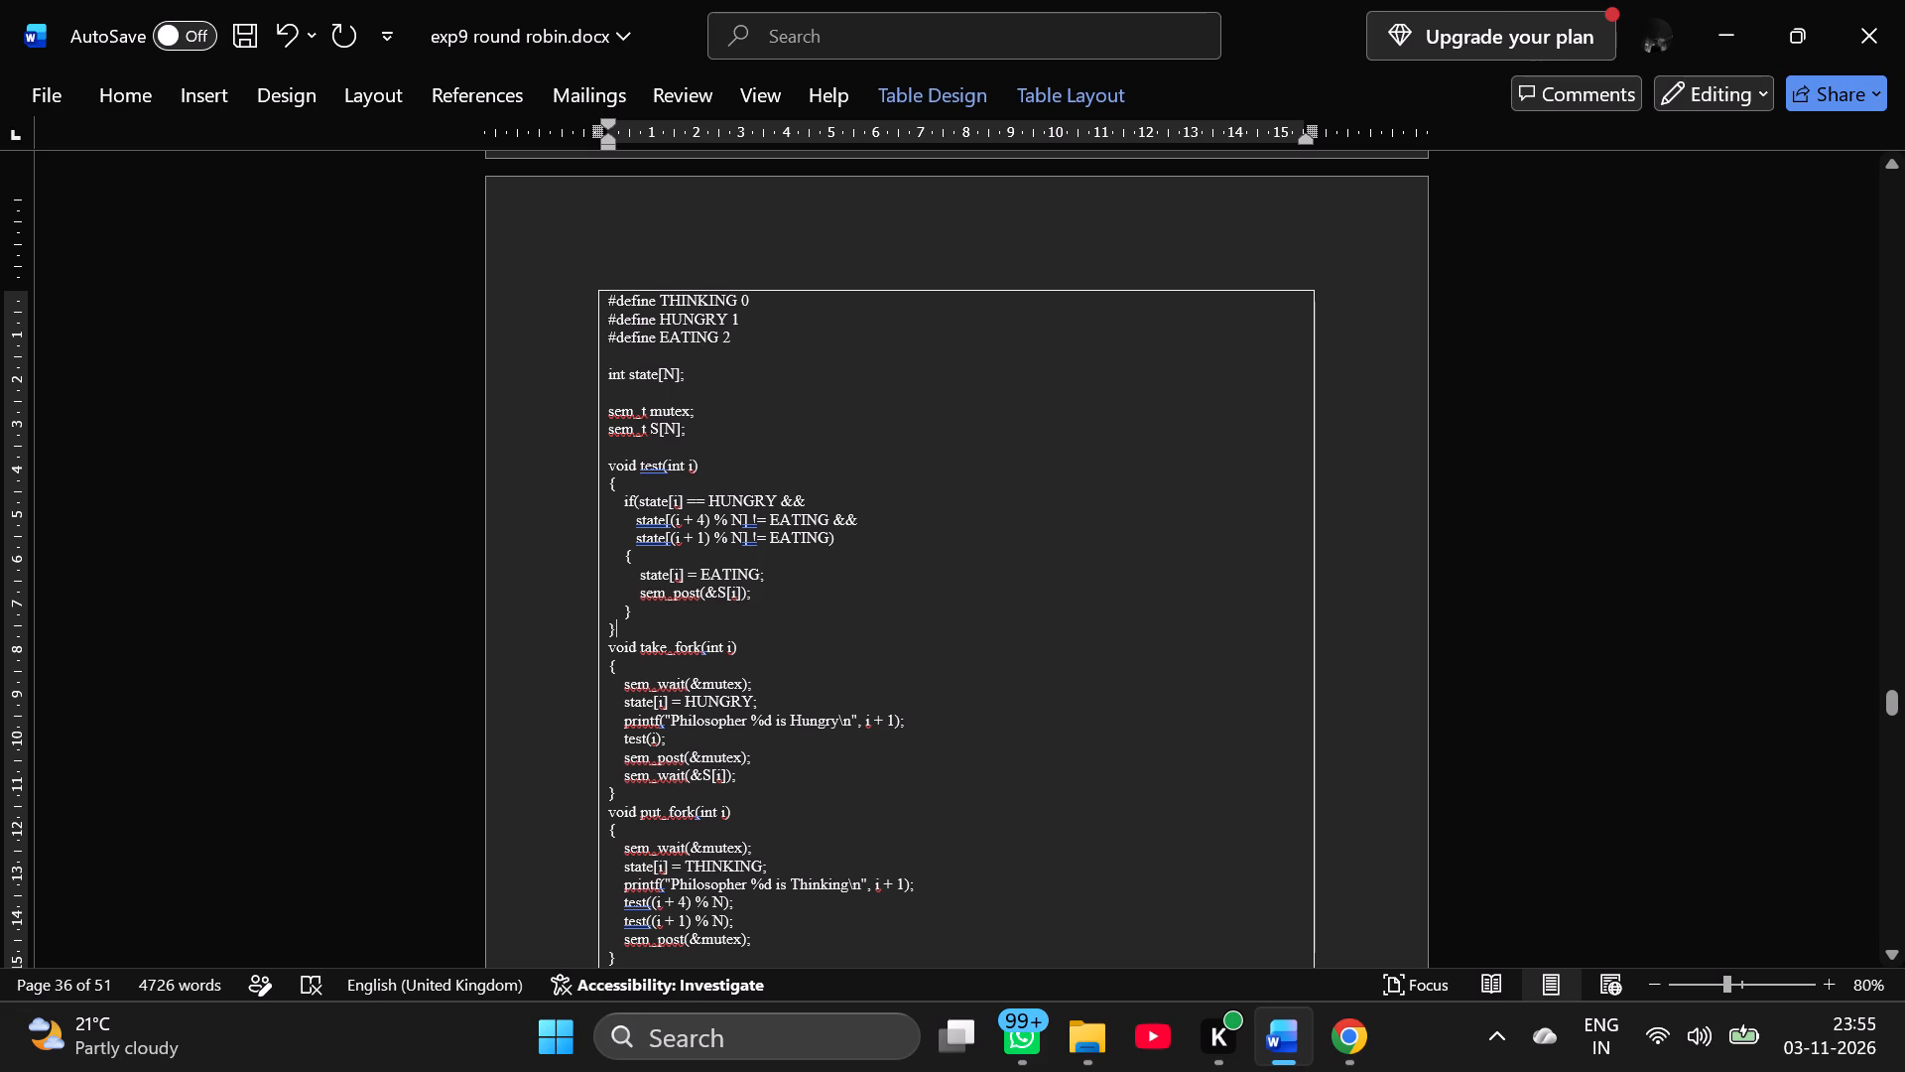
left_click(622, 388)
key("BackSpace")
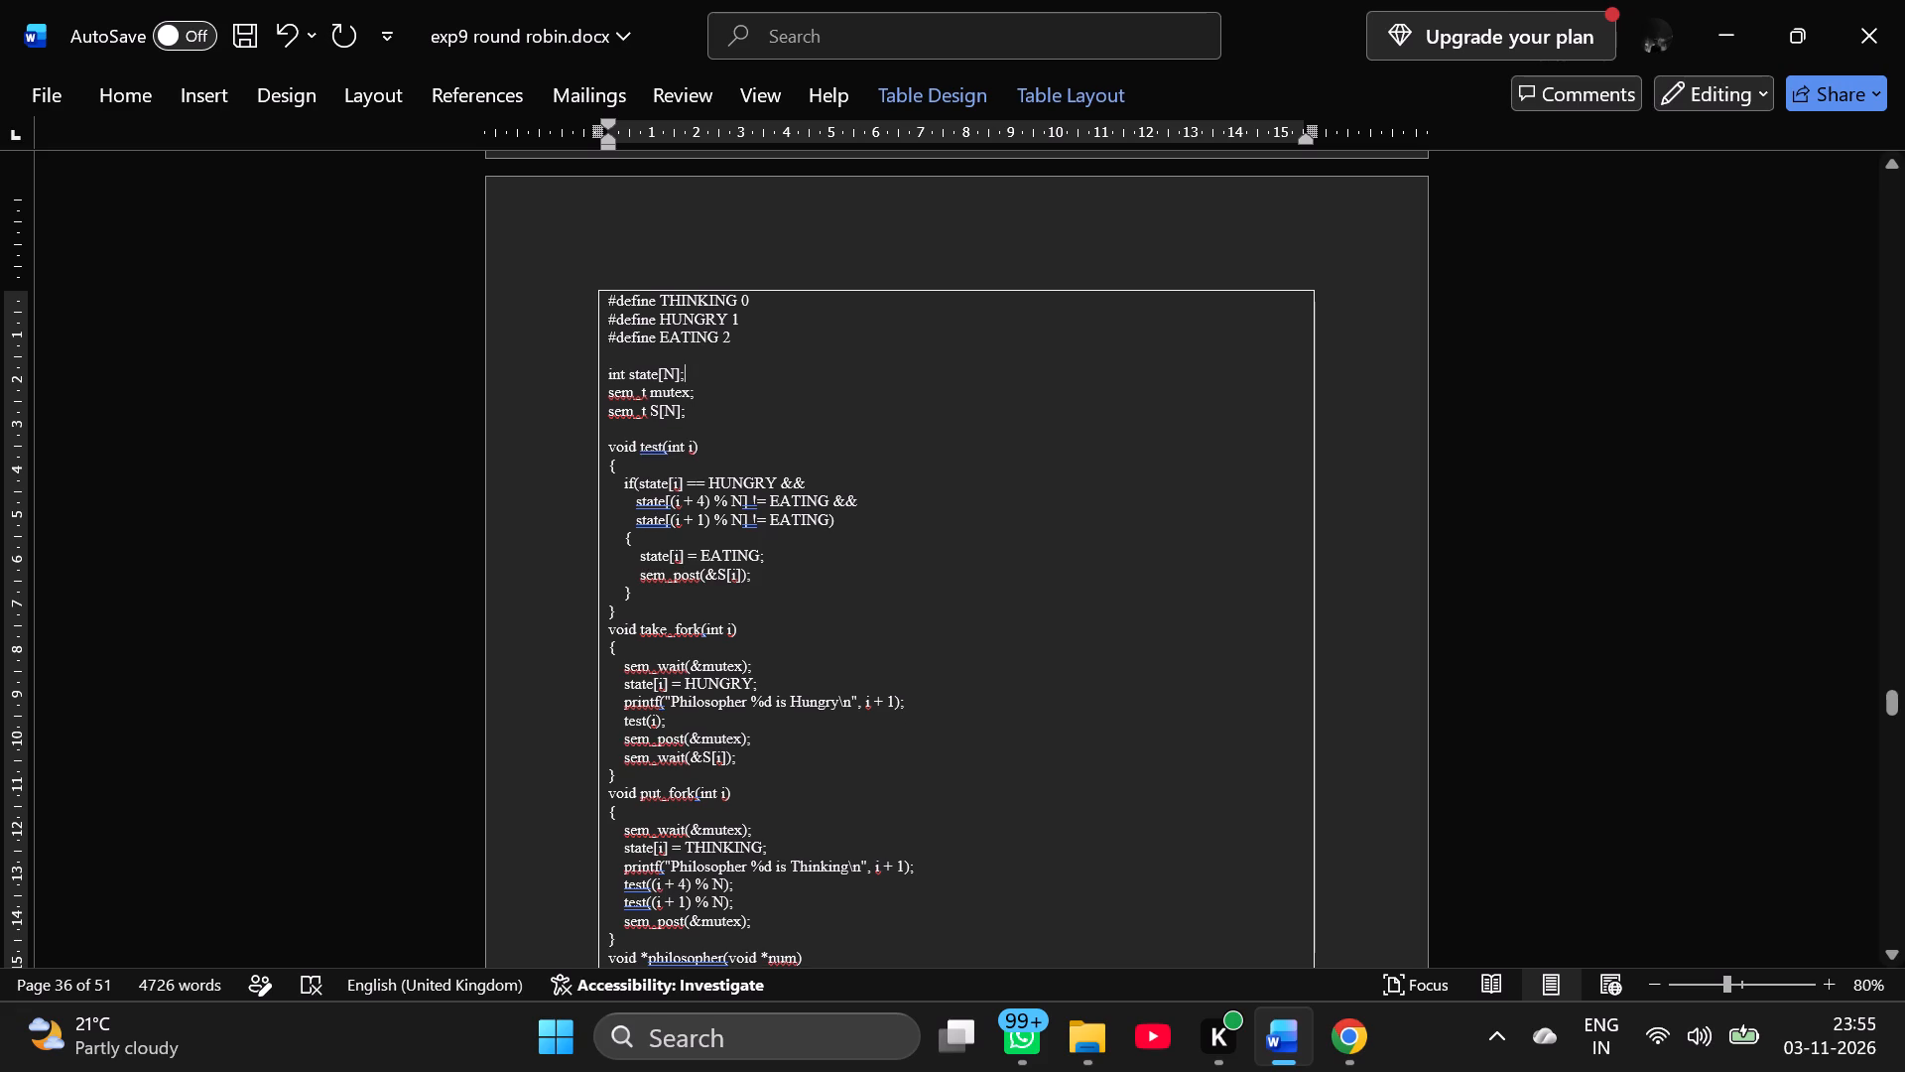
left_click(628, 429)
key("BackSpace")
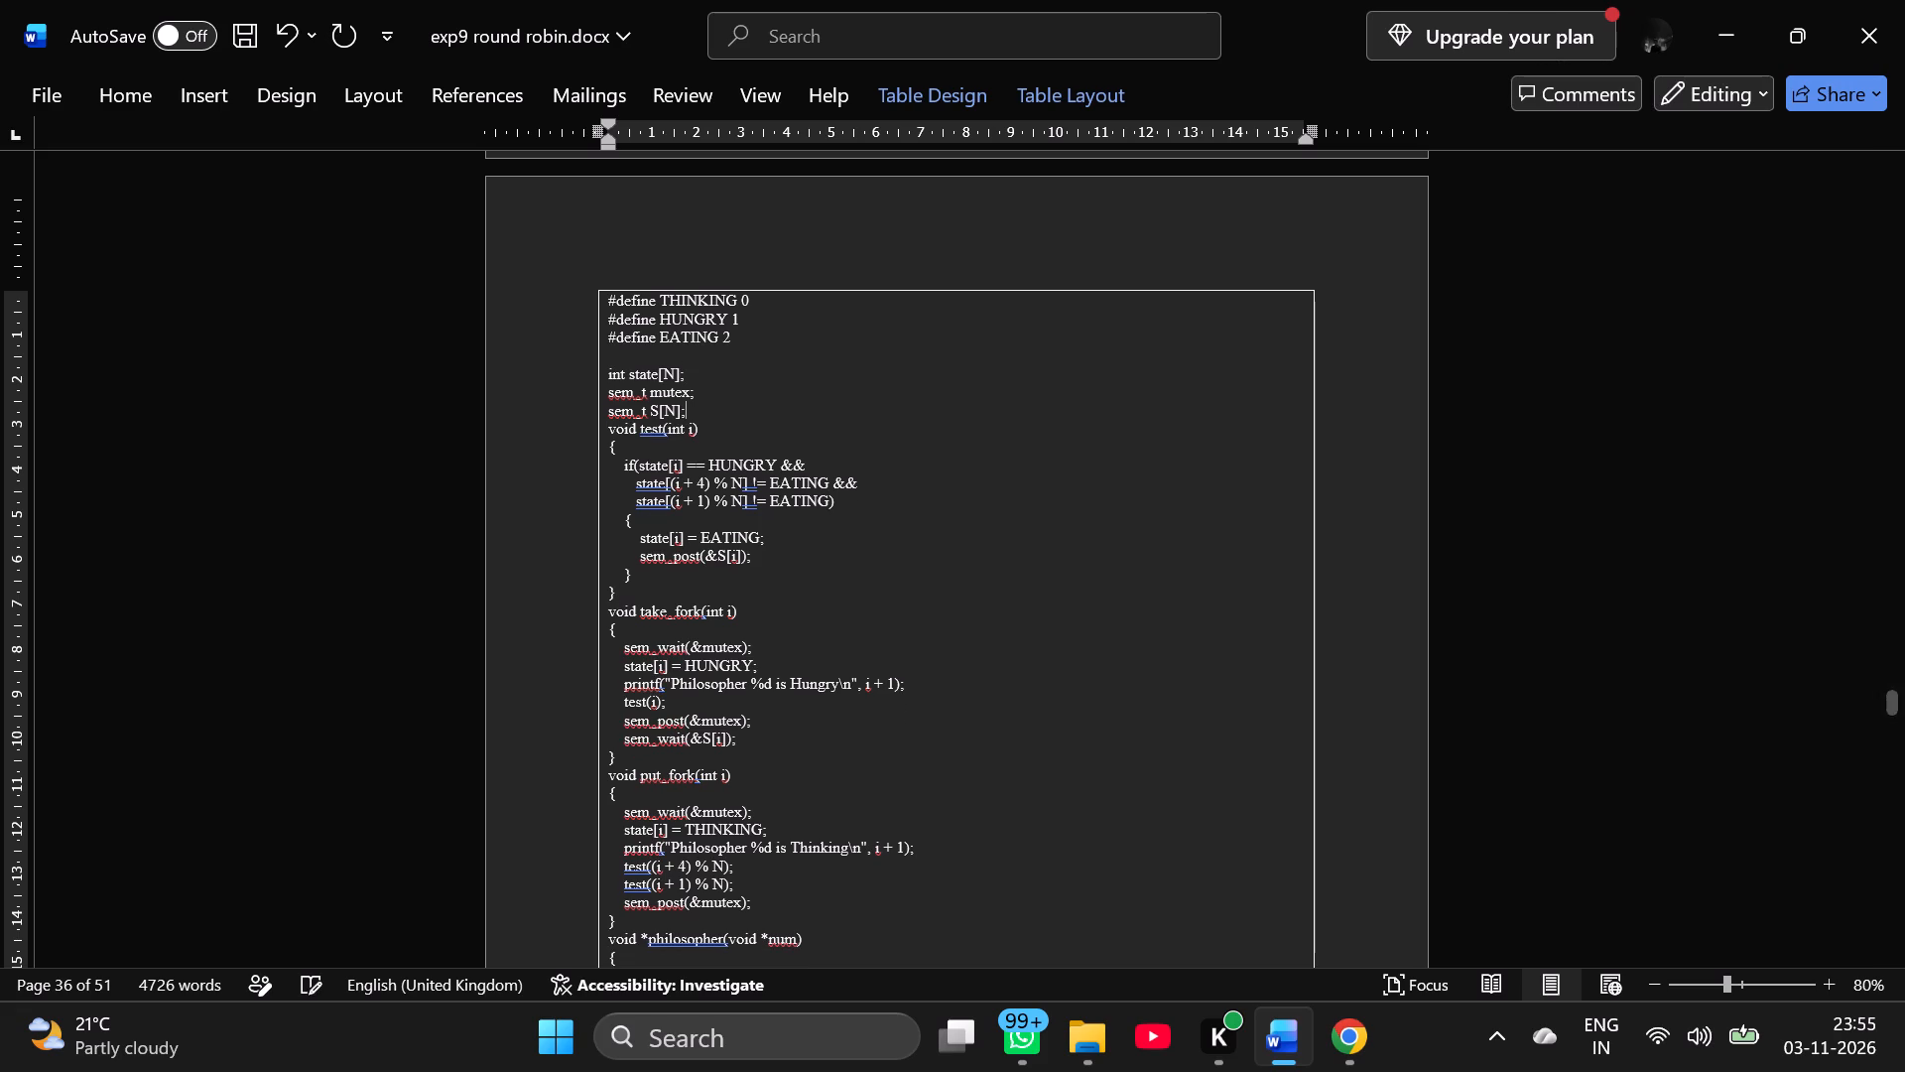
left_click(641, 351)
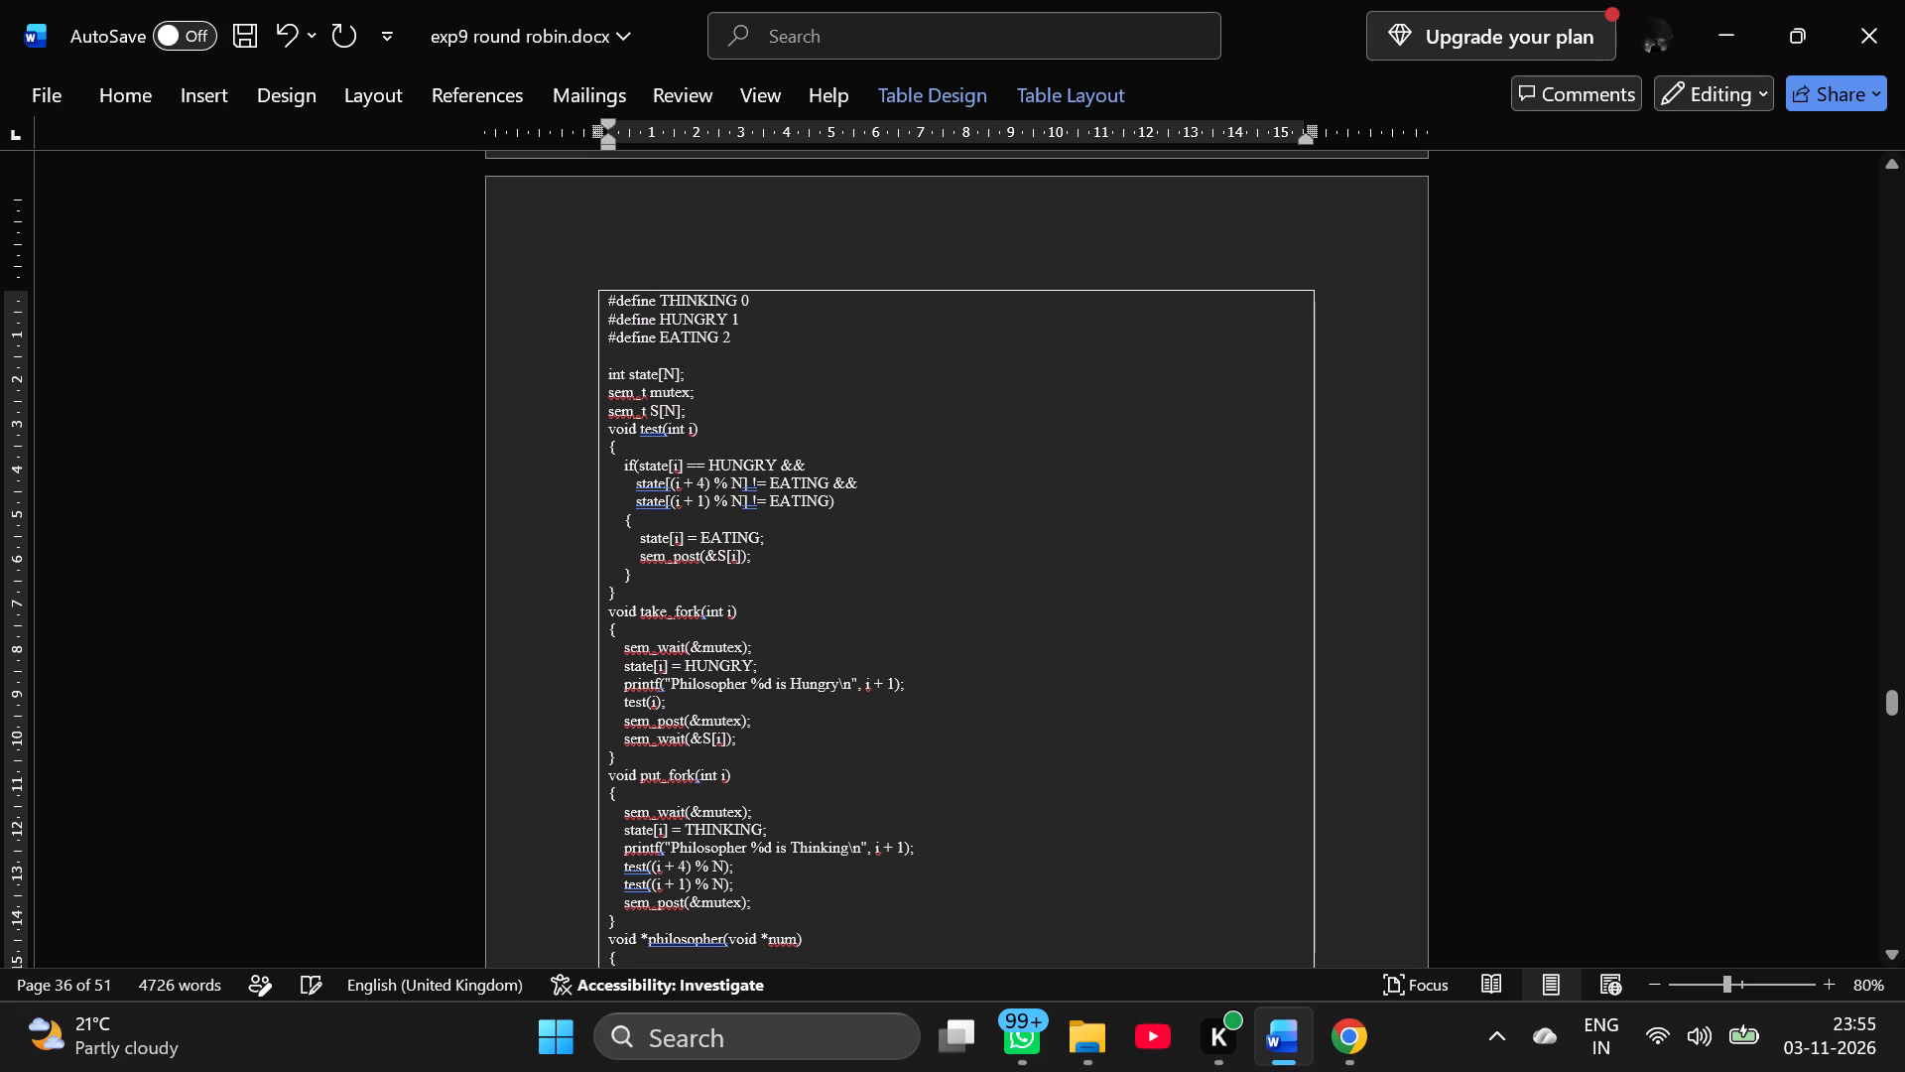
left_click(641, 351)
key("BackSpace")
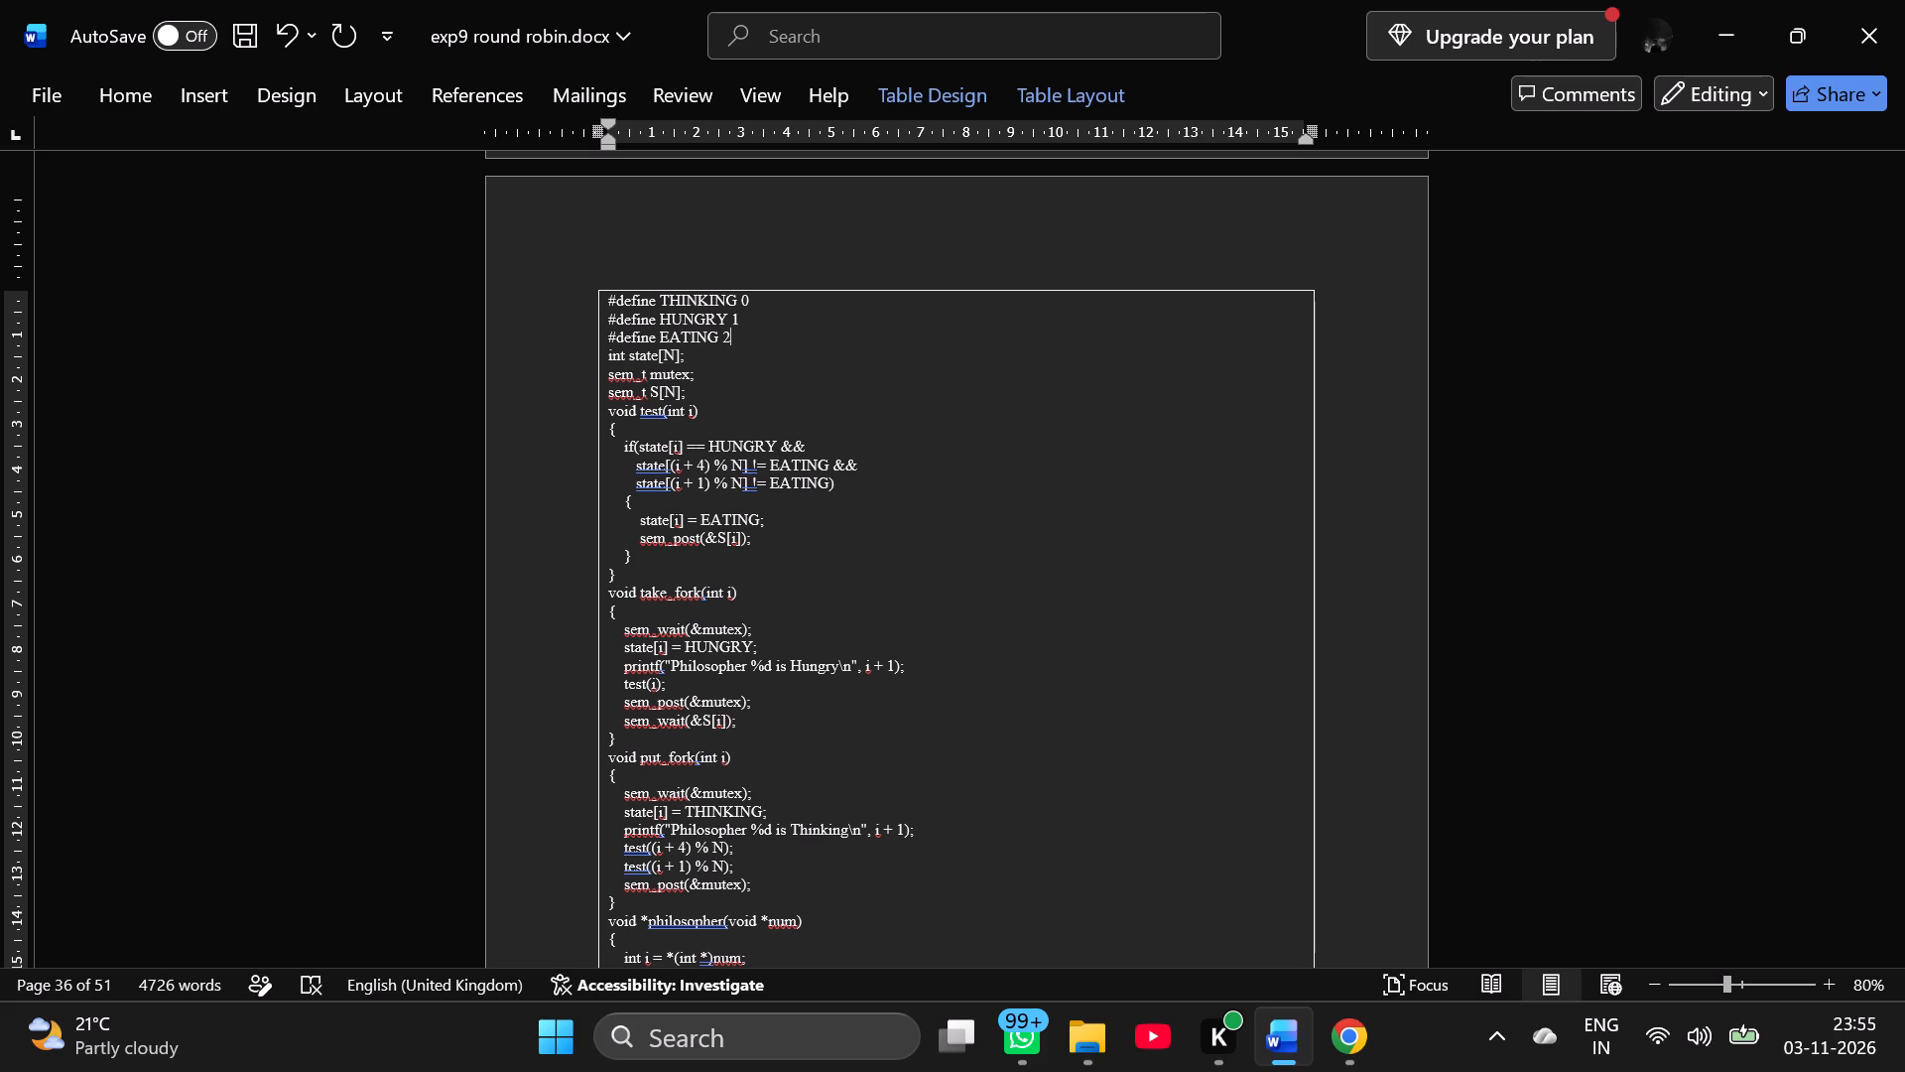
Remove the blank lines above and below #define N 5 at the start of the program code.
scroll(730, 619, "up", 2)
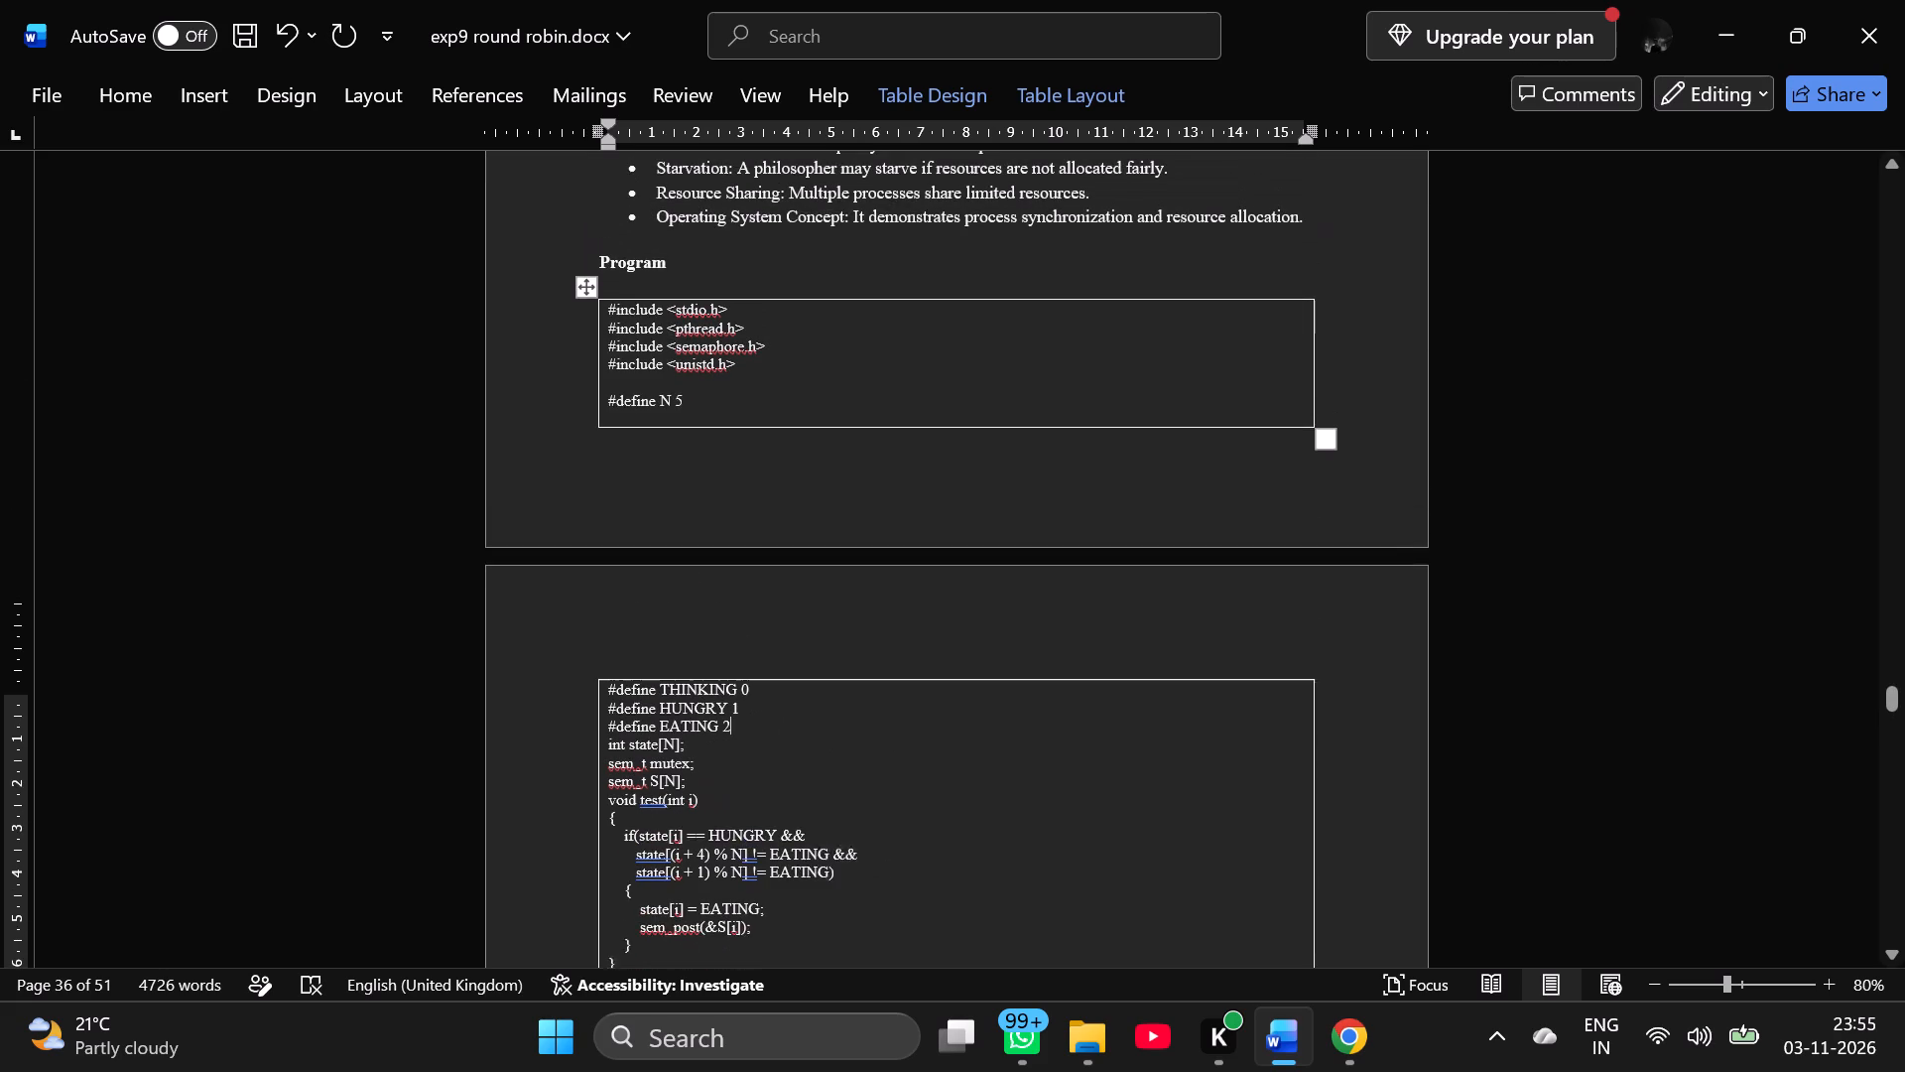
left_click(630, 401)
key("BackSpace")
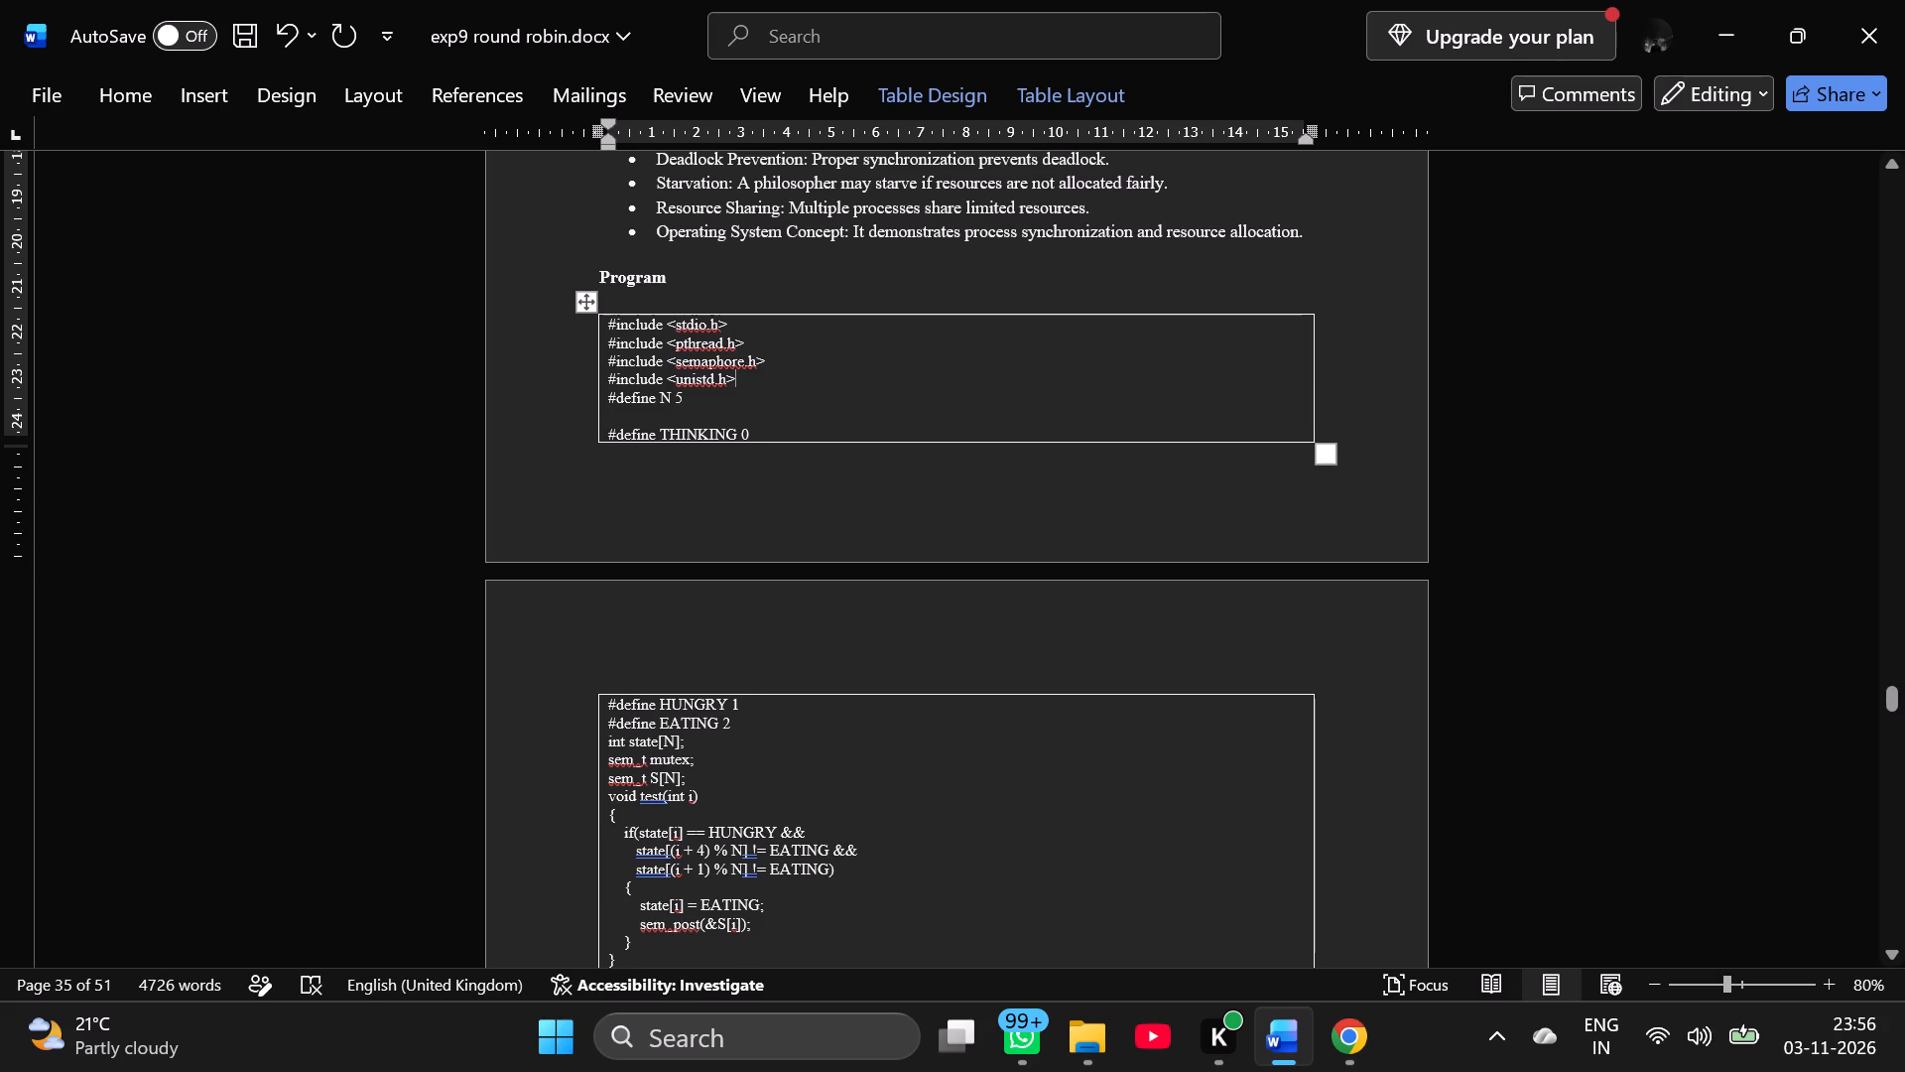
left_click(632, 411)
key("BackSpace")
Review the compacted program from its beginning down through the Output heading and the pages after it.
scroll(759, 850, "down", 1)
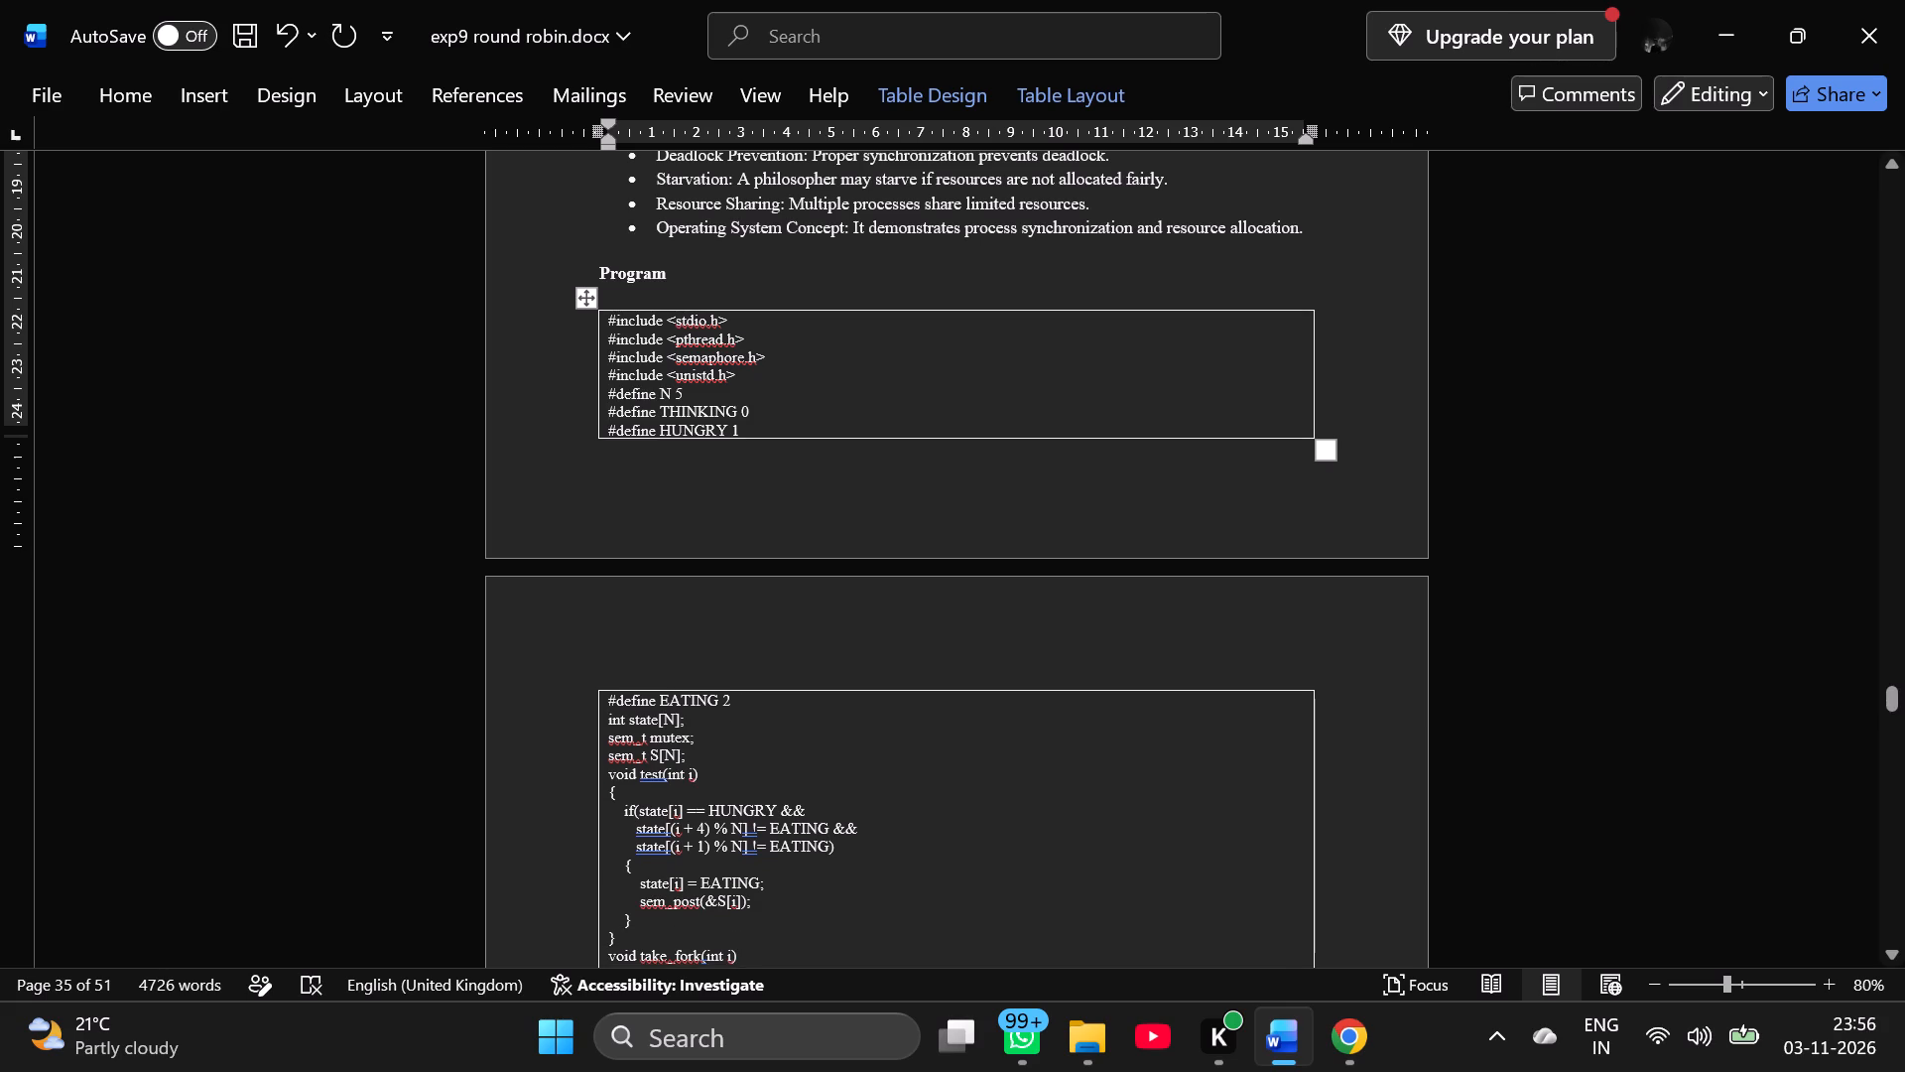
scroll(759, 850, "down", 4)
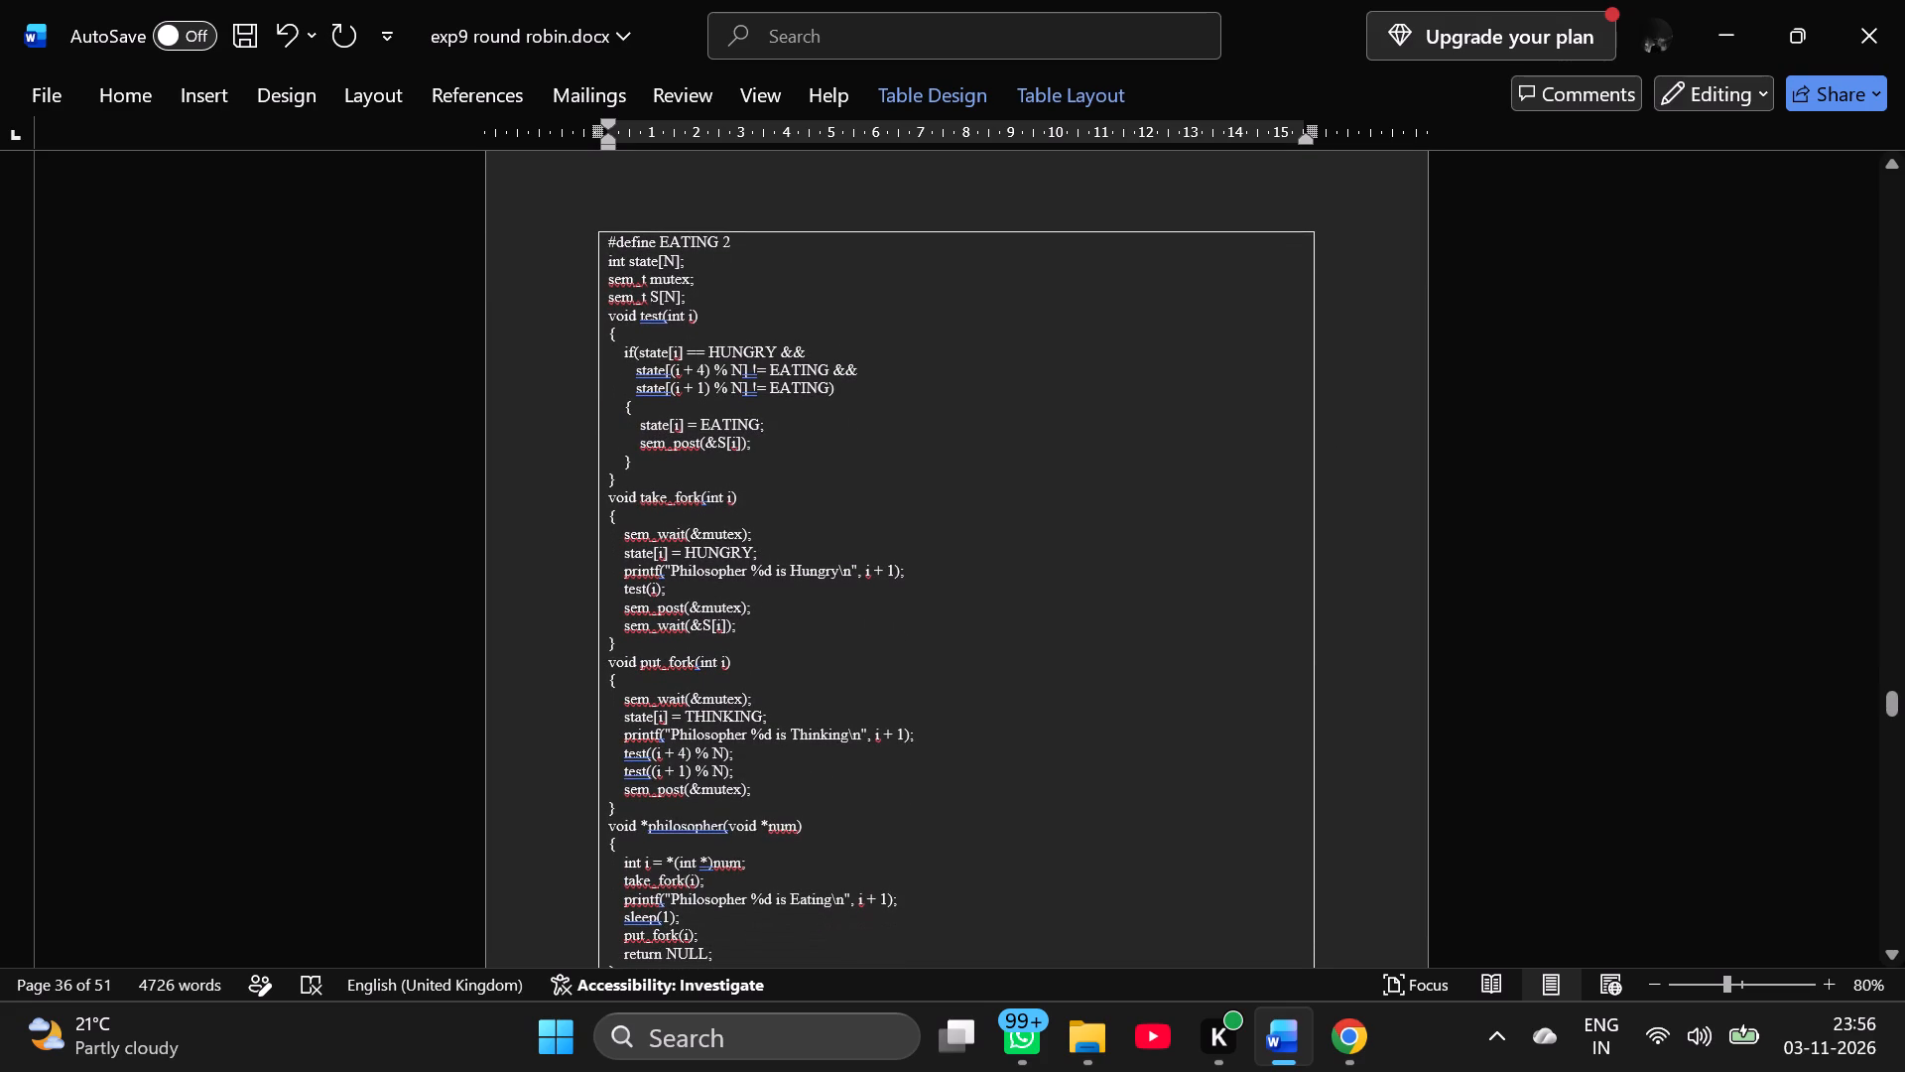
scroll(759, 850, "down", 5)
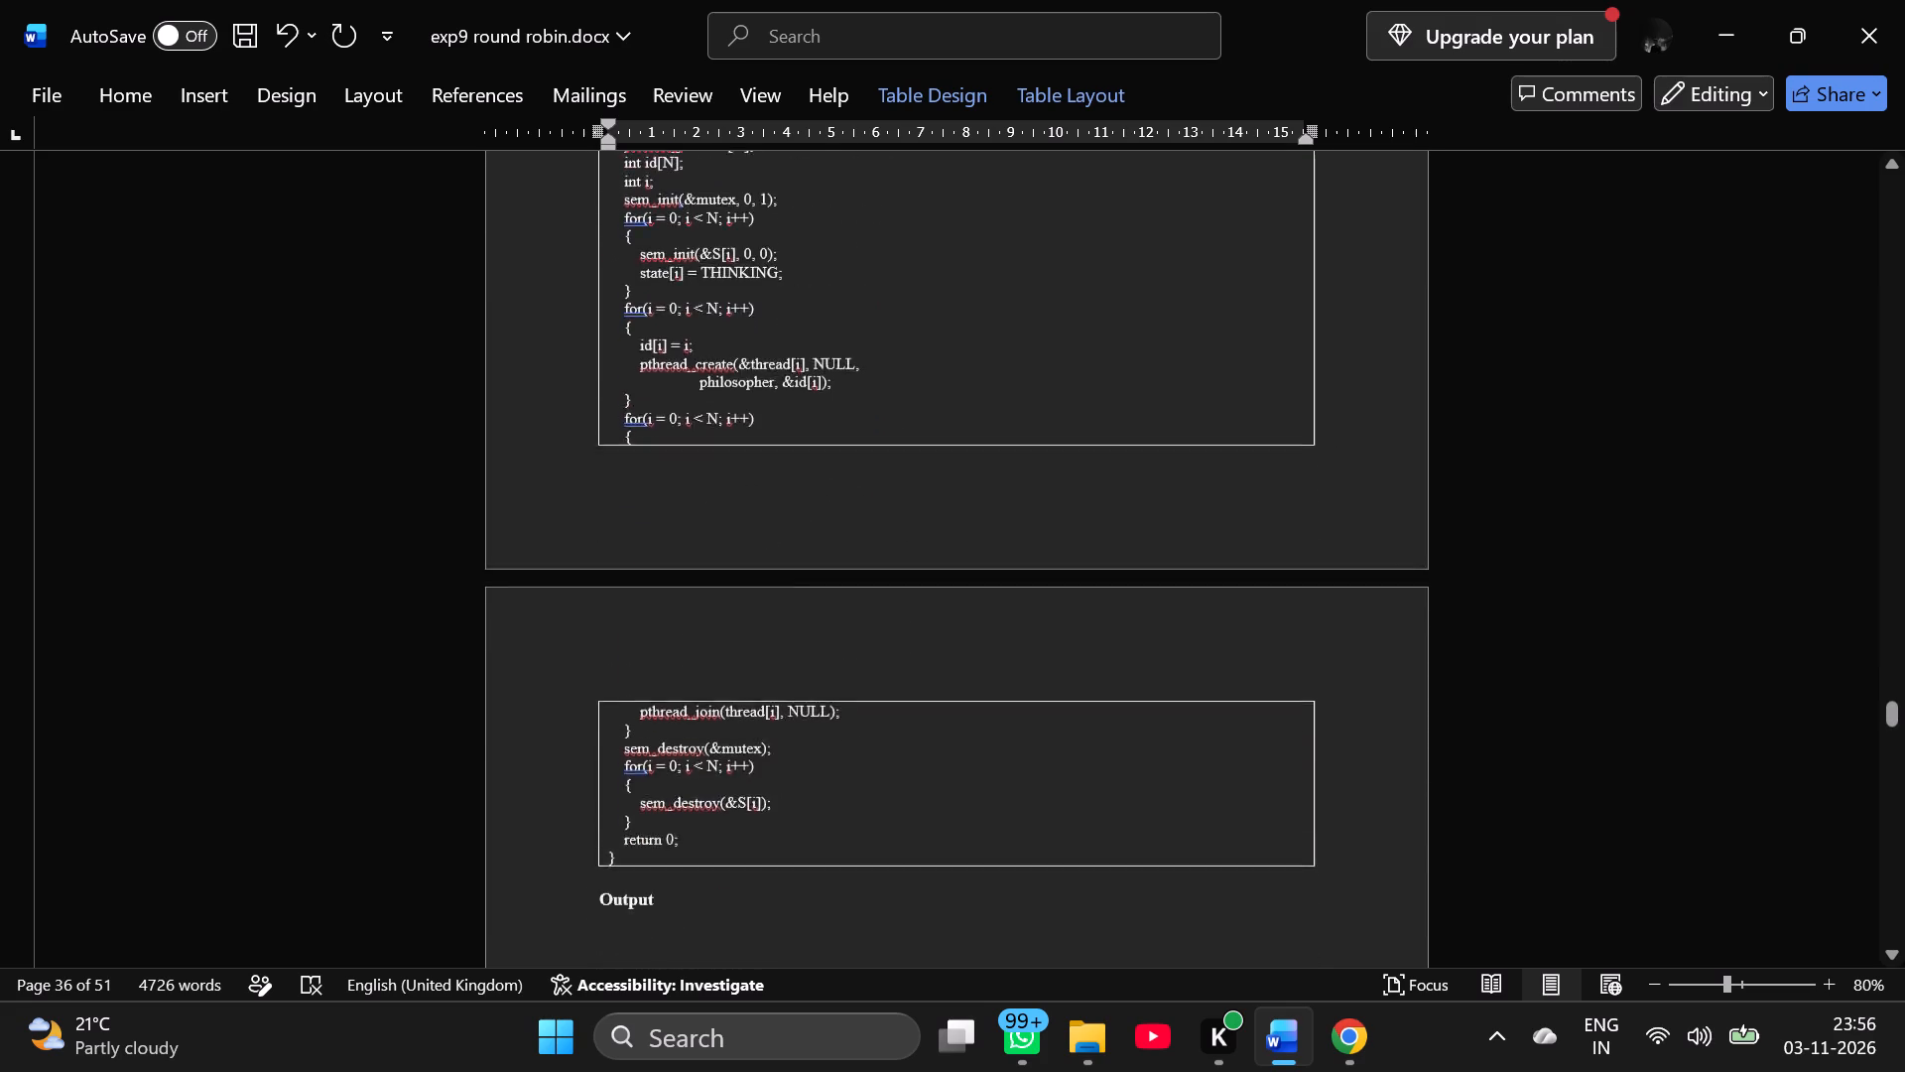
scroll(759, 850, "down", 3)
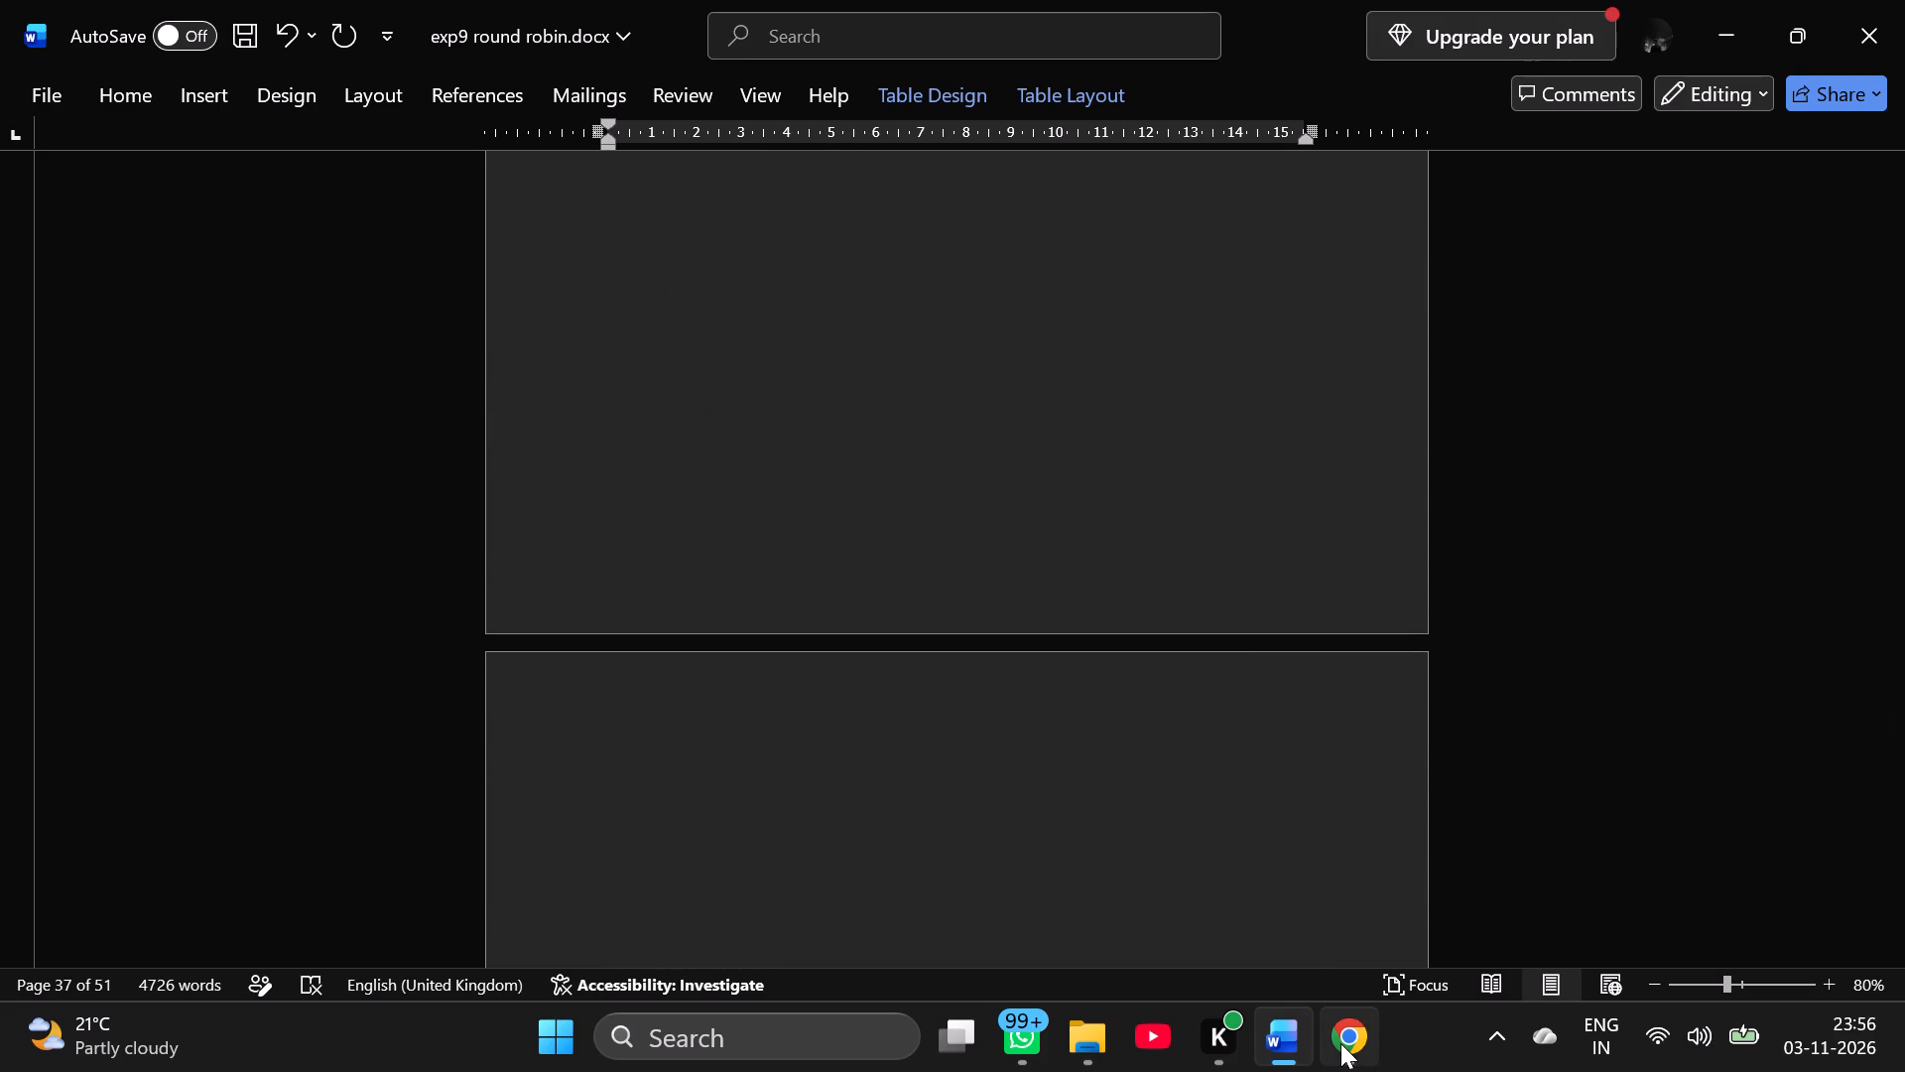
Switch to Chrome, replace all the code in the Programiz online C compiler with the copied dining philosophers program, and run it.
left_click(1340, 1043)
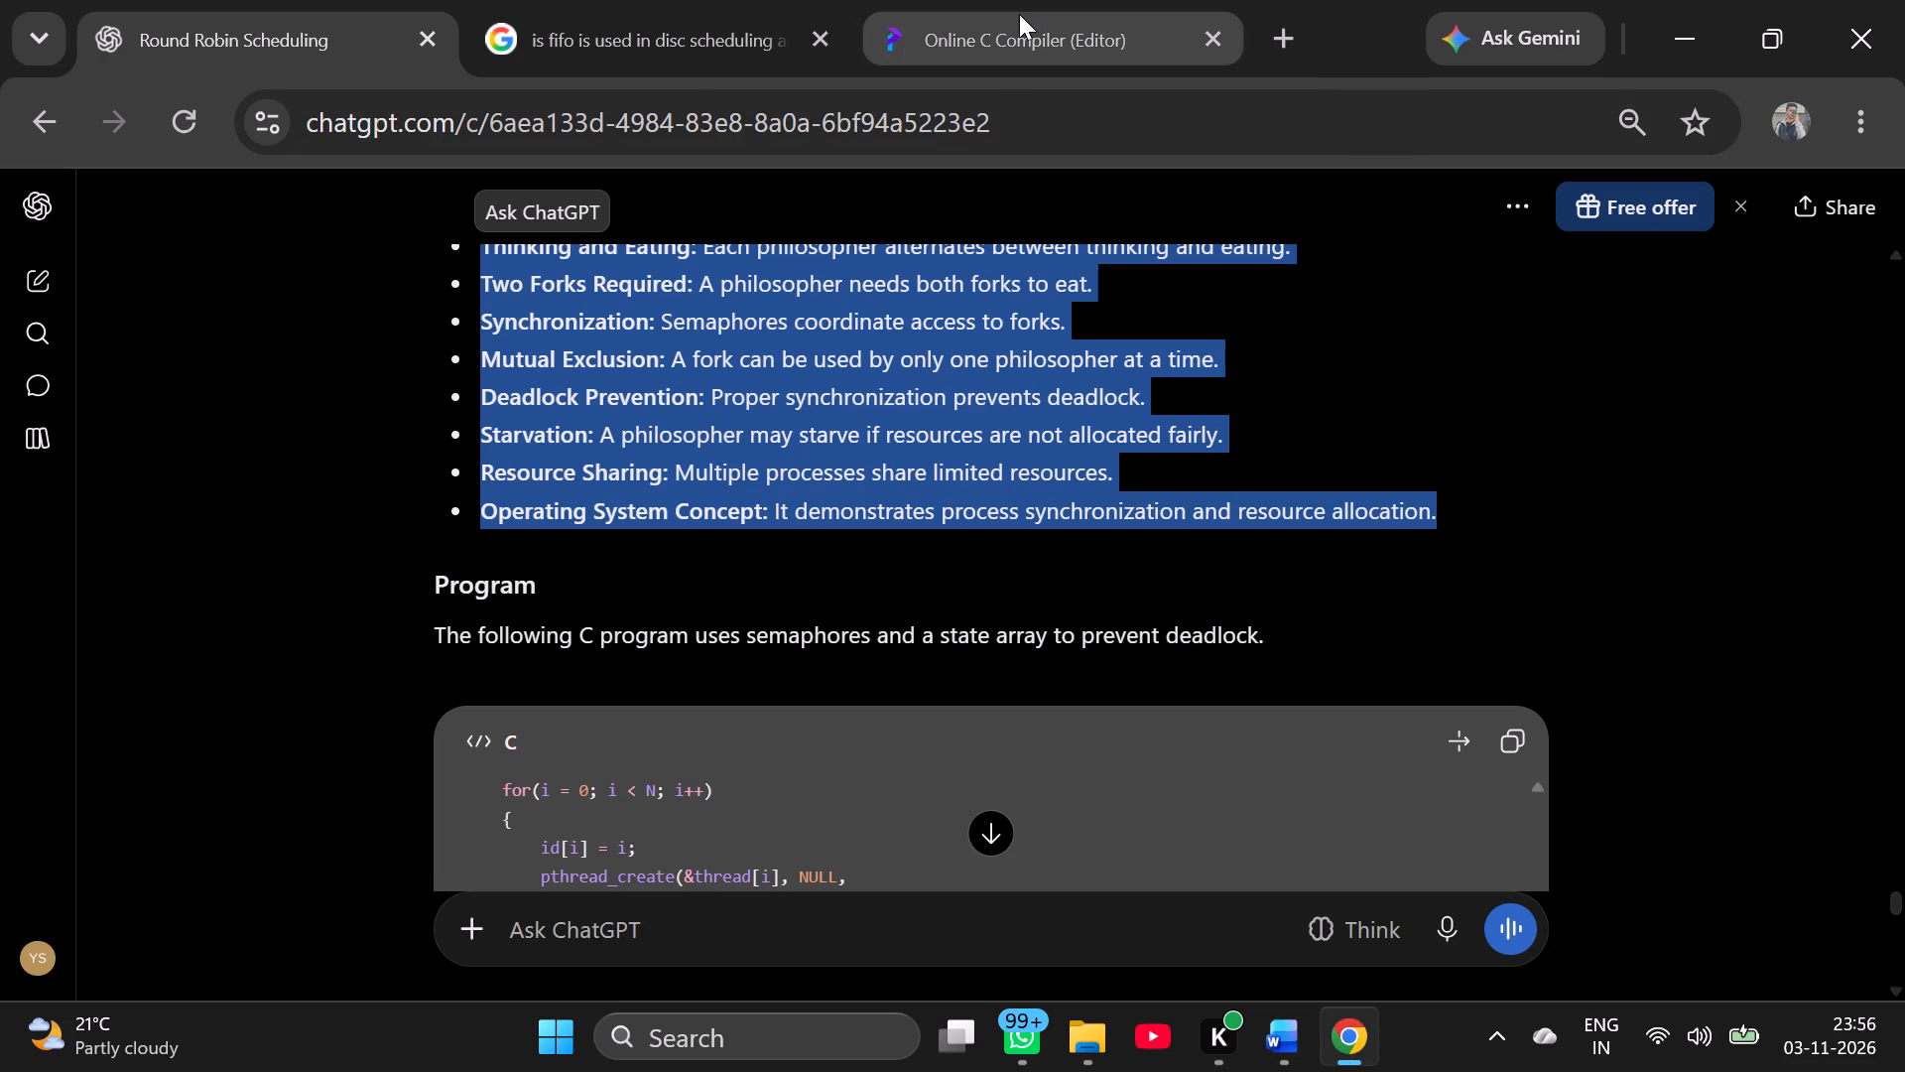
left_click(1019, 14)
left_click(726, 583)
key("ctrl+a")
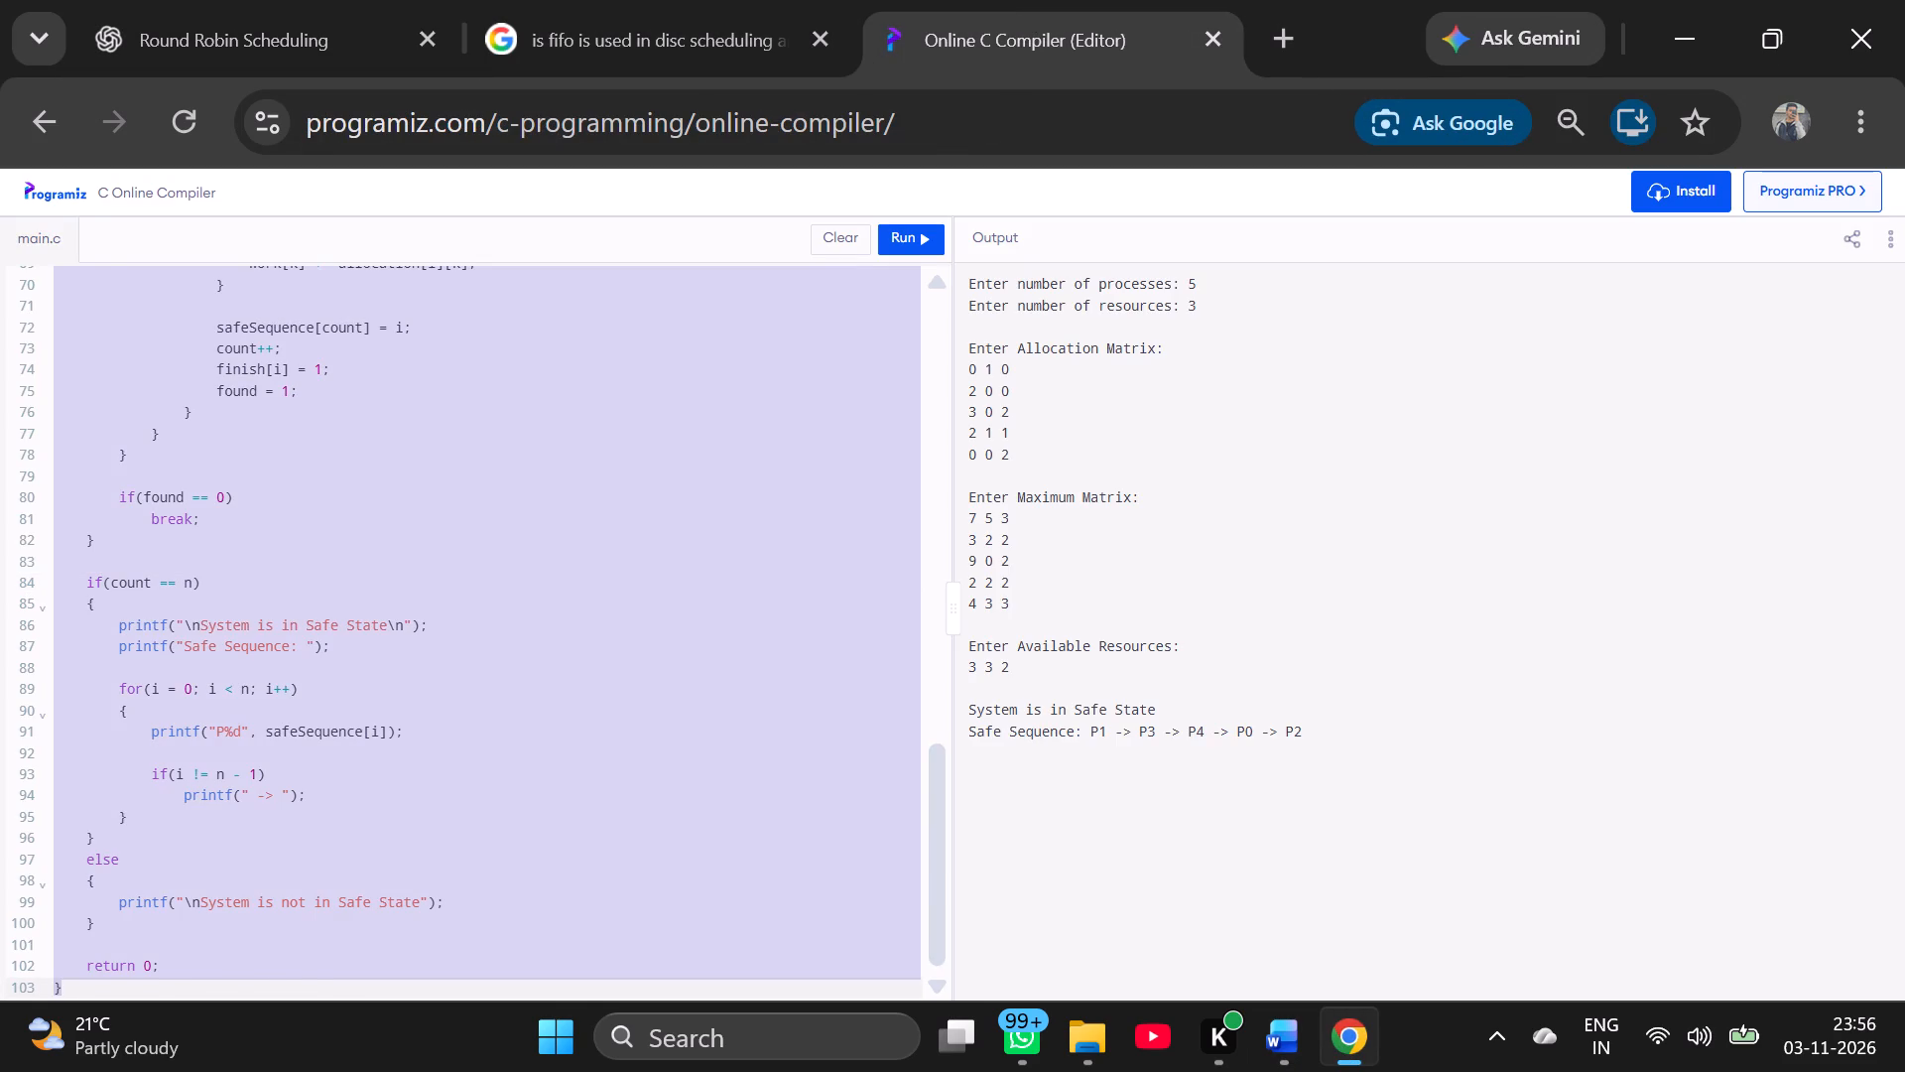
key("ctrl+v")
left_click(920, 237)
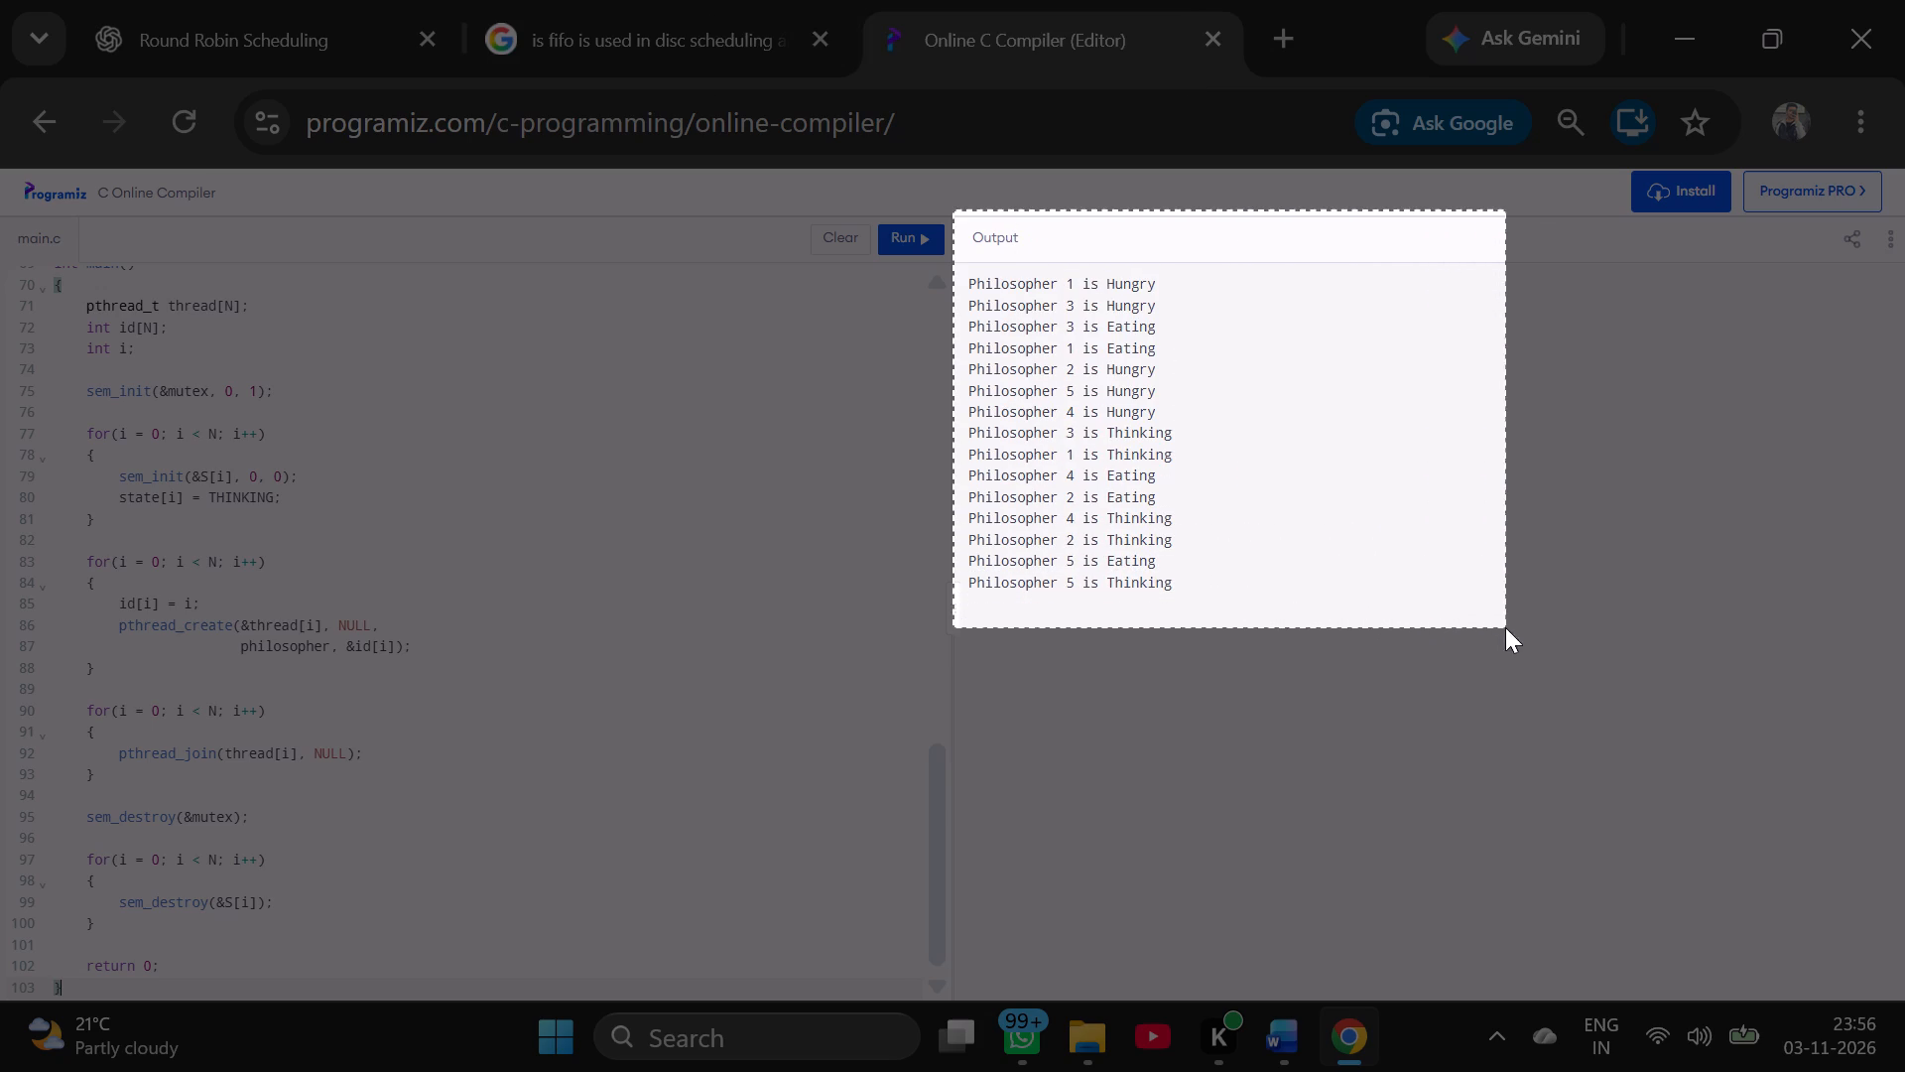
left_click_drag(1505, 627, 1739, 643)
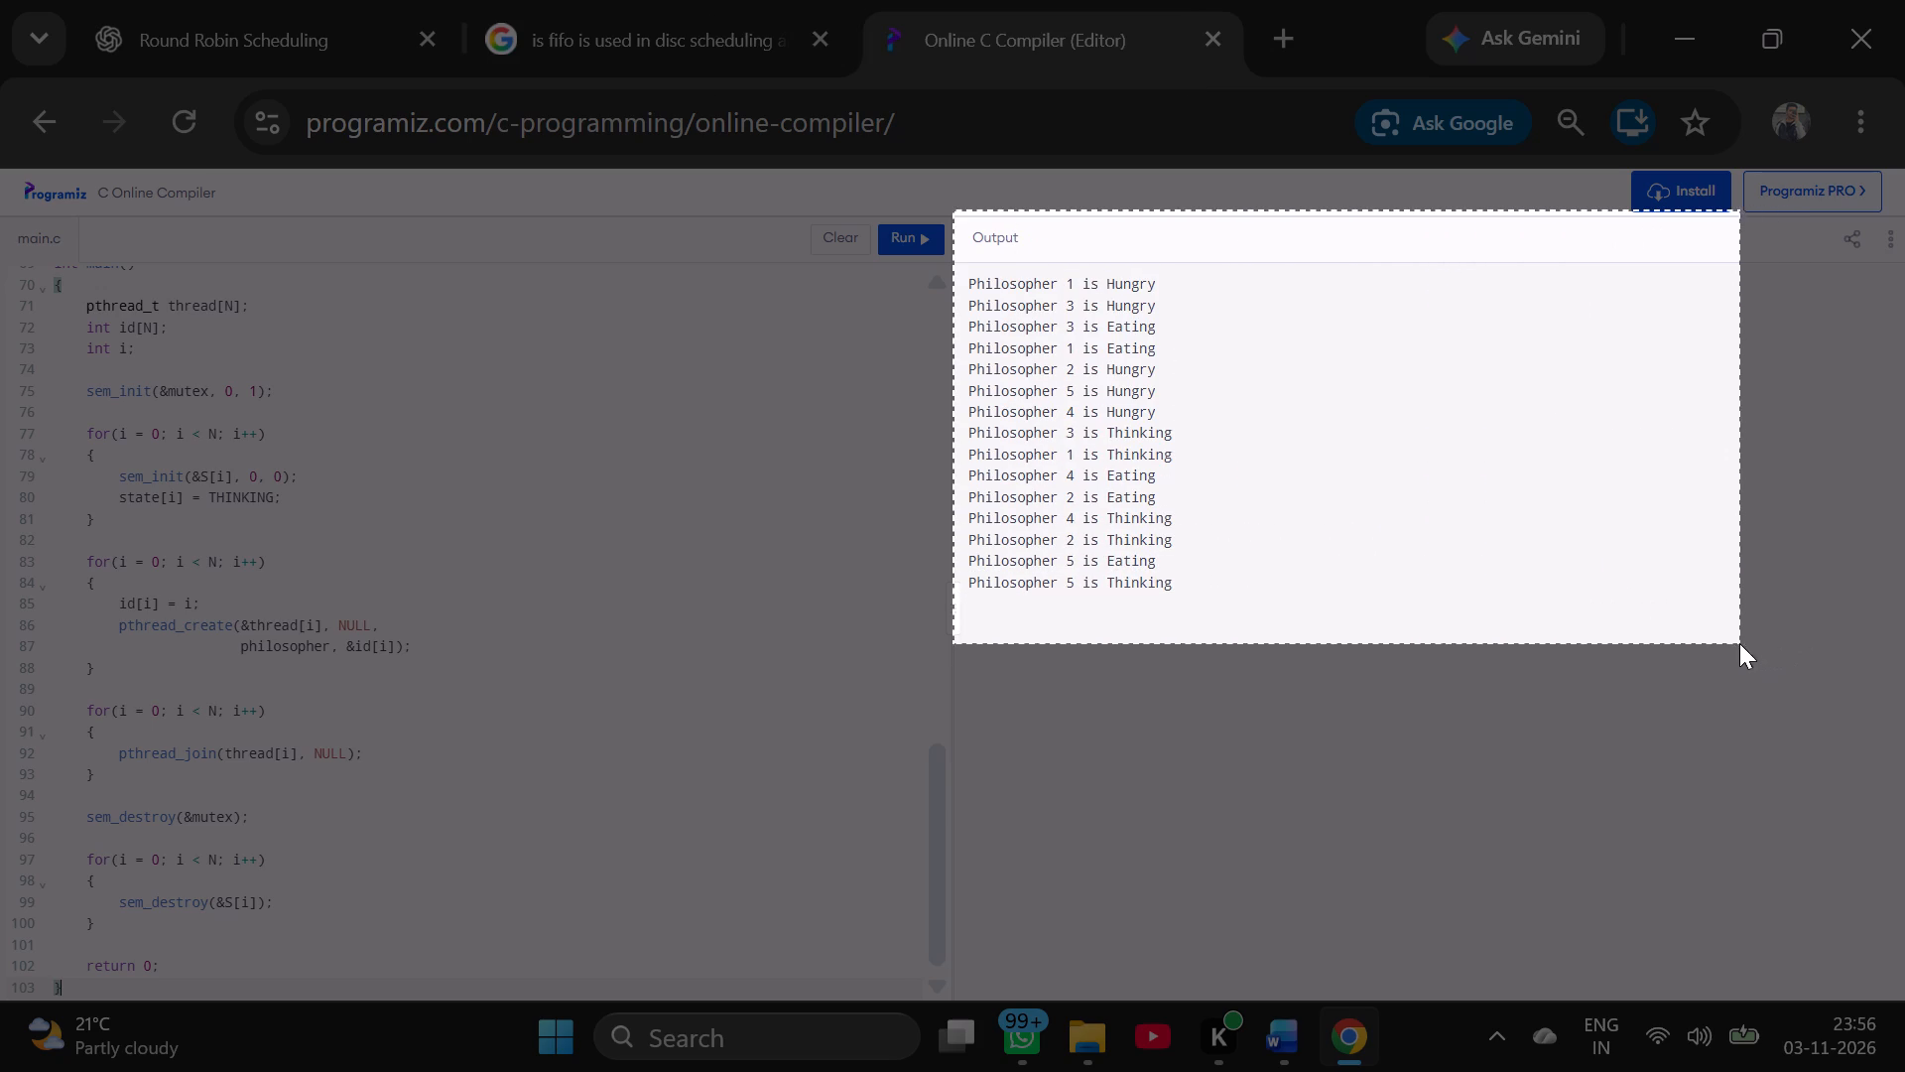
left_click_drag(1739, 643, 1754, 632)
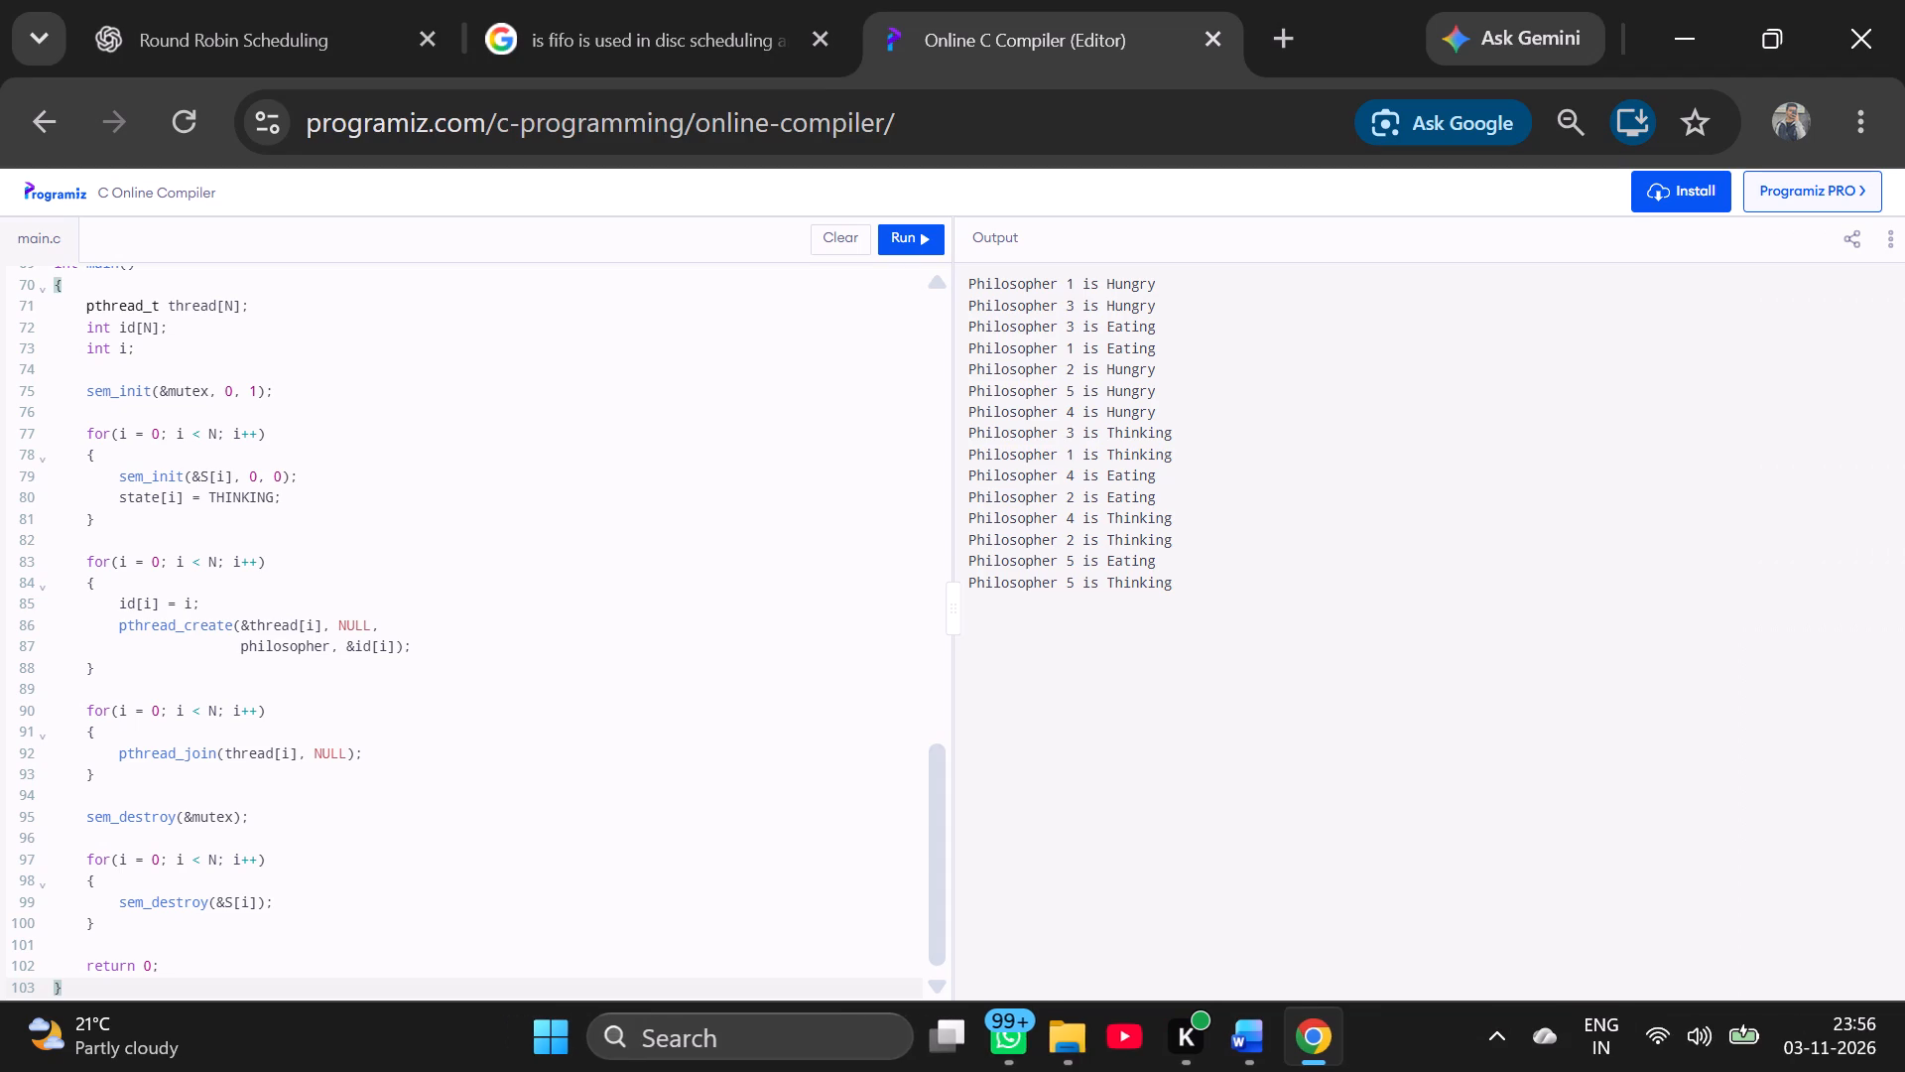
Switch to Word and paste the captured output image on a new line below the Output heading that follows the program.
left_click(1275, 1029)
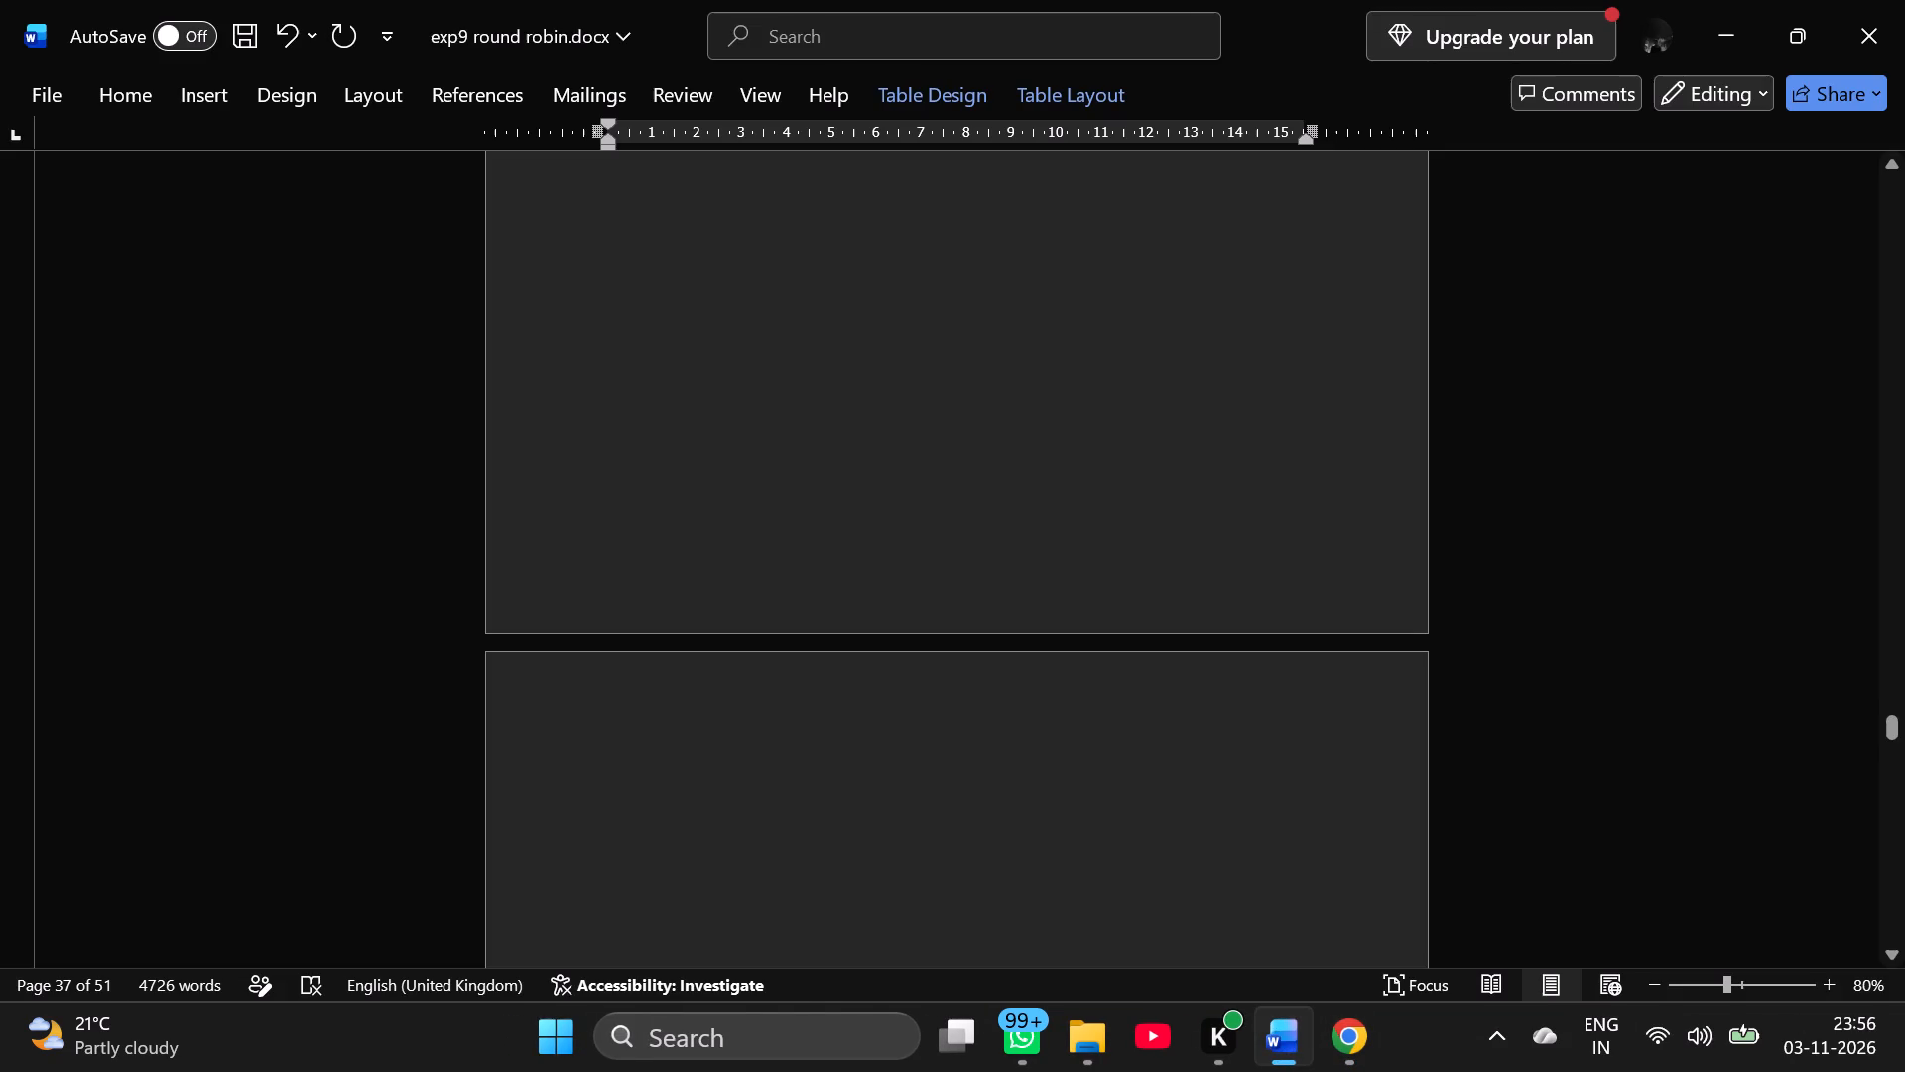
scroll(915, 514, "up", 4)
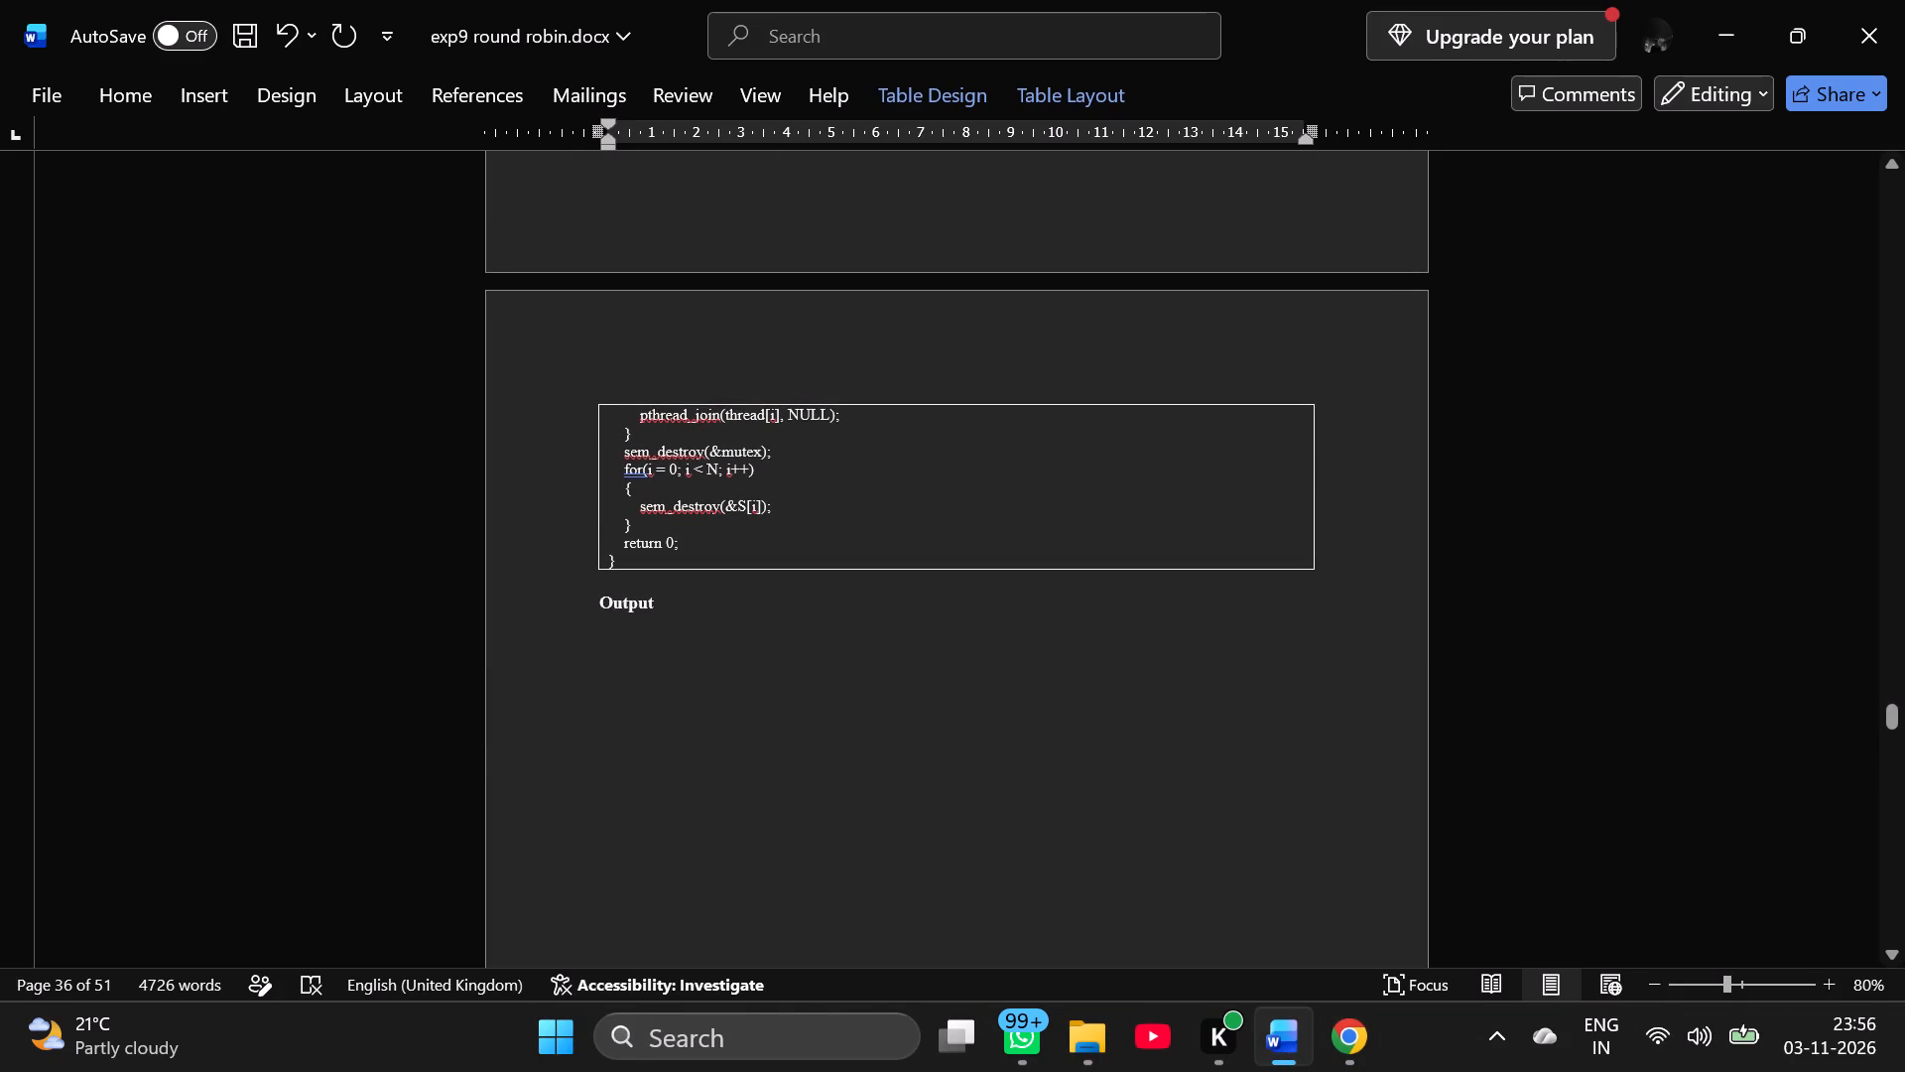
left_click(712, 602)
key("Return")
key("Return")
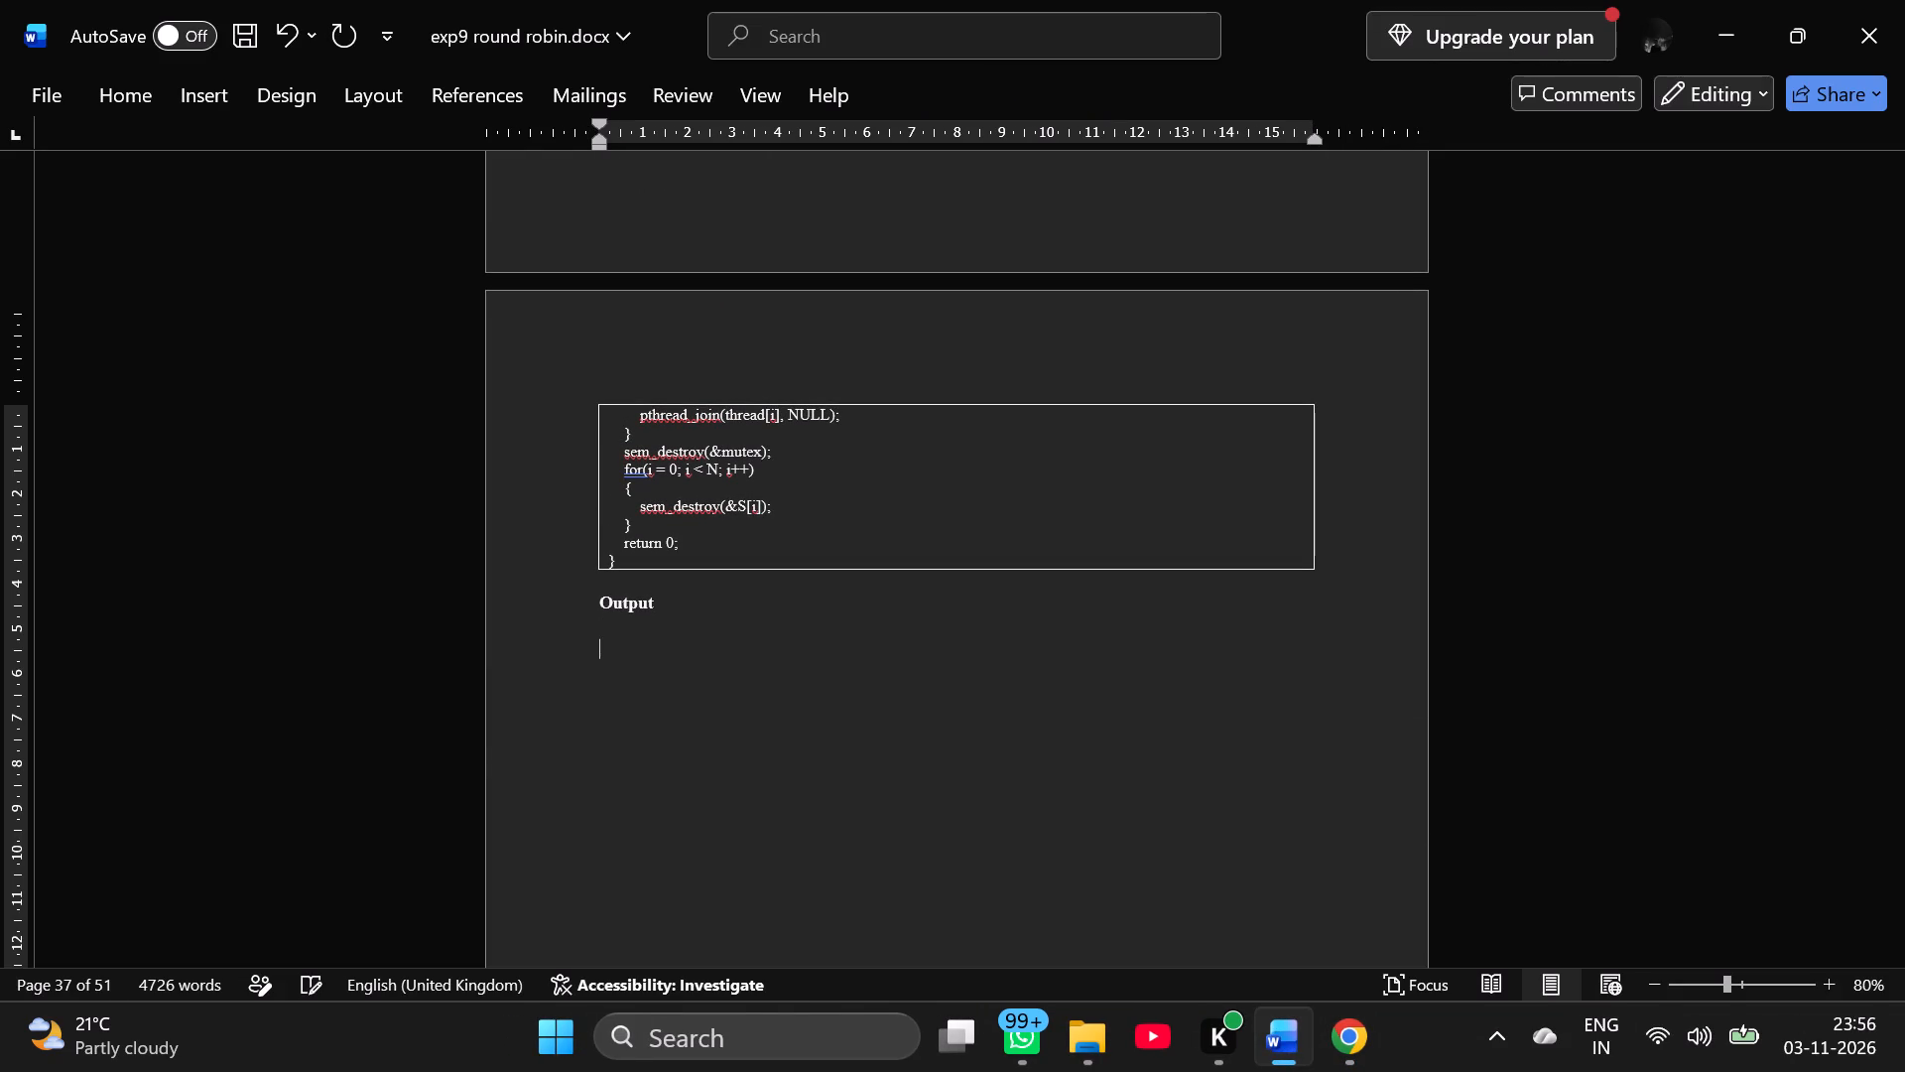
key("ctrl+v")
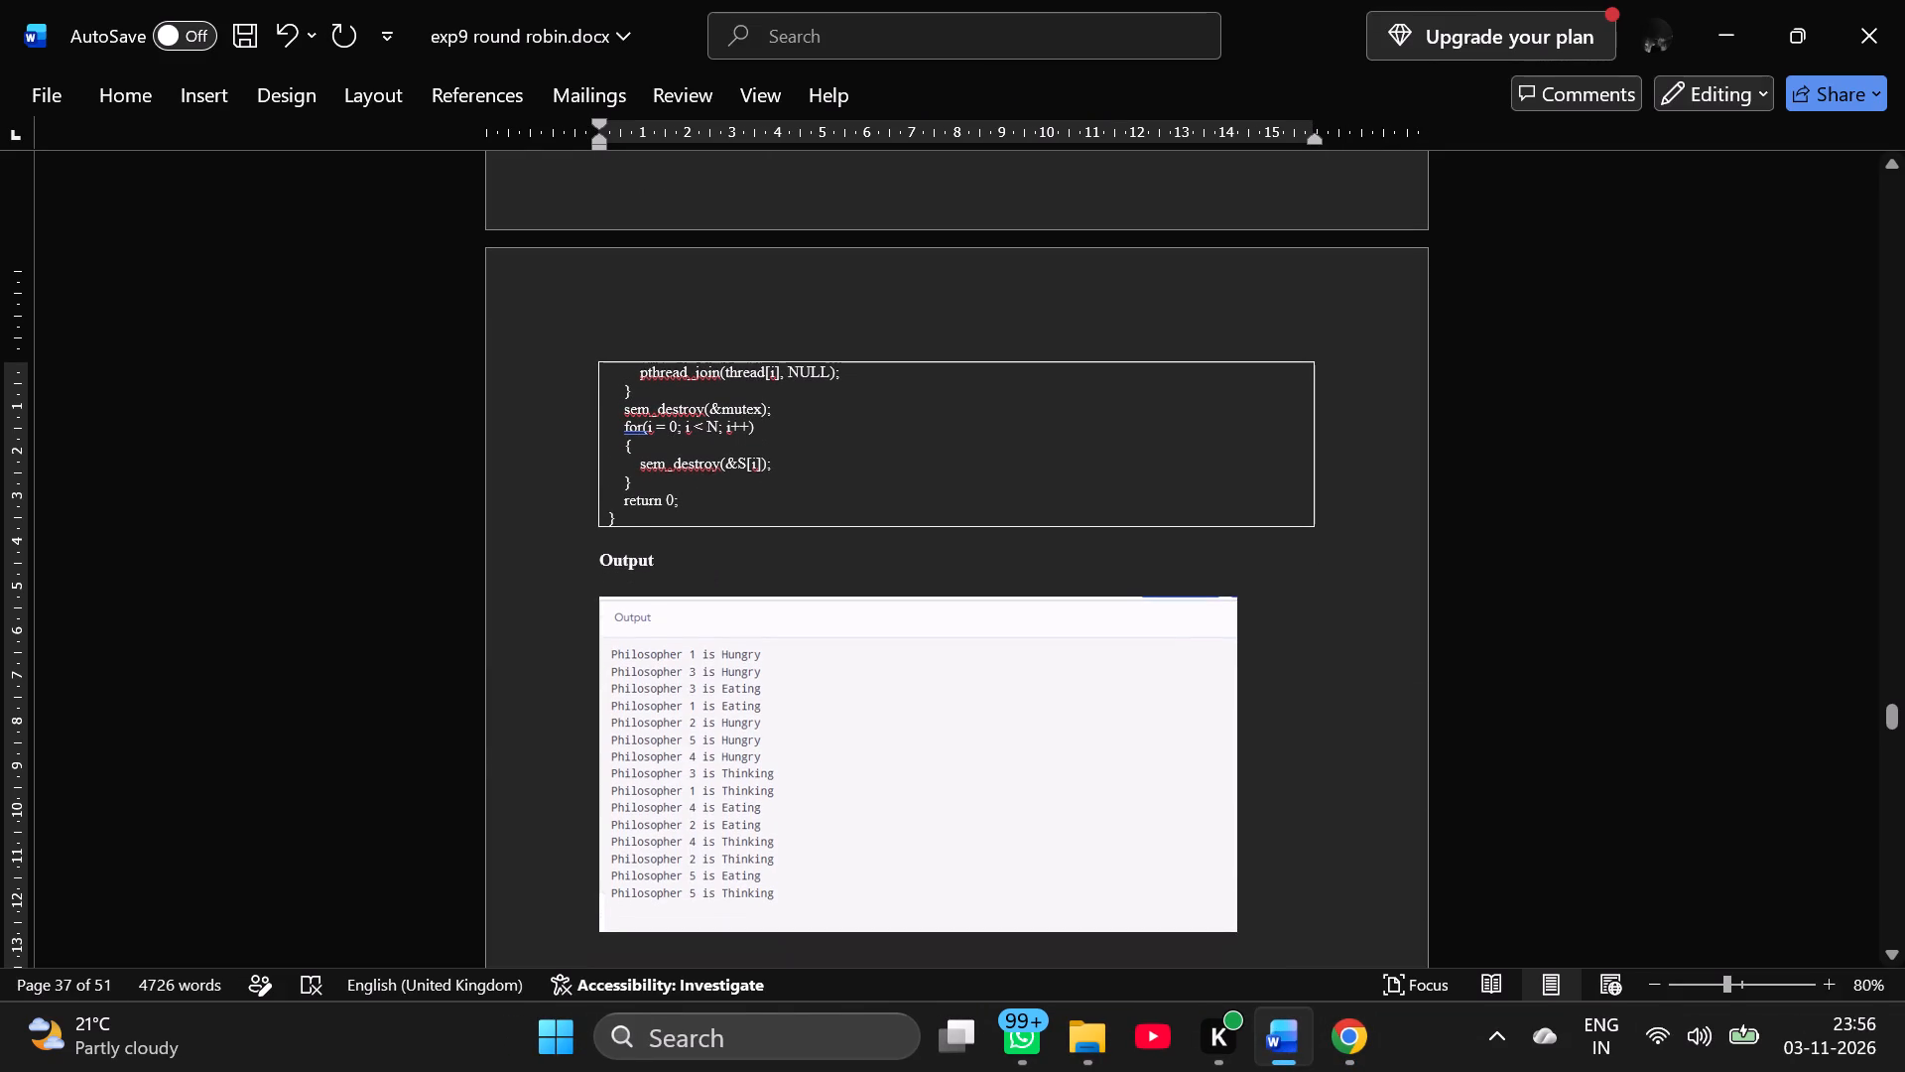
Enlarge the pasted output picture proportionally to the full text width, about 16 cm, matching the code box above.
left_click(1116, 824)
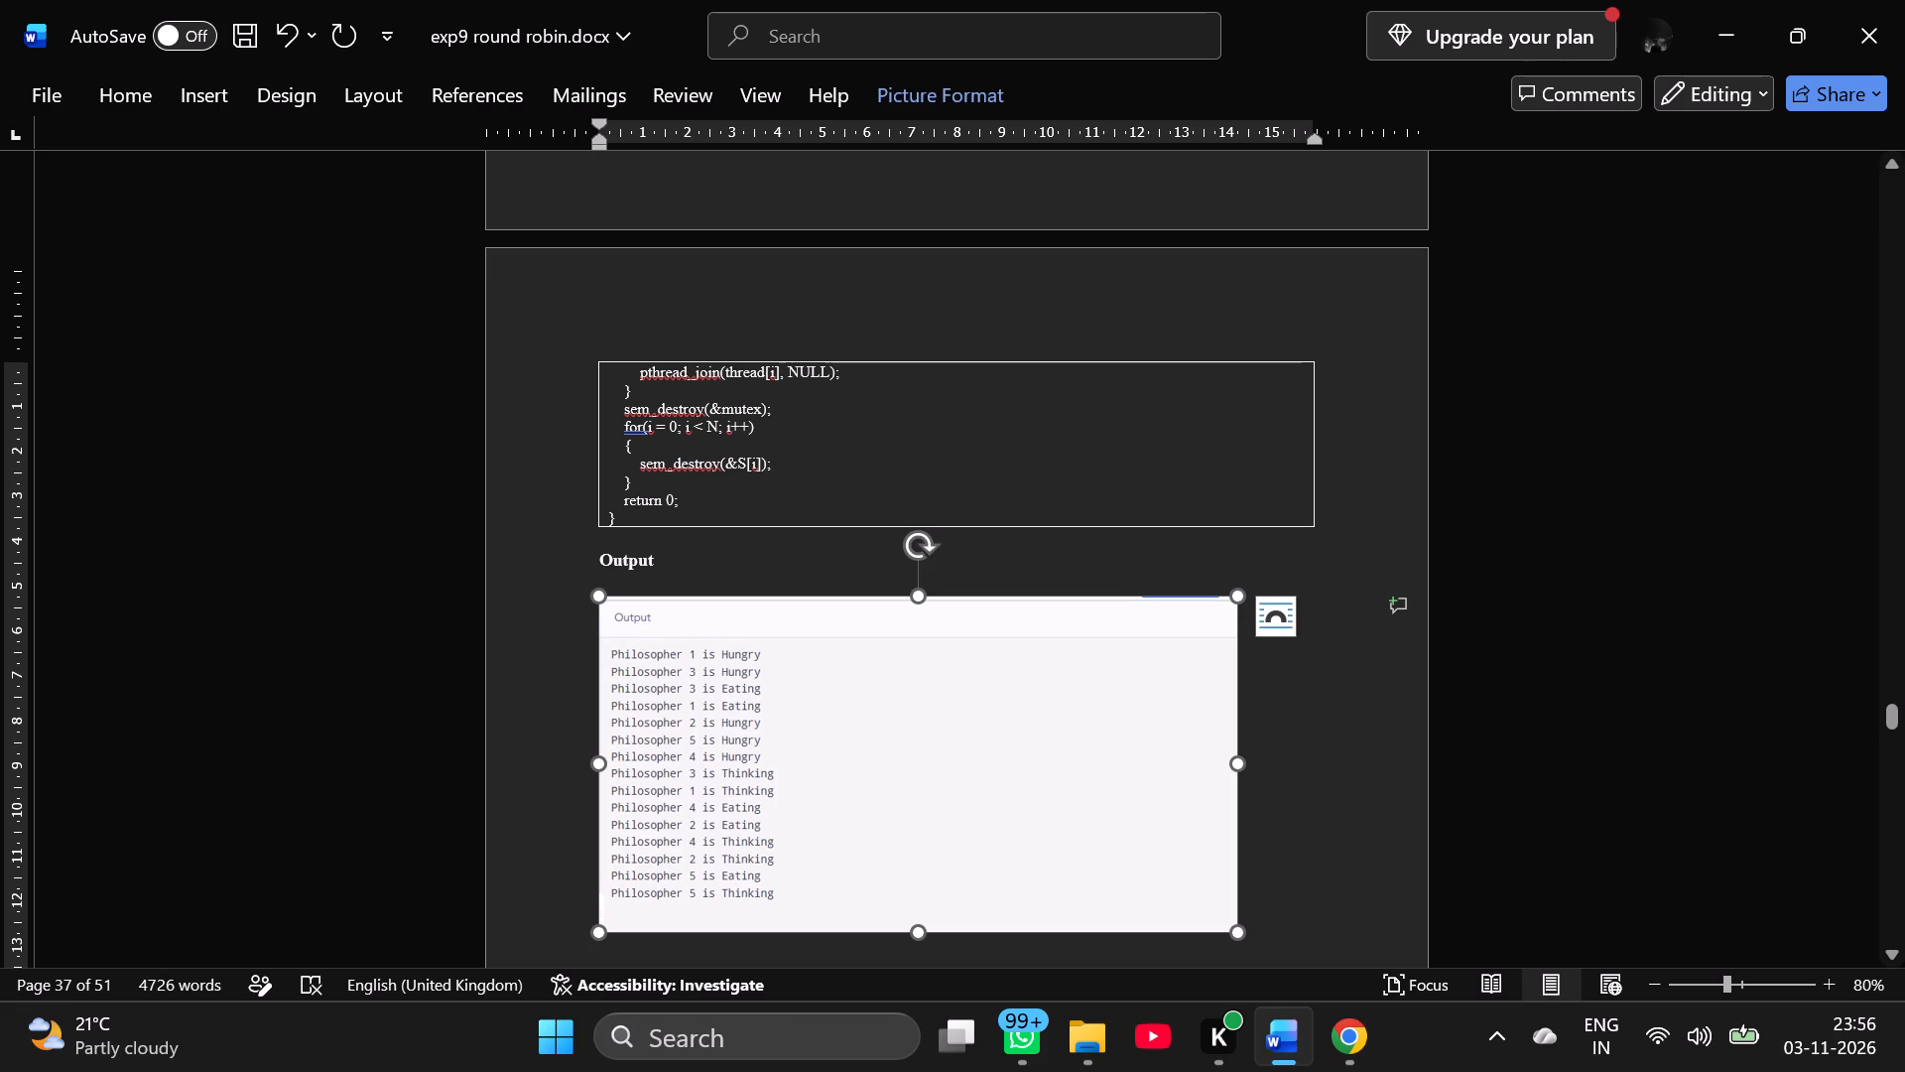
left_click(1240, 932)
left_click_drag(1240, 932, 1313, 958)
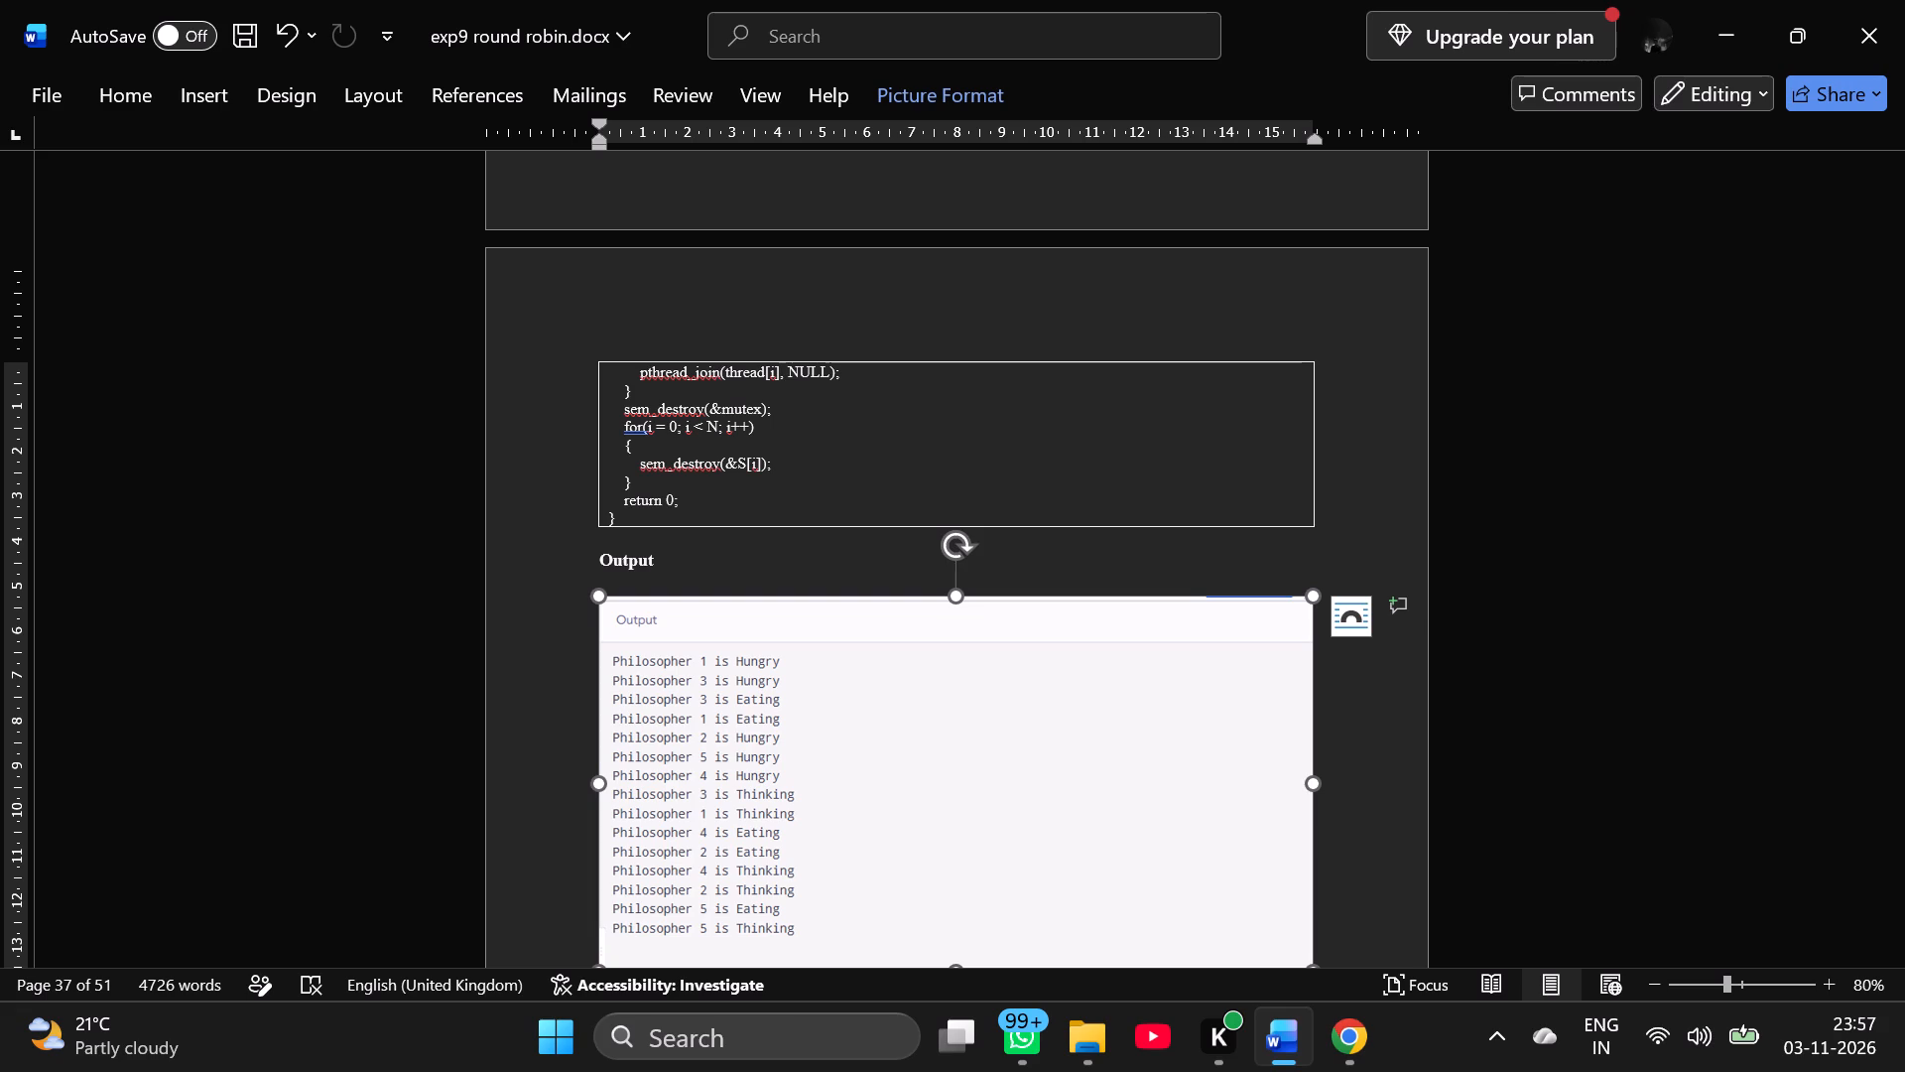
Examine the page area below the output picture, down toward the following page.
scroll(1507, 898, "down", 3)
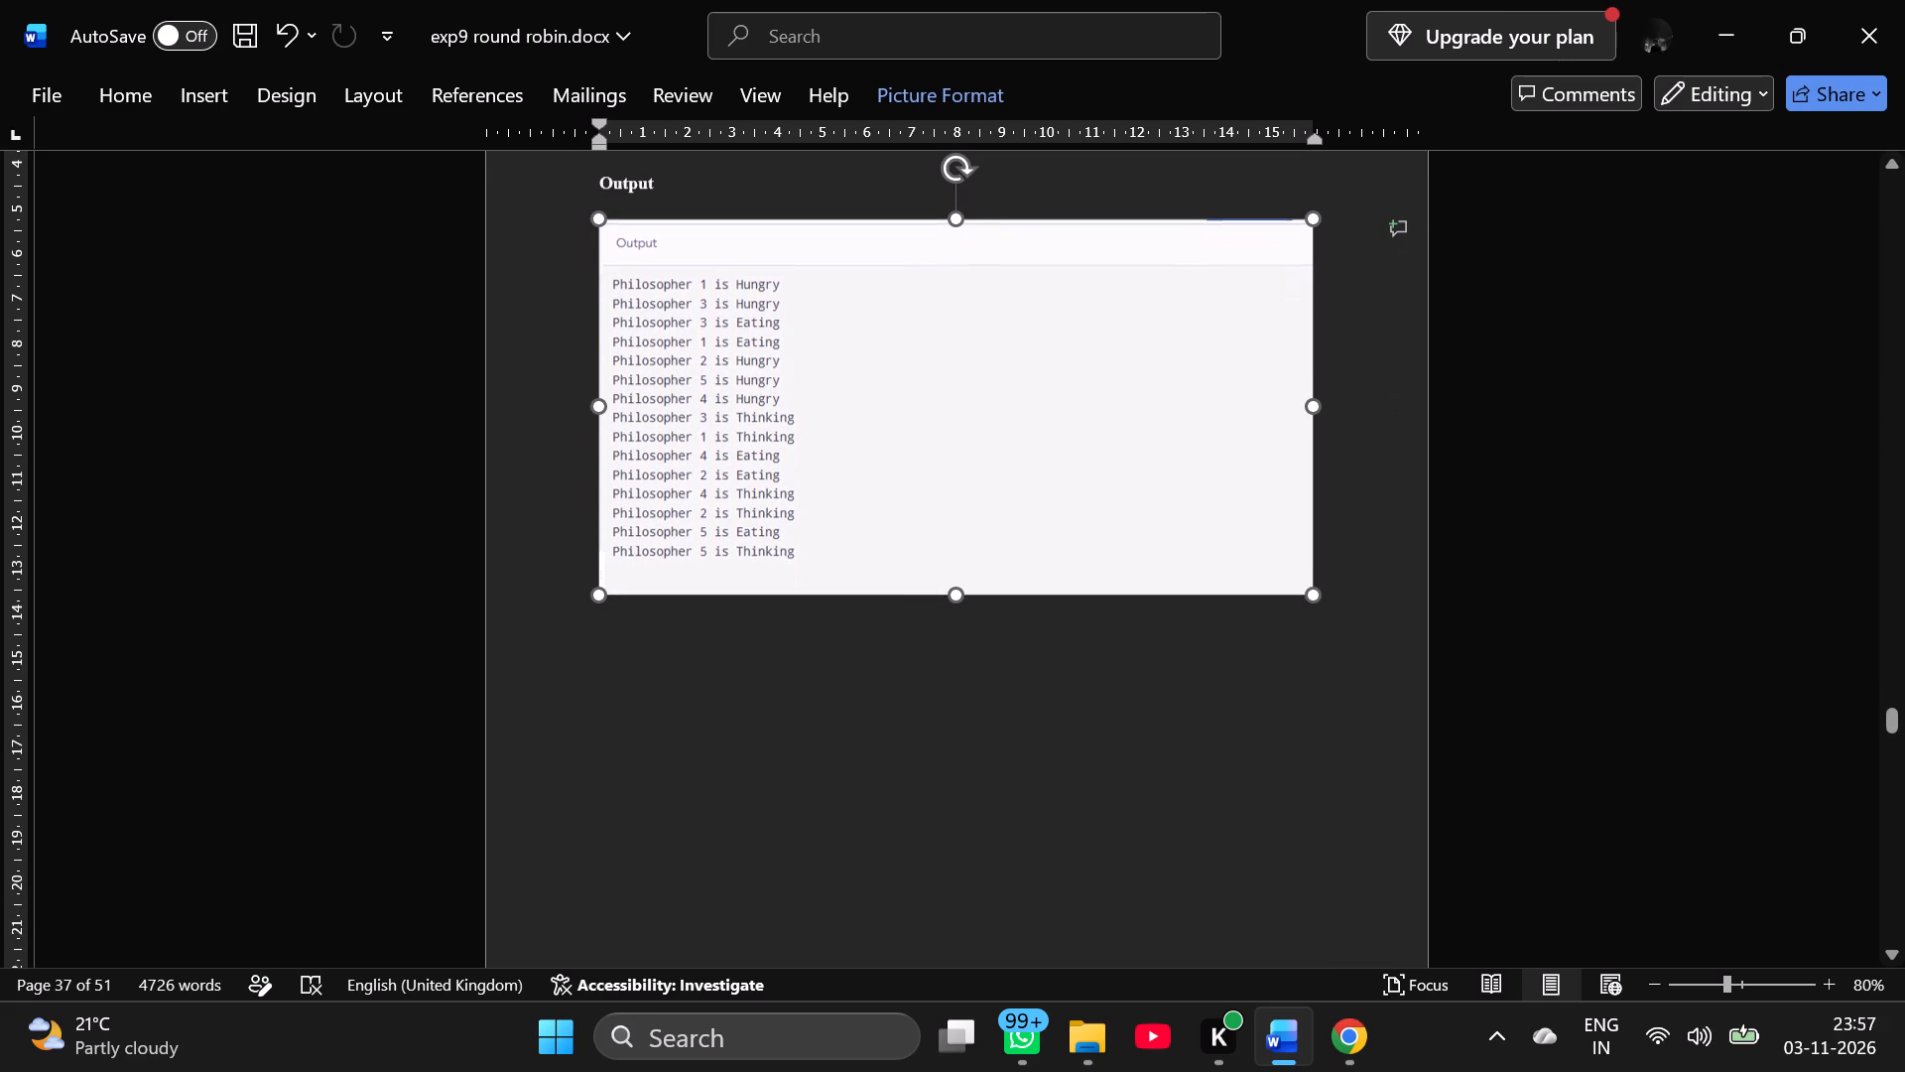
scroll(1507, 898, "down", 3)
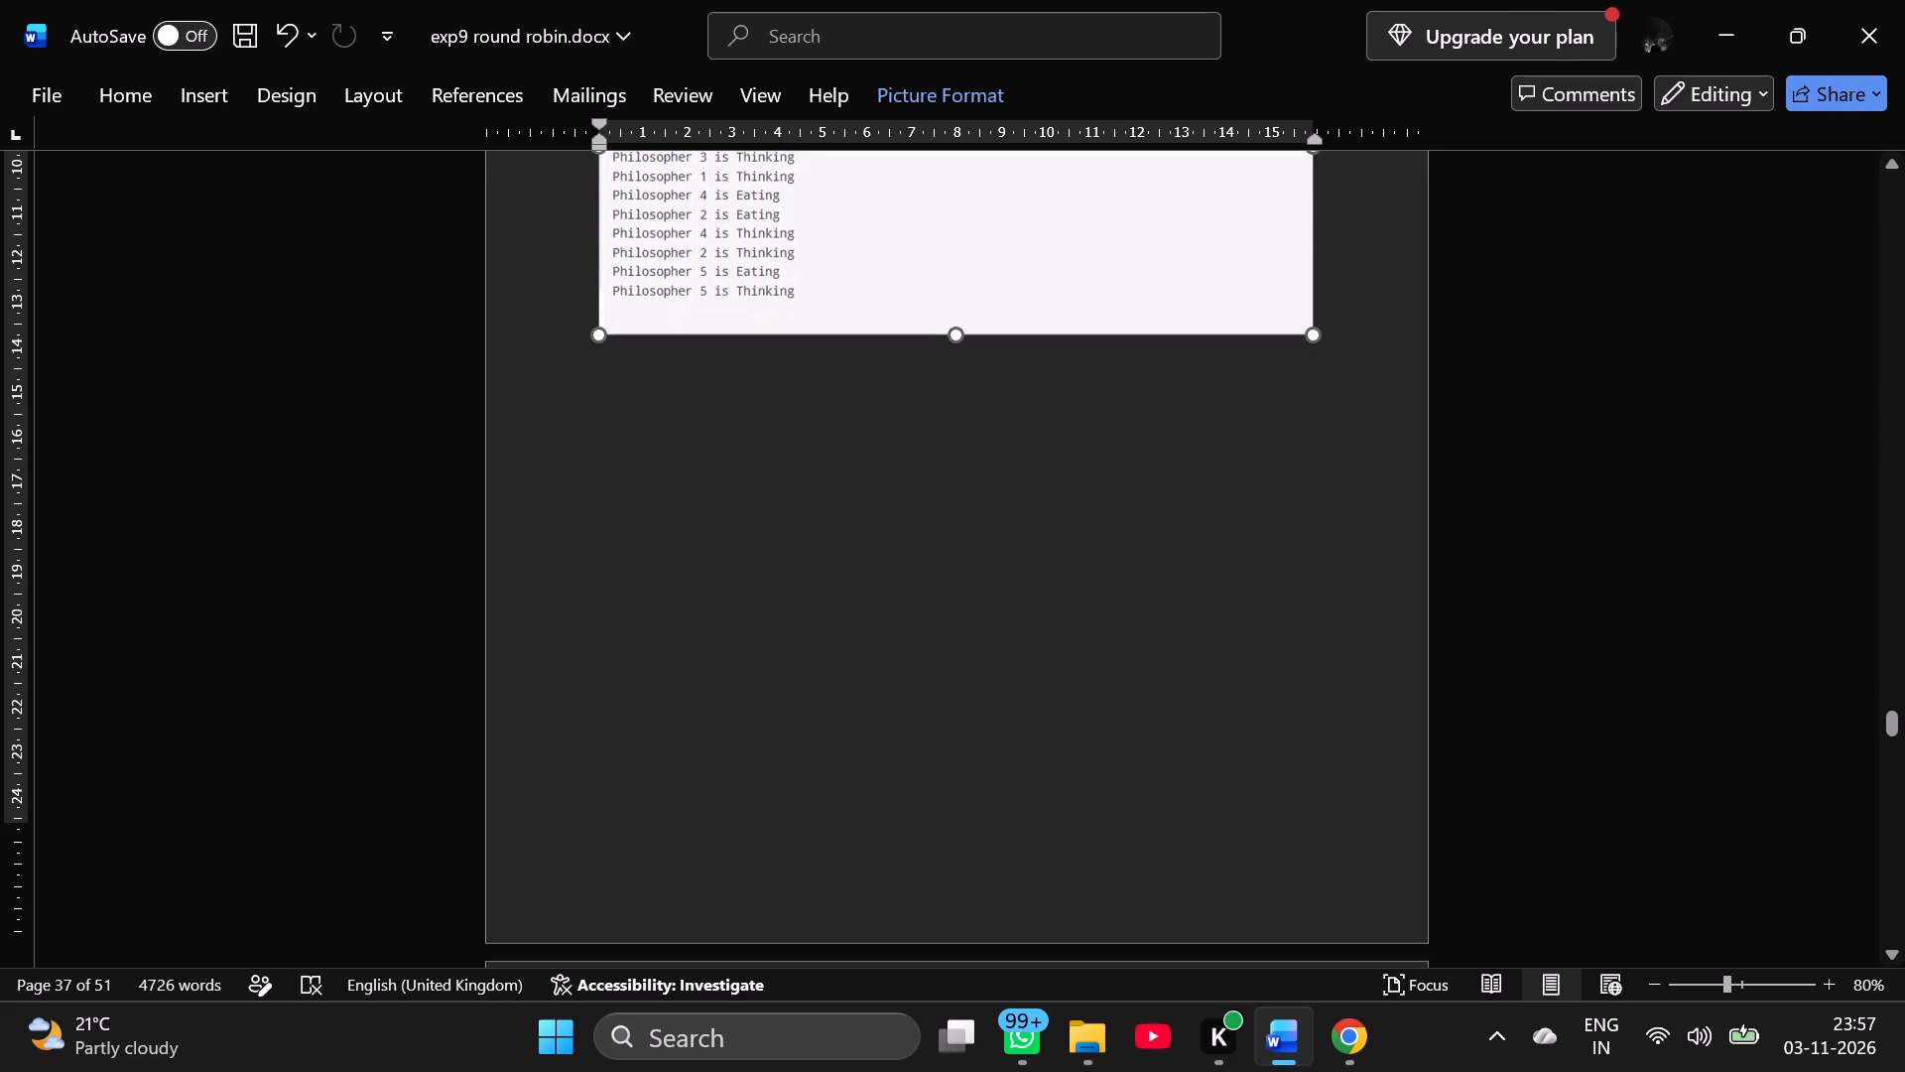
scroll(1507, 898, "down", 1)
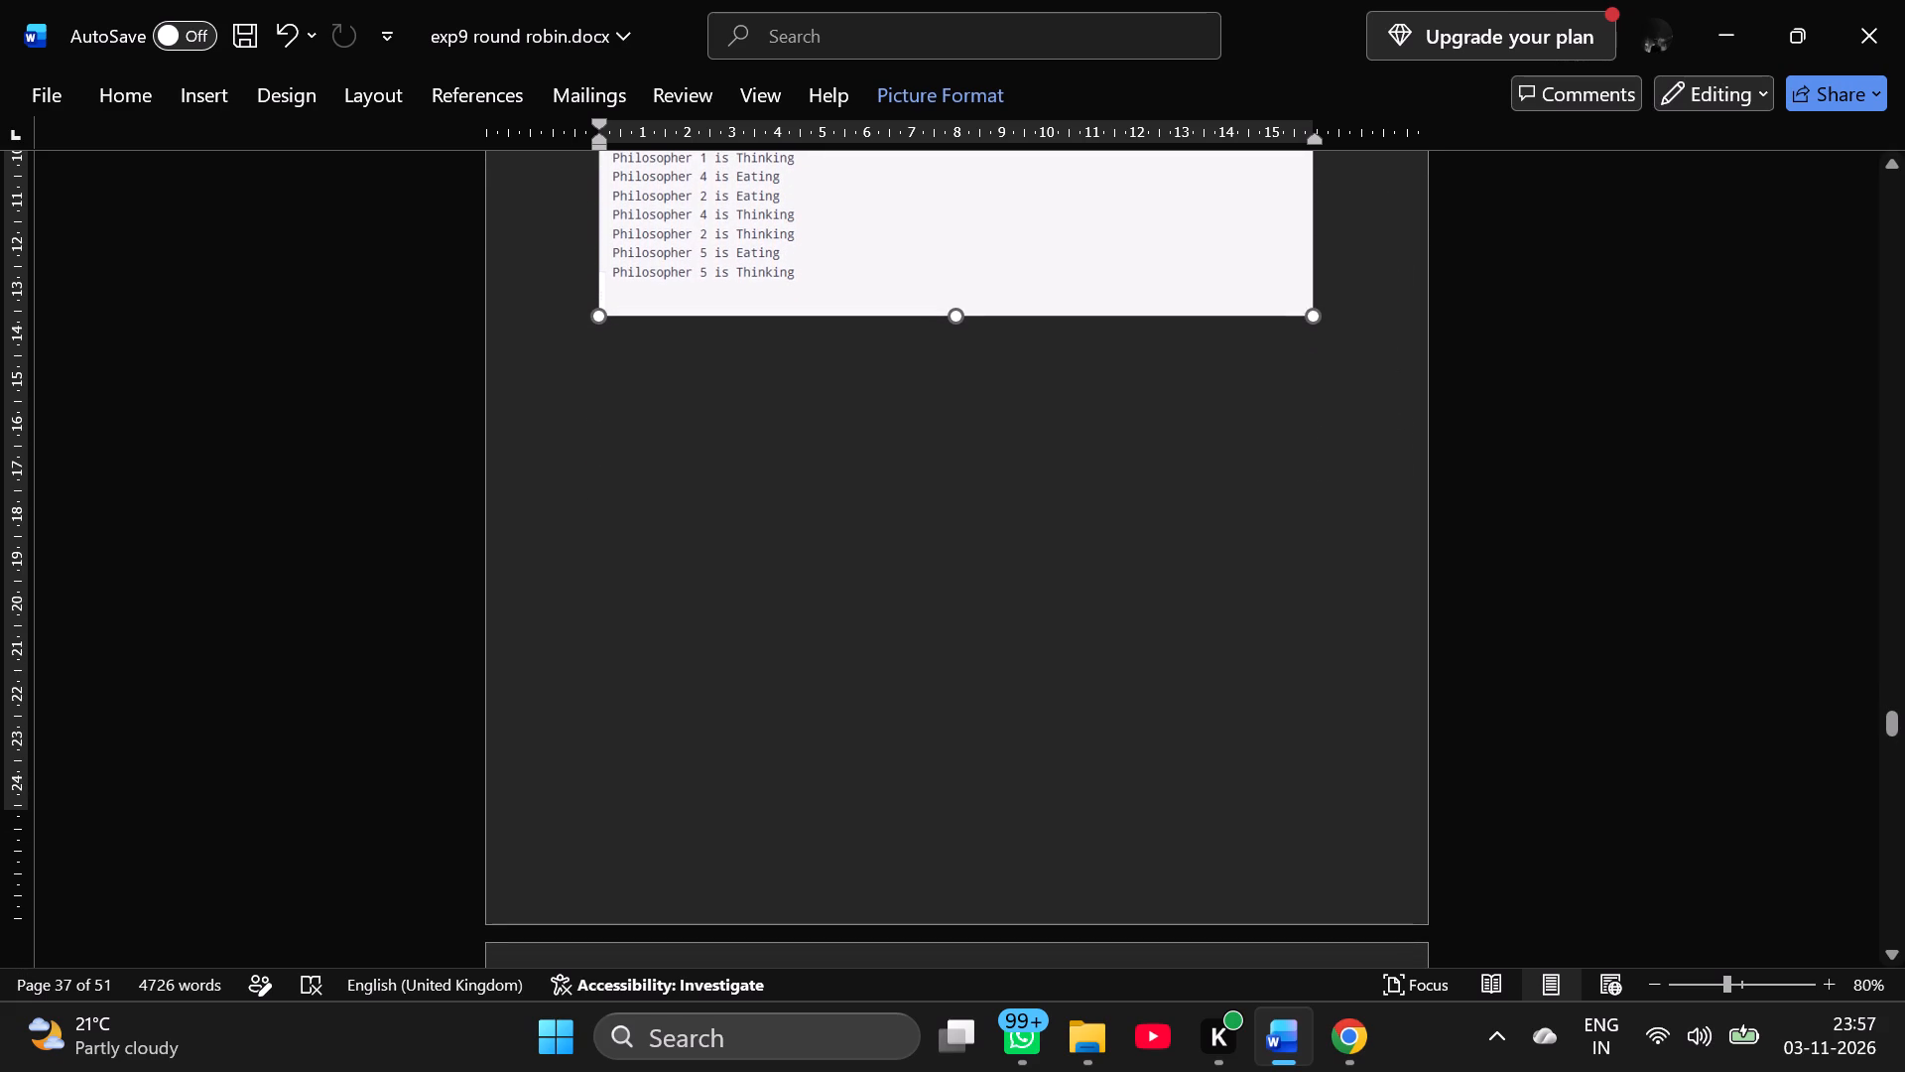
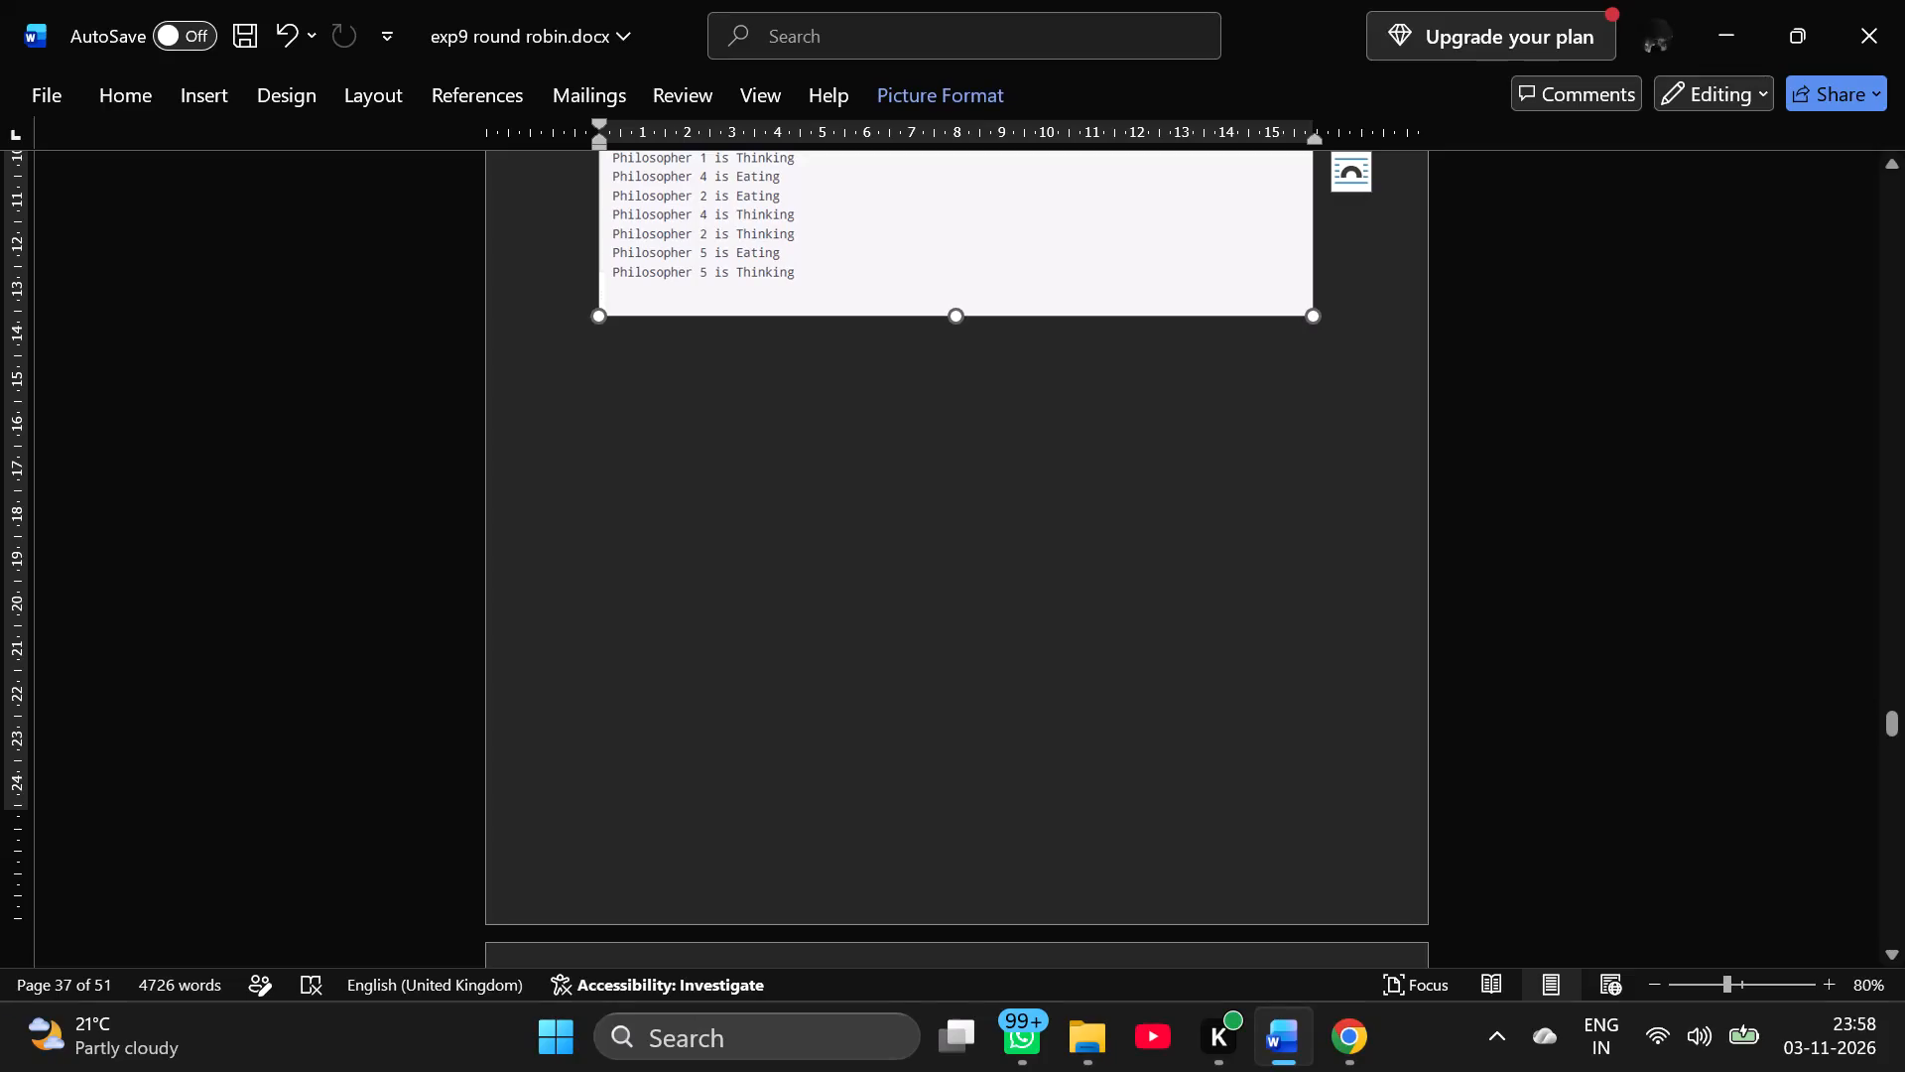
Save the document exp9 round robin.docx with the newly added Experiment–12 output picture.
left_click(241, 31)
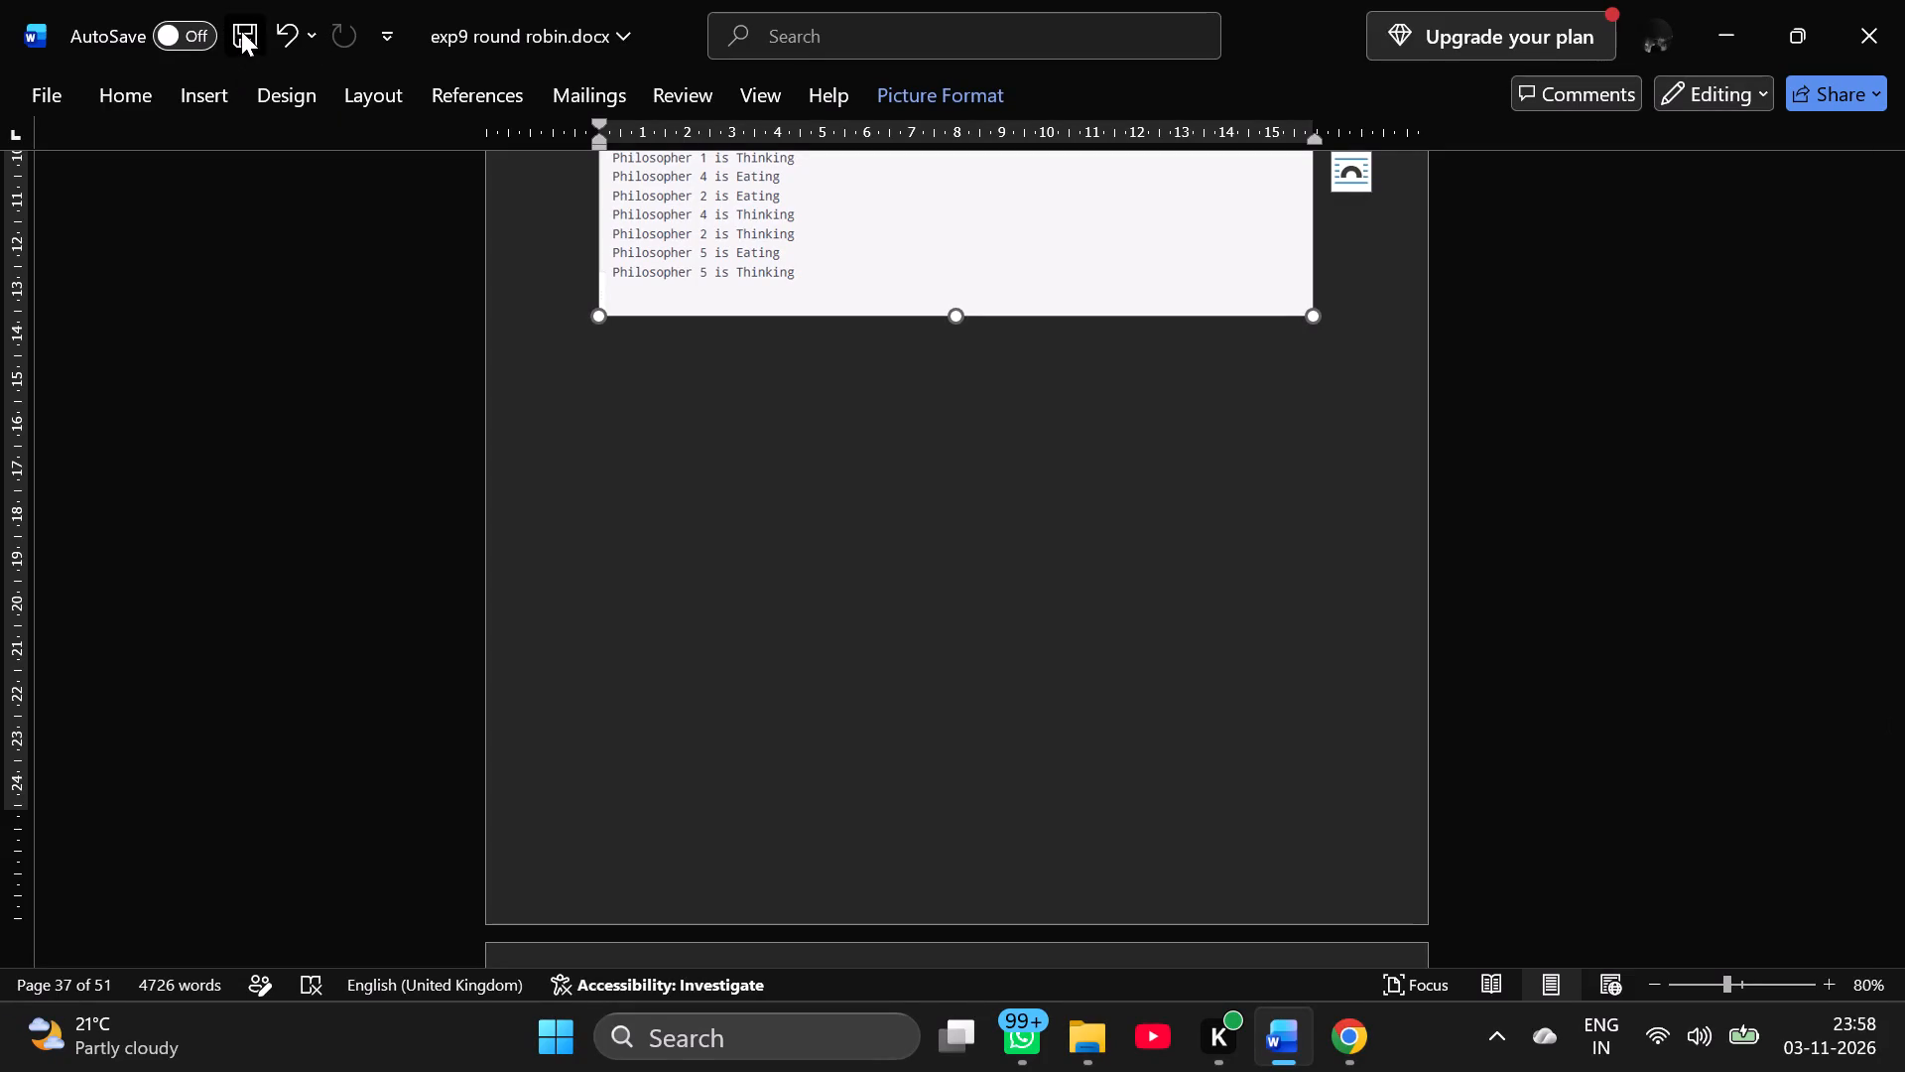
left_click(241, 31)
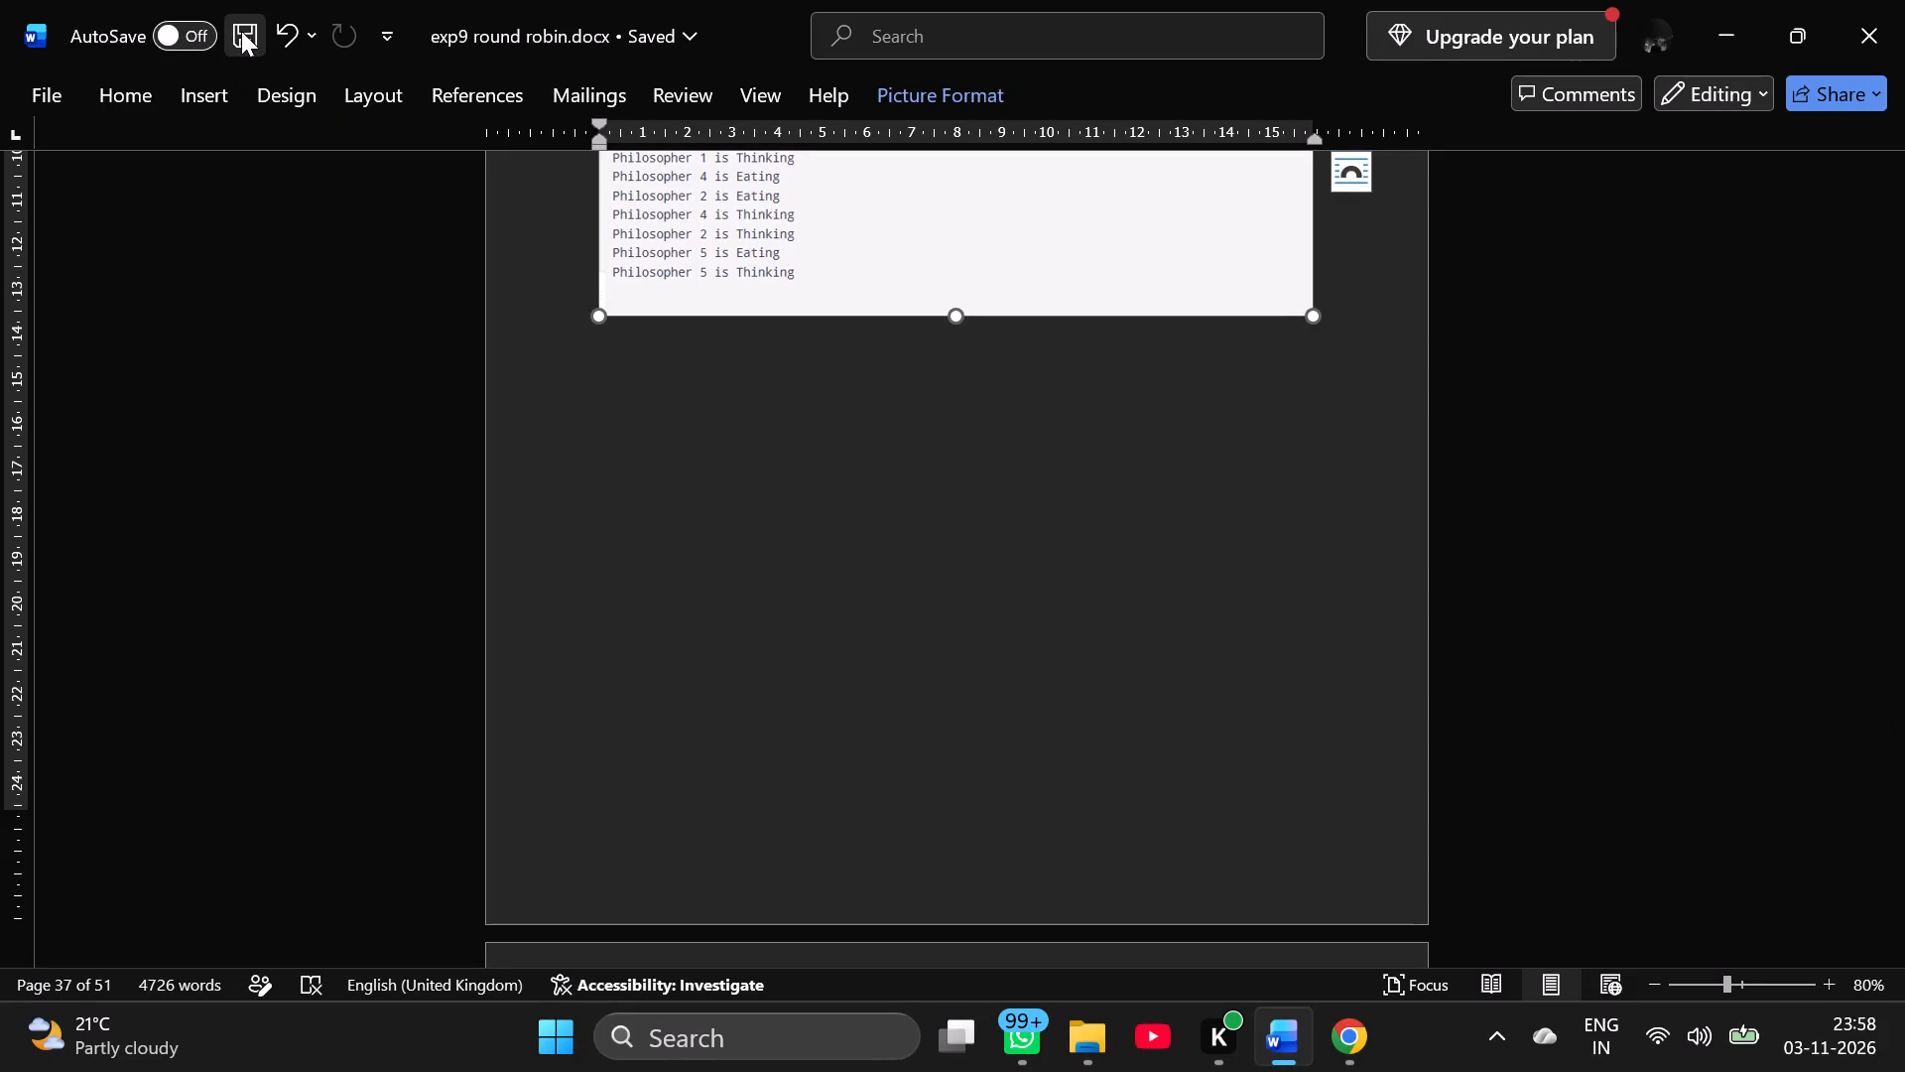